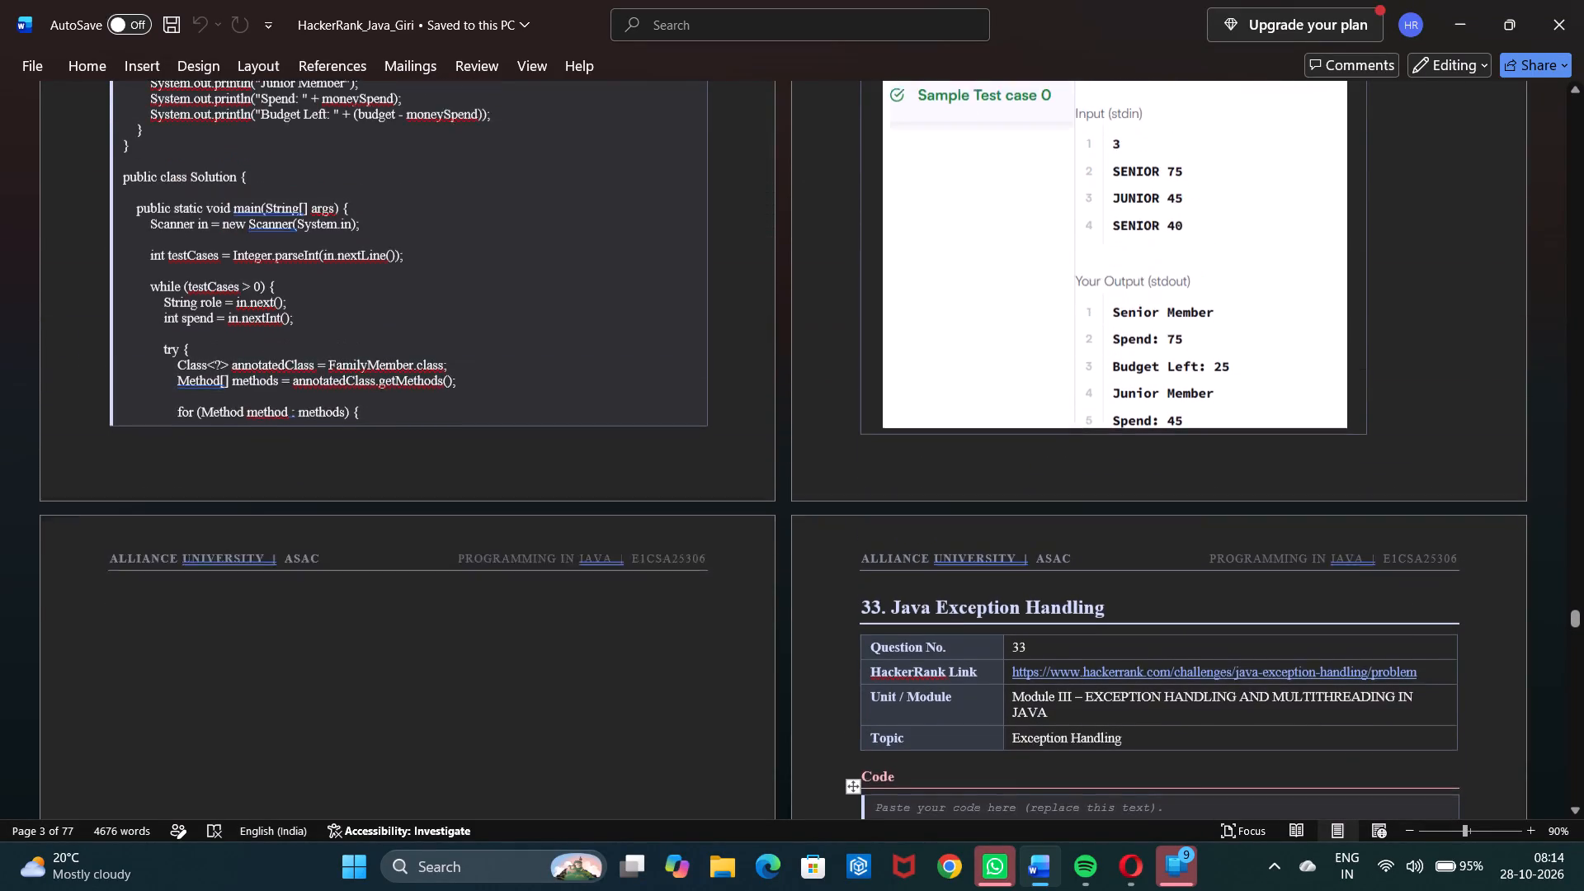
Open the HackerRank challenge link given for question 33, Java Exception Handling, in the document.
{"action": "scroll", "coordinate": [880, 516], "scroll_direction": "down", "scroll_amount": 11}
{"action": "scroll", "coordinate": [880, 516], "scroll_direction": "up", "scroll_amount": 1}
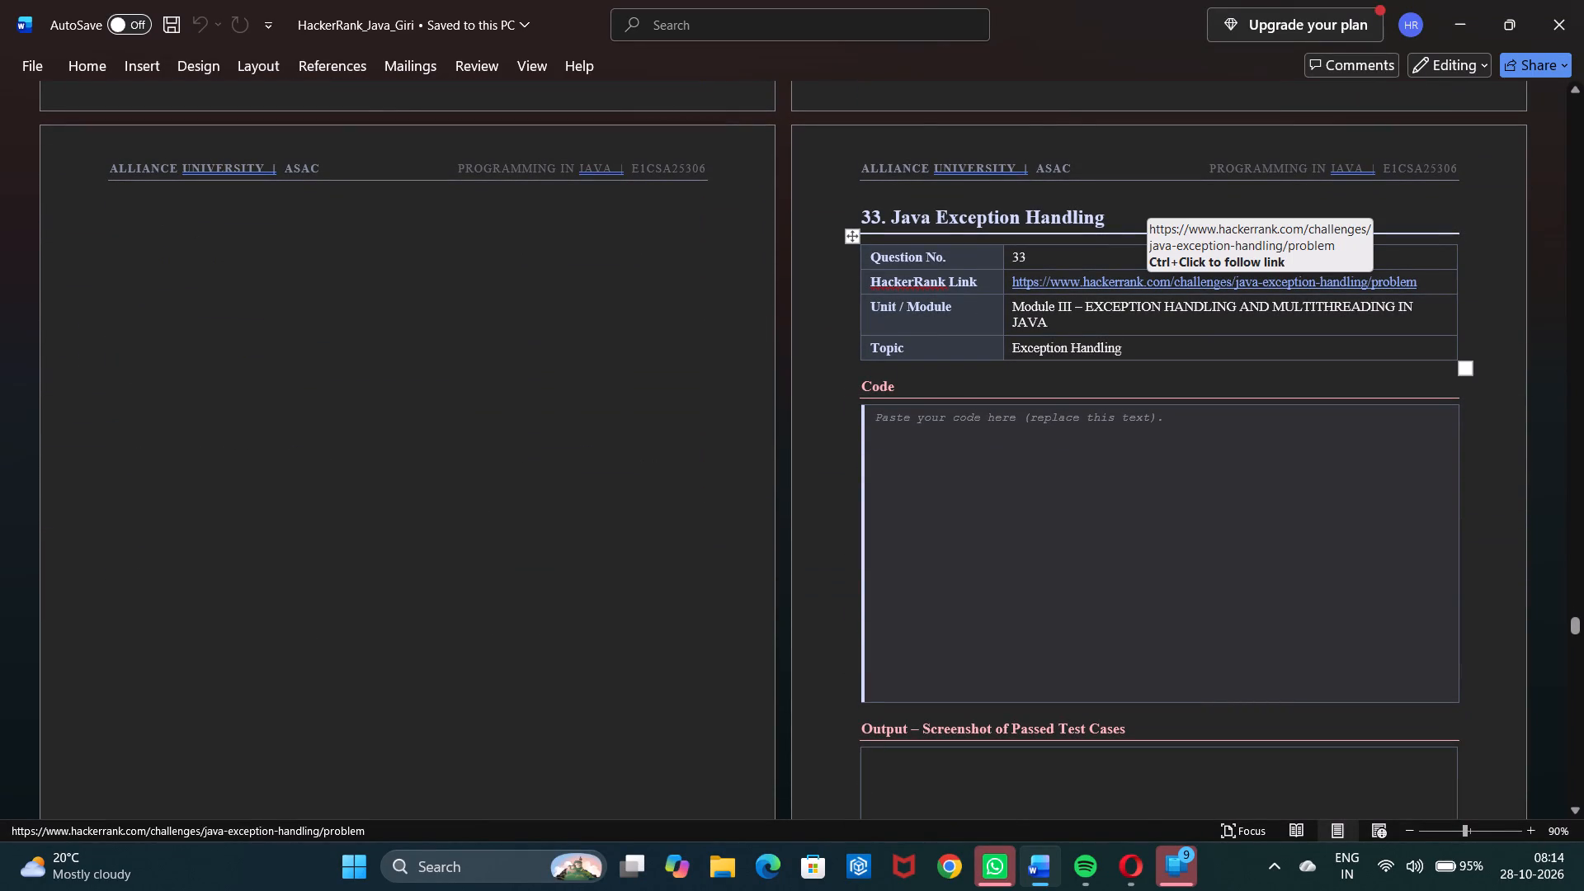
{"action": "left_click", "coordinate": [1151, 282], "text": "ctrl"}
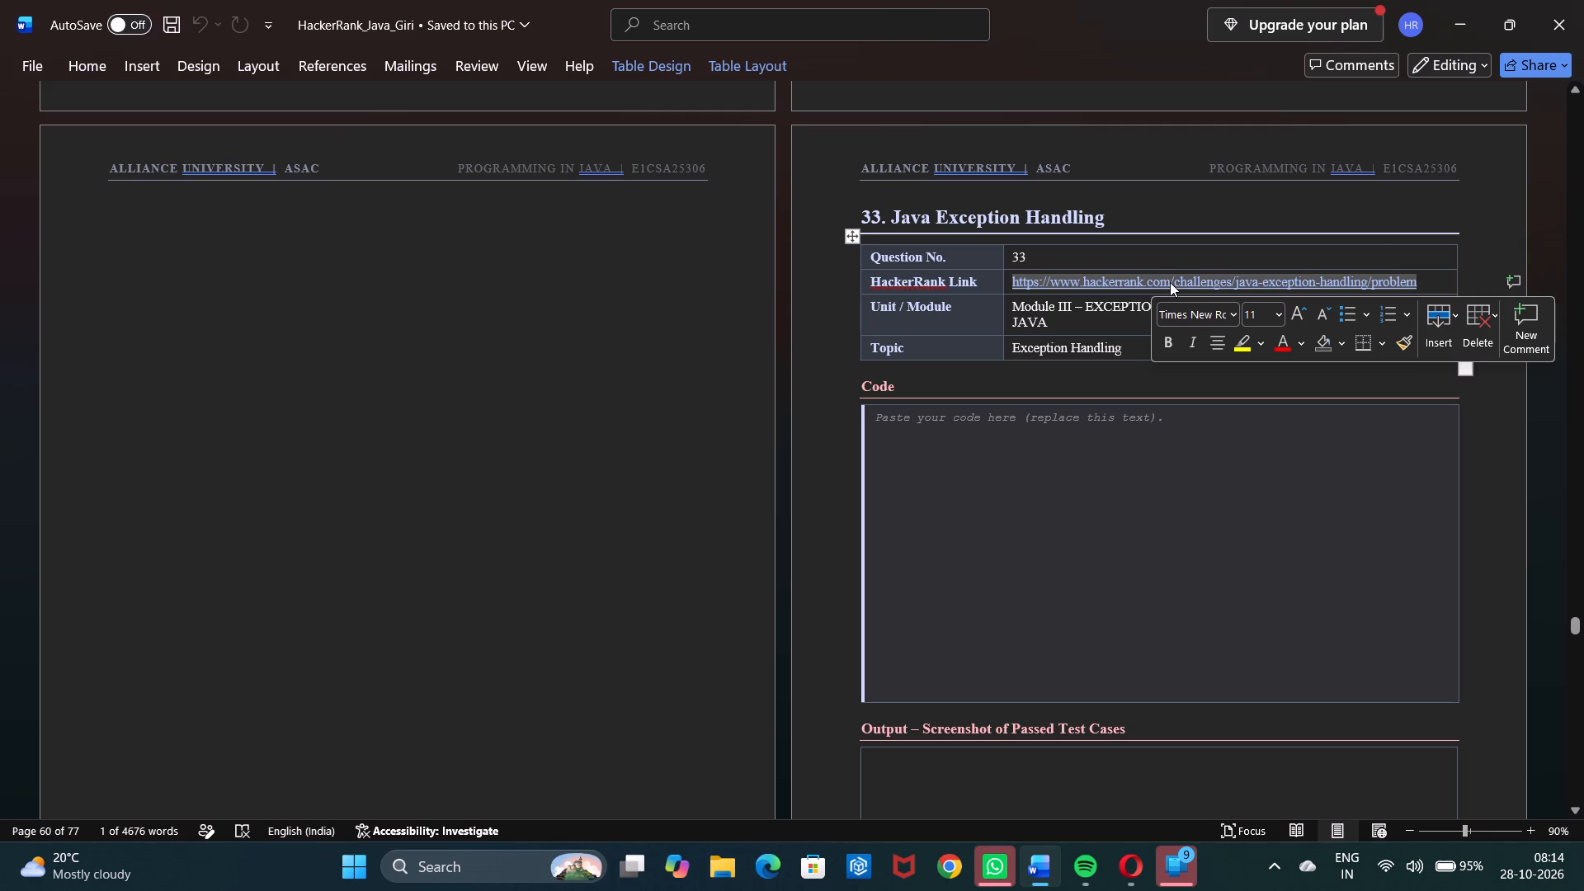
{"action": "left_click", "coordinate": [1170, 282], "text": "ctrl"}
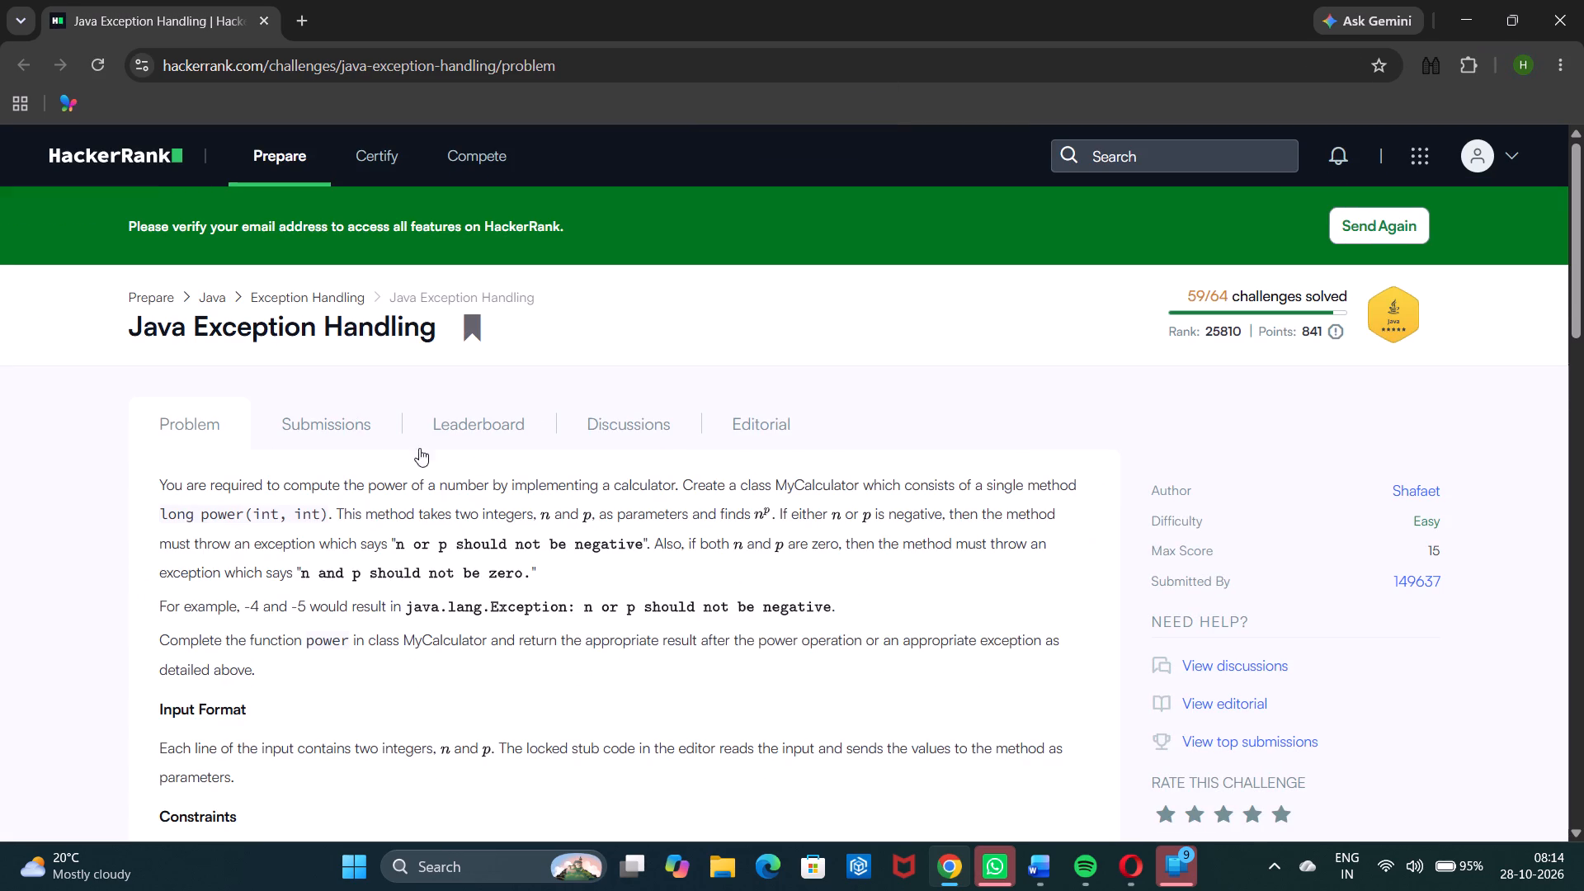
Open the accepted Java 15 submission of the Java Exception Handling challenge in the code editor.
{"action": "left_click", "coordinate": [358, 427]}
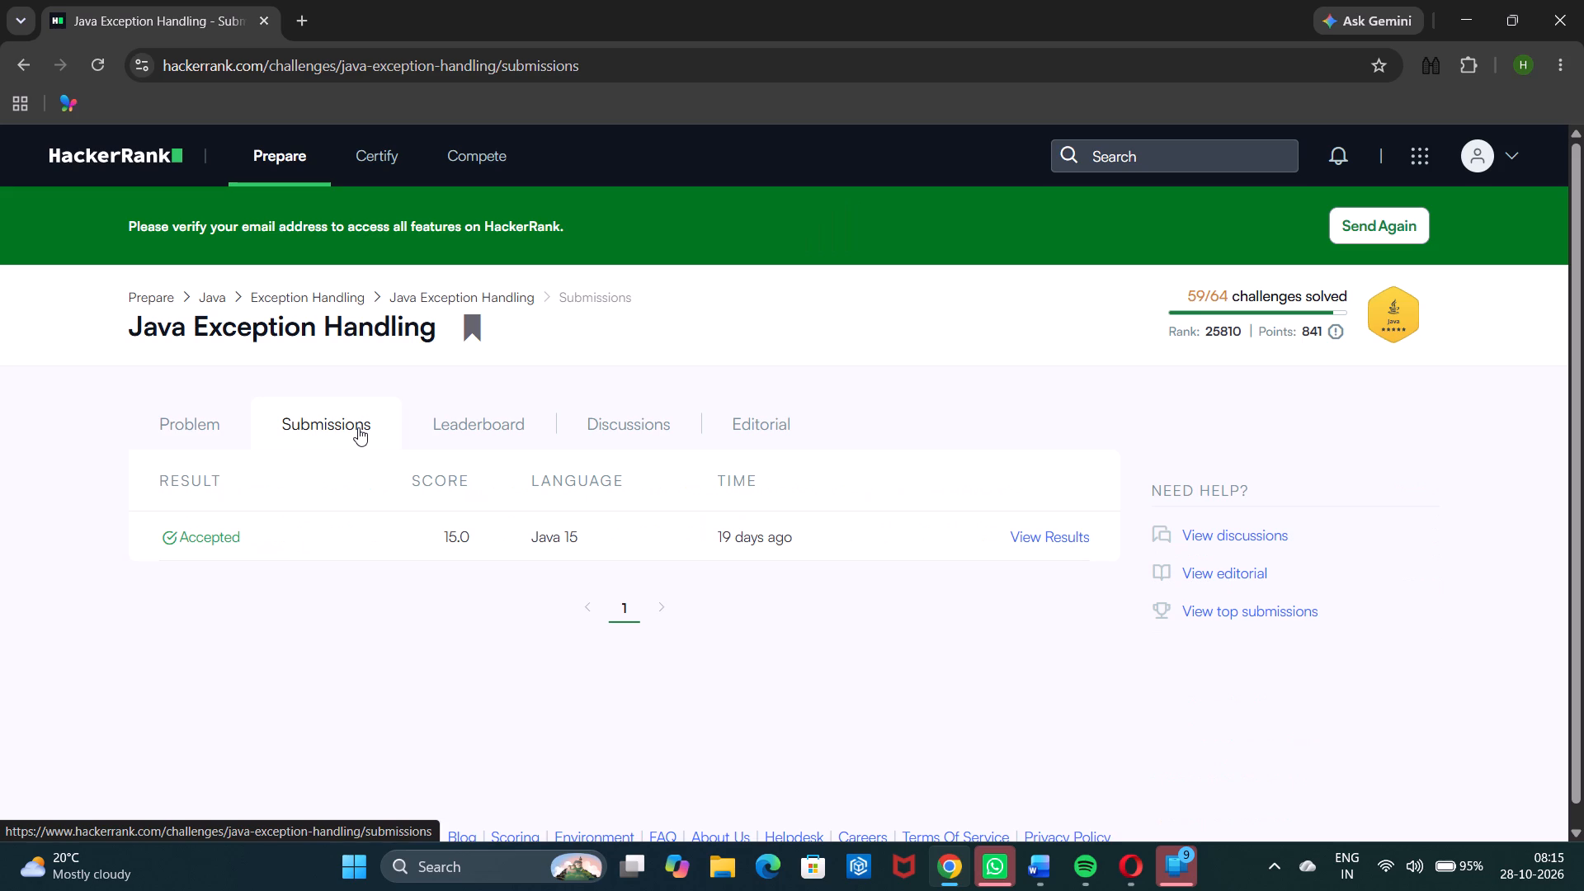
{"action": "left_click", "coordinate": [1069, 537]}
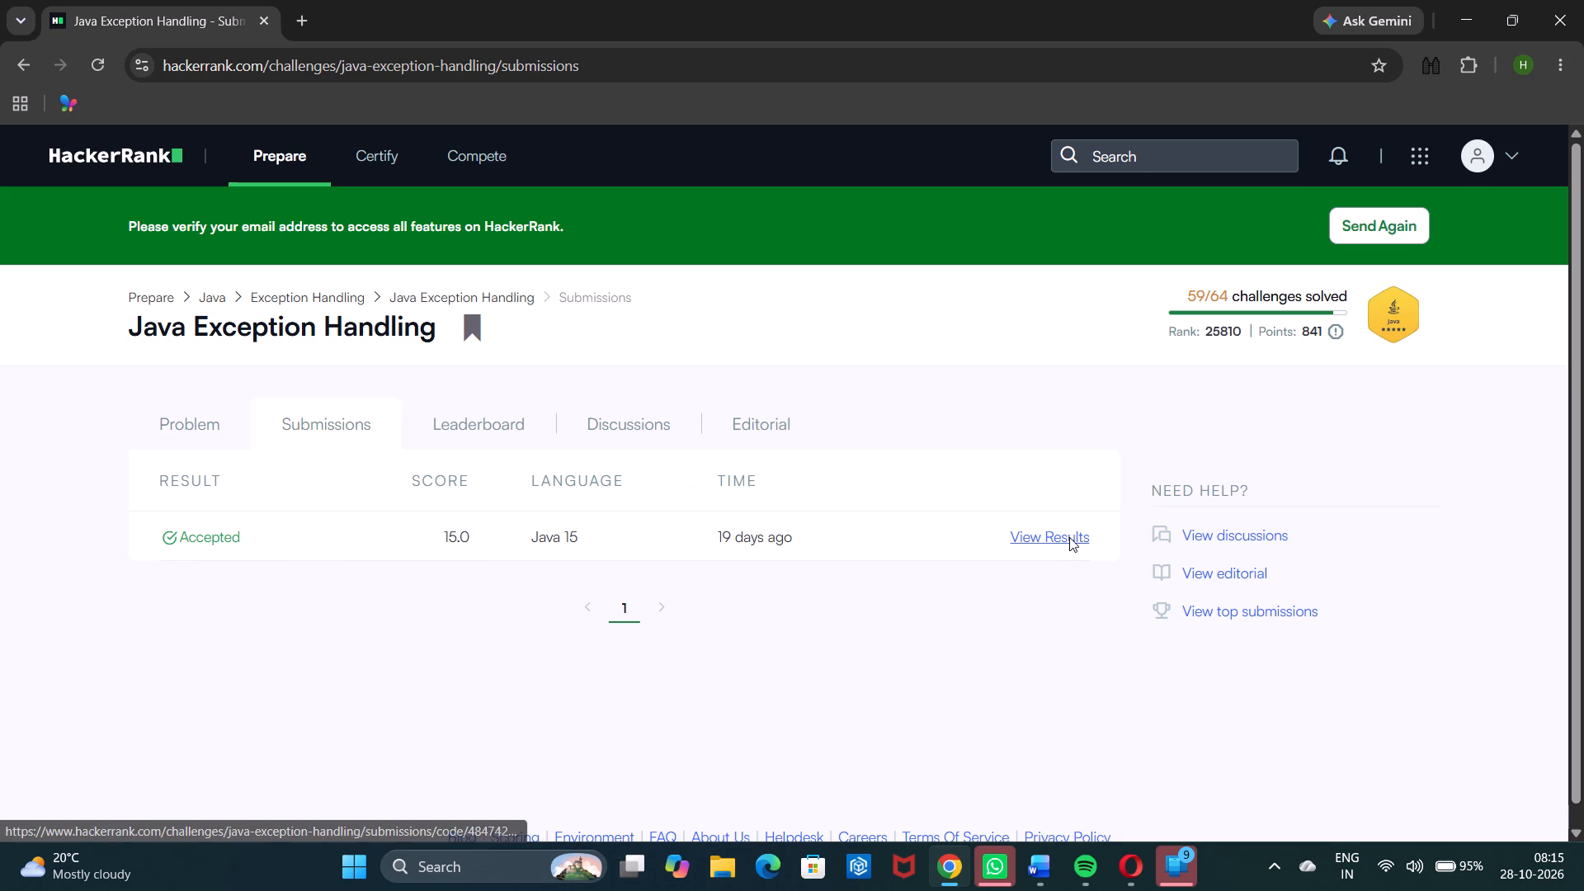
{"action": "scroll", "coordinate": [1069, 537], "scroll_direction": "down", "scroll_amount": 4}
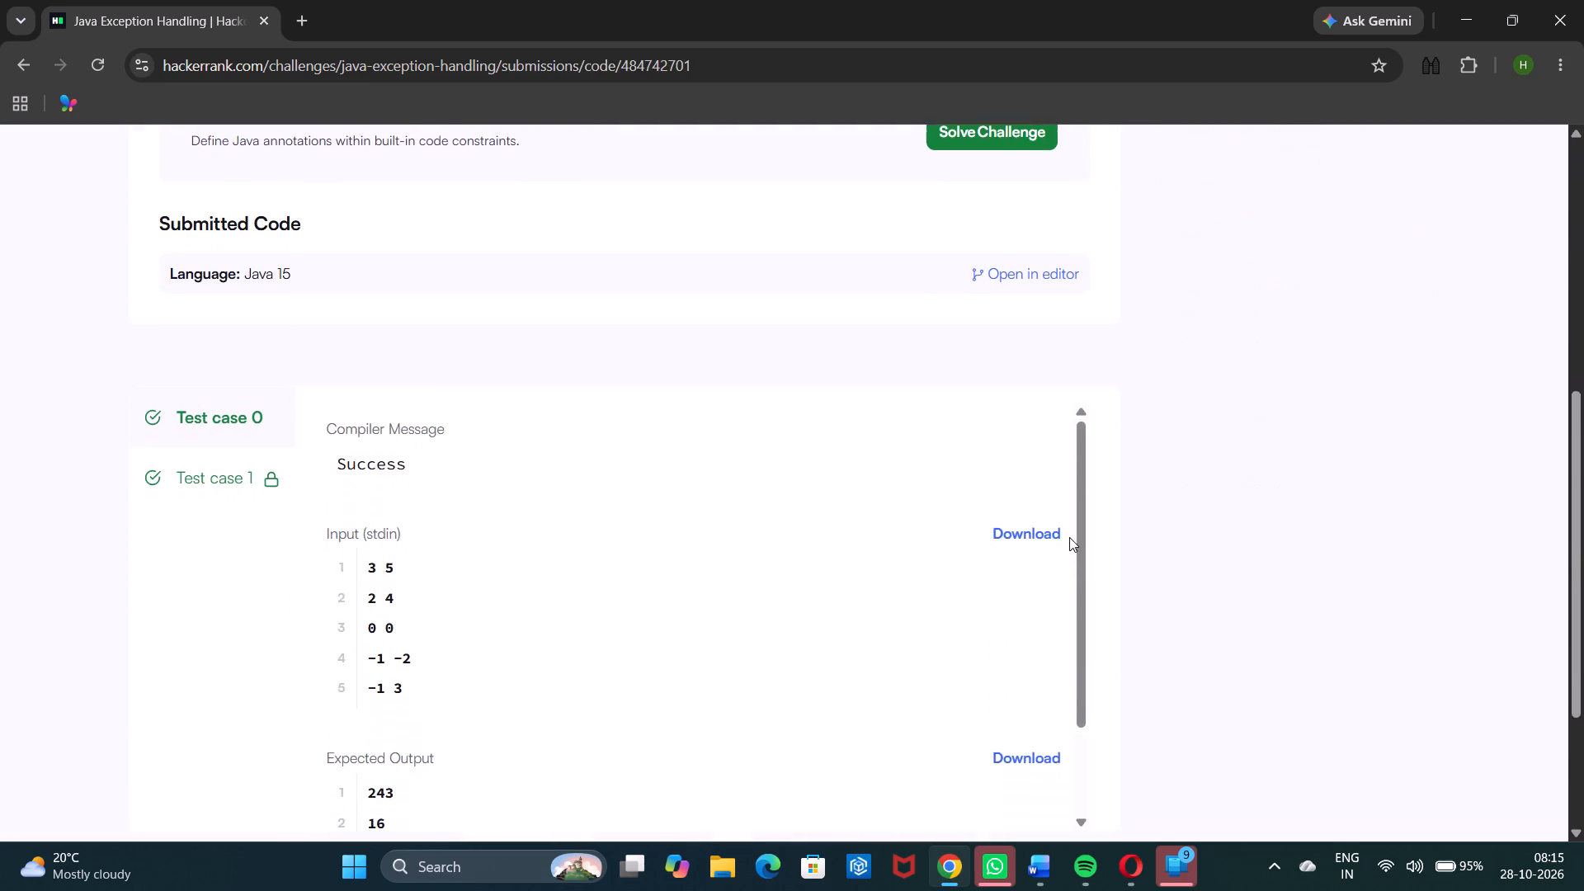
{"action": "scroll", "coordinate": [1069, 537], "scroll_direction": "up", "scroll_amount": 1}
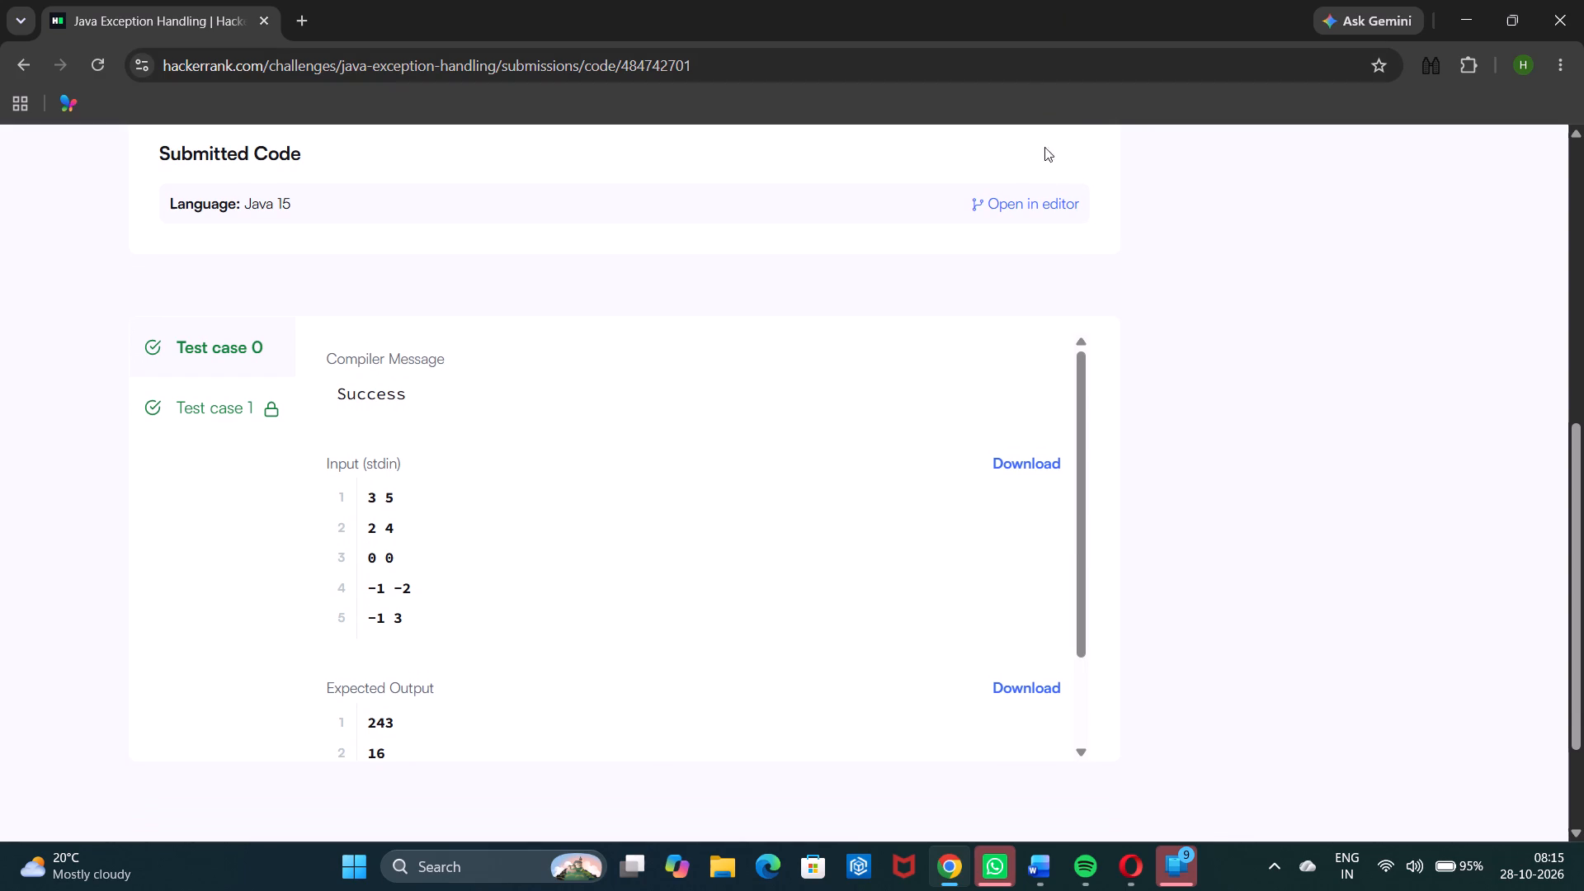
{"action": "left_click", "coordinate": [1021, 196]}
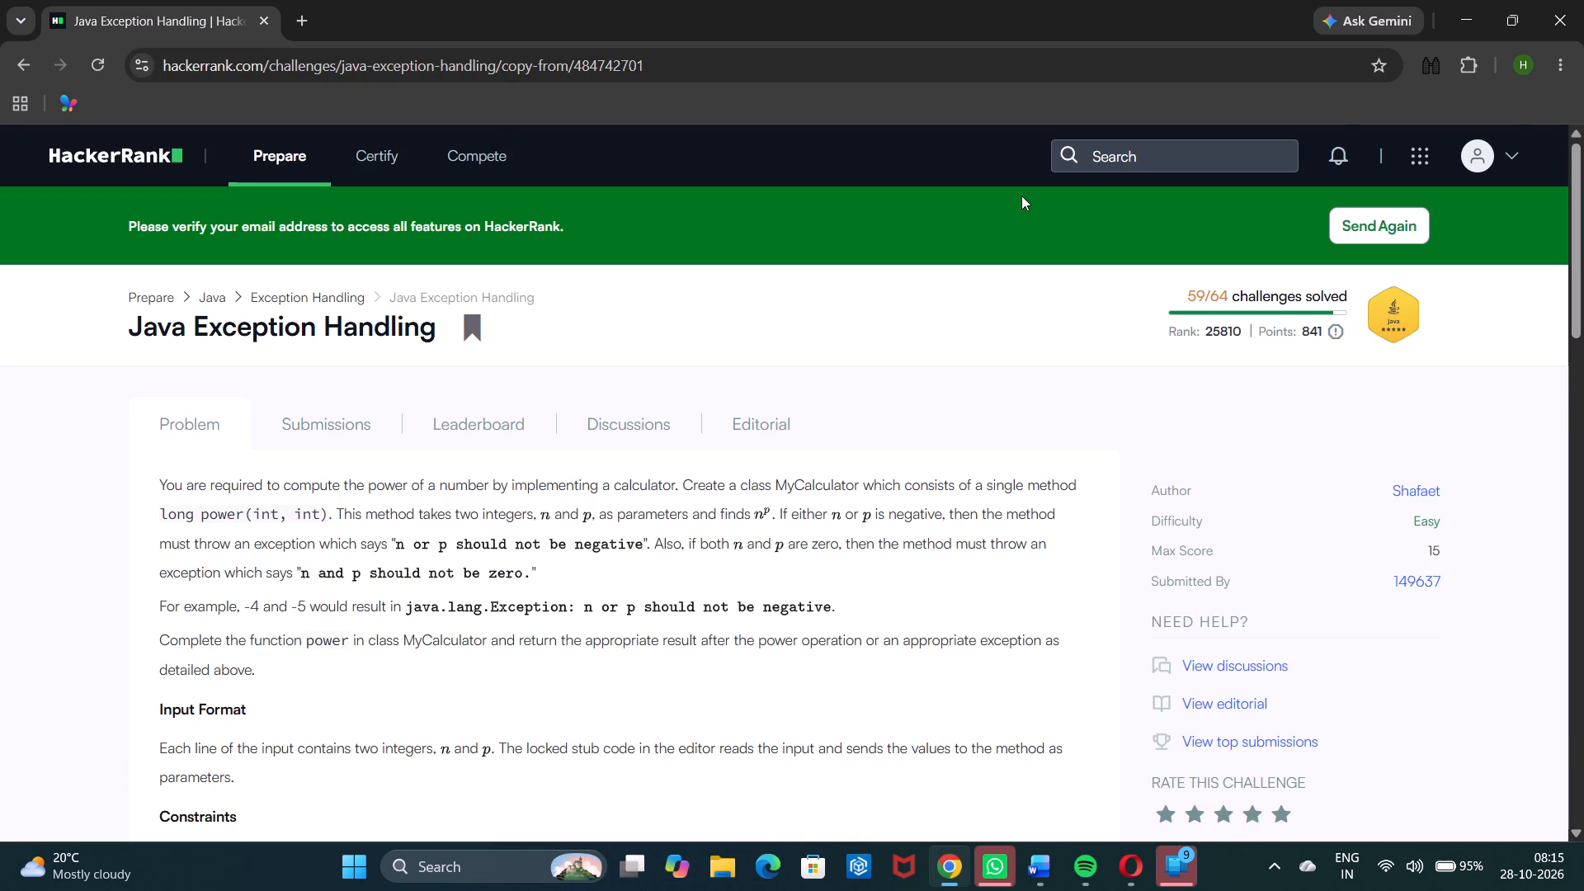
Copy the entire submitted solution code from the challenge's code editor.
{"action": "scroll", "coordinate": [587, 646], "scroll_direction": "down", "scroll_amount": 11}
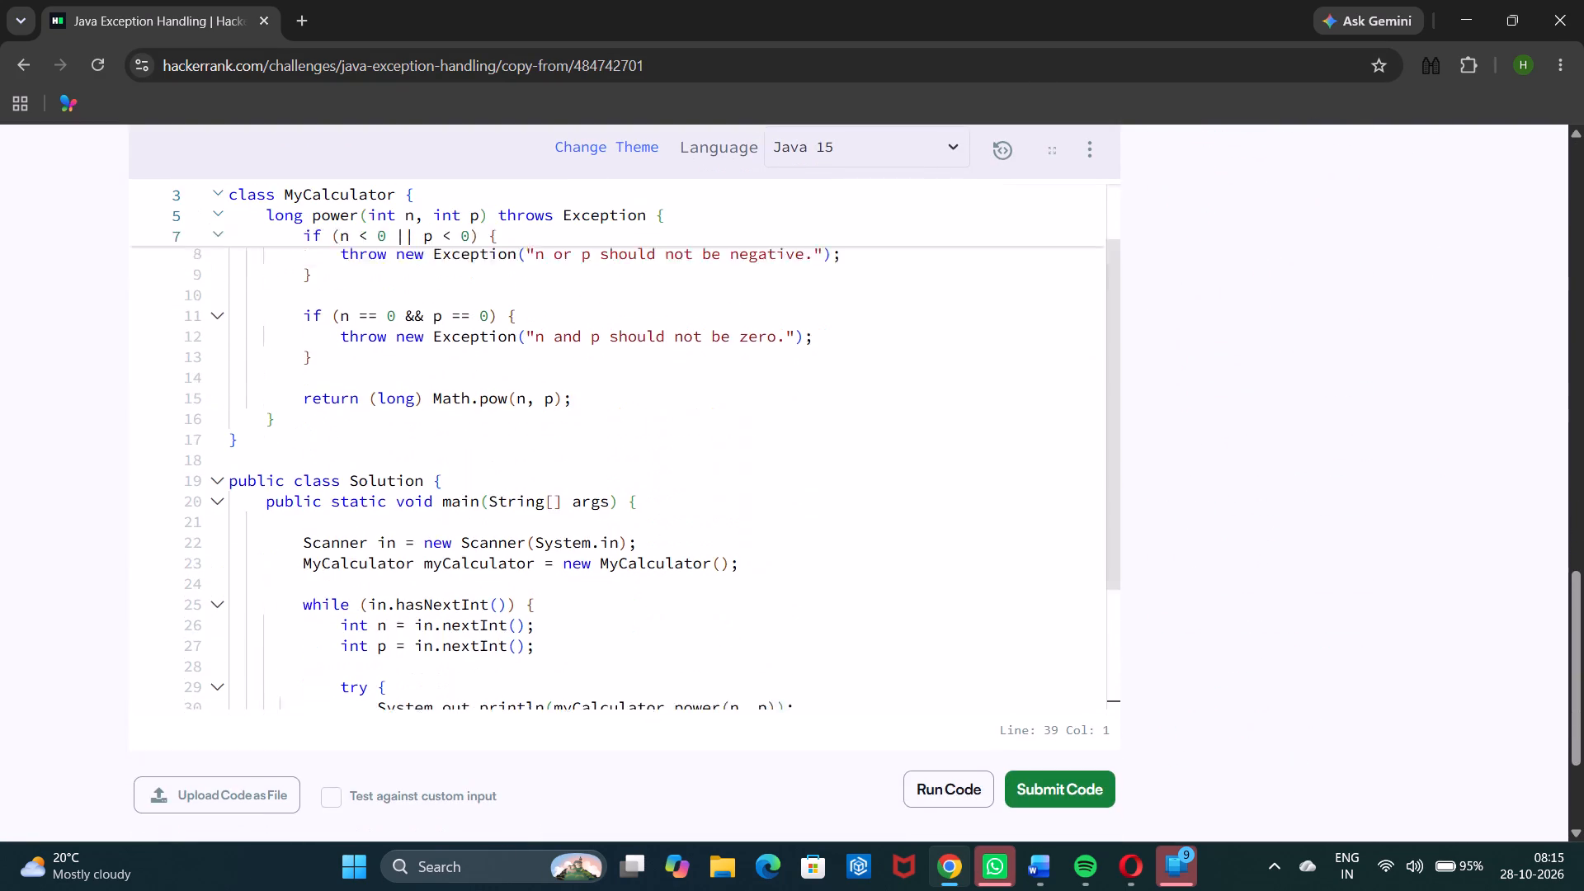
{"action": "scroll", "coordinate": [587, 646], "scroll_direction": "down", "scroll_amount": 4}
{"action": "scroll", "coordinate": [587, 646], "scroll_direction": "up", "scroll_amount": 1}
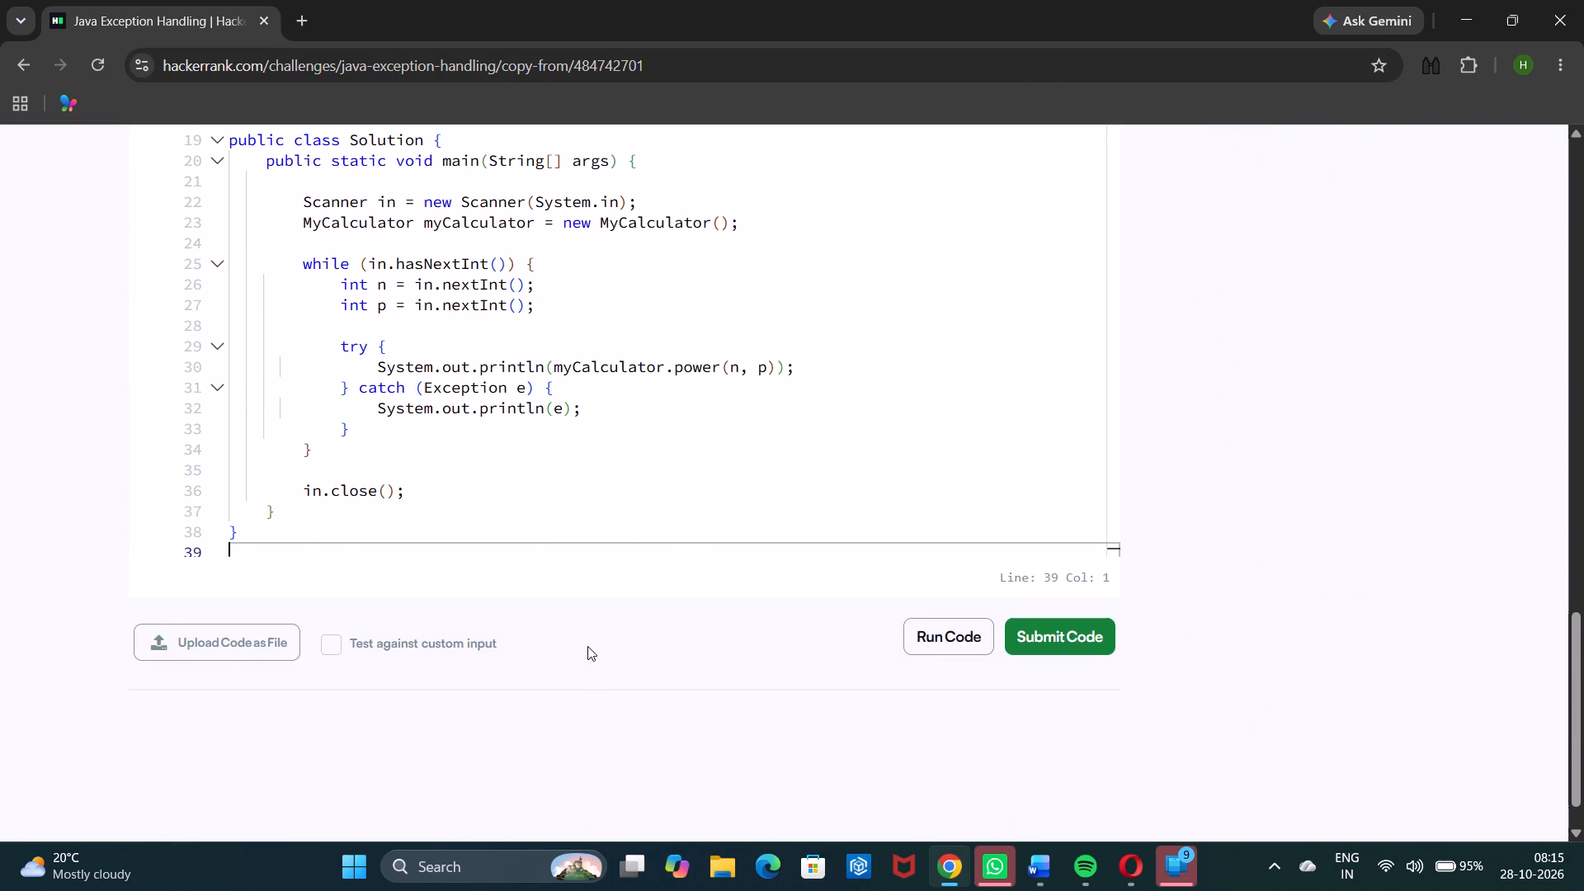
{"action": "left_click", "coordinate": [269, 546]}
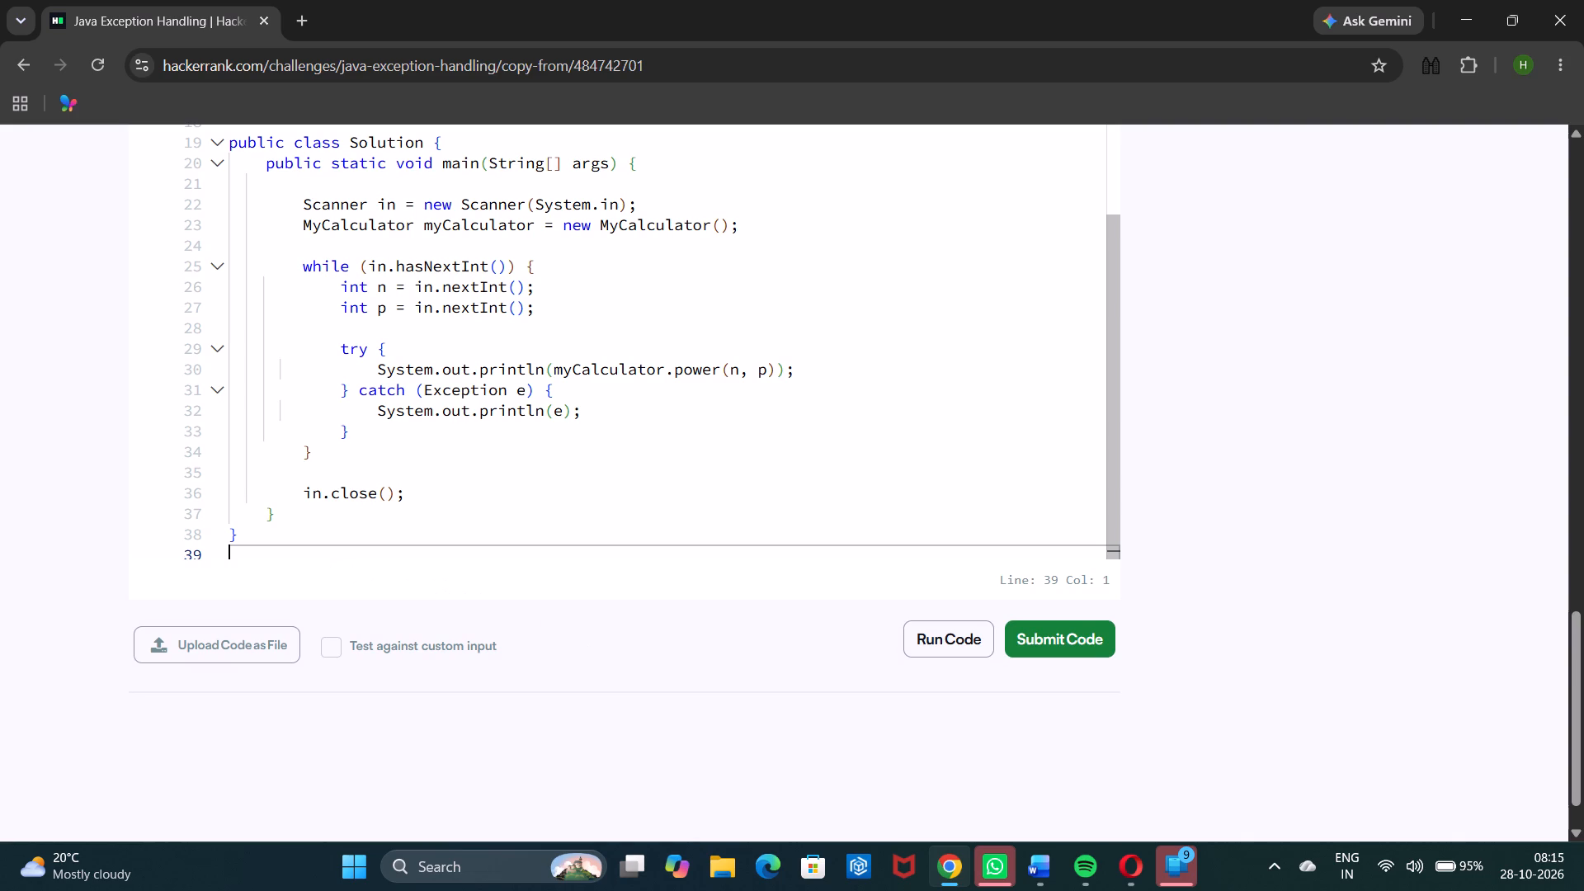
{"action": "key", "text": "ctrl+a"}
{"action": "key", "text": "ctrl+c"}
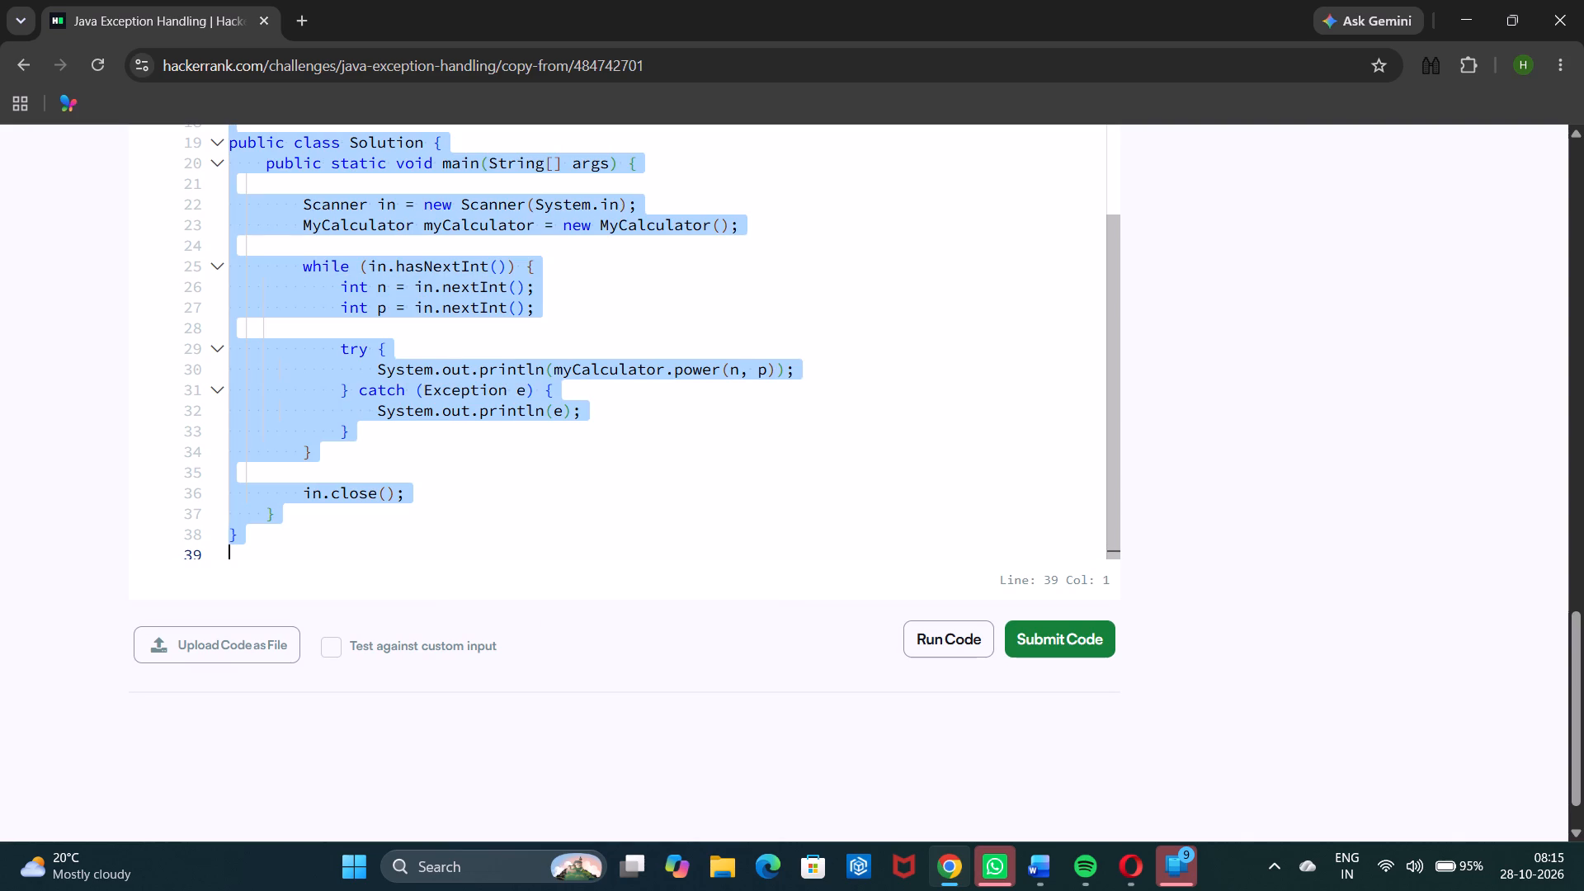
{"action": "key", "text": "ctrl+c"}
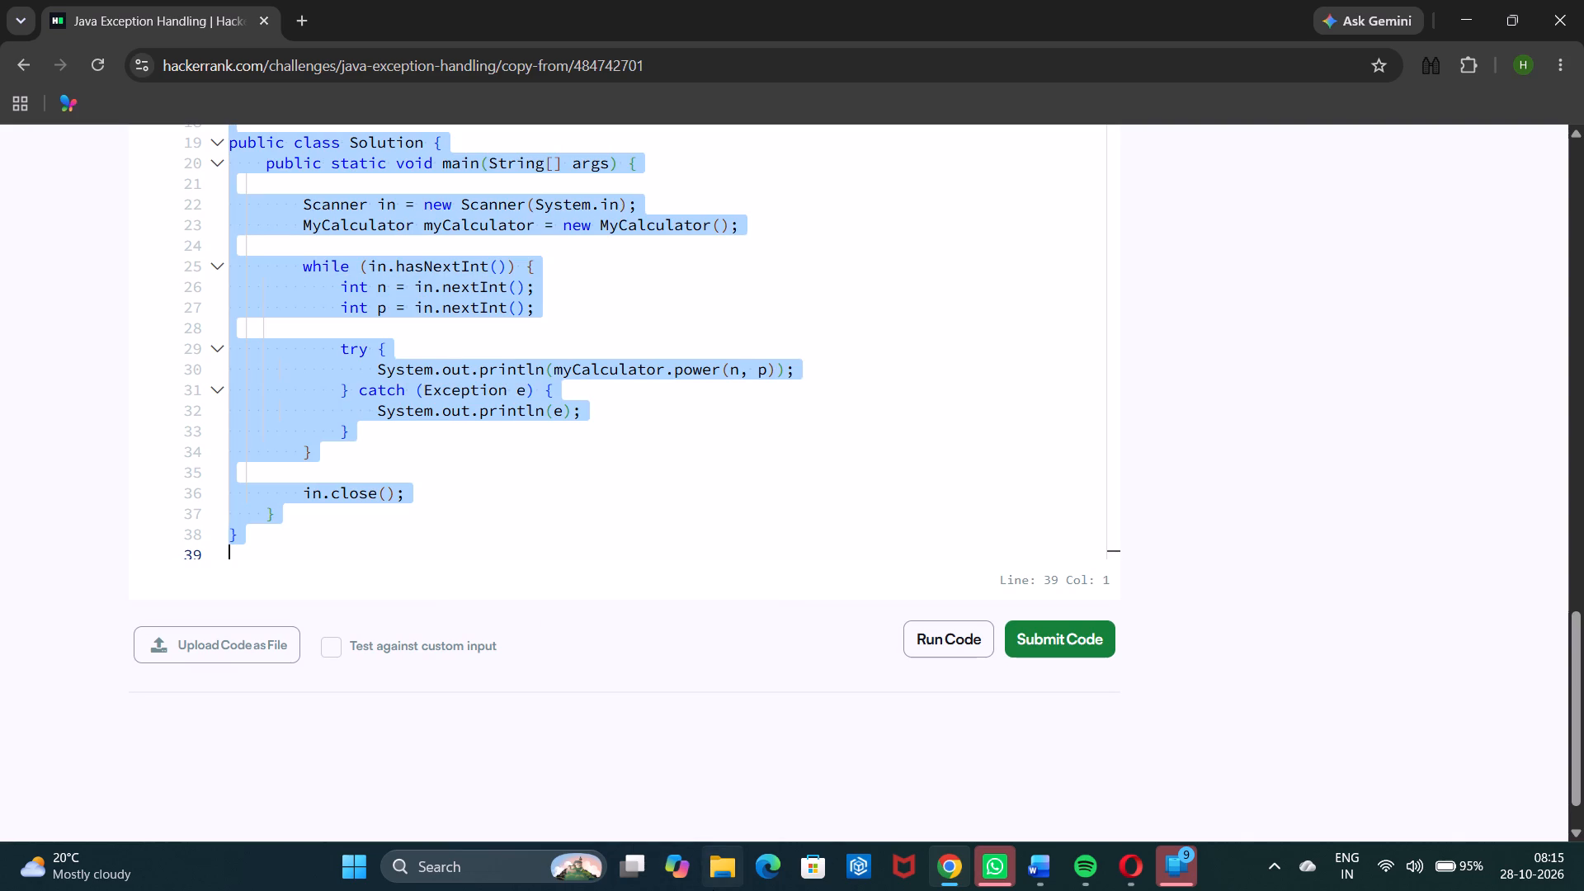
Switch to Word and paste the copied solution into the Code box of question 33.
{"action": "left_click", "coordinate": [1033, 861]}
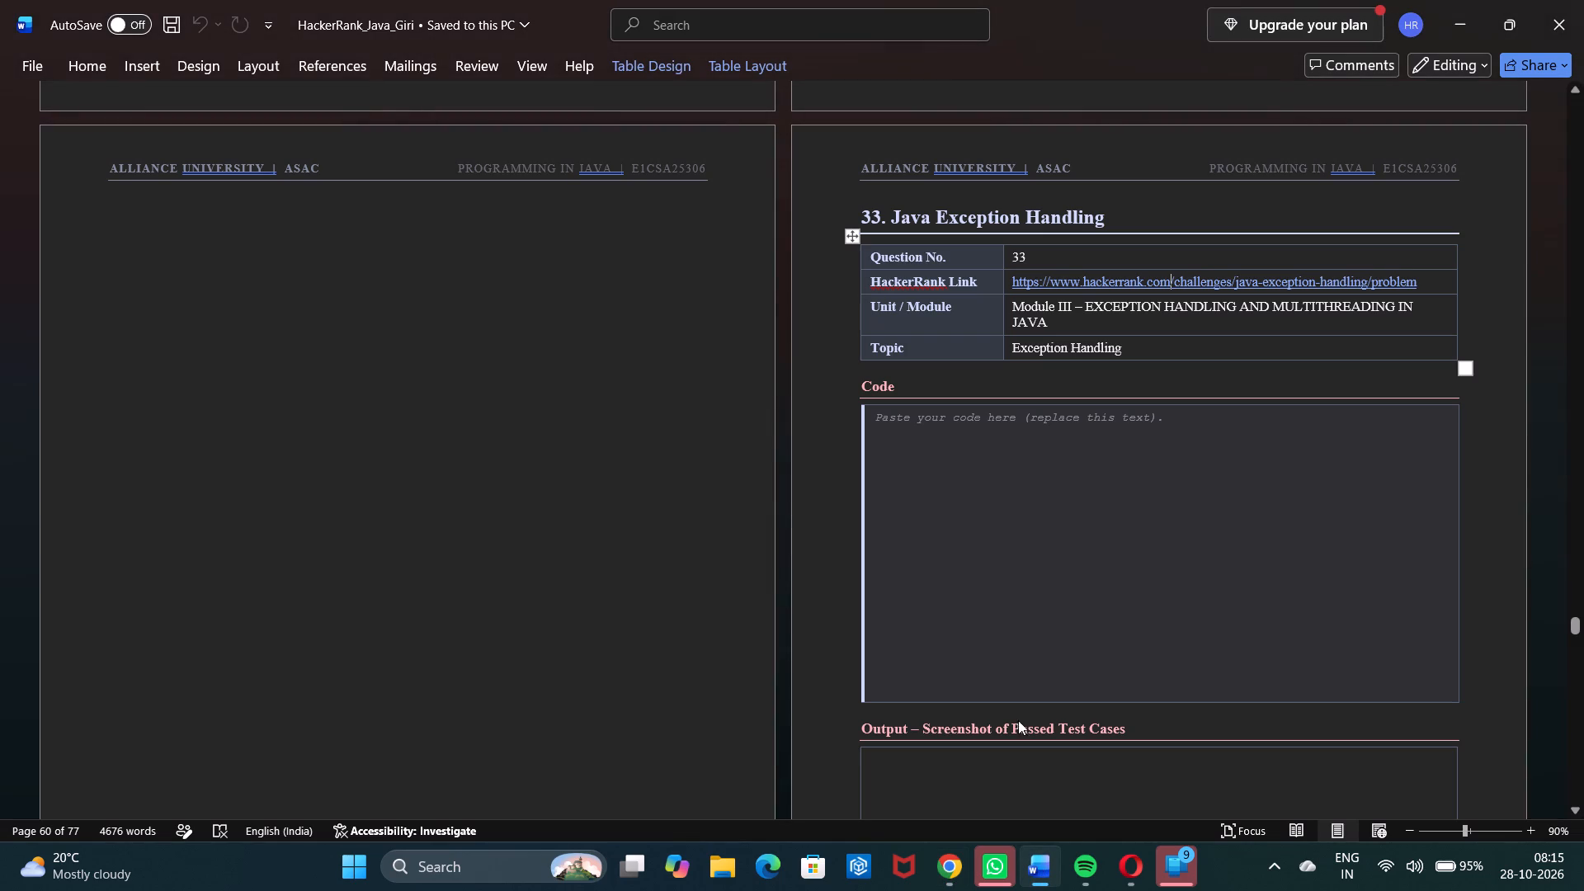
{"action": "left_click", "coordinate": [902, 469]}
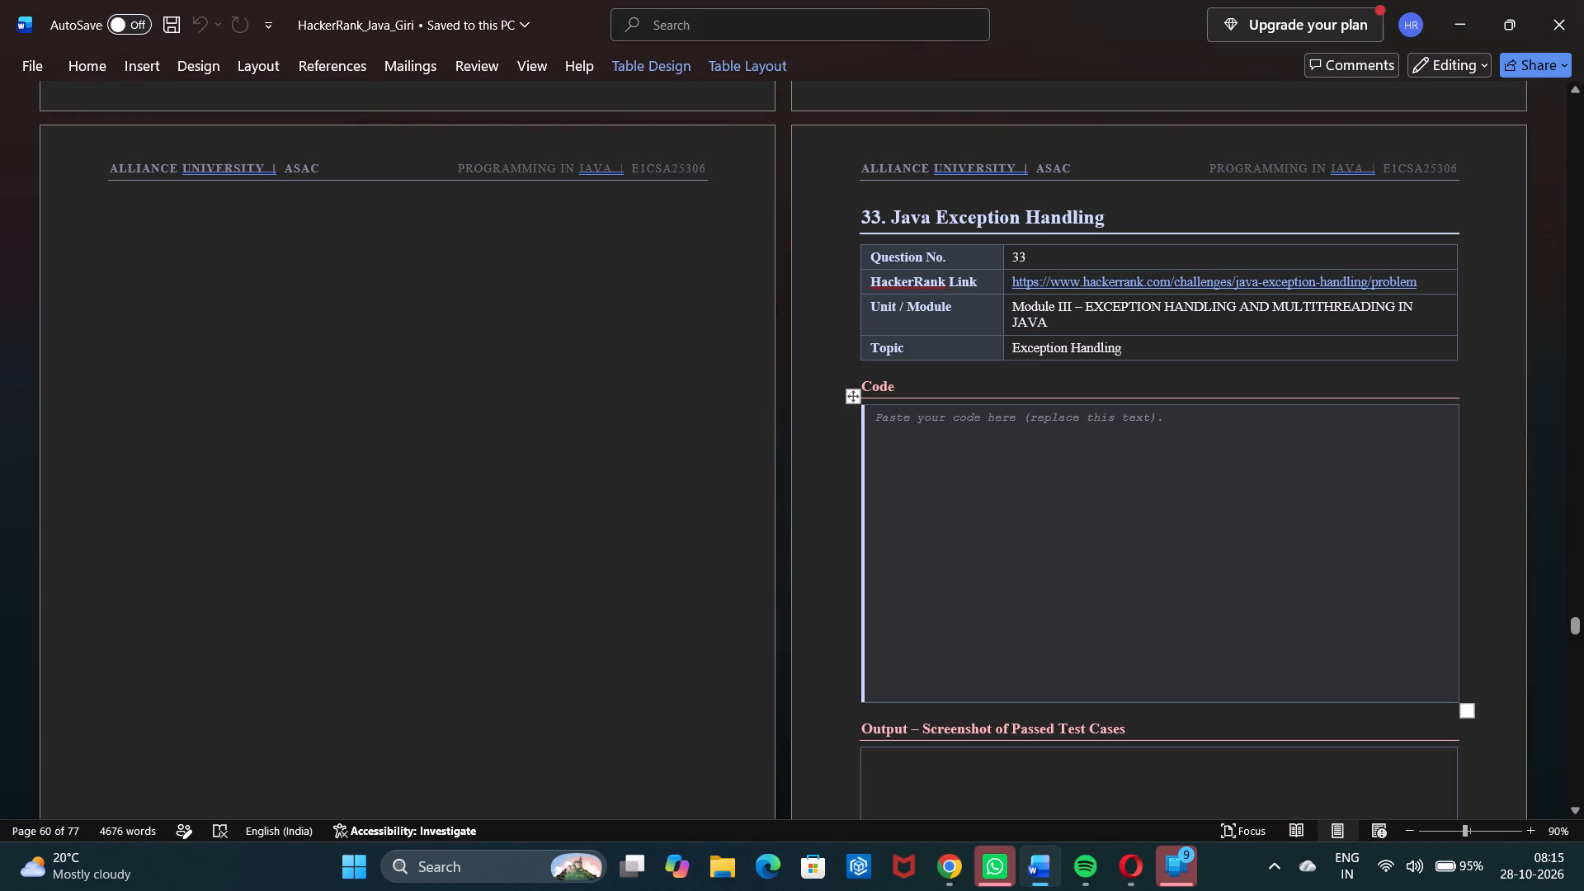
{"action": "key", "text": "ctrl+v"}
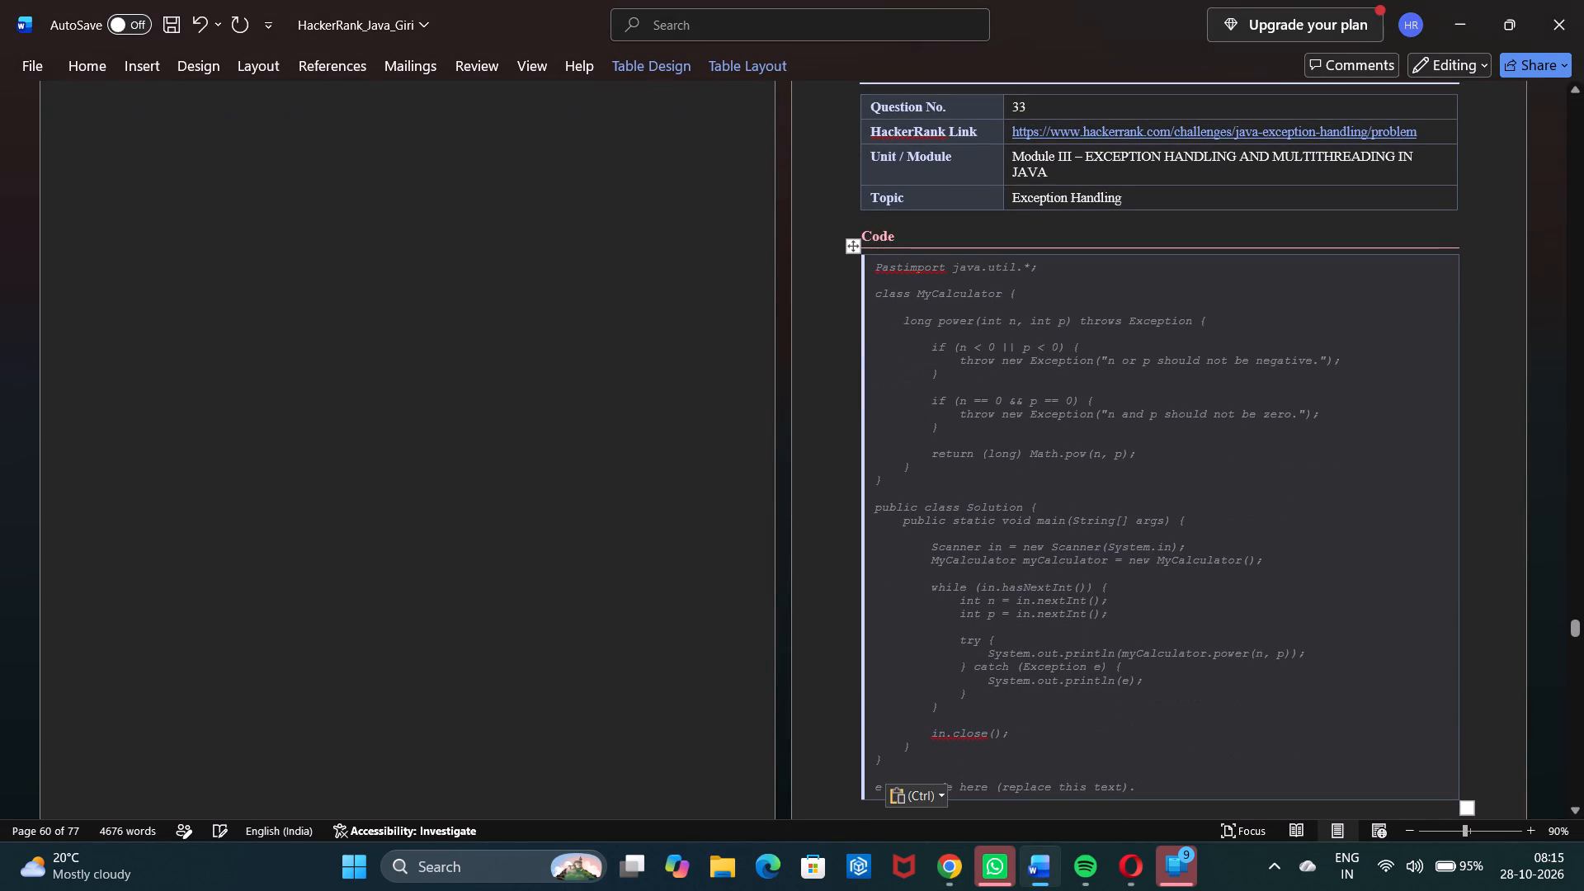
Look over the end of question 33's code and its empty box for the passed test cases screenshot.
{"action": "scroll", "coordinate": [902, 469], "scroll_direction": "down", "scroll_amount": 5}
{"action": "scroll", "coordinate": [902, 469], "scroll_direction": "right", "scroll_amount": 1}
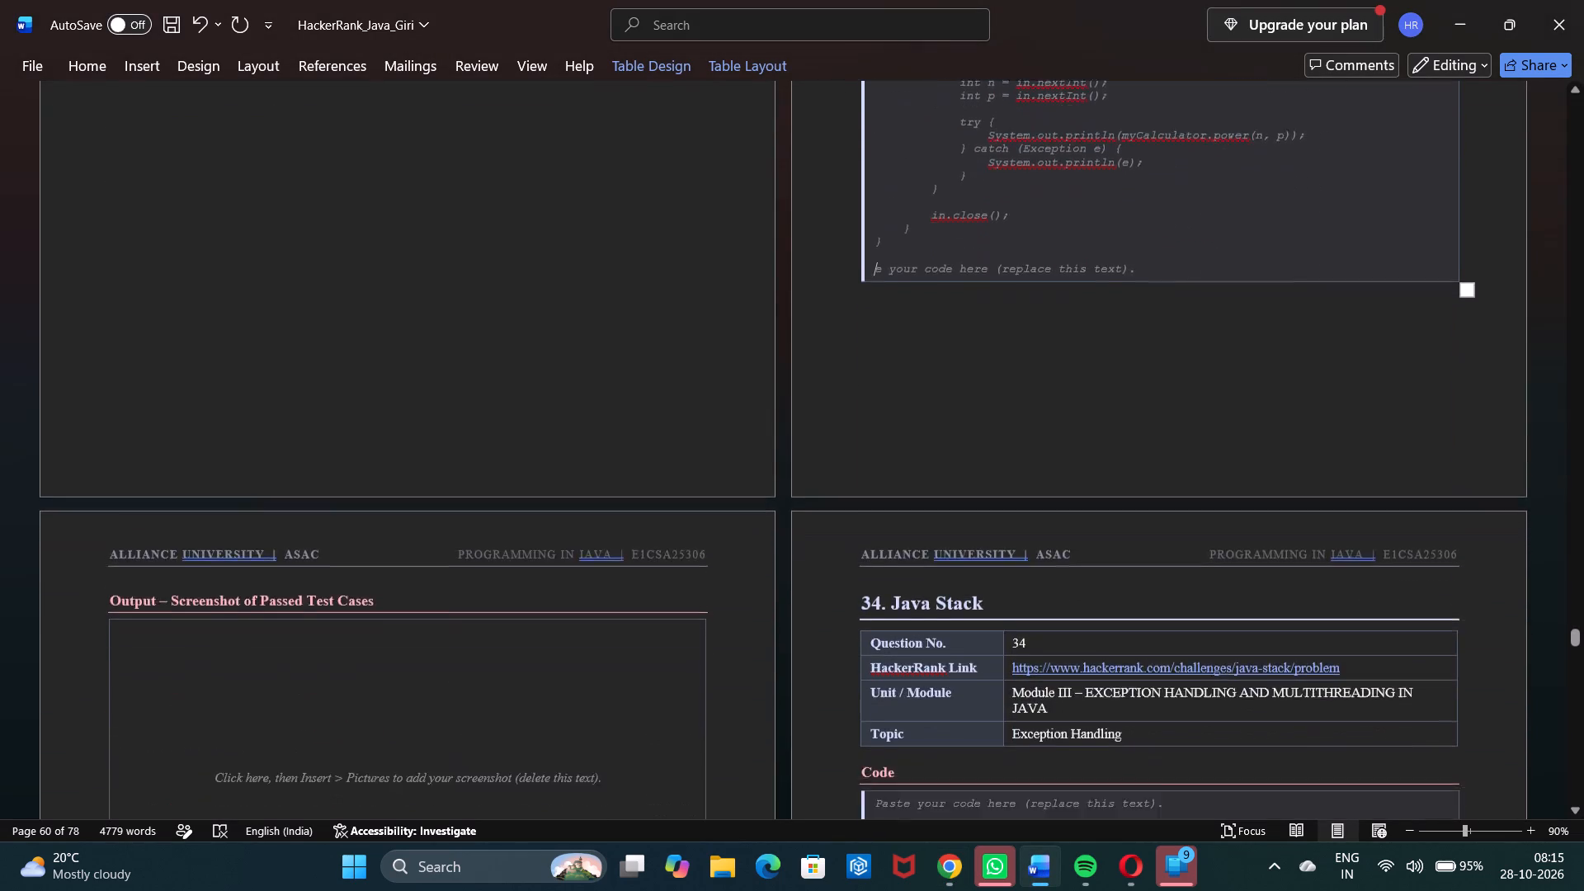
{"action": "scroll", "coordinate": [902, 469], "scroll_direction": "right", "scroll_amount": 1}
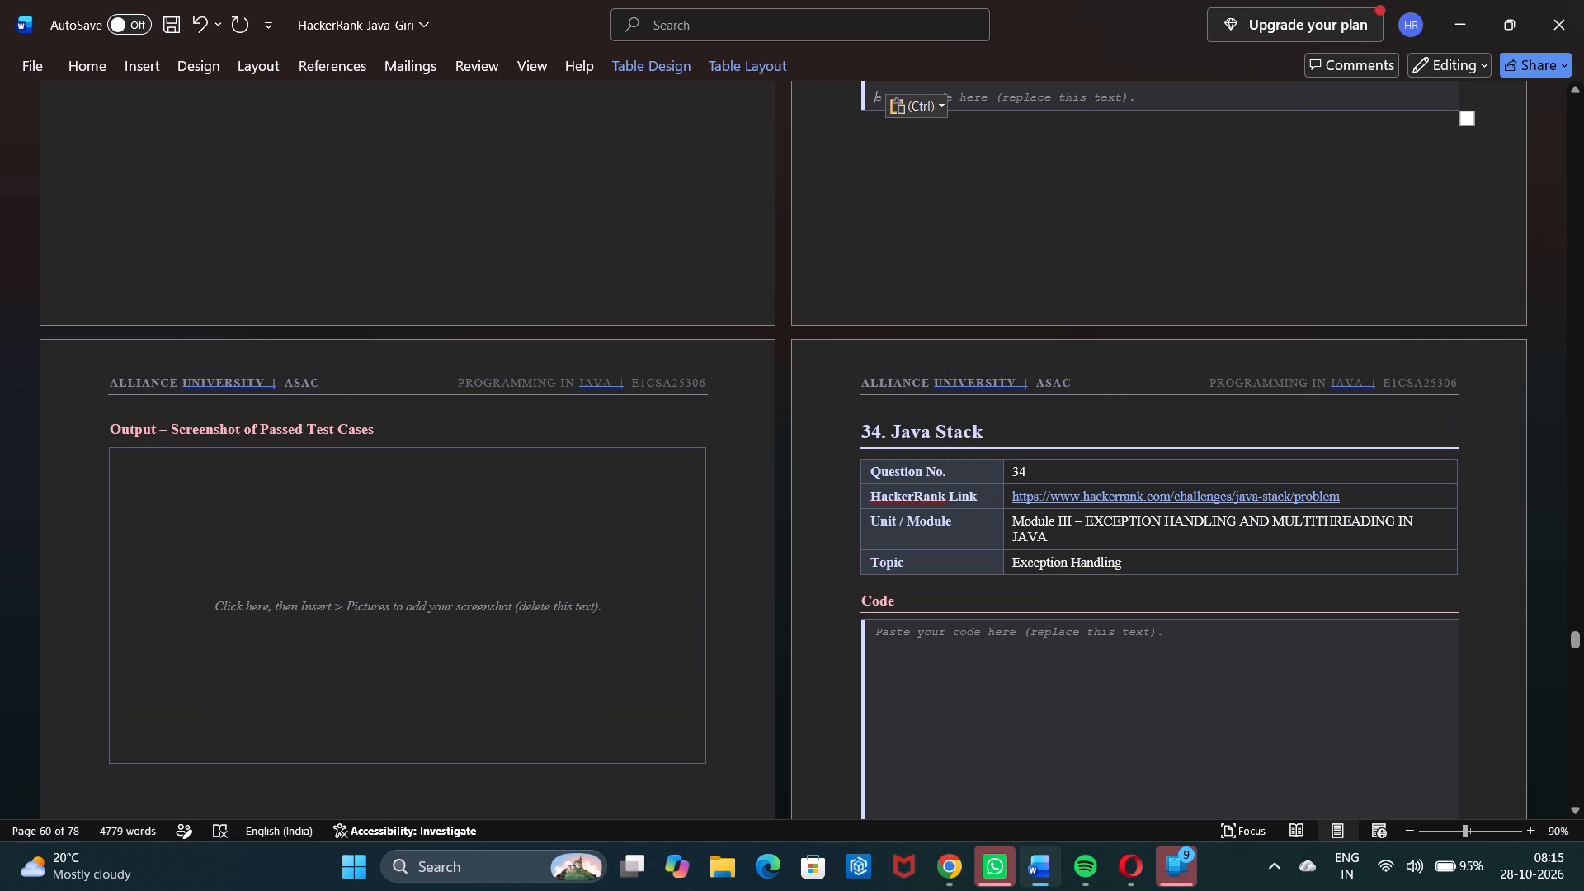
{"action": "scroll", "coordinate": [840, 479], "scroll_direction": "up", "scroll_amount": 2, "text": "ctrl"}
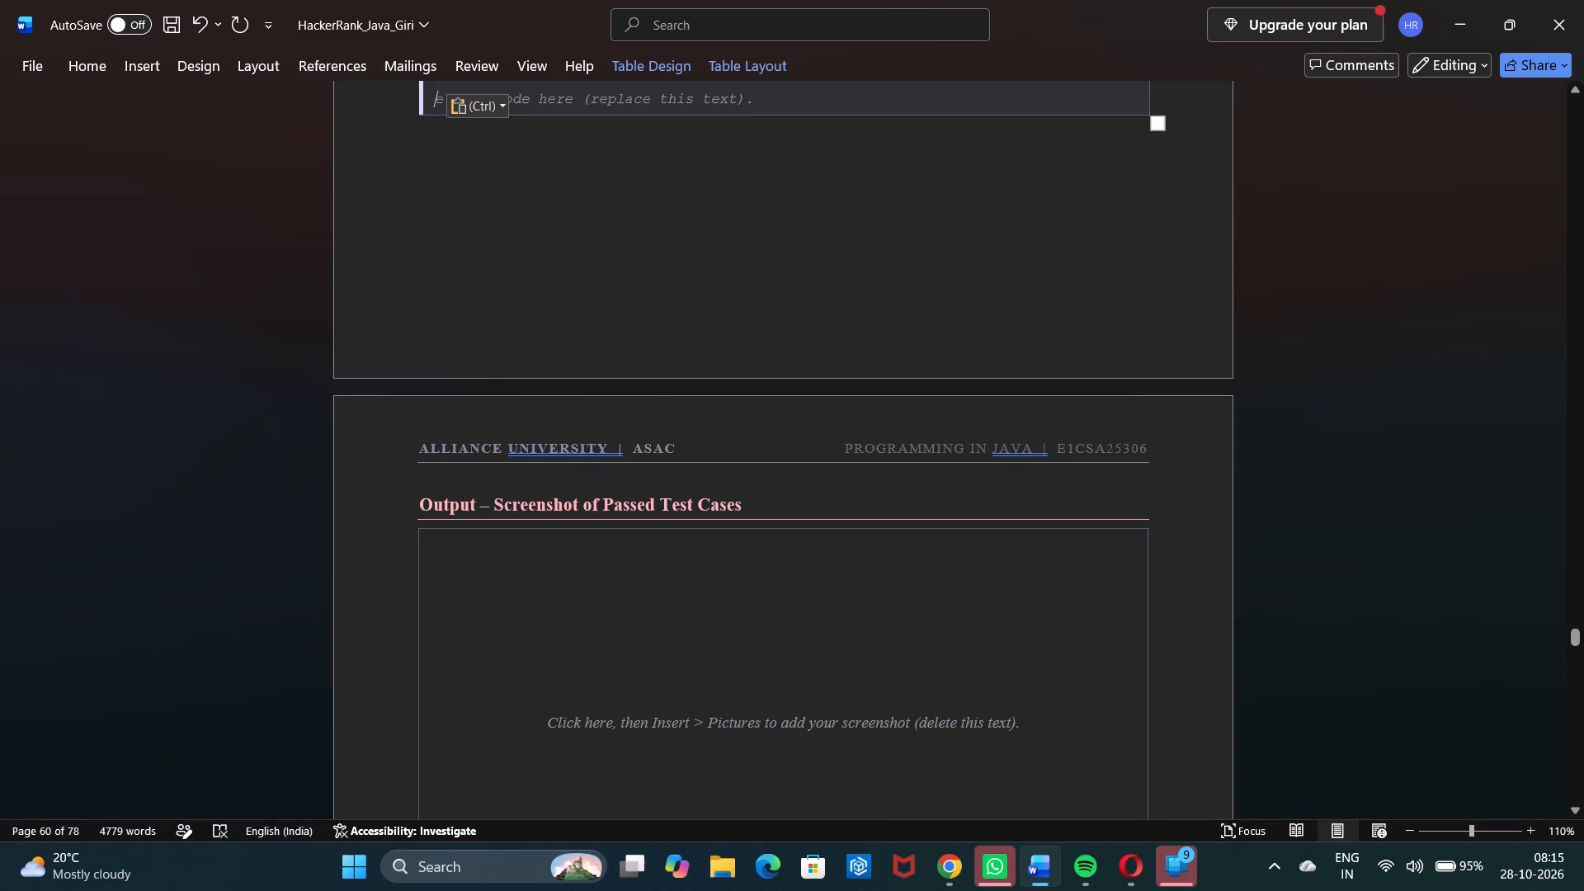
{"action": "scroll", "coordinate": [840, 479], "scroll_direction": "right", "scroll_amount": 1}
{"action": "scroll", "coordinate": [840, 479], "scroll_direction": "down", "scroll_amount": 1}
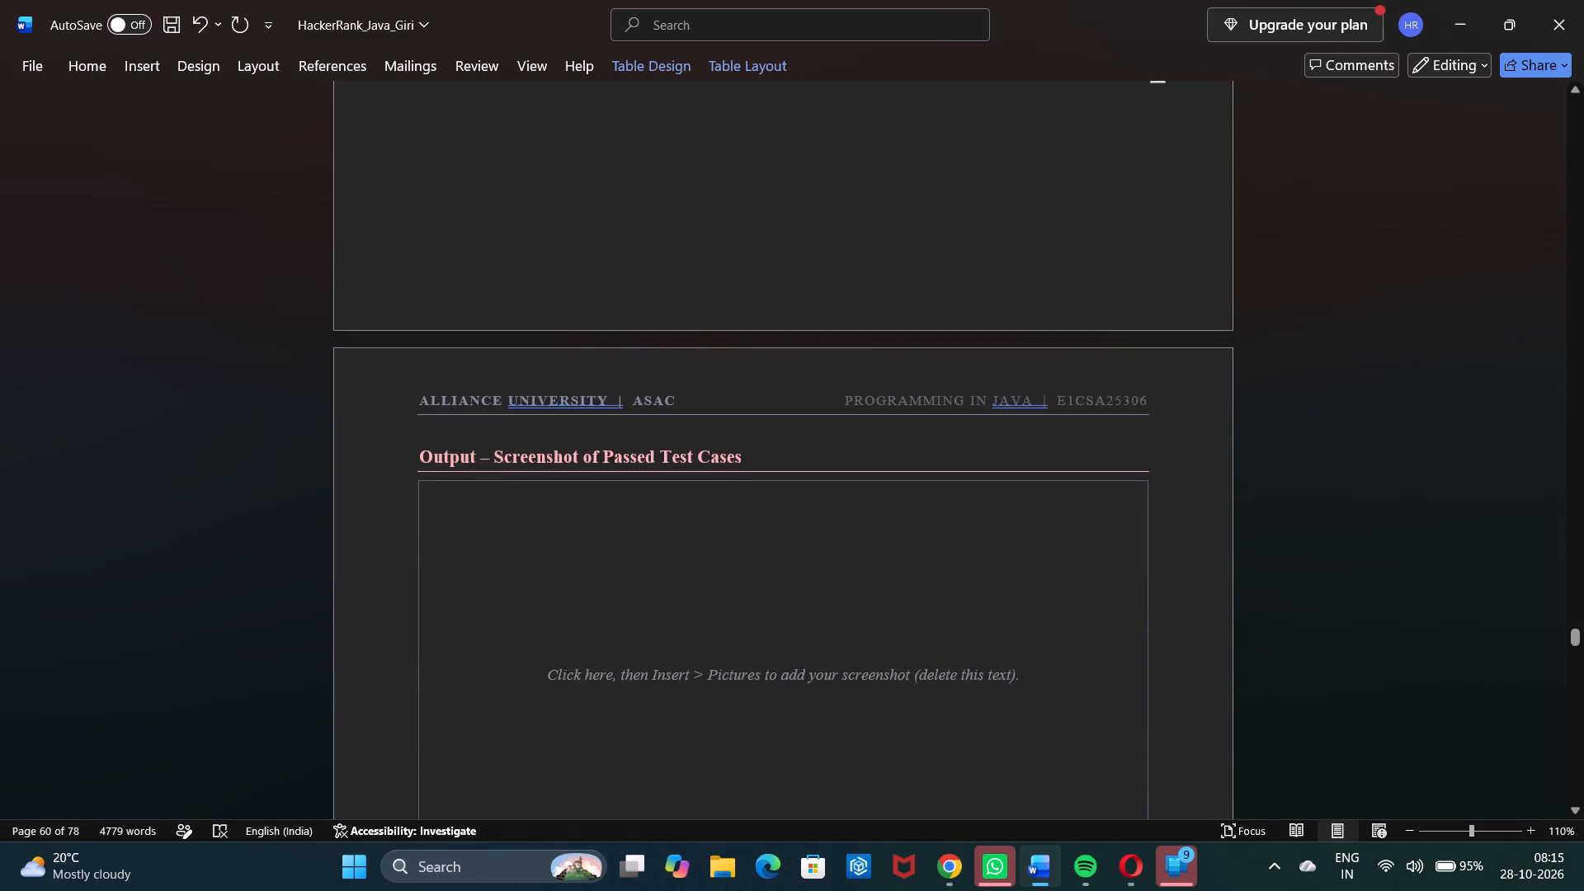
{"action": "scroll", "coordinate": [840, 479], "scroll_direction": "down", "scroll_amount": 1}
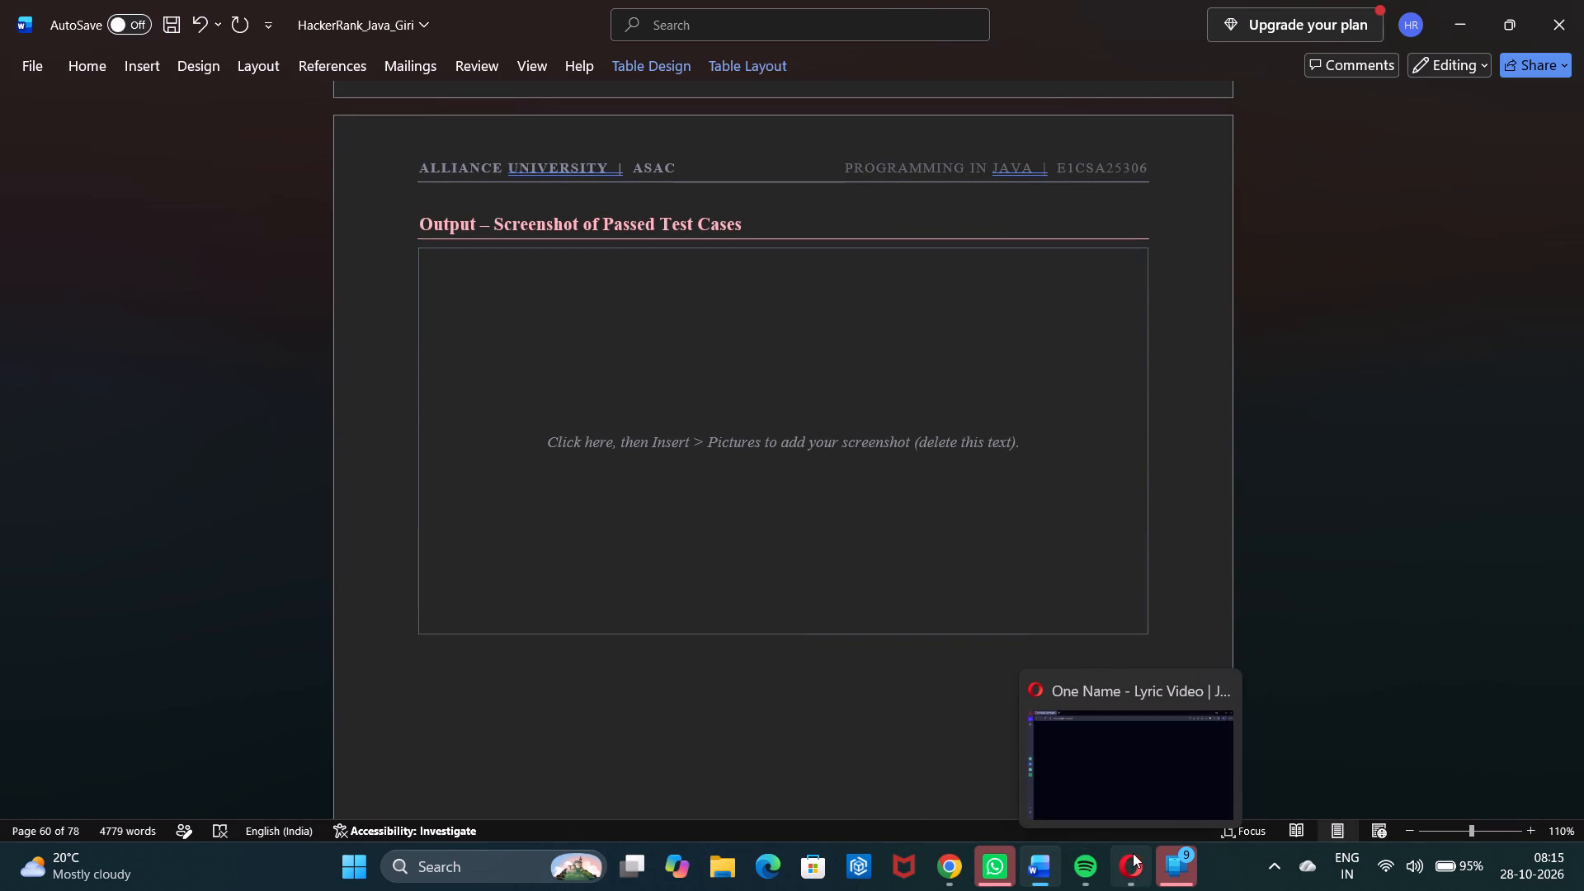
Switch to Chrome, leave the code editor and reopen the results of the accepted Java Exception Handling submission.
{"action": "left_click", "coordinate": [958, 855]}
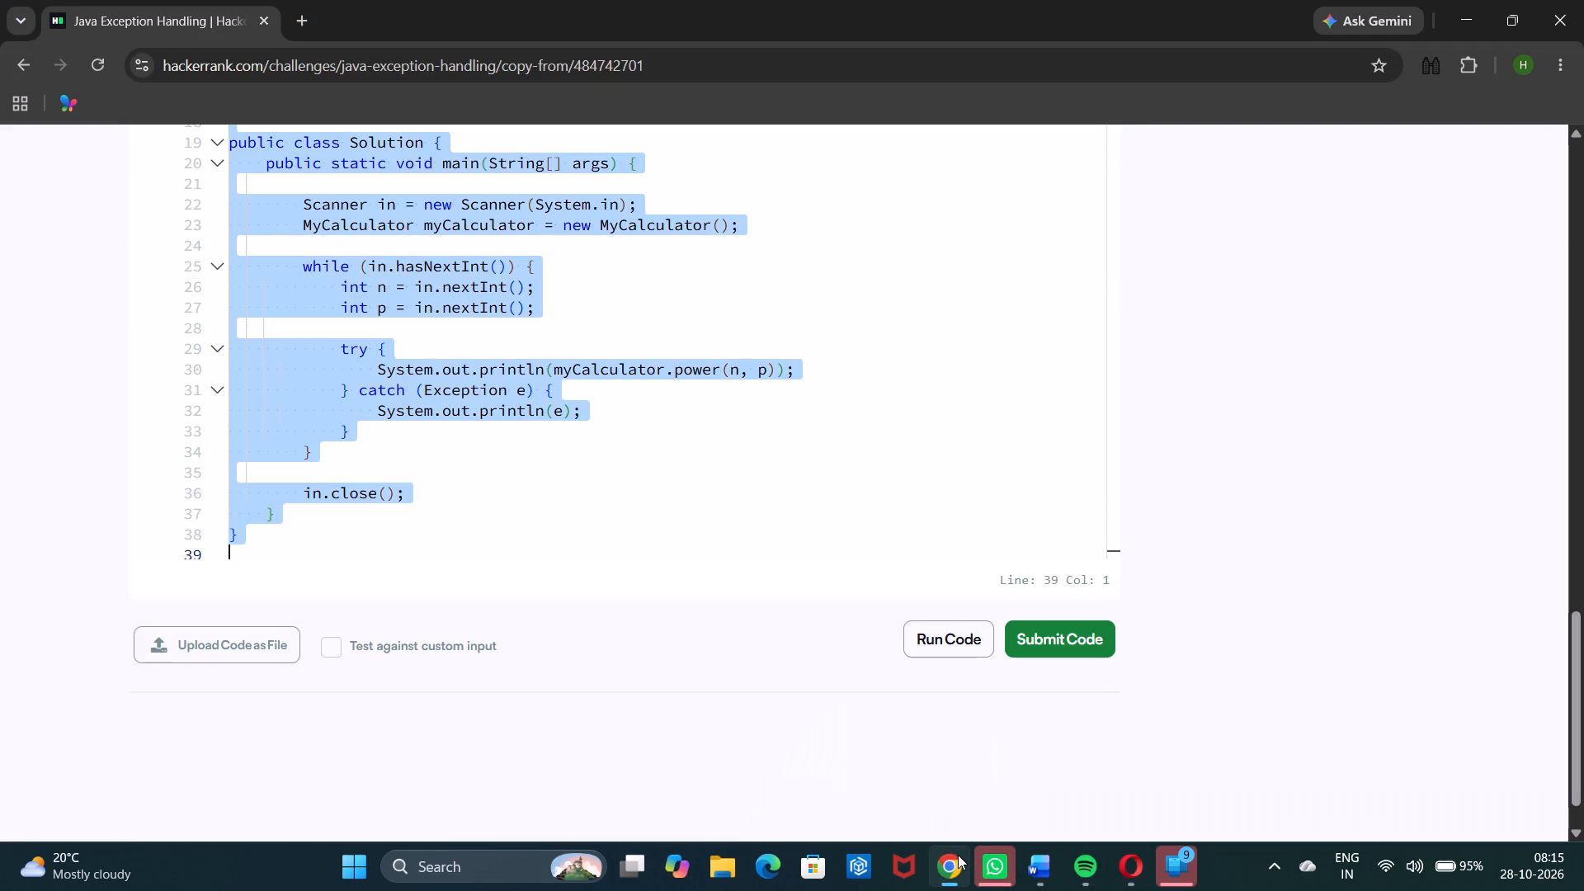
{"action": "left_click", "coordinate": [820, 700]}
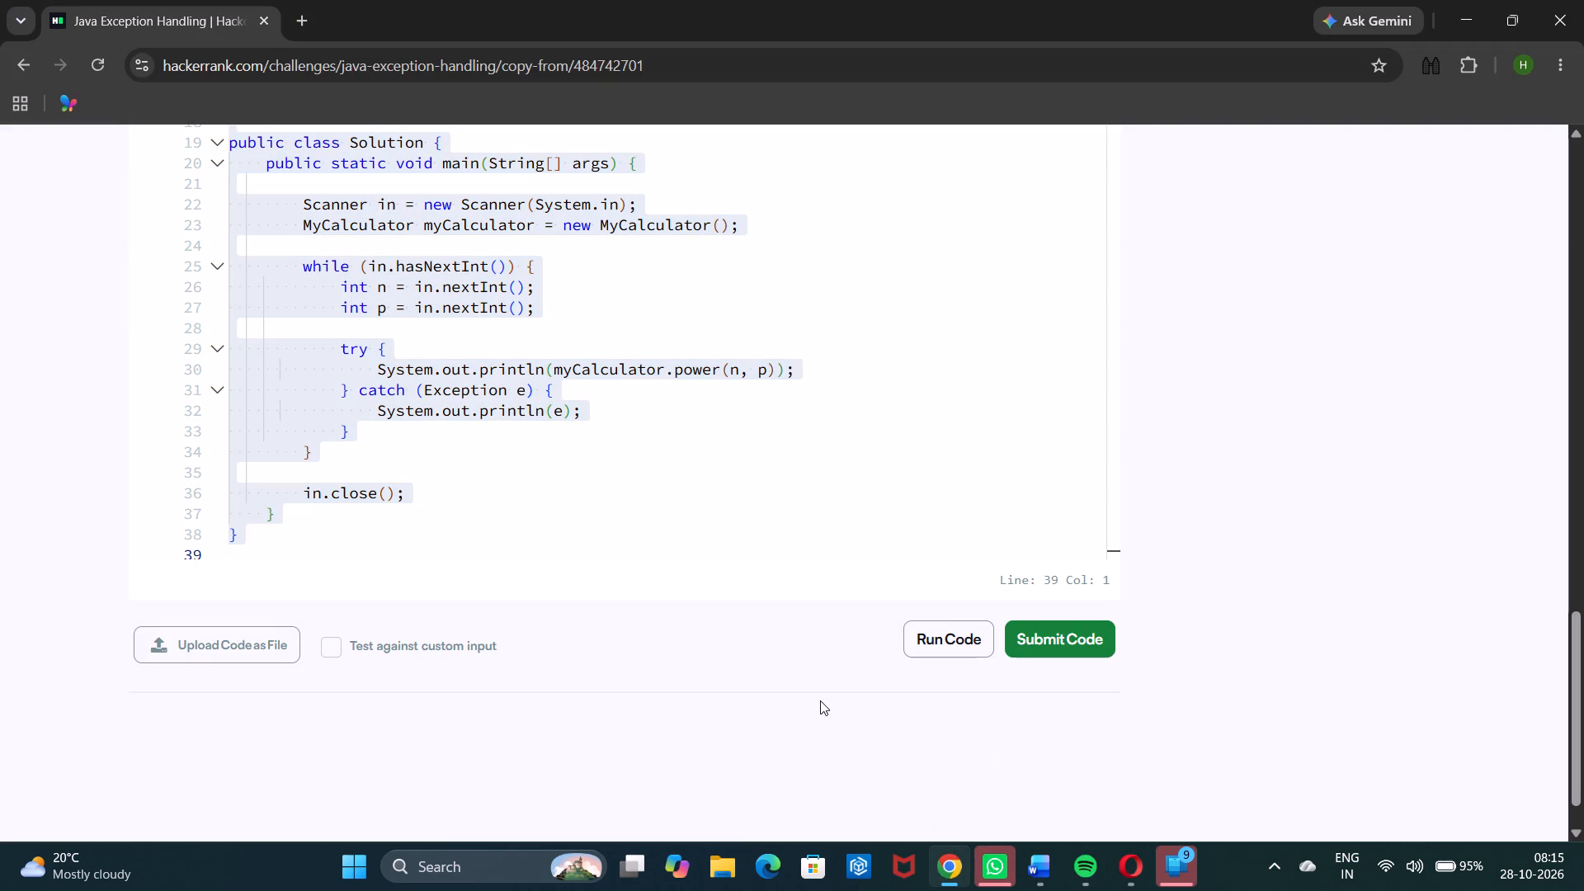
{"action": "scroll", "coordinate": [820, 700], "scroll_direction": "up", "scroll_amount": 2}
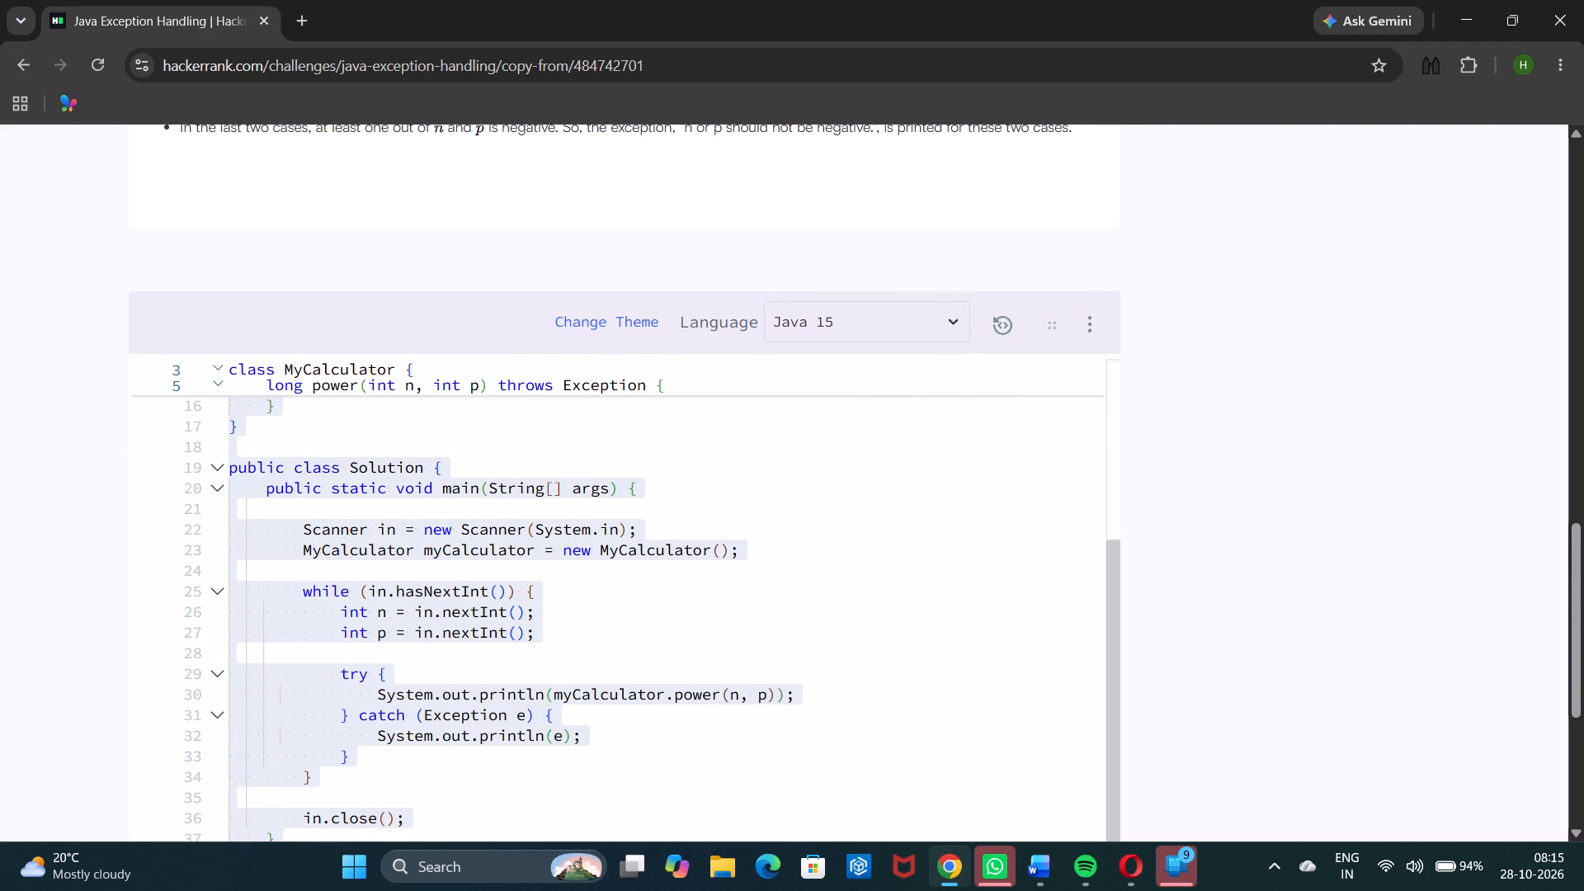
{"action": "left_click", "coordinate": [19, 68]}
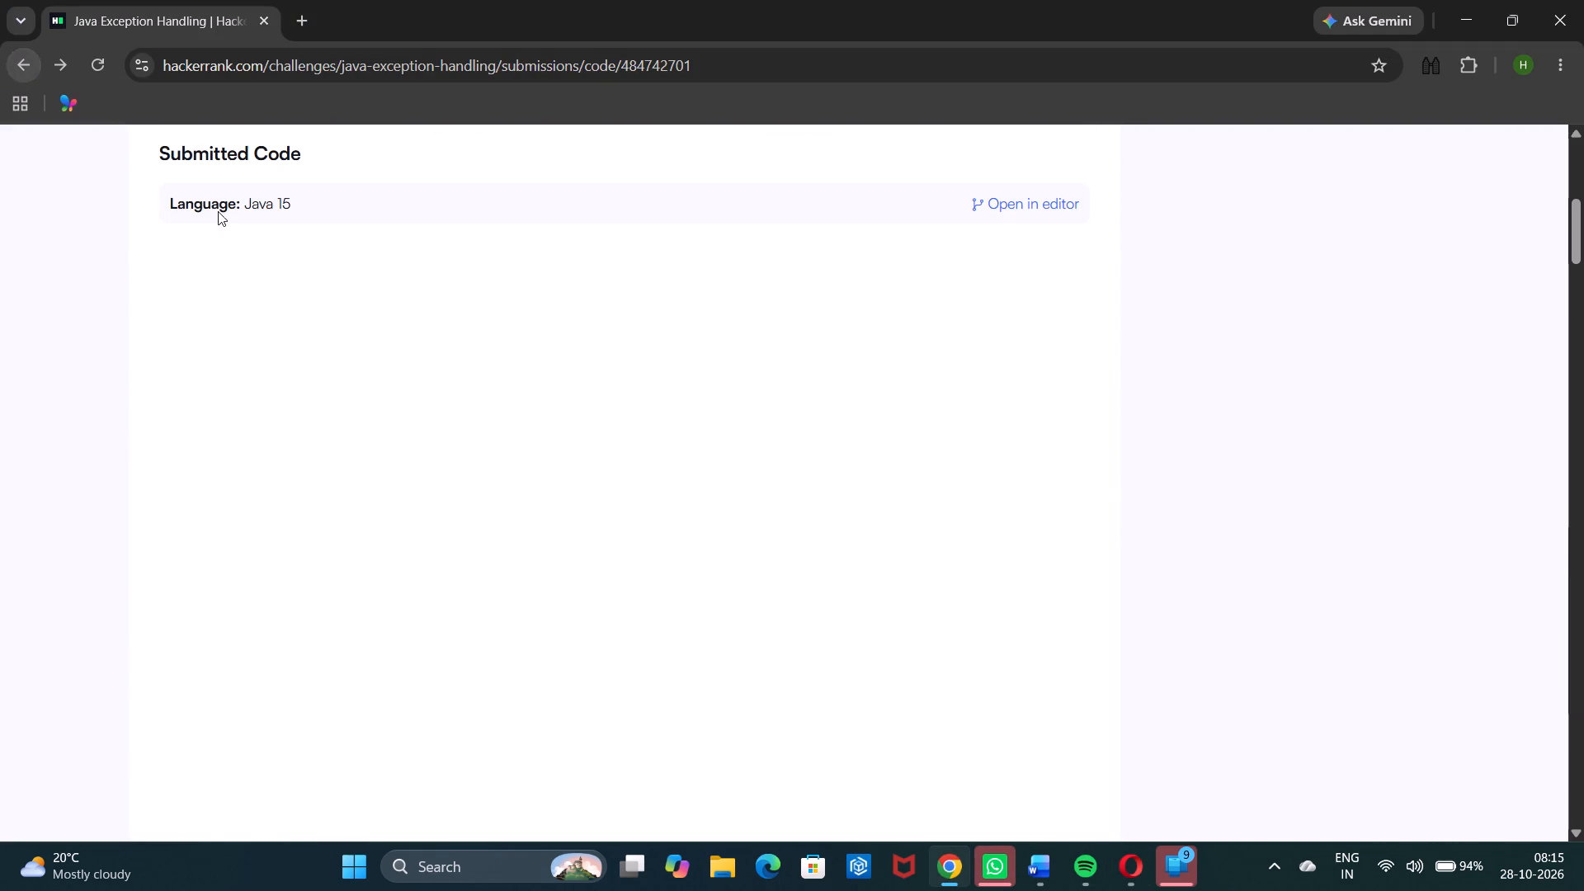
{"action": "scroll", "coordinate": [554, 460], "scroll_direction": "down", "scroll_amount": 4}
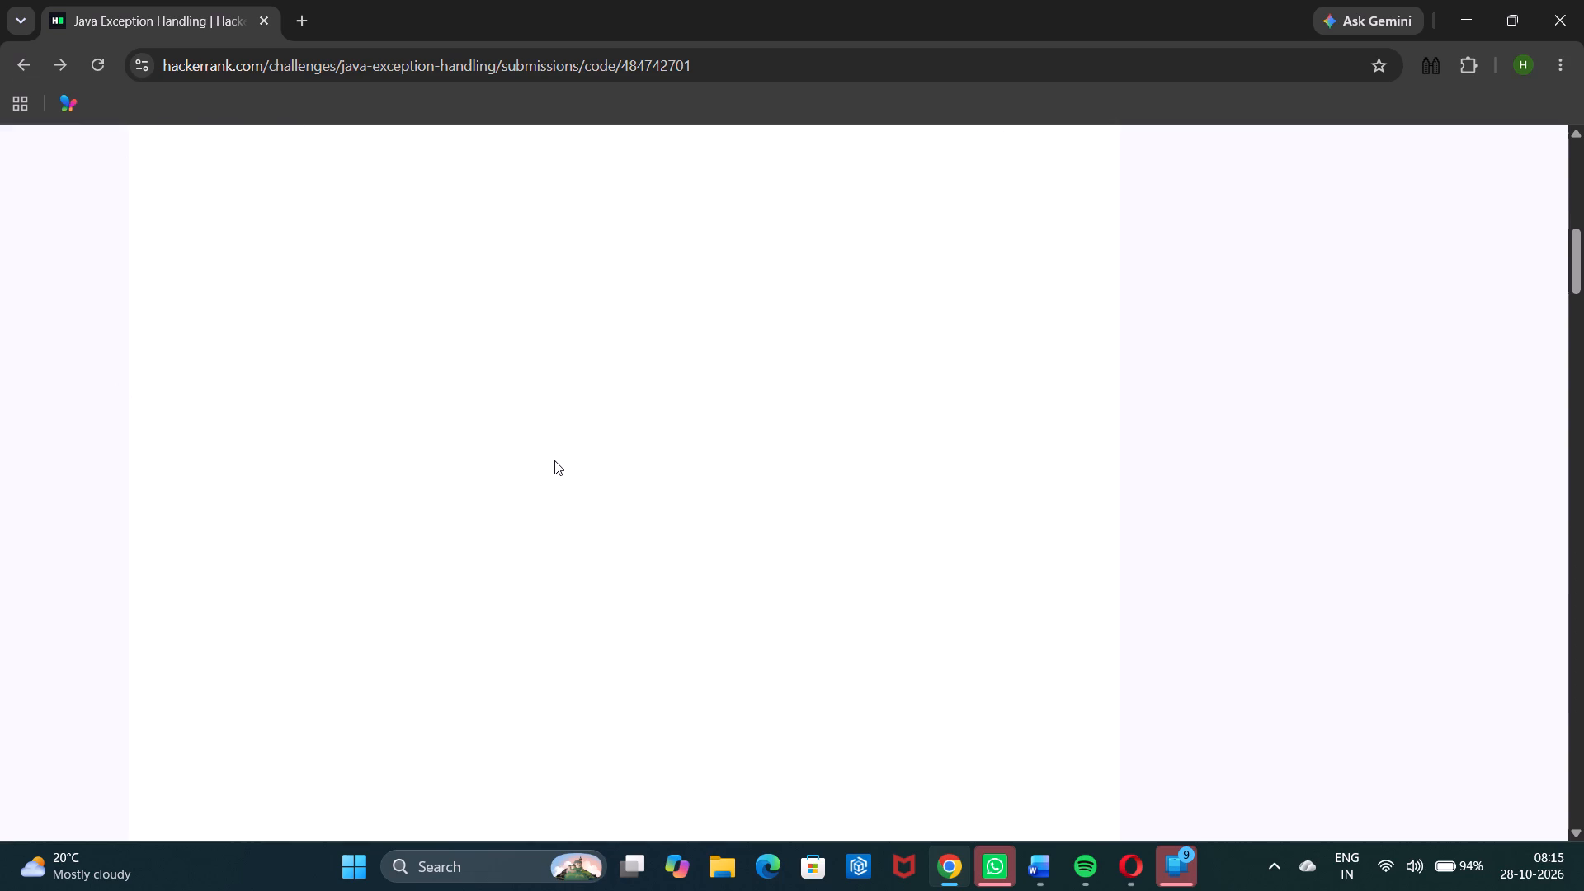
{"action": "scroll", "coordinate": [554, 460], "scroll_direction": "up", "scroll_amount": 4}
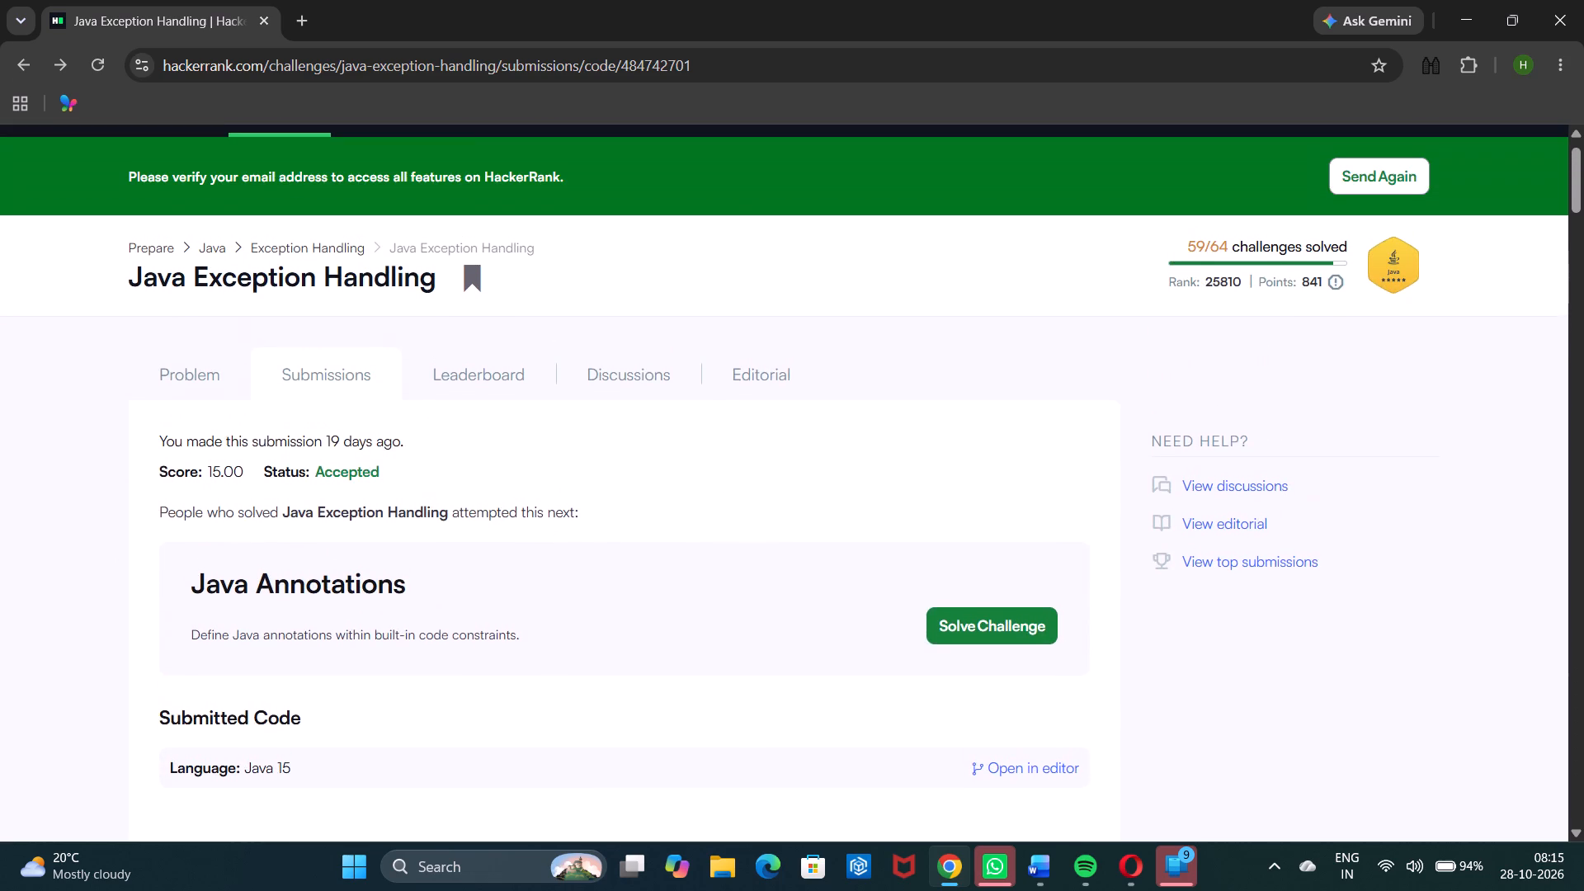
{"action": "left_click", "coordinate": [311, 414]}
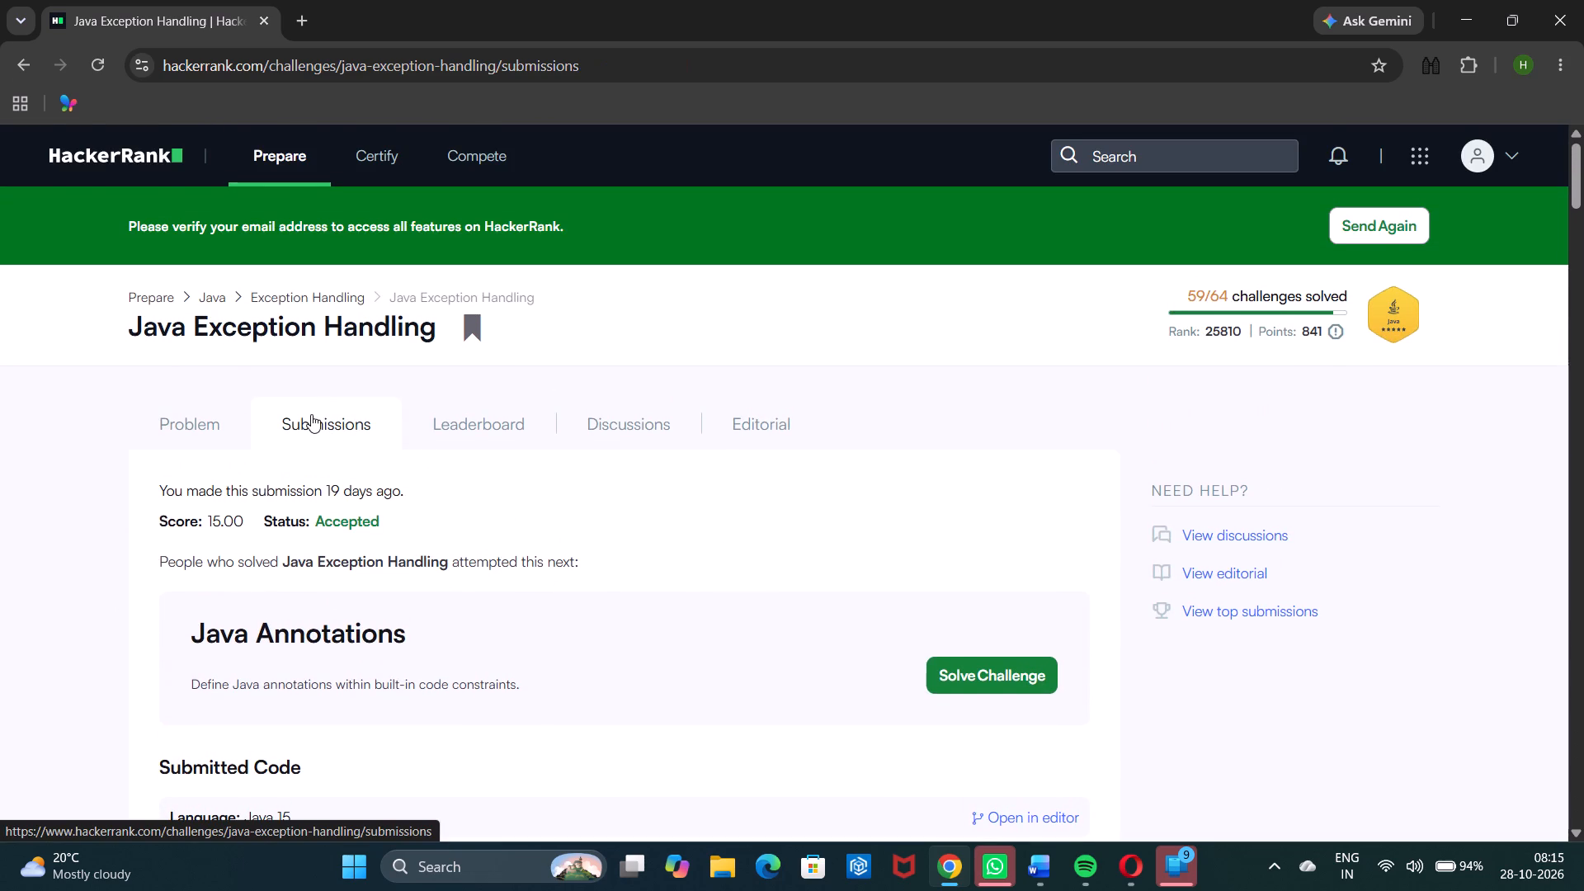
{"action": "scroll", "coordinate": [311, 412], "scroll_direction": "down", "scroll_amount": 4}
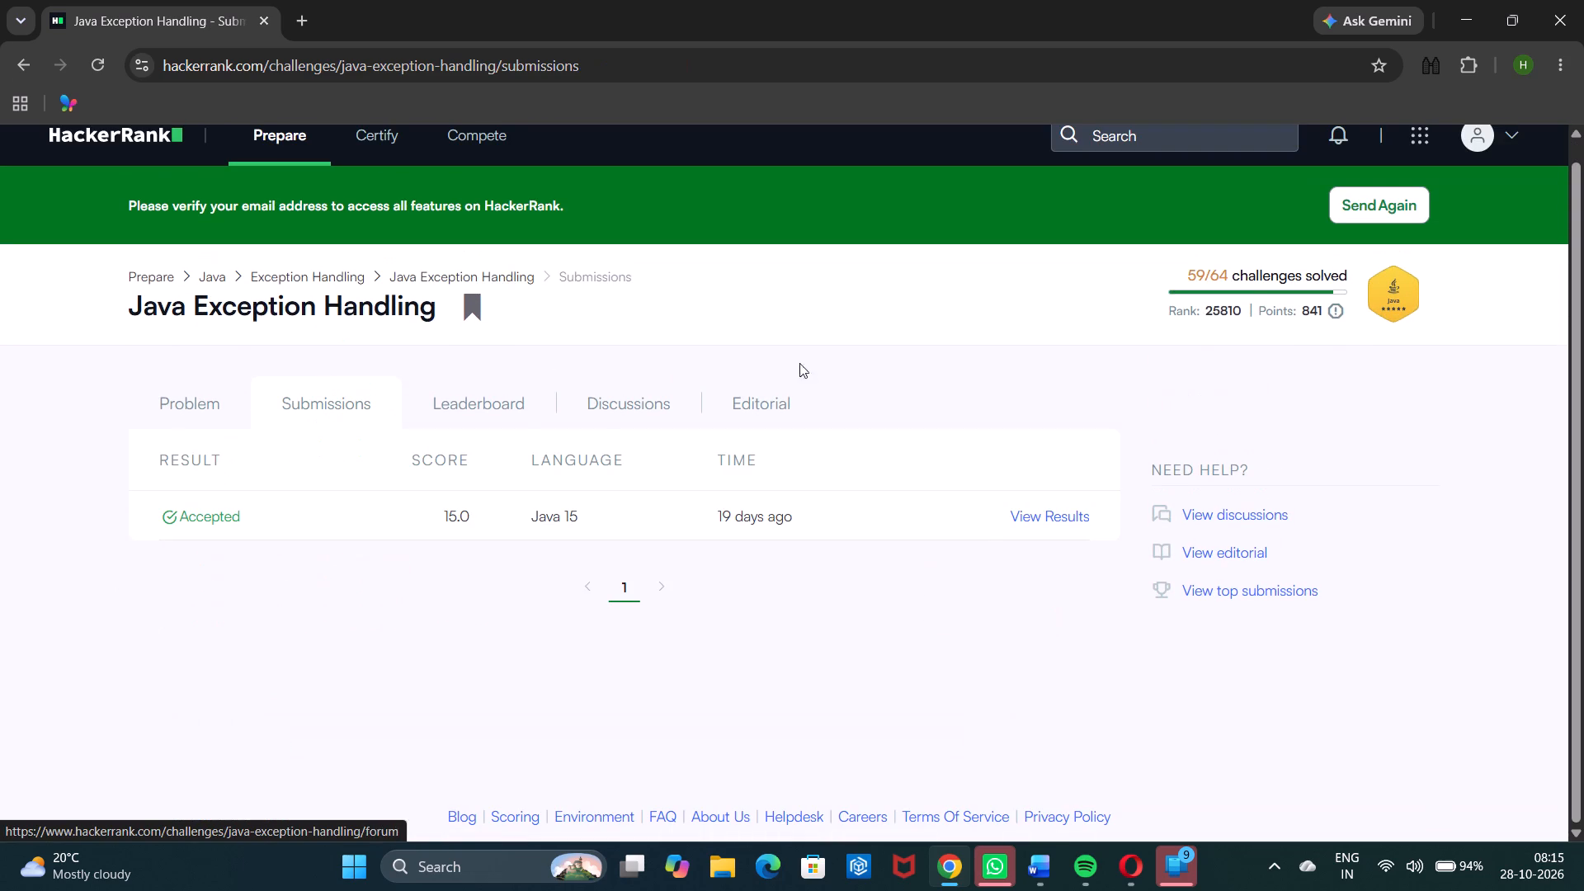
{"action": "left_click", "coordinate": [1045, 512]}
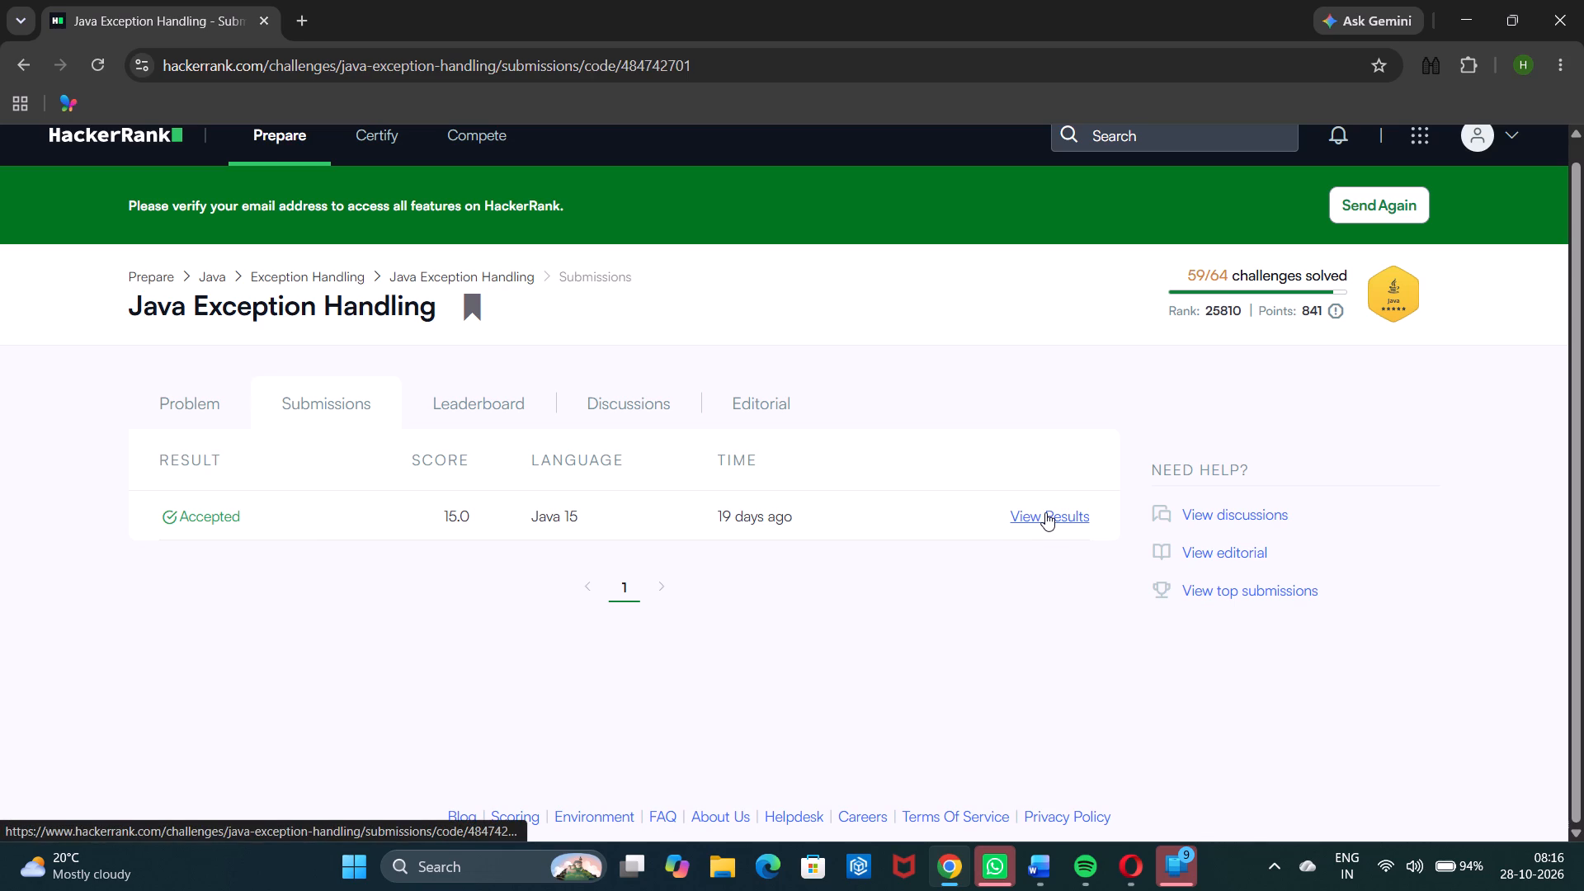
Reload the submission results page to bring up its test case output.
{"action": "scroll", "coordinate": [760, 571], "scroll_direction": "down", "scroll_amount": 7}
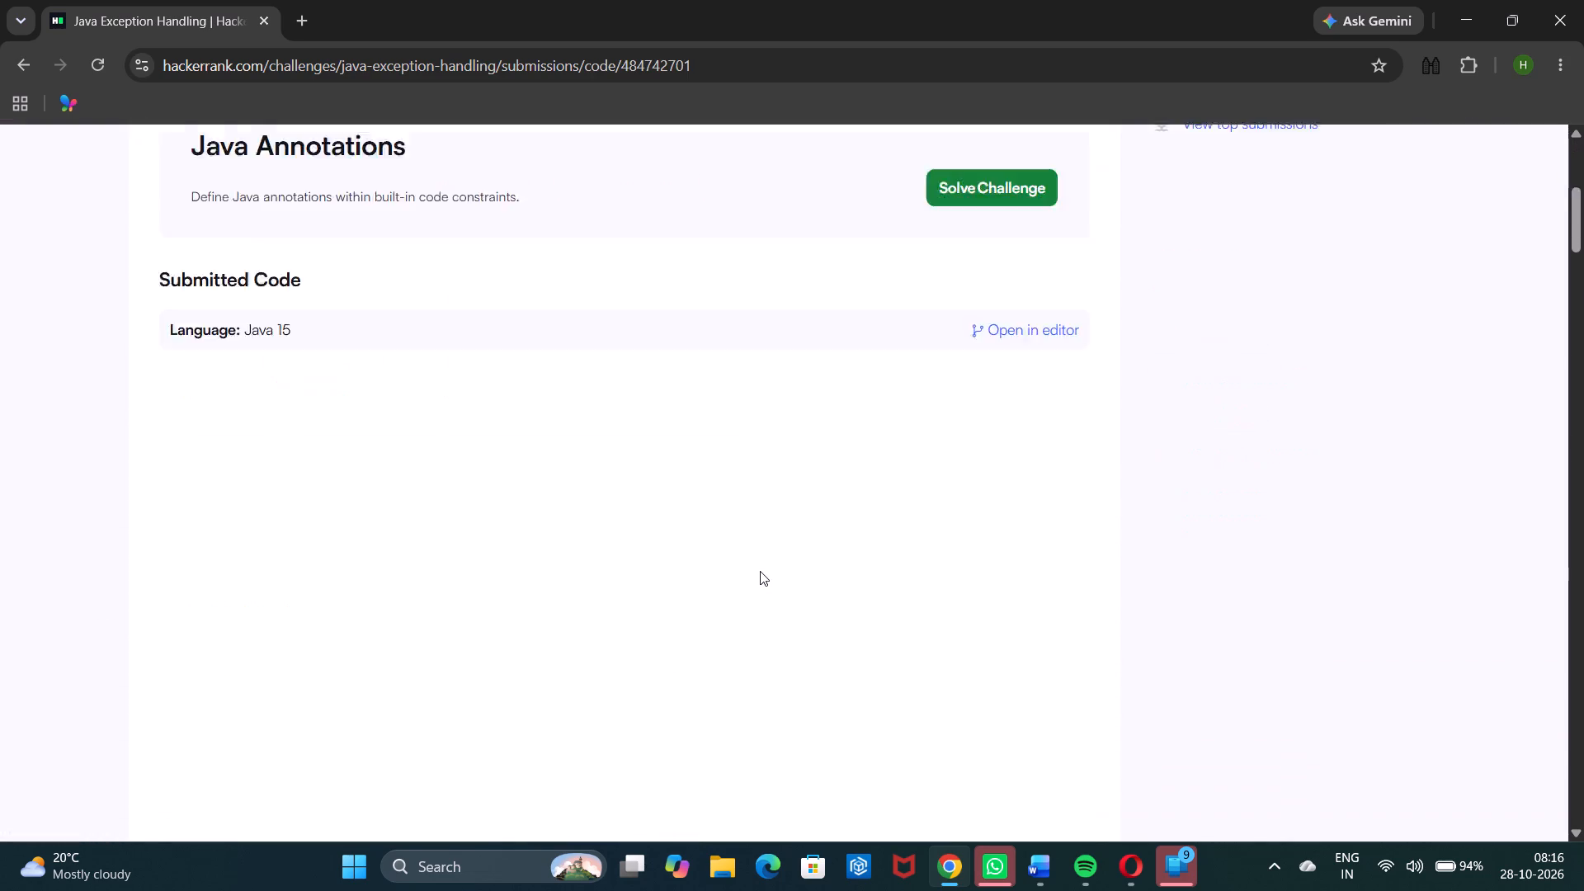
{"action": "scroll", "coordinate": [760, 571], "scroll_direction": "up", "scroll_amount": 5}
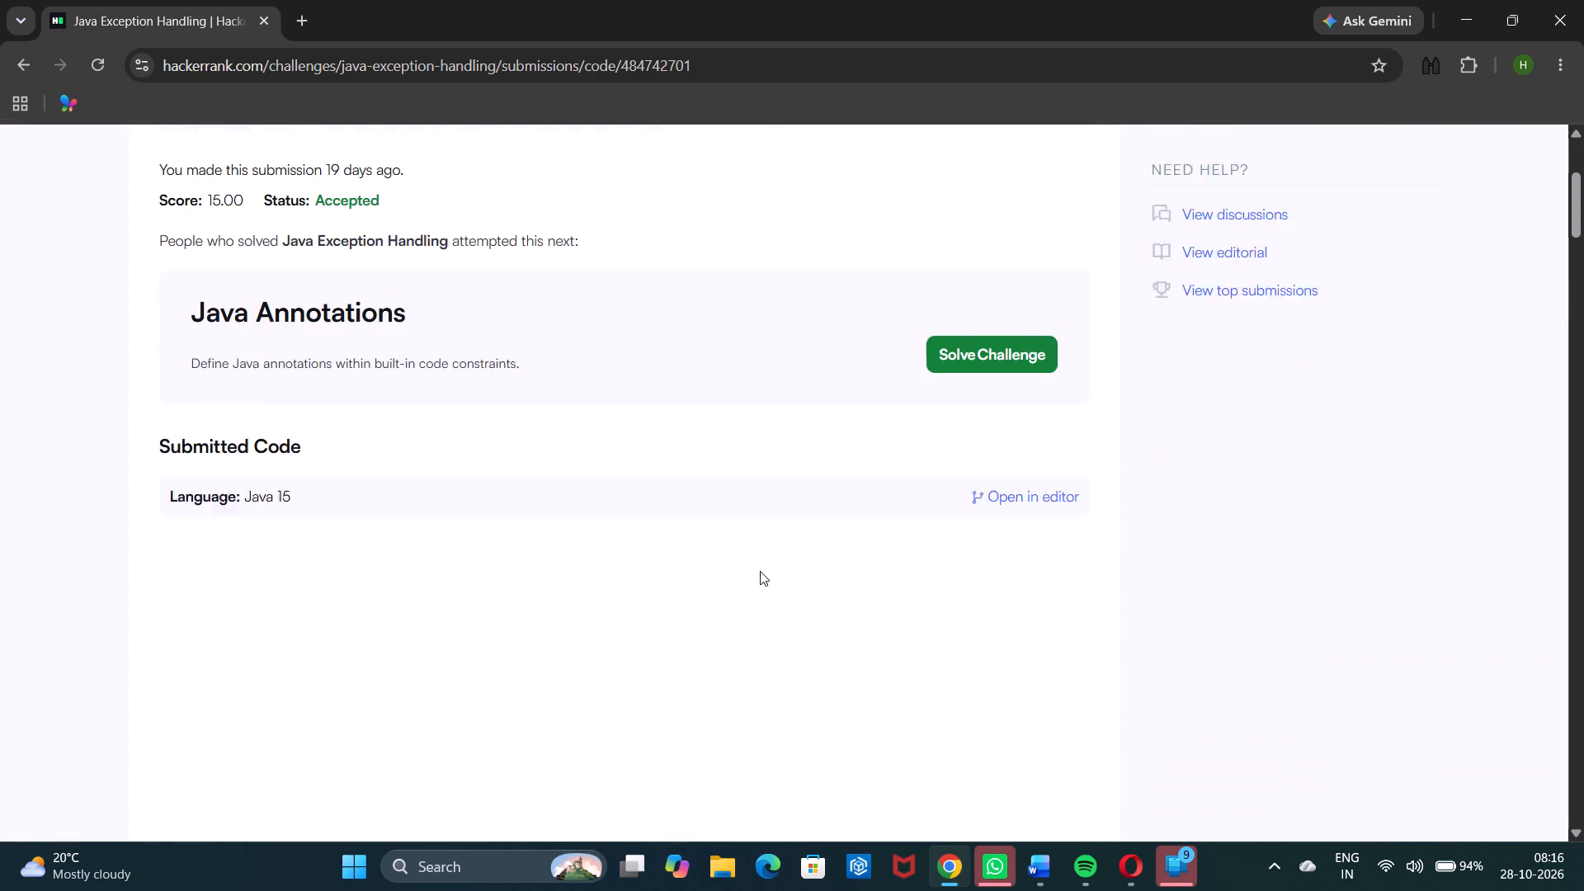
{"action": "scroll", "coordinate": [760, 571], "scroll_direction": "down", "scroll_amount": 8}
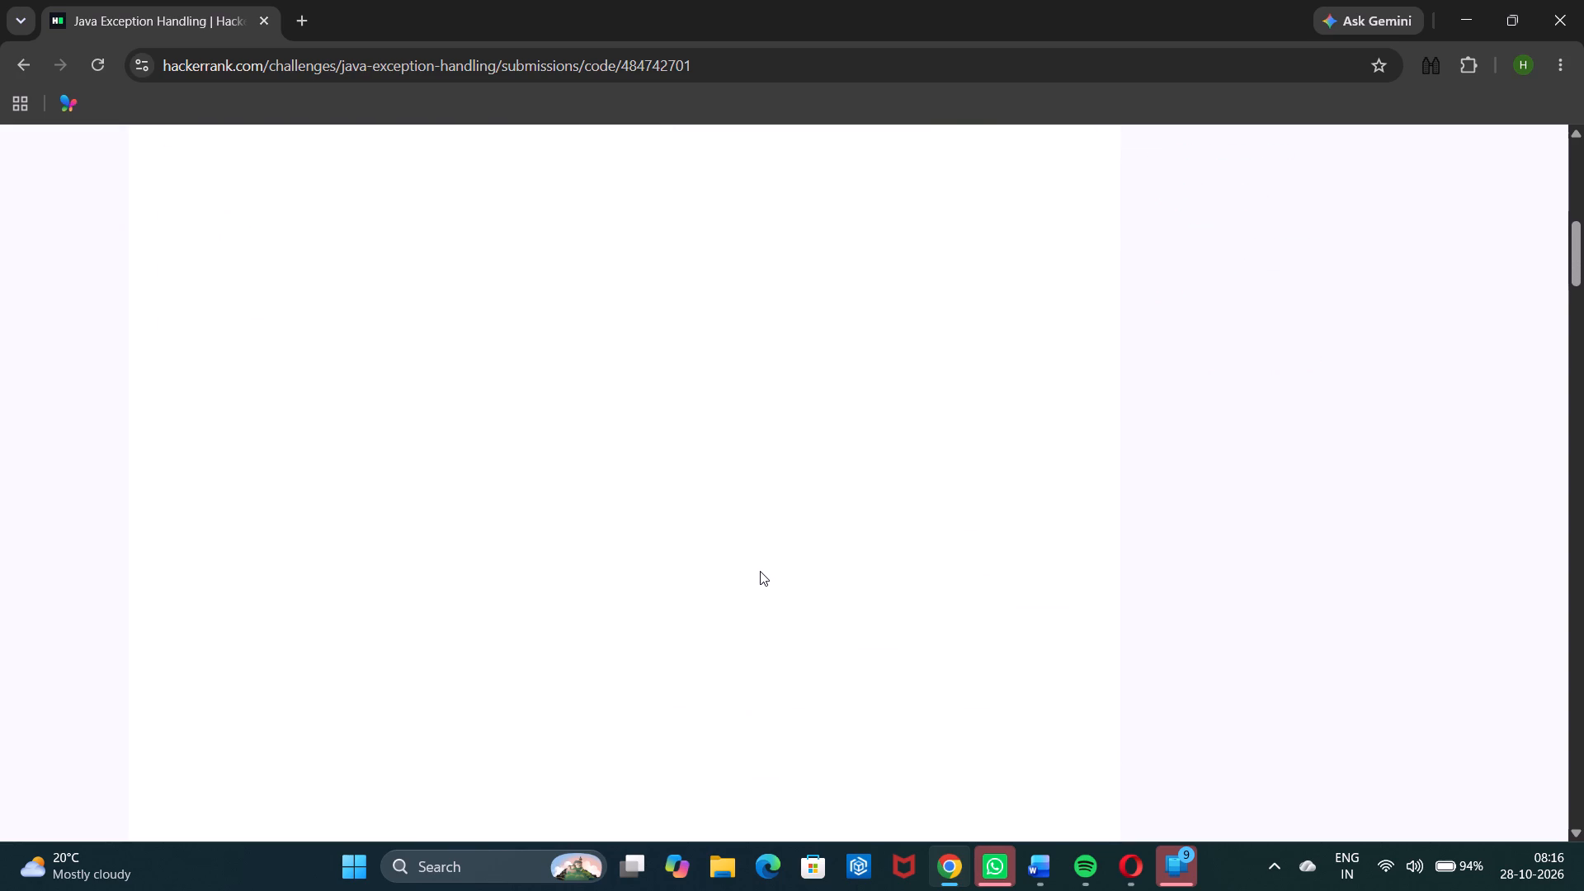
{"action": "scroll", "coordinate": [760, 571], "scroll_direction": "down", "scroll_amount": 4}
{"action": "scroll", "coordinate": [760, 571], "scroll_direction": "up", "scroll_amount": 5}
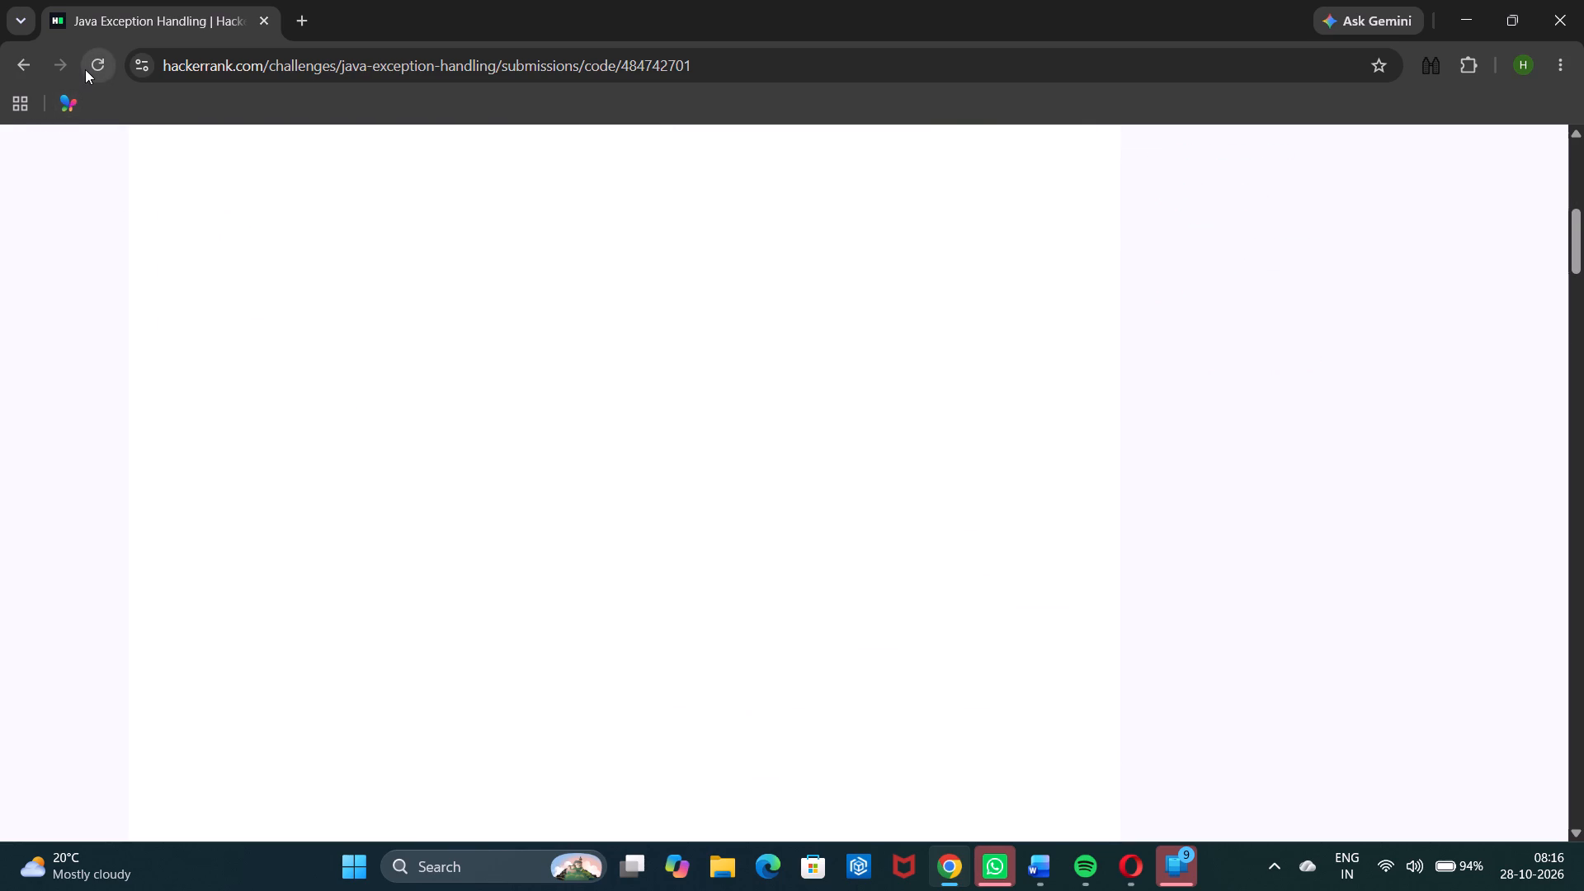
{"action": "left_click", "coordinate": [85, 69]}
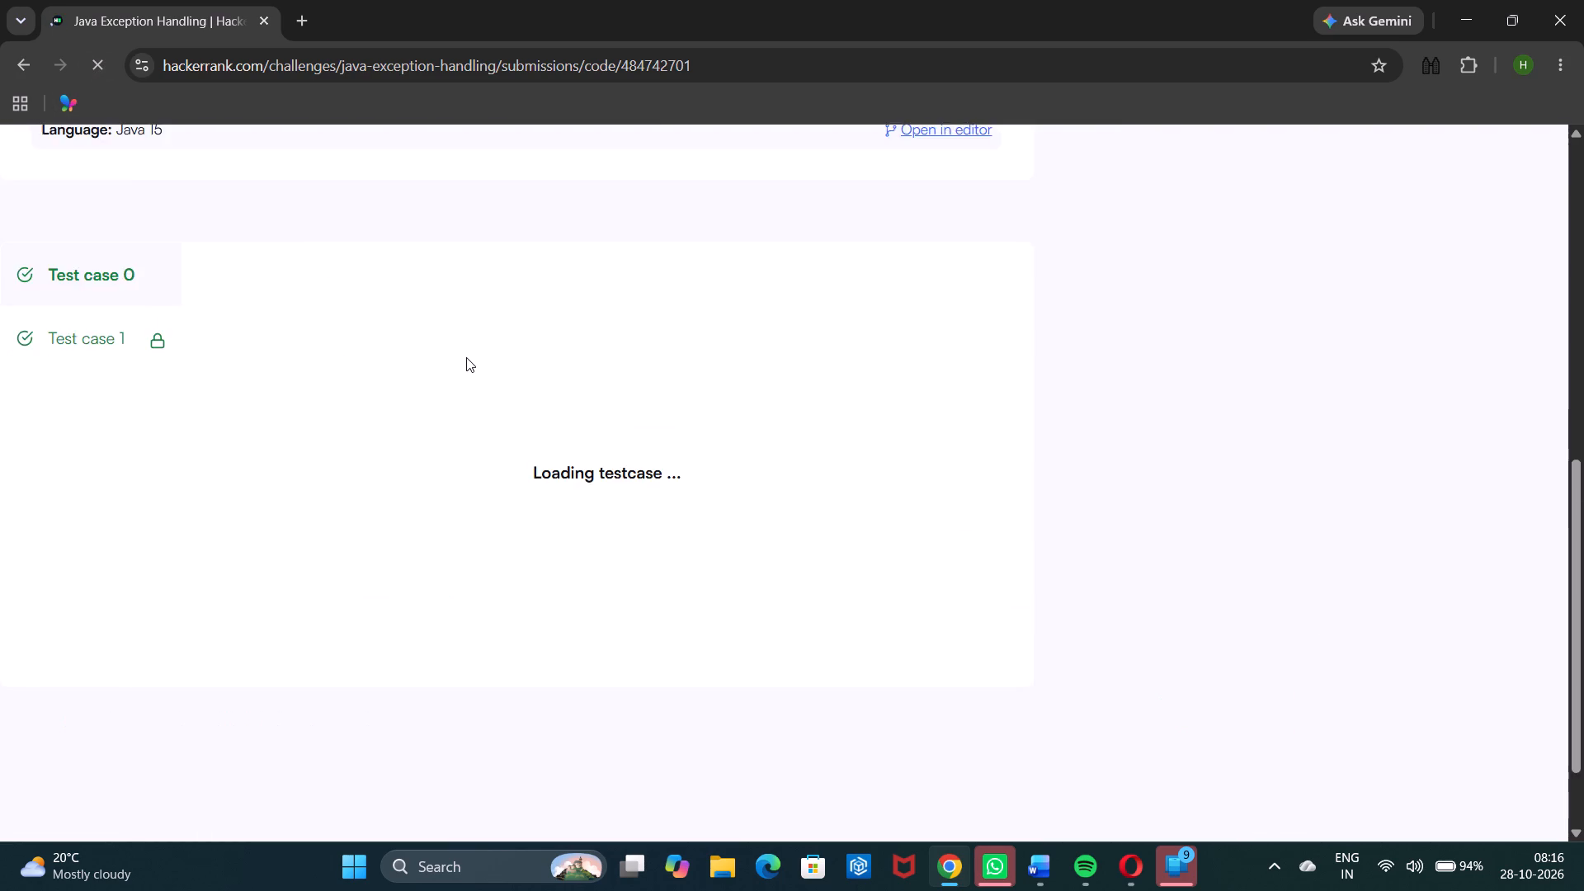
Examine the Java Exception Handling submission's results page for its submitted code and test case output.
{"action": "scroll", "coordinate": [466, 357], "scroll_direction": "up", "scroll_amount": 2}
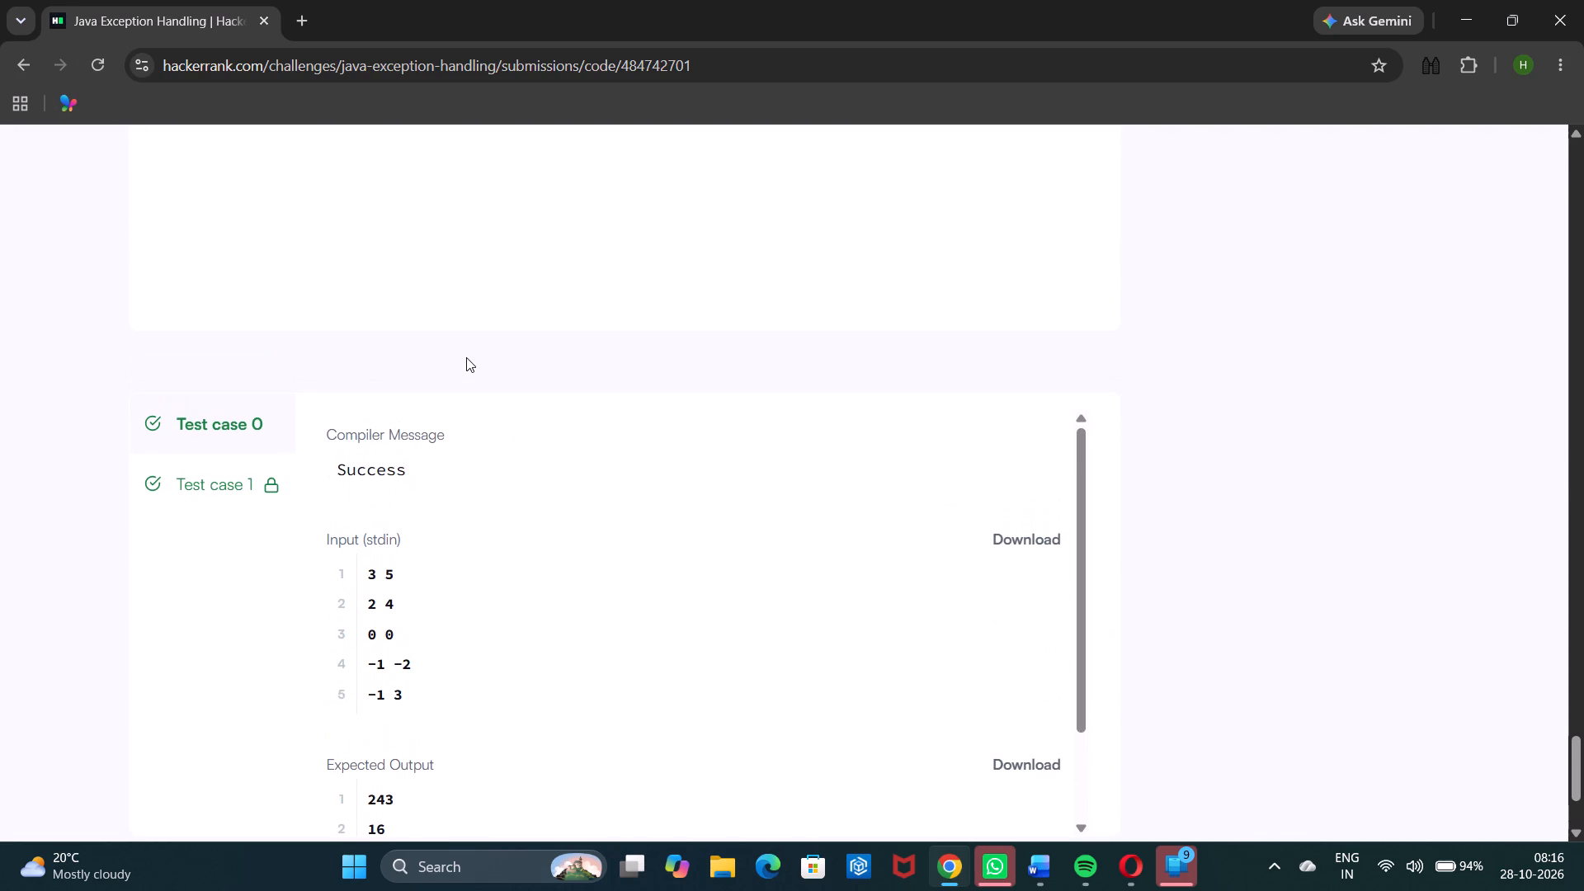
{"action": "scroll", "coordinate": [466, 357], "scroll_direction": "up", "scroll_amount": 3}
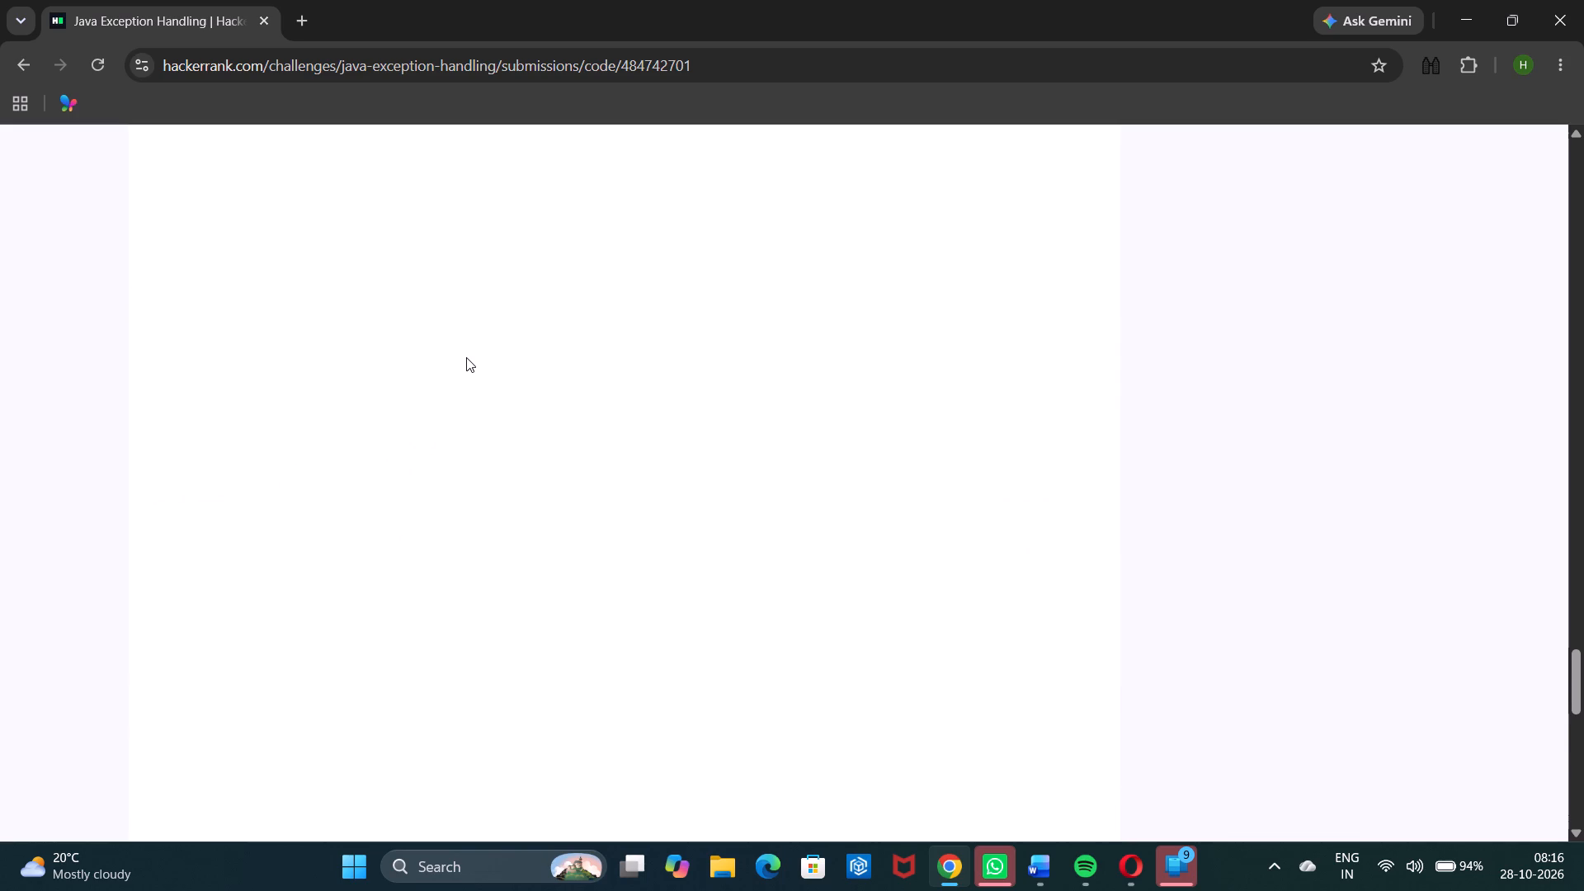
{"action": "scroll", "coordinate": [466, 357], "scroll_direction": "up", "scroll_amount": 5}
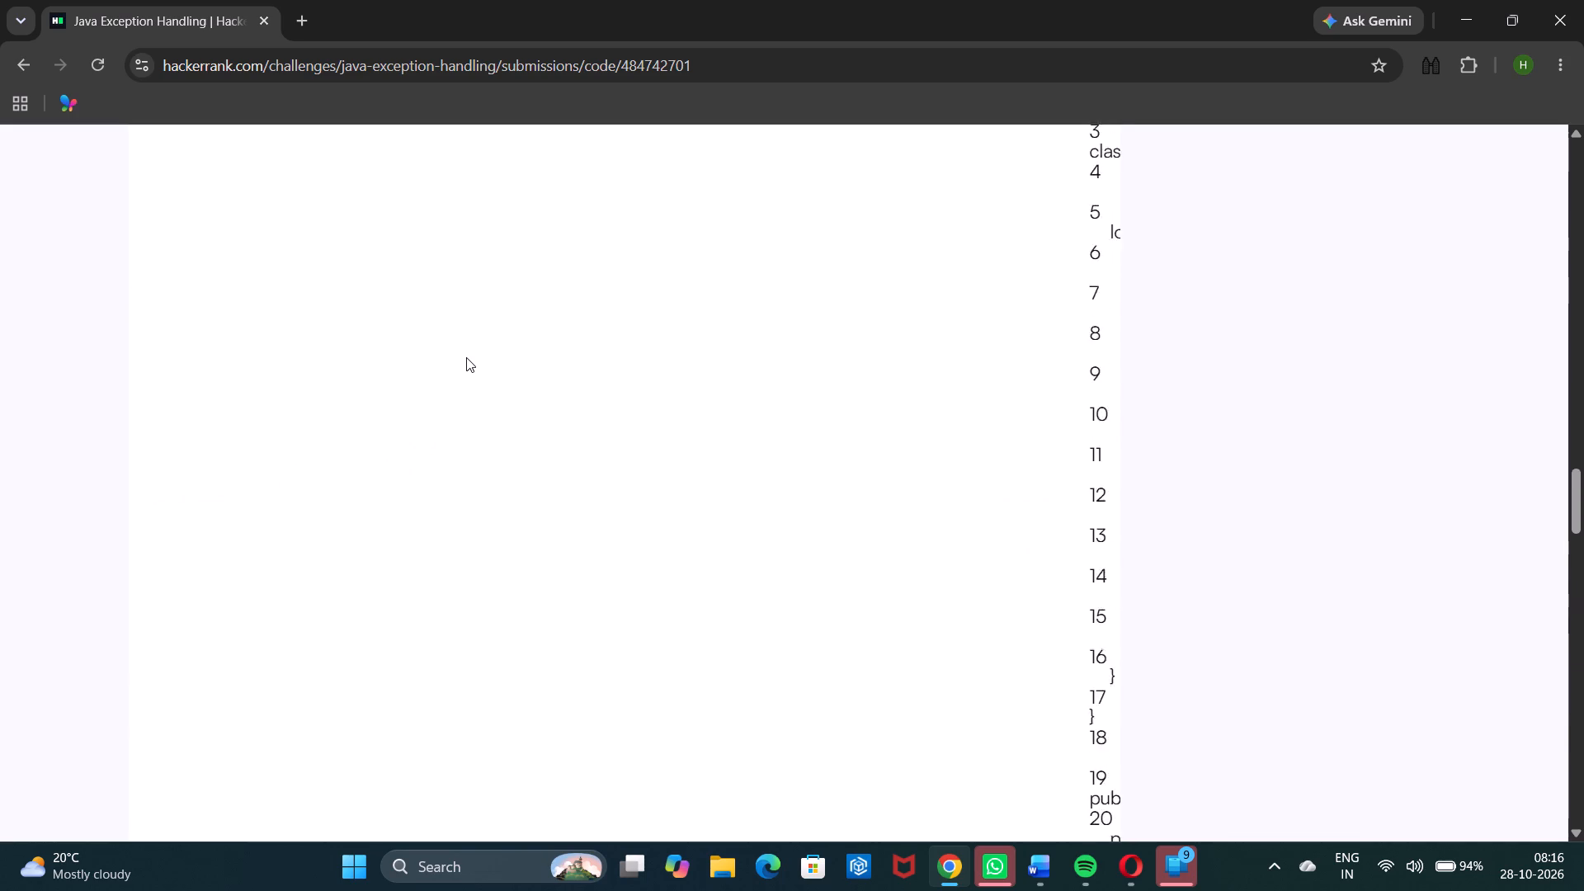
{"action": "scroll", "coordinate": [466, 357], "scroll_direction": "up", "scroll_amount": 9}
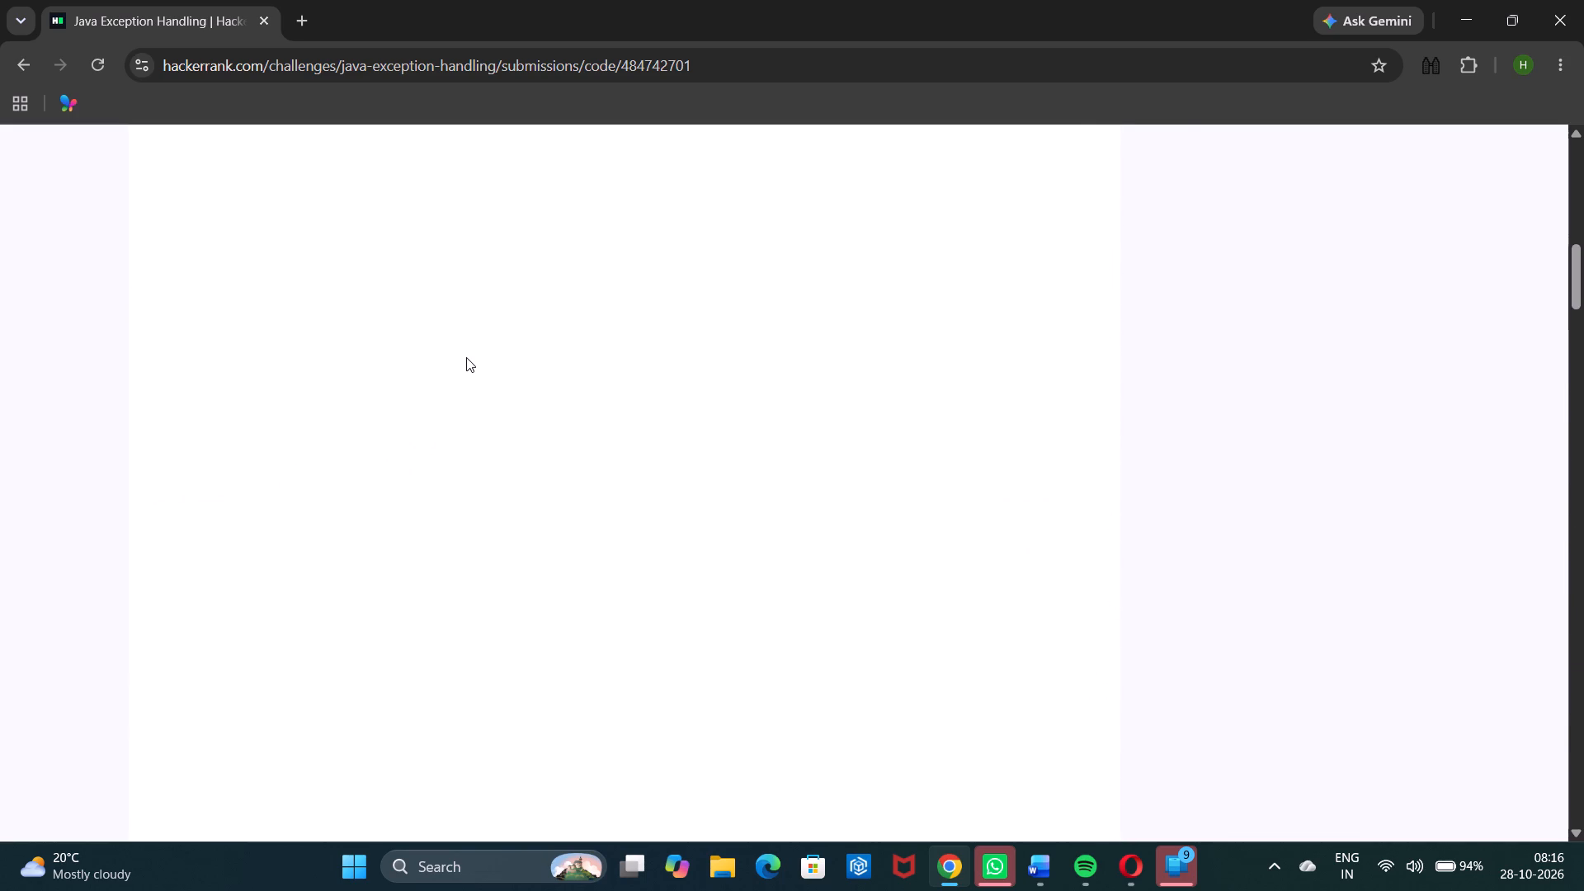
{"action": "scroll", "coordinate": [466, 357], "scroll_direction": "down", "scroll_amount": 14}
{"action": "scroll", "coordinate": [466, 357], "scroll_direction": "down", "scroll_amount": 8}
{"action": "scroll", "coordinate": [466, 357], "scroll_direction": "up", "scroll_amount": 1}
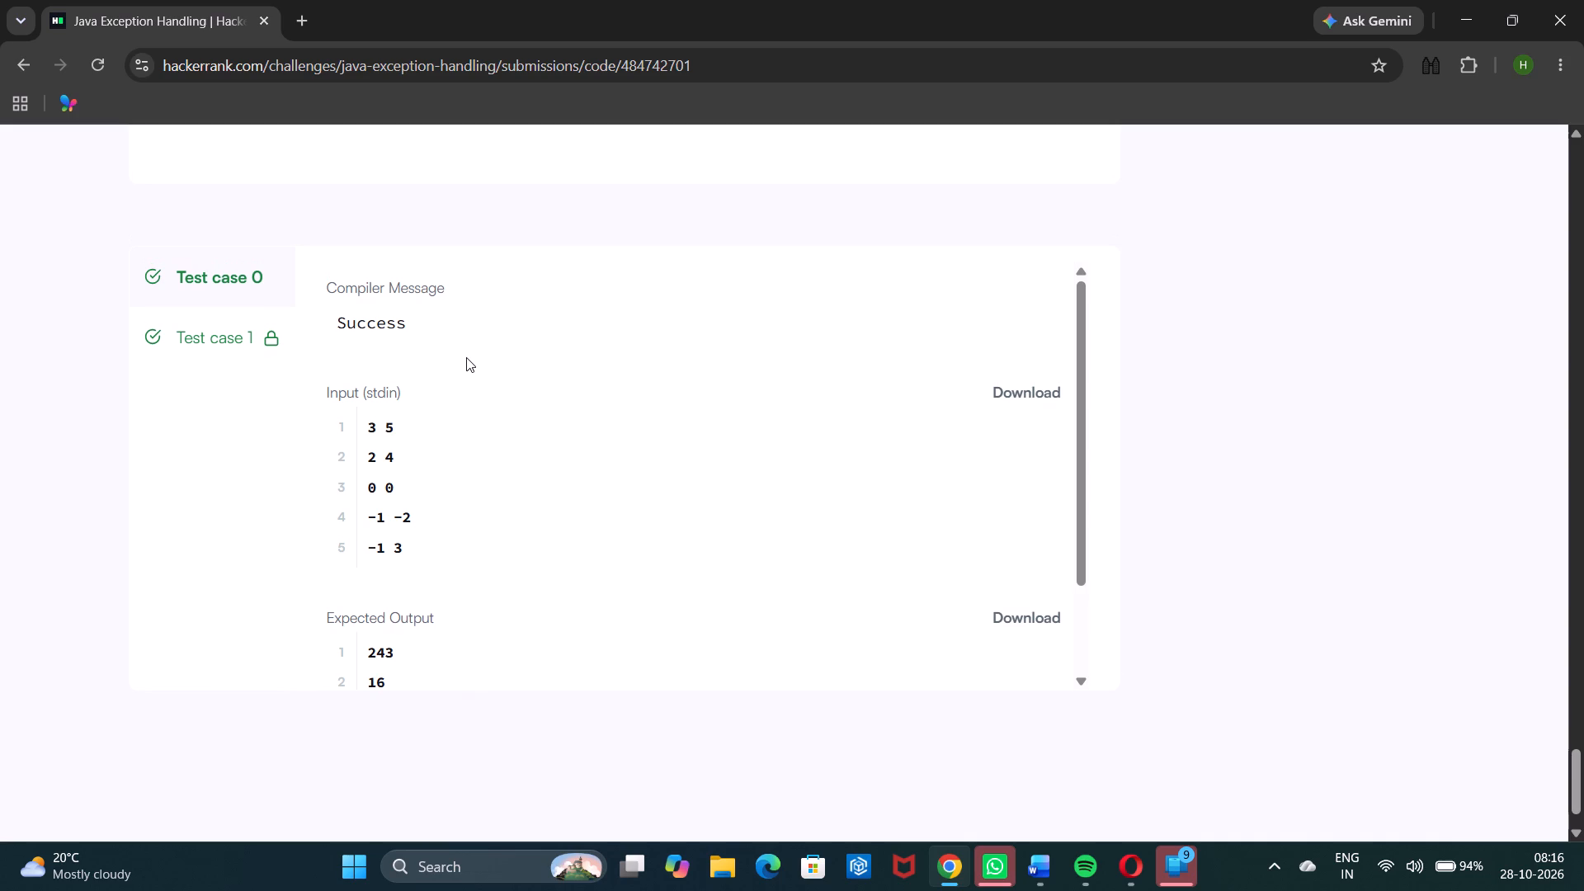
{"action": "scroll", "coordinate": [466, 357], "scroll_direction": "up", "scroll_amount": 9}
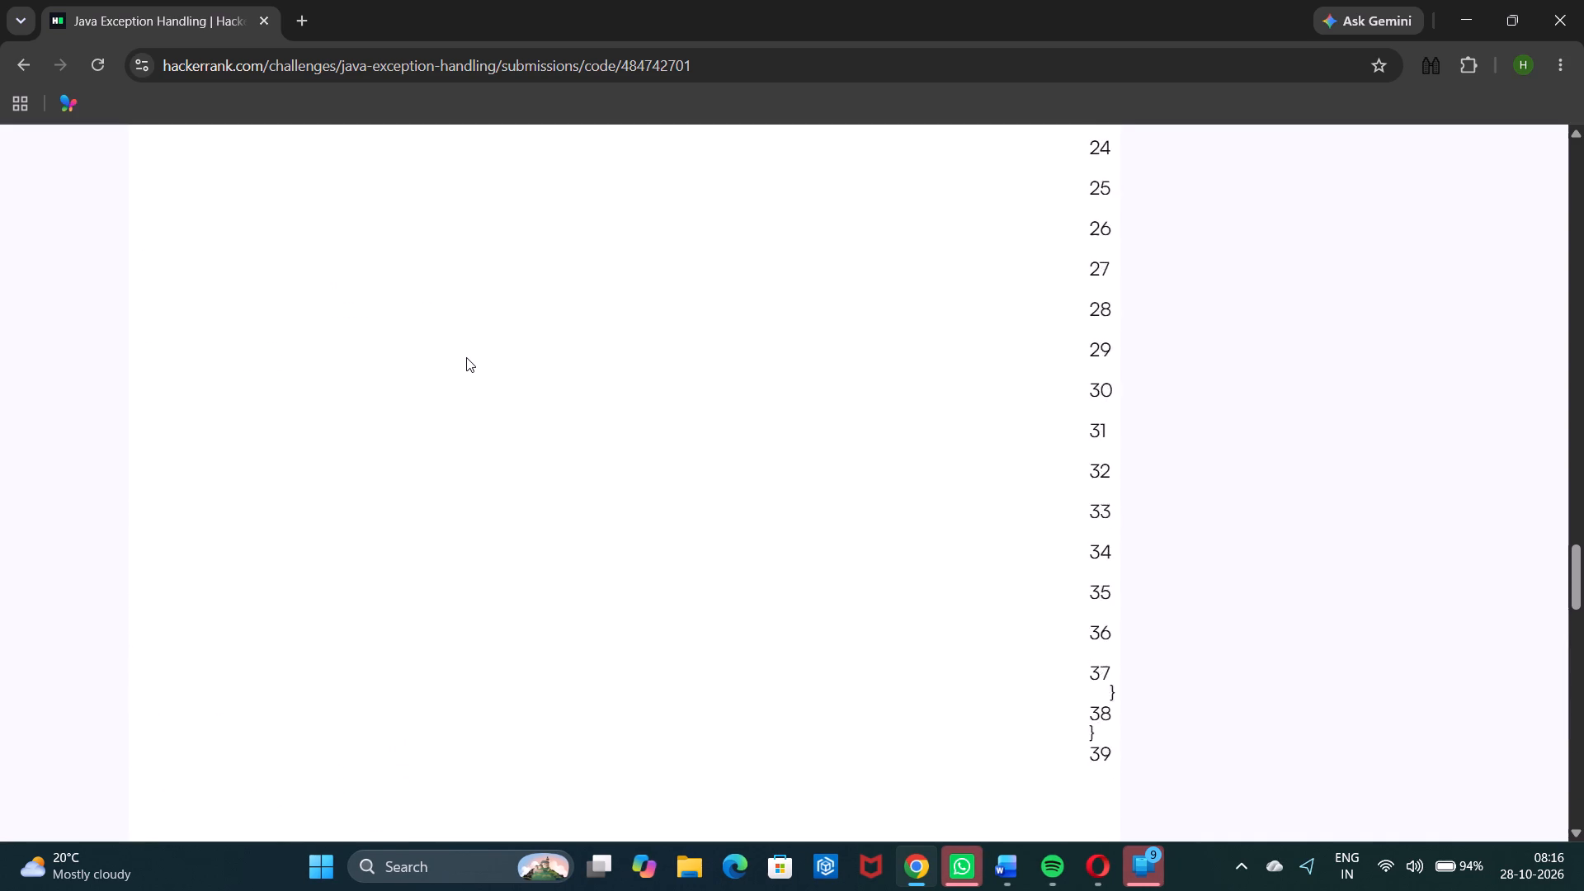
{"action": "scroll", "coordinate": [466, 357], "scroll_direction": "up", "scroll_amount": 6}
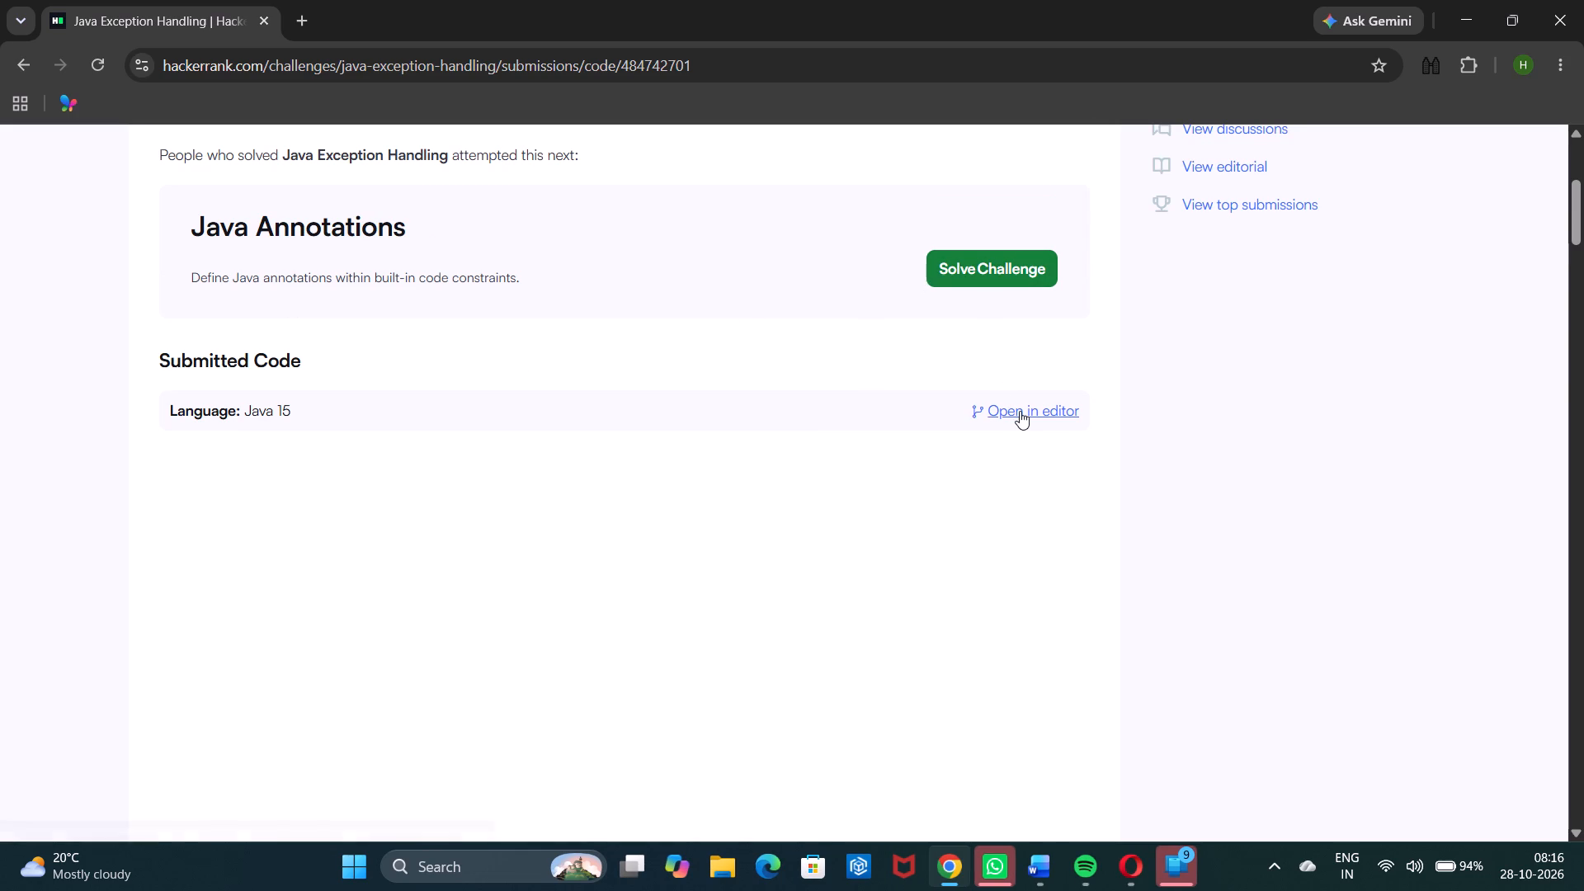
Open the submitted Java Exception Handling code in the editor.
{"action": "left_click", "coordinate": [1020, 411]}
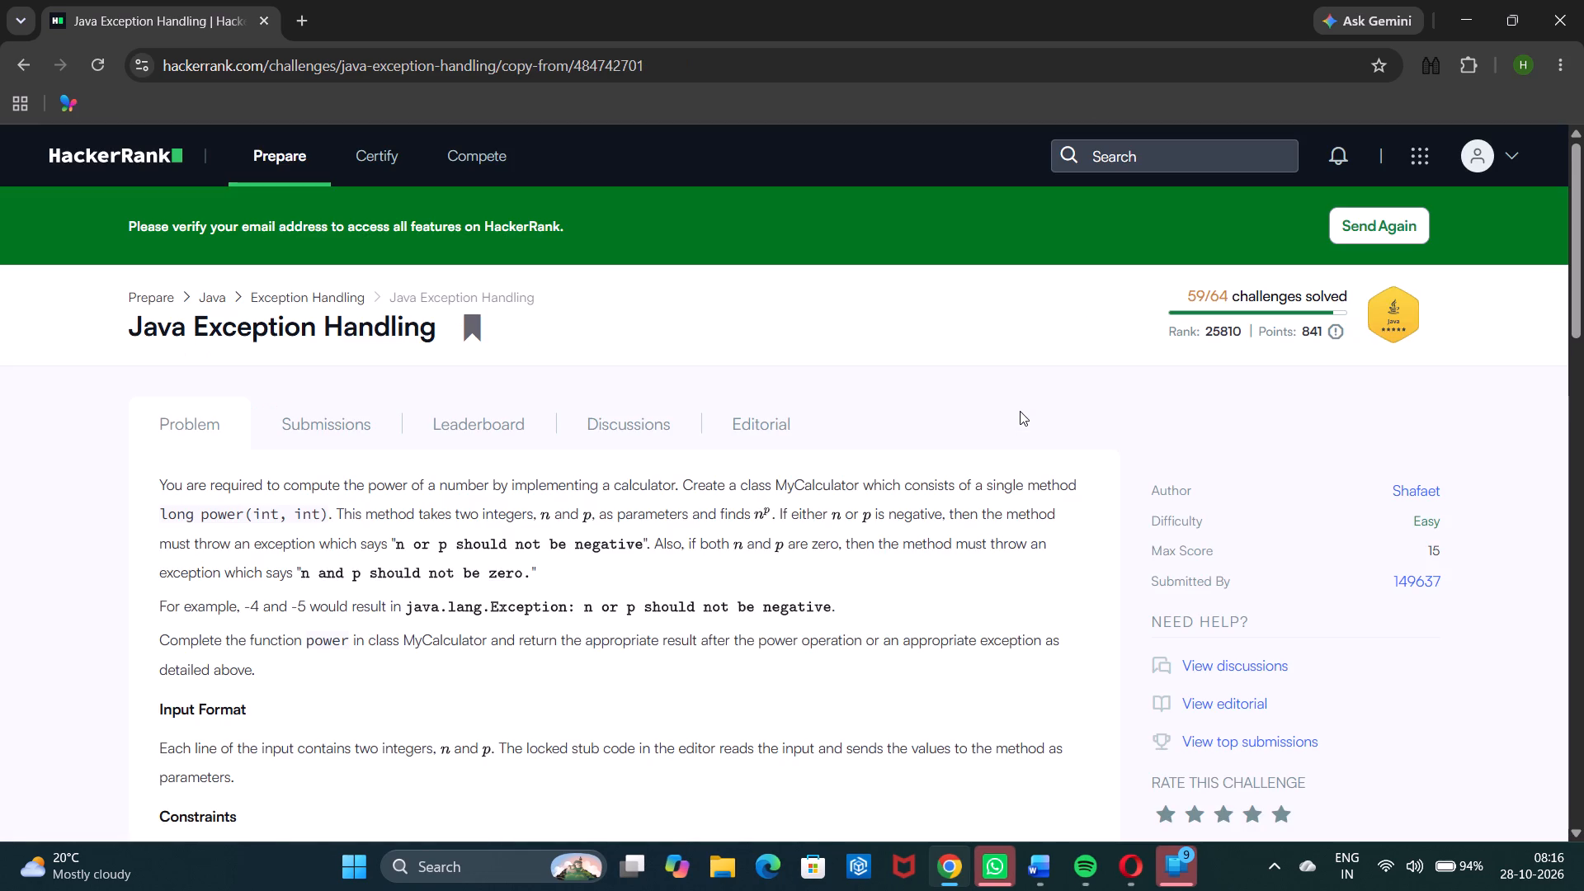
{"action": "scroll", "coordinate": [670, 653], "scroll_direction": "down", "scroll_amount": 9}
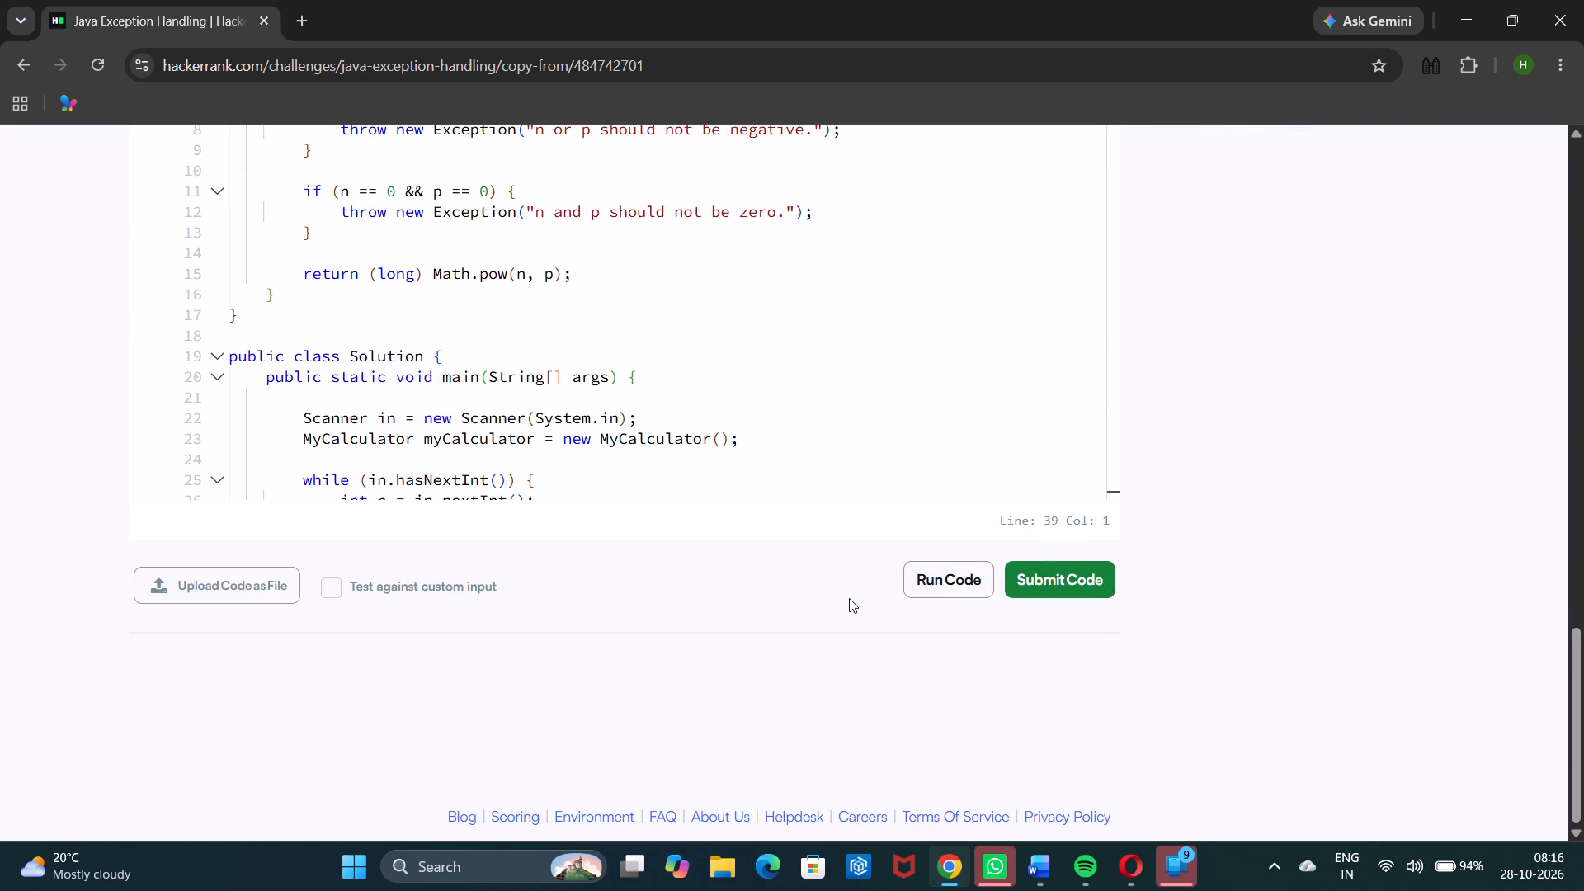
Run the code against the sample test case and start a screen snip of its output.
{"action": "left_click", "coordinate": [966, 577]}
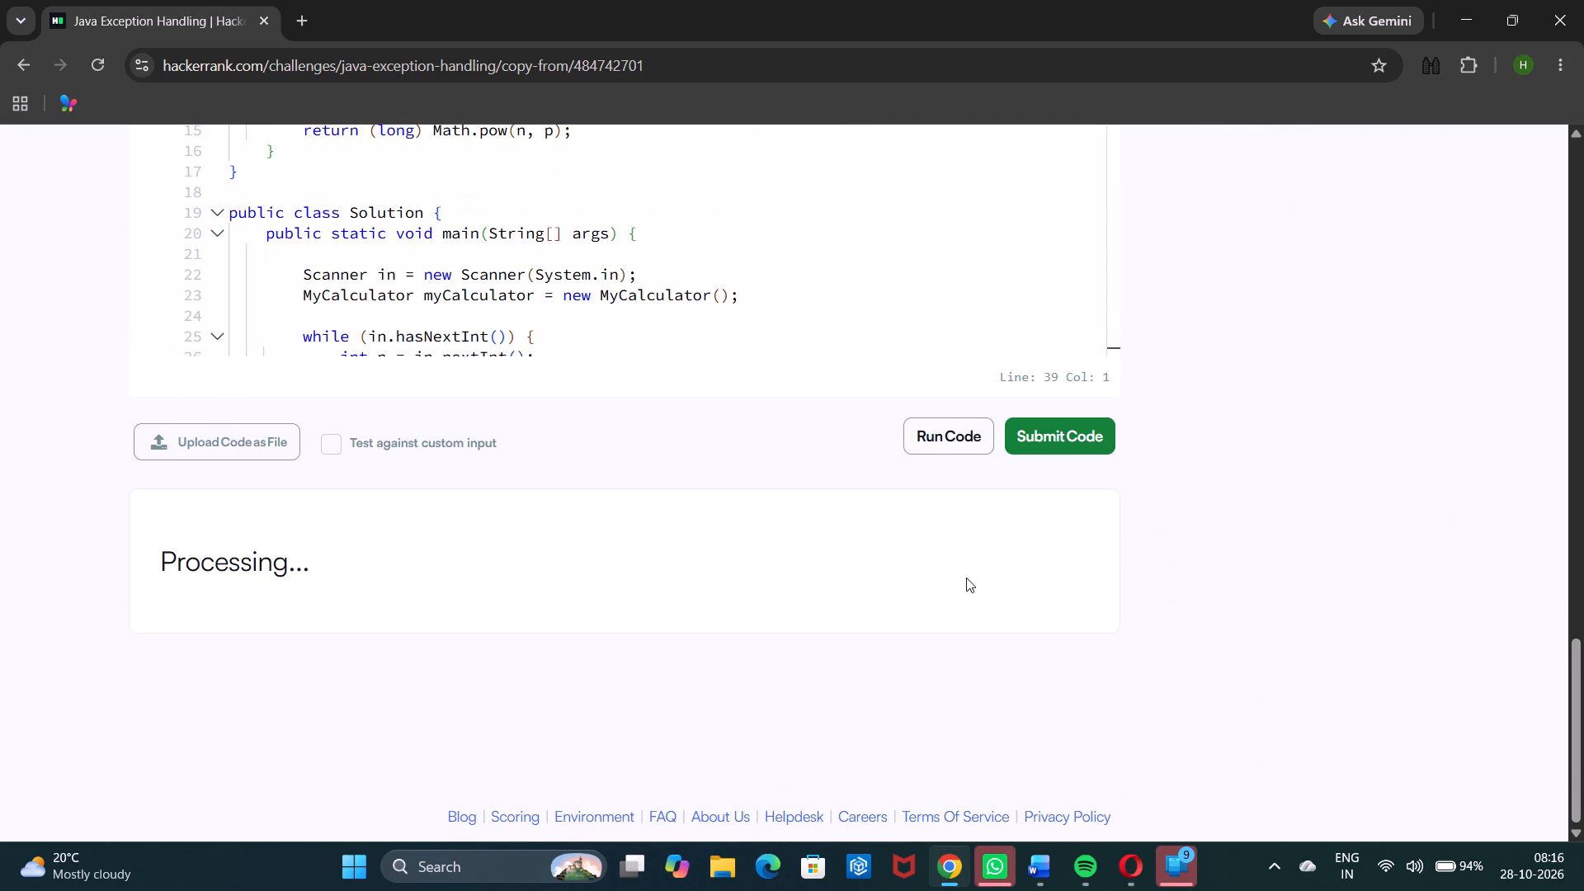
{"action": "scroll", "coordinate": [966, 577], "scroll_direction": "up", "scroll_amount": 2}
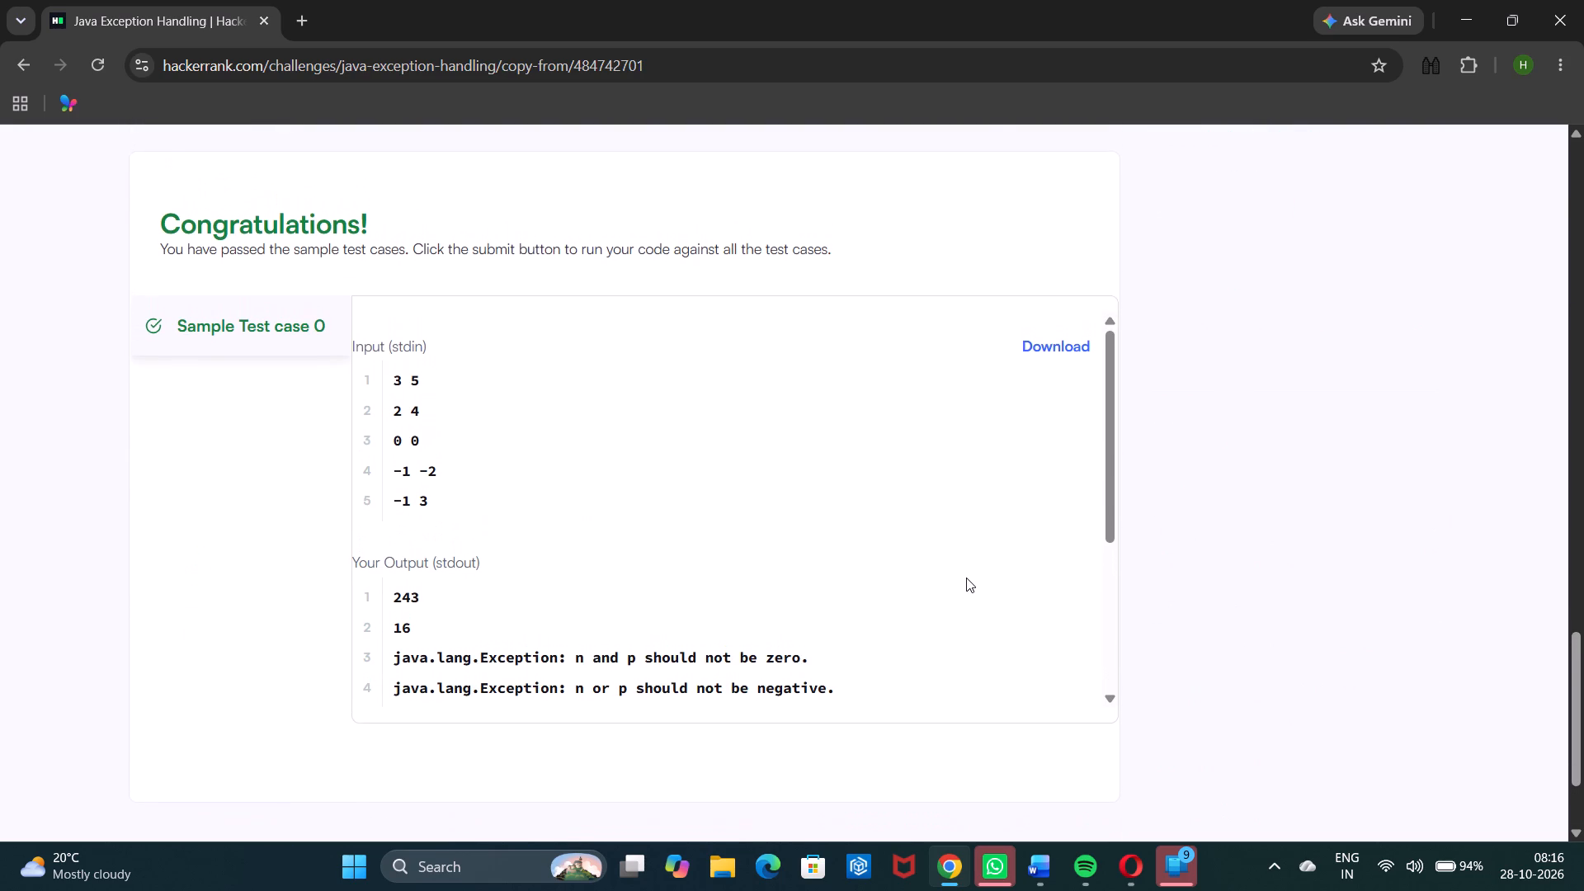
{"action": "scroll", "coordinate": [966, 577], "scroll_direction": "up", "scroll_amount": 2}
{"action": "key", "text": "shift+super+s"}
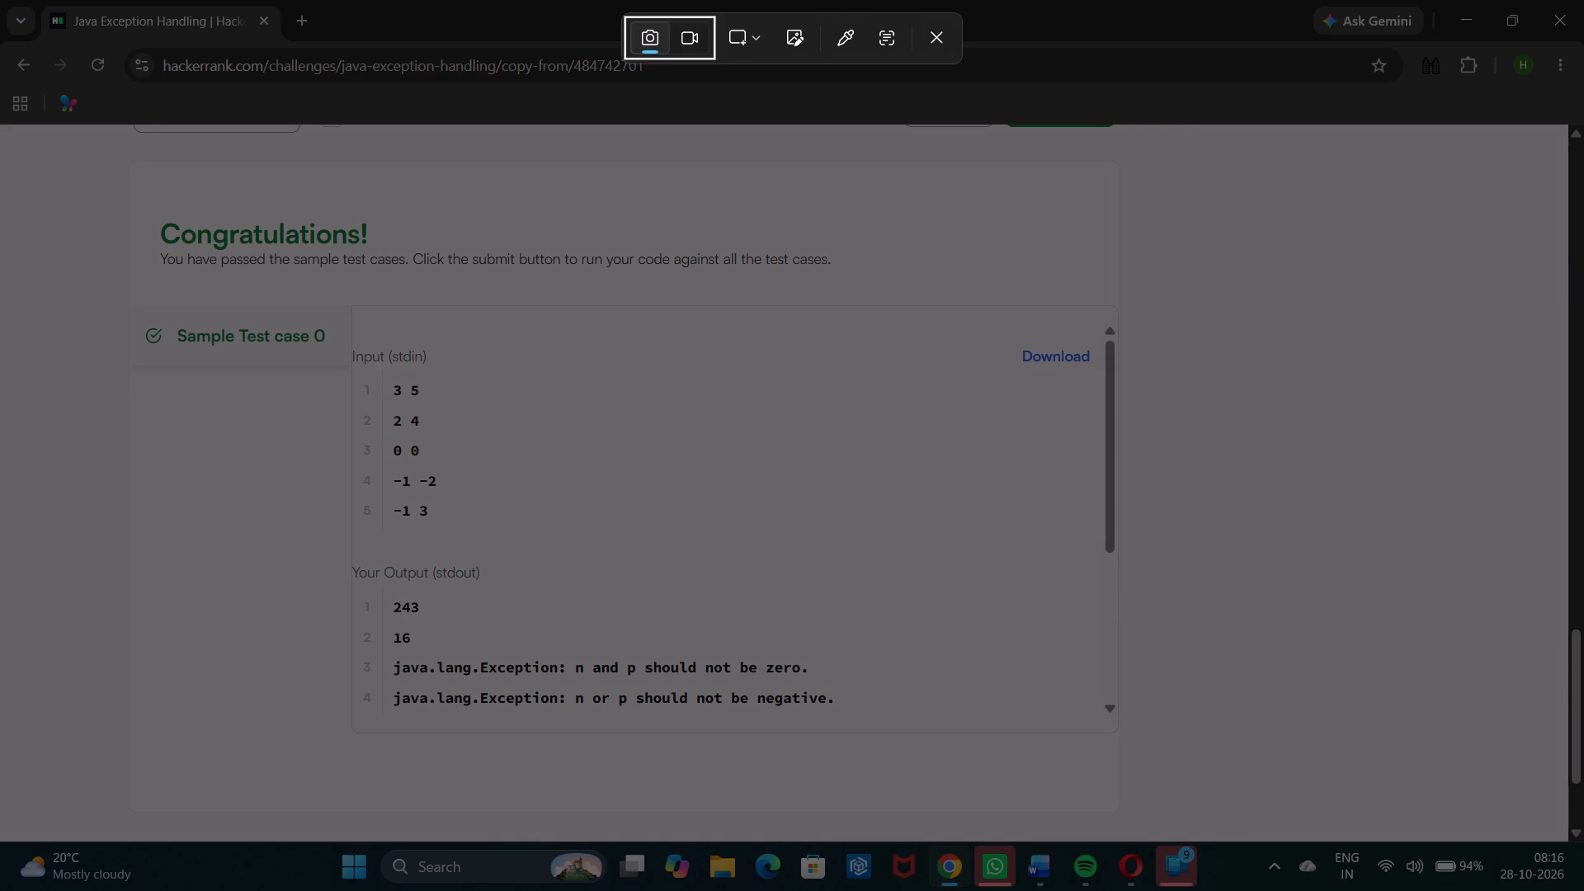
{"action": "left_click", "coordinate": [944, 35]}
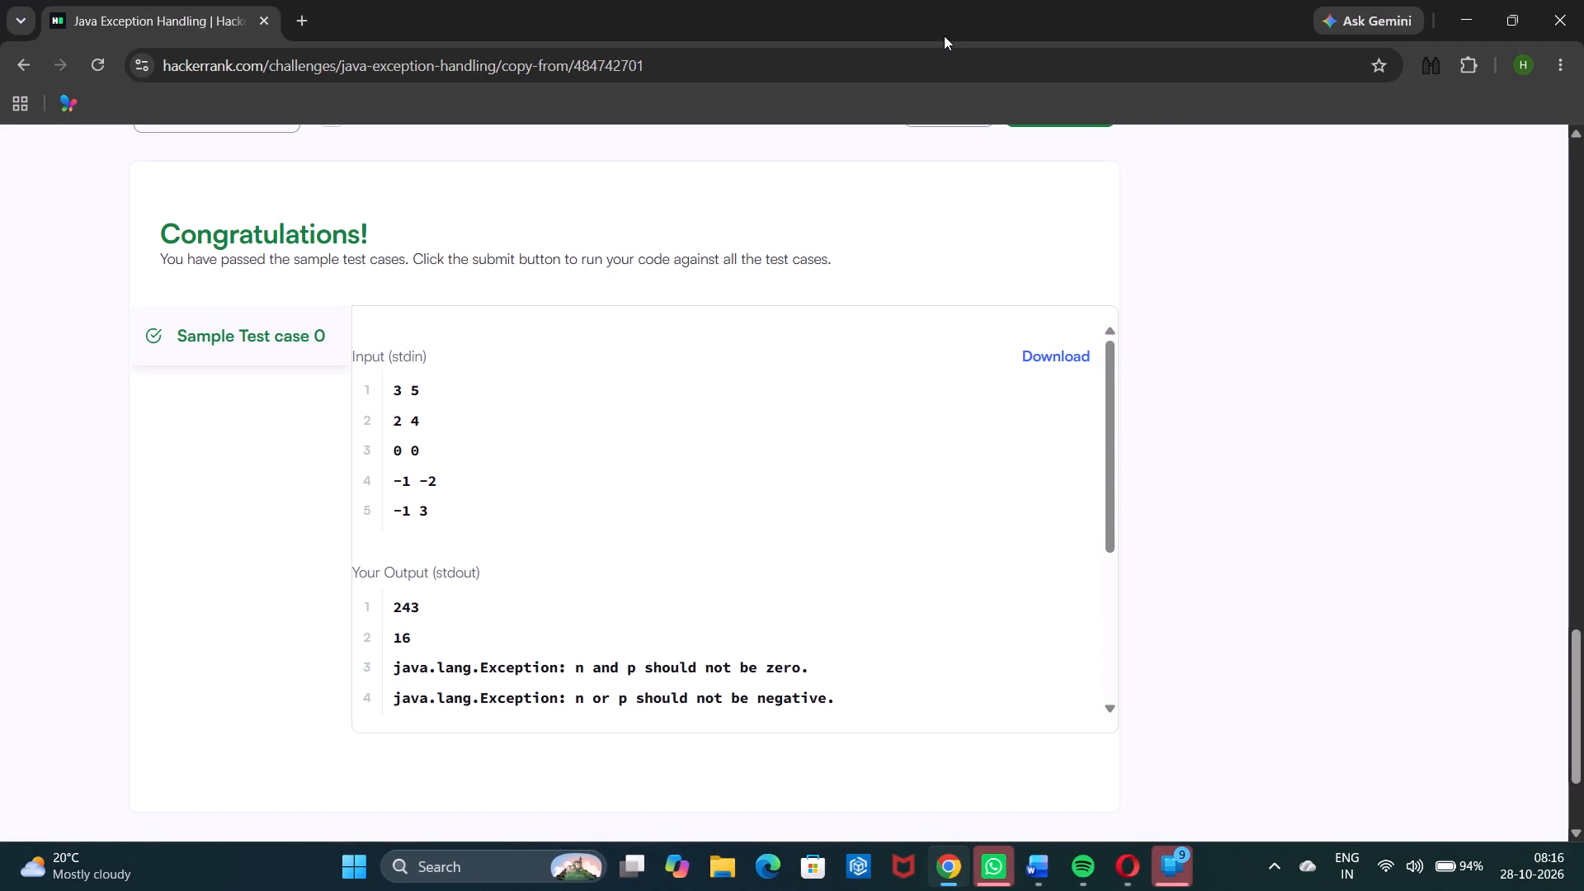
Submit the Java Exception Handling code against all the test cases.
{"action": "scroll", "coordinate": [944, 35], "scroll_direction": "up", "scroll_amount": 1}
{"action": "scroll", "coordinate": [866, 218], "scroll_direction": "up", "scroll_amount": 1}
{"action": "left_click", "coordinate": [1069, 271]}
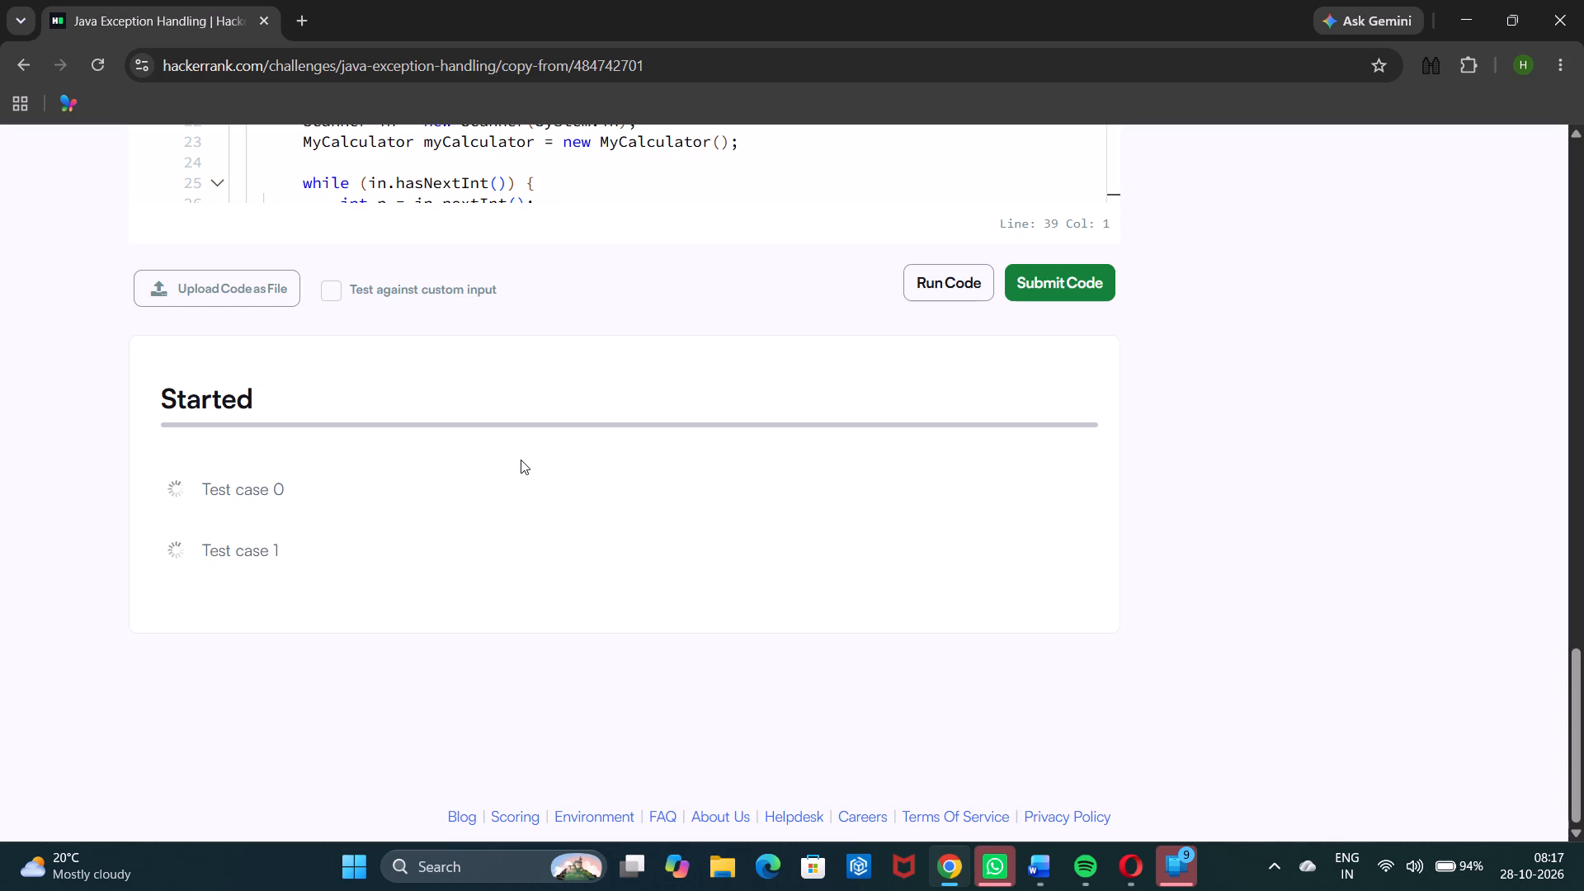
Capture a screen snip of the Congratulations banner together with the passed test cases and their output.
{"action": "scroll", "coordinate": [561, 499], "scroll_direction": "down", "scroll_amount": 1}
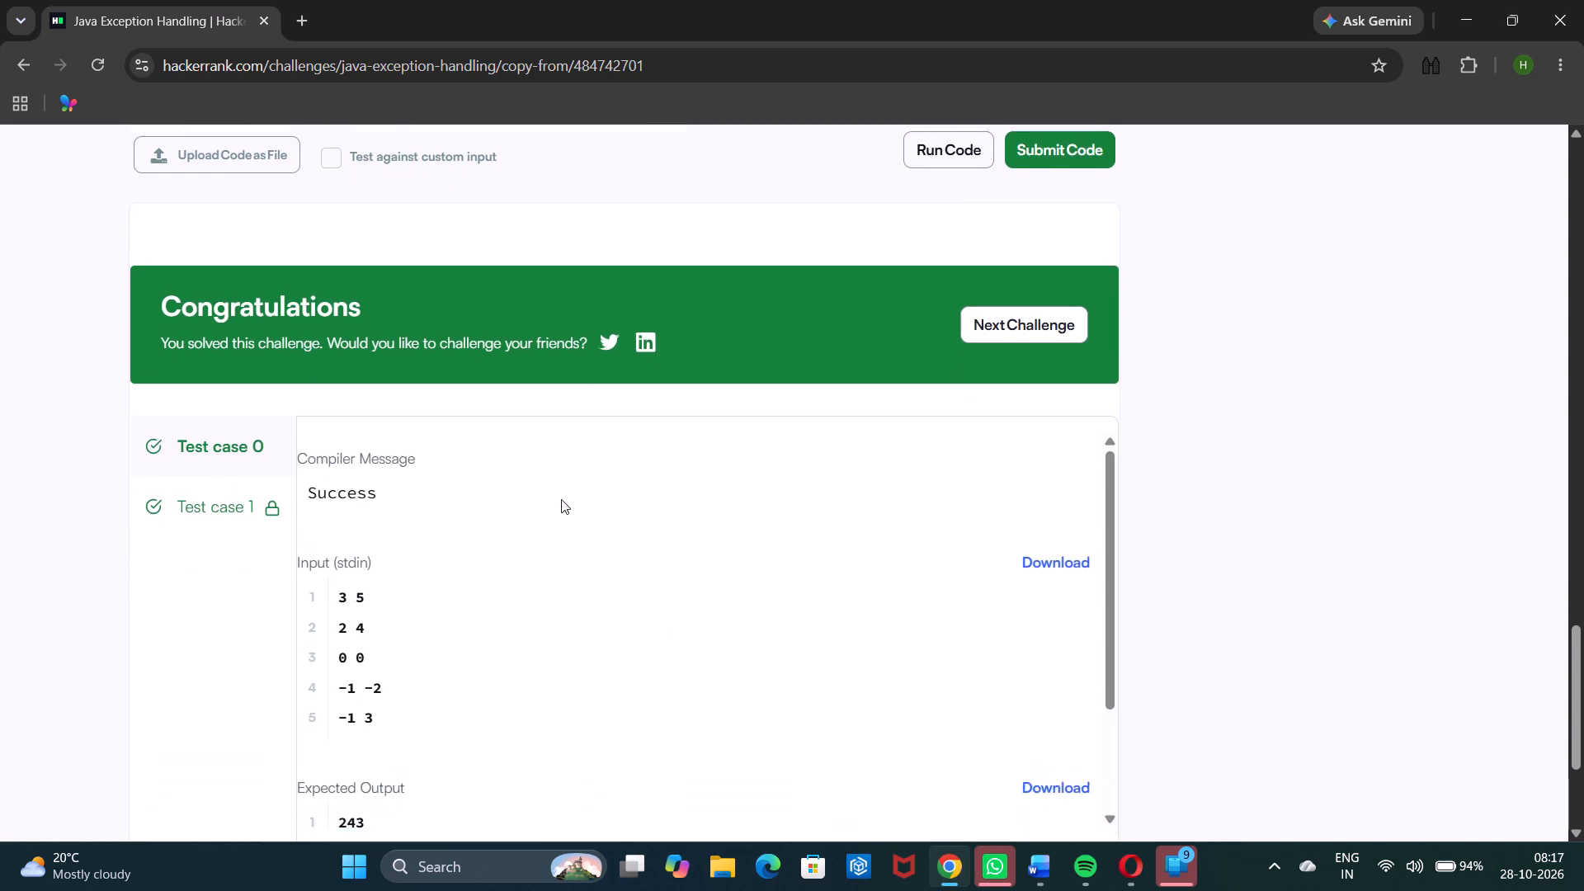
{"action": "scroll", "coordinate": [561, 499], "scroll_direction": "down", "scroll_amount": 2}
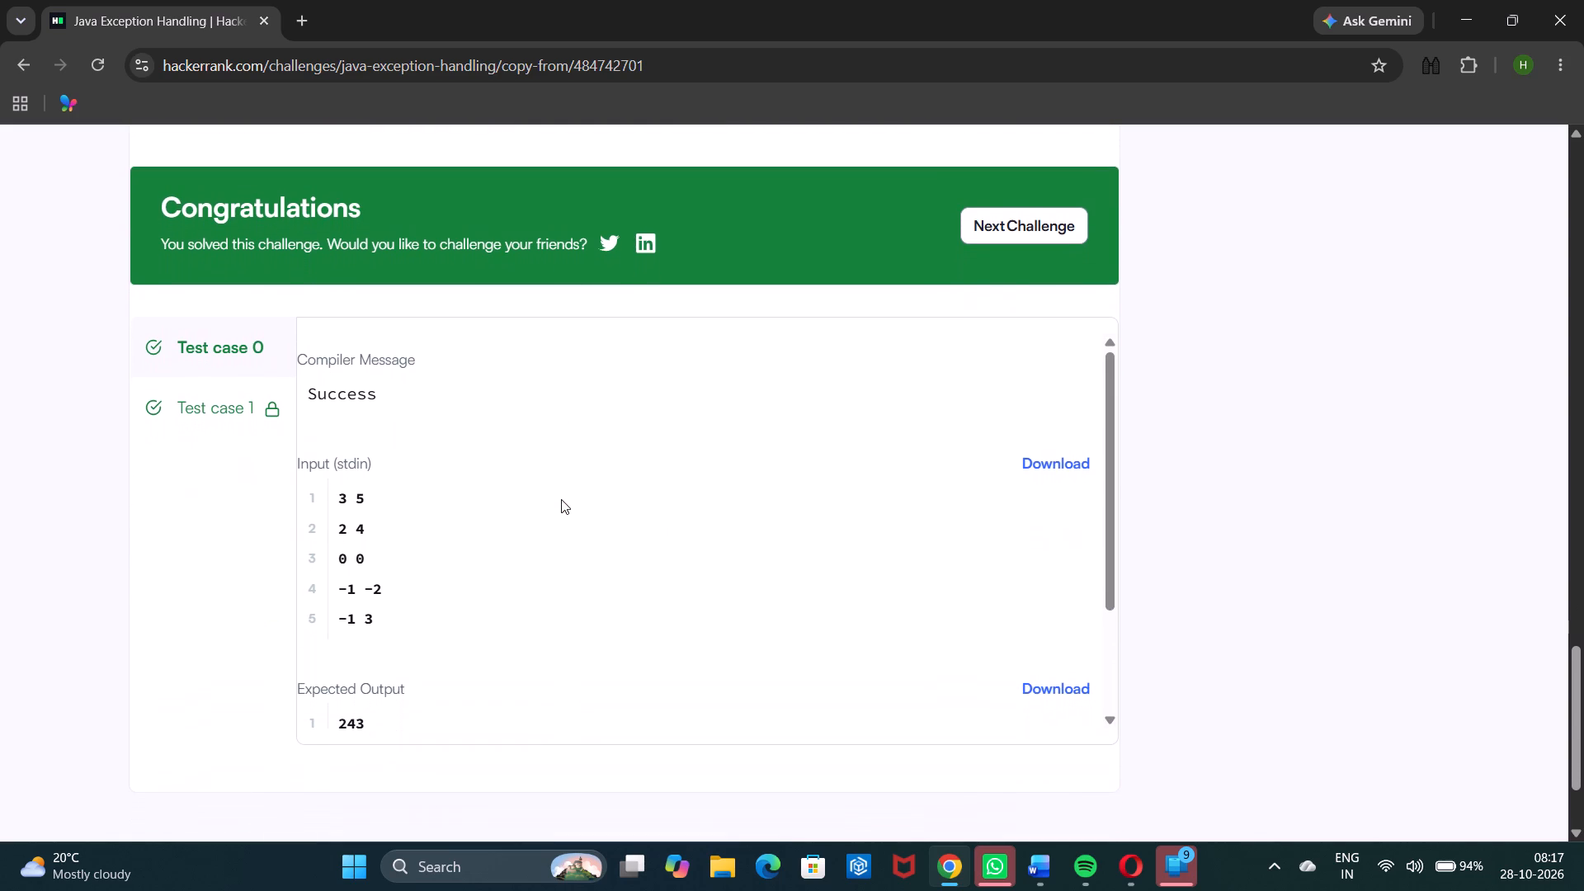
{"action": "key", "text": "shift+super+s"}
{"action": "left_click_drag", "start_coordinate": [114, 143], "coordinate": [1176, 764]}
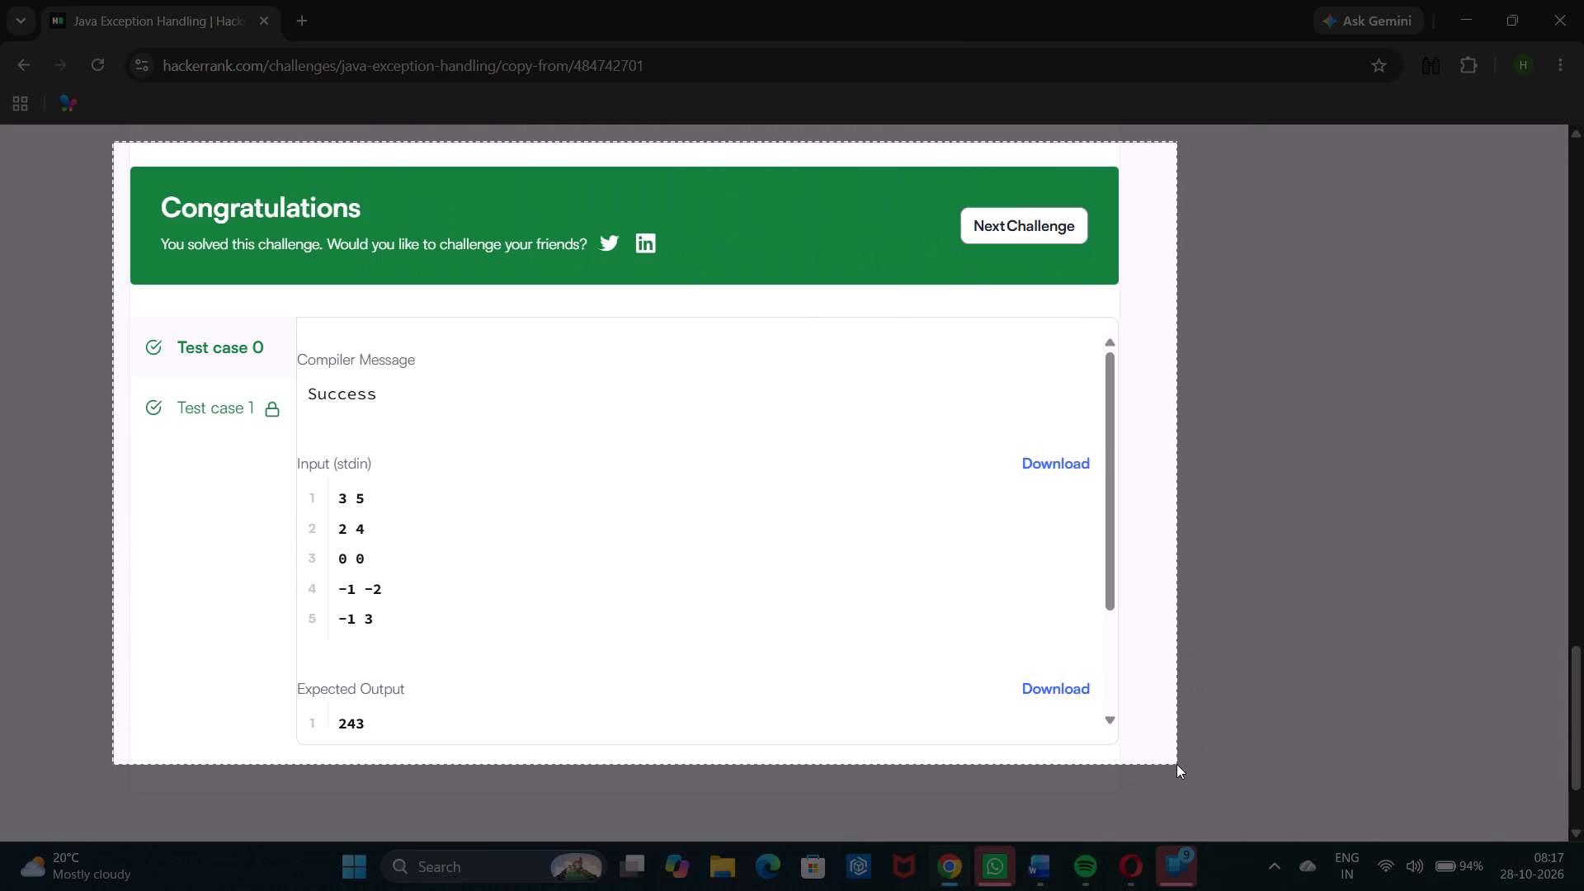
{"action": "left_click_drag", "start_coordinate": [1176, 764], "coordinate": [1131, 757]}
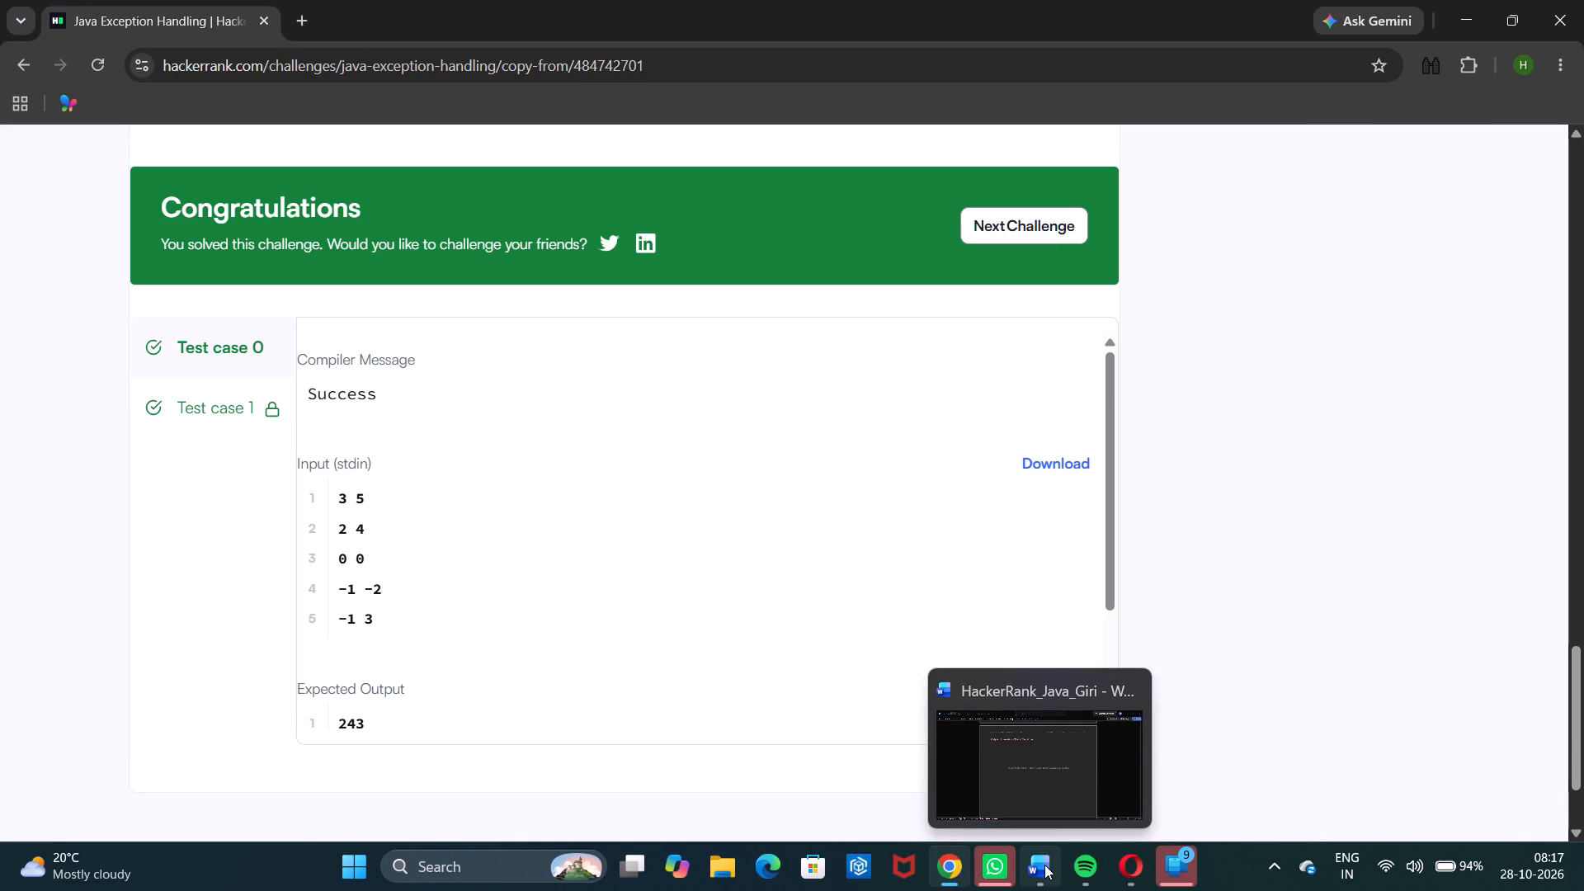
Switch to Word and paste the snip into question 33's Screenshot of Passed Test Cases box.
{"action": "left_click", "coordinate": [1044, 865]}
{"action": "left_click", "coordinate": [582, 363]}
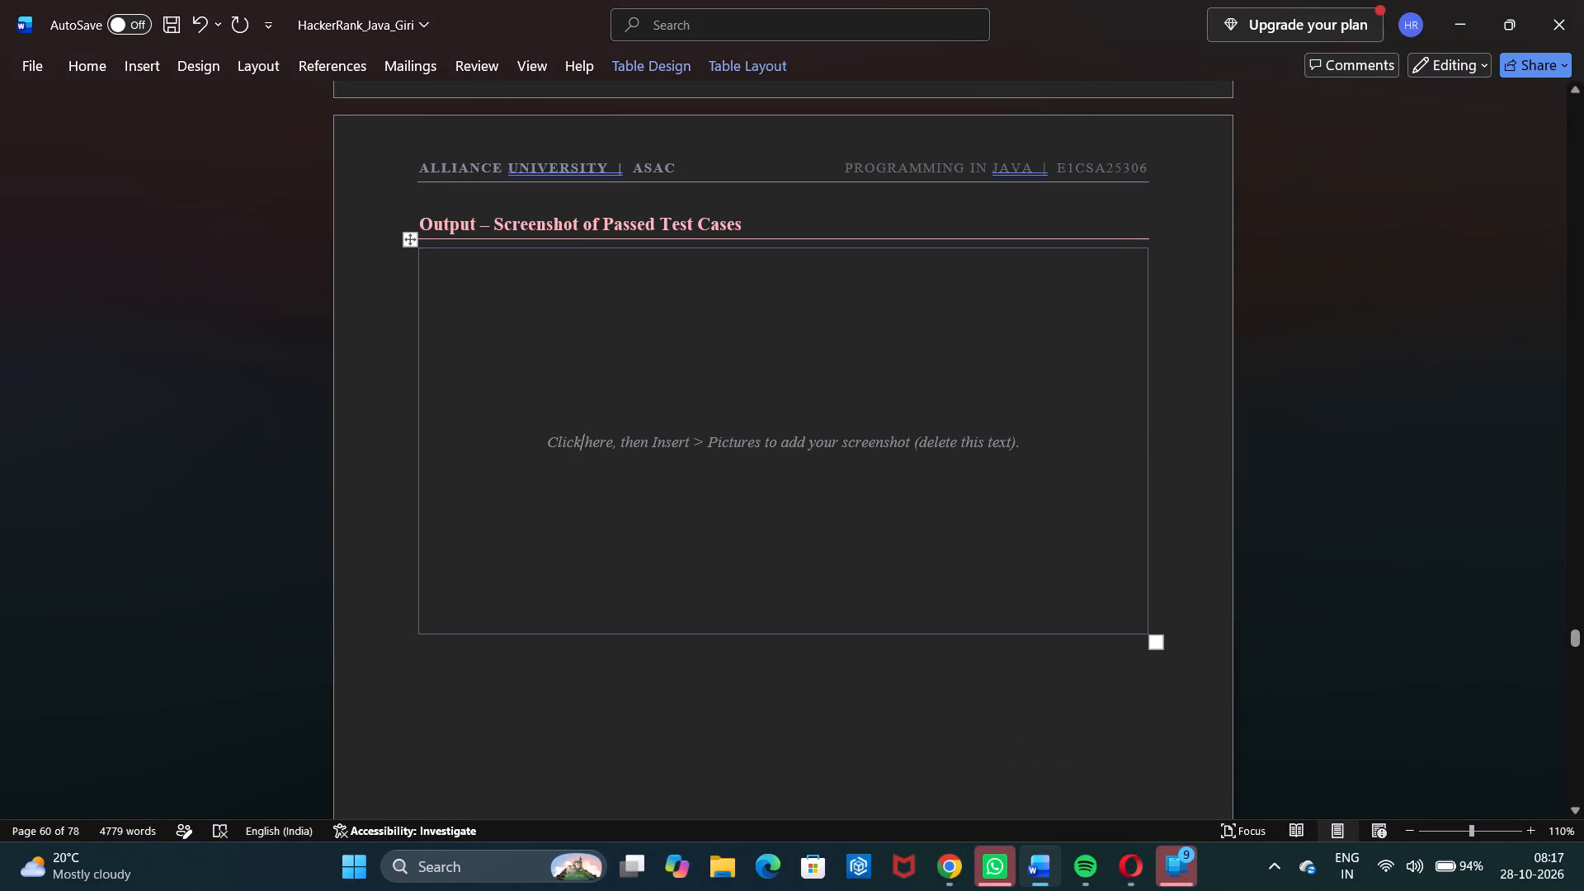
{"action": "key", "text": "ctrl+v"}
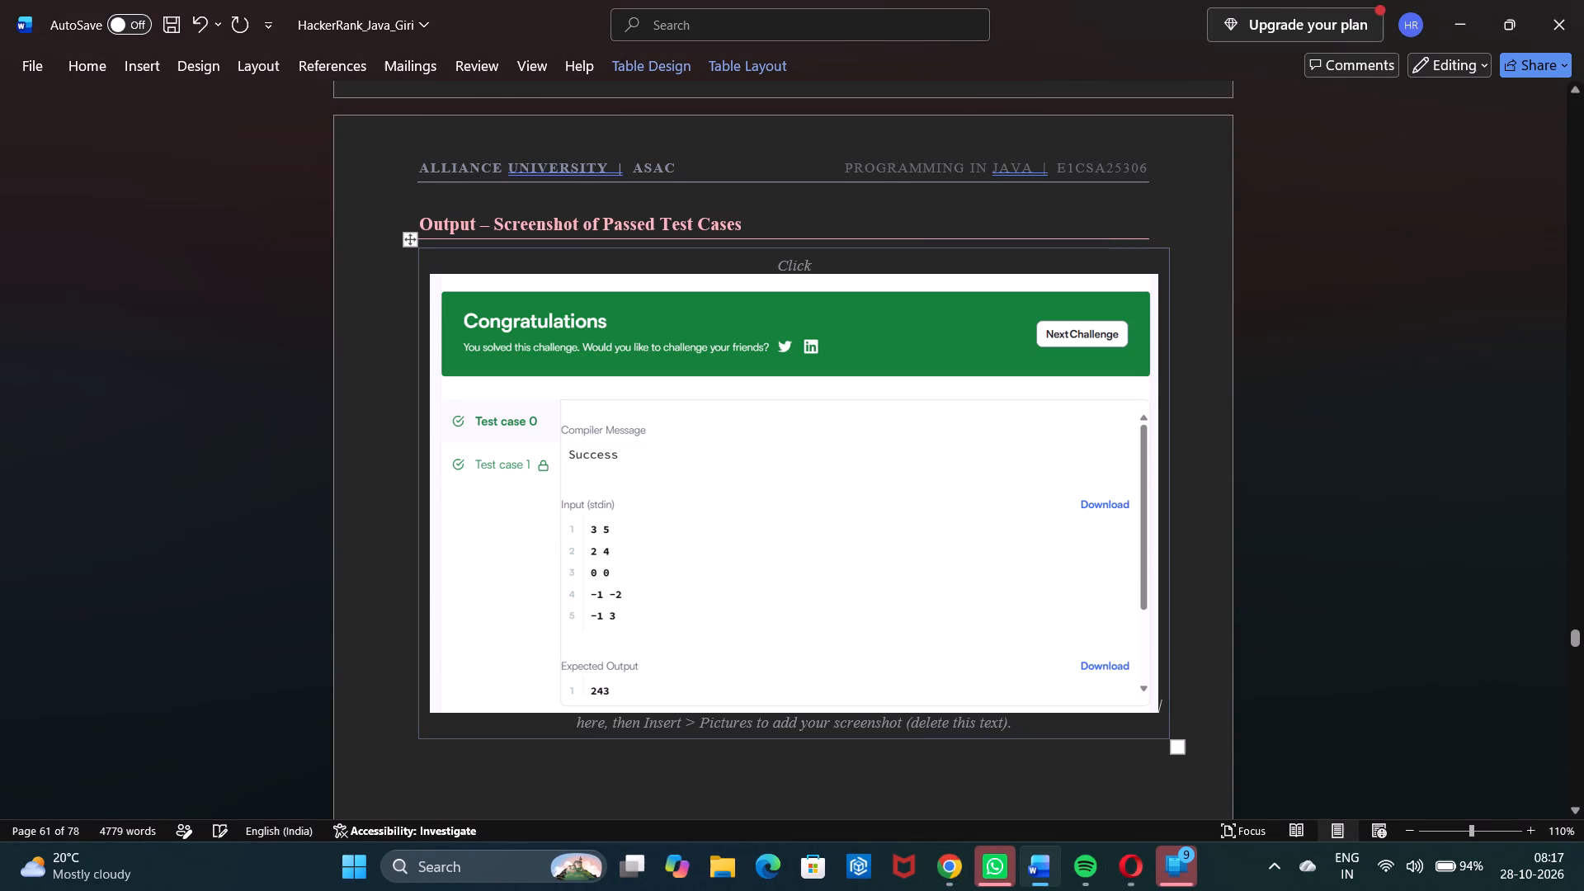
Find question 34, Java Stack, in the report and follow its HackerRank link.
{"action": "scroll", "coordinate": [1273, 662], "scroll_direction": "down", "scroll_amount": 4}
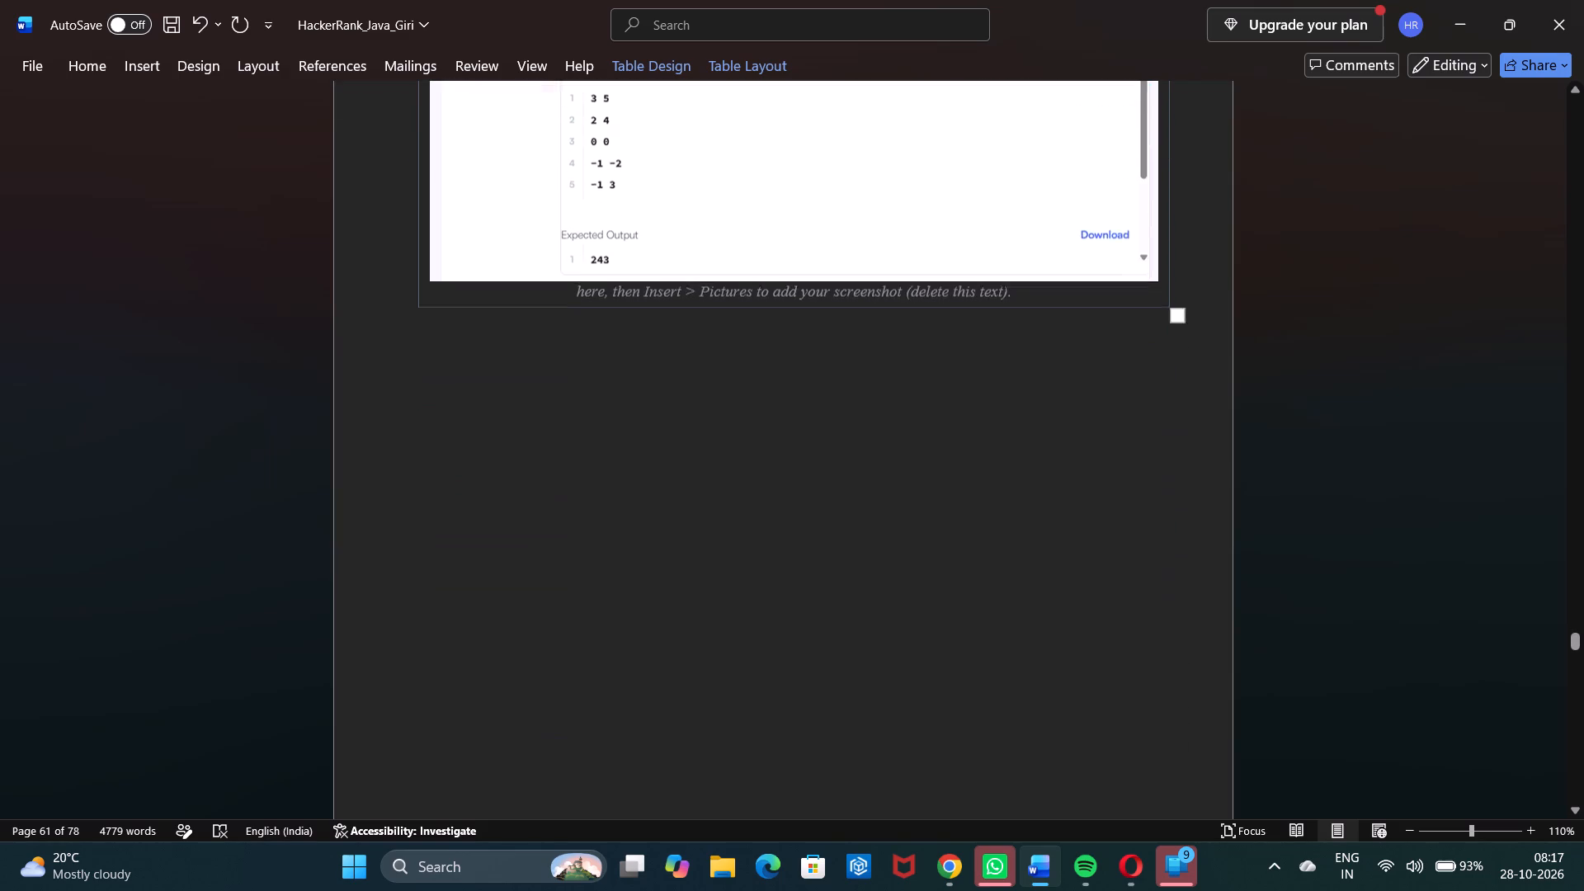
{"action": "scroll", "coordinate": [1273, 662], "scroll_direction": "down", "scroll_amount": 3}
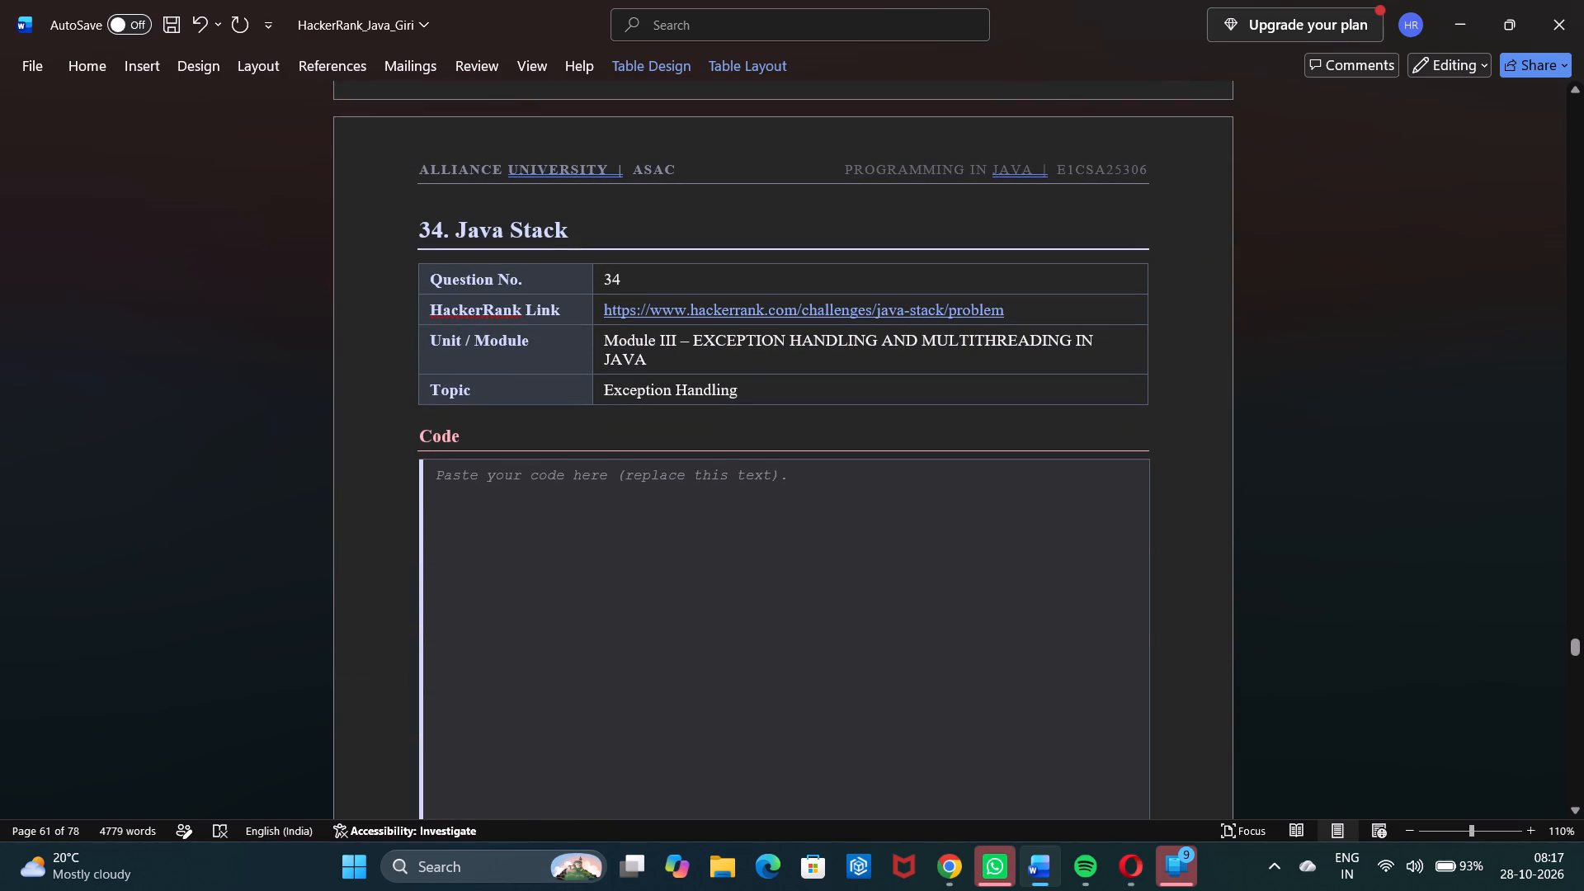
{"action": "left_click", "coordinate": [854, 312], "text": "ctrl"}
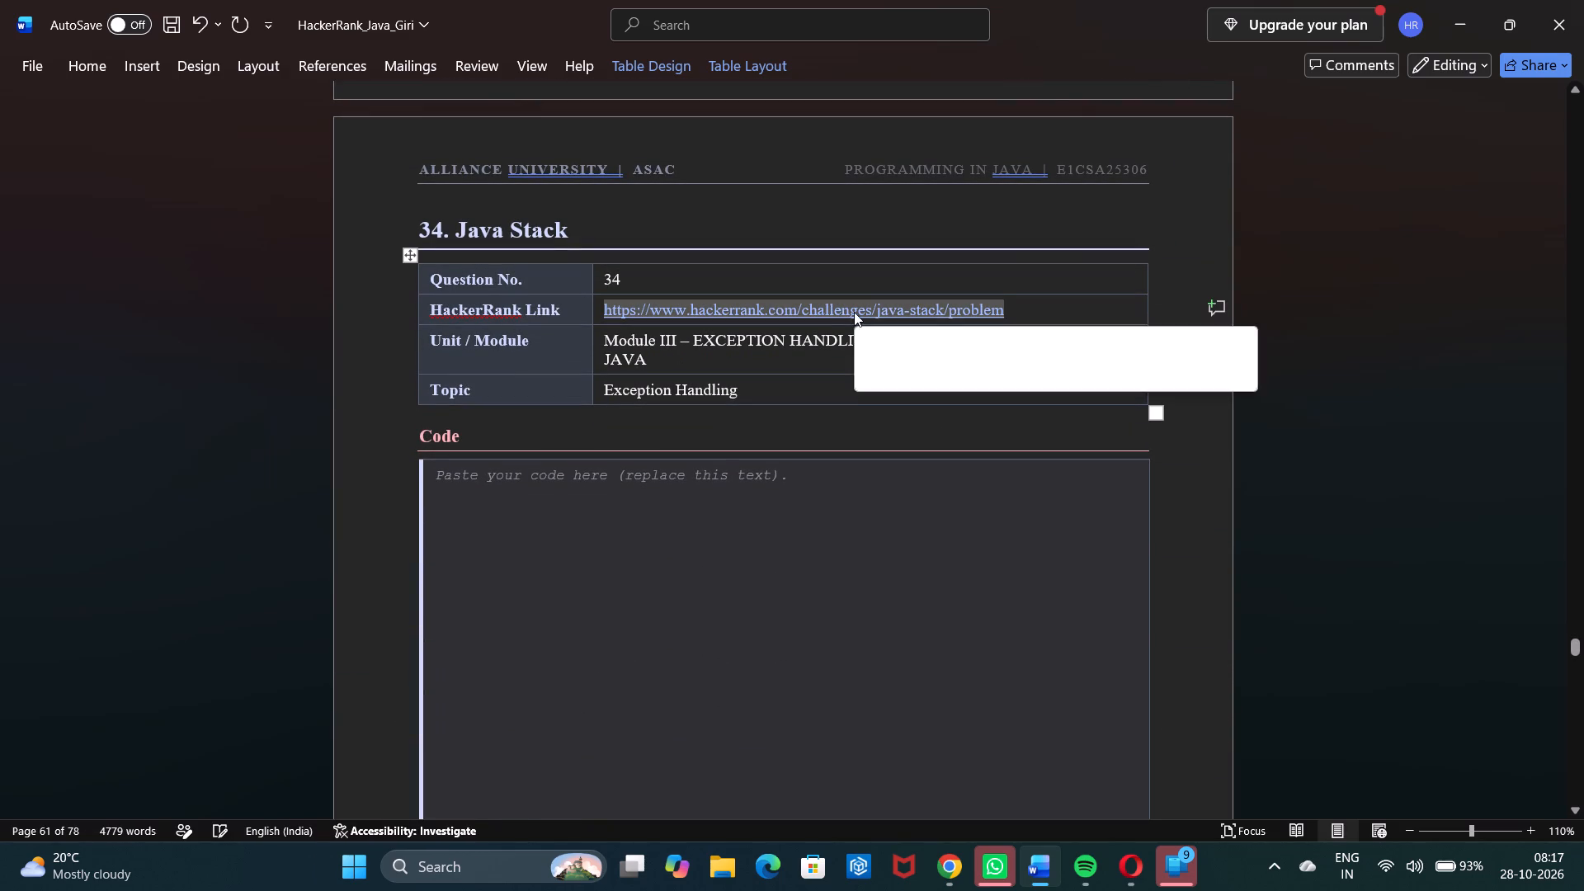
{"action": "left_click", "coordinate": [790, 304], "text": "ctrl"}
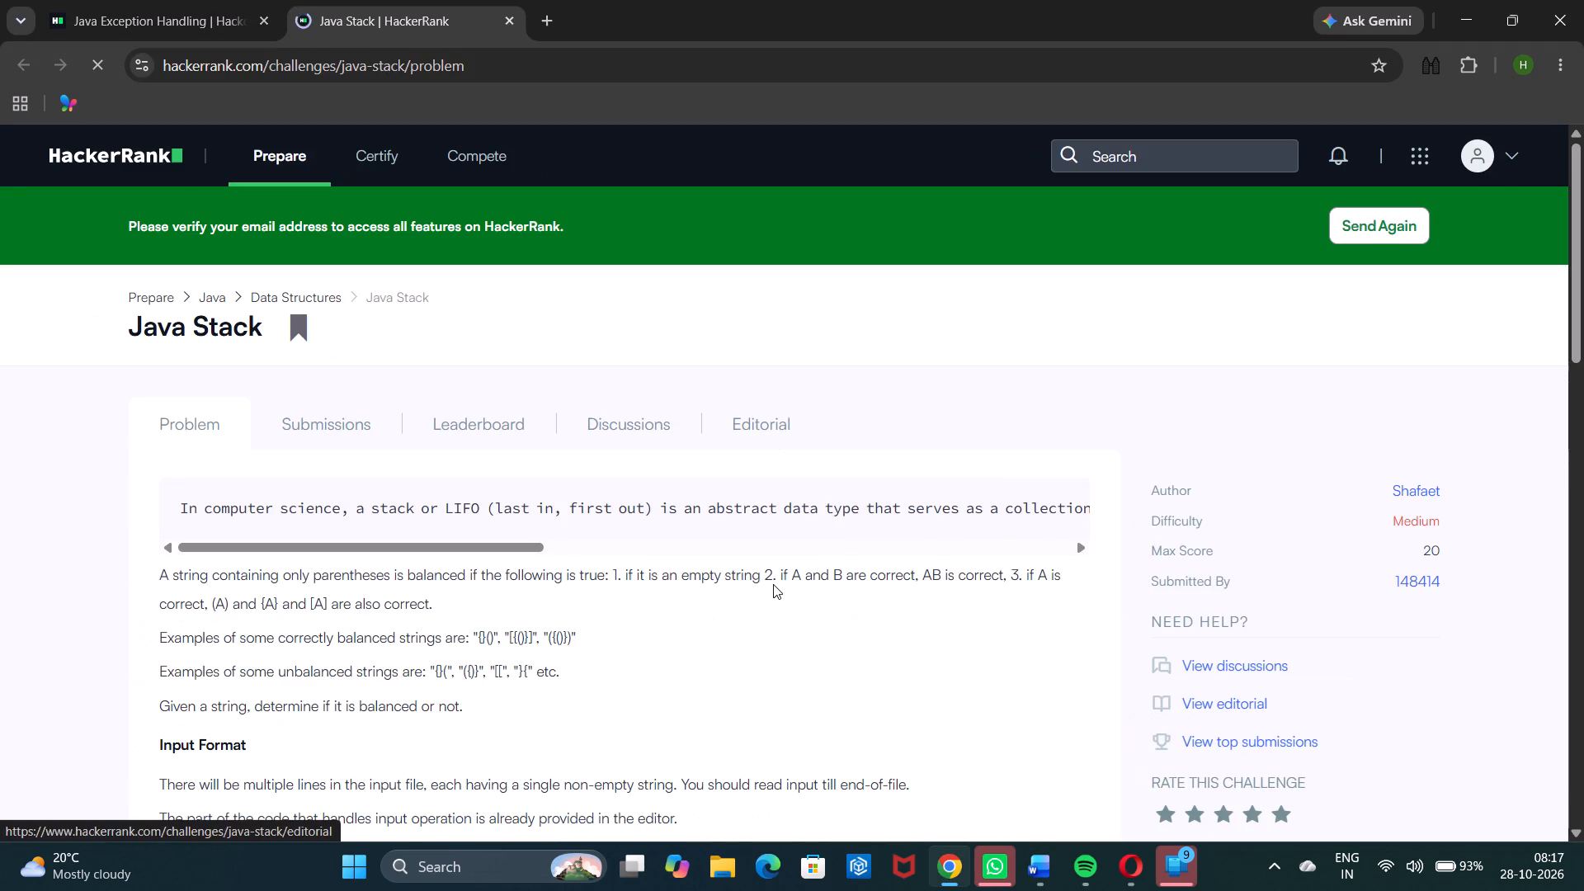
Open the results of the most recent accepted Java Stack submission.
{"action": "left_click", "coordinate": [329, 416]}
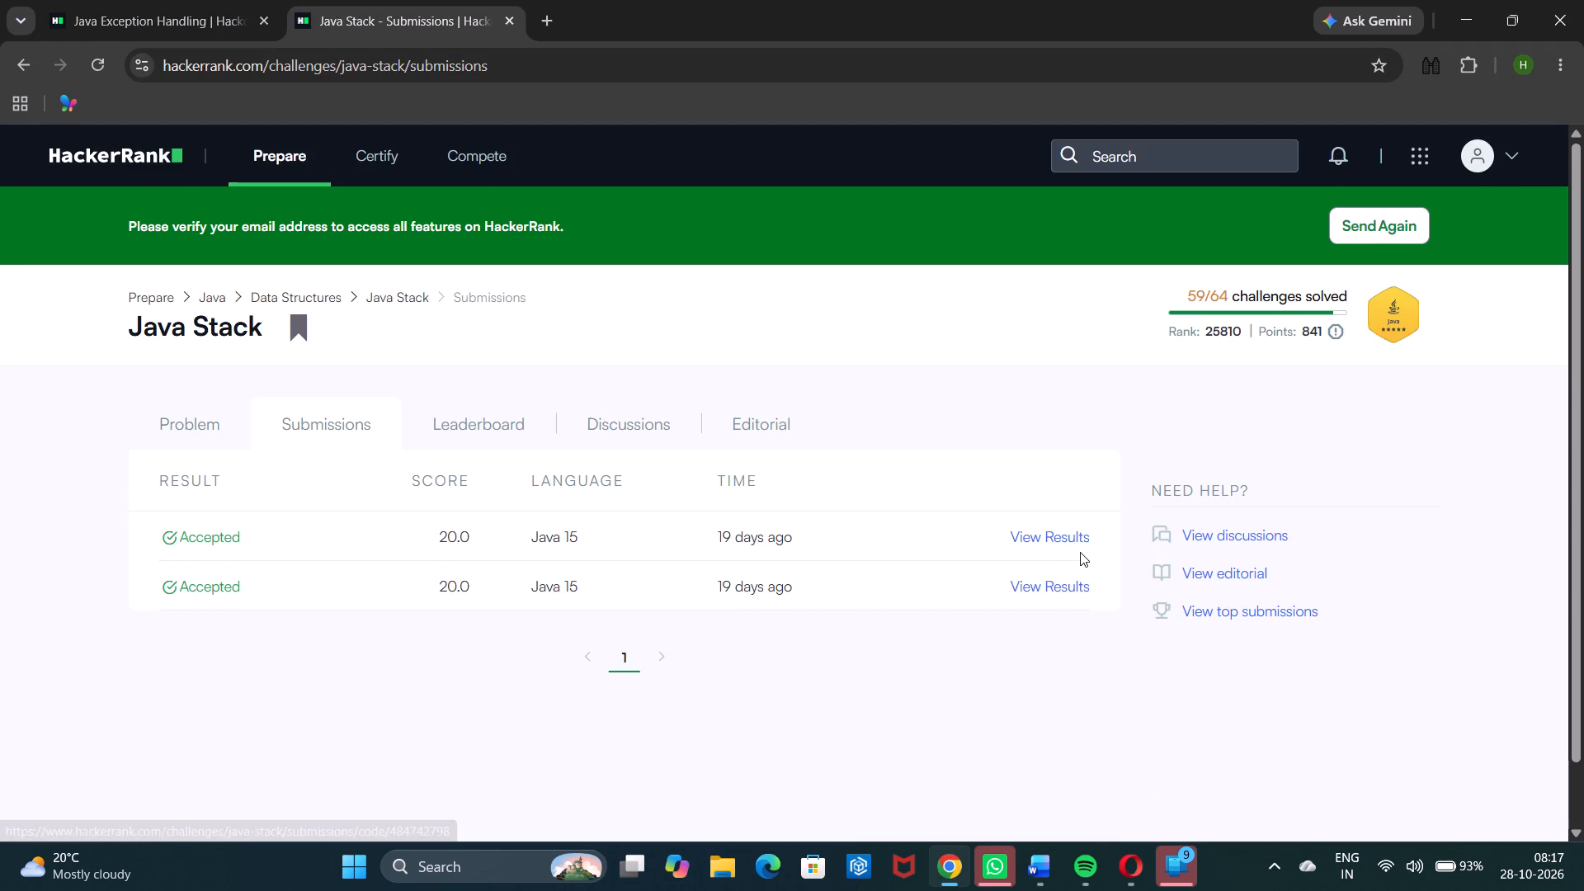
{"action": "left_click", "coordinate": [1080, 552]}
{"action": "left_click", "coordinate": [1051, 540]}
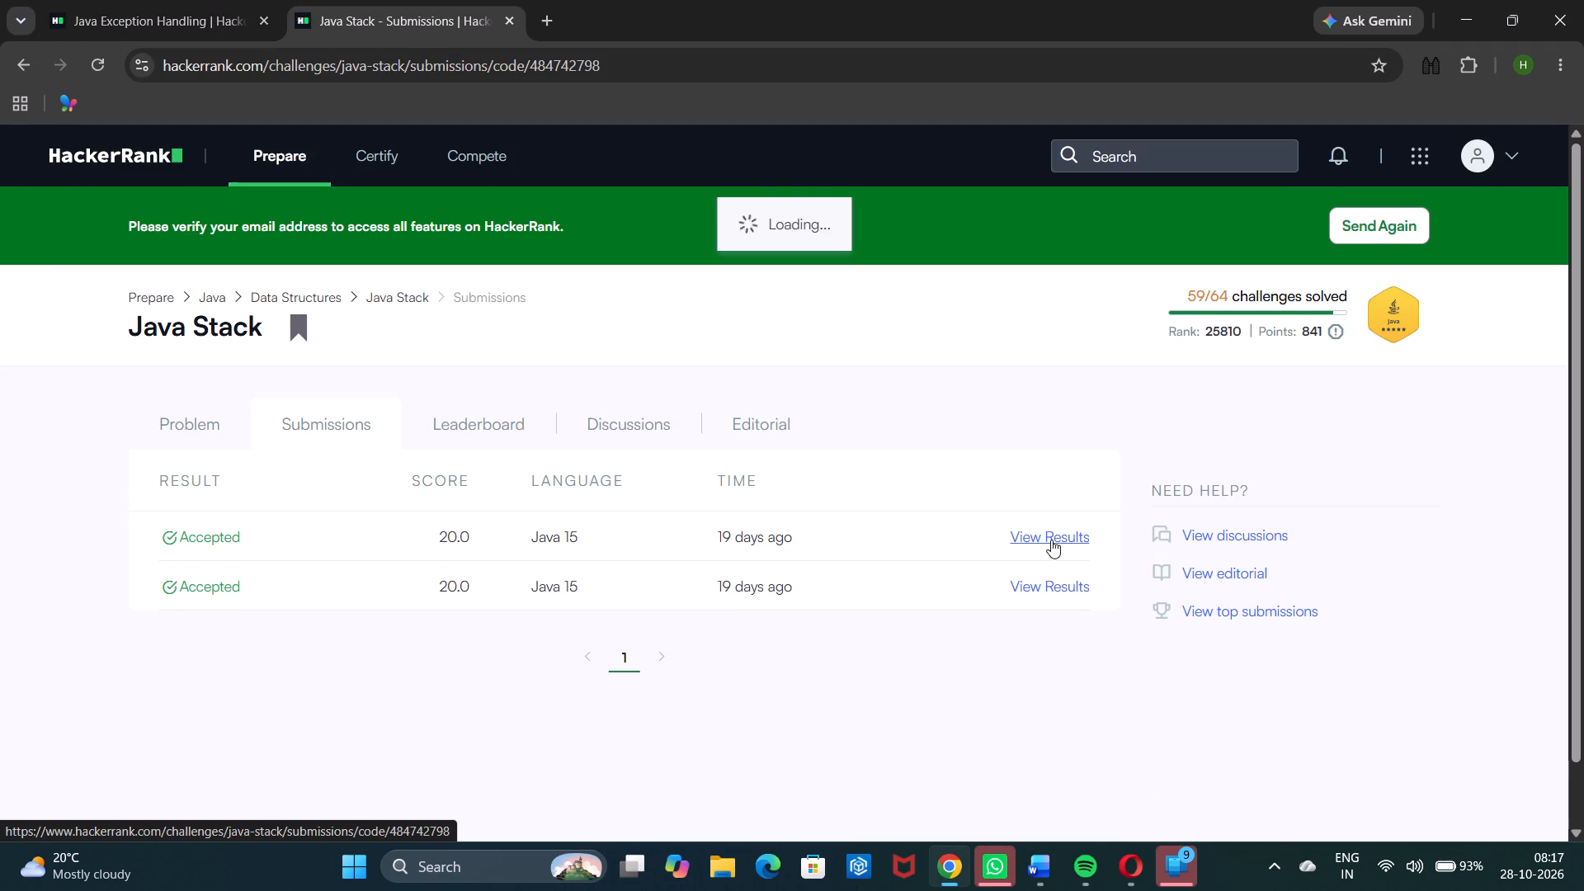
Look over the Java Stack submission's test cases and open its submitted code in the editor.
{"action": "scroll", "coordinate": [780, 643], "scroll_direction": "down", "scroll_amount": 4}
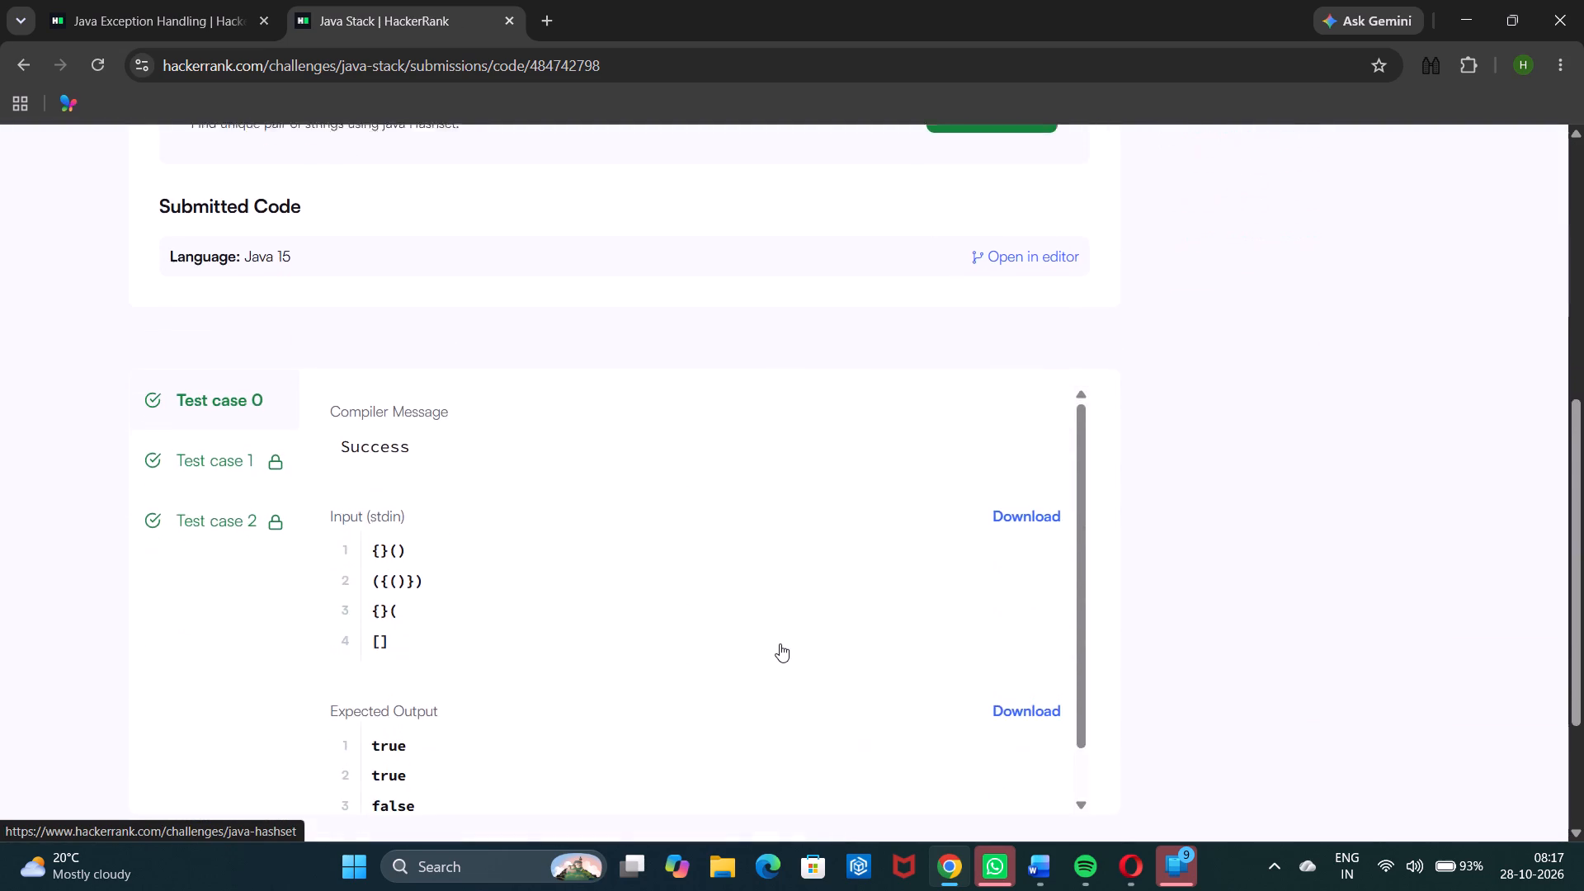
{"action": "scroll", "coordinate": [780, 643], "scroll_direction": "up", "scroll_amount": 3}
{"action": "scroll", "coordinate": [780, 643], "scroll_direction": "down", "scroll_amount": 1}
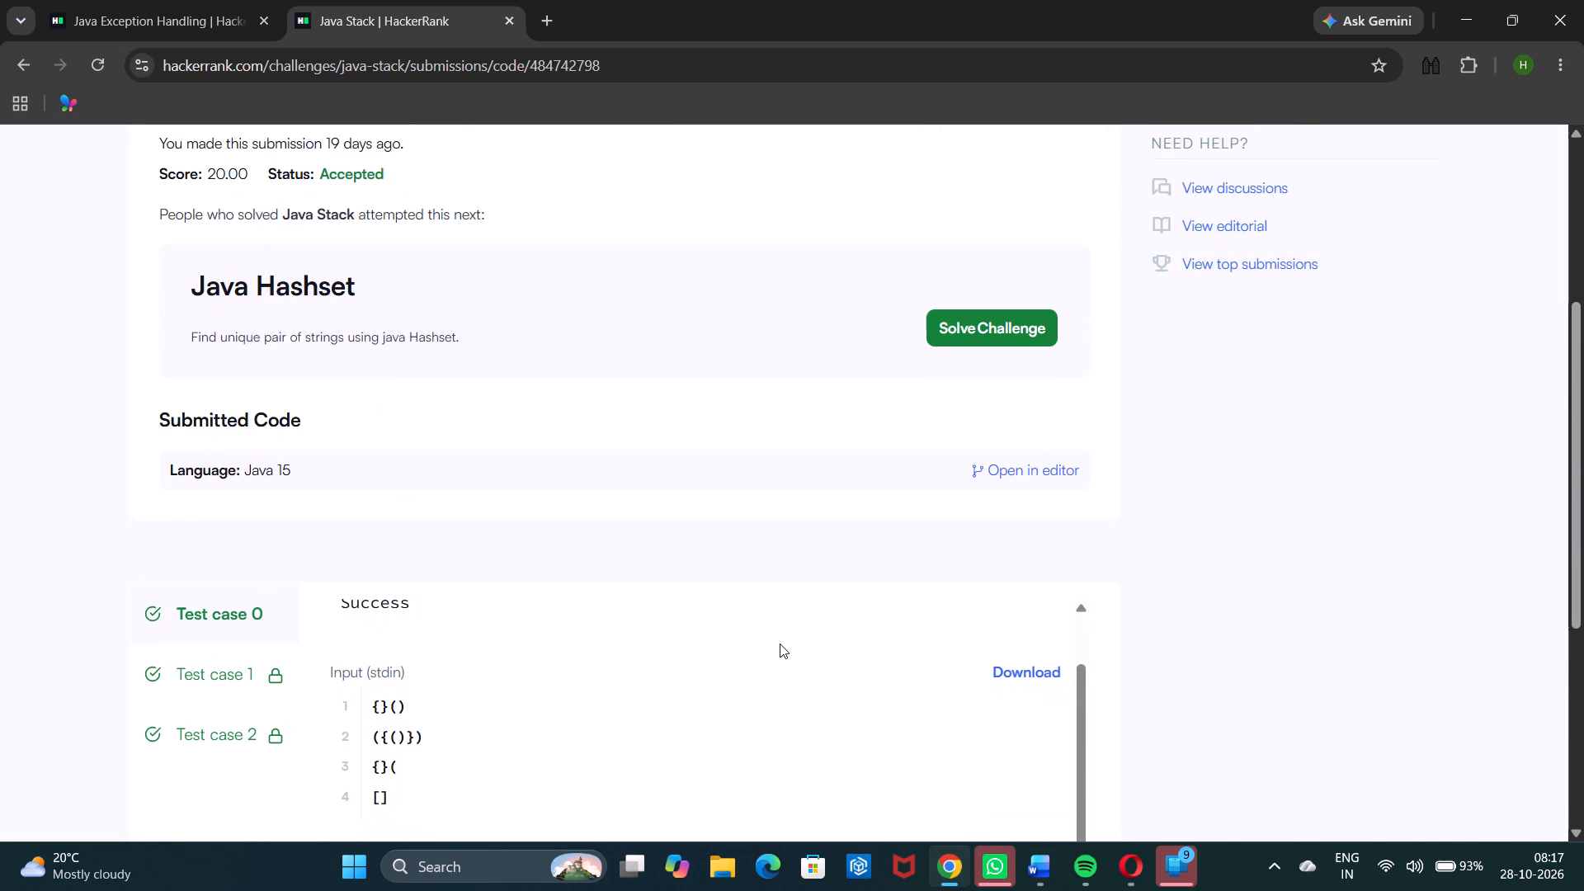
{"action": "scroll", "coordinate": [769, 487], "scroll_direction": "down", "scroll_amount": 5}
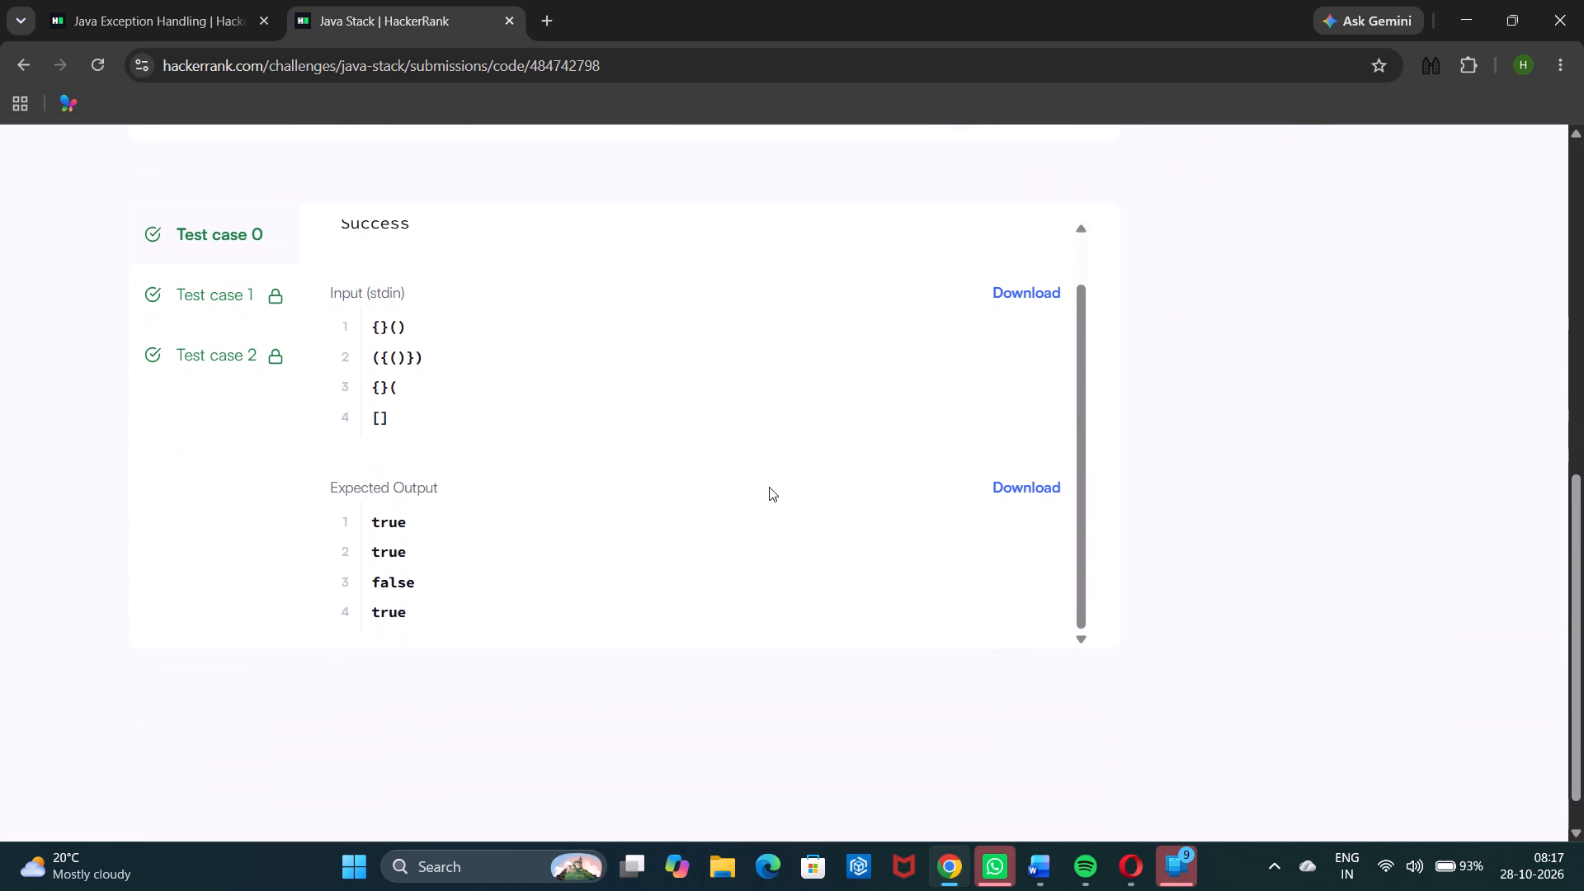
{"action": "scroll", "coordinate": [769, 487], "scroll_direction": "up", "scroll_amount": 2}
{"action": "scroll", "coordinate": [738, 323], "scroll_direction": "up", "scroll_amount": 3}
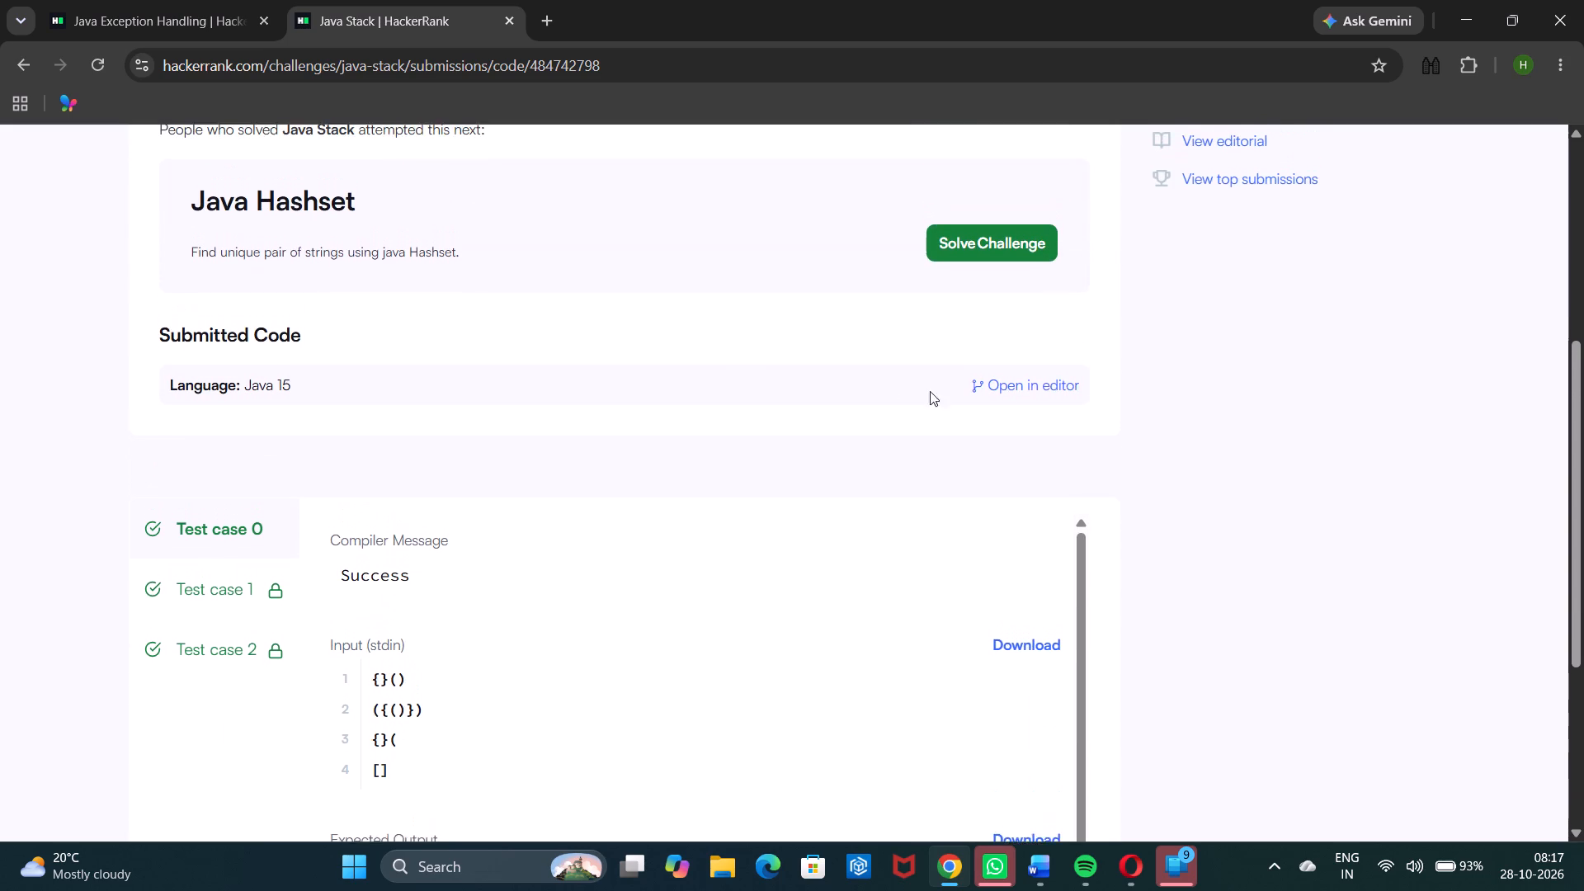
{"action": "left_click", "coordinate": [1030, 384]}
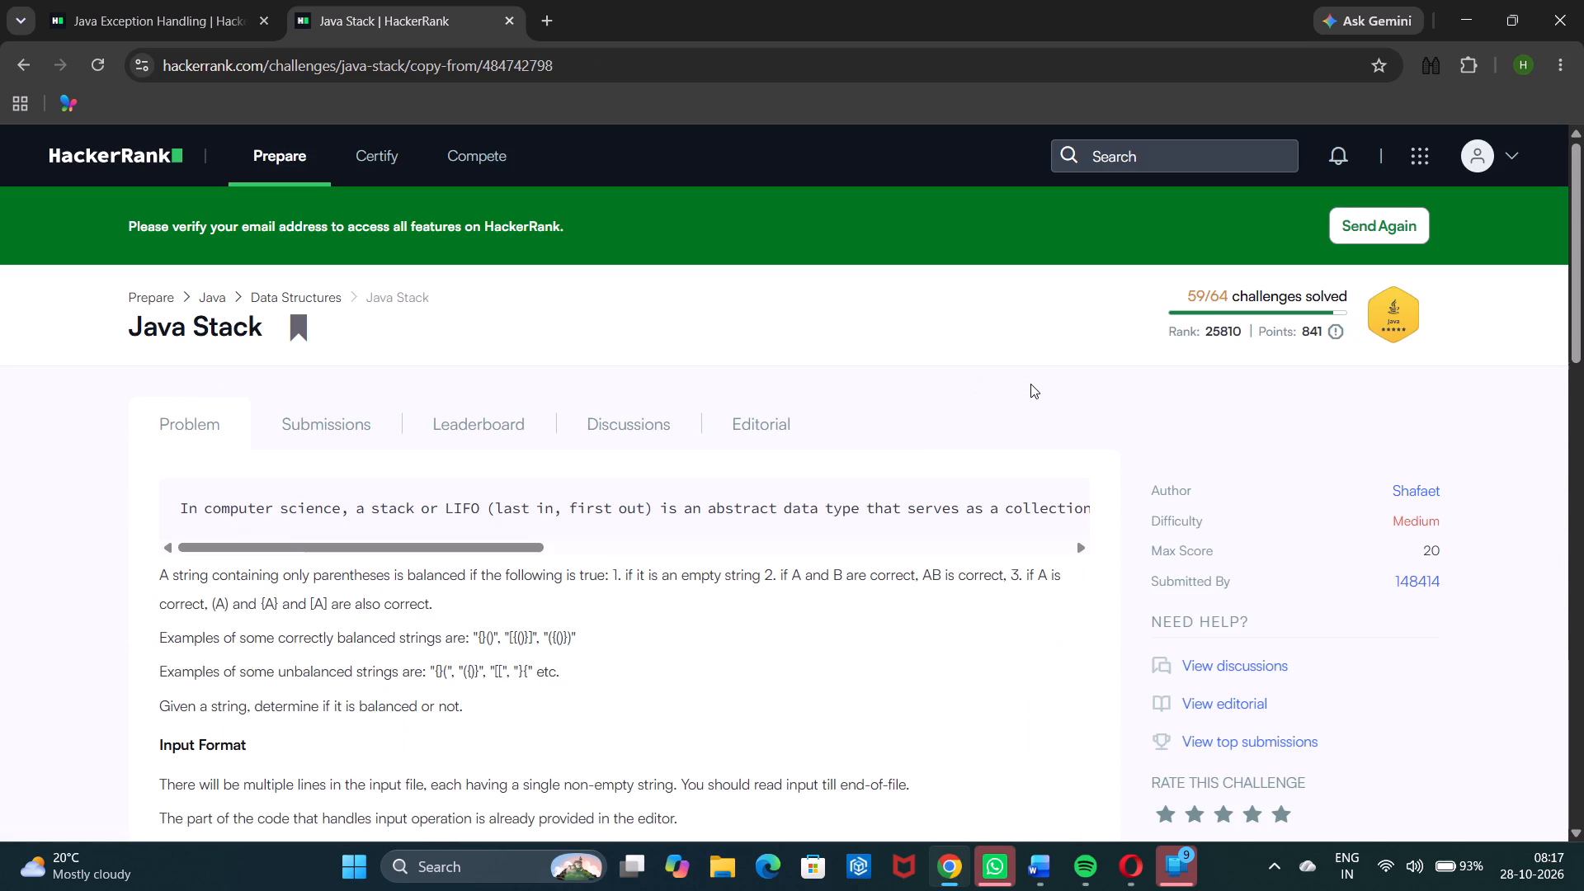
Return to the most recent accepted Java Stack submission's results and reopen its code in the editor.
{"action": "left_click", "coordinate": [349, 423]}
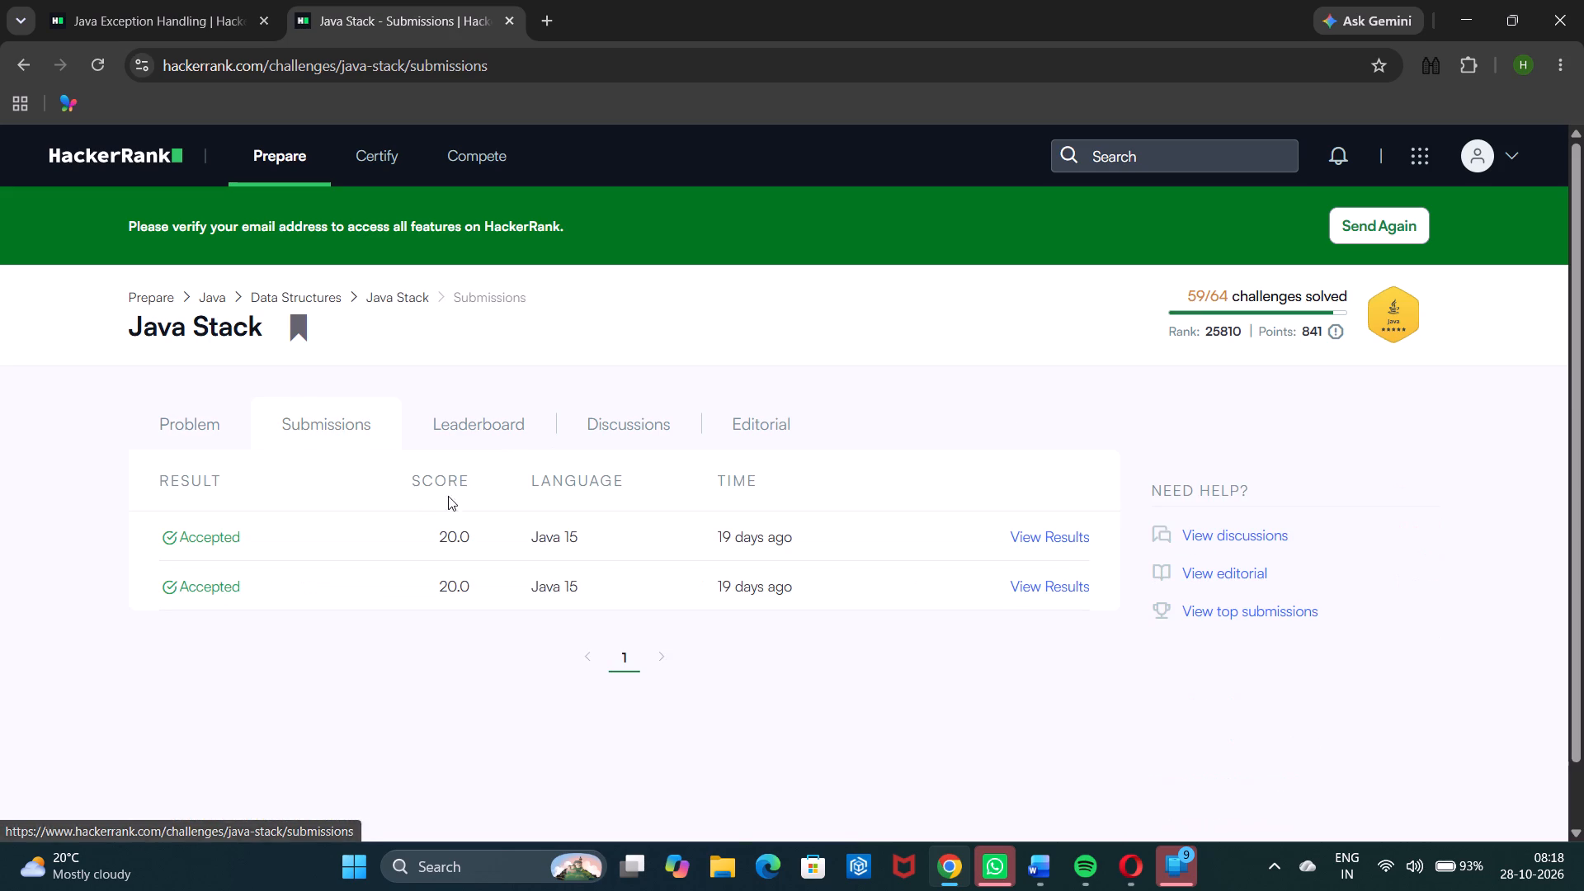
{"action": "left_click", "coordinate": [1049, 533]}
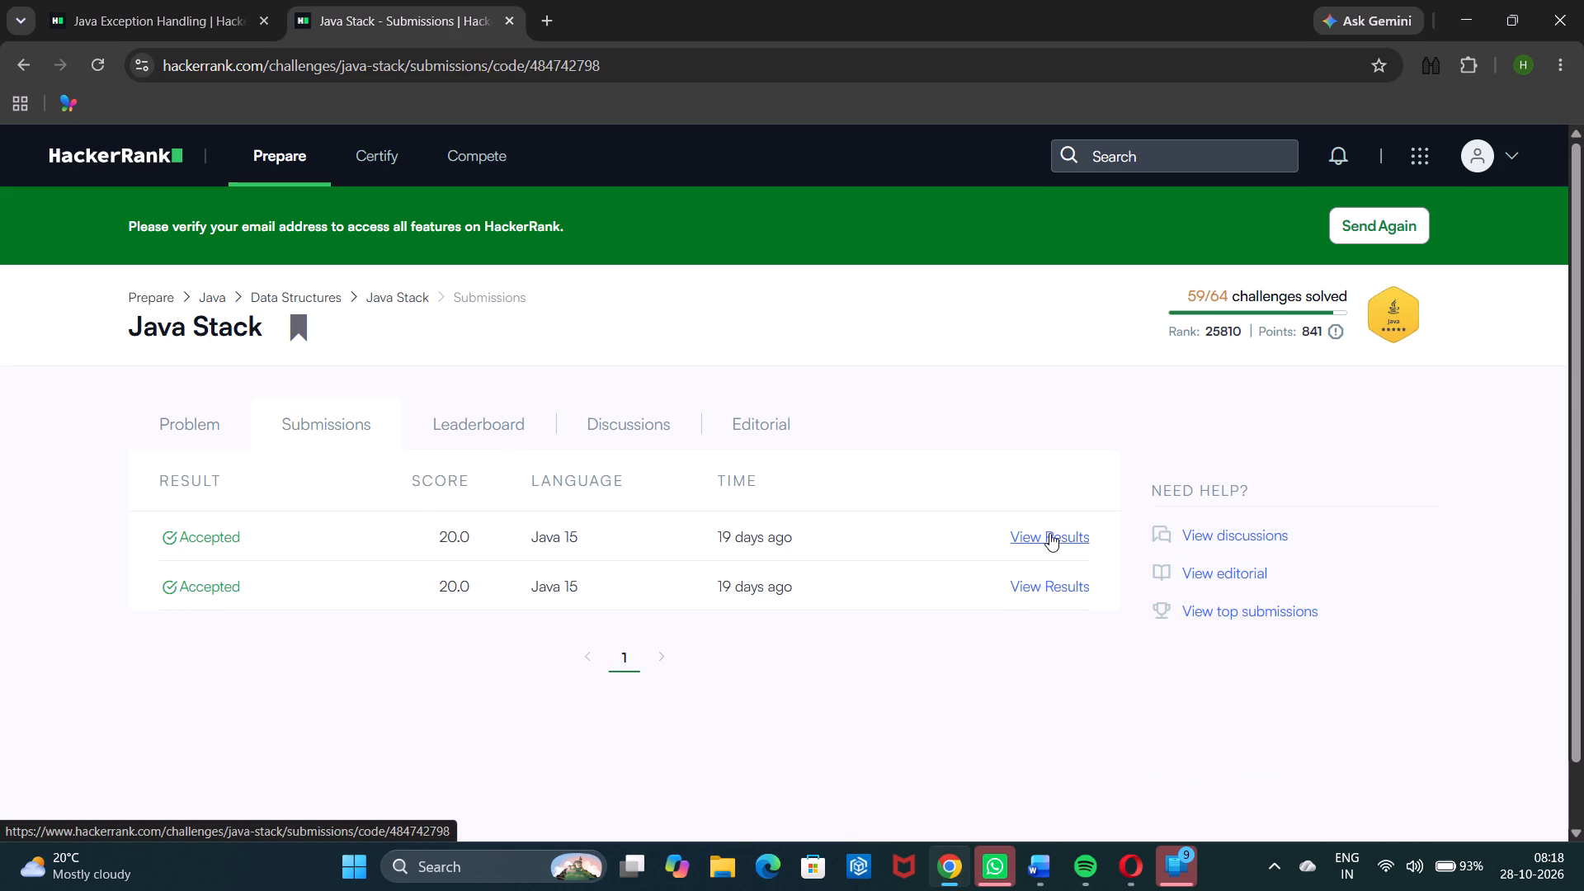
{"action": "scroll", "coordinate": [1049, 533], "scroll_direction": "down", "scroll_amount": 4}
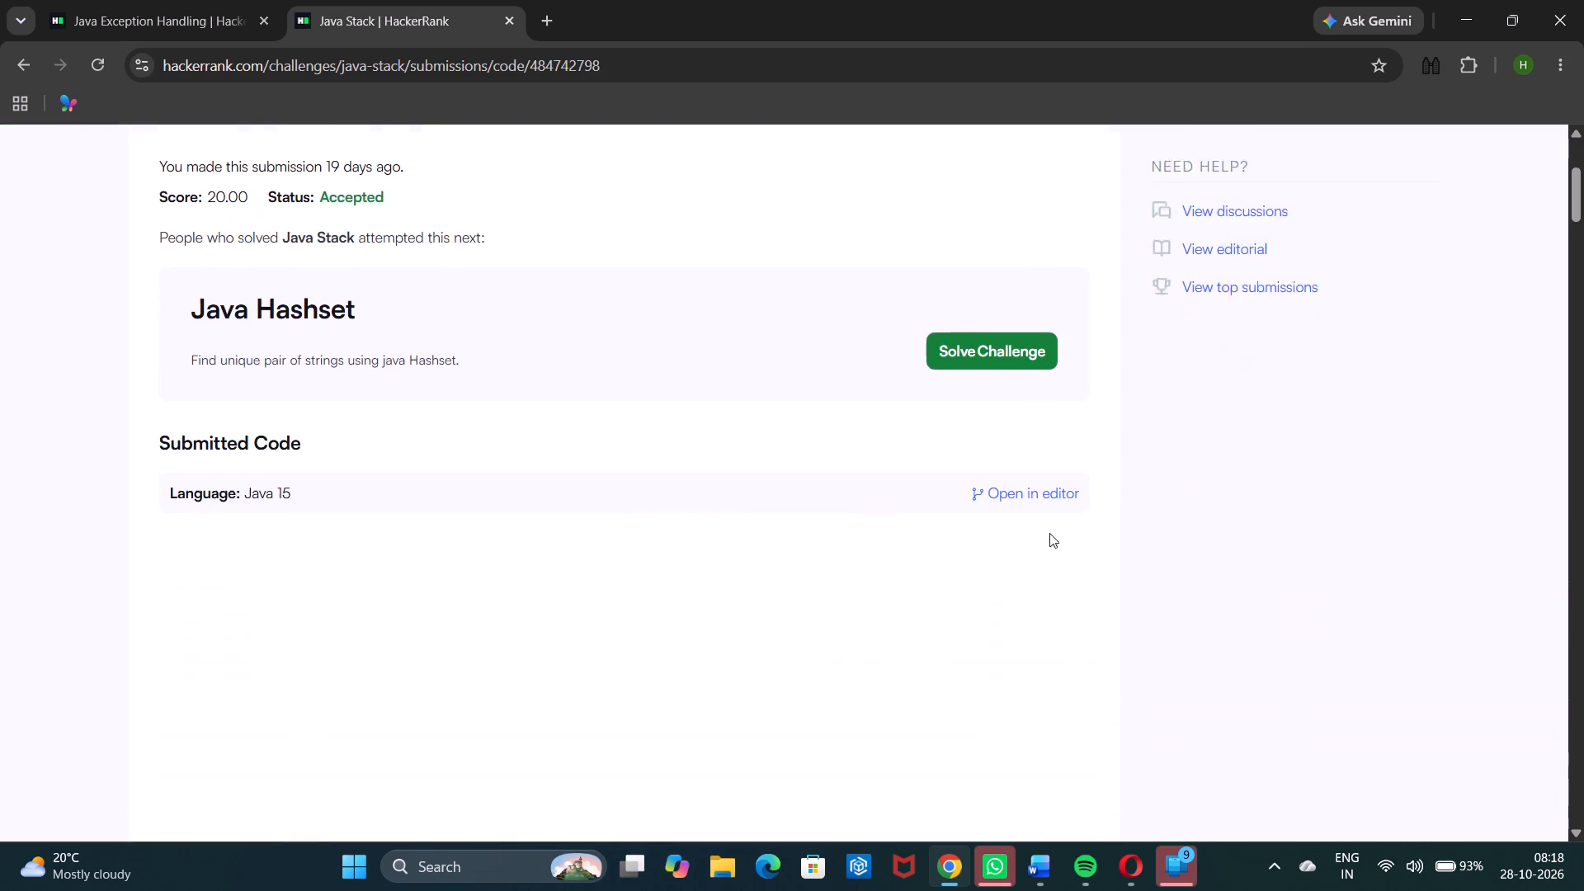
{"action": "left_click", "coordinate": [1011, 351]}
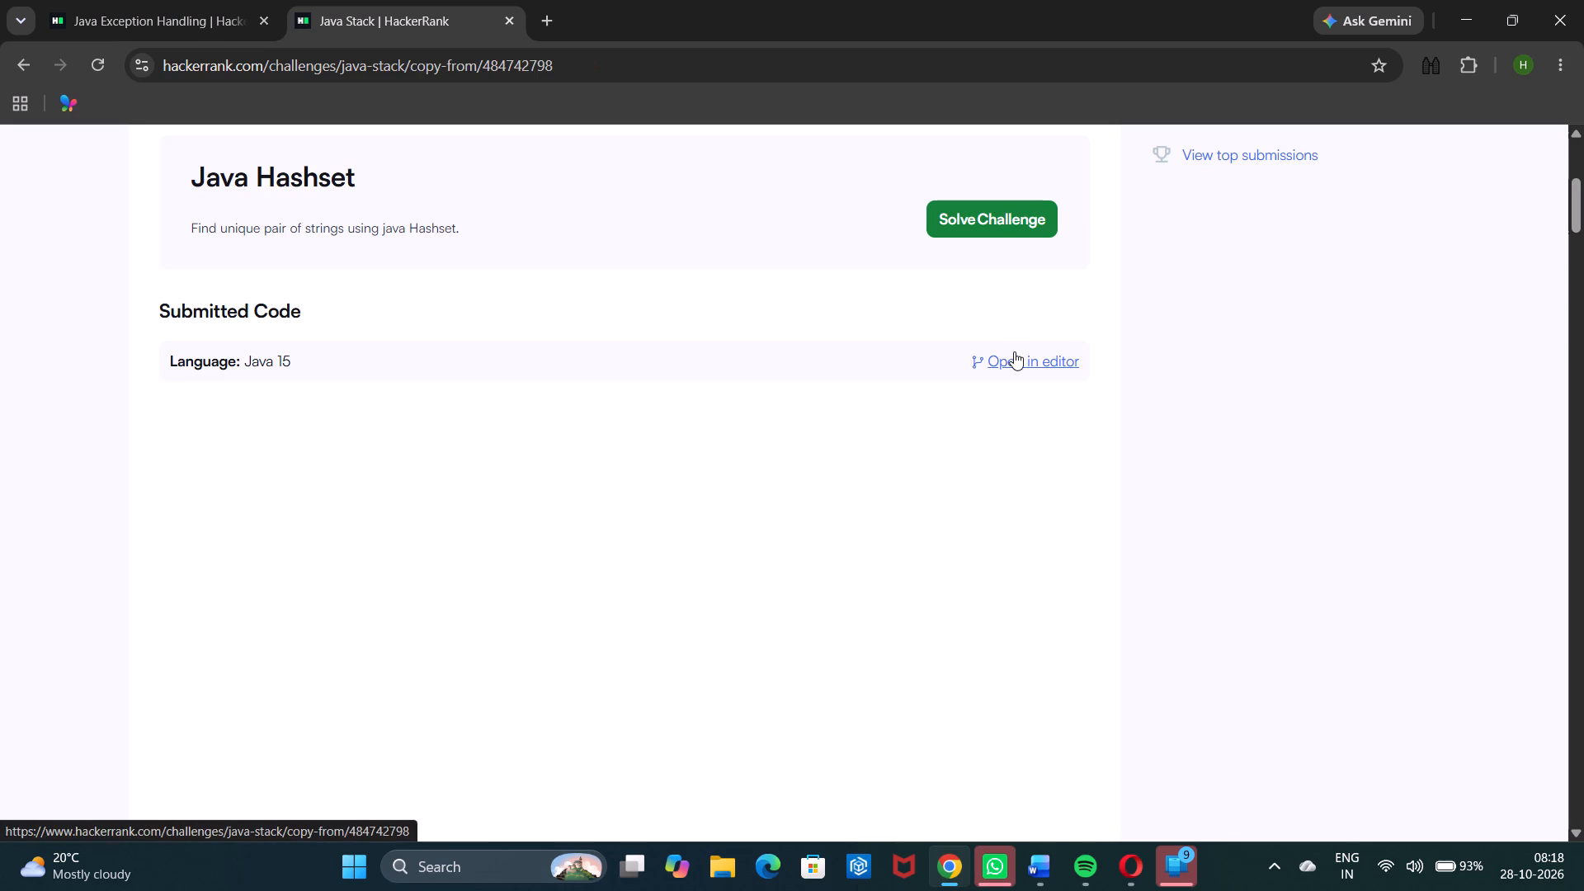
Open the submitted Java Stack code in the editor and copy all of it.
{"action": "left_click", "coordinate": [1025, 357]}
{"action": "scroll", "coordinate": [738, 558], "scroll_direction": "down", "scroll_amount": 8}
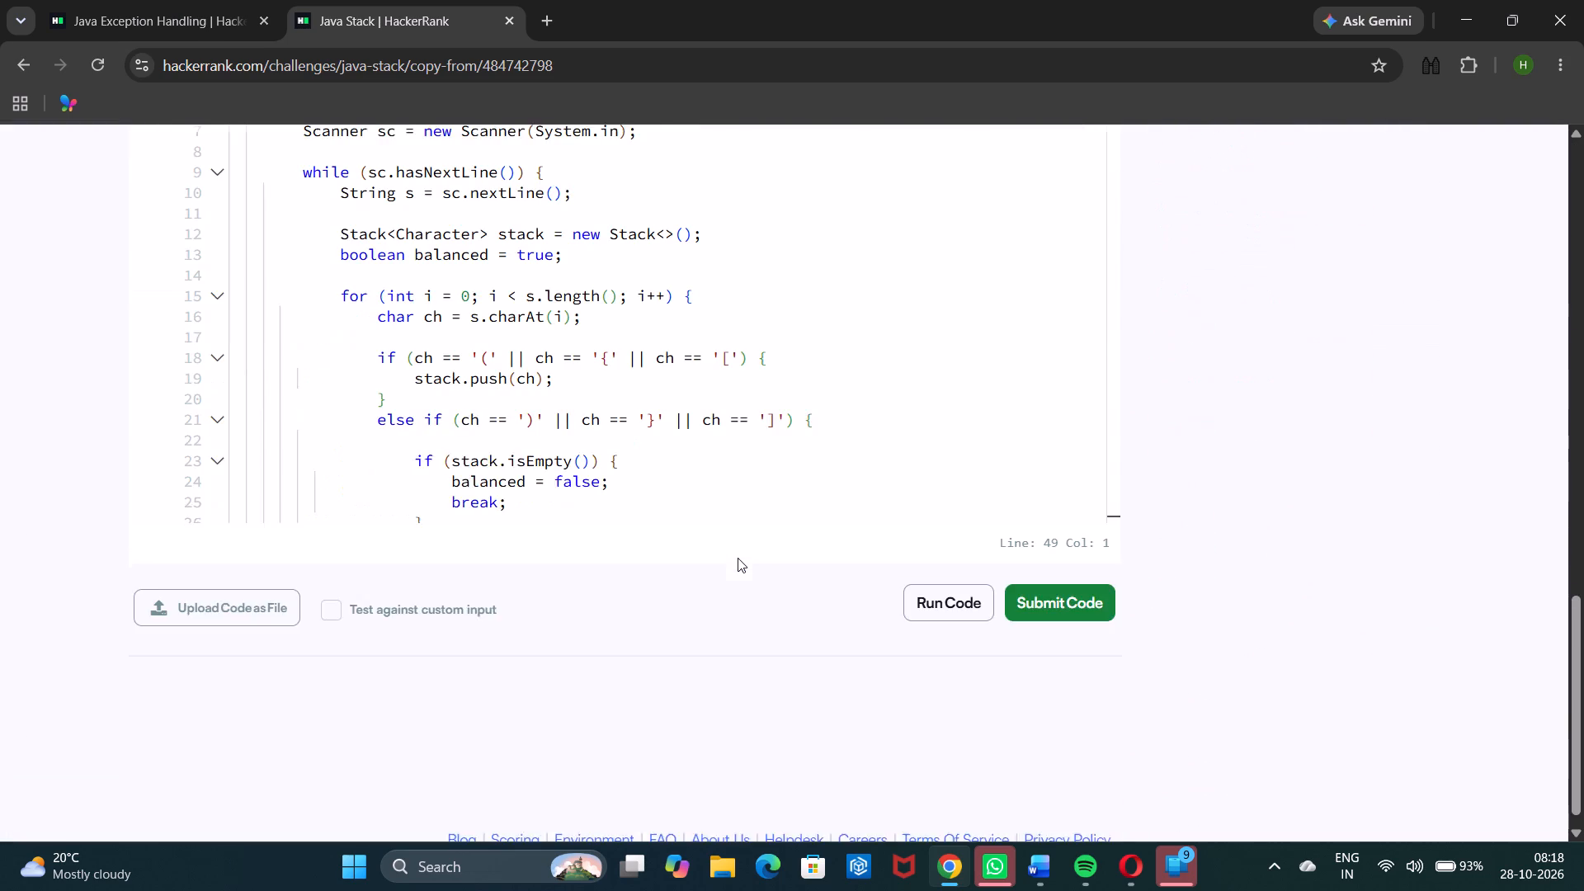
{"action": "scroll", "coordinate": [738, 558], "scroll_direction": "down", "scroll_amount": 1}
{"action": "scroll", "coordinate": [556, 464], "scroll_direction": "down", "scroll_amount": 4}
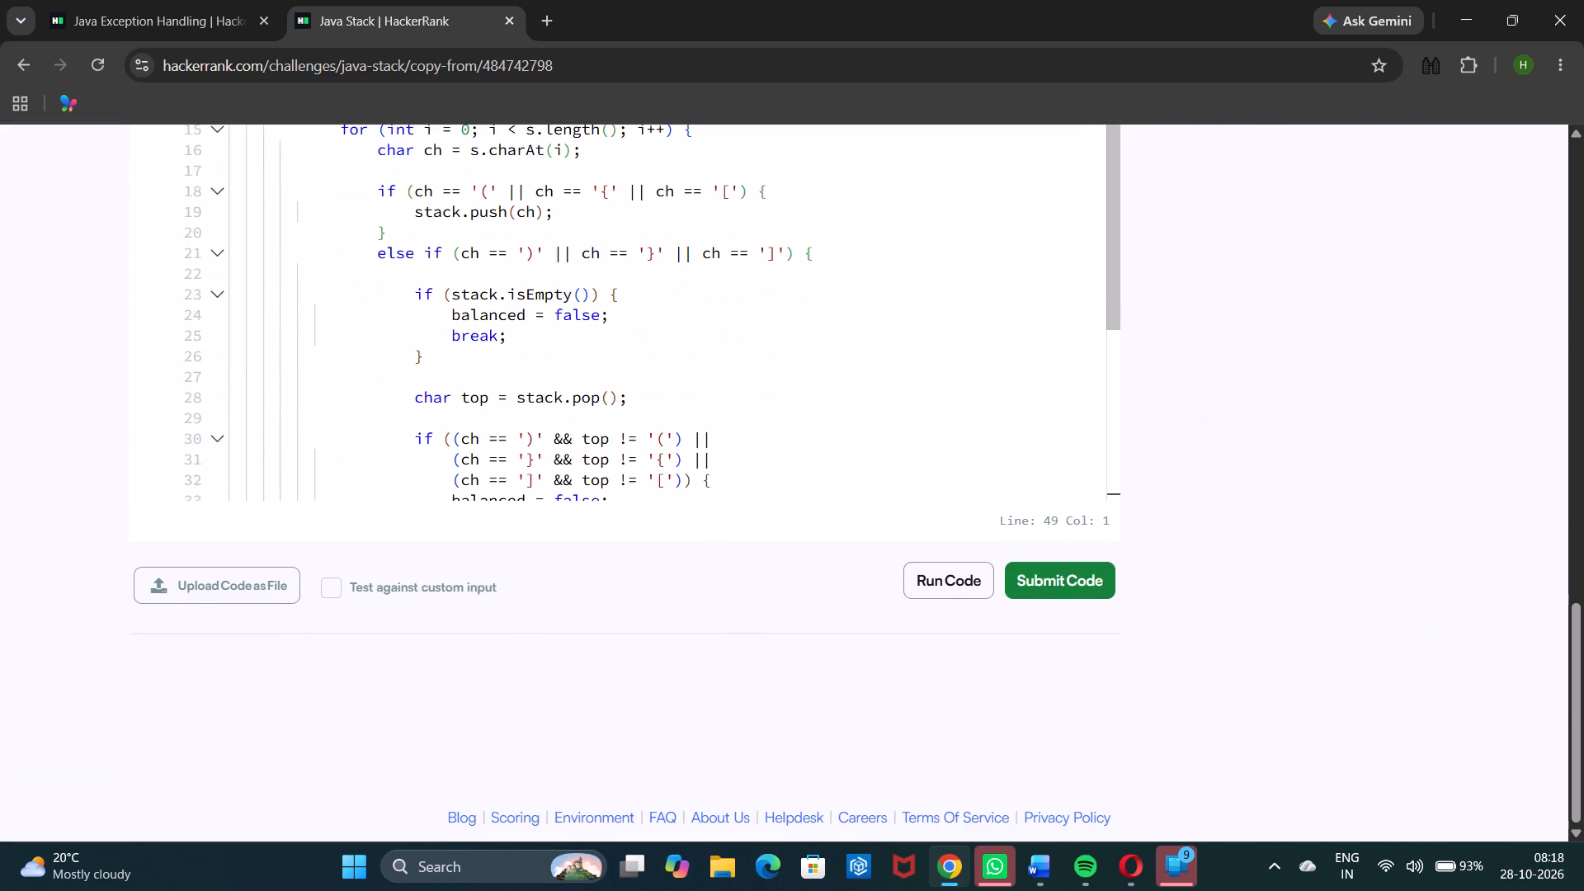
{"action": "scroll", "coordinate": [556, 464], "scroll_direction": "down", "scroll_amount": 7}
{"action": "left_click", "coordinate": [272, 506]}
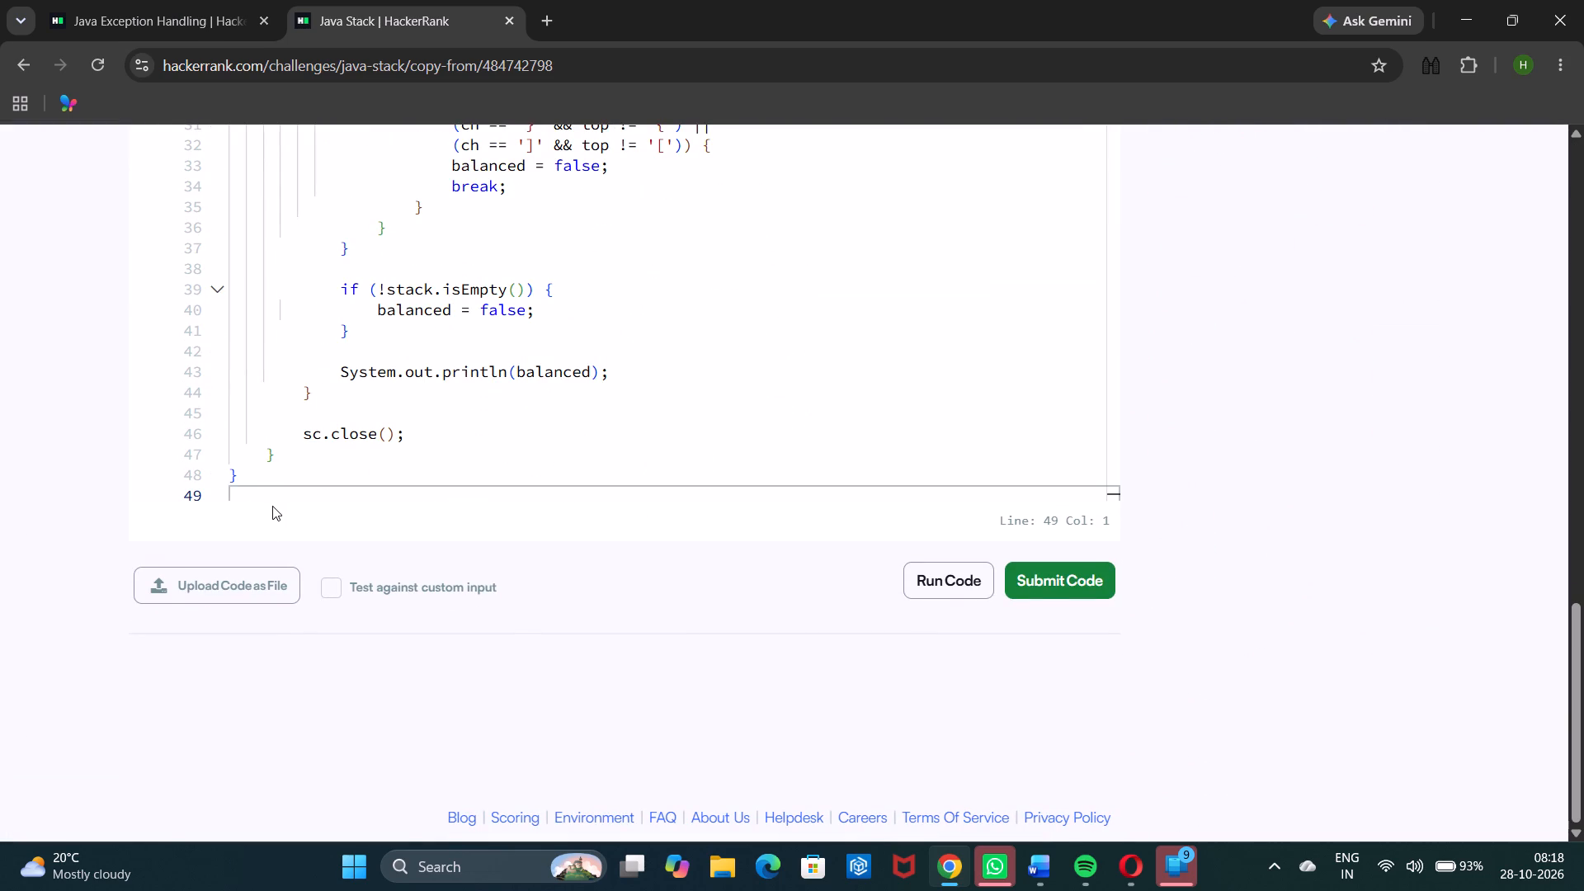
{"action": "left_click", "coordinate": [259, 488]}
{"action": "key", "text": "ctrl+a"}
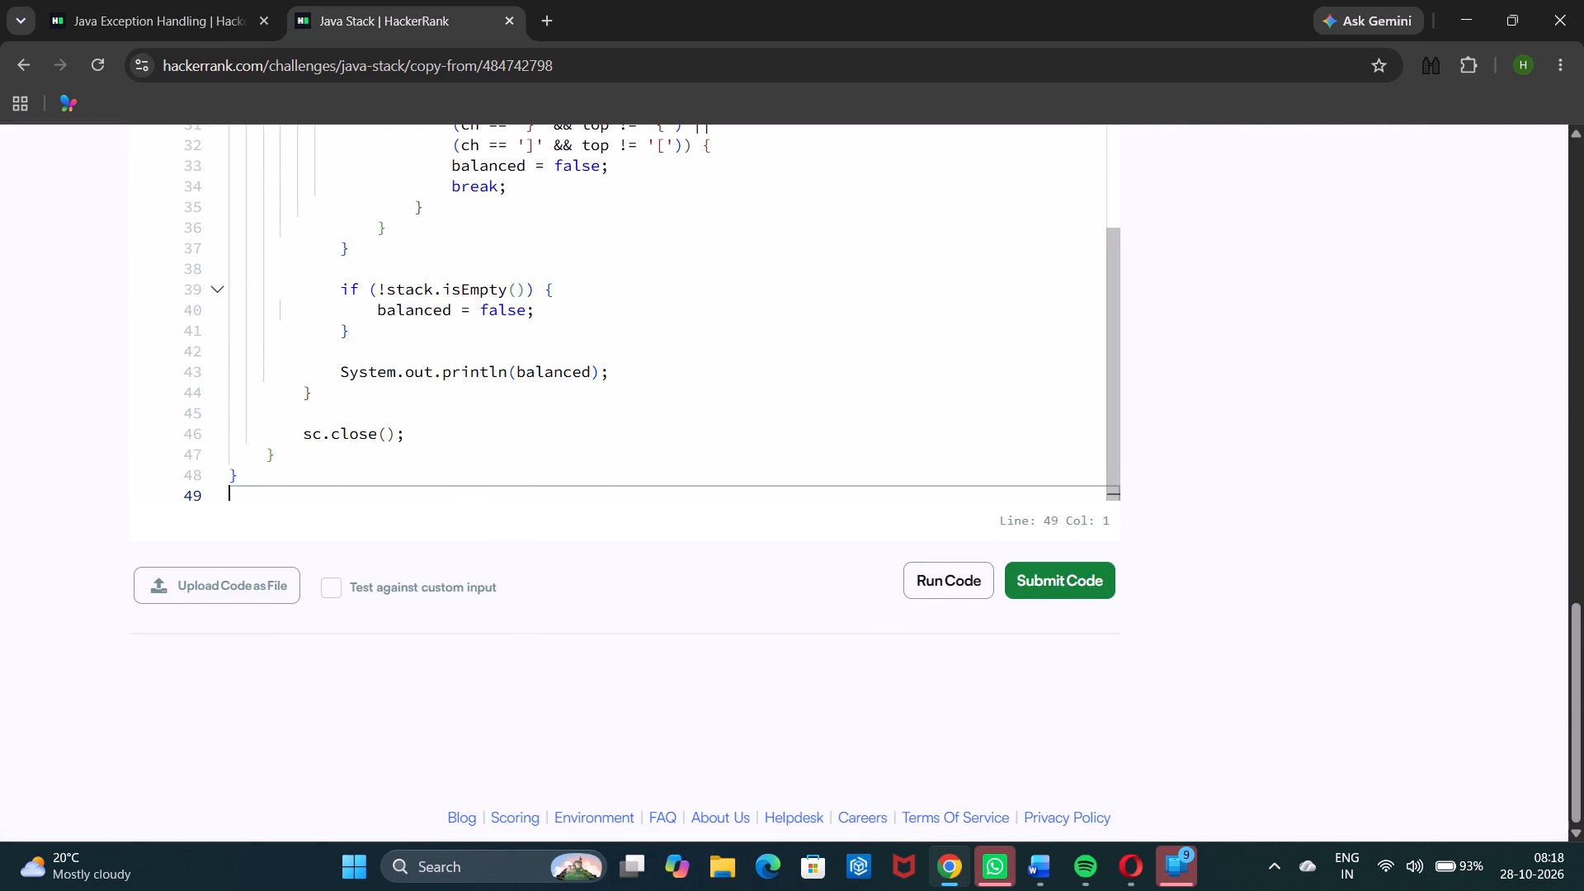
{"action": "key", "text": "ctrl+c"}
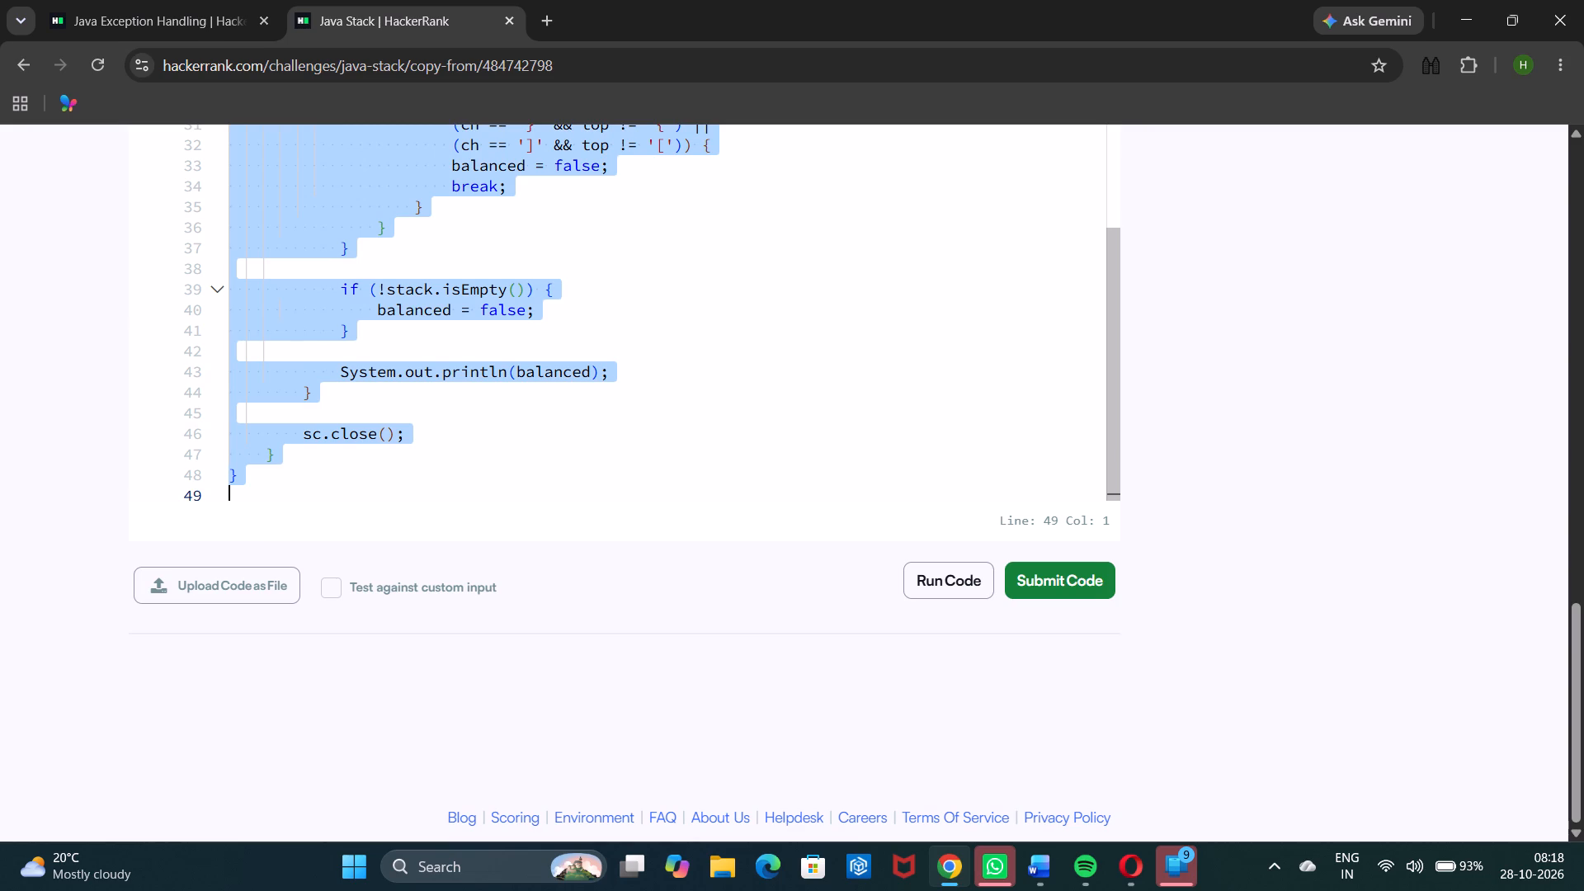
{"action": "key", "text": "ctrl+c"}
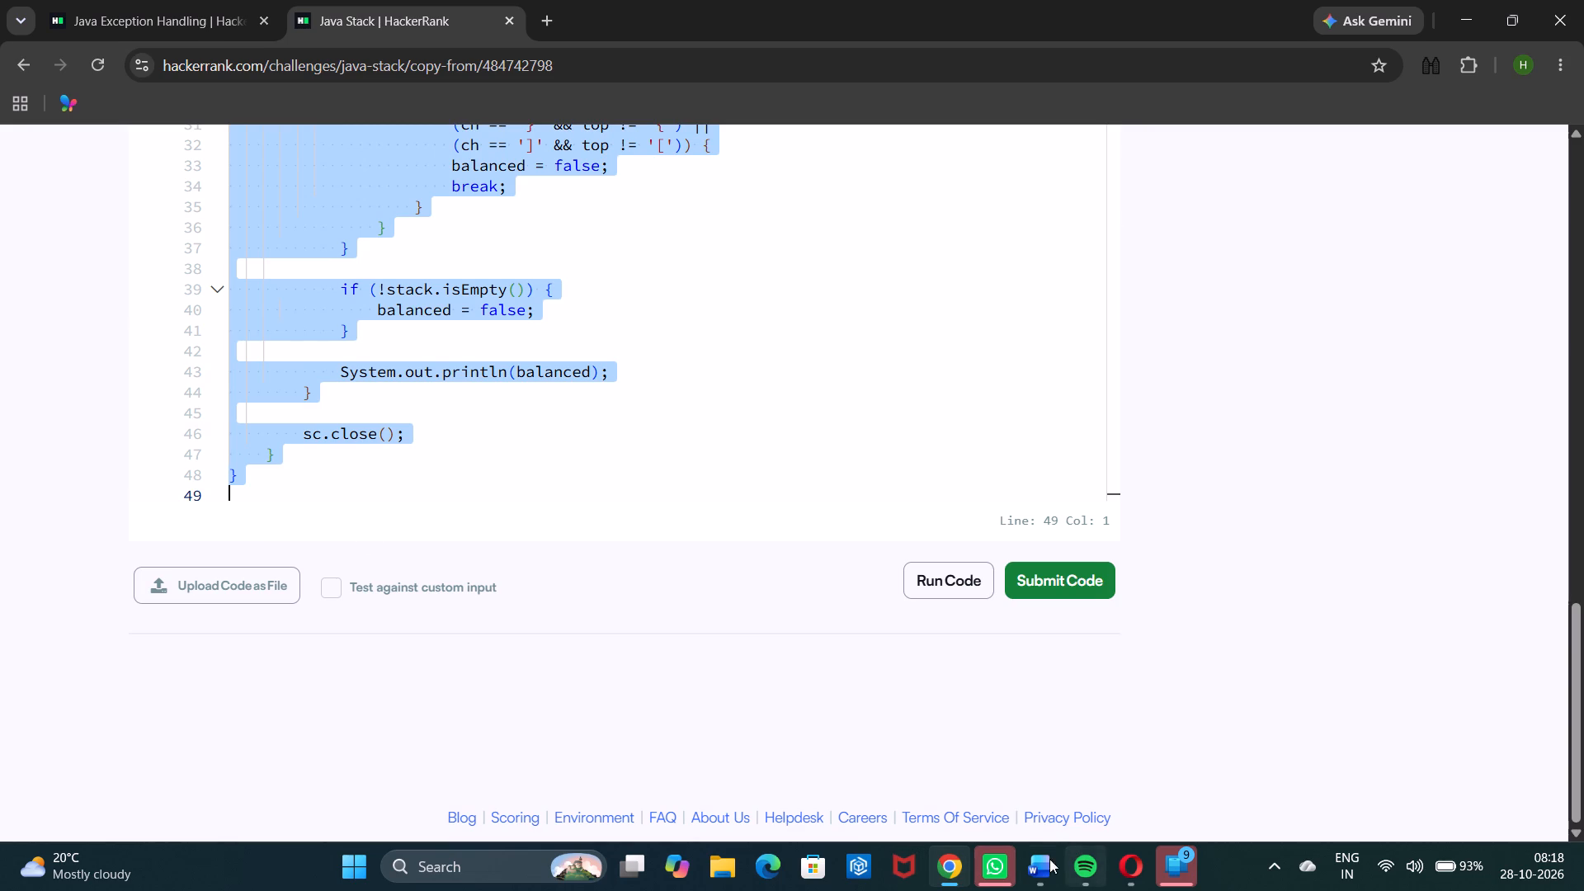
Switch to the Word report and paste the copied code into the code box of question 34, Java Stack.
{"action": "left_click", "coordinate": [1033, 861]}
{"action": "left_click", "coordinate": [677, 589]}
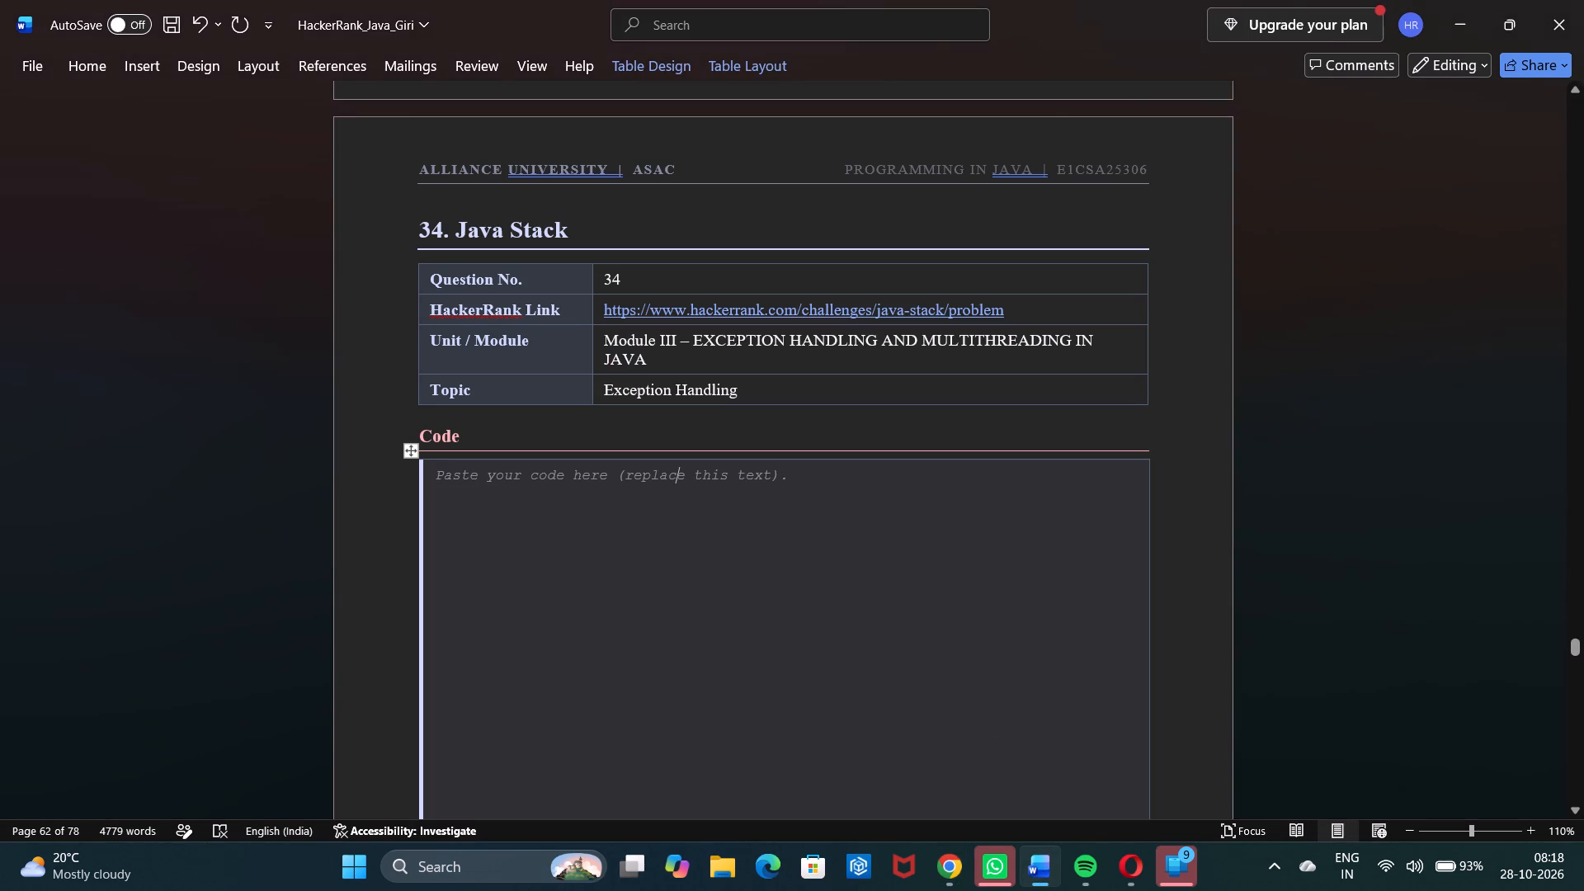
{"action": "key", "text": "ctrl+v"}
{"action": "scroll", "coordinate": [677, 589], "scroll_direction": "down", "scroll_amount": 7}
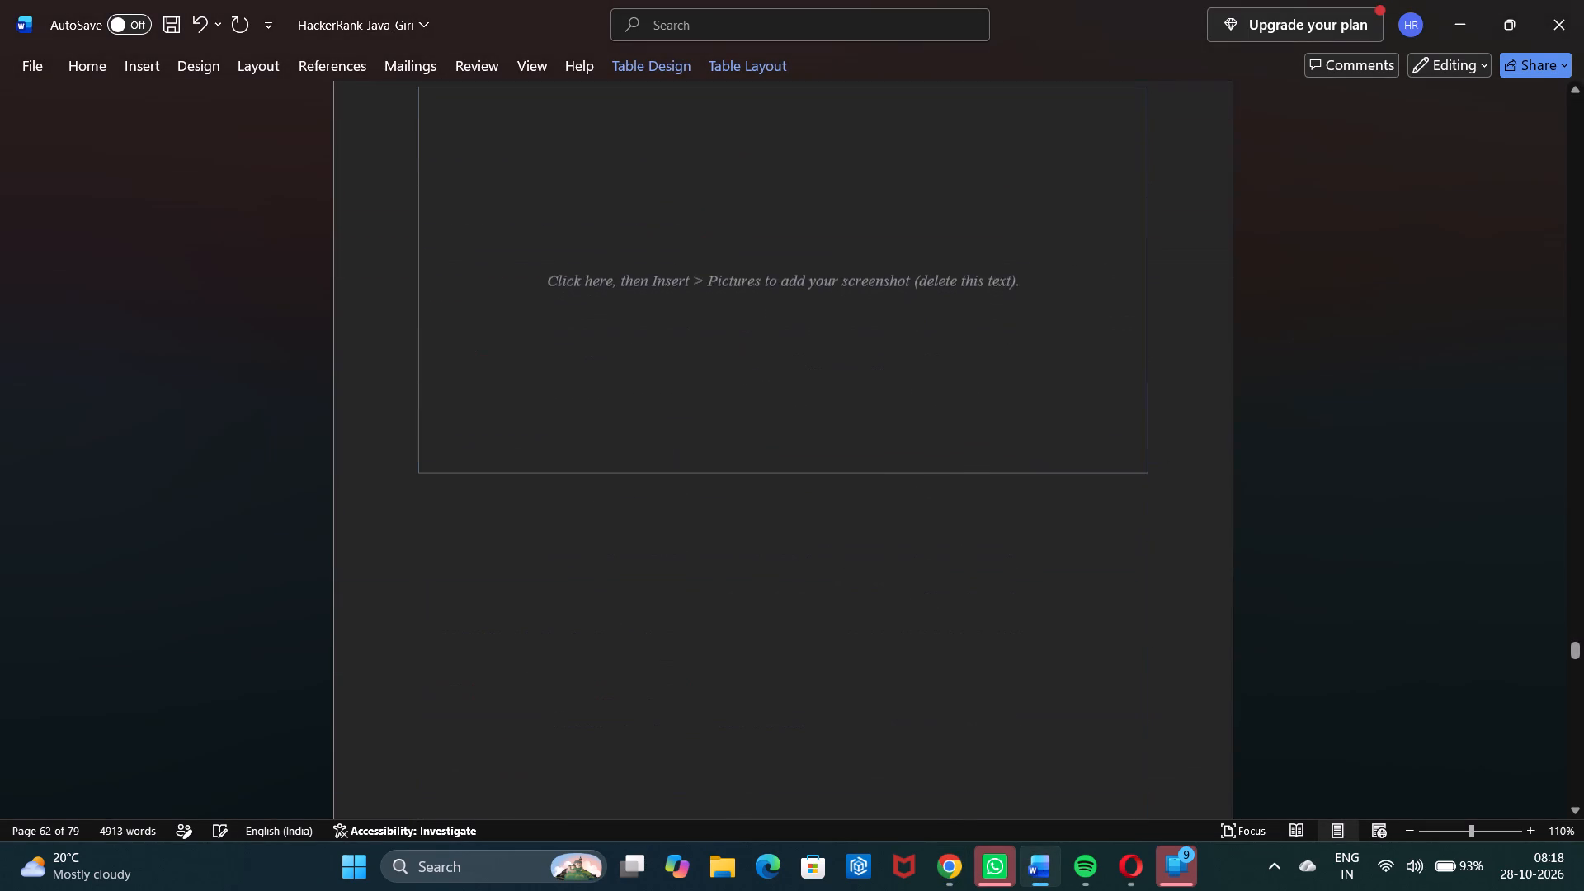
{"action": "scroll", "coordinate": [677, 589], "scroll_direction": "up", "scroll_amount": 2}
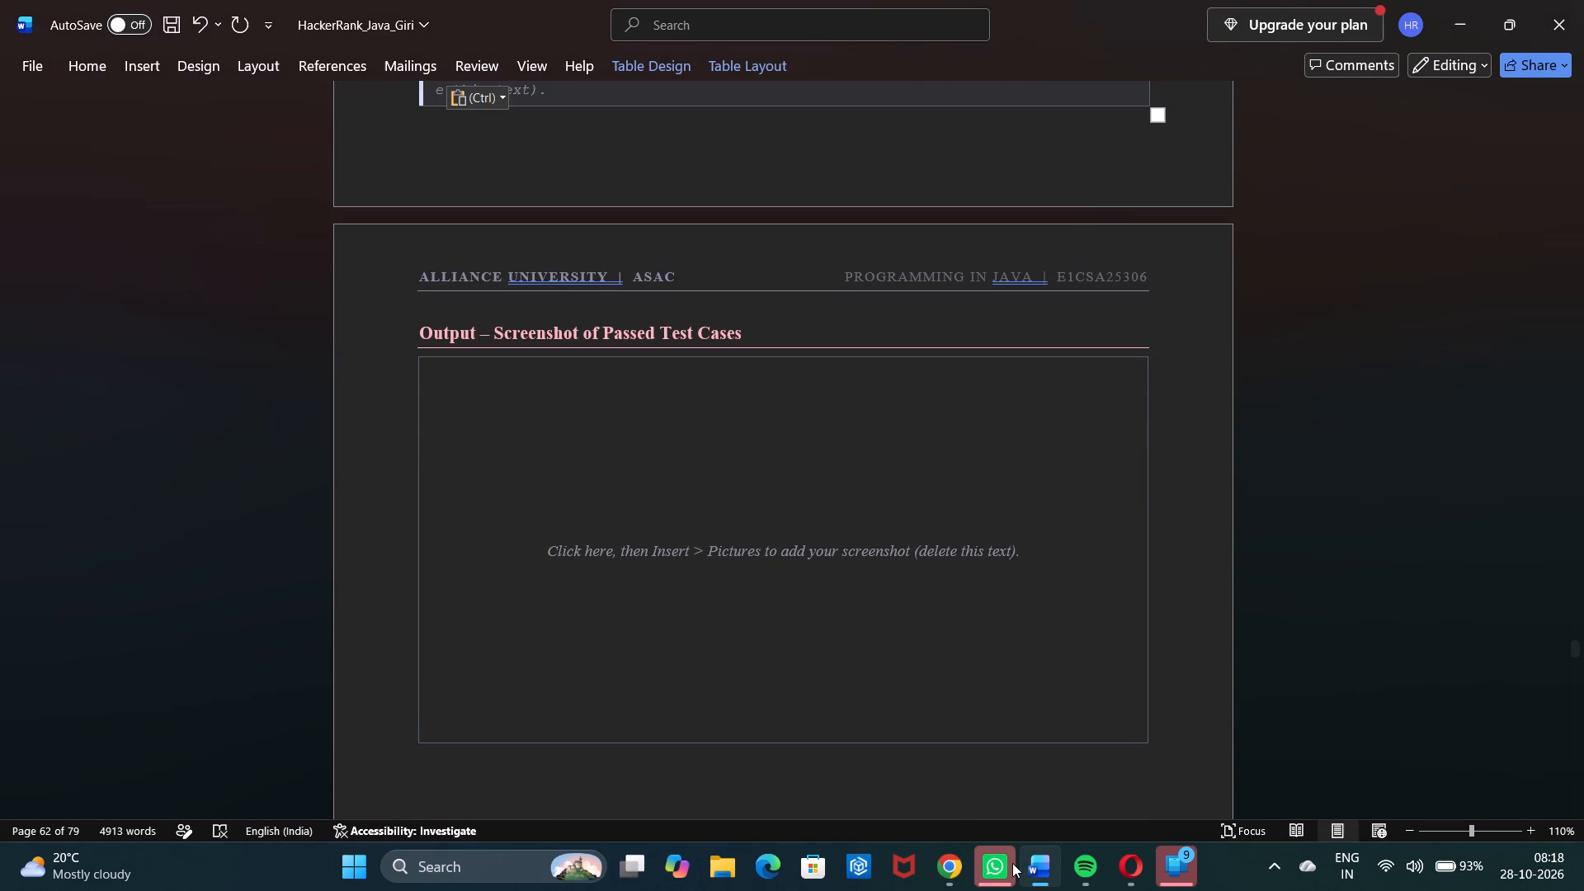
Switch back to HackerRank in Chrome and submit the Java Stack code.
{"action": "left_click", "coordinate": [948, 865]}
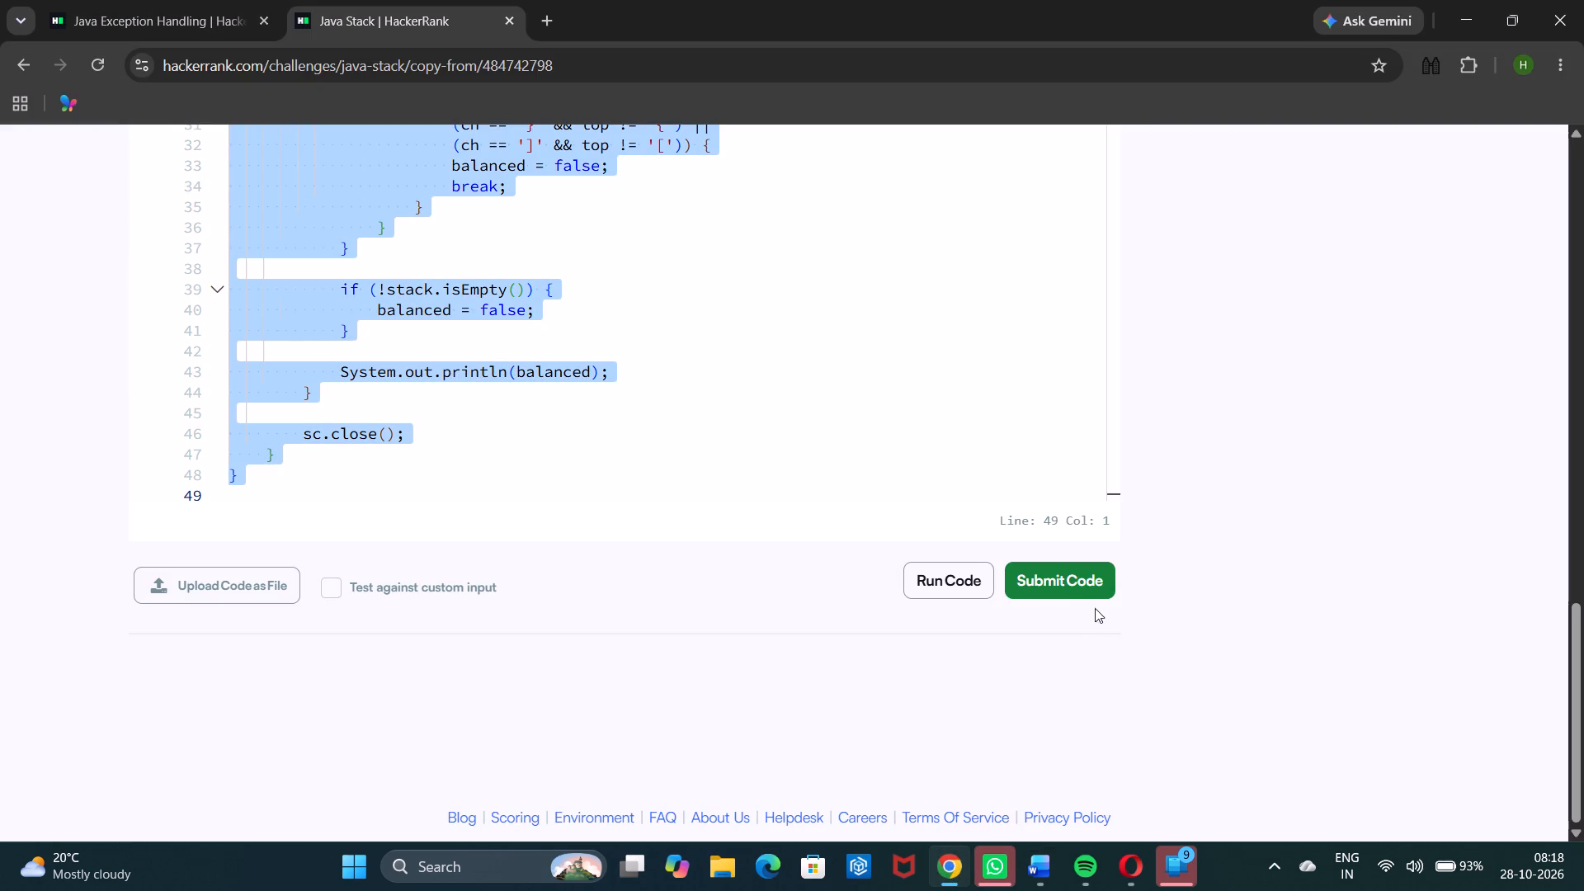
{"action": "left_click", "coordinate": [1054, 573]}
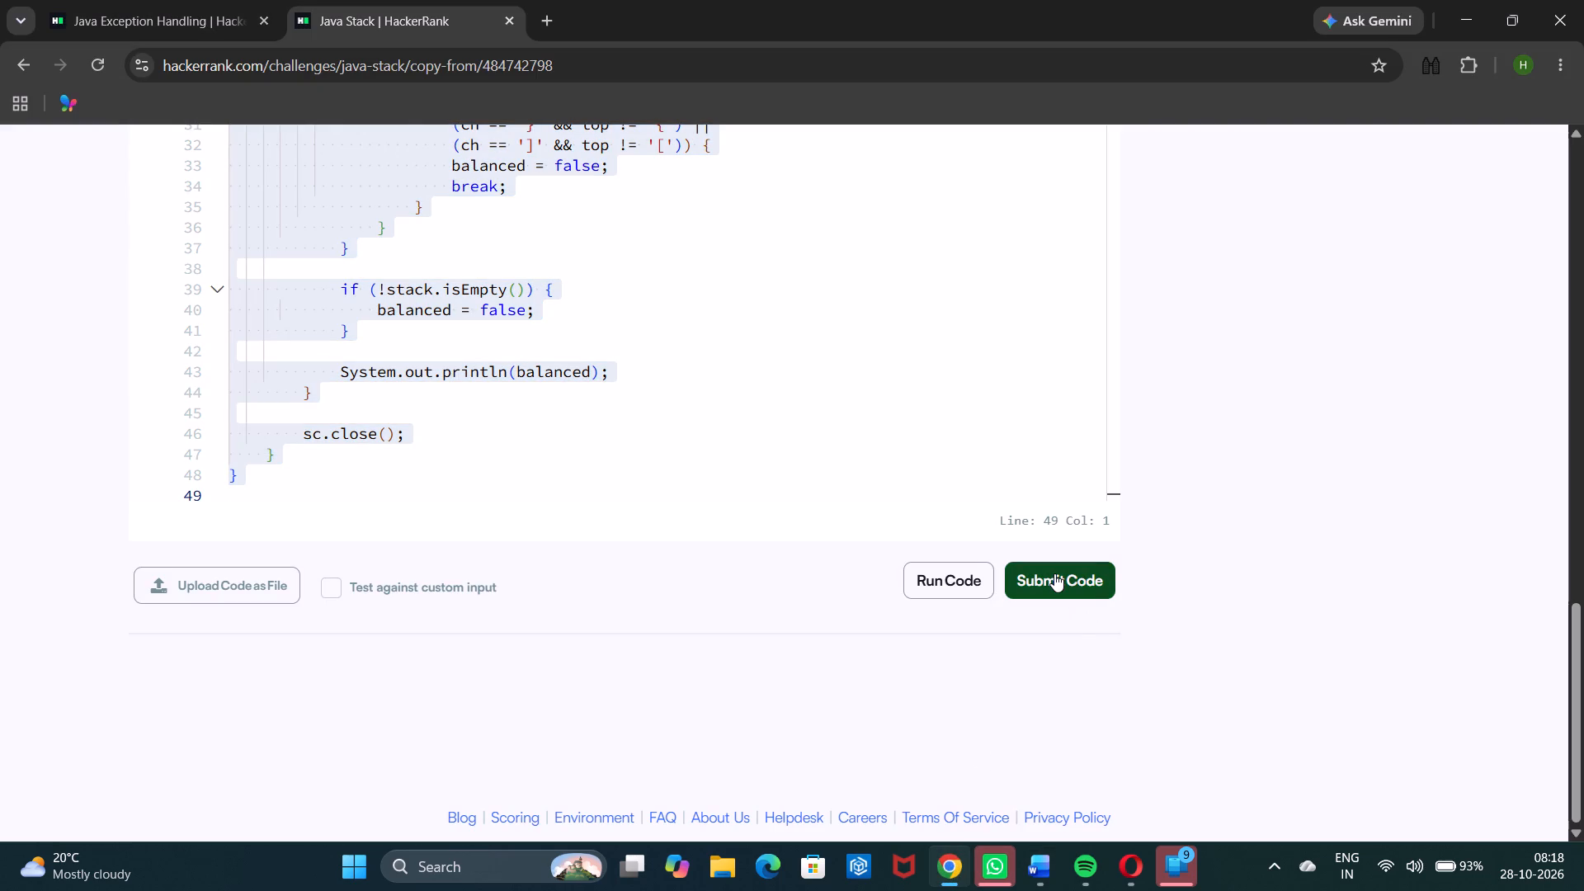
In the Word report, look over the pasted Java Stack code and compare it with the preceding questions' code and screenshots.
{"action": "left_click", "coordinate": [1041, 850]}
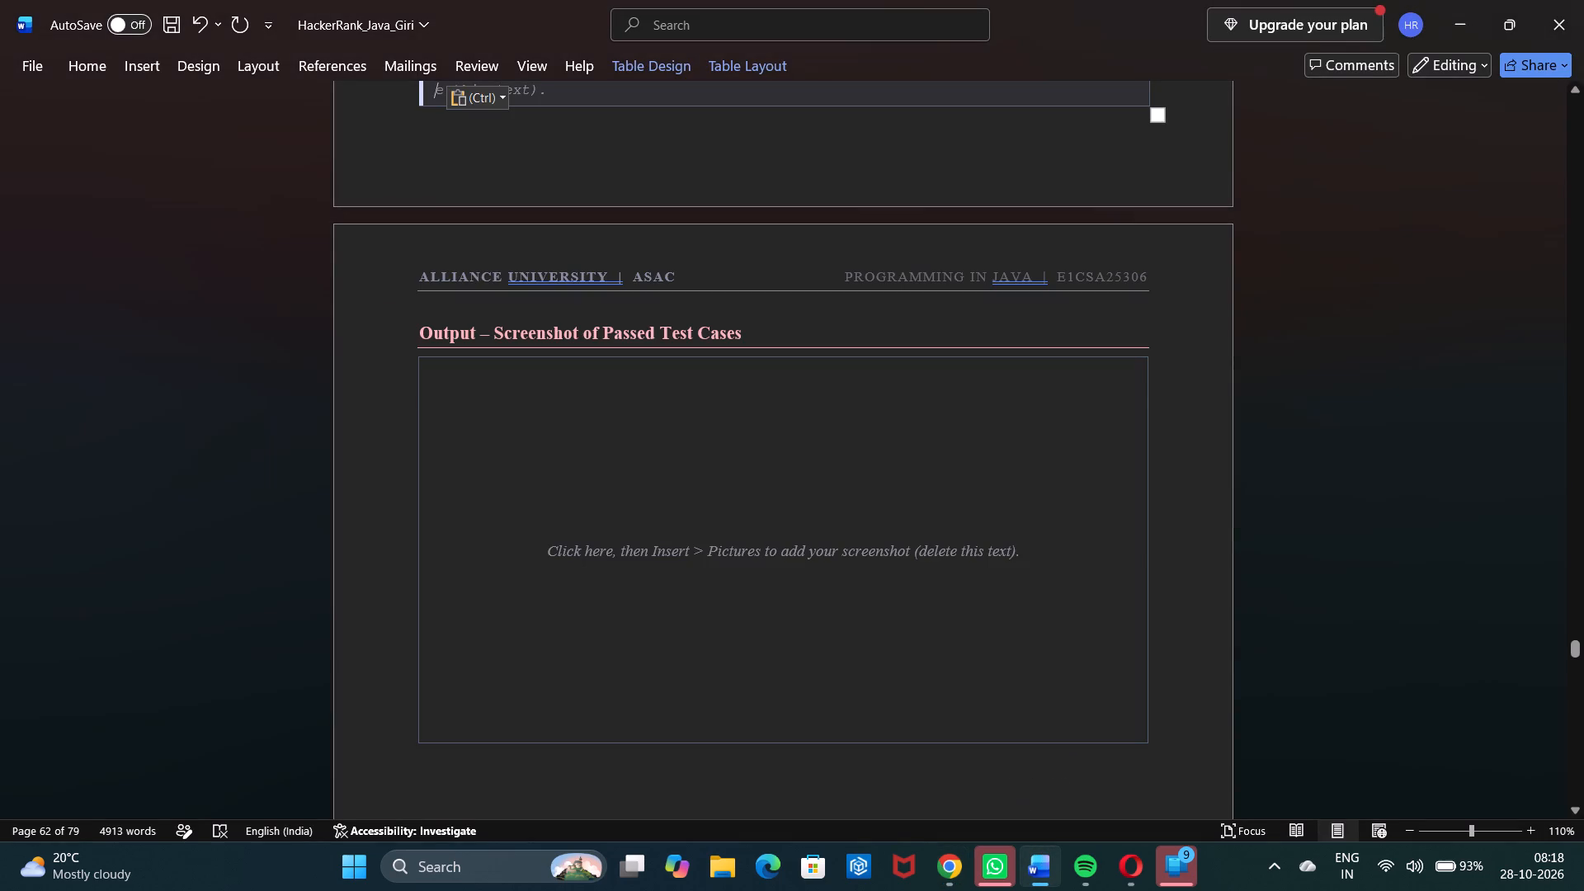
{"action": "scroll", "coordinate": [957, 557], "scroll_direction": "up", "scroll_amount": 1}
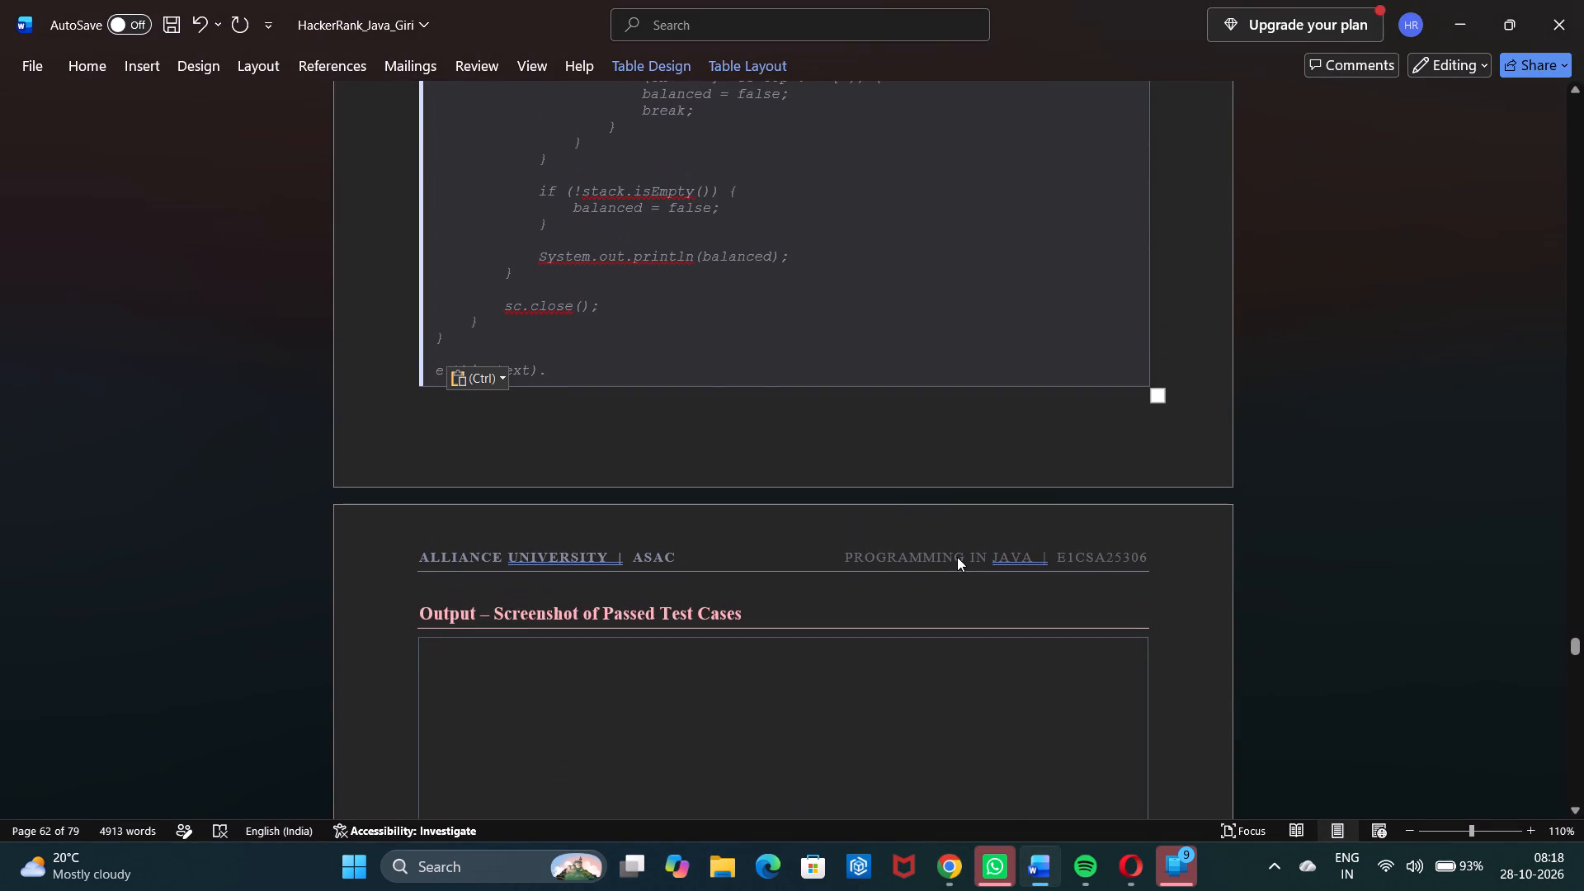
{"action": "scroll", "coordinate": [957, 557], "scroll_direction": "up", "scroll_amount": 4}
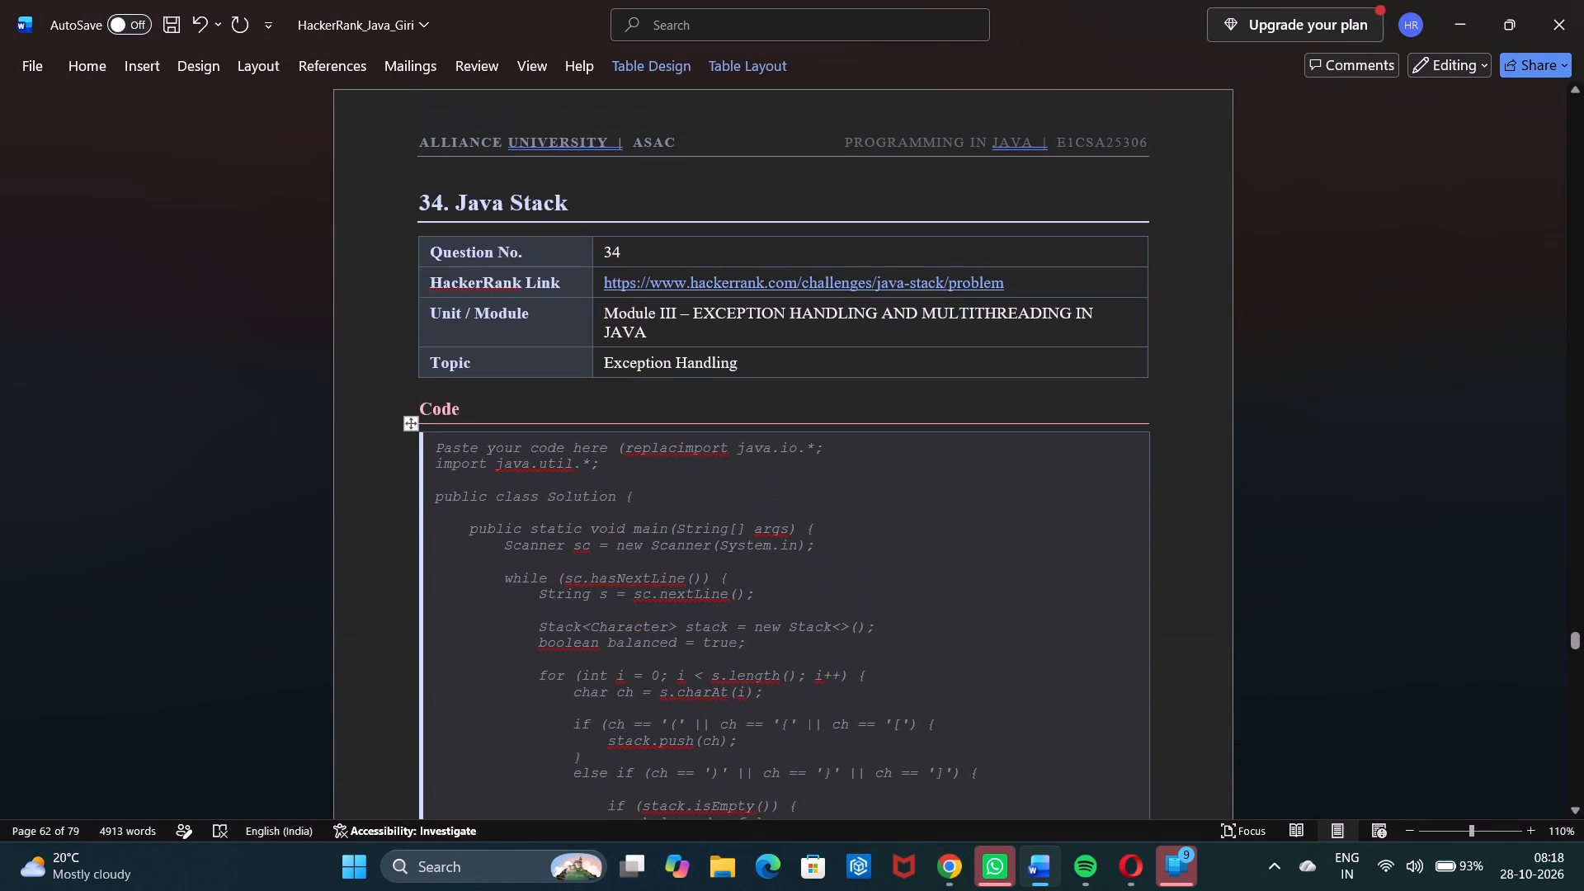
{"action": "scroll", "coordinate": [957, 557], "scroll_direction": "up", "scroll_amount": 1}
{"action": "scroll", "coordinate": [689, 480], "scroll_direction": "up", "scroll_amount": 6}
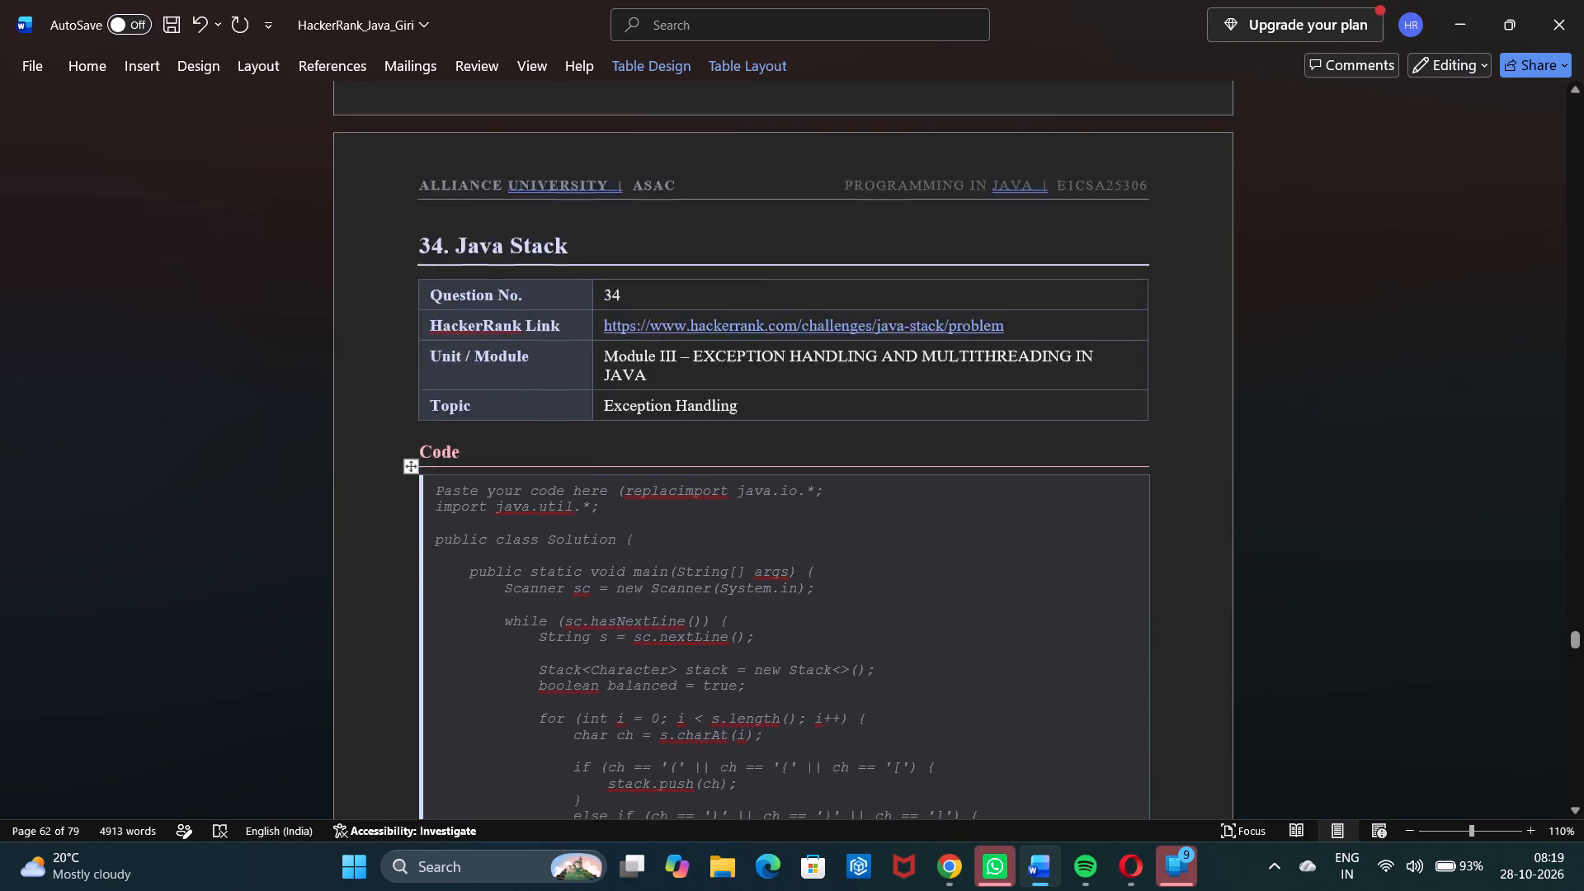
{"action": "scroll", "coordinate": [689, 480], "scroll_direction": "up", "scroll_amount": 8}
{"action": "scroll", "coordinate": [689, 480], "scroll_direction": "down", "scroll_amount": 1}
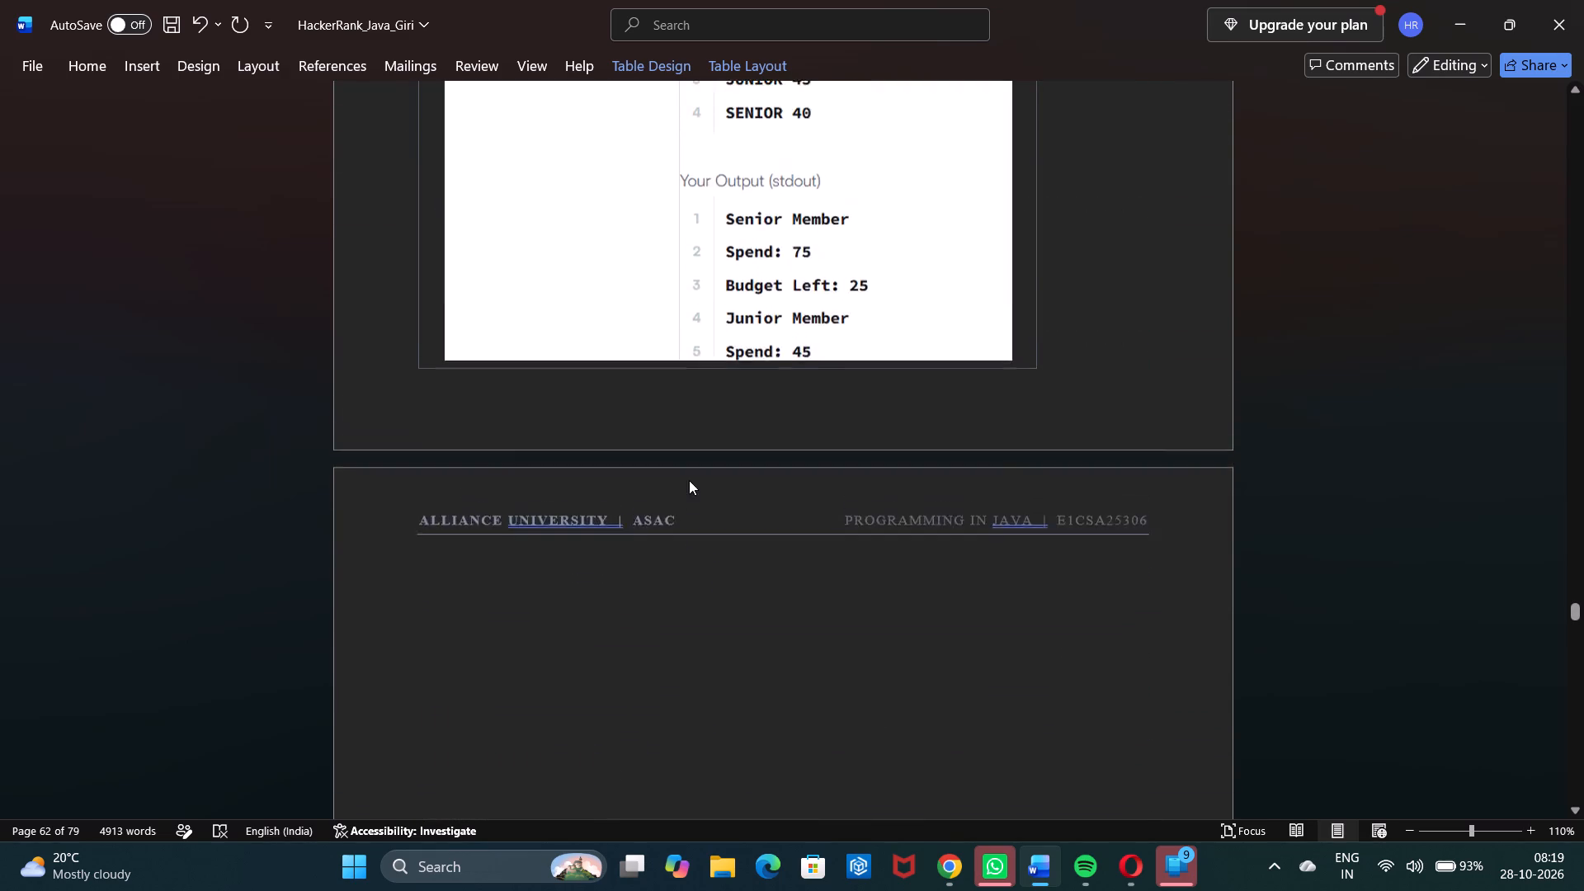
{"action": "scroll", "coordinate": [689, 480], "scroll_direction": "down", "scroll_amount": 2}
{"action": "scroll", "coordinate": [689, 480], "scroll_direction": "up", "scroll_amount": 1}
{"action": "scroll", "coordinate": [689, 480], "scroll_direction": "down", "scroll_amount": 1}
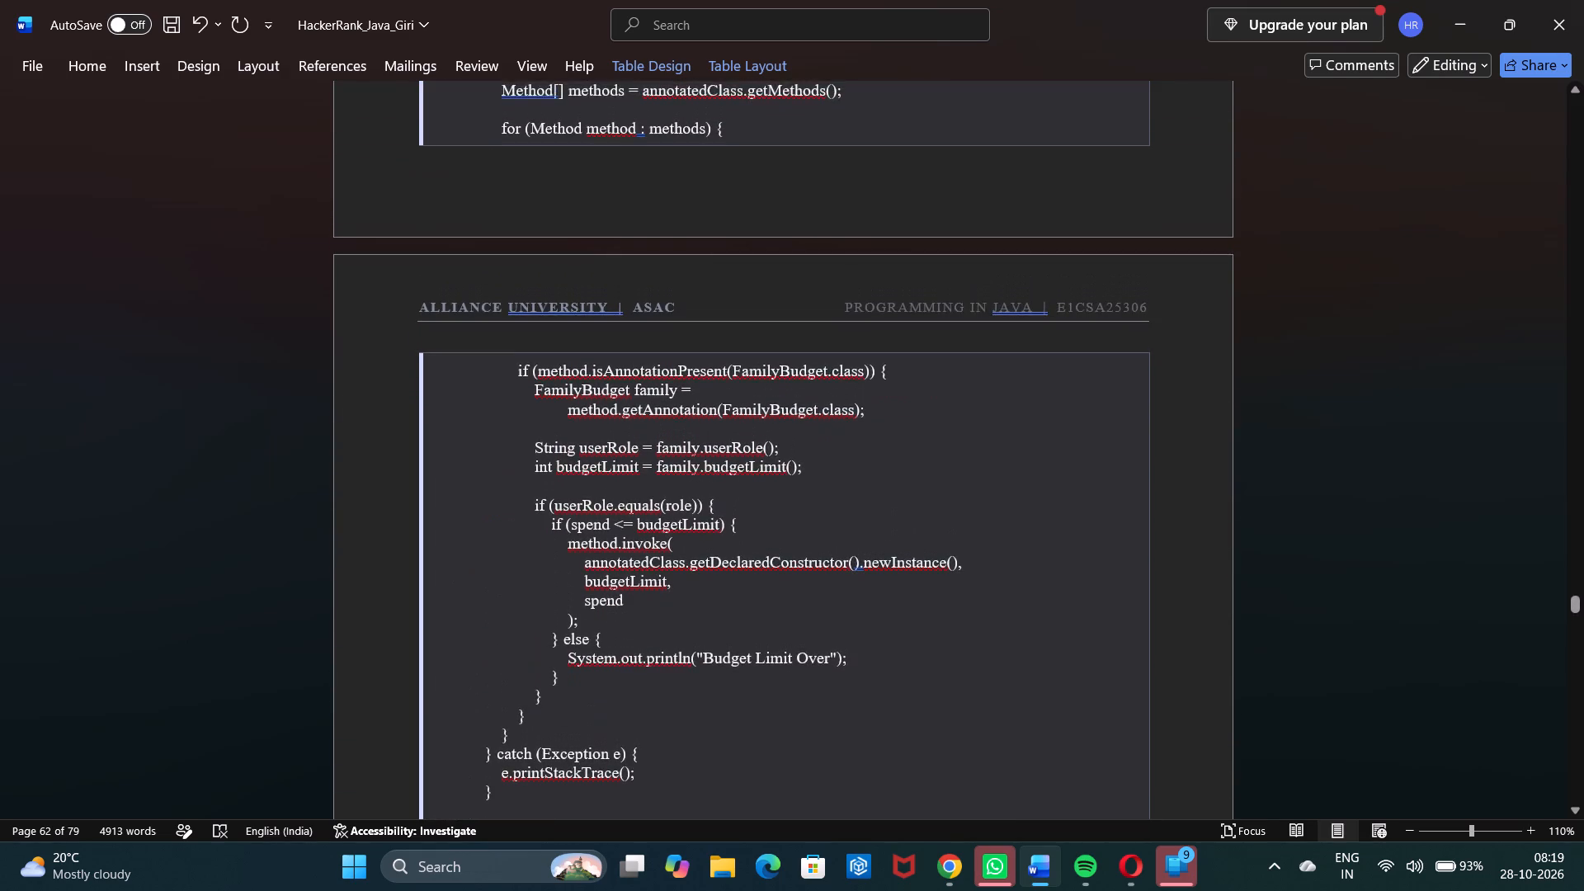
{"action": "scroll", "coordinate": [689, 480], "scroll_direction": "down", "scroll_amount": 4}
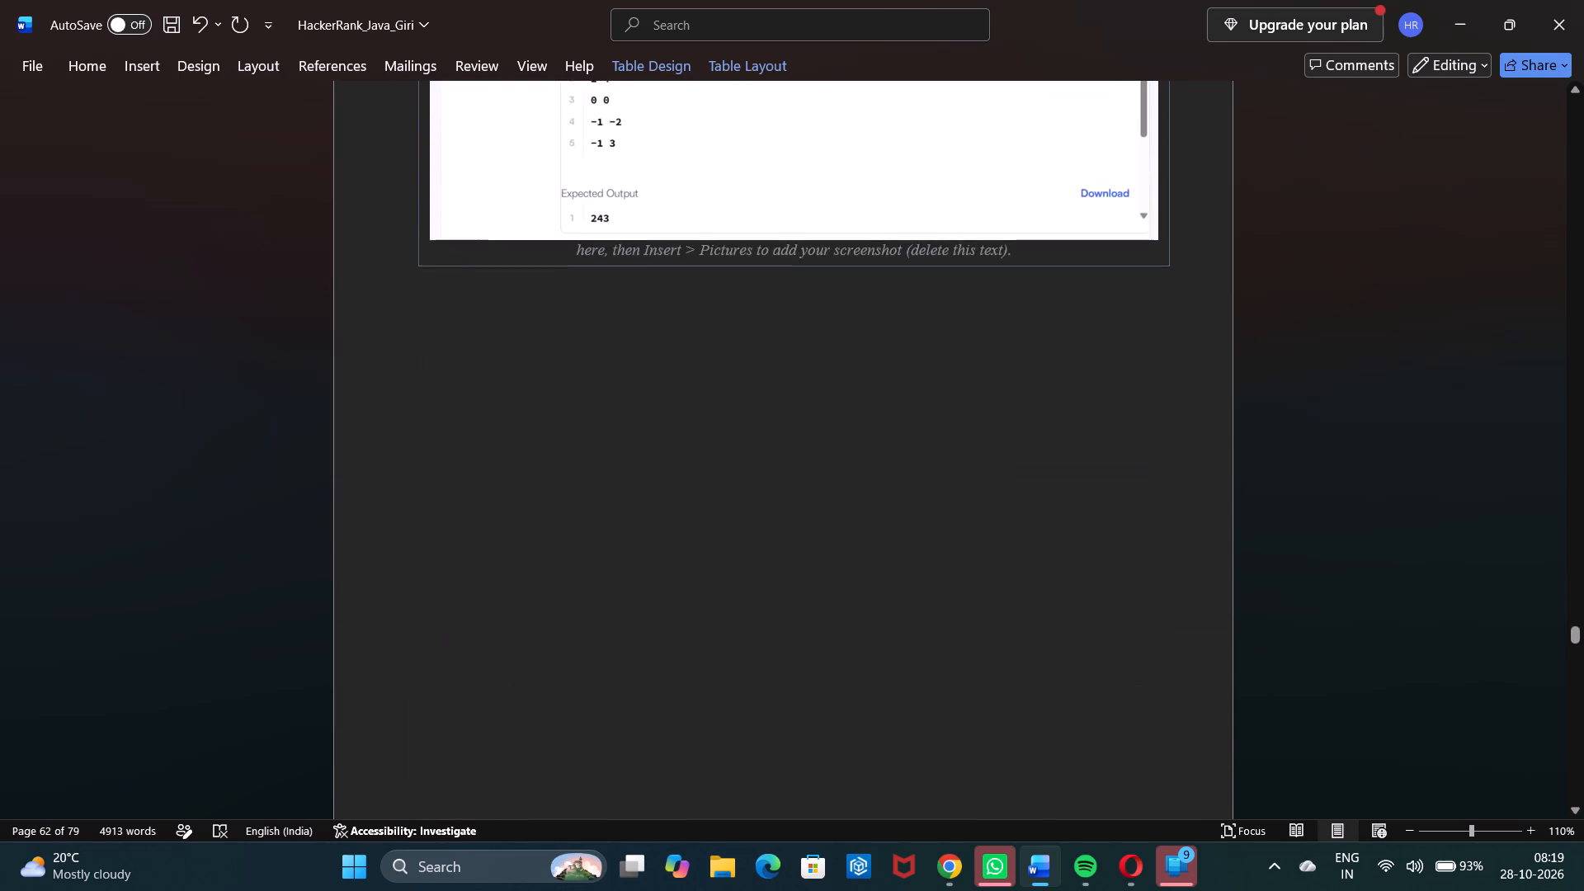
{"action": "scroll", "coordinate": [689, 480], "scroll_direction": "down", "scroll_amount": 3}
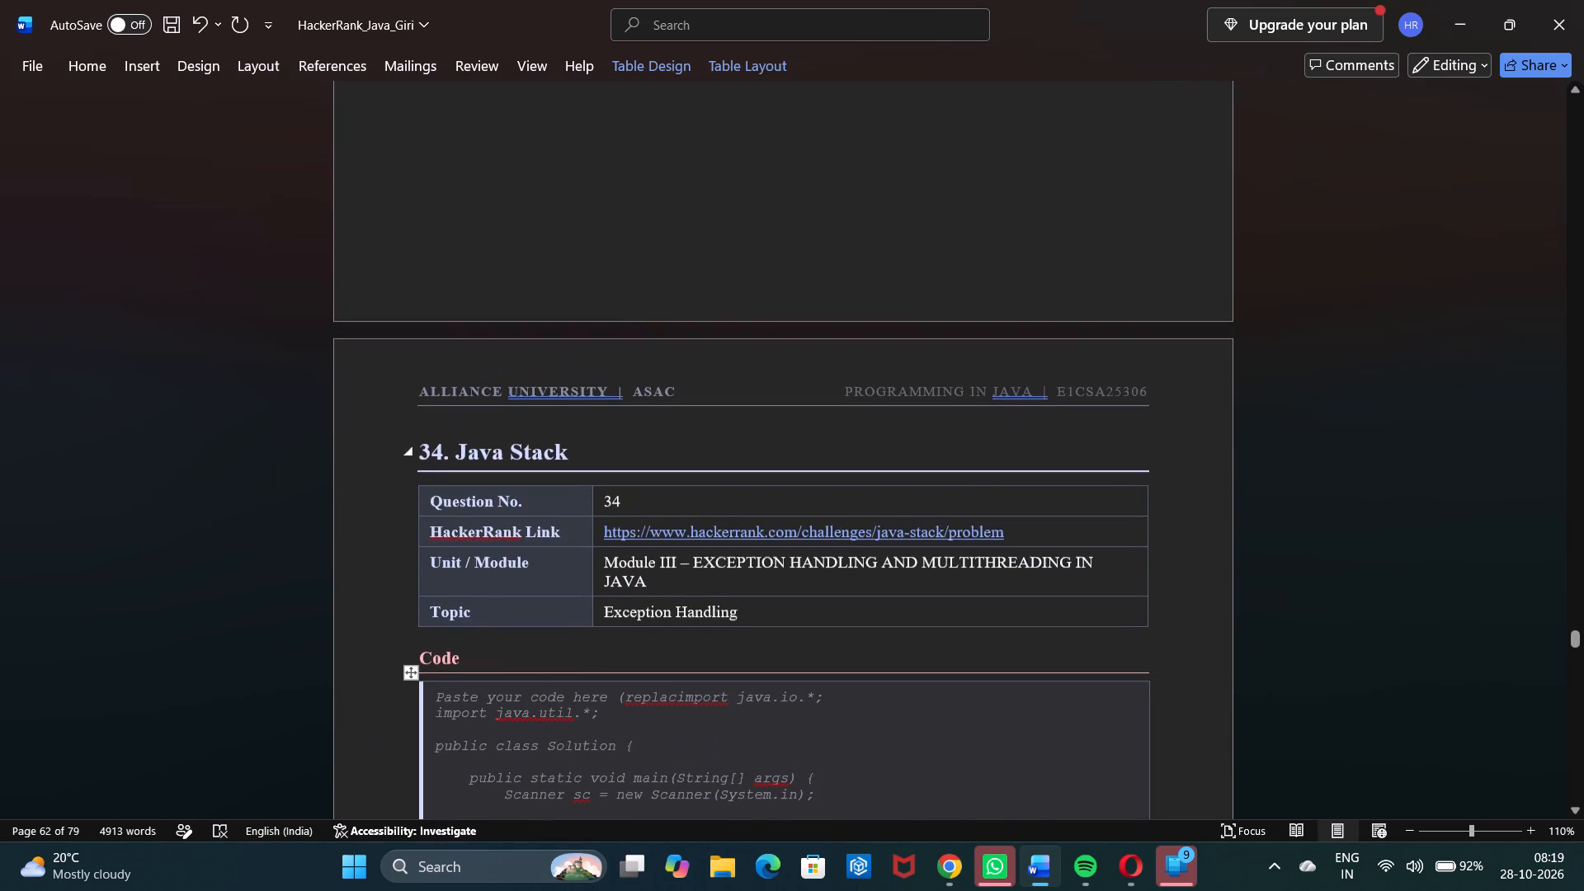
{"action": "scroll", "coordinate": [689, 480], "scroll_direction": "down", "scroll_amount": 3}
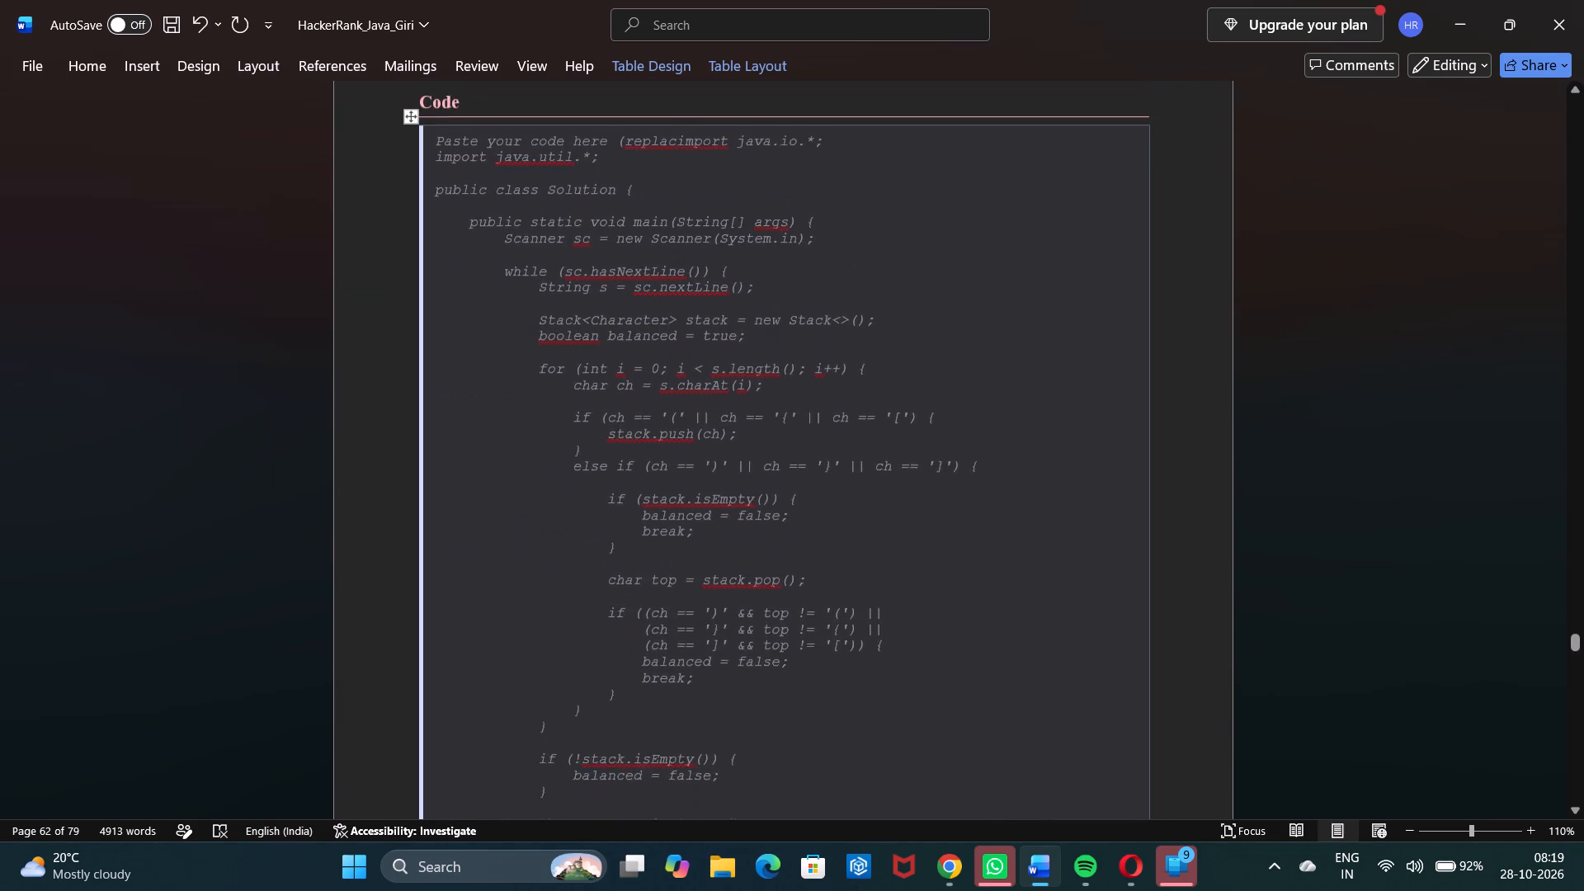
{"action": "scroll", "coordinate": [689, 480], "scroll_direction": "down", "scroll_amount": 2}
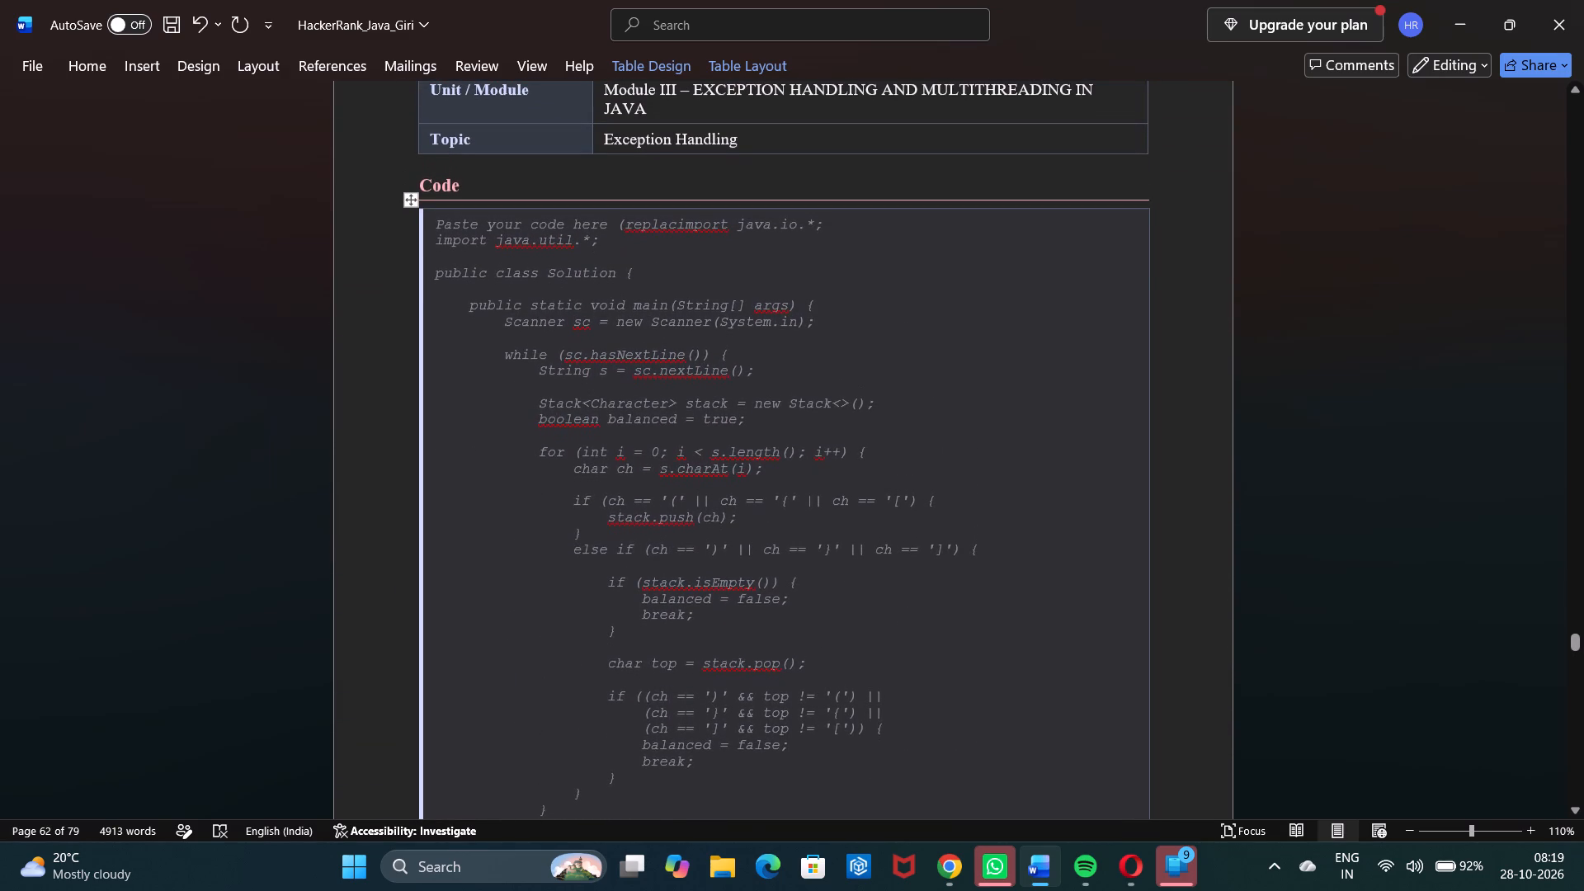
{"action": "scroll", "coordinate": [689, 480], "scroll_direction": "down", "scroll_amount": 2}
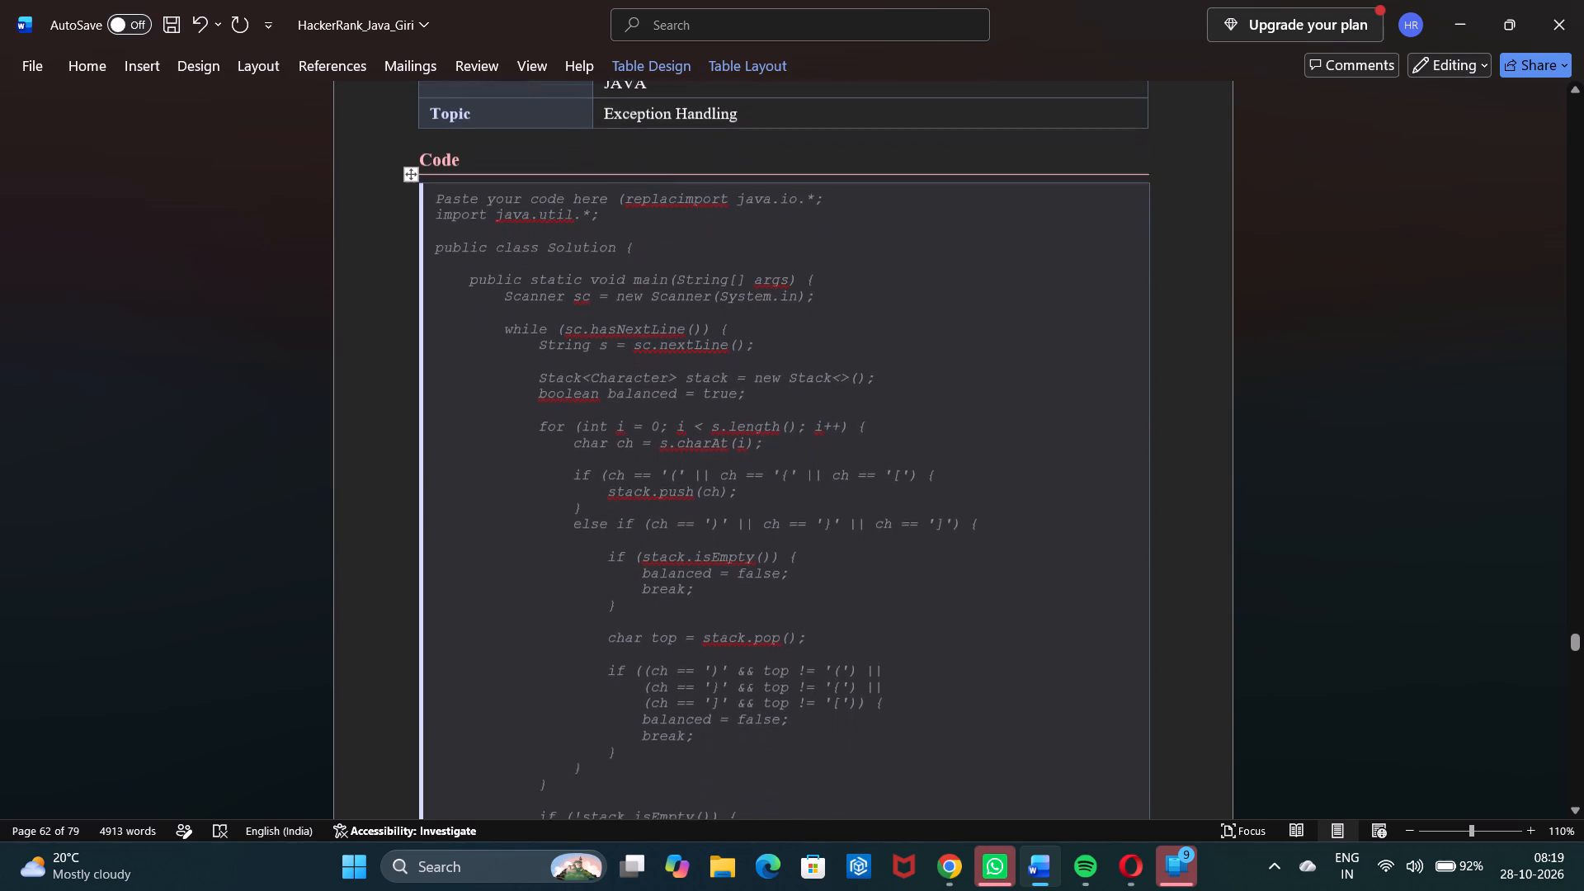
{"action": "scroll", "coordinate": [689, 480], "scroll_direction": "down", "scroll_amount": 1}
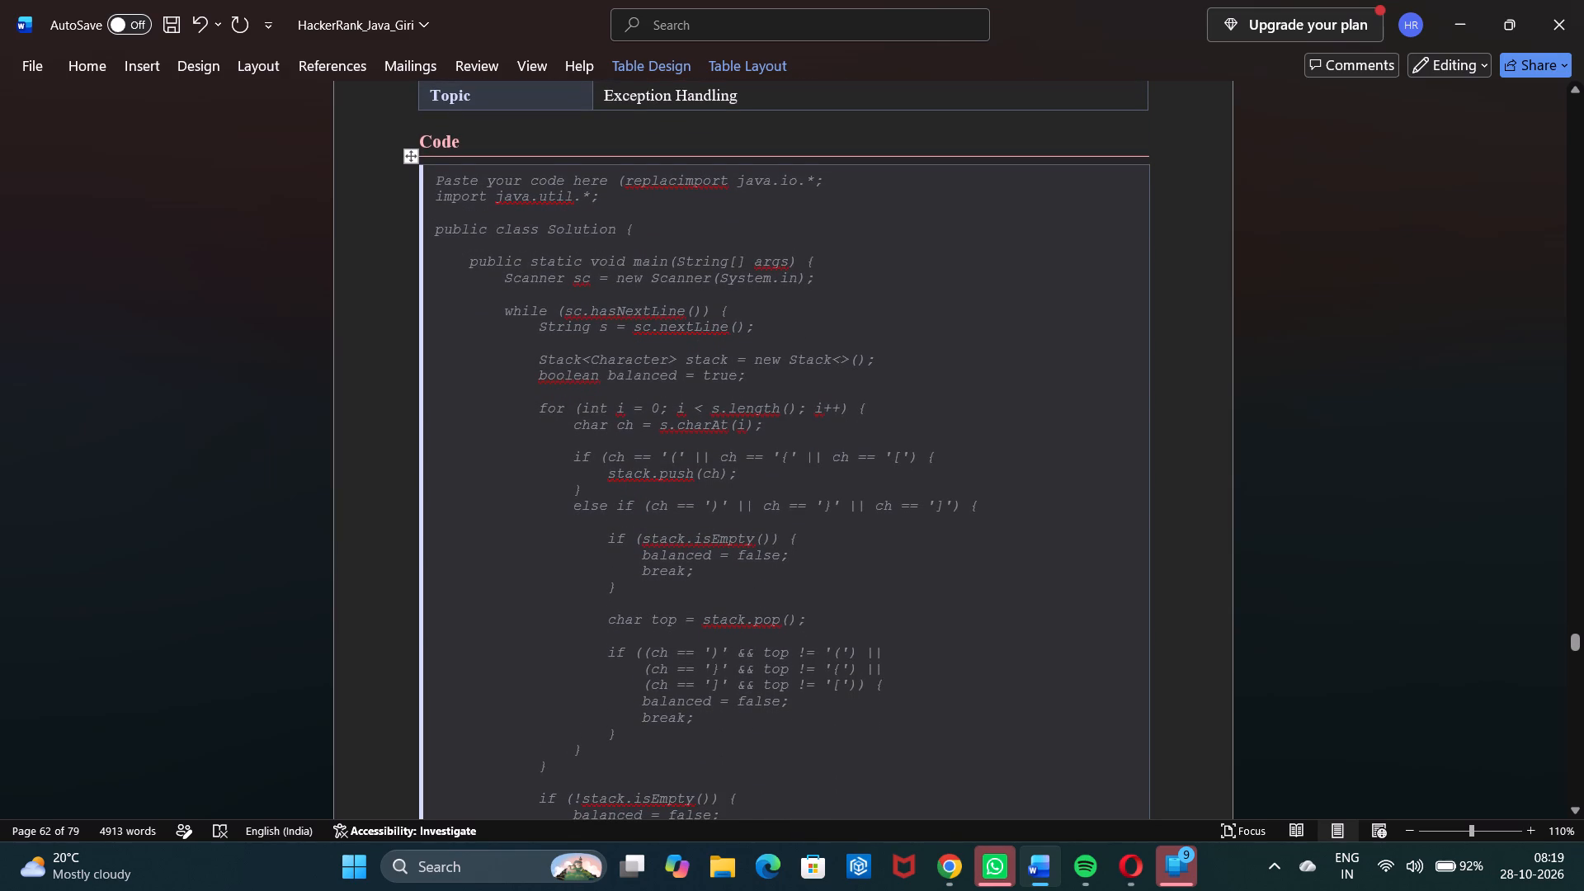
{"action": "scroll", "coordinate": [689, 480], "scroll_direction": "right", "scroll_amount": 1}
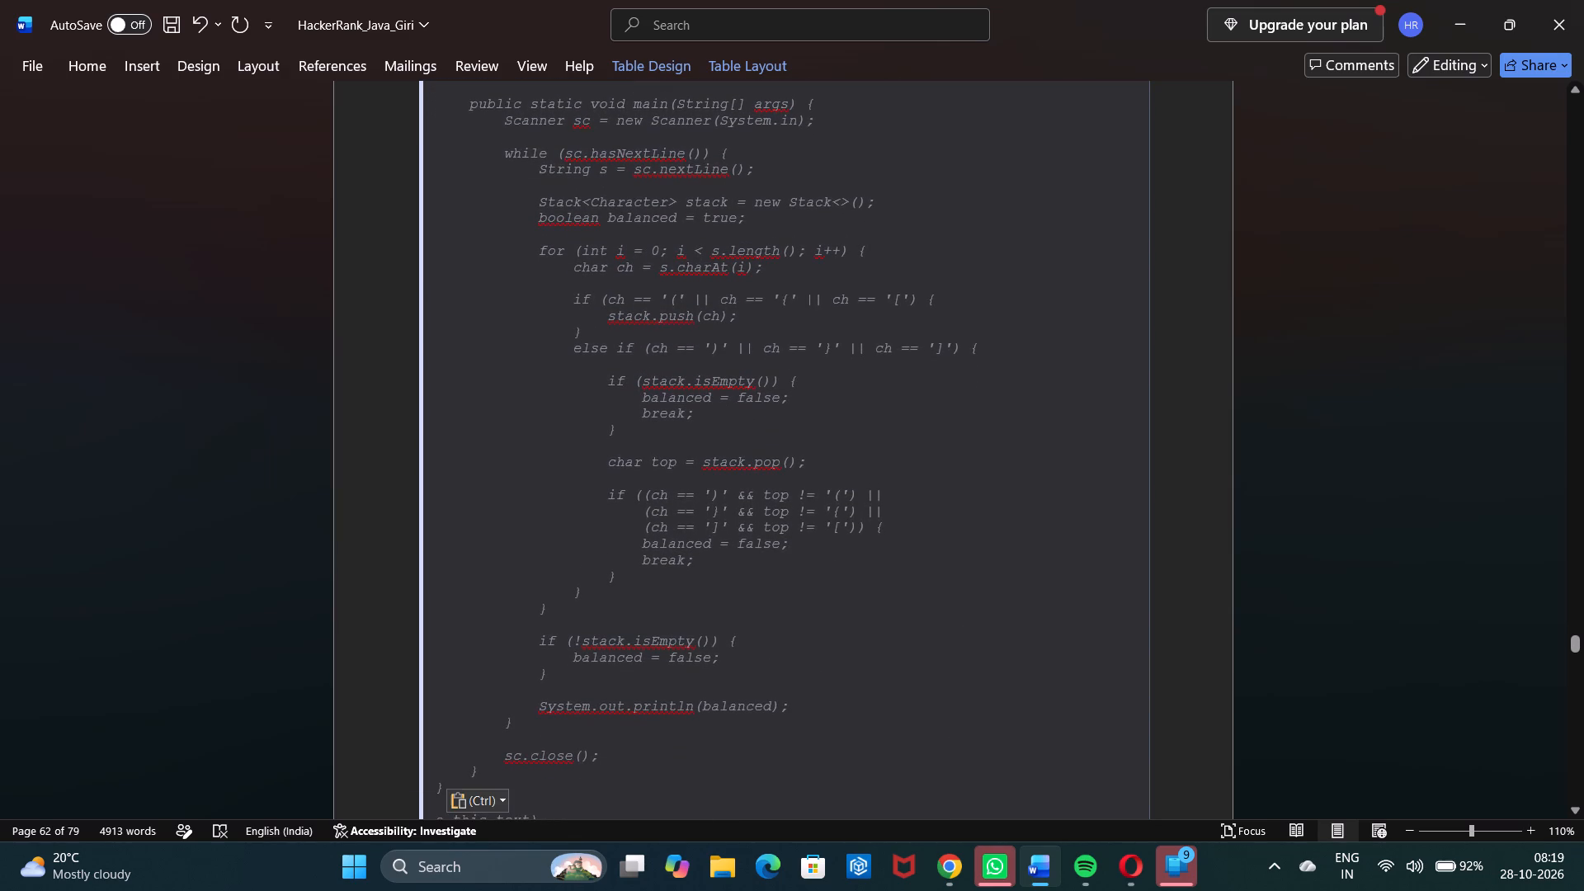
{"action": "scroll", "coordinate": [689, 480], "scroll_direction": "down", "scroll_amount": 2}
{"action": "scroll", "coordinate": [689, 480], "scroll_direction": "up", "scroll_amount": 1}
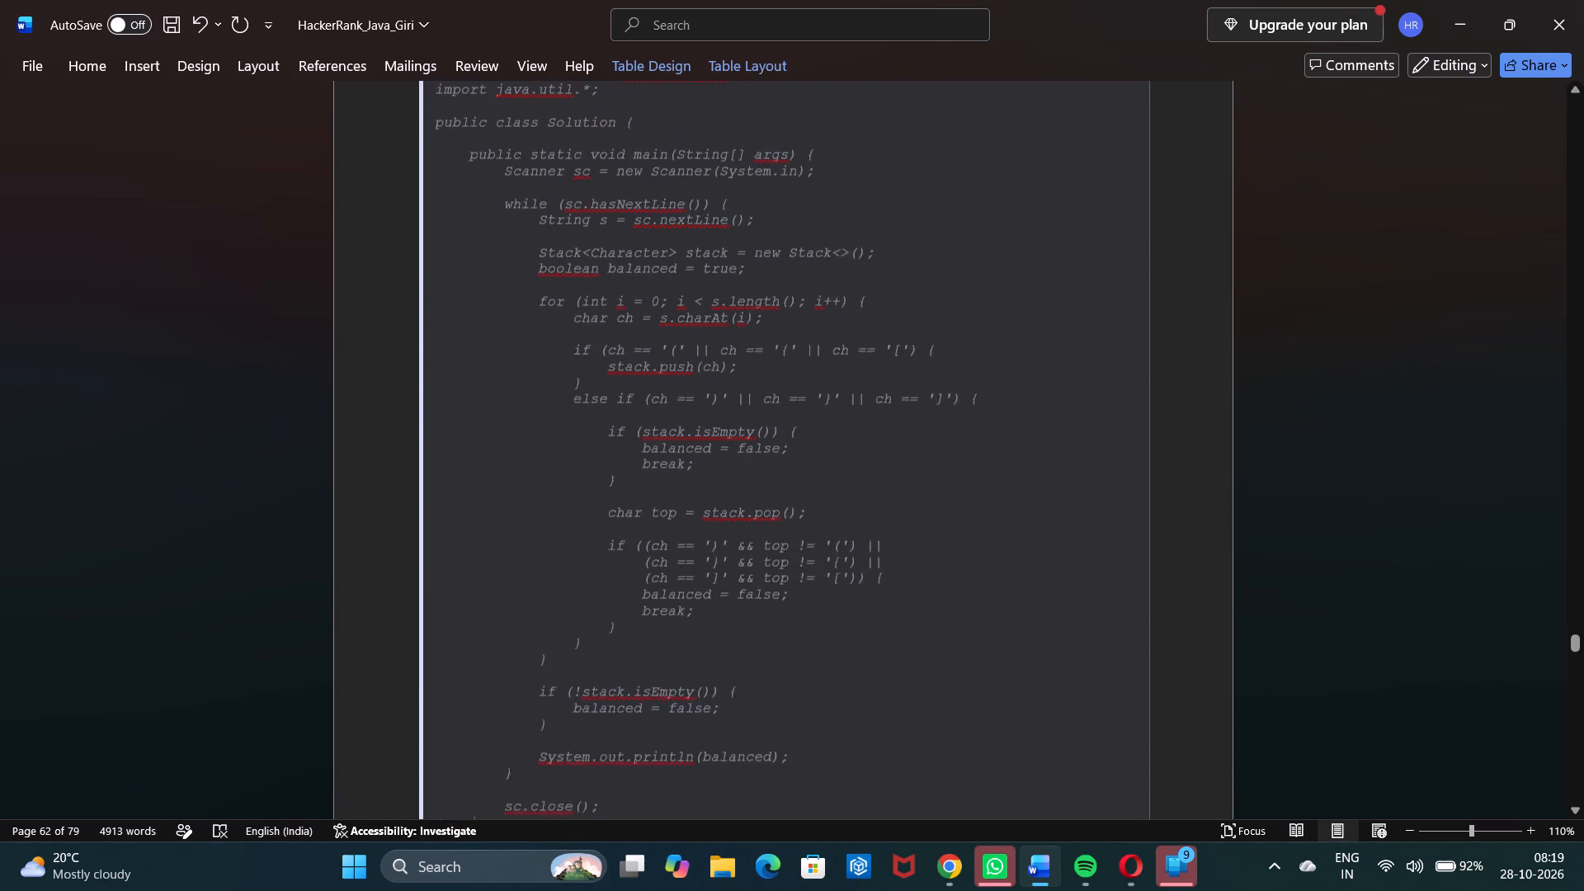
{"action": "scroll", "coordinate": [689, 480], "scroll_direction": "up", "scroll_amount": 1}
{"action": "scroll", "coordinate": [689, 480], "scroll_direction": "down", "scroll_amount": 1}
{"action": "scroll", "coordinate": [689, 480], "scroll_direction": "up", "scroll_amount": 2}
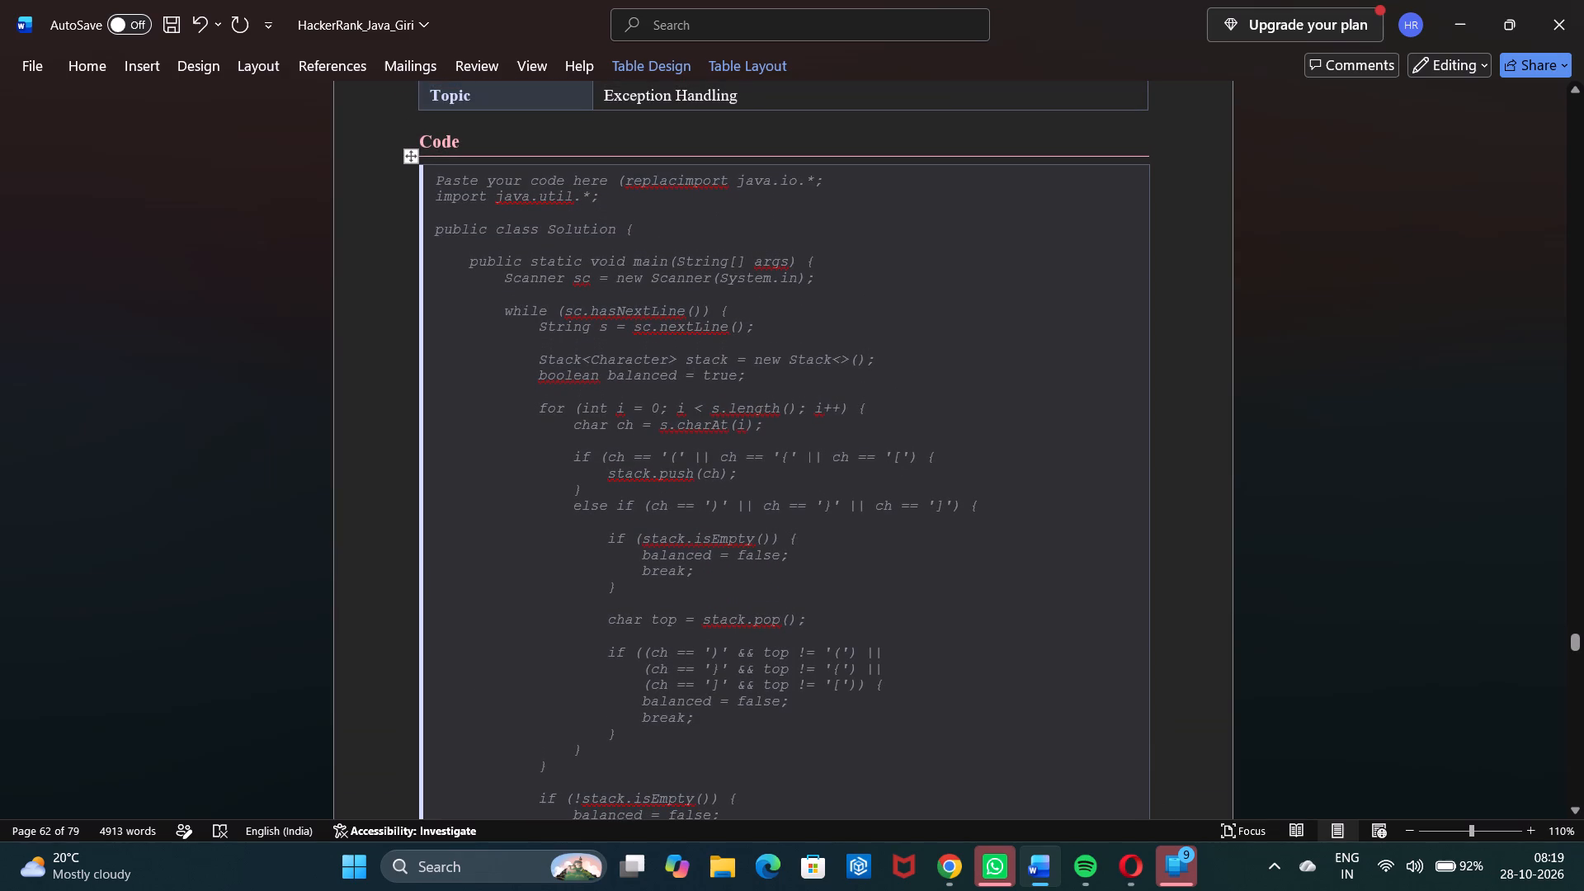
Return to HackerRank in Chrome and capture a screen snip of the Java Stack Congratulations banner and test case results.
{"action": "left_click", "coordinate": [956, 872]}
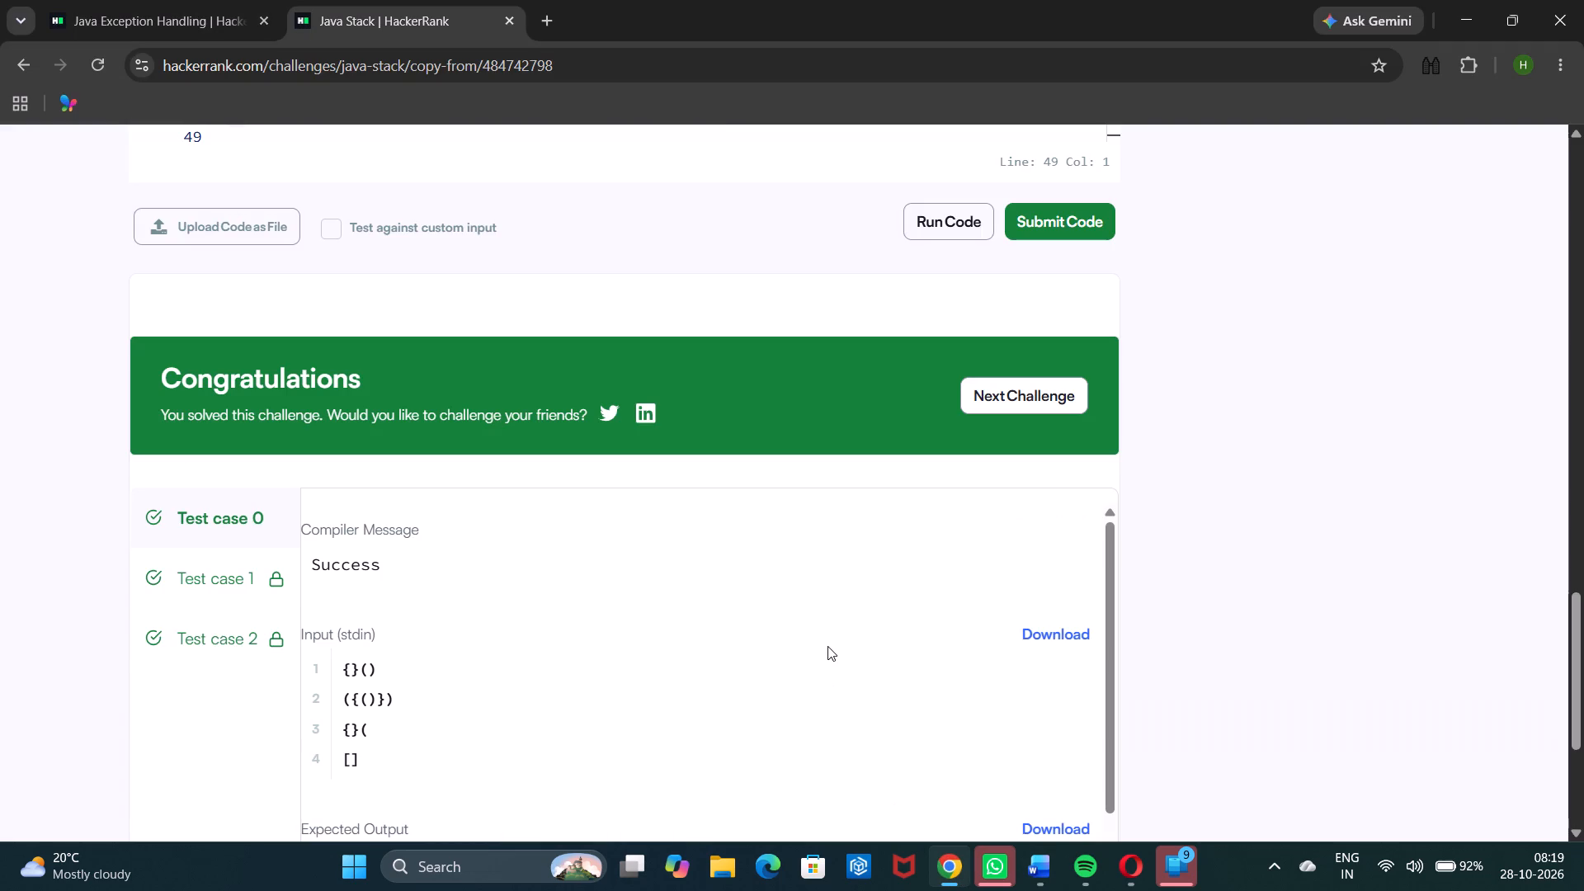
{"action": "scroll", "coordinate": [827, 646], "scroll_direction": "down", "scroll_amount": 1}
{"action": "scroll", "coordinate": [827, 646], "scroll_direction": "up", "scroll_amount": 1}
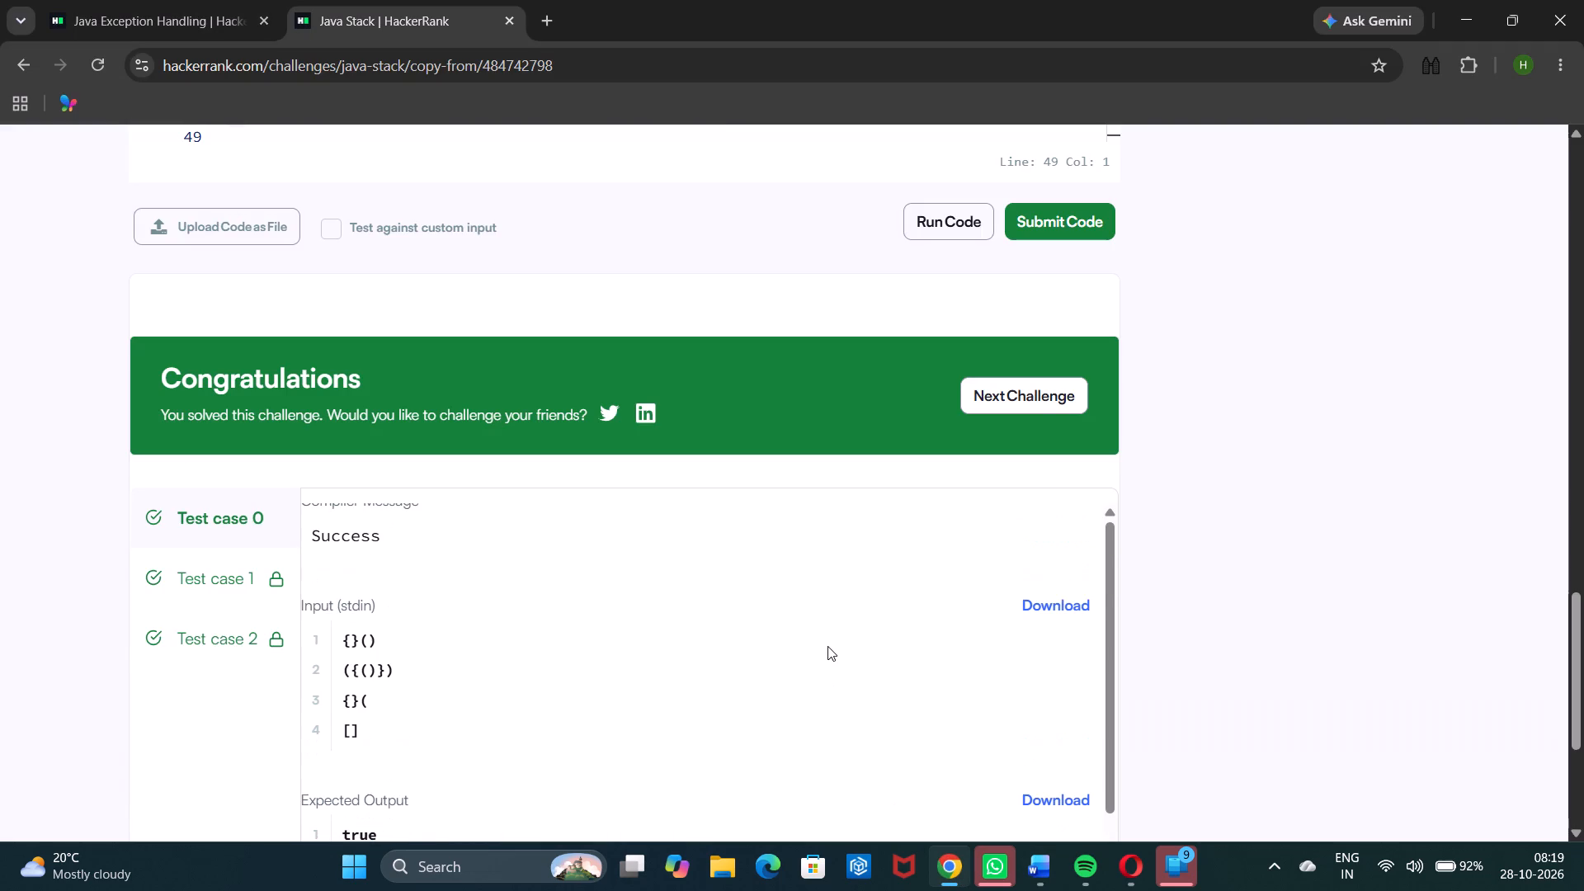
{"action": "scroll", "coordinate": [827, 646], "scroll_direction": "up", "scroll_amount": 1}
{"action": "scroll", "coordinate": [1237, 460], "scroll_direction": "down", "scroll_amount": 1}
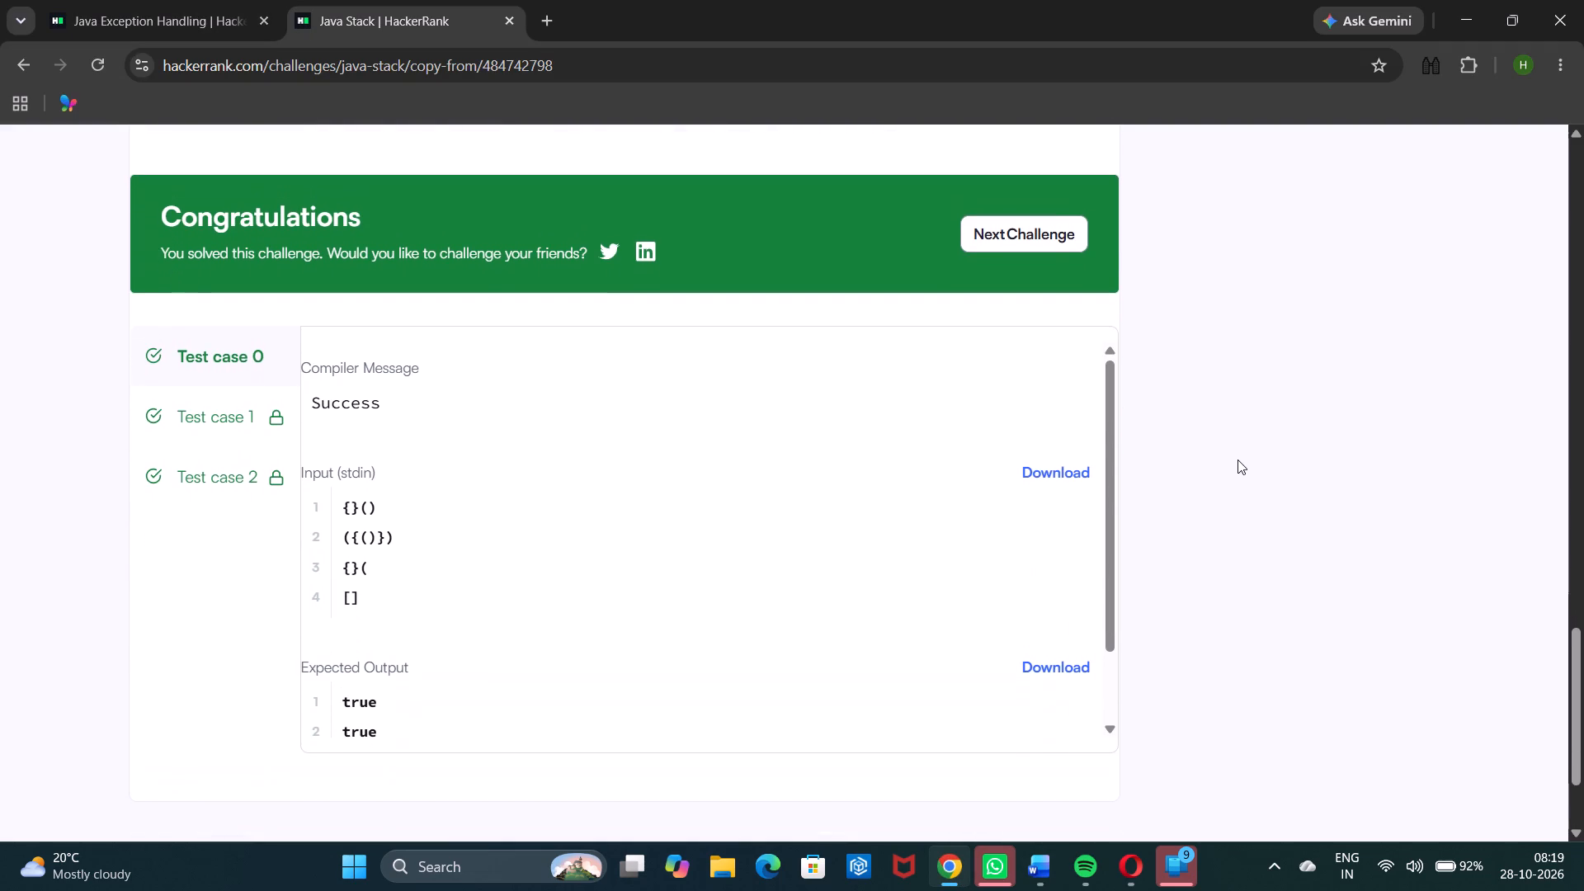
{"action": "scroll", "coordinate": [1237, 460], "scroll_direction": "down", "scroll_amount": 2}
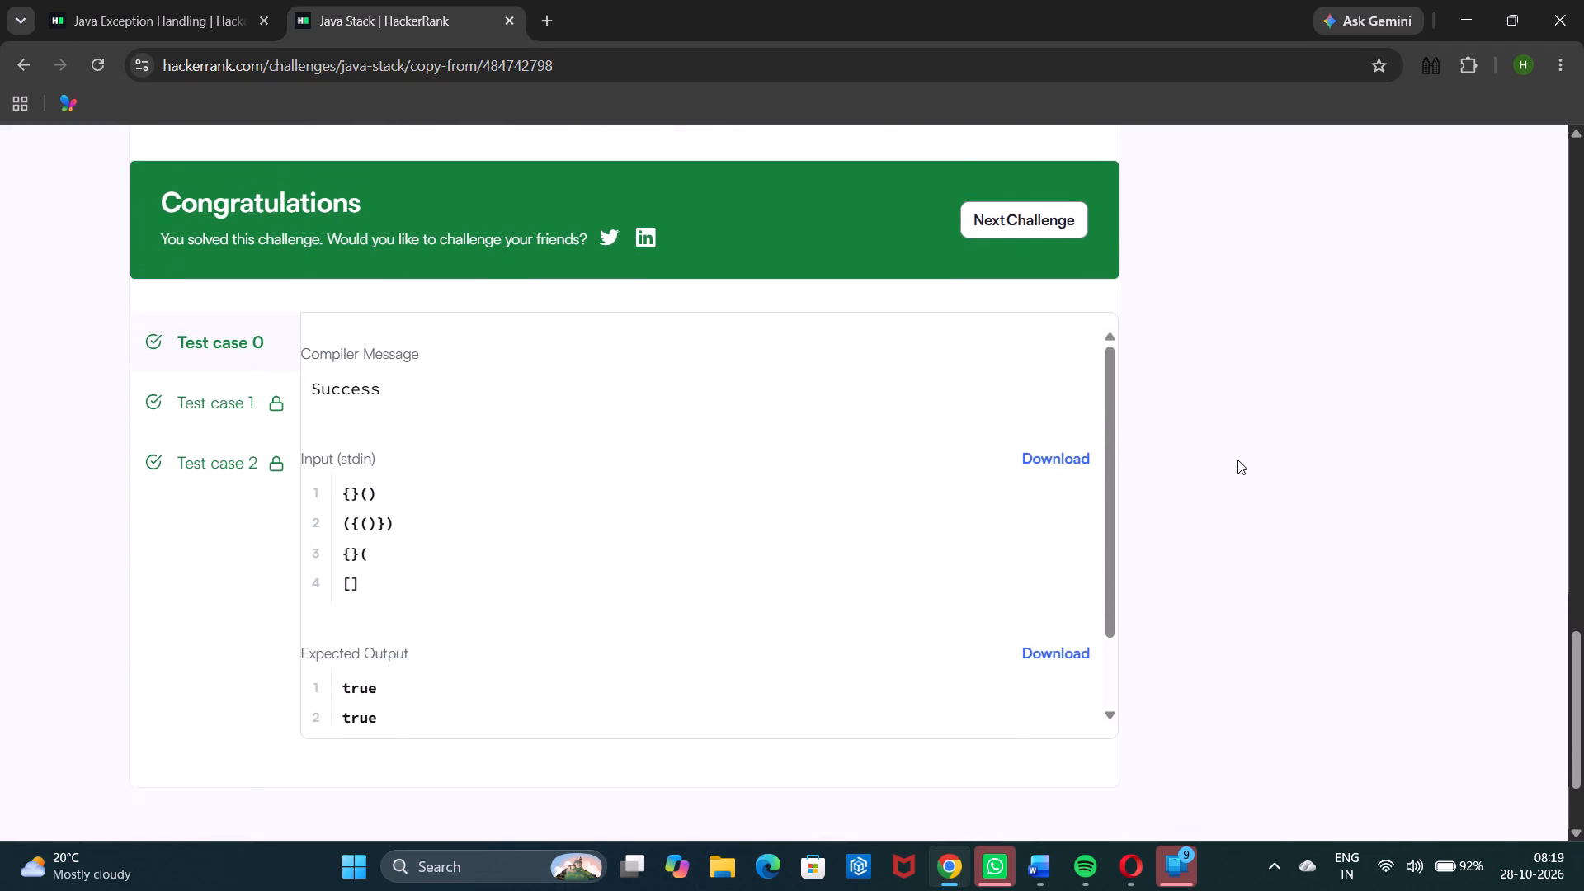
{"action": "key", "text": "shift+super+s"}
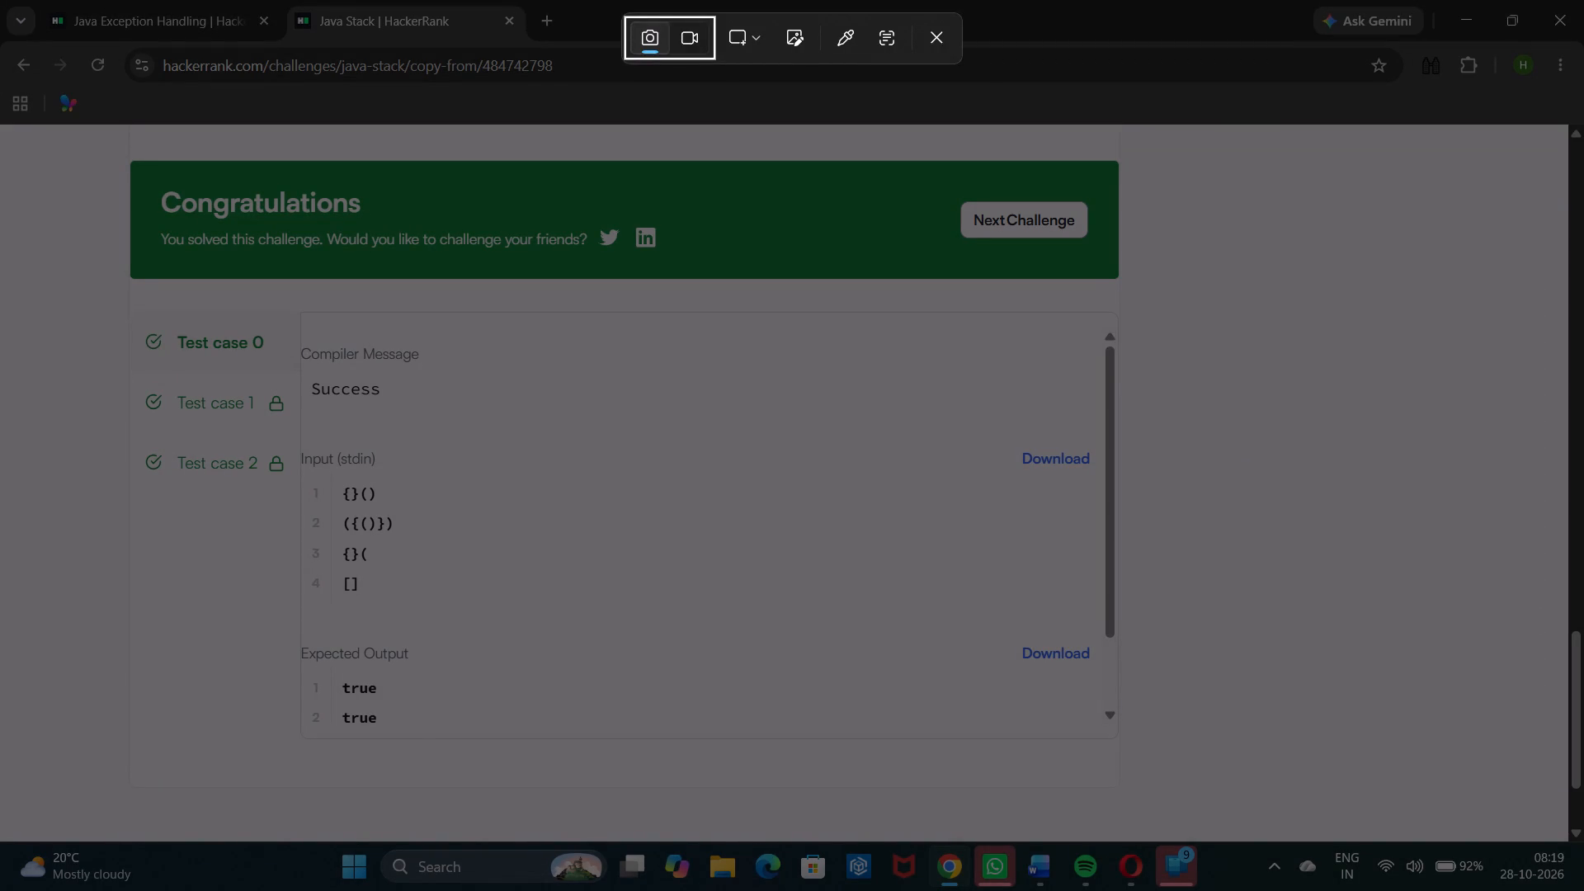
{"action": "left_click_drag", "start_coordinate": [114, 148], "coordinate": [1164, 605]}
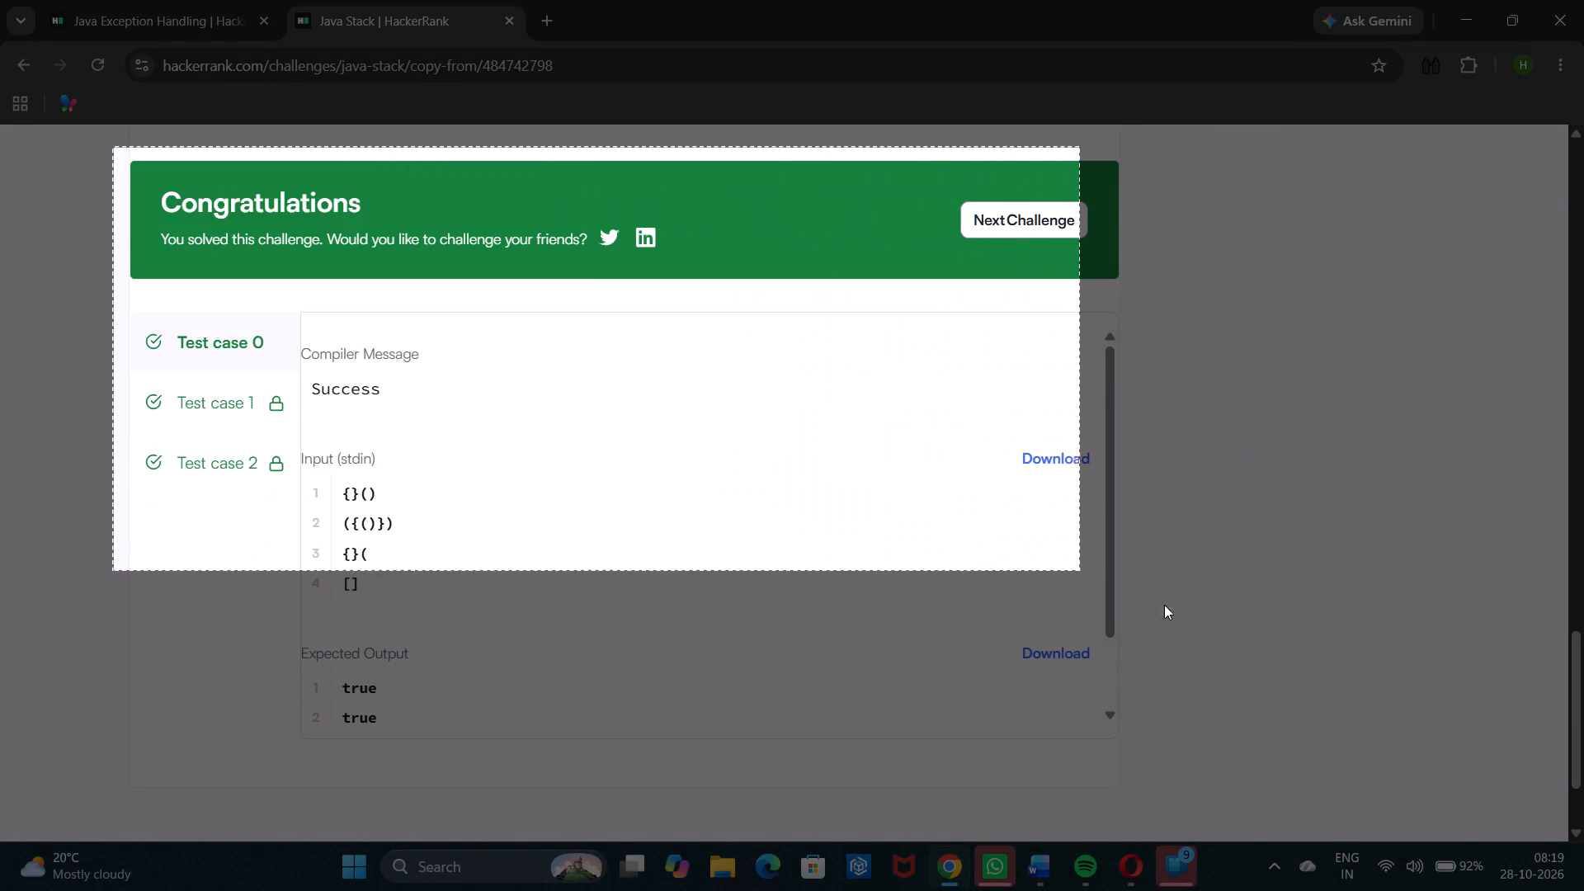
Extend the screen snip to cover the full Java Stack Congratulations banner and test case results, and capture it.
{"action": "left_click_drag", "start_coordinate": [1164, 605], "coordinate": [1171, 769]}
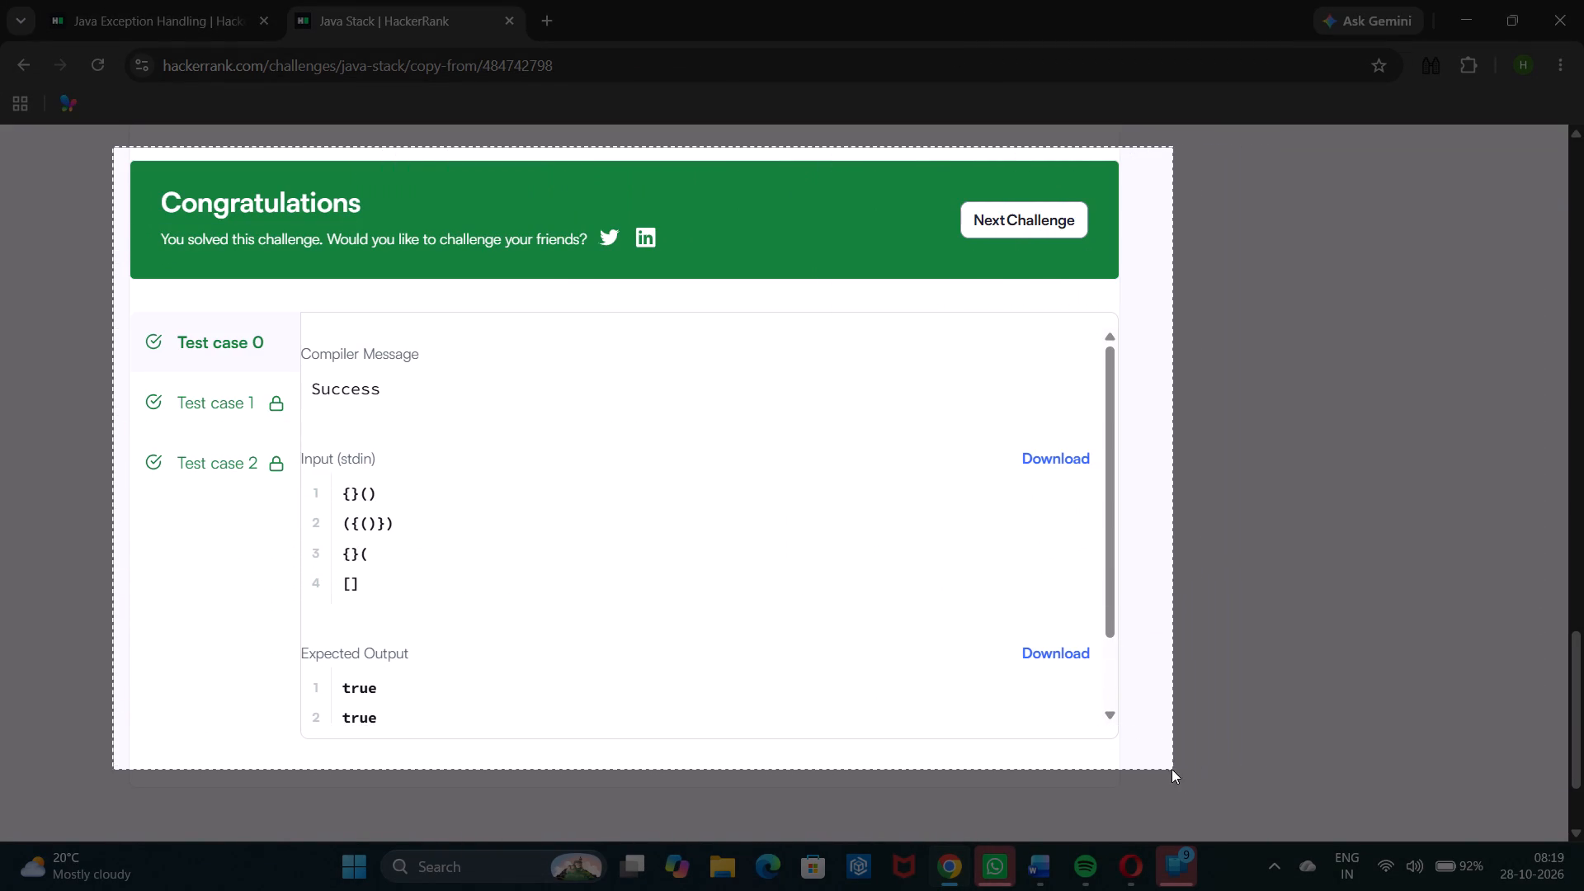
{"action": "left_click_drag", "start_coordinate": [1171, 769], "coordinate": [1149, 757]}
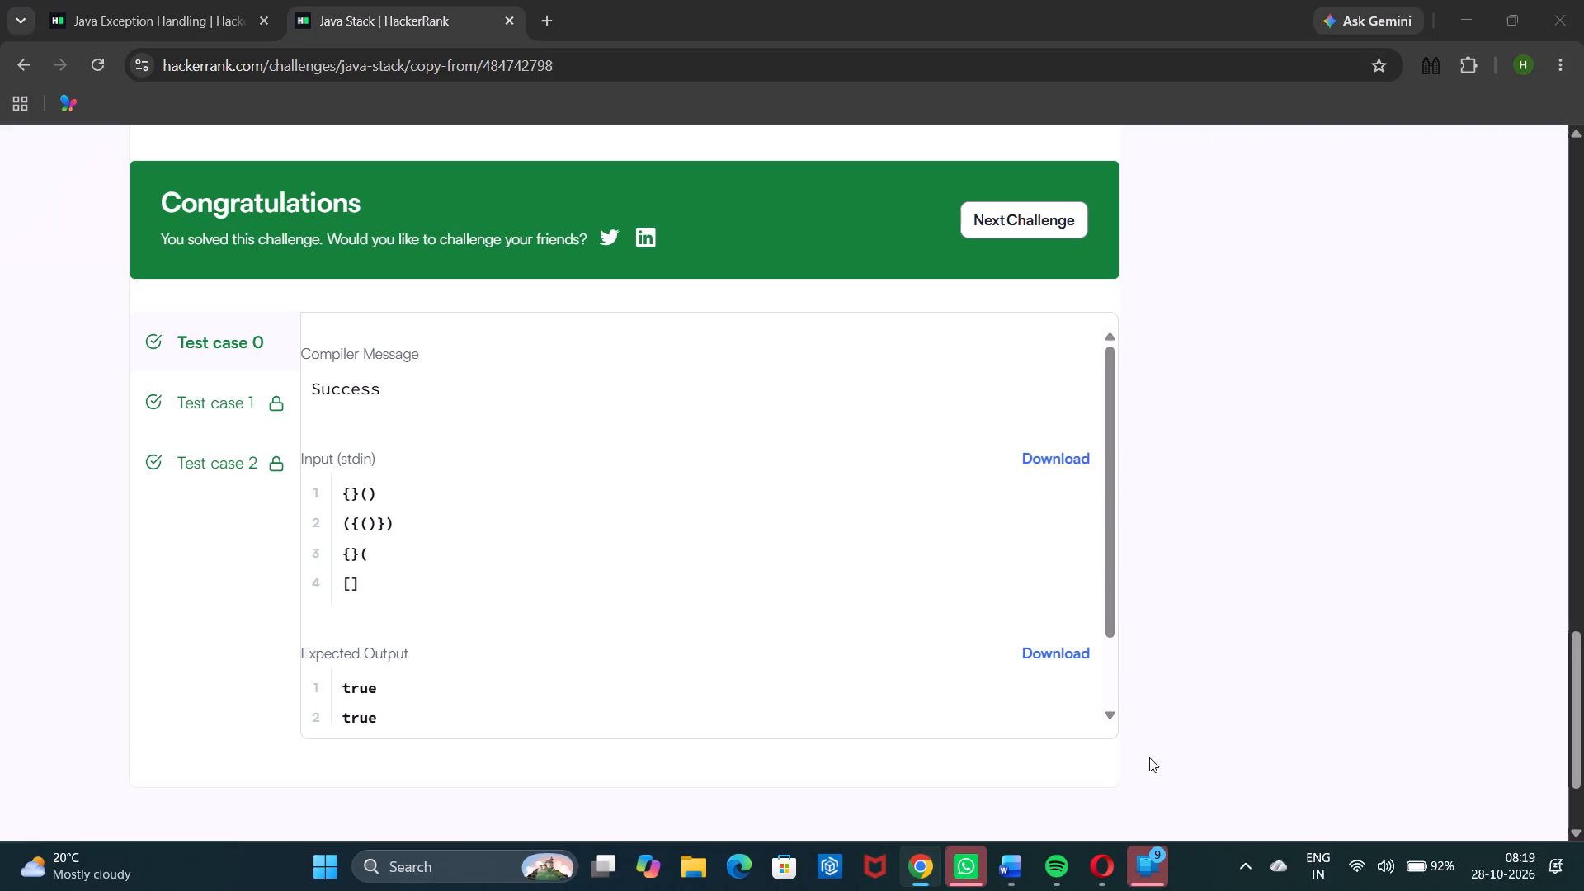
Switch to the Word report and replace the screenshot placeholder text in question 34's output box with the captured snip.
{"action": "left_click", "coordinate": [1037, 890]}
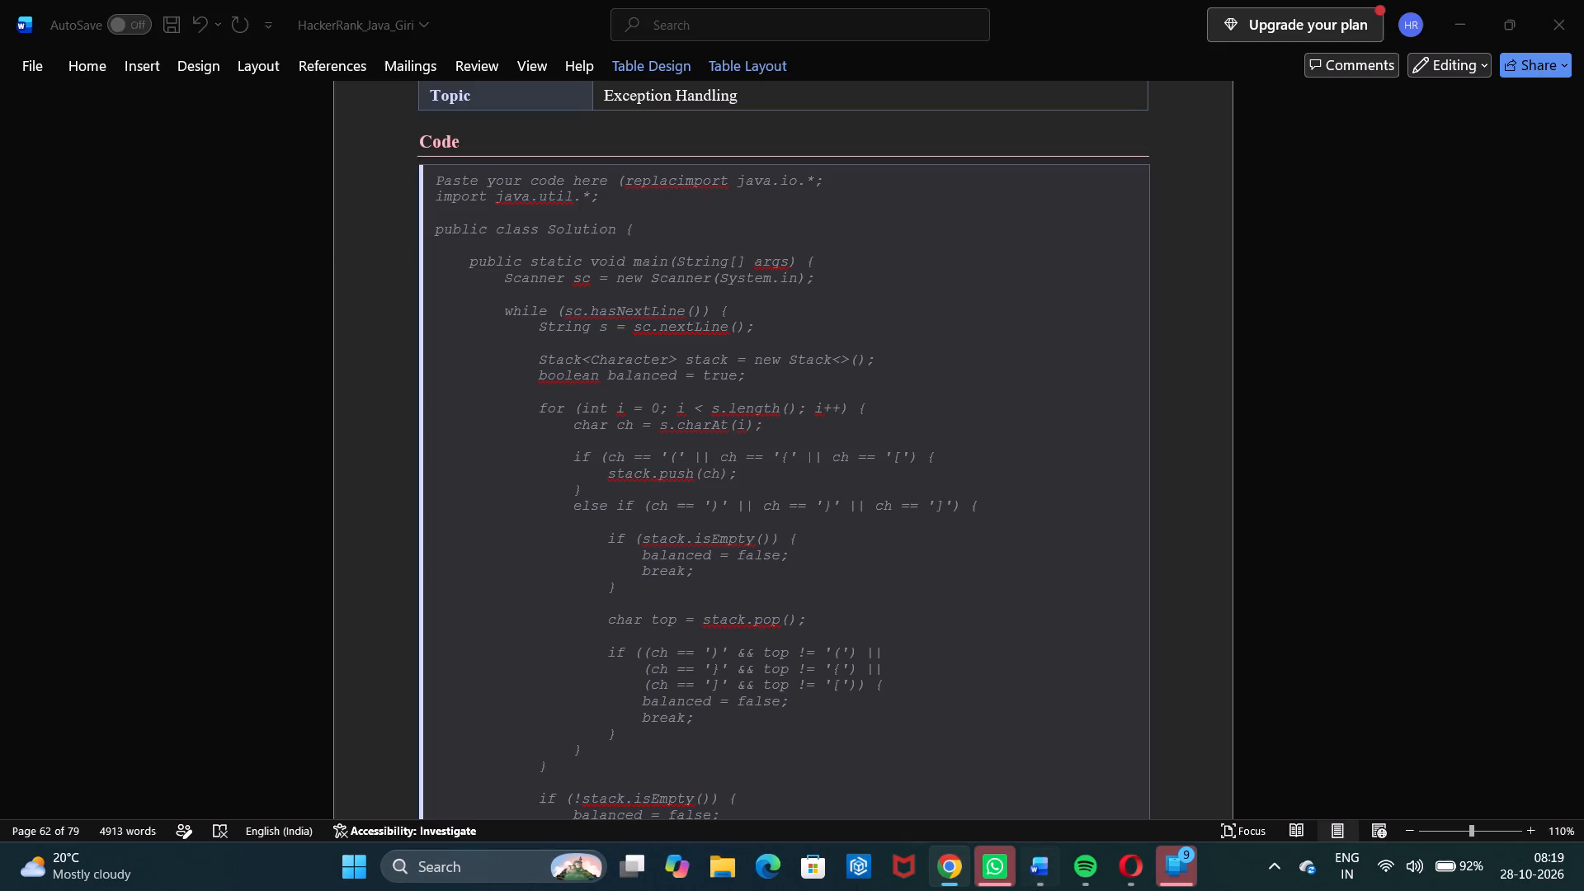
{"action": "scroll", "coordinate": [1253, 644], "scroll_direction": "down", "scroll_amount": 7}
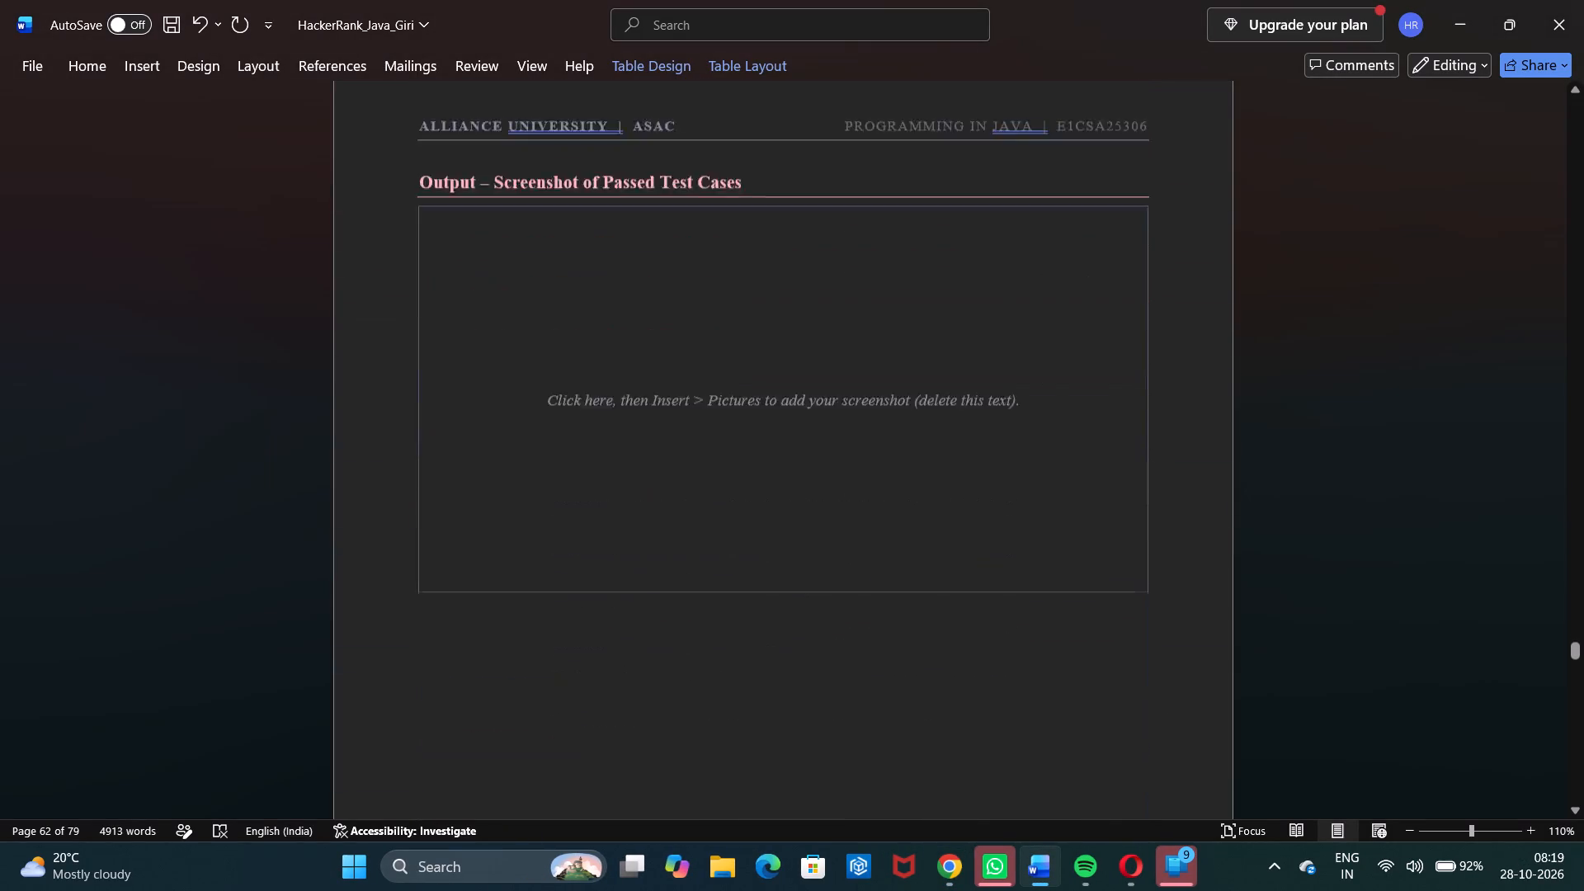
{"action": "left_click", "coordinate": [660, 635]}
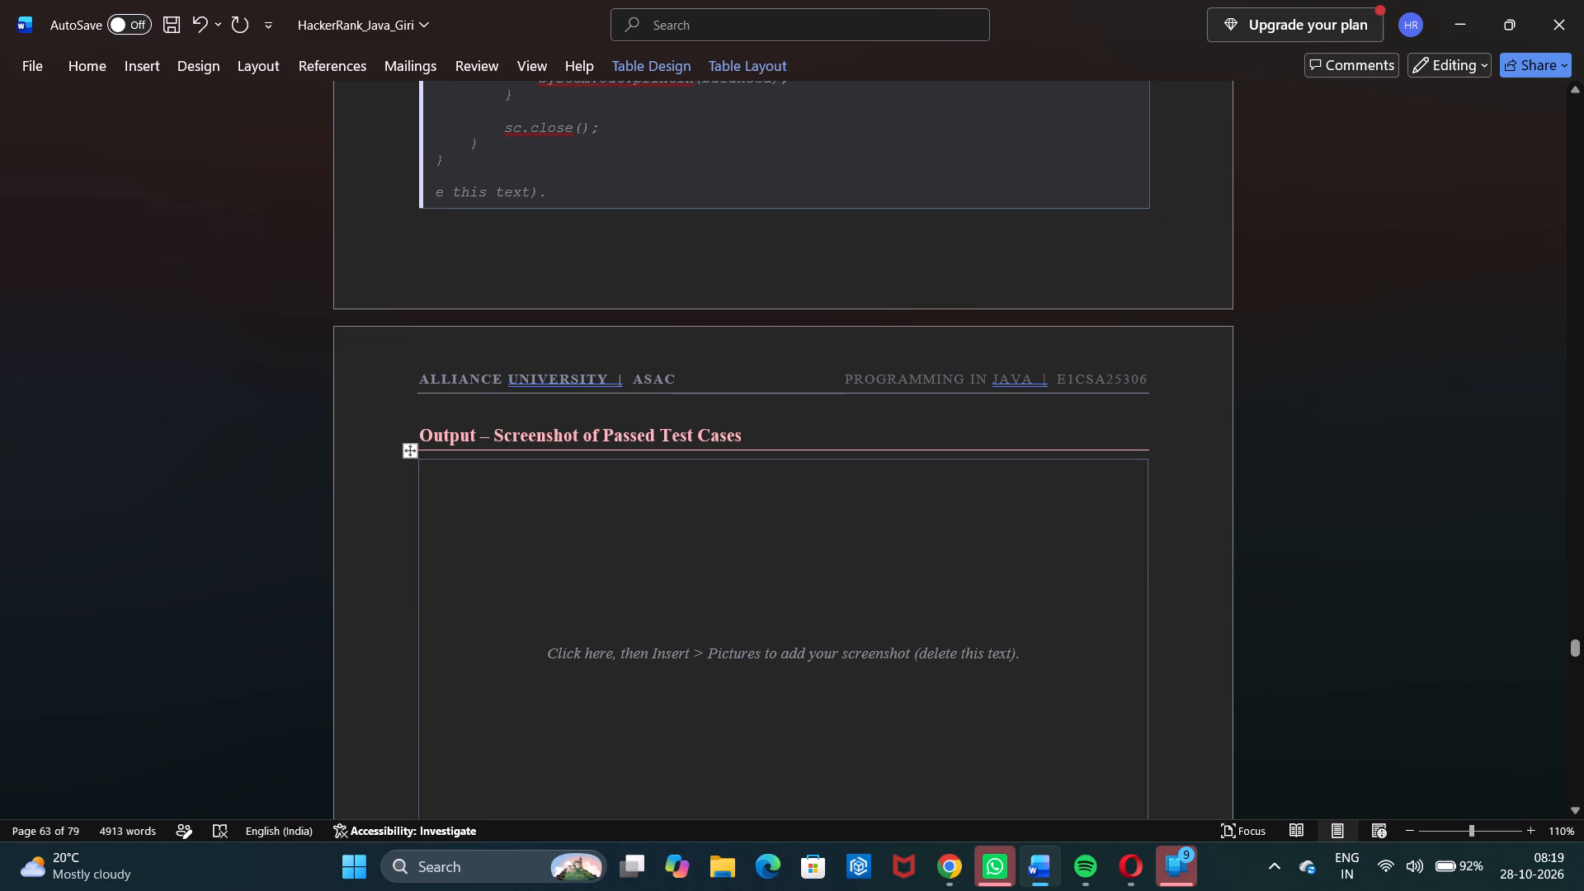
{"action": "left_click", "coordinate": [1024, 653]}
{"action": "left_click_drag", "start_coordinate": [1024, 653], "coordinate": [526, 653]}
{"action": "key", "text": "ctrl+v"}
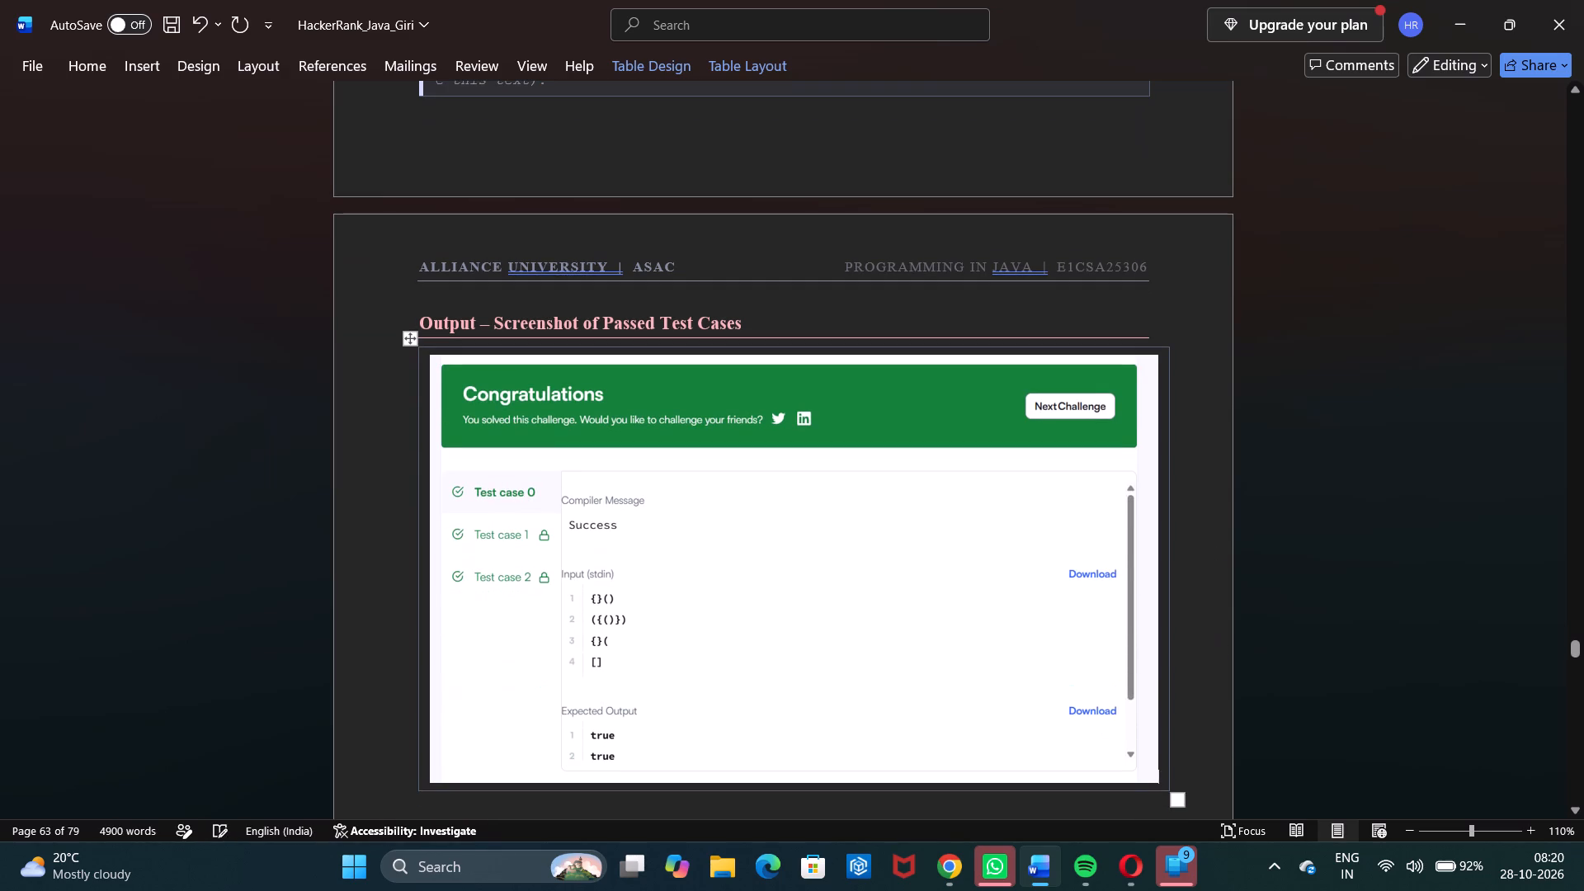
Delete the leftover placeholder text "e this text)." and the blank line after the closing brace of the Java Stack code.
{"action": "scroll", "coordinate": [526, 653], "scroll_direction": "right", "scroll_amount": 1}
{"action": "scroll", "coordinate": [526, 653], "scroll_direction": "up", "scroll_amount": 1}
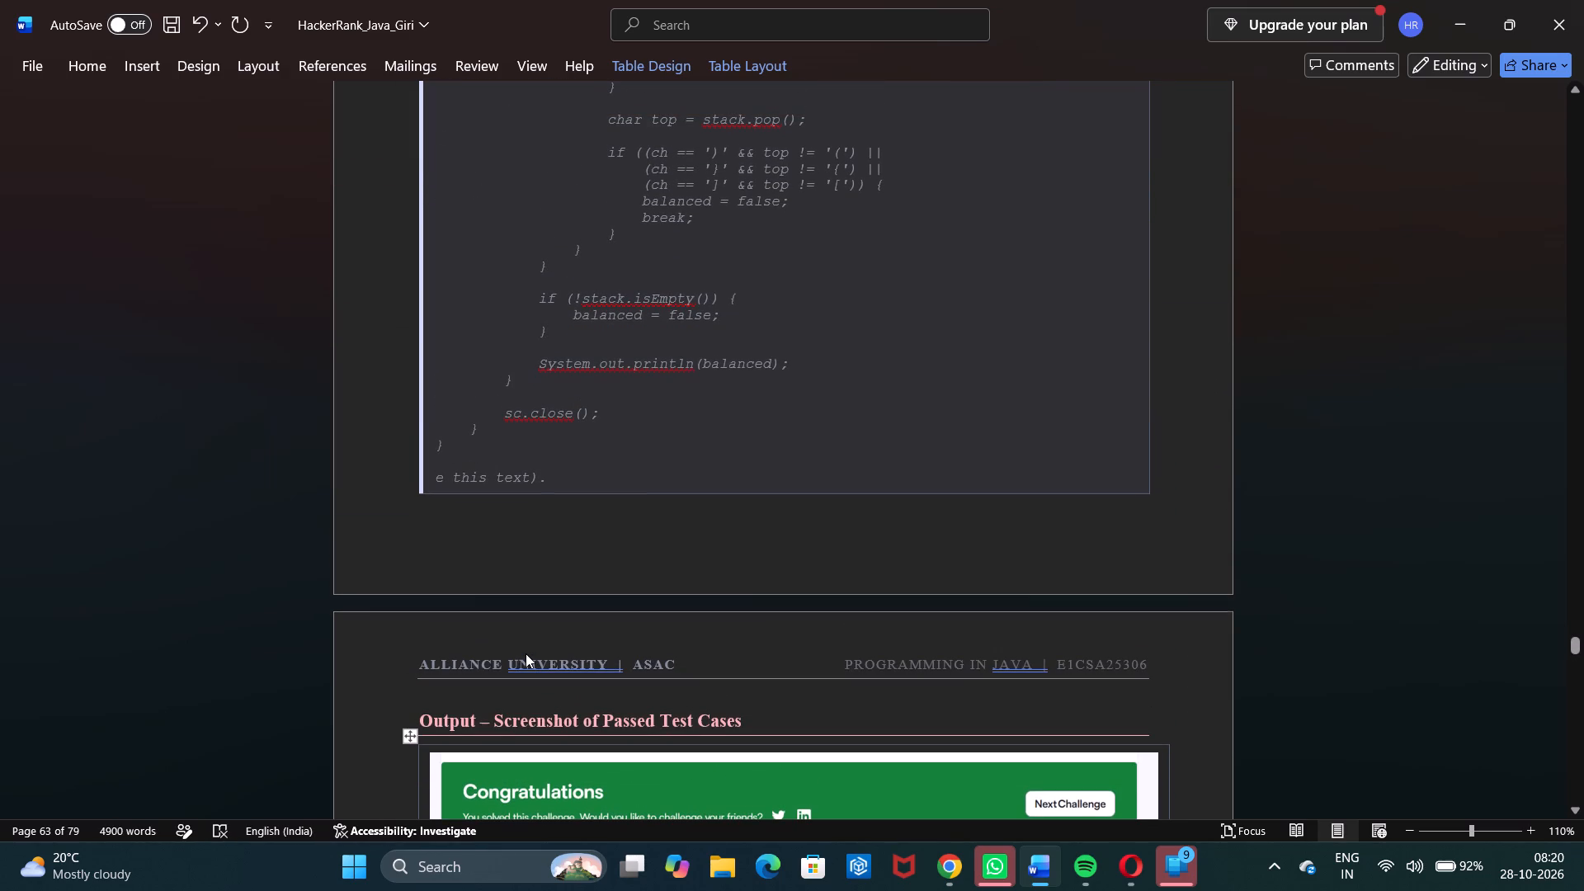
{"action": "left_click", "coordinate": [552, 480]}
{"action": "key", "text": "BackSpace"}
{"action": "key", "text": "BackSpace"}
{"action": "key", "text": "BackSpace"}
{"action": "key", "text": "BackSpace"}
{"action": "key", "text": "BackSpace"}
{"action": "key", "text": "BackSpace"}
{"action": "key", "text": "BackSpace"}
{"action": "key", "text": "BackSpace"}
{"action": "key", "text": "BackSpace"}
{"action": "key", "text": "BackSpace"}
{"action": "key", "text": "BackSpace"}
{"action": "key", "text": "BackSpace"}
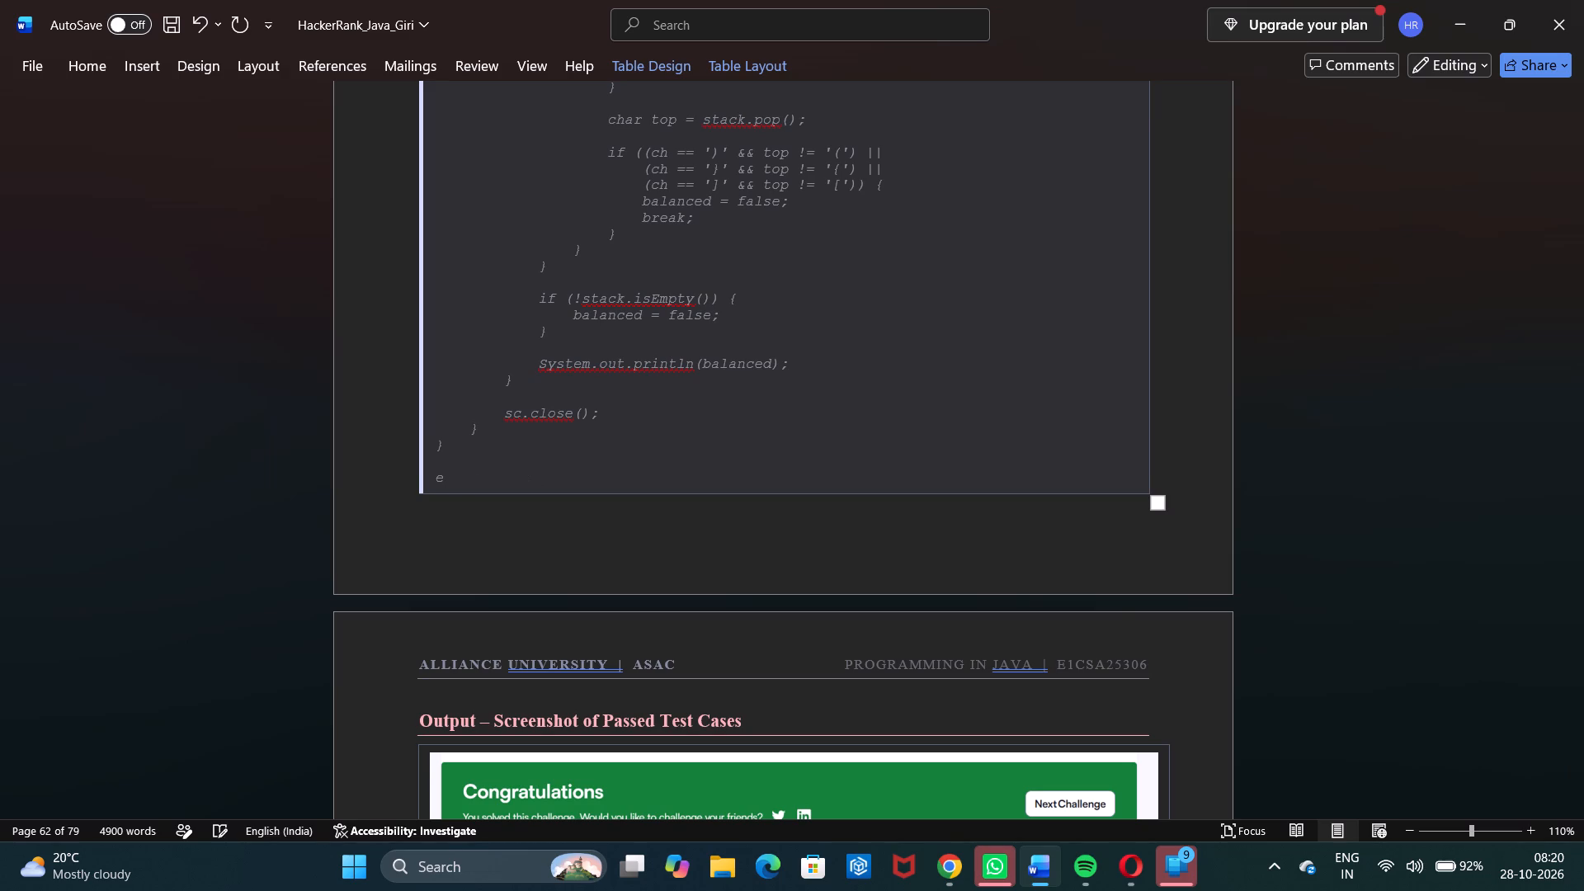
{"action": "key", "text": "BackSpace"}
{"action": "key", "text": "BackSpace"}
{"action": "key", "text": "BackSpace"}
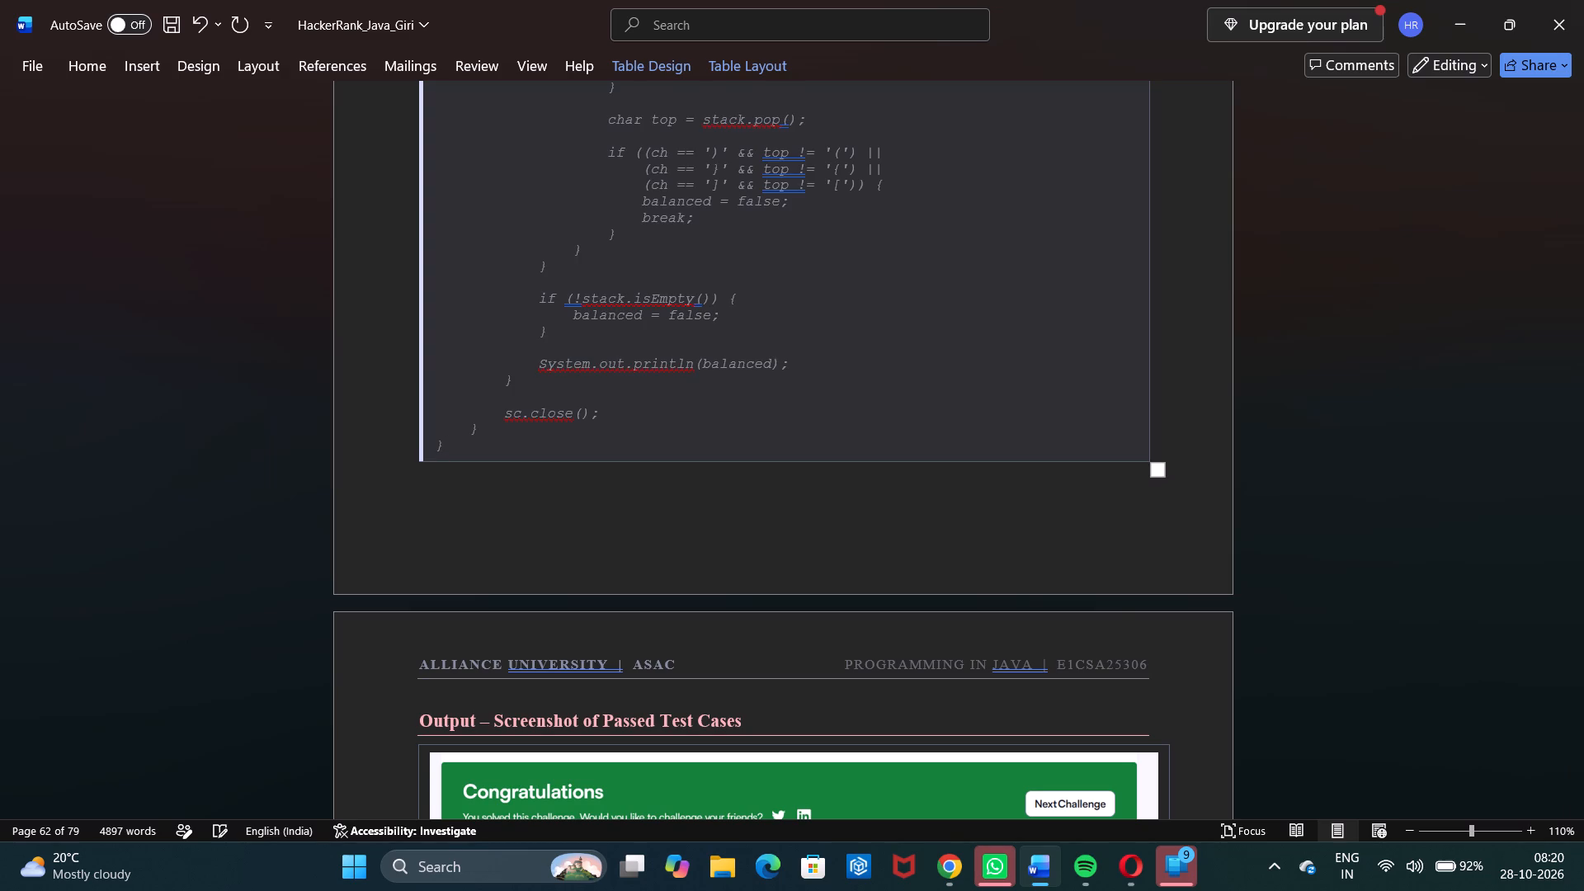
Delete the leftover placeholder text "Paste your code here (replac" so the Java Stack code begins with "import java.io.*;".
{"action": "scroll", "coordinate": [552, 480], "scroll_direction": "up", "scroll_amount": 4}
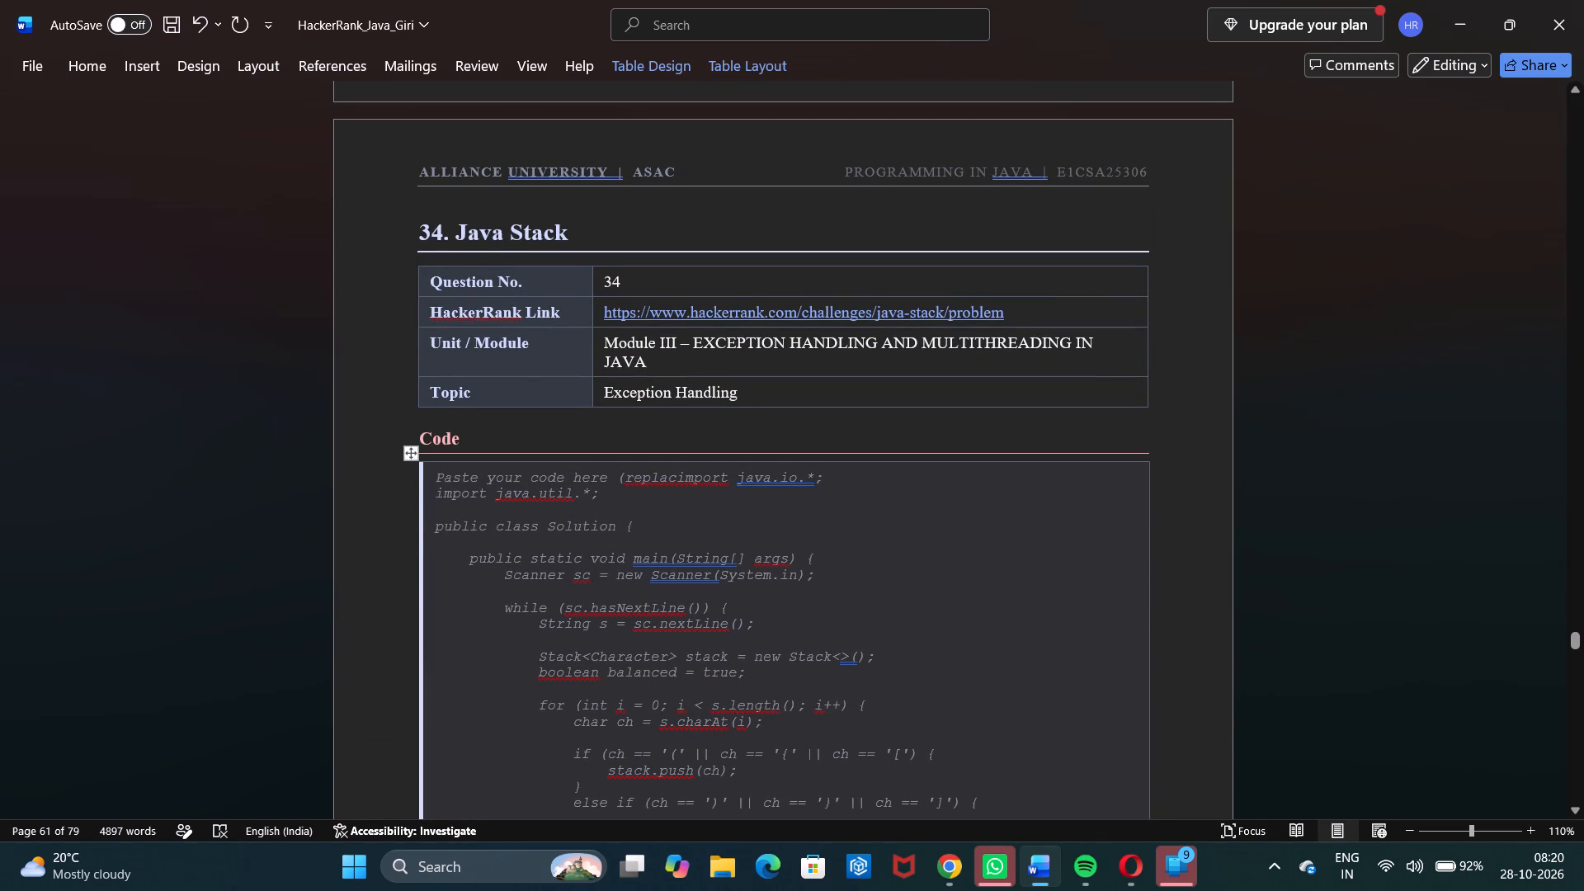
{"action": "left_click", "coordinate": [623, 477]}
{"action": "left_click", "coordinate": [679, 474]}
{"action": "key", "text": "BackSpace"}
{"action": "key", "text": "BackSpace"}
{"action": "key", "text": "BackSpace"}
{"action": "key", "text": "BackSpace"}
{"action": "key", "text": "BackSpace"}
{"action": "key", "text": "BackSpace"}
{"action": "key", "text": "BackSpace"}
{"action": "key", "text": "BackSpace"}
{"action": "key", "text": "BackSpace"}
{"action": "key", "text": "BackSpace"}
{"action": "key", "text": "BackSpace"}
{"action": "key", "text": "BackSpace"}
{"action": "key", "text": "BackSpace"}
{"action": "key", "text": "BackSpace"}
{"action": "key", "text": "BackSpace"}
{"action": "key", "text": "BackSpace"}
{"action": "key", "text": "BackSpace"}
{"action": "key", "text": "BackSpace"}
{"action": "key", "text": "BackSpace"}
{"action": "key", "text": "BackSpace"}
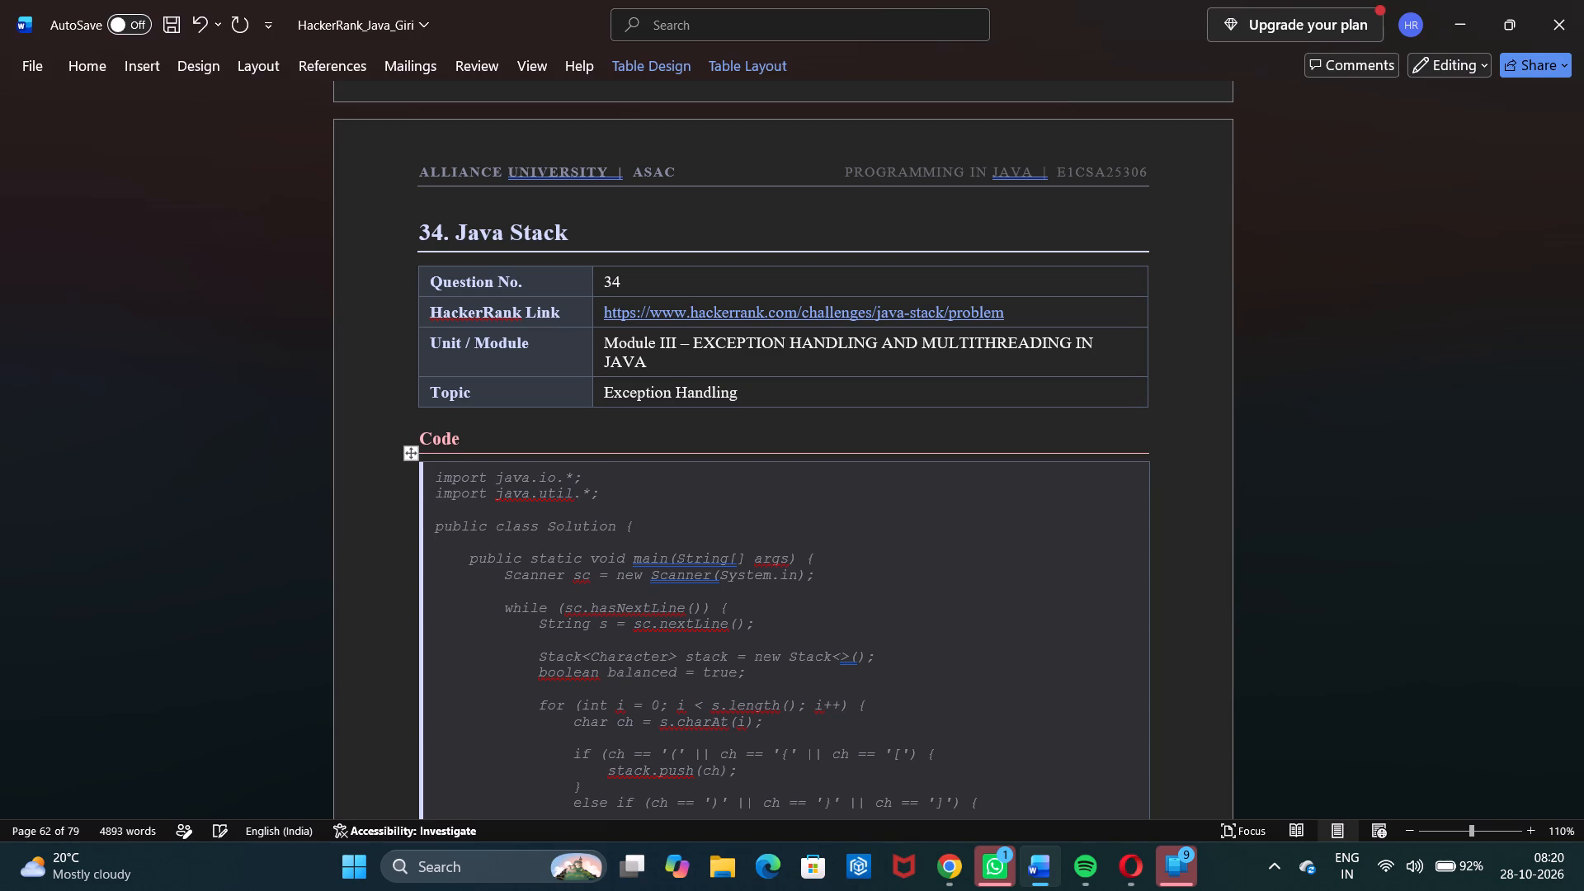
{"action": "scroll", "coordinate": [679, 474], "scroll_direction": "up", "scroll_amount": 2}
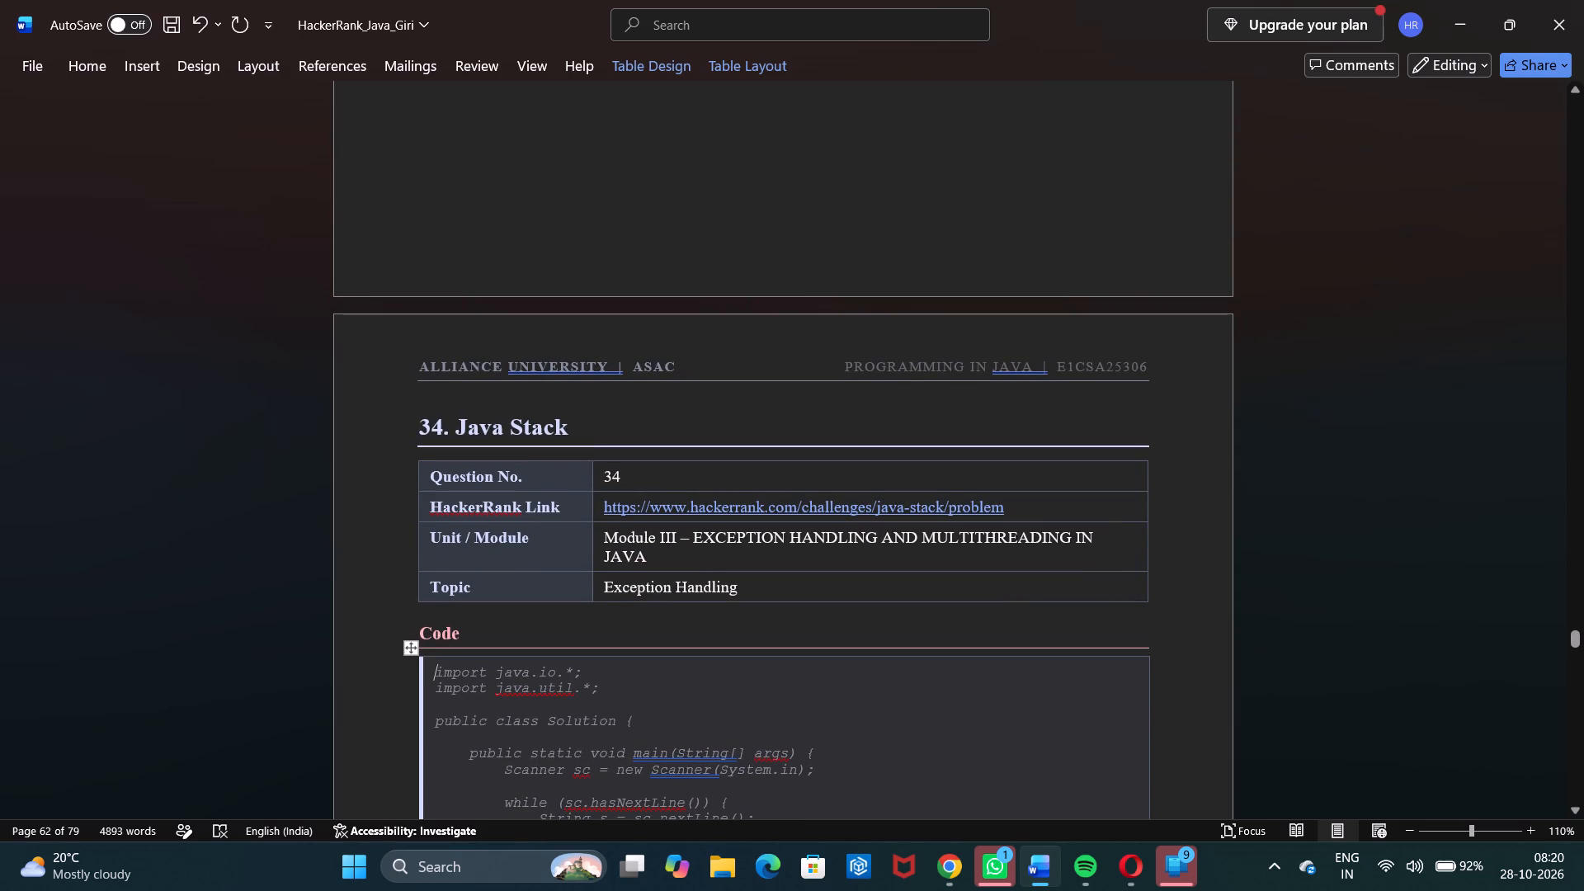
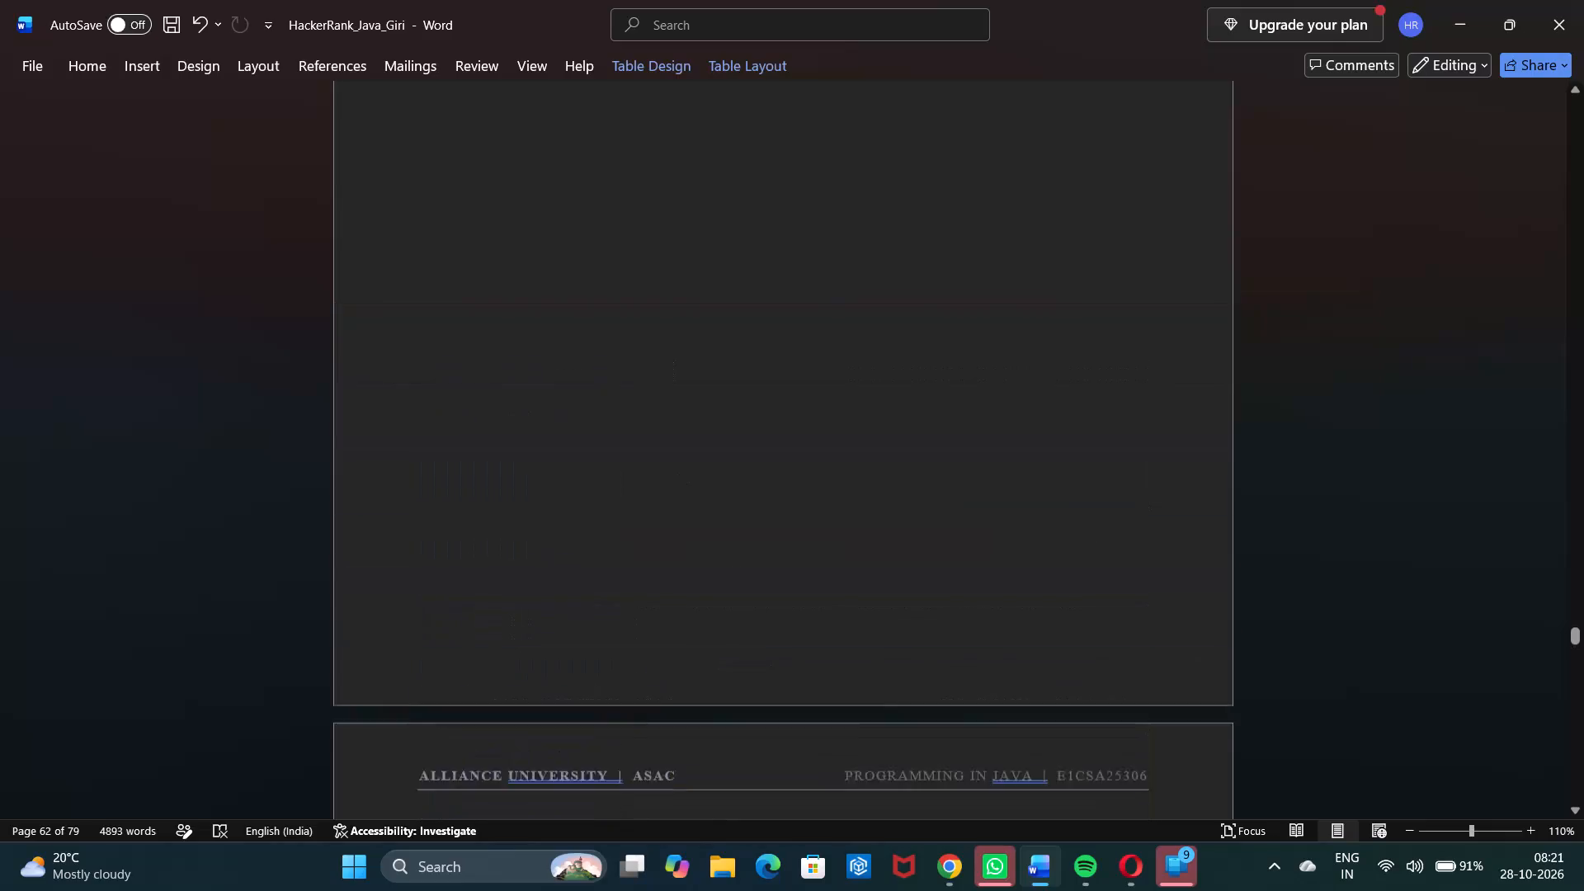
Delete the leftover placeholder text "here, then Insert > Pictures to add your screenshot (delete this text)." below question 33's output screenshot.
{"action": "scroll", "coordinate": [679, 474], "scroll_direction": "up", "scroll_amount": 1}
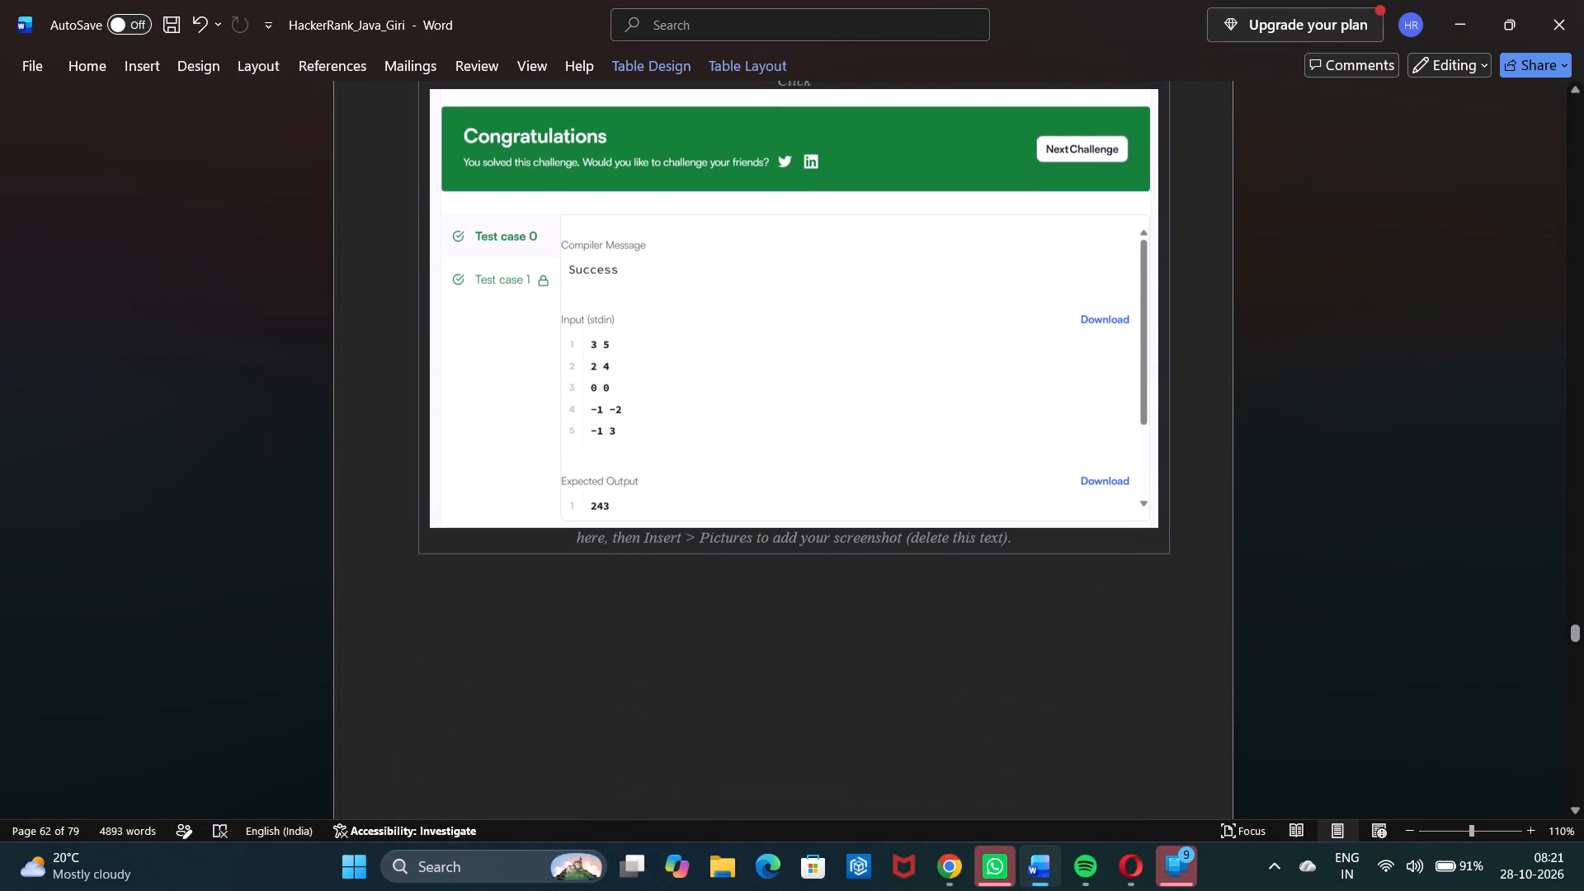
{"action": "left_click", "coordinate": [1022, 545]}
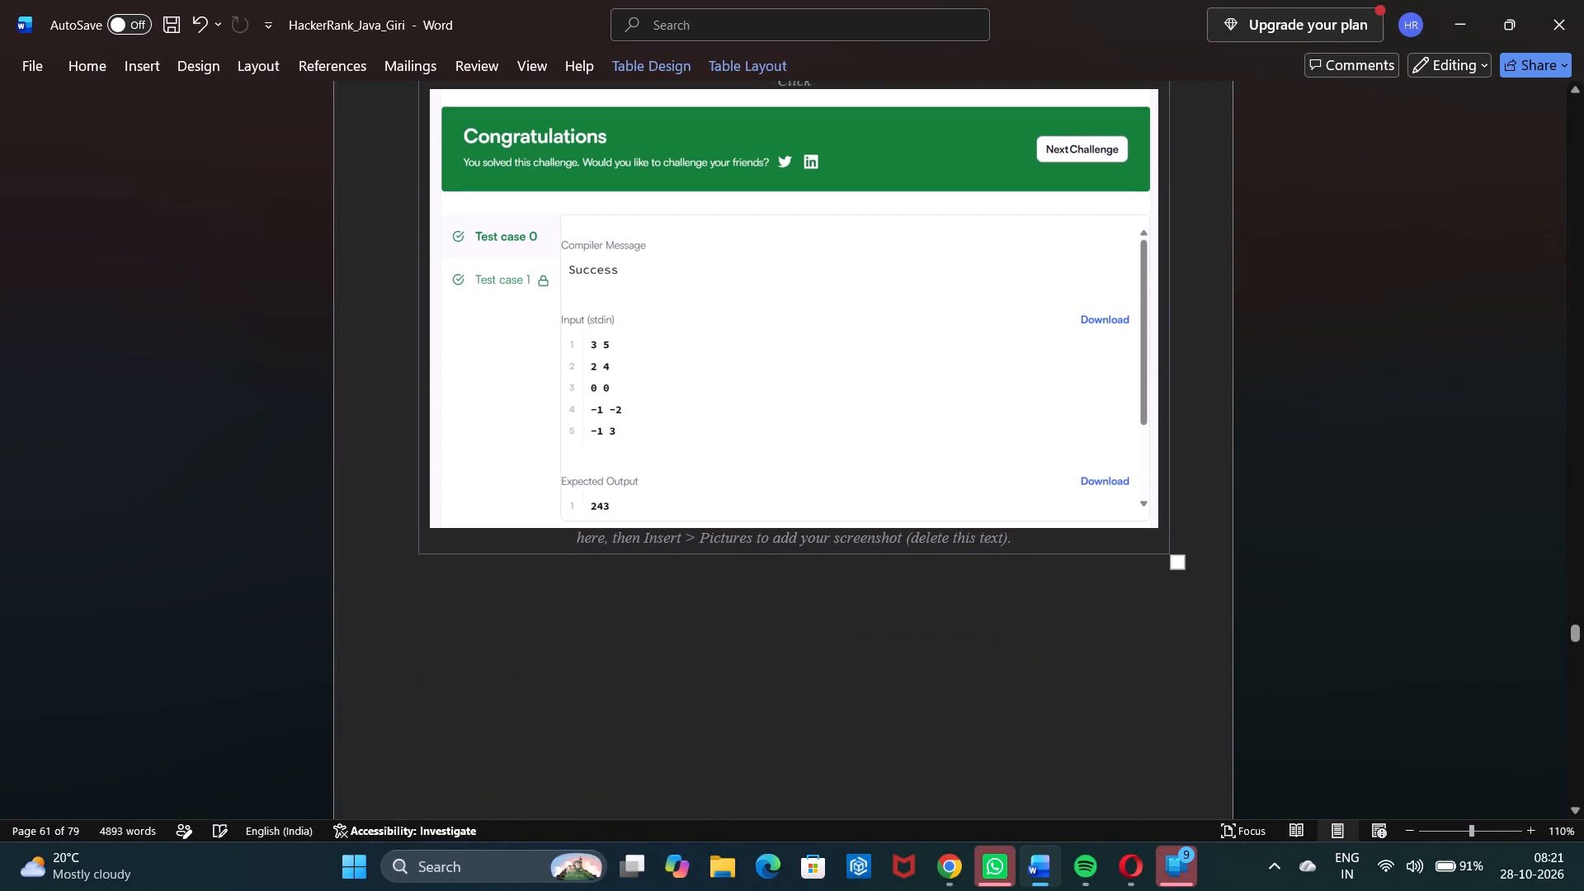
{"action": "key", "text": "BackSpace"}
{"action": "key", "text": "BackSpace"}
{"action": "key", "text": "BackSpace"}
{"action": "key", "text": "BackSpace"}
{"action": "key", "text": "BackSpace"}
{"action": "key", "text": "BackSpace"}
{"action": "key", "text": "BackSpace"}
{"action": "key", "text": "BackSpace"}
{"action": "key", "text": "BackSpace"}
{"action": "key", "text": "BackSpace"}
{"action": "key", "text": "BackSpace"}
{"action": "key", "text": "BackSpace"}
{"action": "key", "text": "BackSpace"}
{"action": "key", "text": "BackSpace"}
{"action": "key", "text": "BackSpace"}
{"action": "key", "text": "BackSpace"}
{"action": "key", "text": "BackSpace"}
{"action": "key", "text": "BackSpace"}
{"action": "key", "text": "BackSpace"}
{"action": "key", "text": "BackSpace"}
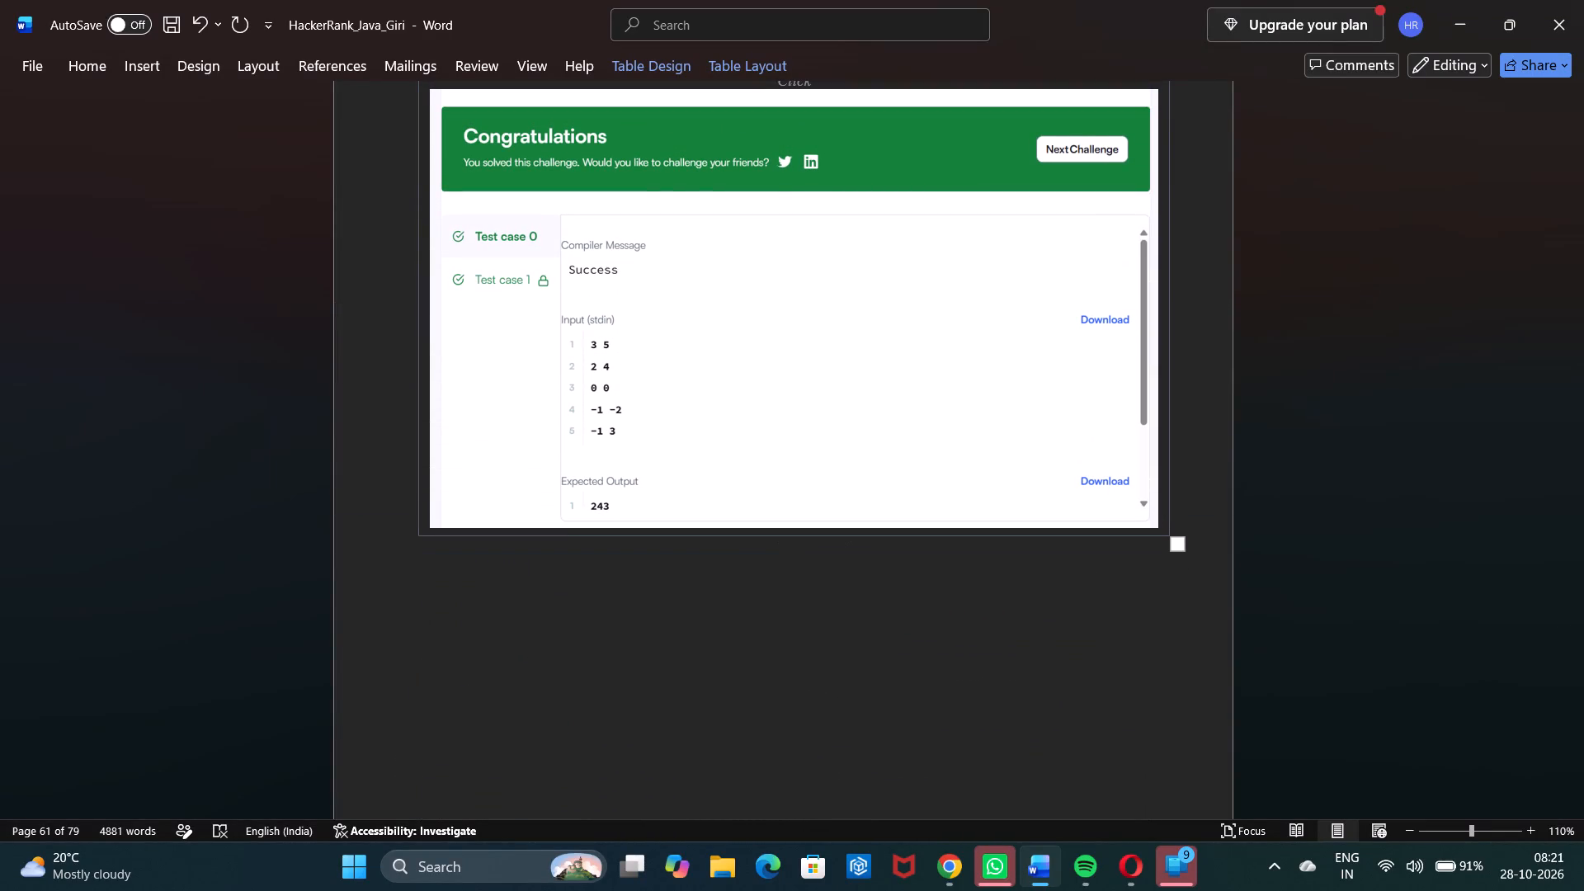
Delete the leftover placeholder text "e your code here (replace this text)." after the end of question 33's Java Exception Handling code.
{"action": "scroll", "coordinate": [1022, 545], "scroll_direction": "up", "scroll_amount": 5}
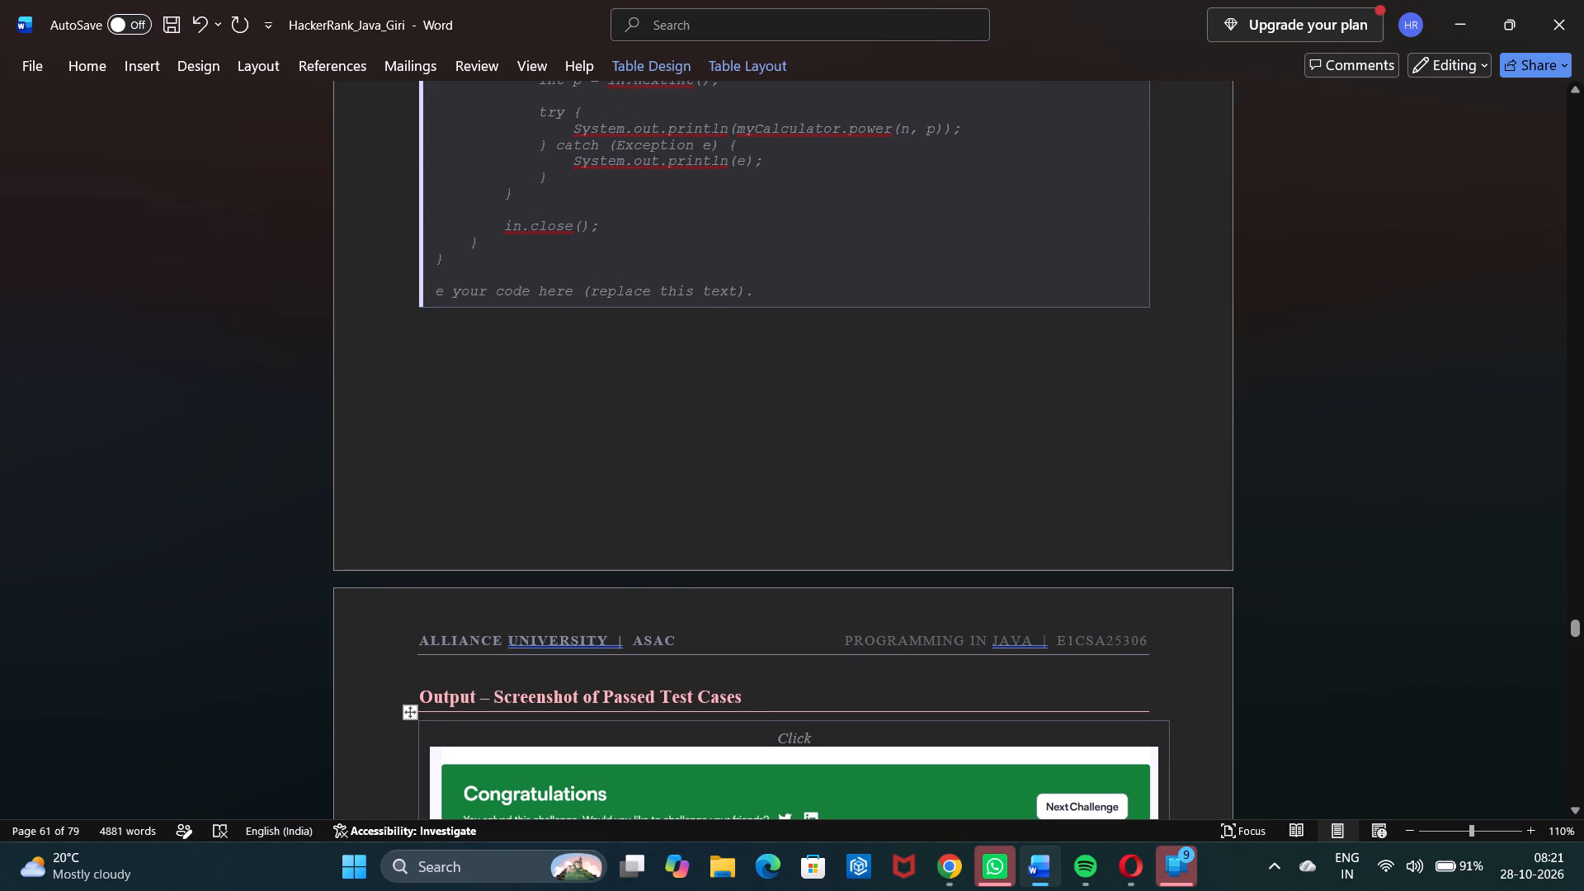
{"action": "left_click", "coordinate": [761, 299]}
{"action": "scroll", "coordinate": [761, 299], "scroll_direction": "up", "scroll_amount": 2}
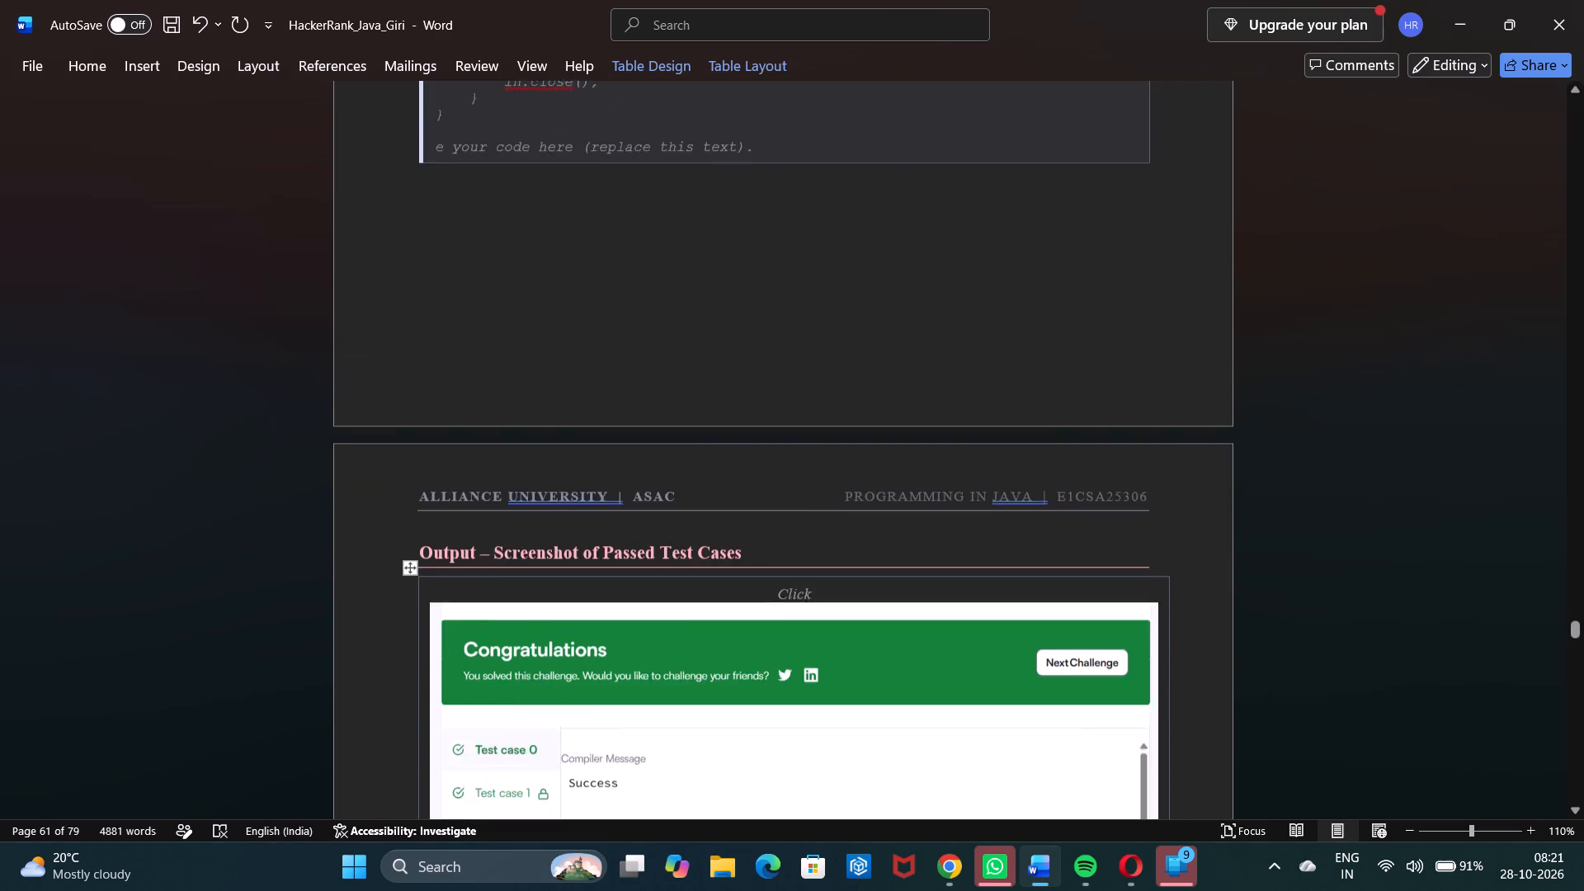
{"action": "left_click", "coordinate": [763, 219]}
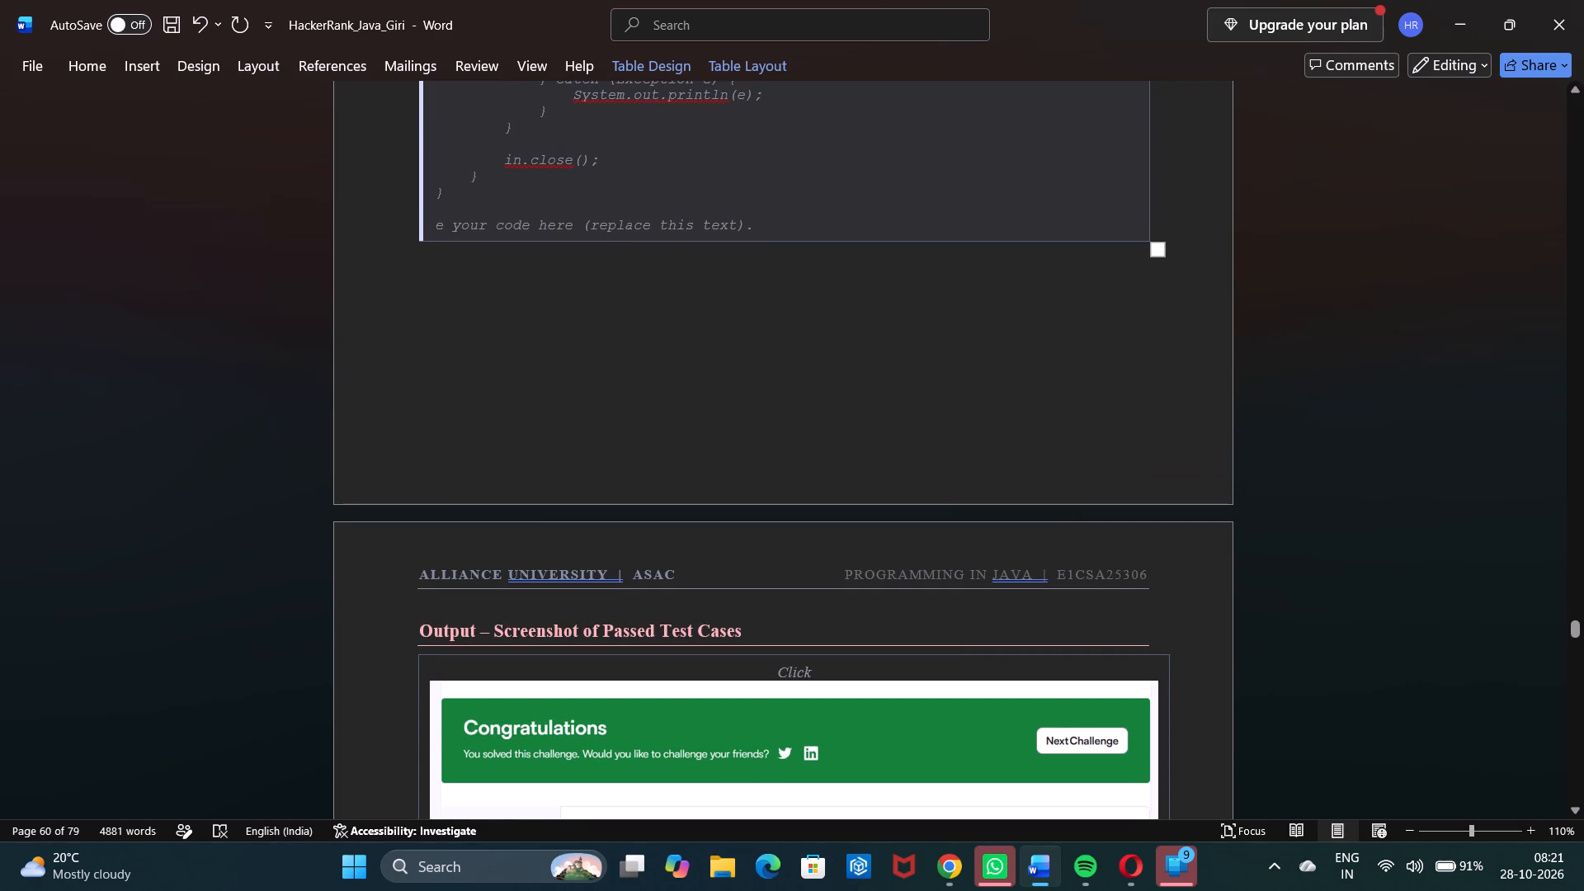
{"action": "key", "text": "BackSpace"}
{"action": "key", "text": "BackSpace"}
{"action": "key", "text": "BackSpace"}
{"action": "key", "text": "BackSpace"}
{"action": "key", "text": "BackSpace"}
{"action": "key", "text": "BackSpace"}
{"action": "key", "text": "BackSpace"}
{"action": "key", "text": "BackSpace"}
{"action": "key", "text": "BackSpace"}
{"action": "key", "text": "BackSpace"}
{"action": "key", "text": "BackSpace"}
{"action": "key", "text": "BackSpace"}
{"action": "key", "text": "BackSpace"}
{"action": "key", "text": "BackSpace"}
{"action": "key", "text": "BackSpace"}
{"action": "key", "text": "BackSpace"}
{"action": "key", "text": "BackSpace"}
{"action": "key", "text": "BackSpace"}
{"action": "key", "text": "BackSpace"}
{"action": "key", "text": "BackSpace"}
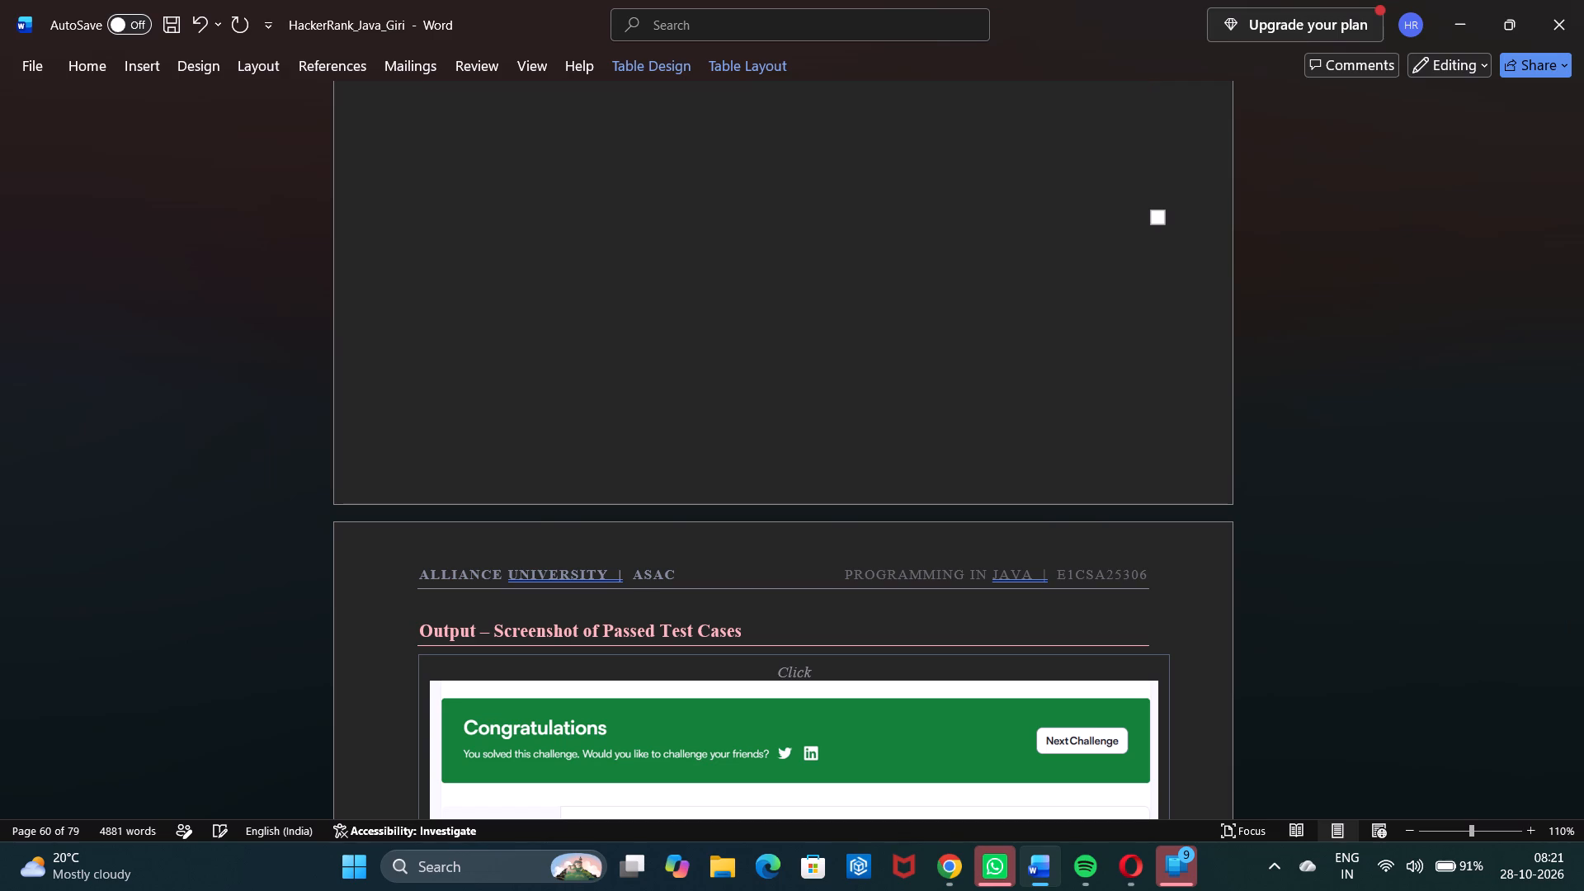
Undo the excess deletions at the end of question 33's code to bring back the main method's closing brace and the line below it.
{"action": "key", "text": "ctrl+z"}
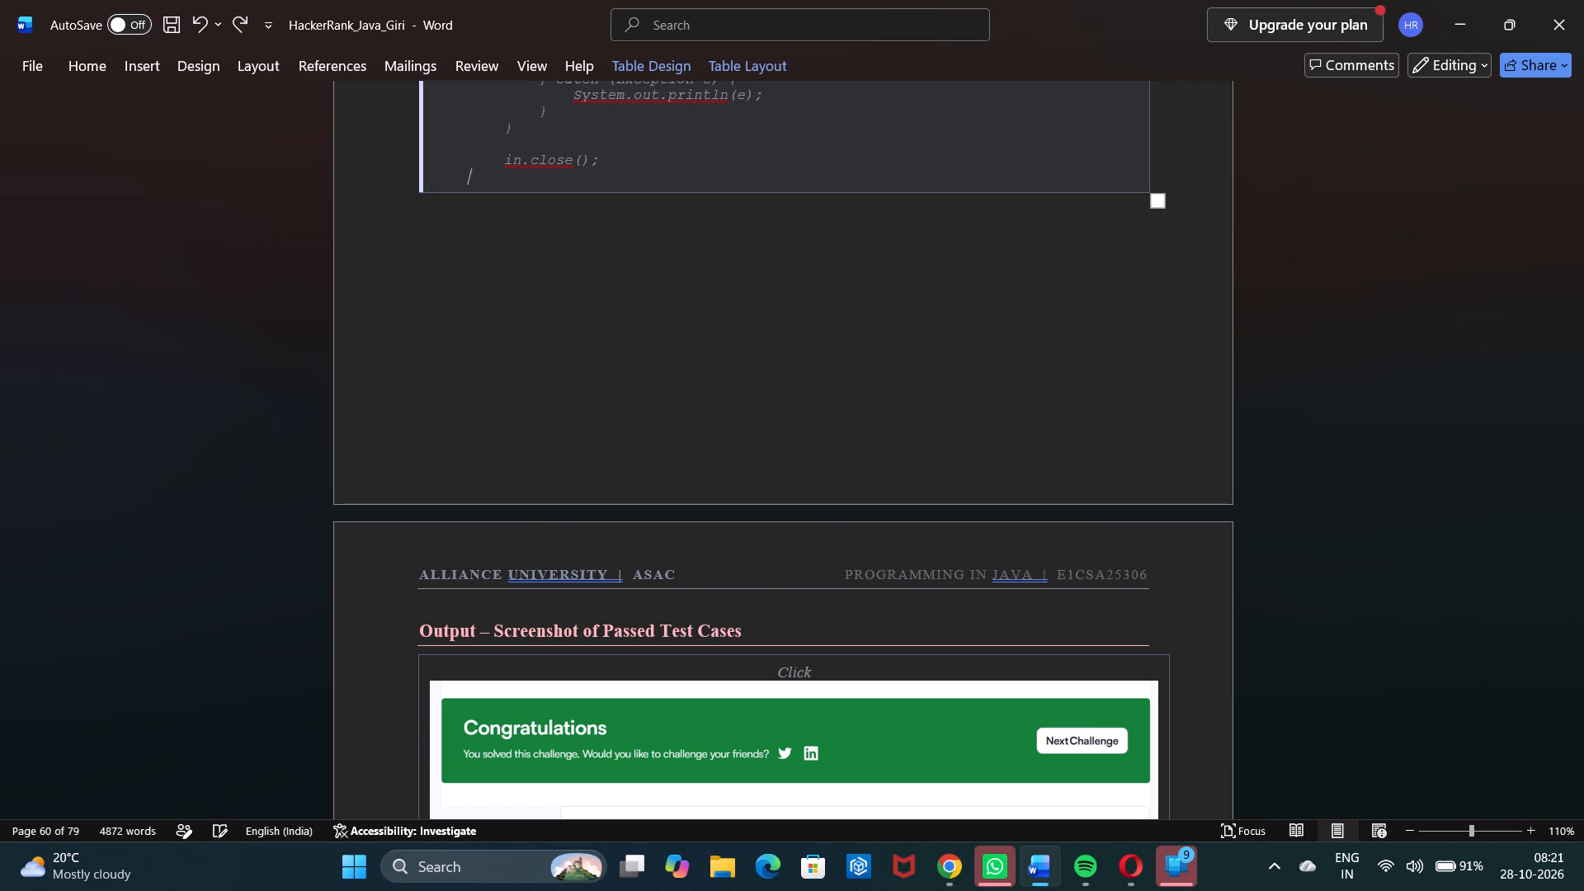
{"action": "key", "text": "z"}
{"action": "key", "text": "ctrl+z"}
{"action": "key", "text": "ctrl+z"}
{"action": "key", "text": "z"}
{"action": "key", "text": "BackSpace"}
{"action": "key", "text": "ctrl+z"}
{"action": "key", "text": "ctrl+z"}
{"action": "key", "text": "ctrl+z"}
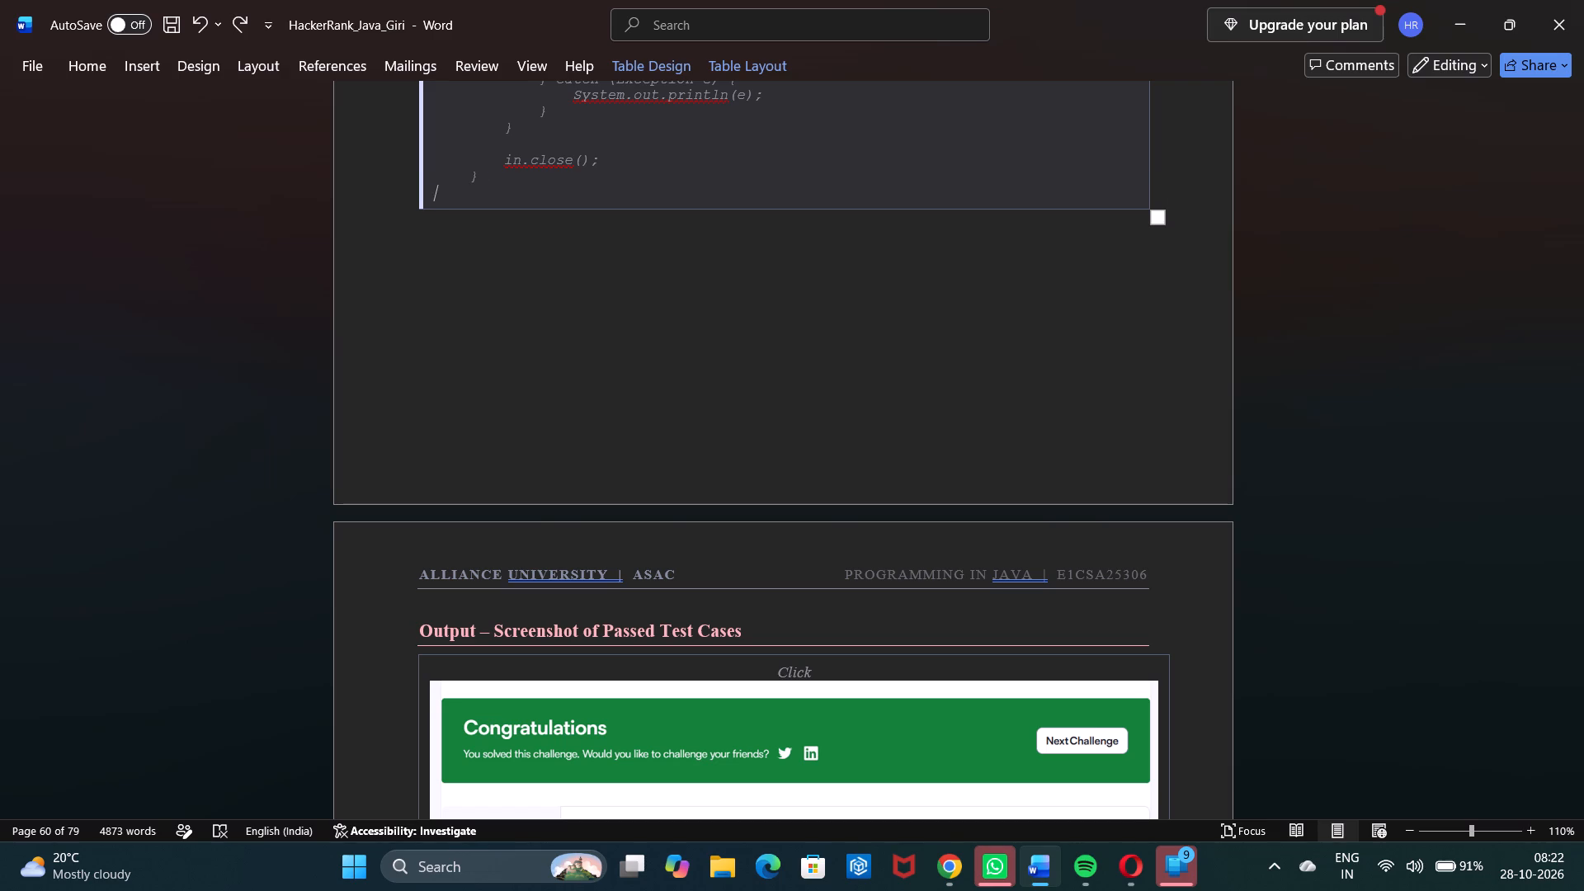
Delete the leftover "Past" at the start of question 33's code so its first line reads "import java.util.*;".
{"action": "scroll", "coordinate": [763, 219], "scroll_direction": "up", "scroll_amount": 7}
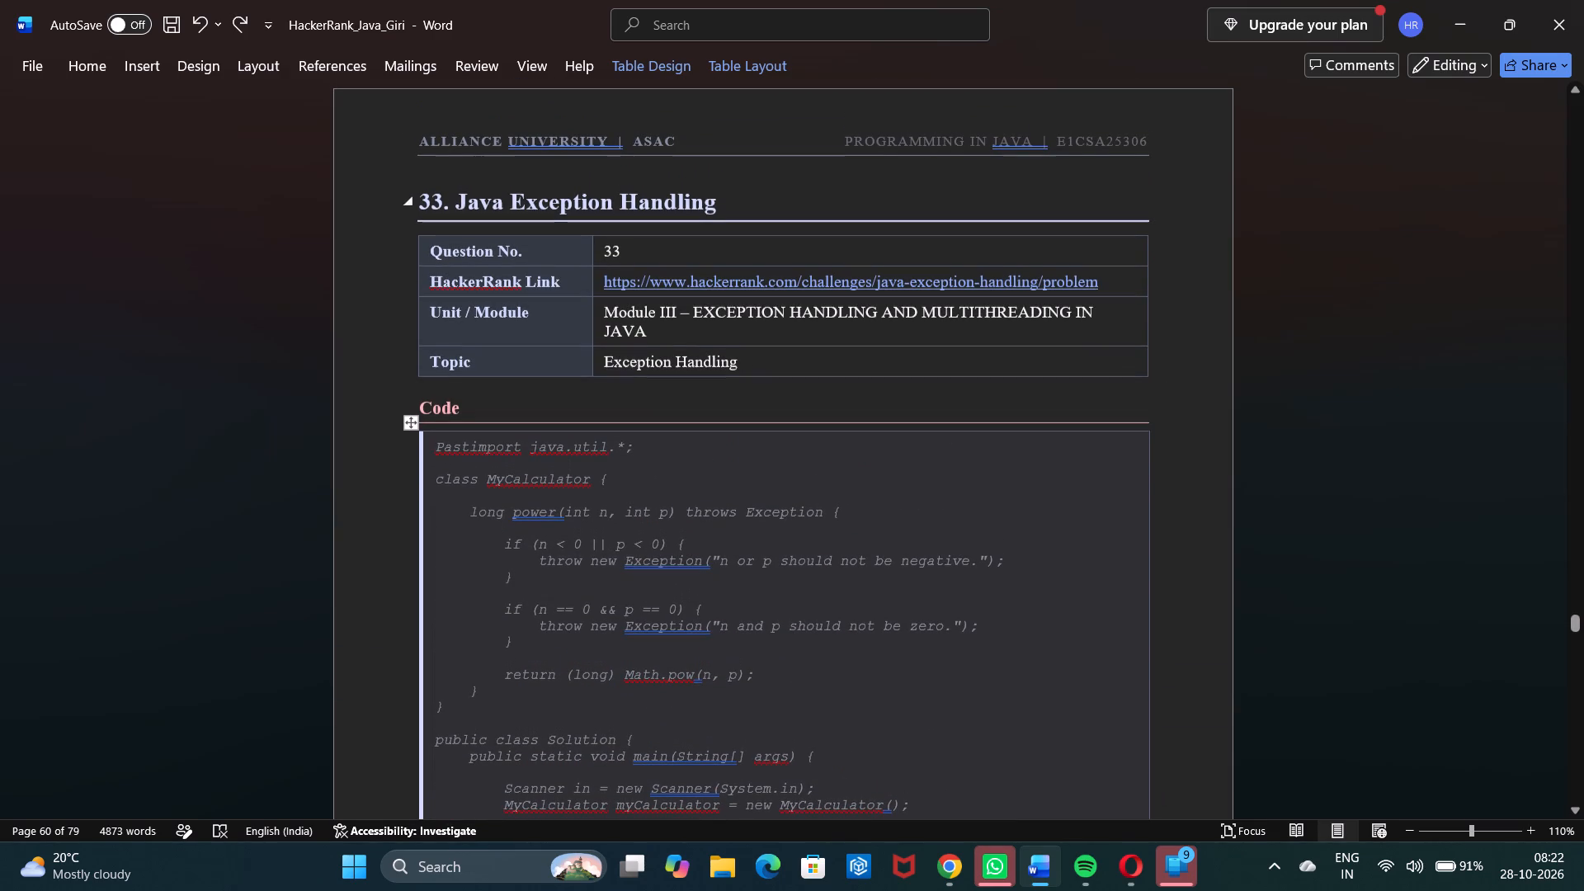
{"action": "left_click", "coordinate": [479, 443]}
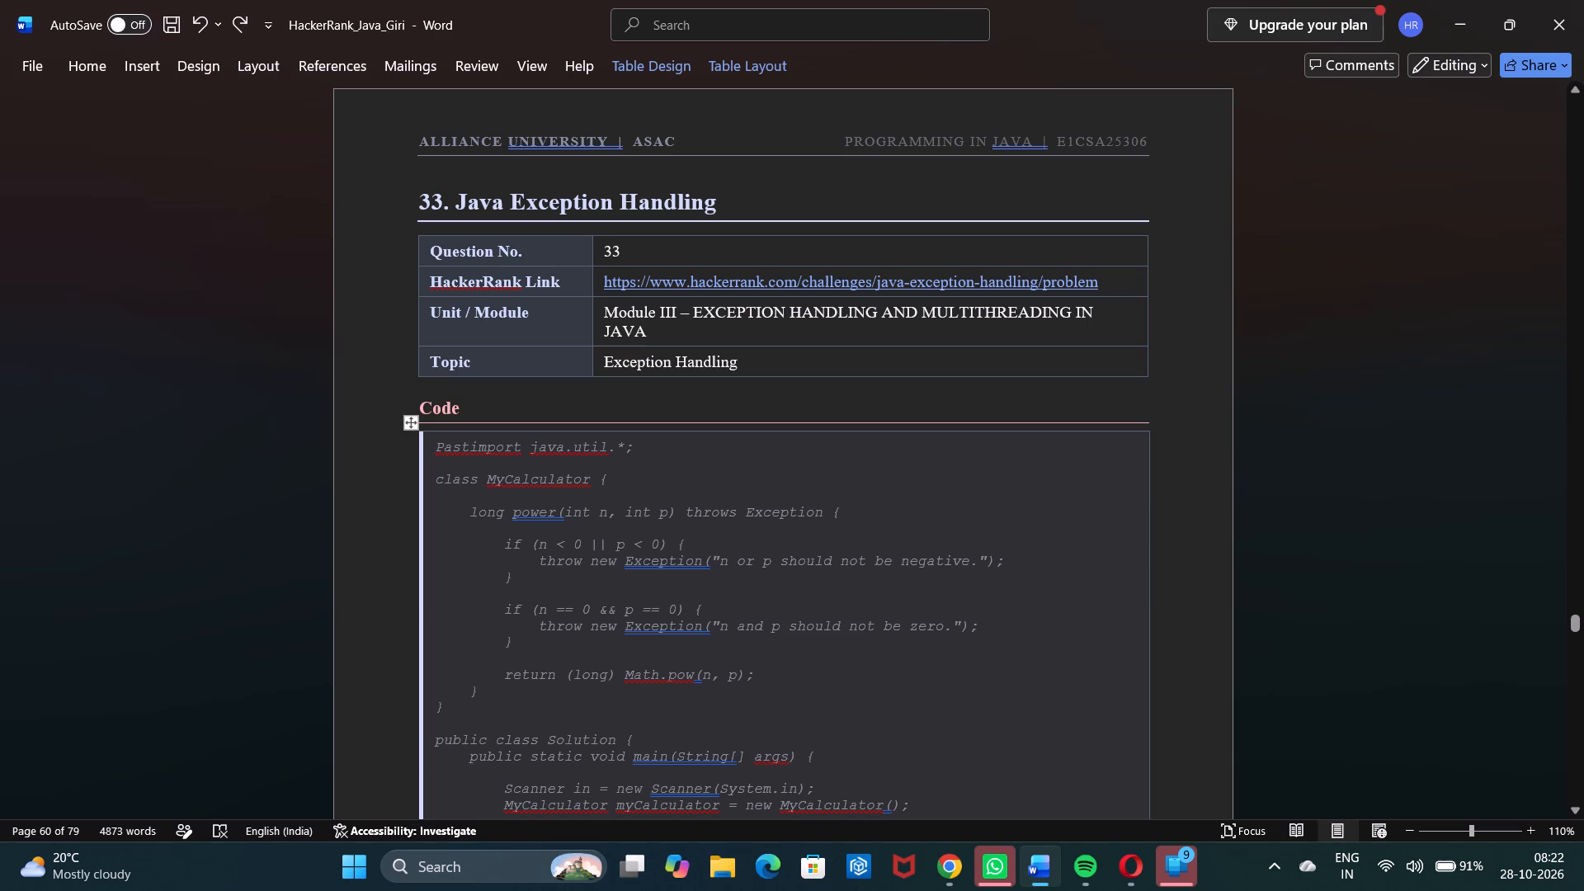
{"action": "key", "text": "Left"}
{"action": "key", "text": "BackSpace"}
{"action": "key", "text": "BackSpace"}
{"action": "key", "text": "BackSpace"}
{"action": "key", "text": "BackSpace"}
{"action": "key", "text": "BackSpace"}
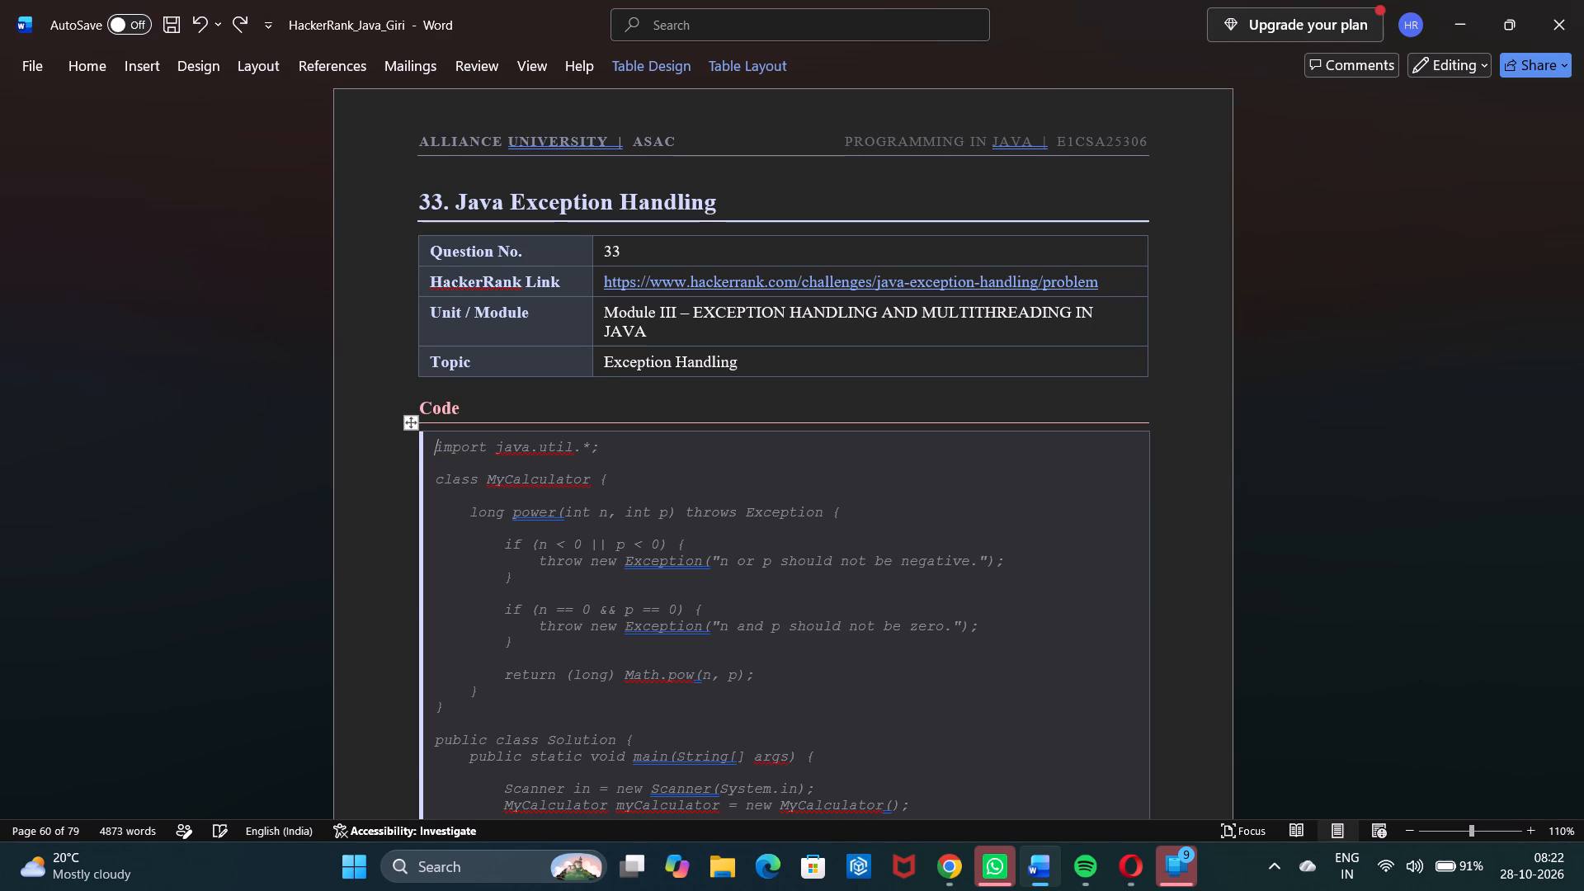
Review the code and output sections of questions 33 and 34, and find the empty question 35, Java ArrayList.
{"action": "scroll", "coordinate": [479, 443], "scroll_direction": "up", "scroll_amount": 4}
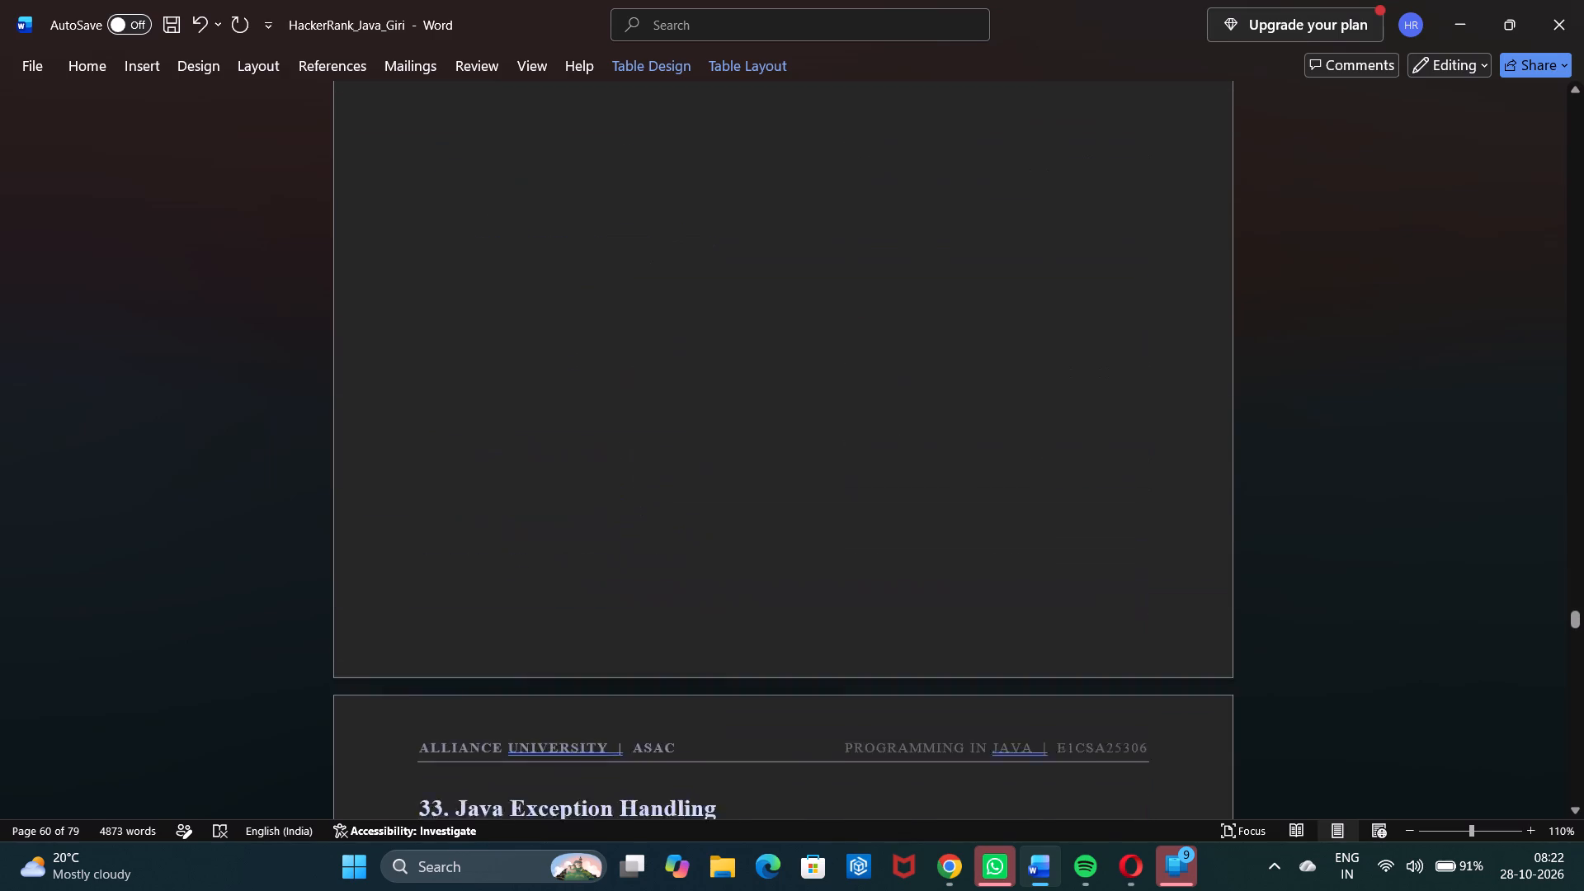
{"action": "scroll", "coordinate": [479, 443], "scroll_direction": "down", "scroll_amount": 7}
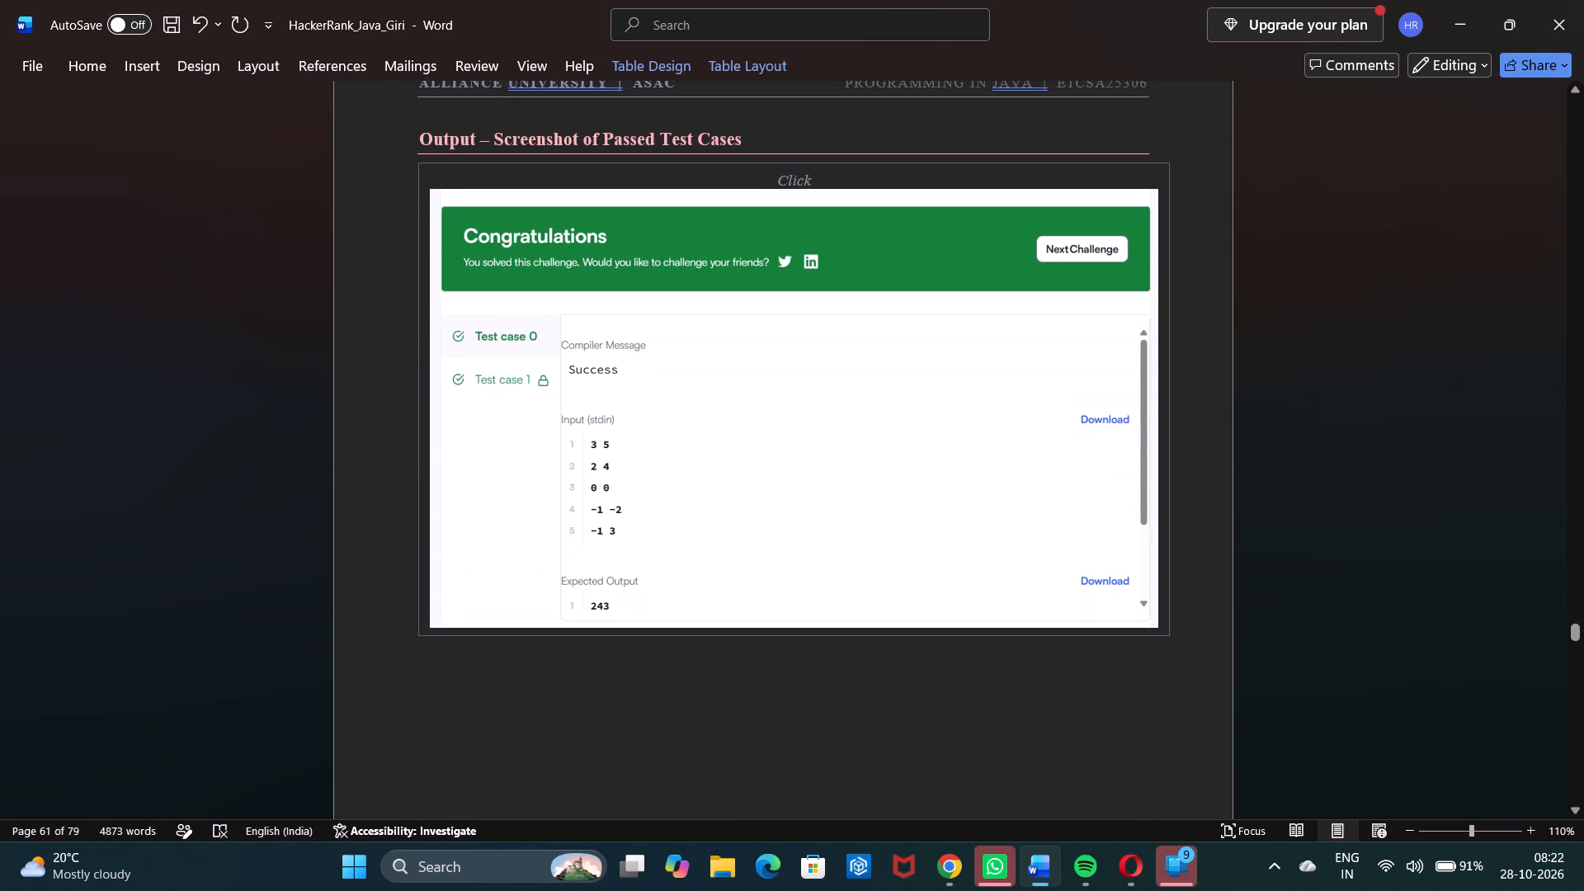
{"action": "scroll", "coordinate": [479, 443], "scroll_direction": "down", "scroll_amount": 6}
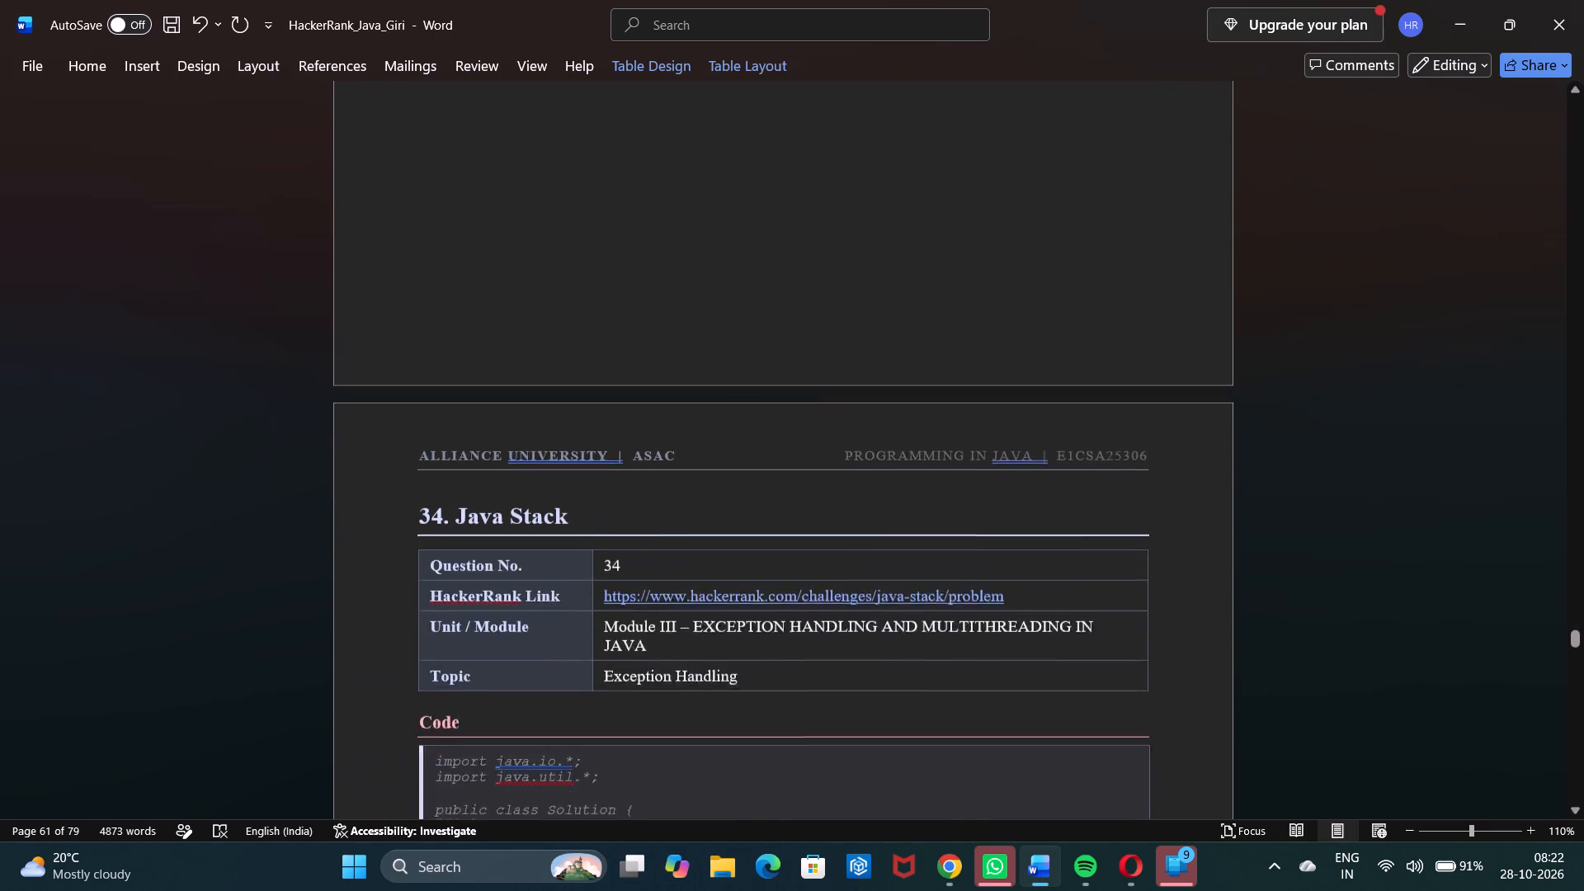
{"action": "scroll", "coordinate": [479, 443], "scroll_direction": "down", "scroll_amount": 1}
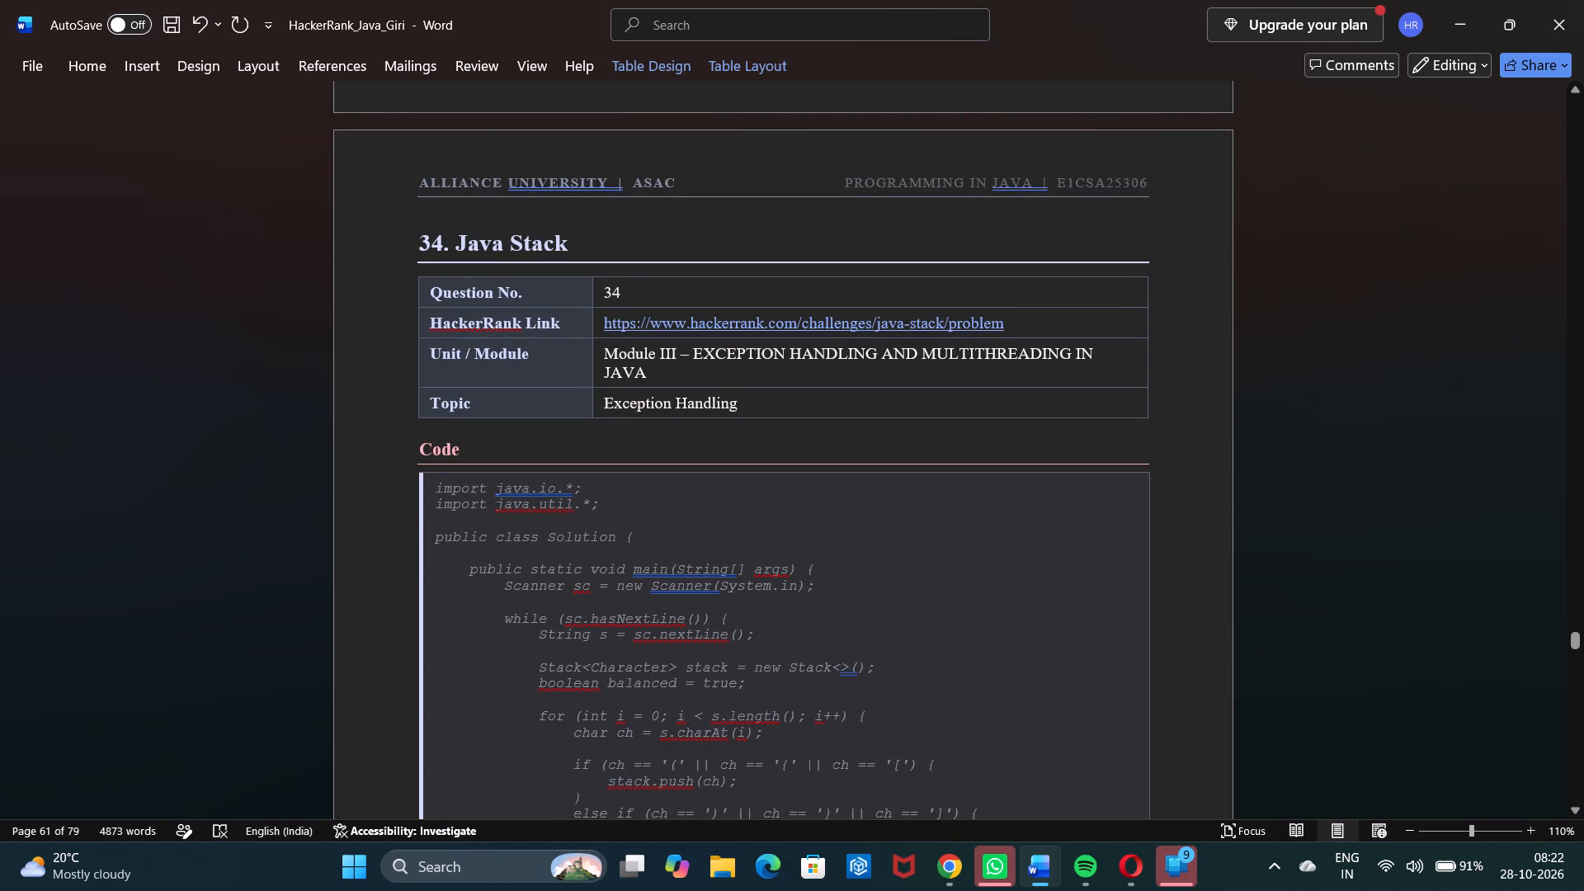
{"action": "scroll", "coordinate": [1187, 613], "scroll_direction": "down", "scroll_amount": 6}
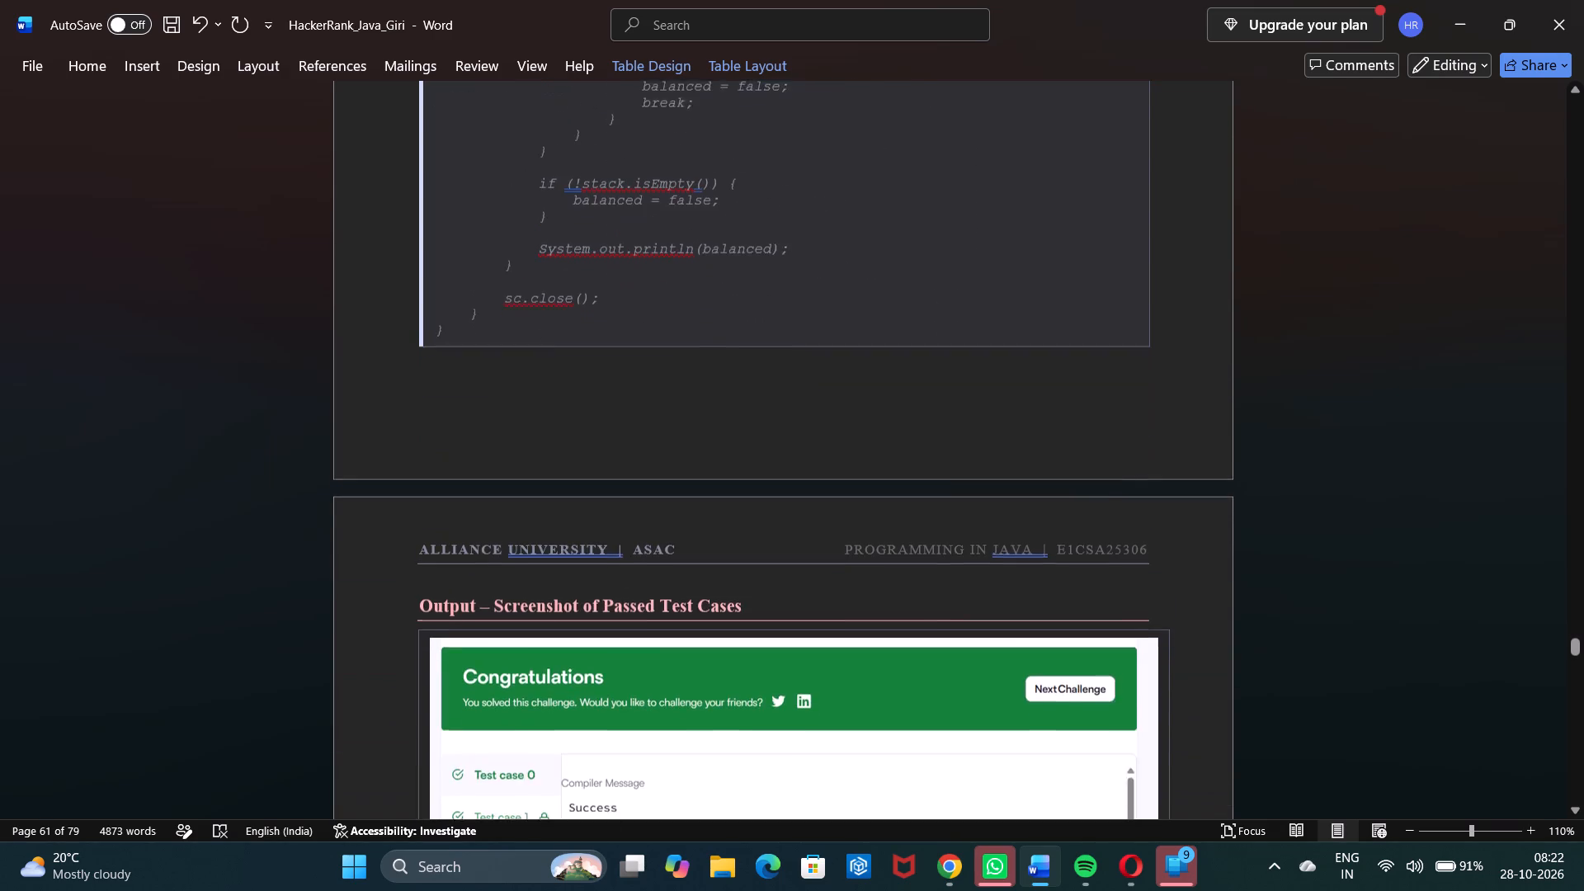
{"action": "scroll", "coordinate": [1187, 613], "scroll_direction": "down", "scroll_amount": 5}
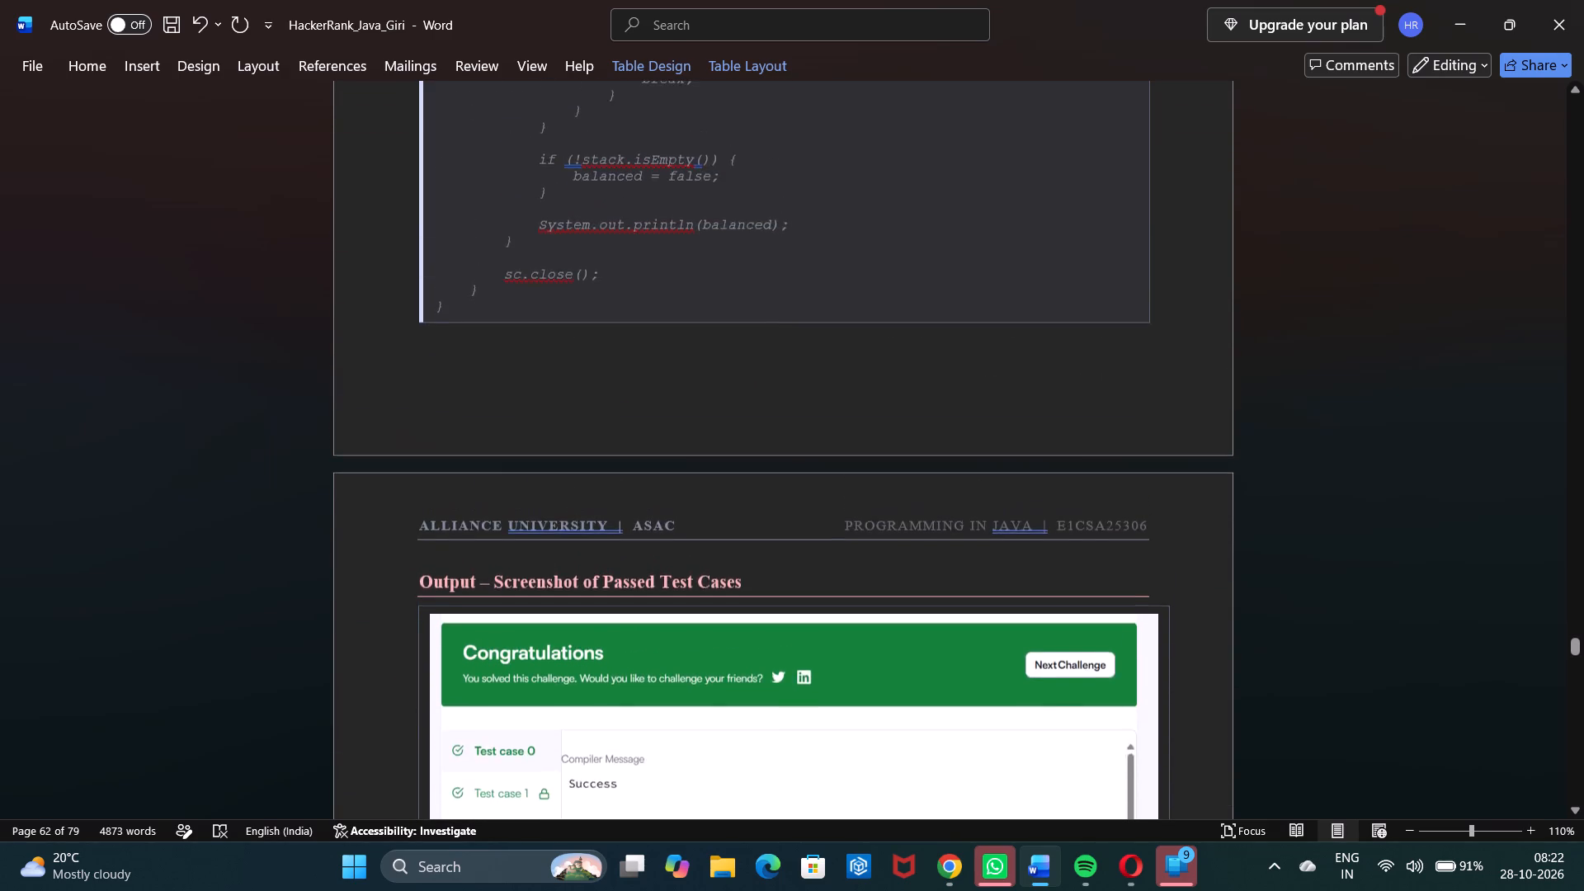
{"action": "scroll", "coordinate": [1187, 613], "scroll_direction": "down", "scroll_amount": 5}
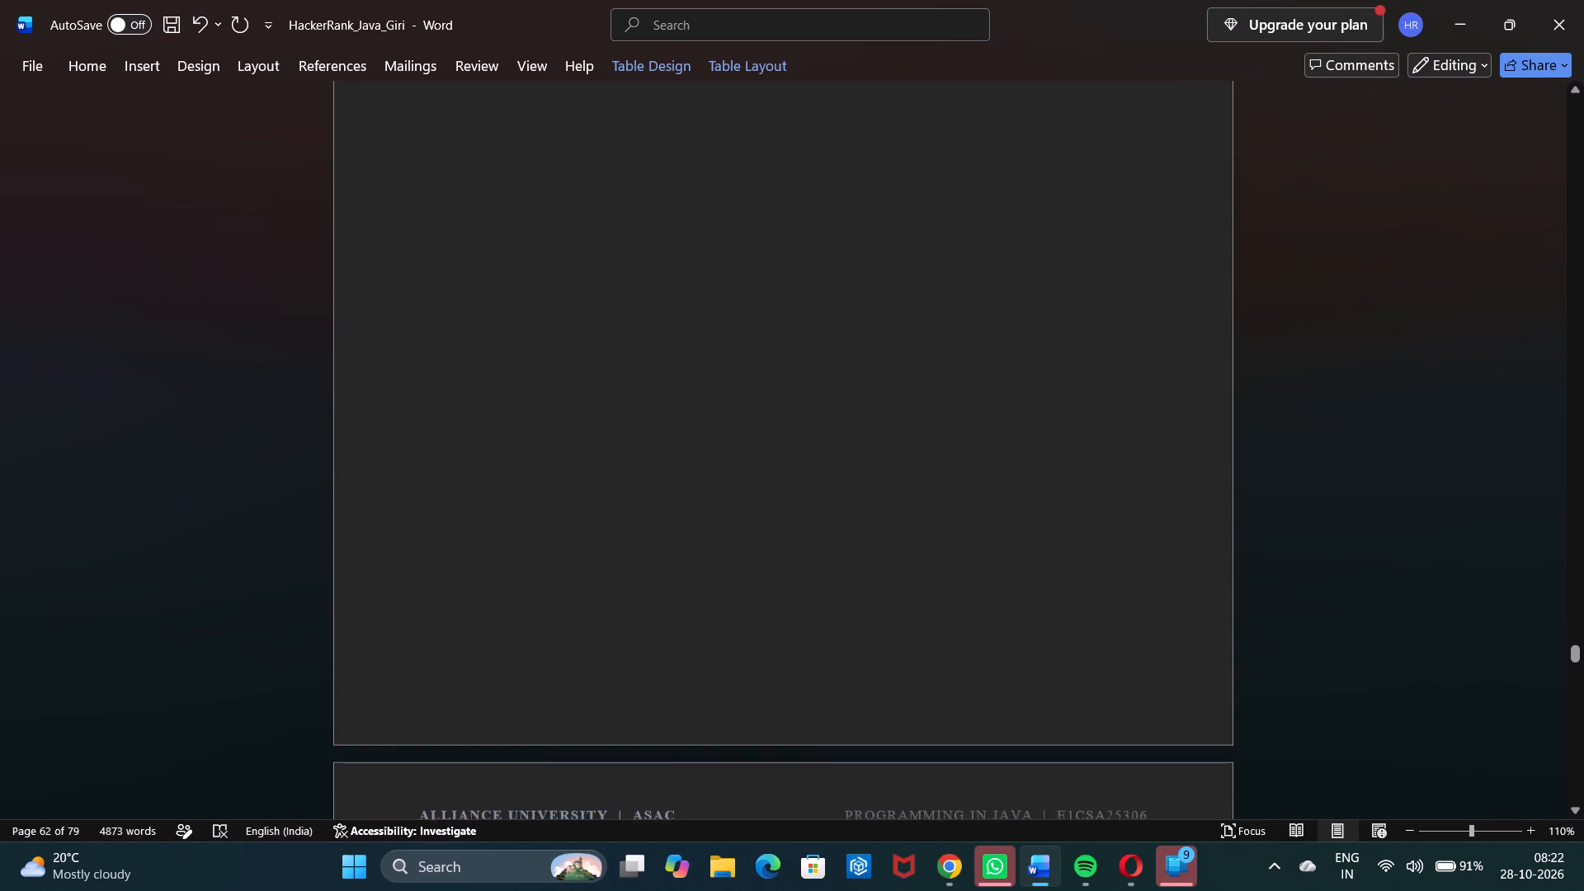
{"action": "scroll", "coordinate": [1187, 613], "scroll_direction": "down", "scroll_amount": 1}
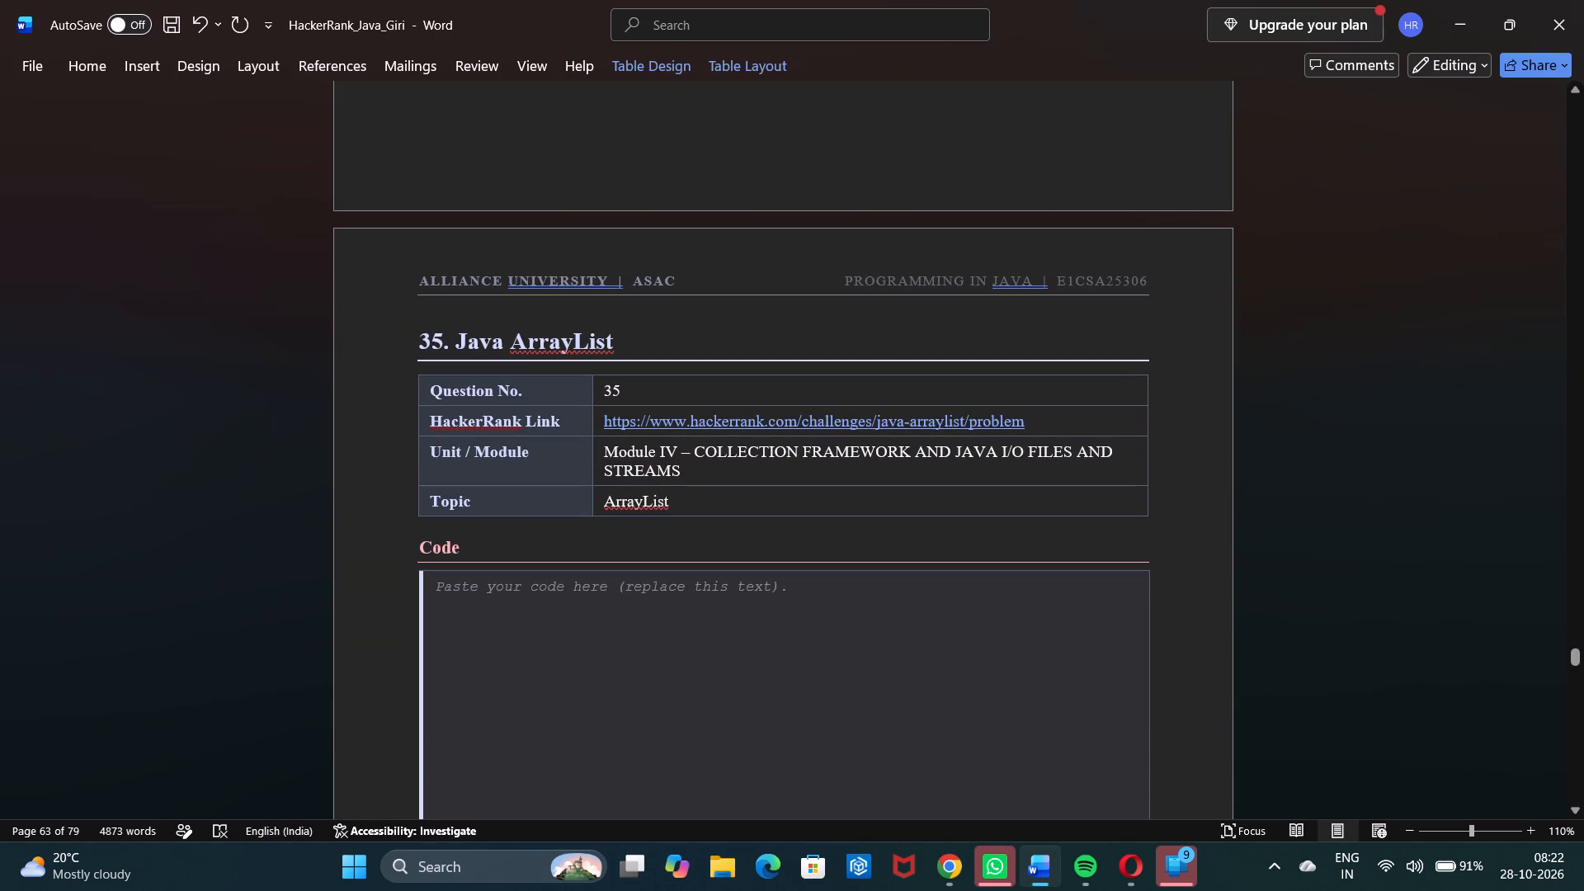
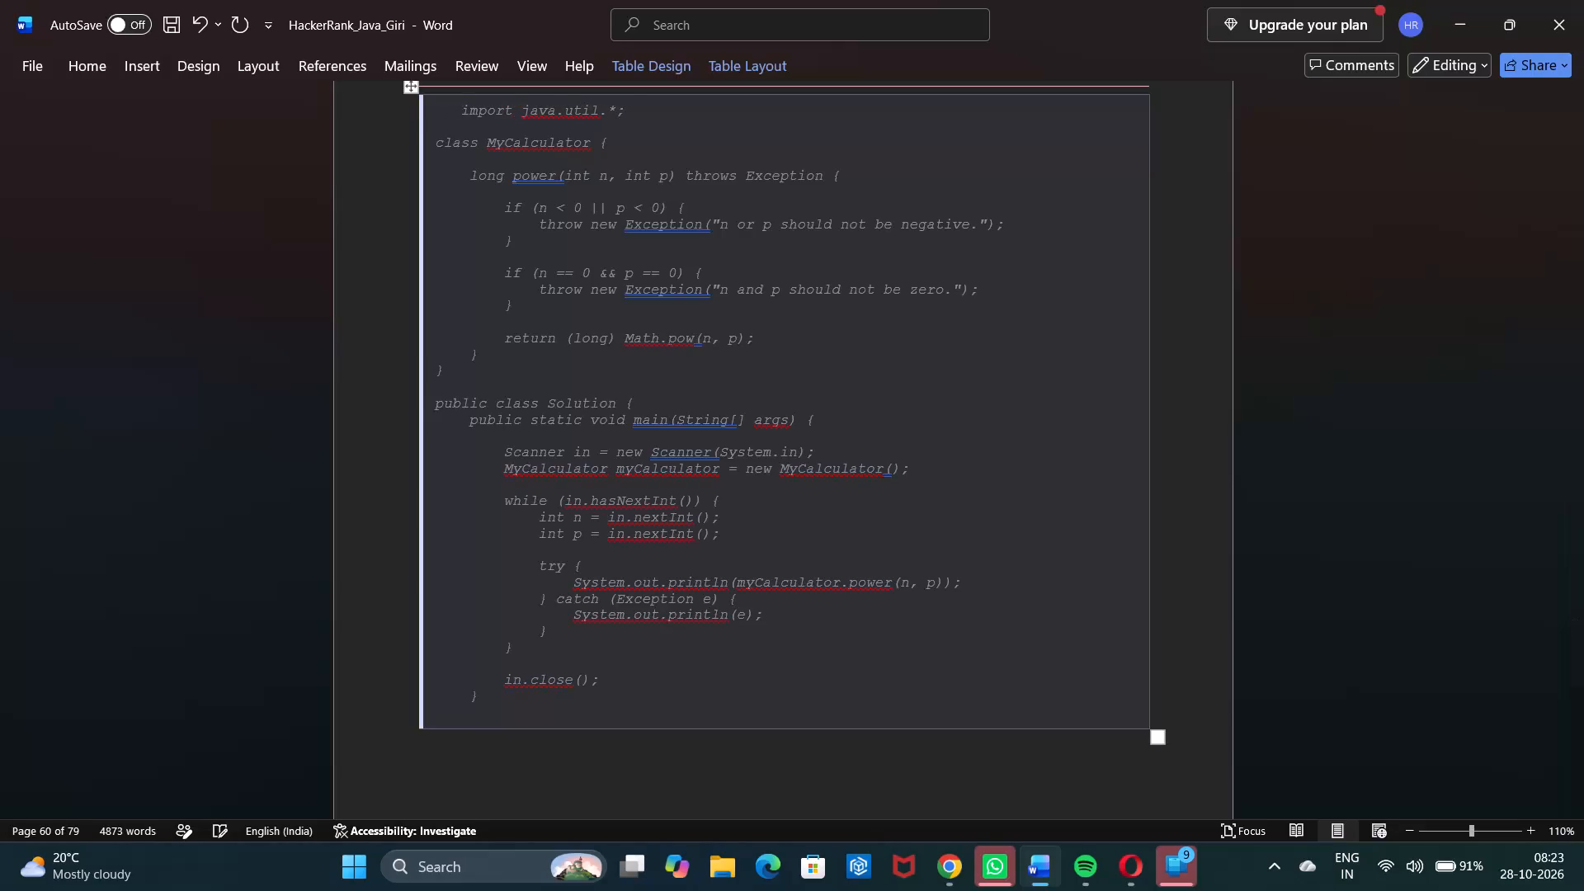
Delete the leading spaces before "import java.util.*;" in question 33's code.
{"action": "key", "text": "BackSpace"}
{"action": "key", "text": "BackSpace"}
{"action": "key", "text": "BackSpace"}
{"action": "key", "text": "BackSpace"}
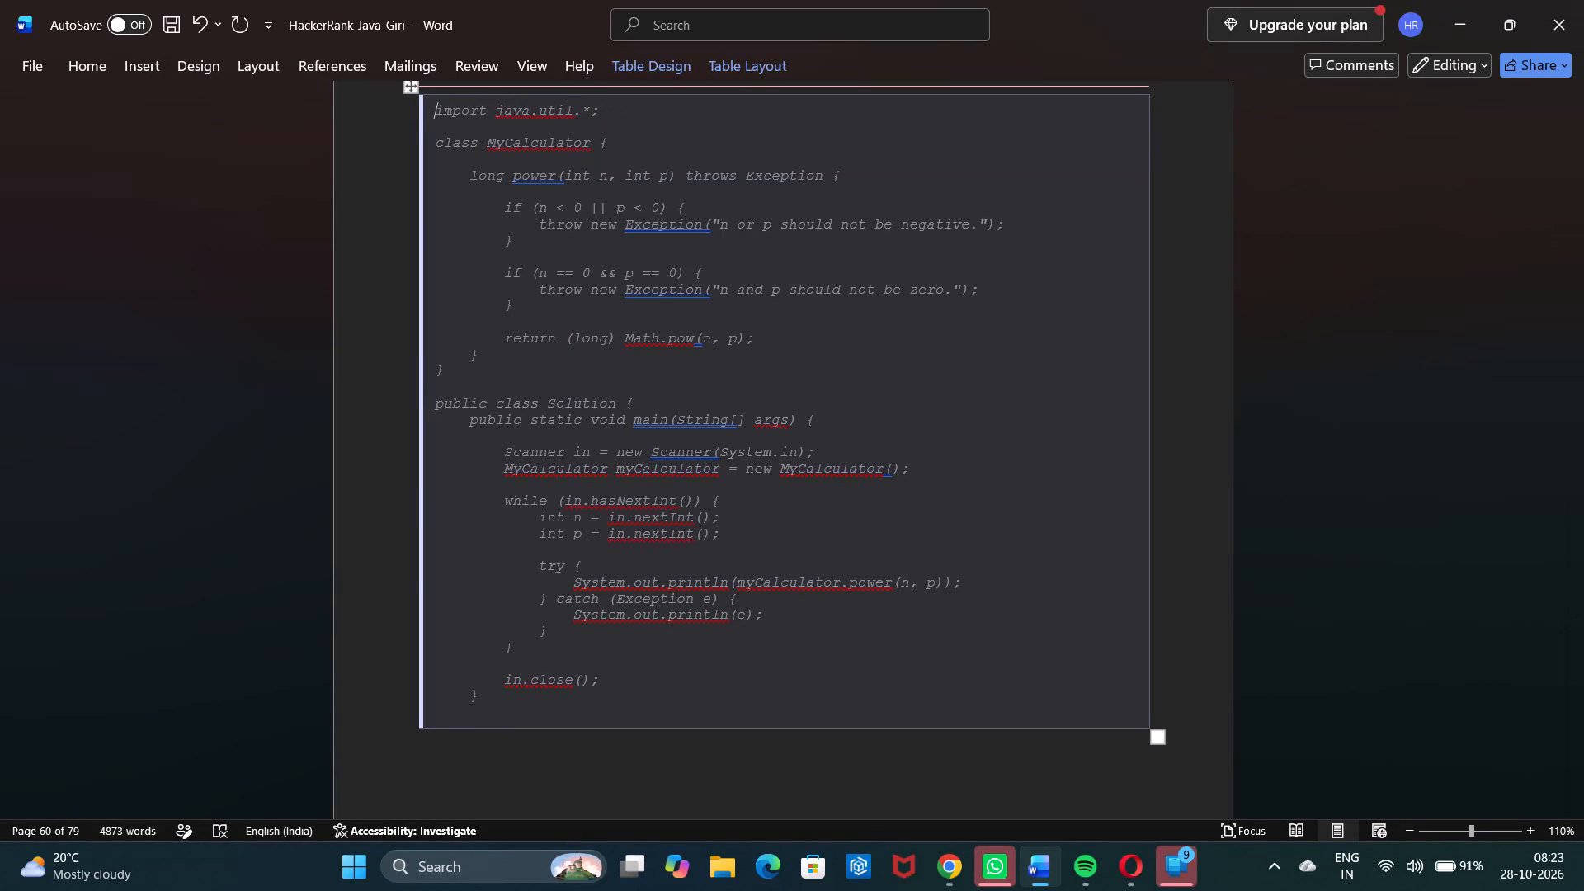
Open the HackerRank challenge link of question 35, Java ArrayList.
{"action": "scroll", "coordinate": [1187, 613], "scroll_direction": "down", "scroll_amount": 6}
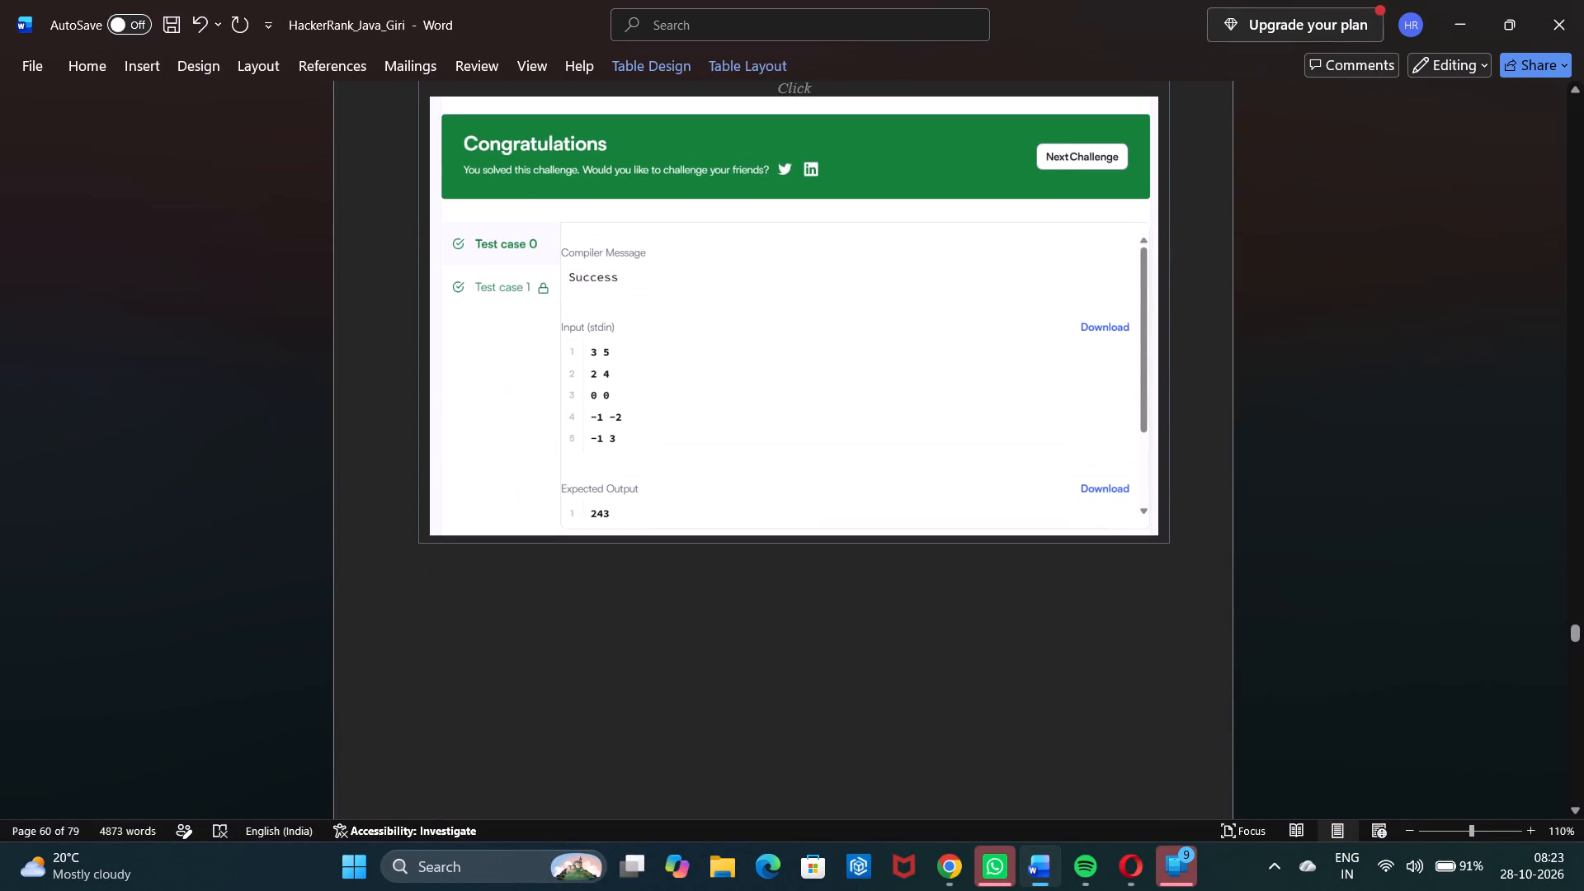
{"action": "scroll", "coordinate": [1187, 613], "scroll_direction": "down", "scroll_amount": 3}
{"action": "scroll", "coordinate": [1187, 613], "scroll_direction": "up", "scroll_amount": 1}
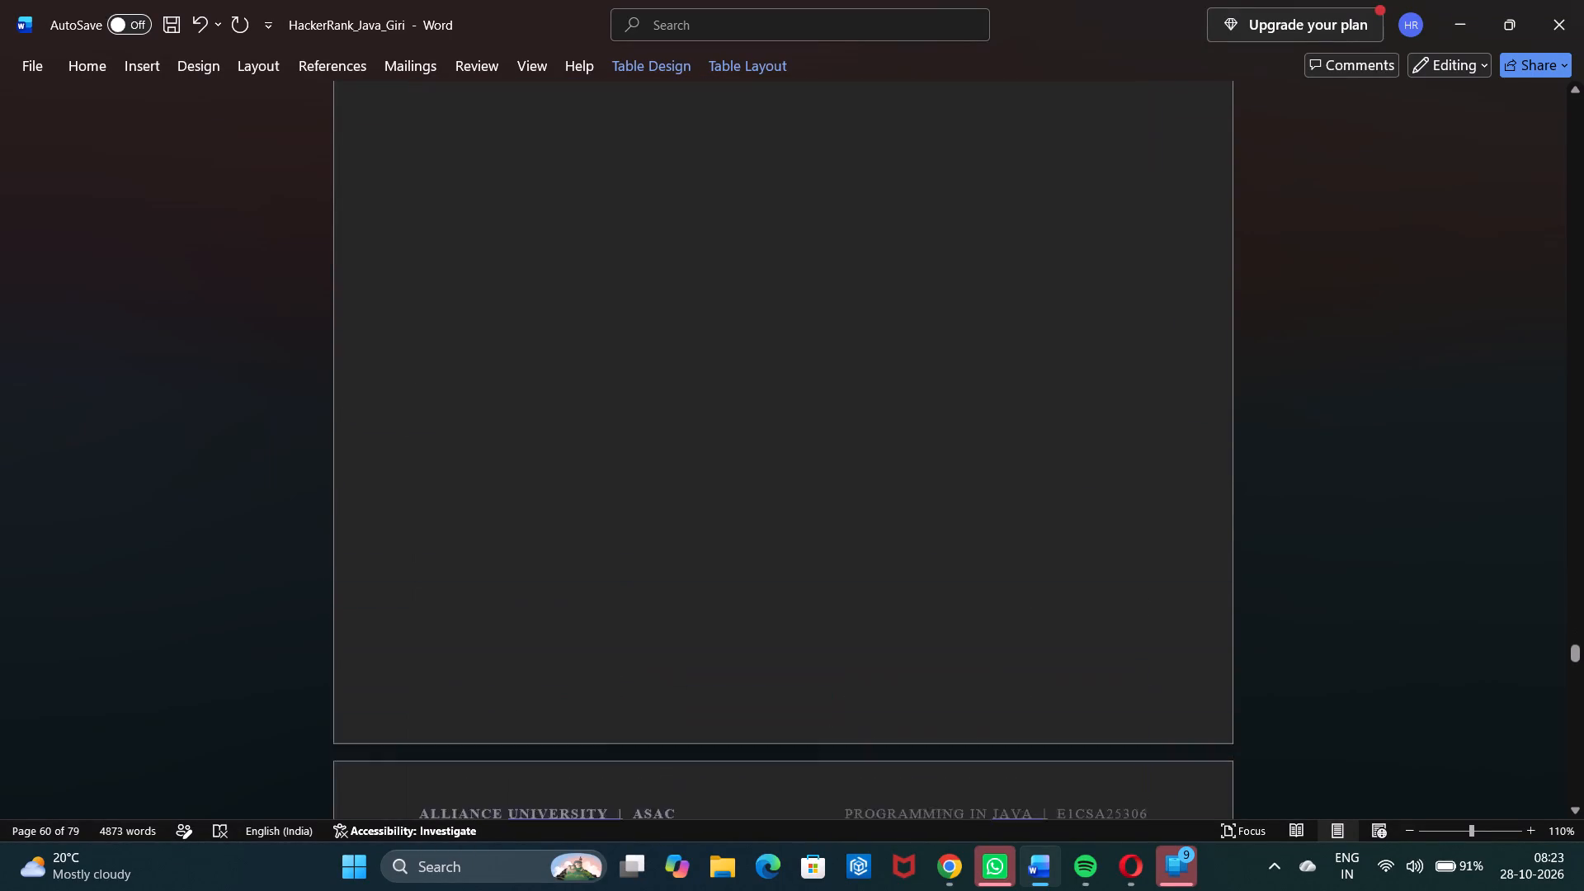
{"action": "scroll", "coordinate": [1187, 613], "scroll_direction": "up", "scroll_amount": 4}
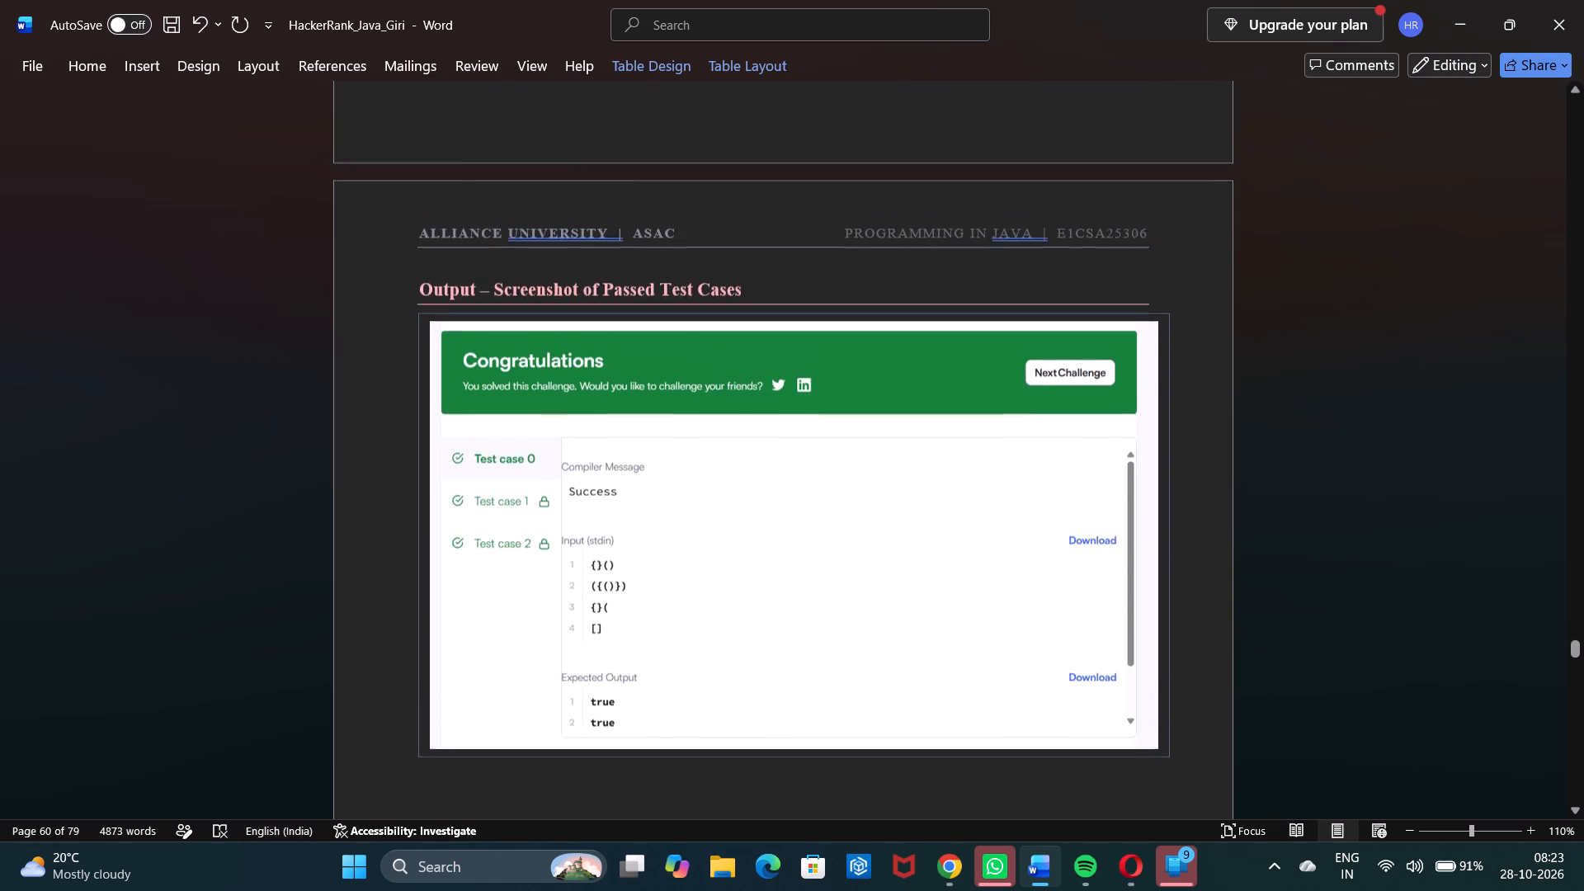
{"action": "scroll", "coordinate": [1187, 613], "scroll_direction": "up", "scroll_amount": 1}
{"action": "scroll", "coordinate": [1187, 613], "scroll_direction": "down", "scroll_amount": 3}
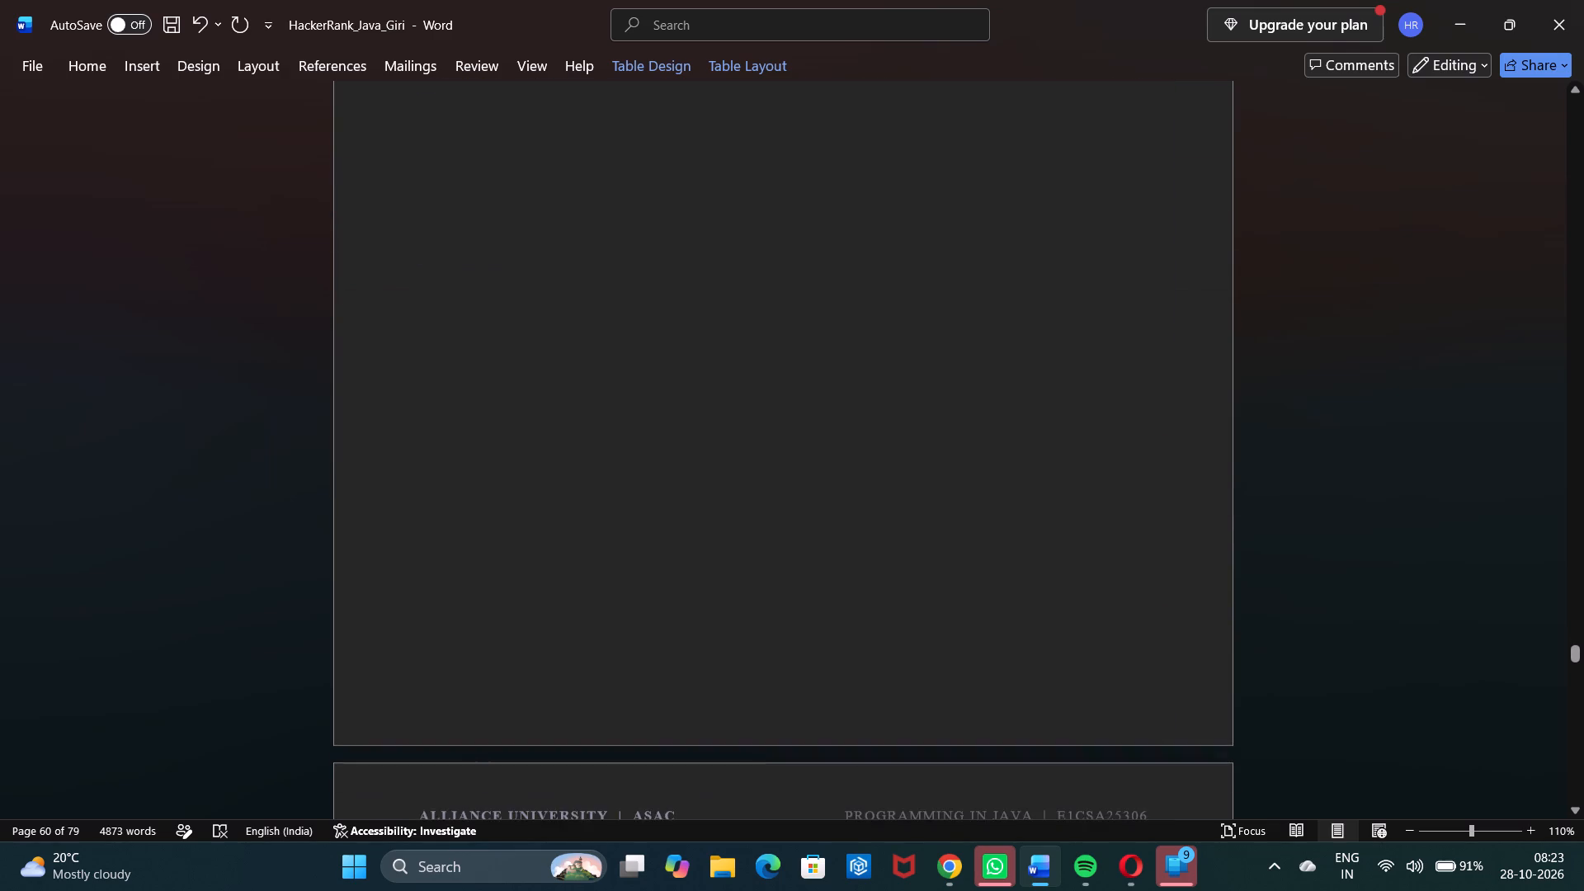
{"action": "scroll", "coordinate": [1187, 613], "scroll_direction": "down", "scroll_amount": 3}
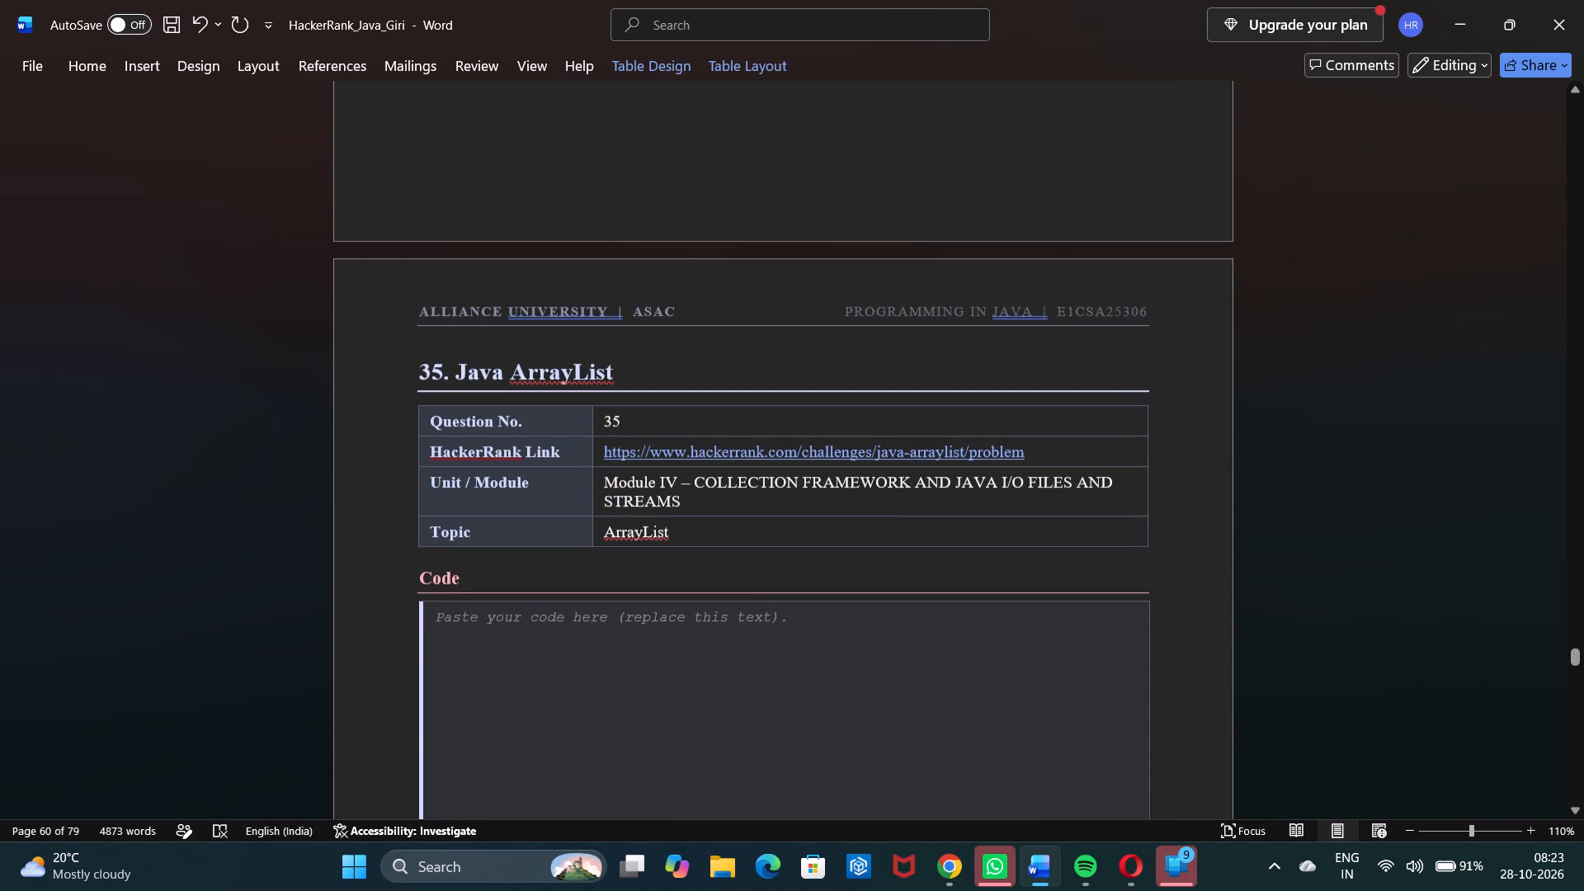
{"action": "left_click", "coordinate": [813, 451], "text": "ctrl"}
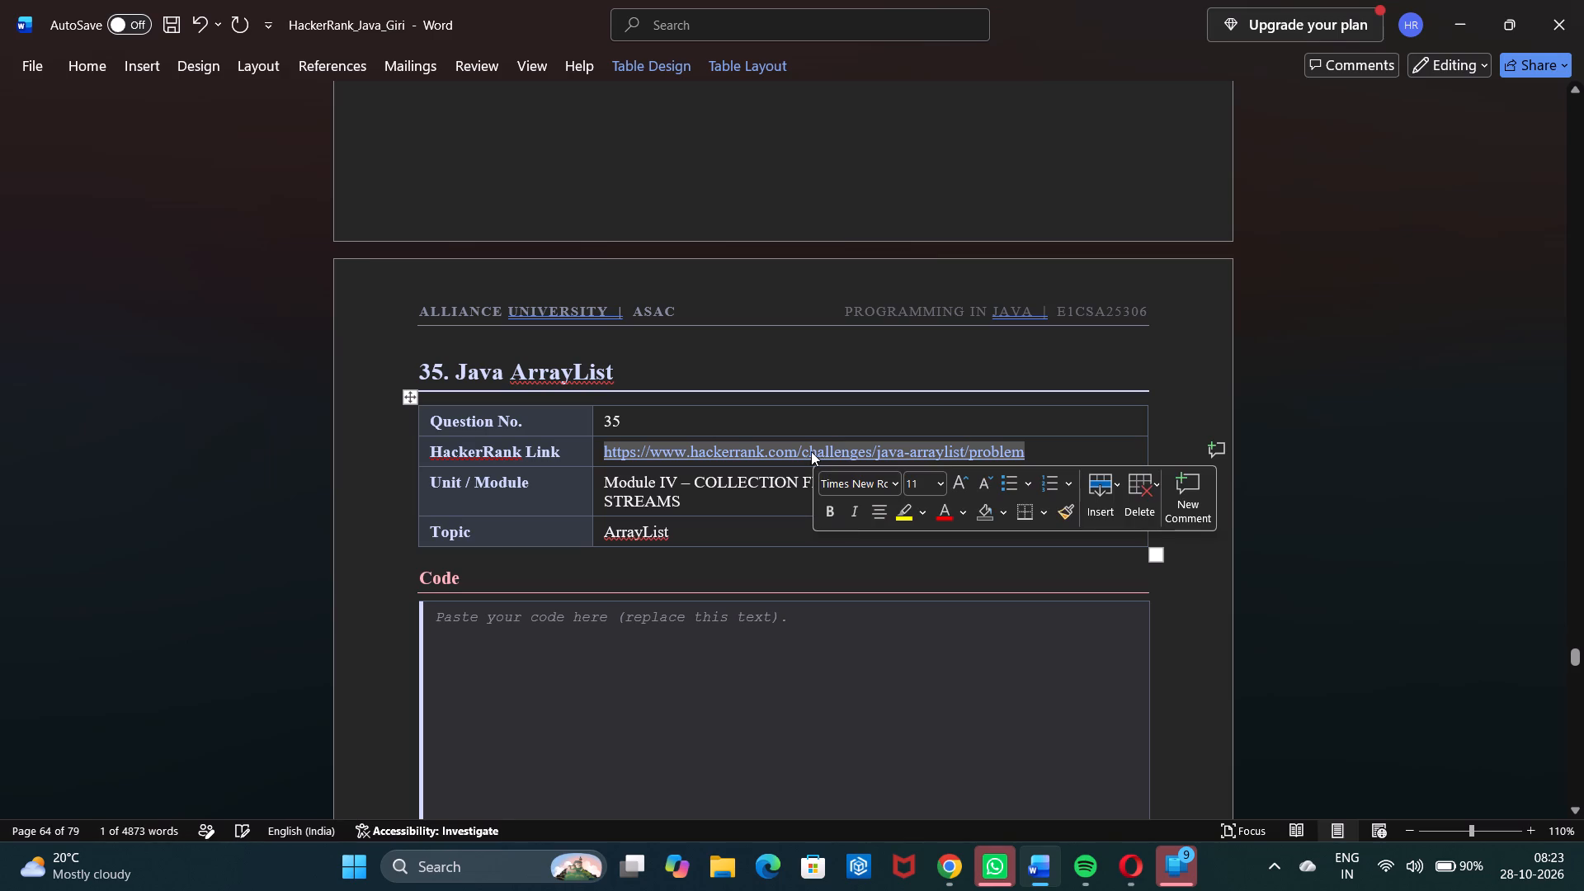
{"action": "left_click", "coordinate": [785, 448], "text": "ctrl"}
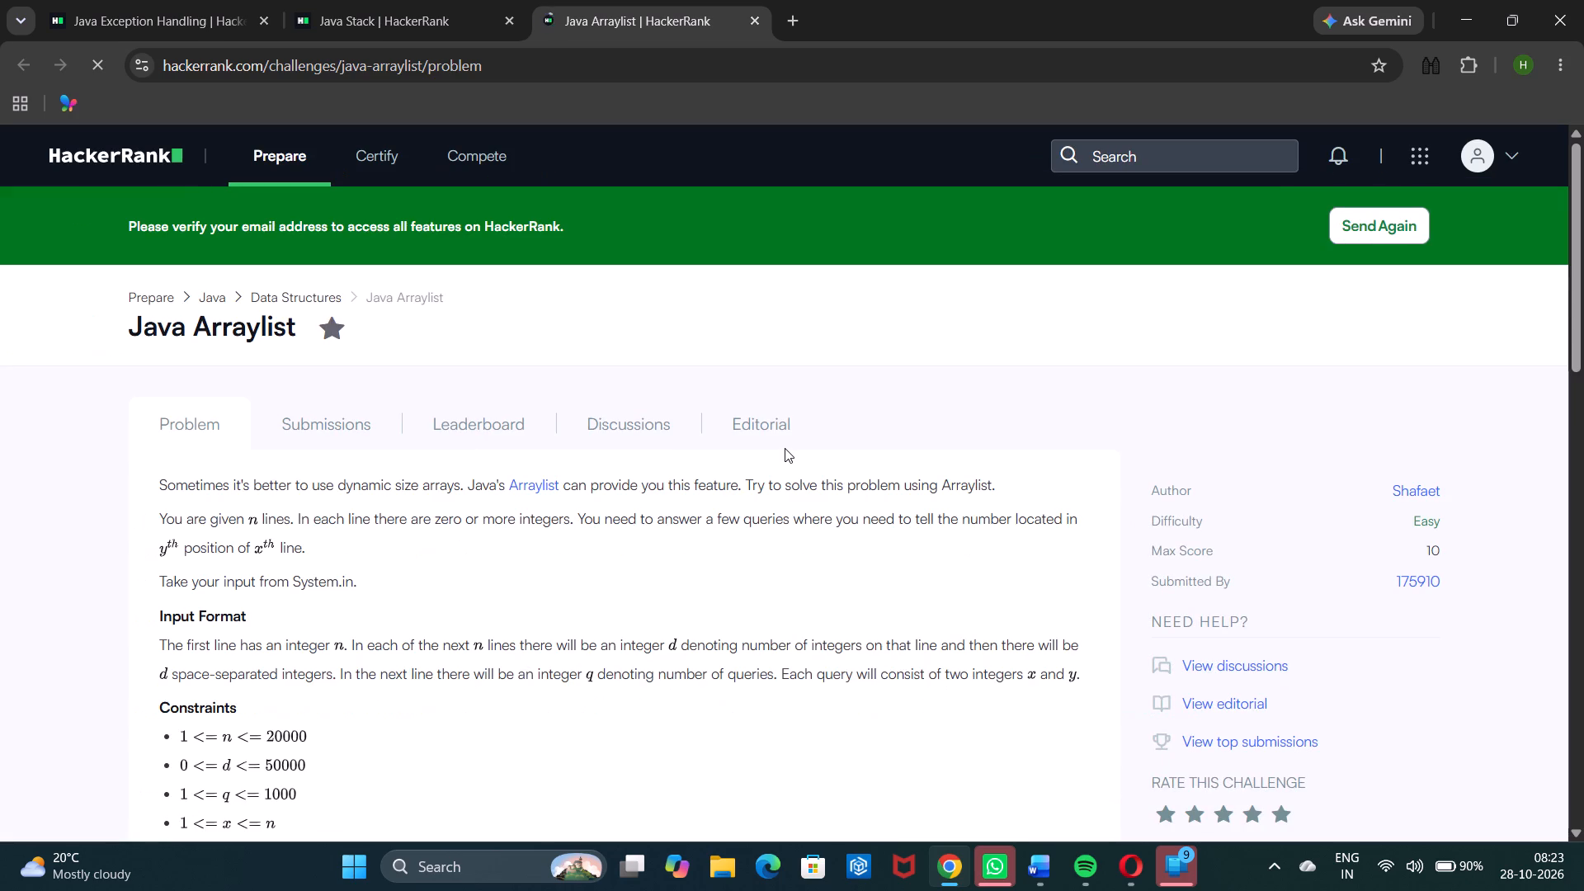
View the accepted Java Arraylist submission's results and open its submitted code in the editor.
{"action": "left_click", "coordinate": [332, 424]}
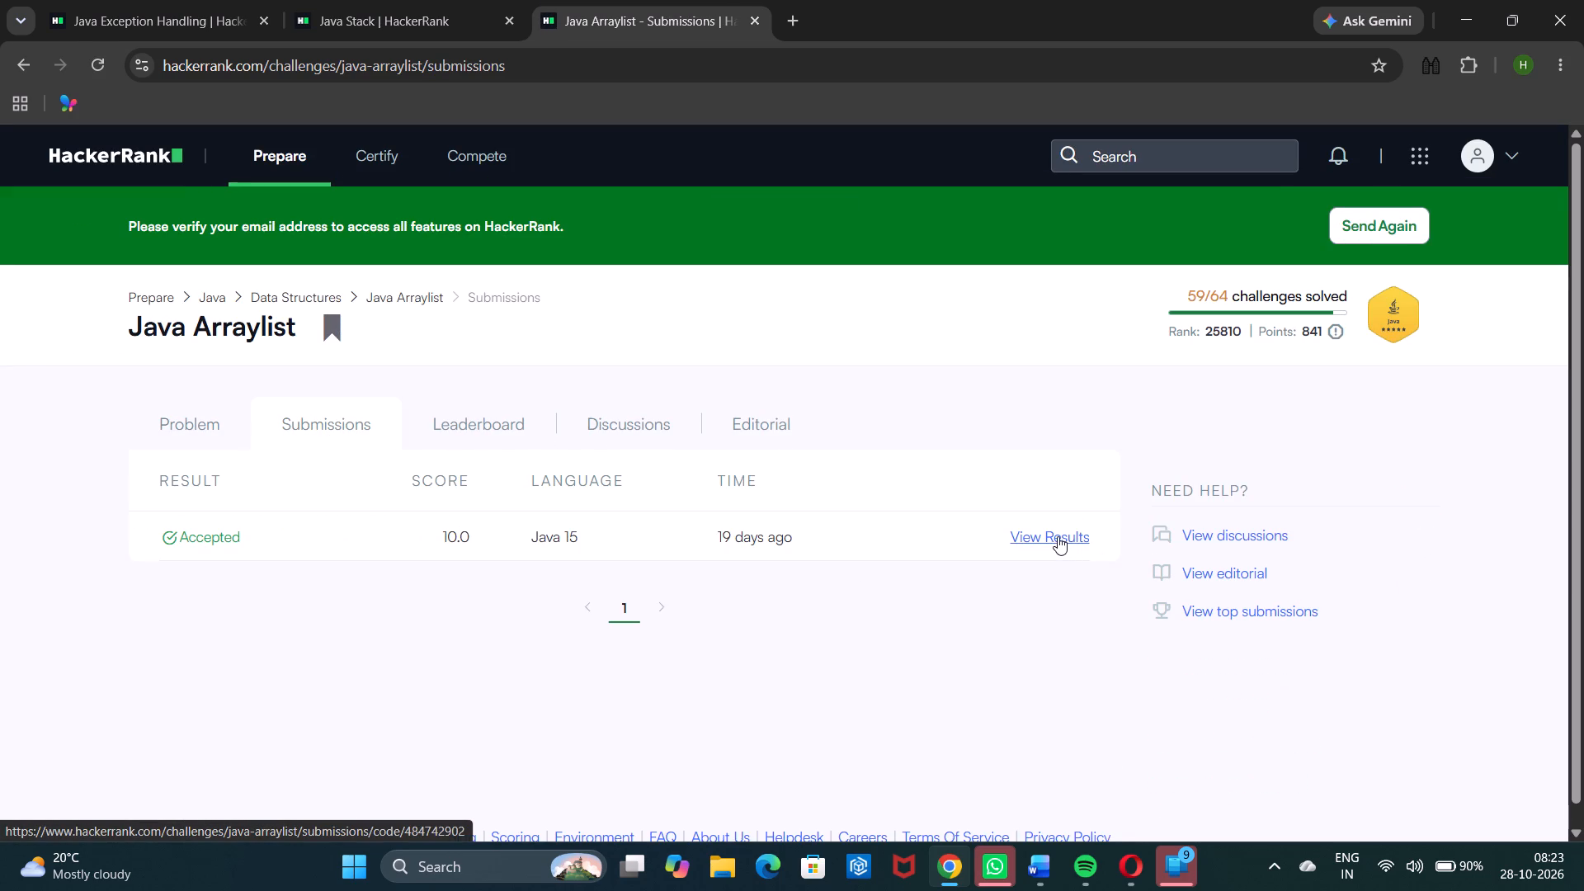
{"action": "left_click", "coordinate": [1058, 536]}
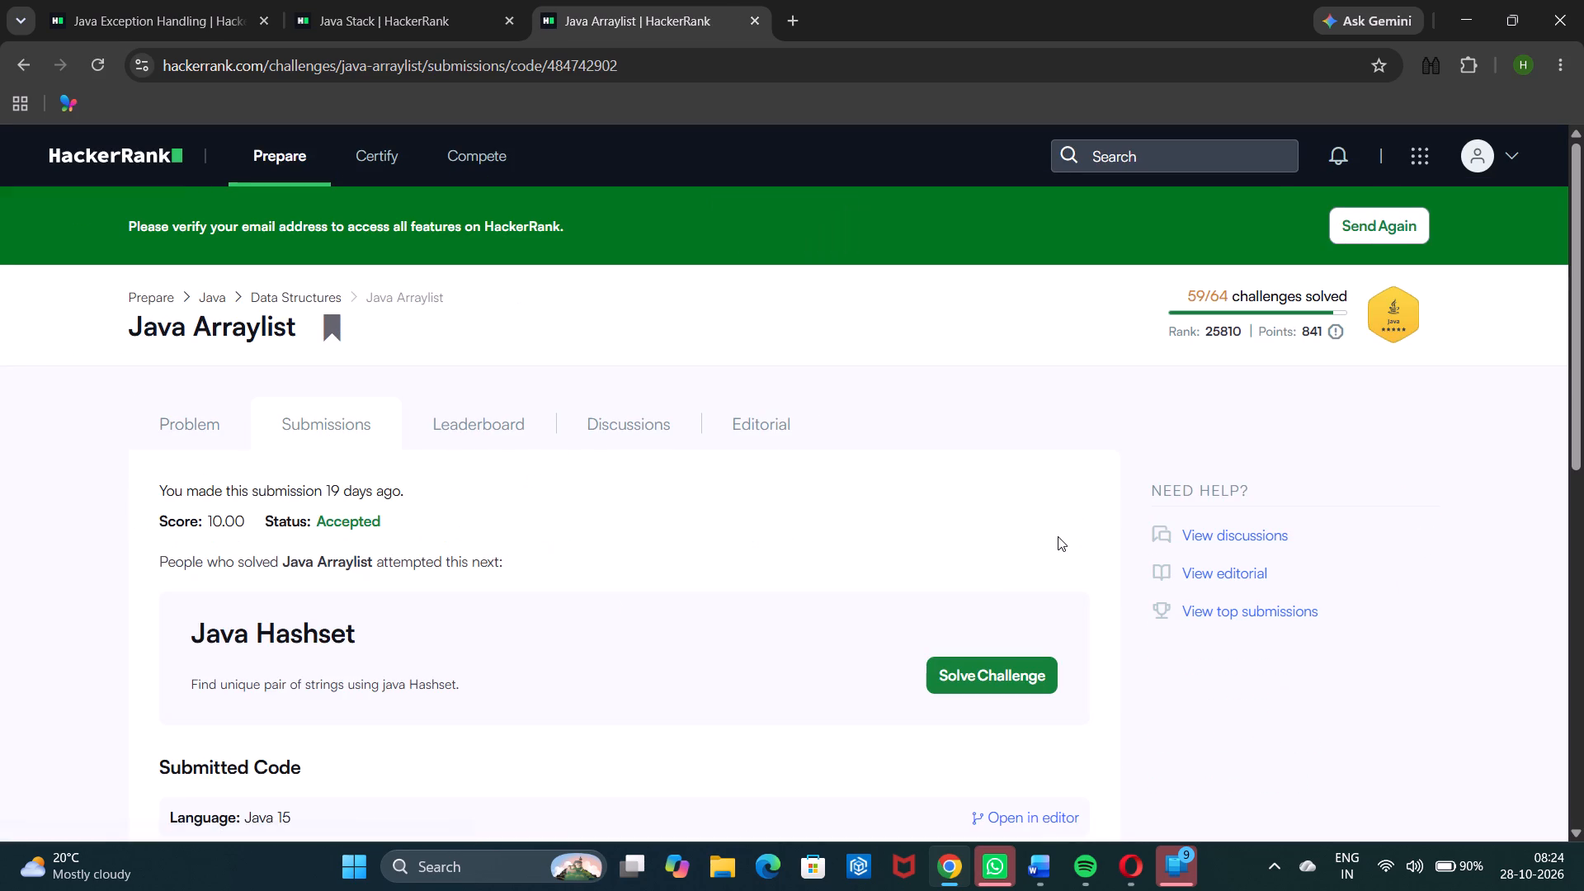
{"action": "scroll", "coordinate": [757, 645], "scroll_direction": "down", "scroll_amount": 4}
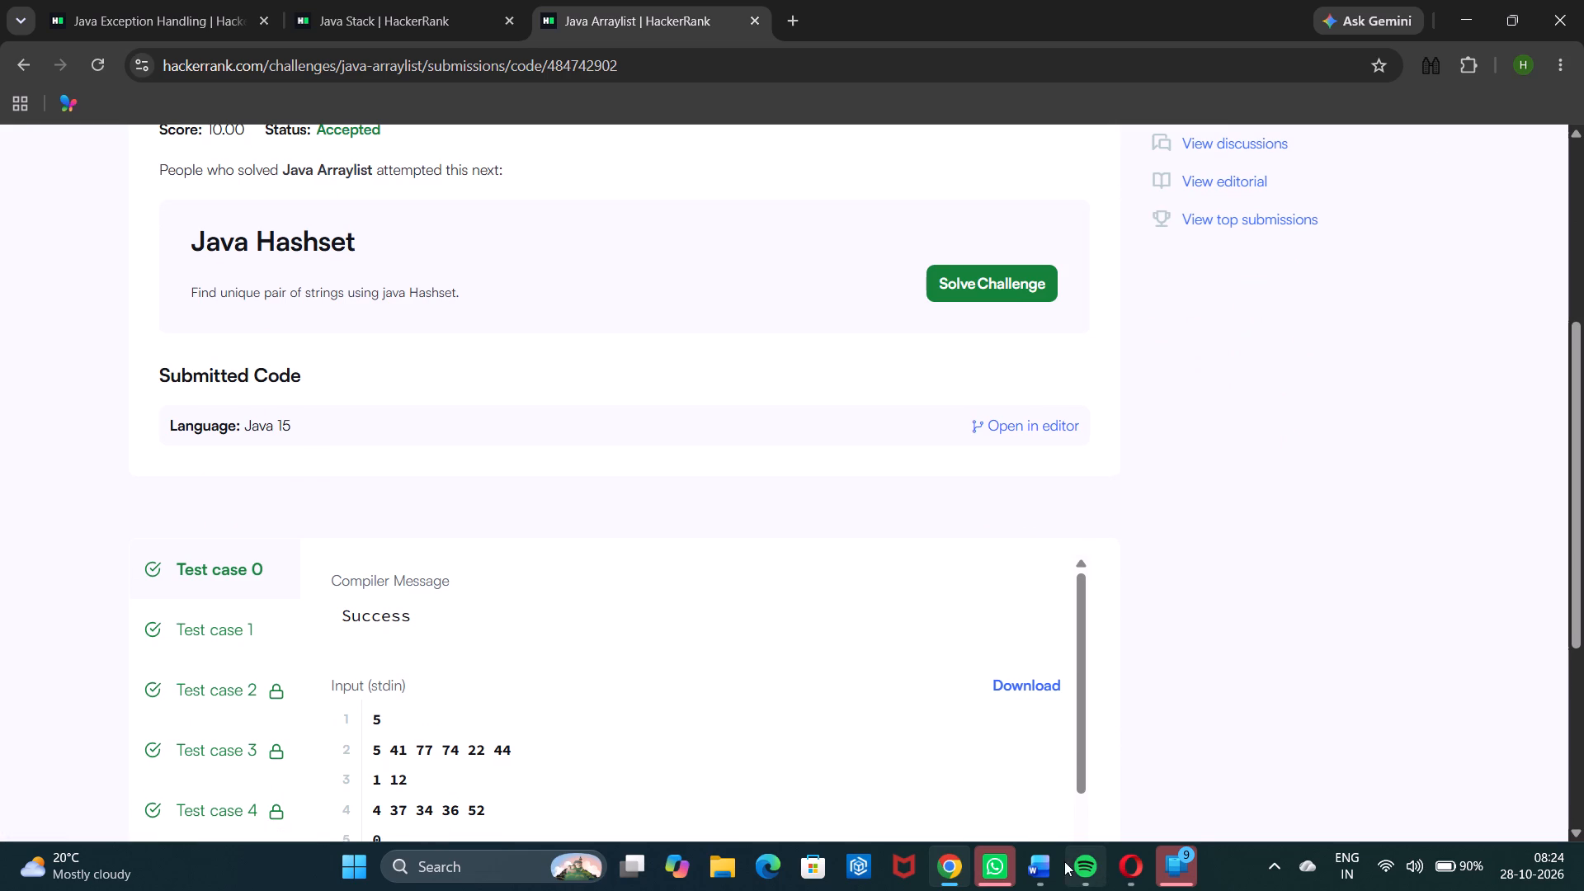
{"action": "left_click", "coordinate": [412, 0]}
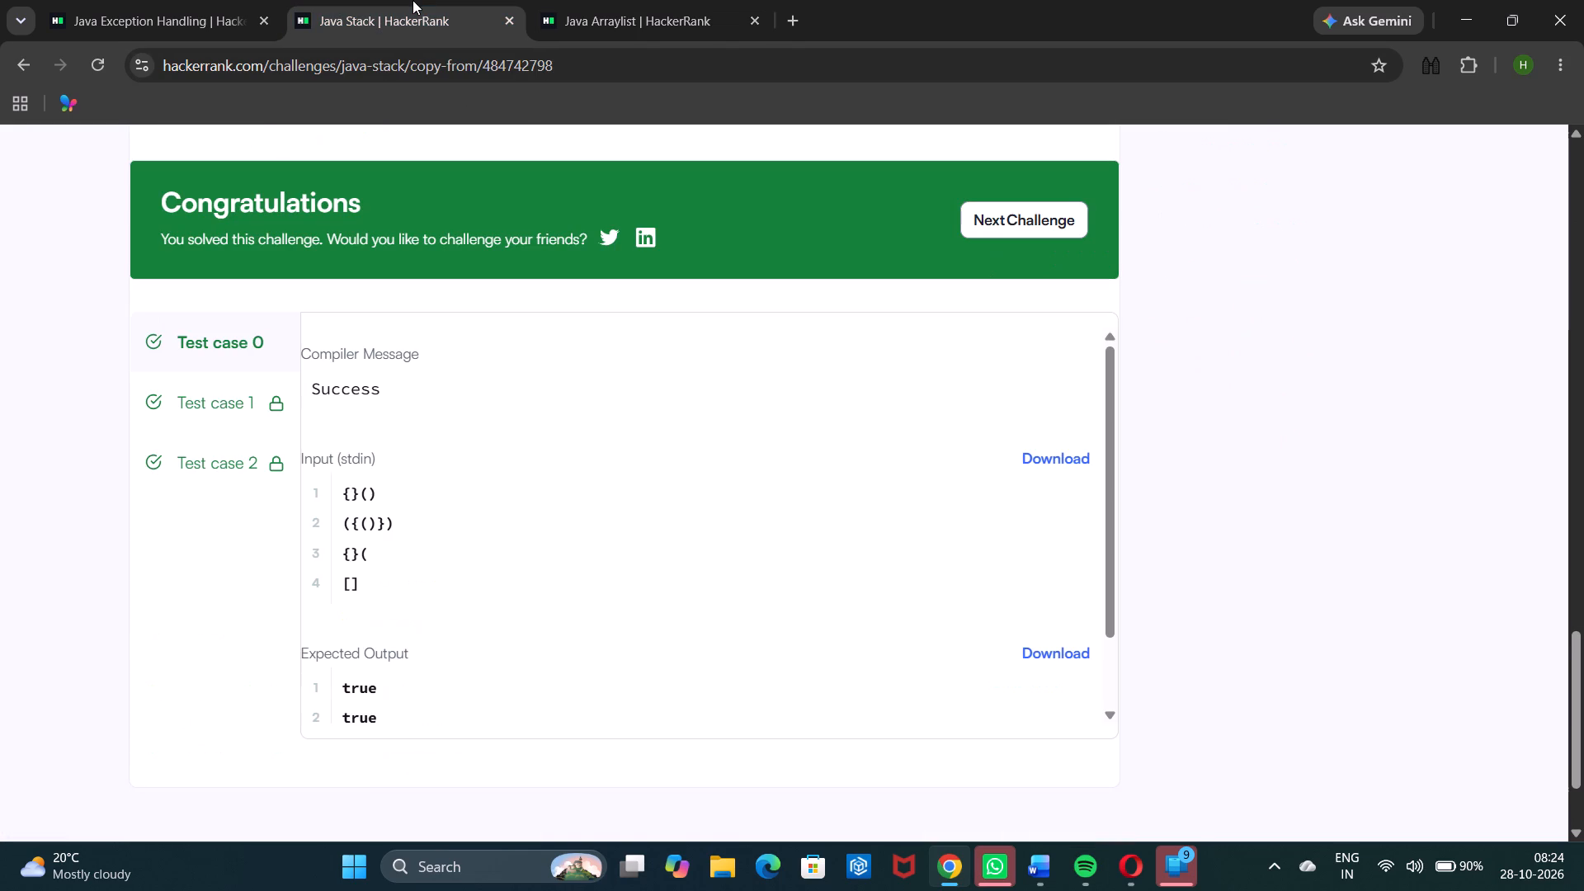
{"action": "scroll", "coordinate": [430, 339], "scroll_direction": "up", "scroll_amount": 12}
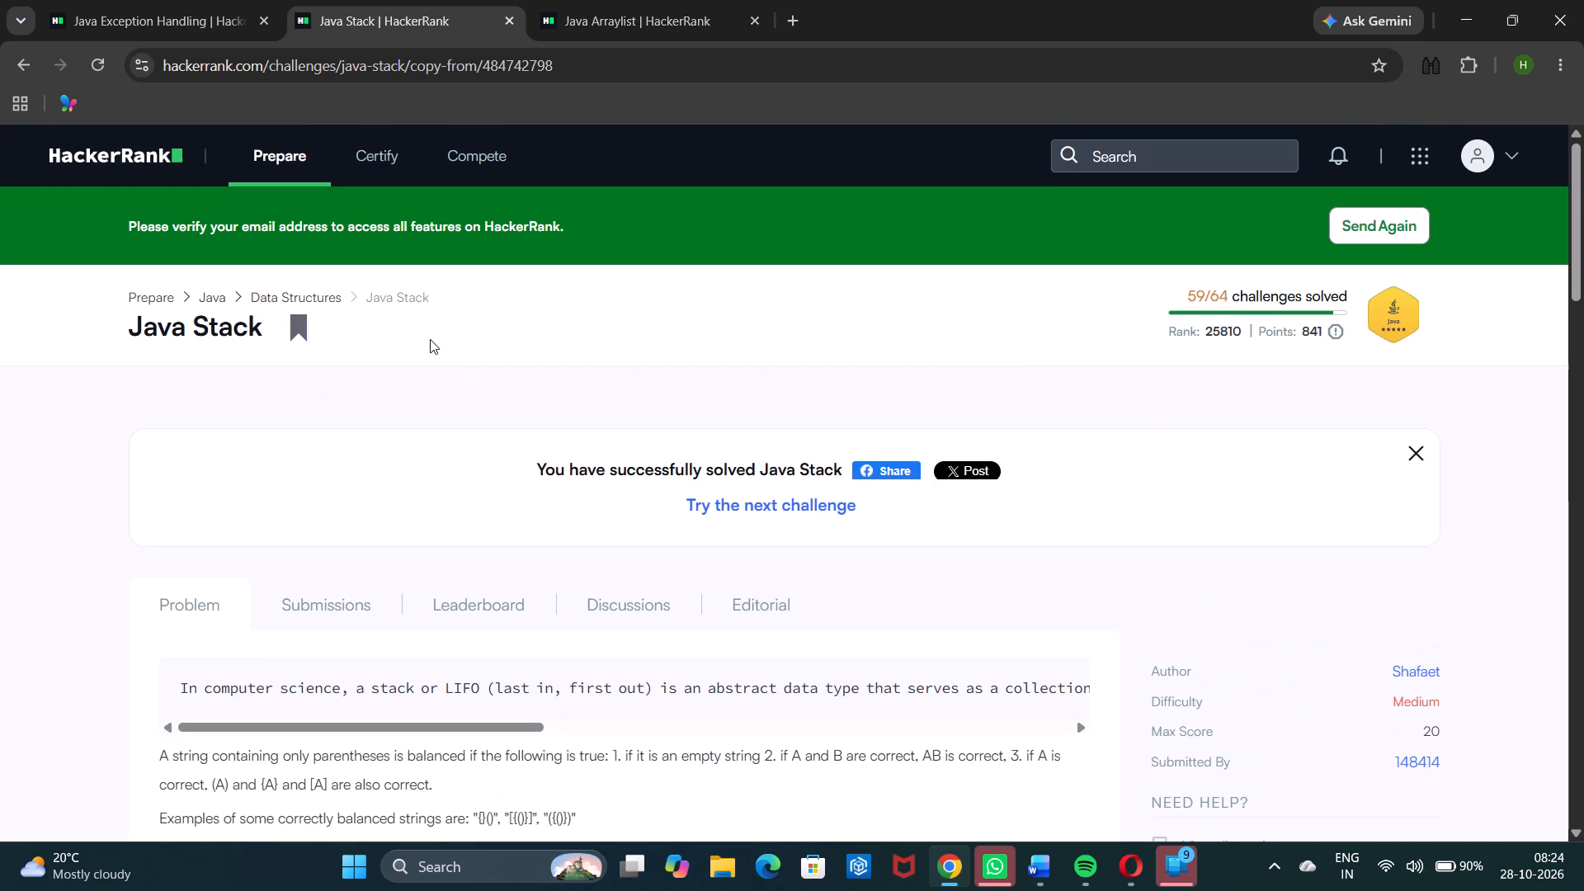
{"action": "left_click", "coordinate": [617, 0]}
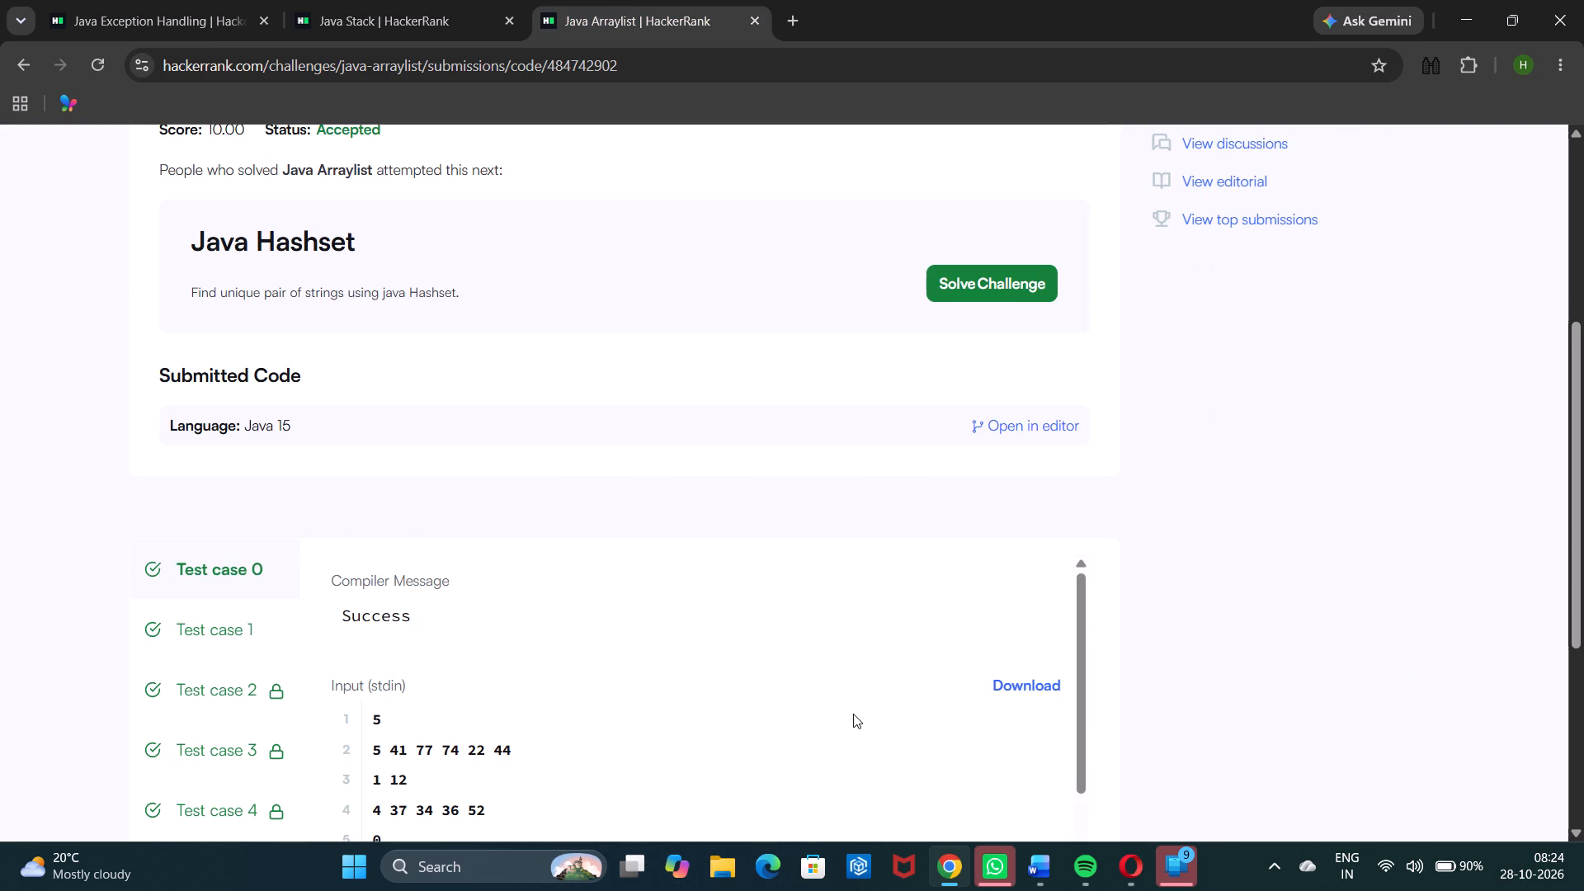
{"action": "scroll", "coordinate": [853, 714], "scroll_direction": "up", "scroll_amount": 4}
{"action": "scroll", "coordinate": [853, 714], "scroll_direction": "down", "scroll_amount": 9}
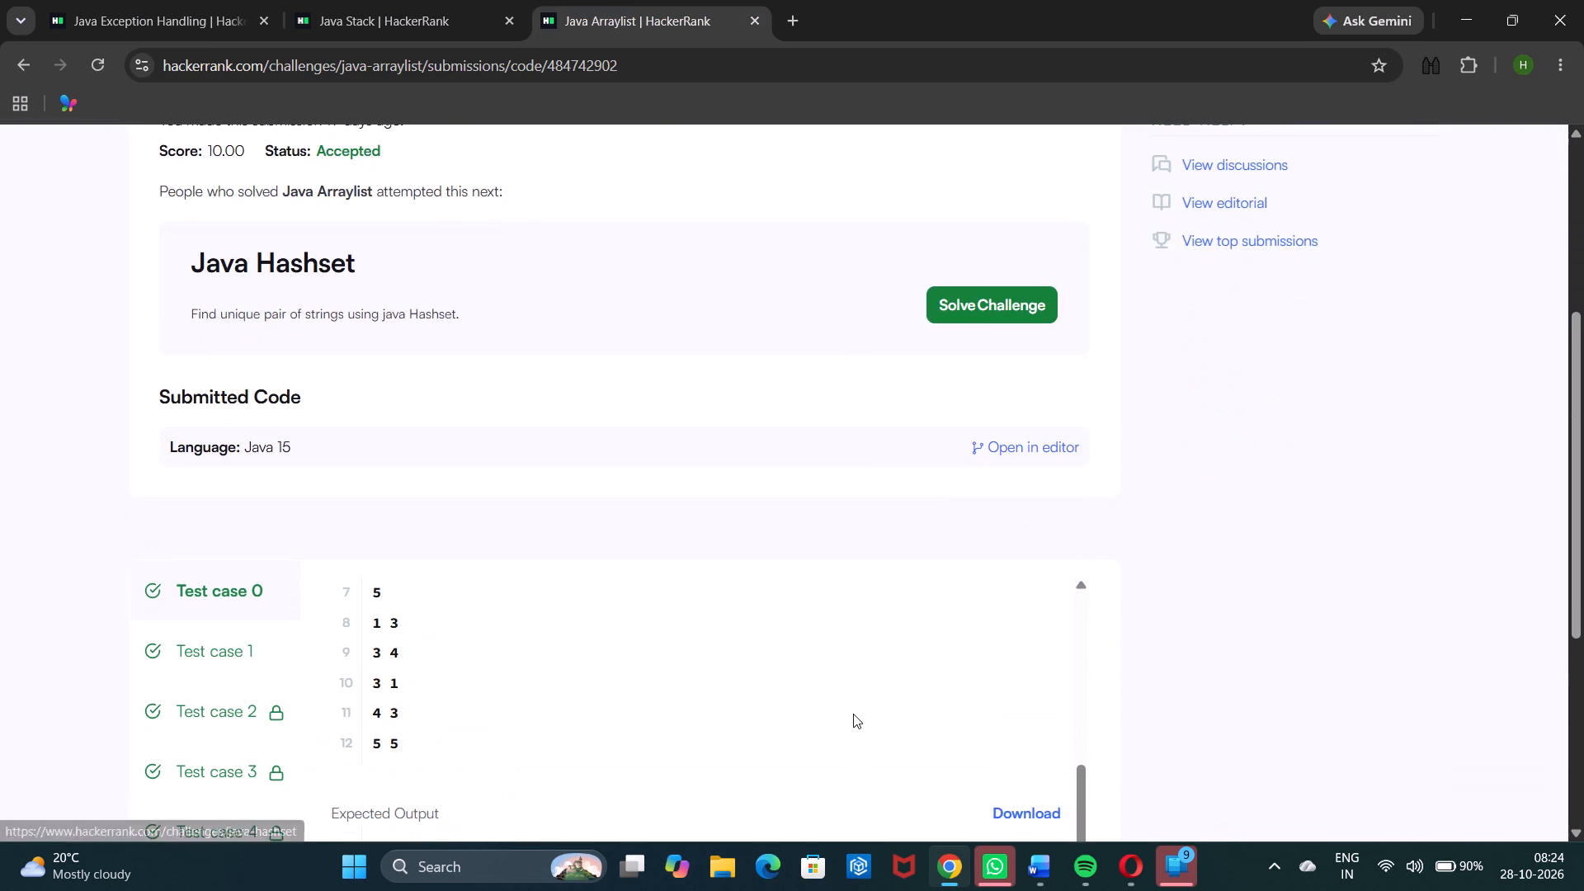
{"action": "scroll", "coordinate": [853, 714], "scroll_direction": "up", "scroll_amount": 4}
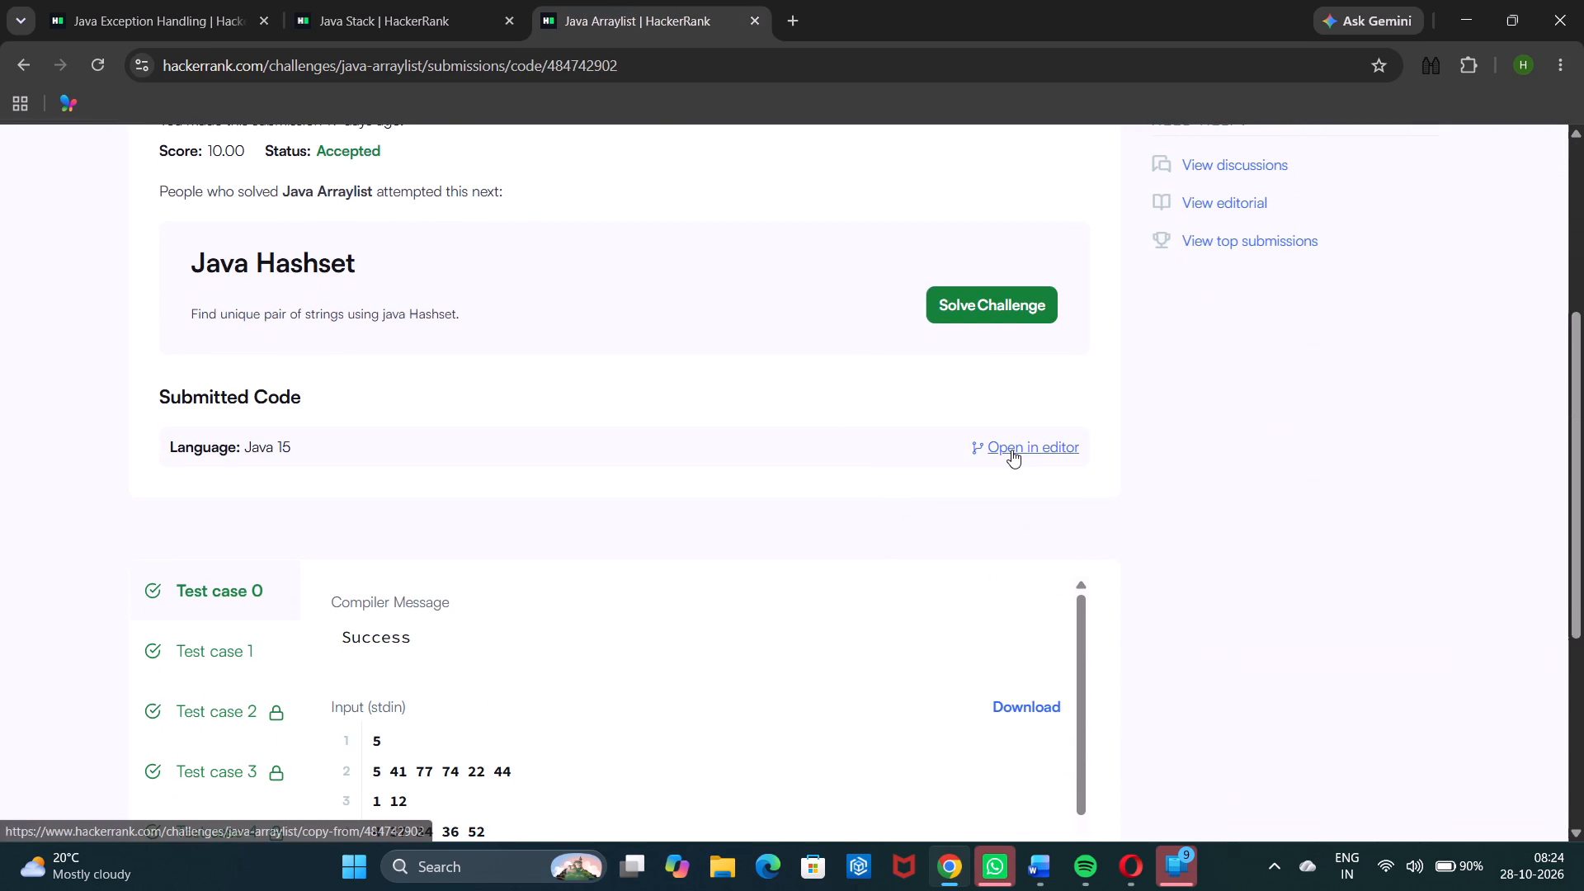
{"action": "left_click", "coordinate": [1011, 450]}
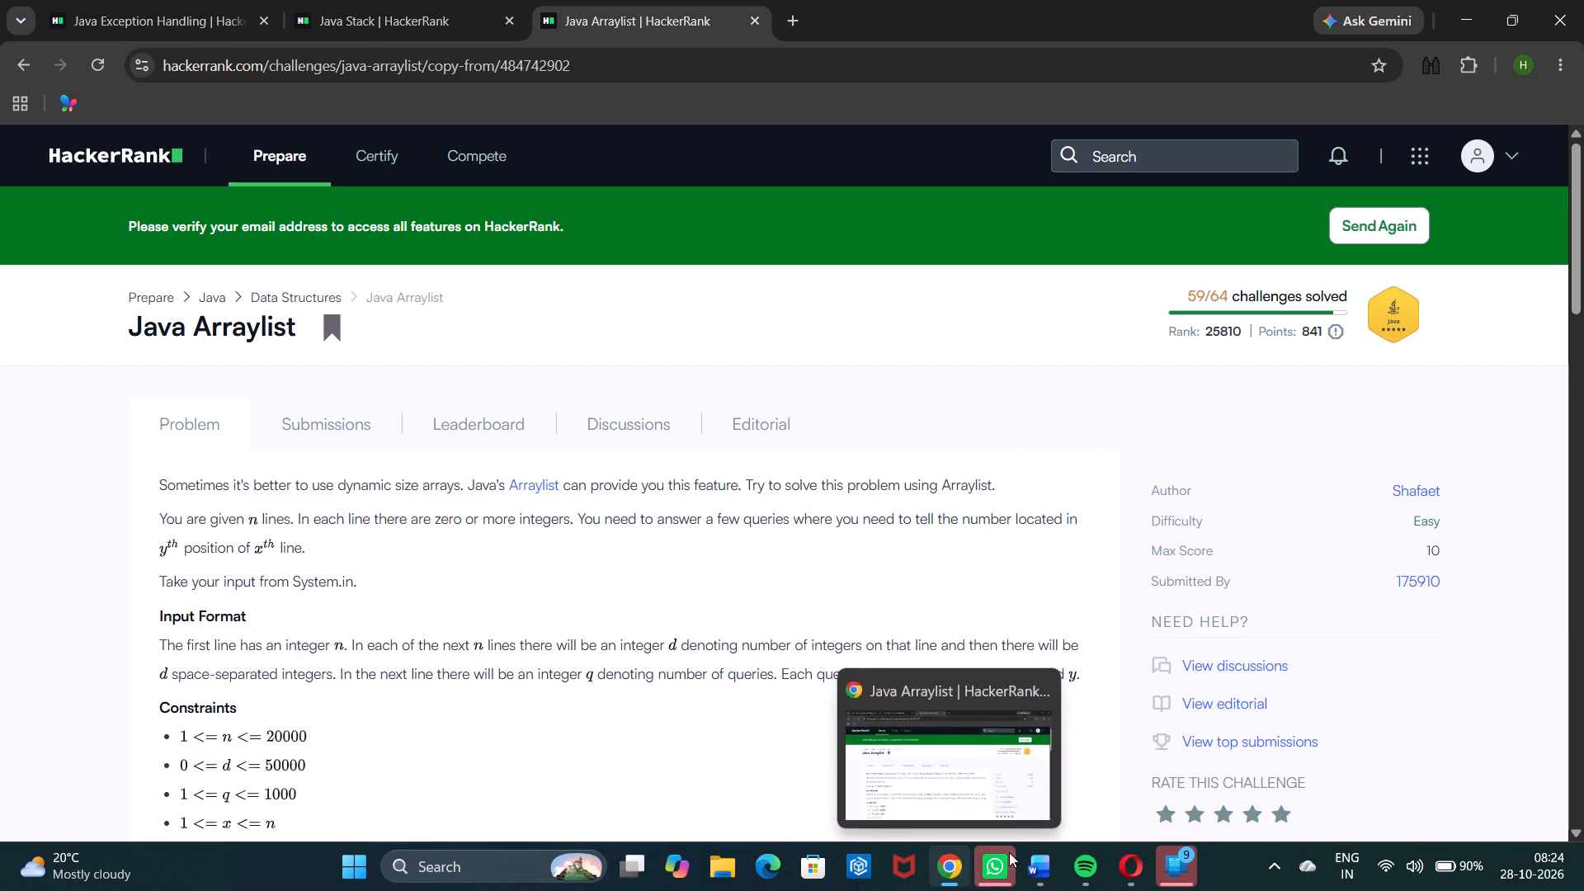
Switch to Word and review question 34's Java Stack code and output screenshot, through to question 35's empty code section.
{"action": "left_click", "coordinate": [1035, 862]}
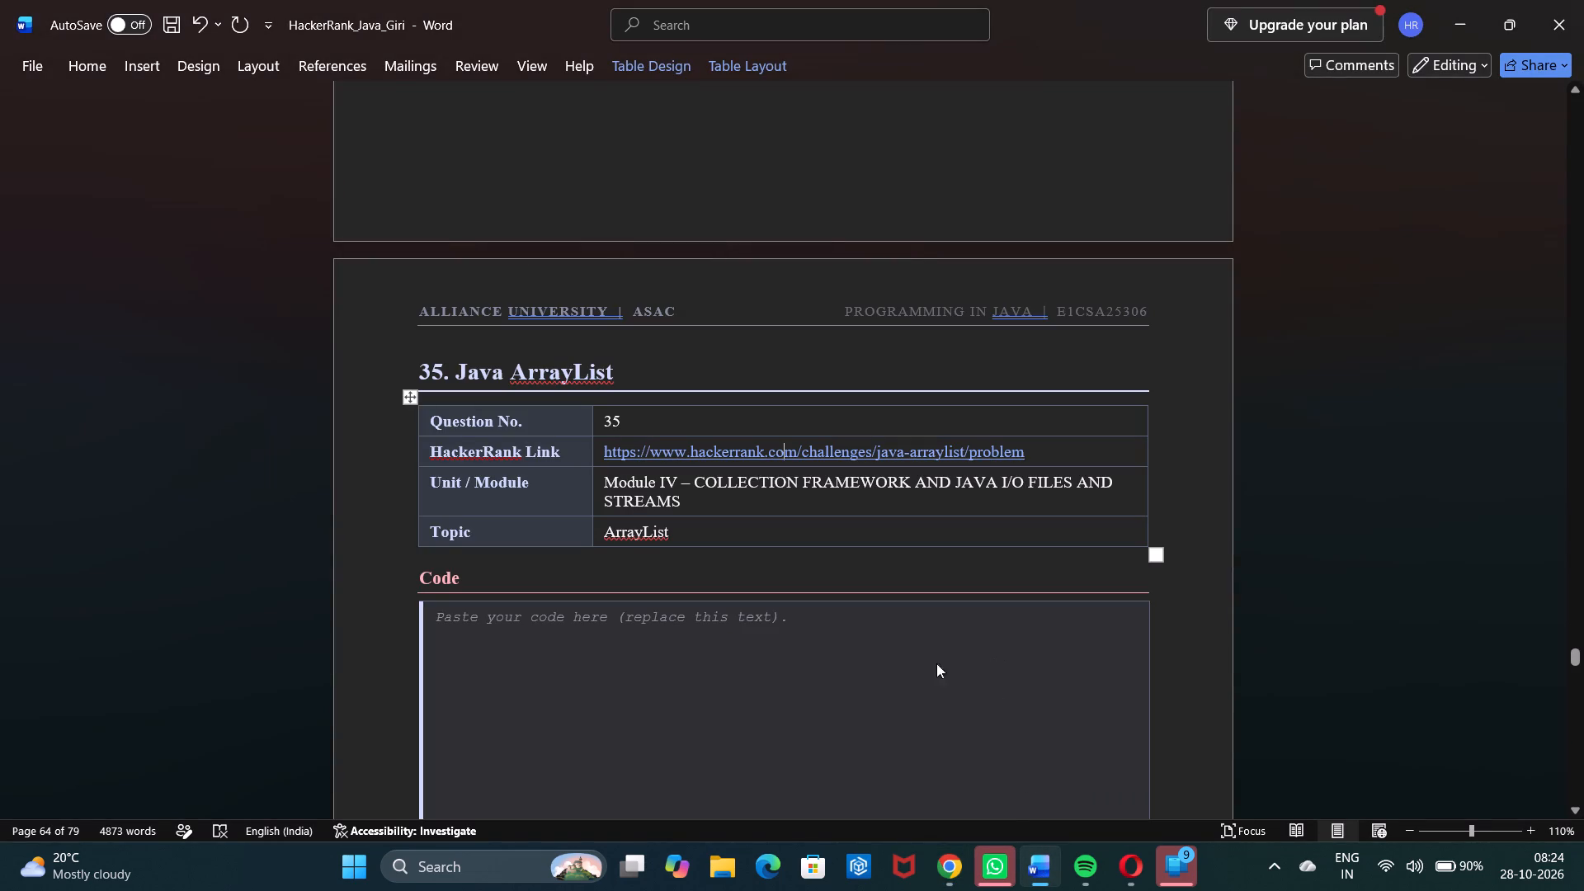
{"action": "scroll", "coordinate": [912, 677], "scroll_direction": "up", "scroll_amount": 2}
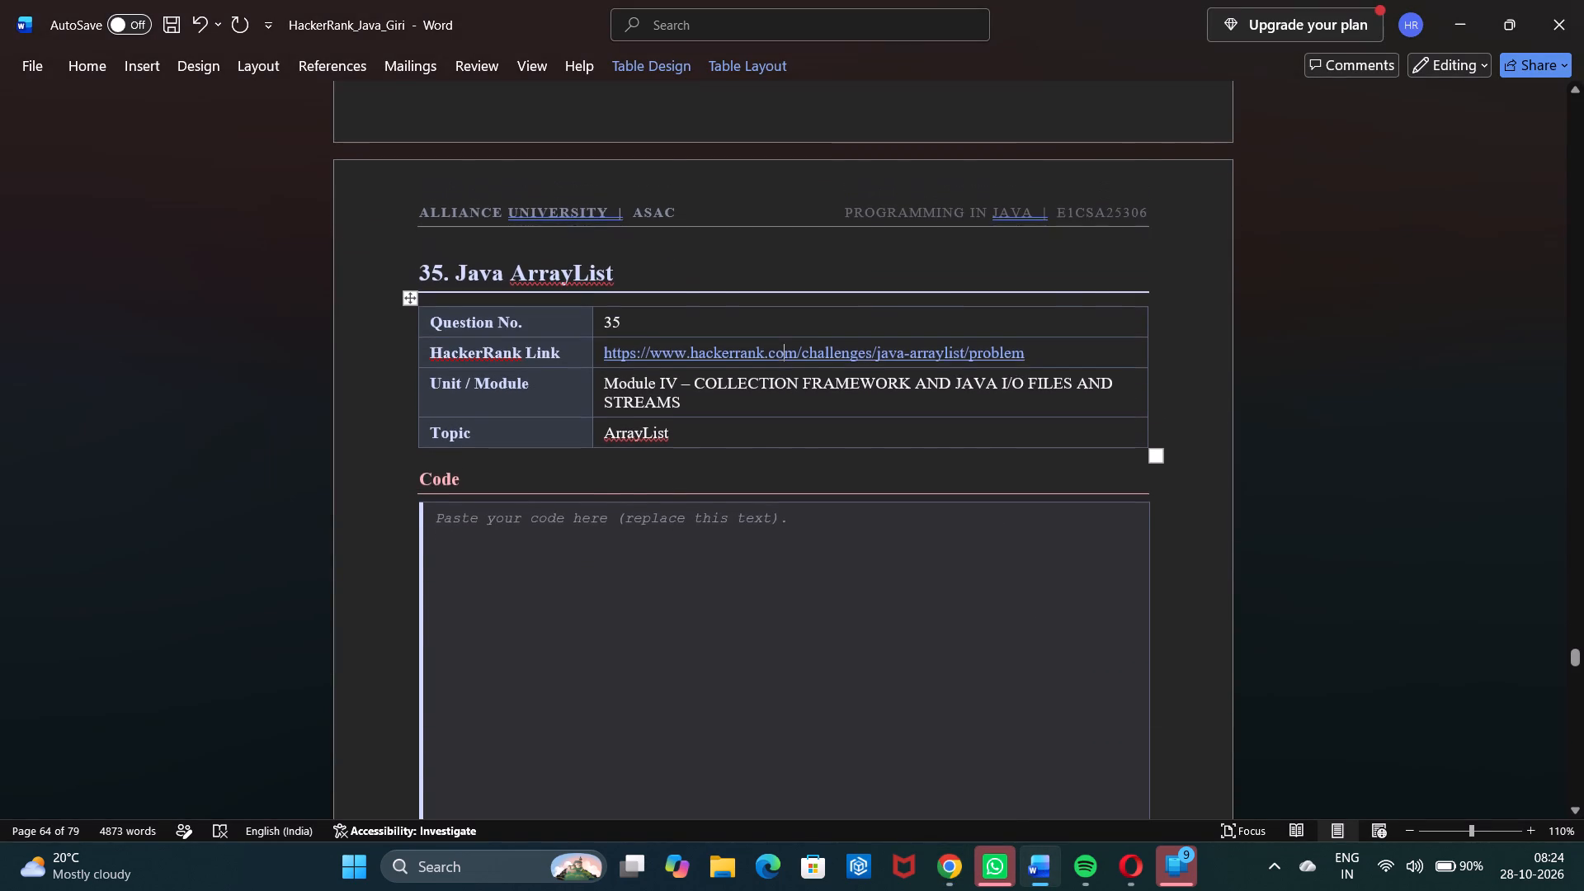
{"action": "scroll", "coordinate": [912, 677], "scroll_direction": "up", "scroll_amount": 6}
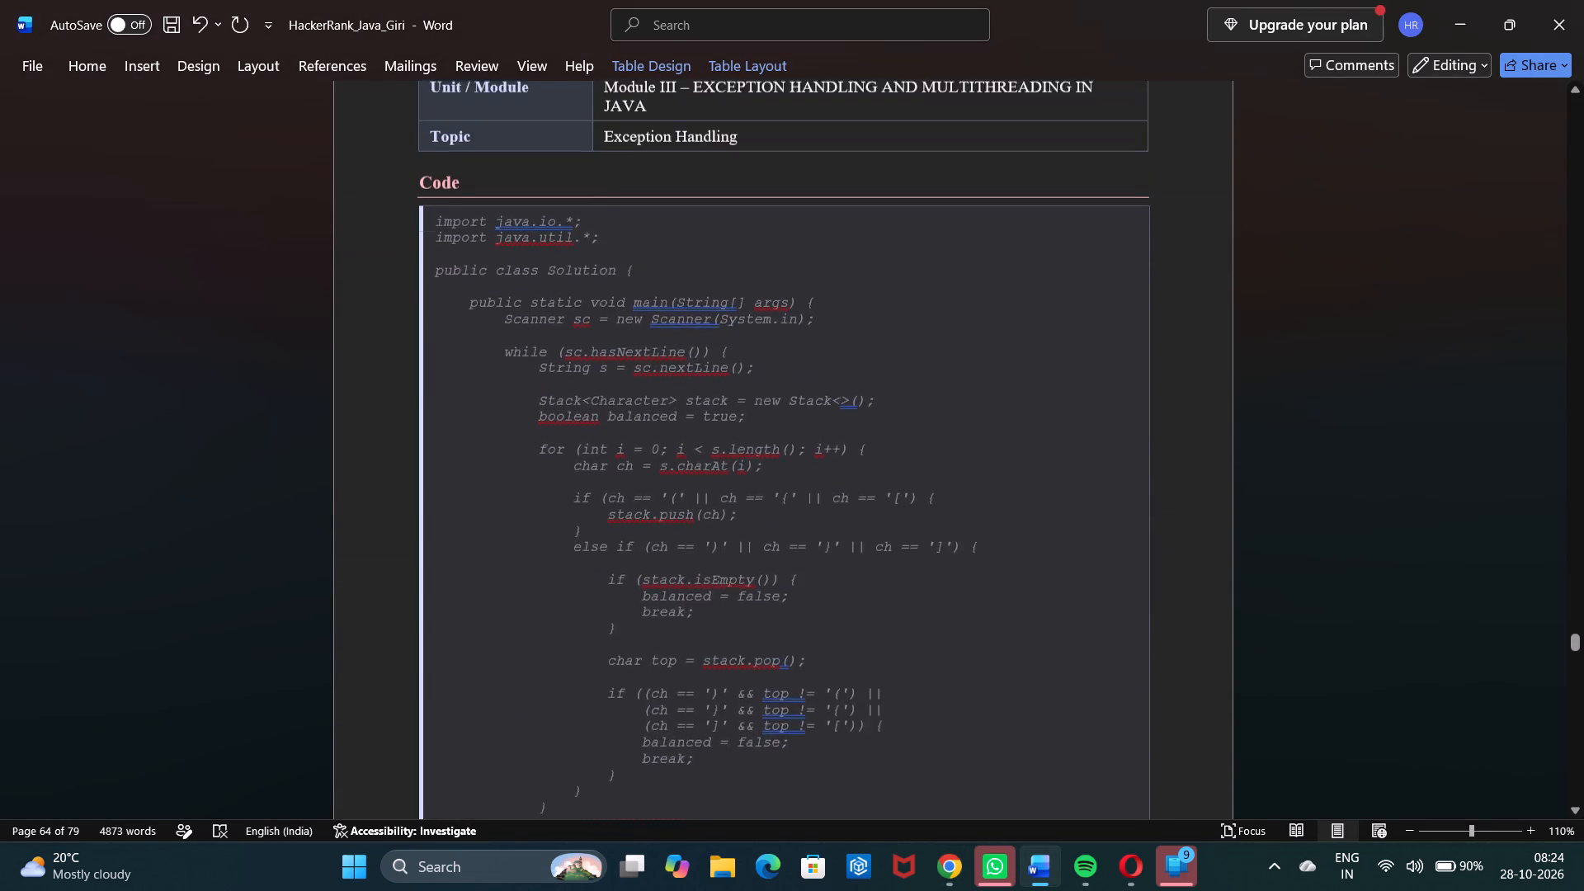
{"action": "scroll", "coordinate": [912, 677], "scroll_direction": "up", "scroll_amount": 1}
{"action": "scroll", "coordinate": [912, 677], "scroll_direction": "right", "scroll_amount": 1}
{"action": "scroll", "coordinate": [912, 677], "scroll_direction": "down", "scroll_amount": 3}
{"action": "scroll", "coordinate": [912, 677], "scroll_direction": "up", "scroll_amount": 1}
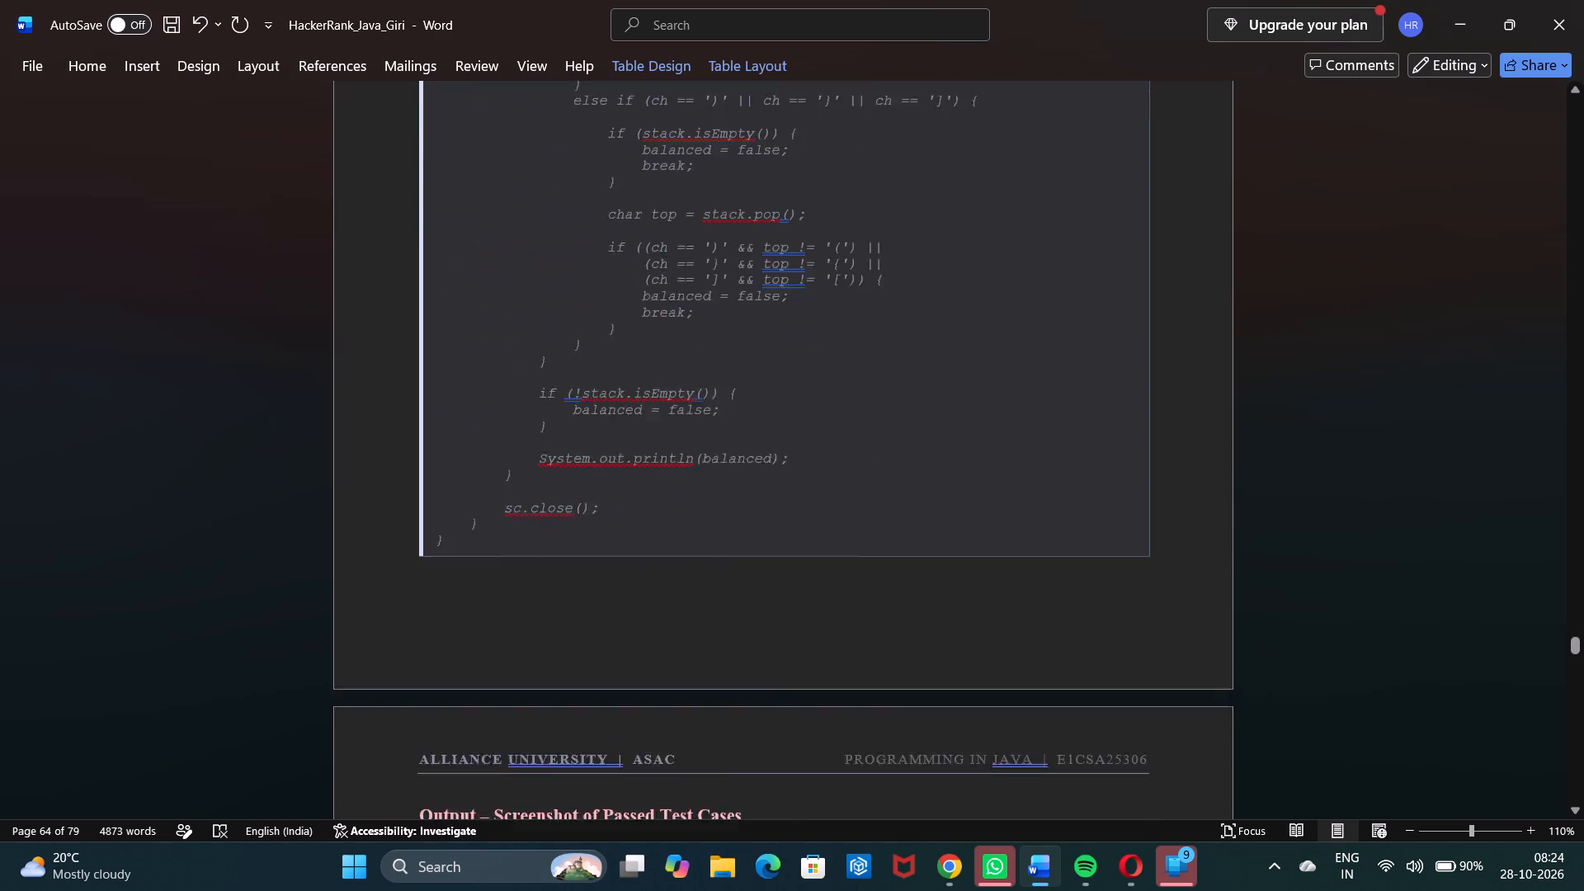
{"action": "scroll", "coordinate": [912, 677], "scroll_direction": "up", "scroll_amount": 1}
{"action": "scroll", "coordinate": [912, 677], "scroll_direction": "down", "scroll_amount": 1}
{"action": "scroll", "coordinate": [912, 677], "scroll_direction": "up", "scroll_amount": 2}
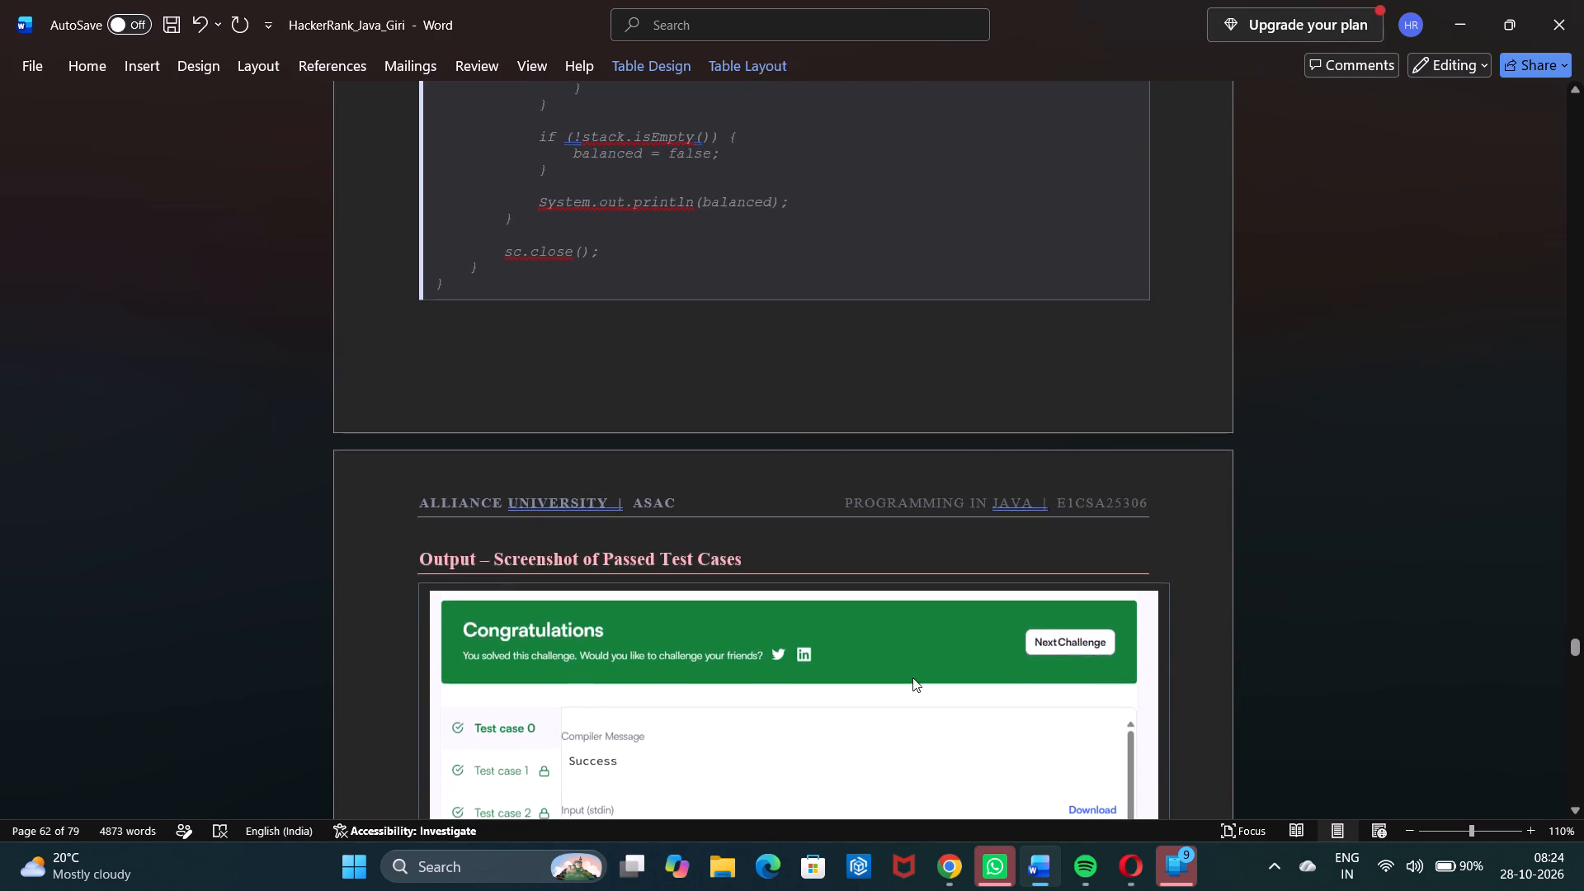
{"action": "scroll", "coordinate": [912, 677], "scroll_direction": "up", "scroll_amount": 1}
{"action": "scroll", "coordinate": [912, 677], "scroll_direction": "down", "scroll_amount": 6}
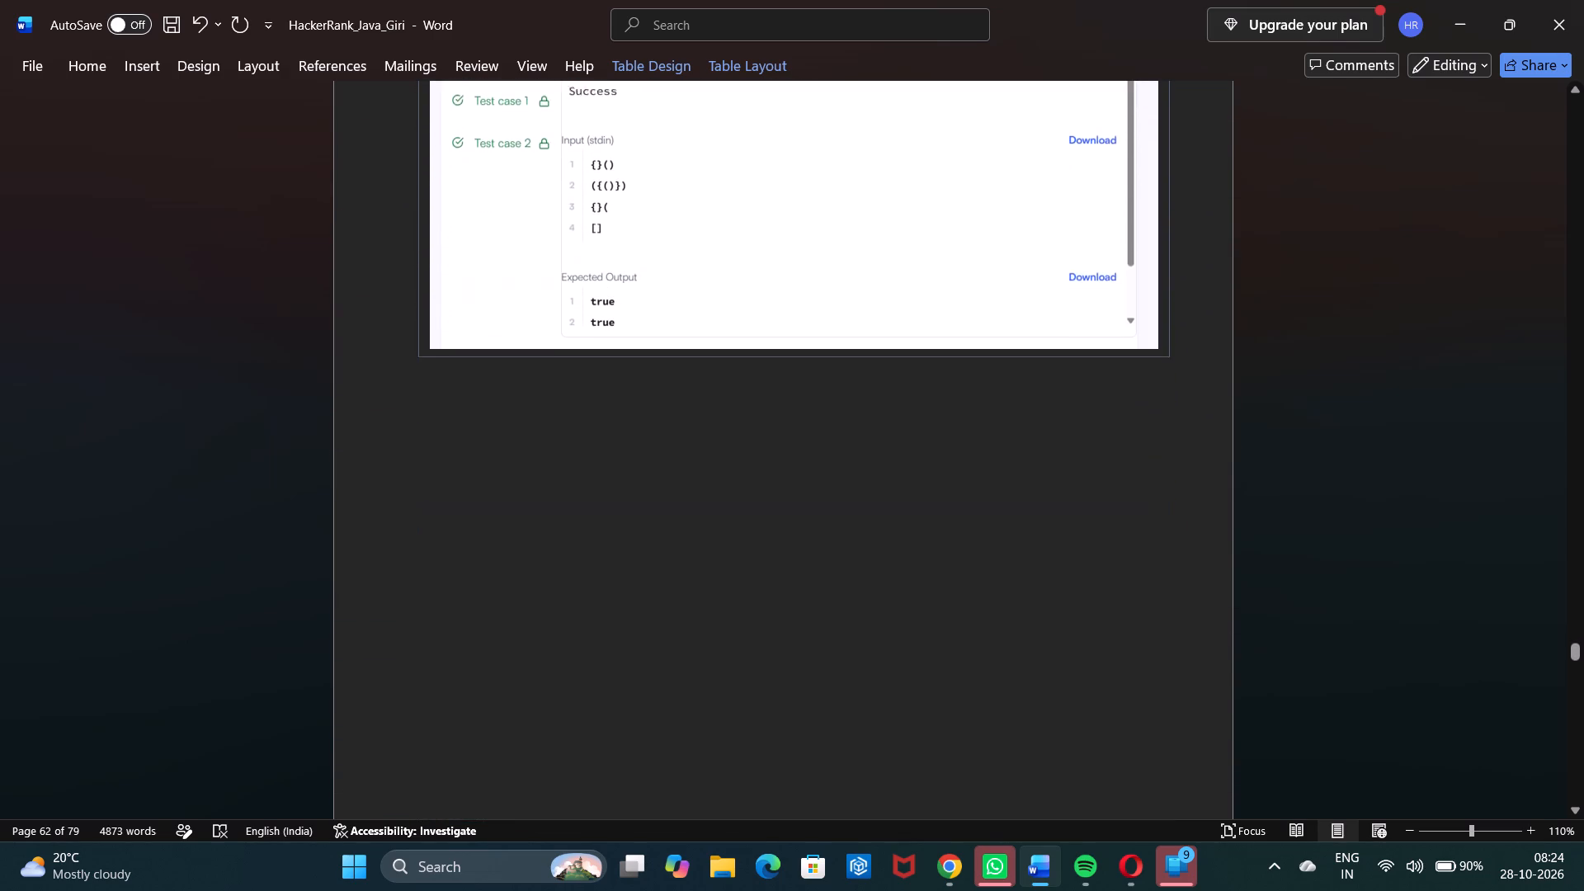
{"action": "scroll", "coordinate": [912, 677], "scroll_direction": "down", "scroll_amount": 2}
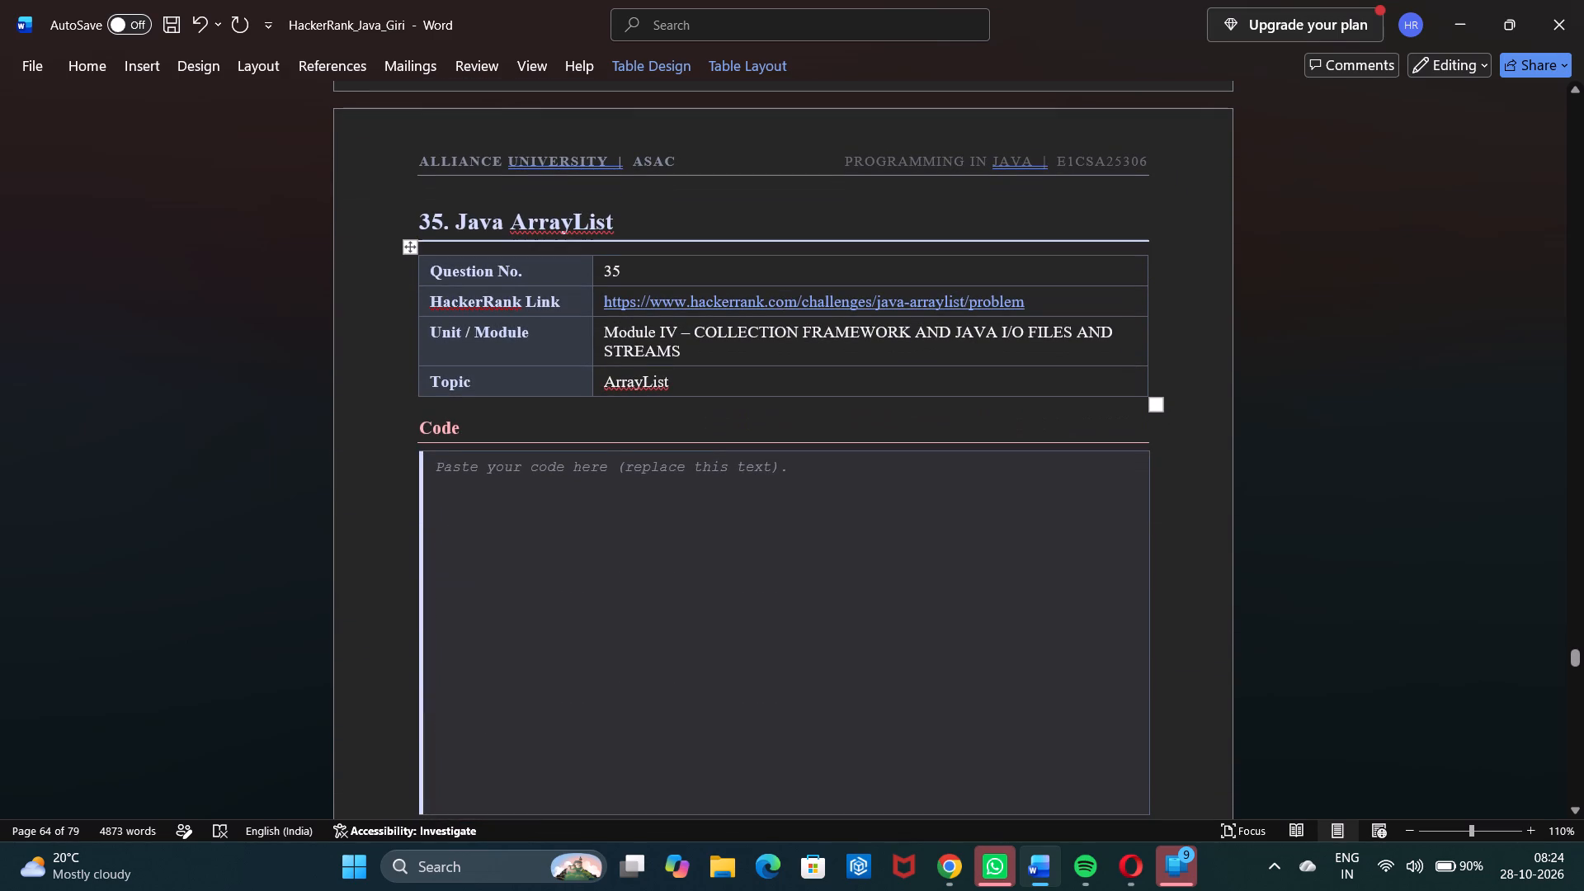
Review the report backwards from question 34's output screenshot to the start of question 33's Java Exception Handling code.
{"action": "scroll", "coordinate": [912, 677], "scroll_direction": "up", "scroll_amount": 5}
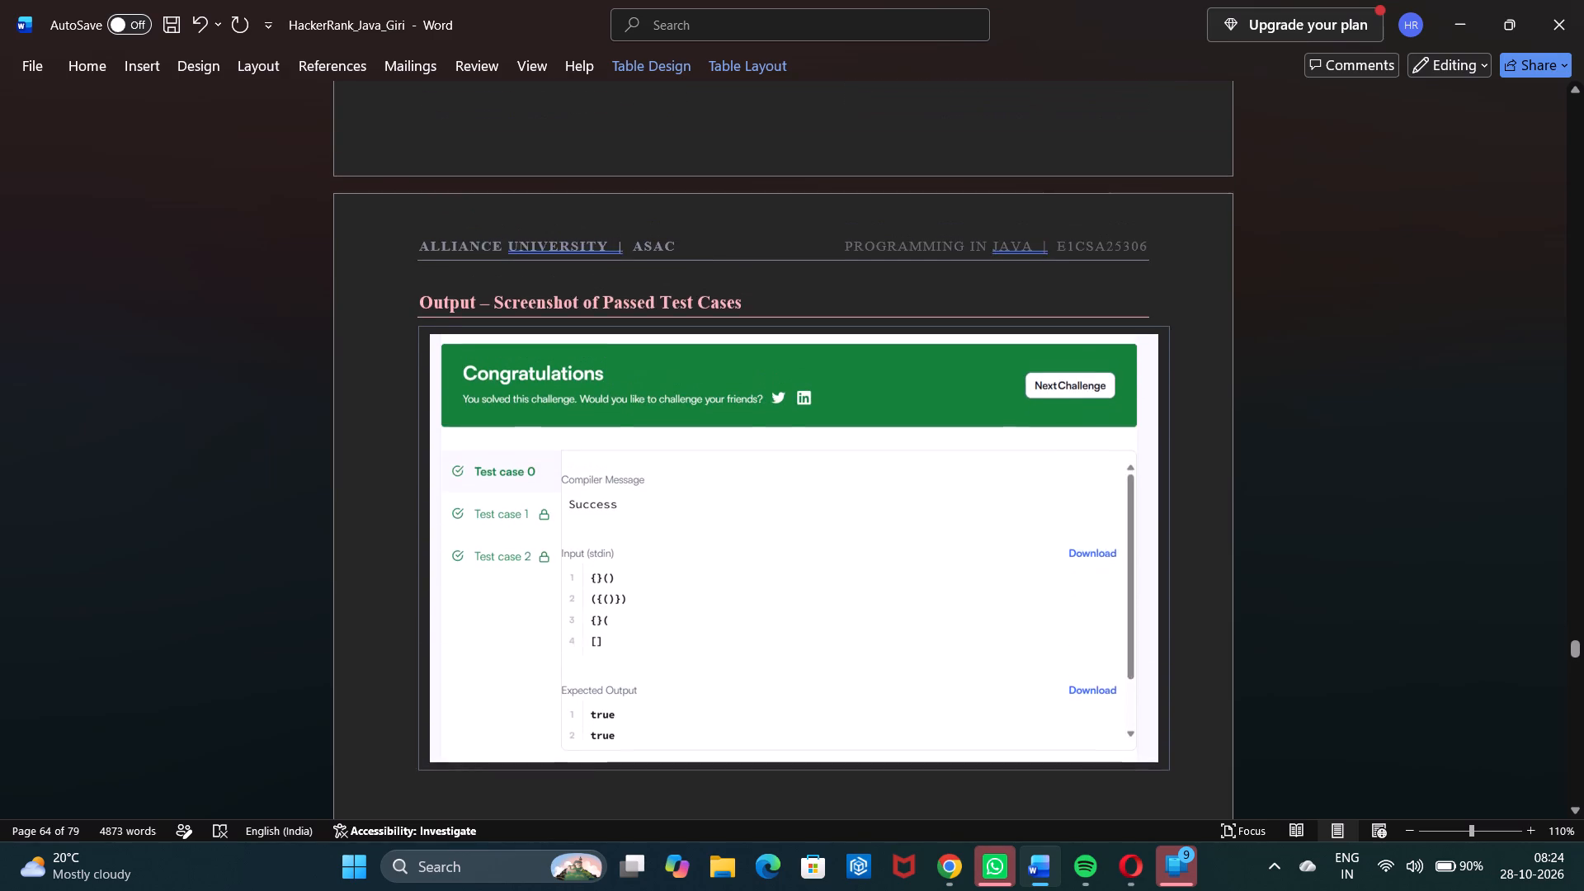
{"action": "scroll", "coordinate": [912, 677], "scroll_direction": "up", "scroll_amount": 5}
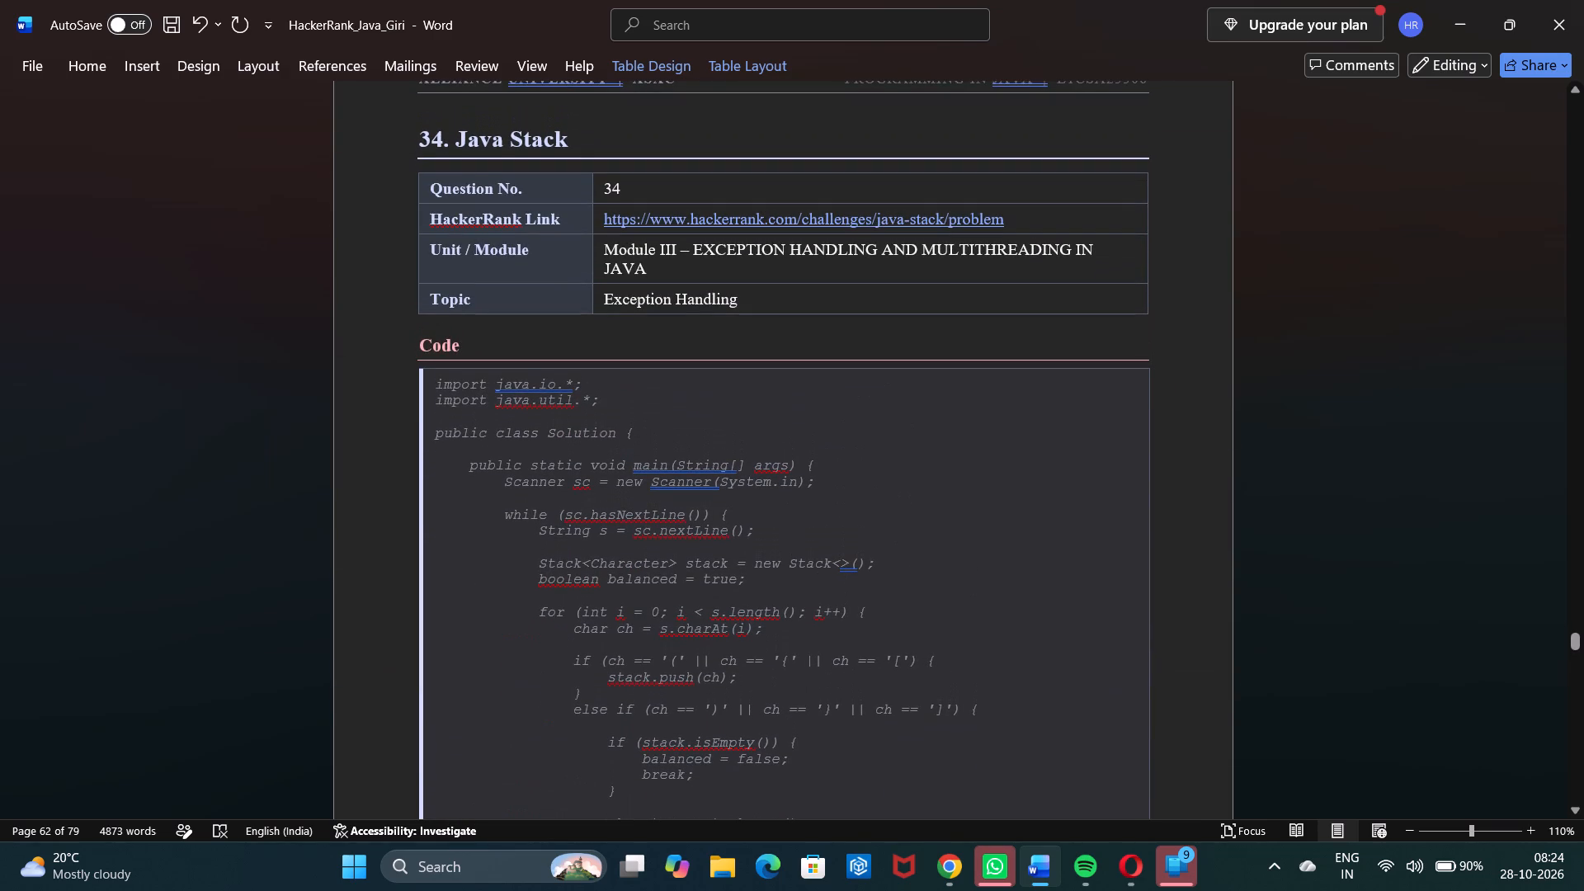
{"action": "scroll", "coordinate": [912, 677], "scroll_direction": "up", "scroll_amount": 7}
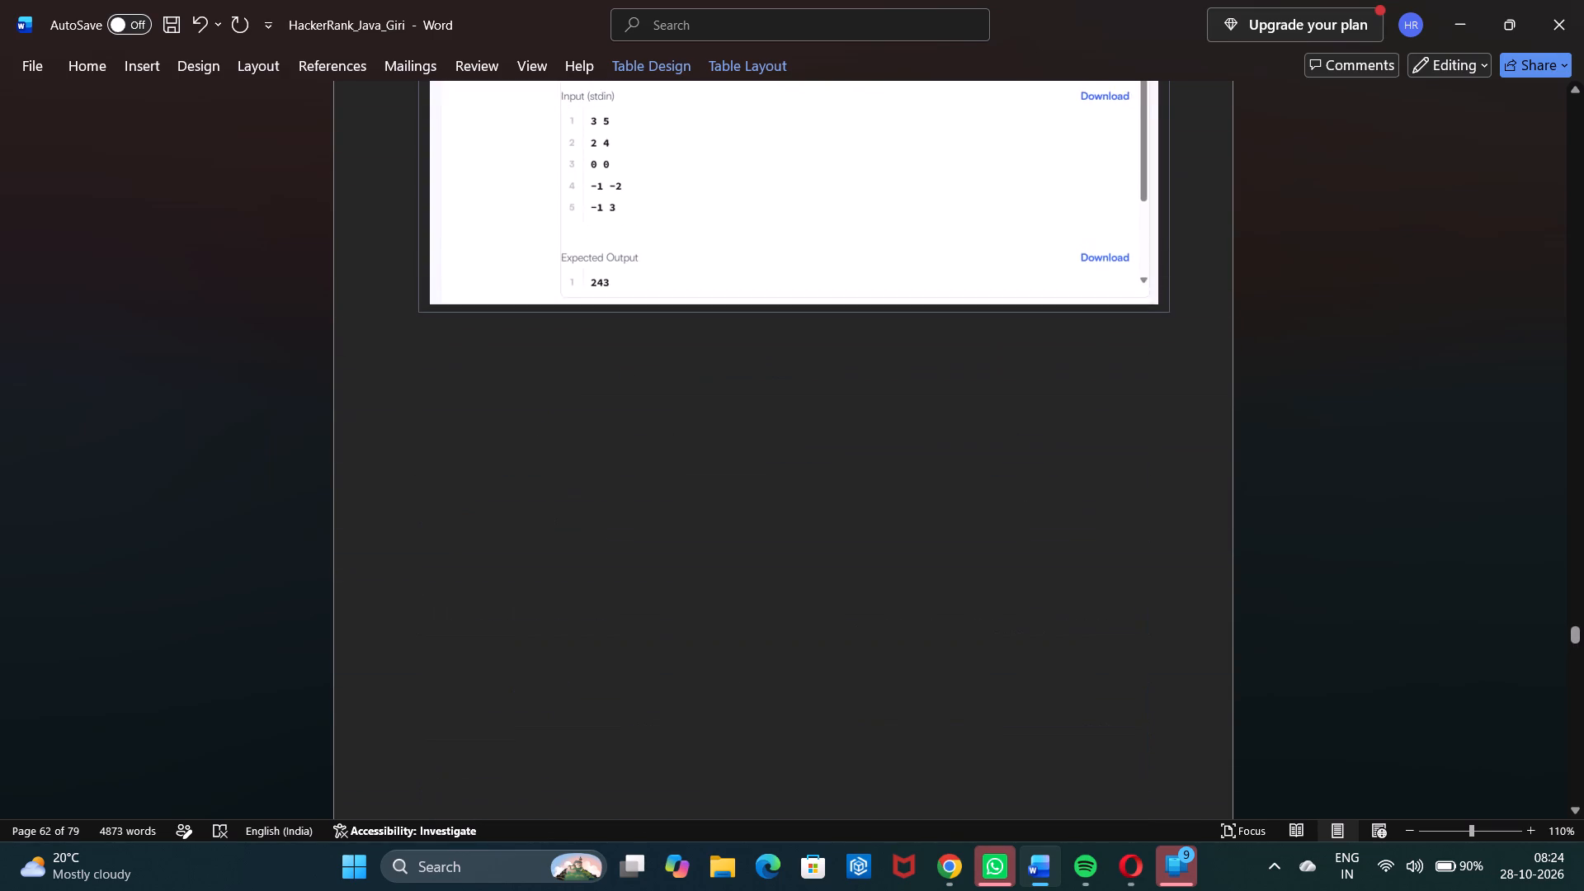
{"action": "scroll", "coordinate": [912, 677], "scroll_direction": "up", "scroll_amount": 4}
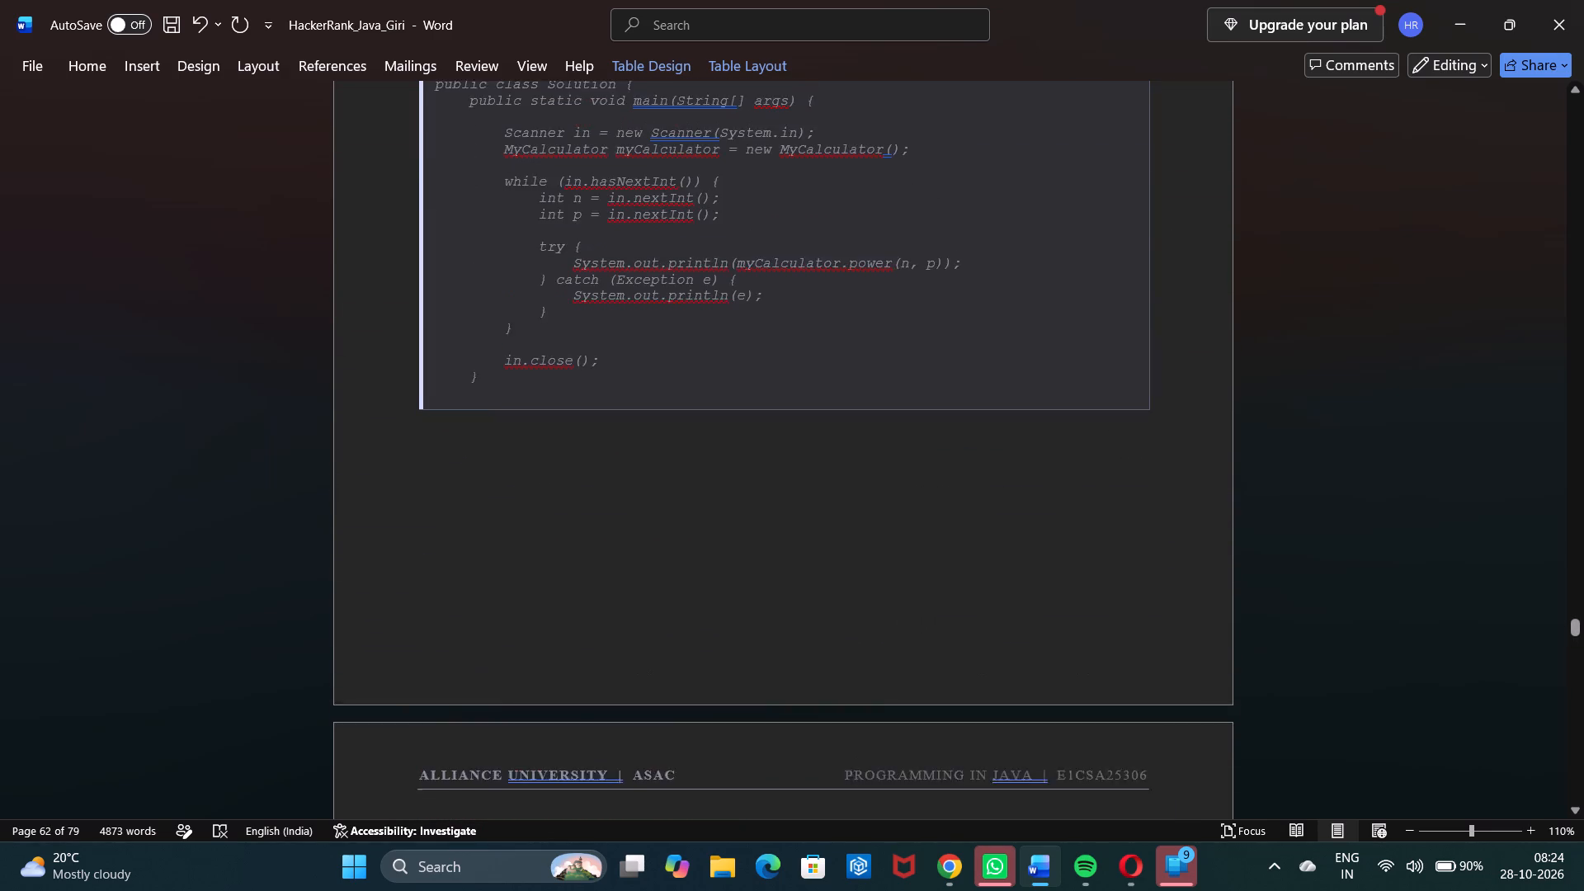
{"action": "scroll", "coordinate": [912, 677], "scroll_direction": "up", "scroll_amount": 1}
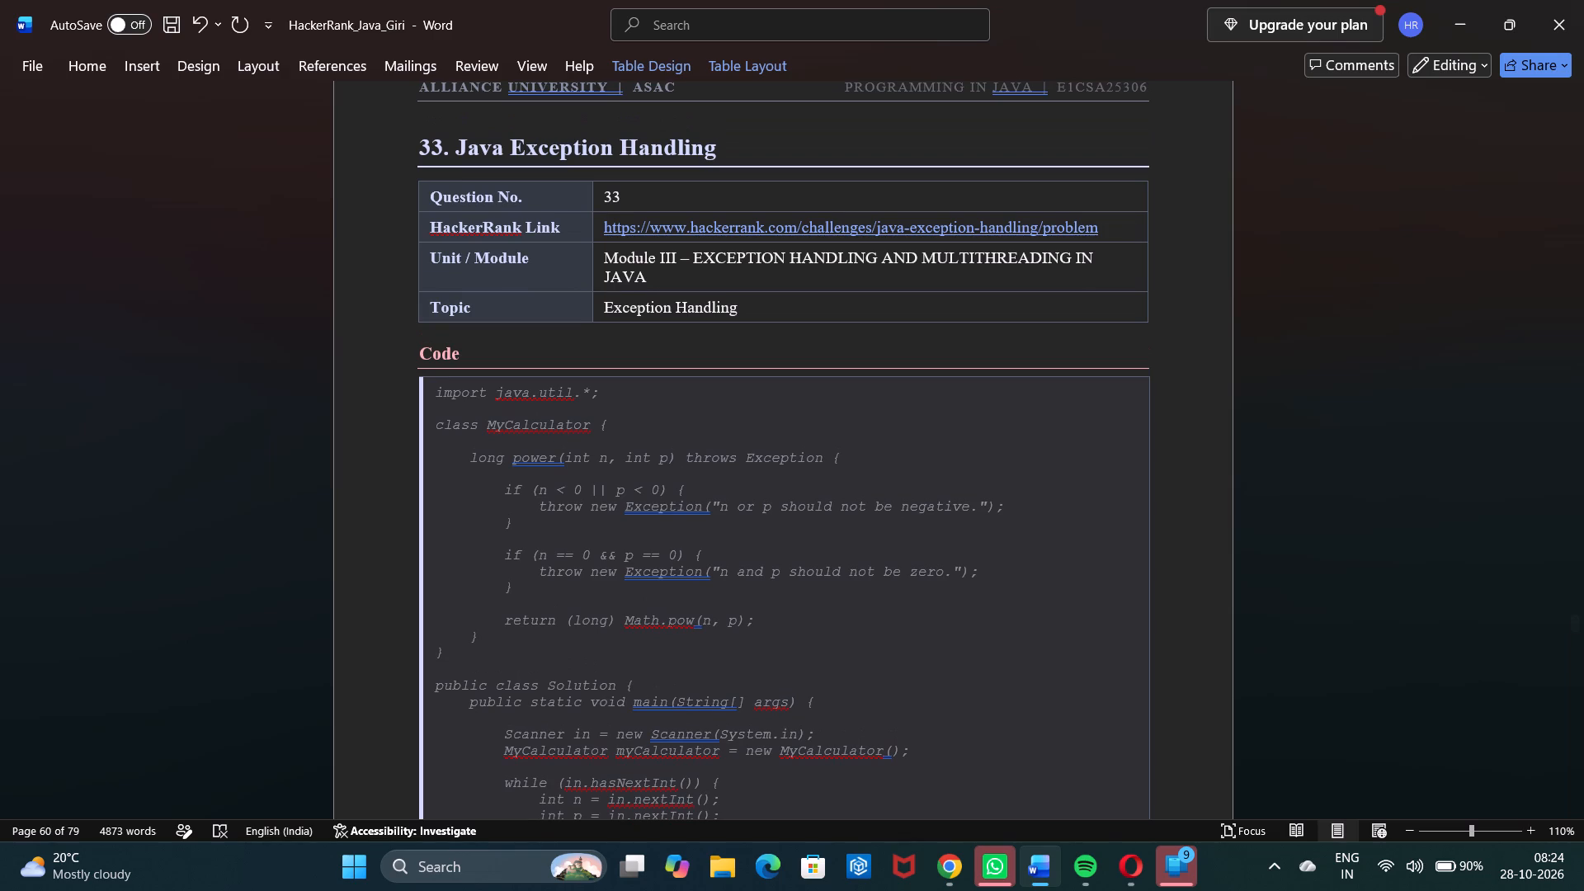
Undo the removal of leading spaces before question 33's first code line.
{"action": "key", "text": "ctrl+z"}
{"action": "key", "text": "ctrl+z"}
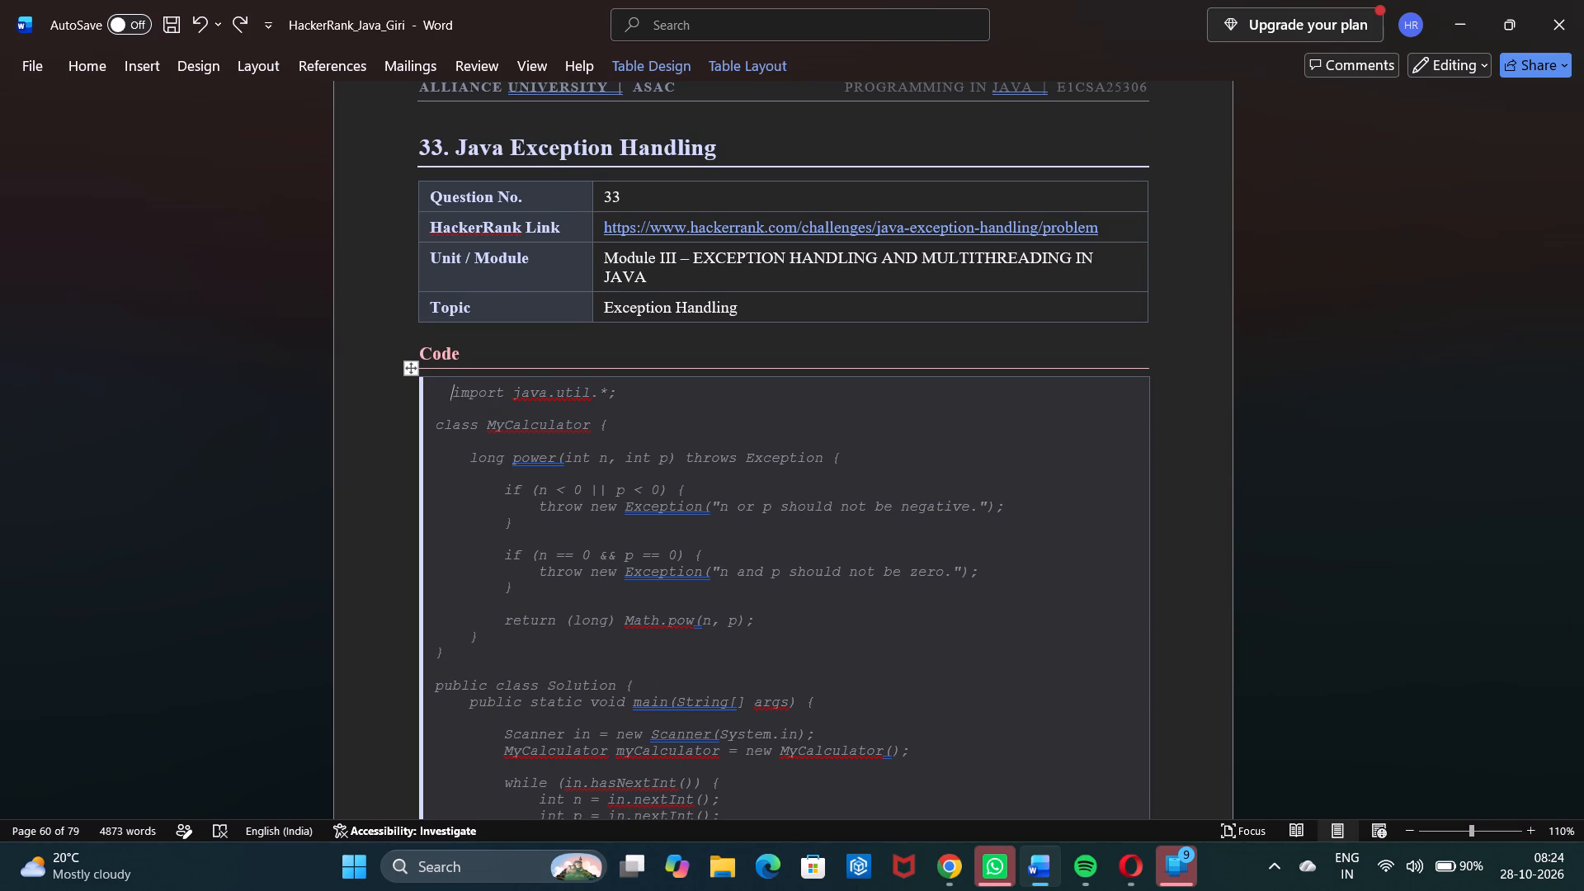
Close the HackerRank Java report without saving its changes.
{"action": "left_click", "coordinate": [1583, 0]}
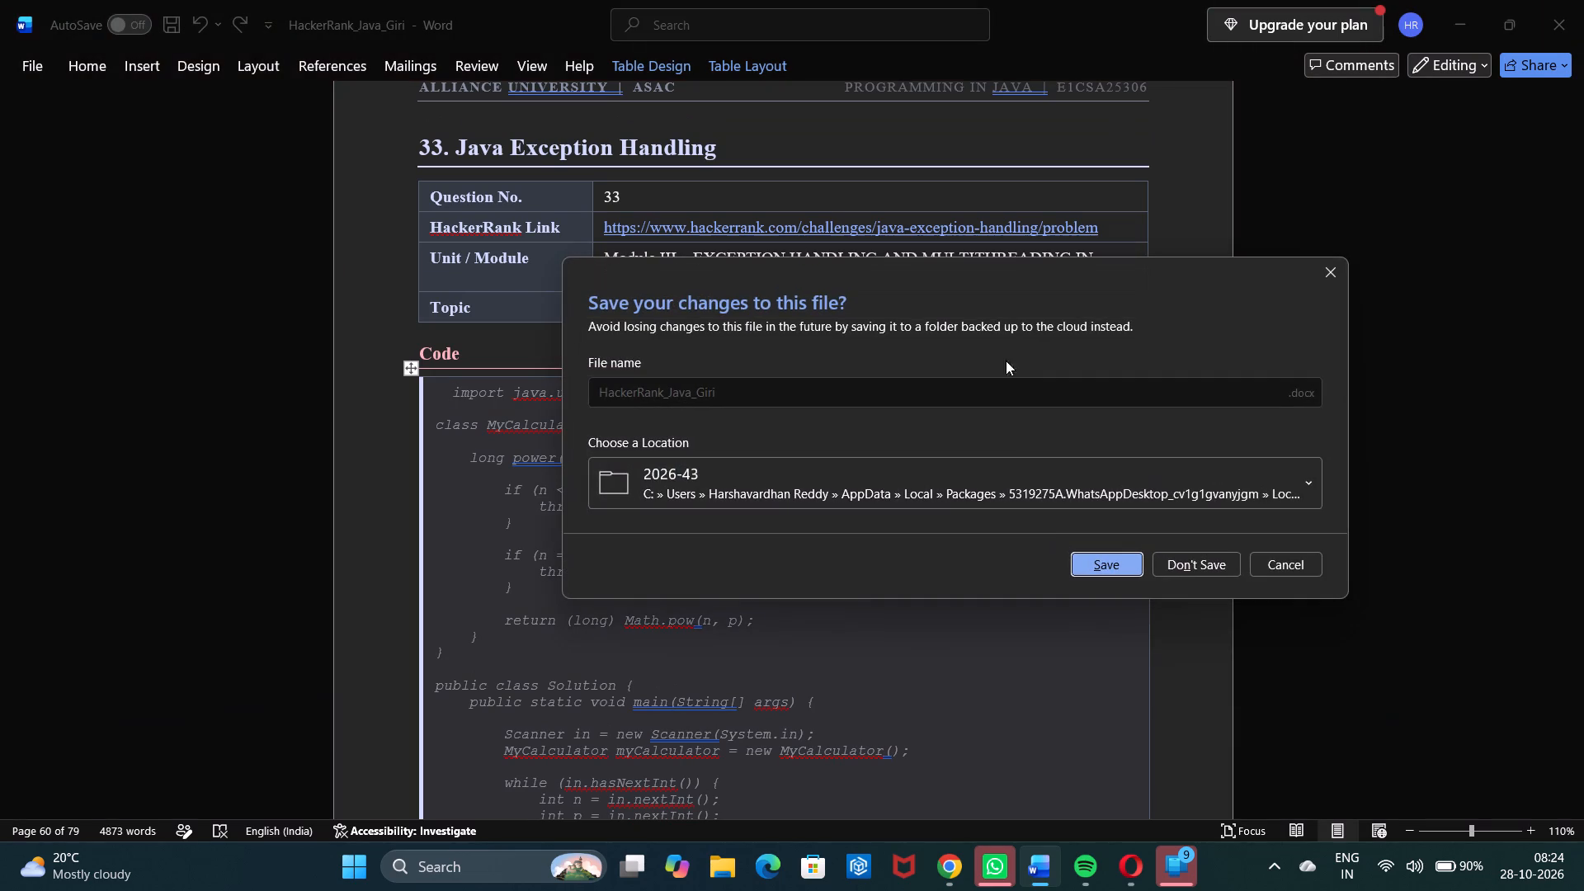
{"action": "left_click", "coordinate": [1200, 568]}
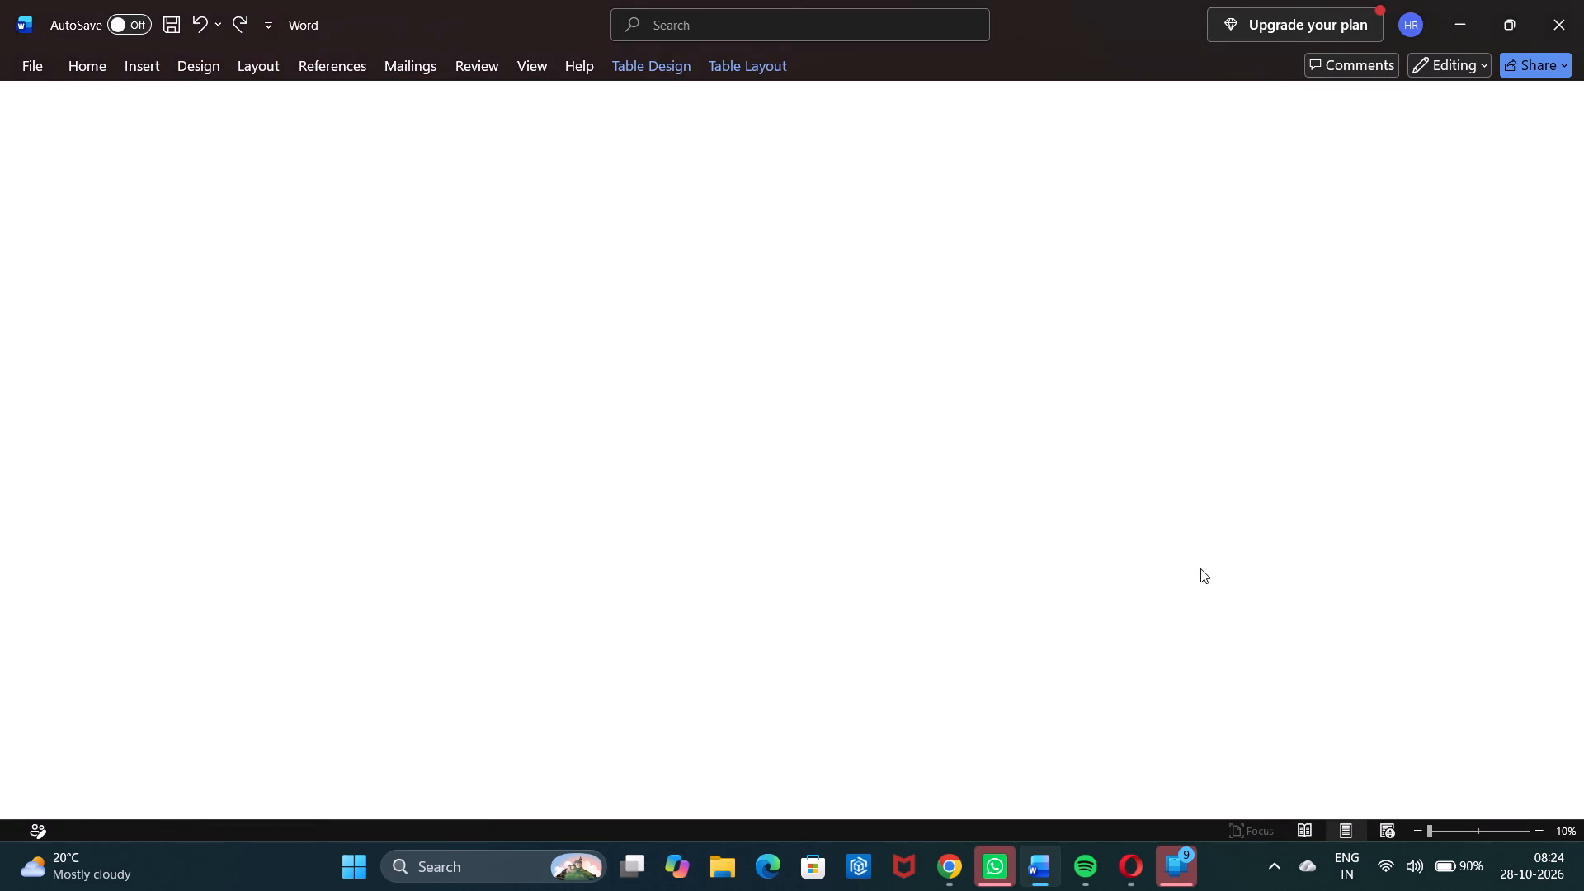
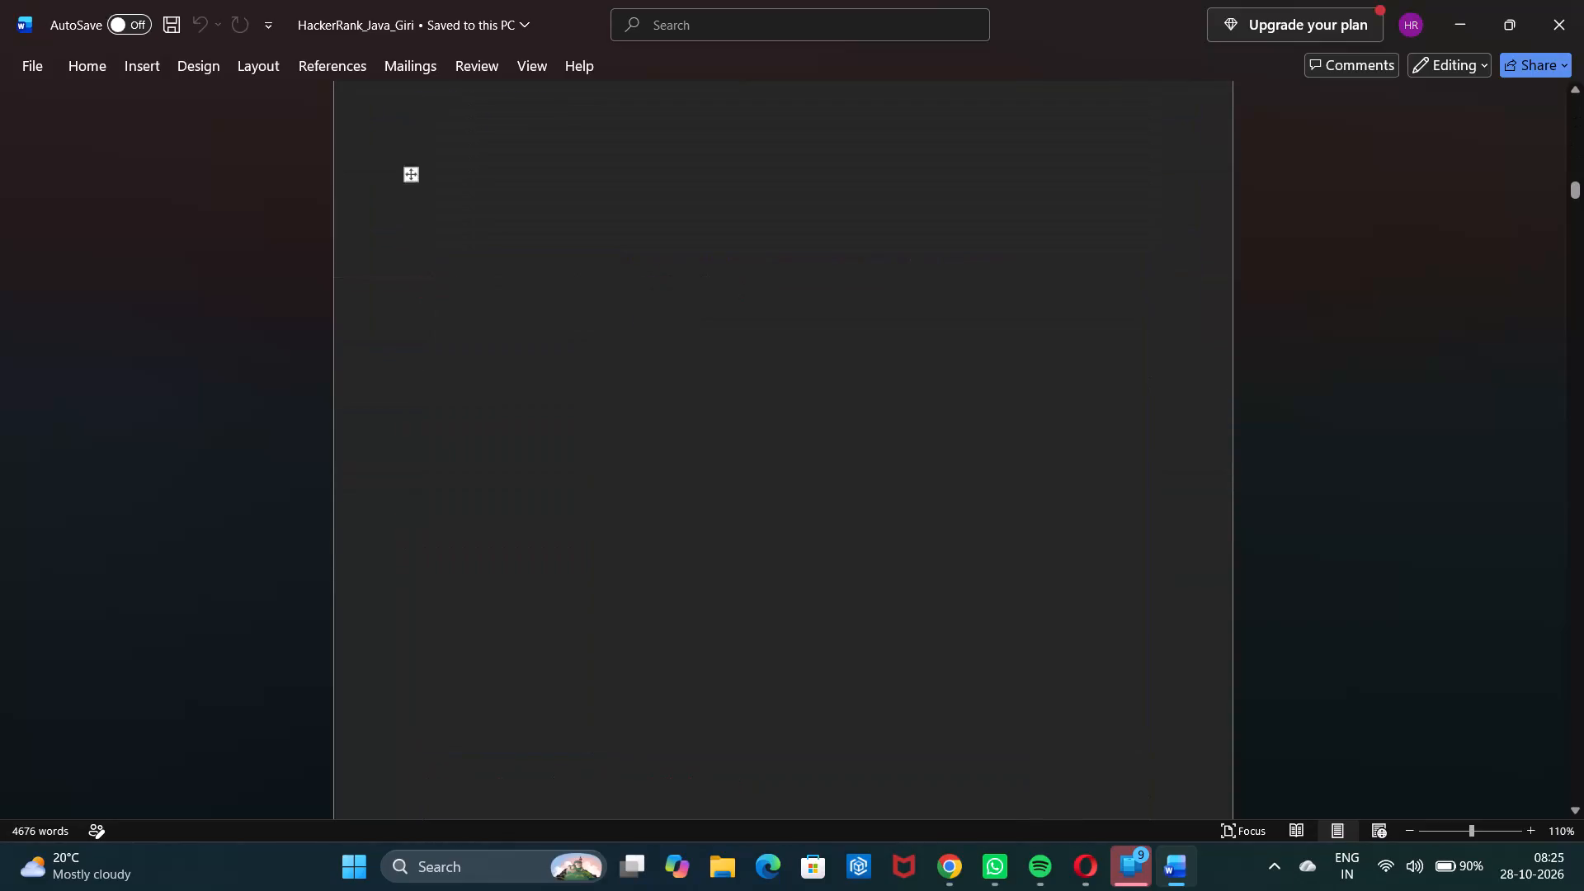
Look through the reopened HackerRank Java report for the first question whose code section still holds only the placeholder text.
{"action": "scroll", "coordinate": [857, 568], "scroll_direction": "down", "scroll_amount": 6}
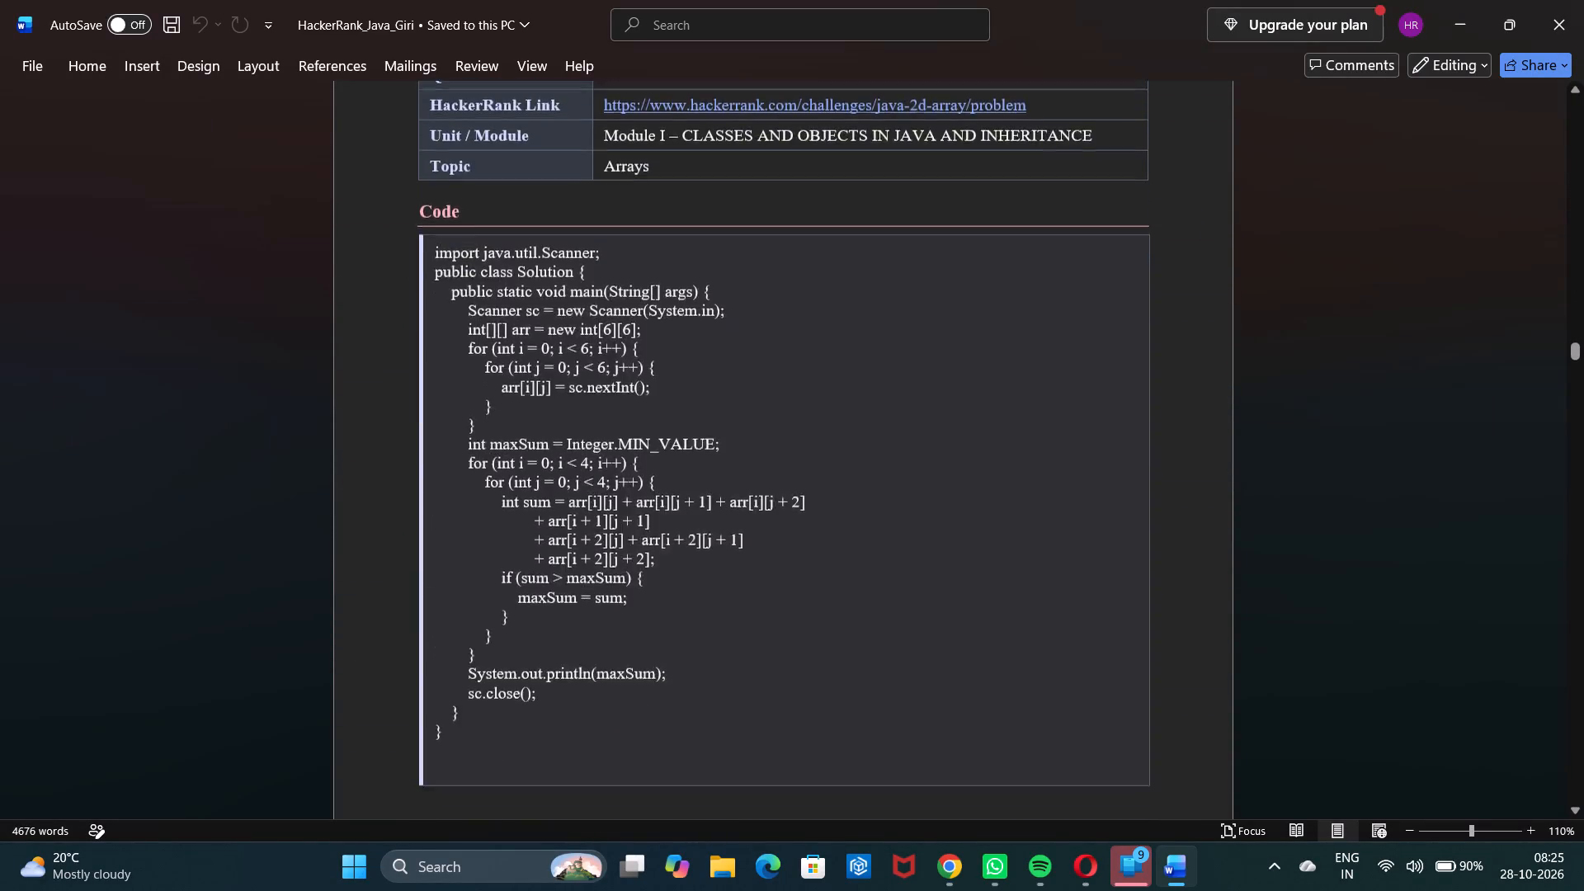
{"action": "scroll", "coordinate": [857, 568], "scroll_direction": "down", "scroll_amount": 12}
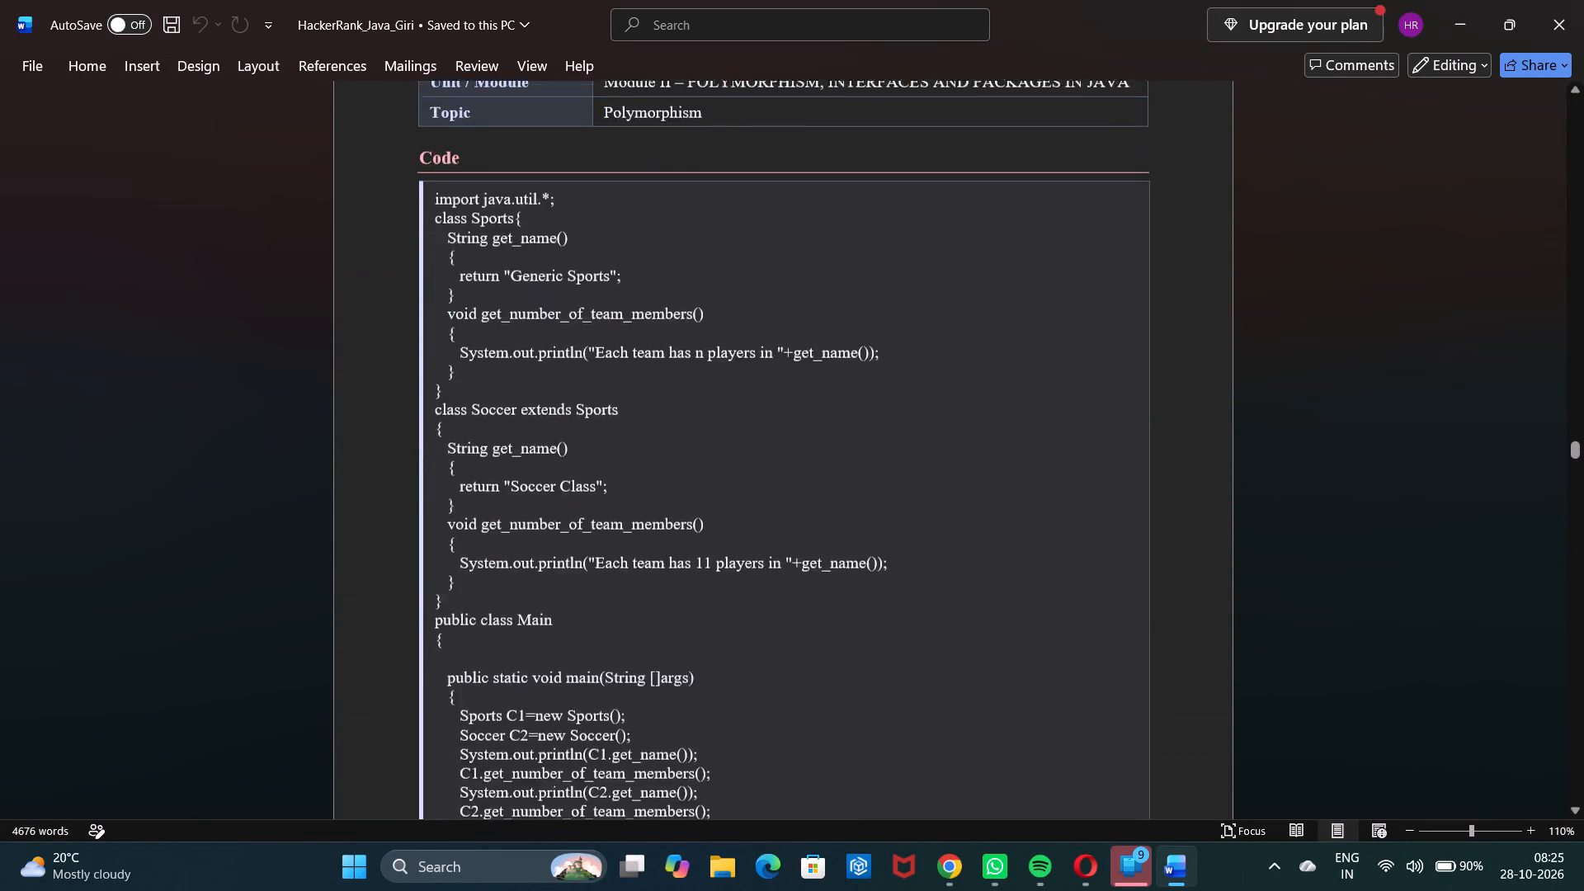
{"action": "scroll", "coordinate": [857, 568], "scroll_direction": "down", "scroll_amount": 11}
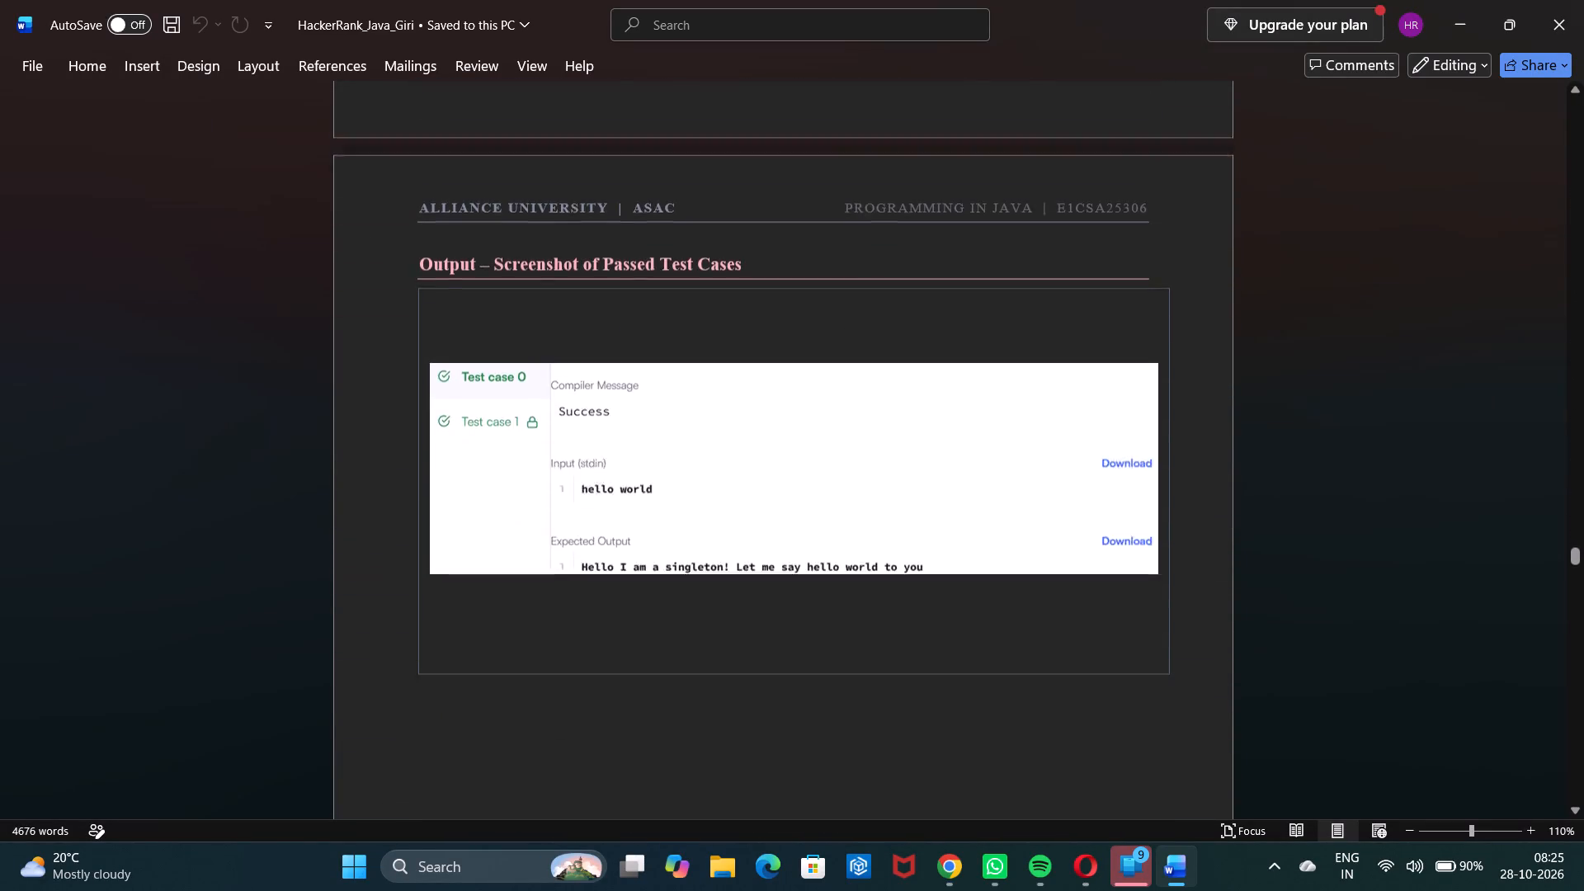
{"action": "scroll", "coordinate": [857, 568], "scroll_direction": "down", "scroll_amount": 16}
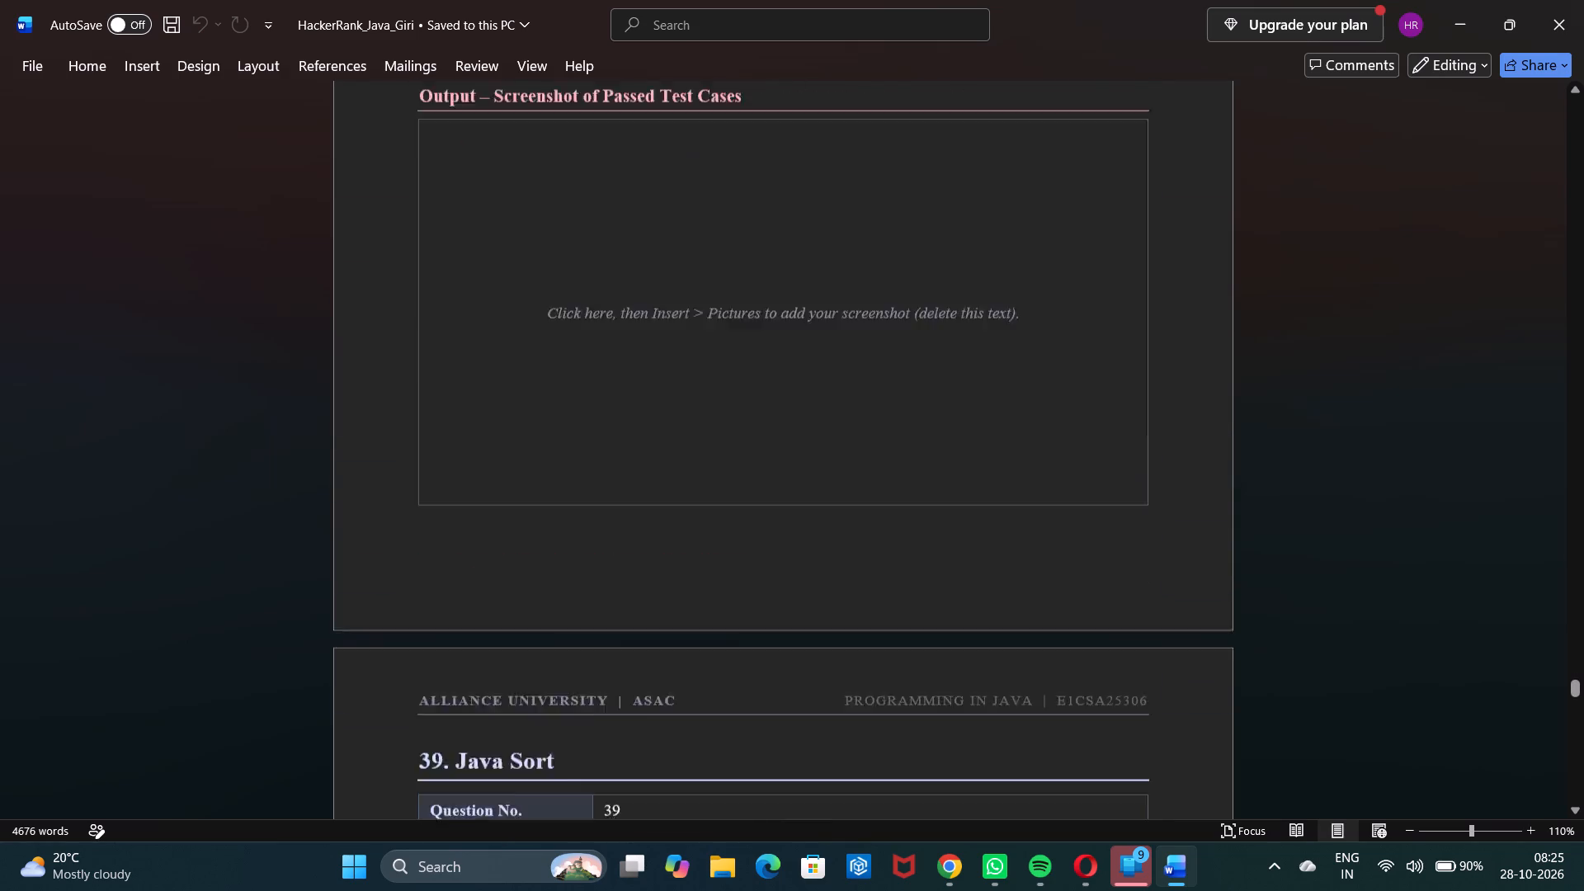
{"action": "scroll", "coordinate": [857, 568], "scroll_direction": "up", "scroll_amount": 3}
{"action": "scroll", "coordinate": [857, 568], "scroll_direction": "right", "scroll_amount": 2}
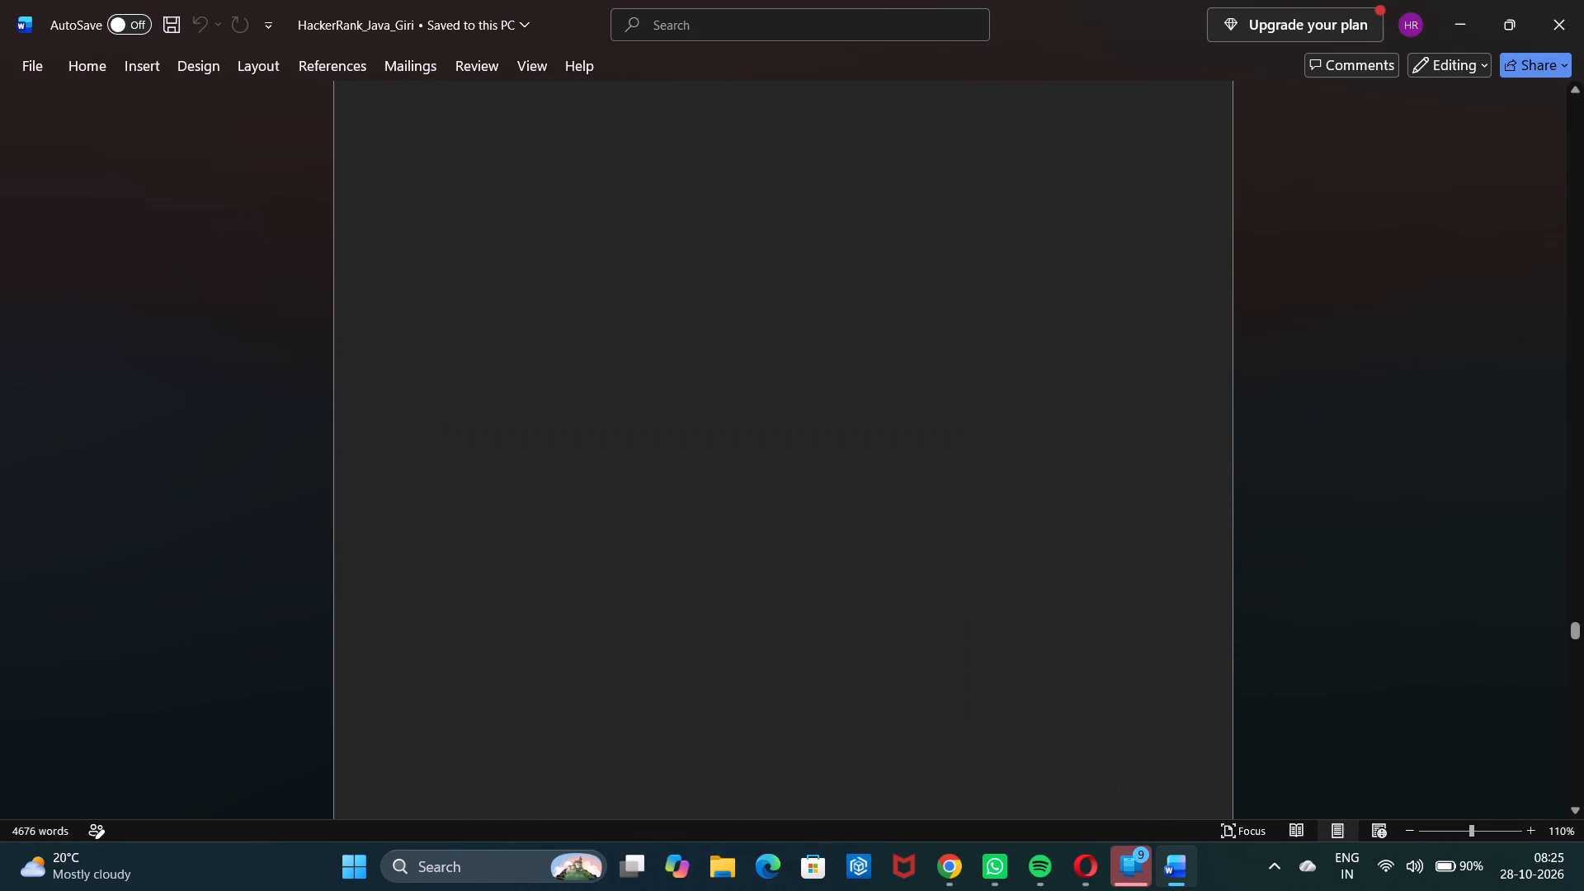
{"action": "scroll", "coordinate": [857, 568], "scroll_direction": "right", "scroll_amount": 2}
{"action": "scroll", "coordinate": [857, 568], "scroll_direction": "up", "scroll_amount": 1}
{"action": "scroll", "coordinate": [857, 568], "scroll_direction": "right", "scroll_amount": 1}
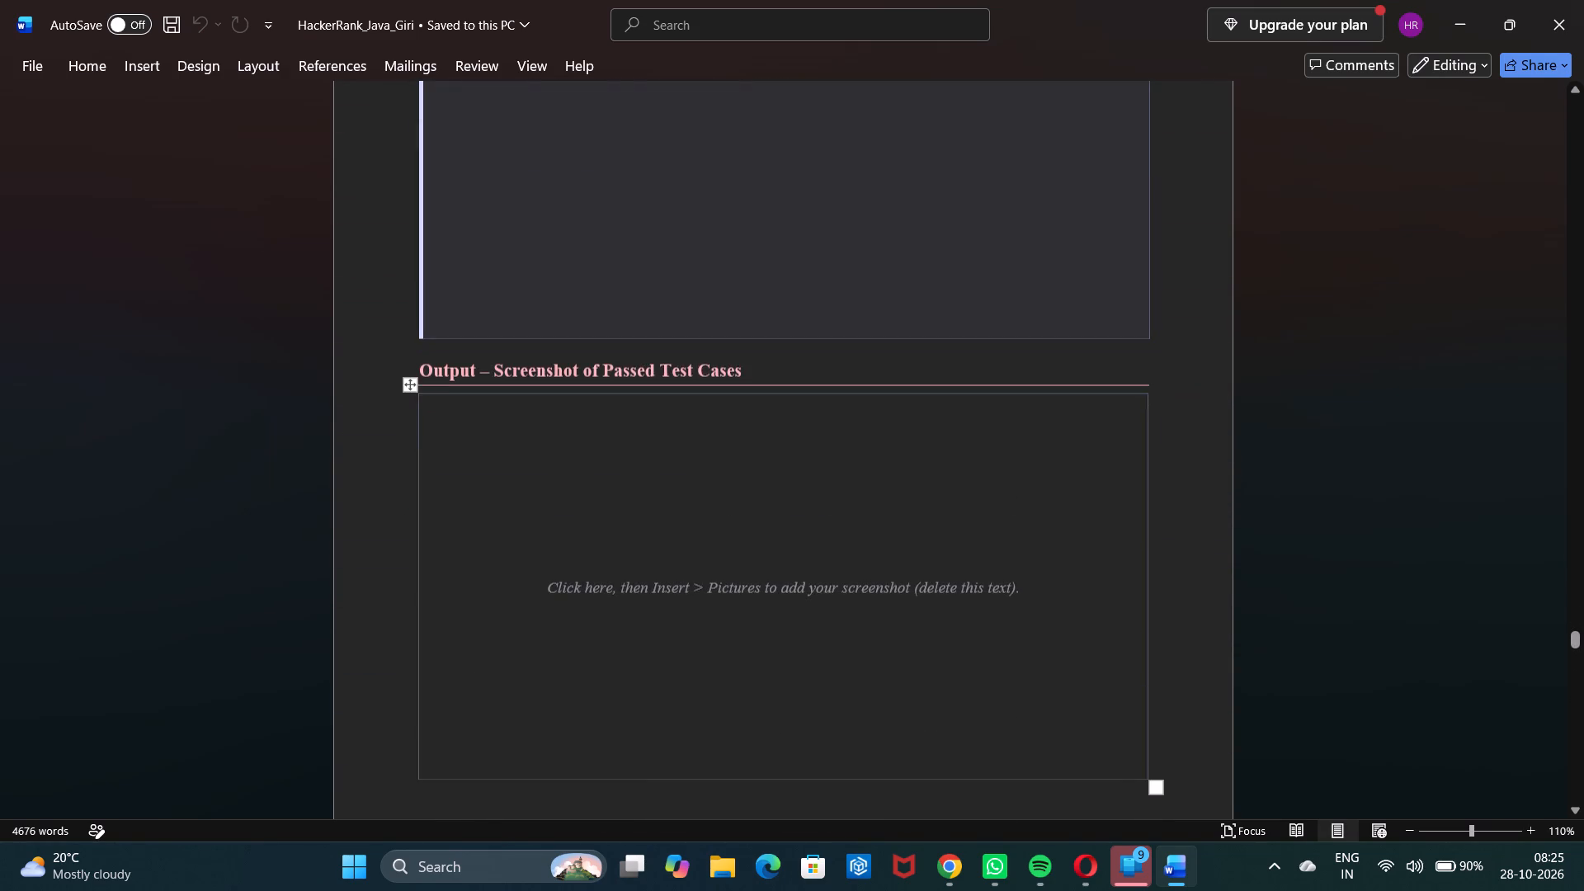
{"action": "scroll", "coordinate": [857, 568], "scroll_direction": "right", "scroll_amount": 1}
{"action": "scroll", "coordinate": [857, 568], "scroll_direction": "up", "scroll_amount": 1}
{"action": "scroll", "coordinate": [857, 568], "scroll_direction": "right", "scroll_amount": 2}
{"action": "scroll", "coordinate": [804, 427], "scroll_direction": "right", "scroll_amount": 1}
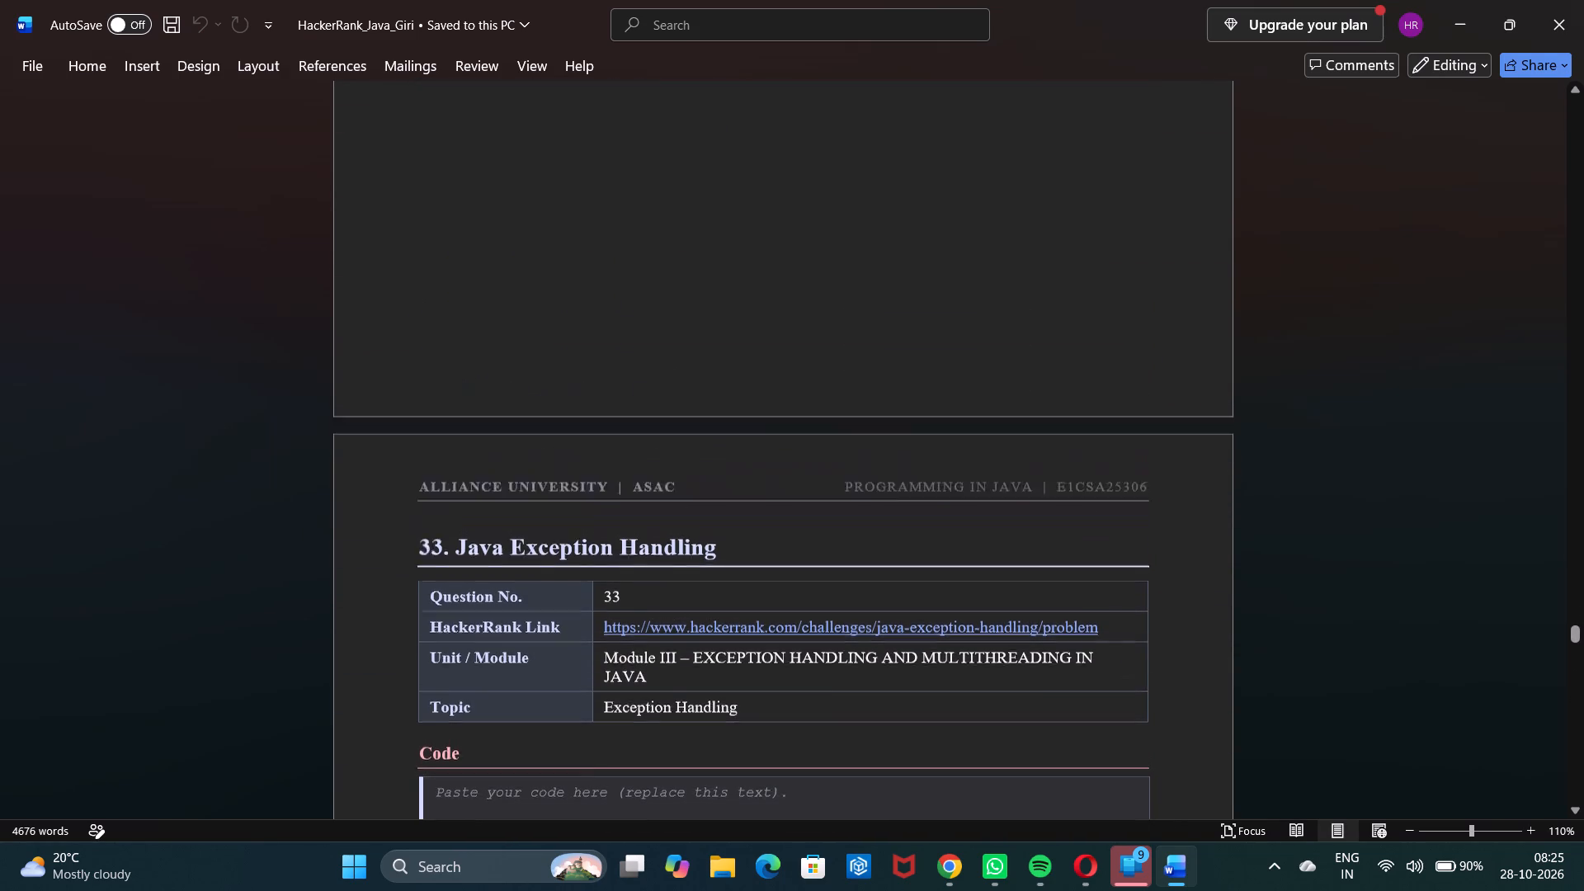
{"action": "scroll", "coordinate": [804, 427], "scroll_direction": "right", "scroll_amount": 1}
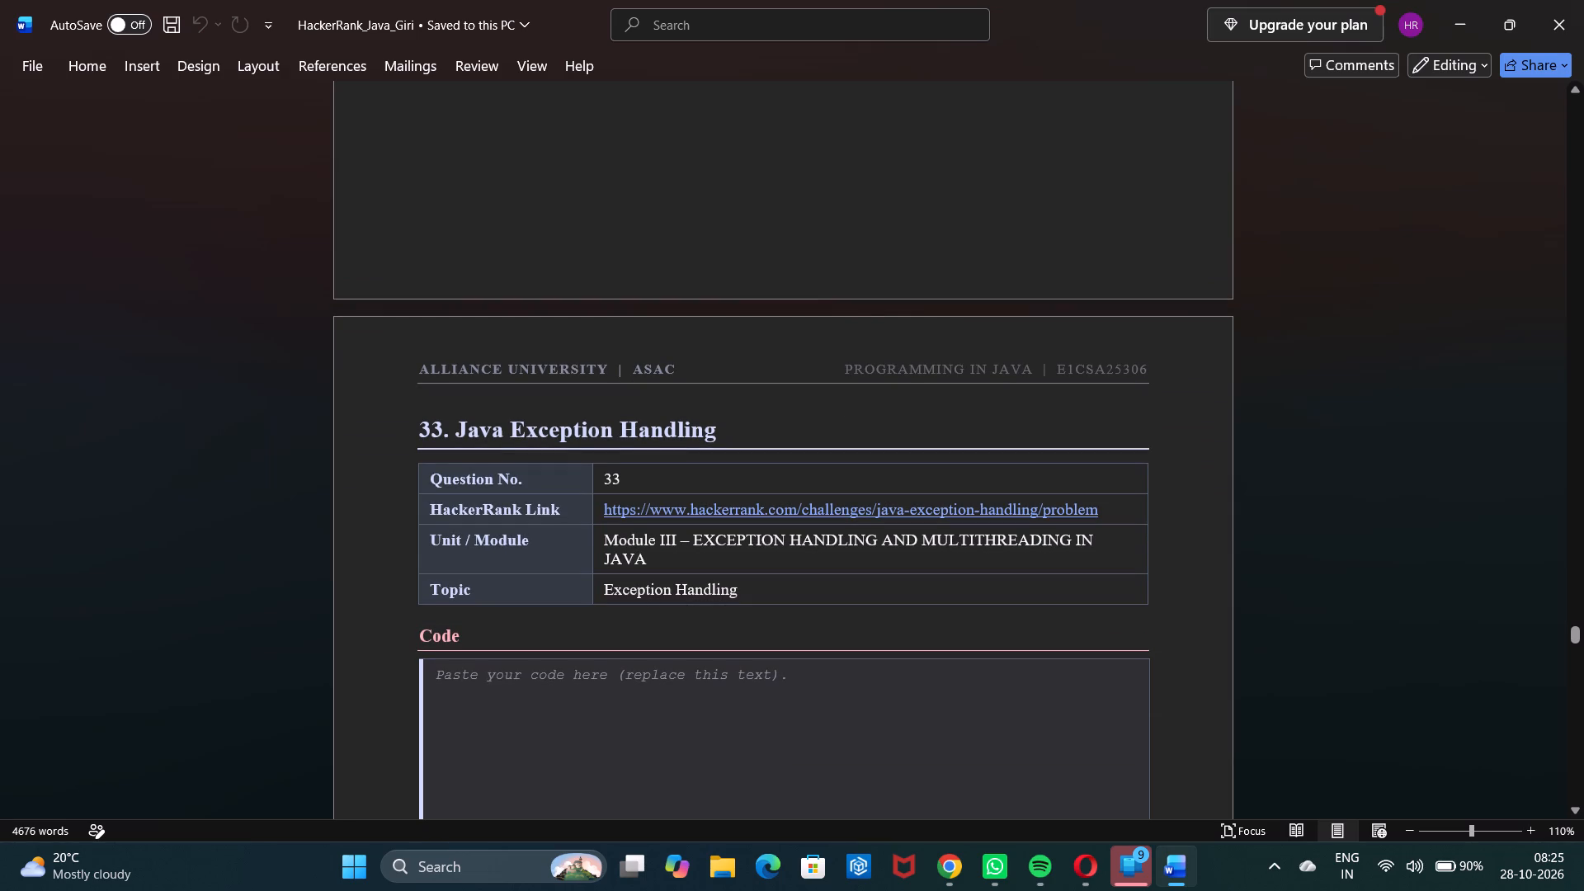
Open the HackerRank link of question 33, Java Exception Handling, in the browser.
{"action": "left_click", "coordinate": [809, 512], "text": "ctrl"}
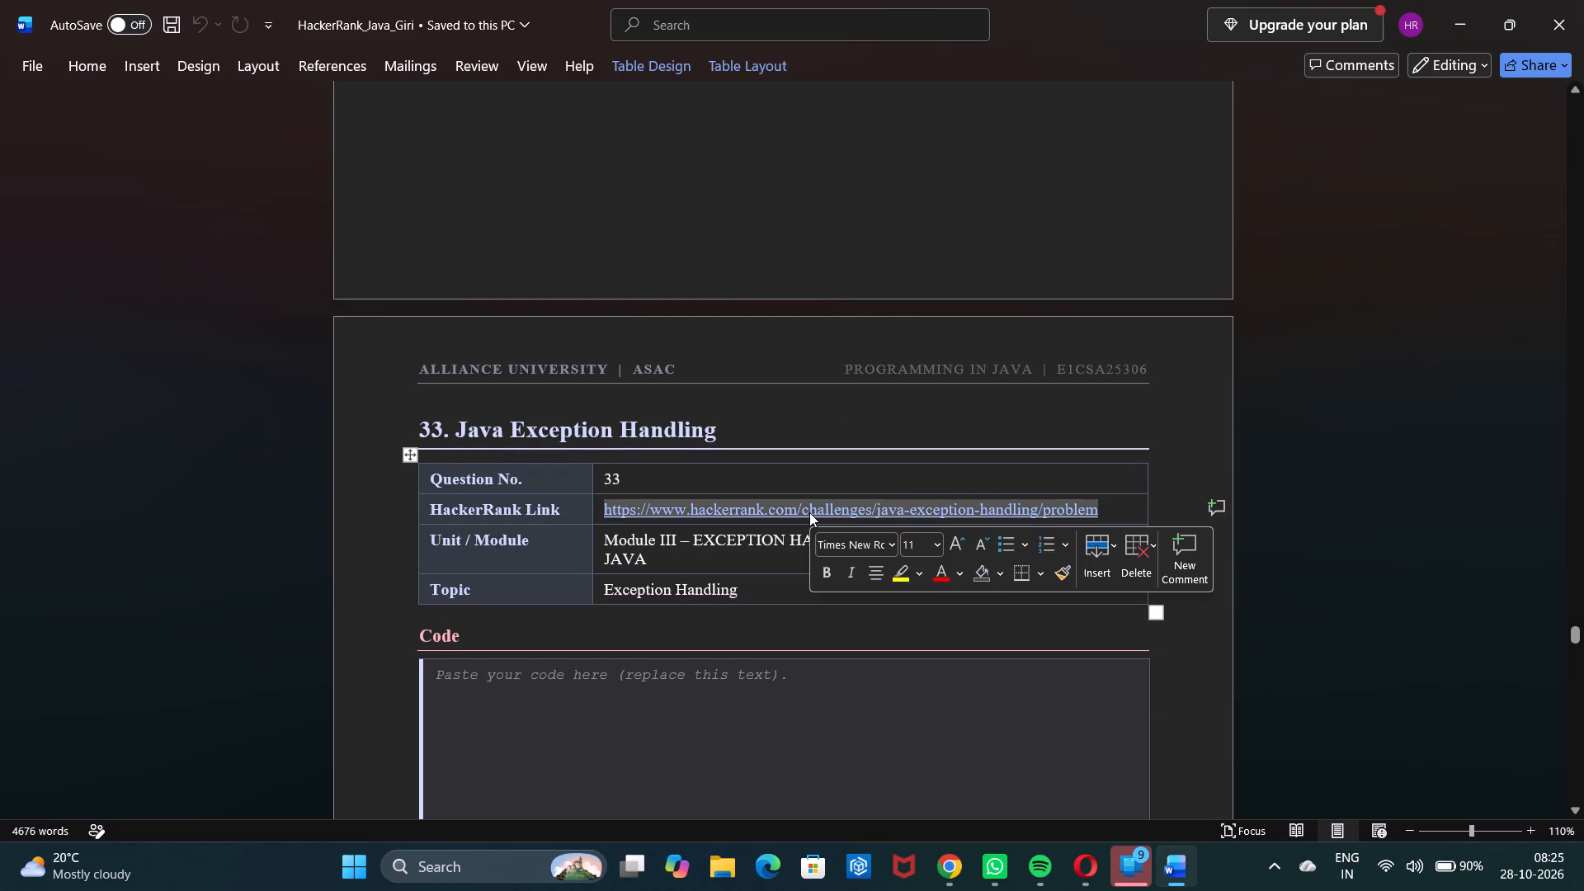
{"action": "left_click", "coordinate": [802, 508], "text": "ctrl"}
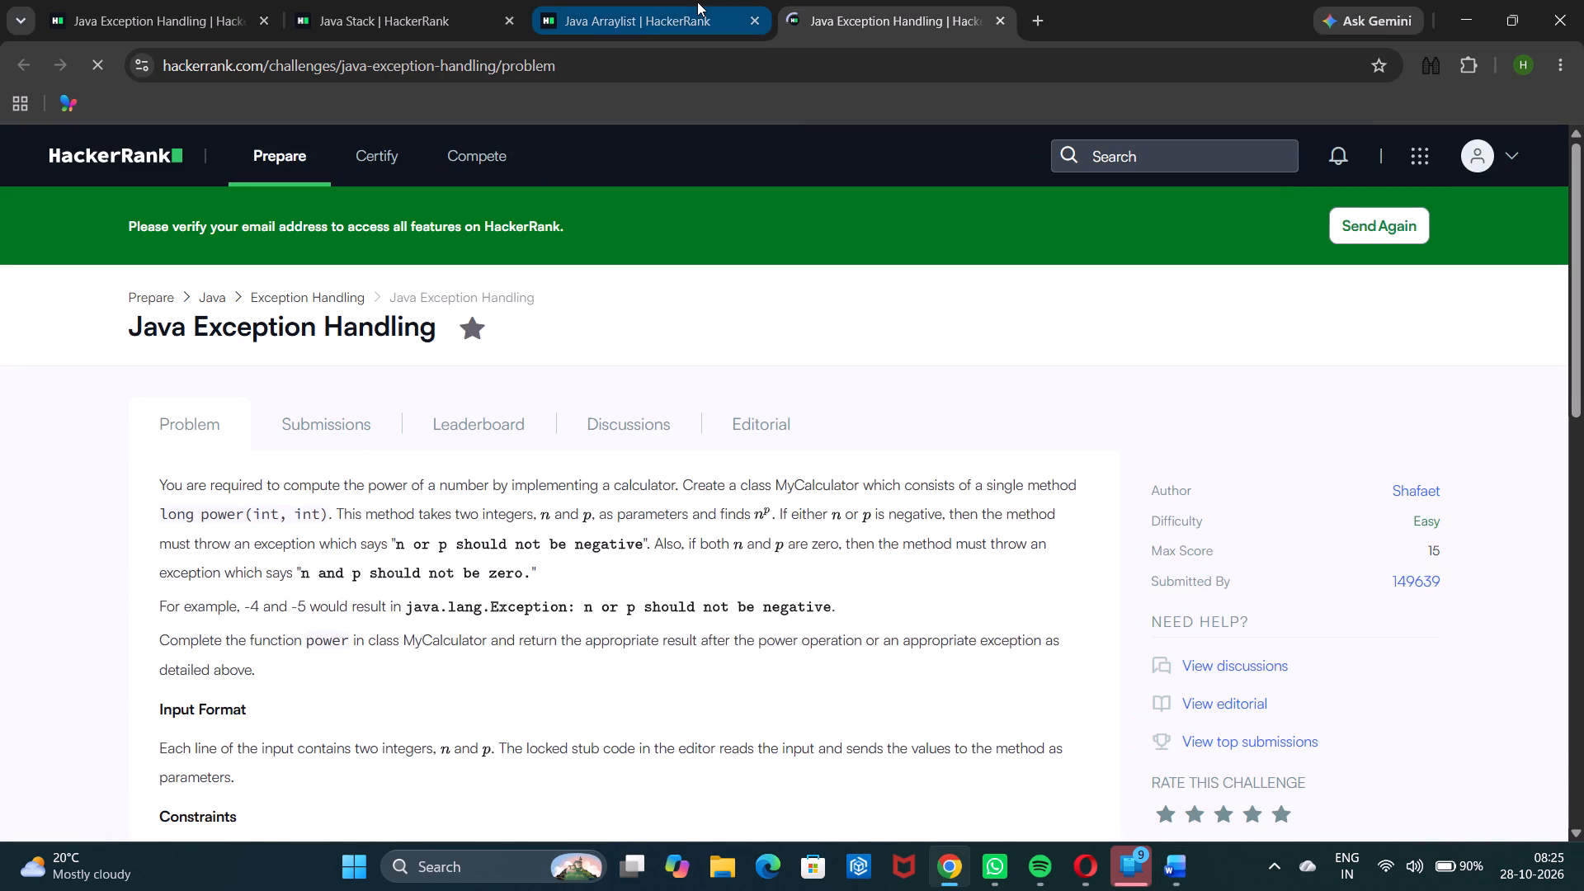
Close the older Java Stack, Java Exception Handling and Java Arraylist pages, keeping only the newly opened Java Exception Handling page.
{"action": "left_click", "coordinate": [513, 13]}
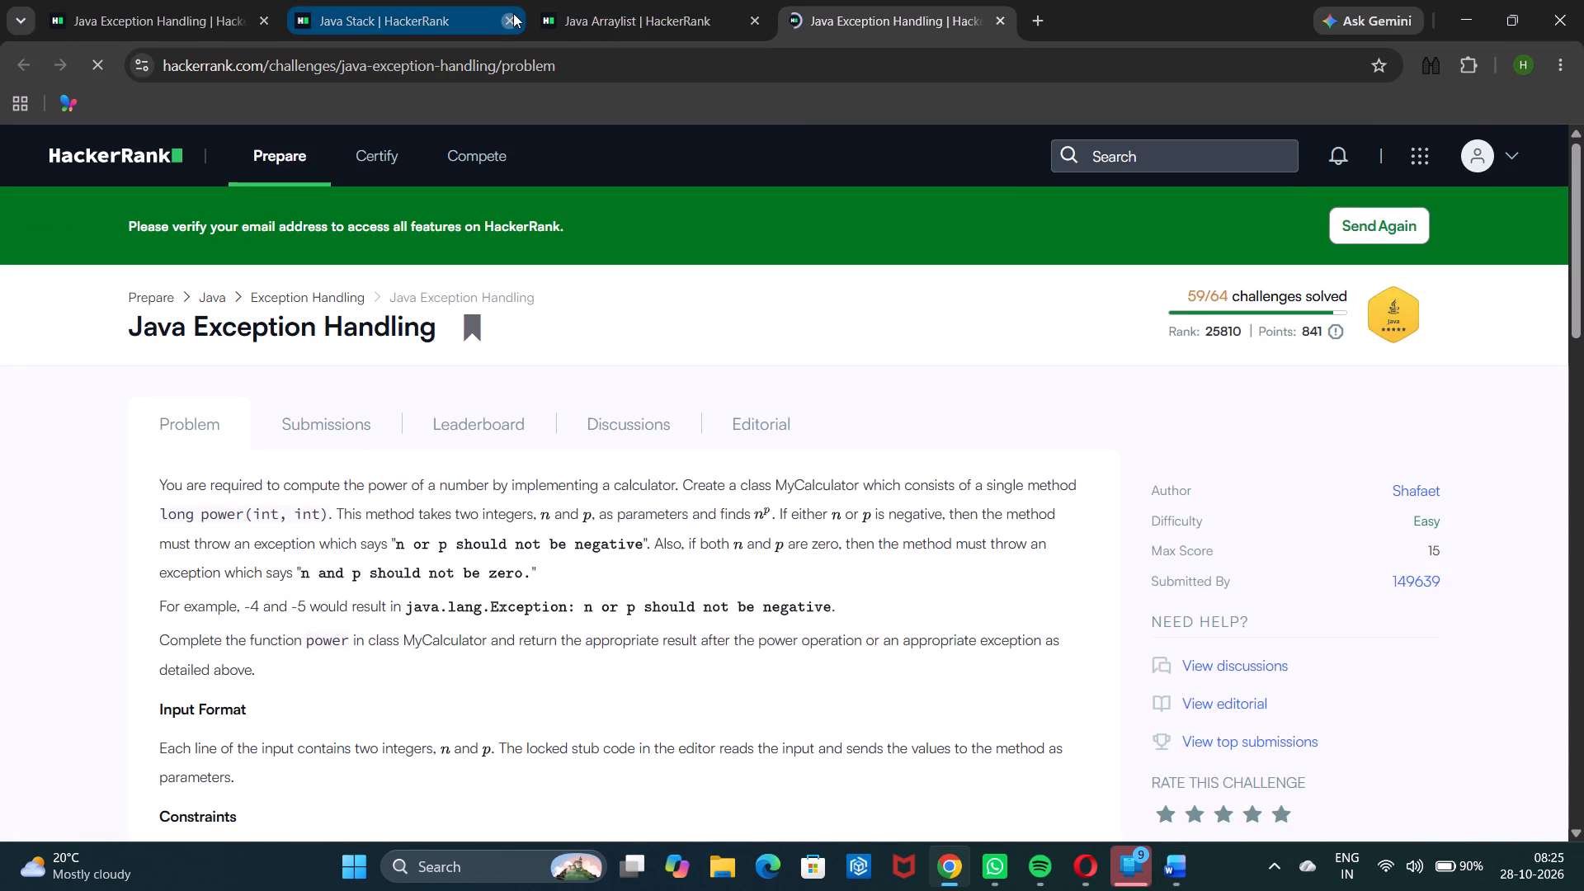
{"action": "left_click", "coordinate": [266, 21]}
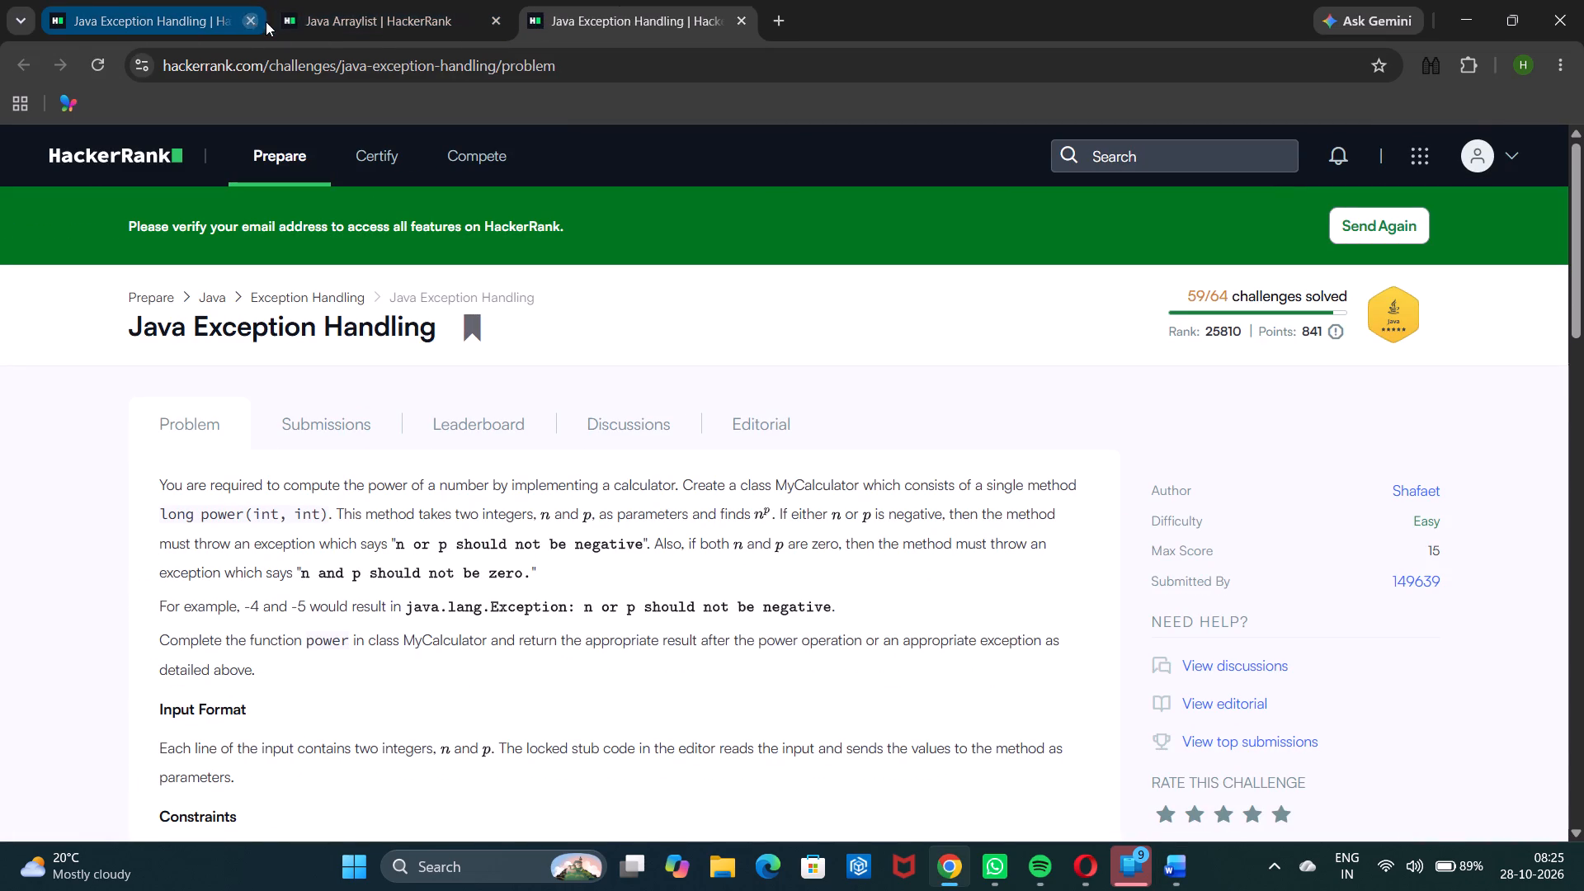
{"action": "left_click", "coordinate": [266, 21]}
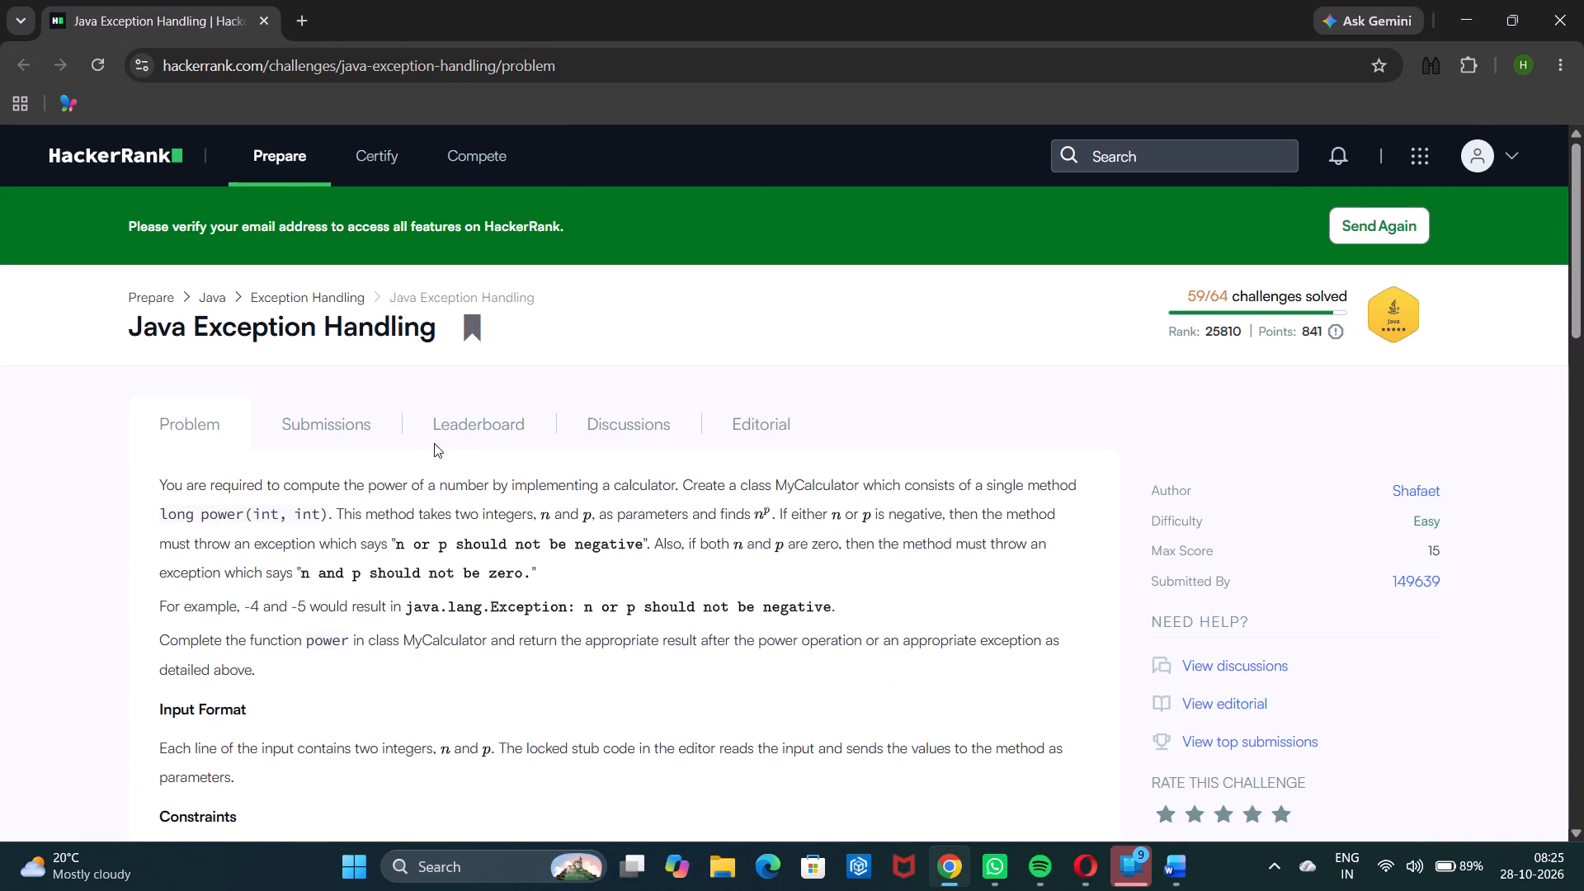
Open the most recent accepted Java Exception Handling submission and load its code into the editor.
{"action": "scroll", "coordinate": [480, 540], "scroll_direction": "down", "scroll_amount": 9}
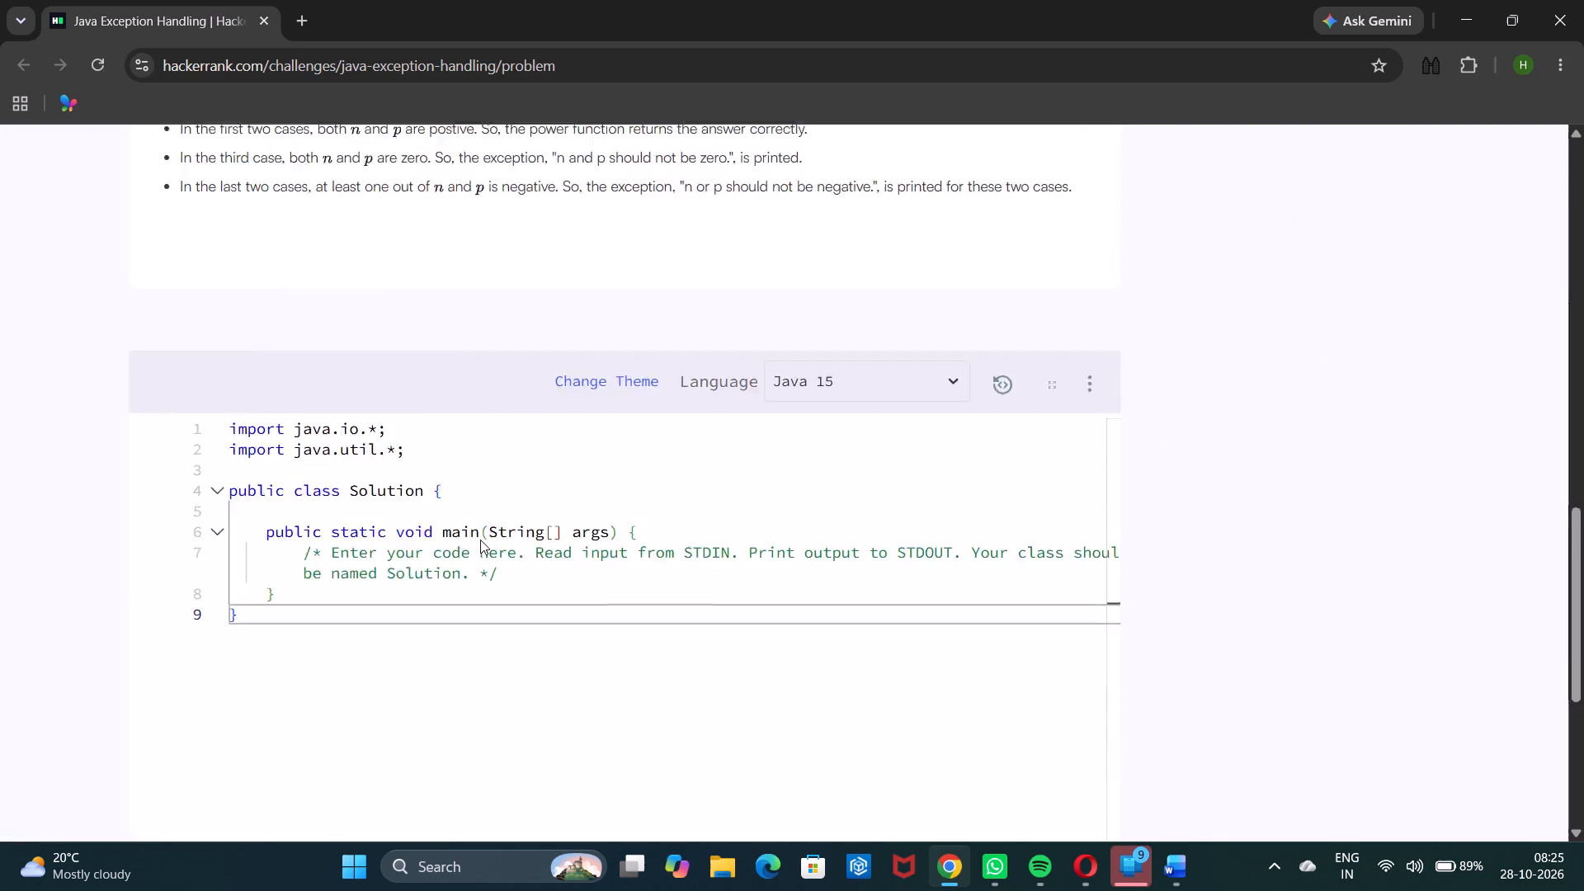
{"action": "scroll", "coordinate": [480, 540], "scroll_direction": "up", "scroll_amount": 10}
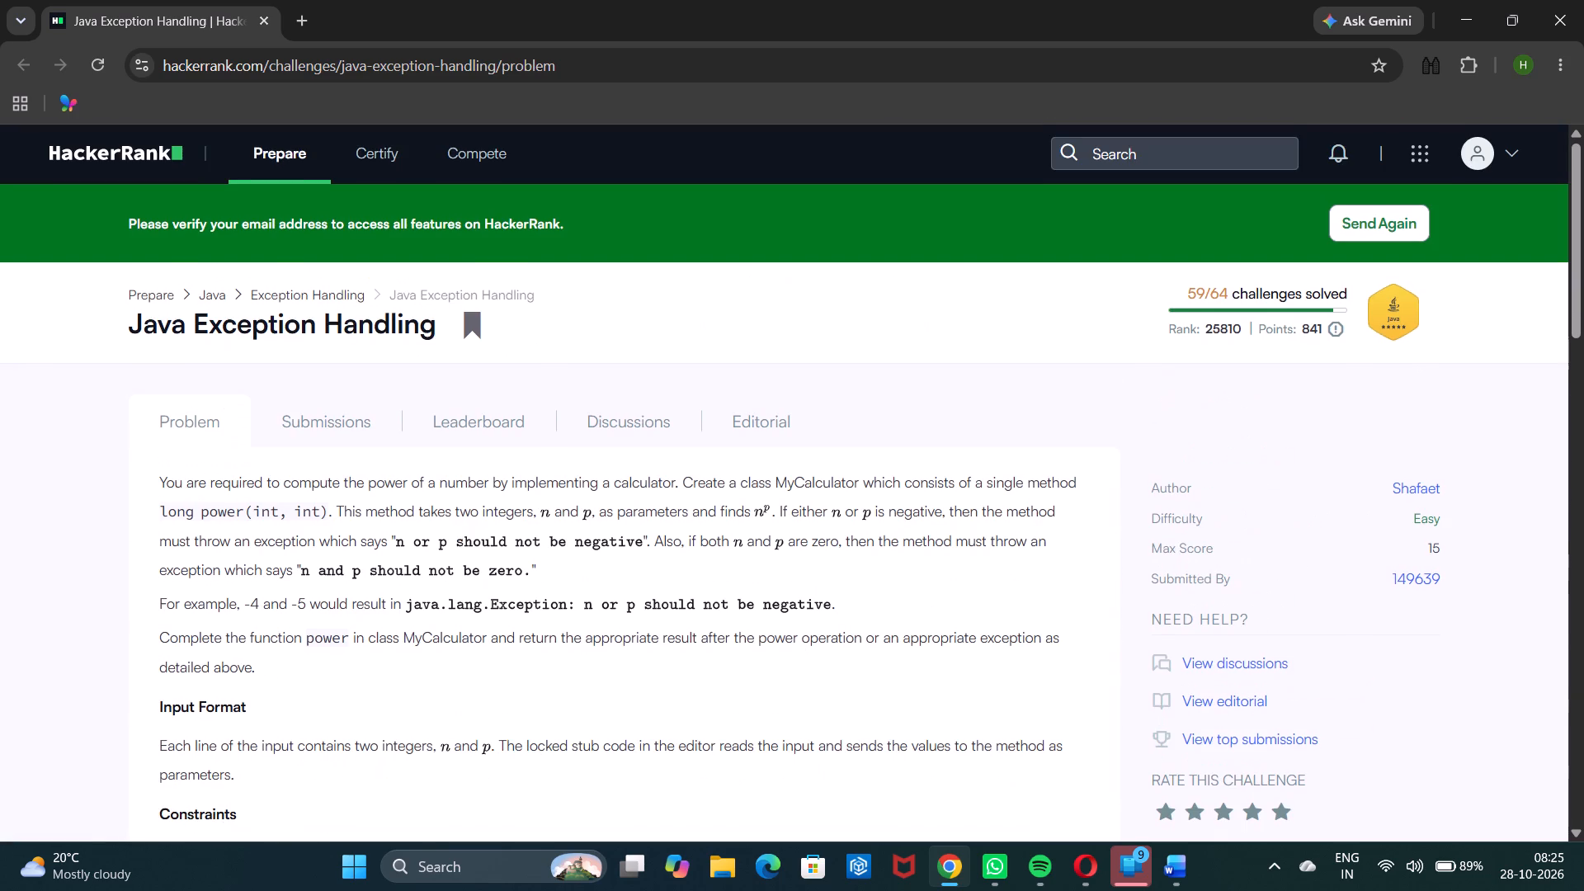
{"action": "left_click", "coordinate": [312, 417]}
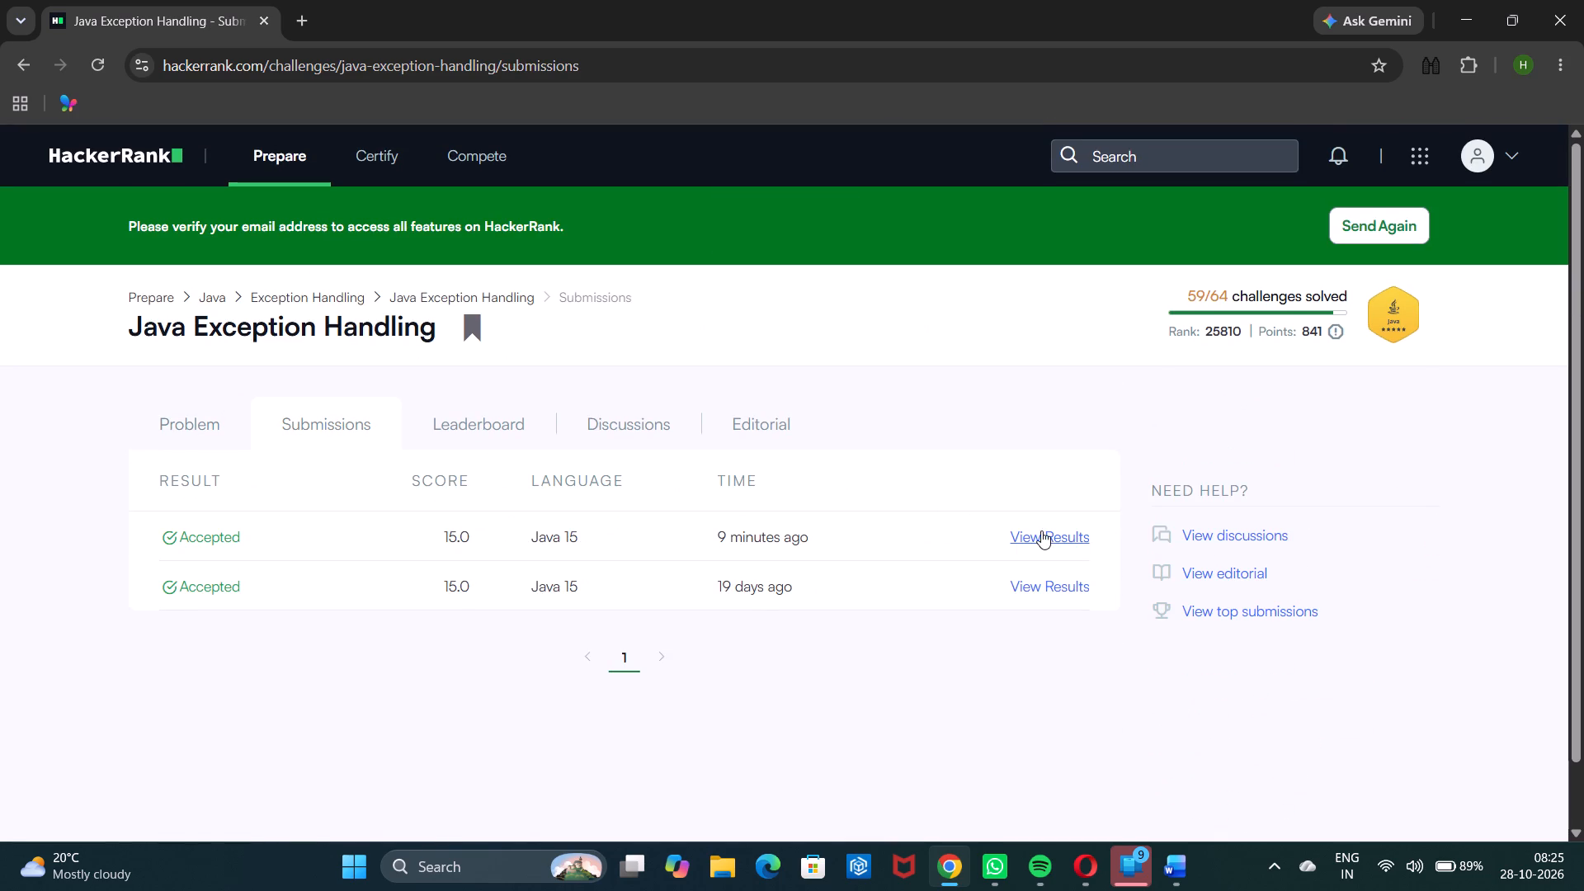
{"action": "left_click", "coordinate": [1044, 531]}
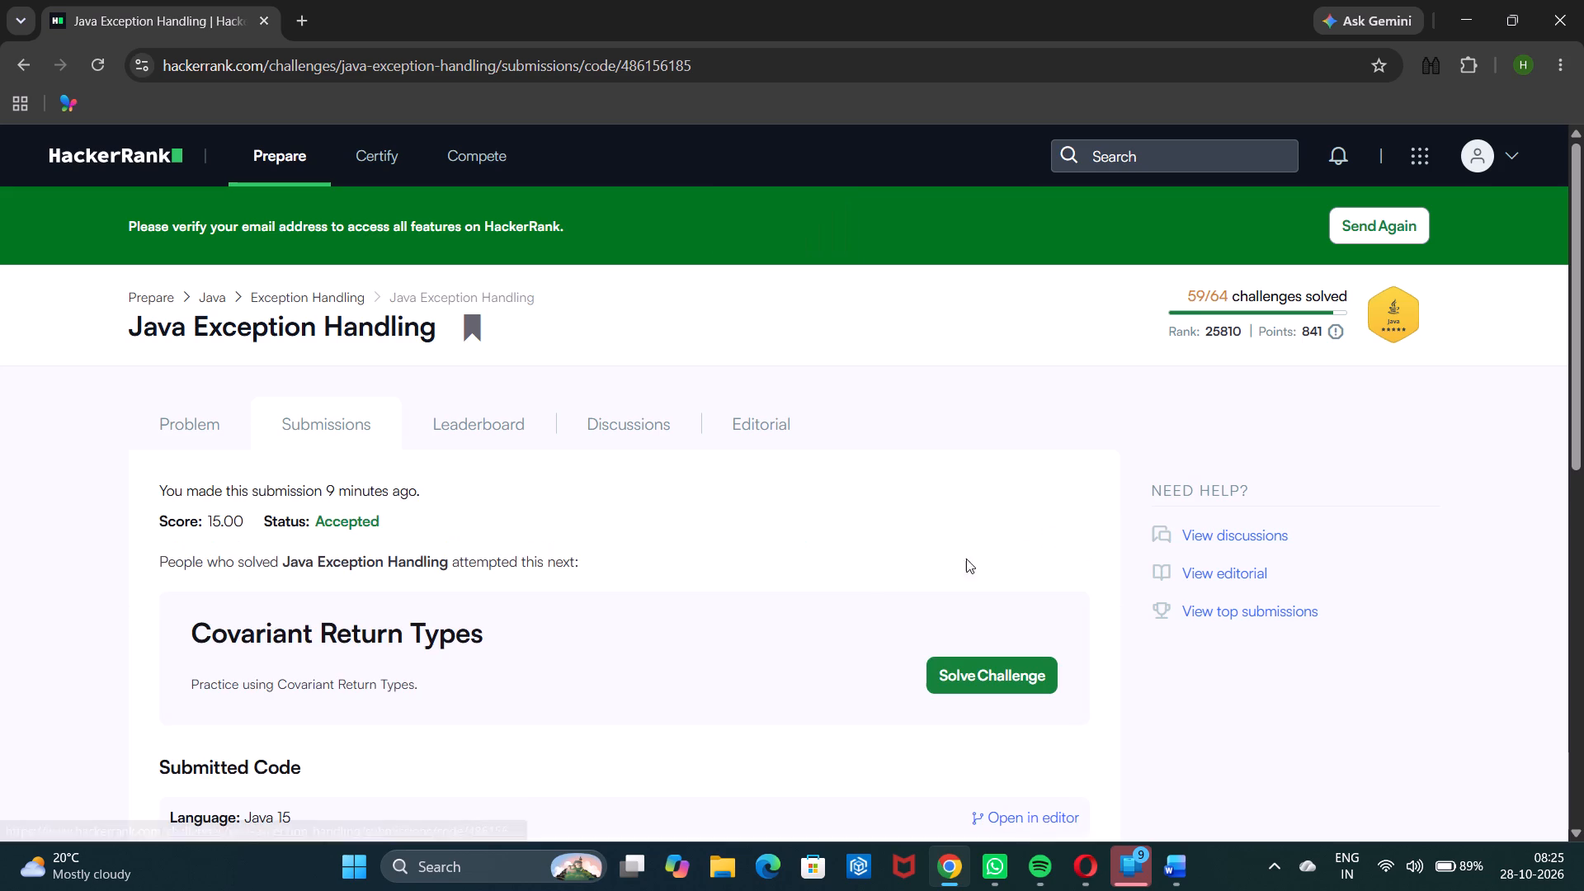
{"action": "scroll", "coordinate": [621, 631], "scroll_direction": "down", "scroll_amount": 5}
{"action": "scroll", "coordinate": [621, 631], "scroll_direction": "up", "scroll_amount": 5}
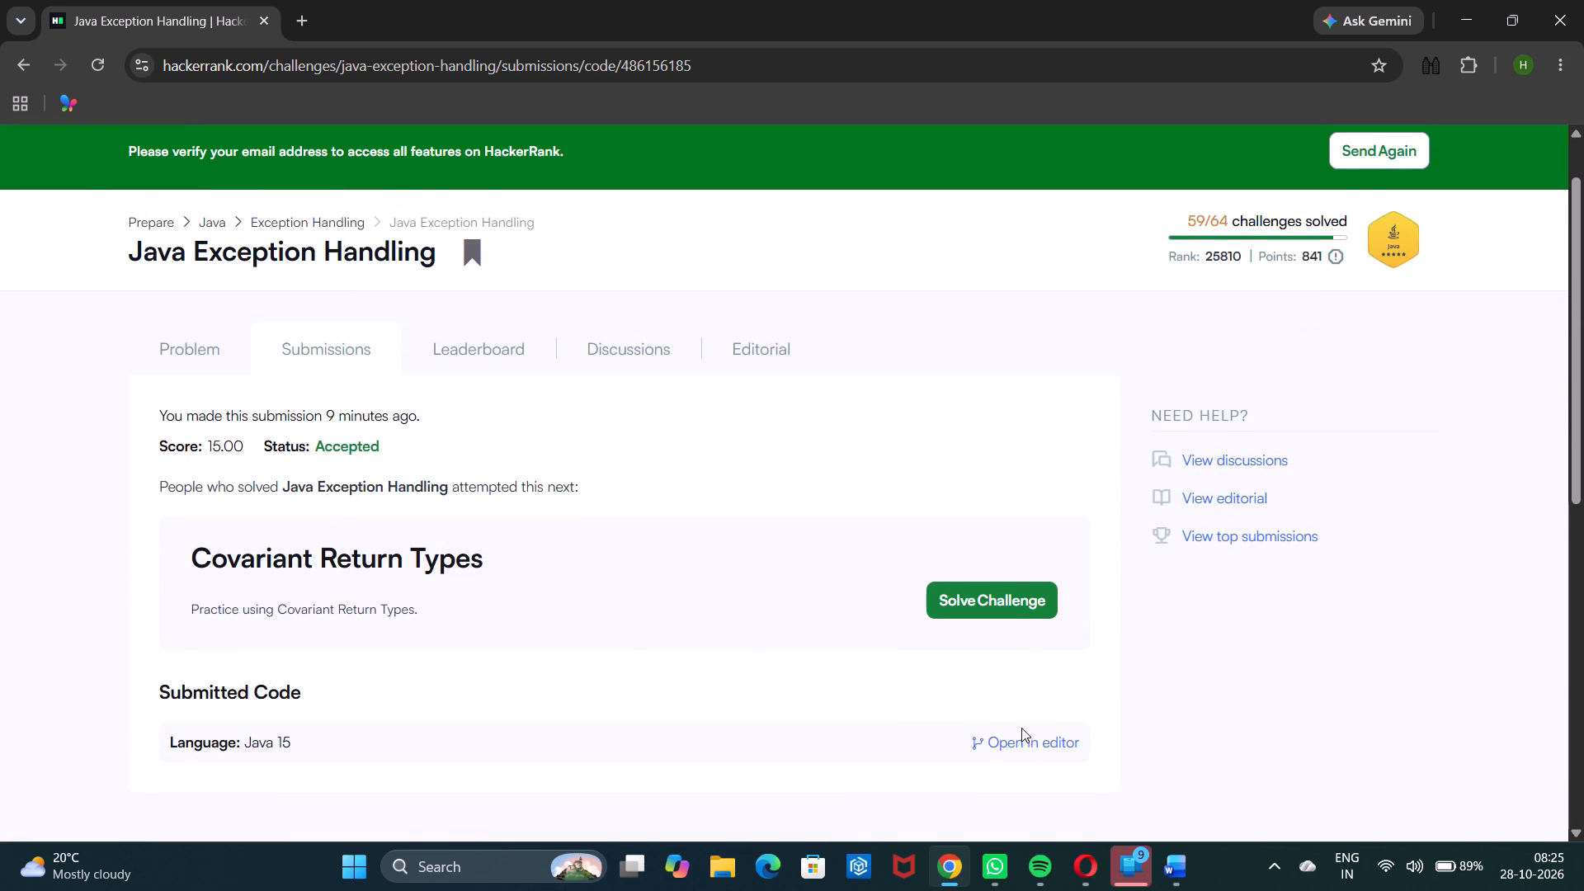
{"action": "left_click", "coordinate": [1029, 742]}
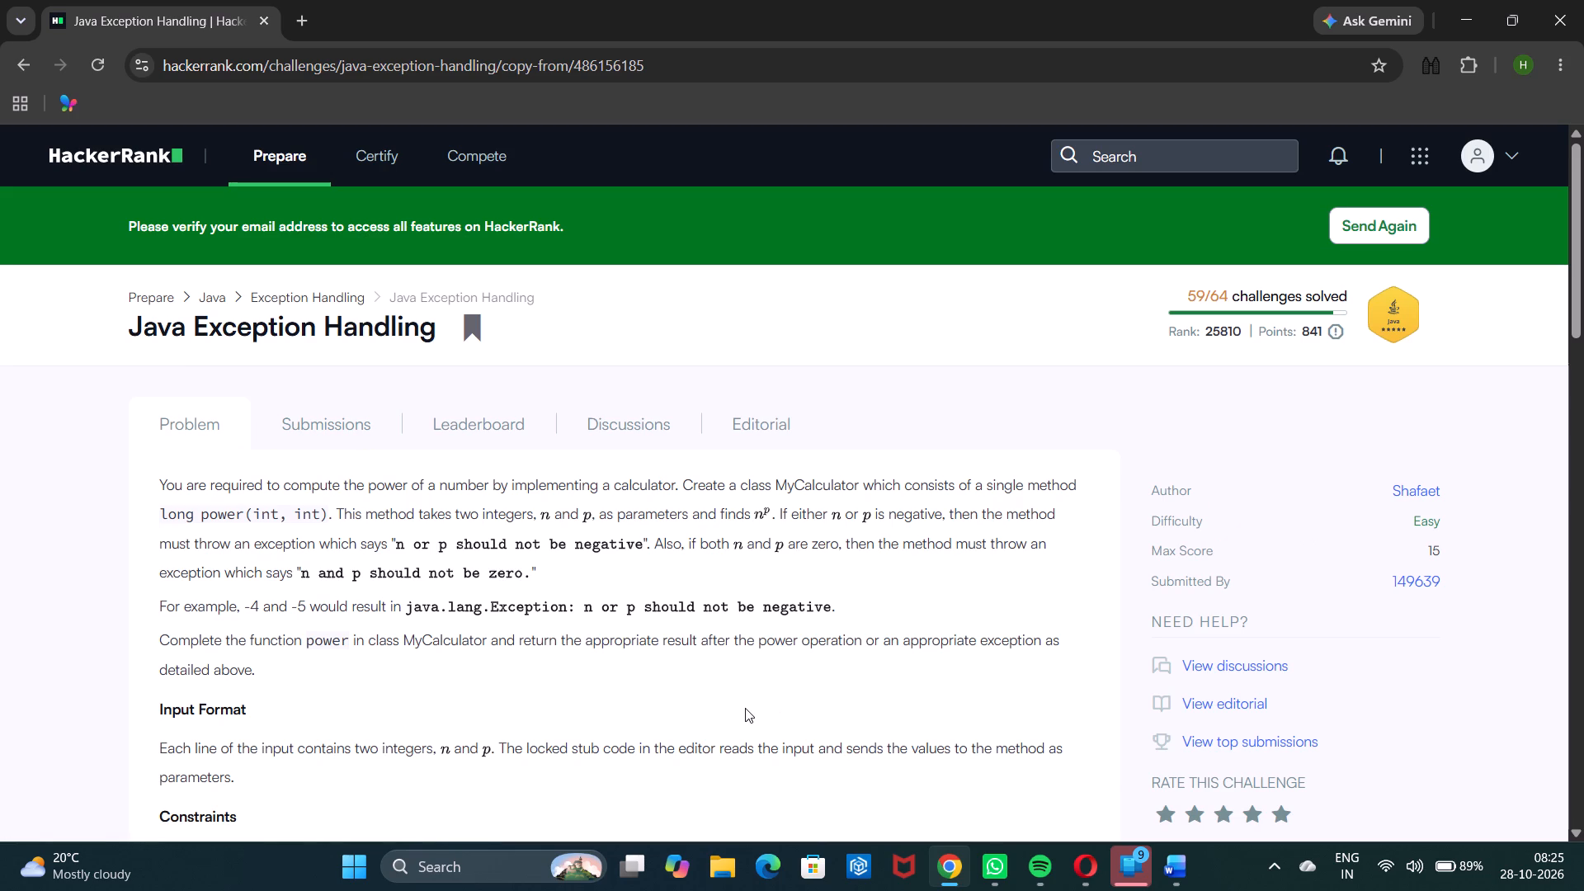
Copy the entire Java Exception Handling solution code from the editor.
{"action": "scroll", "coordinate": [745, 708], "scroll_direction": "down", "scroll_amount": 8}
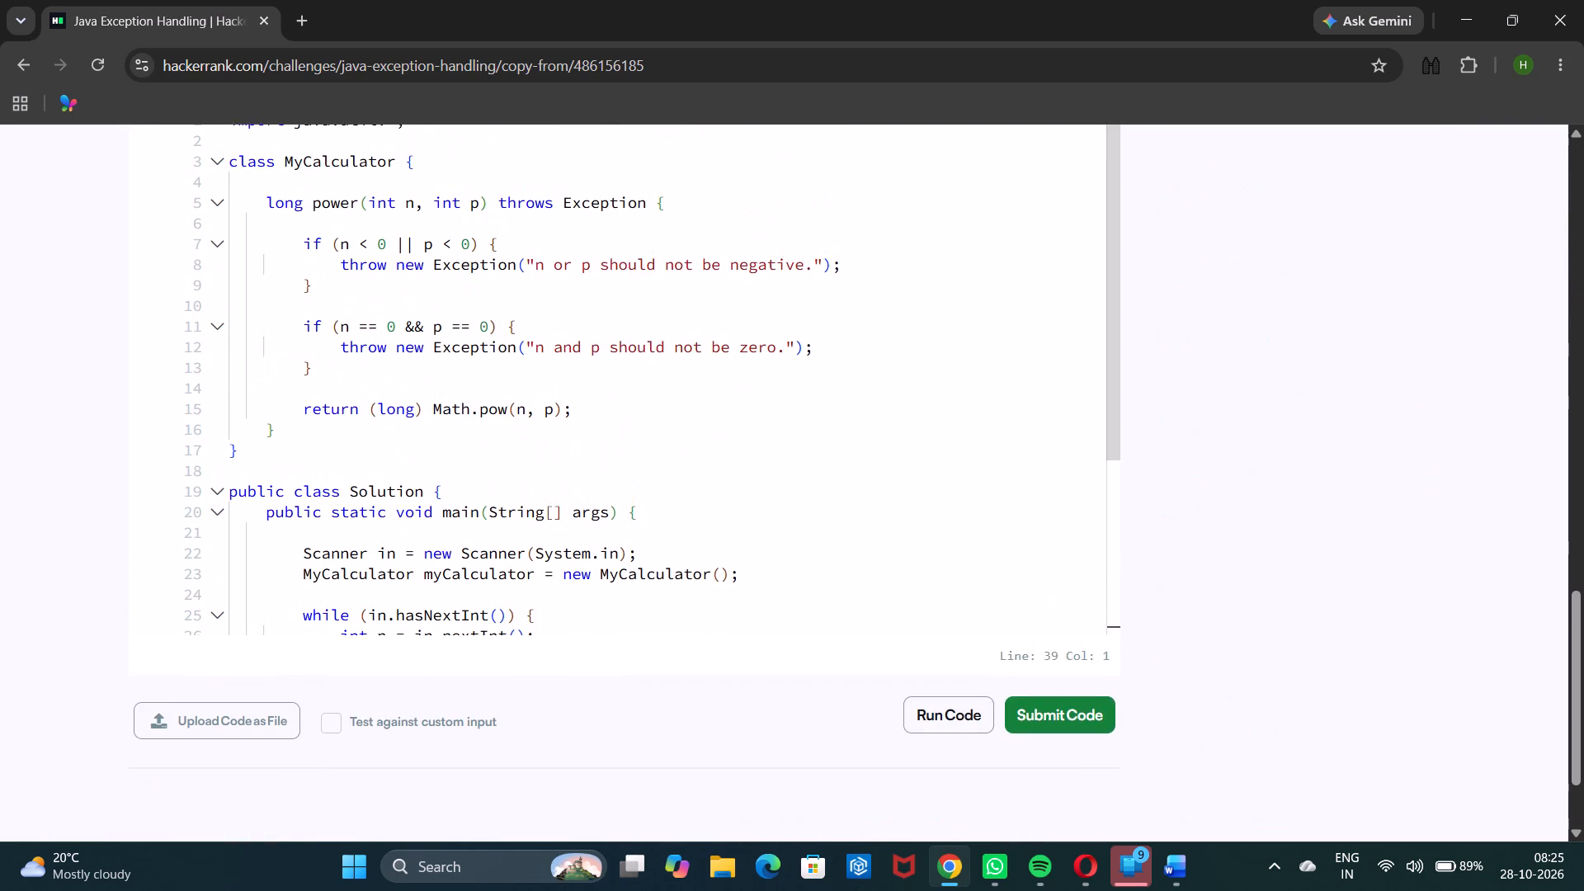
{"action": "scroll", "coordinate": [647, 506], "scroll_direction": "down", "scroll_amount": 8}
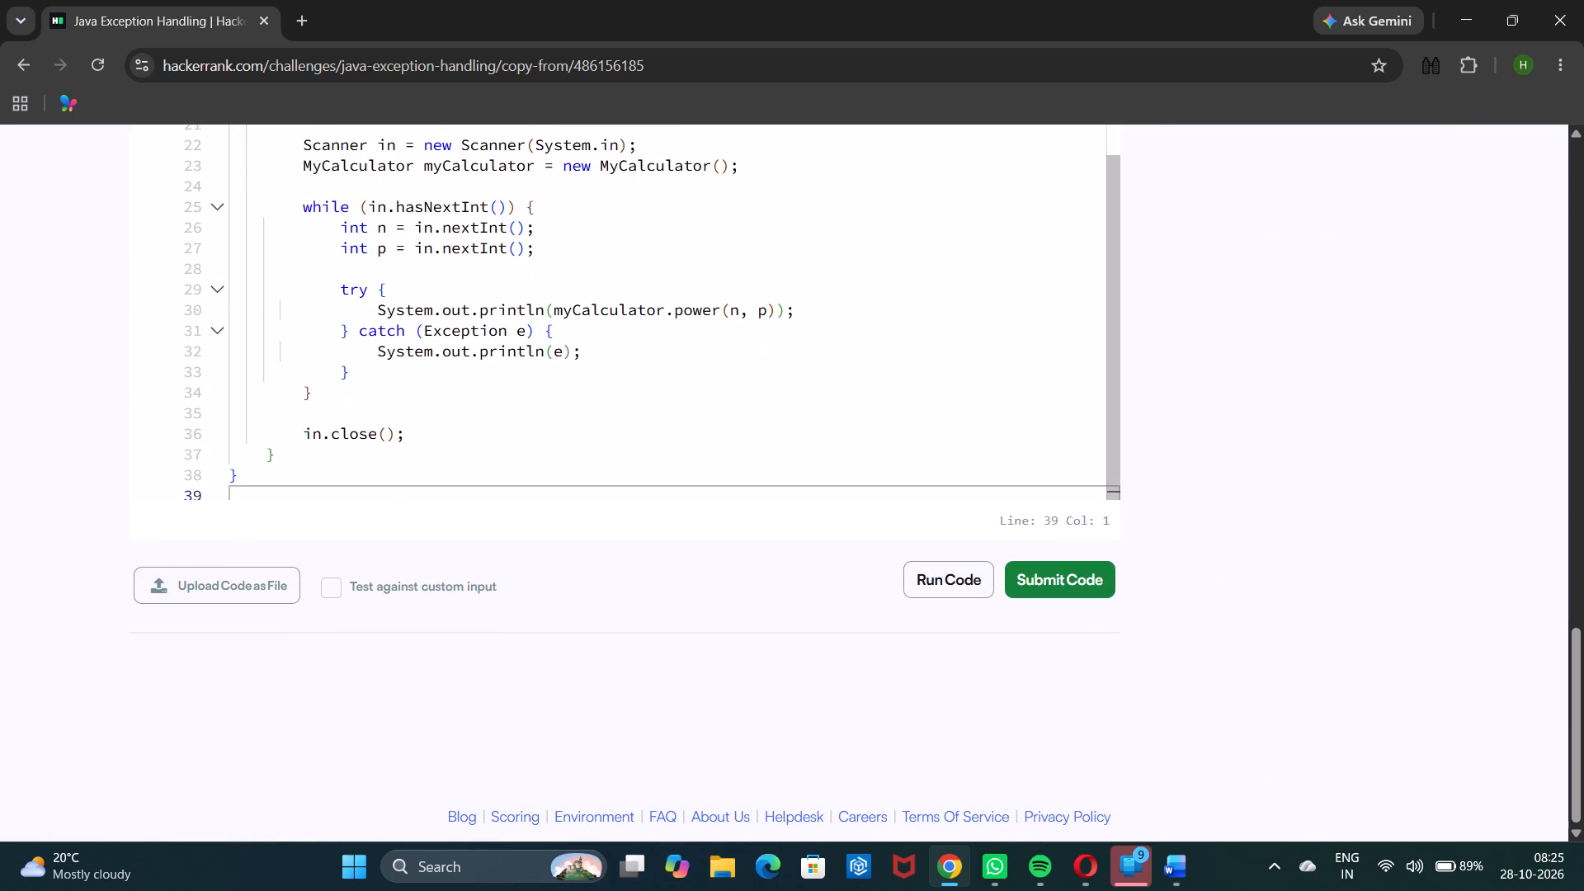
{"action": "key", "text": "ctrl+a"}
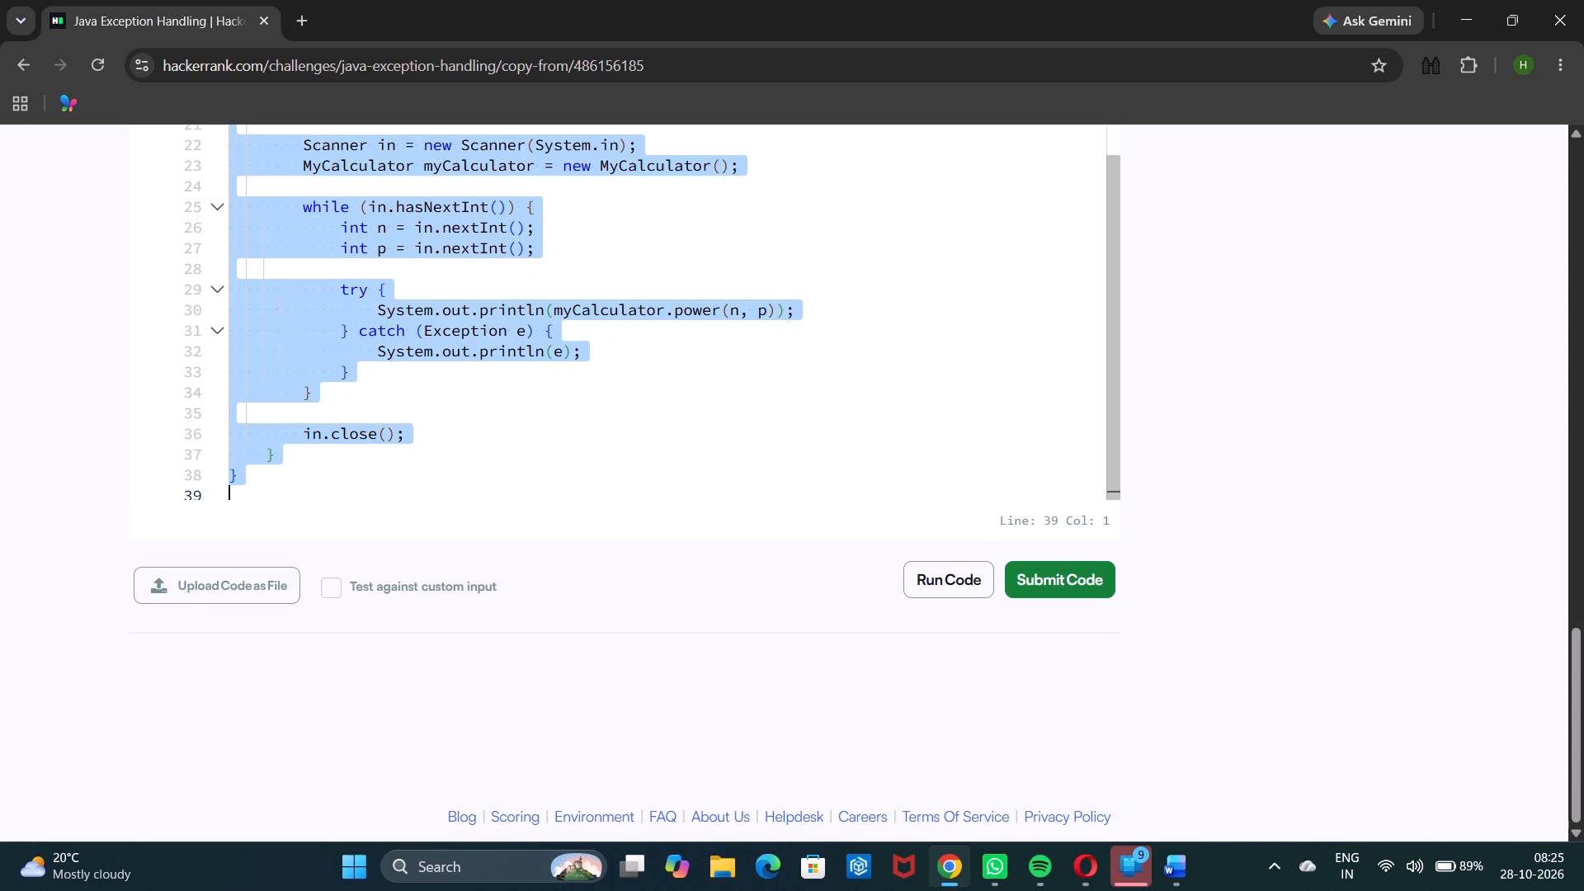
{"action": "key", "text": "ctrl+c"}
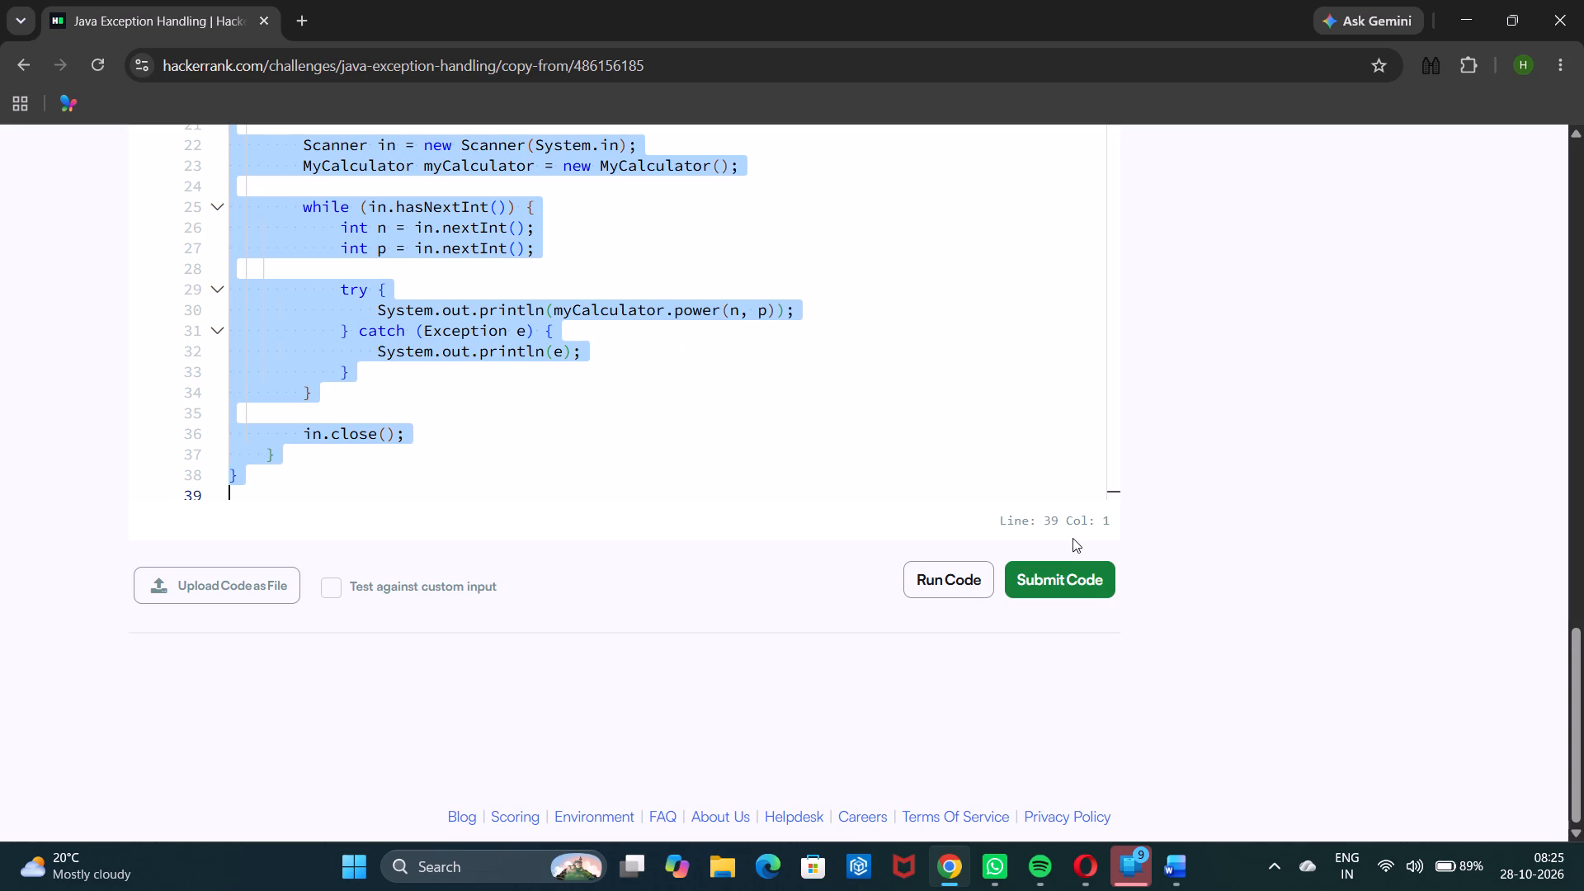
Submit the Java Exception Handling code to run its test cases.
{"action": "left_click", "coordinate": [1069, 575]}
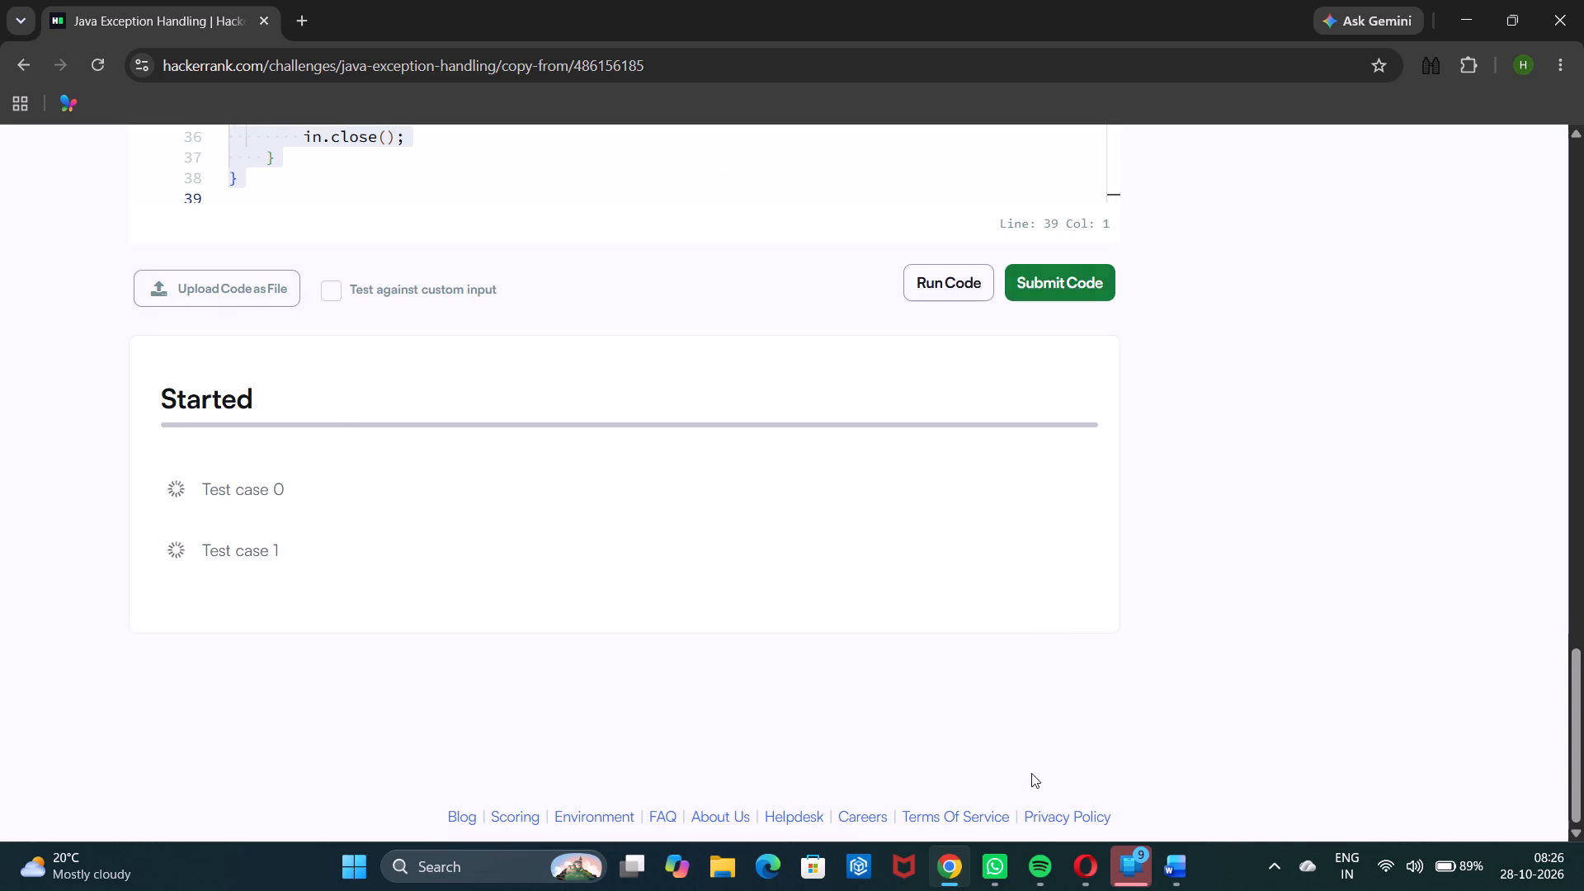
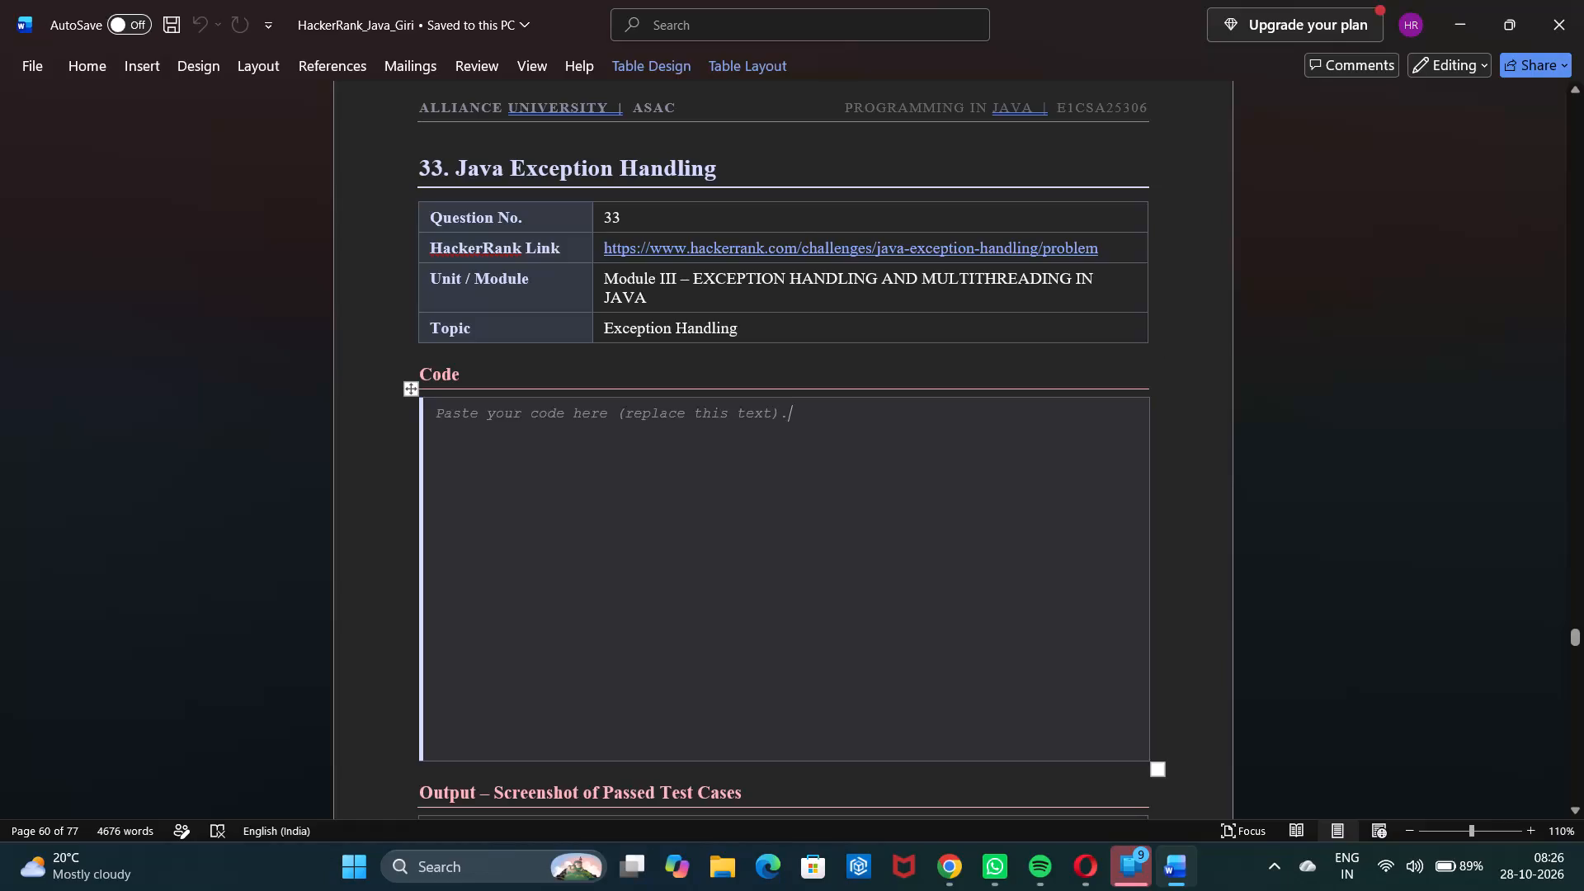
Replace the code placeholder under question 33 with the copied Java Exception Handling solution.
{"action": "left_click_drag", "start_coordinate": [807, 417], "coordinate": [450, 412]}
{"action": "key", "text": "ctrl+v"}
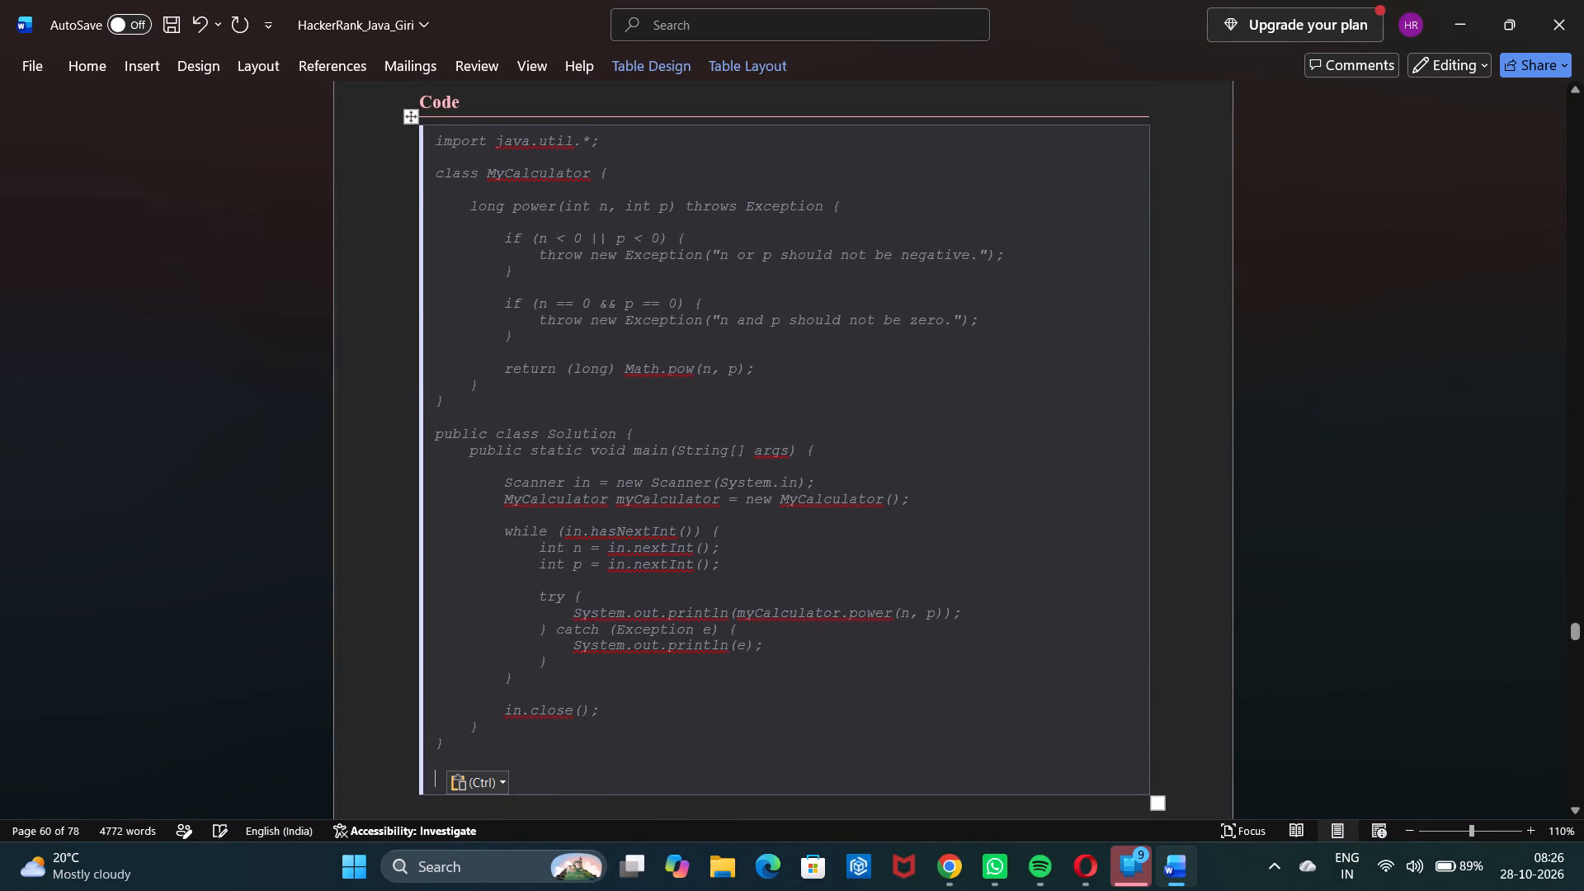
Switch to Chrome and capture a screen snip of the Java Exception Handling congratulations banner and passed test case results.
{"action": "scroll", "coordinate": [637, 784], "scroll_direction": "down", "scroll_amount": 5}
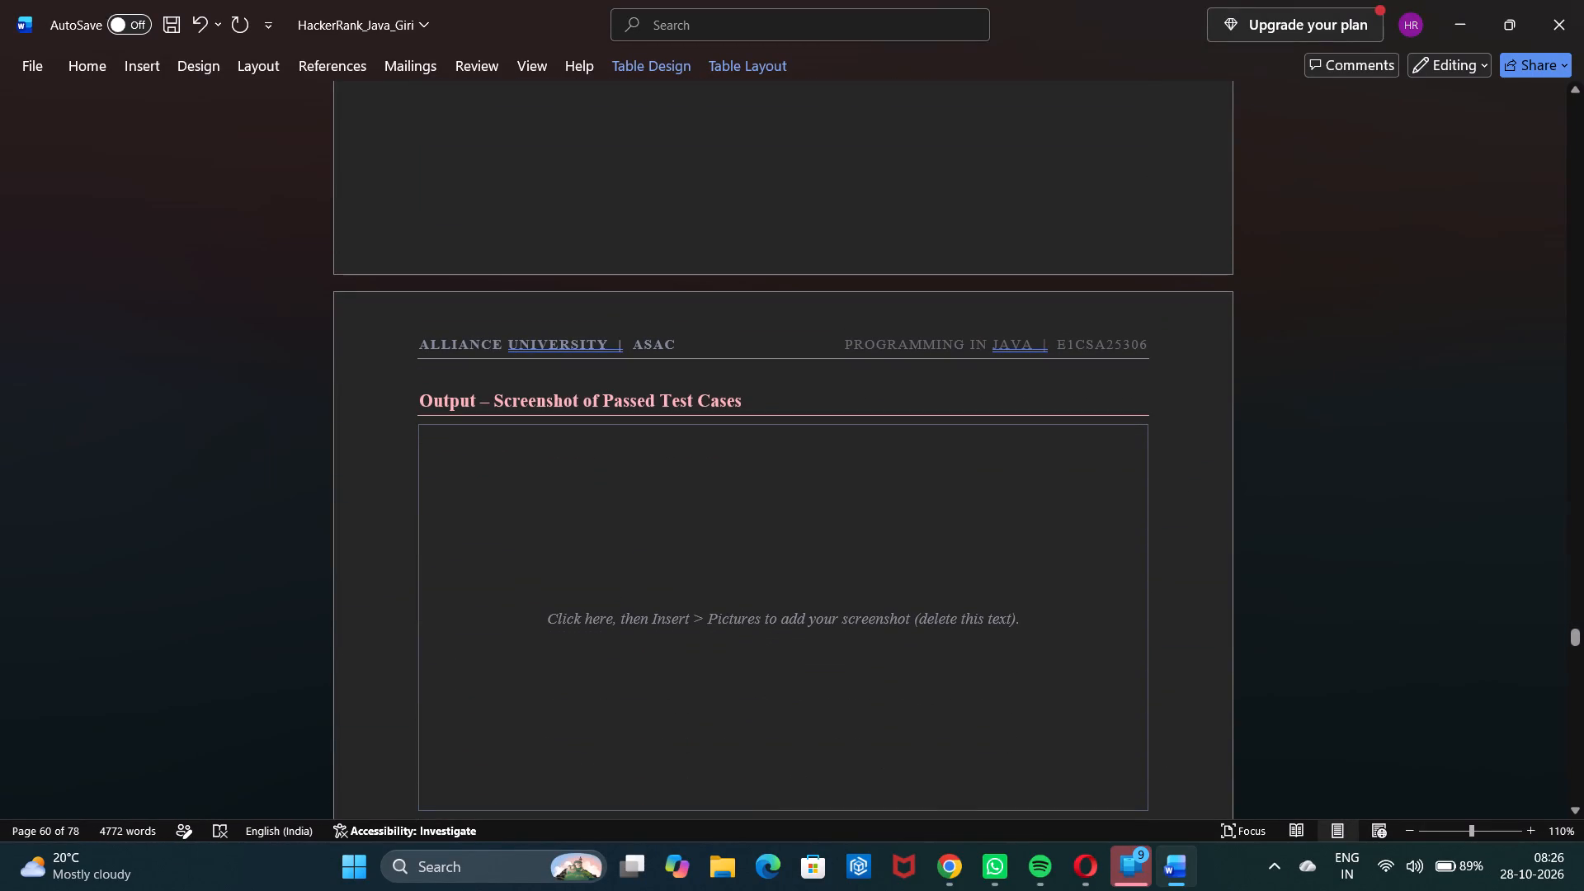
{"action": "left_click", "coordinate": [946, 858]}
{"action": "scroll", "coordinate": [648, 559], "scroll_direction": "down", "scroll_amount": 2}
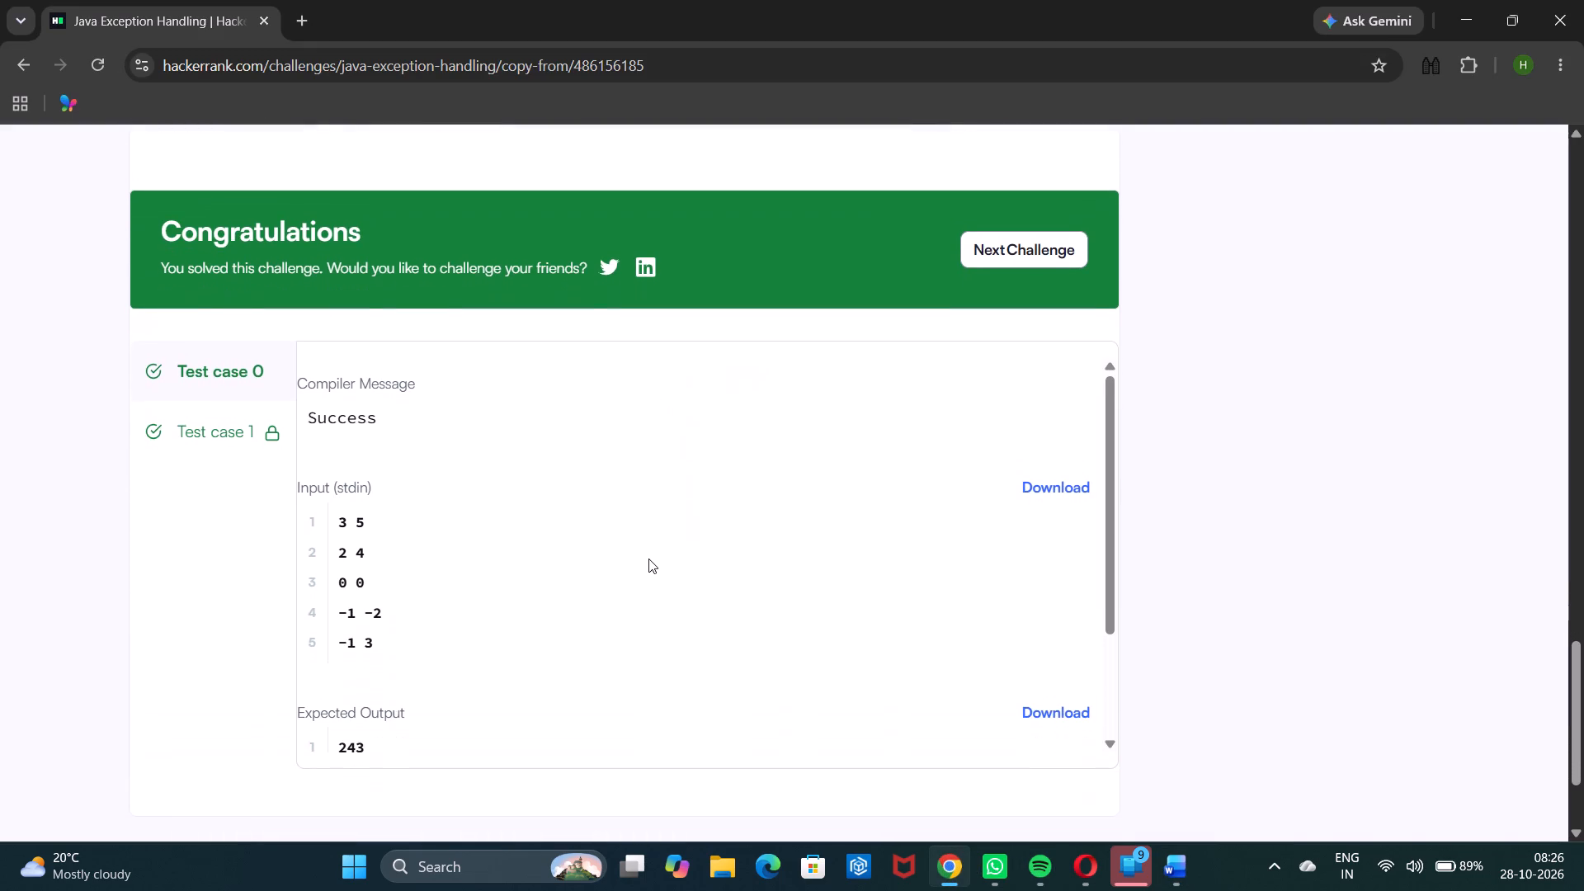
{"action": "scroll", "coordinate": [648, 559], "scroll_direction": "down", "scroll_amount": 2}
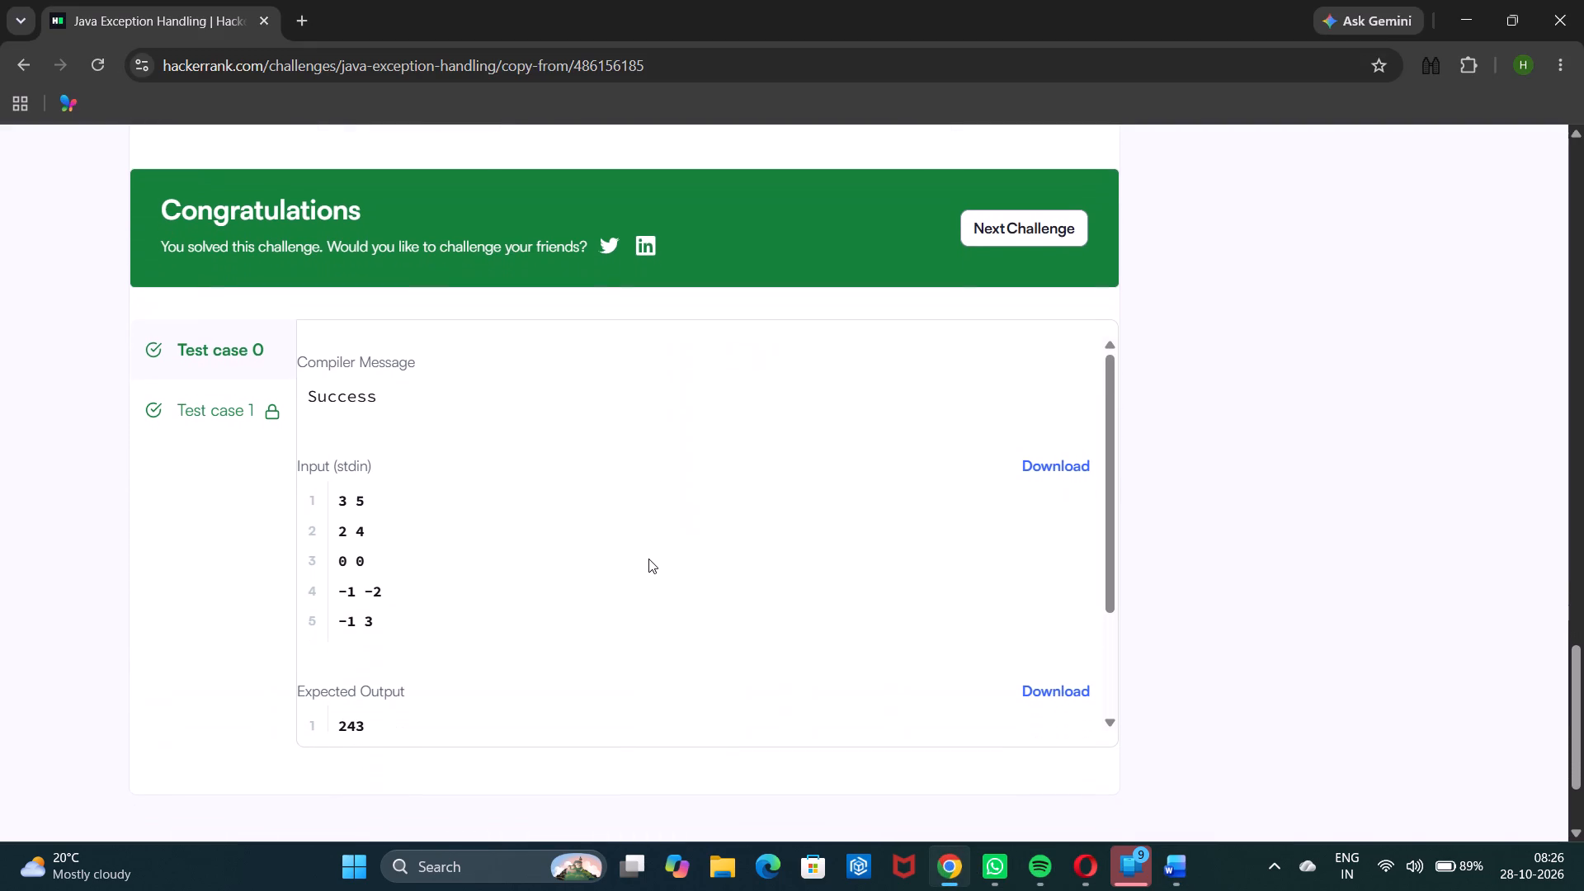
{"action": "key", "text": "shift+super+s"}
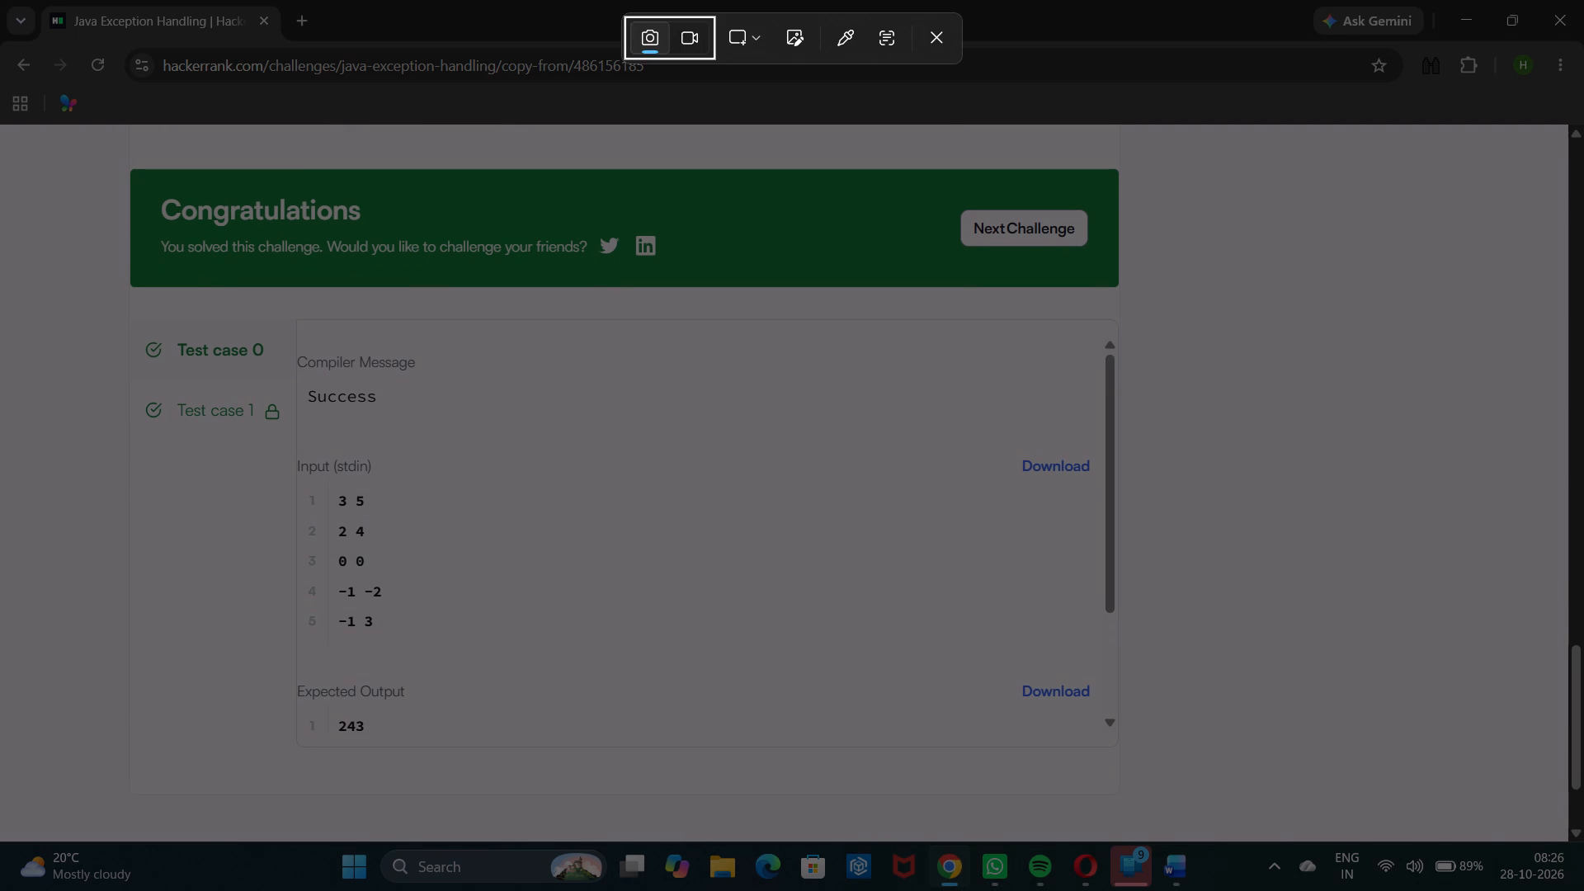
{"action": "left_click_drag", "start_coordinate": [119, 158], "coordinate": [705, 511]}
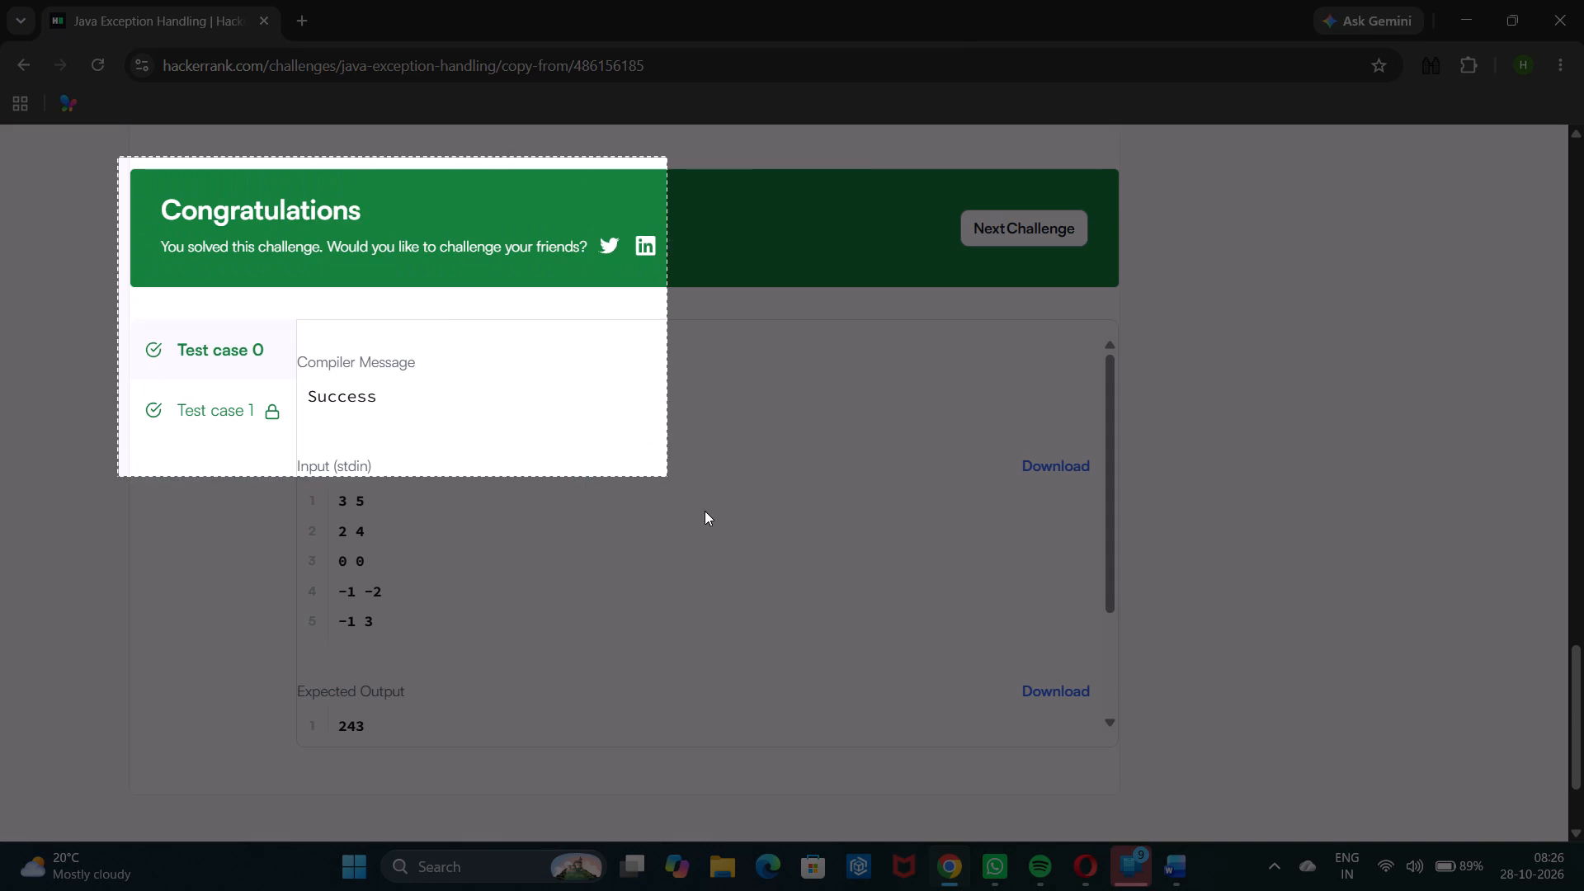
{"action": "left_click_drag", "start_coordinate": [705, 511], "coordinate": [1170, 750]}
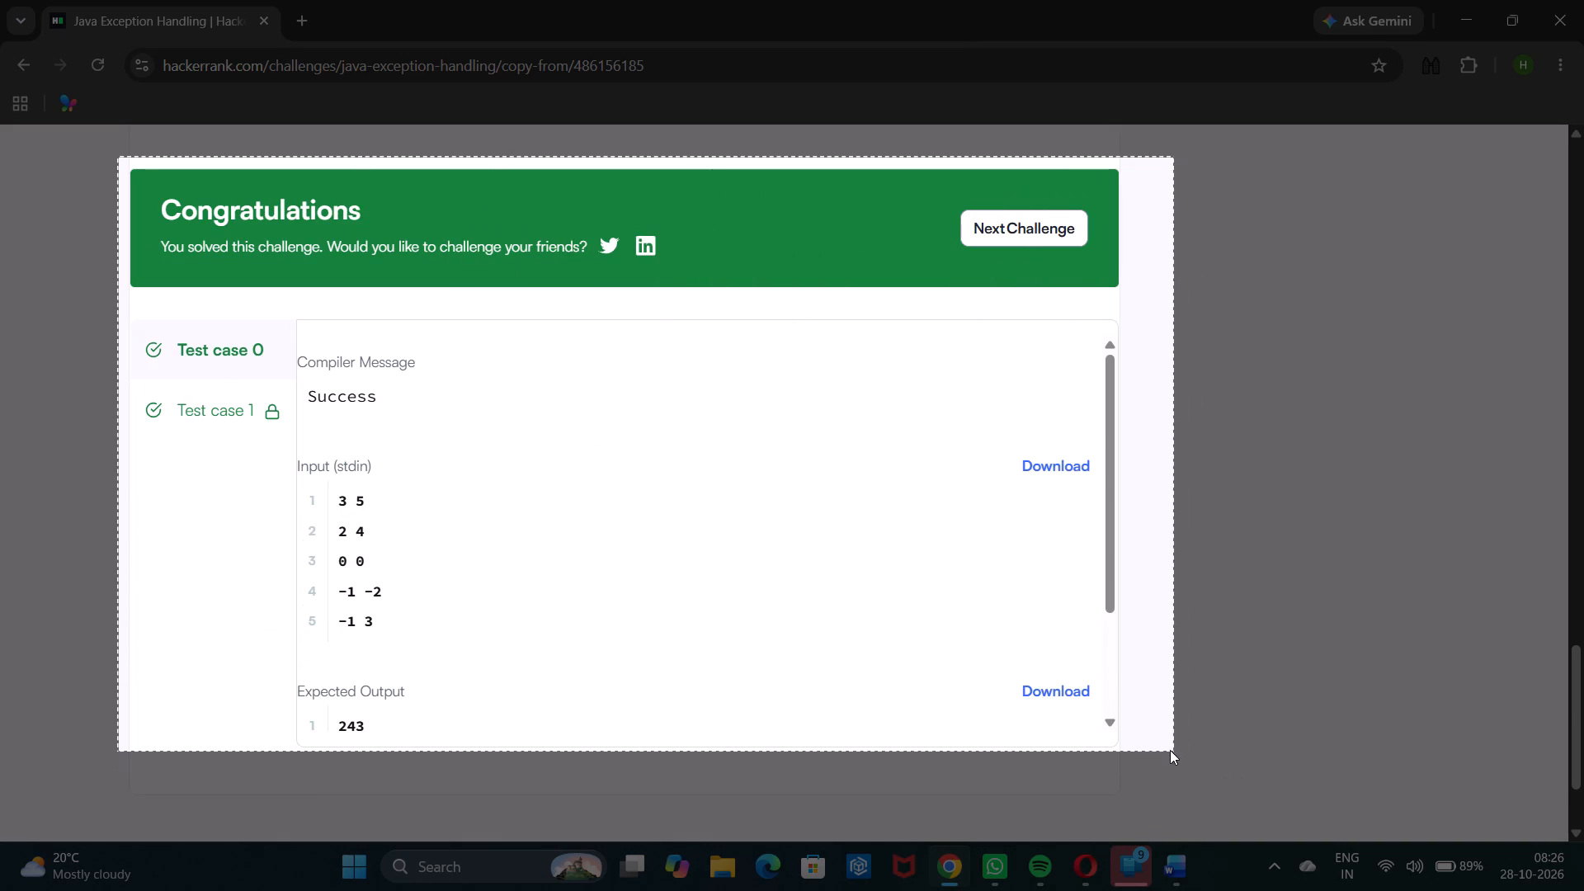
{"action": "left_click_drag", "start_coordinate": [1170, 750], "coordinate": [1142, 764]}
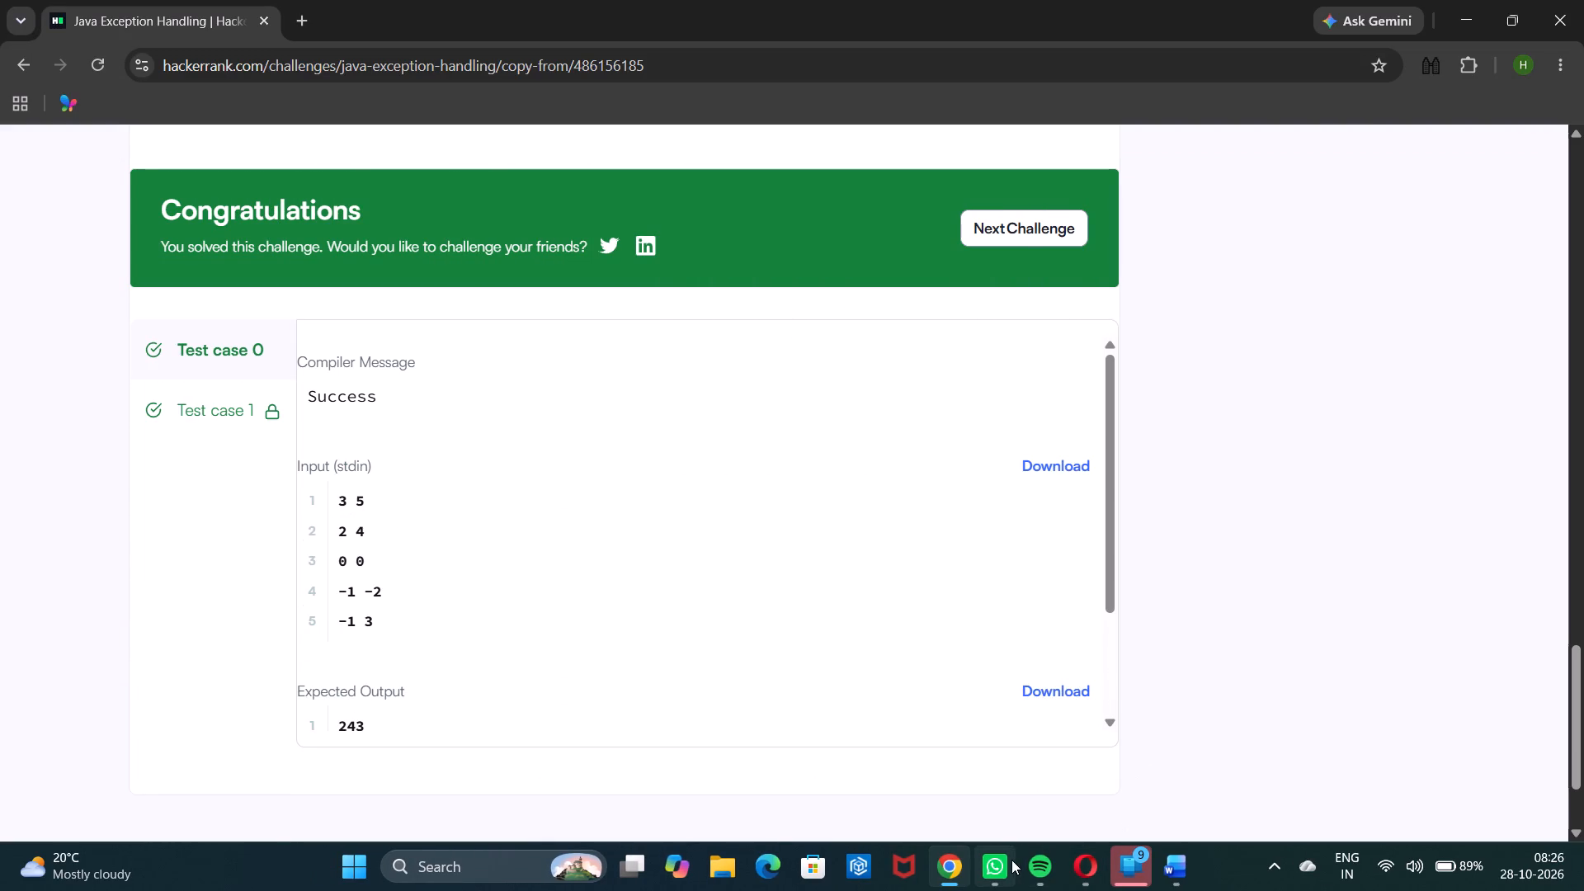
Back in Word, replace question 33's output placeholder text with the captured test case screenshot.
{"action": "left_click", "coordinate": [1190, 863]}
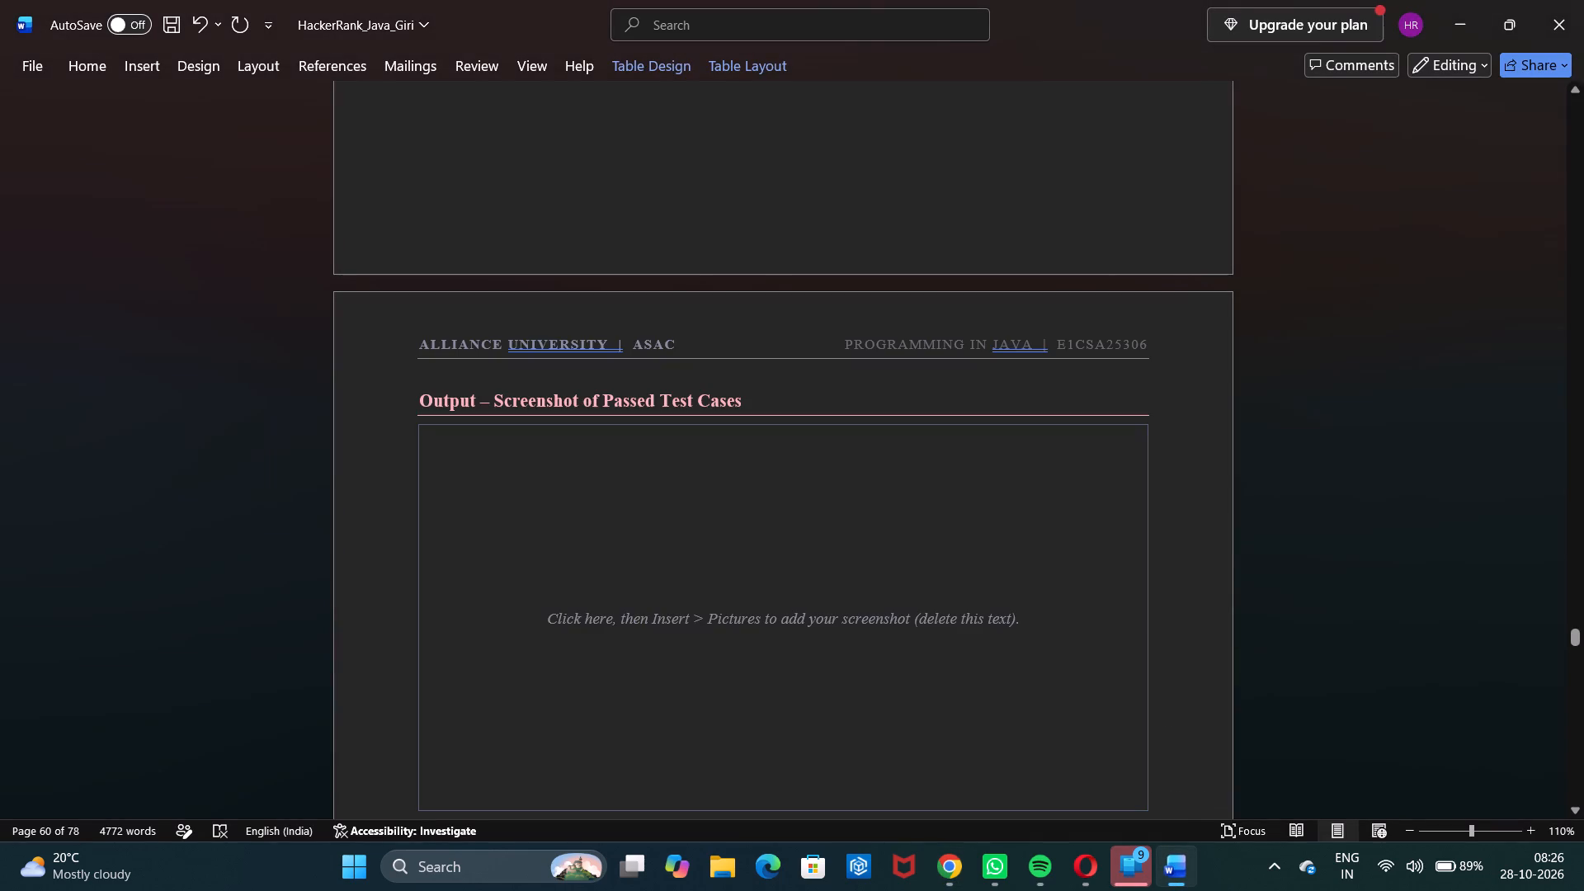
{"action": "left_click", "coordinate": [1032, 606]}
{"action": "left_click_drag", "start_coordinate": [1032, 606], "coordinate": [975, 606]}
{"action": "left_click_drag", "start_coordinate": [975, 606], "coordinate": [475, 627]}
{"action": "key", "text": "ctrl+v"}
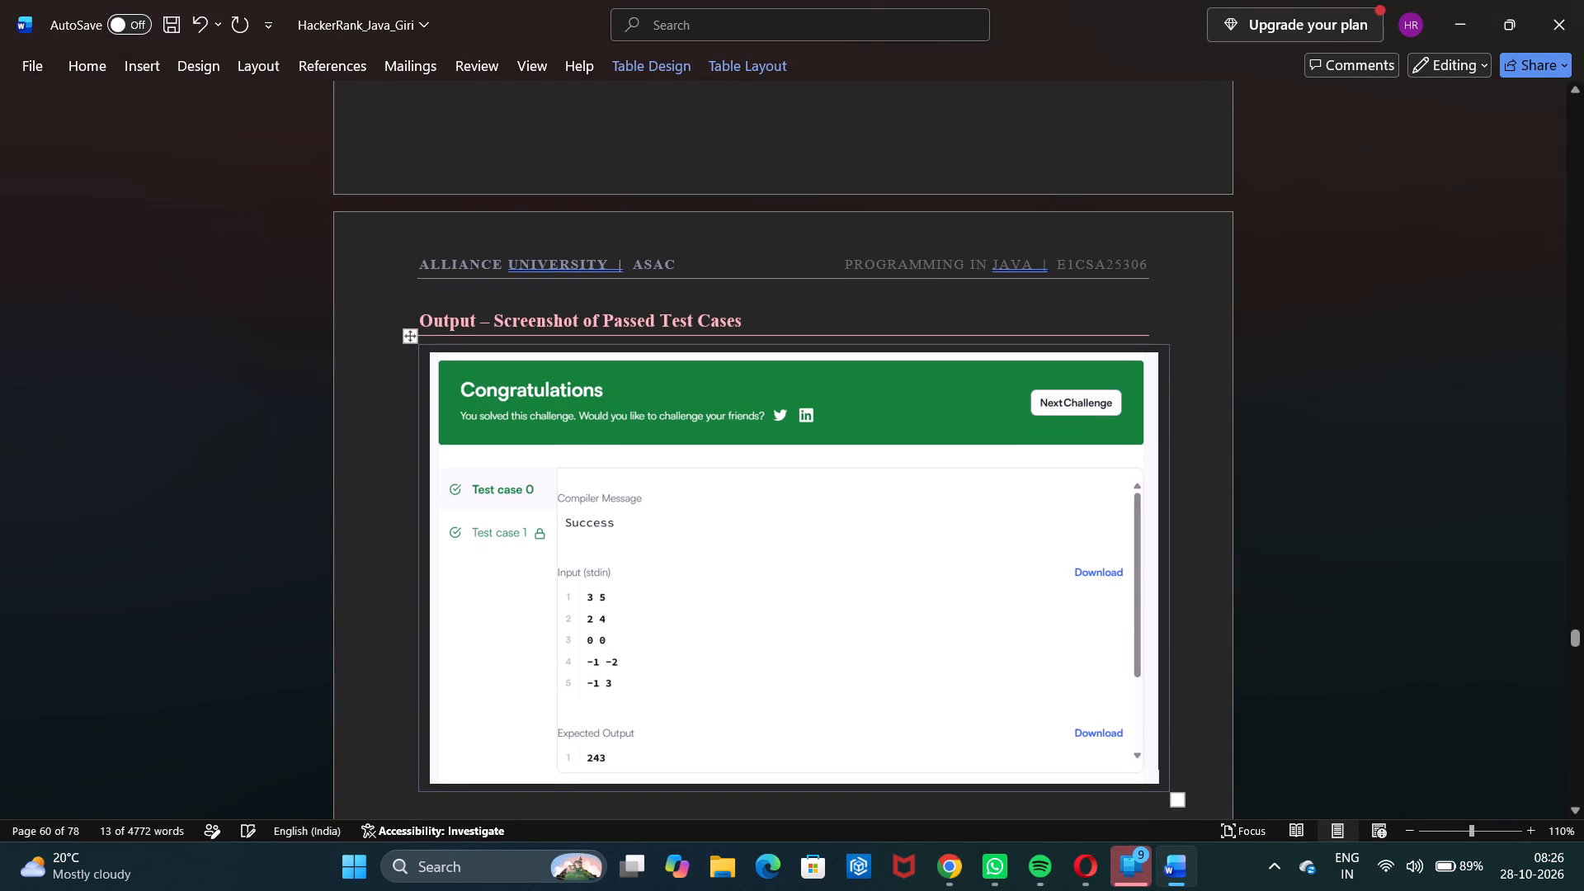
Open the HackerRank link for question 34, Java Stack, from the report.
{"action": "scroll", "coordinate": [1270, 540], "scroll_direction": "down", "scroll_amount": 3}
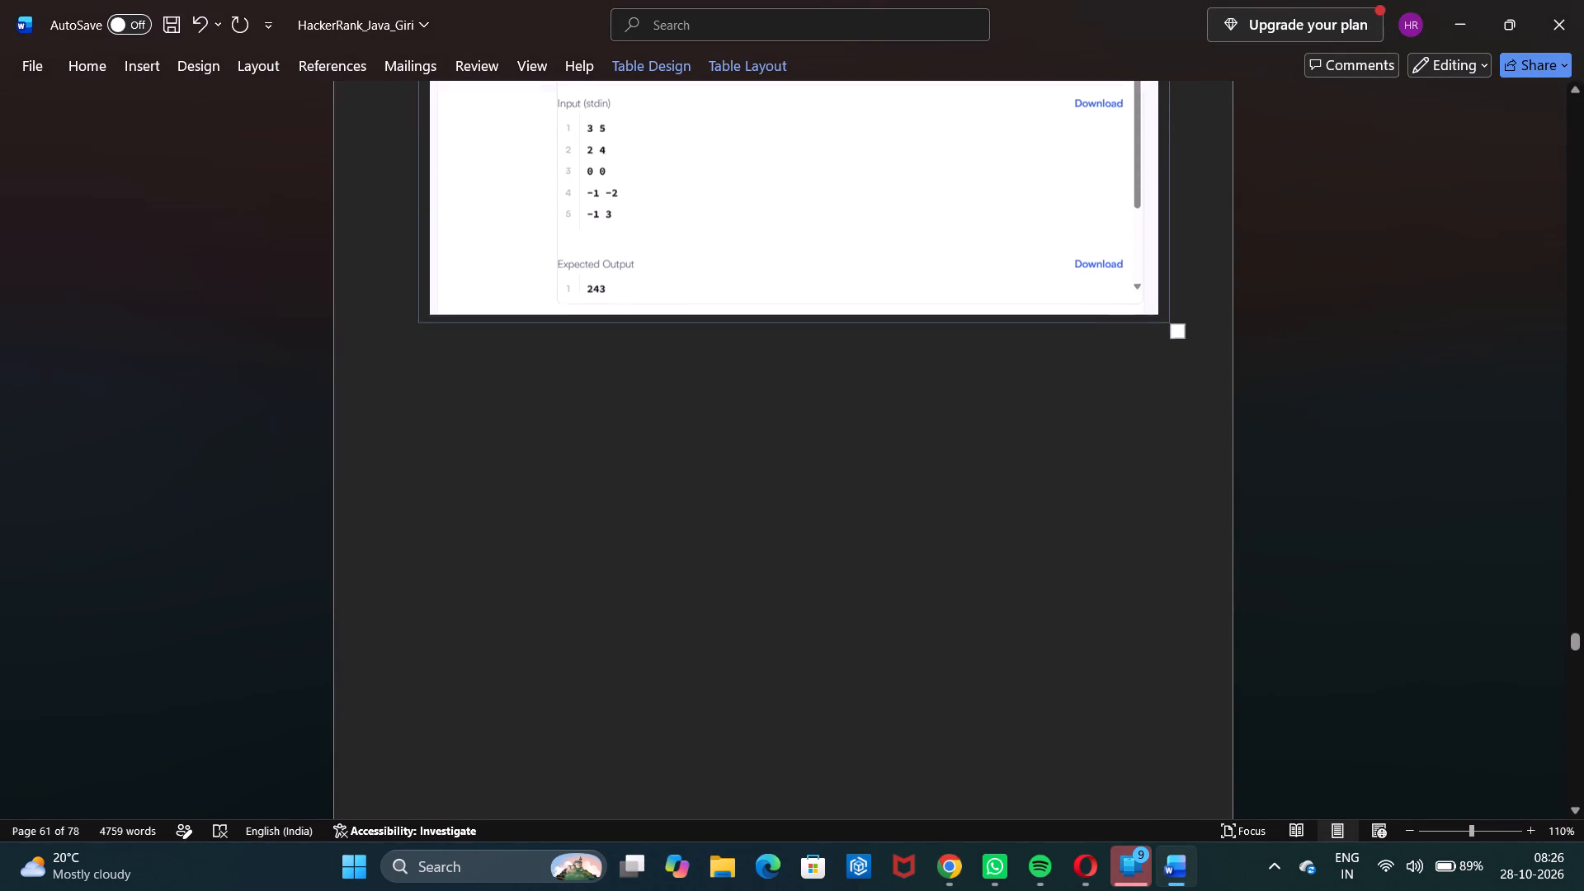
{"action": "scroll", "coordinate": [1270, 540], "scroll_direction": "down", "scroll_amount": 4}
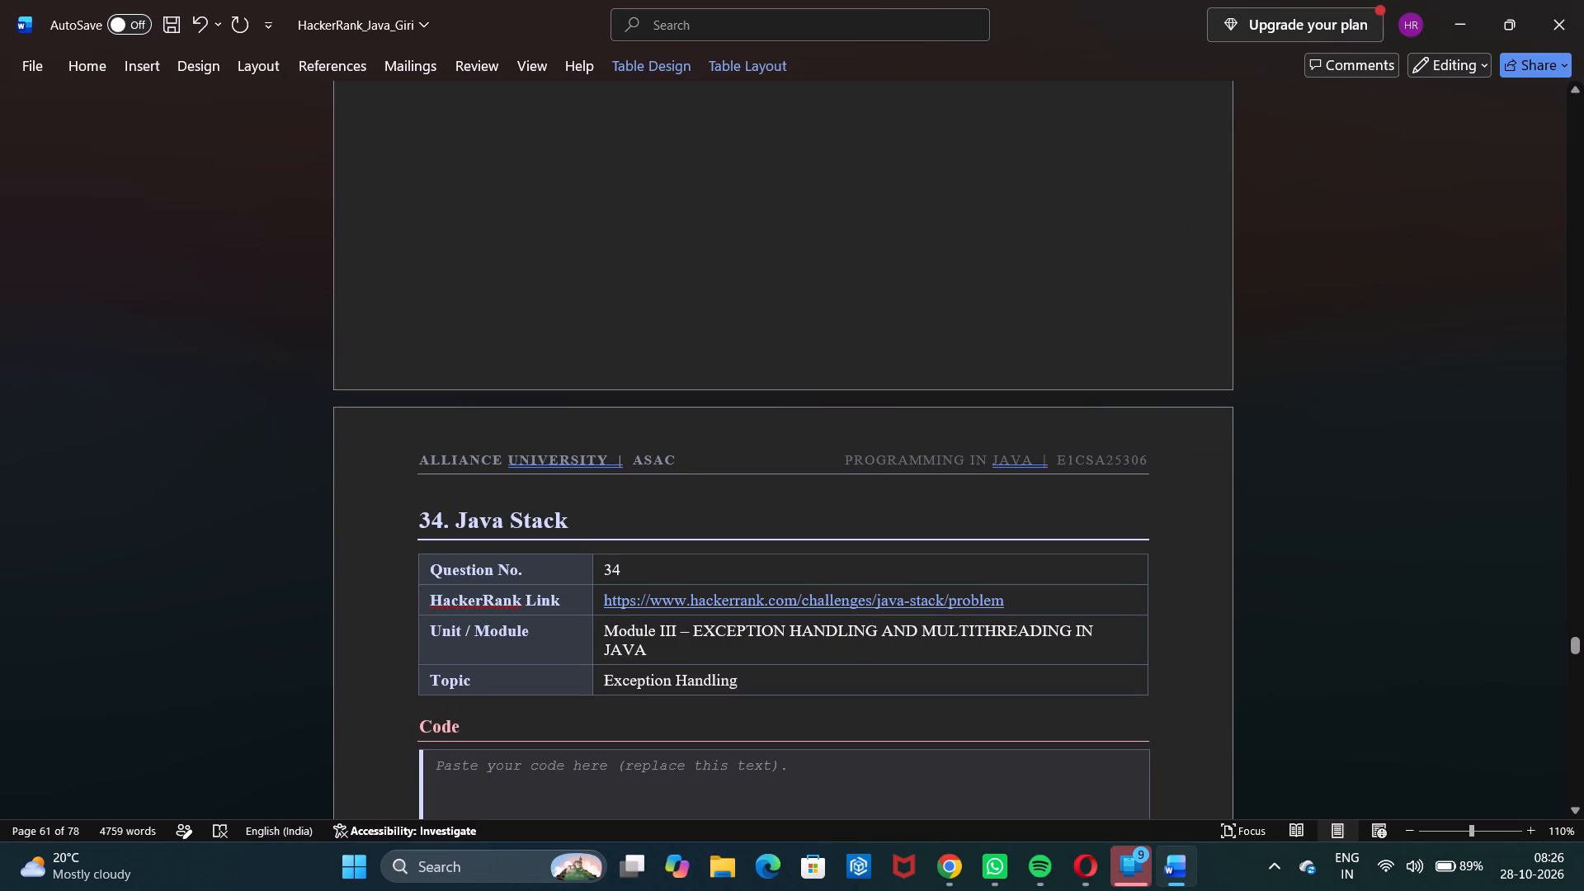
{"action": "left_click", "coordinate": [791, 599], "text": "ctrl"}
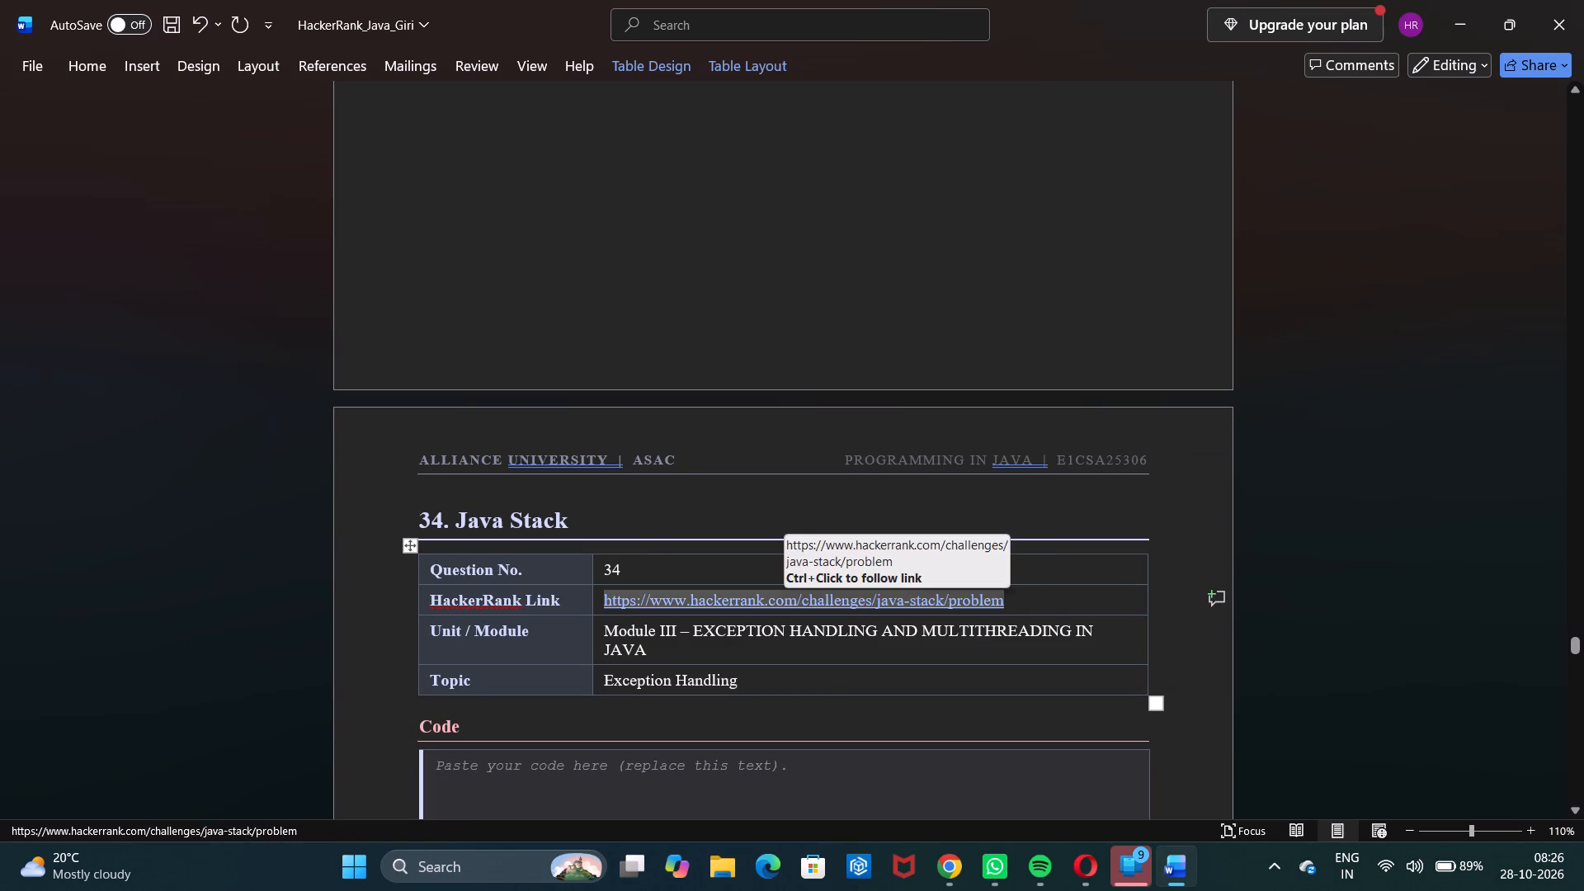
{"action": "left_click", "coordinate": [761, 598], "text": "ctrl"}
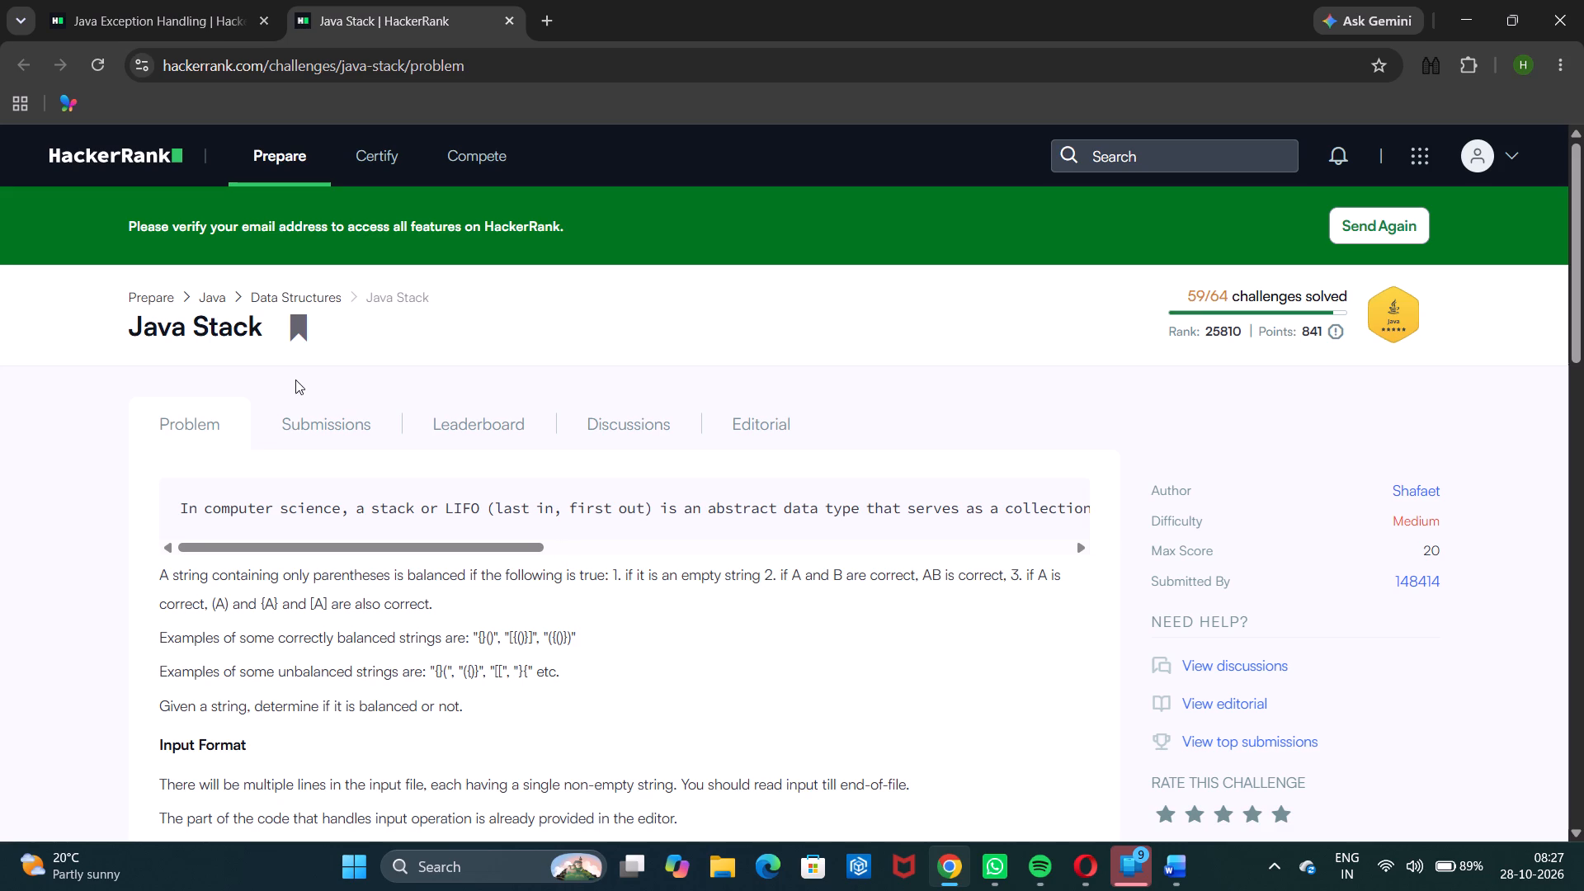
Open the most recent accepted Java Stack submission and load its code into the editor.
{"action": "left_click", "coordinate": [330, 419]}
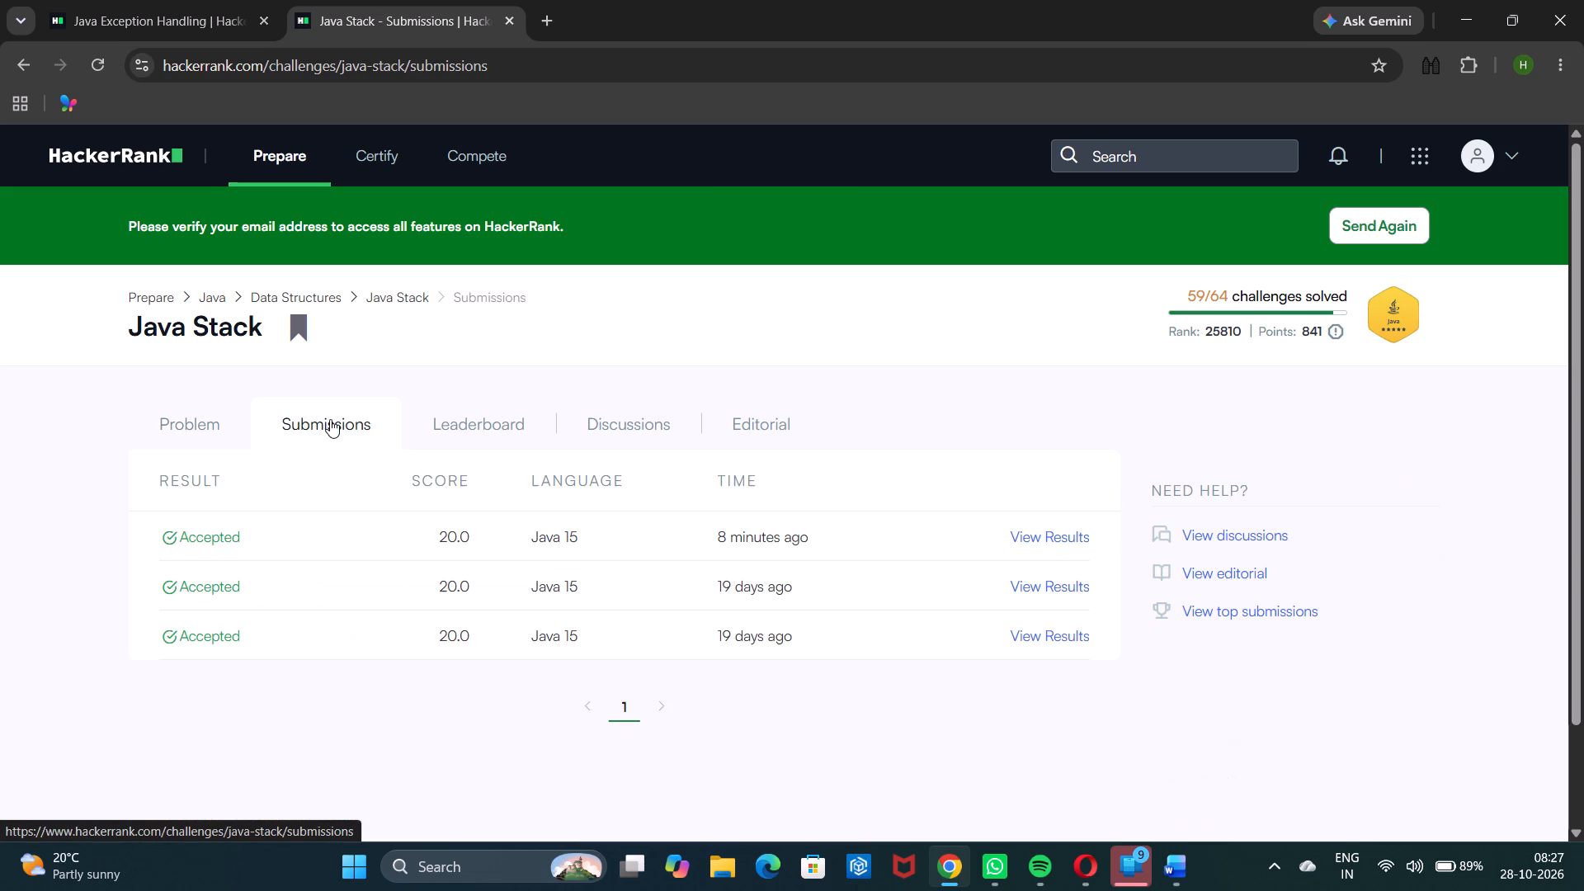
{"action": "left_click", "coordinate": [1054, 537]}
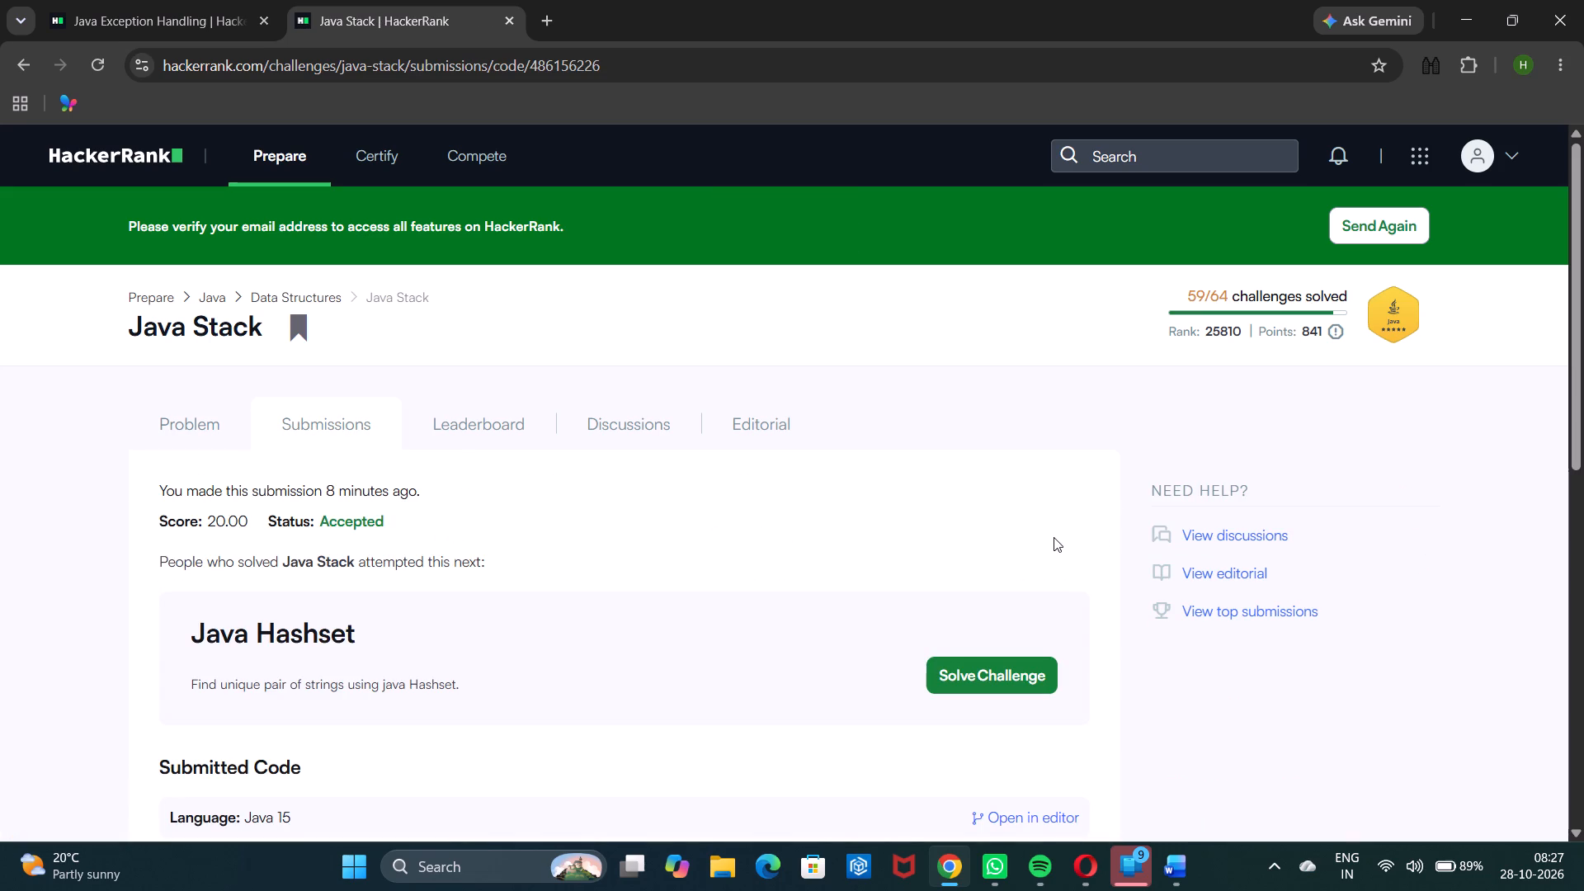
{"action": "scroll", "coordinate": [687, 721], "scroll_direction": "down", "scroll_amount": 5}
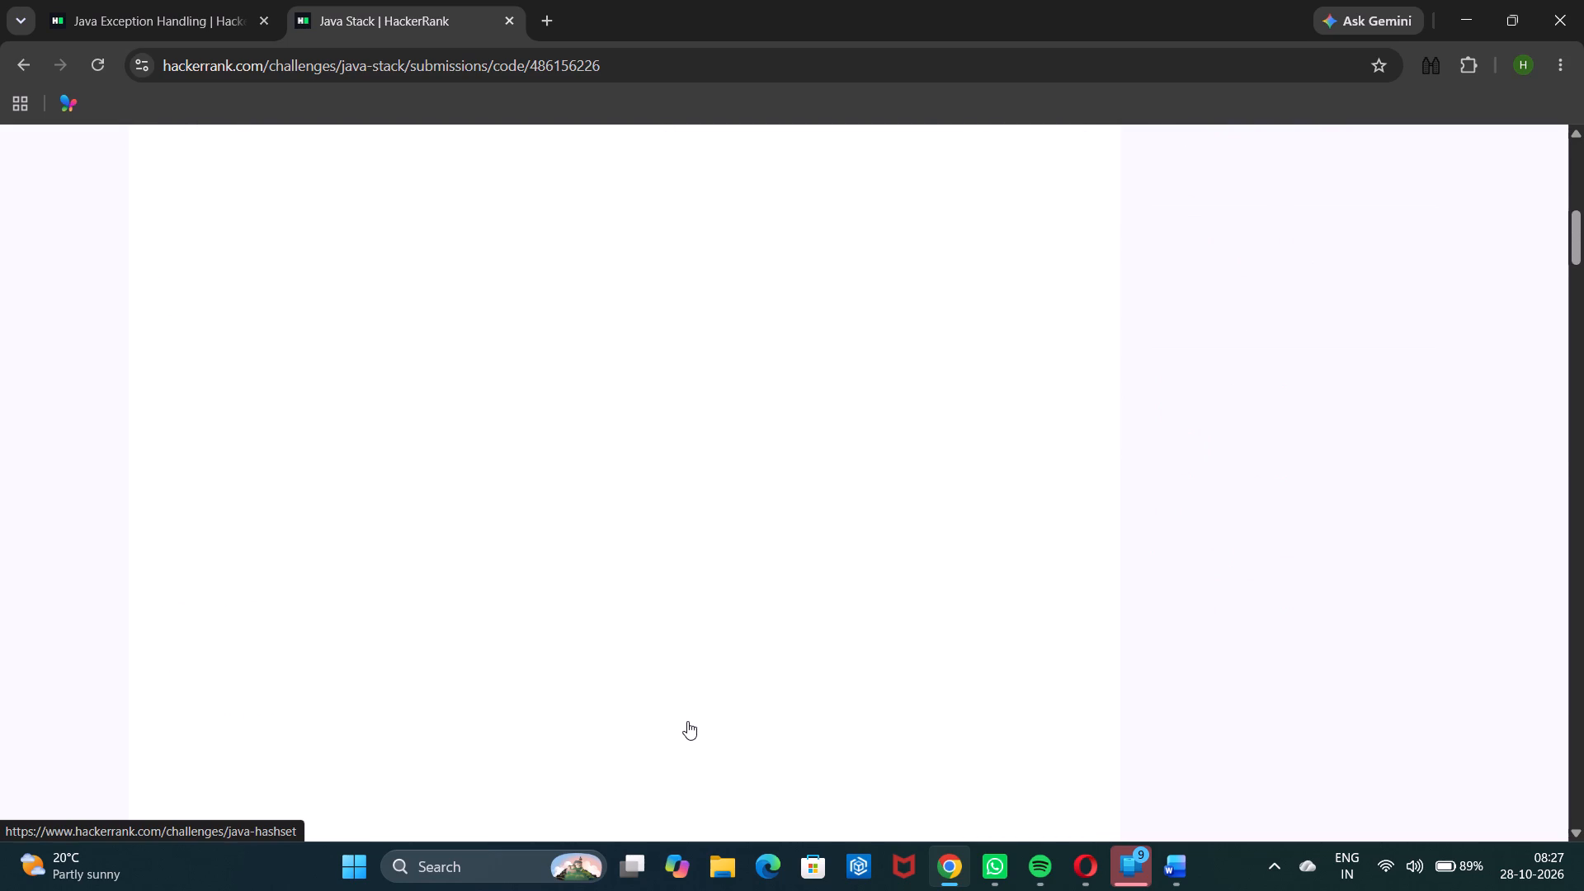
{"action": "scroll", "coordinate": [687, 721], "scroll_direction": "up", "scroll_amount": 3}
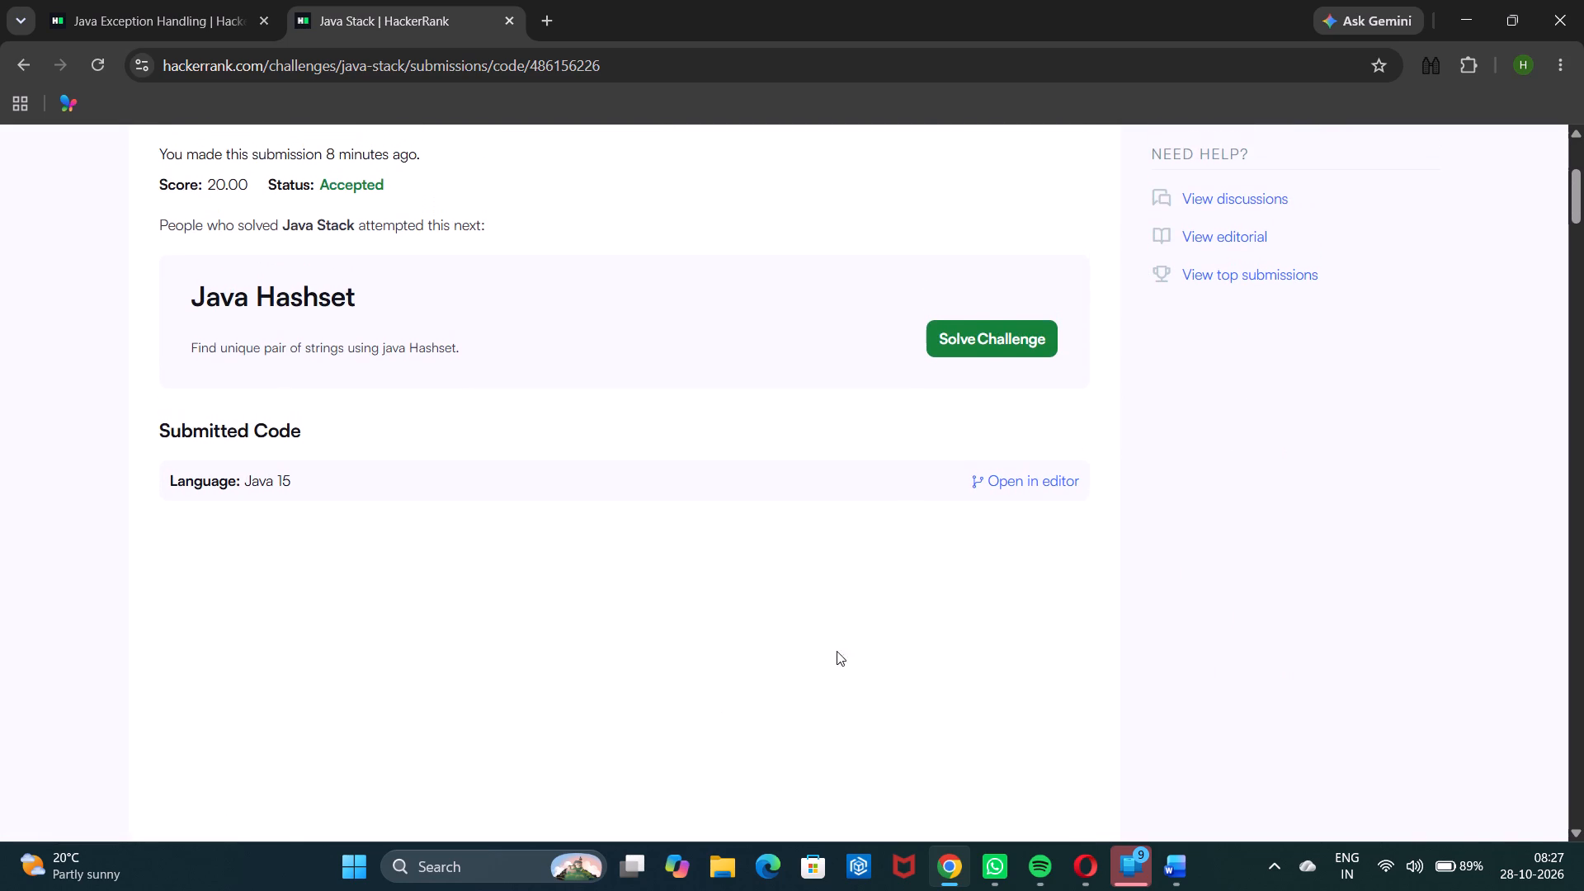
{"action": "left_click_drag", "start_coordinate": [1036, 468], "coordinate": [1025, 479]}
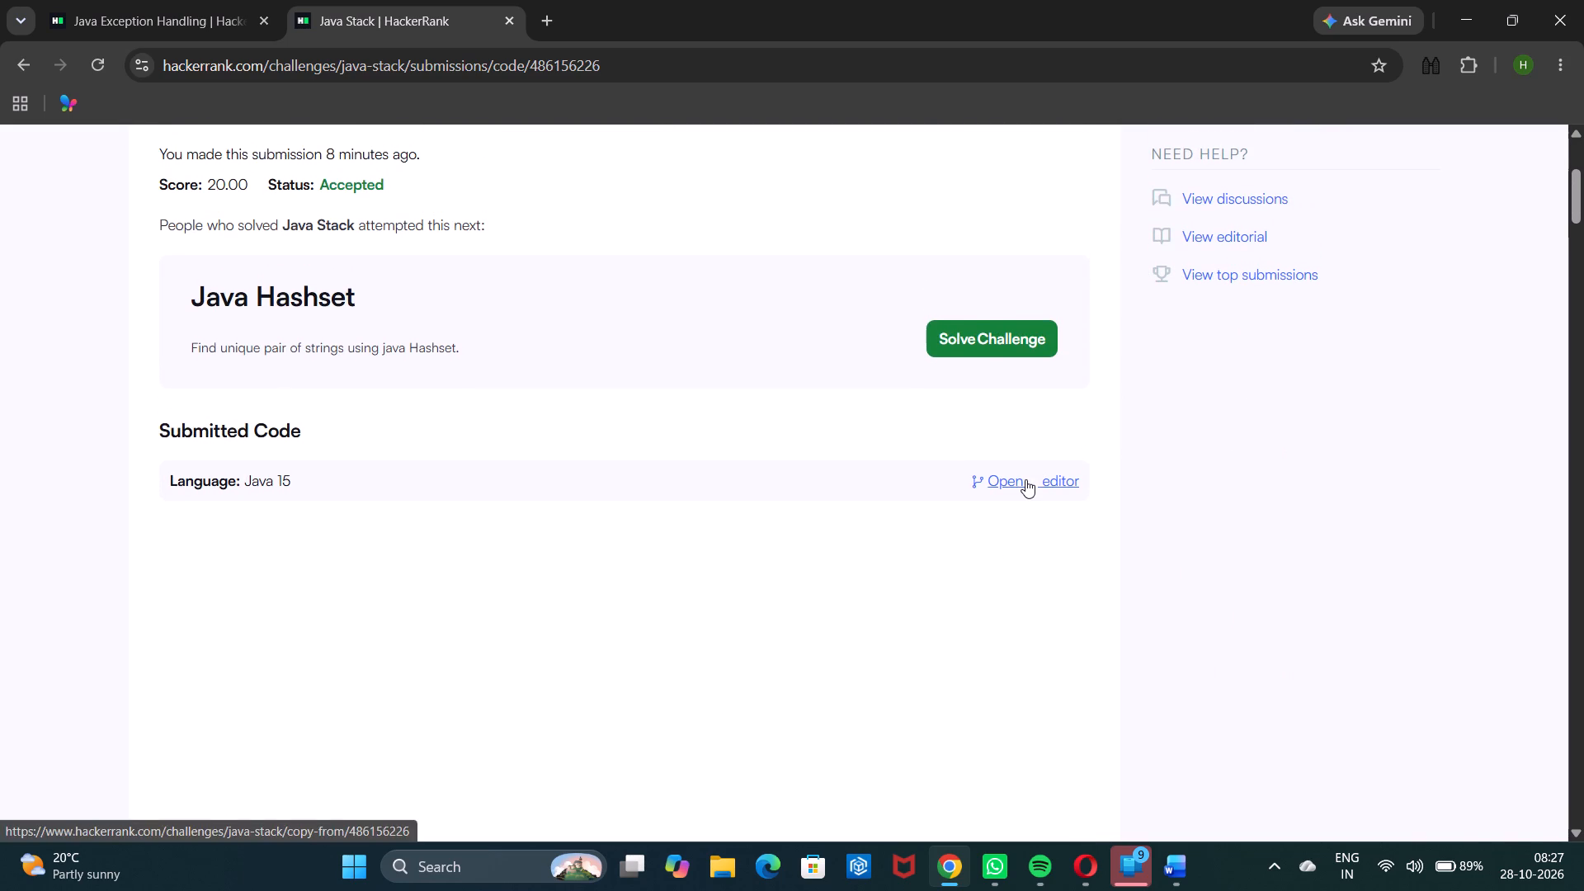
{"action": "left_click", "coordinate": [1025, 479]}
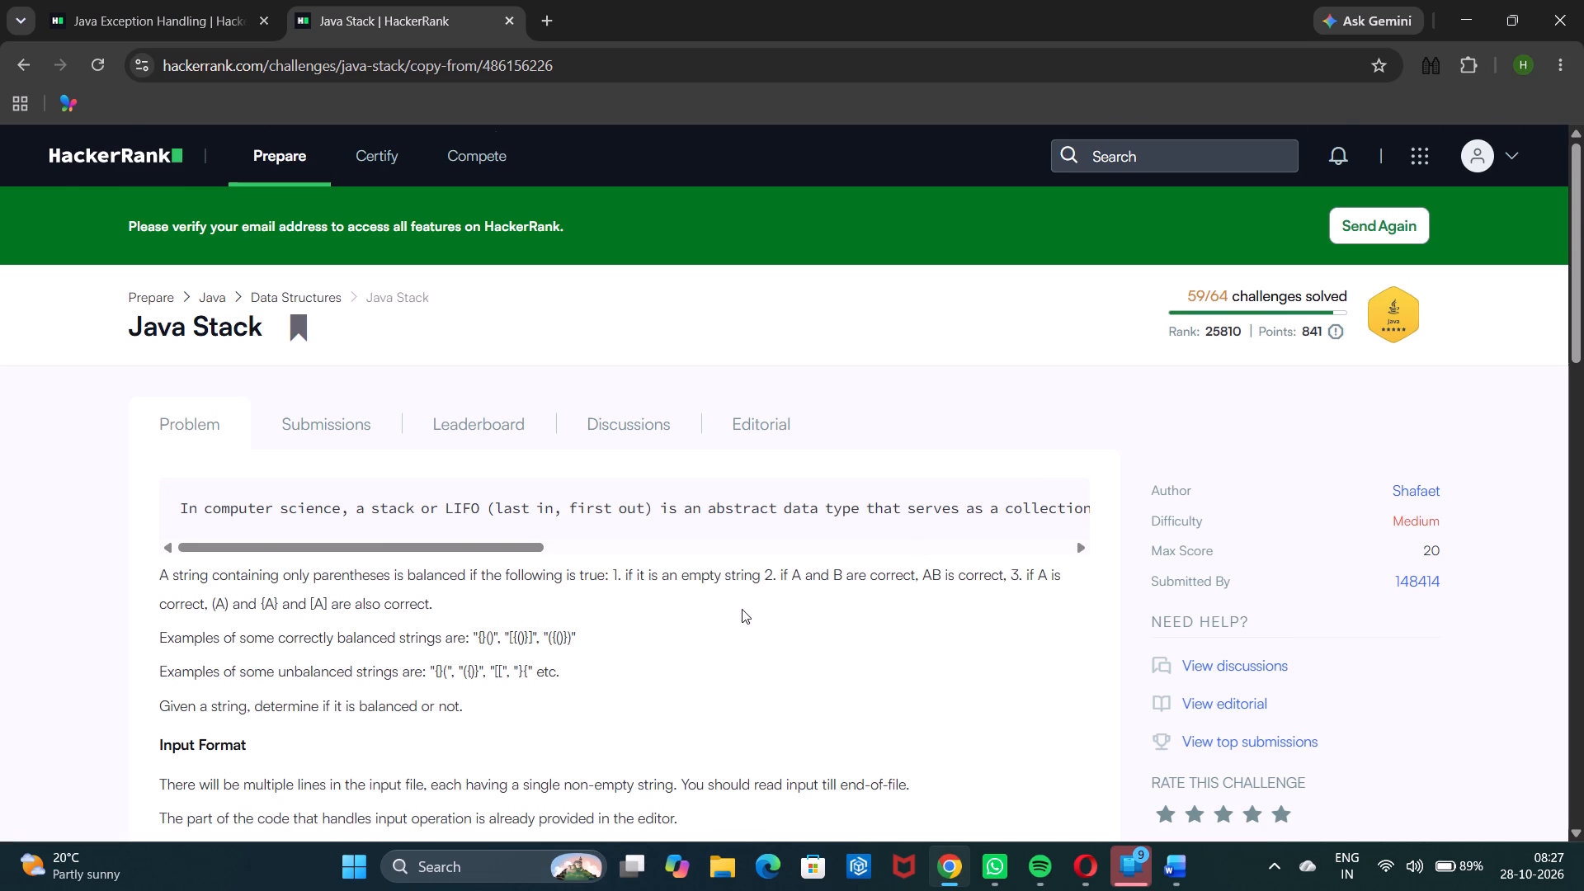
Copy the entire Java Stack solution code from the editor.
{"action": "scroll", "coordinate": [742, 609], "scroll_direction": "down", "scroll_amount": 15}
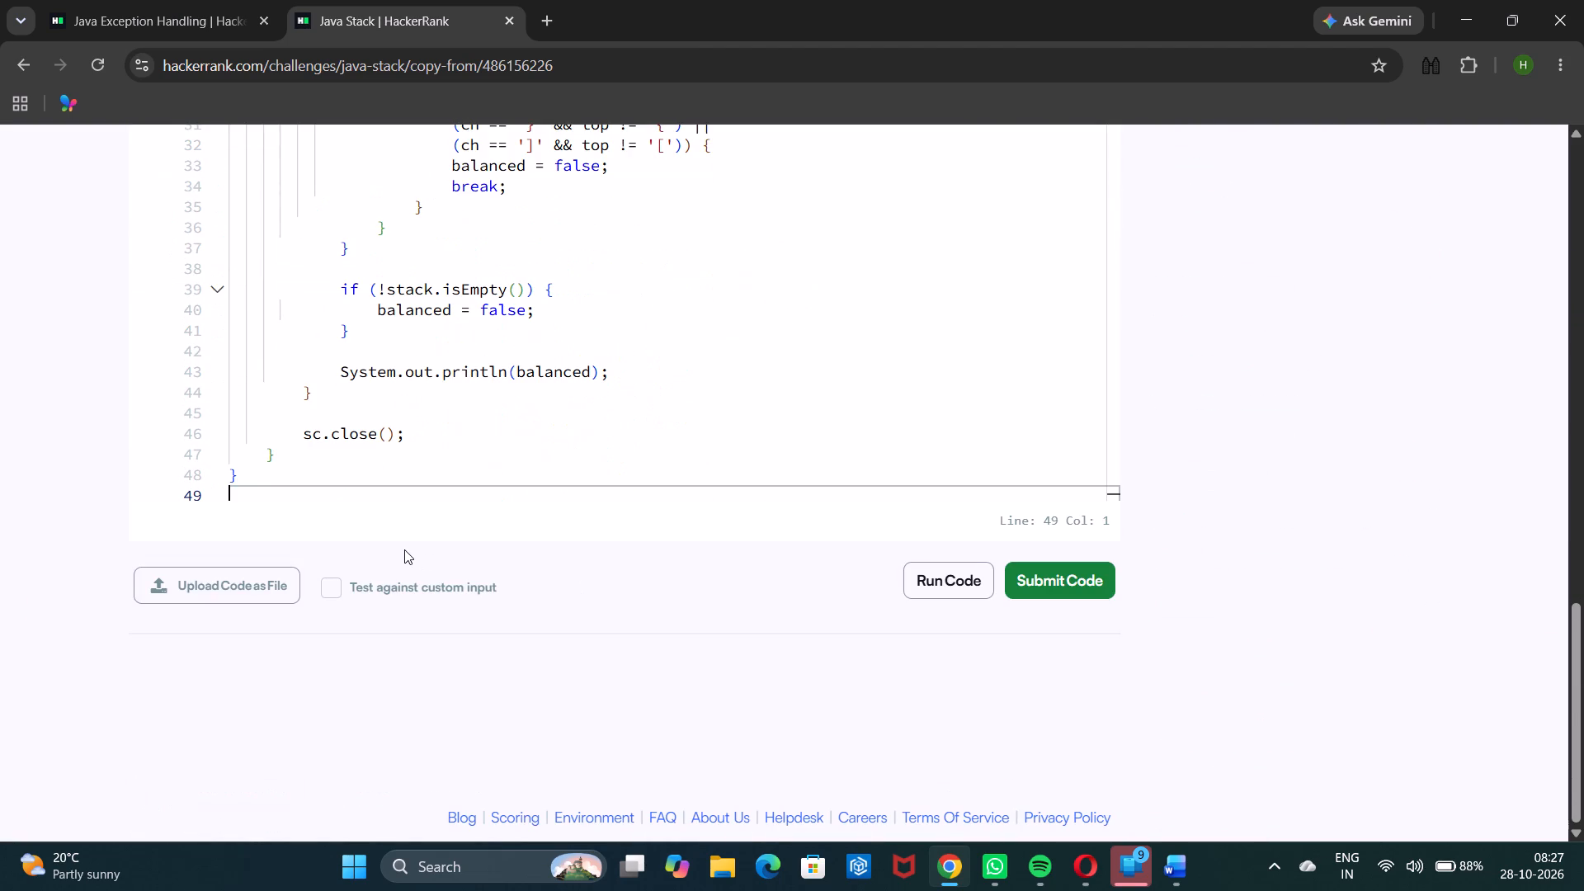
{"action": "key", "text": "ctrl+a"}
{"action": "scroll", "coordinate": [404, 549], "scroll_direction": "up", "scroll_amount": 1}
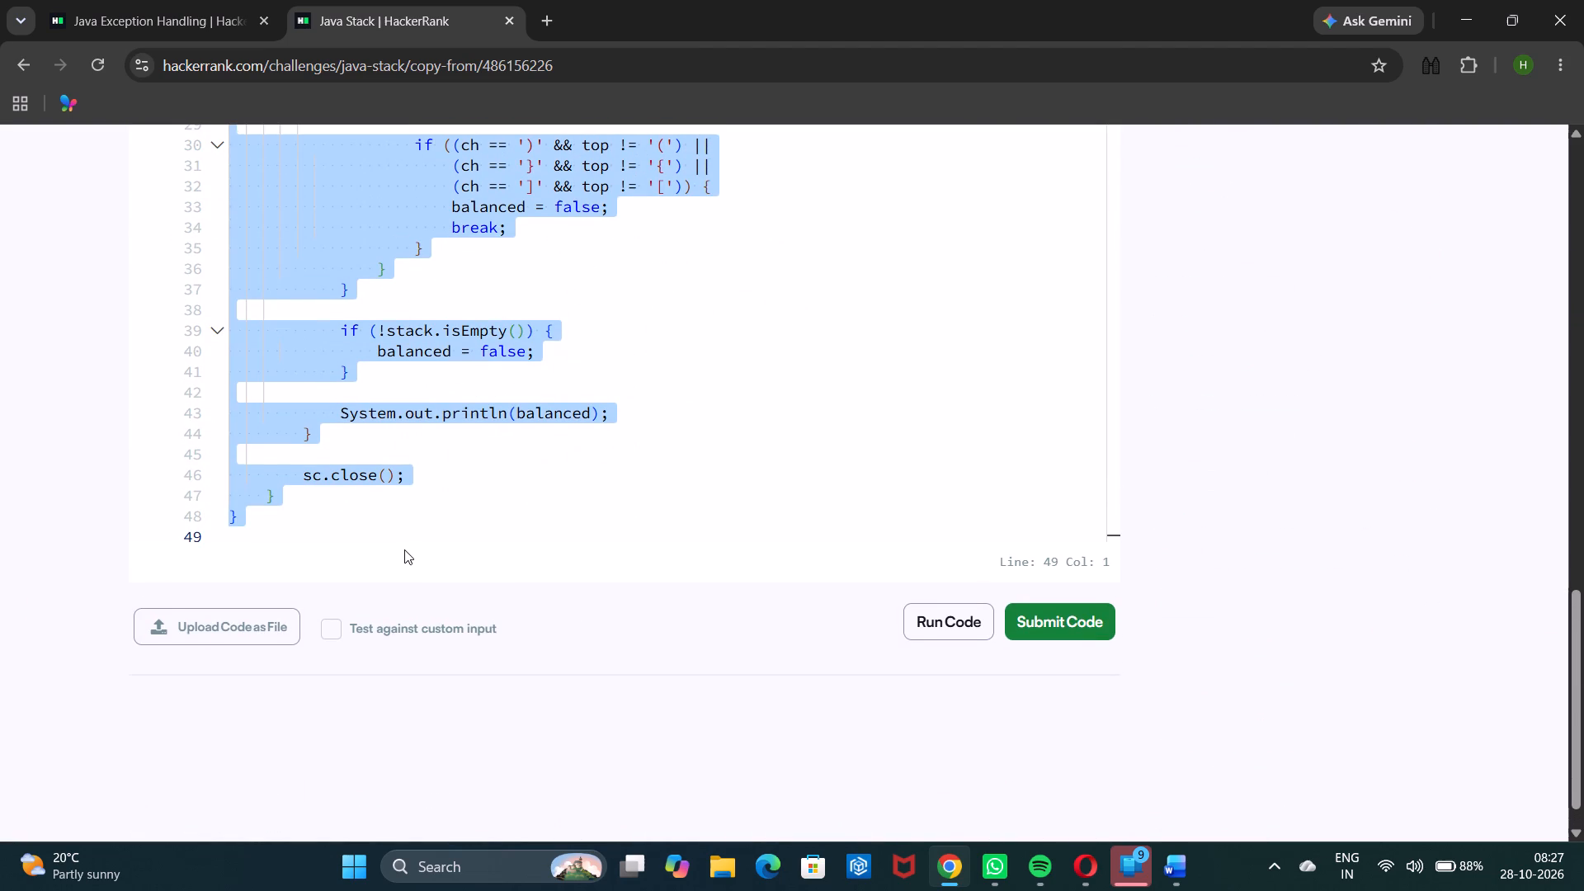
{"action": "key", "text": "ctrl+c"}
{"action": "key", "text": "ctrl+c"}
Submit the Java Stack code to run its test cases.
{"action": "scroll", "coordinate": [404, 549], "scroll_direction": "up", "scroll_amount": 9}
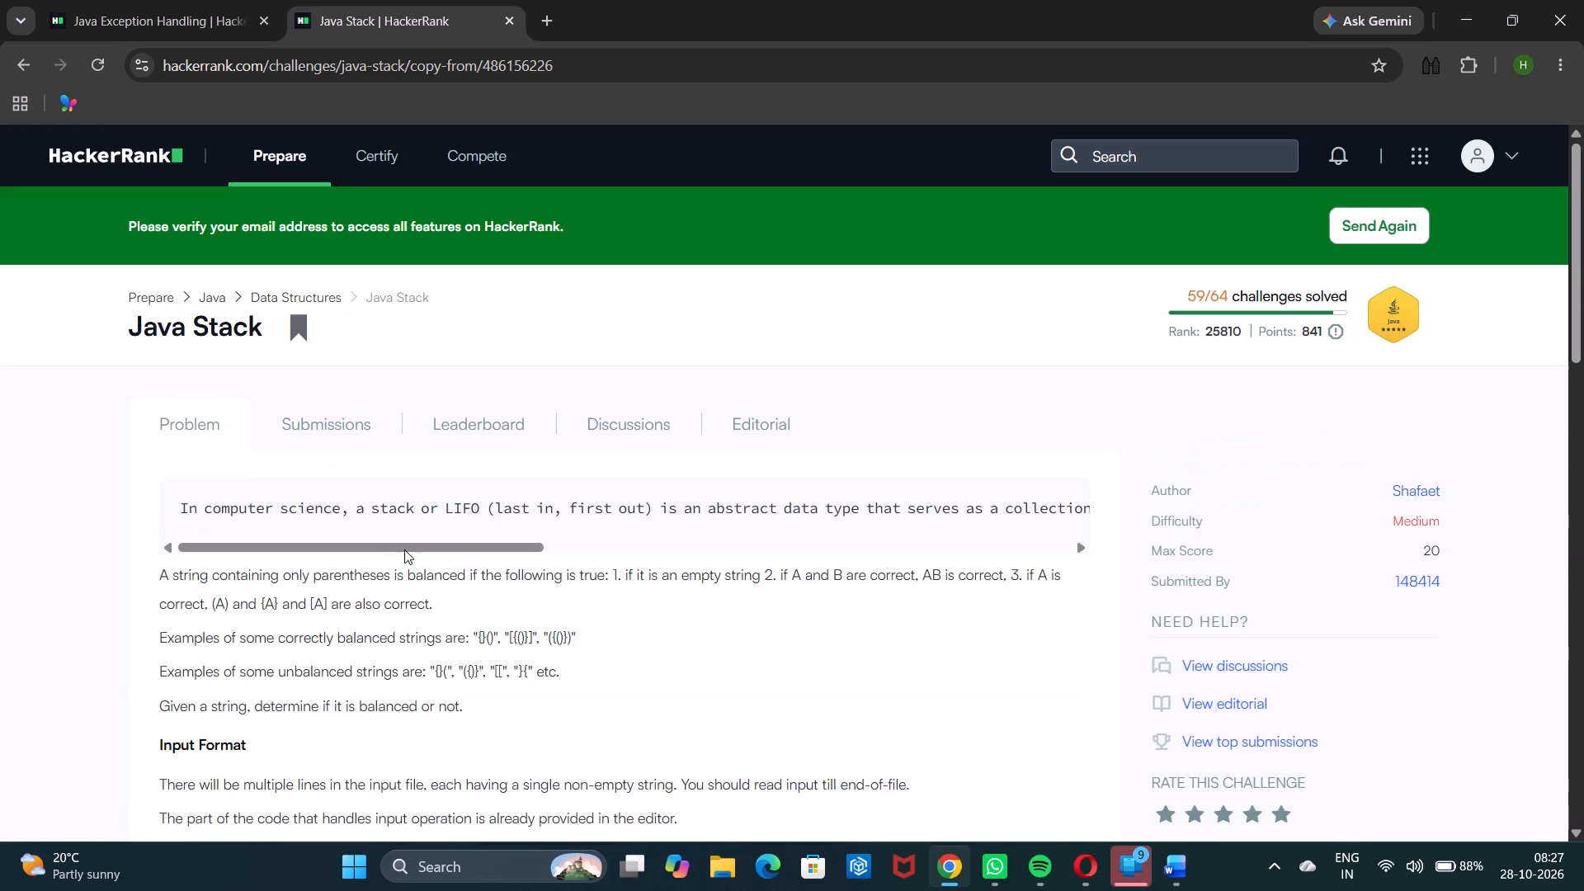
{"action": "scroll", "coordinate": [404, 549], "scroll_direction": "down", "scroll_amount": 10}
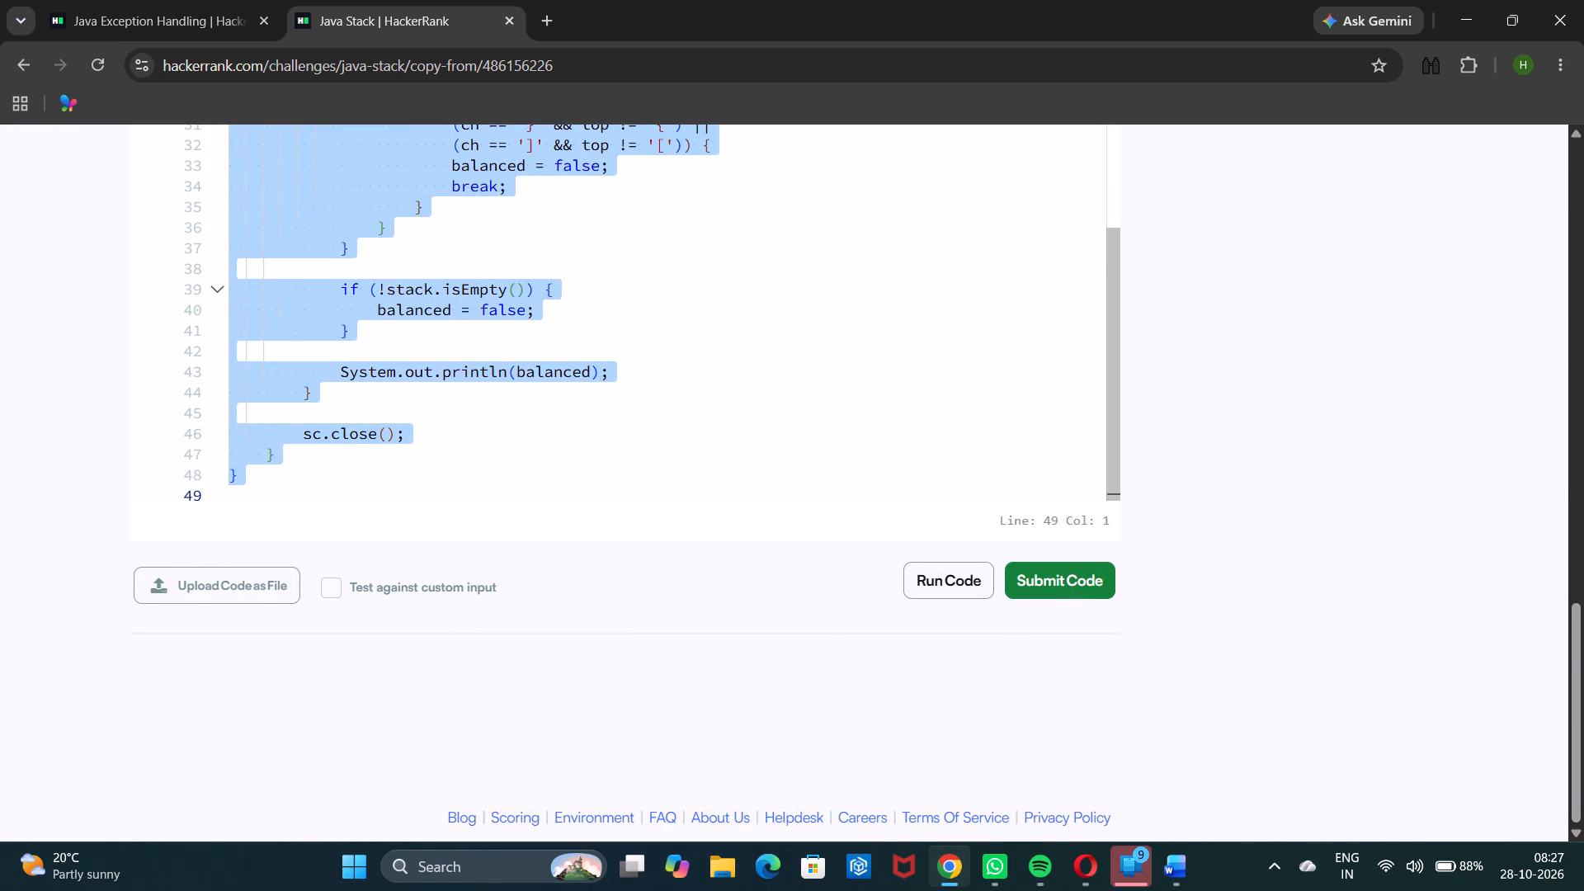
{"action": "left_click", "coordinate": [1098, 578]}
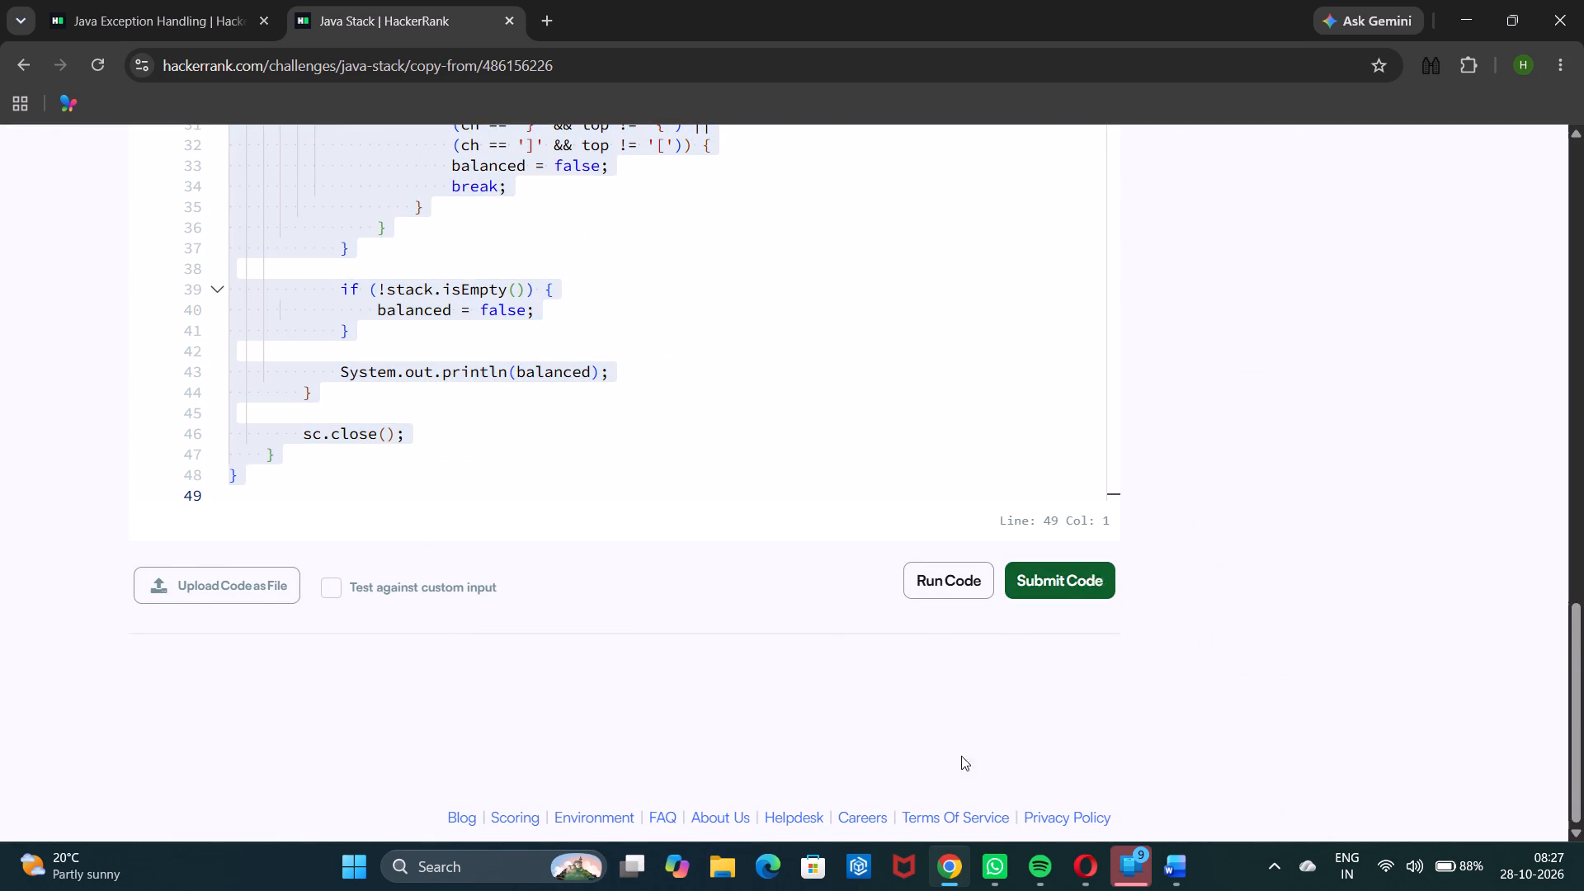
Switch to Word and replace the code placeholder under question 34 with the copied Java Stack solution.
{"action": "left_click", "coordinate": [1172, 876]}
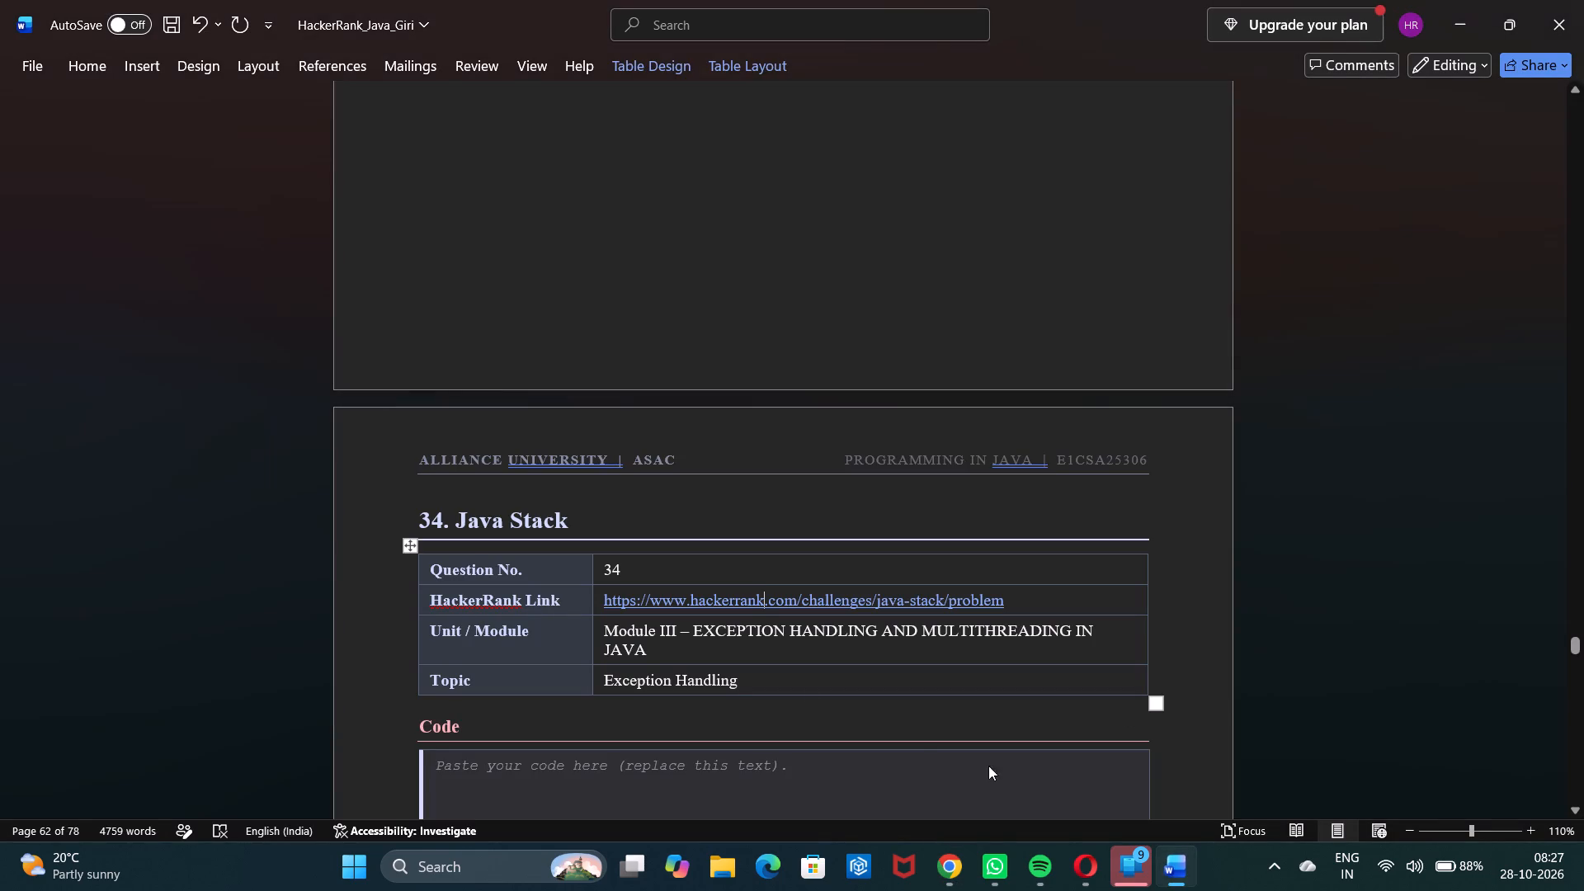
{"action": "scroll", "coordinate": [632, 634], "scroll_direction": "down", "scroll_amount": 3}
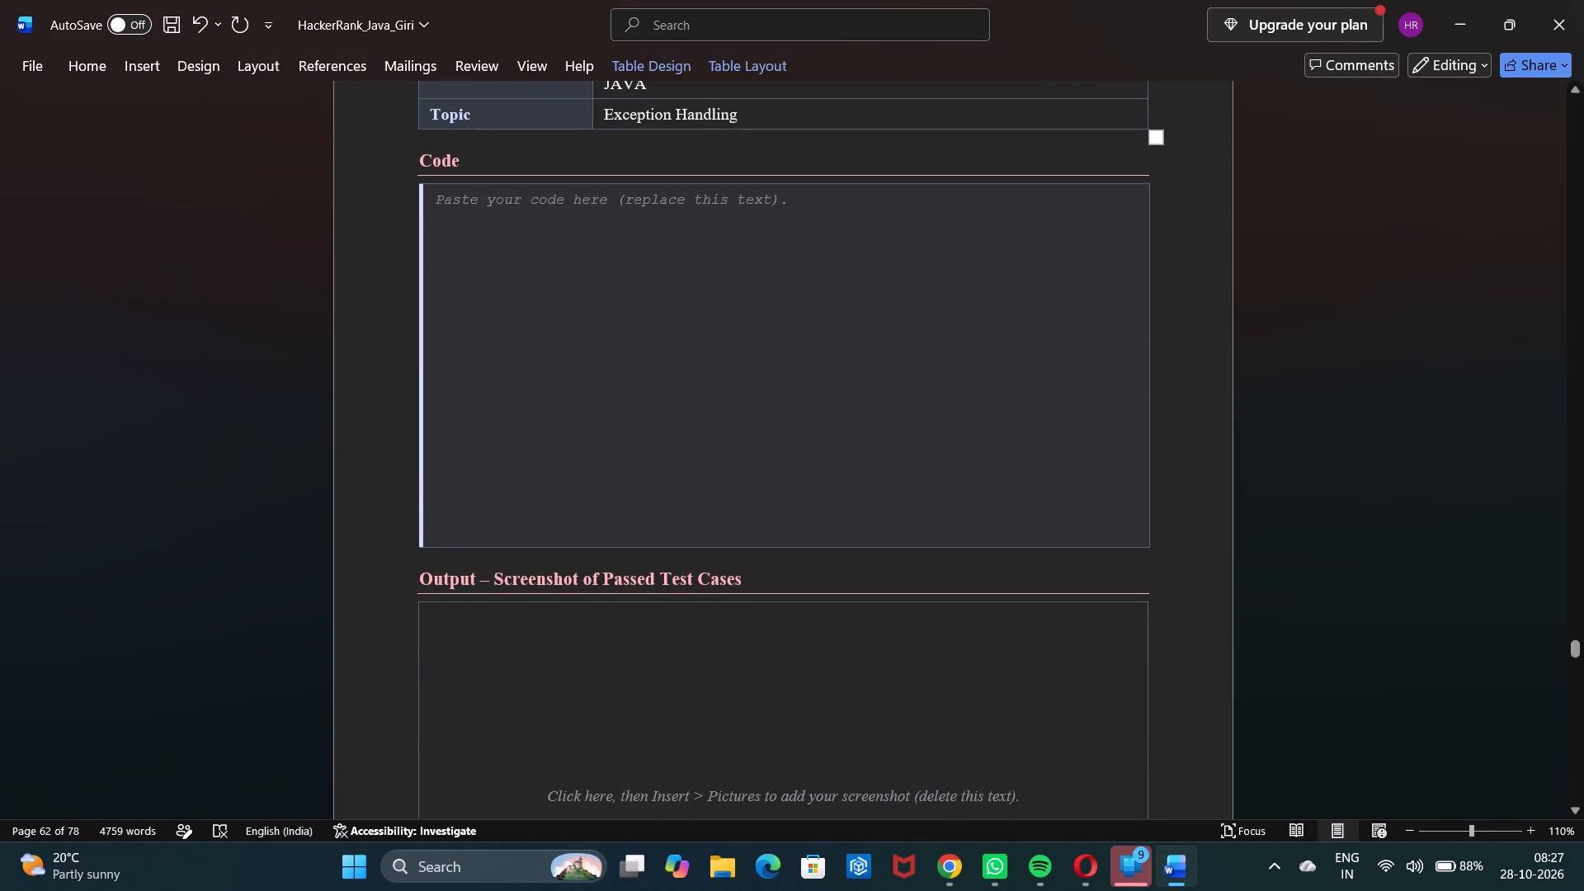
{"action": "triple_click", "coordinate": [799, 202]}
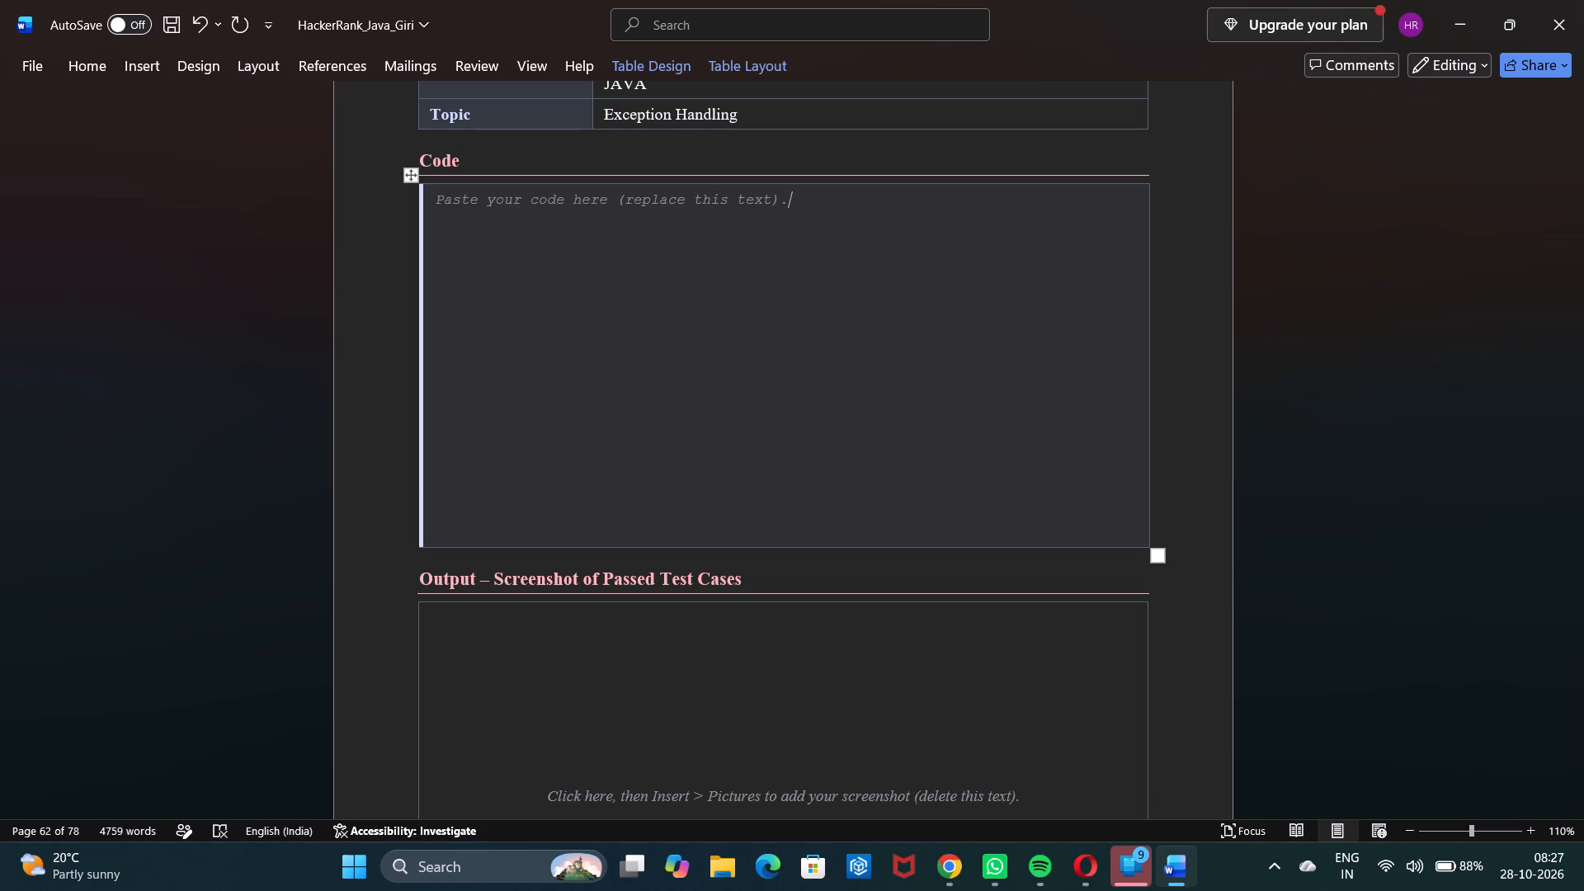
{"action": "left_click_drag", "start_coordinate": [799, 202], "coordinate": [506, 191]}
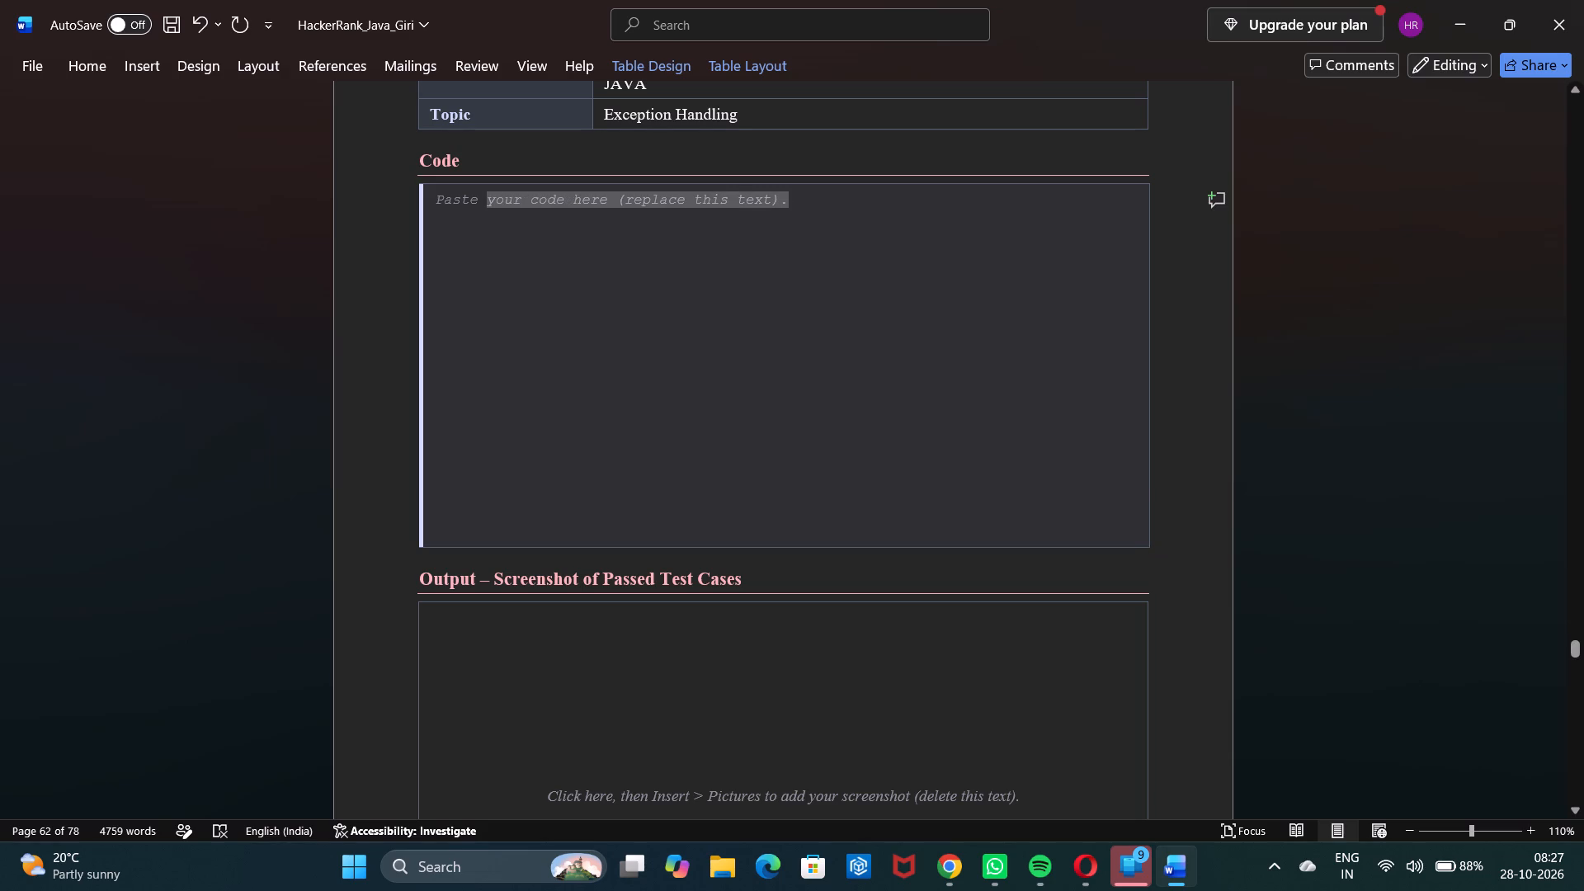
{"action": "left_click_drag", "start_coordinate": [506, 191], "coordinate": [450, 196]}
{"action": "key", "text": "ctrl+v"}
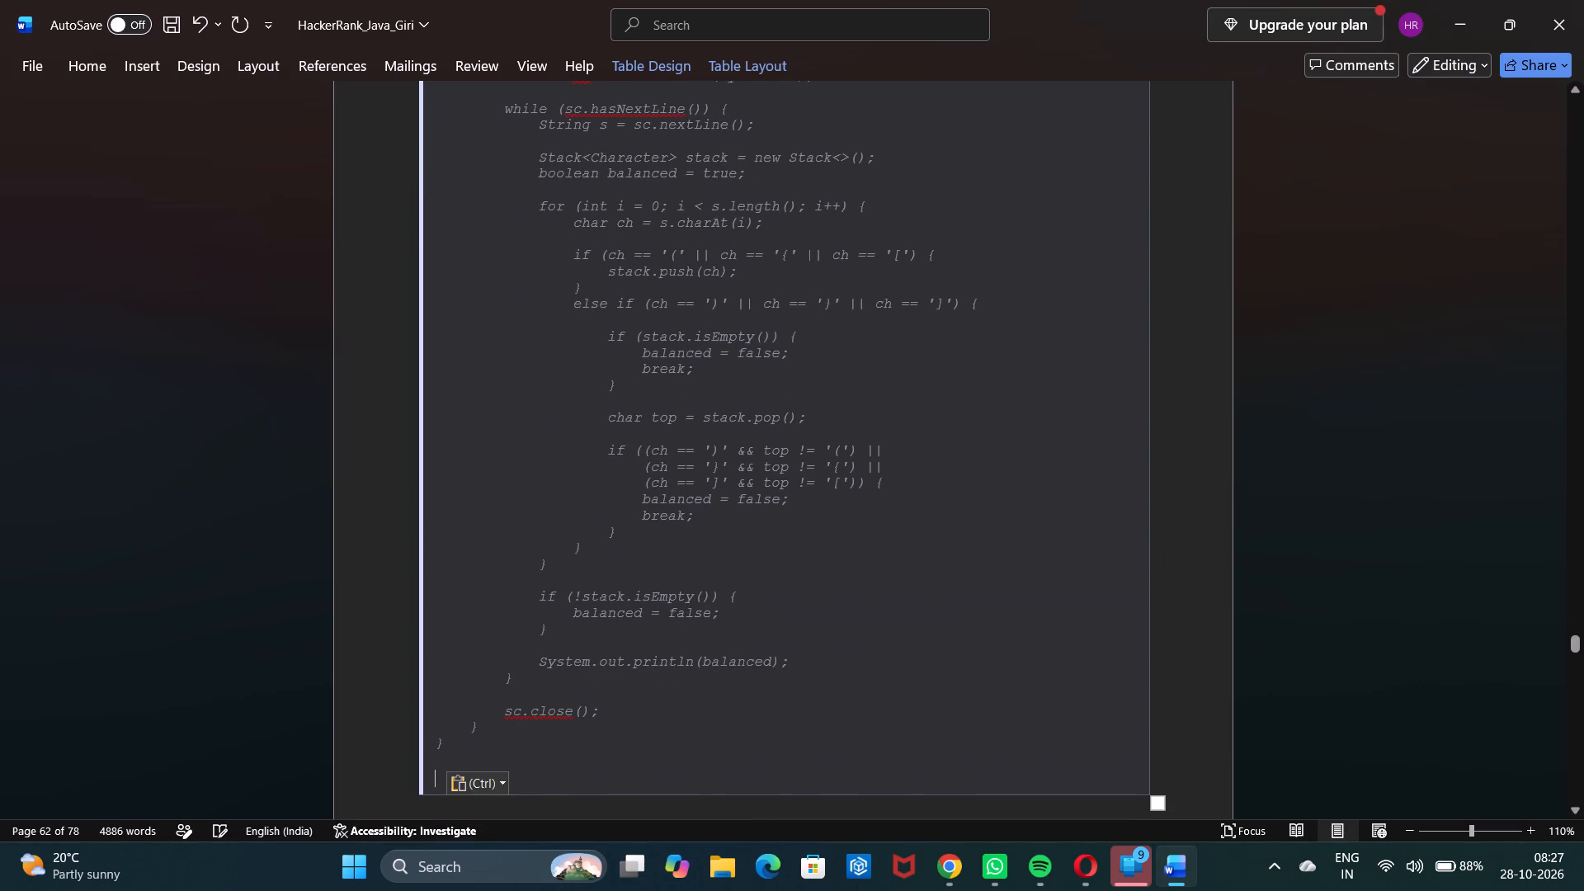
Switch to Chrome and capture a region screenshot of the Java Stack result, covering the Congratulations banner and the test case results.
{"action": "scroll", "coordinate": [668, 615], "scroll_direction": "down", "scroll_amount": 4}
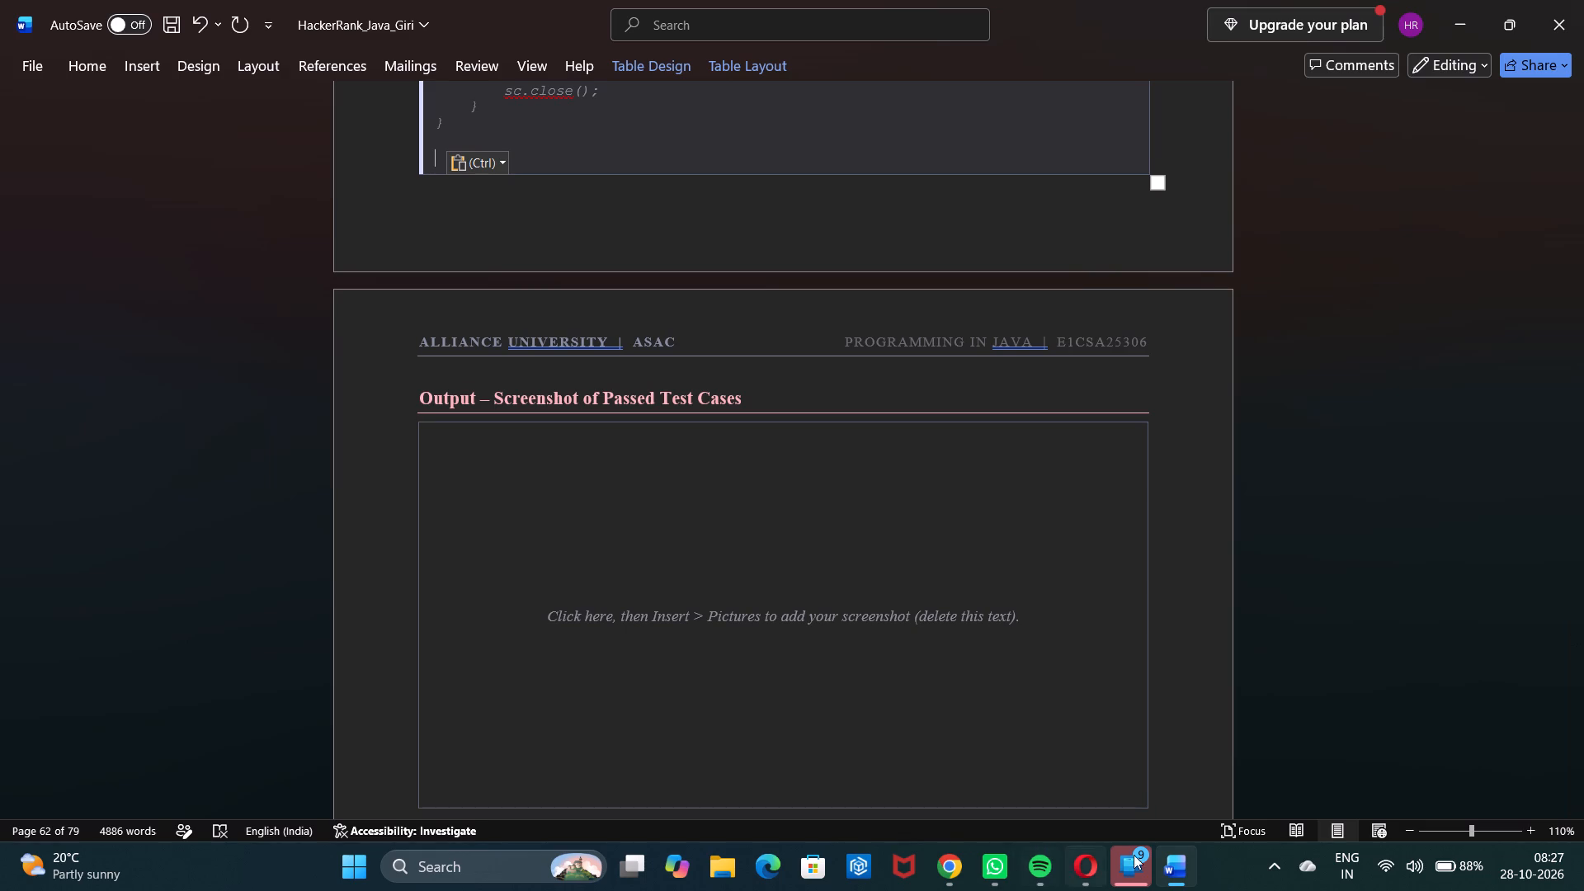
{"action": "left_click", "coordinate": [955, 868]}
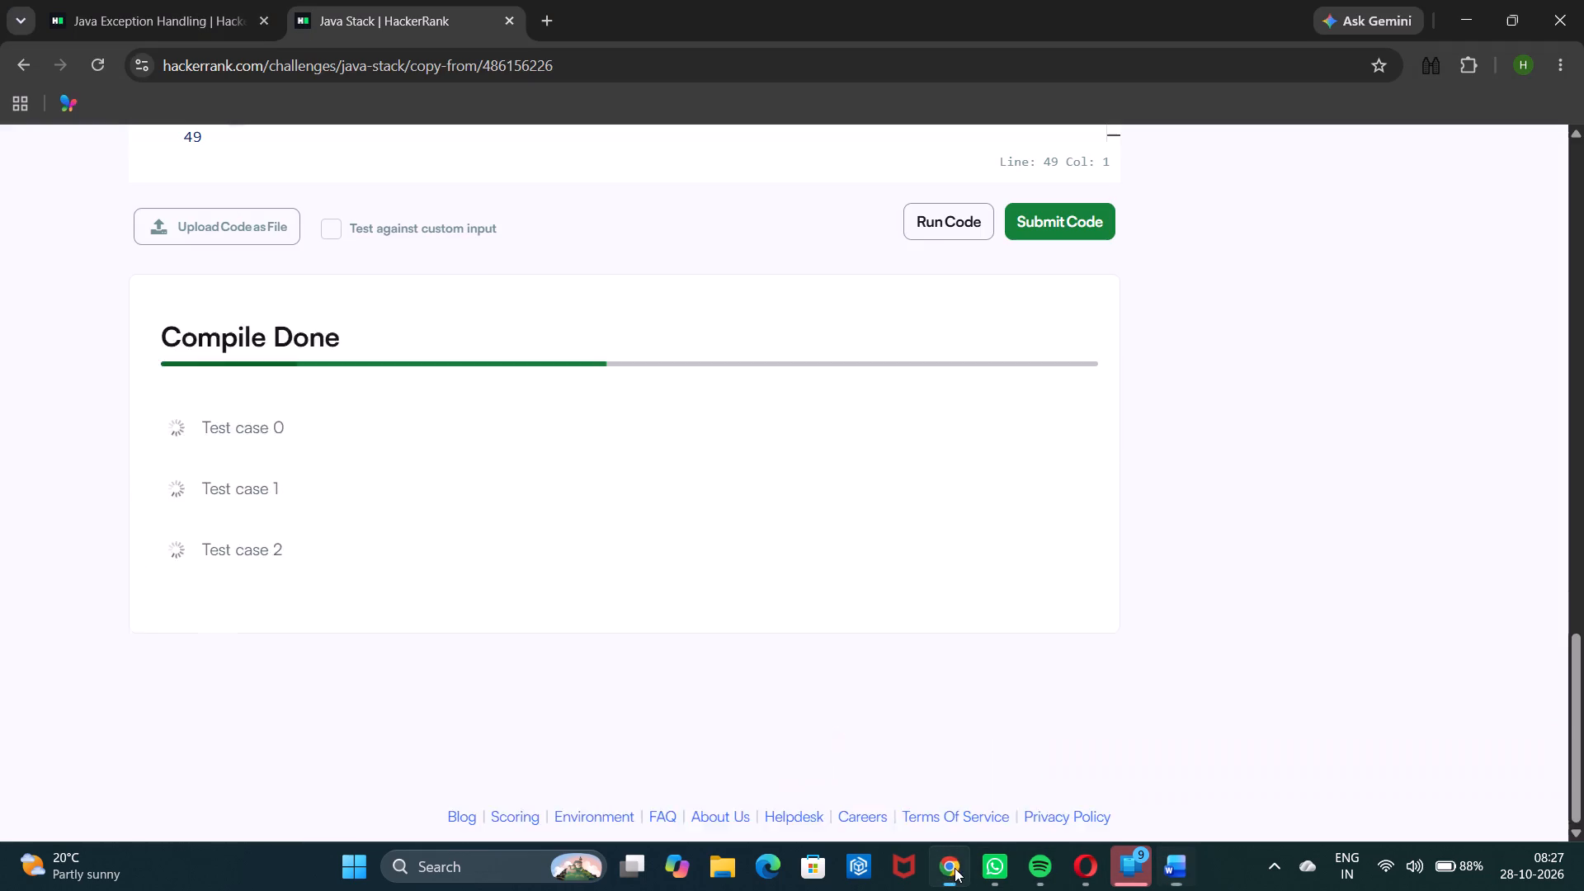
{"action": "scroll", "coordinate": [832, 493], "scroll_direction": "down", "scroll_amount": 1}
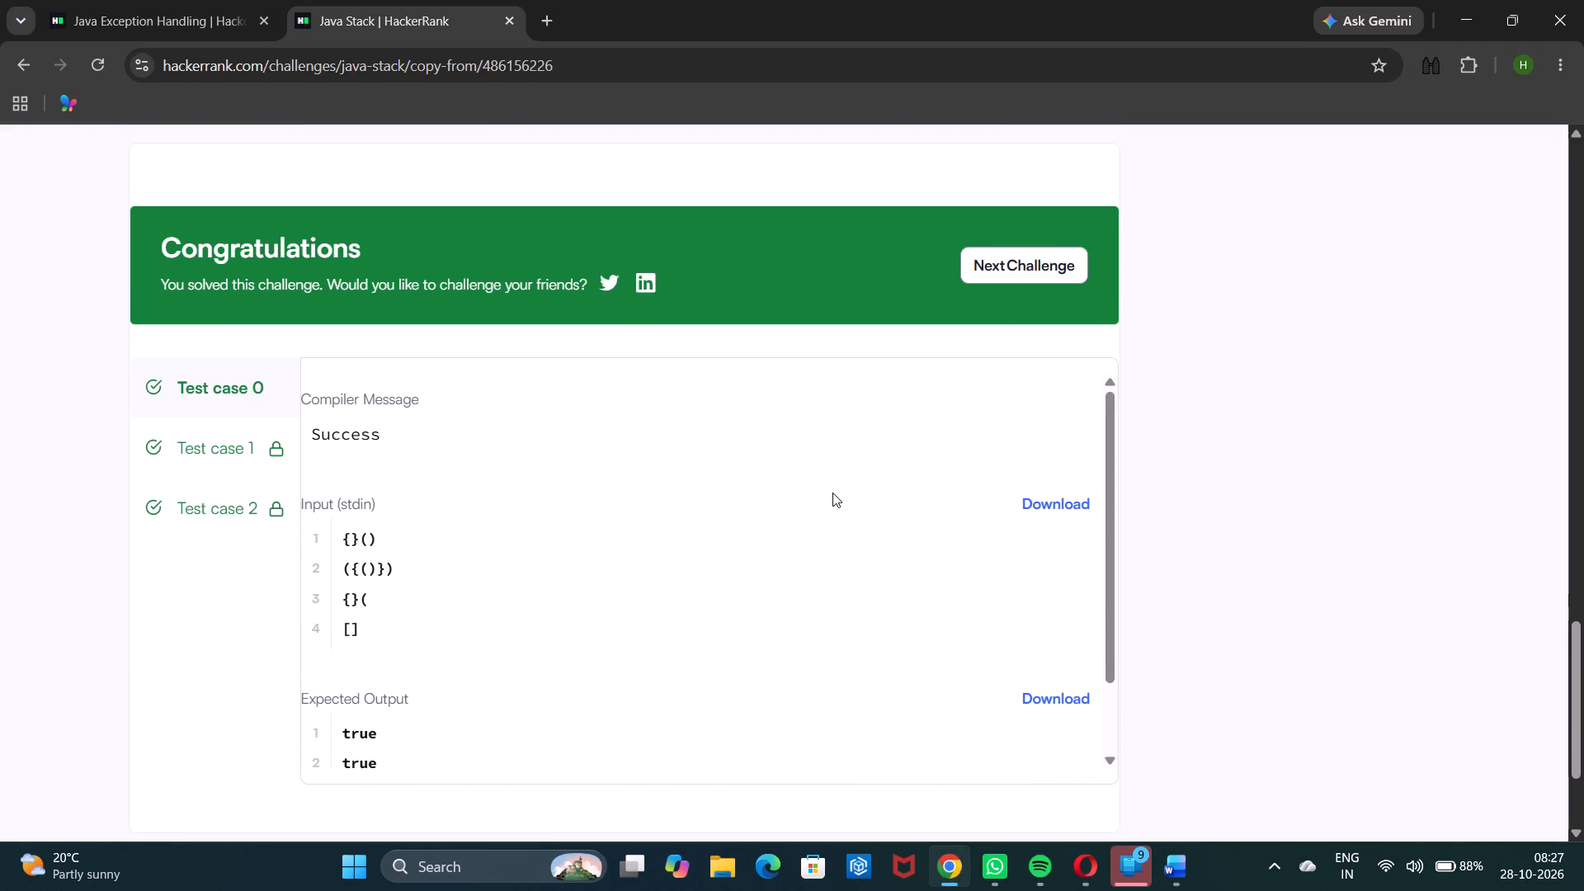
{"action": "scroll", "coordinate": [832, 493], "scroll_direction": "down", "scroll_amount": 1}
{"action": "key", "text": "shift+super+s"}
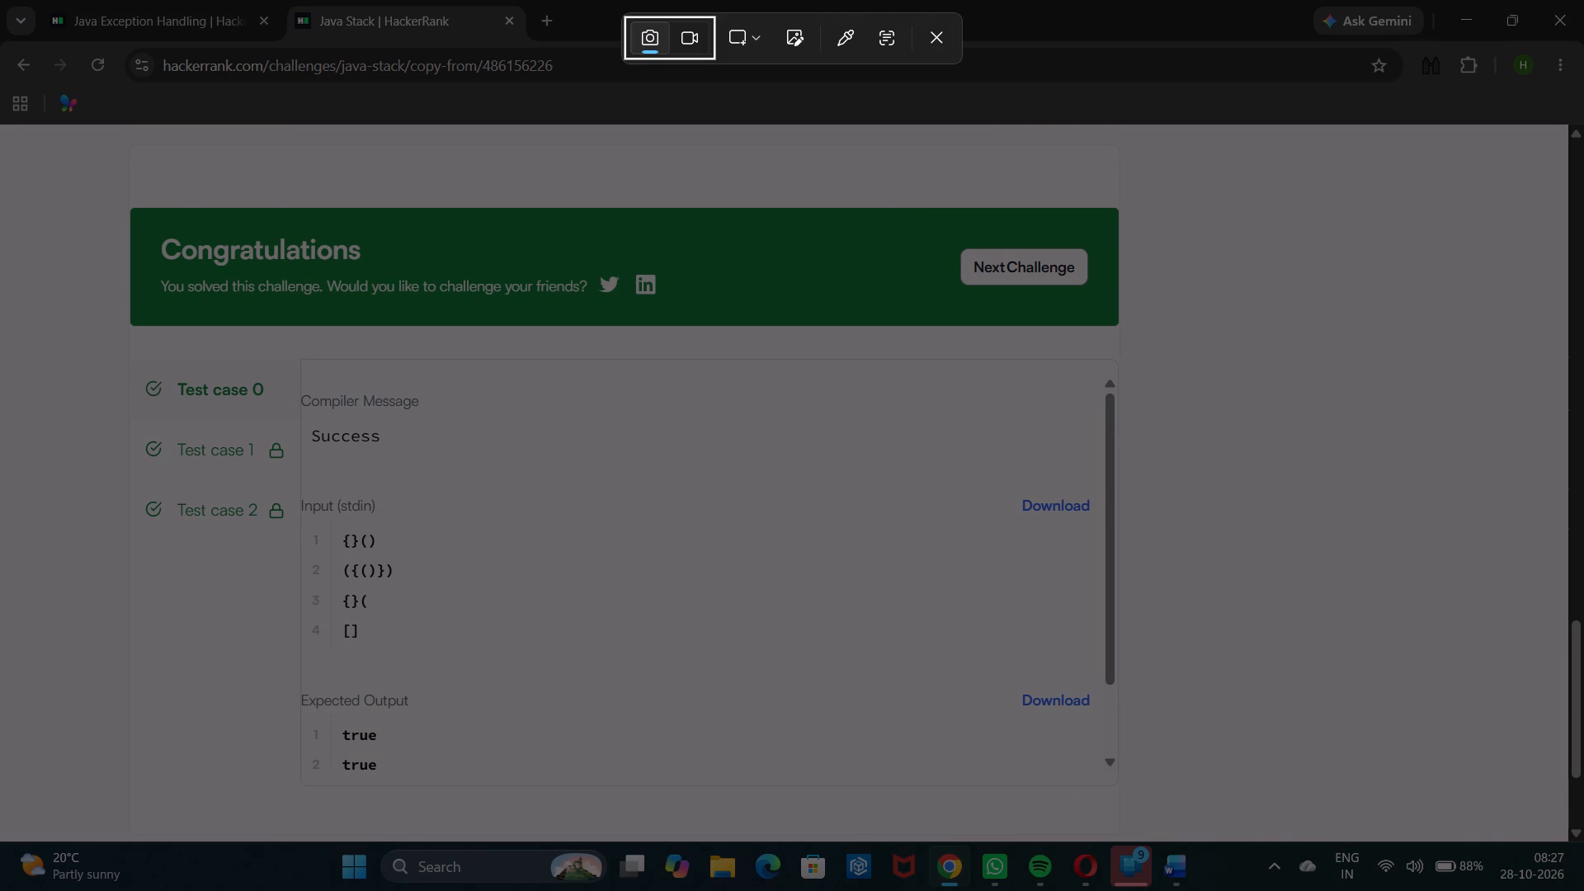
{"action": "left_click_drag", "start_coordinate": [117, 192], "coordinate": [1238, 812]}
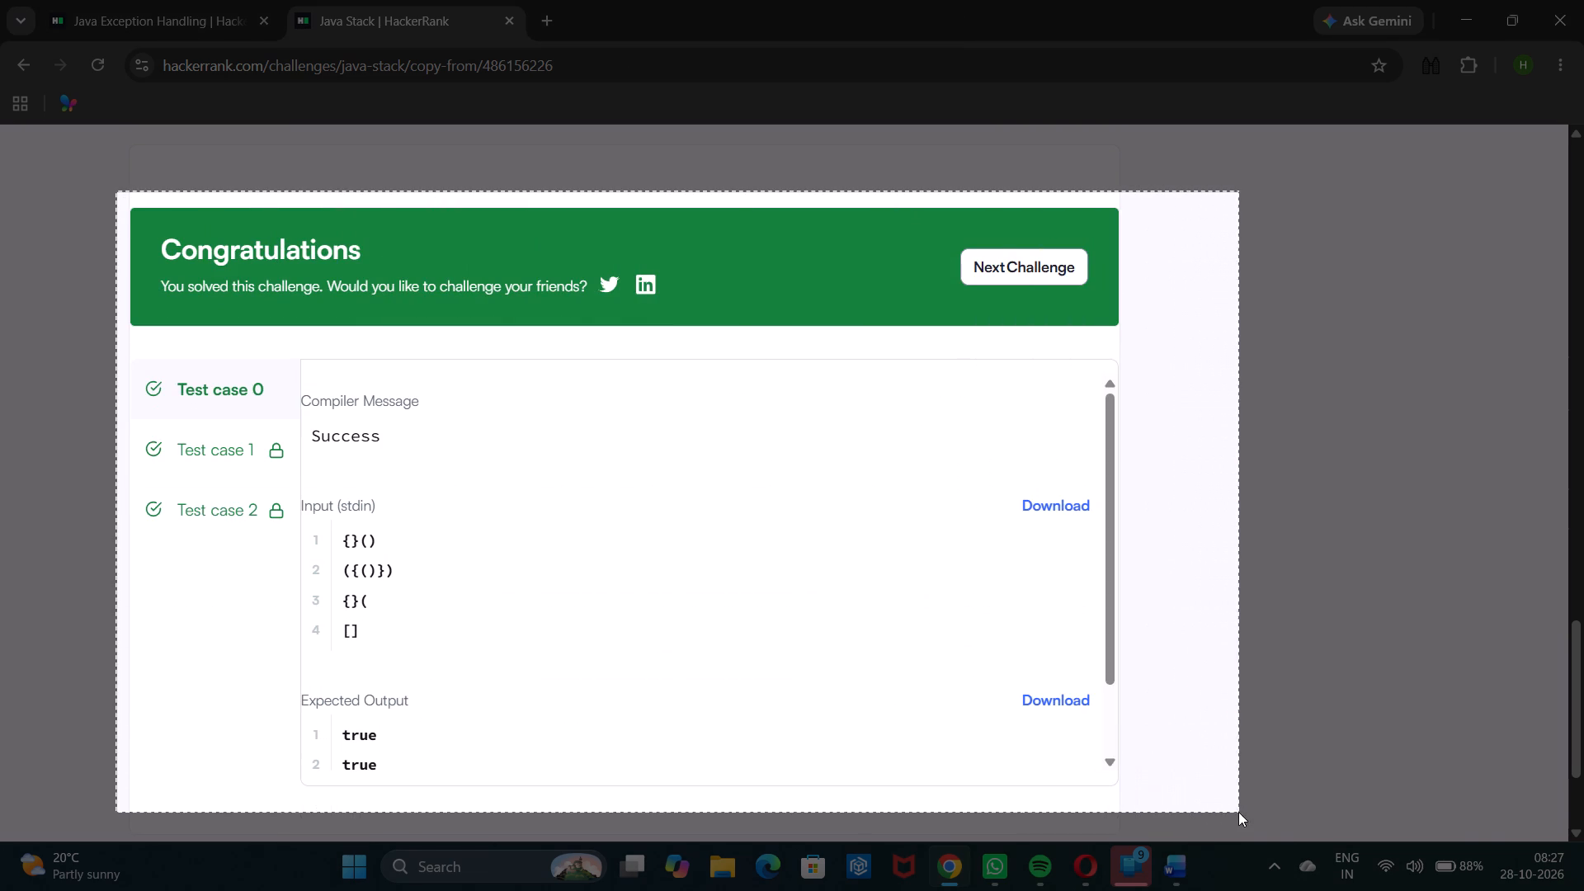
{"action": "left_click_drag", "start_coordinate": [1238, 812], "coordinate": [1153, 810]}
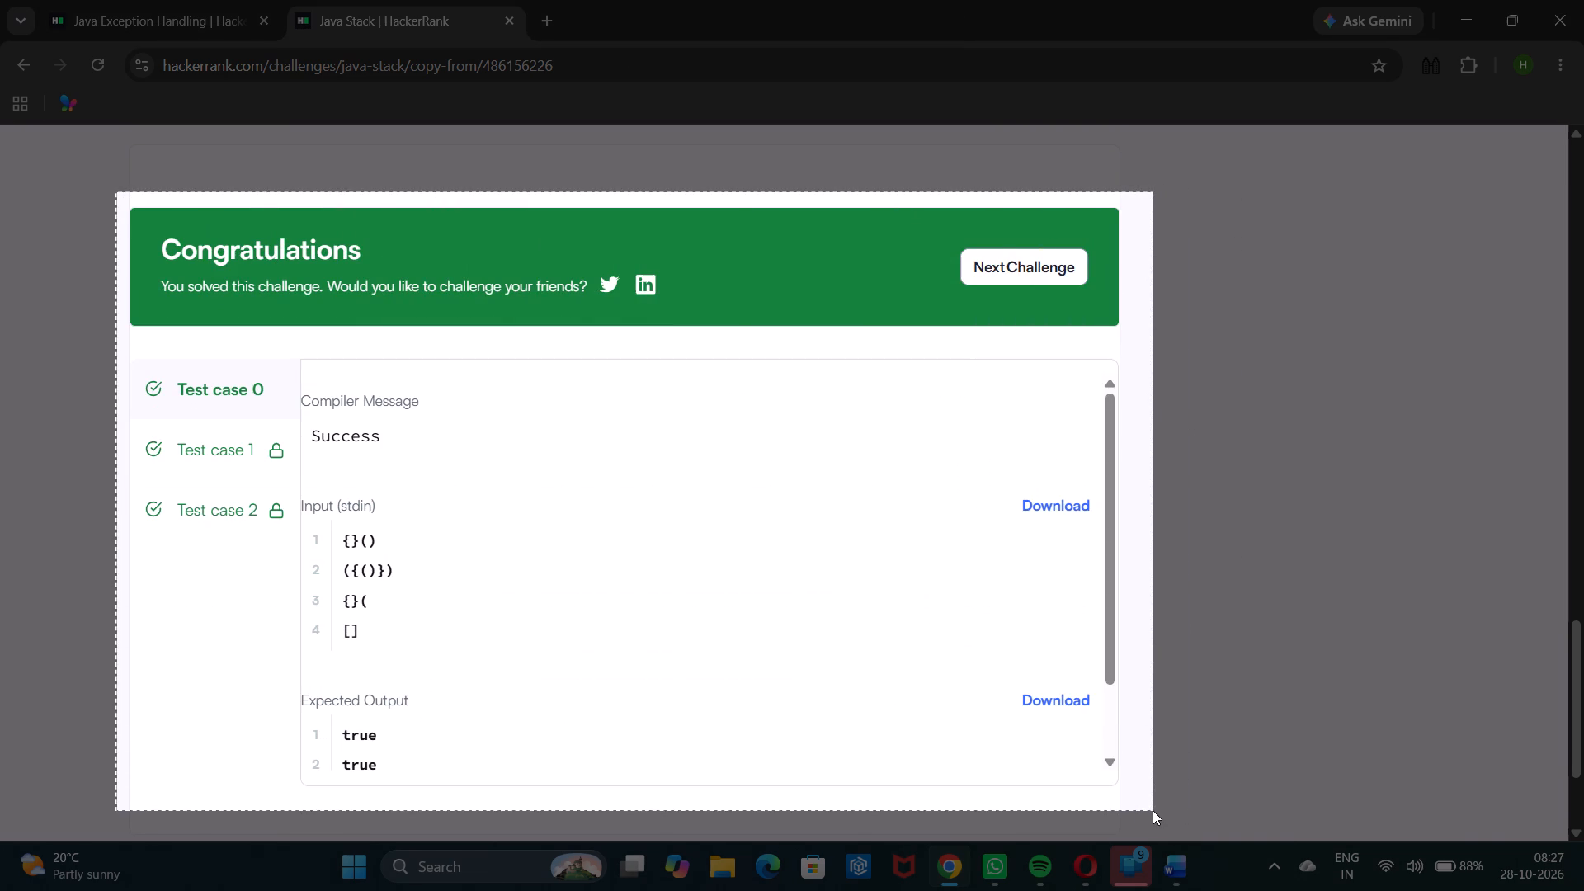
{"action": "left_click_drag", "start_coordinate": [1153, 810], "coordinate": [1148, 810]}
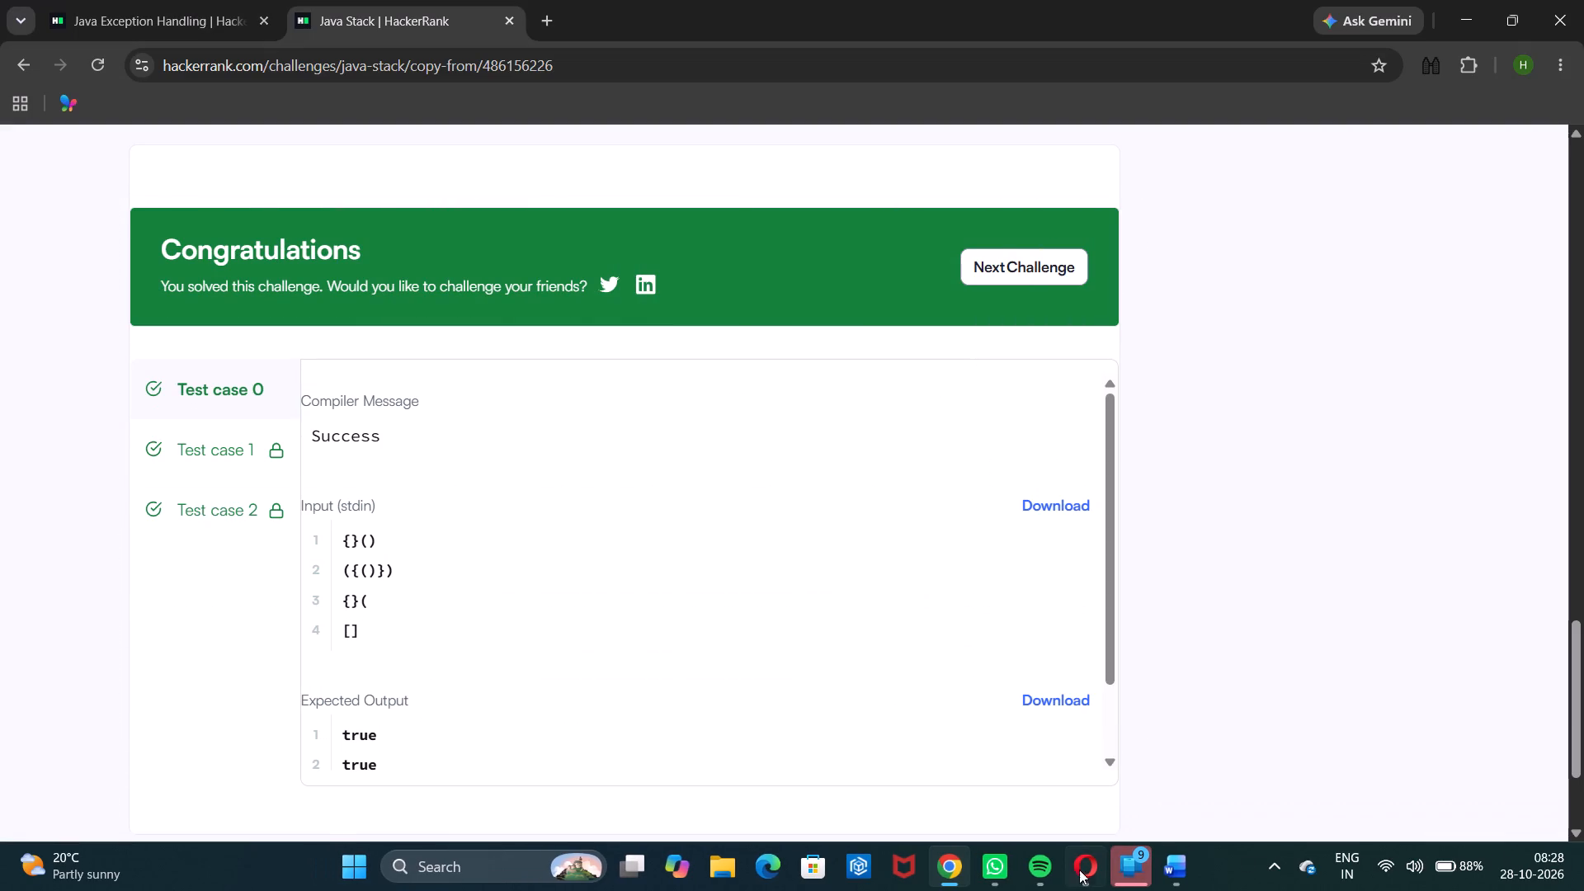
Switch to Word and replace the passed test cases placeholder under question 34 with the captured Java Stack screenshot.
{"action": "left_click", "coordinate": [1176, 862]}
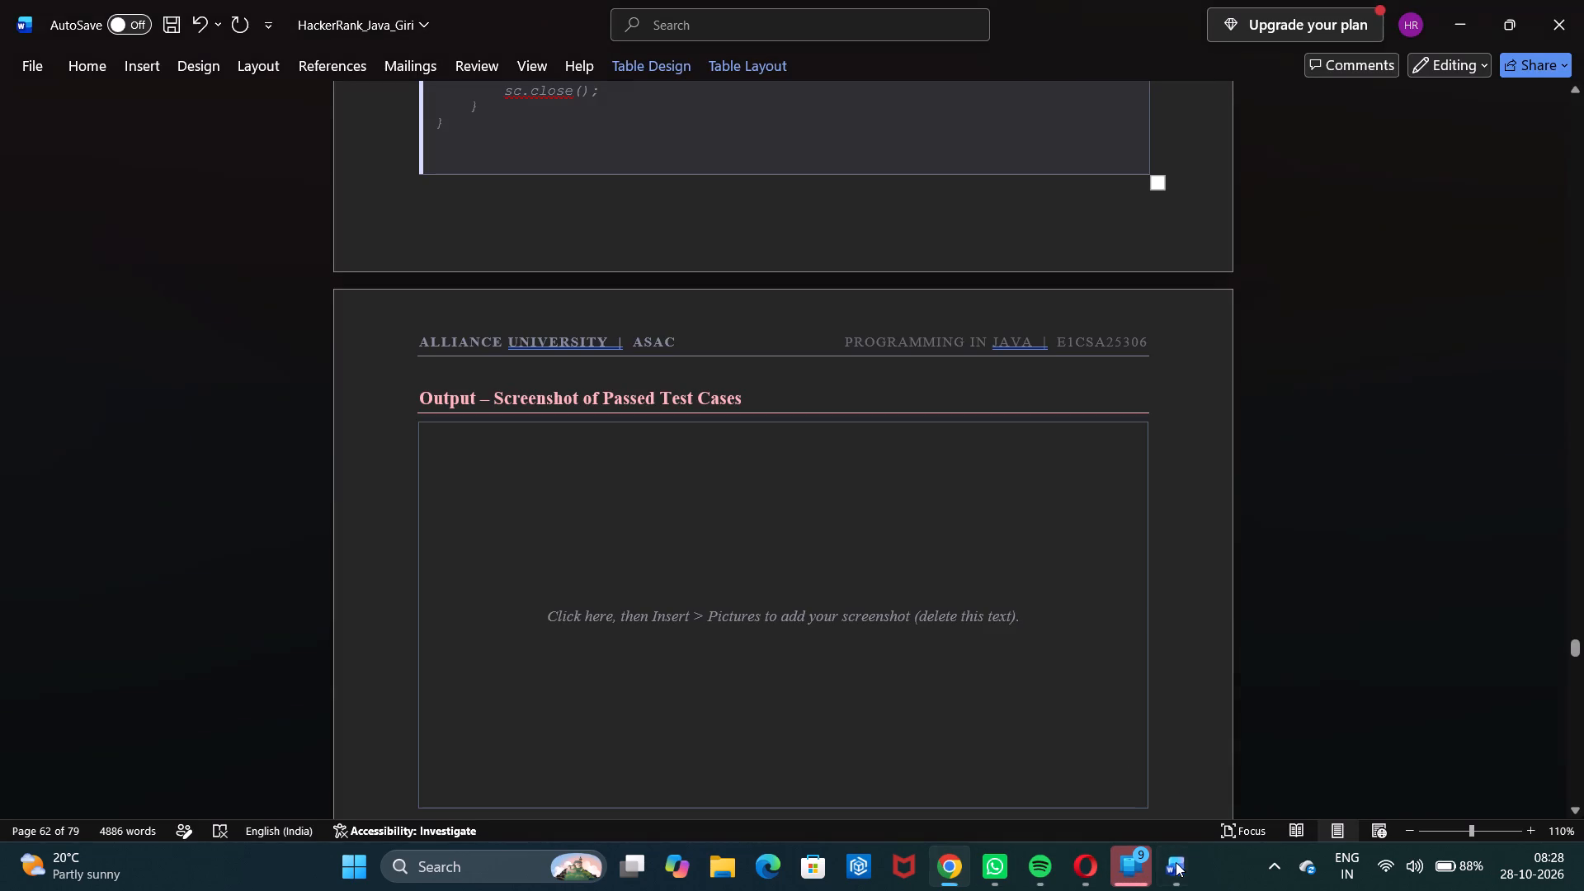
{"action": "left_click", "coordinate": [1025, 605]}
{"action": "left_click", "coordinate": [1025, 605]}
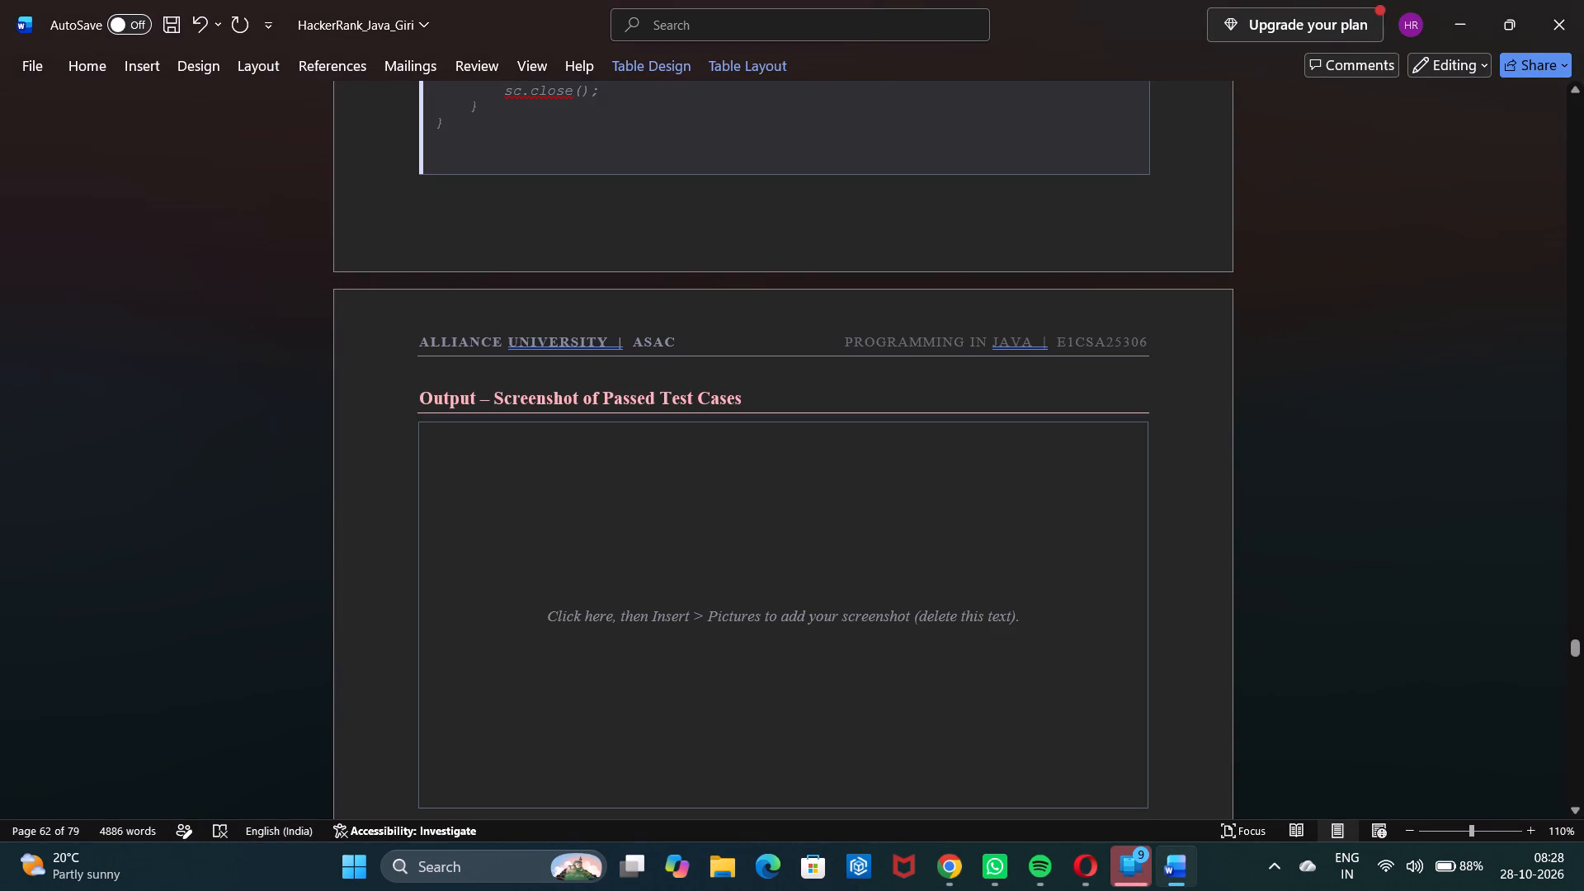
{"action": "left_click", "coordinate": [540, 601]}
{"action": "left_click_drag", "start_coordinate": [540, 601], "coordinate": [1006, 624]}
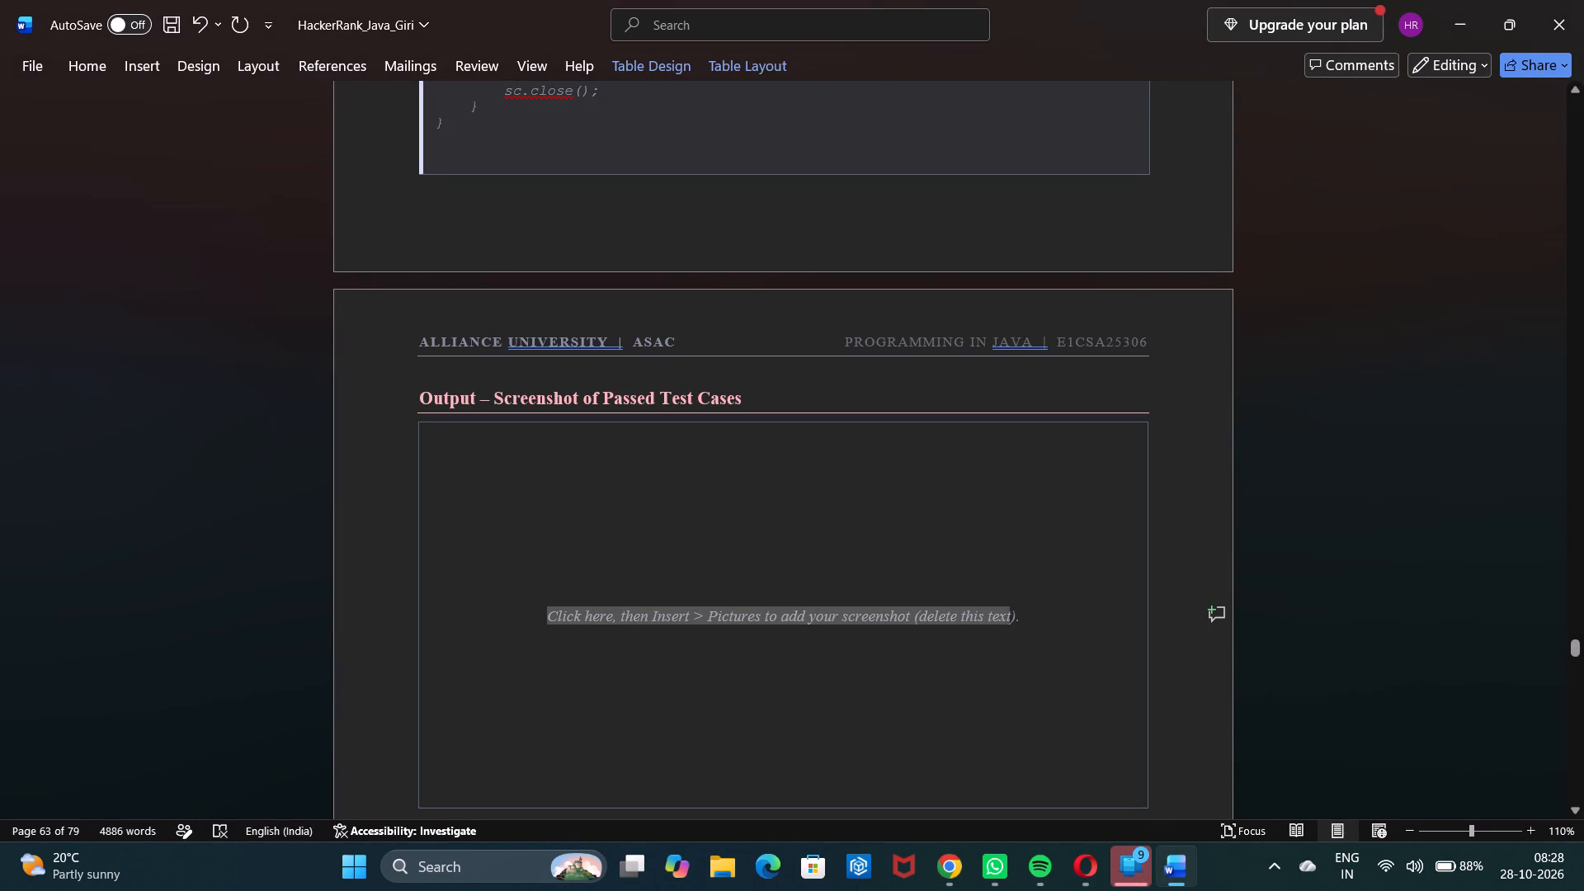
{"action": "left_click_drag", "start_coordinate": [1006, 624], "coordinate": [1025, 628]}
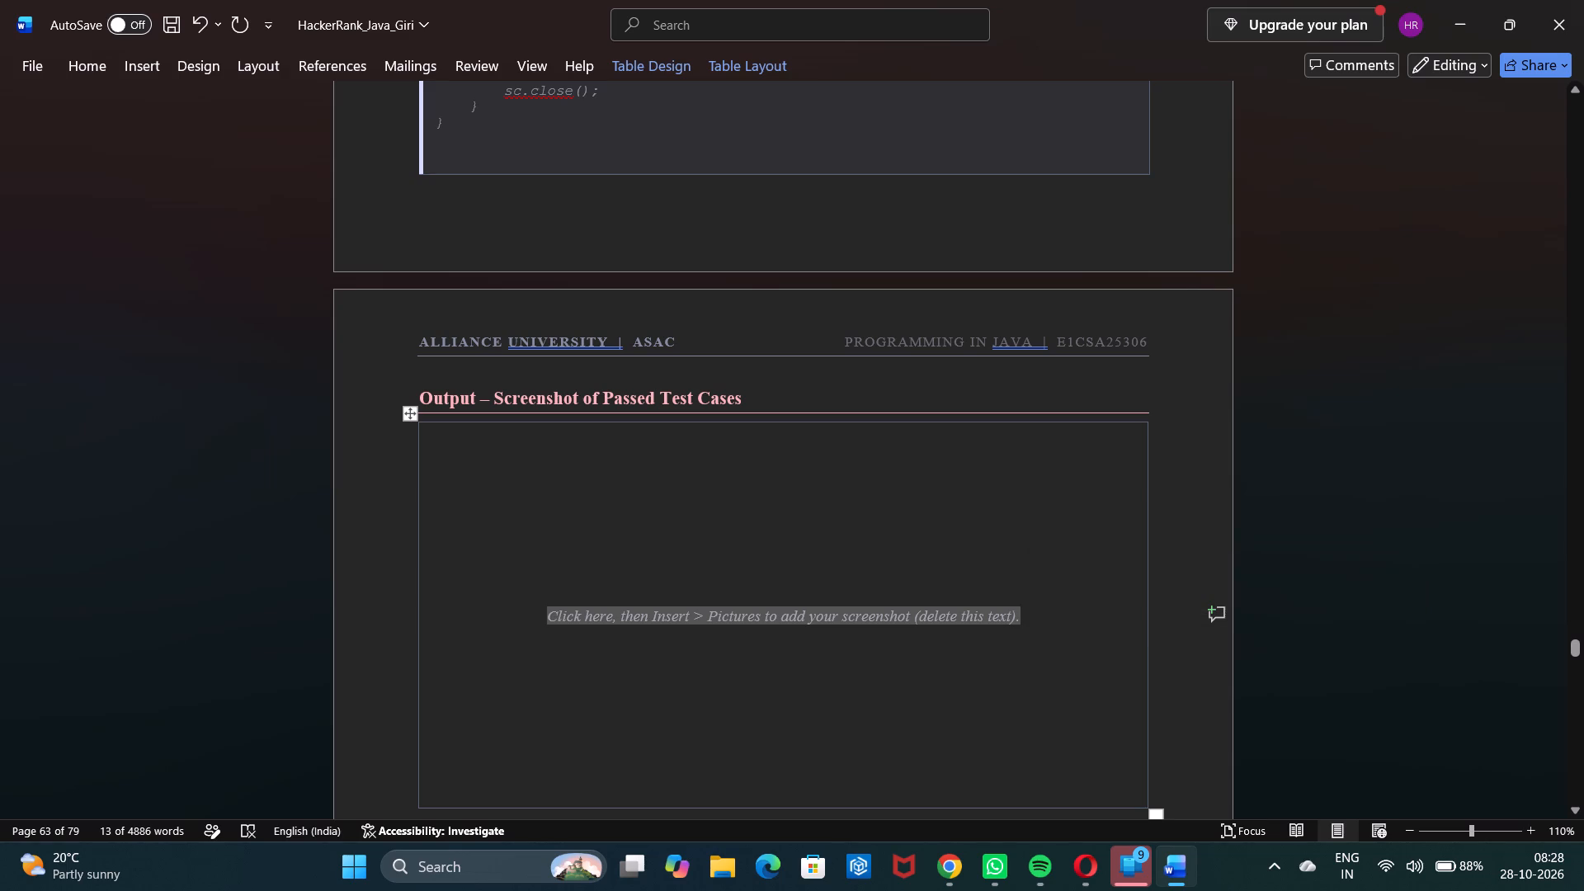
{"action": "key", "text": "ctrl+v"}
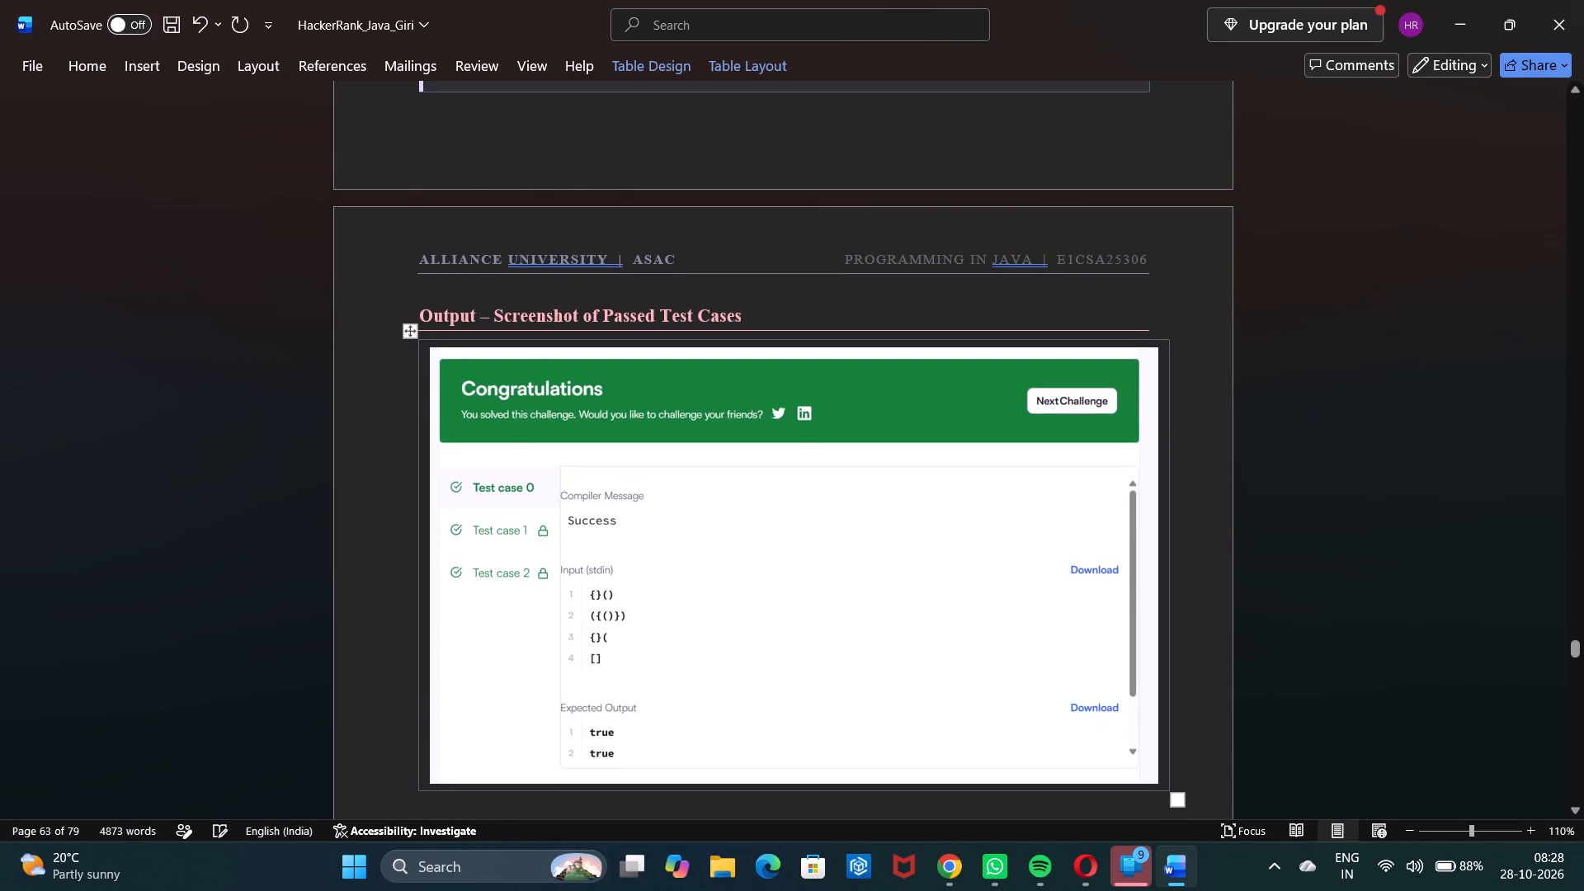
Open the HackerRank problem link listed for question 35, Java ArrayList.
{"action": "scroll", "coordinate": [1025, 628], "scroll_direction": "down", "scroll_amount": 7}
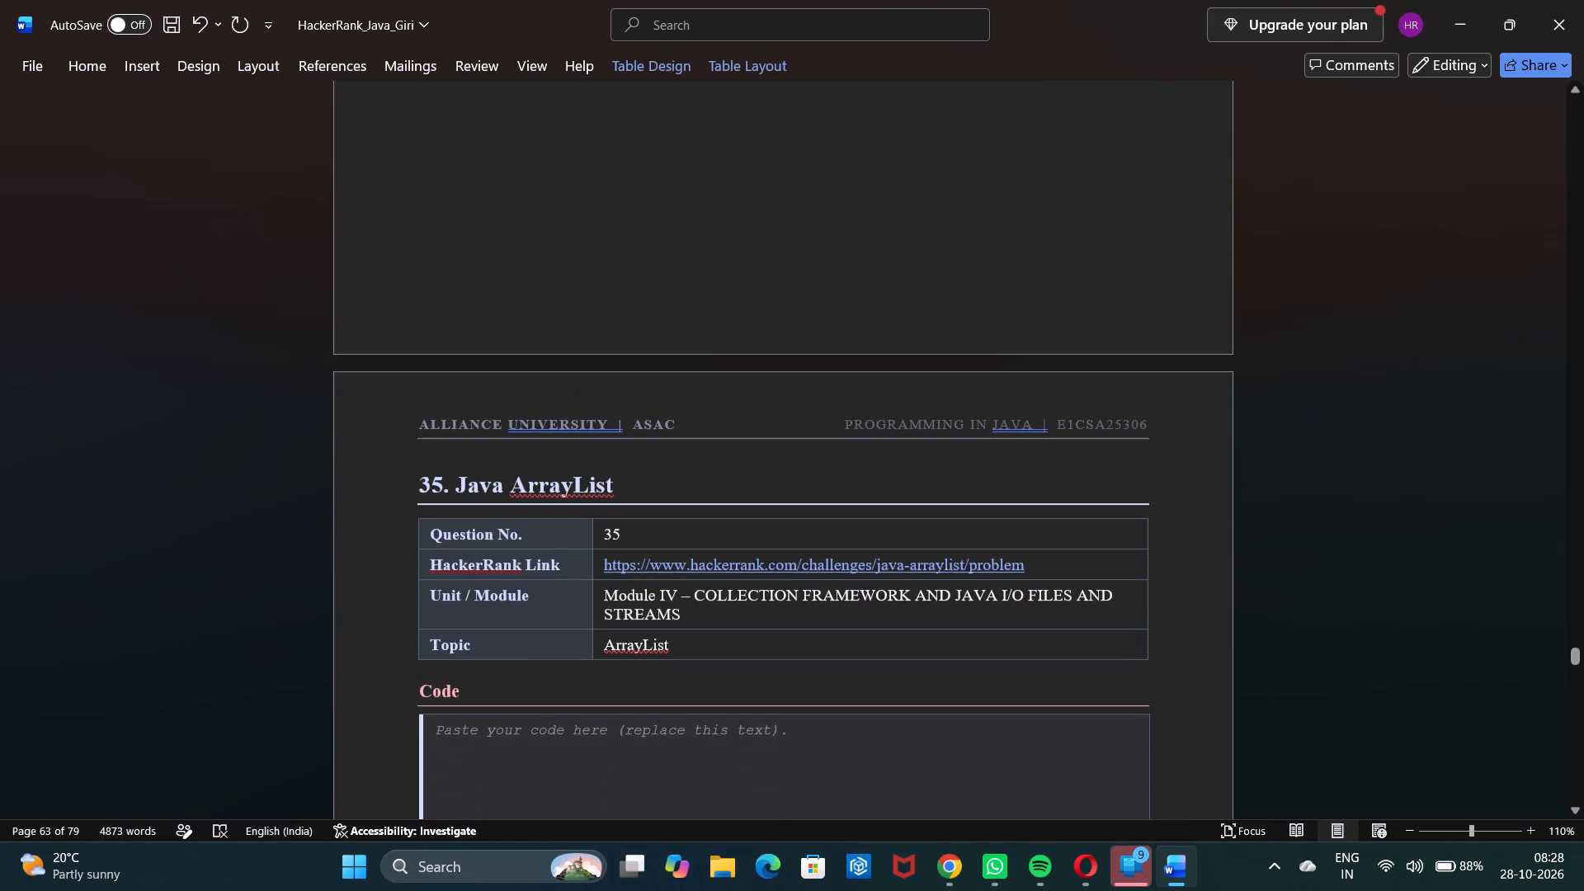
{"action": "left_click", "coordinate": [845, 563], "text": "ctrl"}
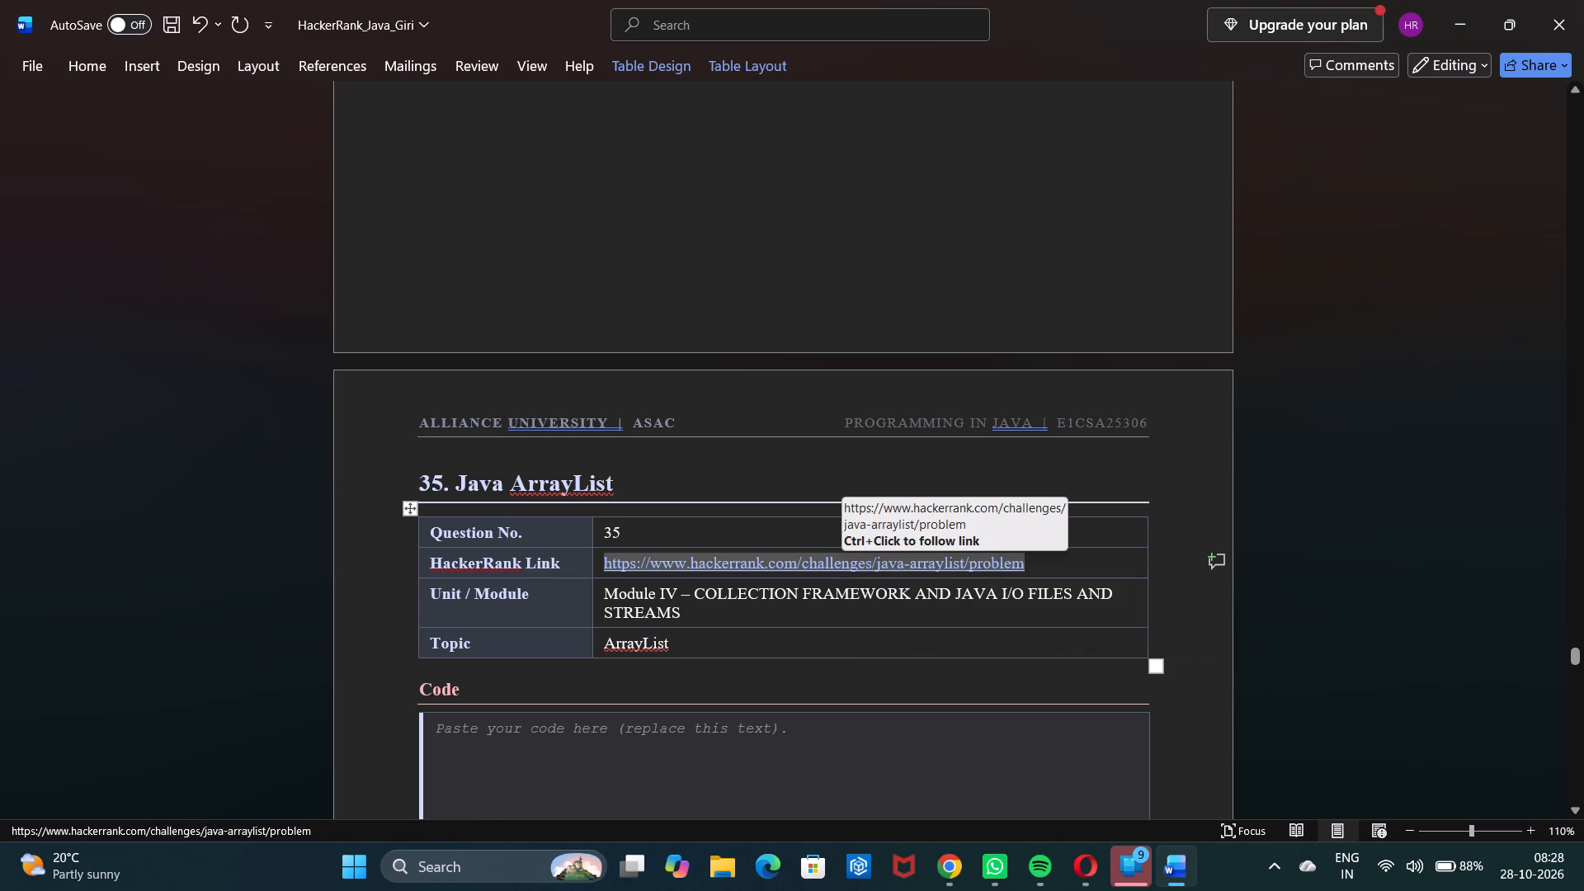
{"action": "left_click", "coordinate": [824, 563], "text": "ctrl"}
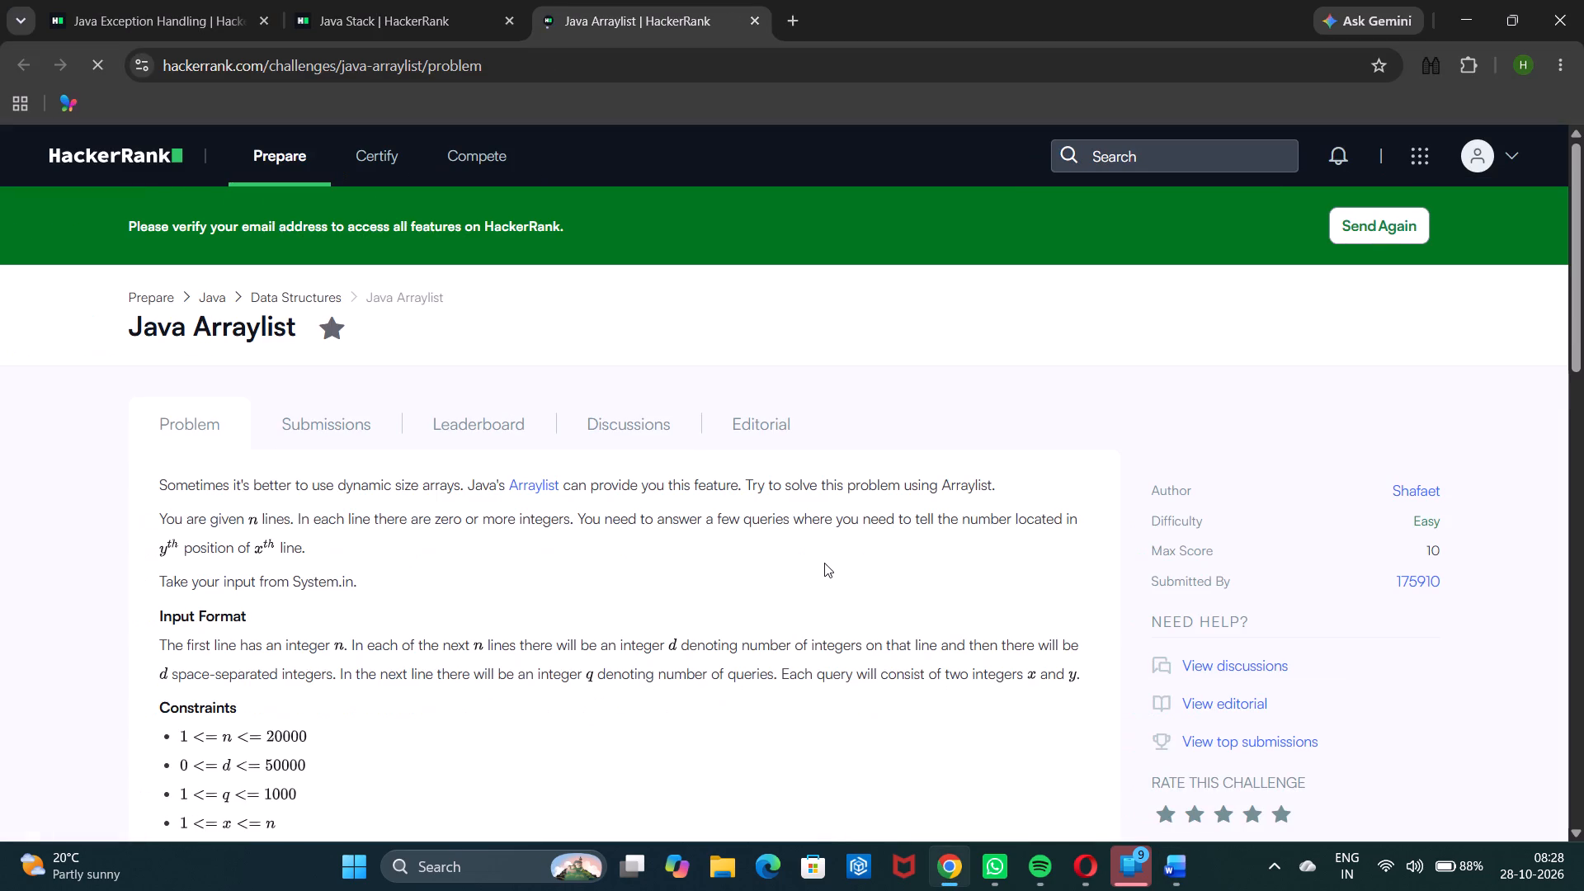
Open the accepted Java Arraylist submission and load its code into the editor.
{"action": "left_click", "coordinate": [329, 424]}
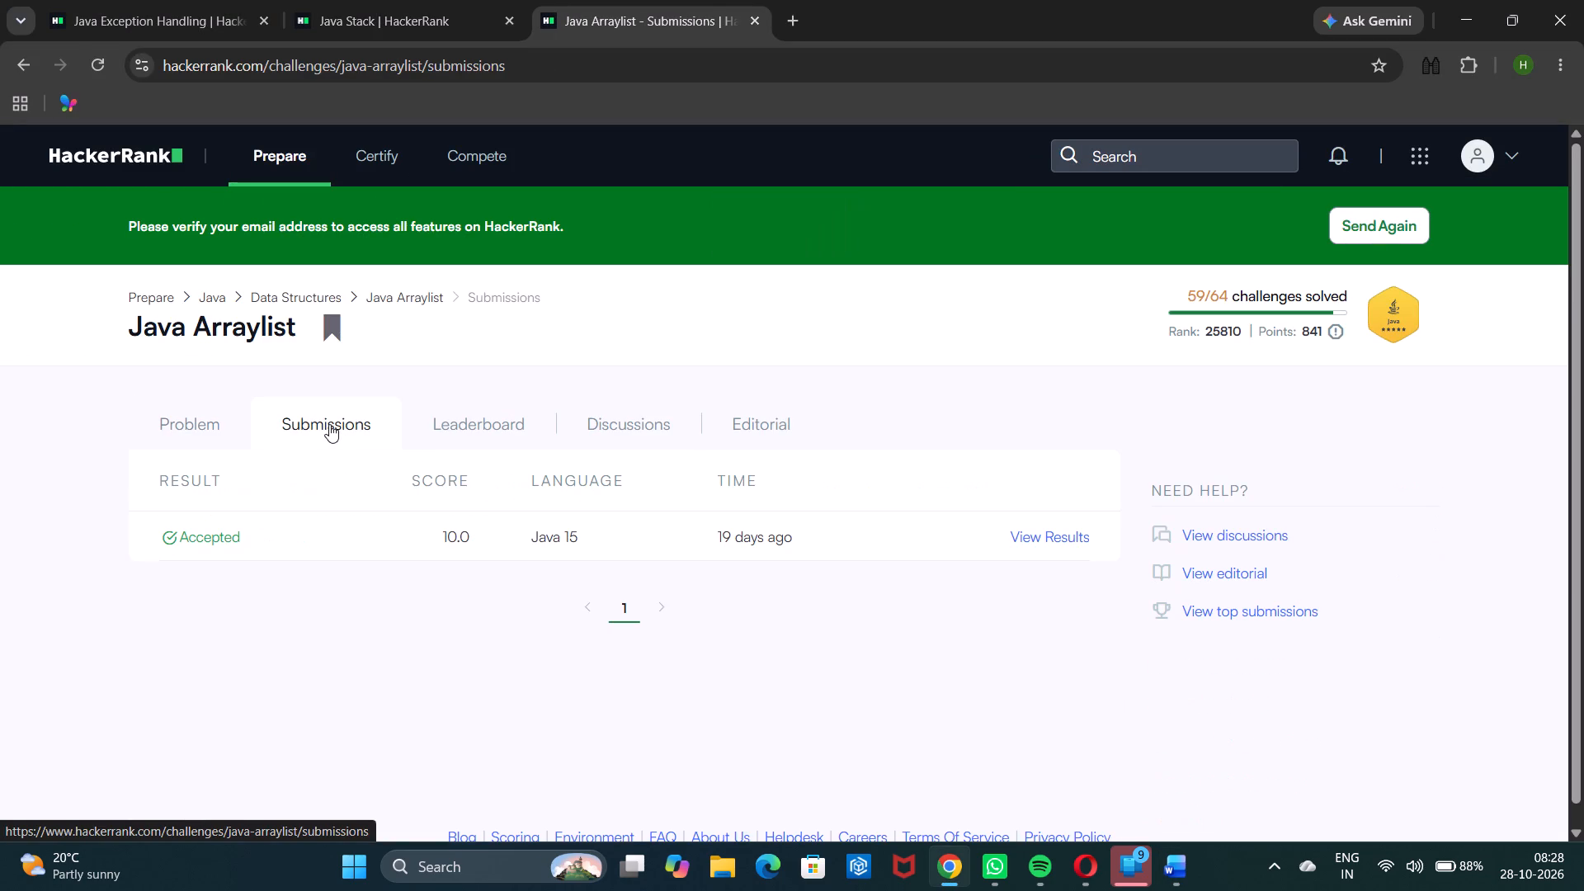
{"action": "left_click", "coordinate": [1045, 540], "text": "ctrl"}
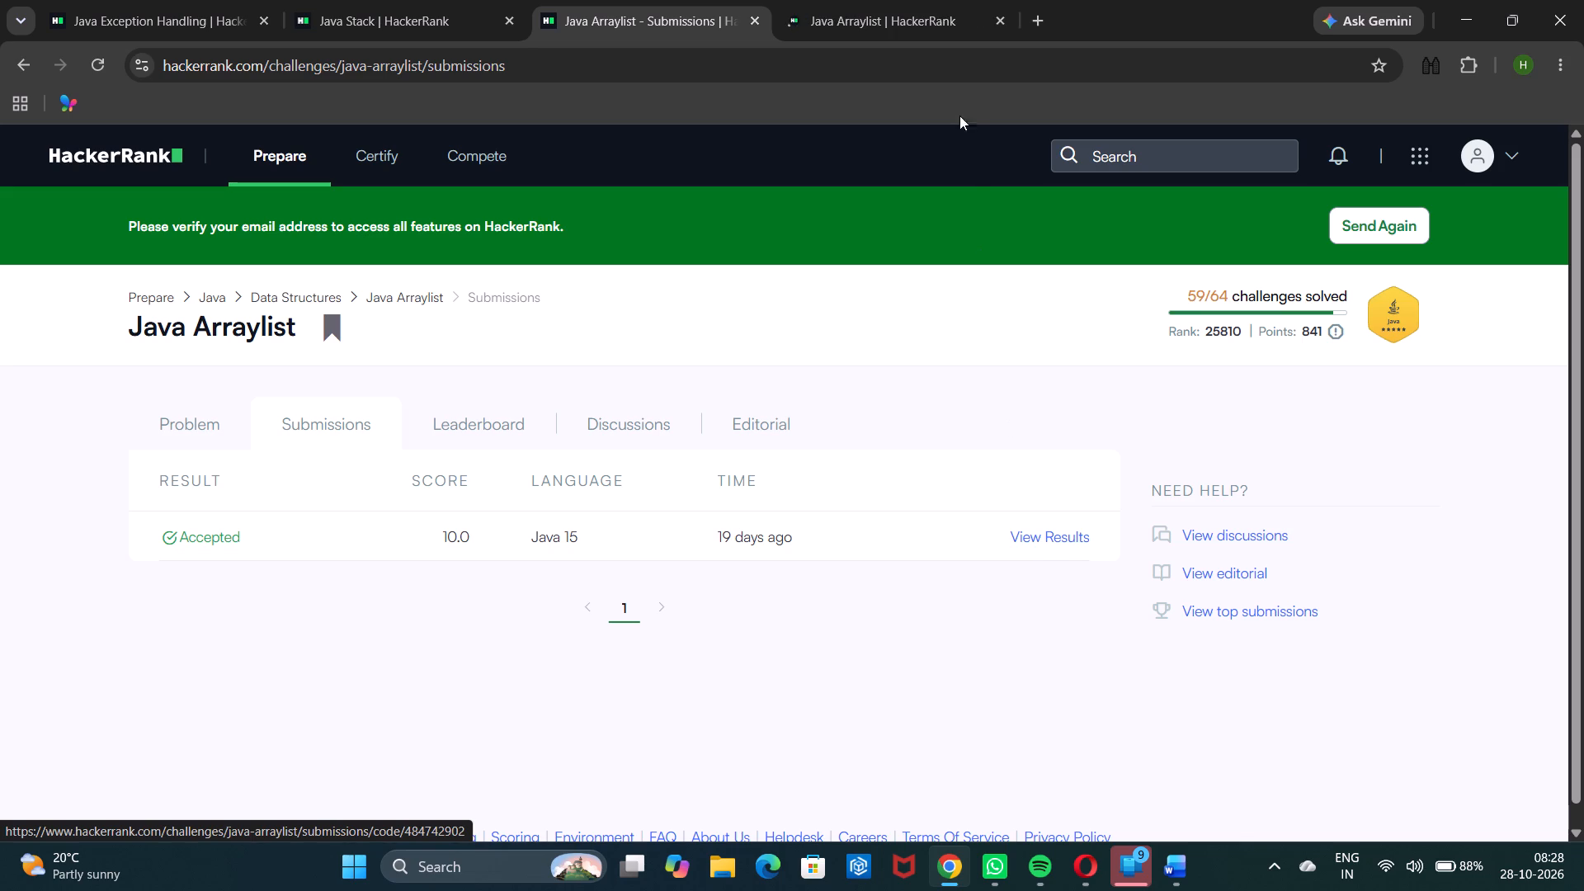
{"action": "left_click", "coordinate": [996, 21]}
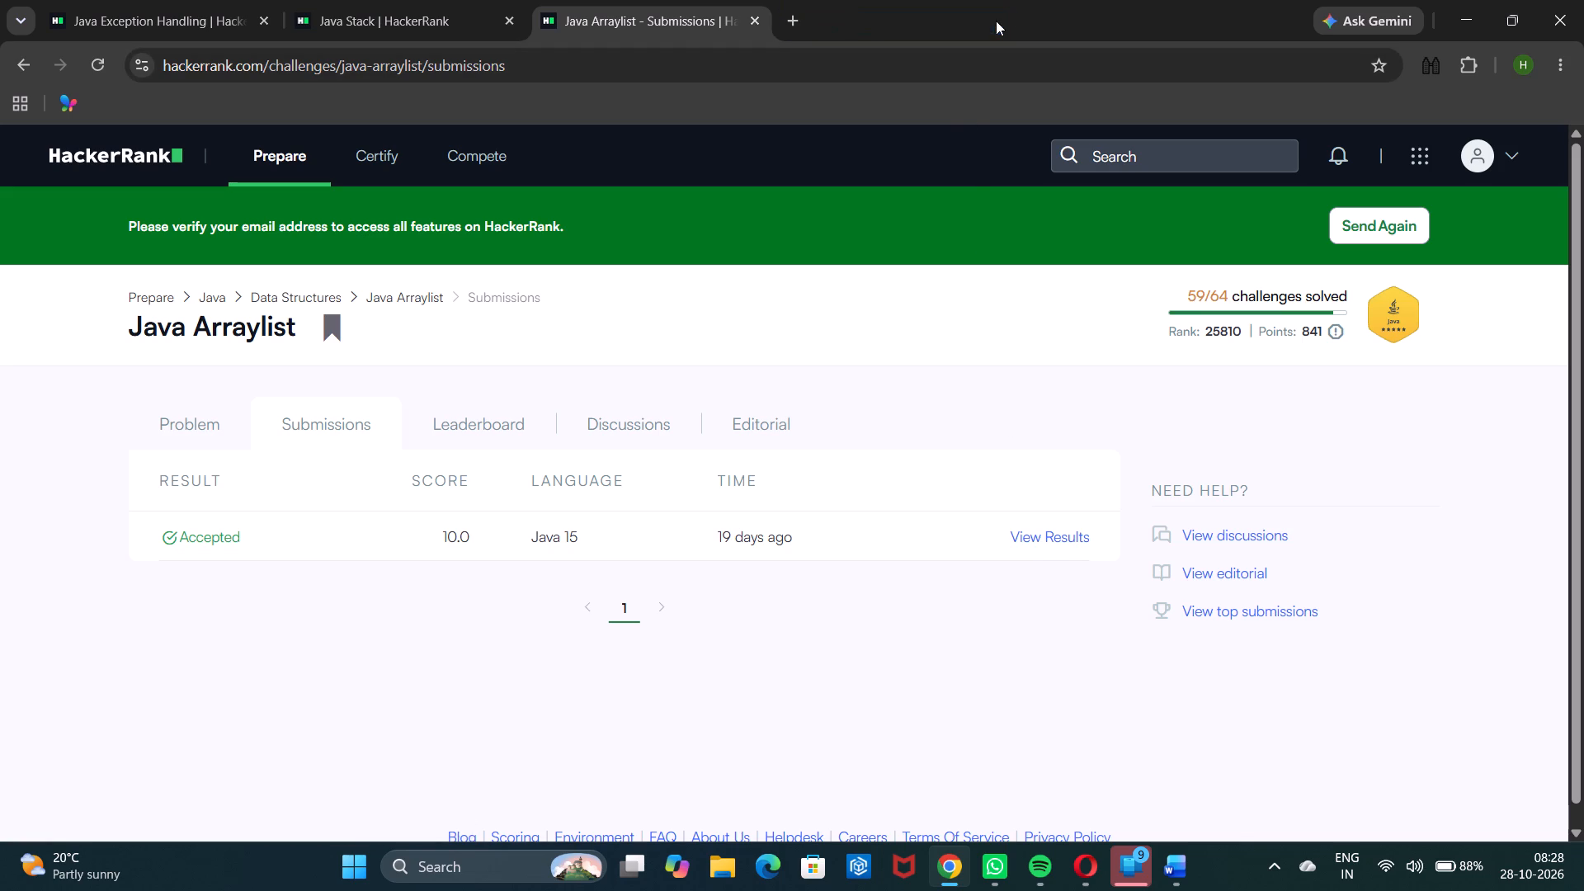
{"action": "left_click", "coordinate": [1051, 529]}
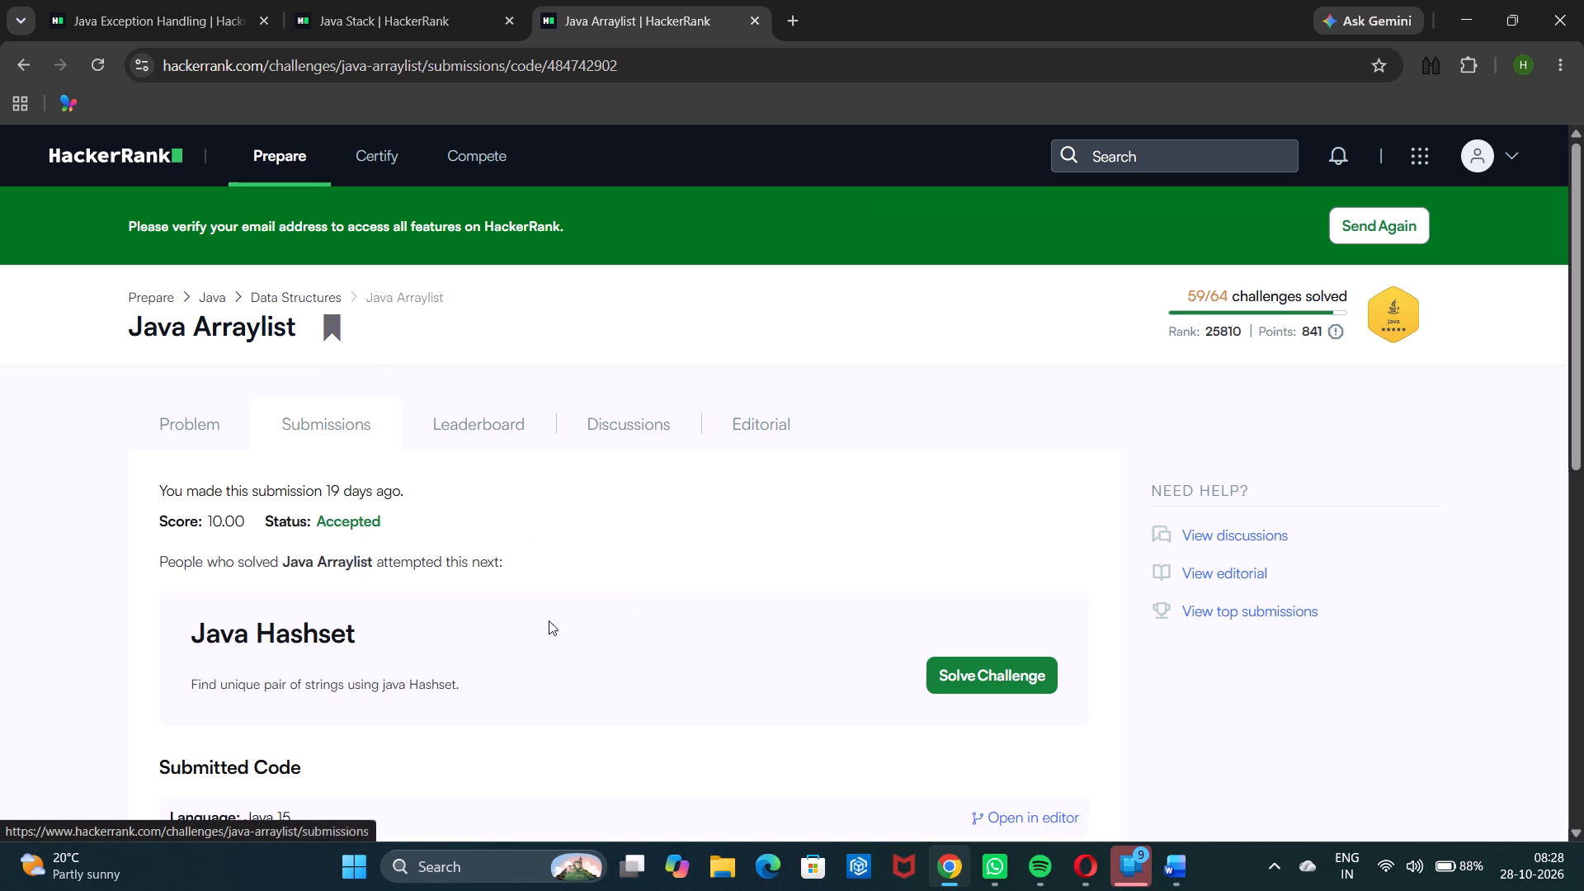
{"action": "left_click", "coordinate": [1027, 808]}
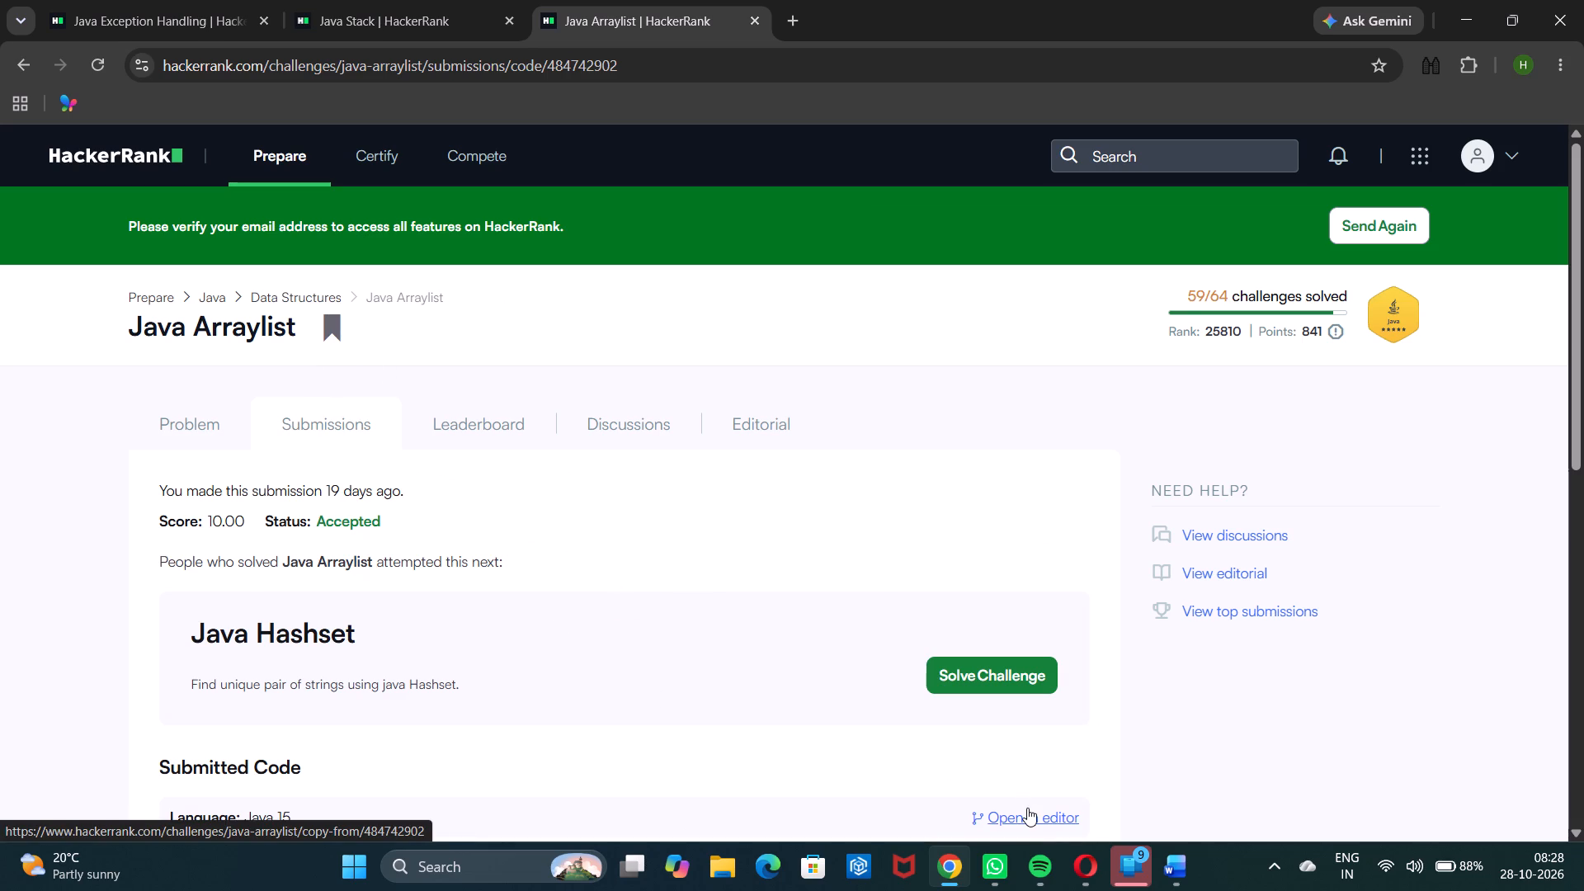
Copy the entire Java Arraylist solution code from the editor.
{"action": "scroll", "coordinate": [748, 649], "scroll_direction": "down", "scroll_amount": 6}
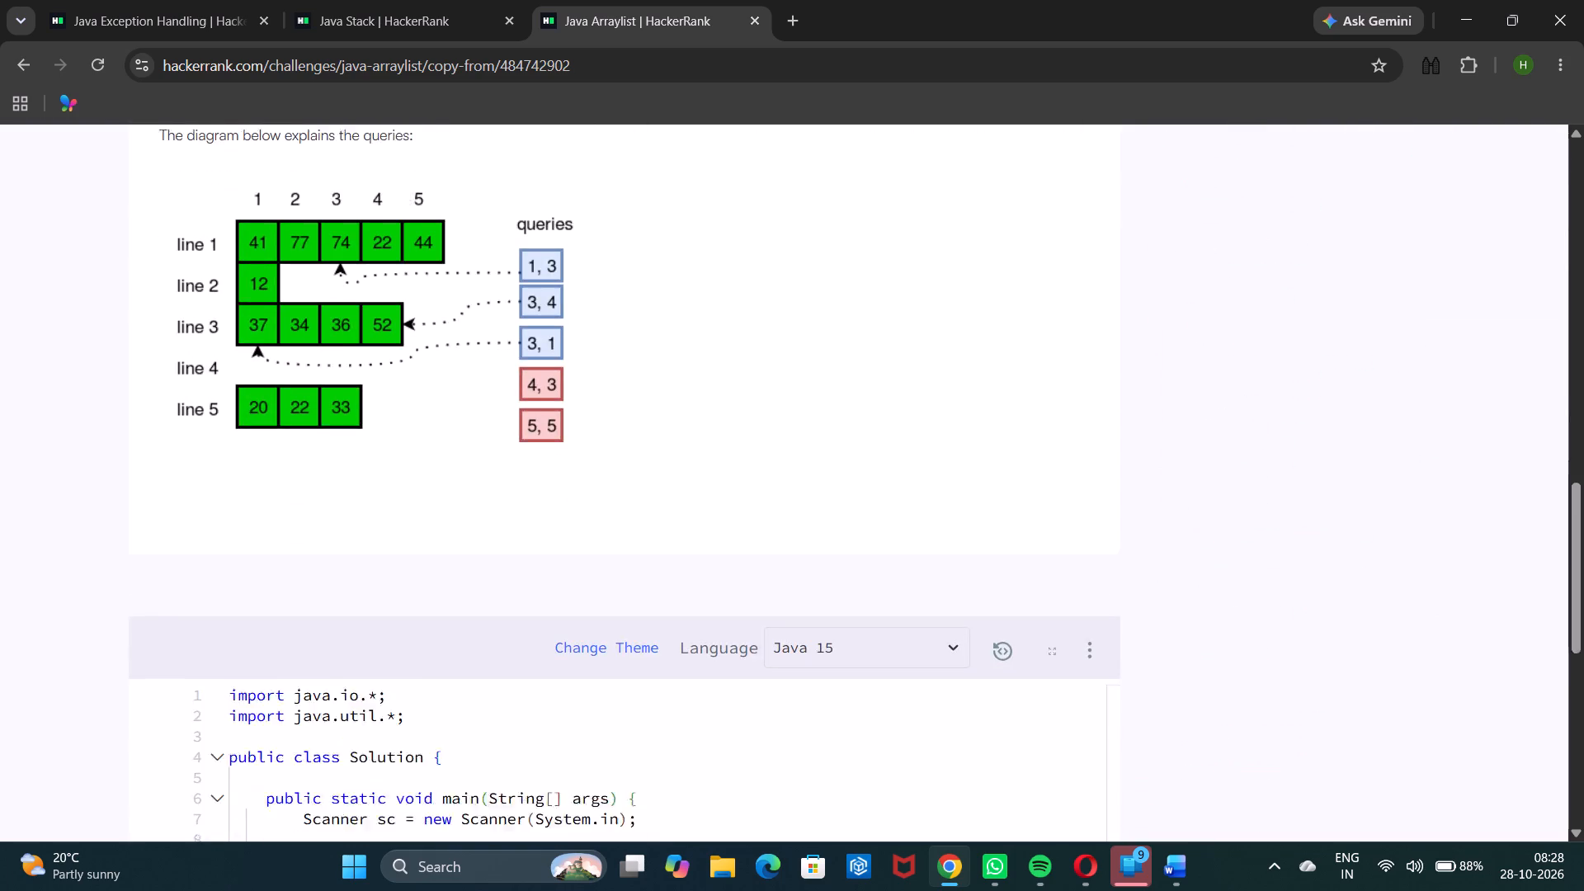
{"action": "scroll", "coordinate": [748, 649], "scroll_direction": "down", "scroll_amount": 4}
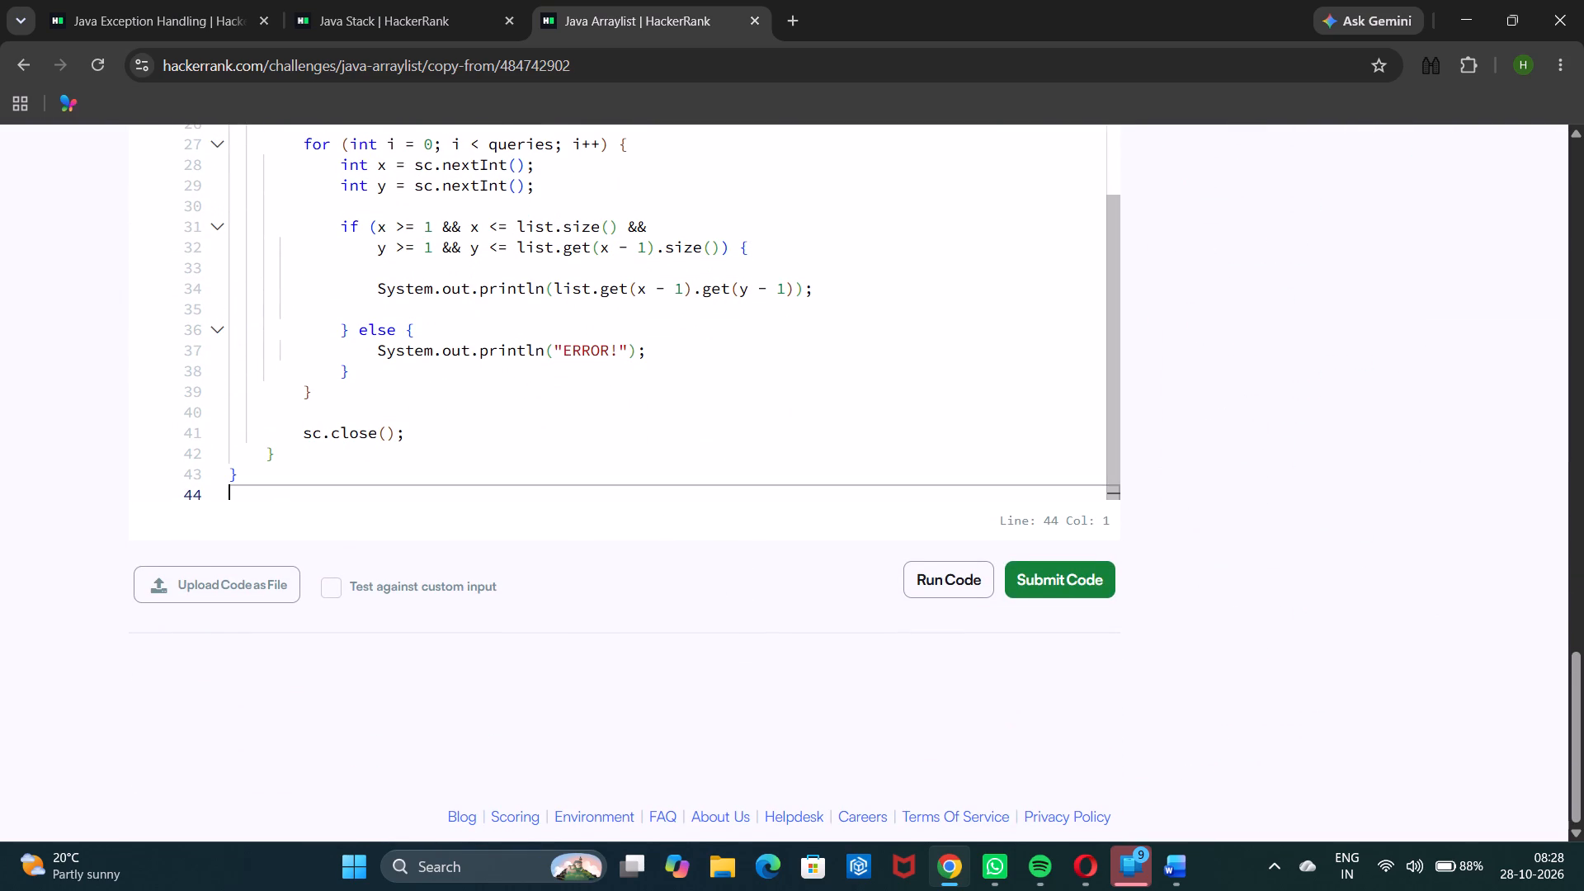
{"action": "left_click", "coordinate": [267, 489]}
{"action": "key", "text": "ctrl+a"}
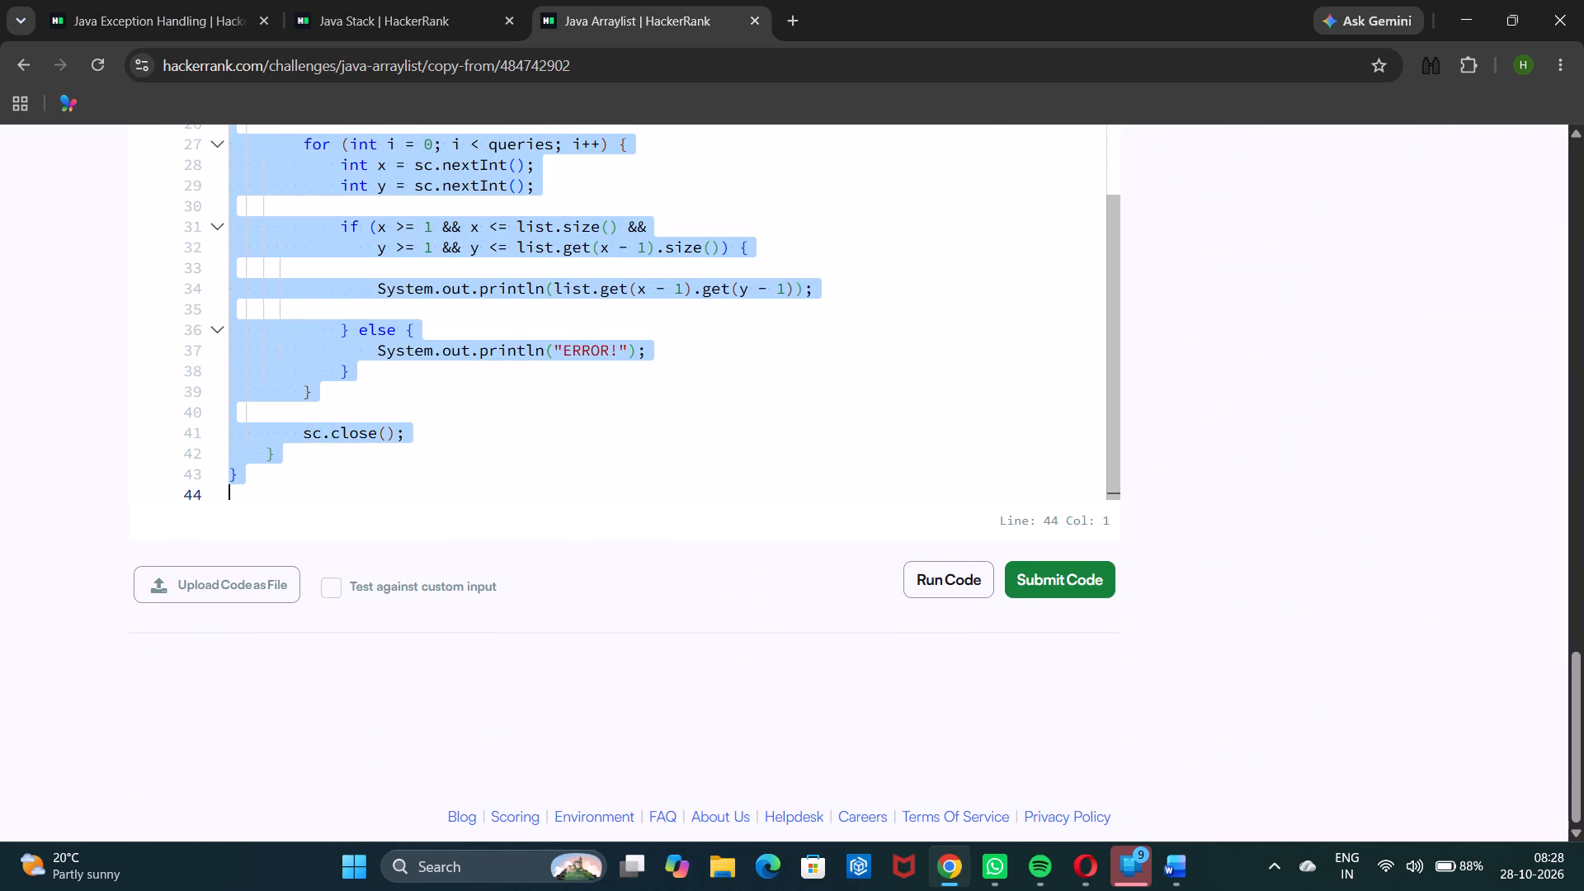
{"action": "key", "text": "ctrl+c"}
{"action": "key", "text": "ctrl+c"}
Submit the Java Arraylist code to run its test cases.
{"action": "left_click", "coordinate": [1061, 576]}
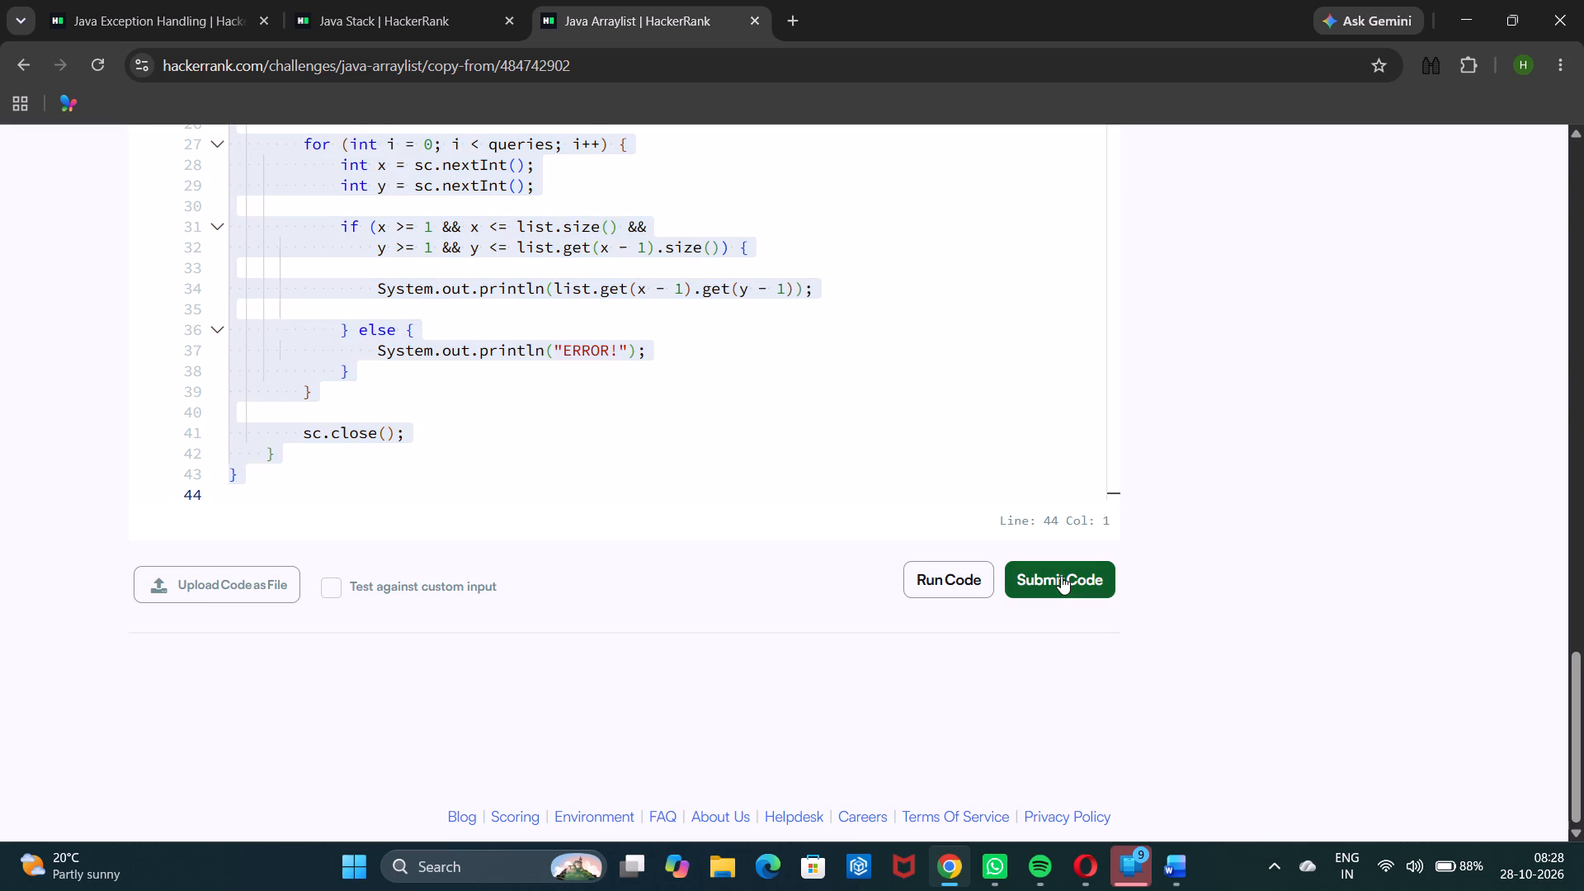
Switch to Word and replace the code placeholder under question 35 with the copied Java Arraylist solution.
{"action": "left_click", "coordinate": [1171, 865]}
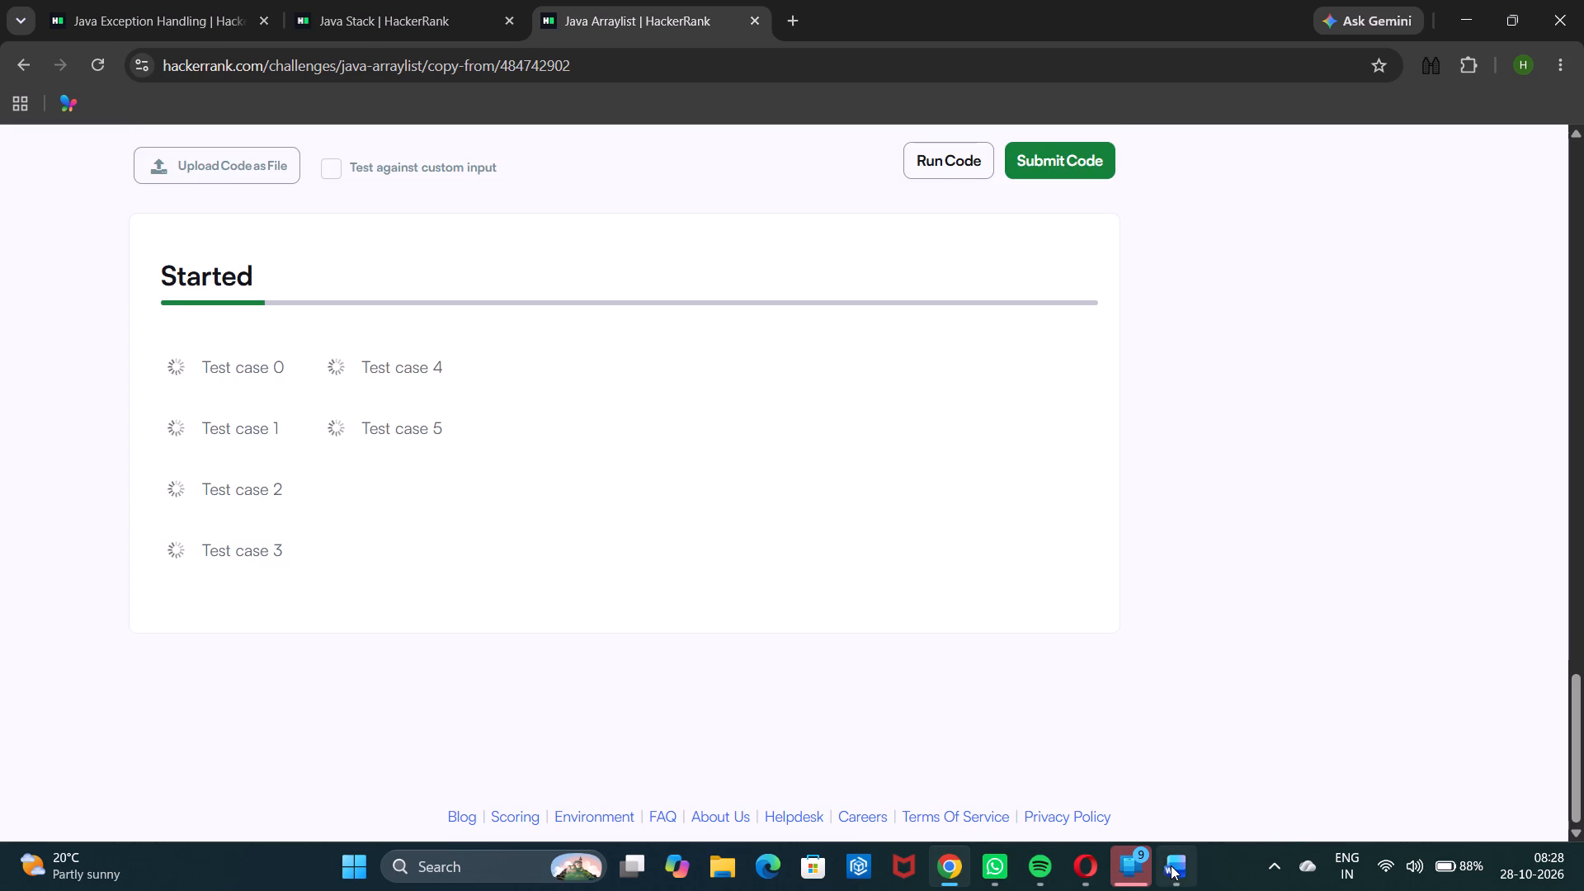
{"action": "scroll", "coordinate": [856, 709], "scroll_direction": "down", "scroll_amount": 1}
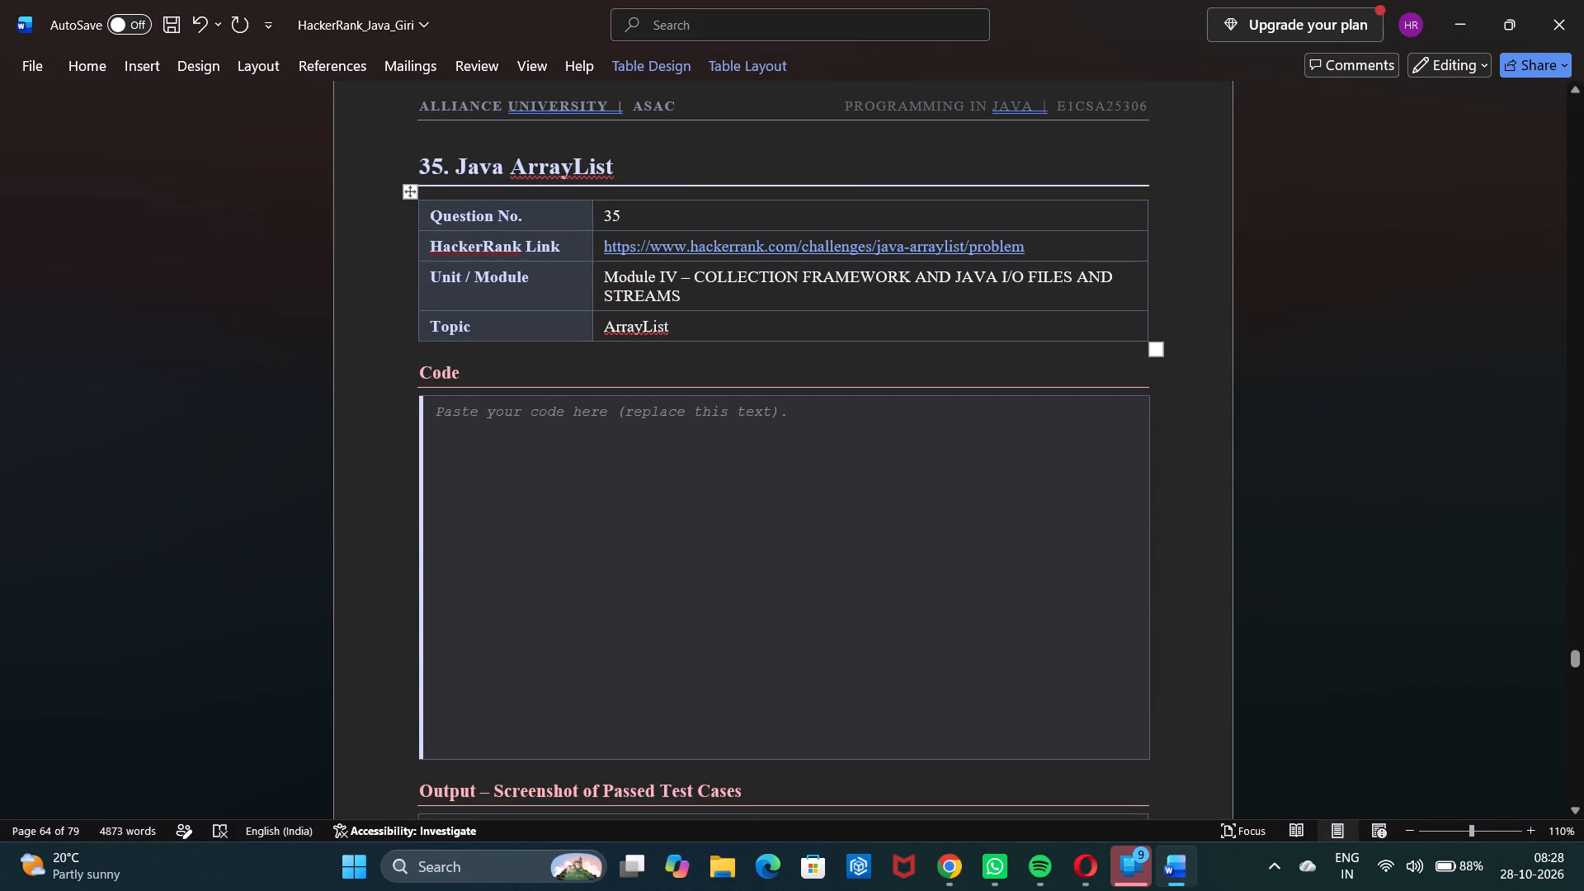
{"action": "left_click", "coordinate": [804, 422]}
{"action": "left_click_drag", "start_coordinate": [804, 422], "coordinate": [398, 404]}
{"action": "key", "text": "ctrl+v"}
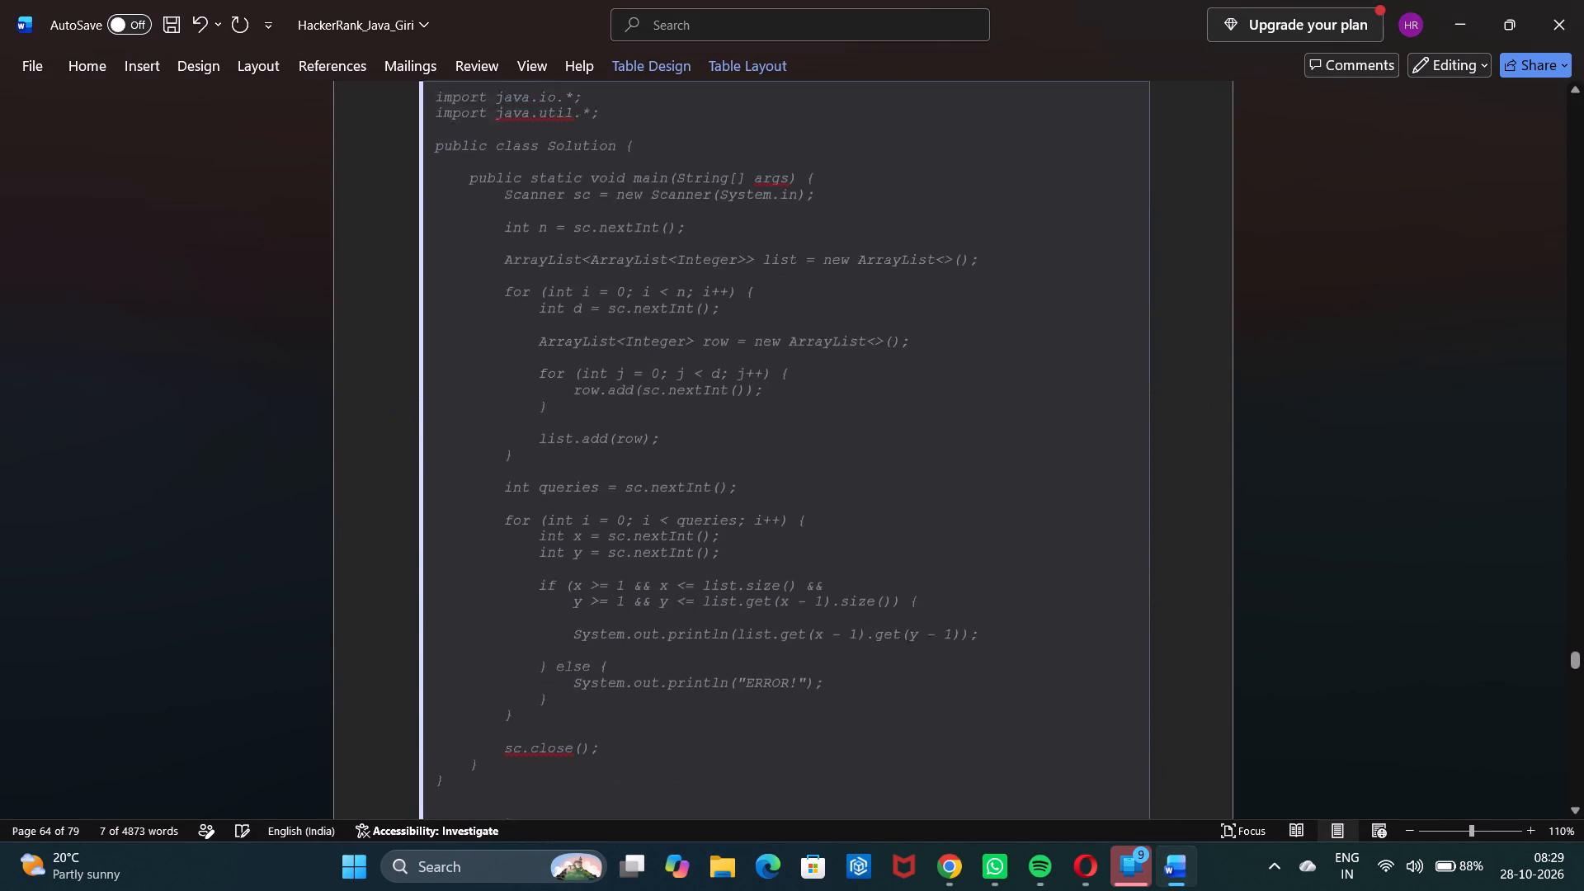
Switch to Chrome and capture a screen snip of the Java Arraylist Congratulations banner and passed test case results.
{"action": "scroll", "coordinate": [866, 712], "scroll_direction": "down", "scroll_amount": 5}
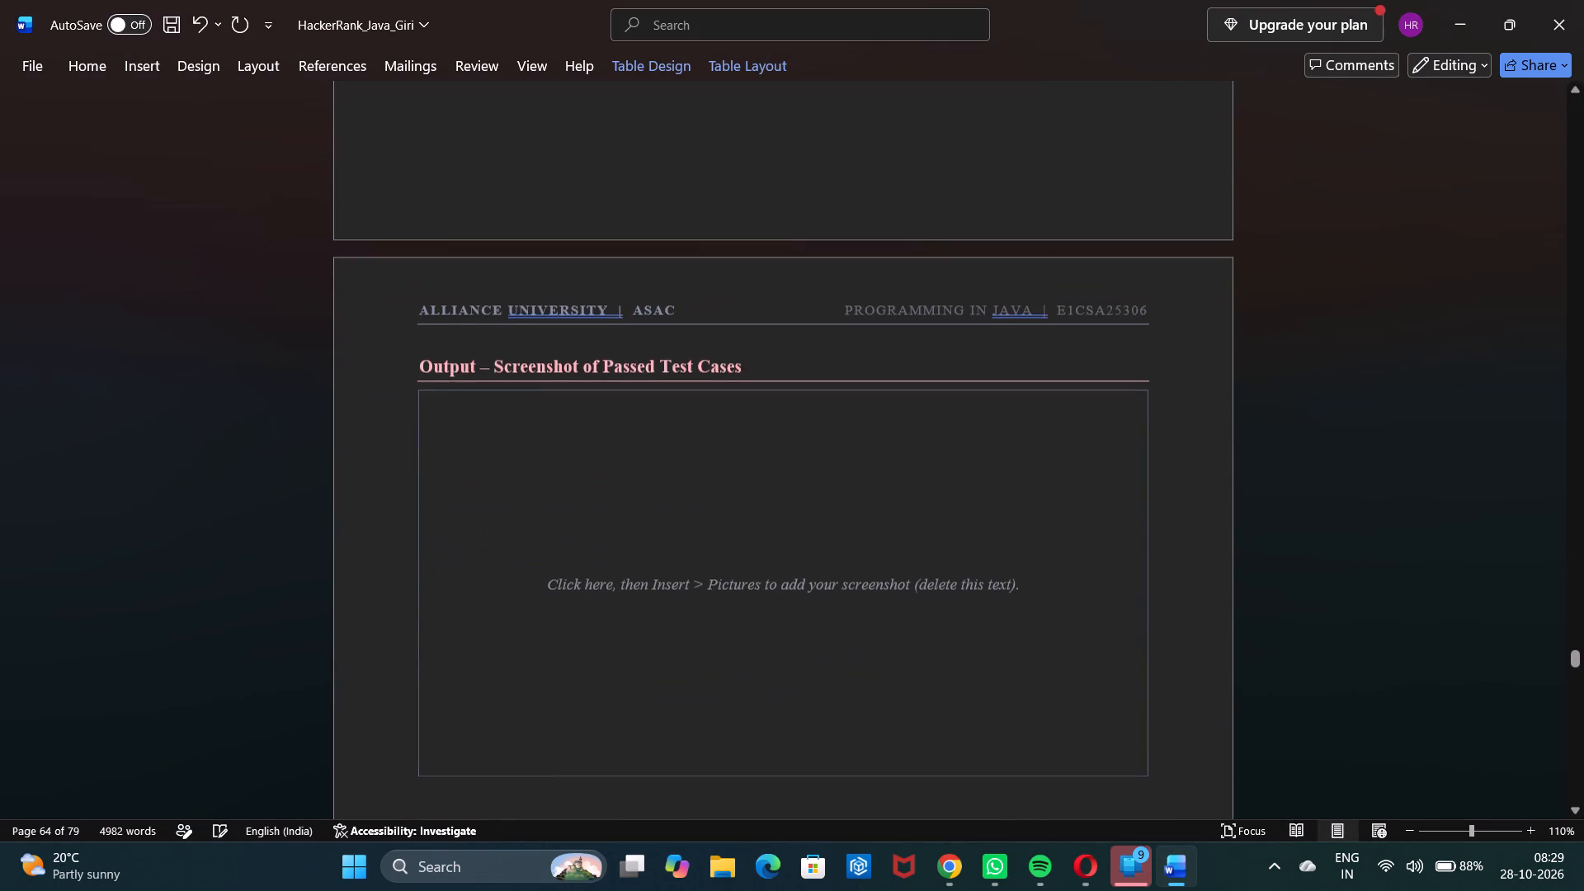
{"action": "left_click", "coordinate": [951, 866]}
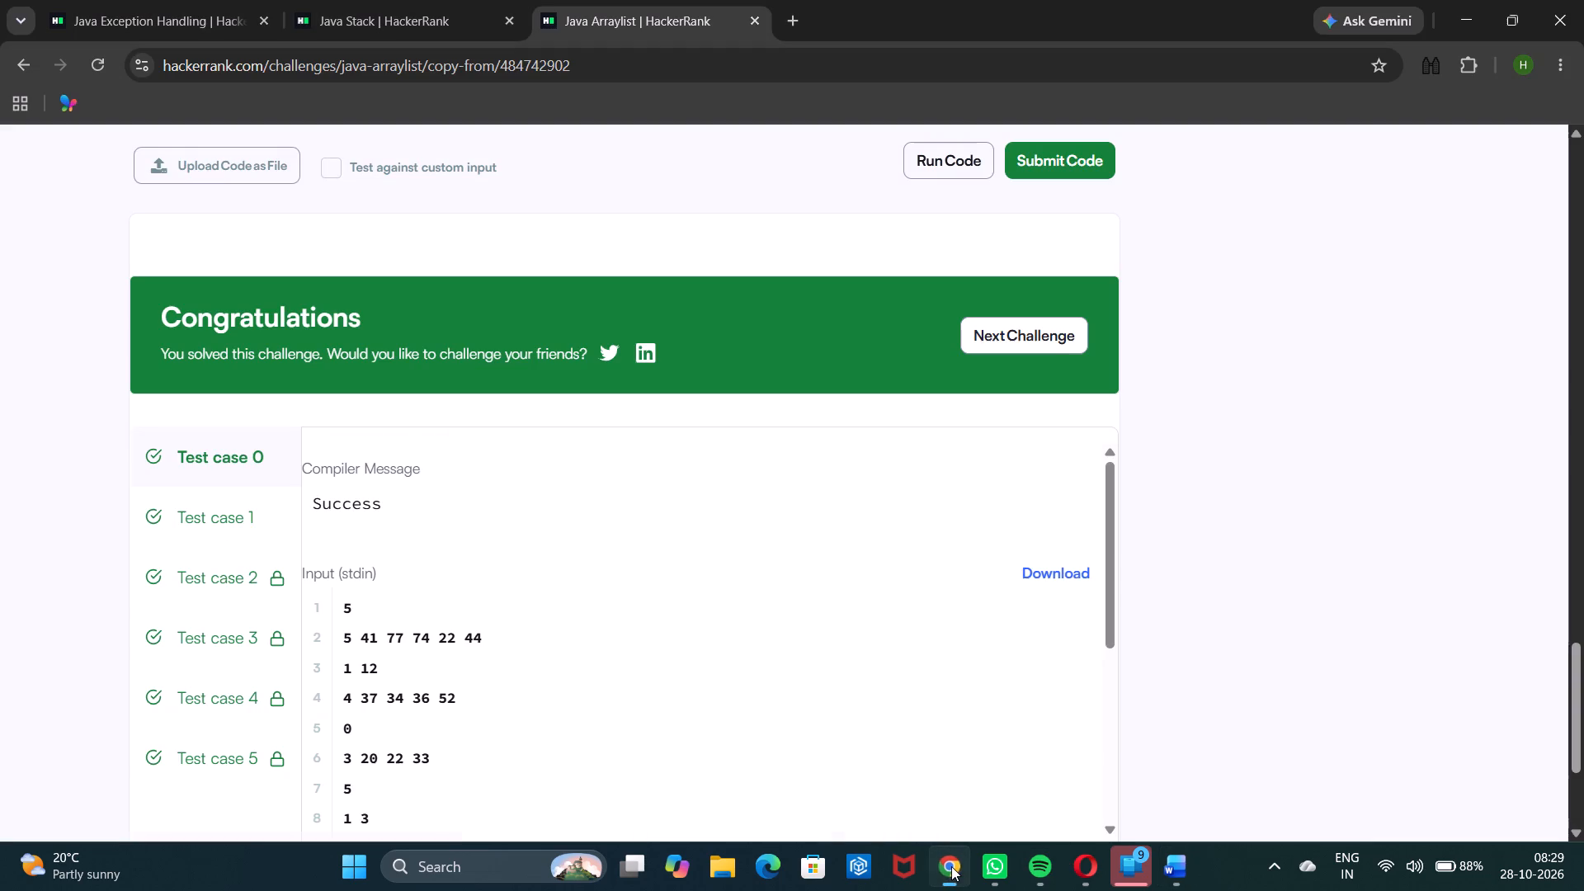
{"action": "scroll", "coordinate": [827, 648], "scroll_direction": "right", "scroll_amount": 1}
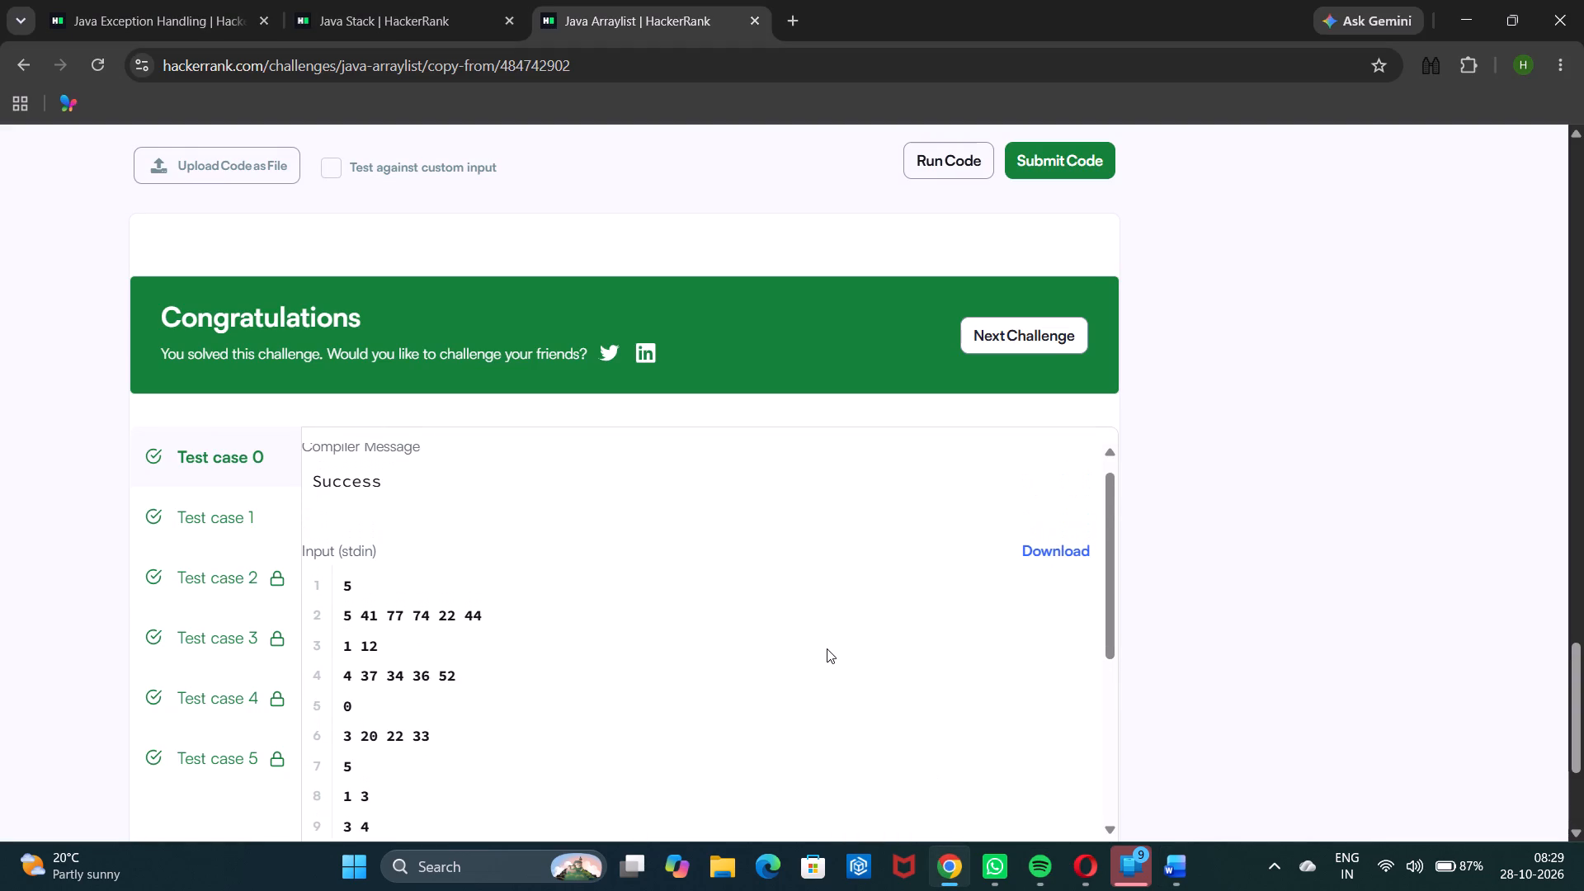
{"action": "scroll", "coordinate": [827, 648], "scroll_direction": "up", "scroll_amount": 2}
{"action": "scroll", "coordinate": [1414, 626], "scroll_direction": "down", "scroll_amount": 1}
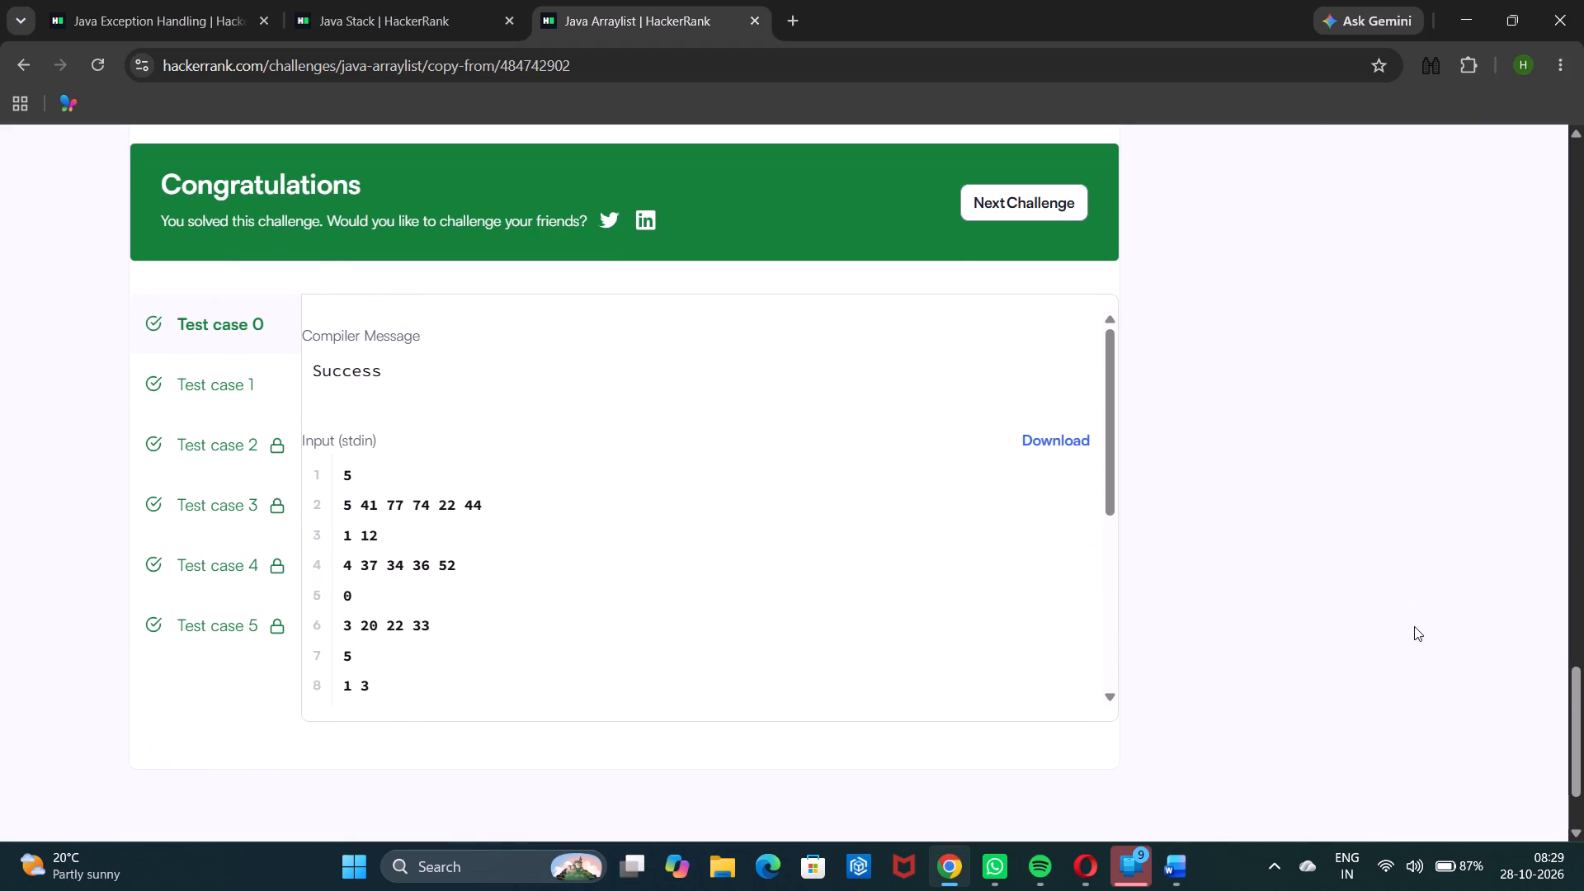
{"action": "scroll", "coordinate": [1414, 626], "scroll_direction": "down", "scroll_amount": 1}
{"action": "key", "text": "shift+super+s"}
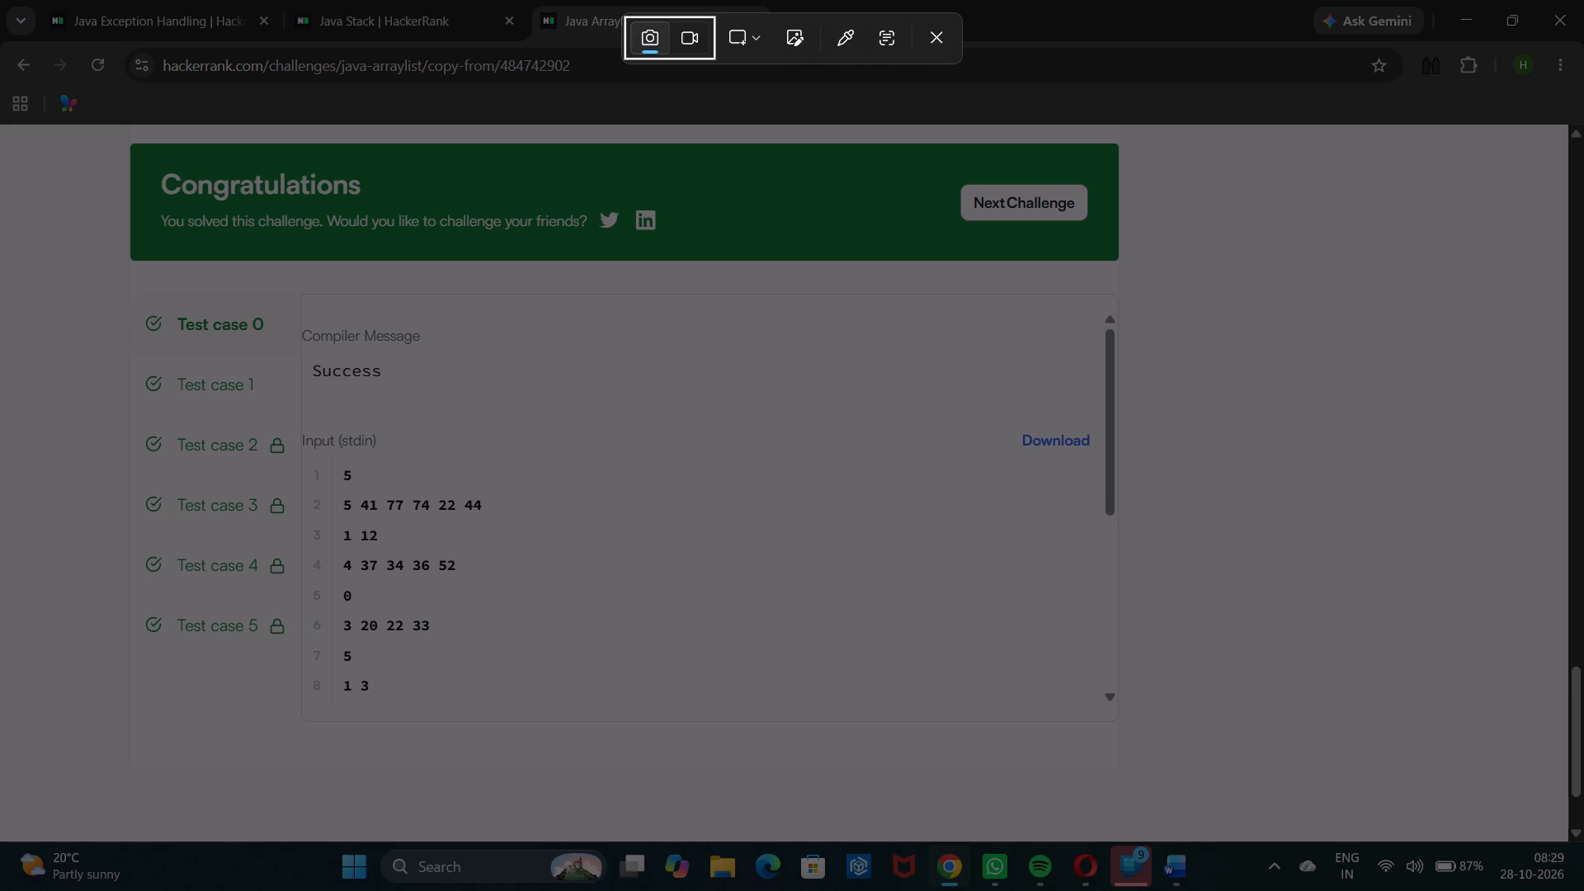
{"action": "left_click_drag", "start_coordinate": [118, 134], "coordinate": [167, 163]}
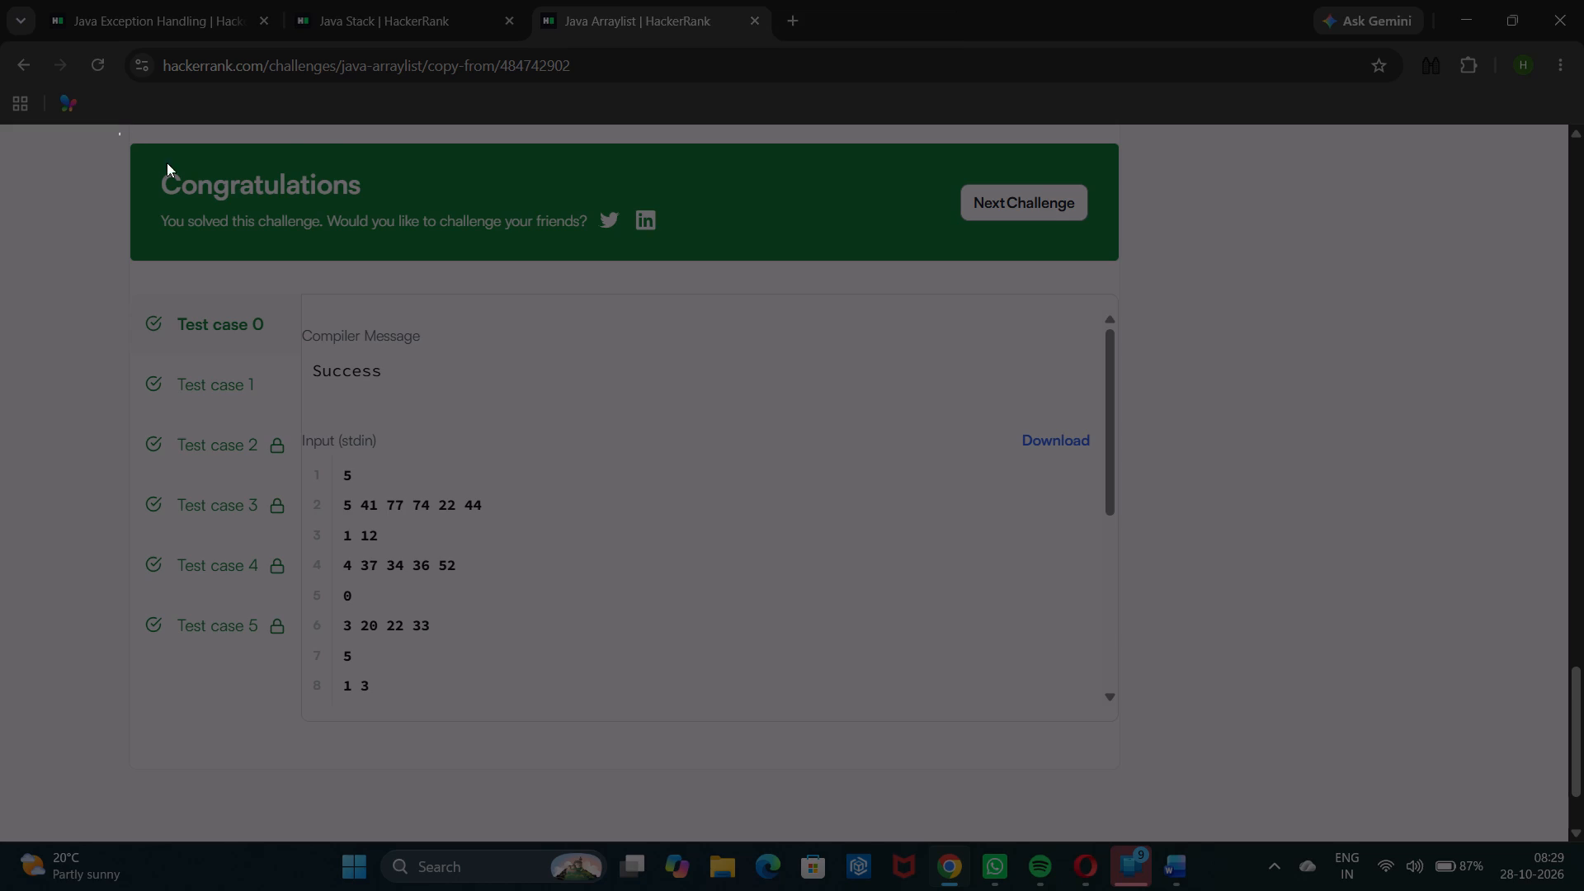
{"action": "left_click_drag", "start_coordinate": [167, 163], "coordinate": [1165, 705]}
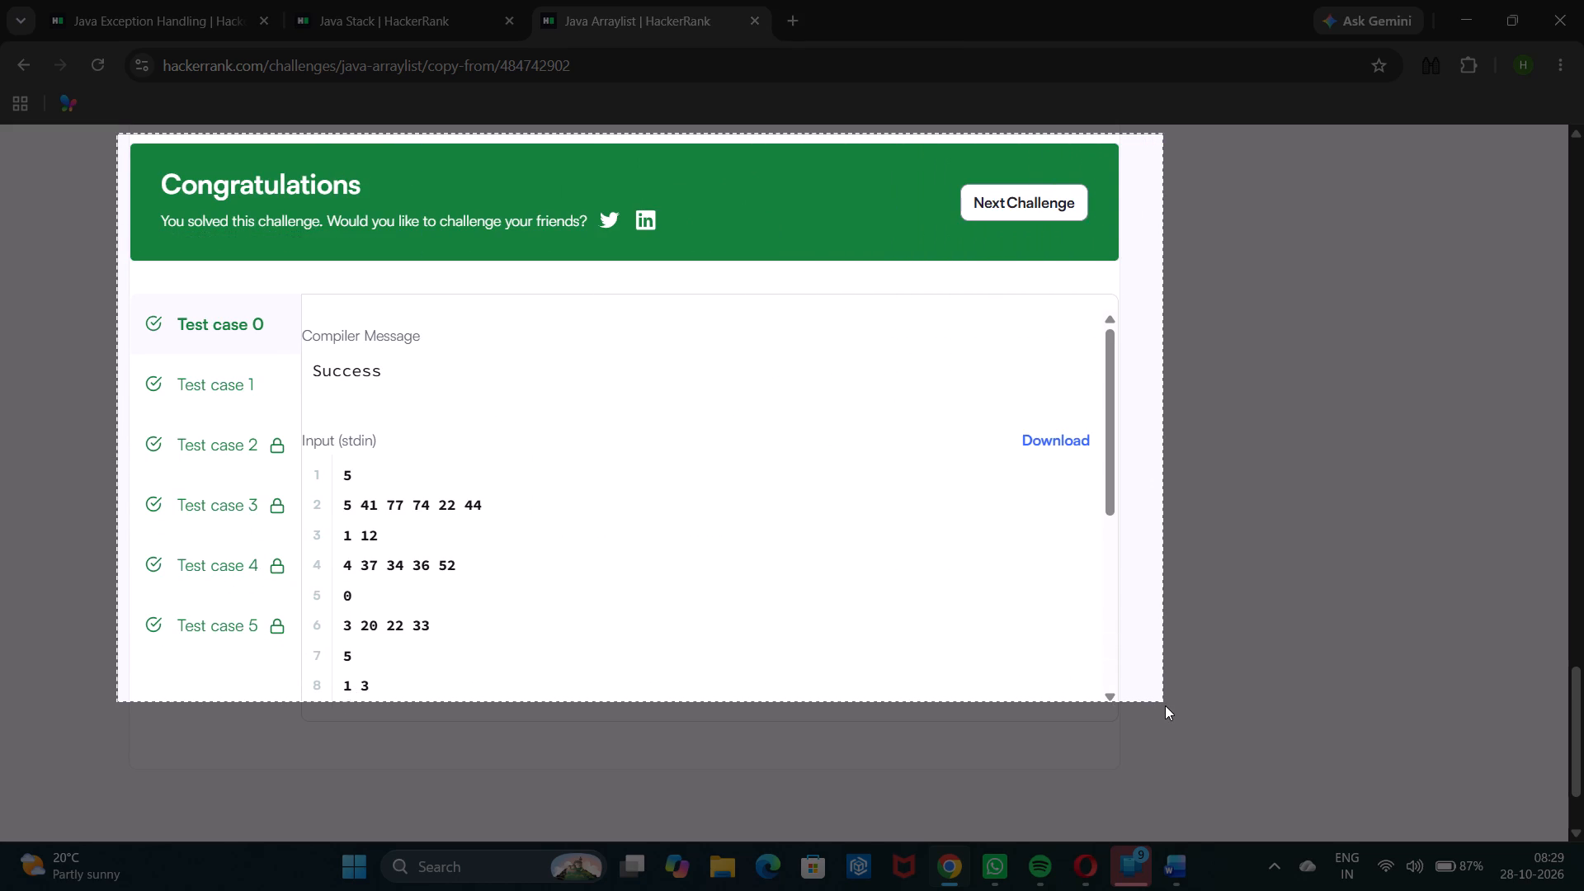
{"action": "left_click_drag", "start_coordinate": [1165, 705], "coordinate": [1143, 716]}
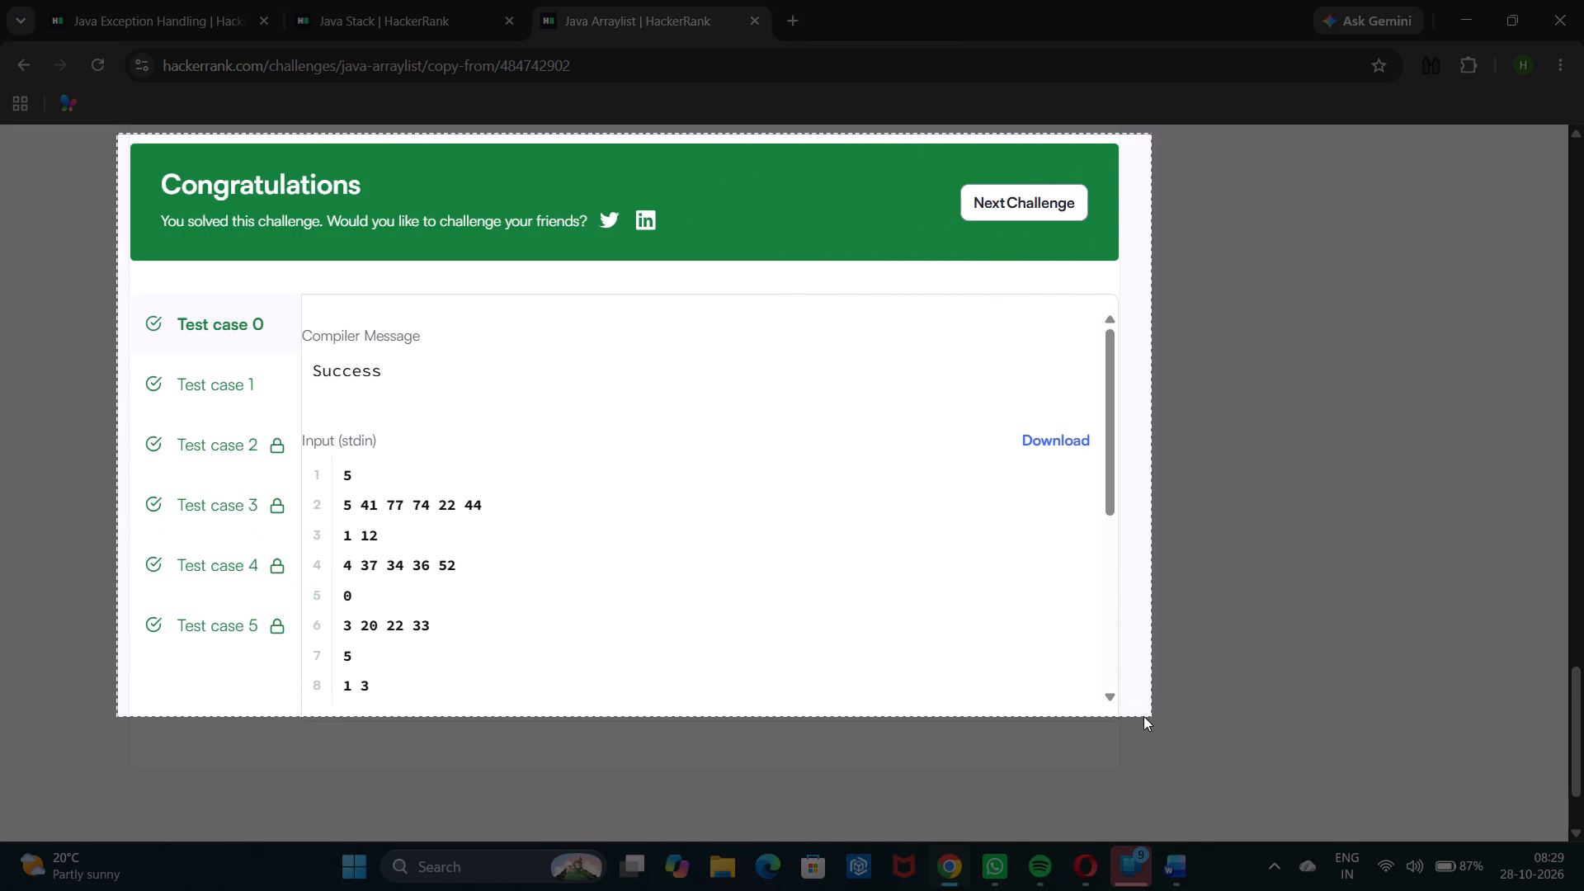
{"action": "left_click_drag", "start_coordinate": [1143, 716], "coordinate": [1143, 716]}
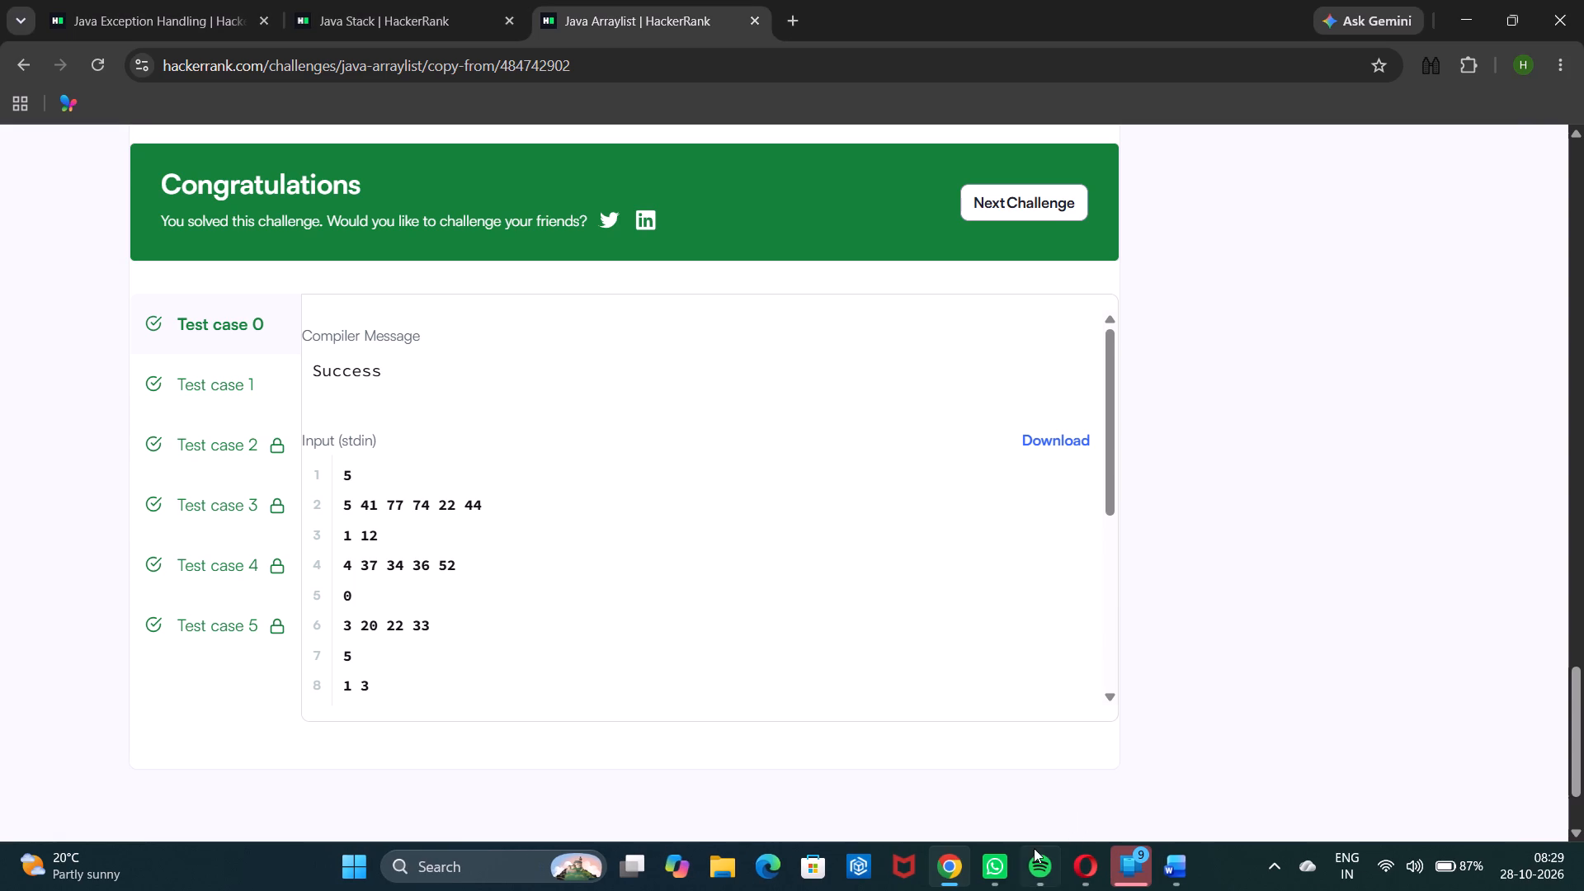
Switch to Word and replace the output placeholder under question 35 with the captured Java Arraylist screenshot.
{"action": "left_click", "coordinate": [1164, 867]}
{"action": "left_click", "coordinate": [1024, 580]}
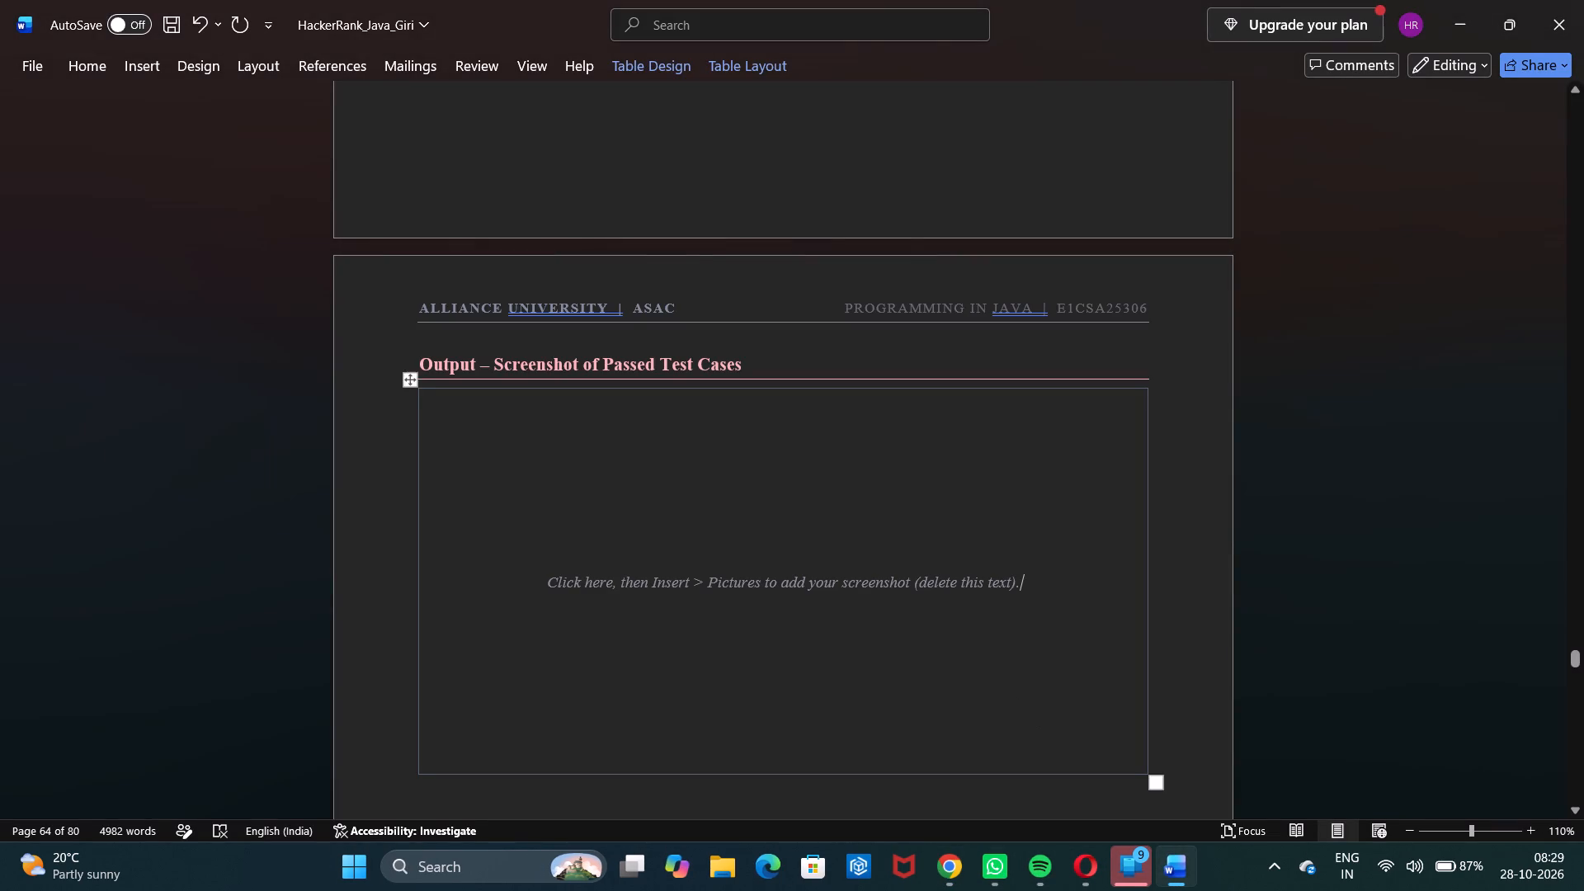
{"action": "left_click_drag", "start_coordinate": [1024, 580], "coordinate": [544, 576]}
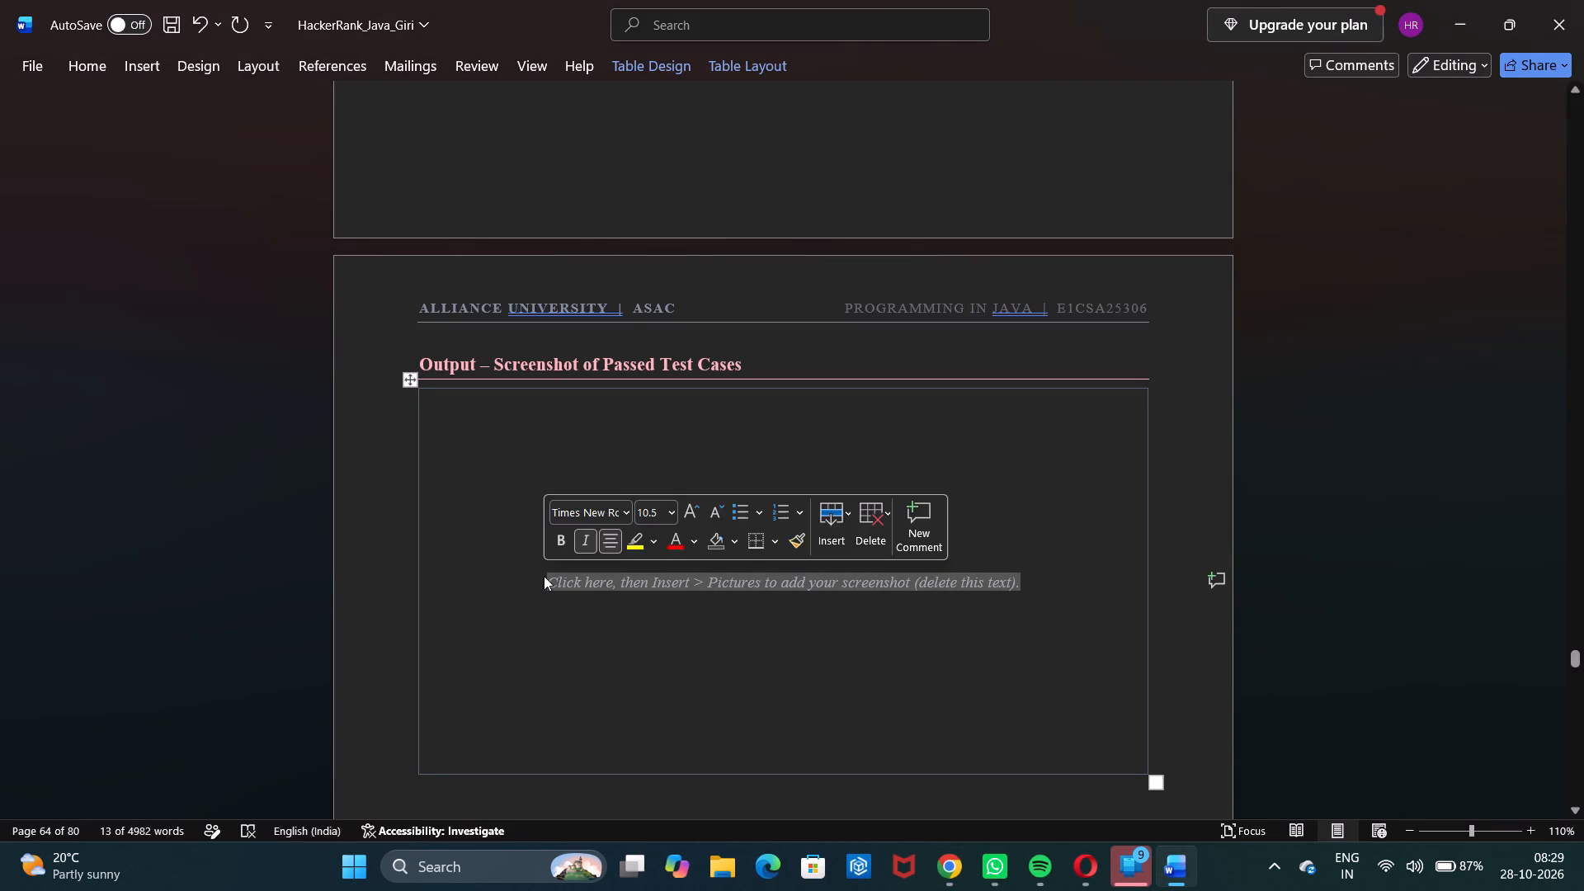
{"action": "key", "text": "ctrl+v"}
Open the HackerRank problem link for question 36, Java List, from the report.
{"action": "scroll", "coordinate": [544, 576], "scroll_direction": "down", "scroll_amount": 6}
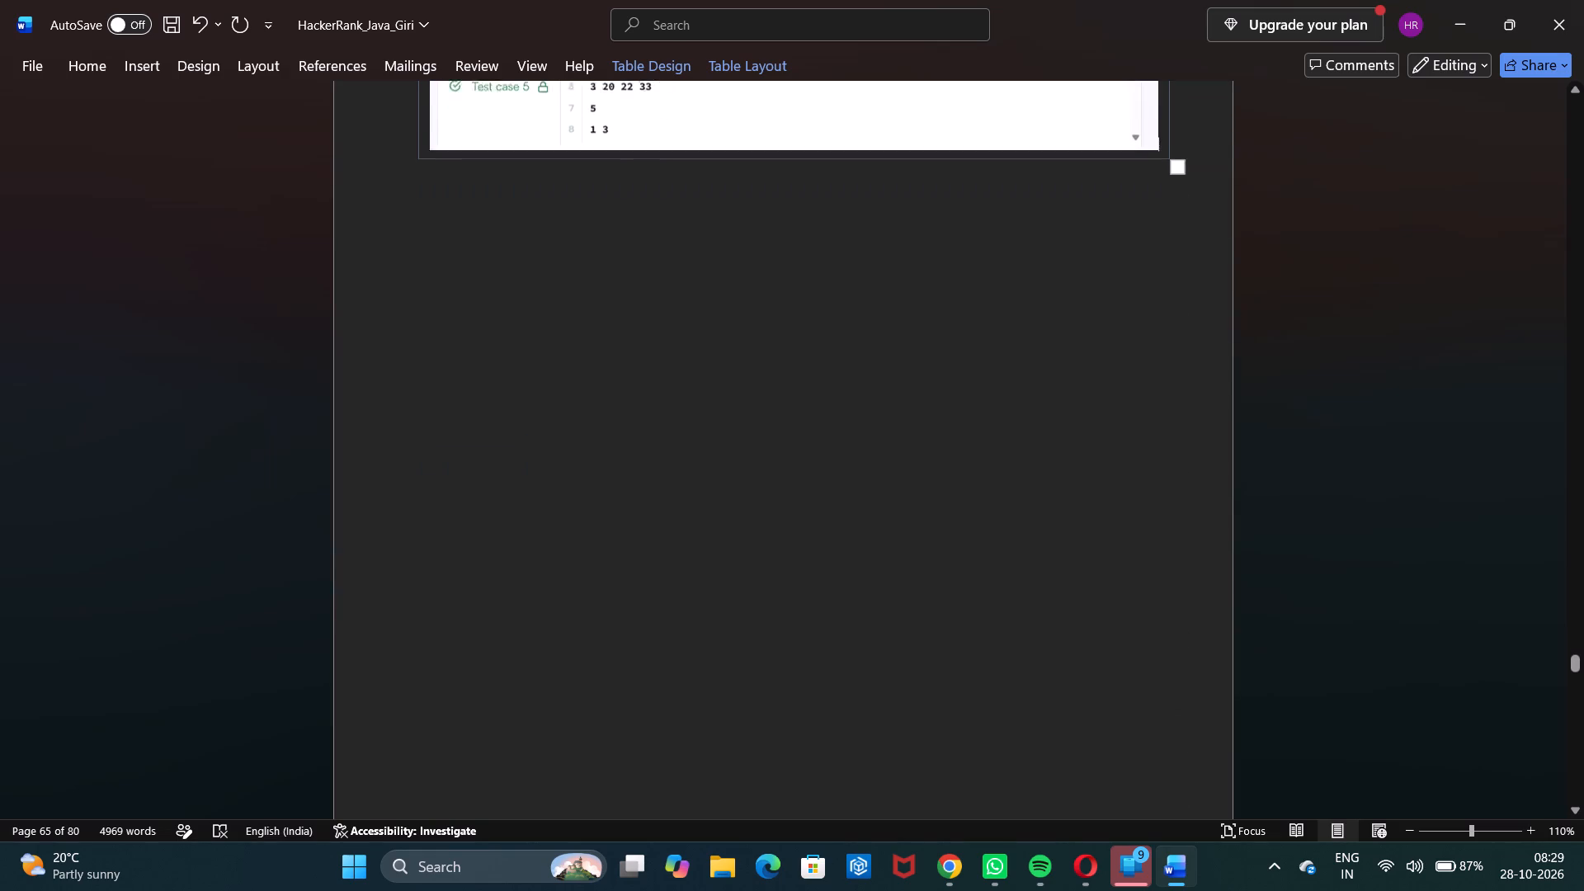
{"action": "scroll", "coordinate": [544, 576], "scroll_direction": "down", "scroll_amount": 5}
{"action": "scroll", "coordinate": [544, 576], "scroll_direction": "up", "scroll_amount": 1}
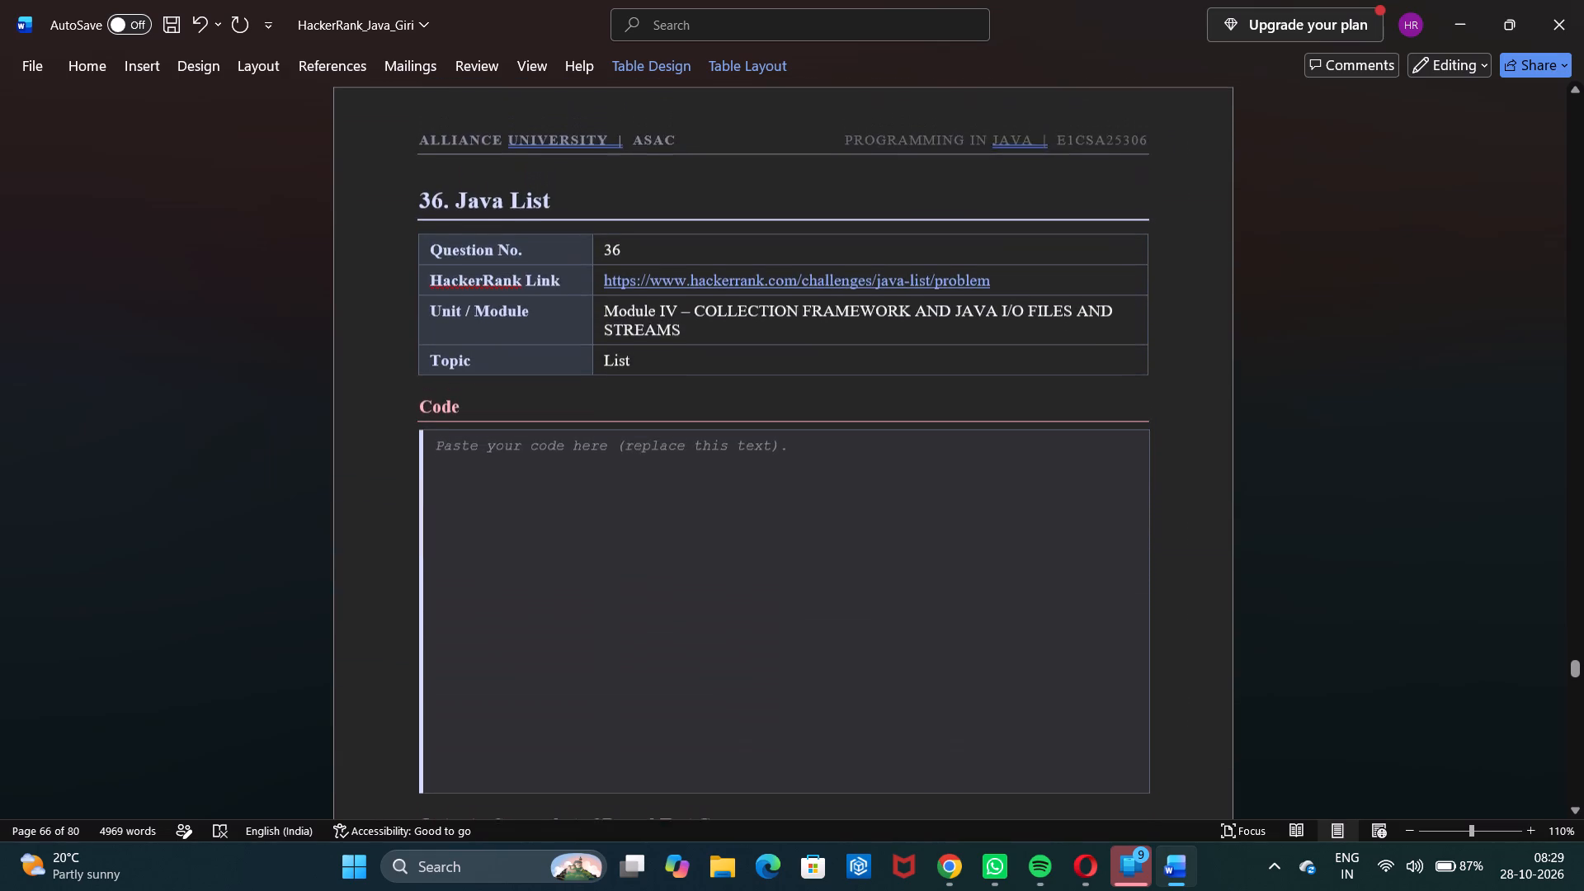
{"action": "scroll", "coordinate": [544, 576], "scroll_direction": "up", "scroll_amount": 2}
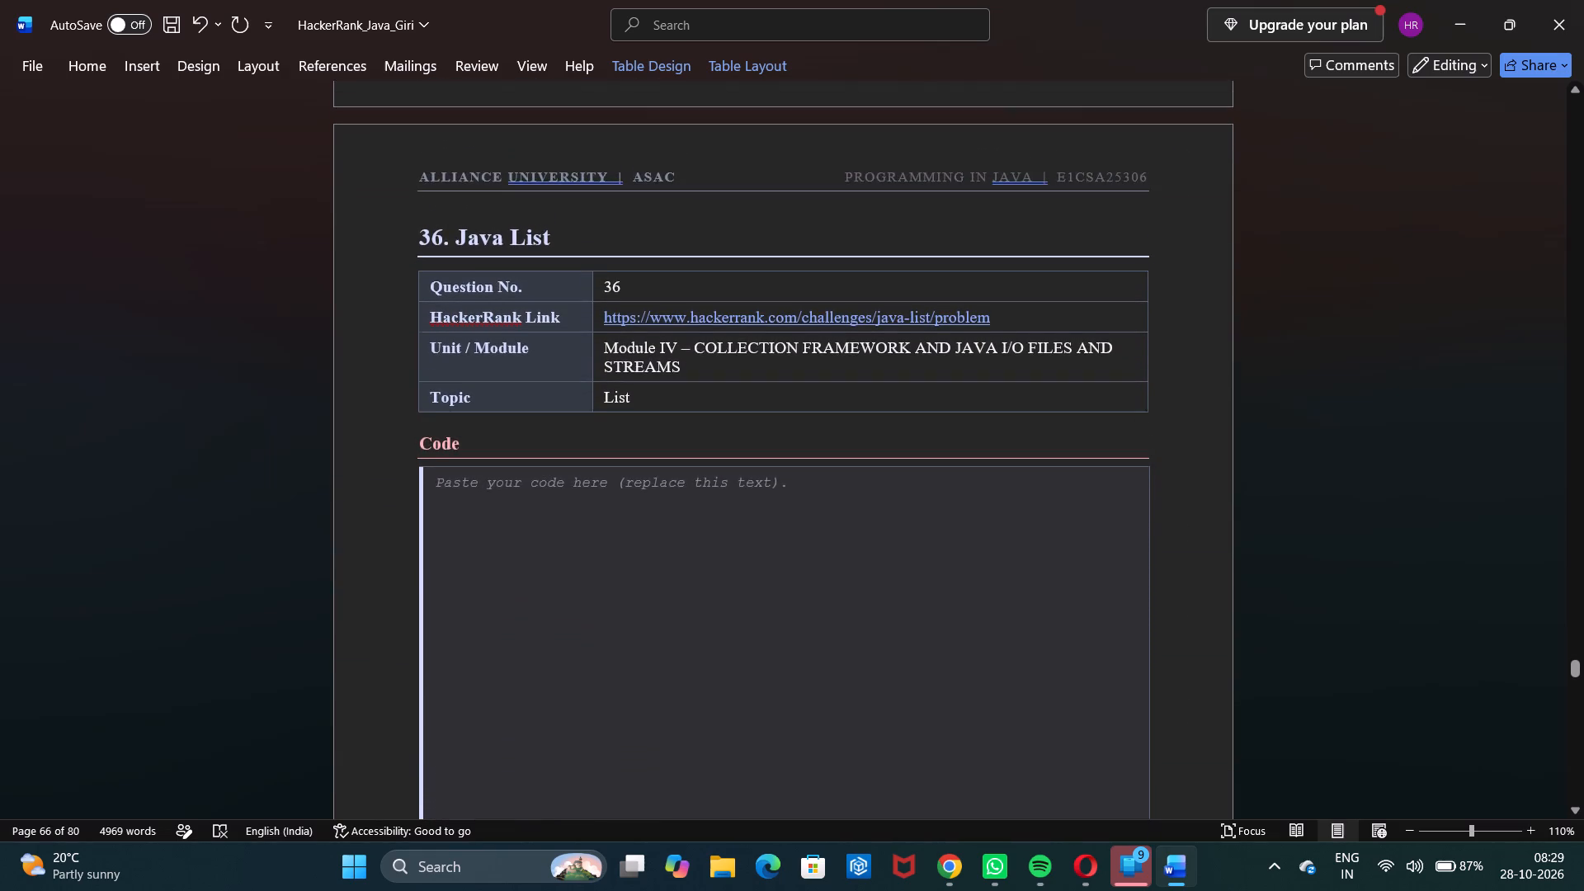
{"action": "scroll", "coordinate": [544, 576], "scroll_direction": "up", "scroll_amount": 1}
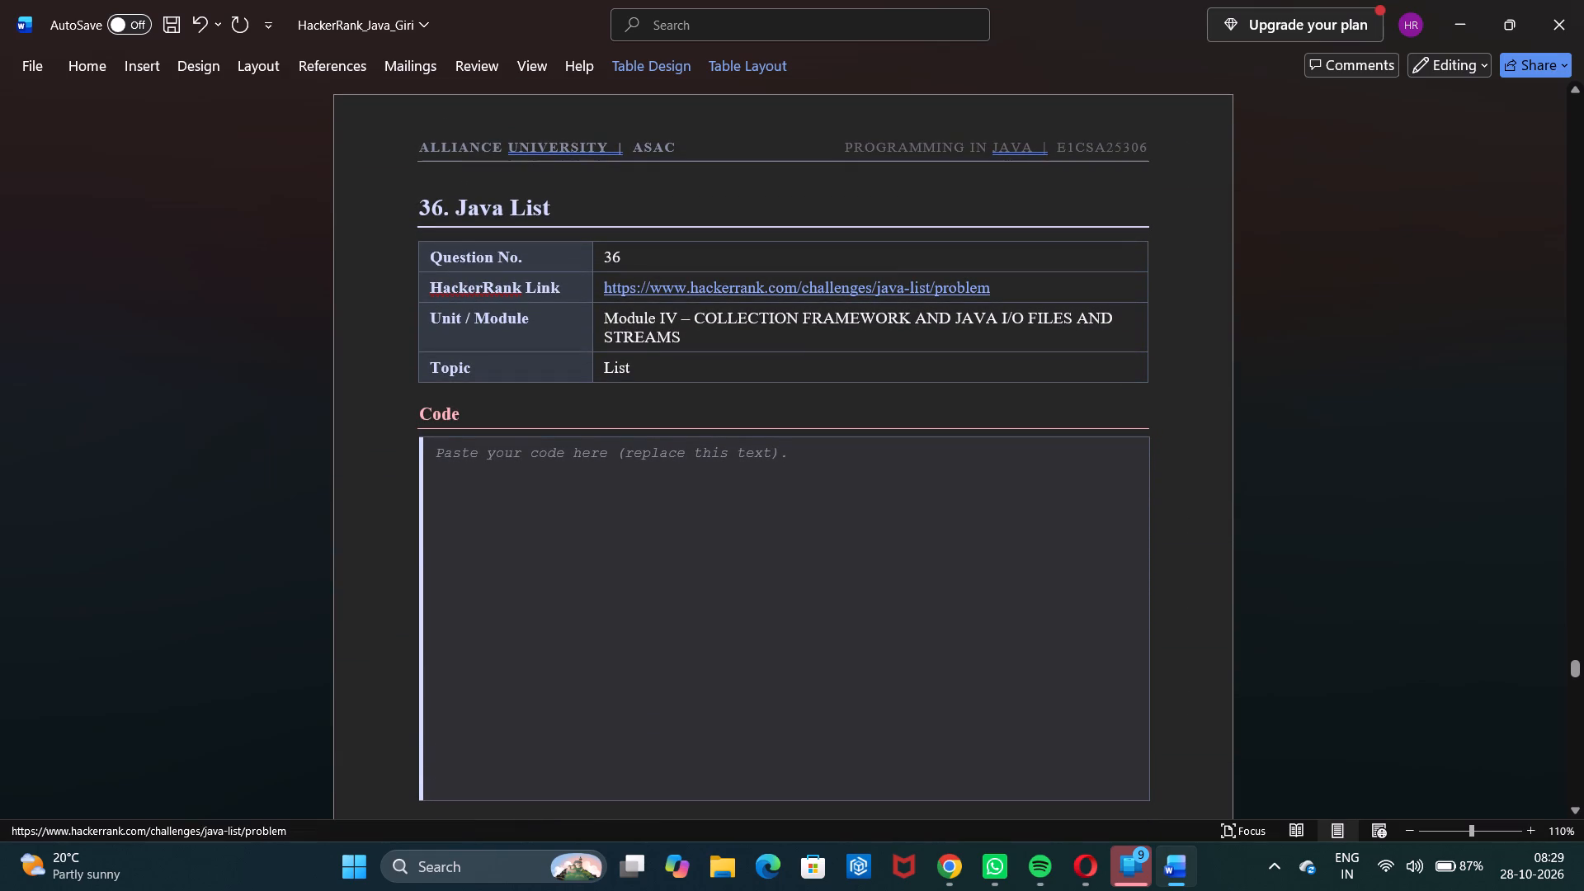
{"action": "left_click", "coordinate": [752, 286], "text": "ctrl"}
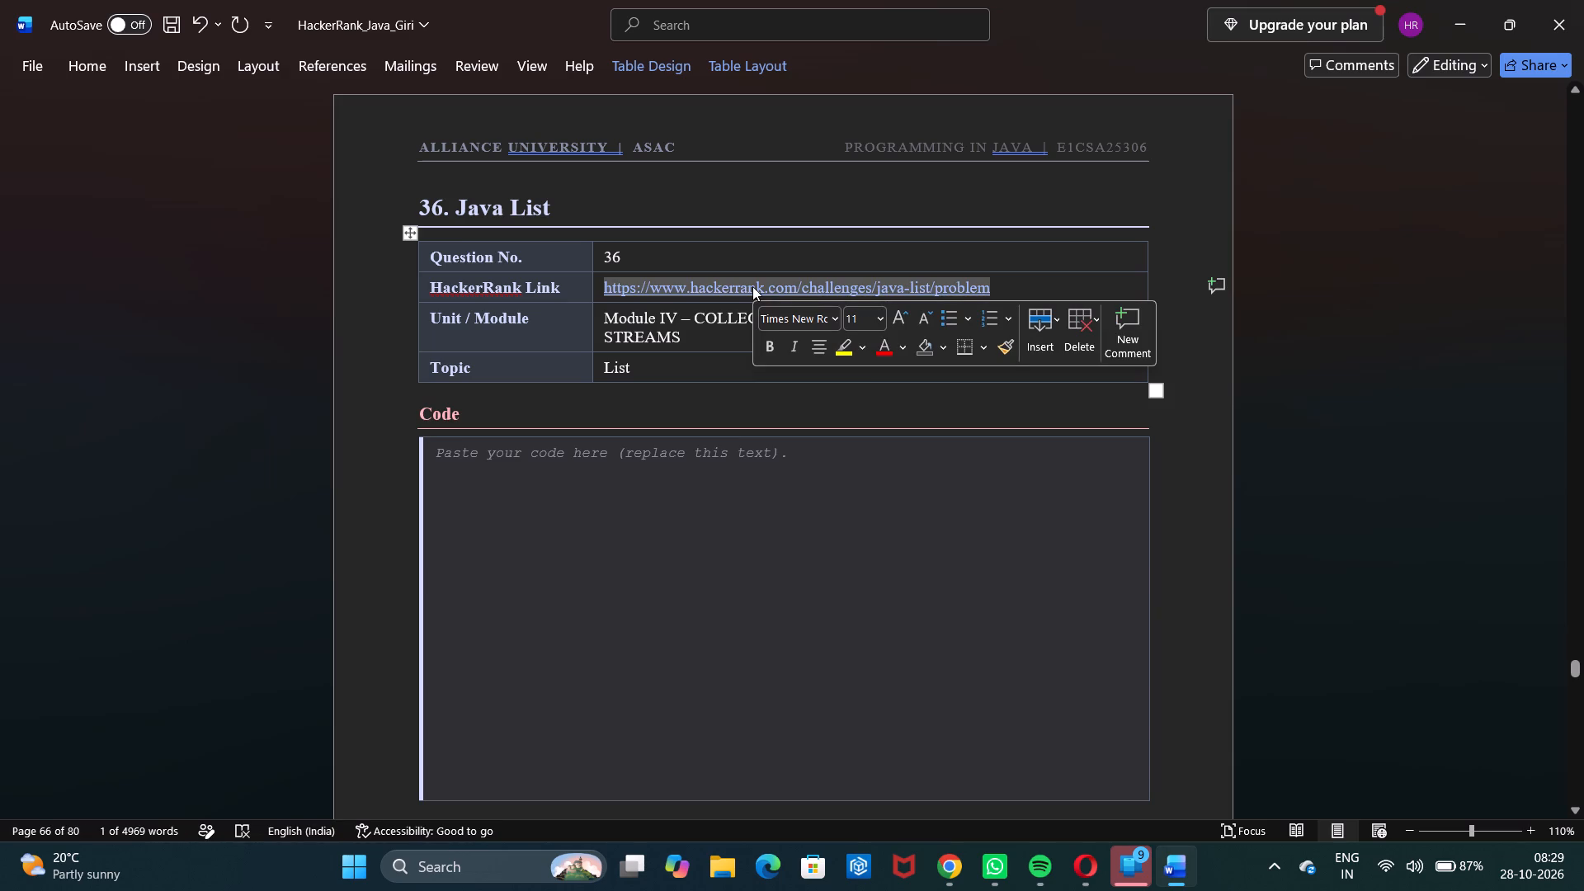
{"action": "left_click", "coordinate": [744, 284], "text": "ctrl"}
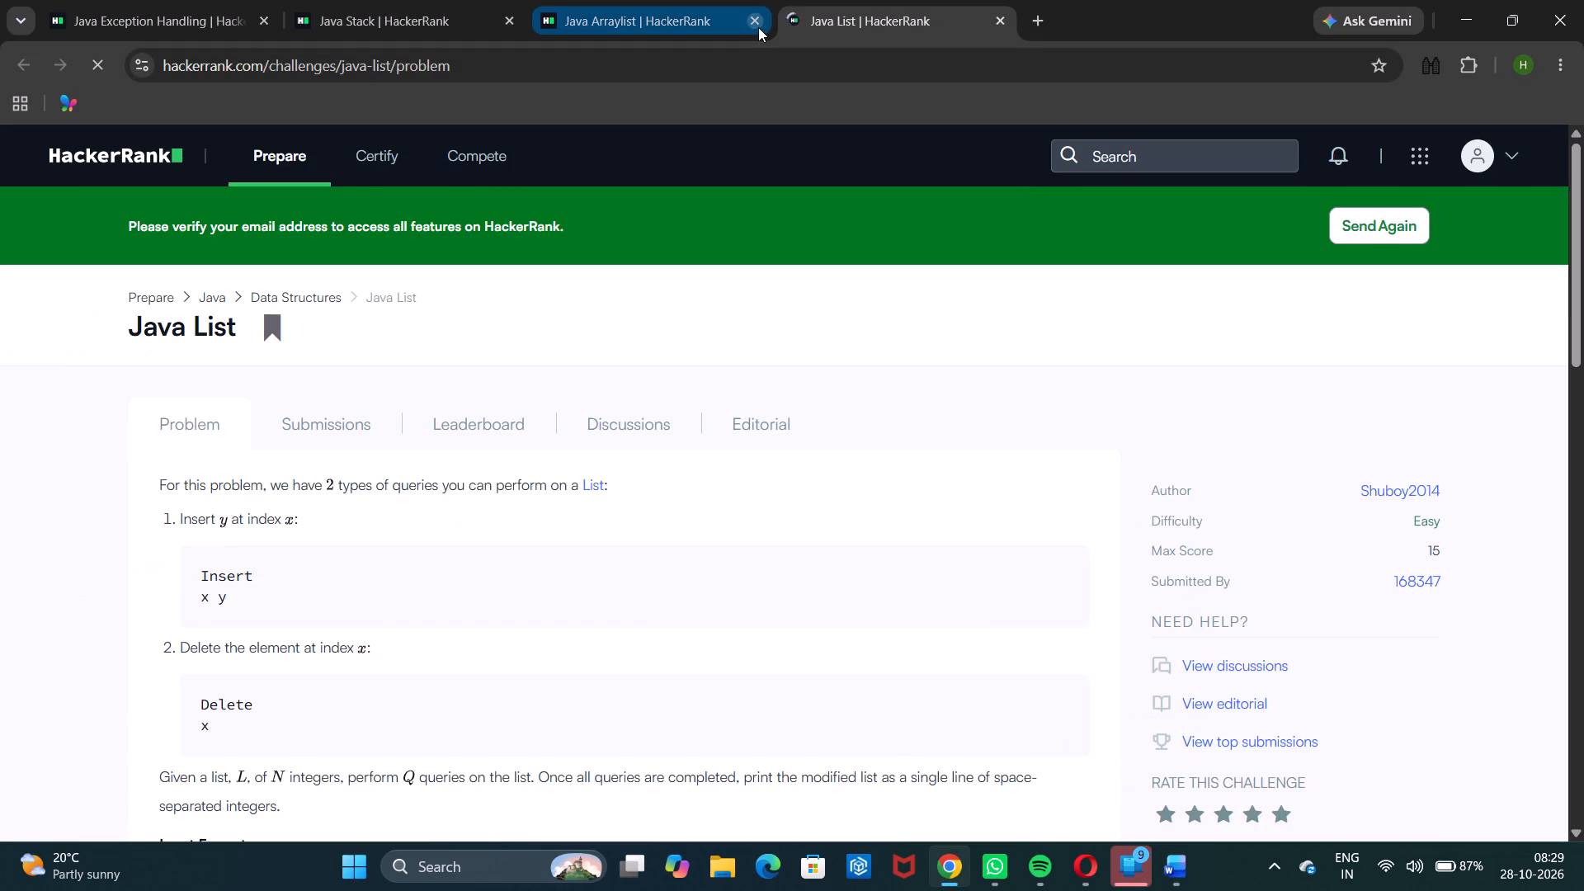
Close the Java Arraylist and Java Stack browser tabs.
{"action": "left_click", "coordinate": [755, 19]}
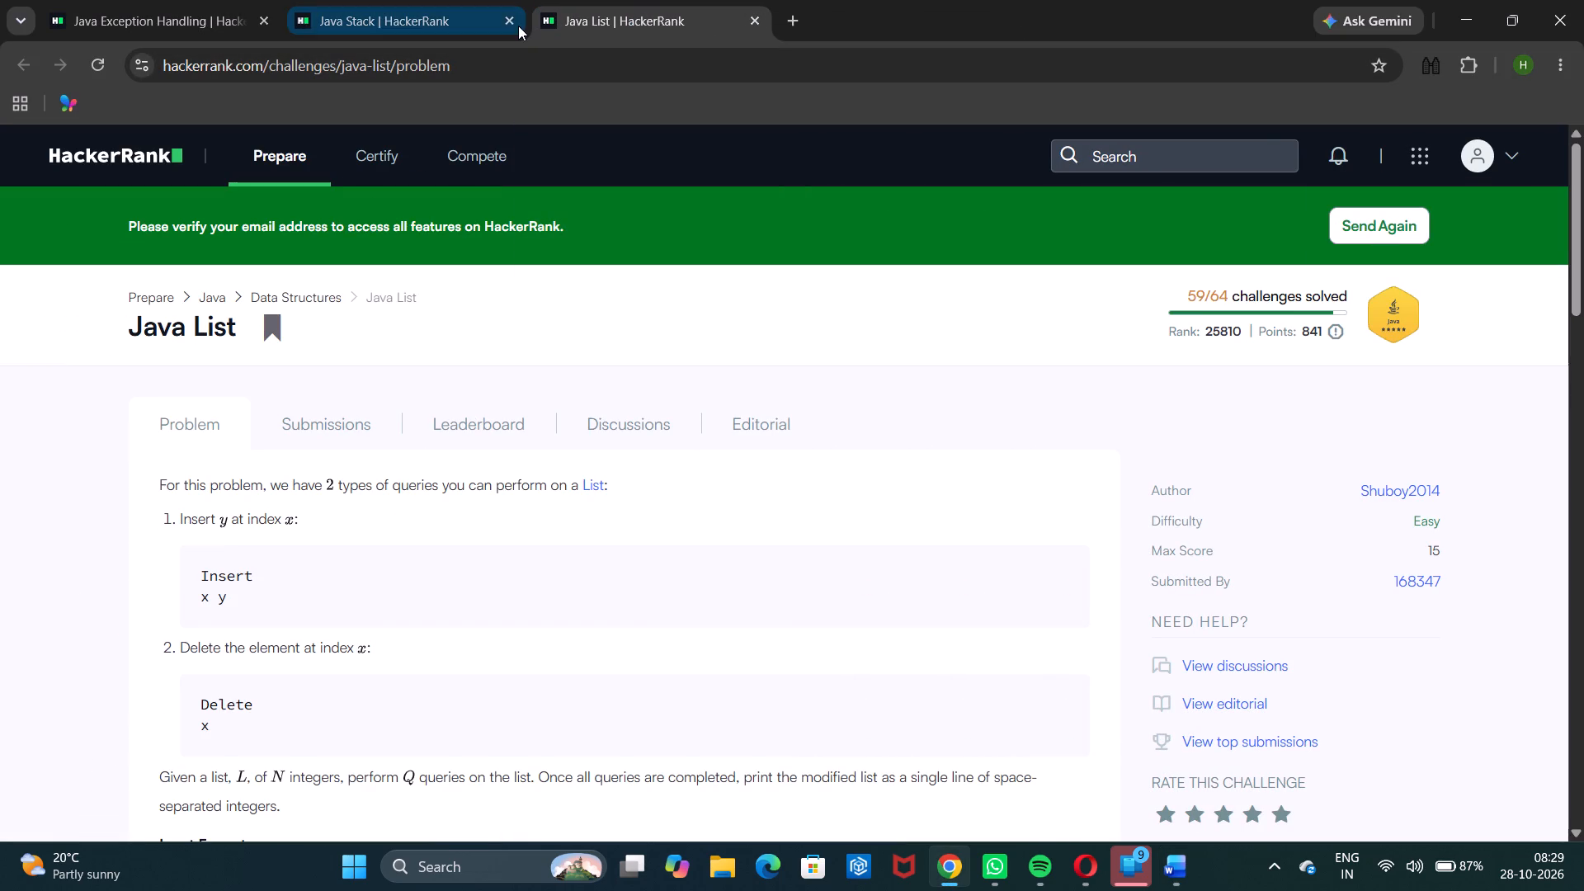
{"action": "left_click", "coordinate": [507, 18]}
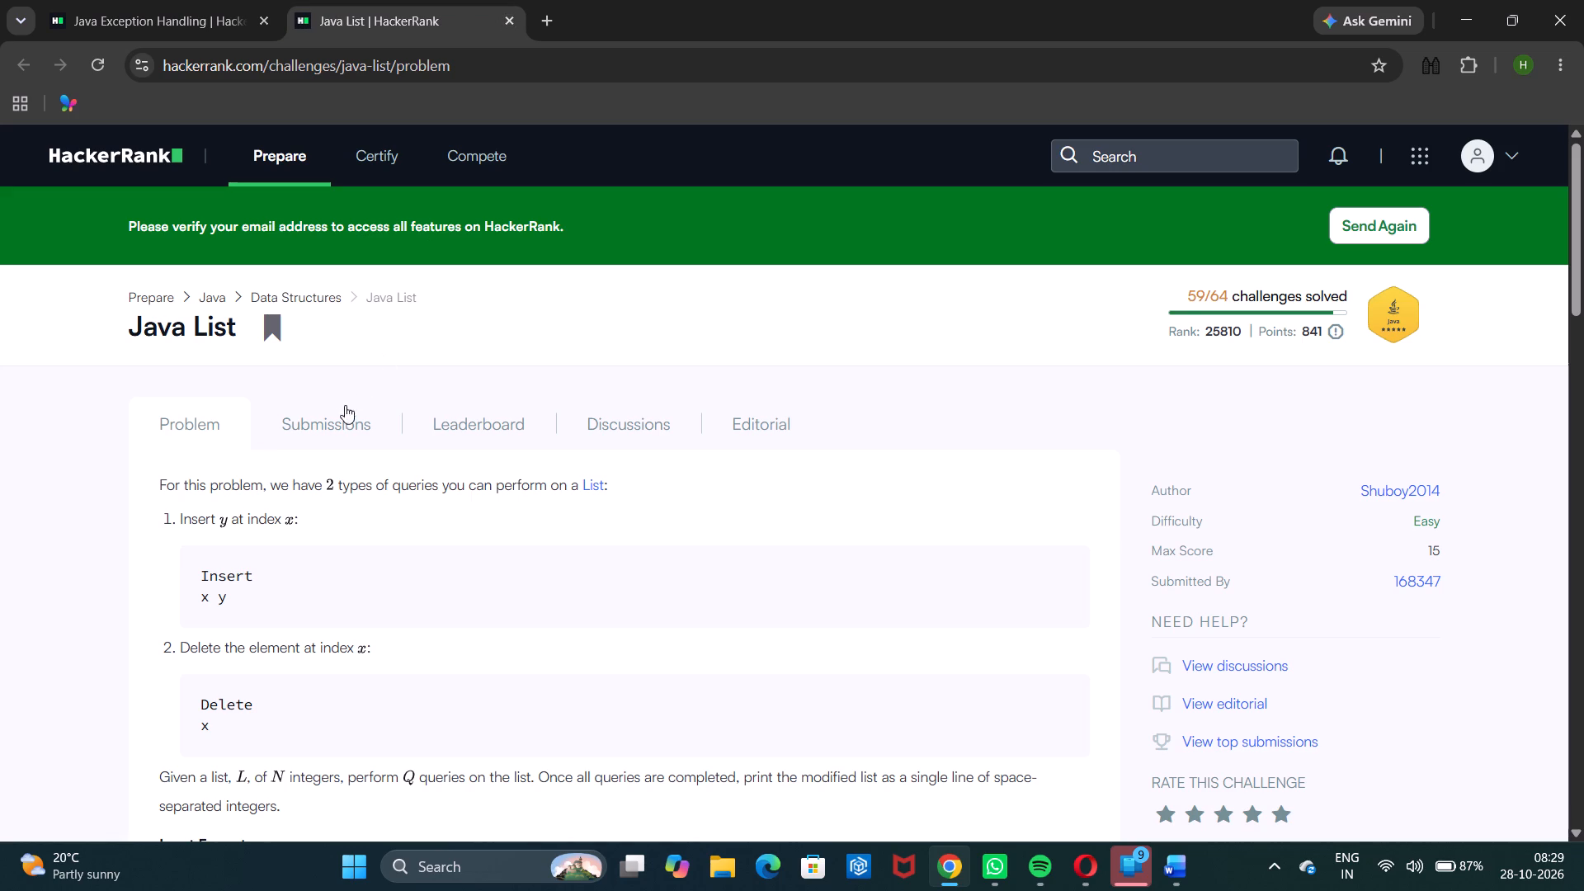
Open the accepted Java List submission and load its code into the editor.
{"action": "left_click", "coordinate": [326, 422]}
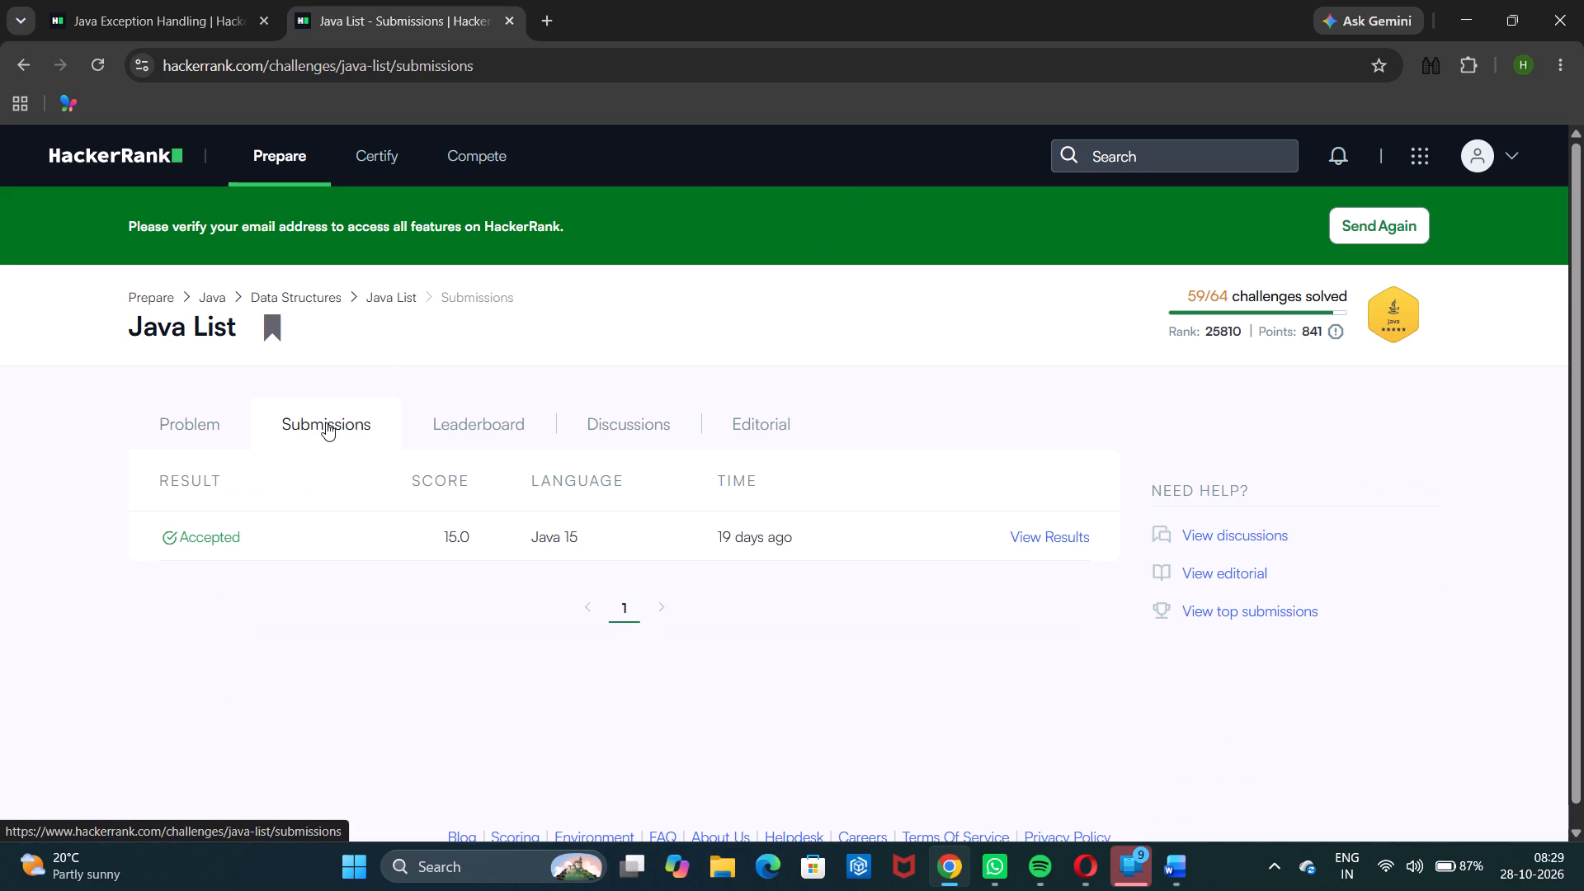
{"action": "left_click", "coordinate": [1050, 532]}
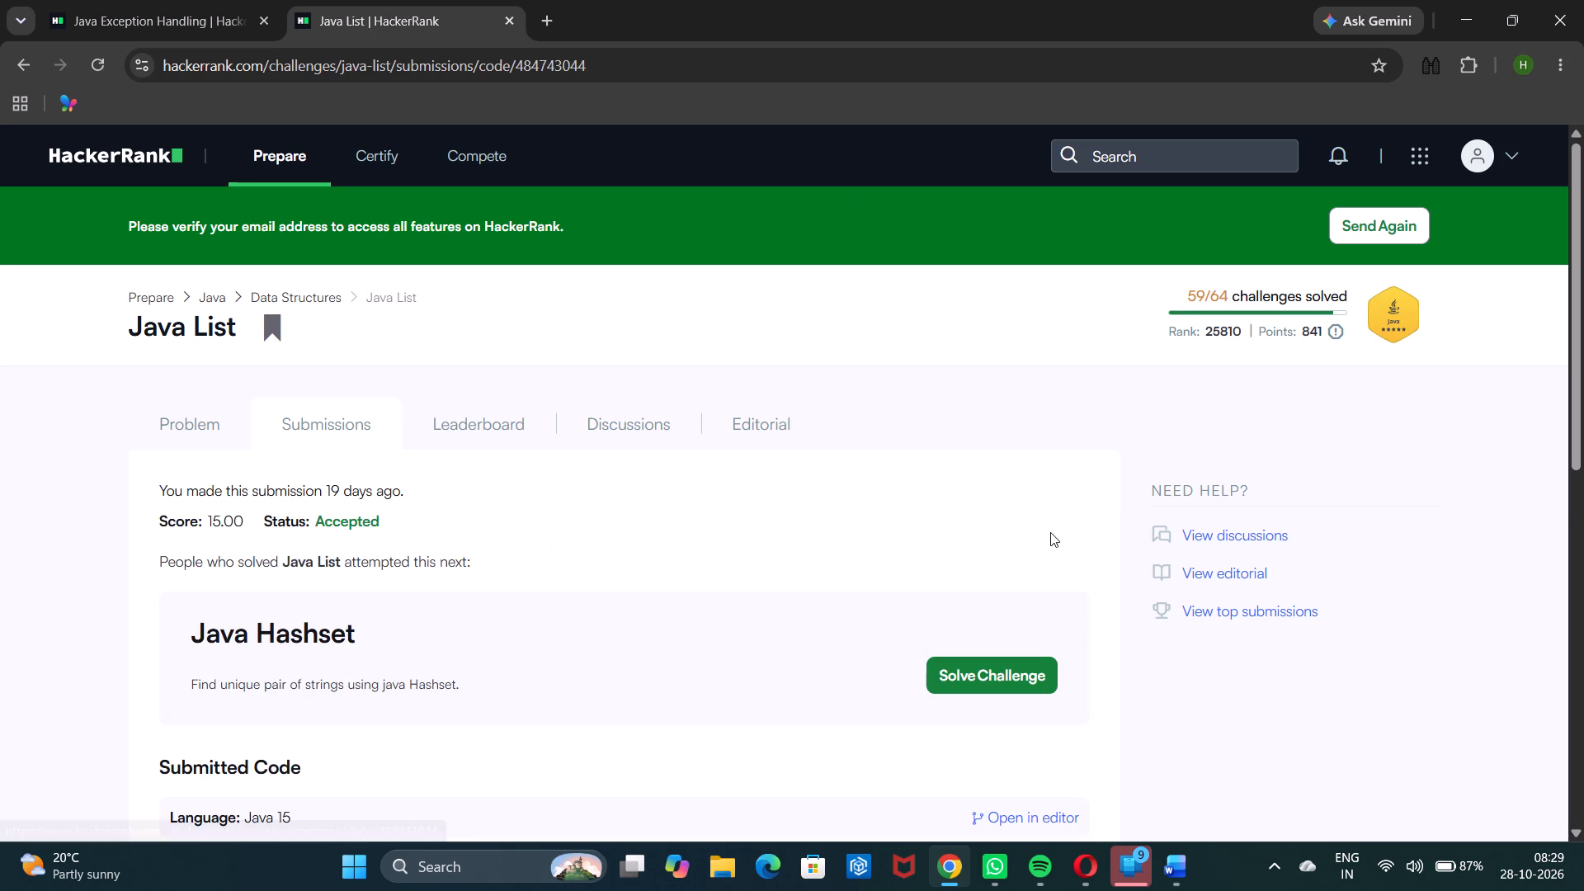
{"action": "scroll", "coordinate": [752, 662], "scroll_direction": "down", "scroll_amount": 3}
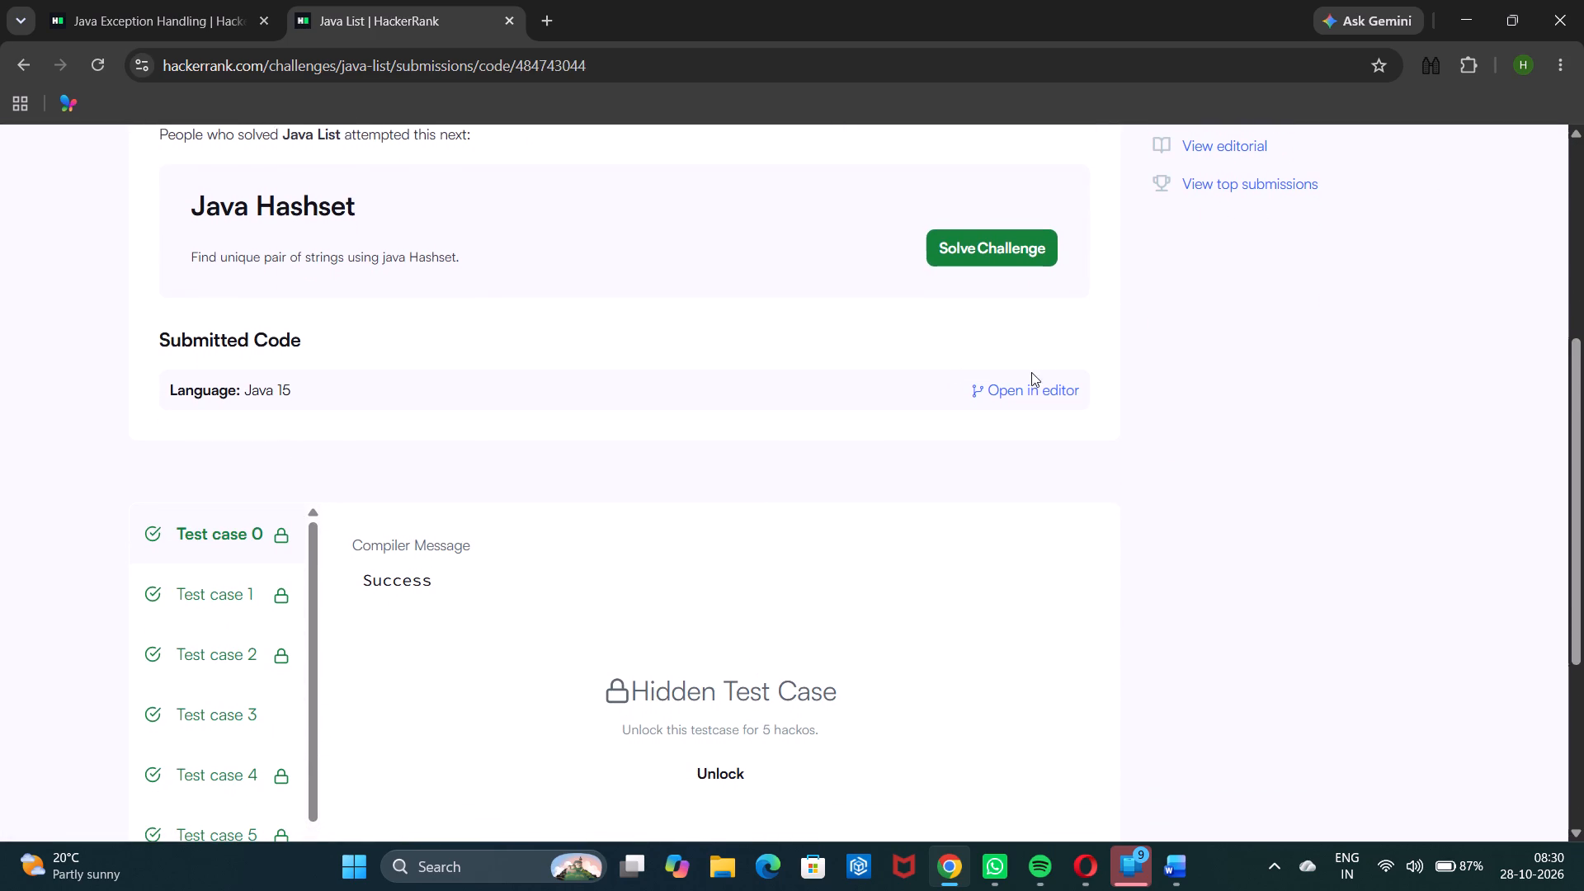
{"action": "left_click", "coordinate": [1030, 393]}
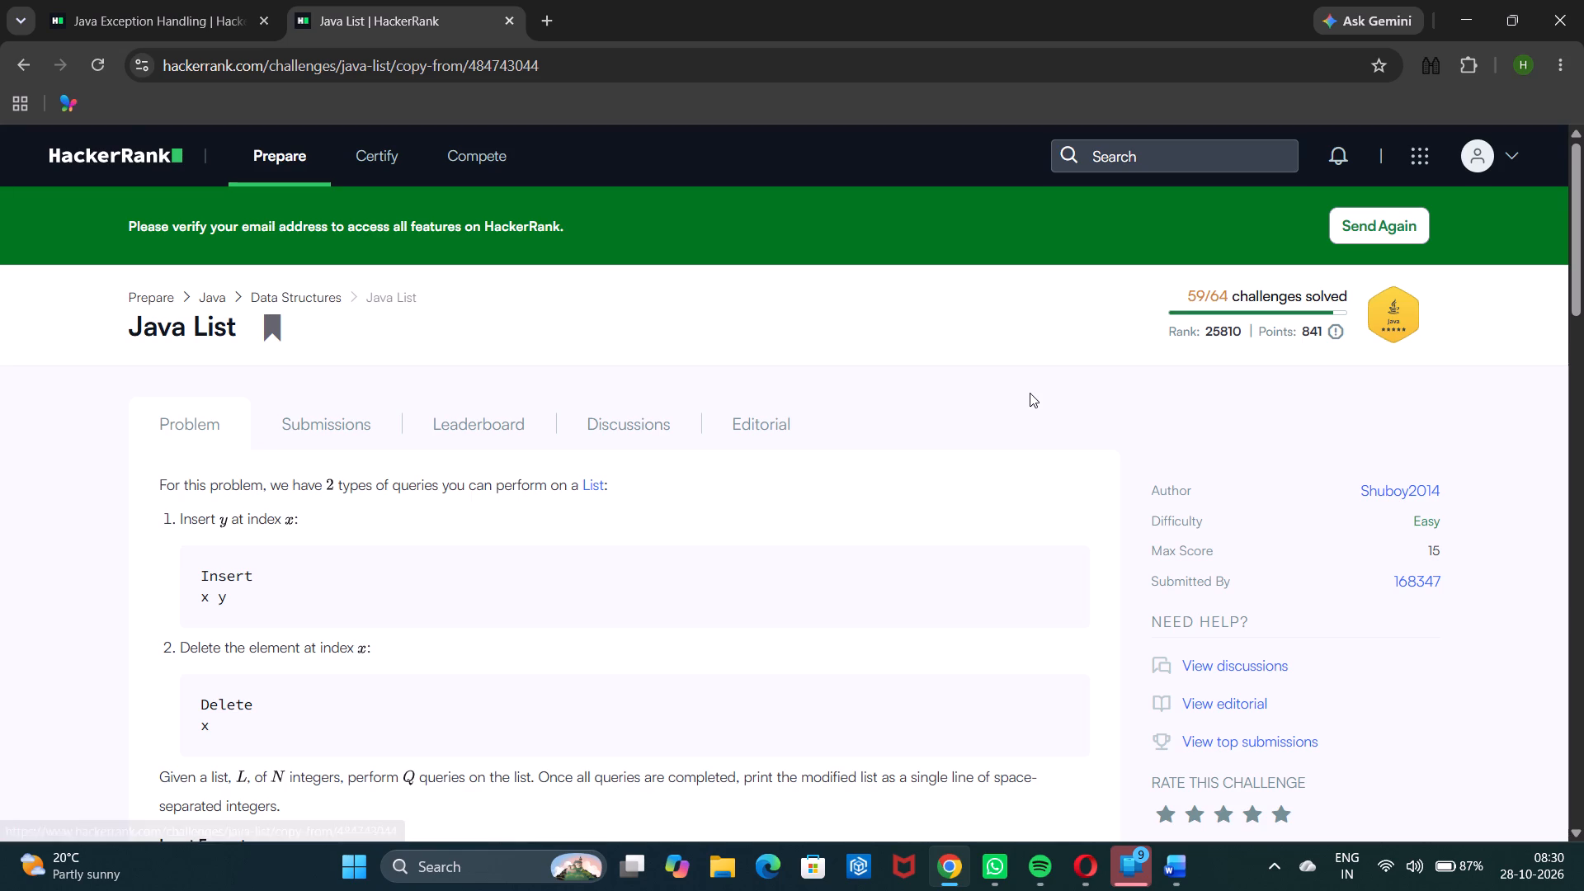
Copy the entire Java List solution code from the editor.
{"action": "scroll", "coordinate": [827, 588], "scroll_direction": "down", "scroll_amount": 8}
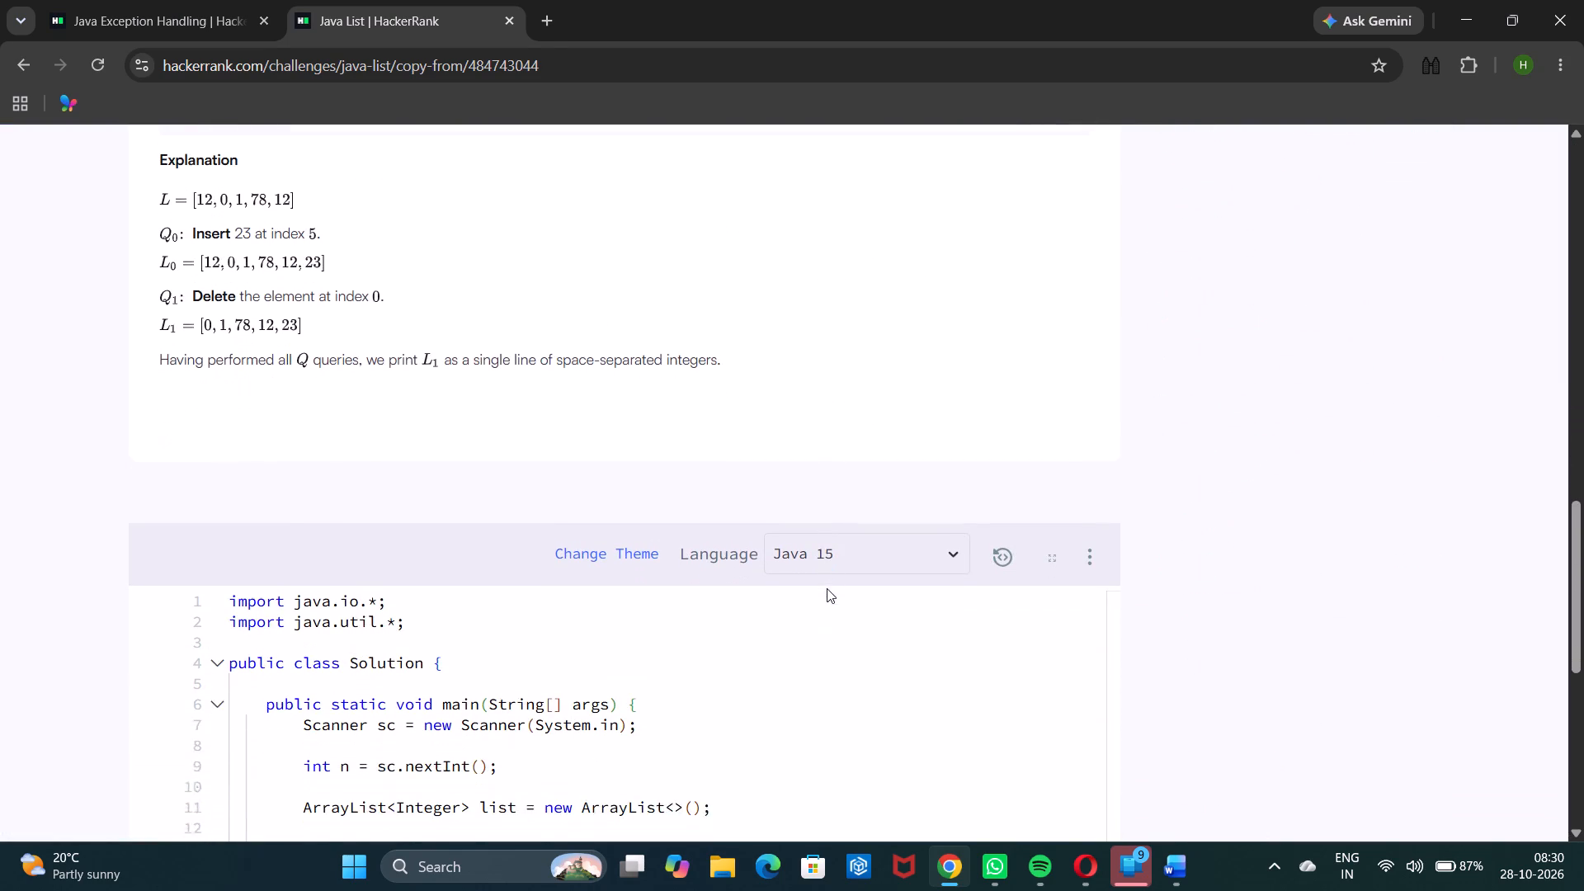
{"action": "scroll", "coordinate": [827, 588], "scroll_direction": "right", "scroll_amount": 1}
{"action": "scroll", "coordinate": [765, 450], "scroll_direction": "down", "scroll_amount": 2}
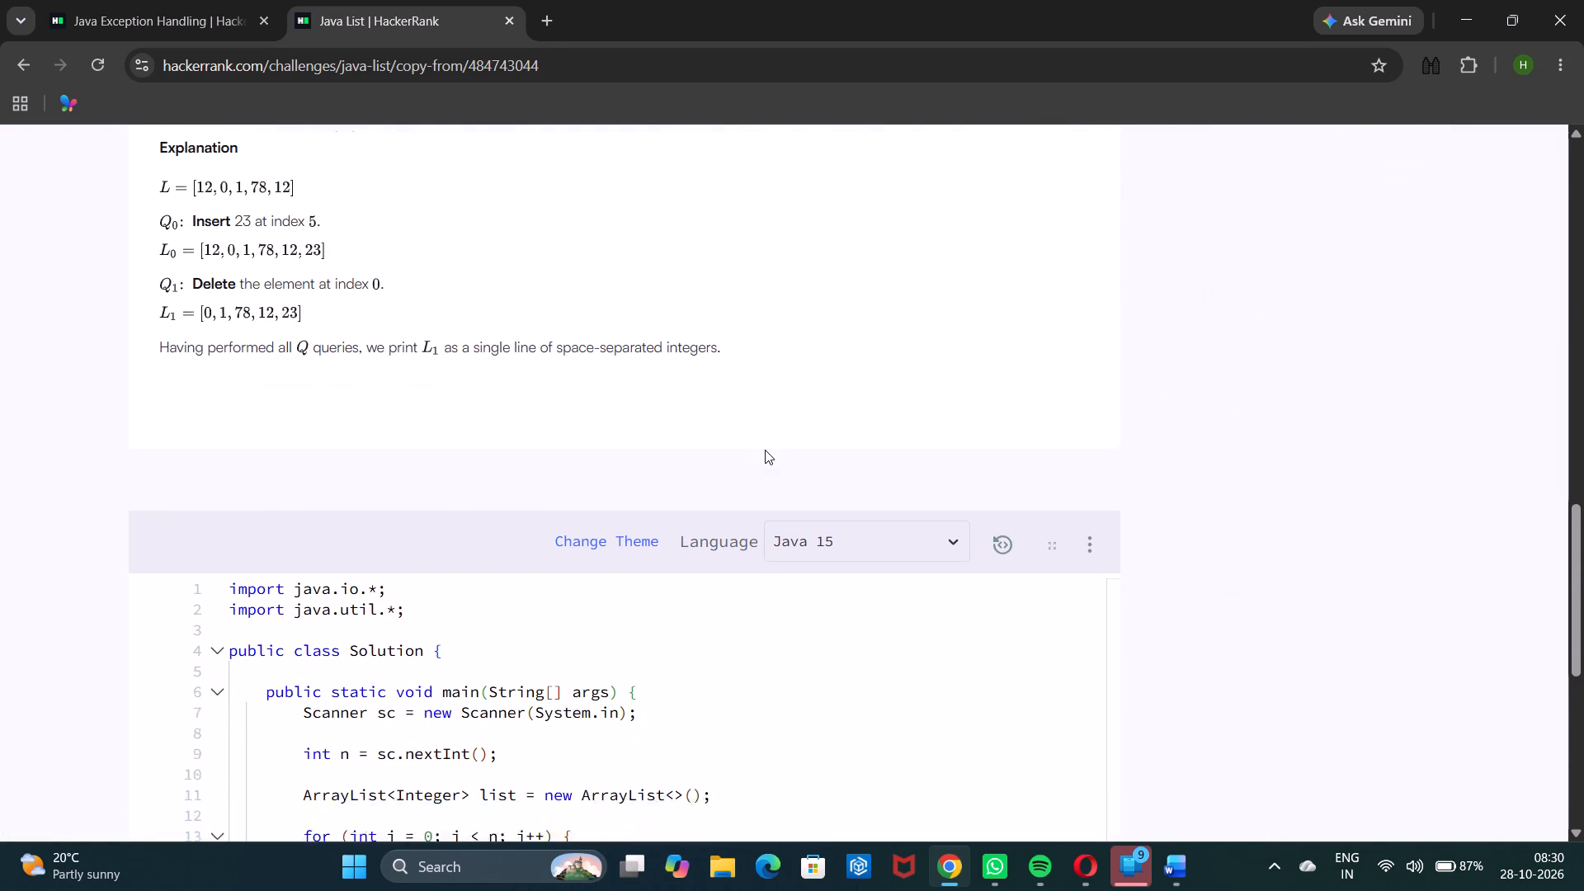
{"action": "scroll", "coordinate": [765, 450], "scroll_direction": "down", "scroll_amount": 3}
{"action": "scroll", "coordinate": [621, 427], "scroll_direction": "down", "scroll_amount": 7}
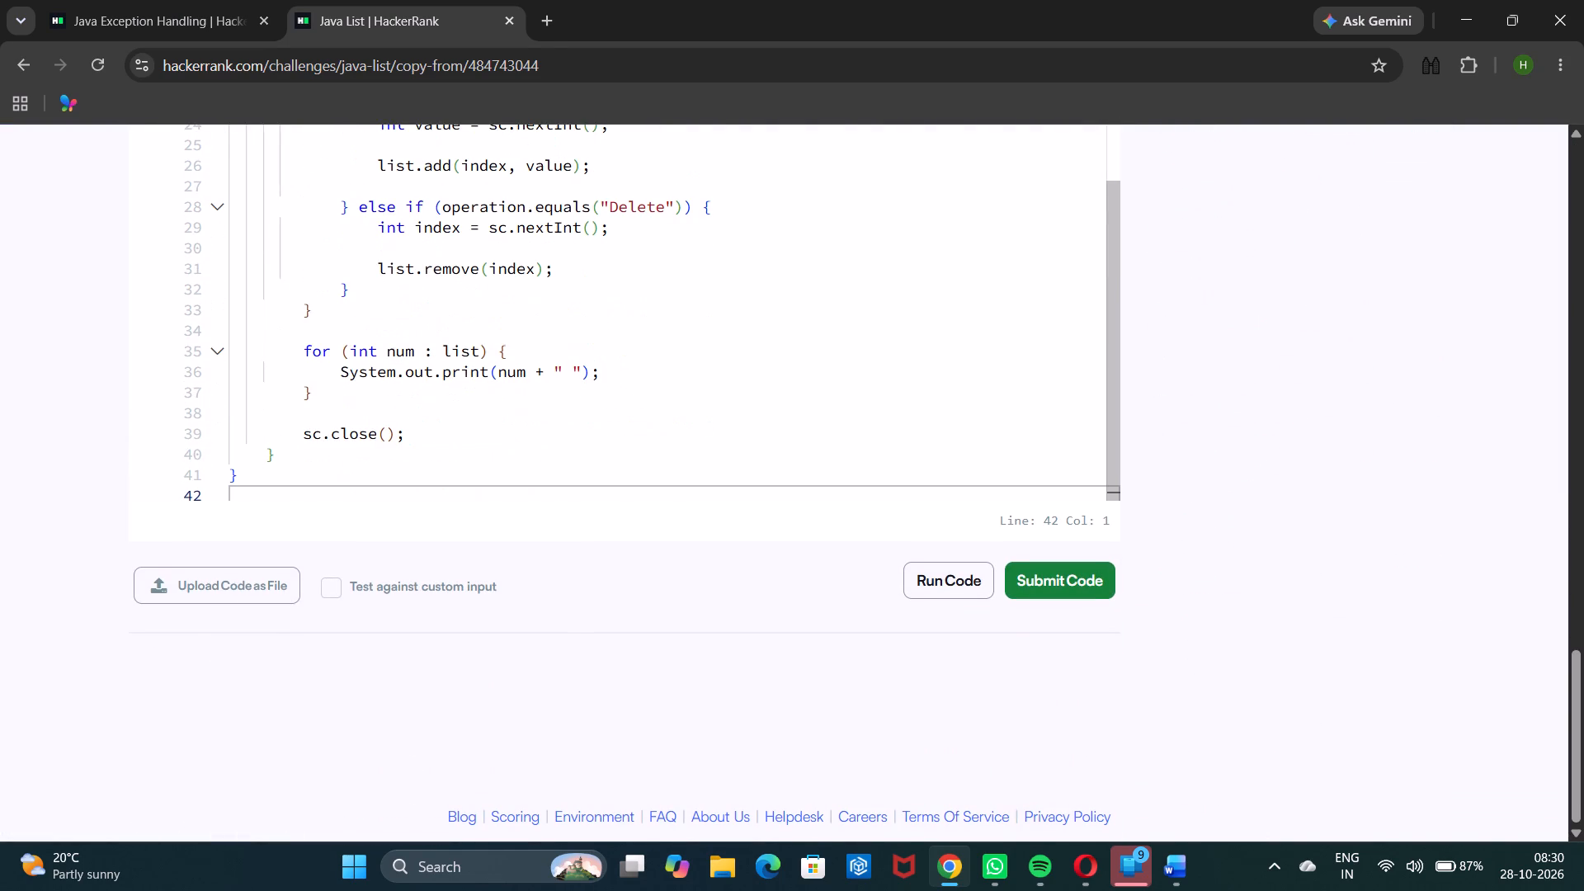
{"action": "left_click", "coordinate": [331, 498]}
{"action": "key", "text": "ctrl+a"}
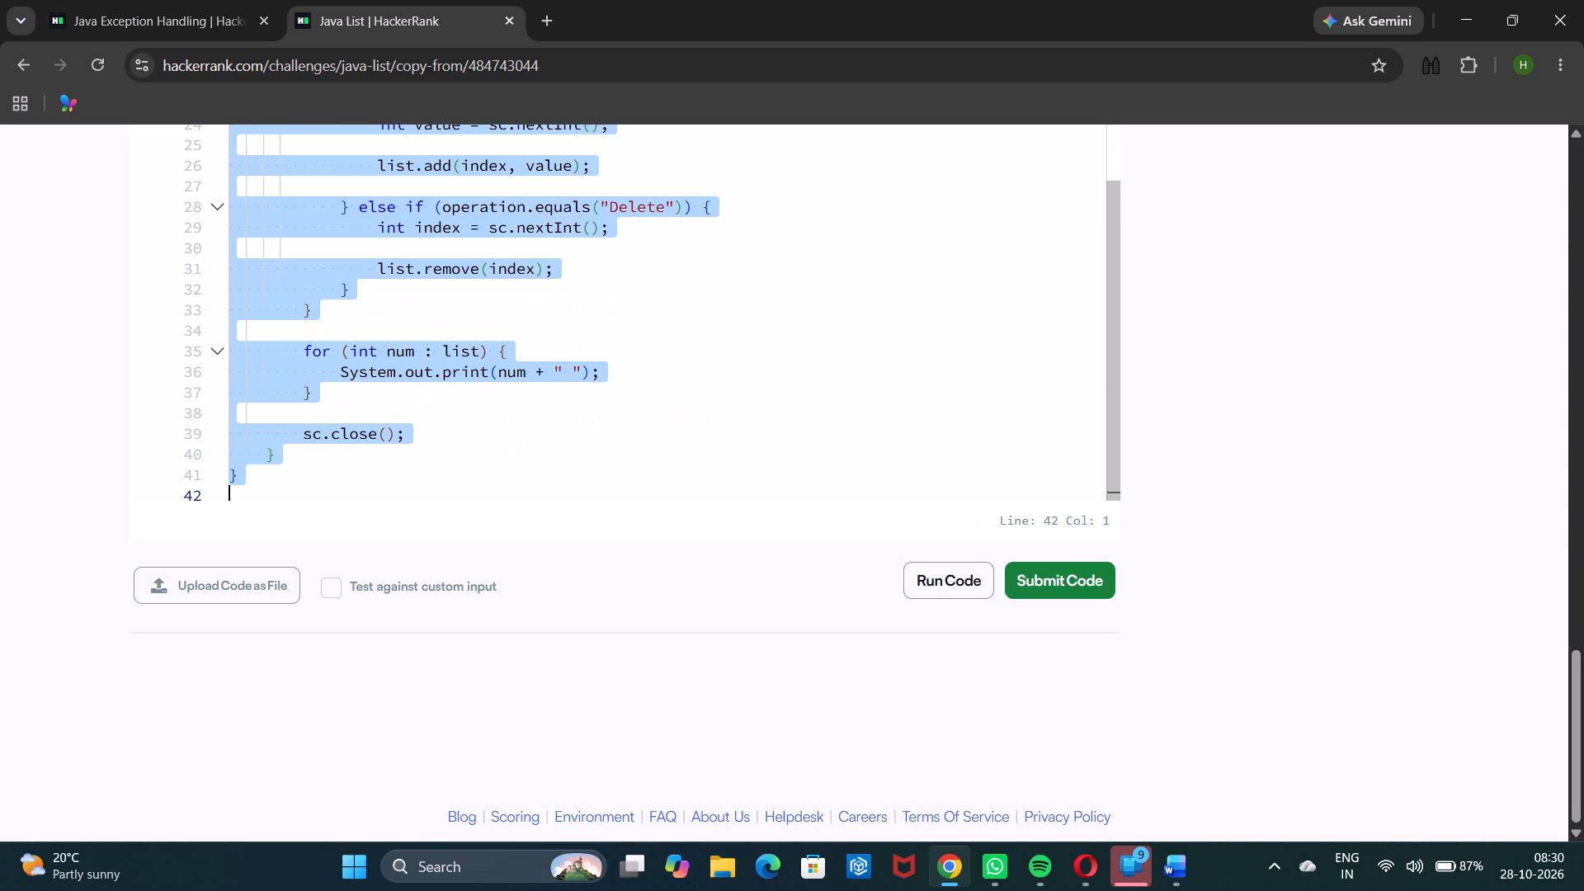
{"action": "key", "text": "ctrl+c"}
{"action": "key", "text": "ctrl+c"}
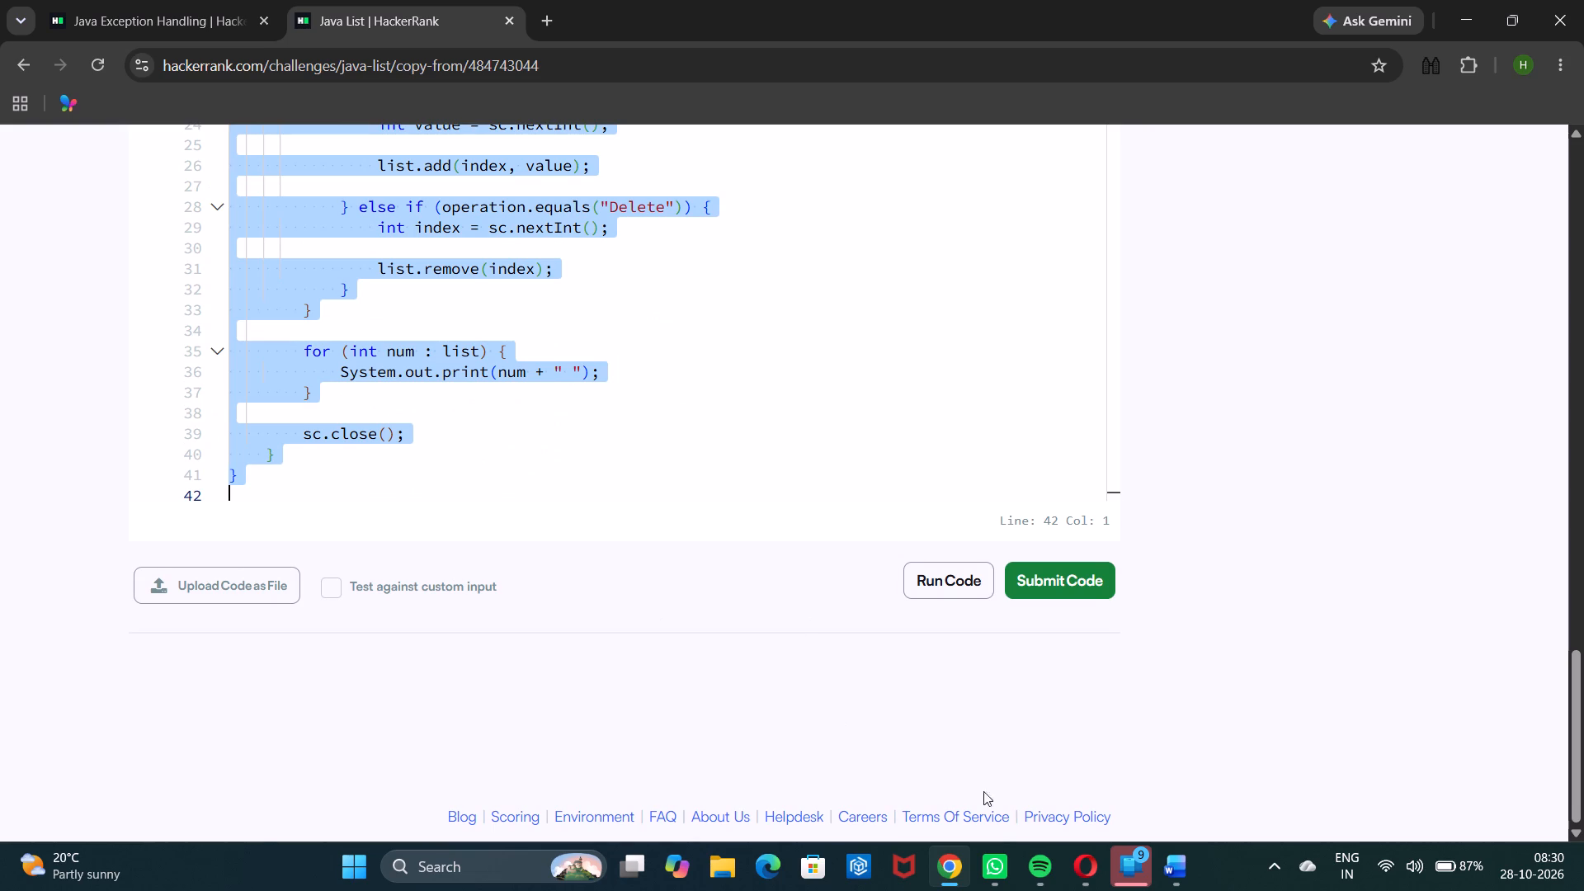
Submit the Java List code to run its test cases.
{"action": "left_click", "coordinate": [1062, 576]}
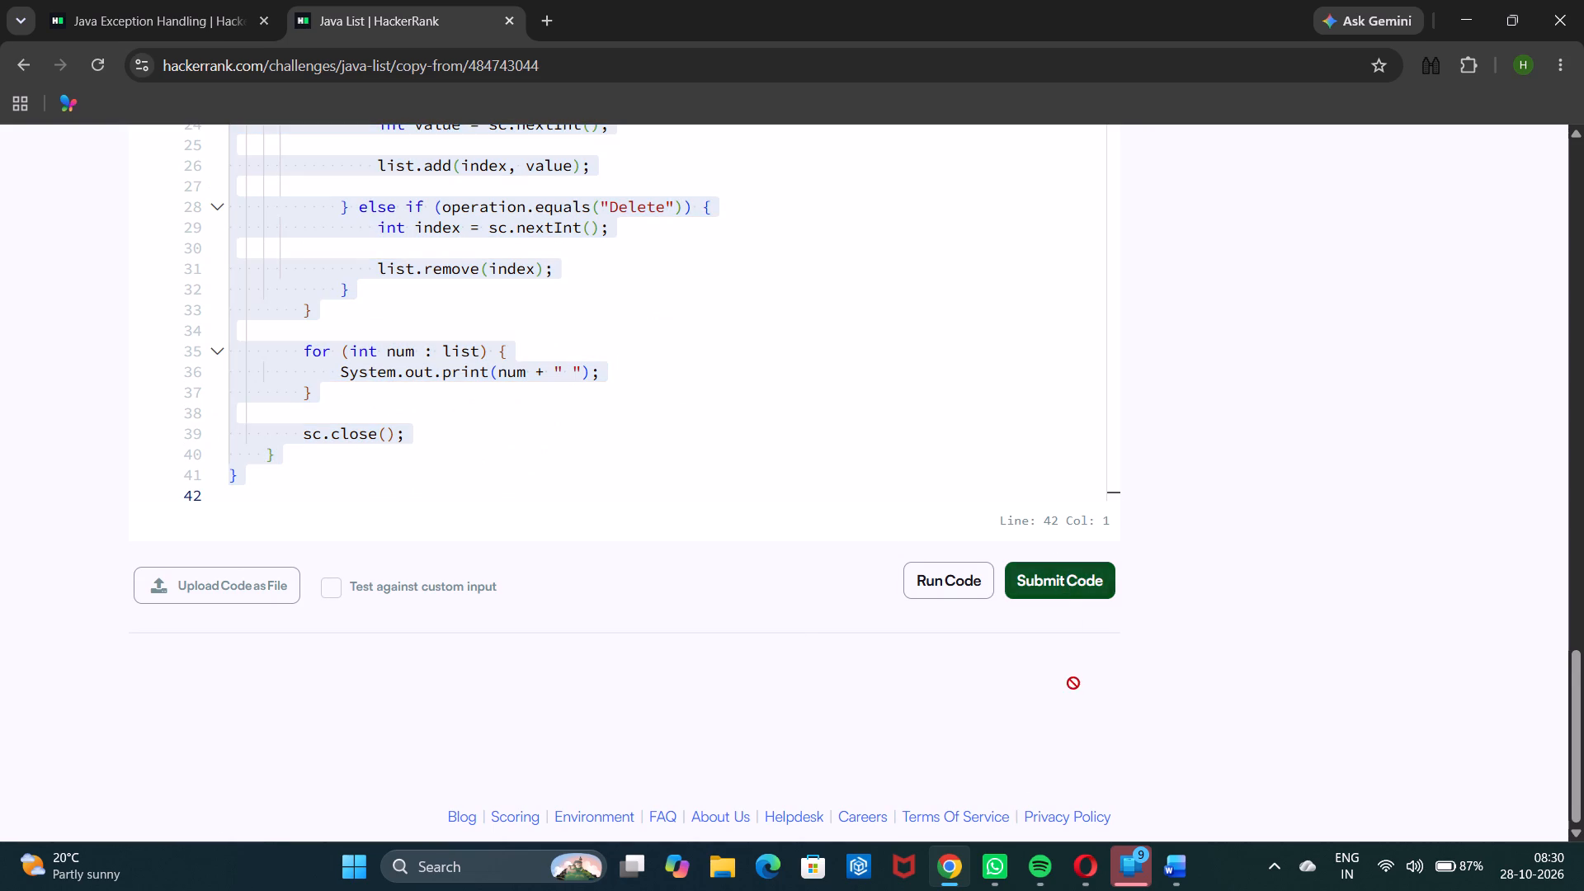
Switch to Word and replace the code placeholder under question 36 with the copied Java List solution.
{"action": "left_click", "coordinate": [1180, 876]}
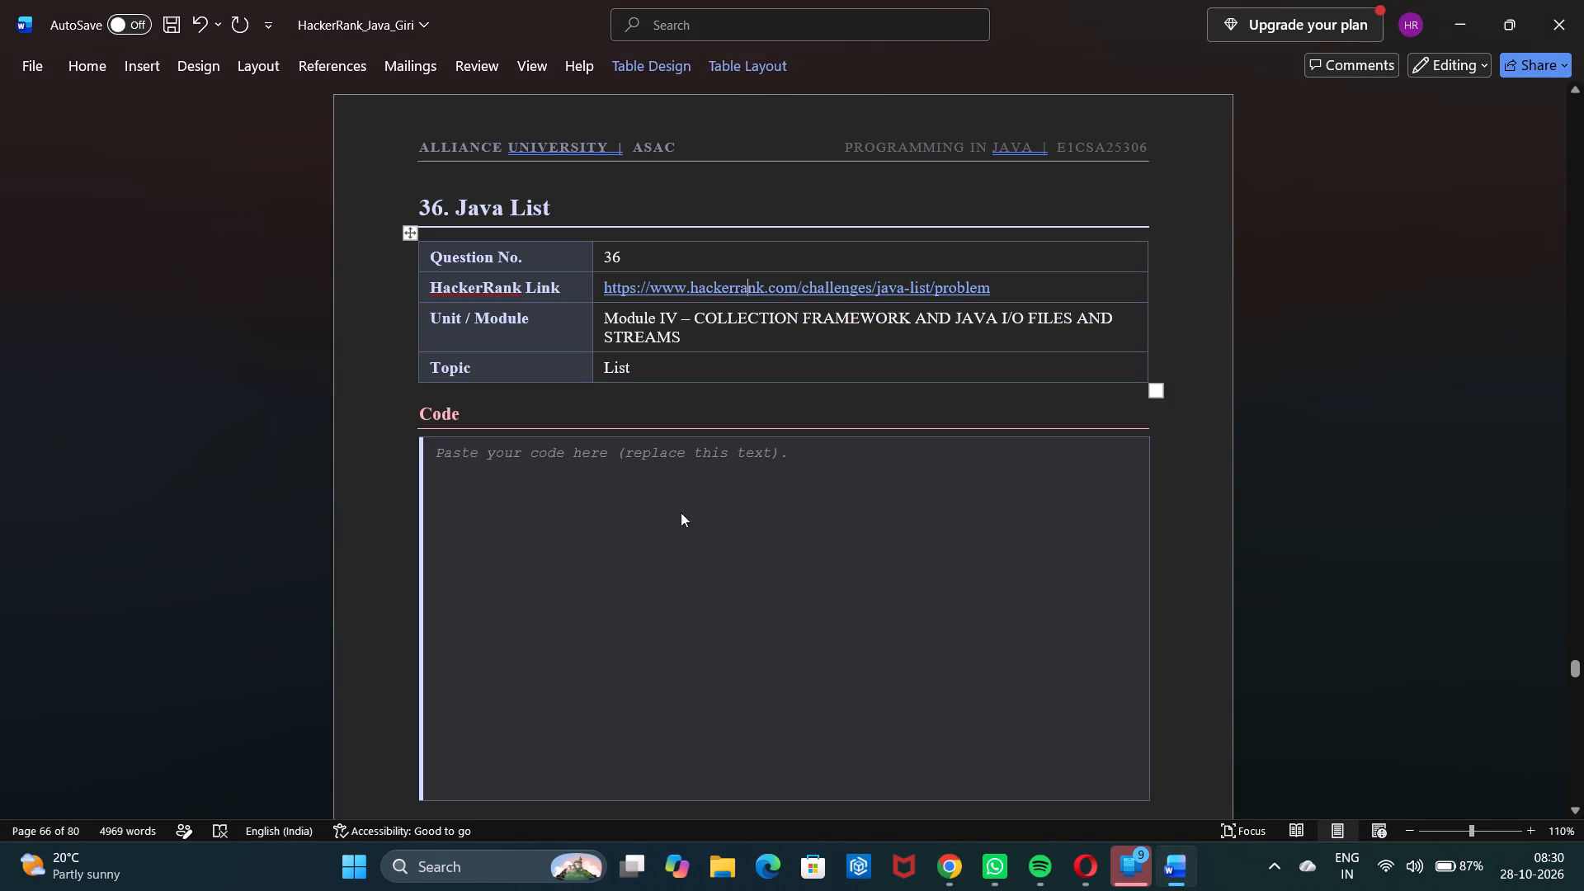
{"action": "left_click", "coordinate": [804, 460]}
{"action": "left_click_drag", "start_coordinate": [804, 460], "coordinate": [439, 444]}
{"action": "key", "text": "ctrl+v"}
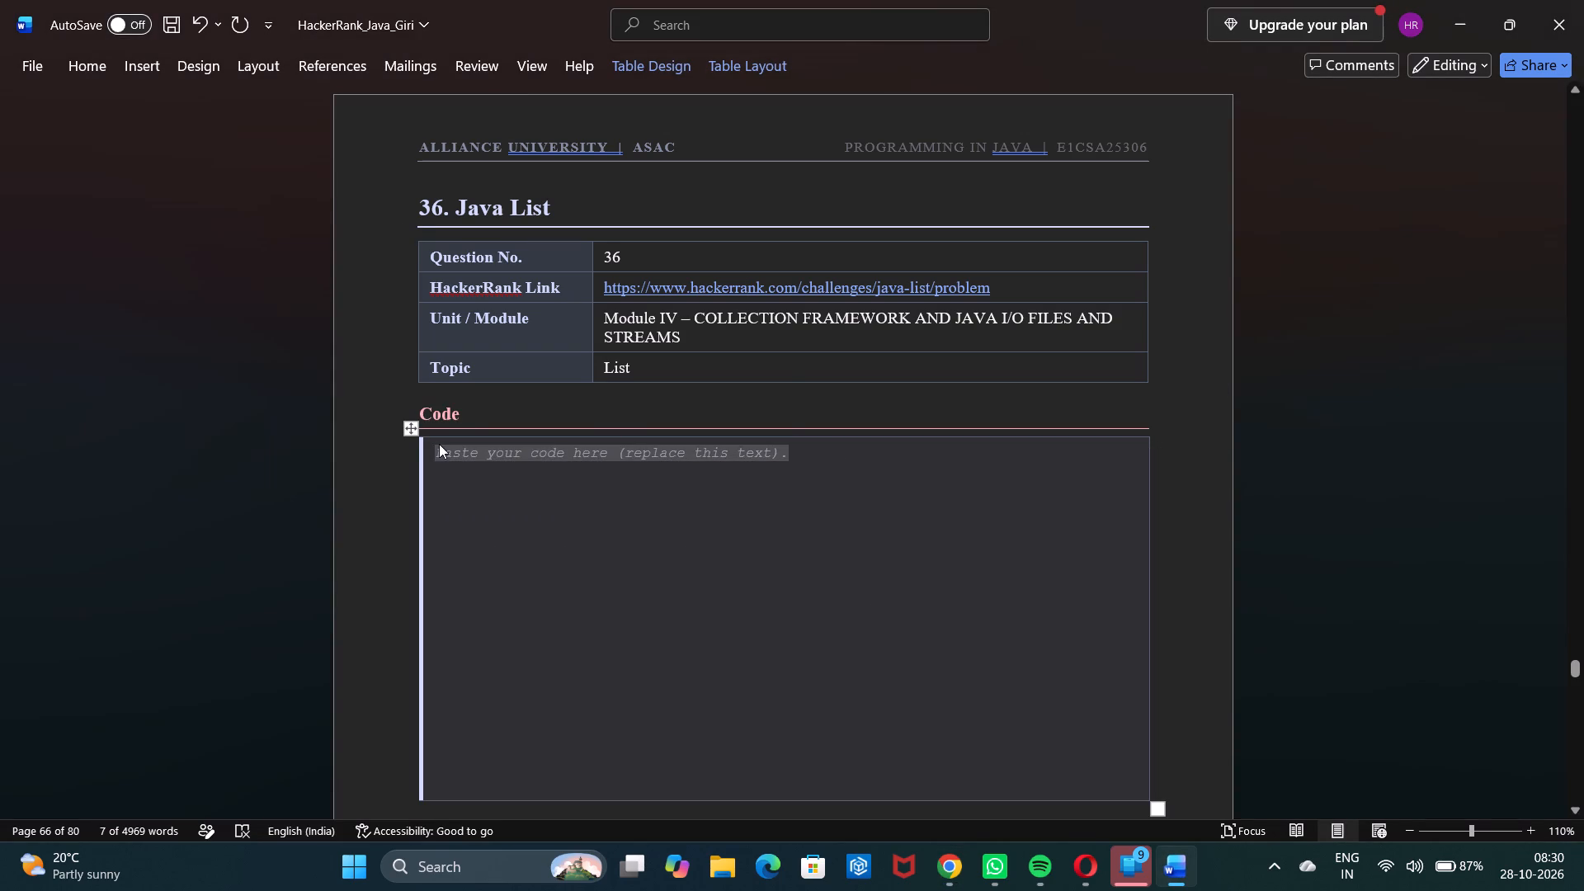
Switch to Chrome and capture a screenshot of the Java List congratulations banner and passed test case results.
{"action": "scroll", "coordinate": [769, 673], "scroll_direction": "down", "scroll_amount": 5}
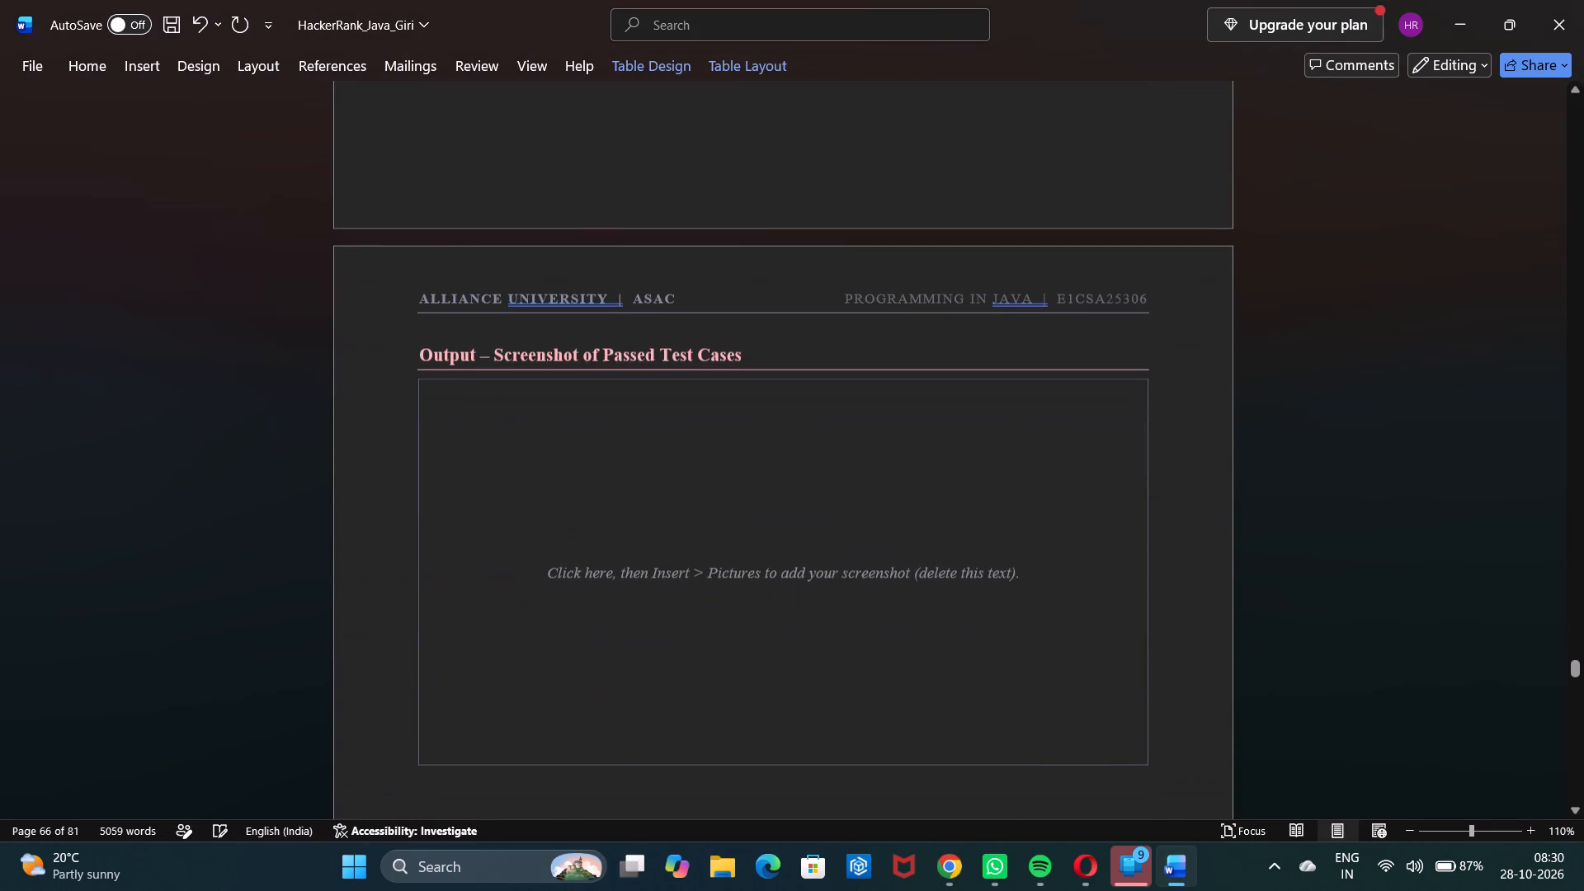
{"action": "left_click", "coordinate": [949, 860]}
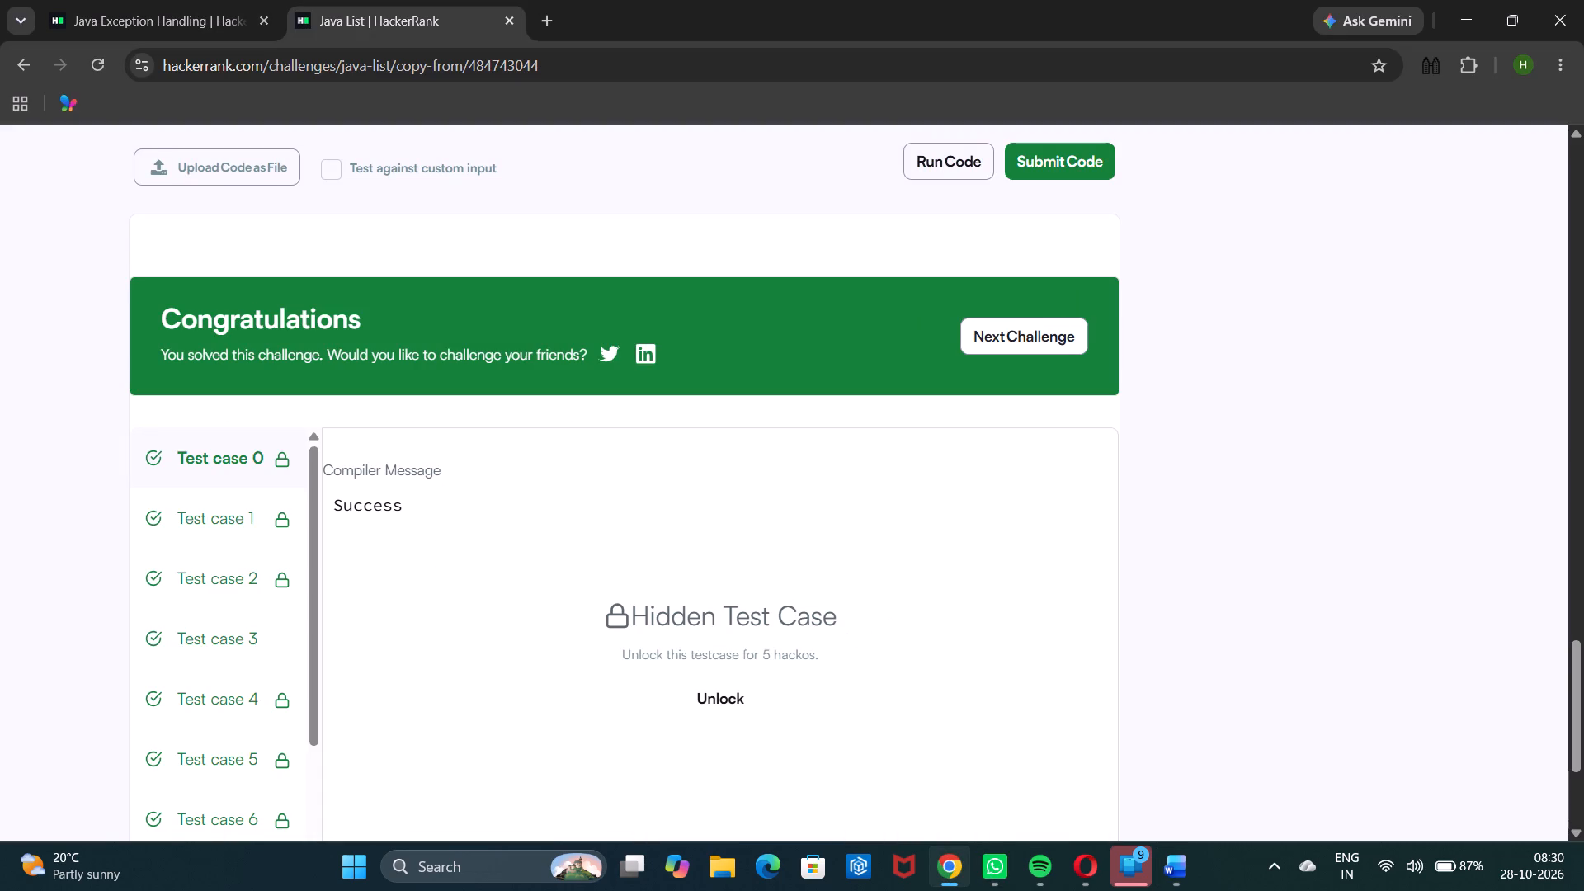
{"action": "scroll", "coordinate": [1281, 643], "scroll_direction": "down", "scroll_amount": 2}
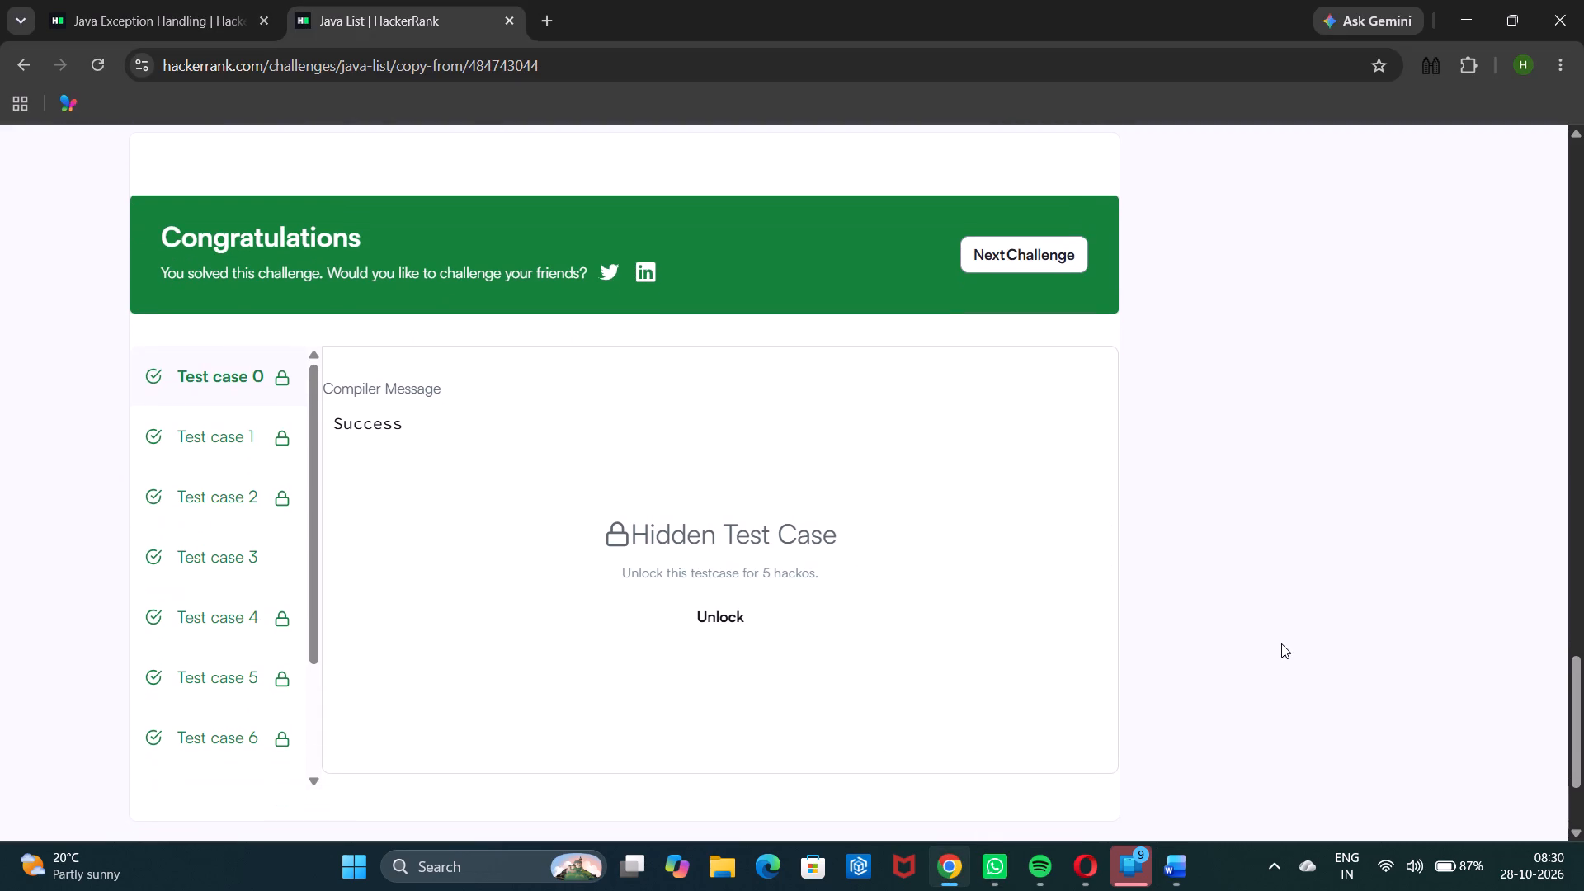
{"action": "key", "text": "shift+super+s"}
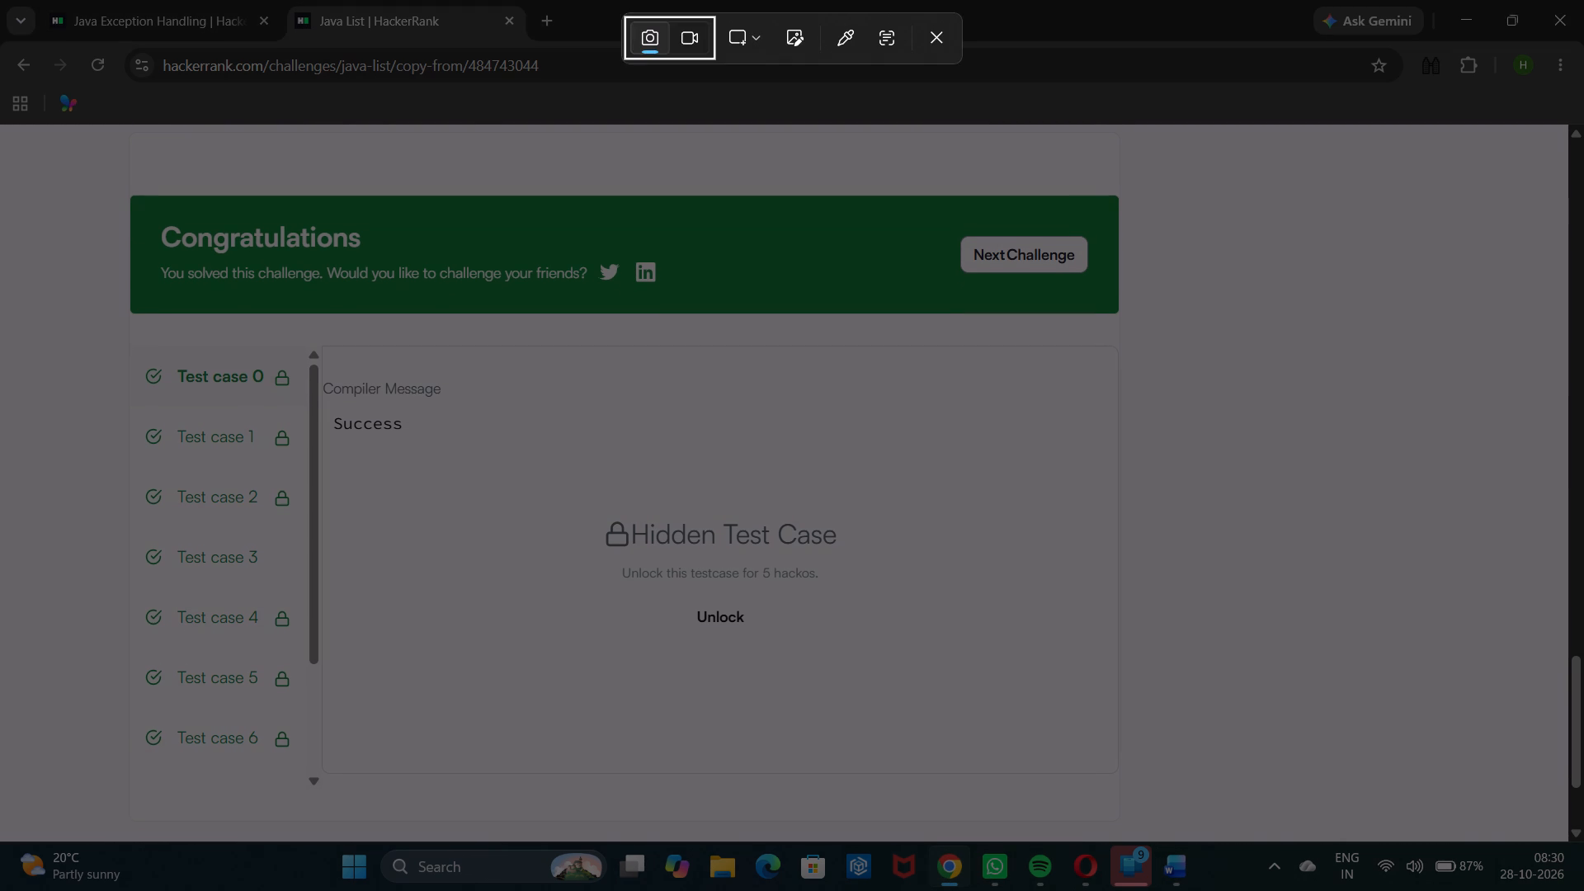
{"action": "left_click_drag", "start_coordinate": [125, 185], "coordinate": [161, 222]}
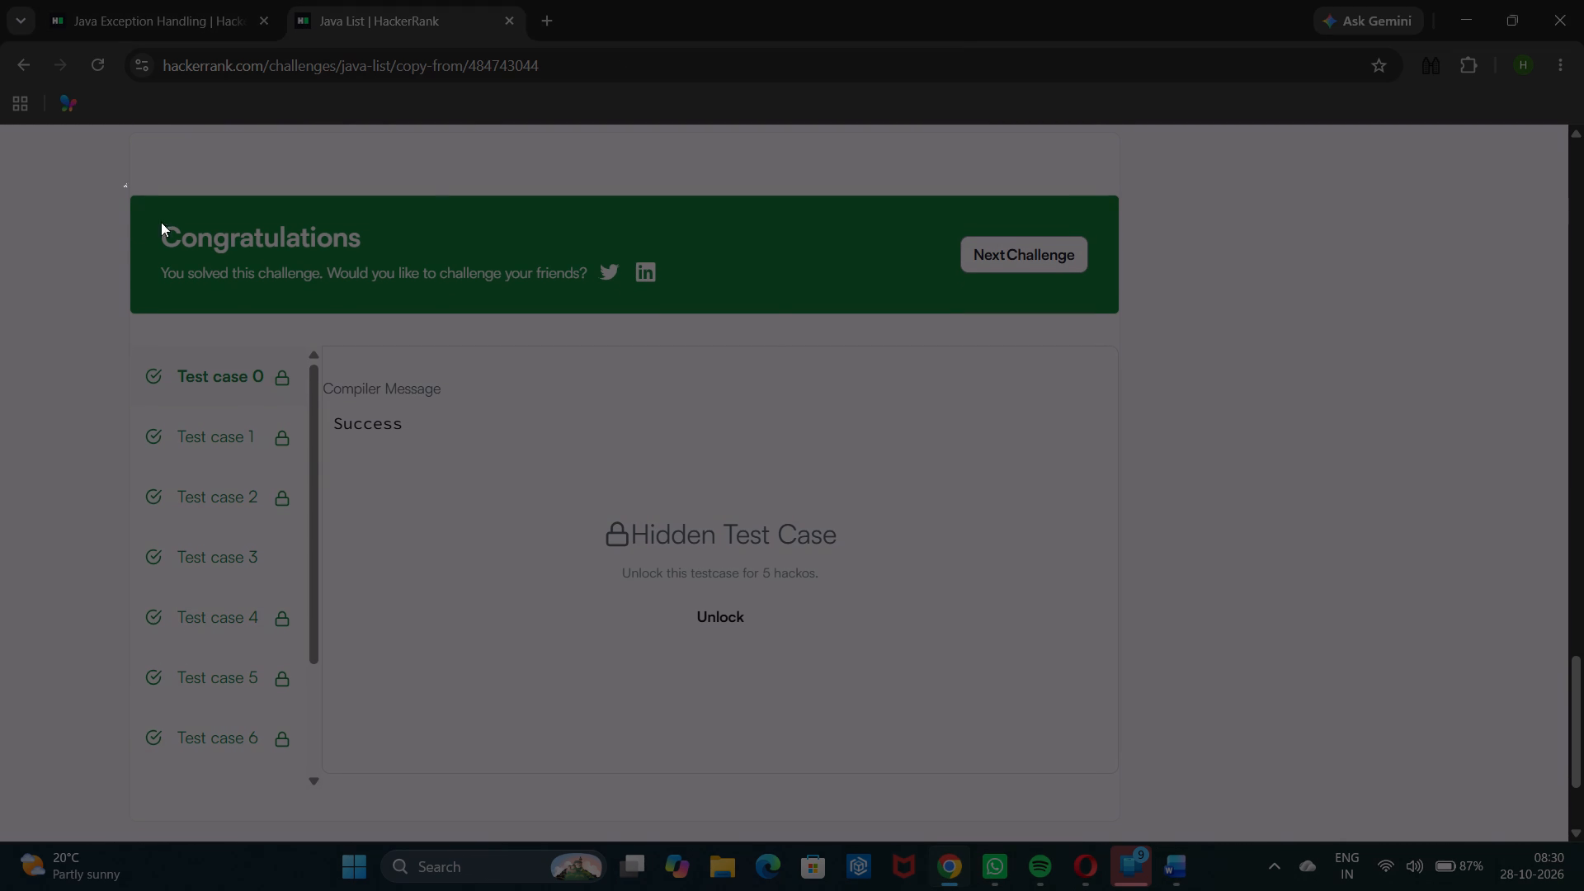
{"action": "left_click_drag", "start_coordinate": [161, 222], "coordinate": [1123, 797]}
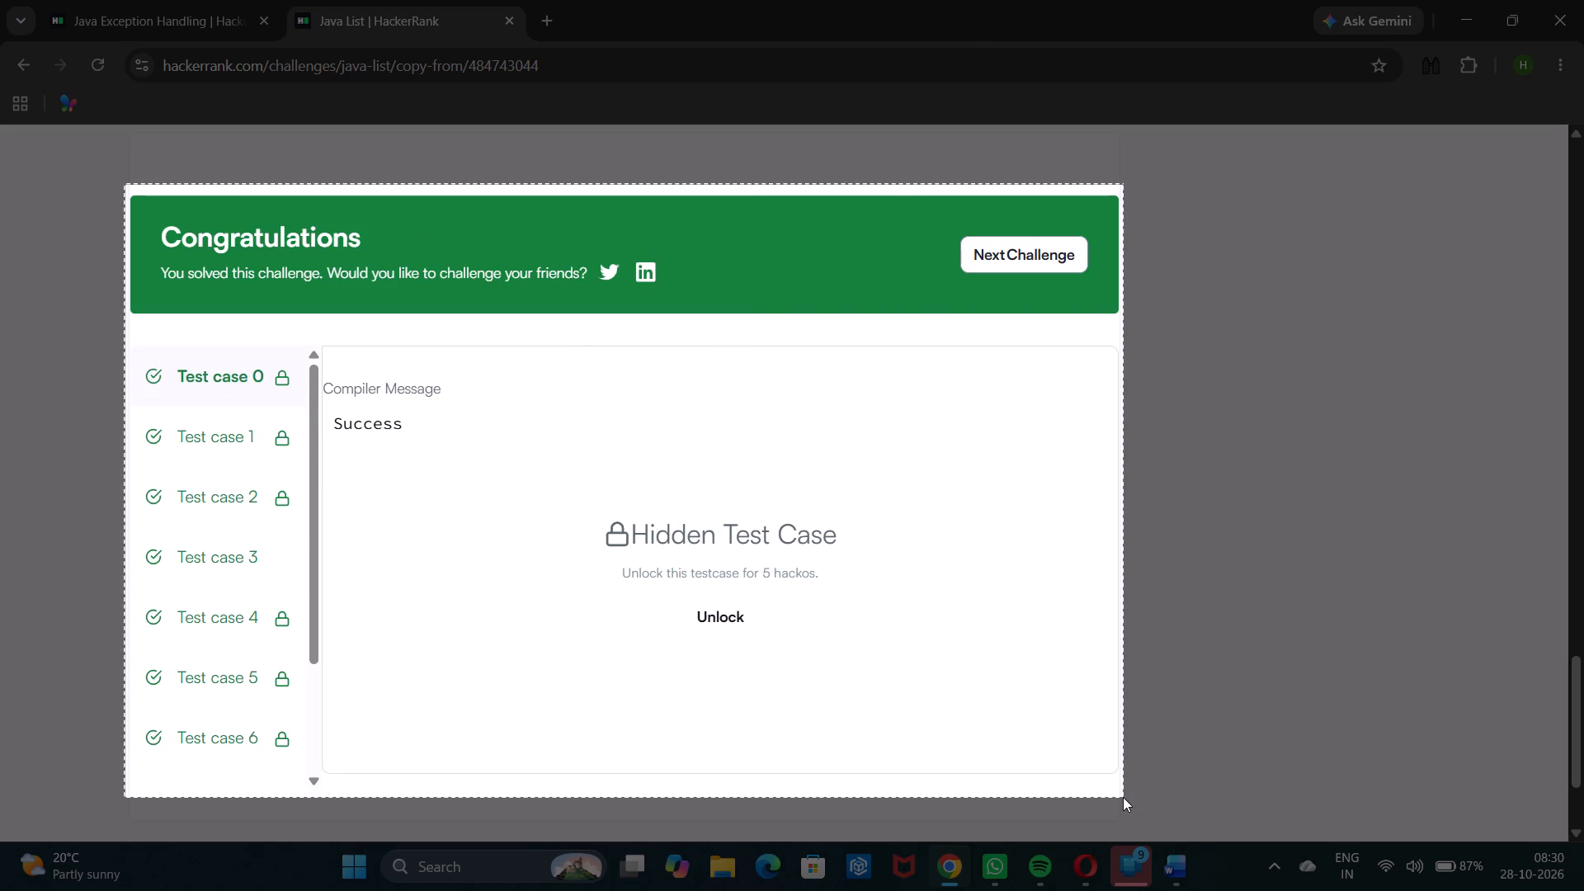
{"action": "left_click_drag", "start_coordinate": [1123, 797], "coordinate": [1134, 794]}
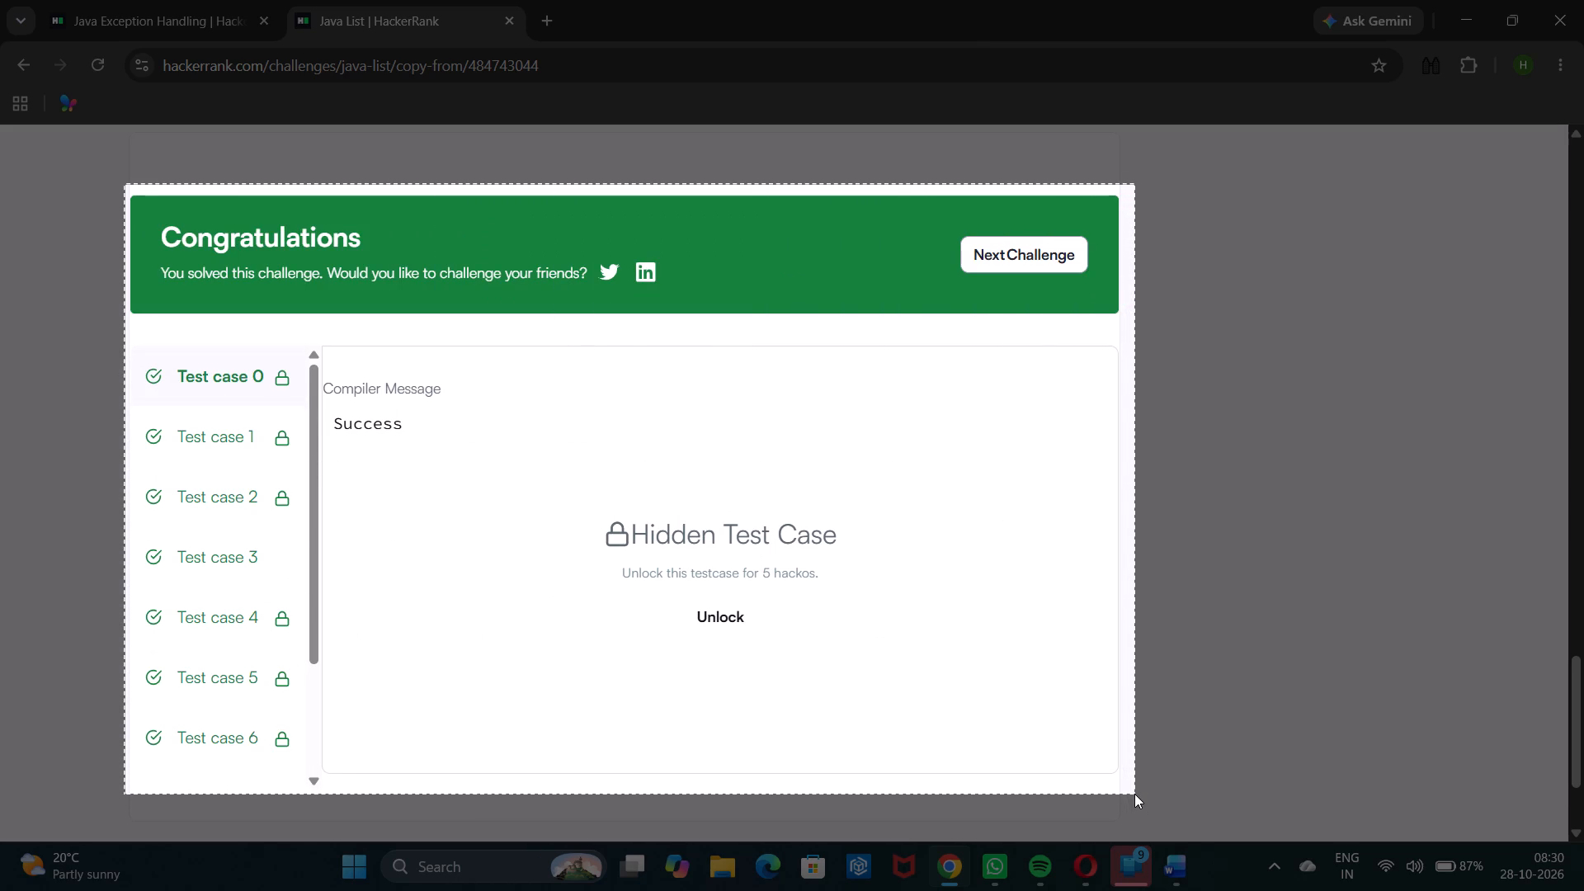
{"action": "left_click_drag", "start_coordinate": [1134, 794], "coordinate": [1136, 795]}
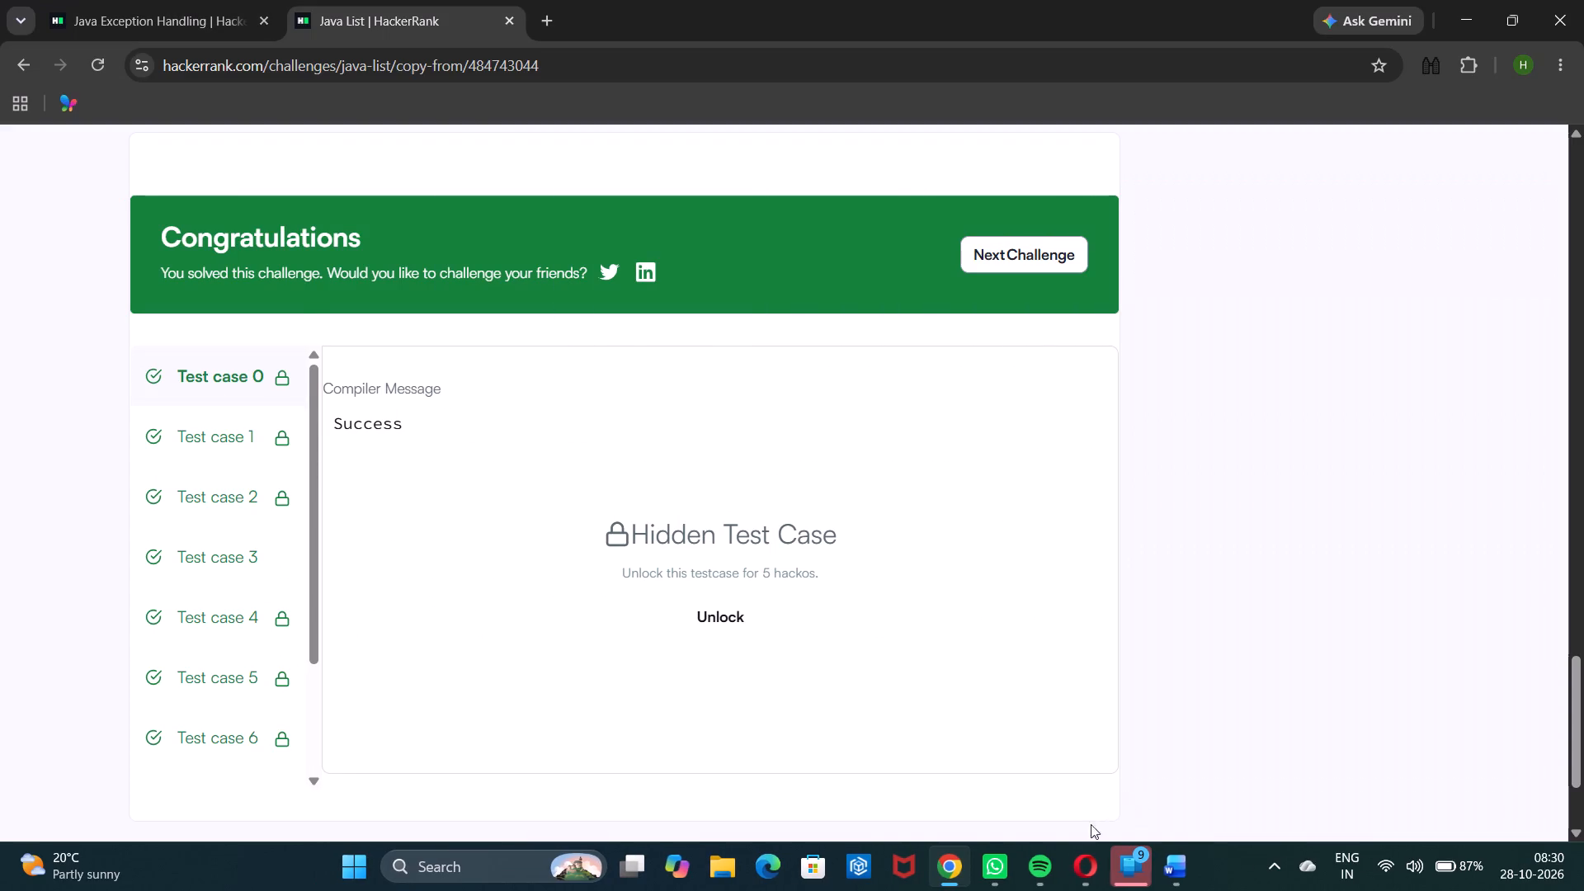
Switch to Word and replace the output placeholder under question 36 with the captured Java List test case screenshot.
{"action": "left_click", "coordinate": [1158, 865]}
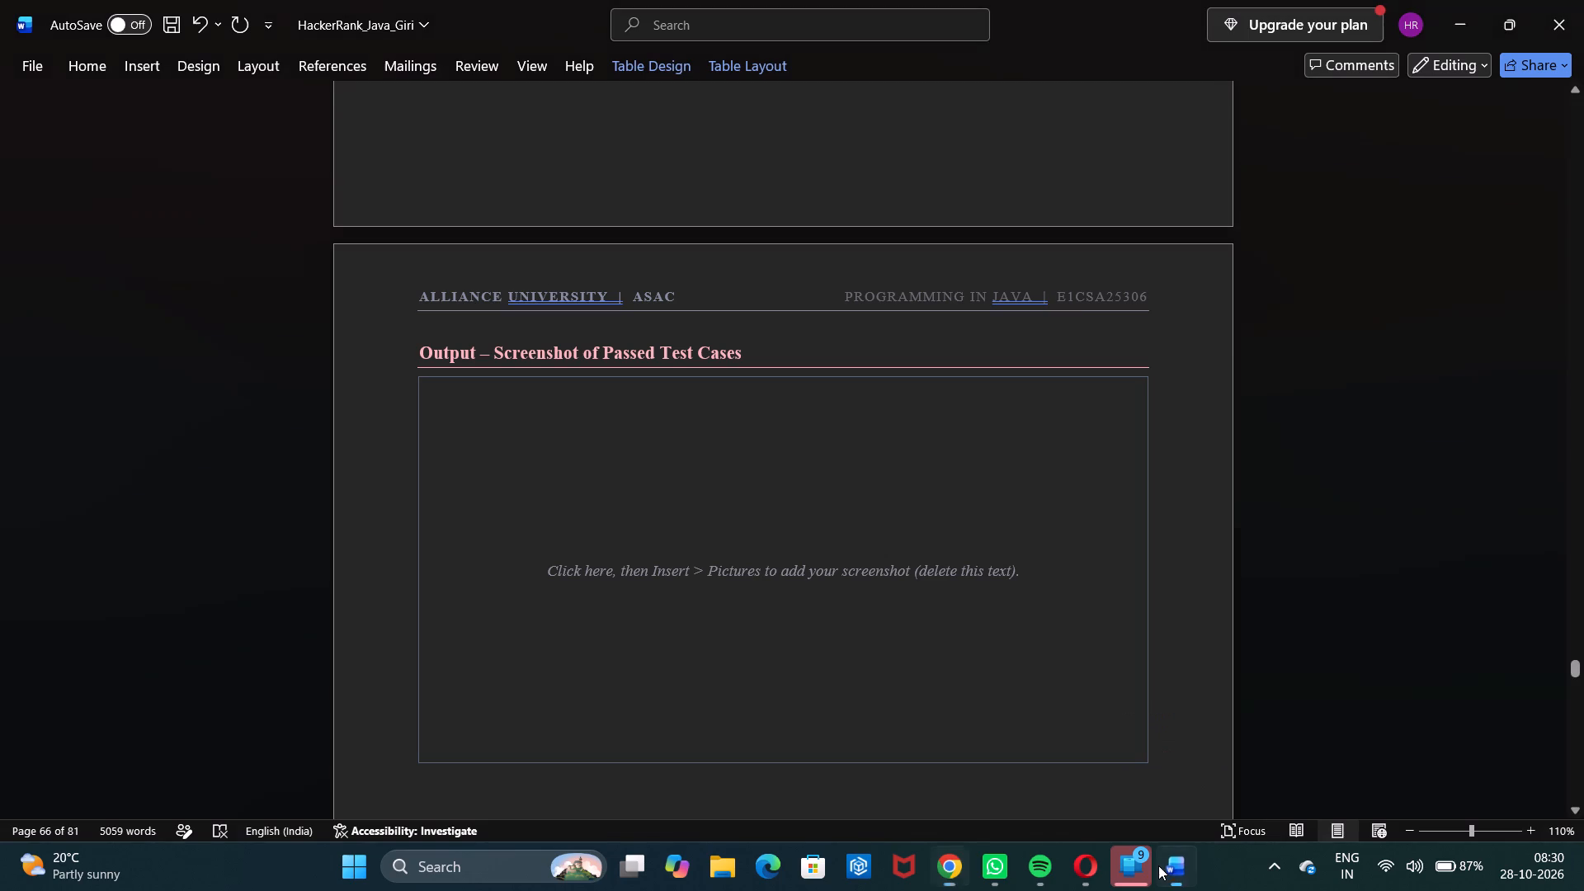
{"action": "left_click", "coordinate": [1045, 563]}
{"action": "left_click_drag", "start_coordinate": [1045, 563], "coordinate": [813, 562]}
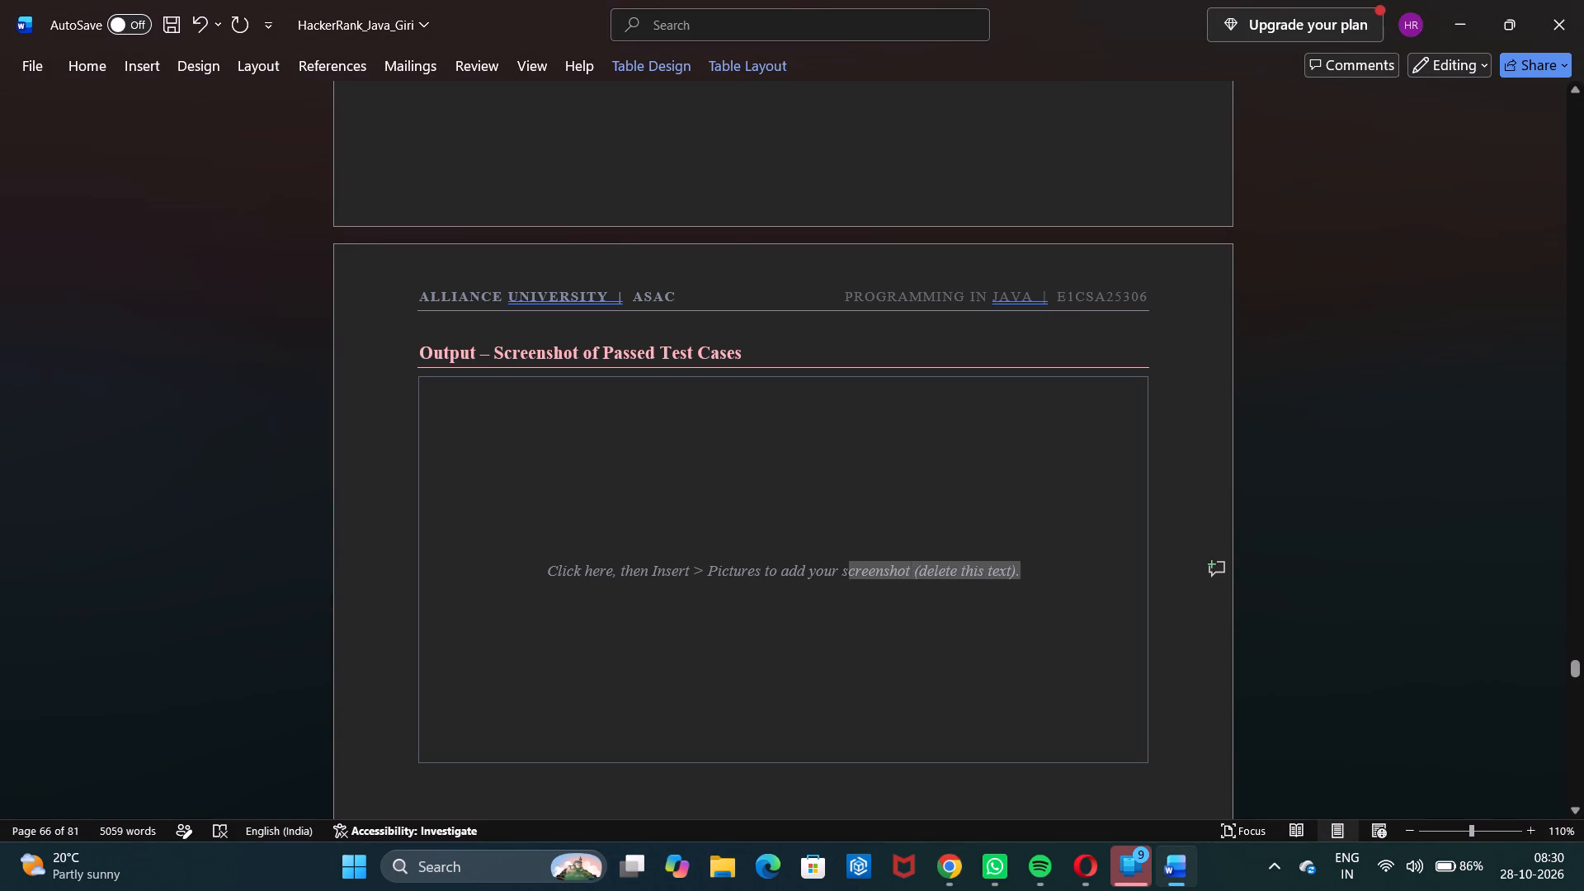
{"action": "left_click_drag", "start_coordinate": [813, 562], "coordinate": [563, 547]}
{"action": "key", "text": "ctrl+v"}
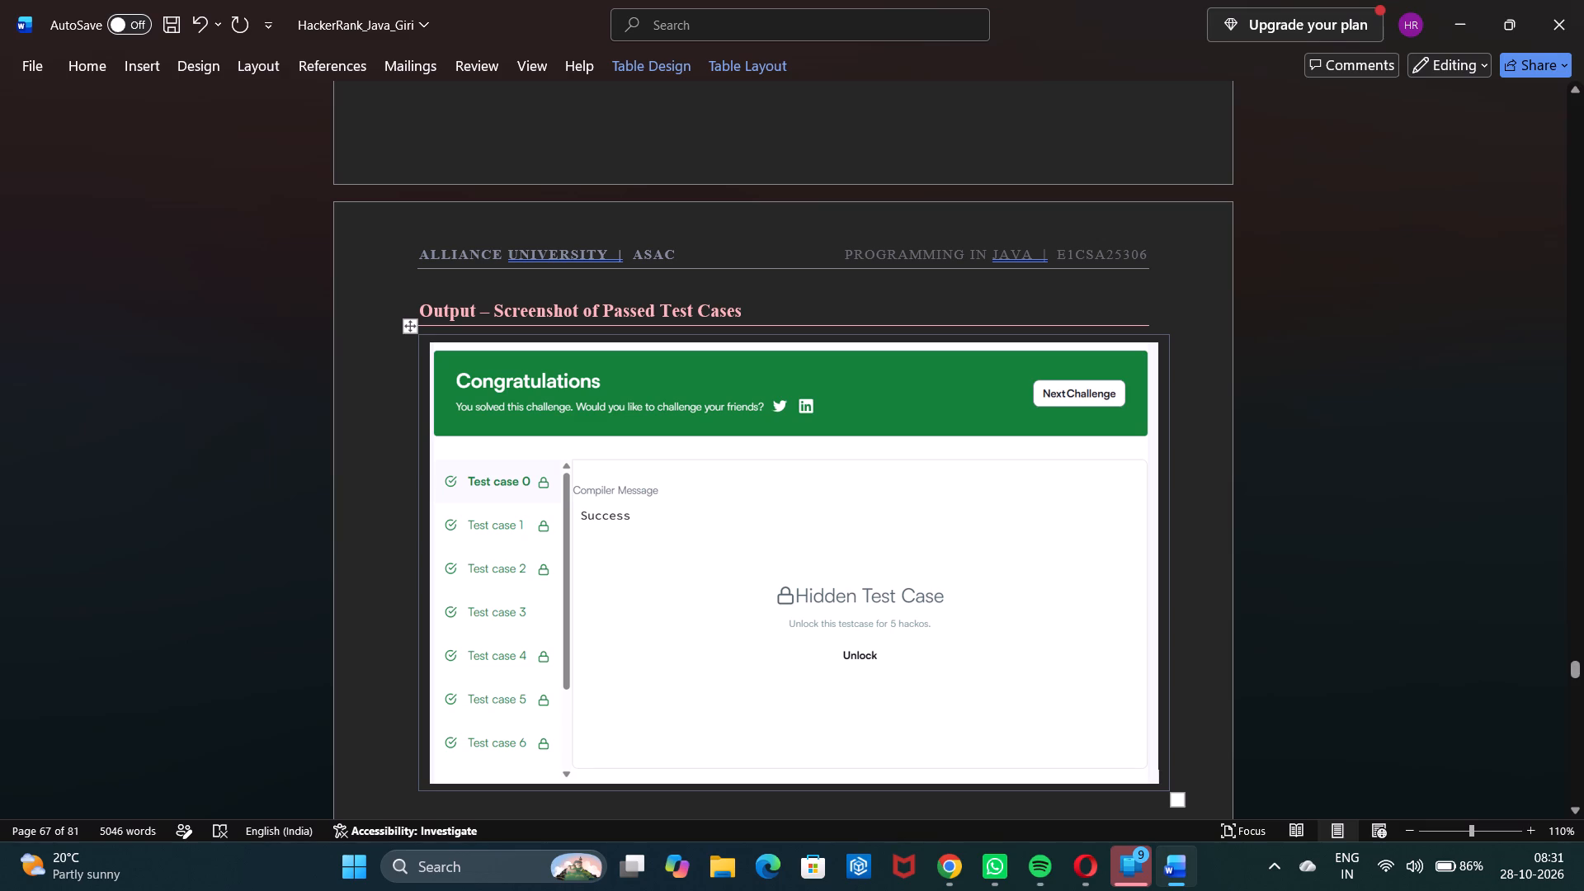
Follow the HackerRank link under question 37, Java HashSet, and check its past submissions.
{"action": "scroll", "coordinate": [1265, 573], "scroll_direction": "down", "scroll_amount": 8}
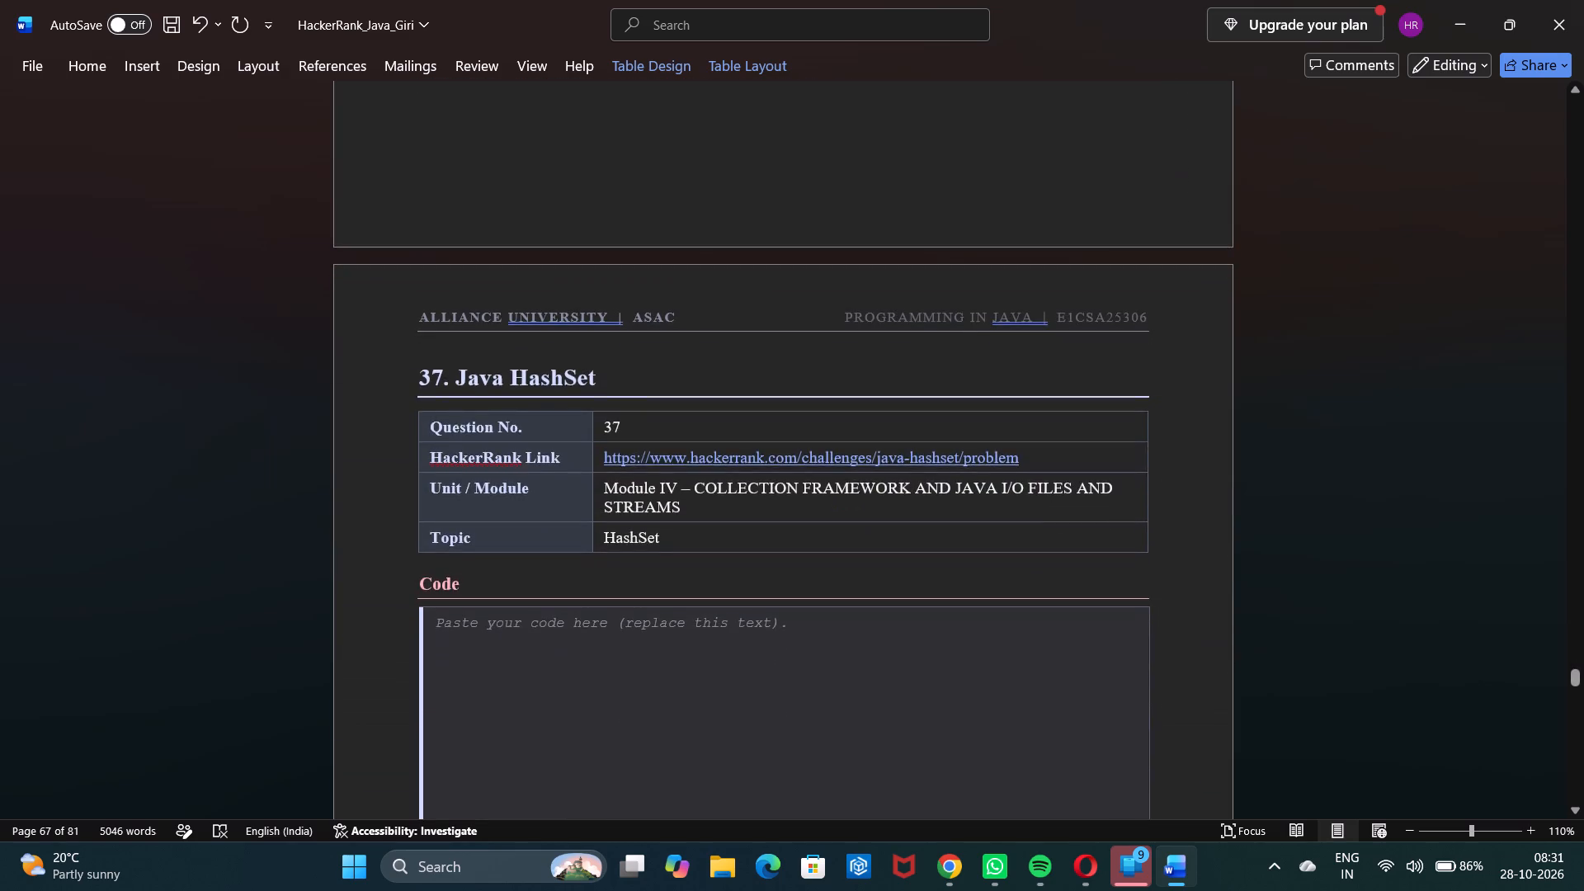
{"action": "scroll", "coordinate": [1265, 573], "scroll_direction": "down", "scroll_amount": 1}
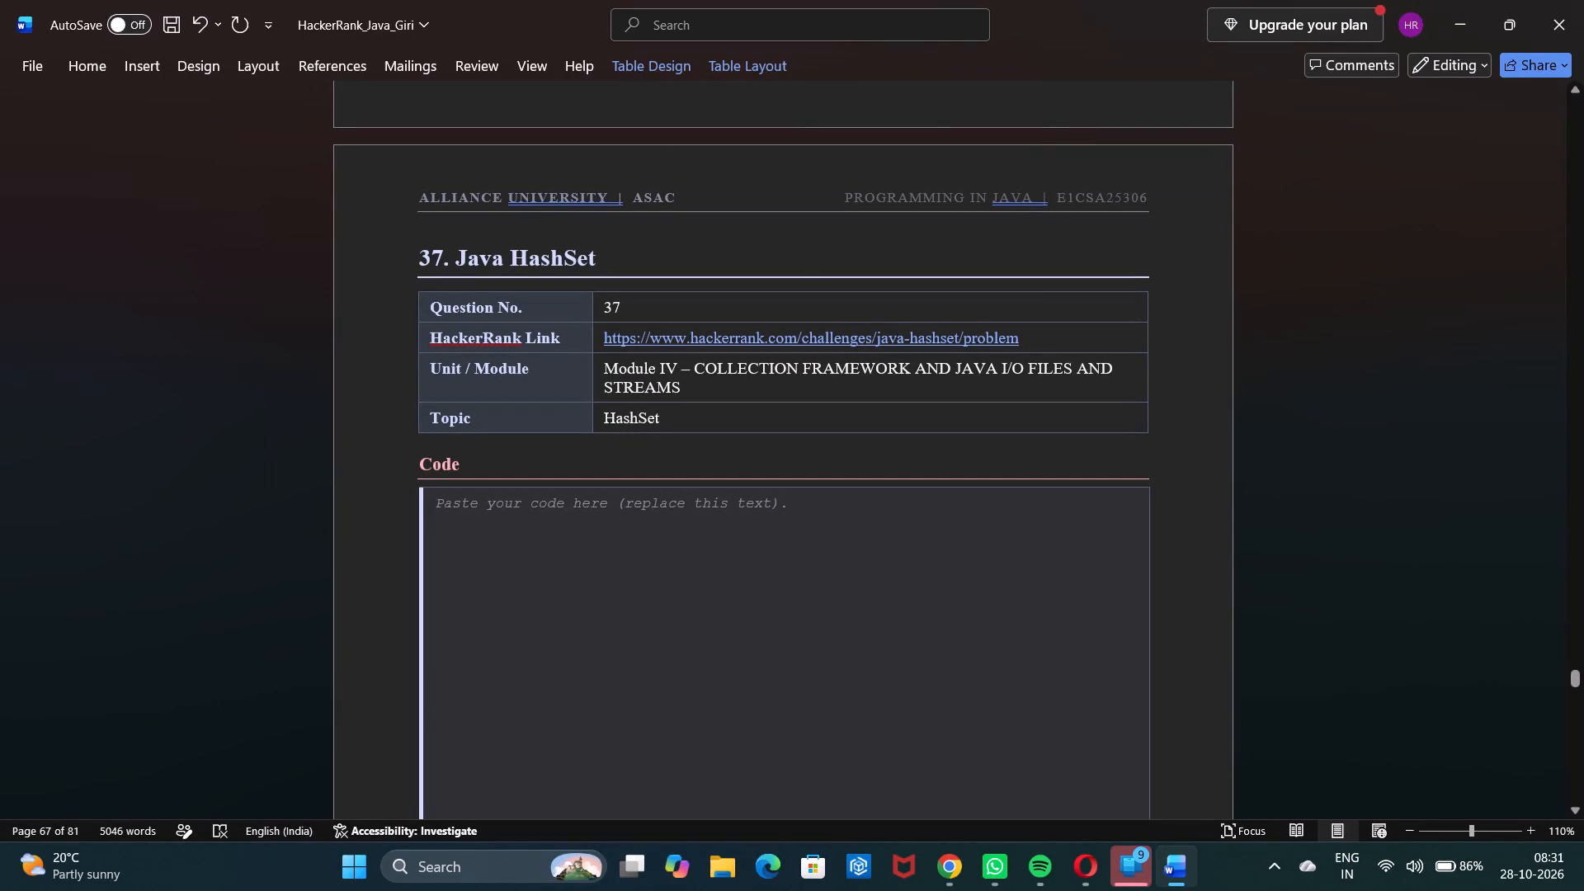
{"action": "left_click", "coordinate": [801, 333], "text": "ctrl"}
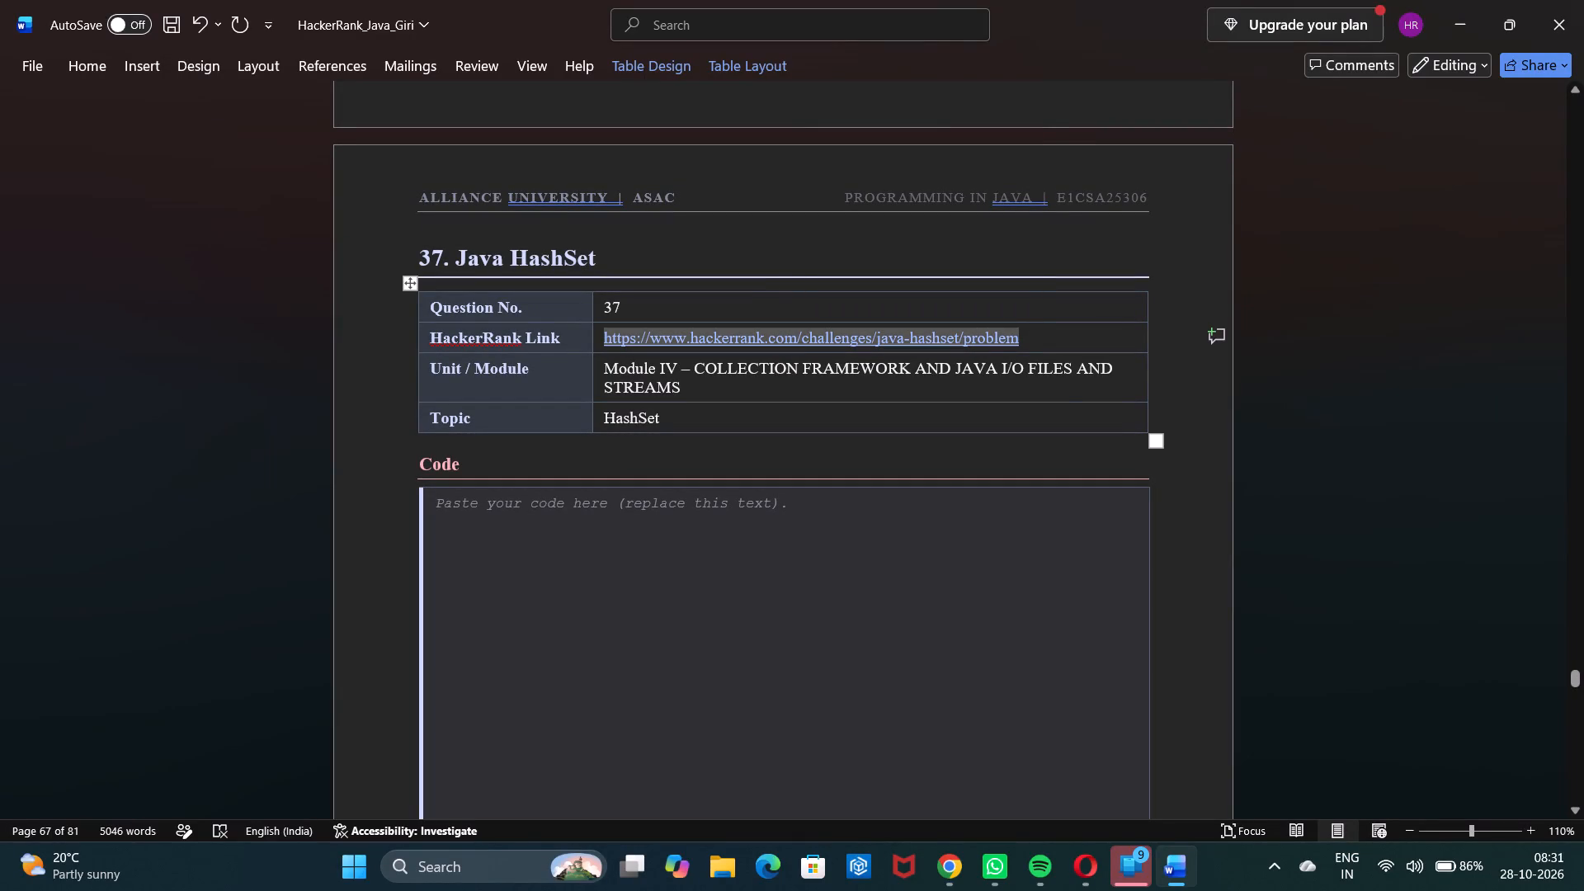
{"action": "left_click", "coordinate": [791, 333], "text": "ctrl"}
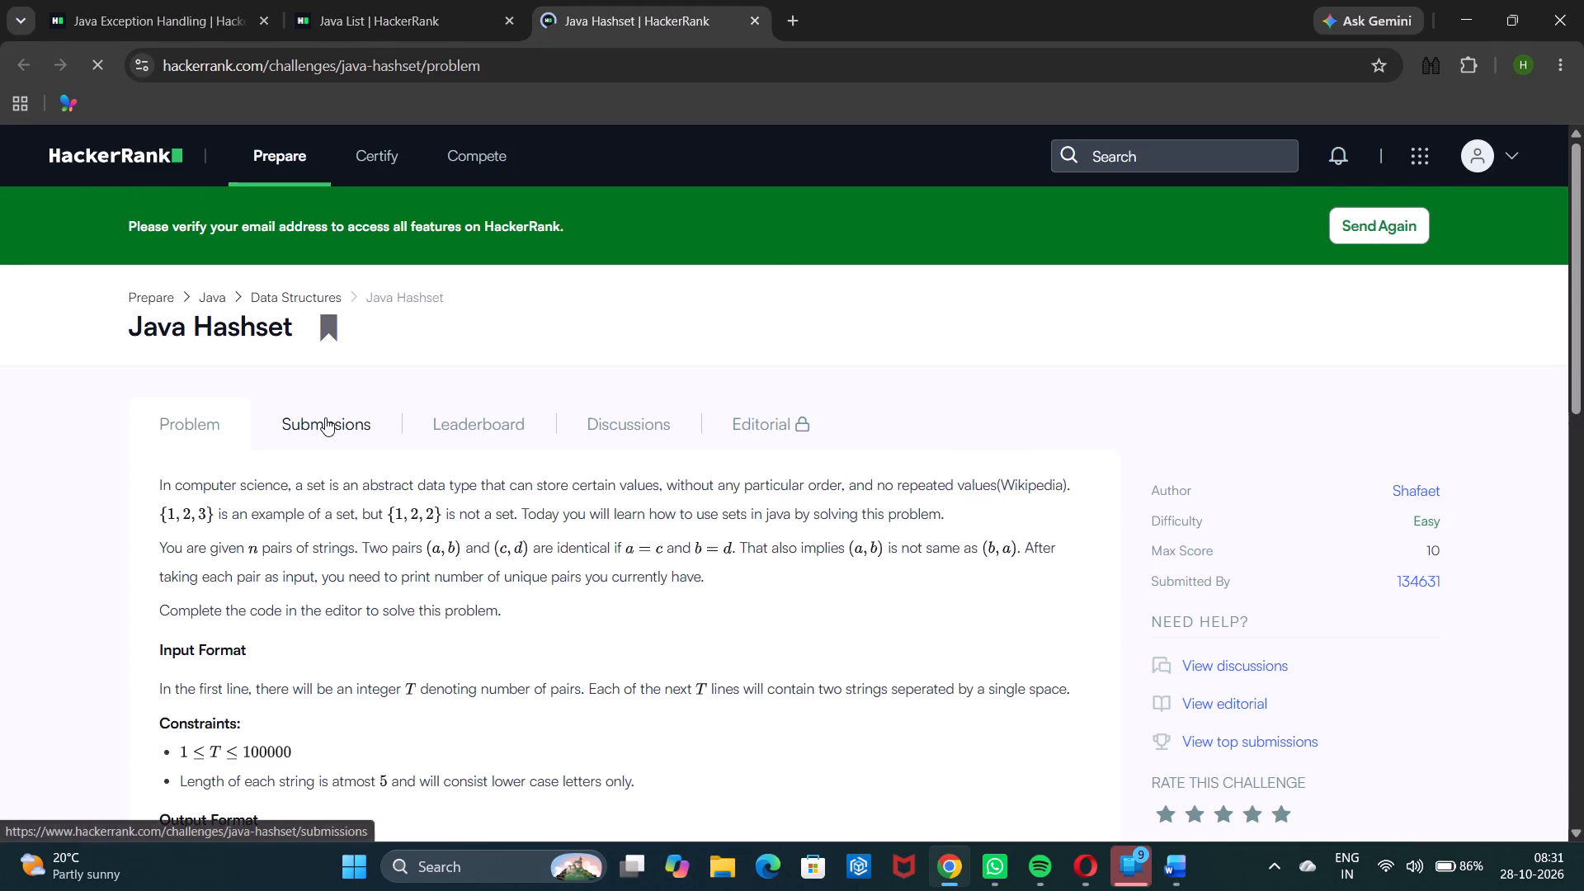
{"action": "left_click", "coordinate": [325, 417]}
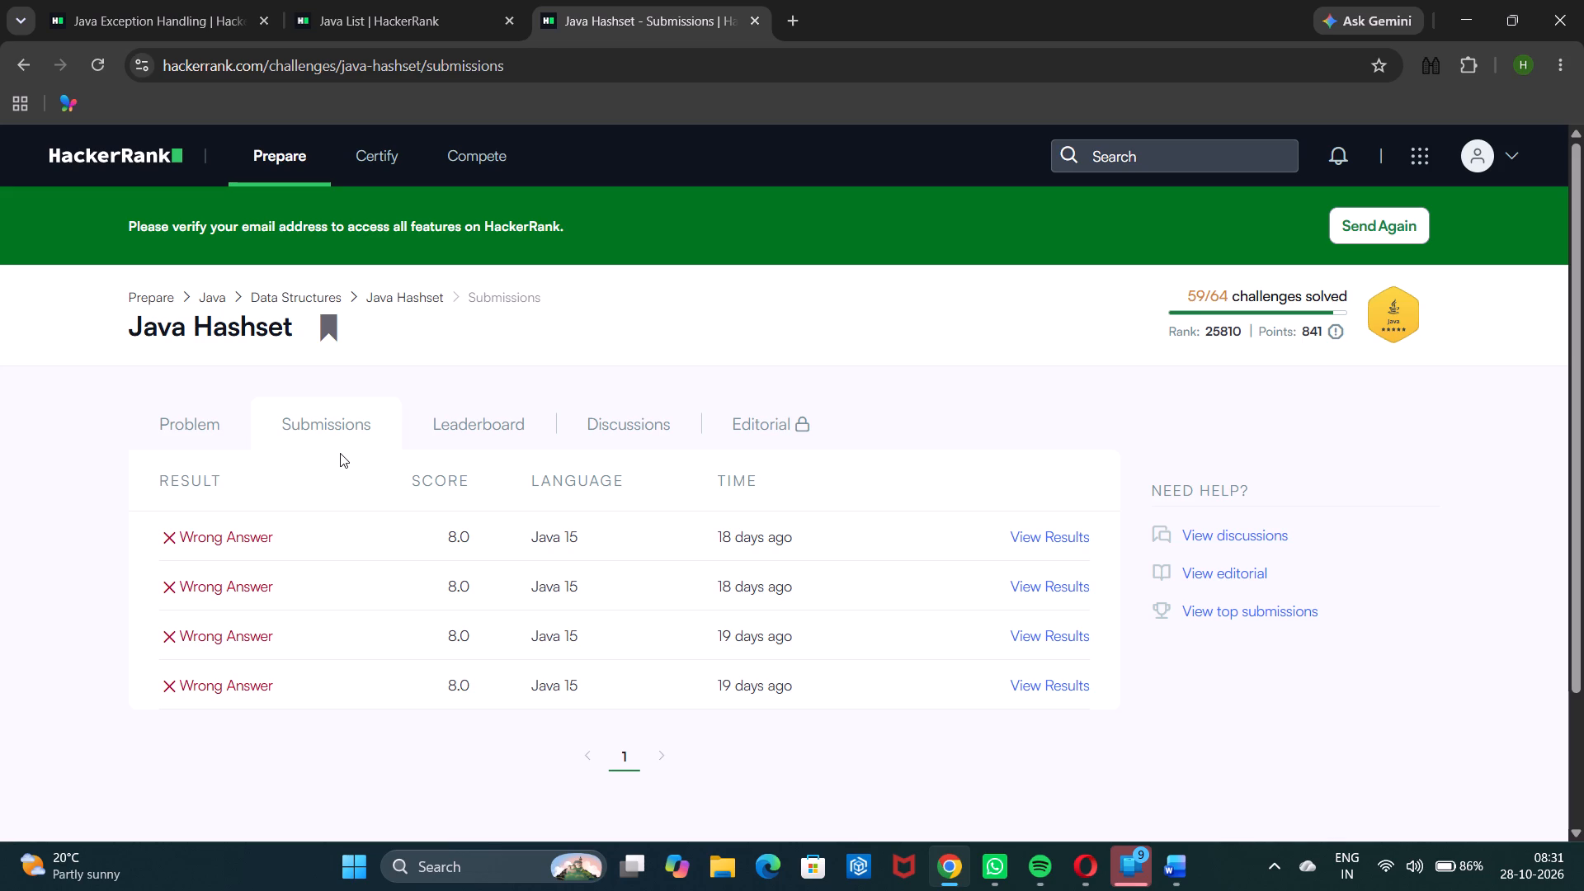
{"action": "double_click", "coordinate": [340, 453]}
Return to Word, skip ahead to question 38 and follow its Java Comparator HackerRank link.
{"action": "left_click", "coordinate": [1175, 859]}
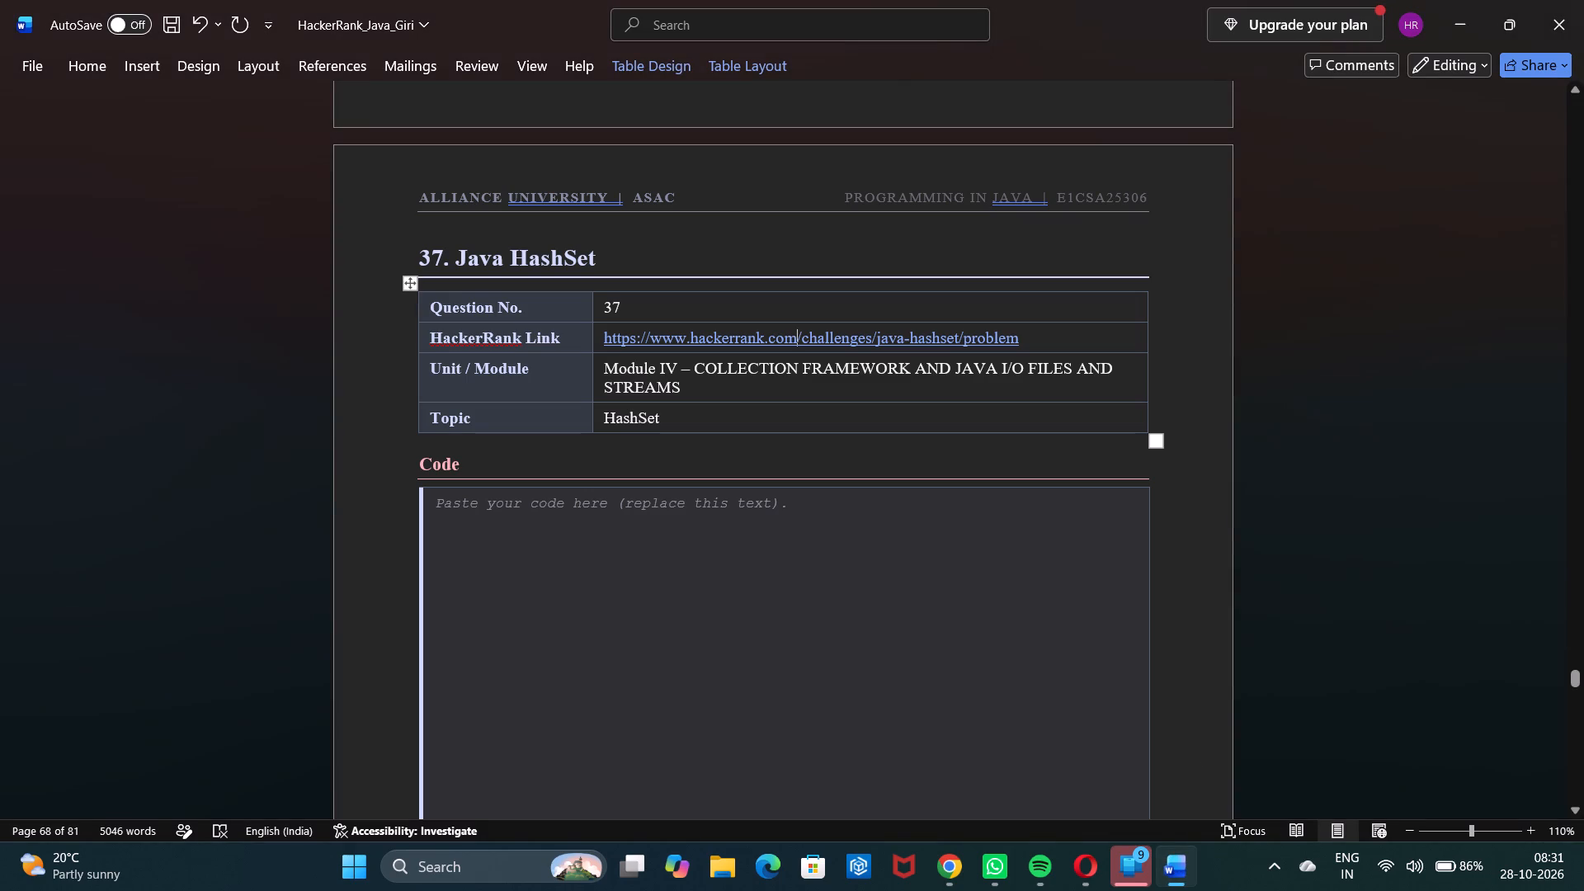
{"action": "scroll", "coordinate": [1197, 650], "scroll_direction": "down", "scroll_amount": 5}
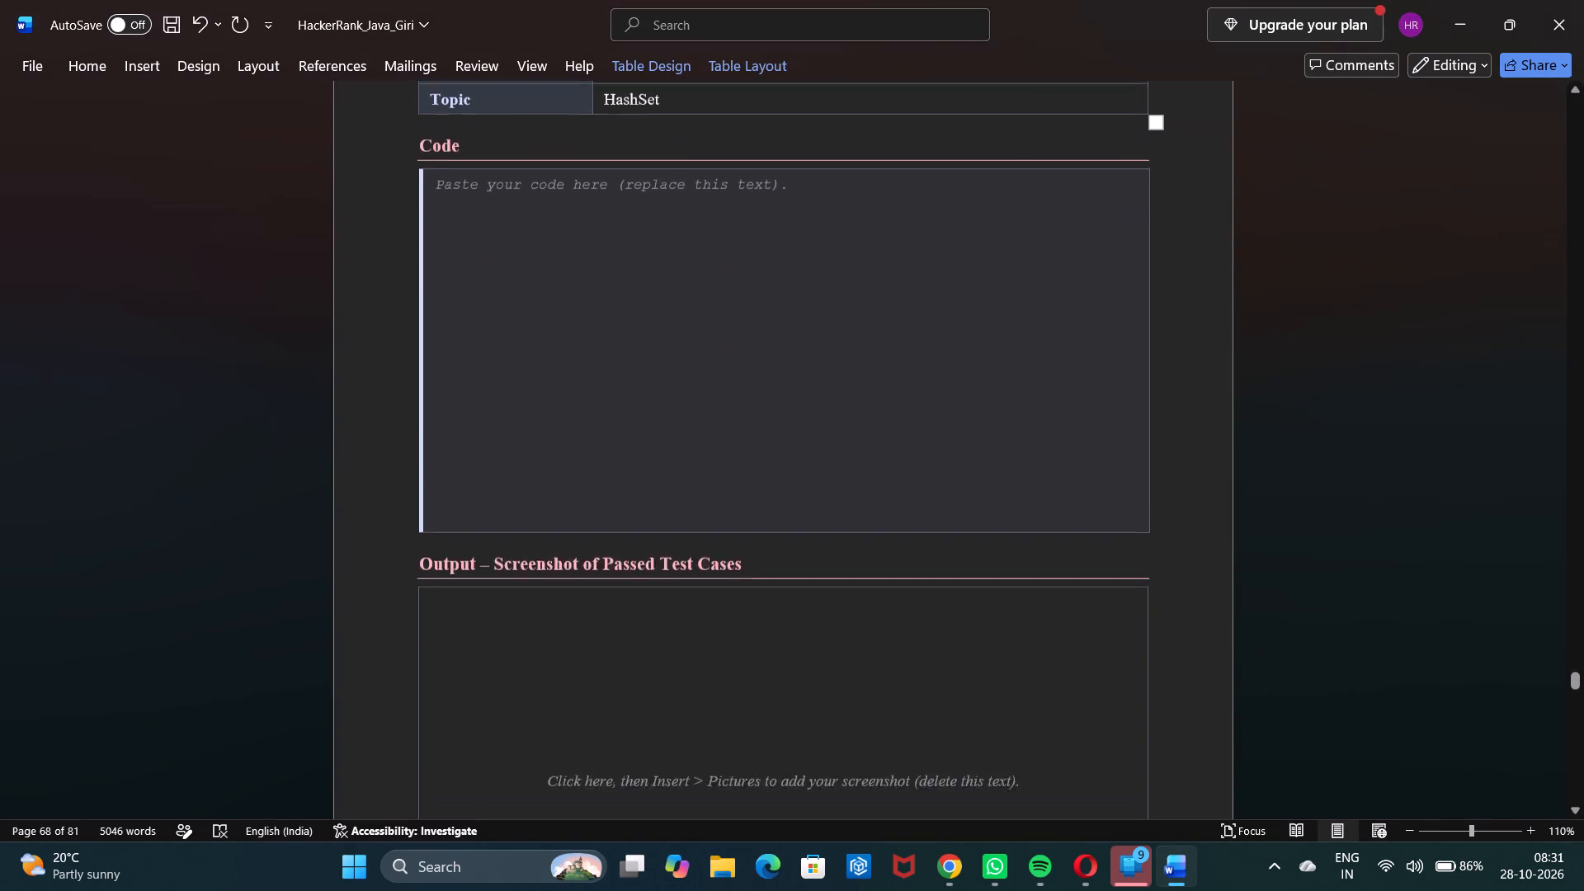
{"action": "scroll", "coordinate": [1197, 650], "scroll_direction": "down", "scroll_amount": 3}
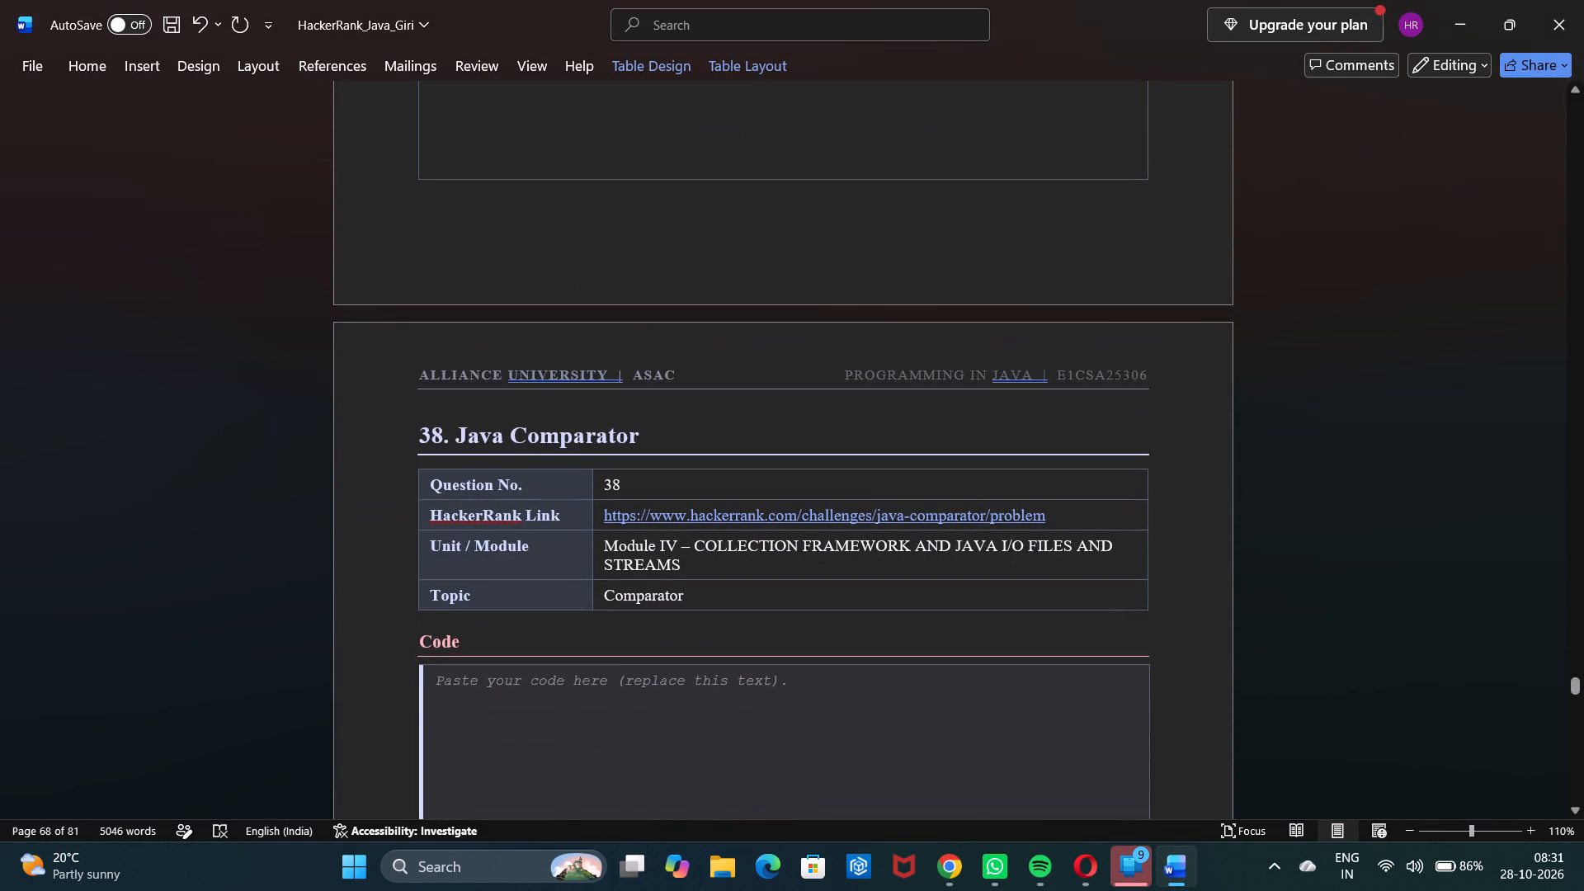
{"action": "left_click", "coordinate": [832, 515], "text": "ctrl"}
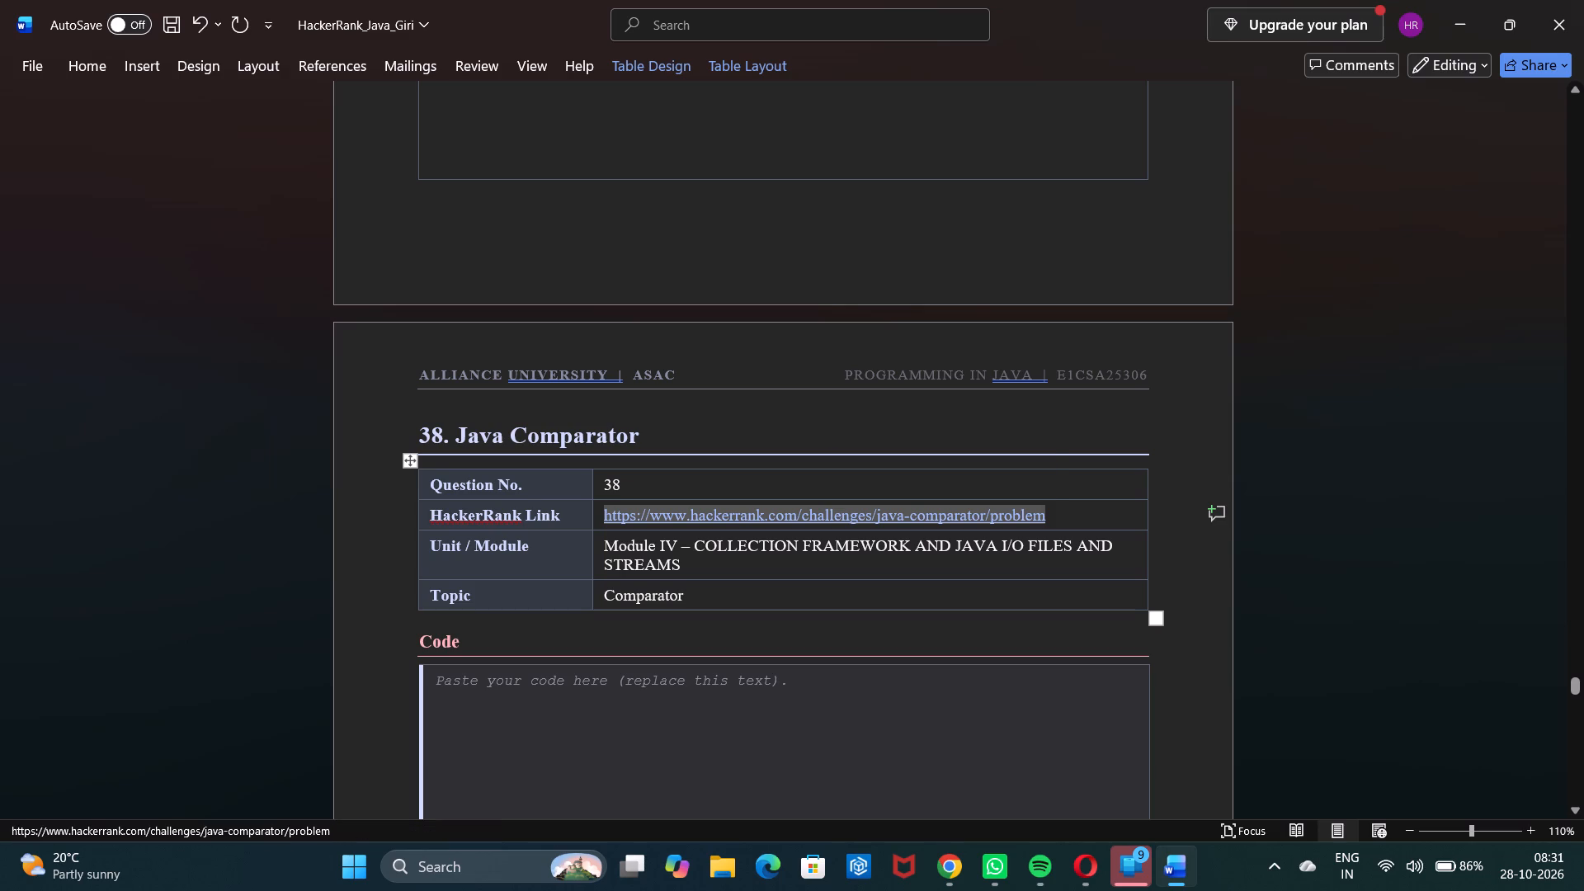
{"action": "left_click", "coordinate": [819, 511], "text": "ctrl"}
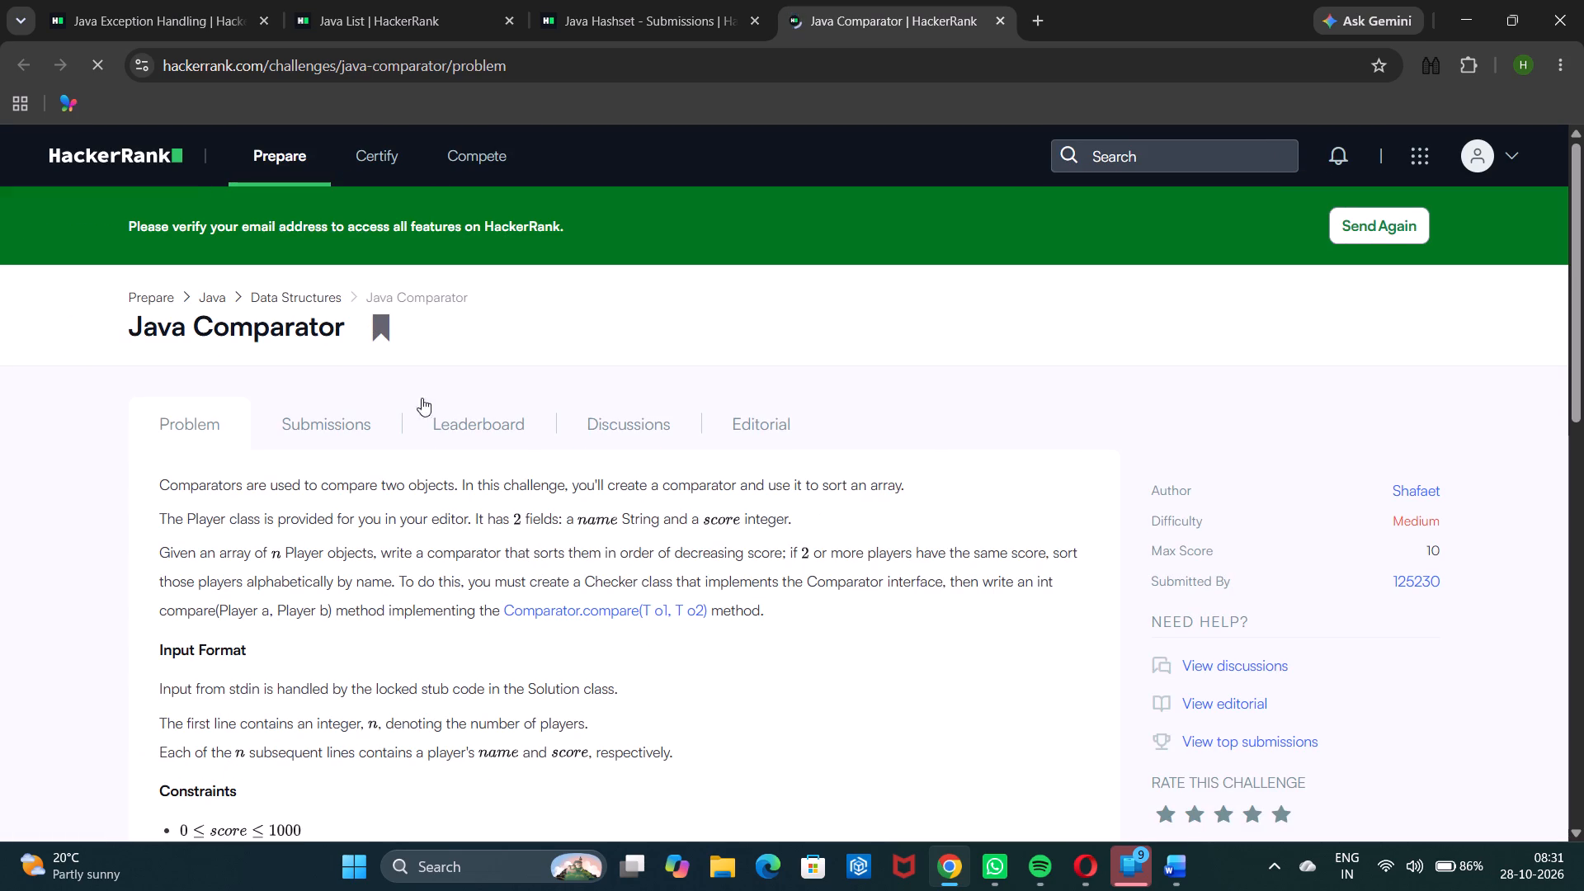
Open the accepted Java Comparator submission and load its code into the editor.
{"action": "left_click", "coordinate": [313, 429]}
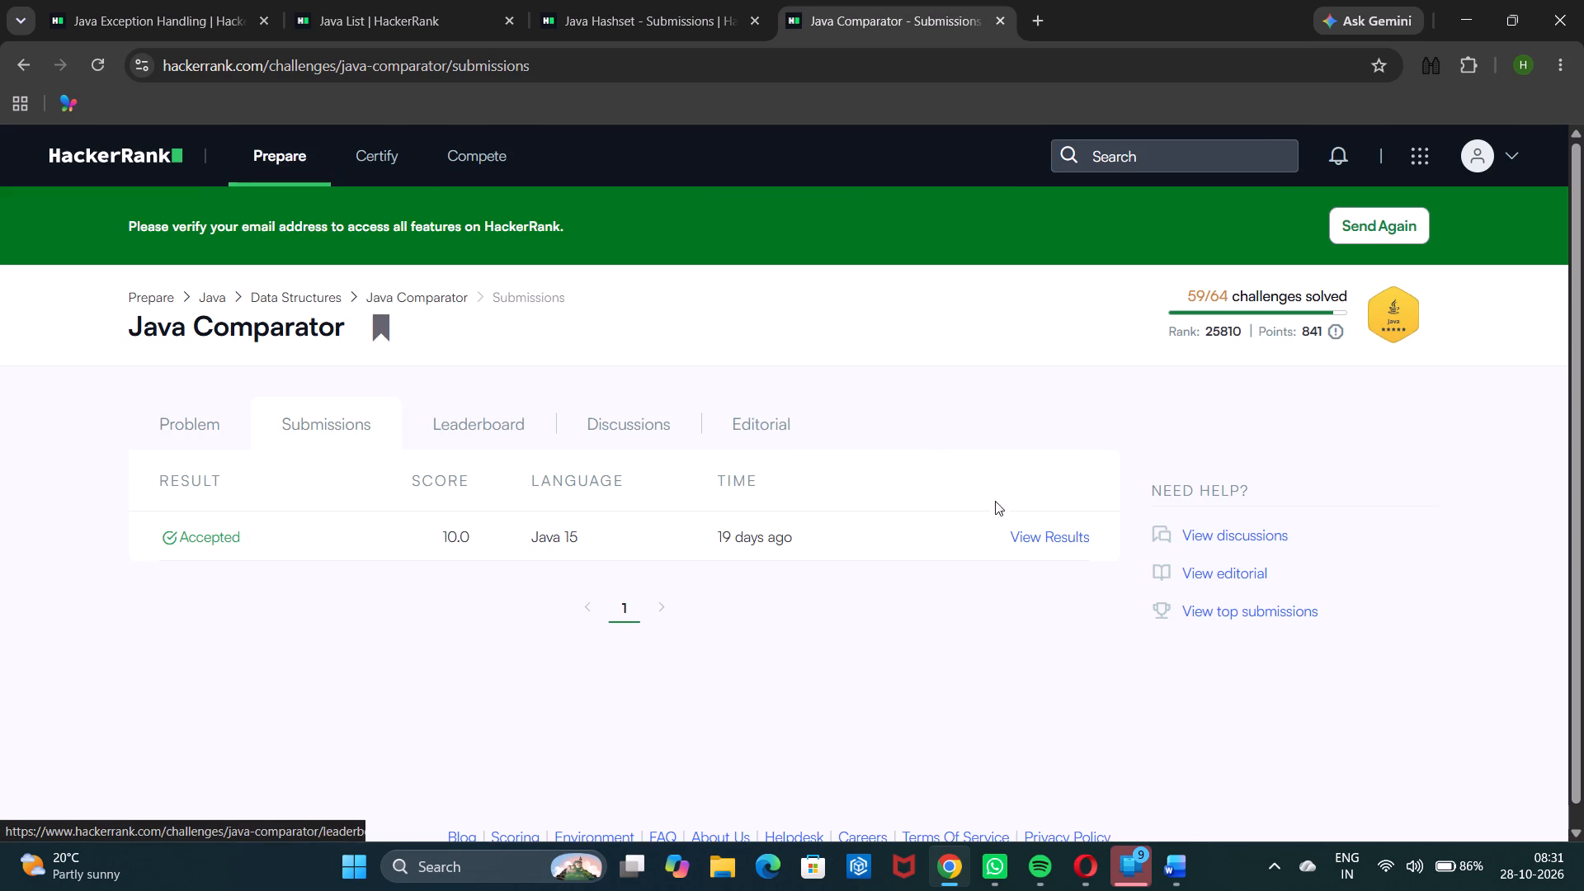
{"action": "left_click", "coordinate": [1039, 534]}
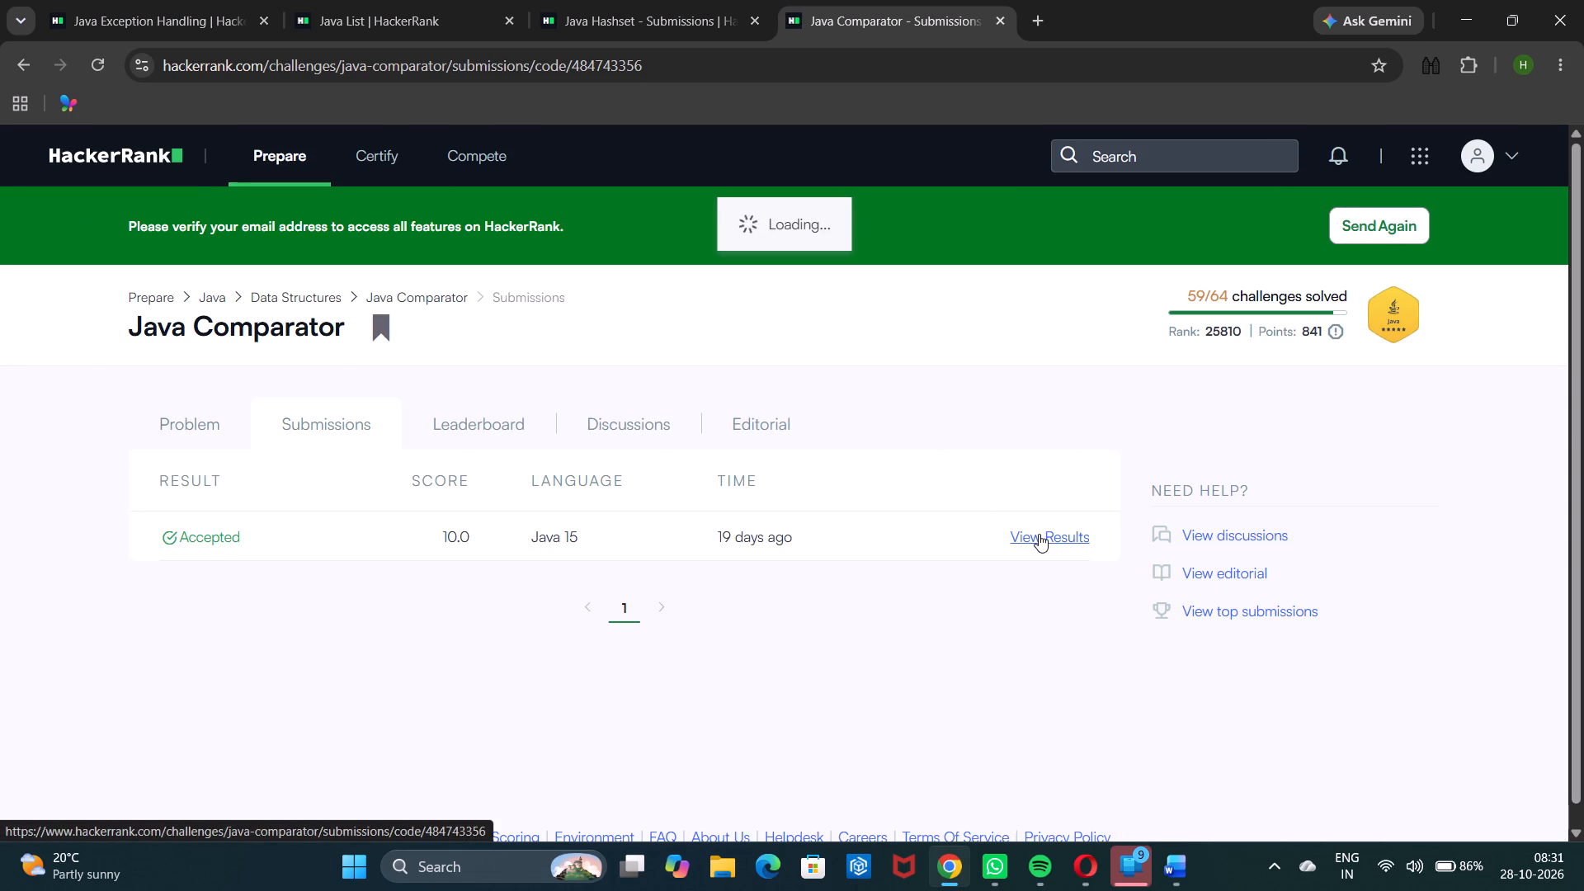
{"action": "scroll", "coordinate": [749, 577], "scroll_direction": "down", "scroll_amount": 6}
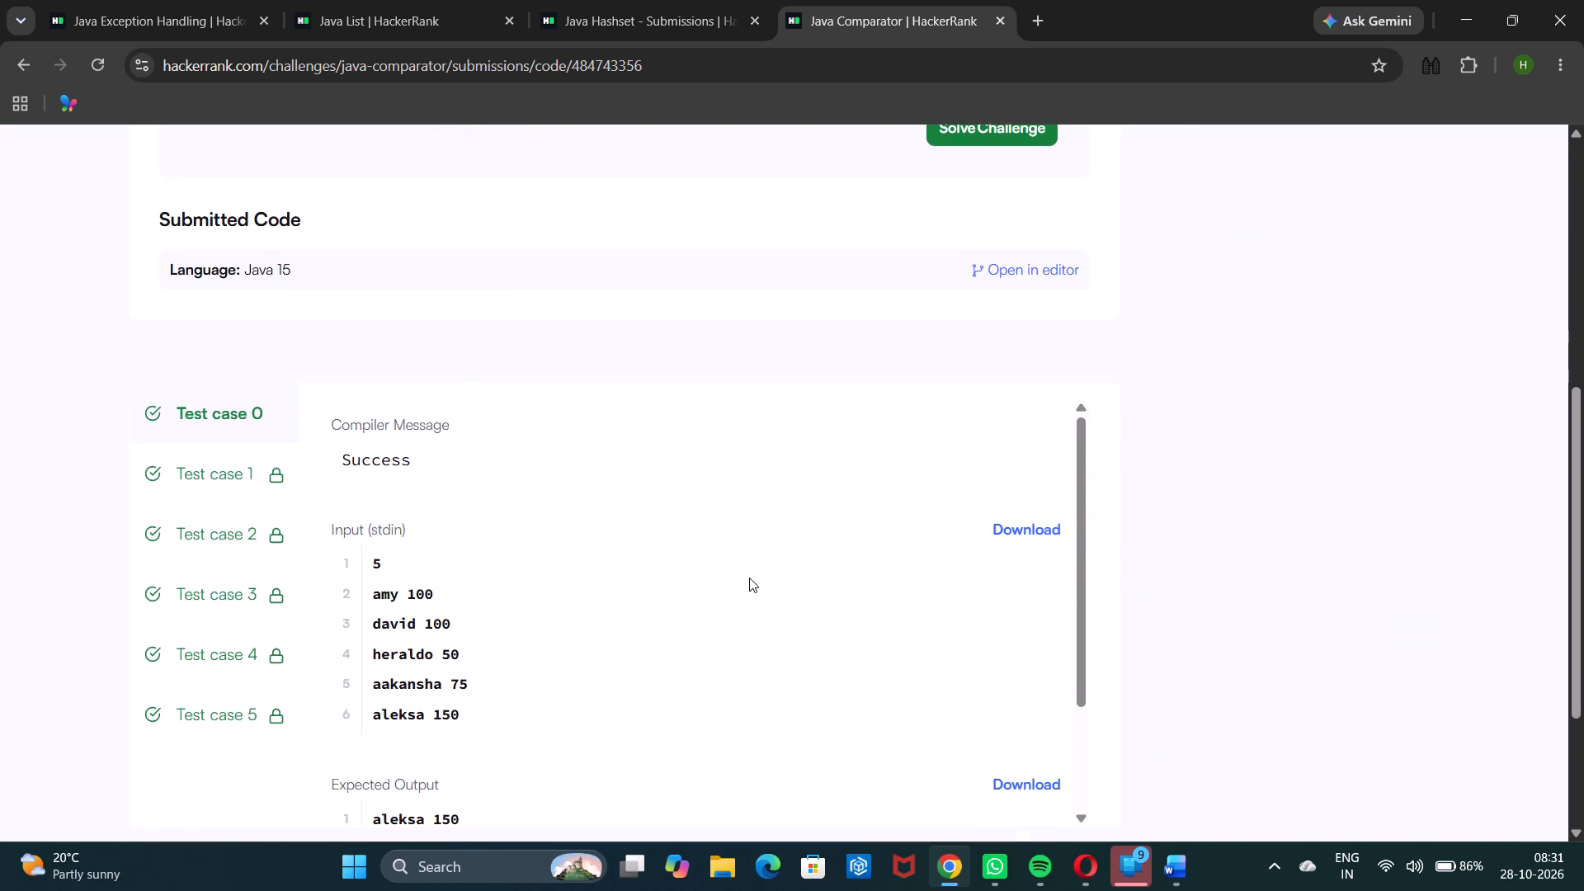
{"action": "scroll", "coordinate": [749, 577], "scroll_direction": "up", "scroll_amount": 4}
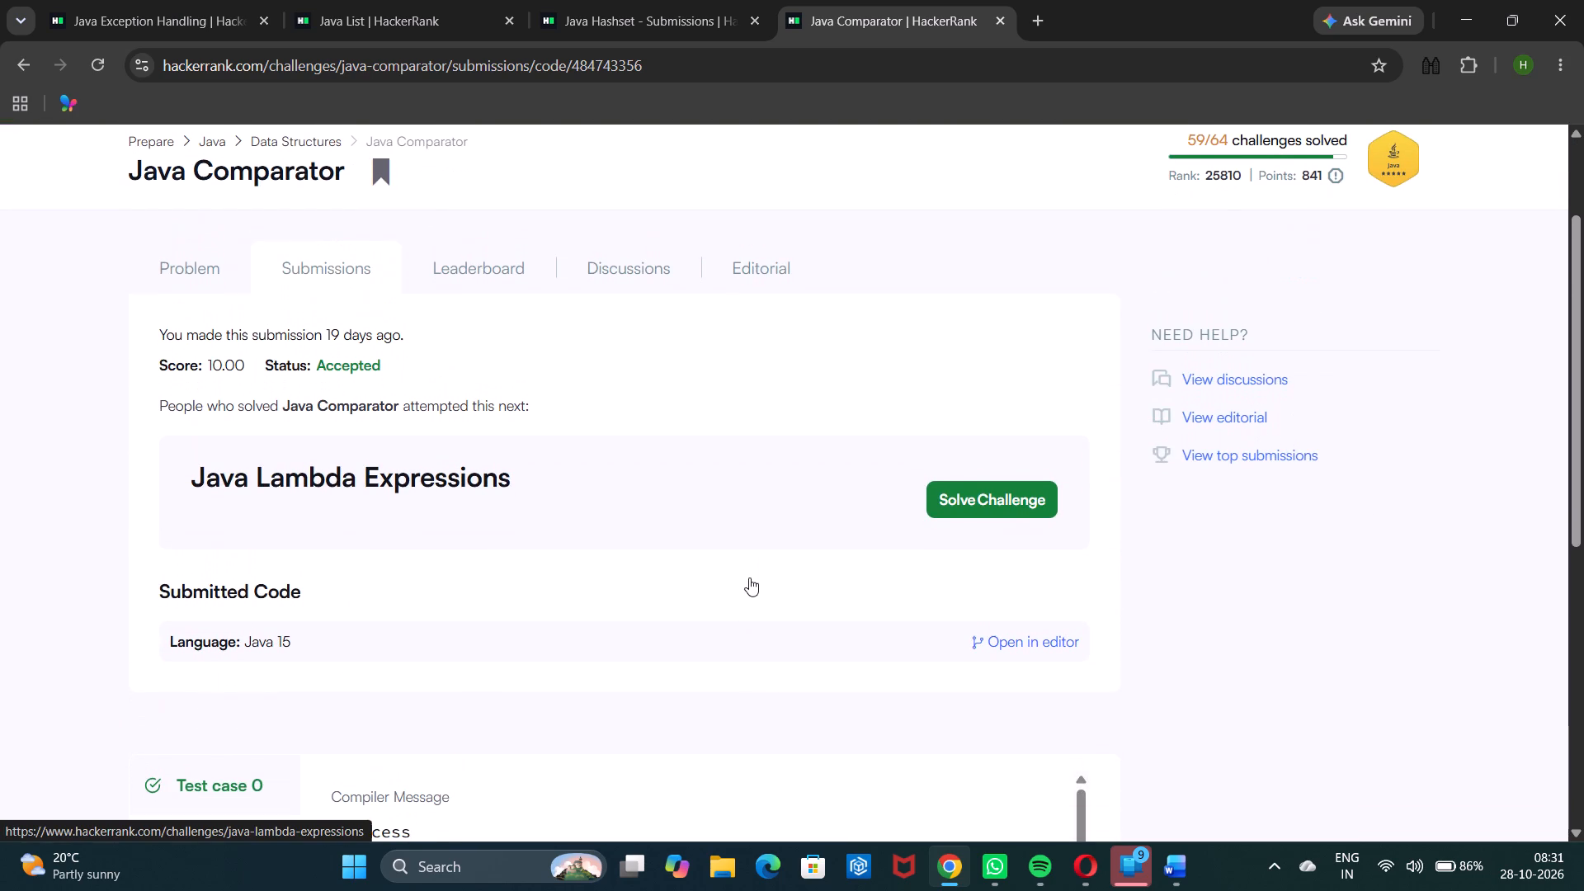
{"action": "scroll", "coordinate": [749, 577], "scroll_direction": "up", "scroll_amount": 1}
{"action": "scroll", "coordinate": [749, 577], "scroll_direction": "down", "scroll_amount": 4}
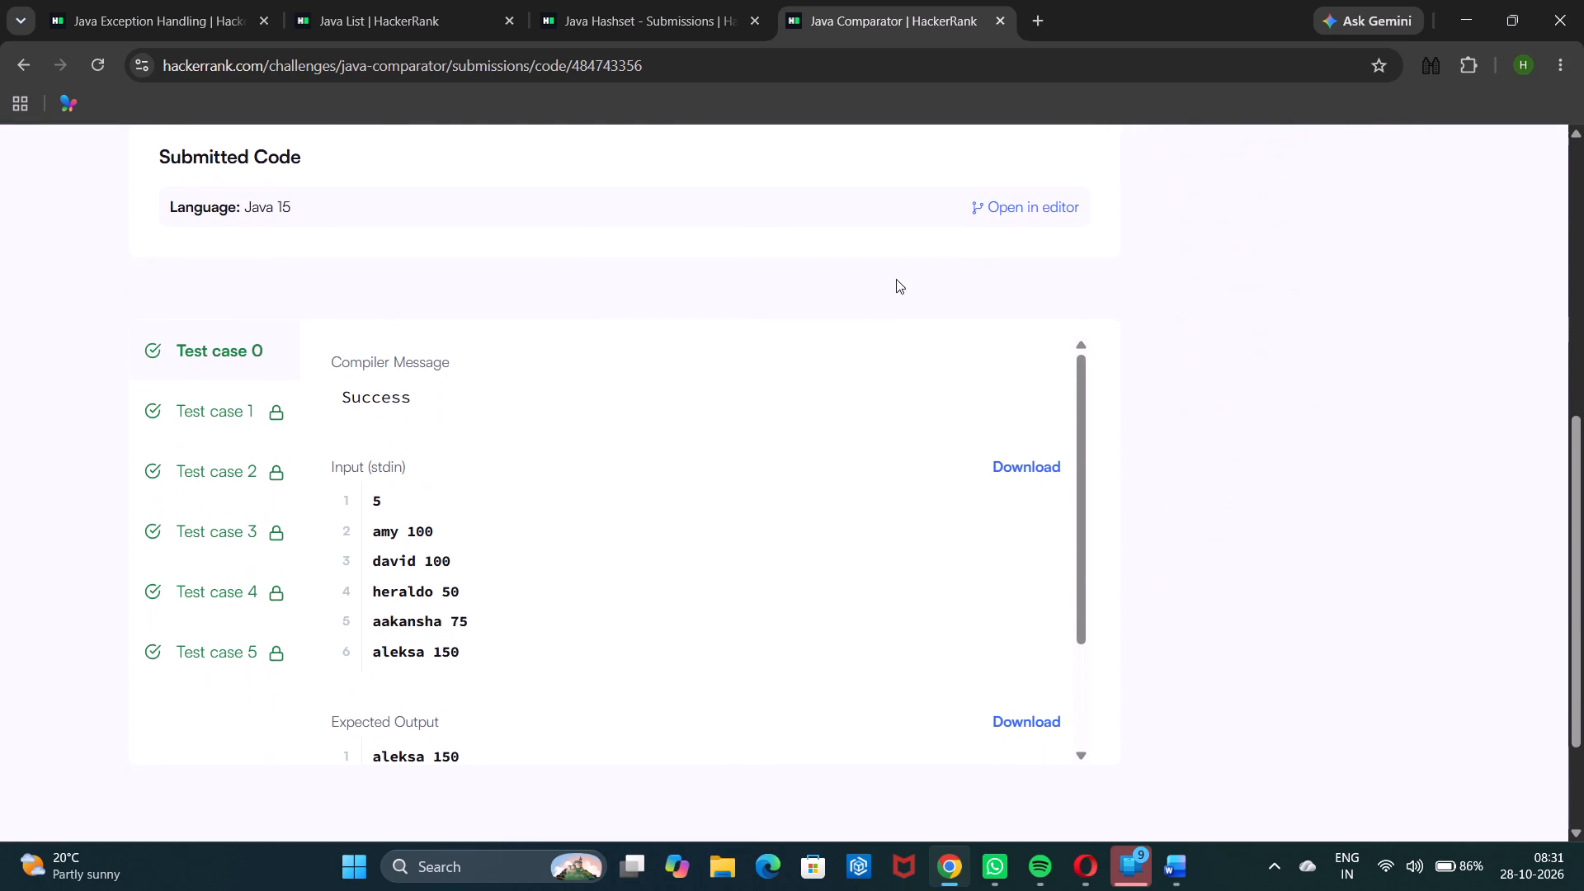
{"action": "left_click", "coordinate": [1031, 211]}
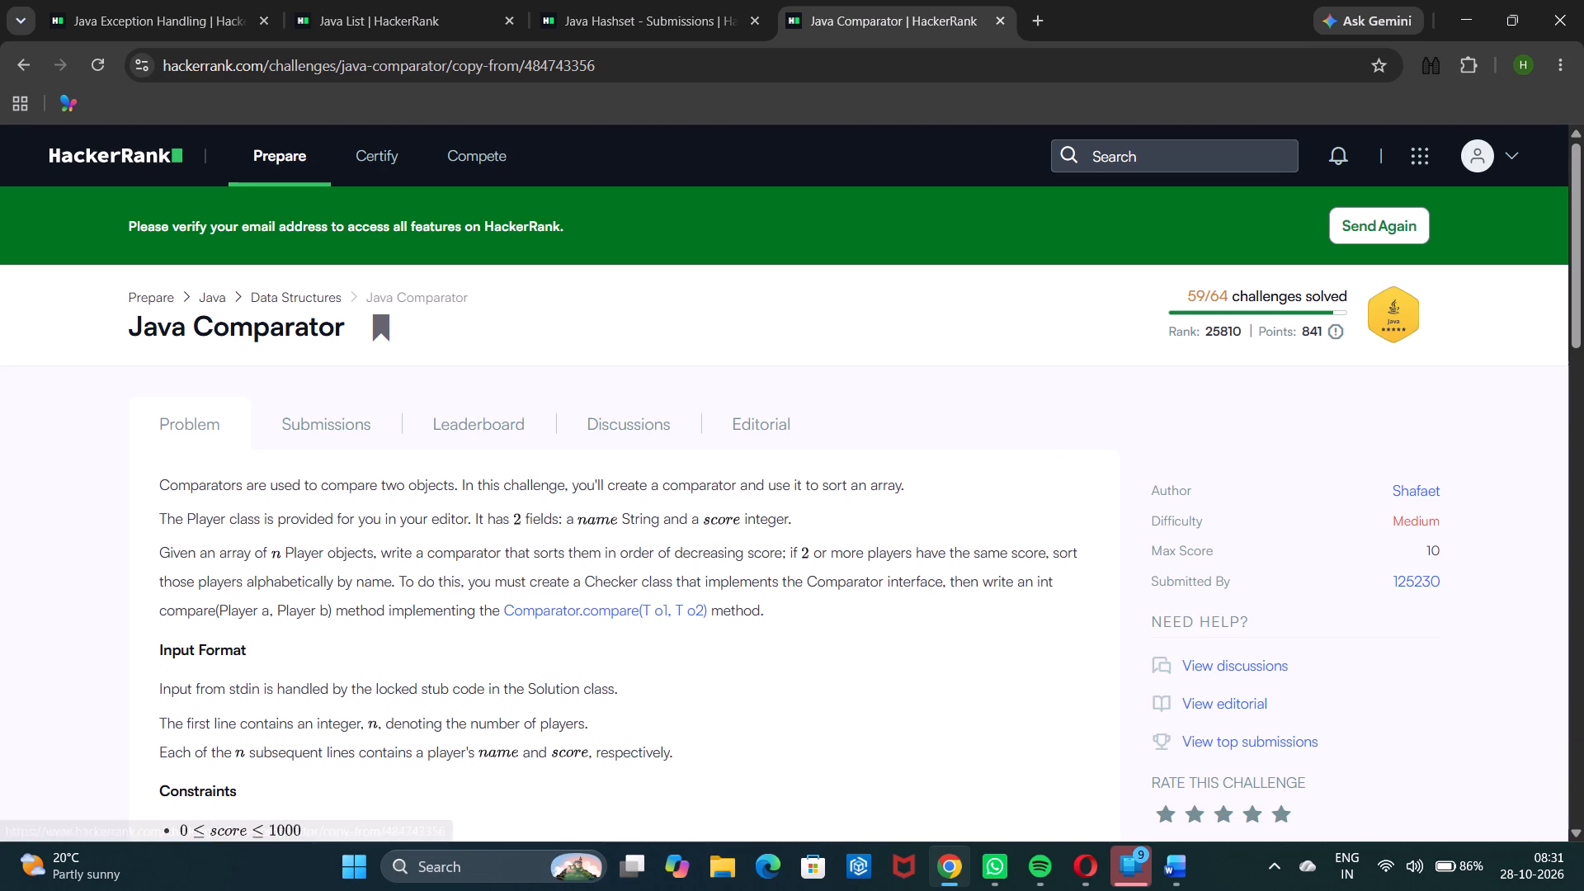
Check the Java Comparator submissions list, go back to the accepted submission's page and look through its submitted code.
{"action": "scroll", "coordinate": [754, 512], "scroll_direction": "down", "scroll_amount": 1}
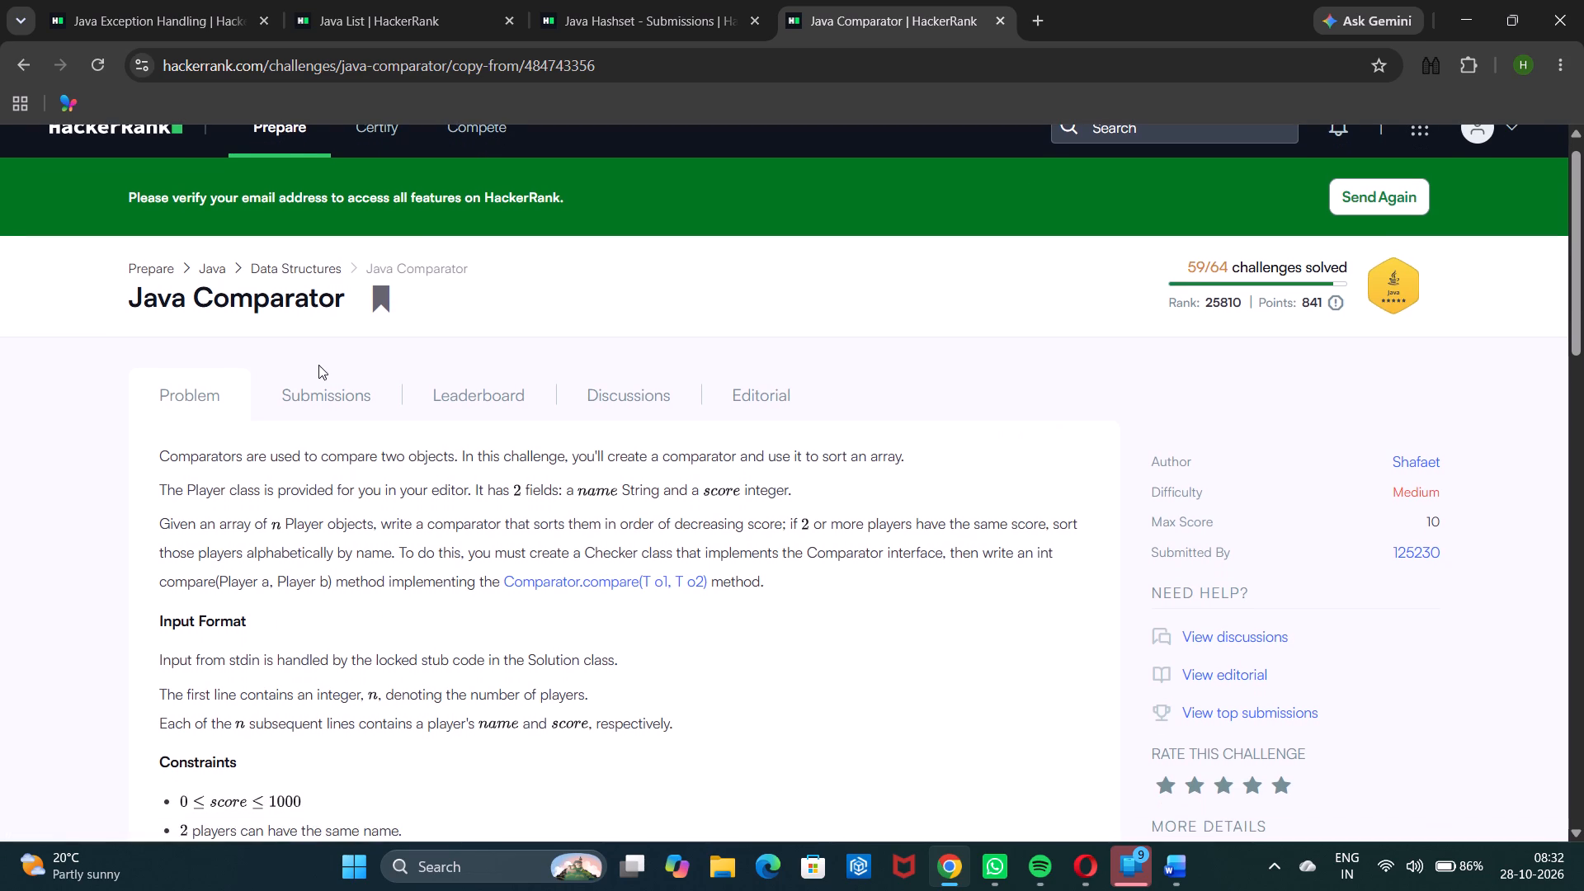
{"action": "left_click", "coordinate": [328, 393]}
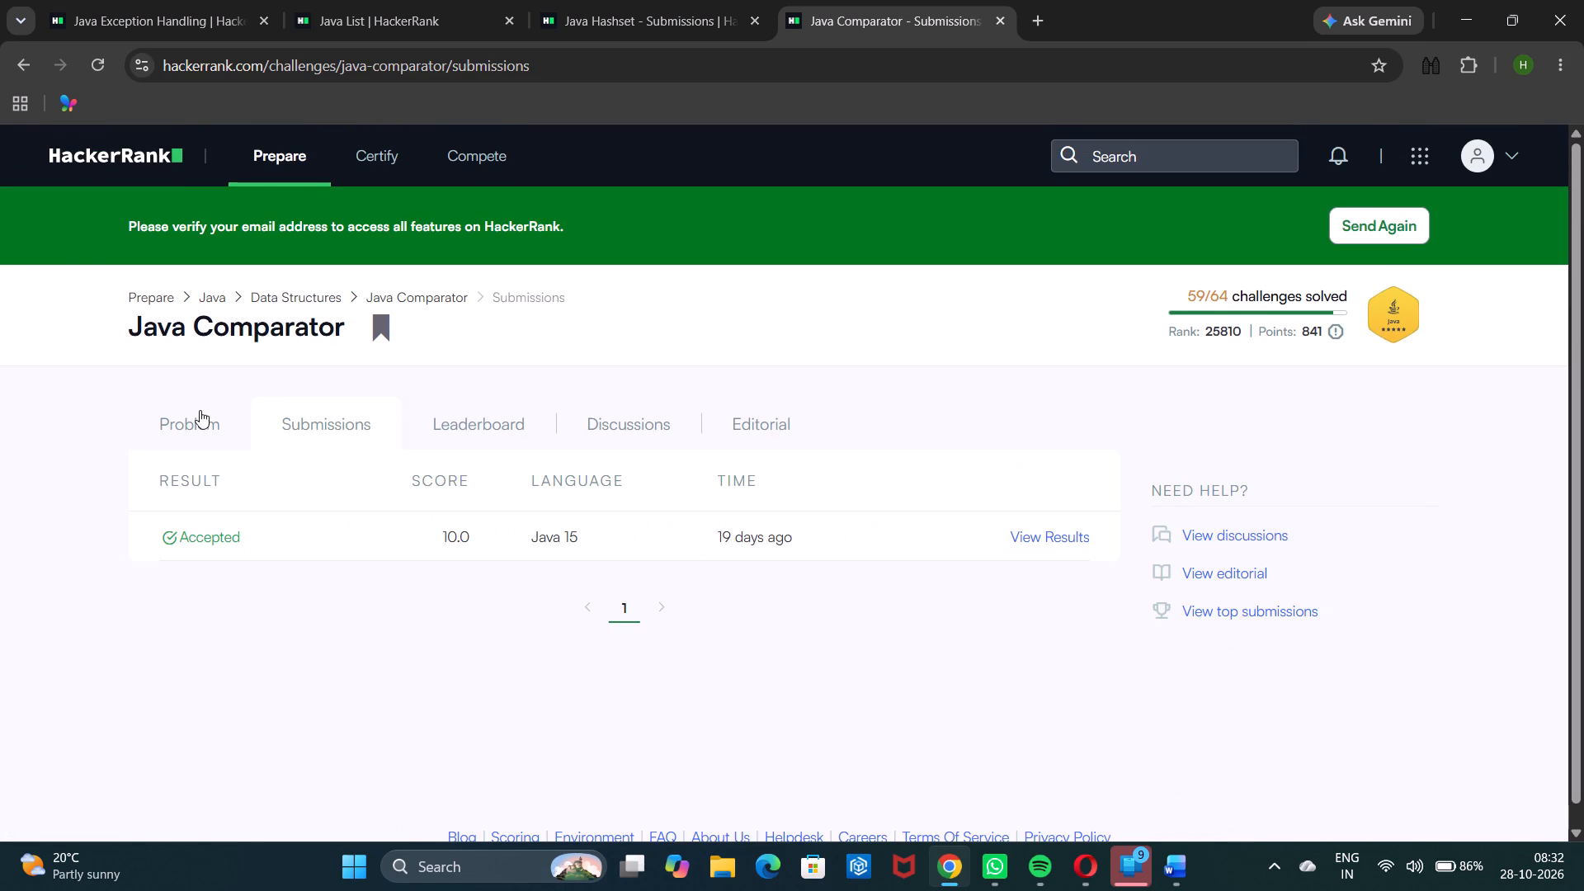
{"action": "left_click", "coordinate": [26, 65]}
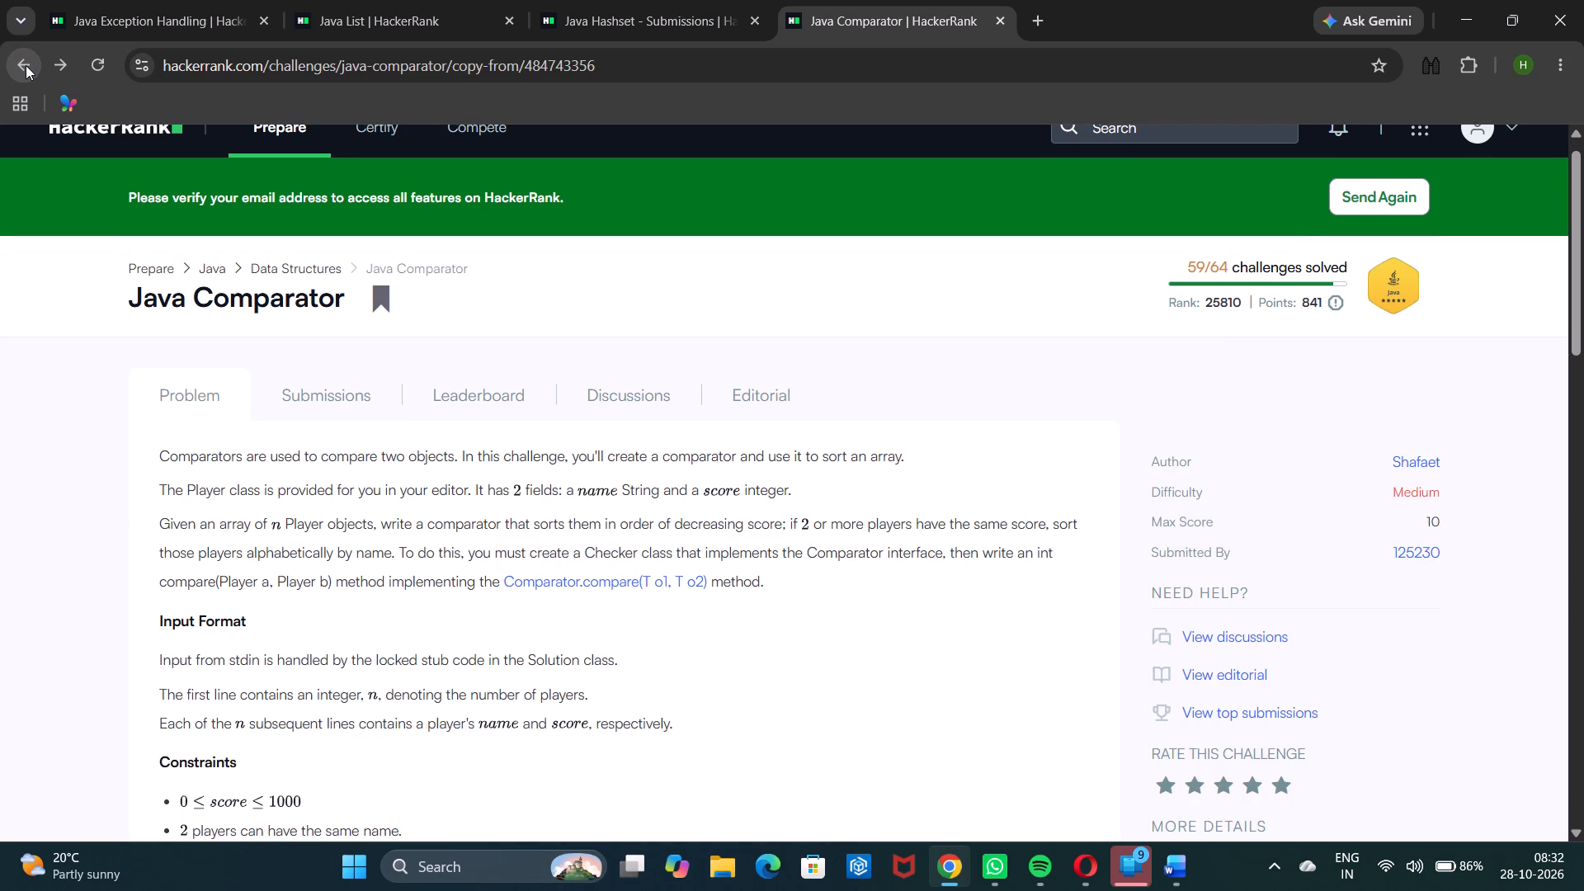
{"action": "left_click", "coordinate": [26, 65]}
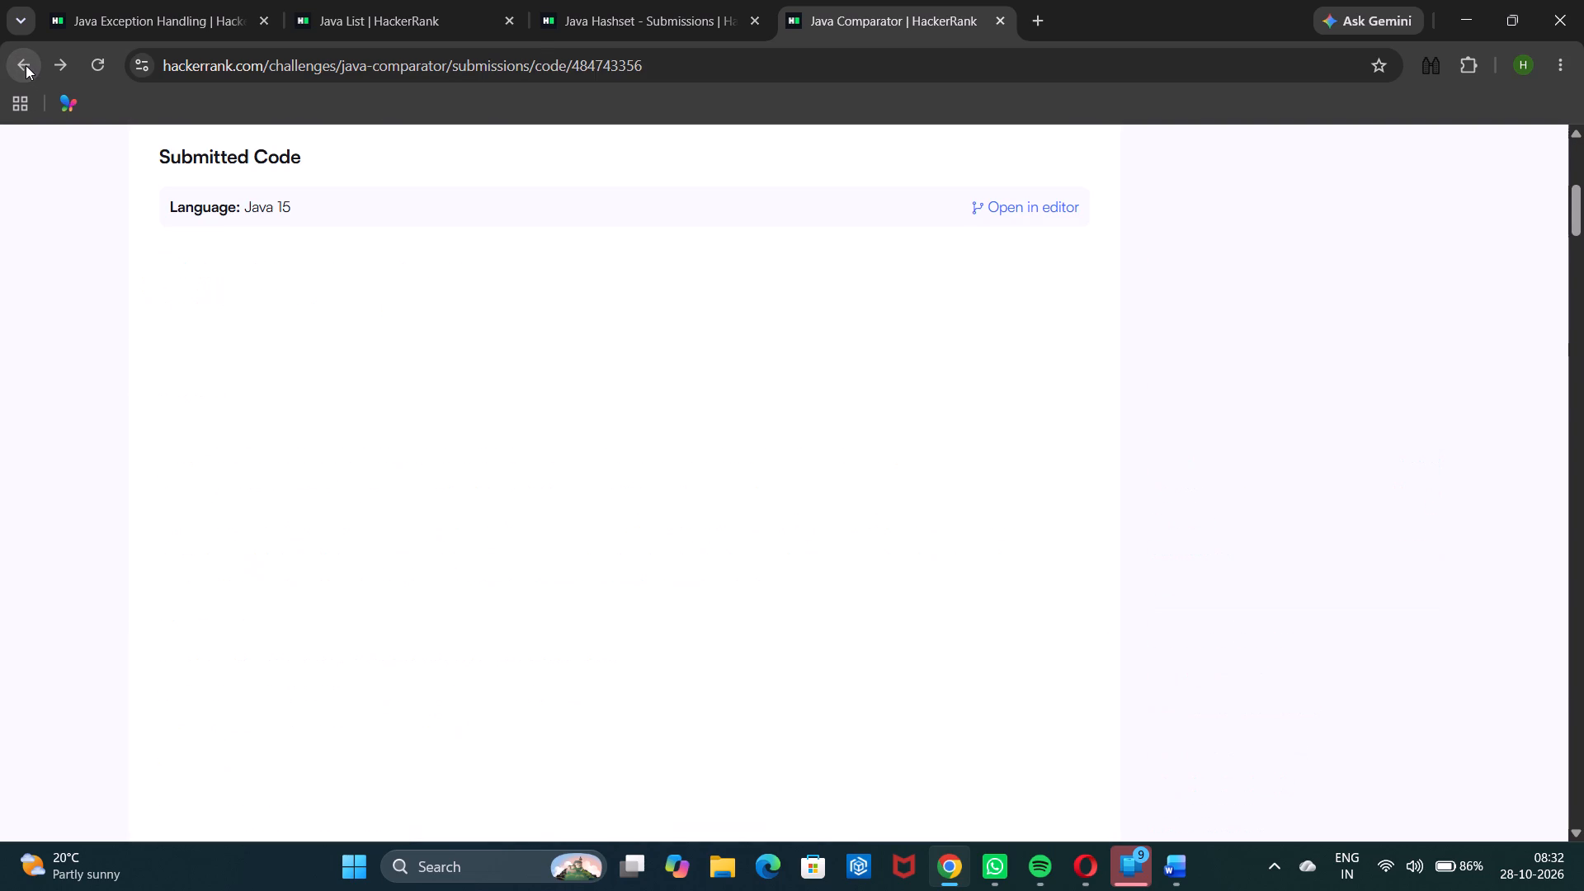
{"action": "scroll", "coordinate": [615, 328], "scroll_direction": "up", "scroll_amount": 3}
{"action": "scroll", "coordinate": [615, 328], "scroll_direction": "down", "scroll_amount": 1}
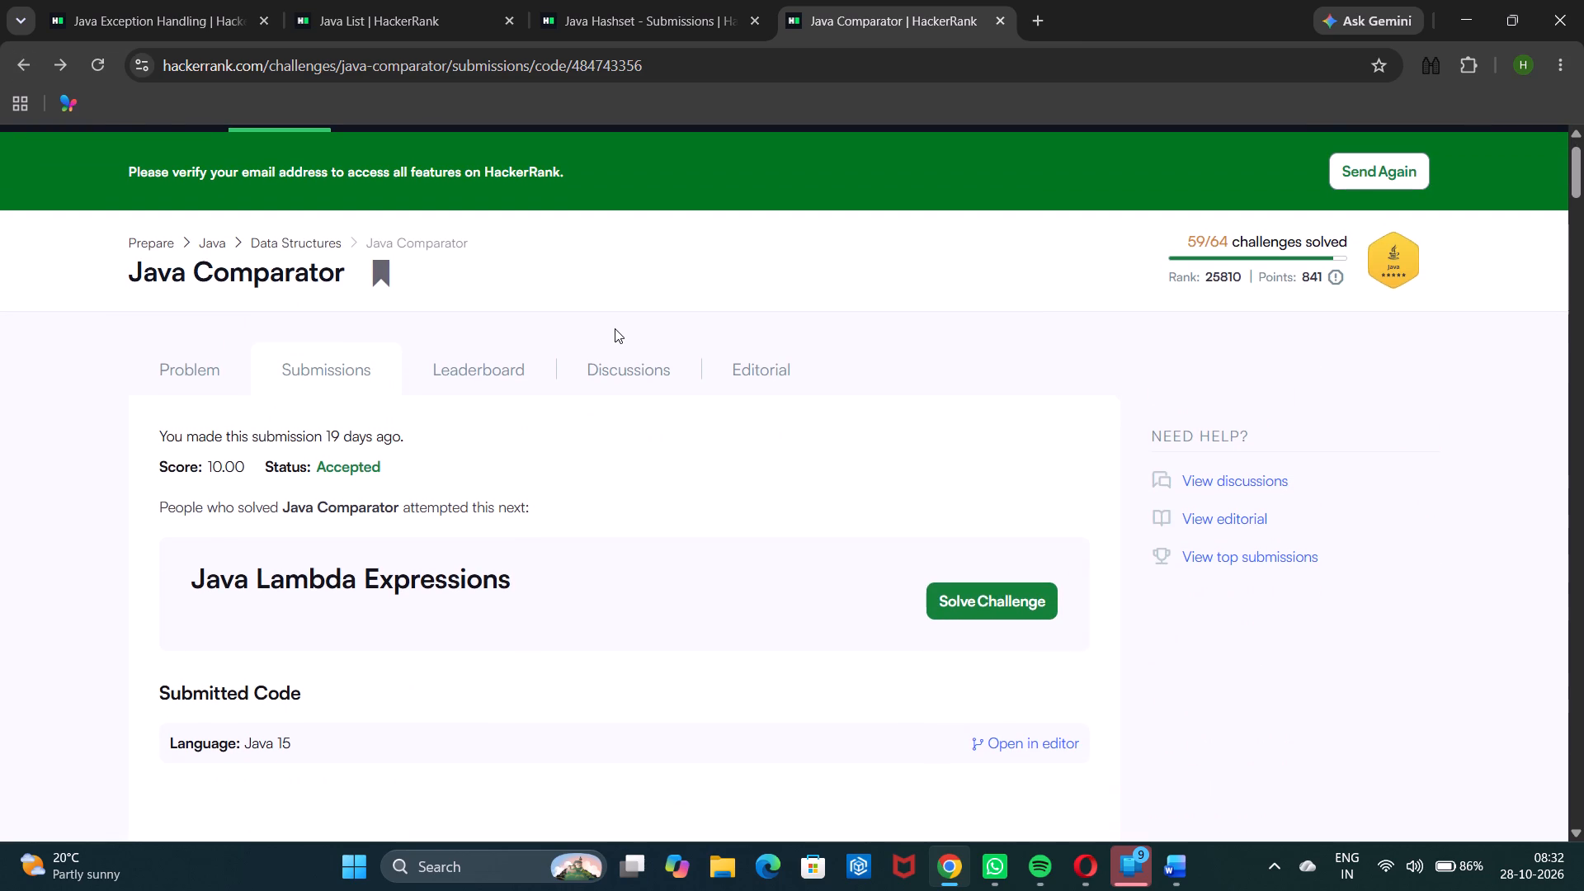
{"action": "scroll", "coordinate": [615, 328], "scroll_direction": "down", "scroll_amount": 2}
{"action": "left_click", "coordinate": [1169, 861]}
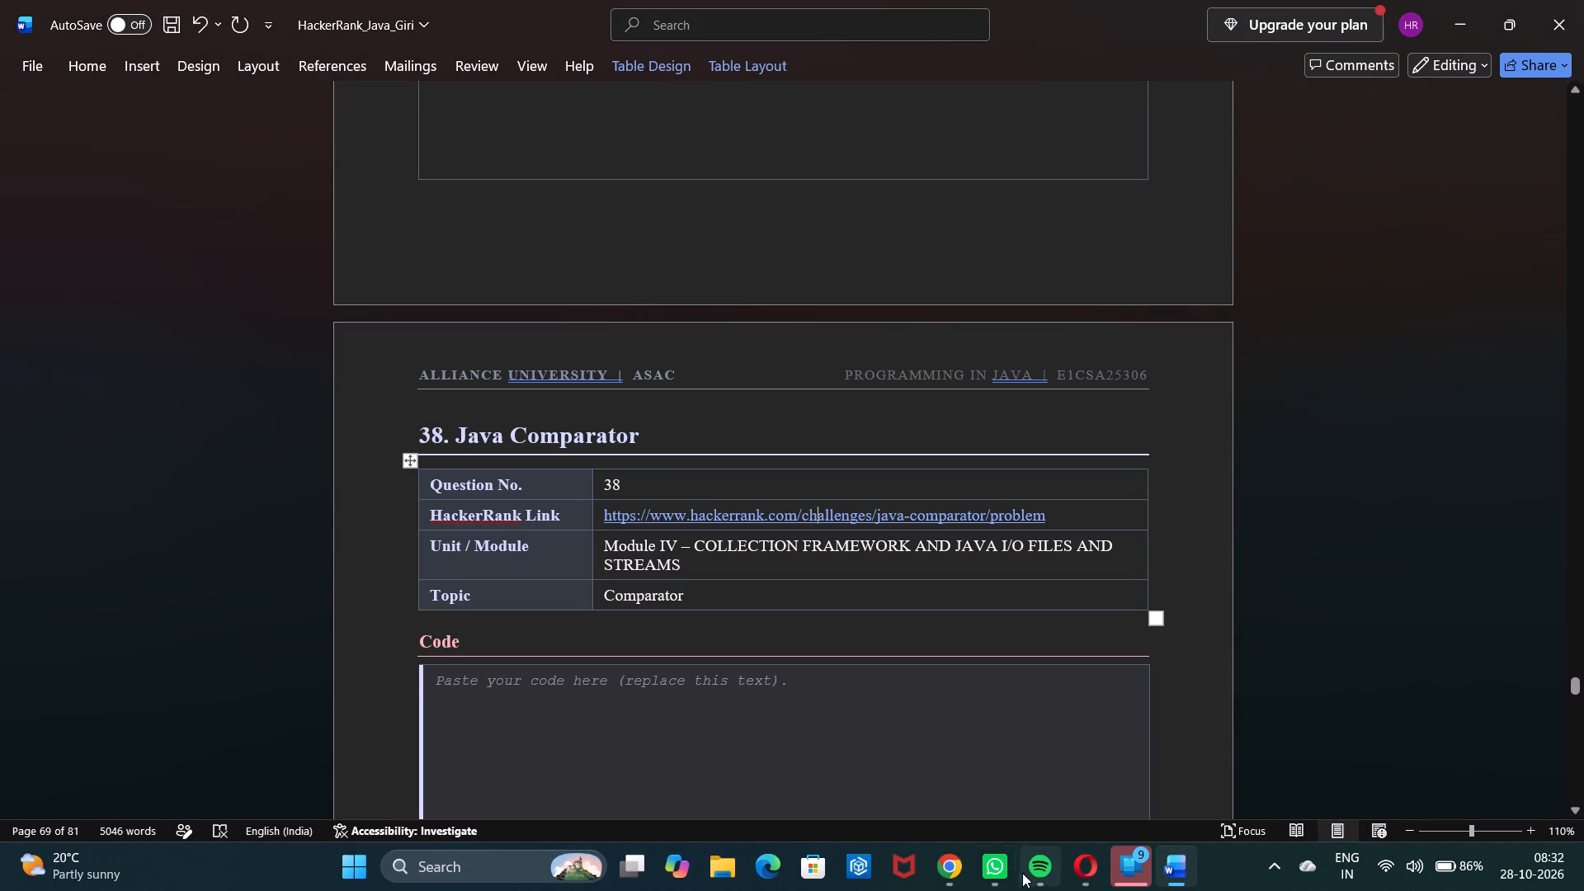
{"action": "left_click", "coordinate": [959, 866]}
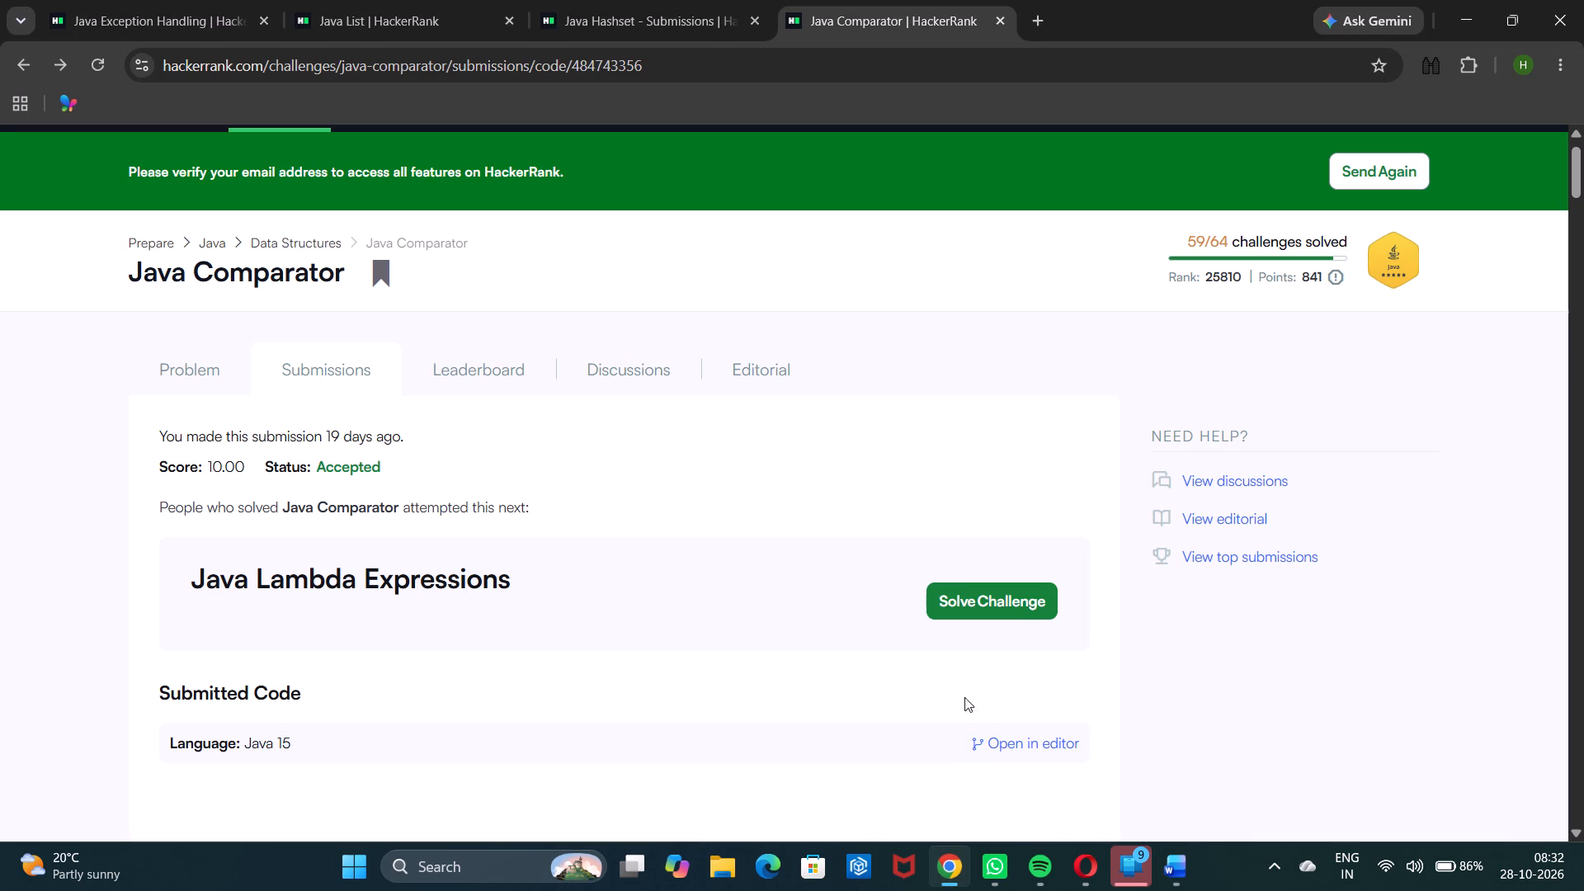
Open the accepted Java Comparator submission in the editor and copy its entire code.
{"action": "left_click", "coordinate": [1021, 738]}
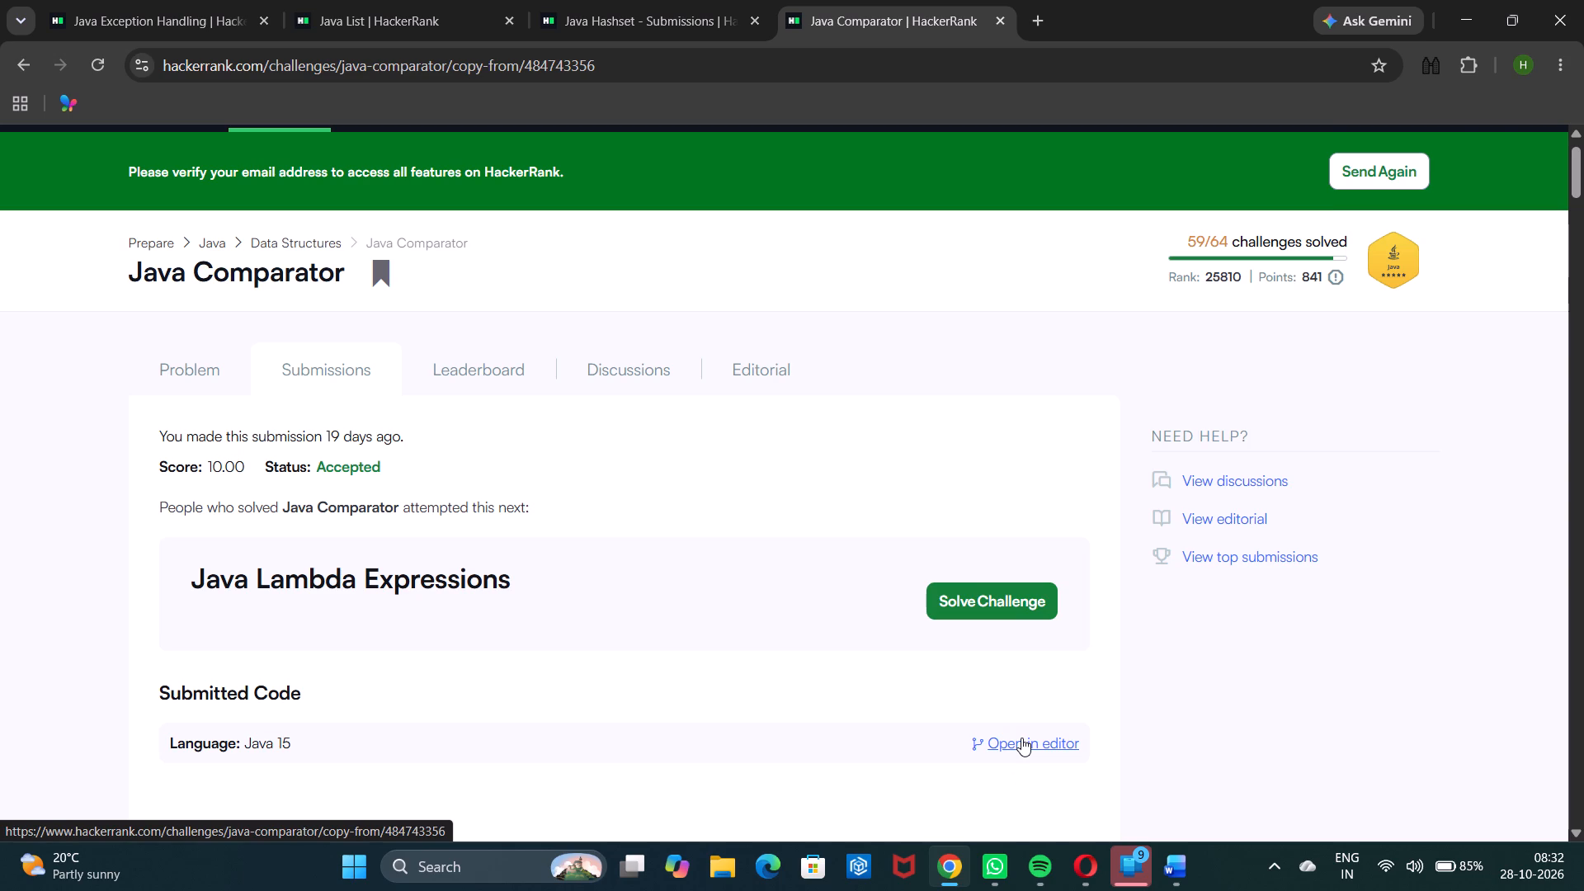
{"action": "scroll", "coordinate": [650, 550], "scroll_direction": "down", "scroll_amount": 7}
{"action": "scroll", "coordinate": [545, 455], "scroll_direction": "down", "scroll_amount": 2}
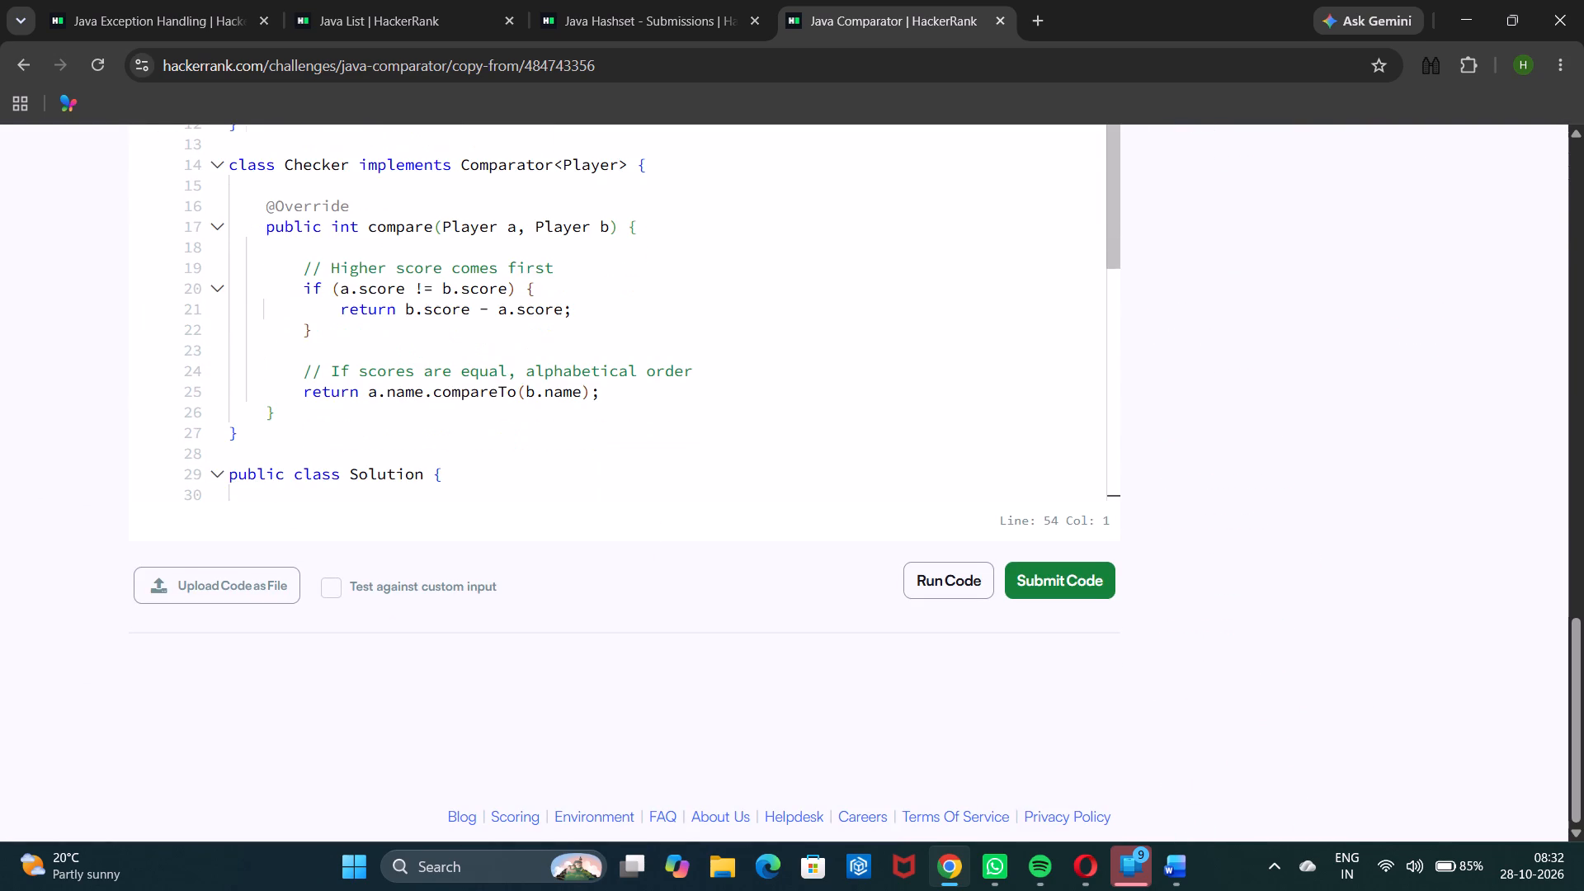
{"action": "scroll", "coordinate": [545, 455], "scroll_direction": "down", "scroll_amount": 18}
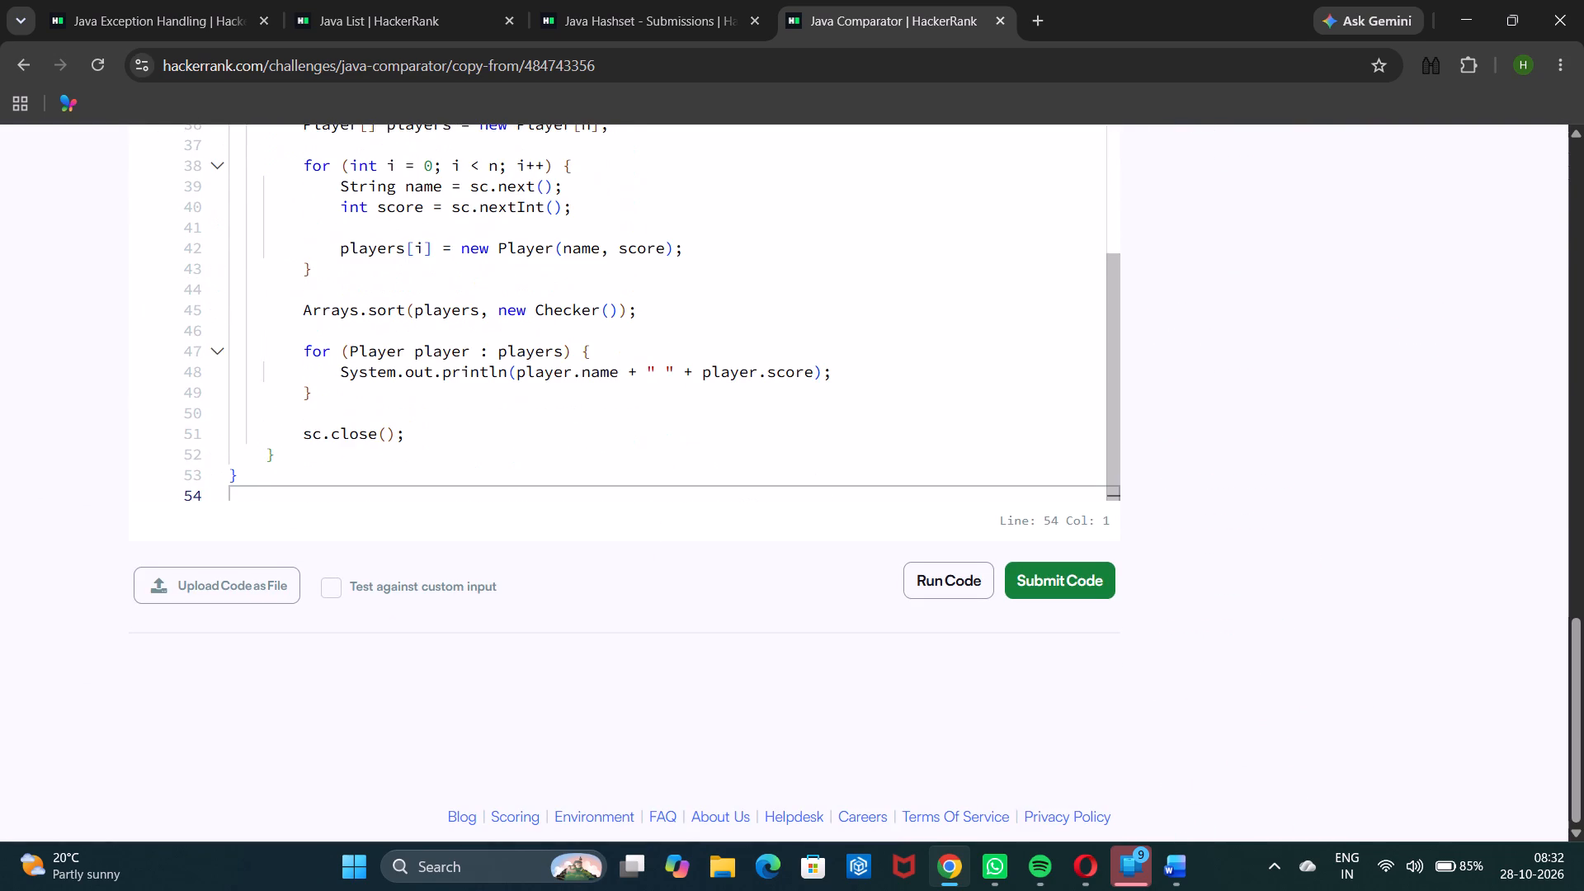
{"action": "left_click", "coordinate": [278, 489]}
{"action": "key", "text": "ctrl+a"}
{"action": "key", "text": "ctrl+c"}
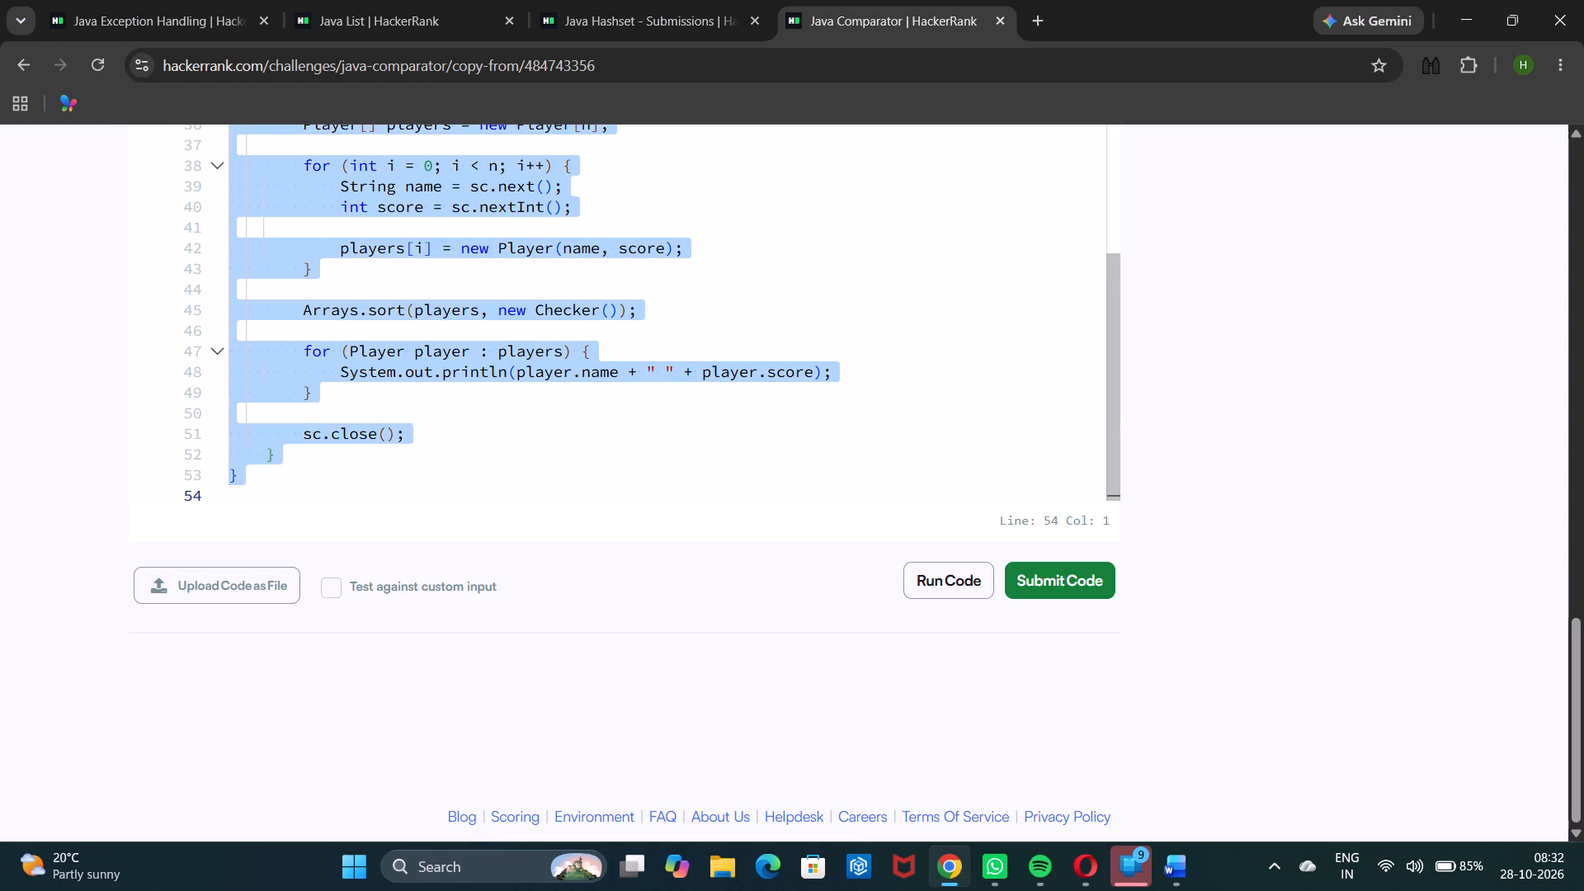
{"action": "key", "text": "ctrl+c"}
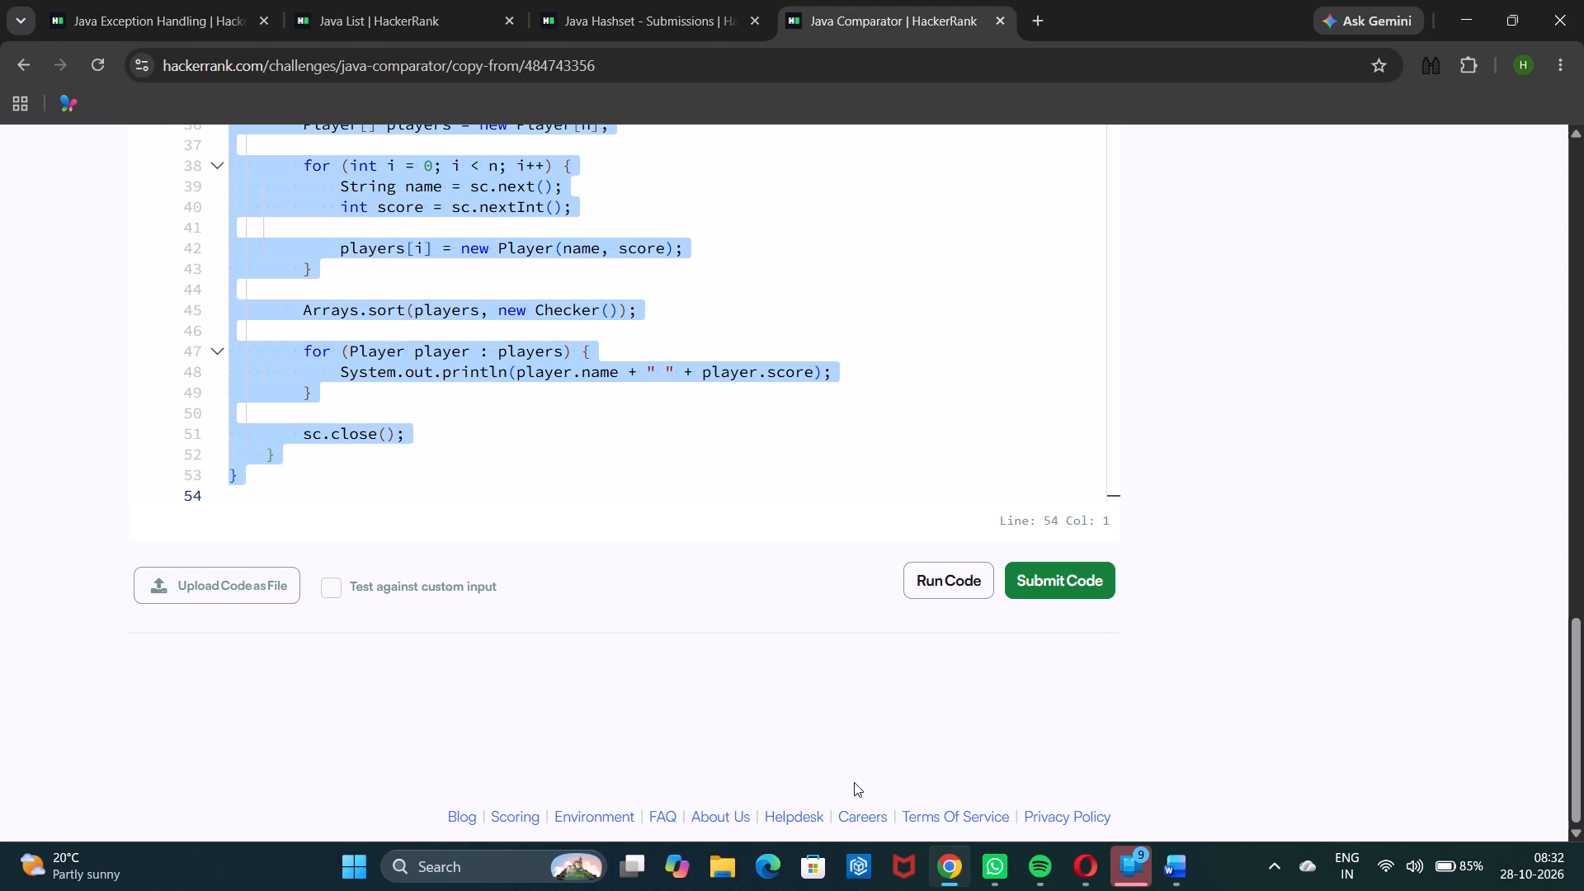
Switch to Word and replace the placeholder in question 38's Code box with the copied Java Comparator code.
{"action": "left_click", "coordinate": [1183, 870]}
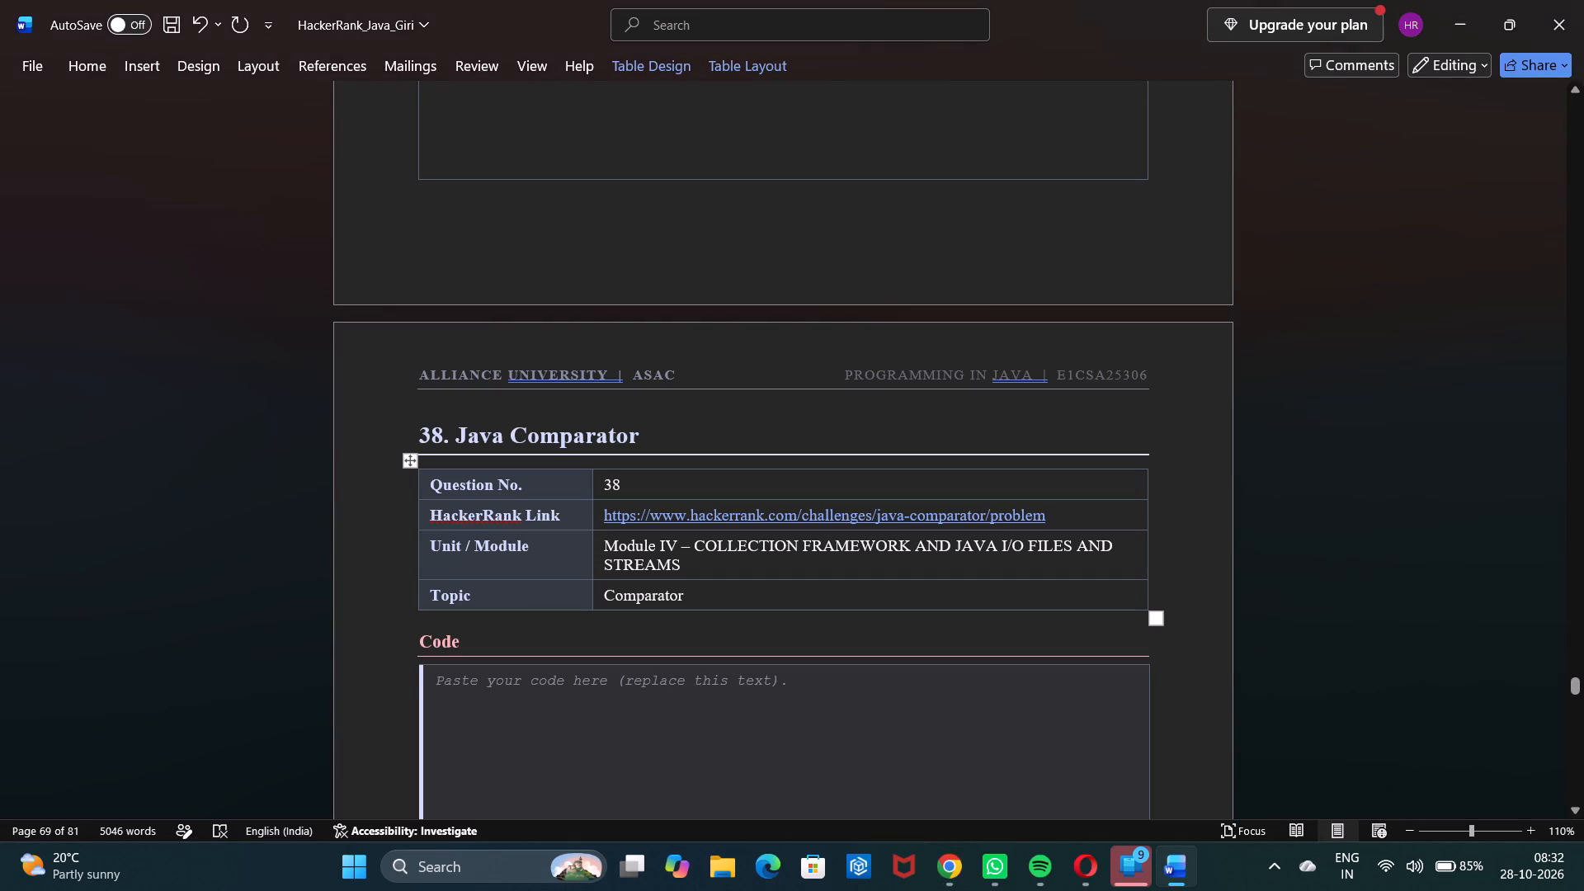
{"action": "left_click", "coordinate": [799, 689]}
{"action": "left_click_drag", "start_coordinate": [799, 689], "coordinate": [661, 677]}
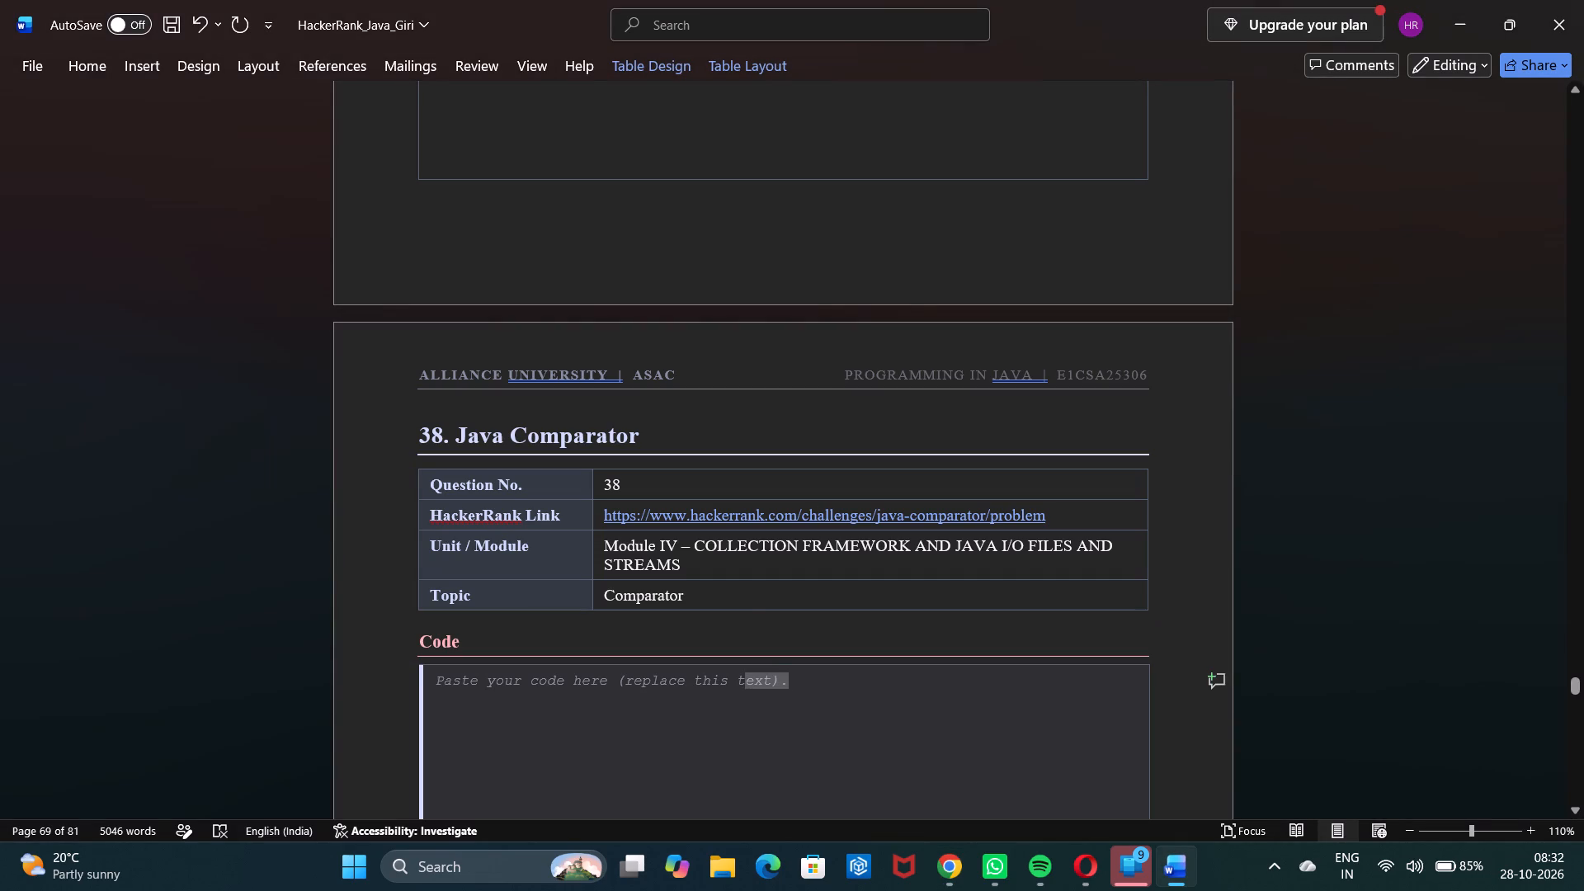
{"action": "left_click_drag", "start_coordinate": [661, 677], "coordinate": [430, 687]}
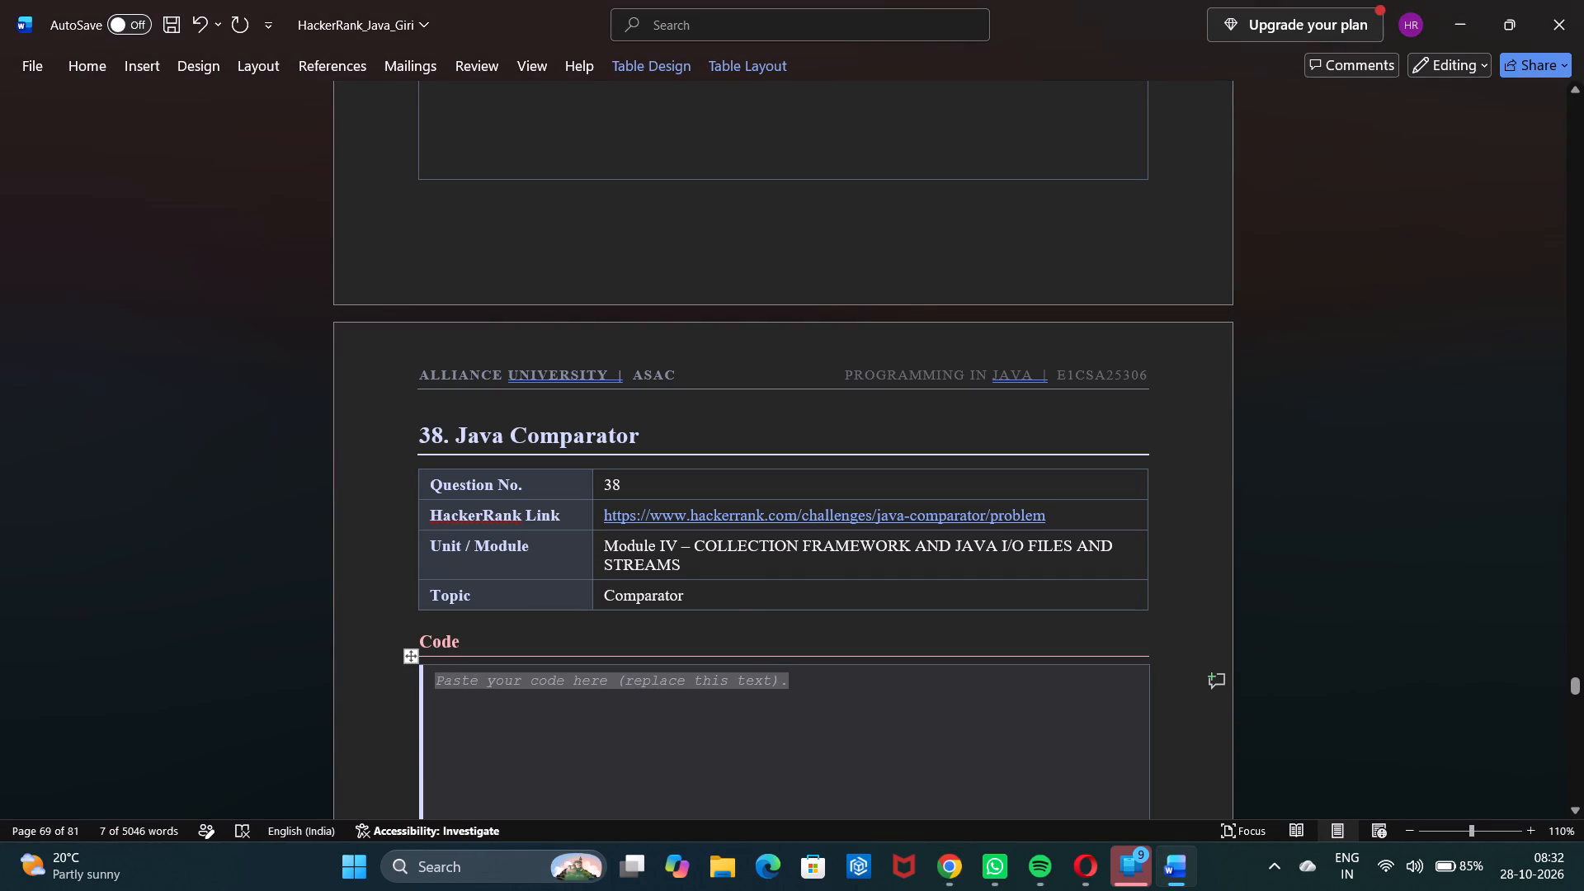
{"action": "key", "text": "ctrl+v"}
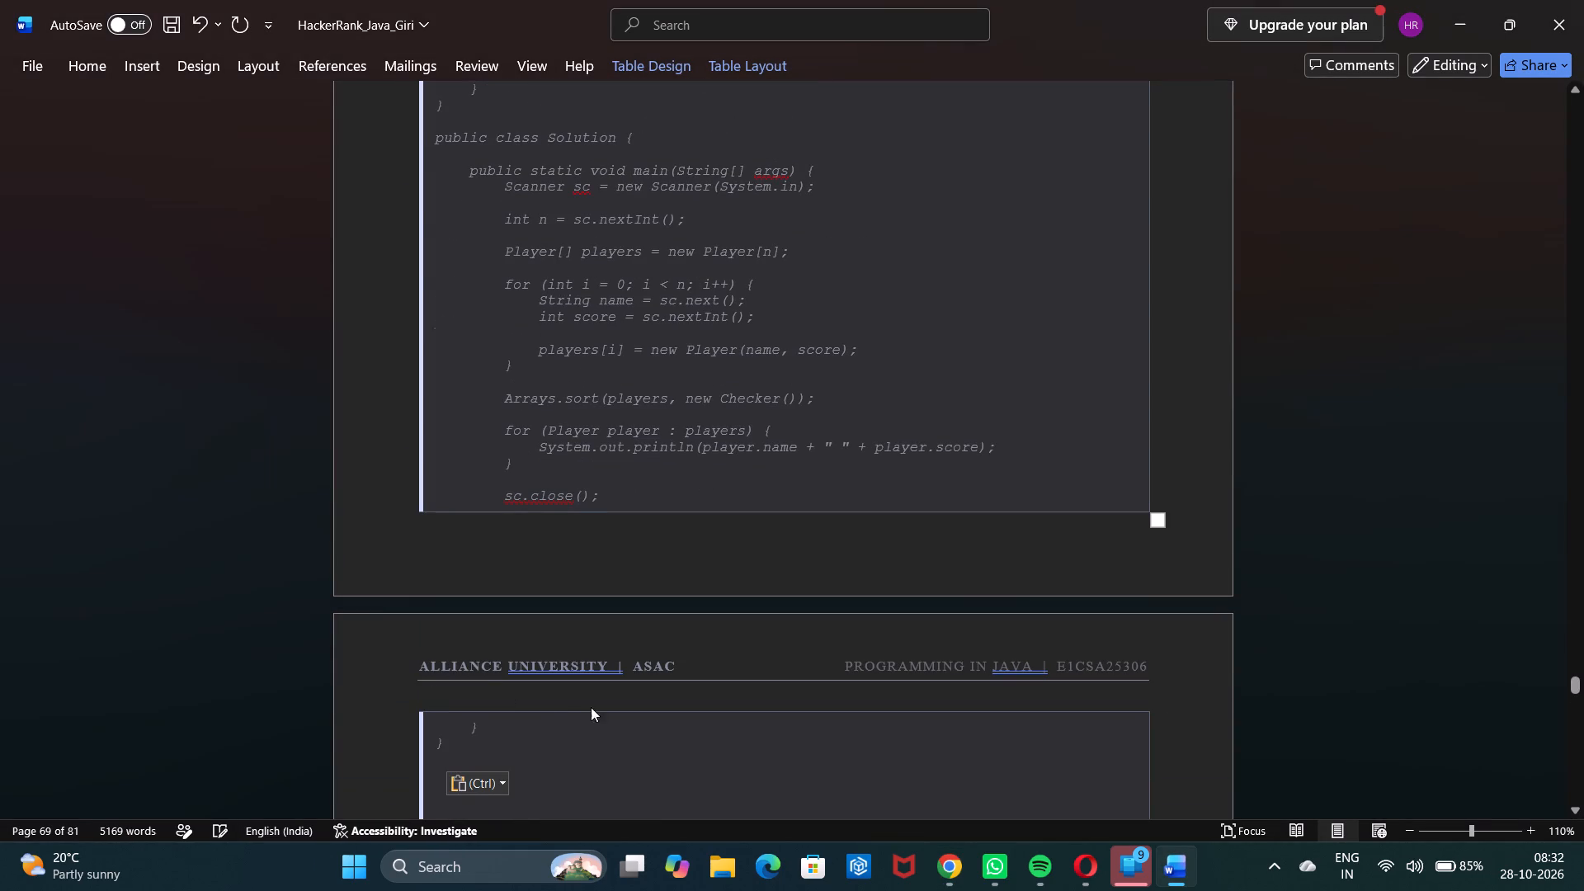
{"action": "scroll", "coordinate": [625, 710], "scroll_direction": "down", "scroll_amount": 2}
{"action": "scroll", "coordinate": [625, 710], "scroll_direction": "up", "scroll_amount": 4}
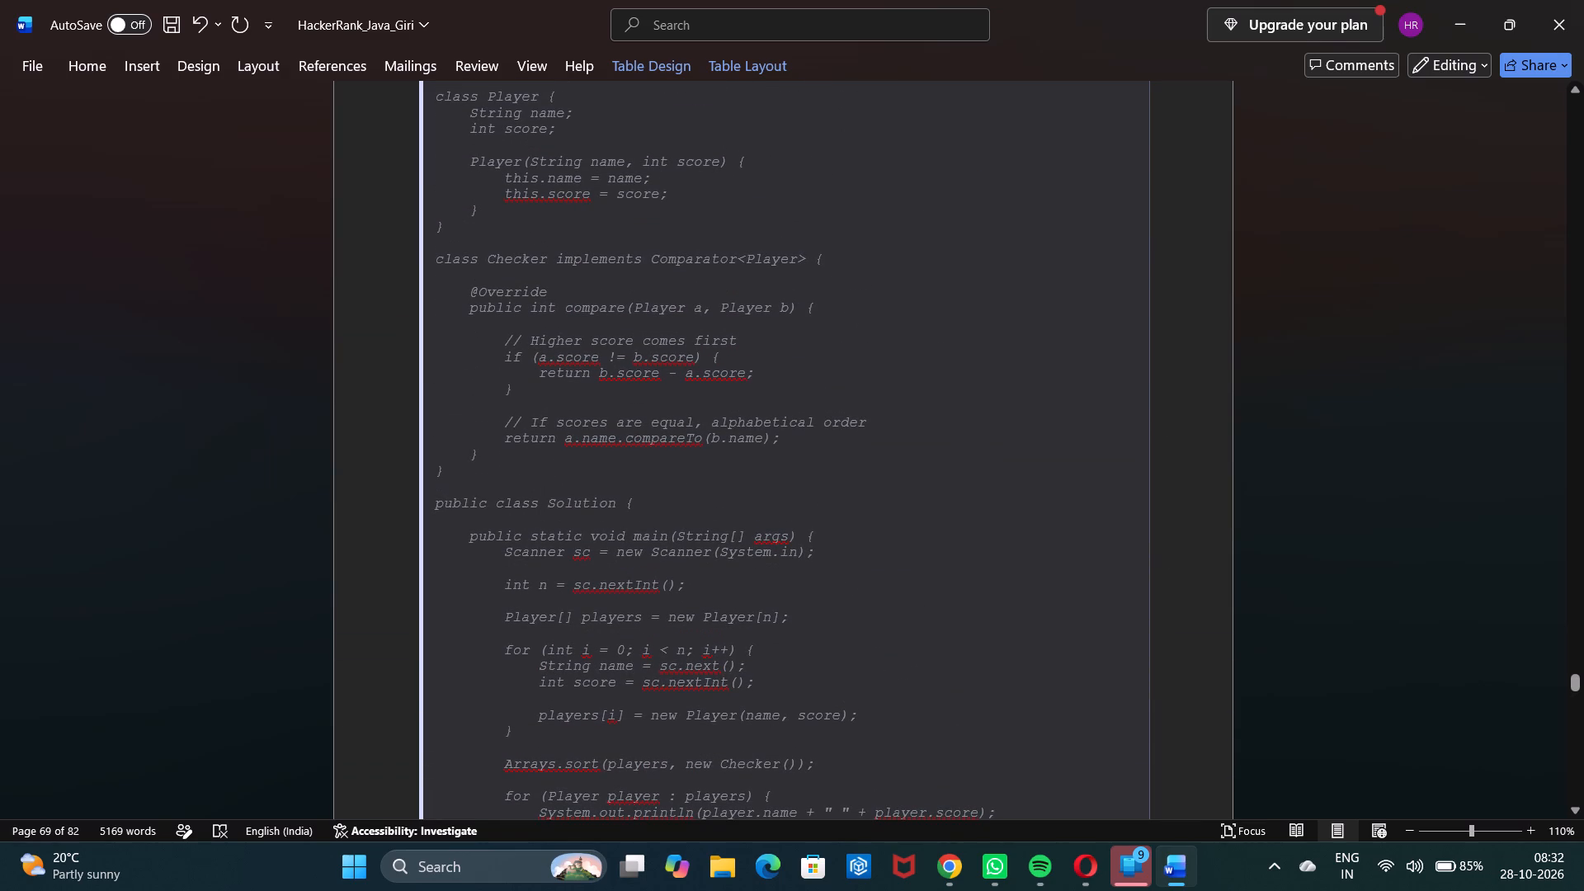
Delete the comment "// If scores are equal, alphabetical order" and the blank lines before the return statement in the Checker class.
{"action": "double_click", "coordinate": [877, 422]}
{"action": "left_click", "coordinate": [875, 424]}
{"action": "left_click_drag", "start_coordinate": [866, 416], "coordinate": [526, 418]}
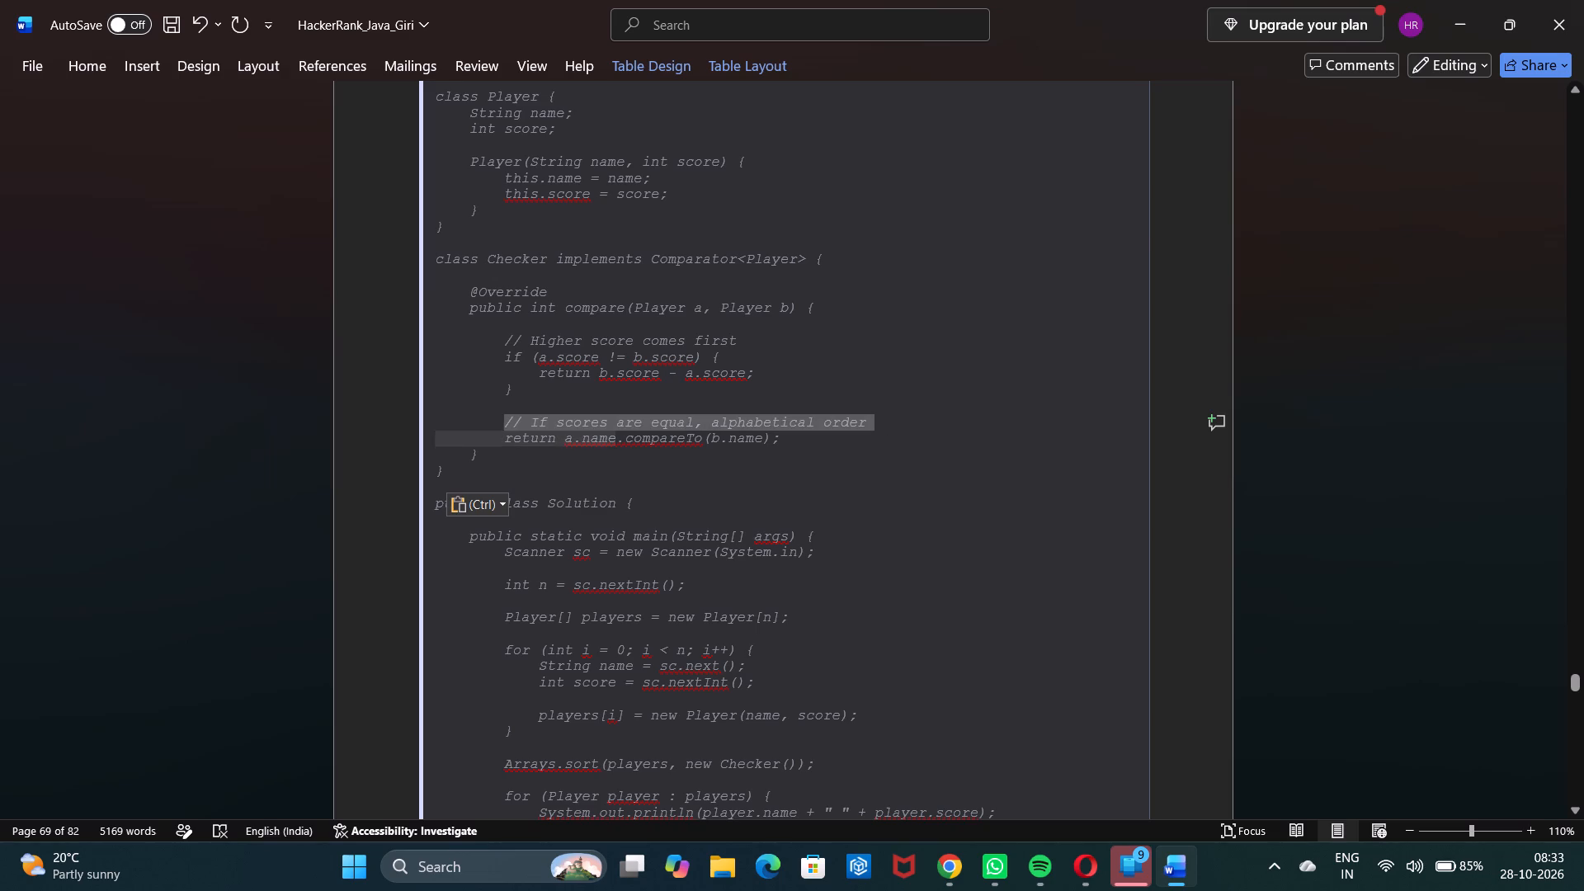
{"action": "left_click_drag", "start_coordinate": [526, 418], "coordinate": [516, 416]}
{"action": "key", "text": "BackSpace"}
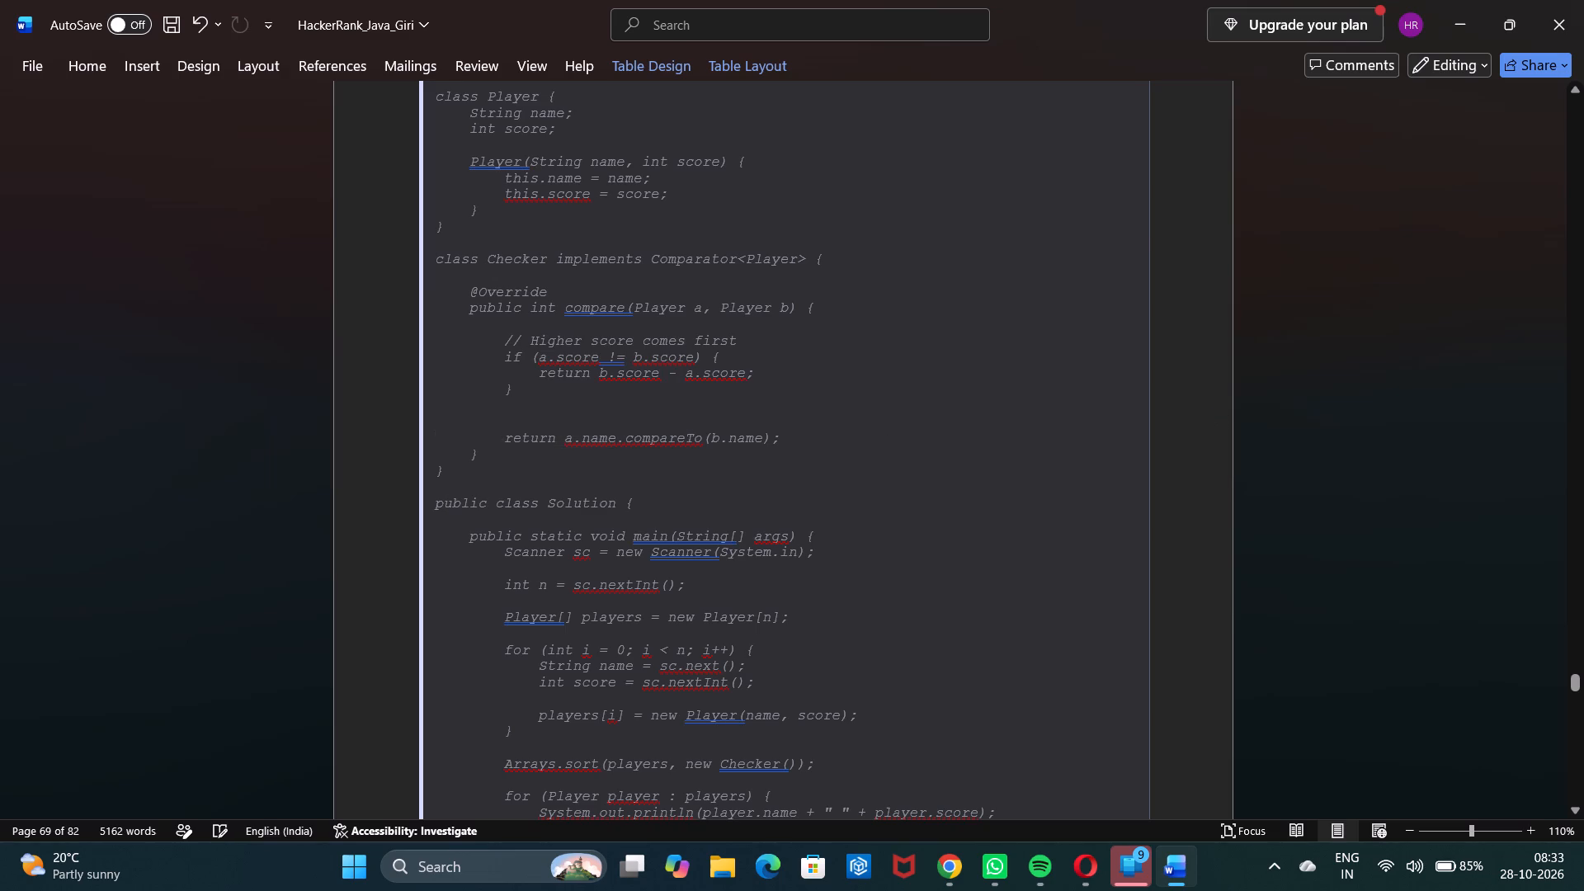
{"action": "key", "text": "BackSpace"}
{"action": "key", "text": "BackSpace"}
{"action": "key", "text": "BackSpace"}
{"action": "key", "text": "BackSpace"}
{"action": "key", "text": "BackSpace"}
{"action": "key", "text": "BackSpace"}
{"action": "key", "text": "BackSpace"}
{"action": "key", "text": "BackSpace"}
{"action": "key", "text": "BackSpace"}
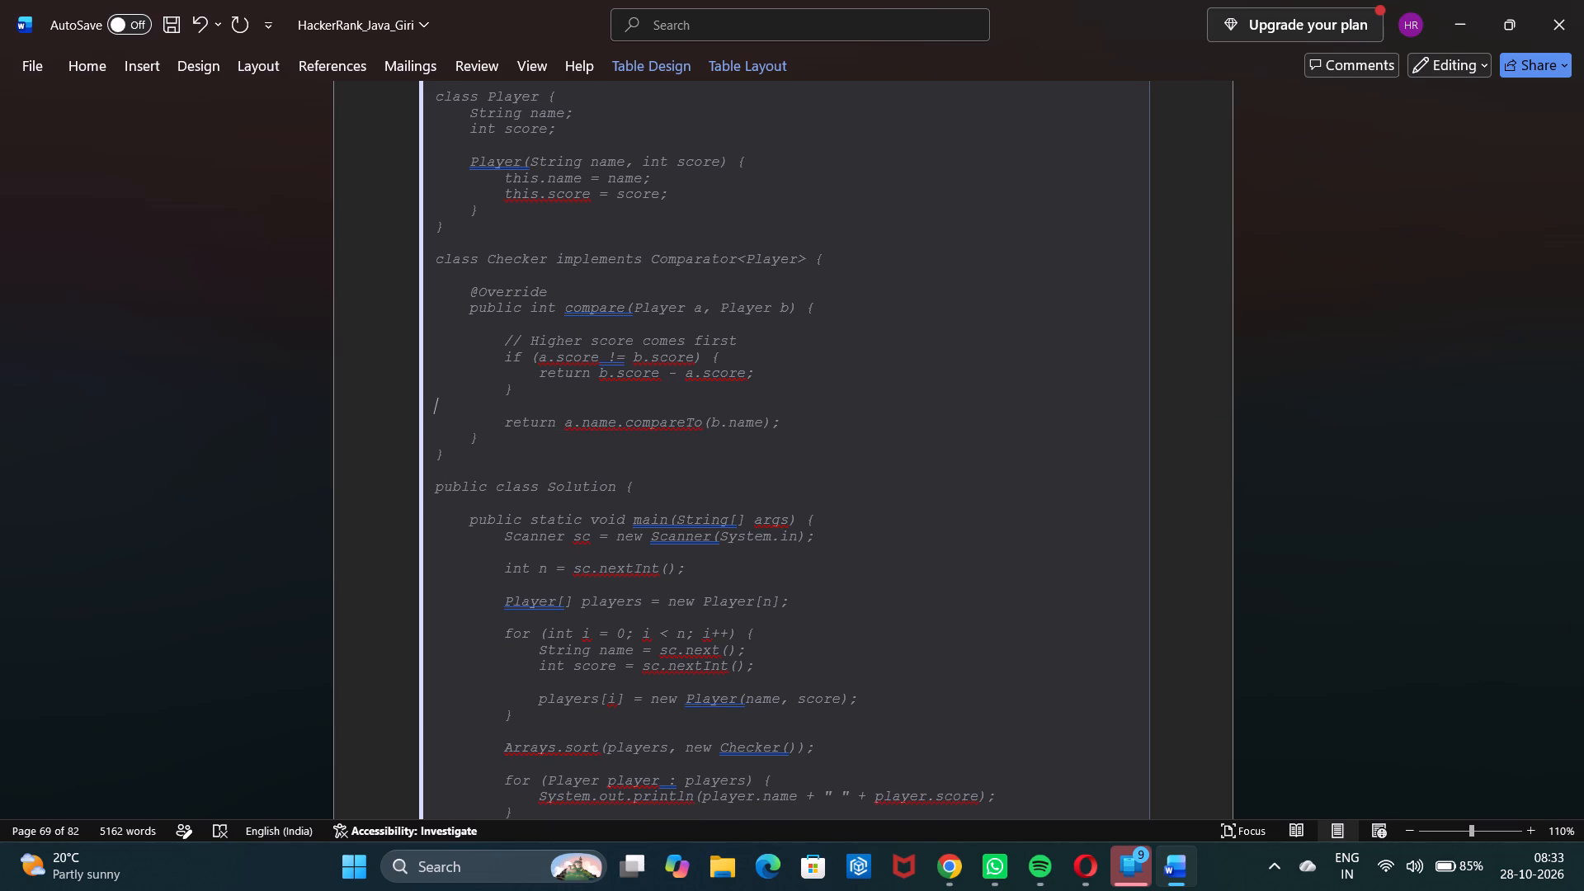
{"action": "key", "text": "BackSpace"}
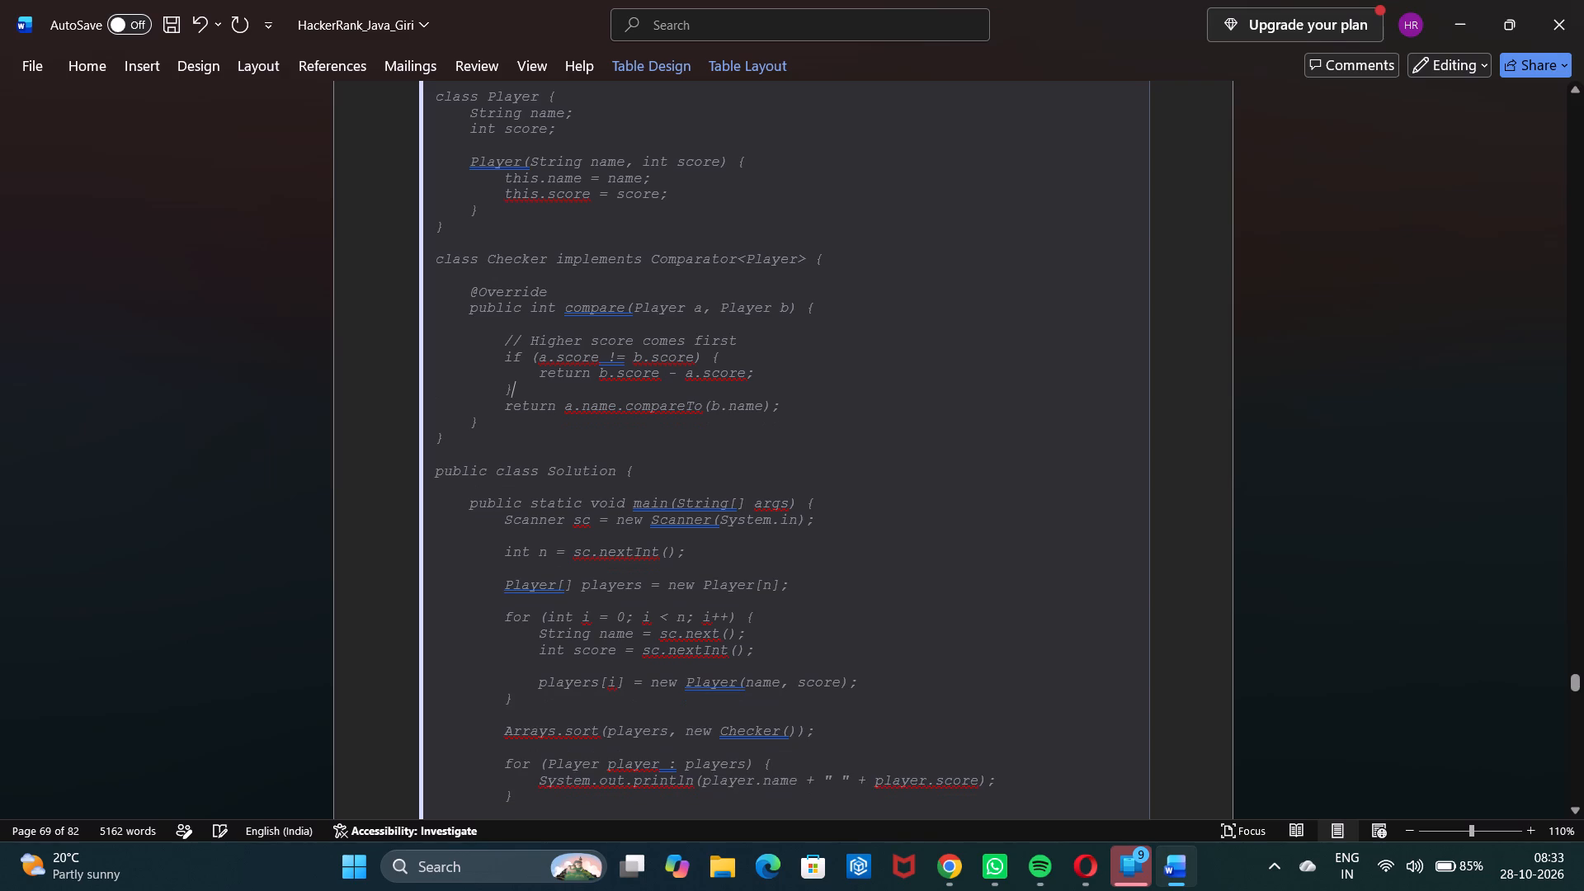
Remove the empty space at the end of question 38's Code box, undoing the excess deletion of the final closing brace.
{"action": "scroll", "coordinate": [775, 436], "scroll_direction": "down", "scroll_amount": 15}
{"action": "scroll", "coordinate": [775, 436], "scroll_direction": "up", "scroll_amount": 2}
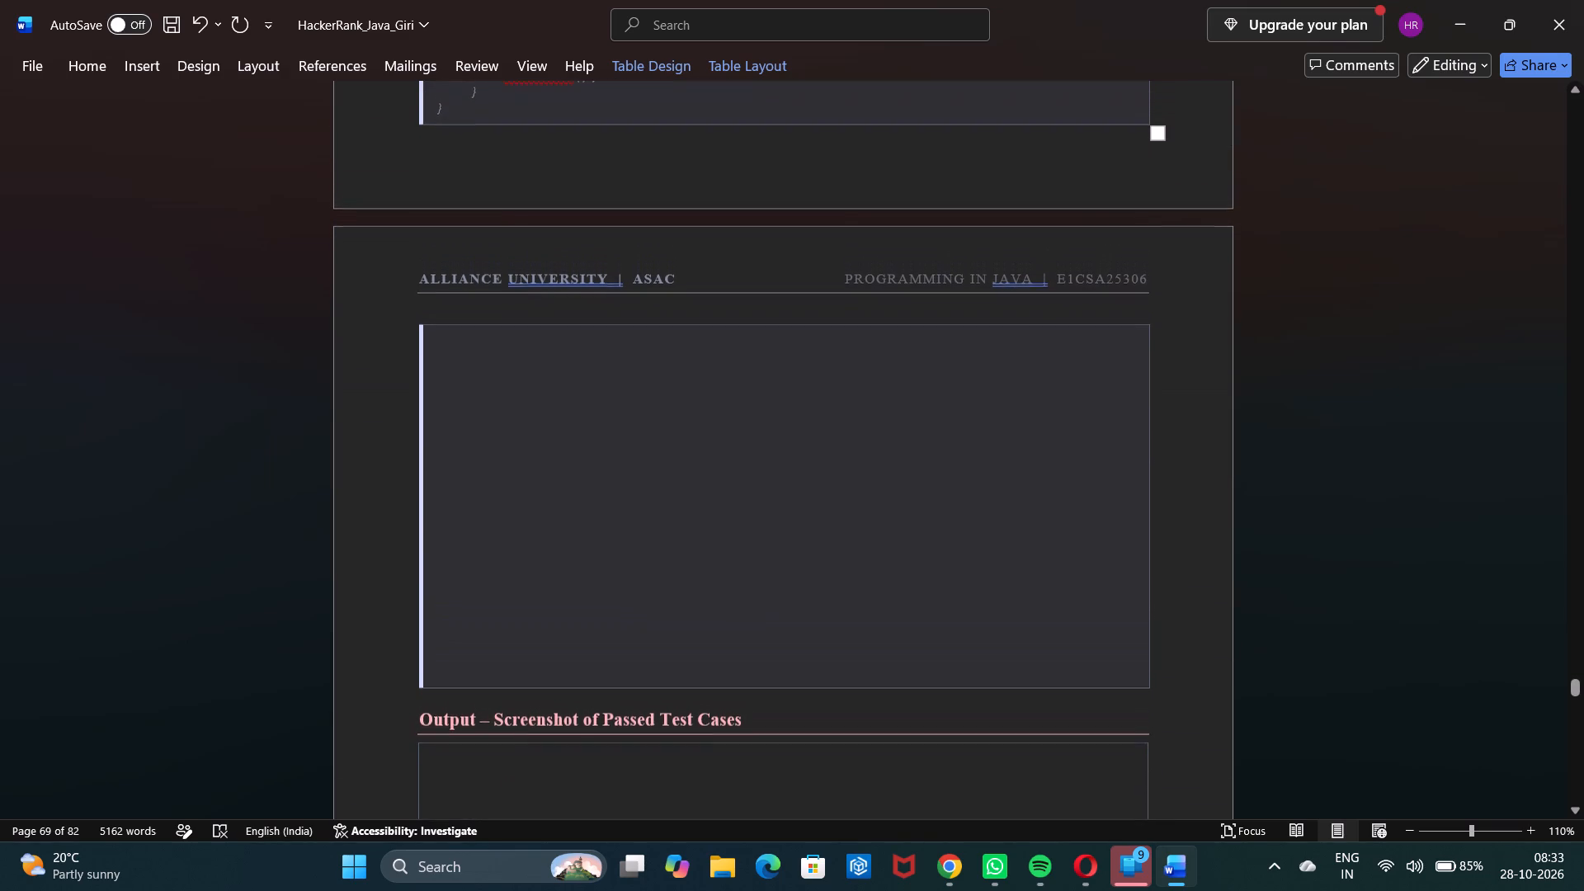
{"action": "left_click", "coordinate": [558, 589]}
{"action": "key", "text": "BackSpace"}
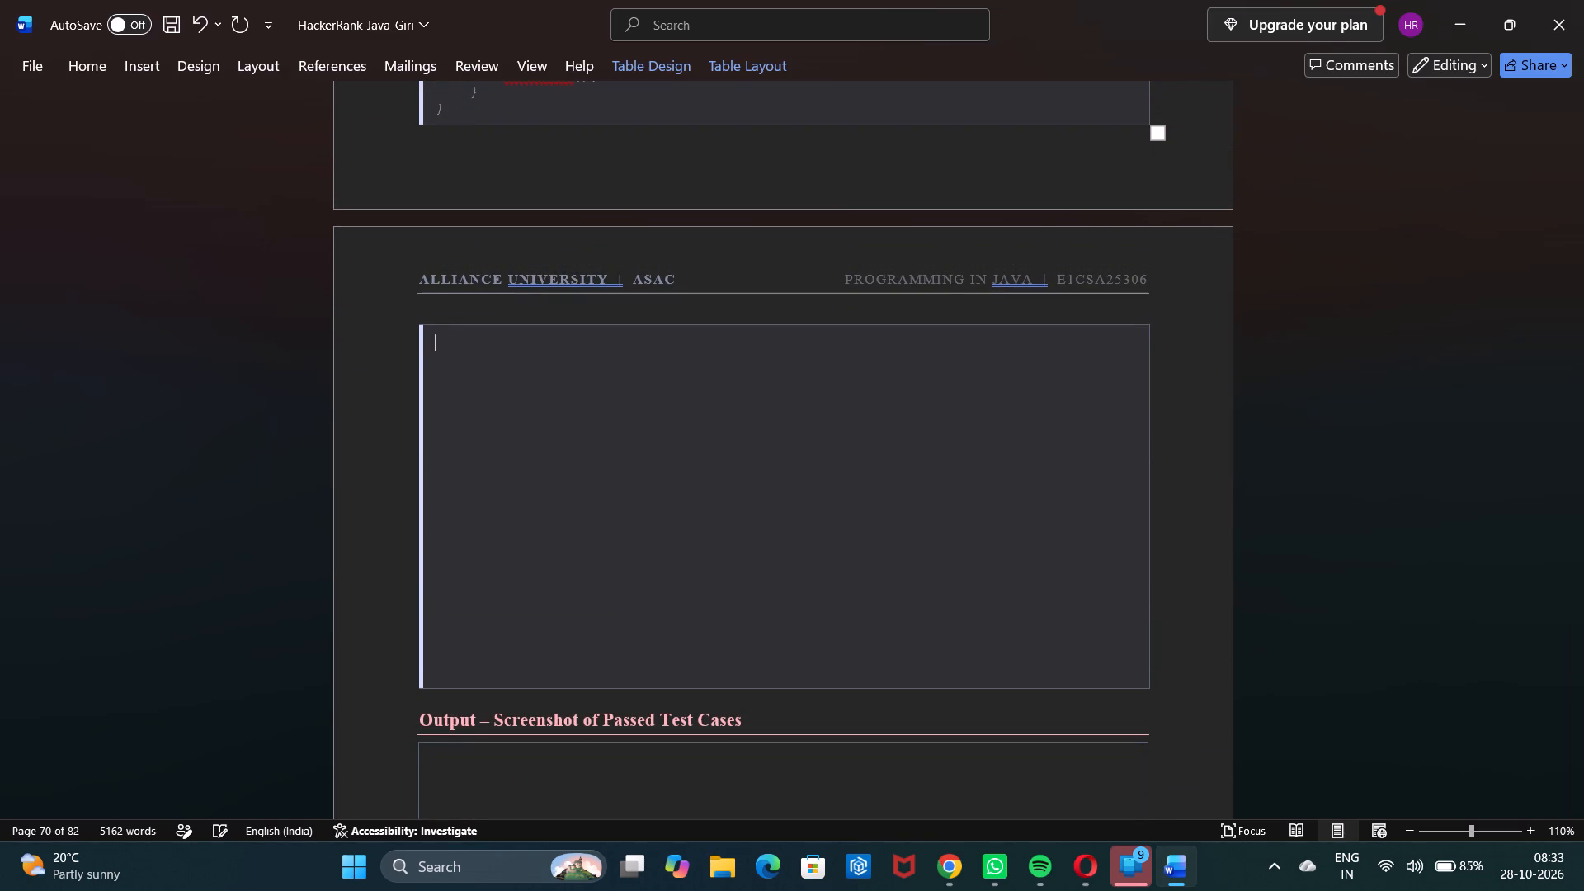
{"action": "key", "text": "BackSpace"}
{"action": "key", "text": "BackSpace"}
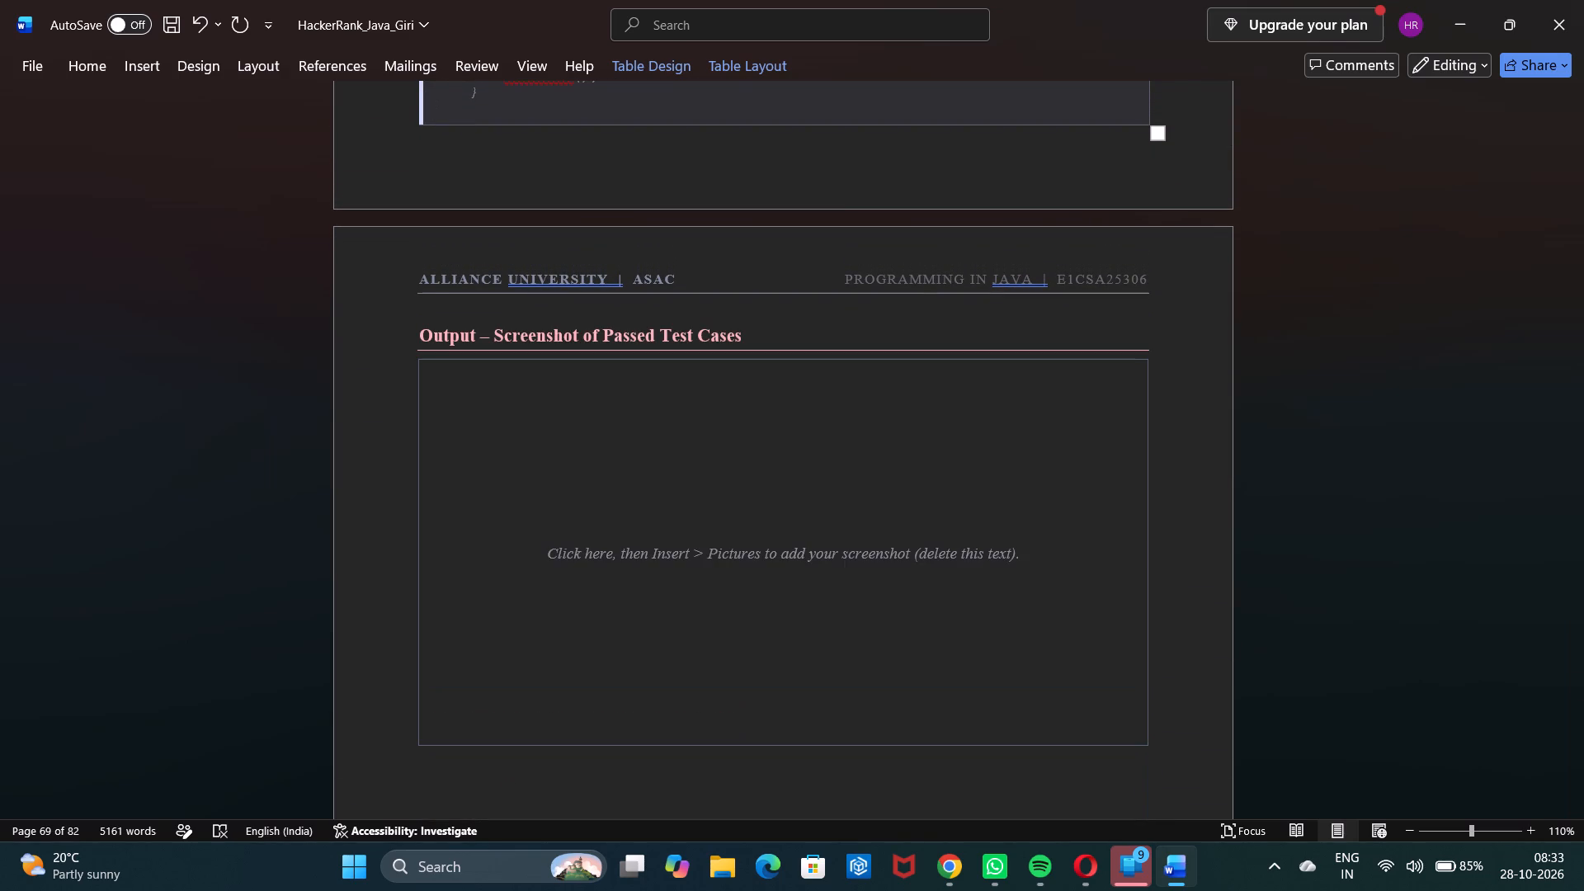
{"action": "key", "text": "ctrl+z"}
Delete the placeholder text in question 38's box for the passed test cases screenshot.
{"action": "left_click", "coordinate": [1022, 562]}
{"action": "left_click_drag", "start_coordinate": [1022, 562], "coordinate": [574, 556]}
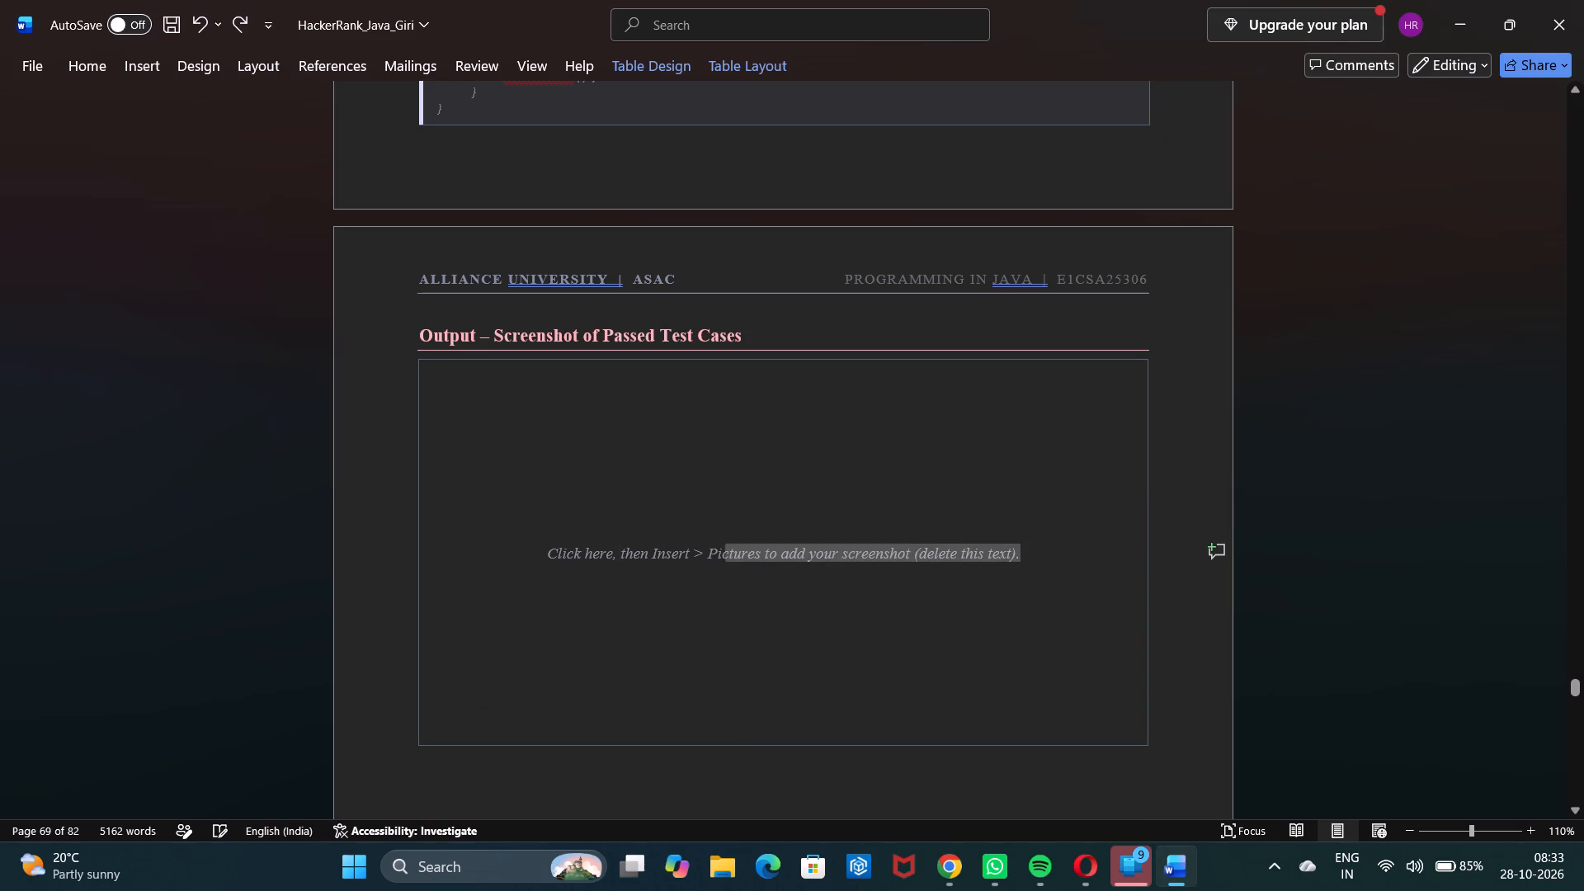
{"action": "left_click_drag", "start_coordinate": [574, 556], "coordinate": [540, 550]}
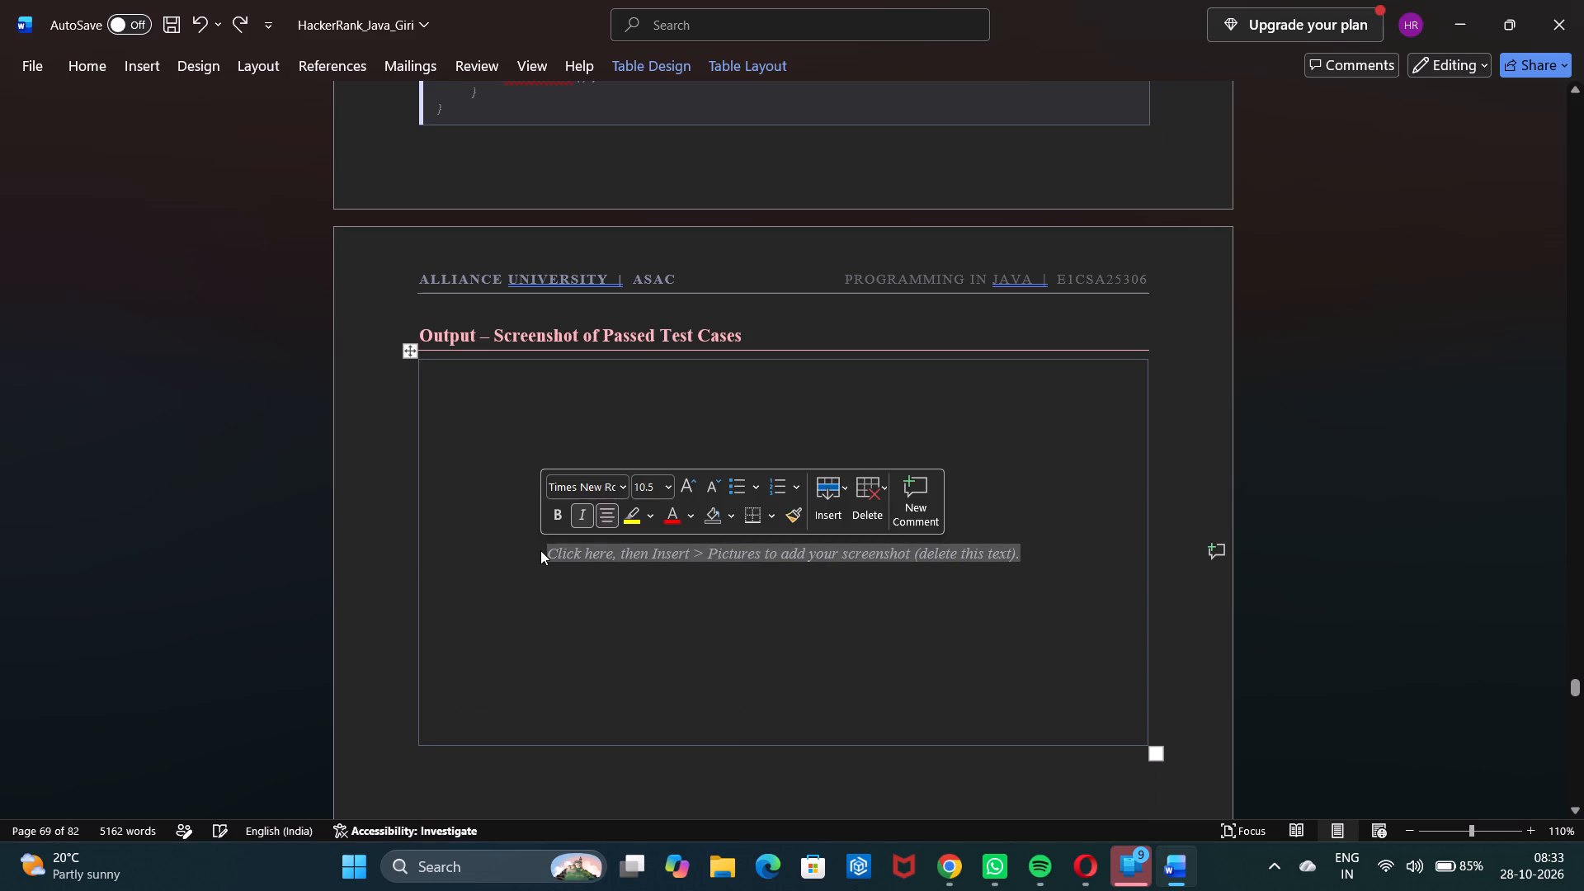
{"action": "key", "text": "BackSpace"}
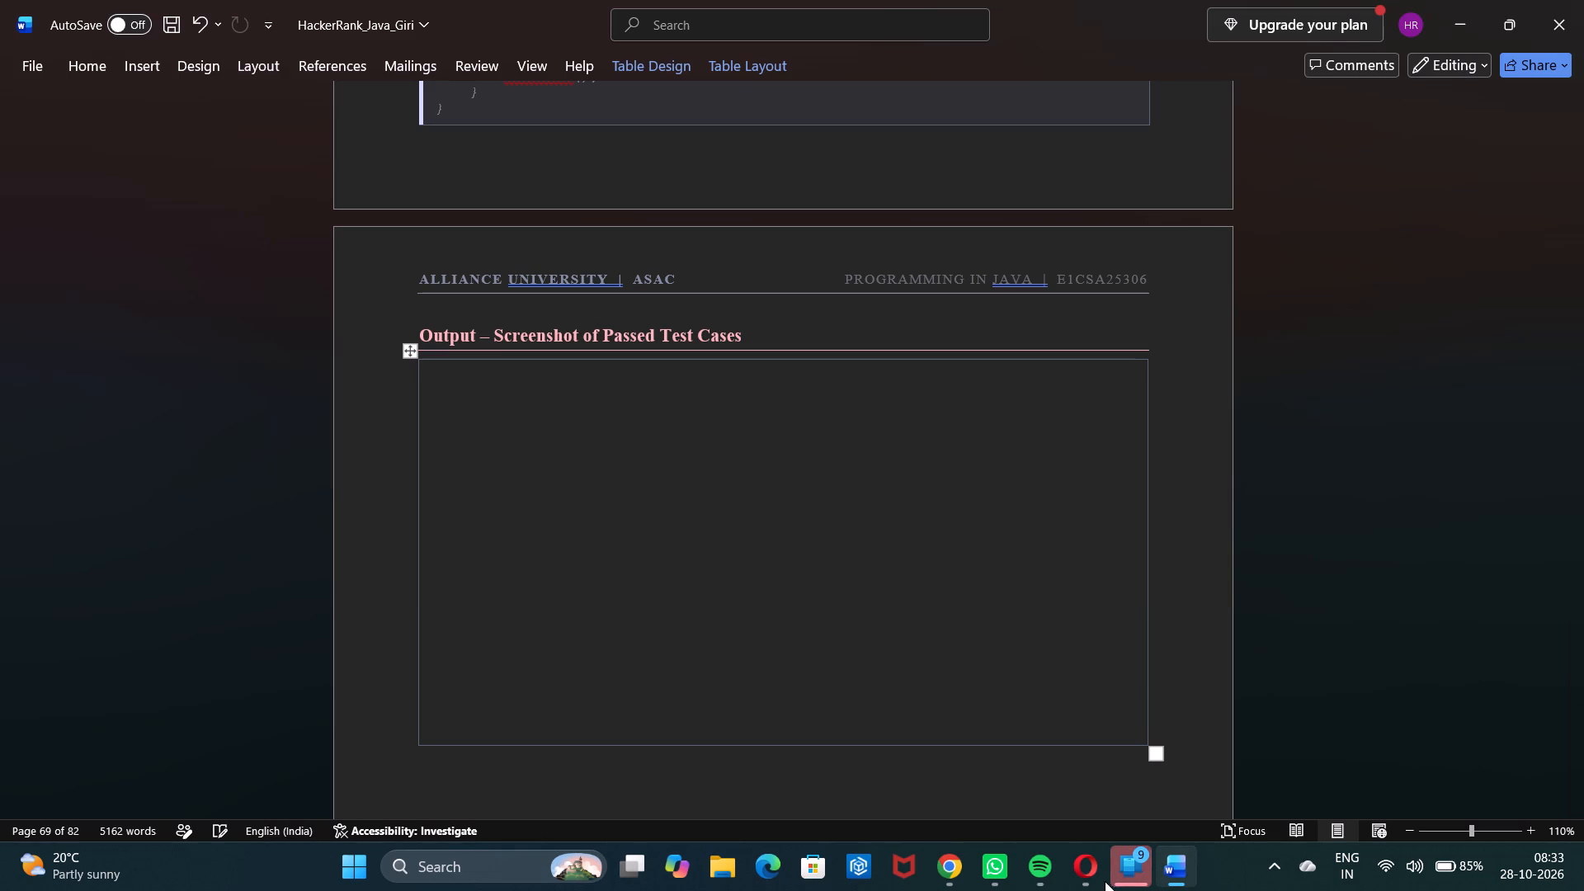
Switch to Chrome and submit the Java Comparator code on HackerRank.
{"action": "left_click", "coordinate": [955, 867]}
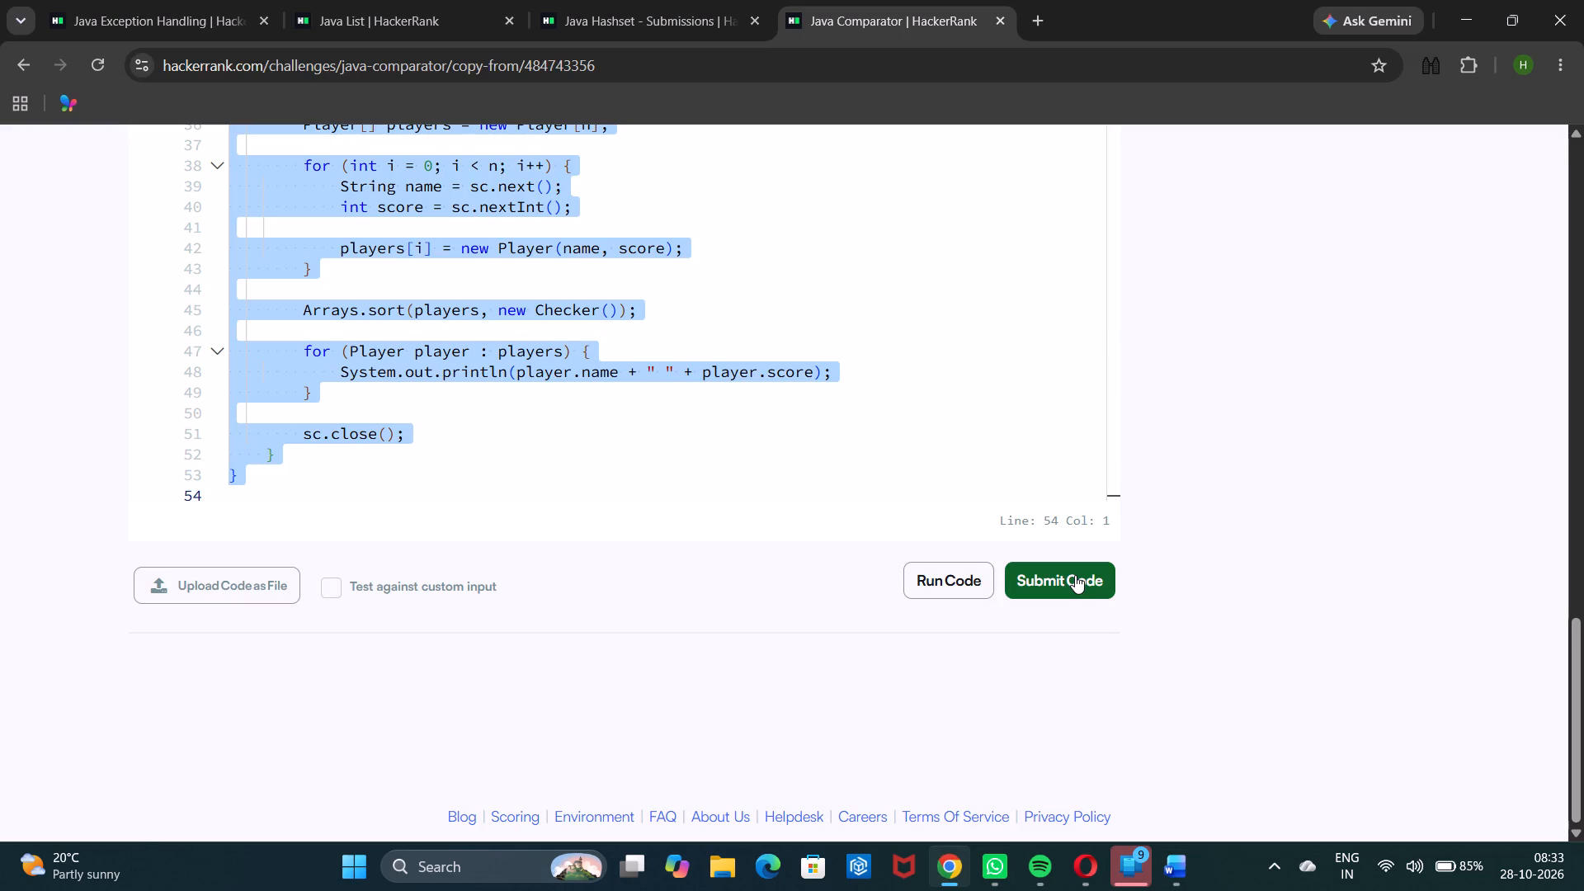
{"action": "left_click", "coordinate": [1075, 575]}
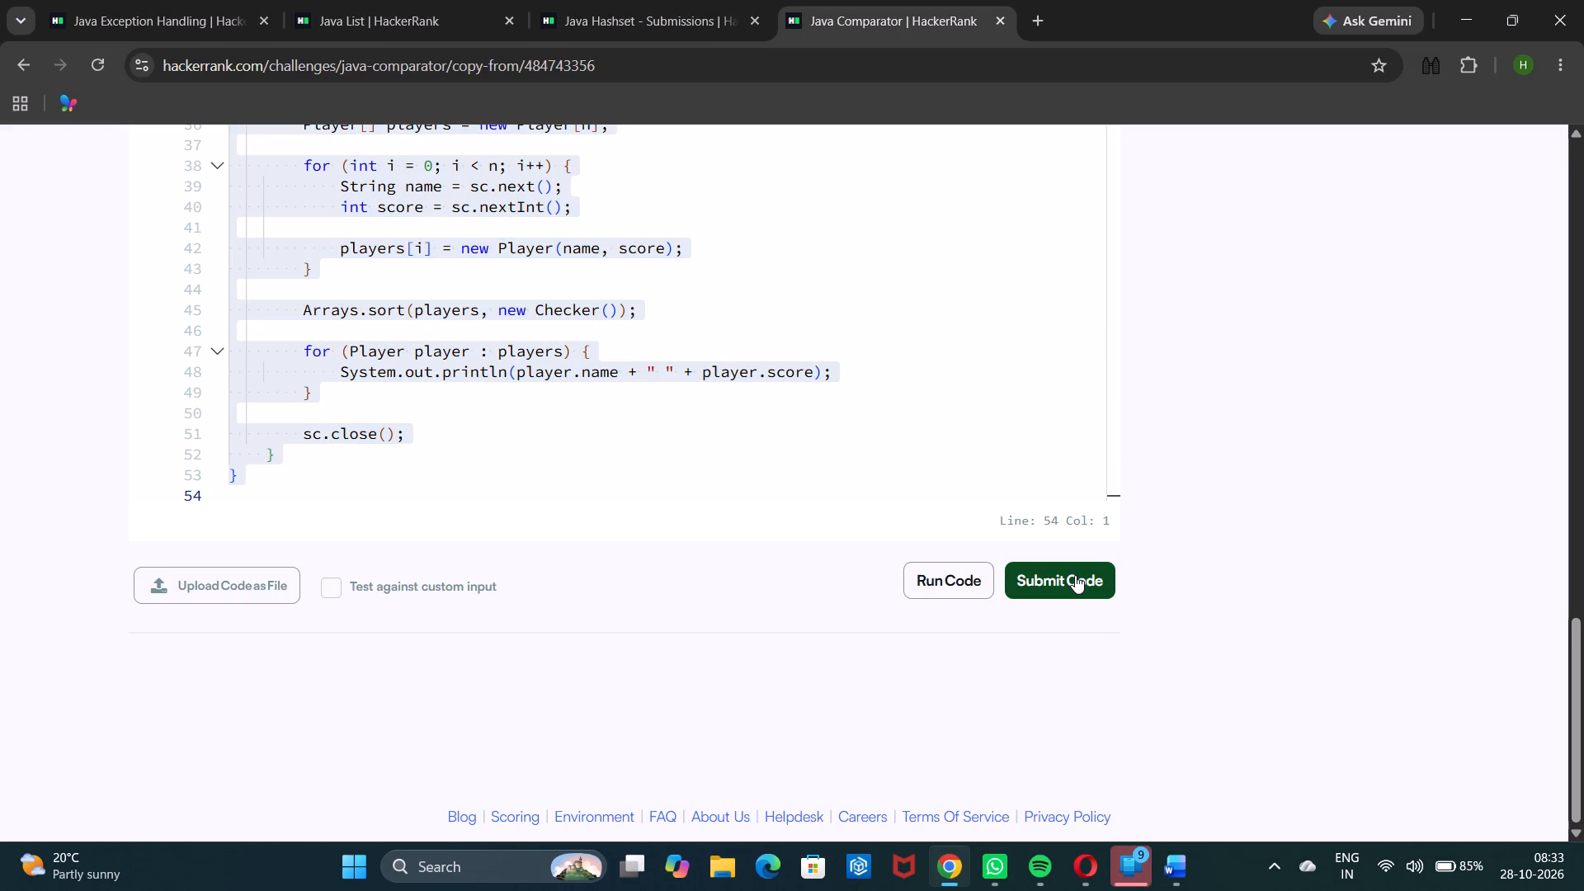
{"action": "left_click", "coordinate": [1051, 580]}
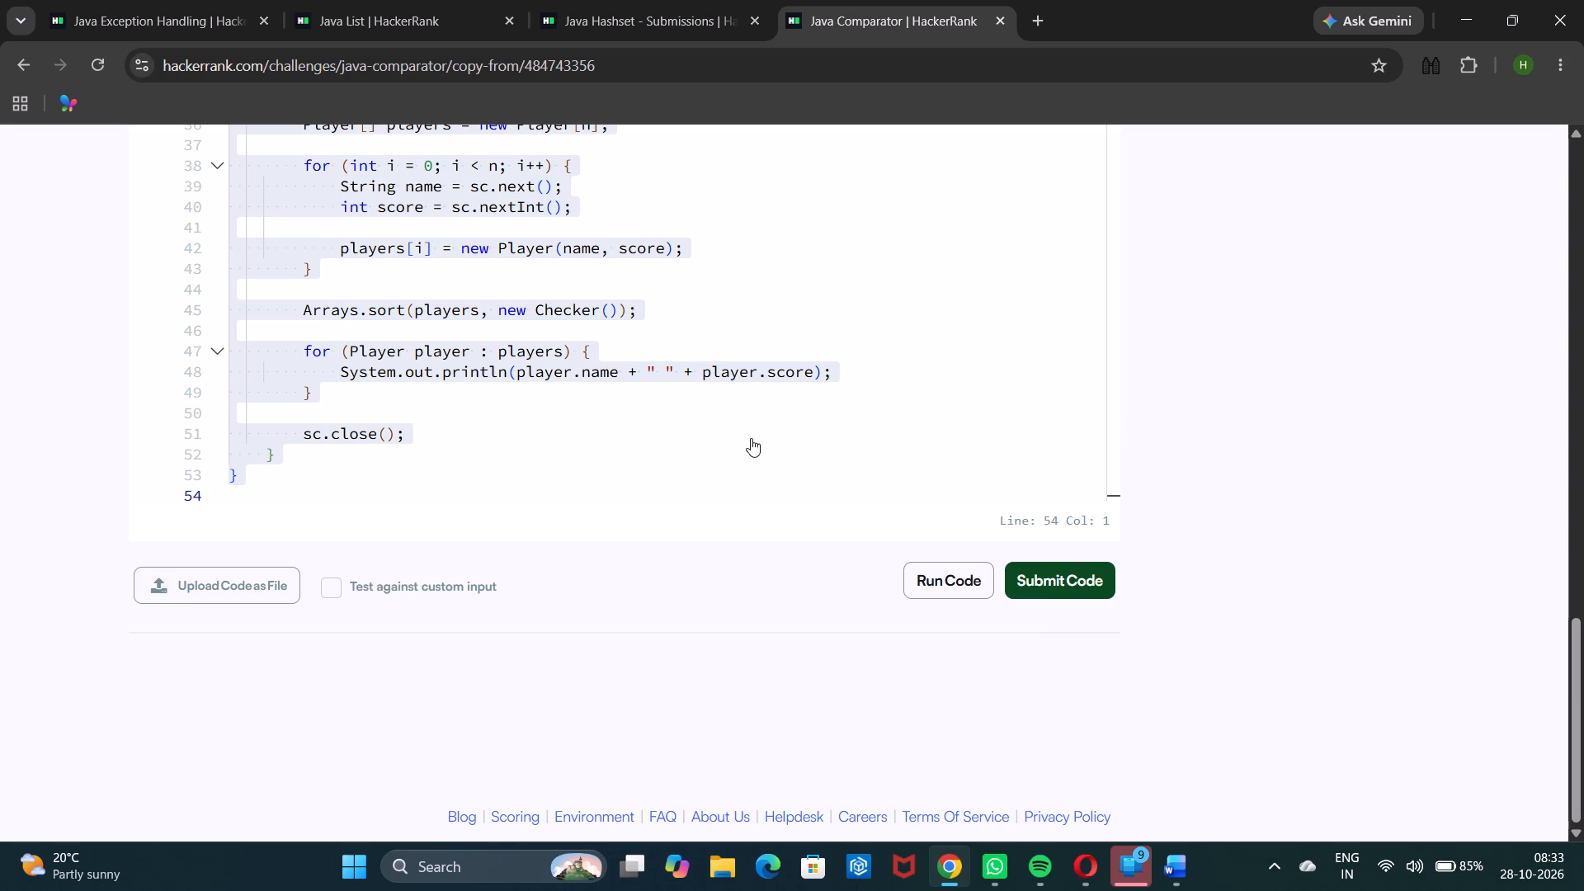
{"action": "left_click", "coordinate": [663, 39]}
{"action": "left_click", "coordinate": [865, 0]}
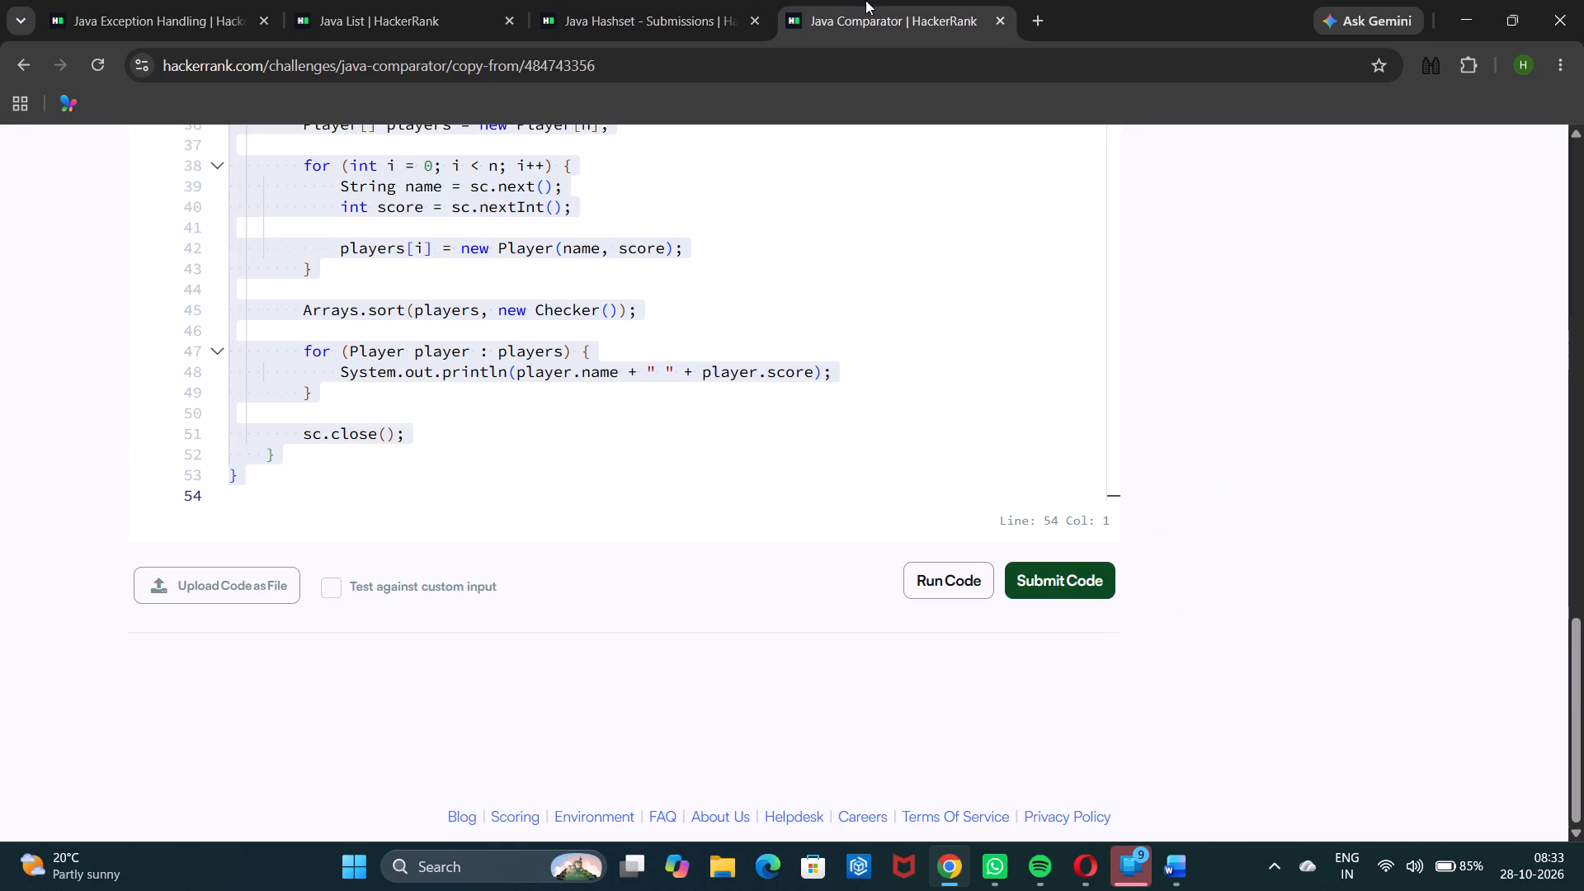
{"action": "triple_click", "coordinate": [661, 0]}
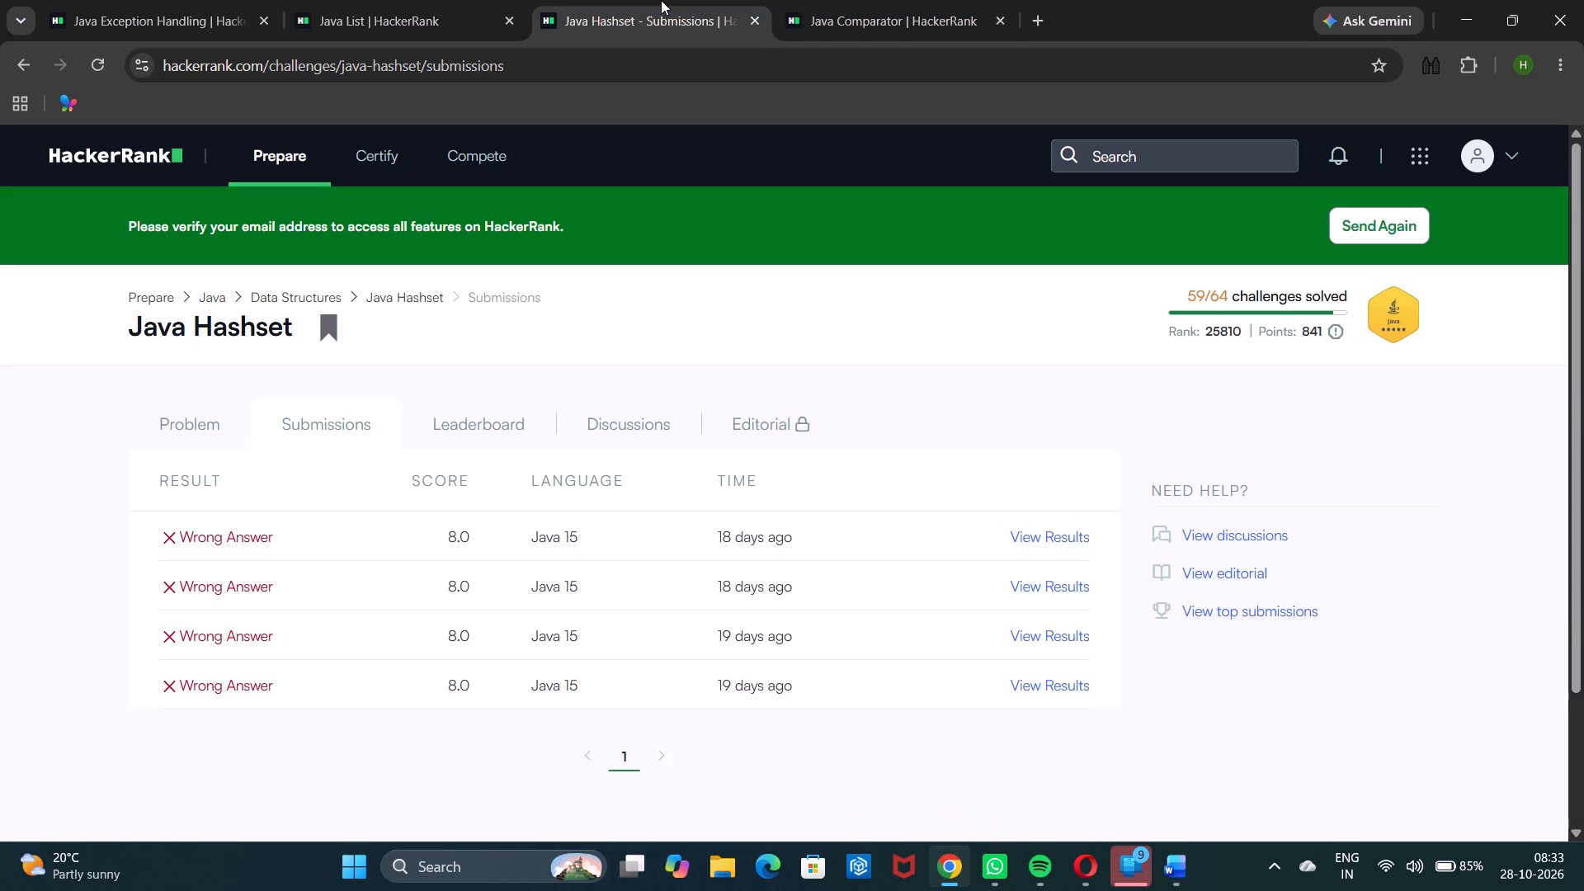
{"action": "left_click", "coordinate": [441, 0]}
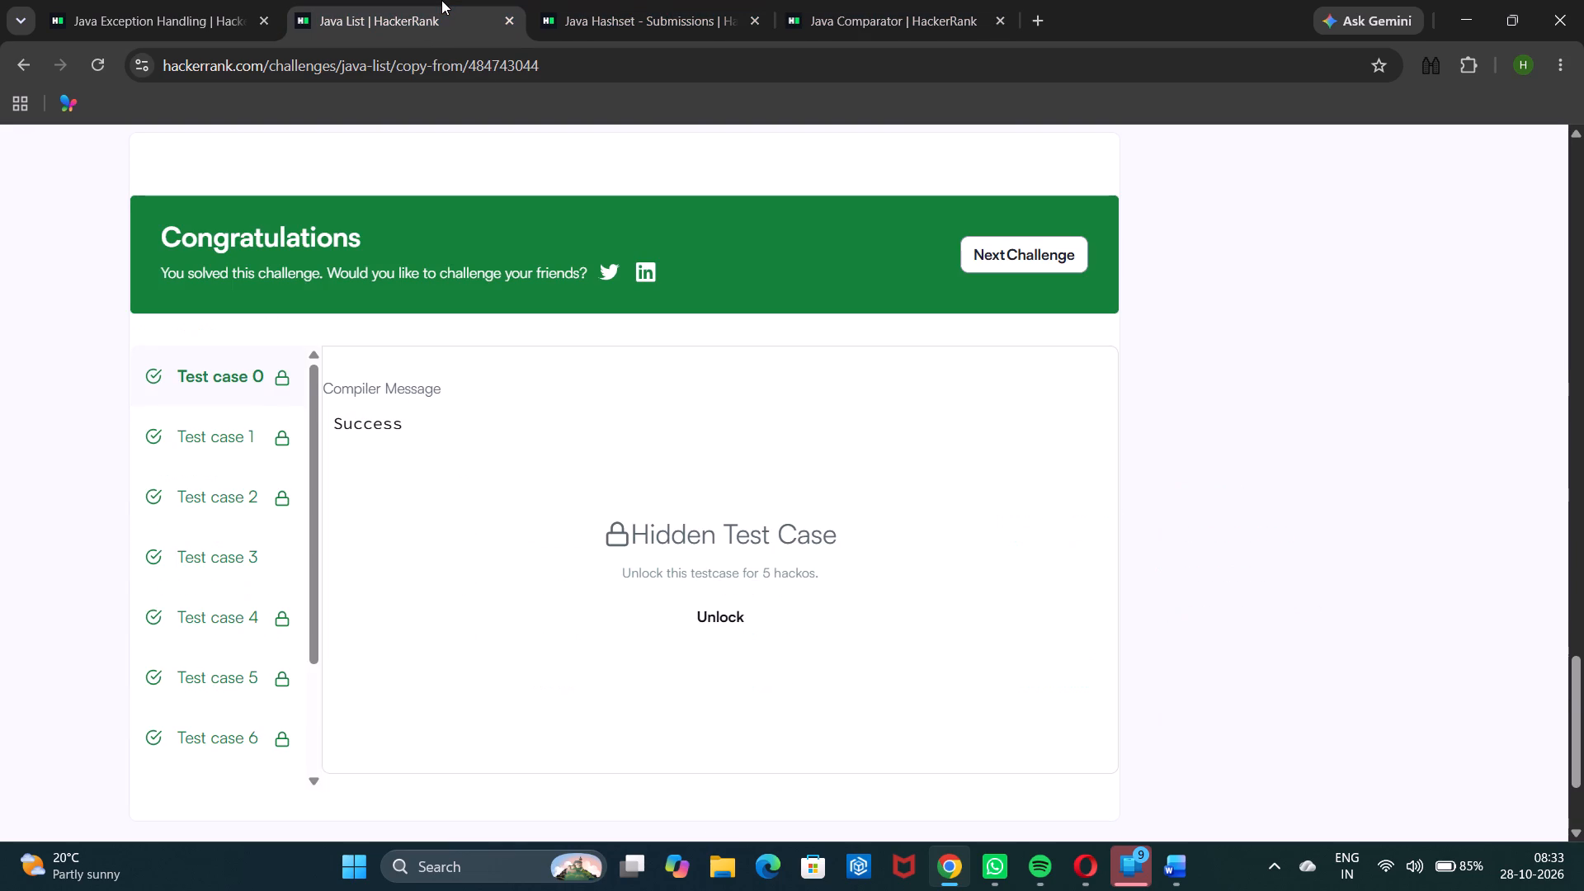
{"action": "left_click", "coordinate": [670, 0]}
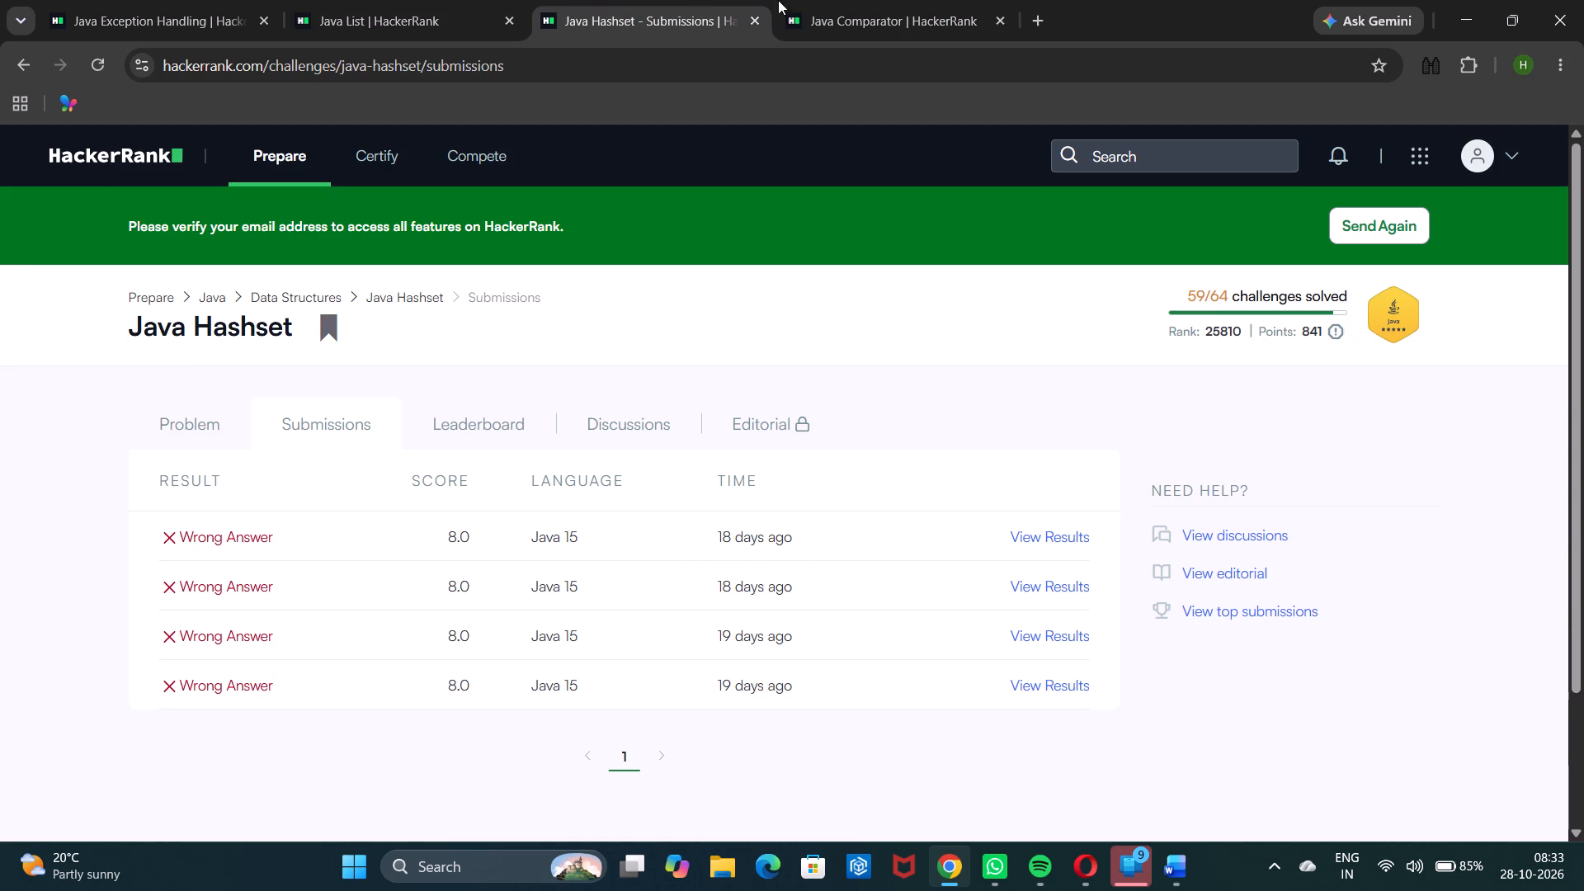
Return to the Java Comparator page and capture a screenshot of the Congratulations banner and passed test cases.
{"action": "left_click", "coordinate": [864, 0]}
{"action": "scroll", "coordinate": [389, 361], "scroll_direction": "down", "scroll_amount": 1}
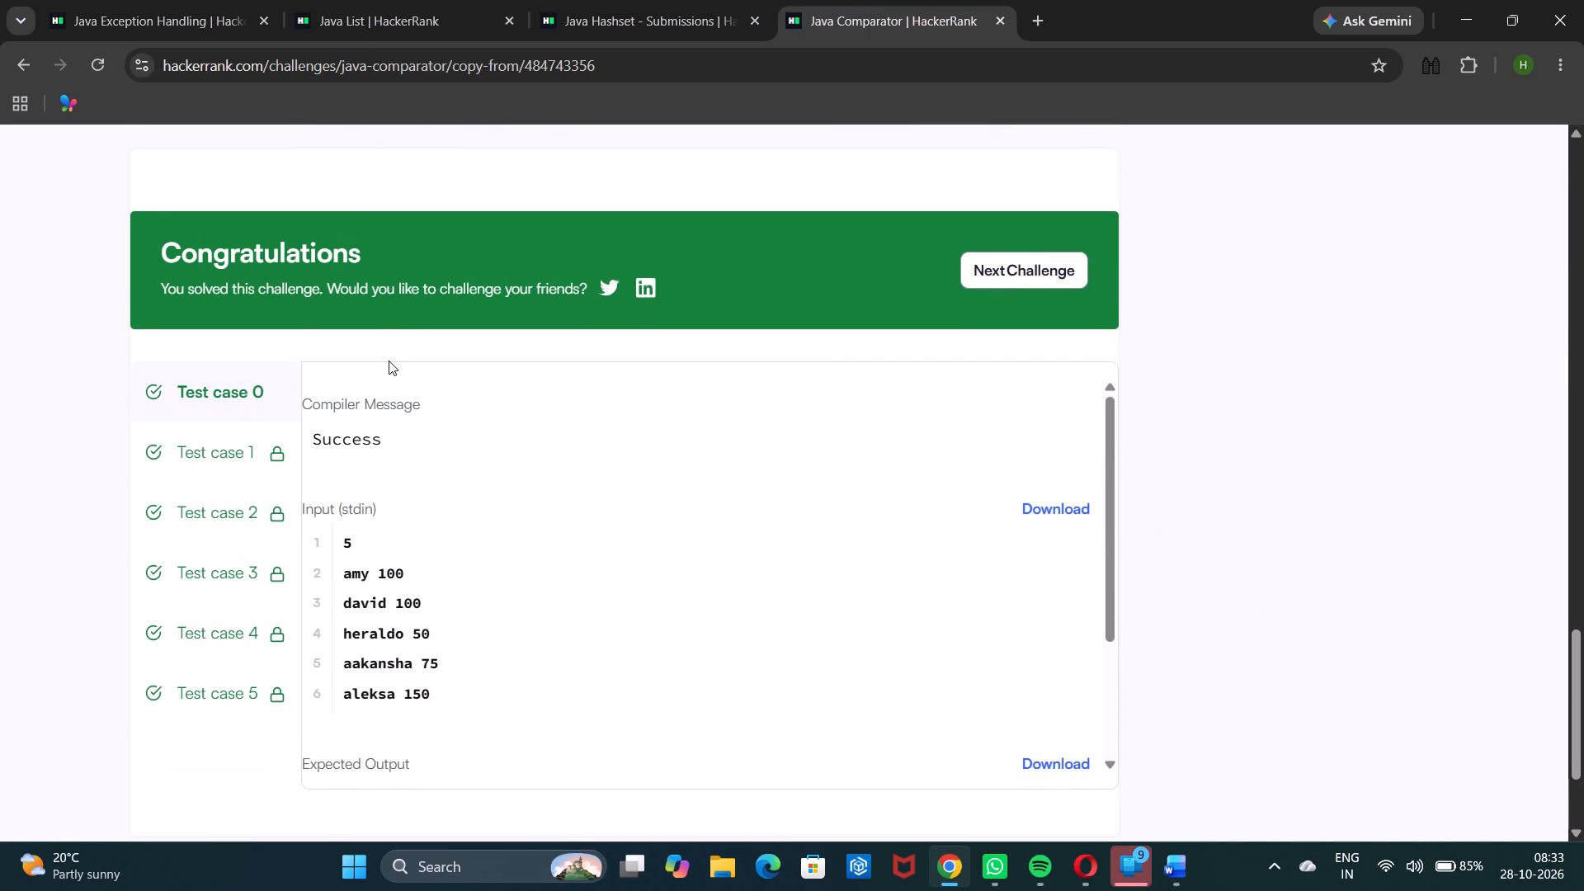
{"action": "key", "text": "shift+super+s"}
{"action": "left_click_drag", "start_coordinate": [119, 194], "coordinate": [1148, 801]}
Switch to Word and paste the Java Comparator screenshot into question 38's passed test cases box.
{"action": "left_click", "coordinate": [1176, 870]}
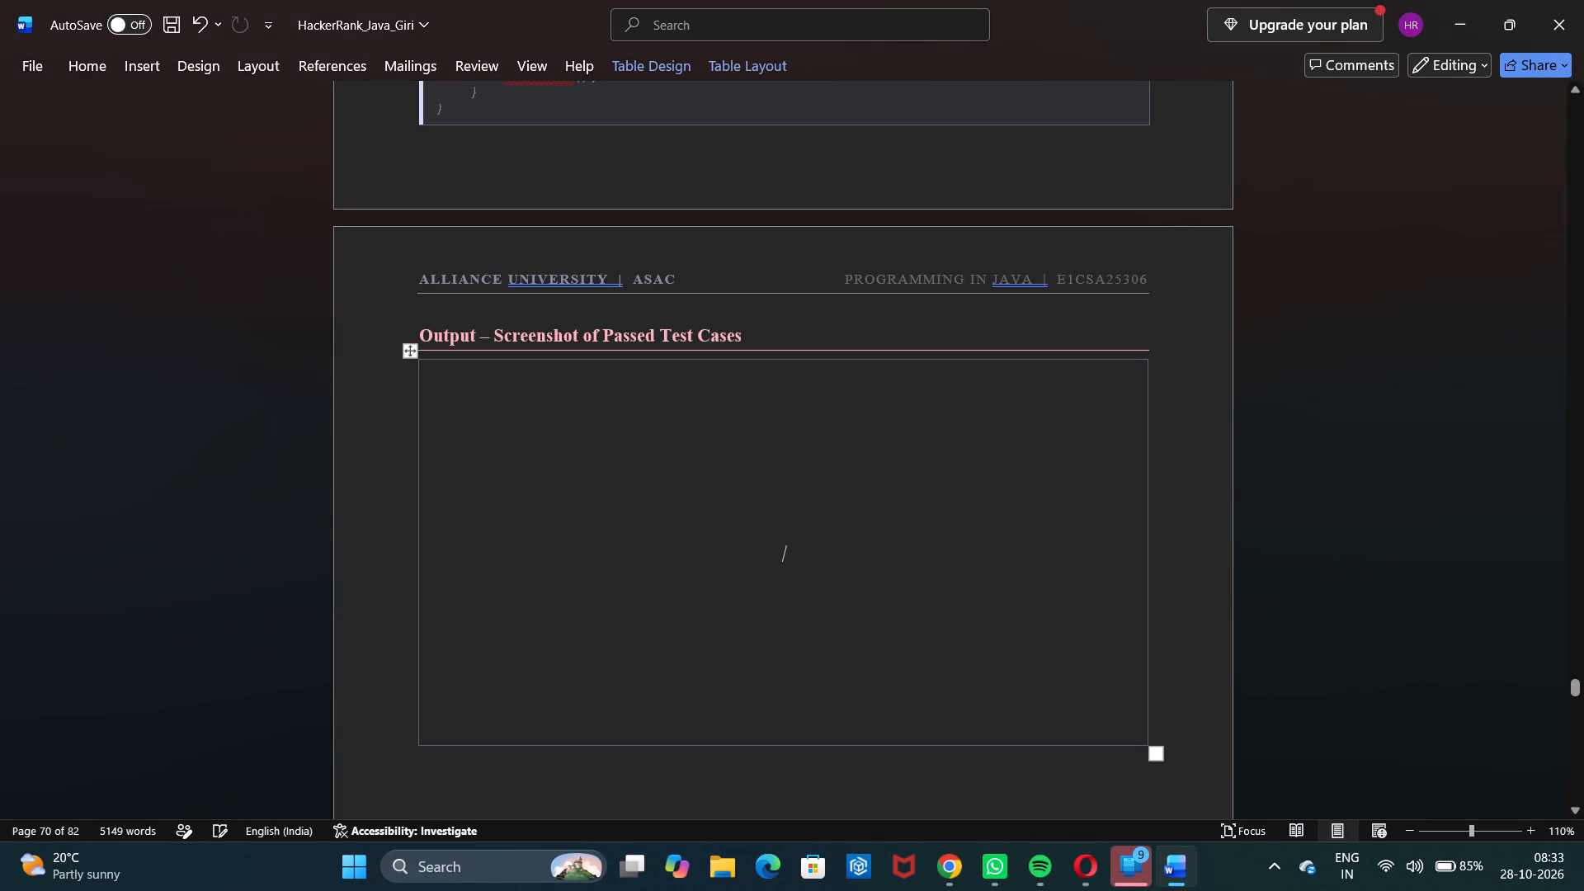
{"action": "key", "text": "ctrl+v"}
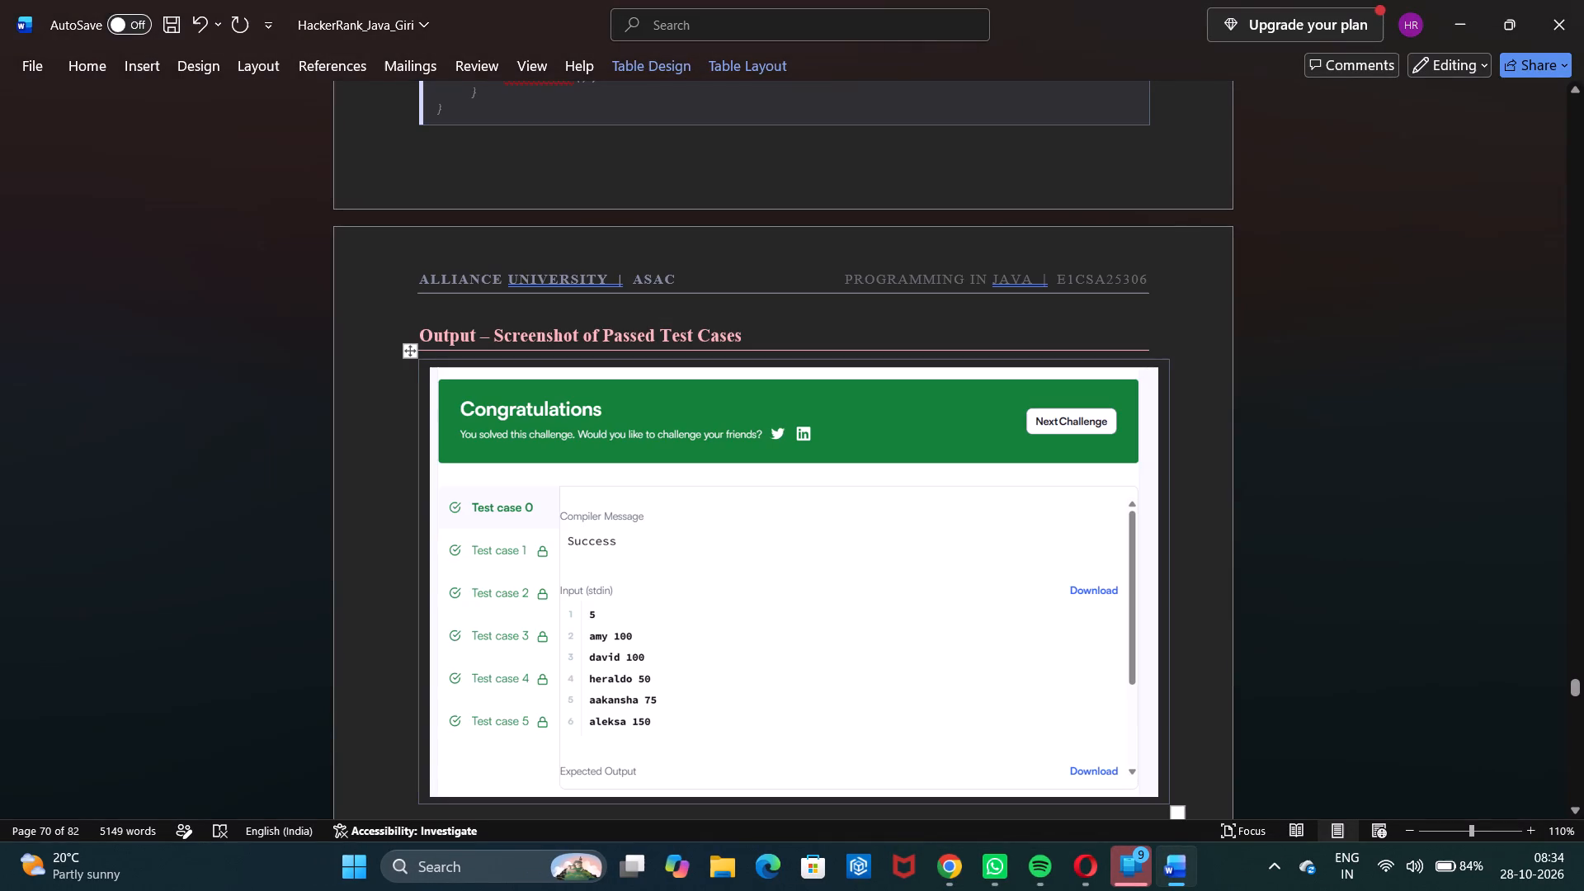
Open the HackerRank link of question 39, Java Sort, from the report.
{"action": "scroll", "coordinate": [742, 564], "scroll_direction": "down", "scroll_amount": 7}
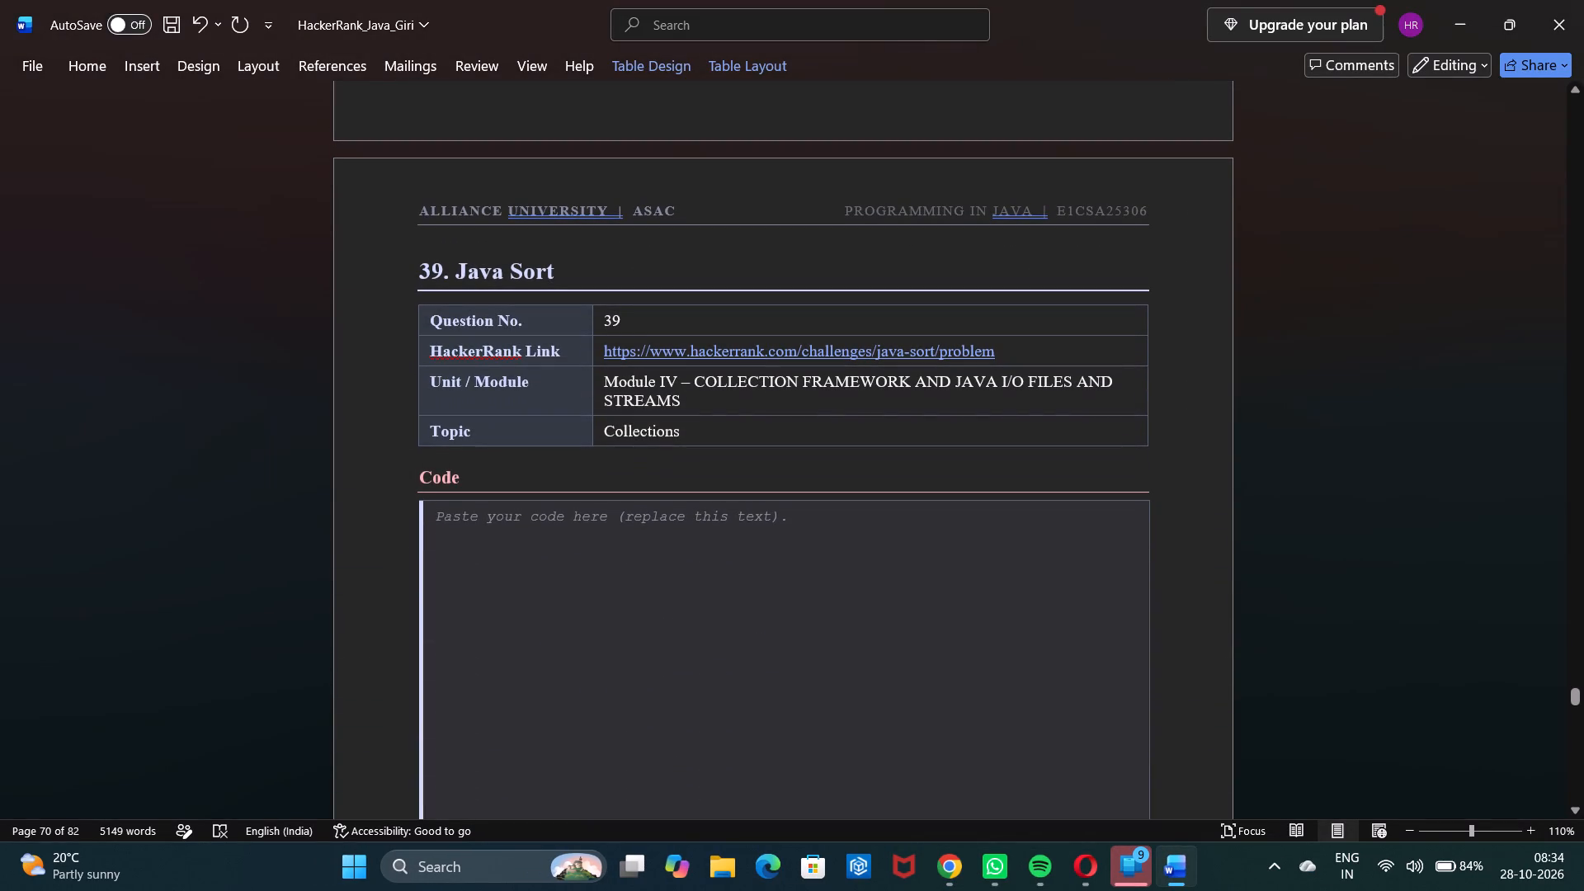
{"action": "left_click", "coordinate": [766, 354], "text": "ctrl"}
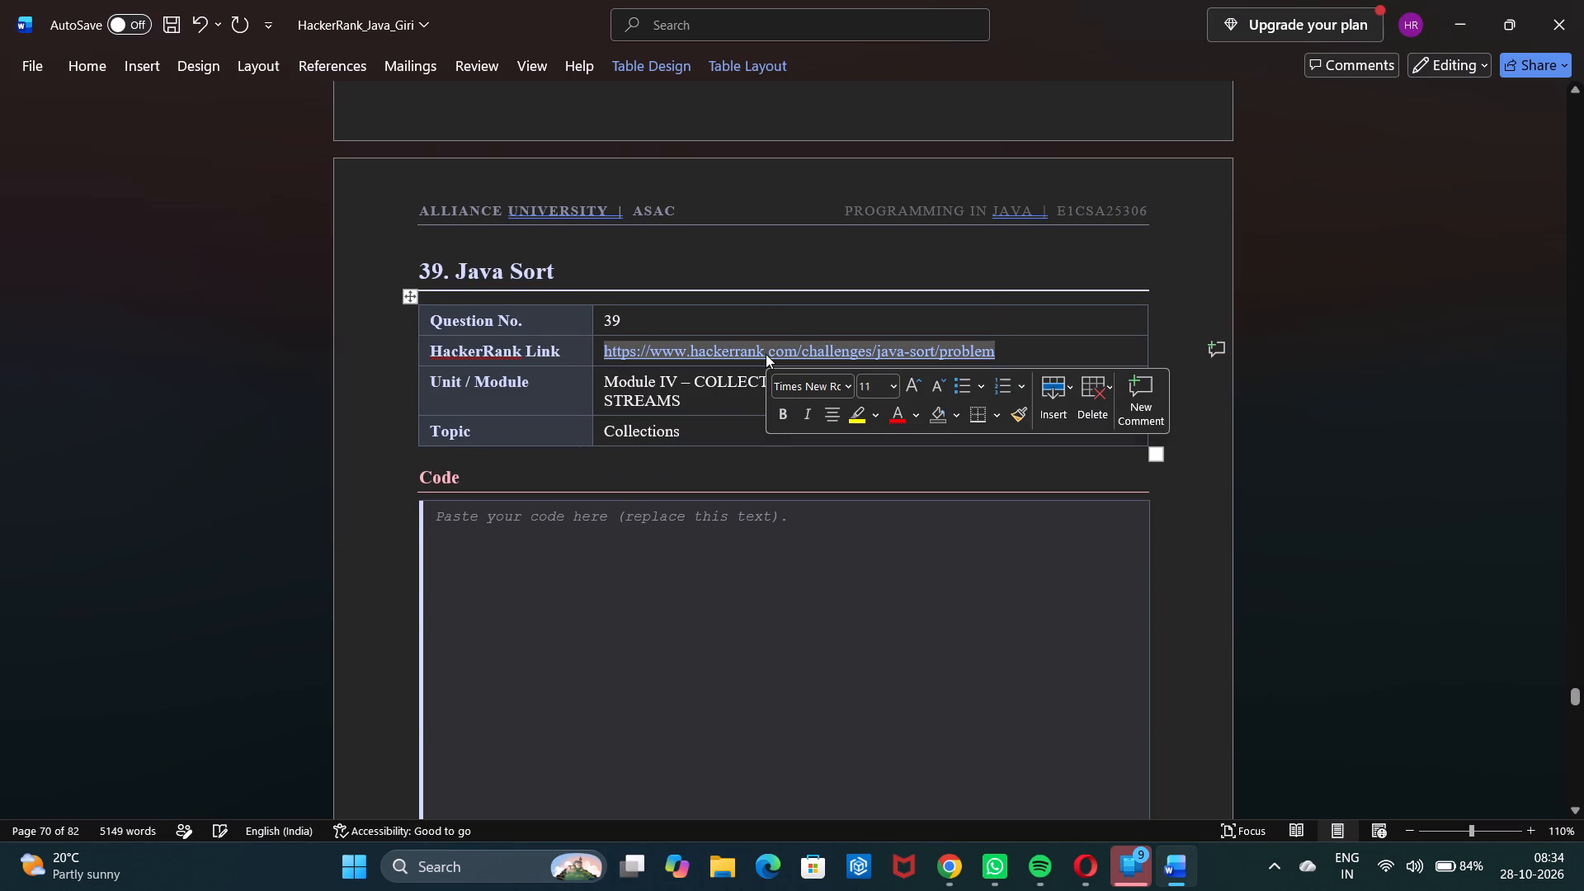
{"action": "left_click", "coordinate": [758, 348], "text": "ctrl"}
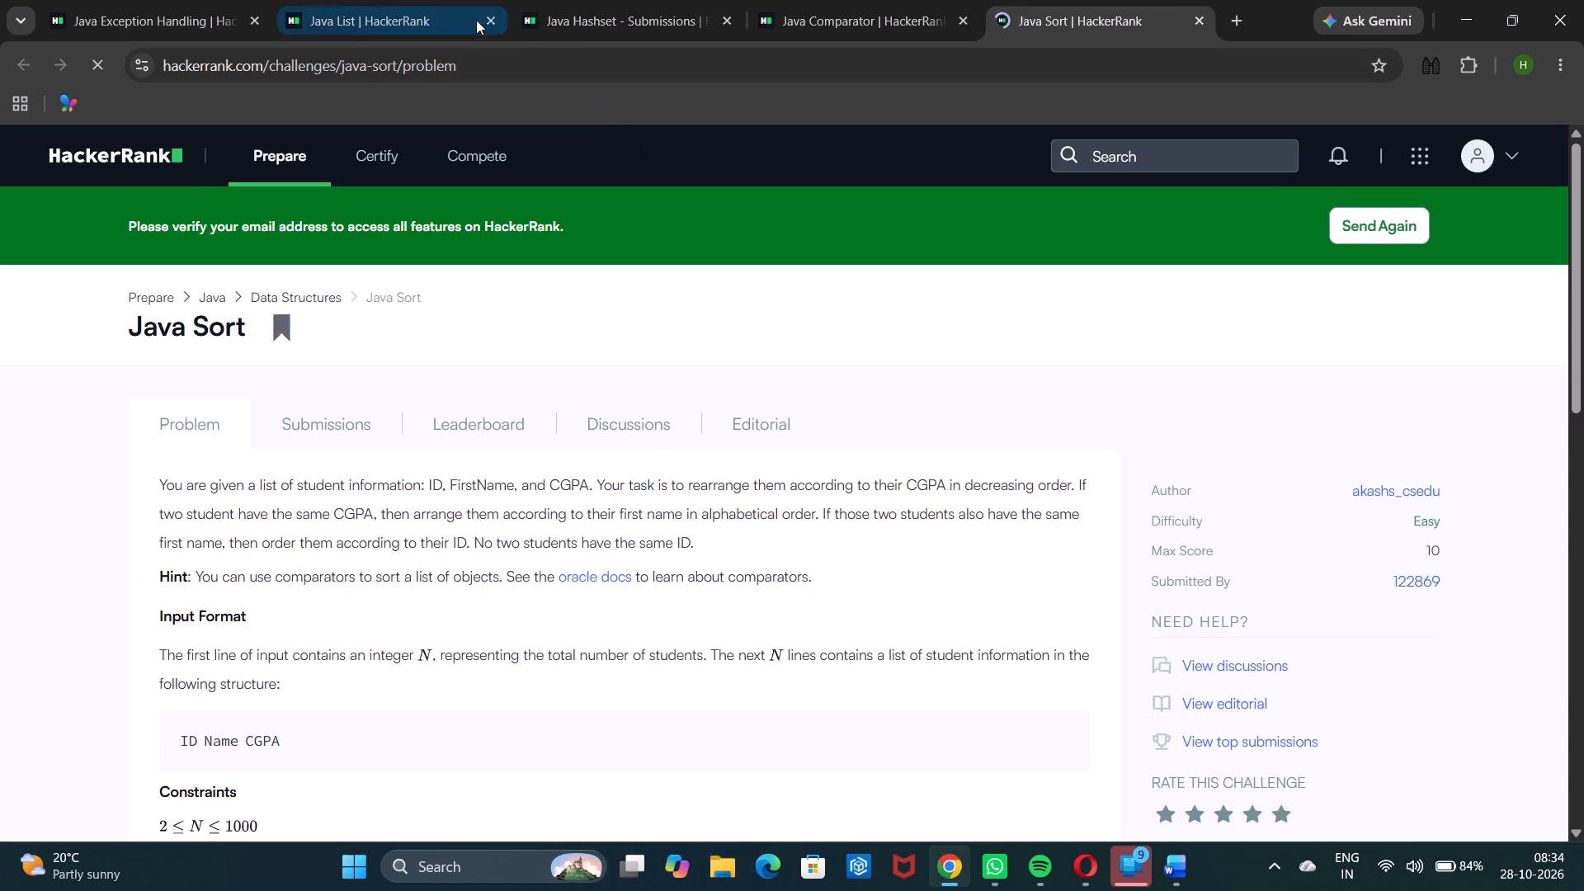
Close the browser pages for Java List, Java Hashset and Java Comparator.
{"action": "left_click", "coordinate": [487, 15]}
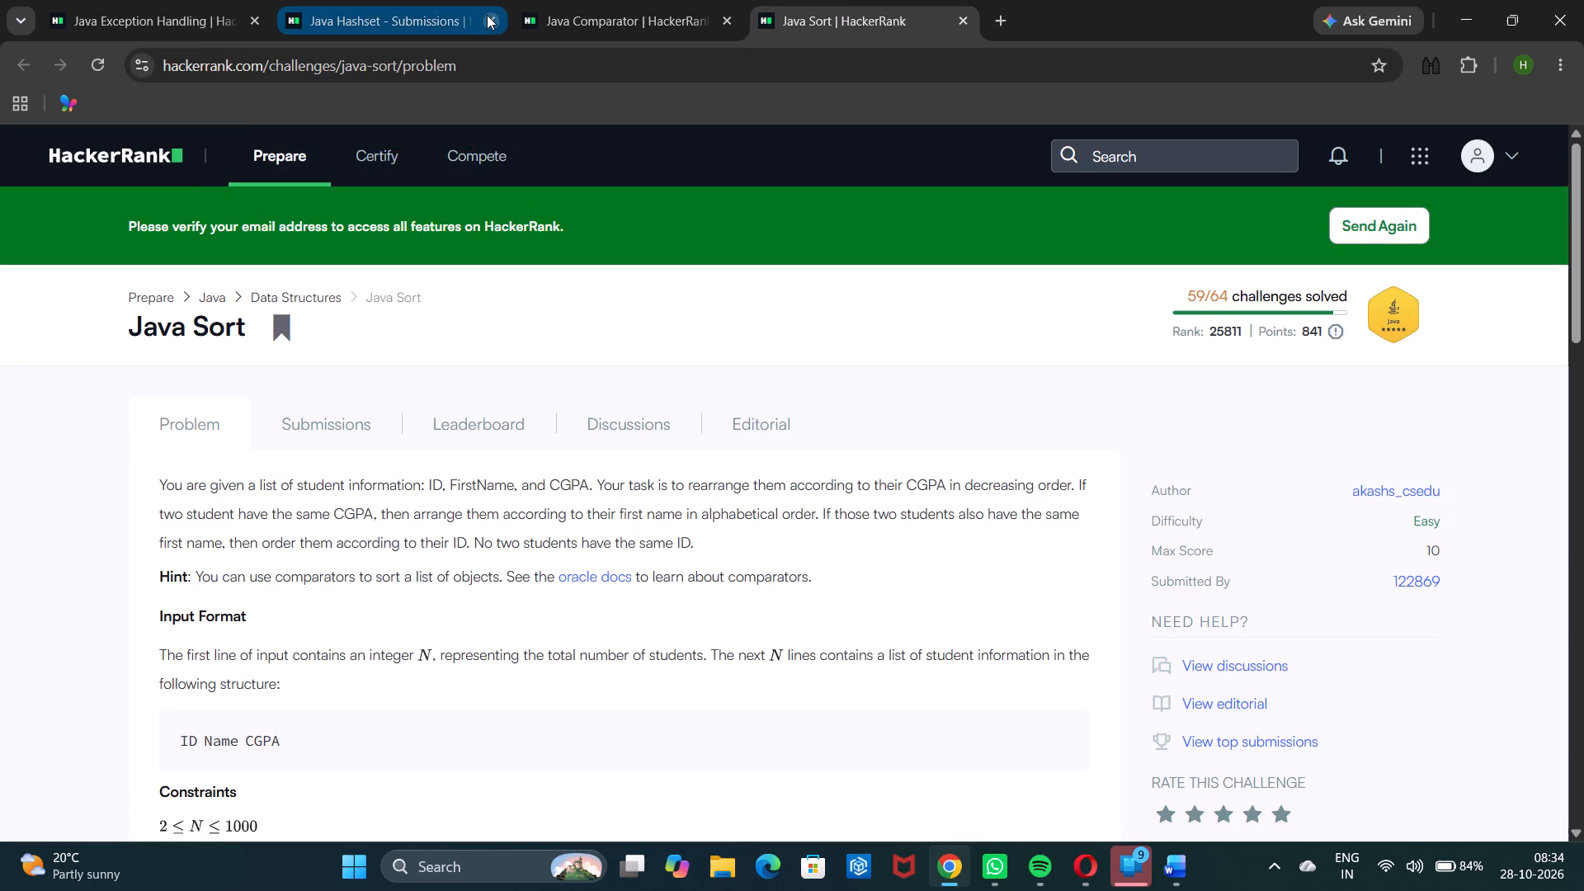
{"action": "left_click", "coordinate": [487, 15]}
{"action": "left_click", "coordinate": [487, 15]}
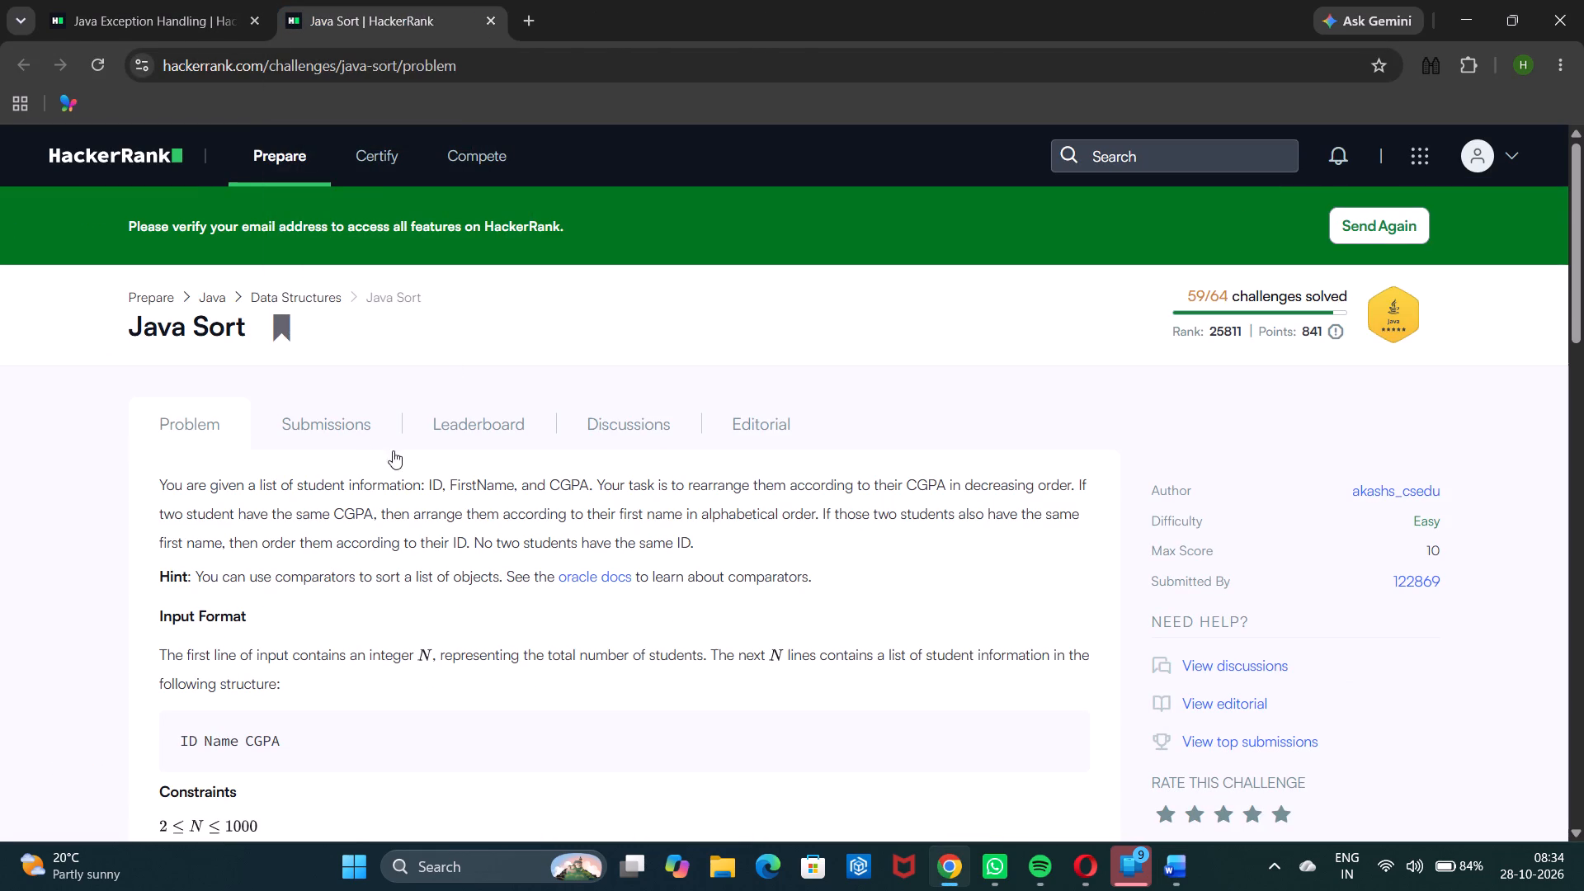
Open the accepted Java 15 submission of Java Sort in the code editor.
{"action": "left_click", "coordinate": [329, 422]}
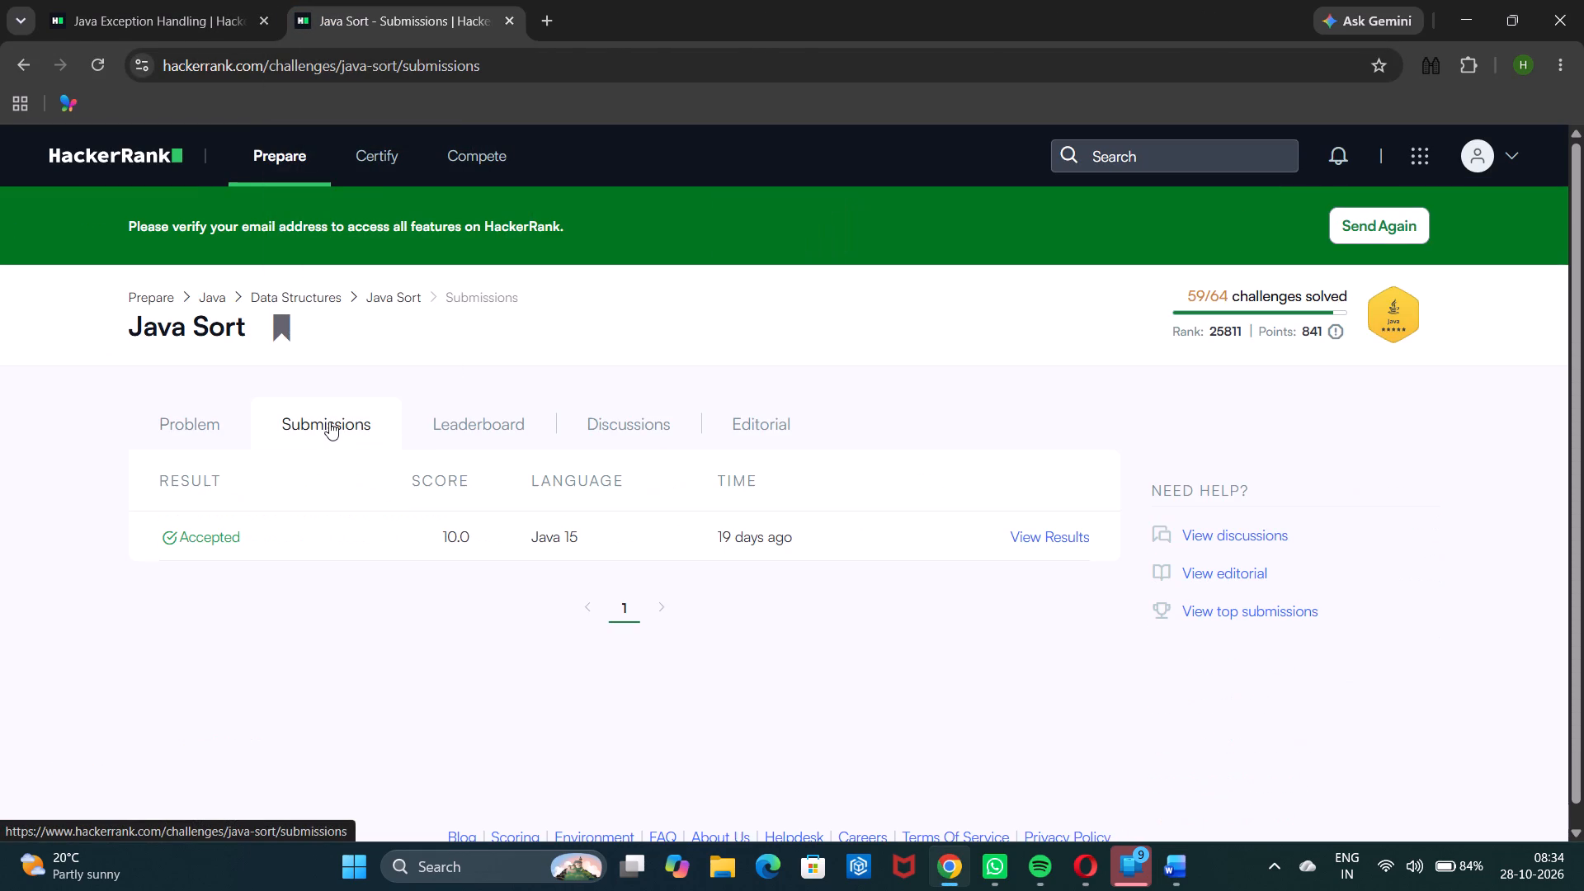
{"action": "left_click", "coordinate": [1042, 533]}
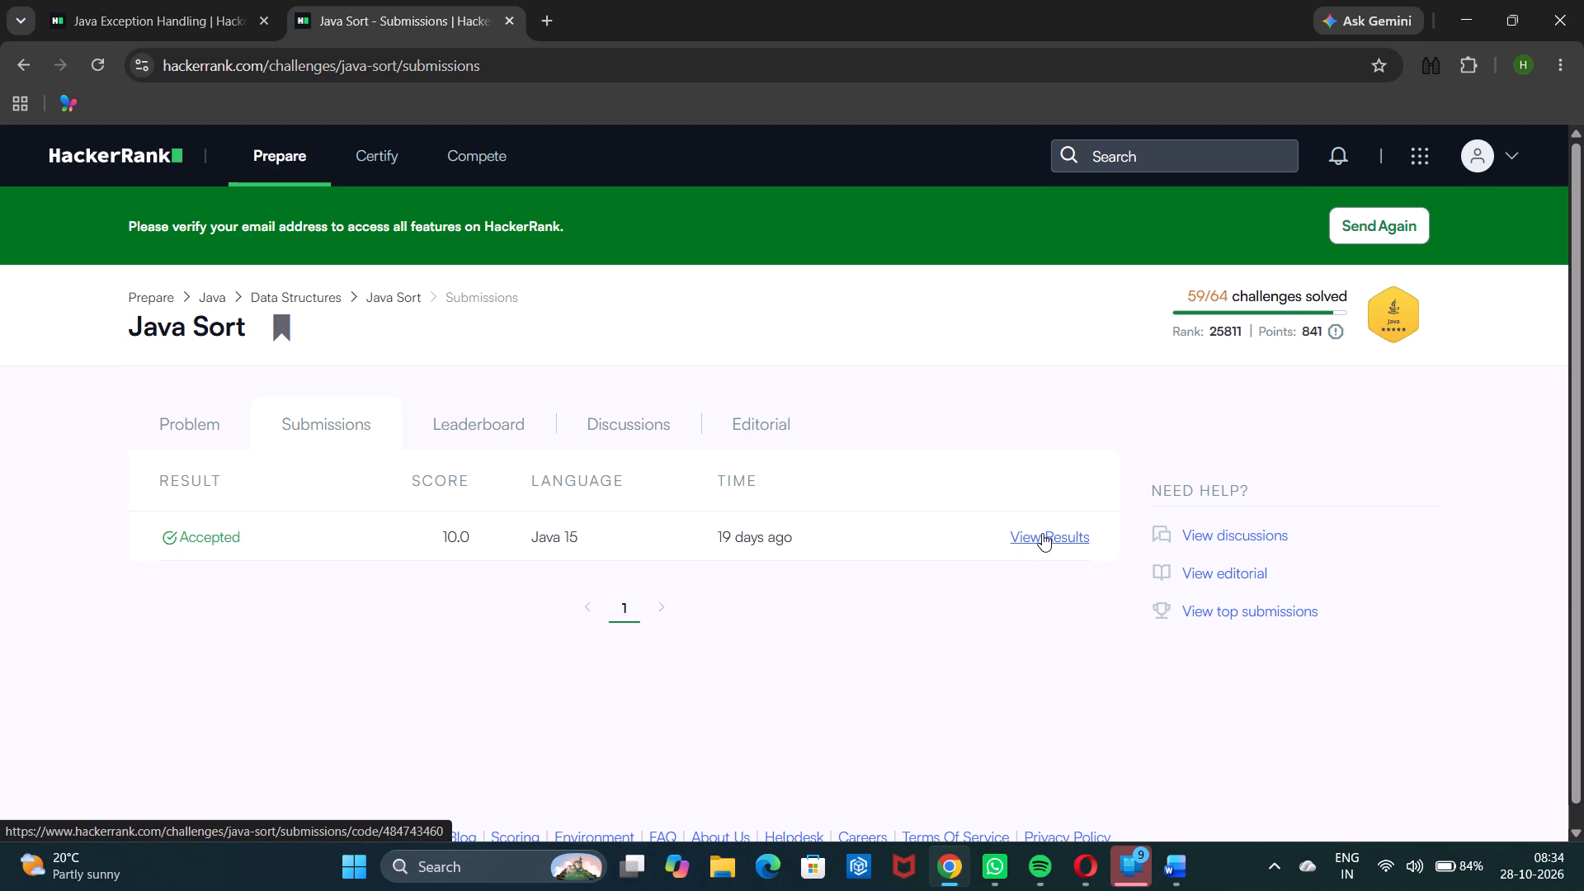
{"action": "scroll", "coordinate": [659, 763], "scroll_direction": "down", "scroll_amount": 4}
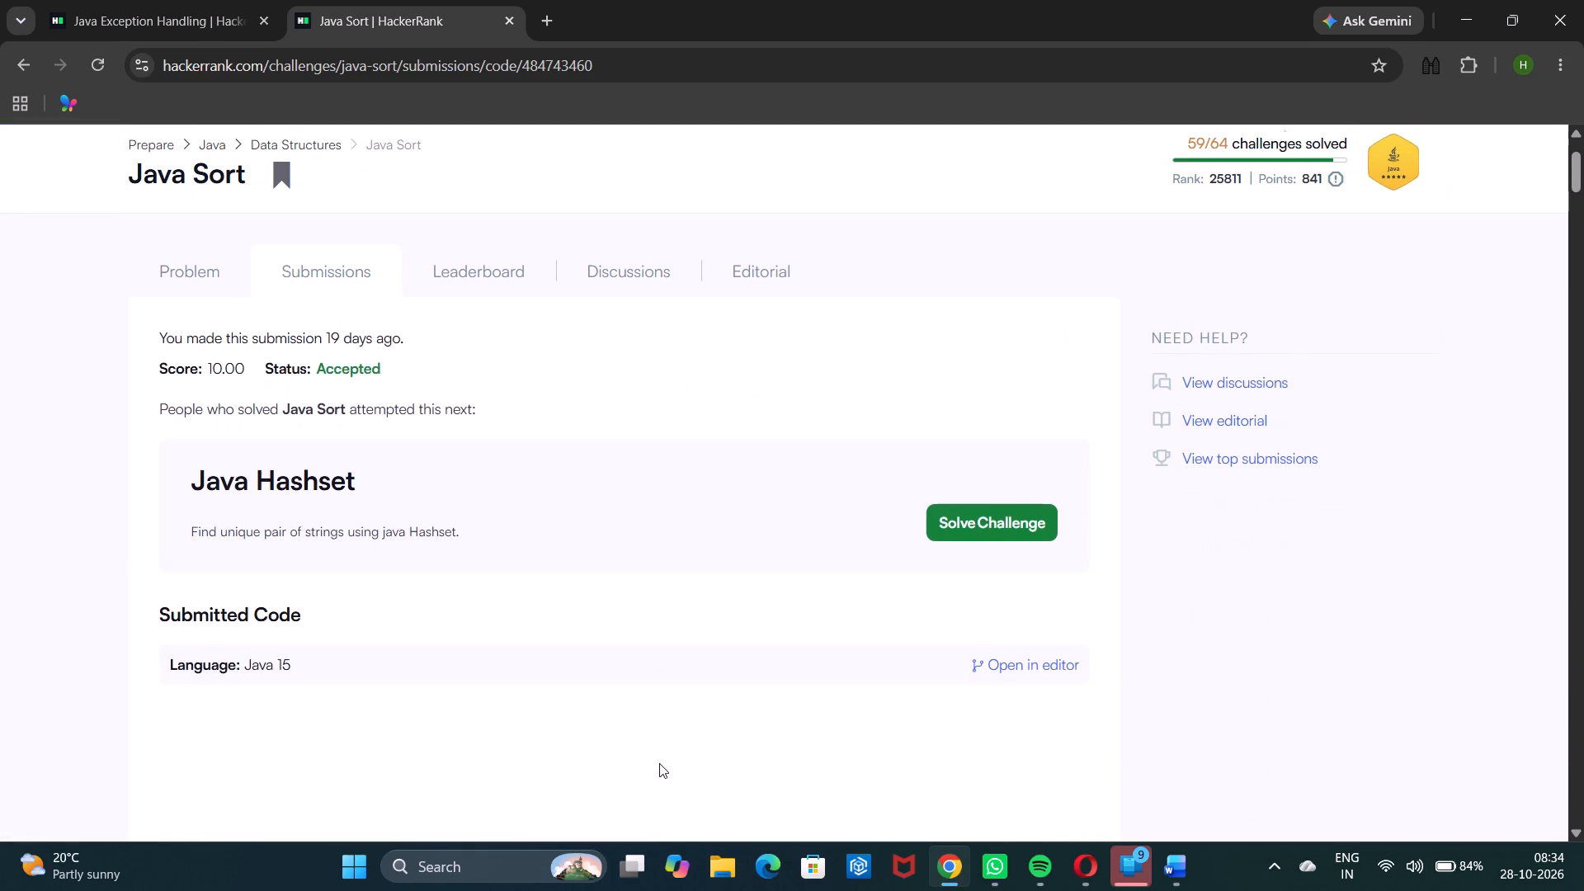
{"action": "scroll", "coordinate": [659, 763], "scroll_direction": "down", "scroll_amount": 2}
{"action": "left_click", "coordinate": [1022, 254]}
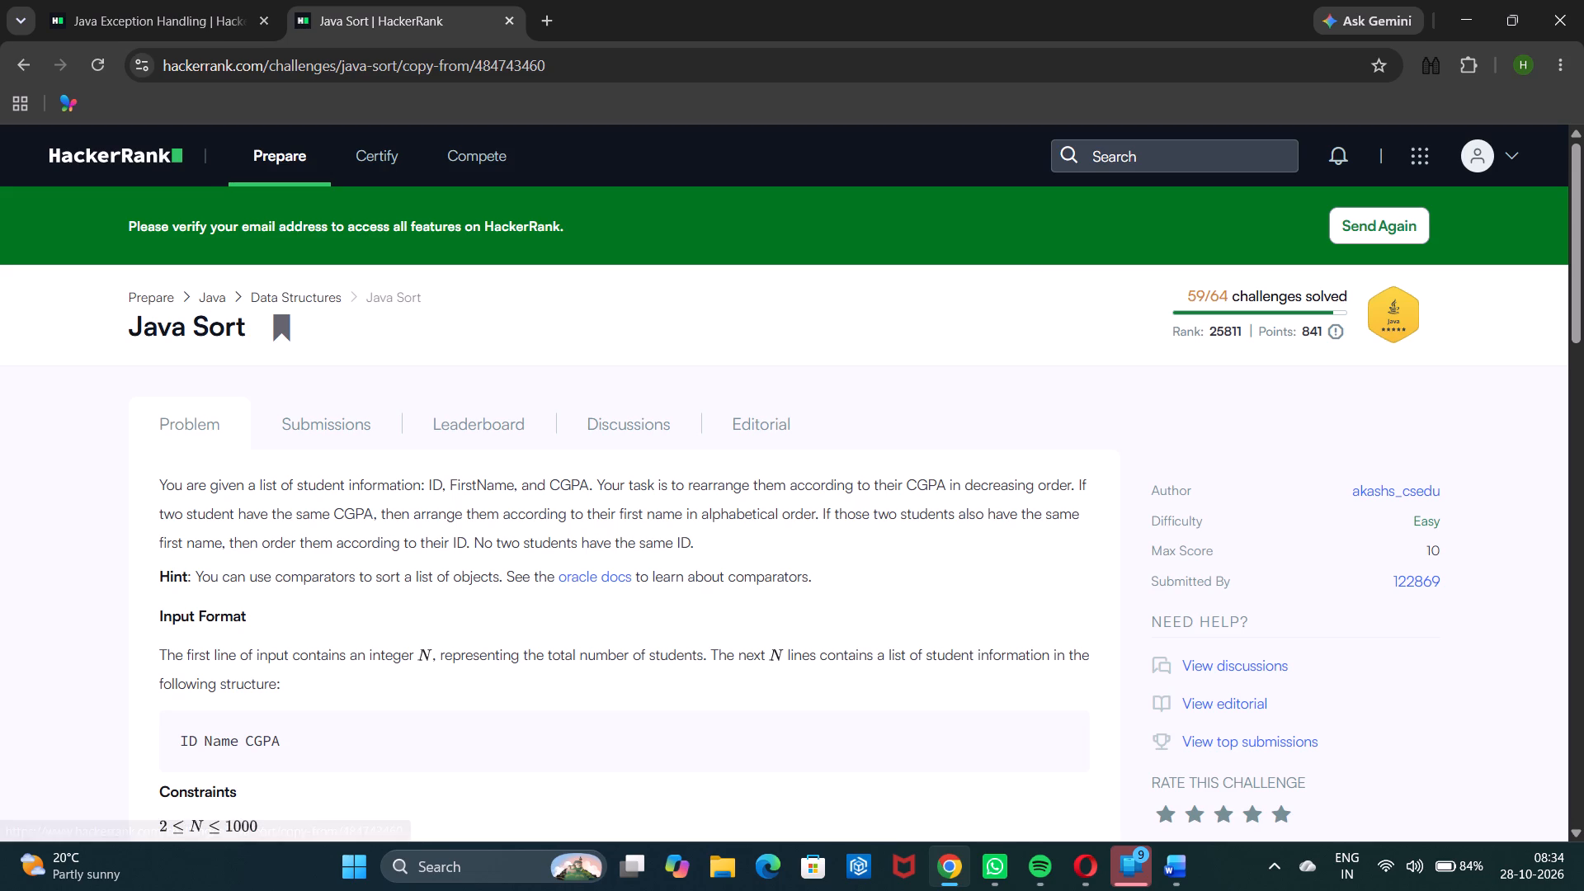
Copy the entire Java Sort solution code from the HackerRank editor.
{"action": "scroll", "coordinate": [700, 570], "scroll_direction": "down", "scroll_amount": 9}
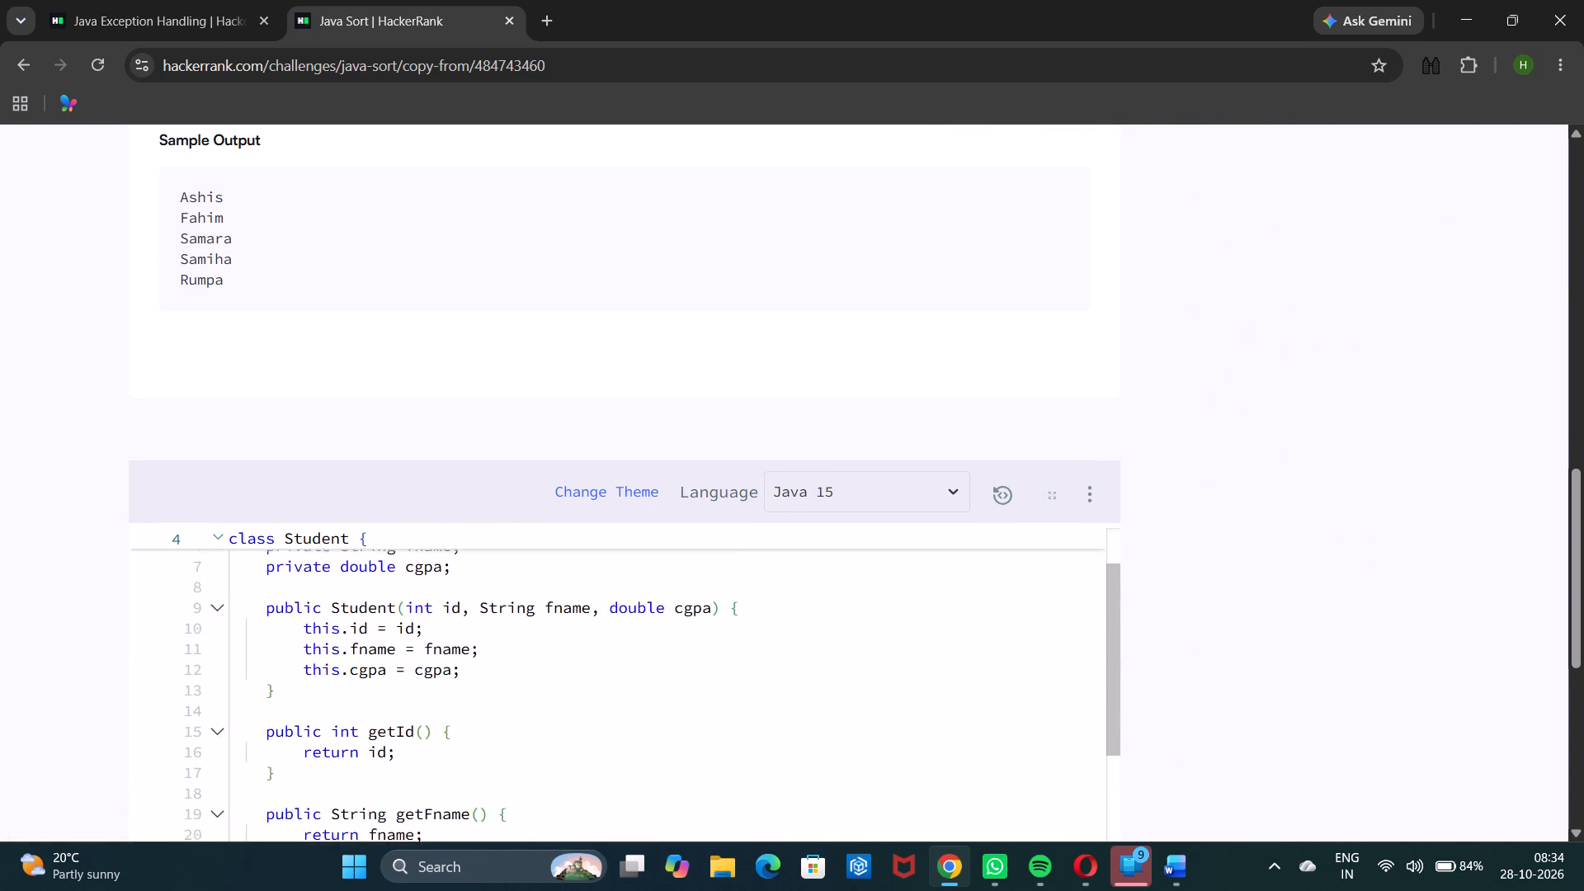
{"action": "scroll", "coordinate": [700, 570], "scroll_direction": "down", "scroll_amount": 1}
{"action": "scroll", "coordinate": [617, 428], "scroll_direction": "down", "scroll_amount": 3}
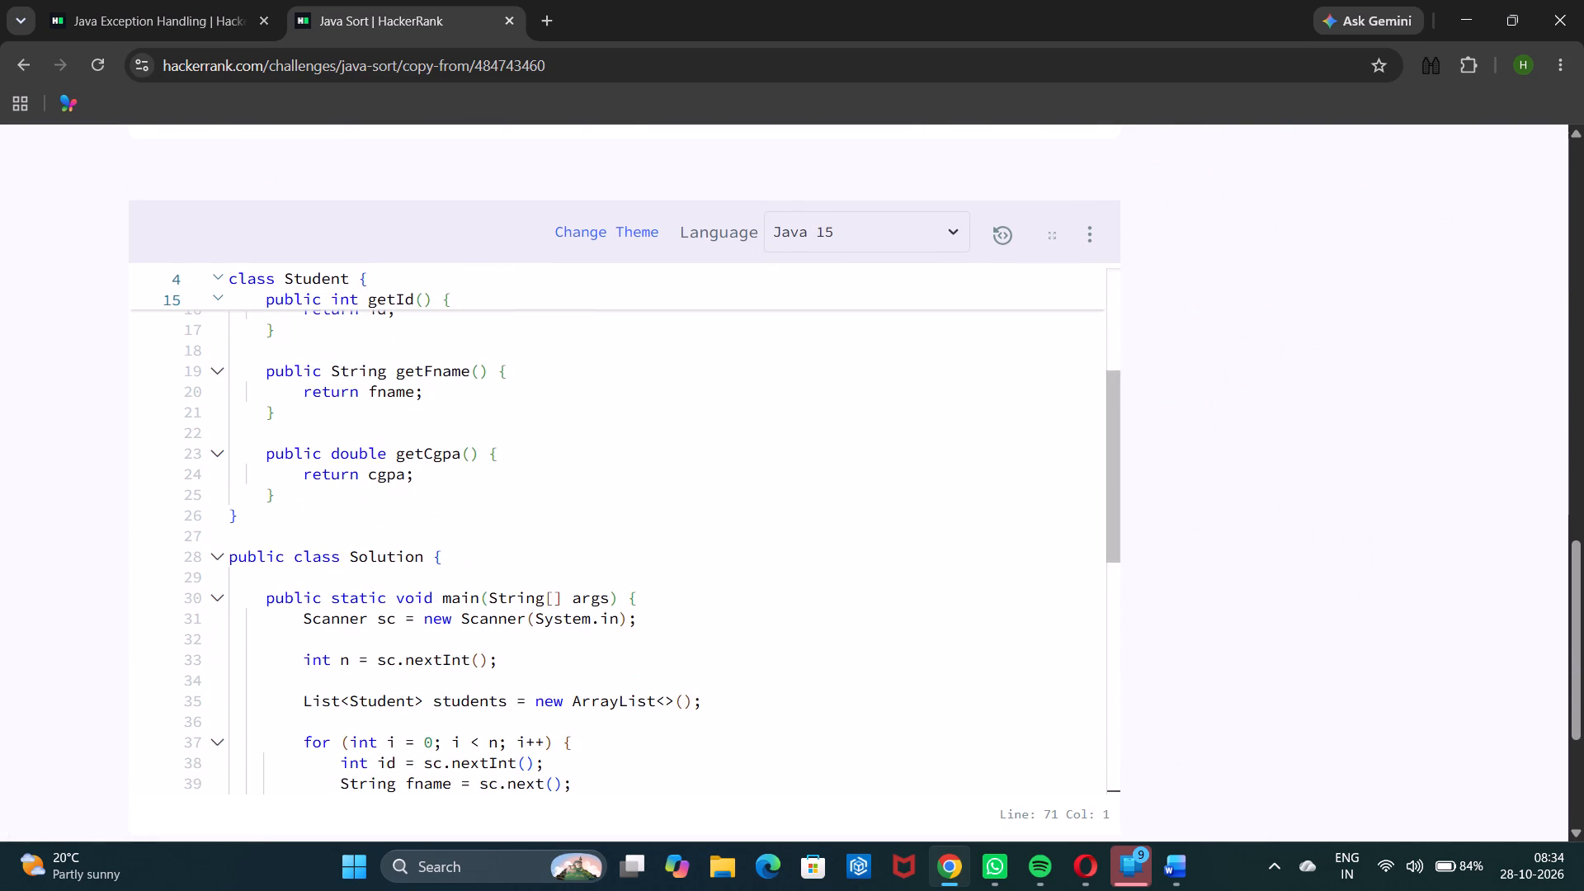
{"action": "scroll", "coordinate": [617, 428], "scroll_direction": "down", "scroll_amount": 9}
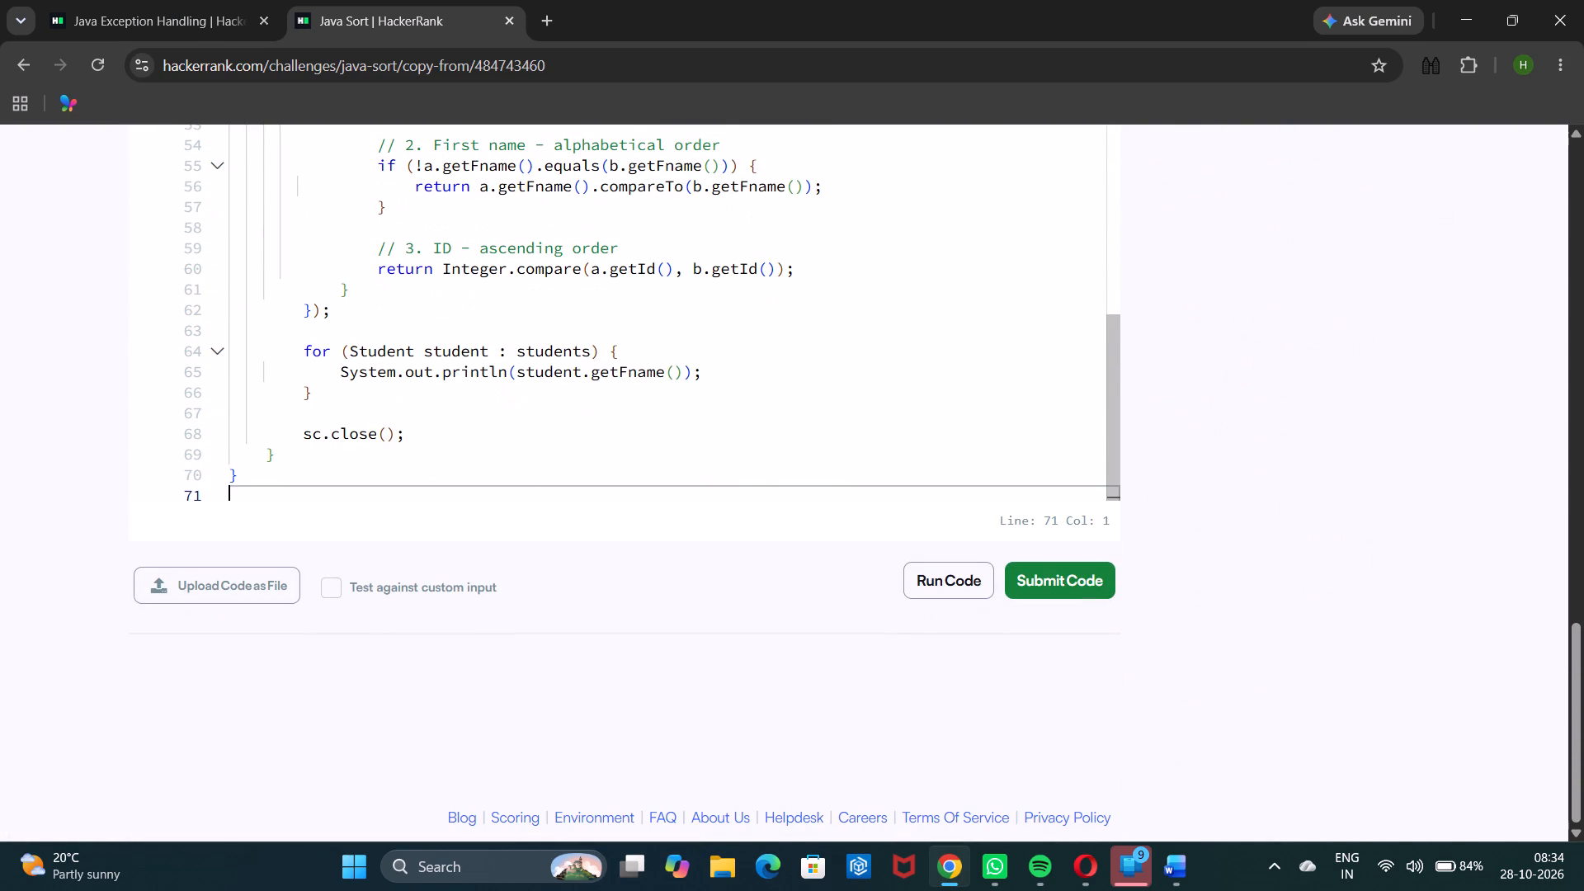
{"action": "left_click", "coordinate": [263, 494]}
{"action": "key", "text": "ctrl+a"}
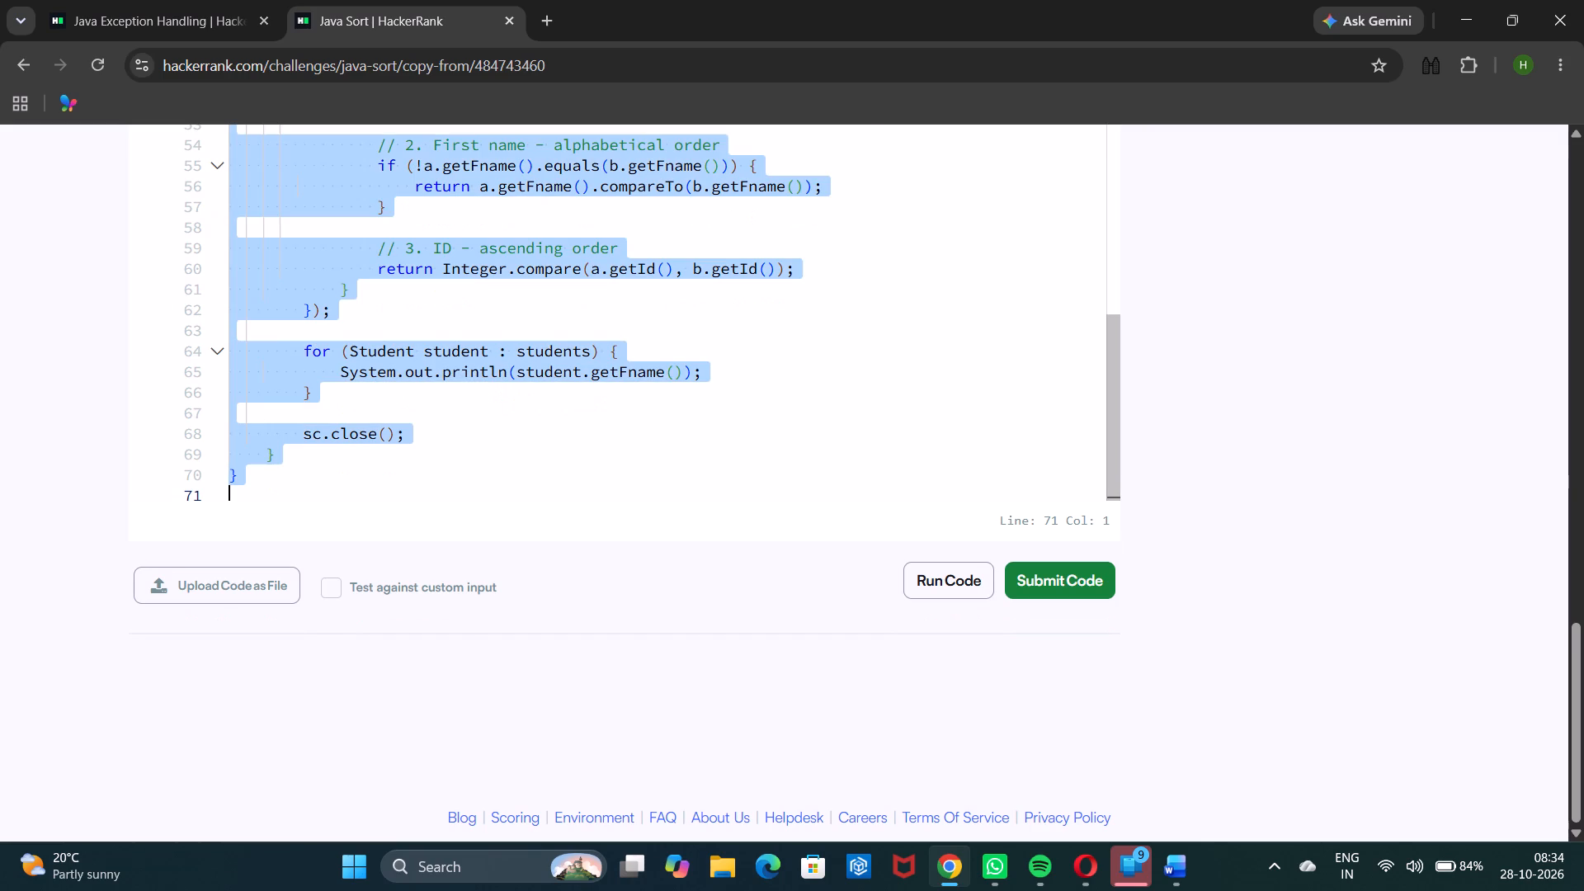
{"action": "key", "text": "ctrl+c"}
{"action": "key", "text": "ctrl+c"}
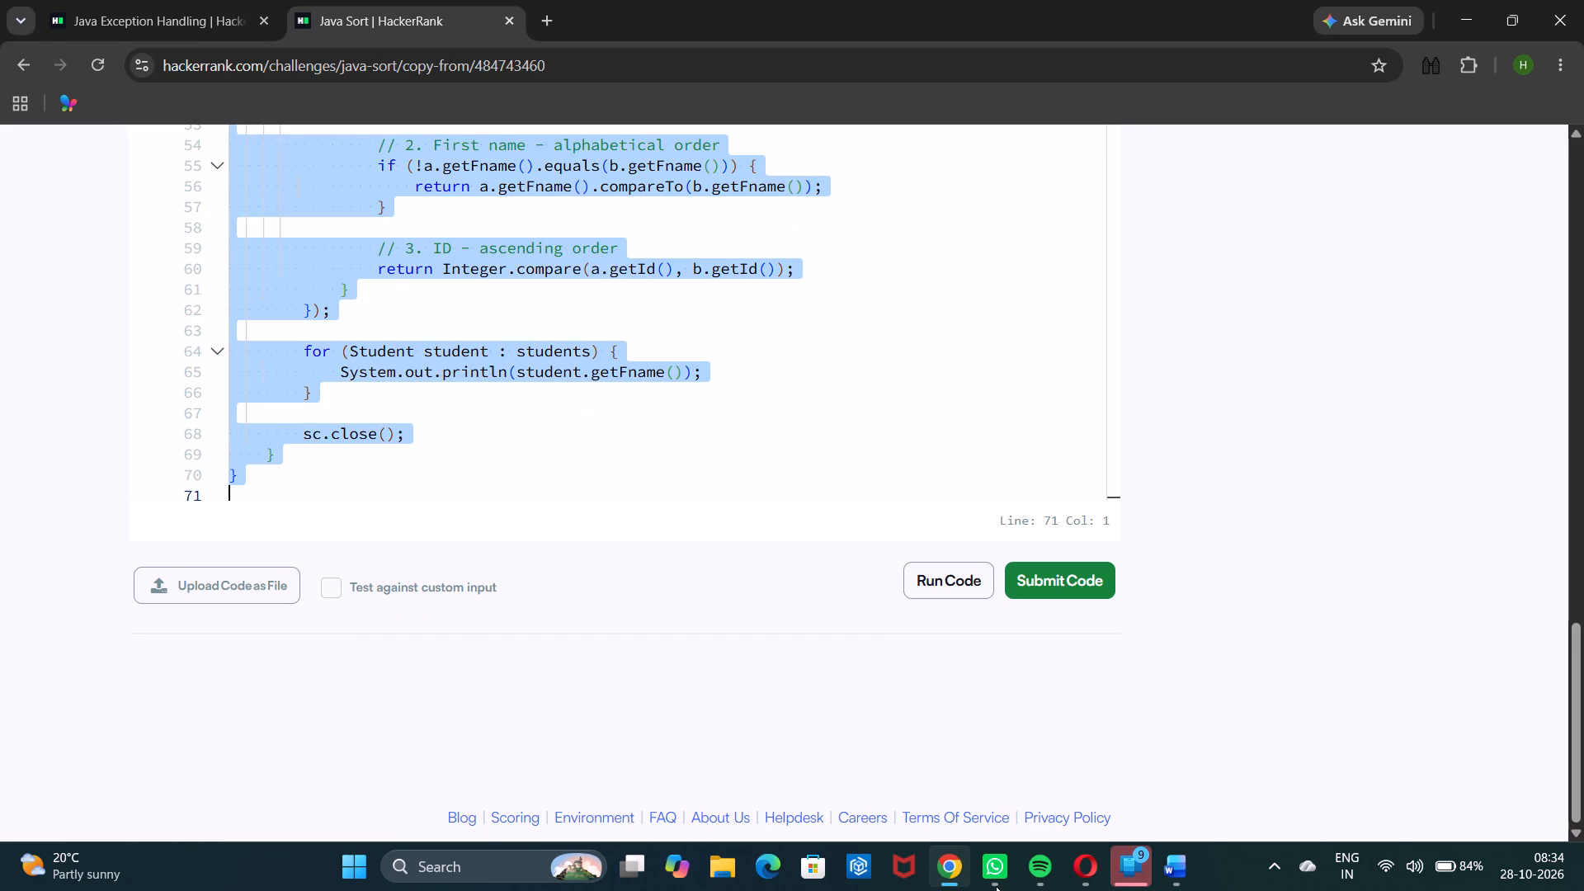
Switch to Word and replace the placeholder text in question 39's Code box with the copied Java Sort code.
{"action": "left_click", "coordinate": [1166, 871]}
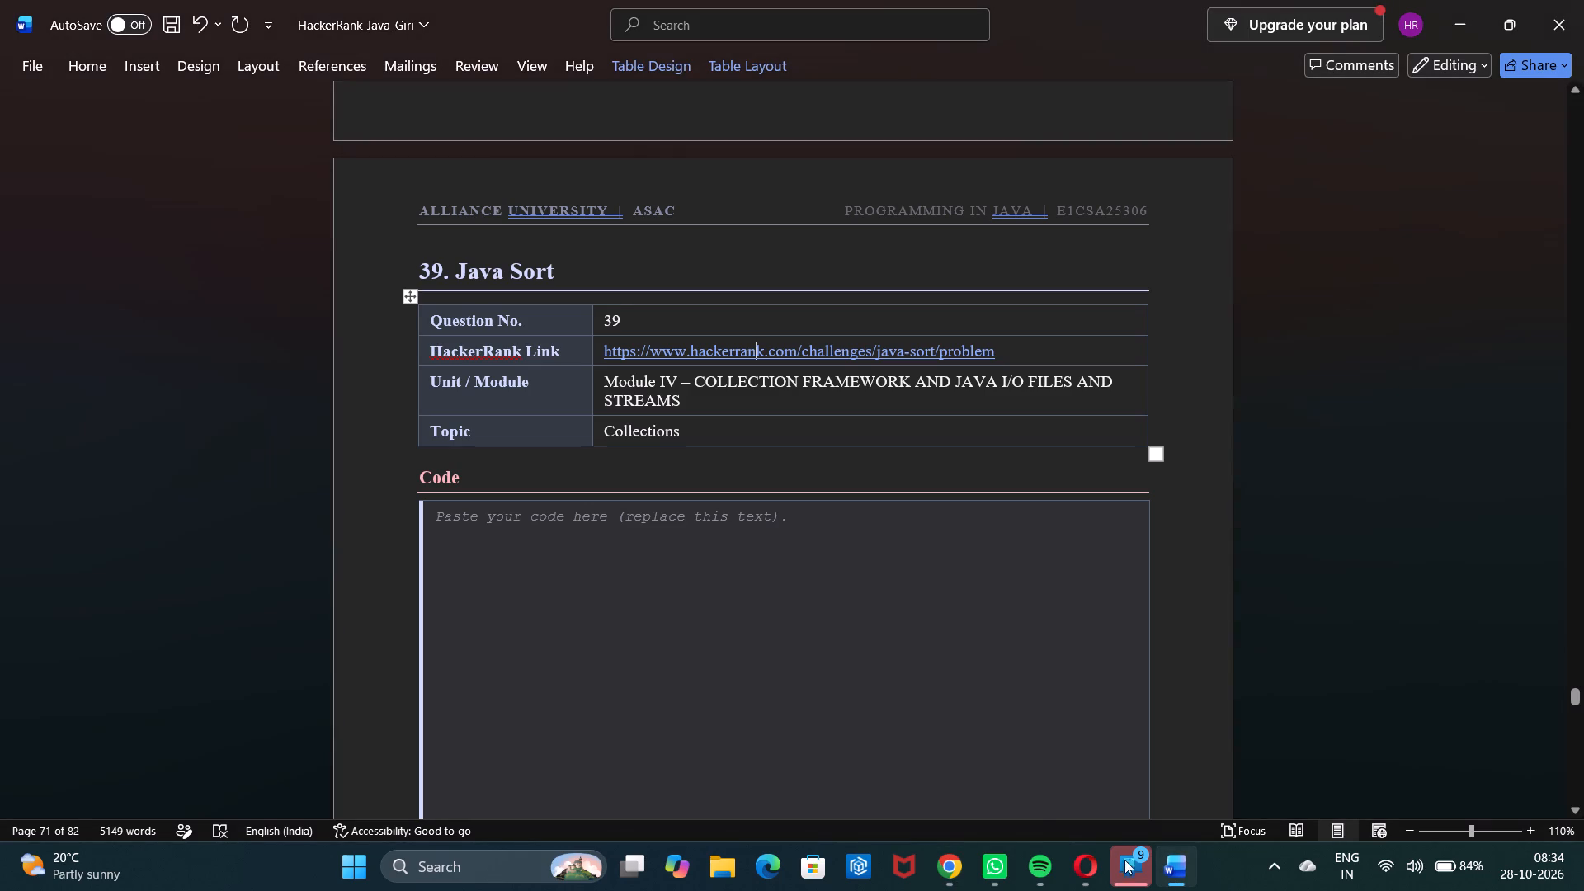
{"action": "left_click", "coordinate": [827, 538]}
{"action": "left_click_drag", "start_coordinate": [827, 538], "coordinate": [483, 515]}
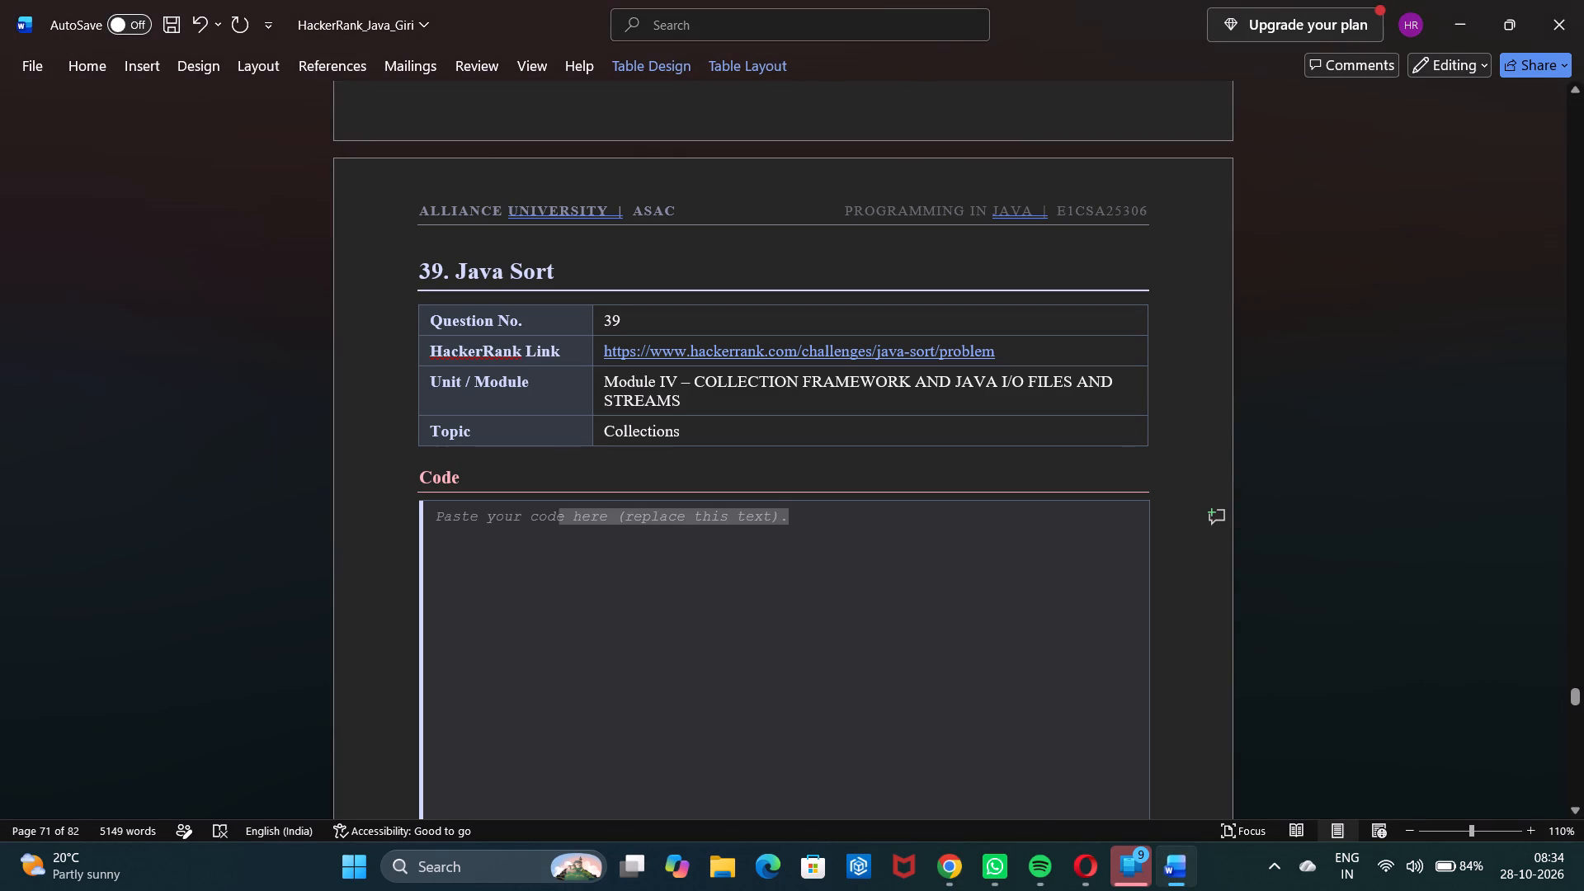
{"action": "left_click_drag", "start_coordinate": [483, 515], "coordinate": [439, 523]}
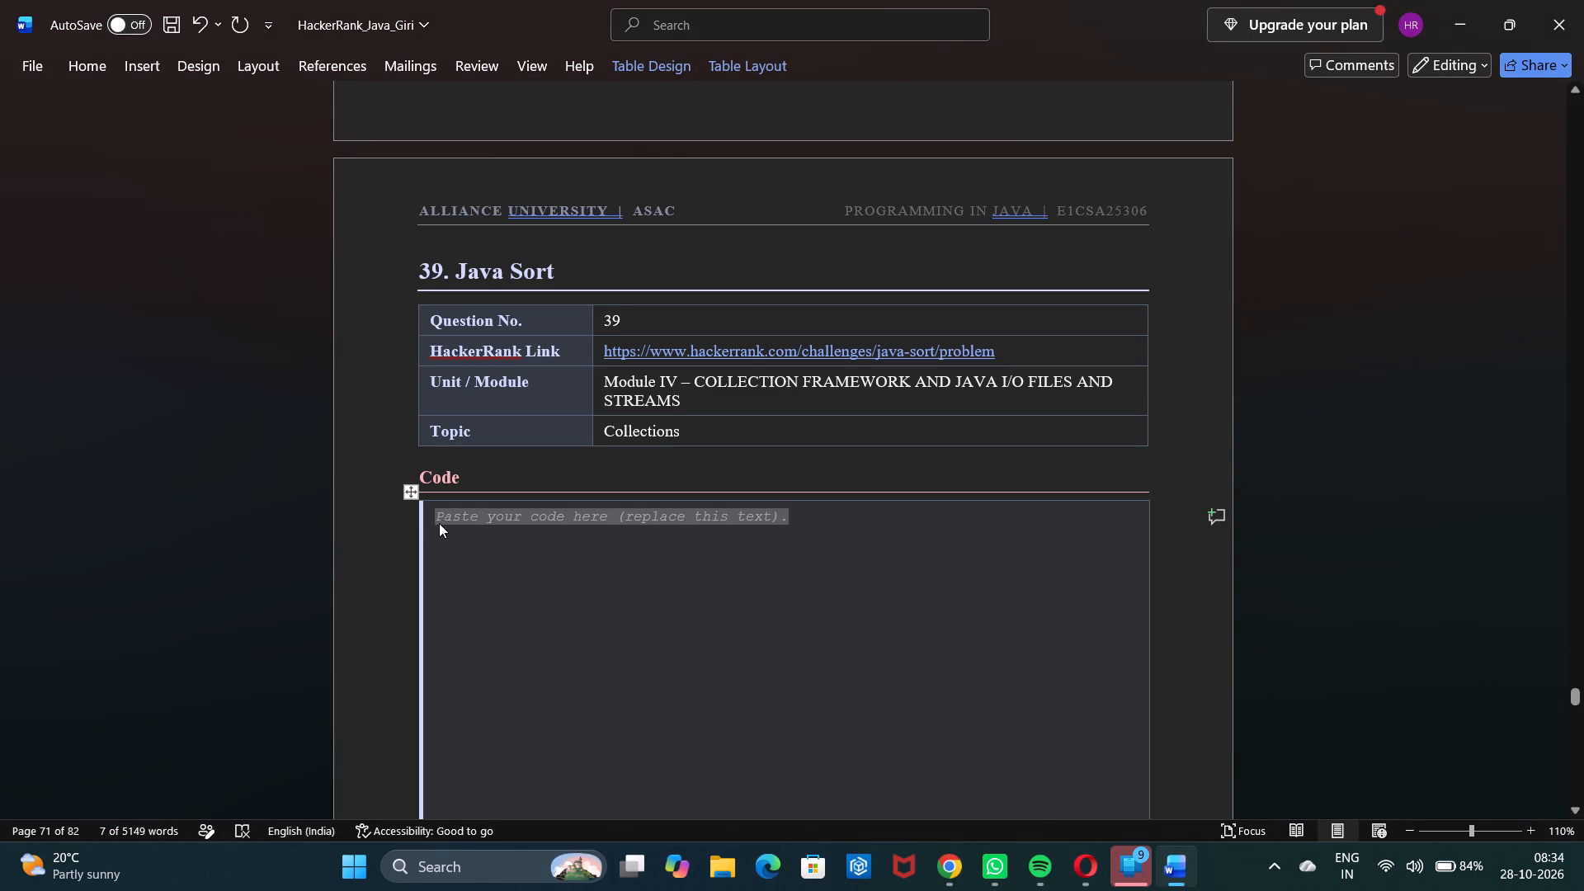
{"action": "key", "text": "ctrl+v"}
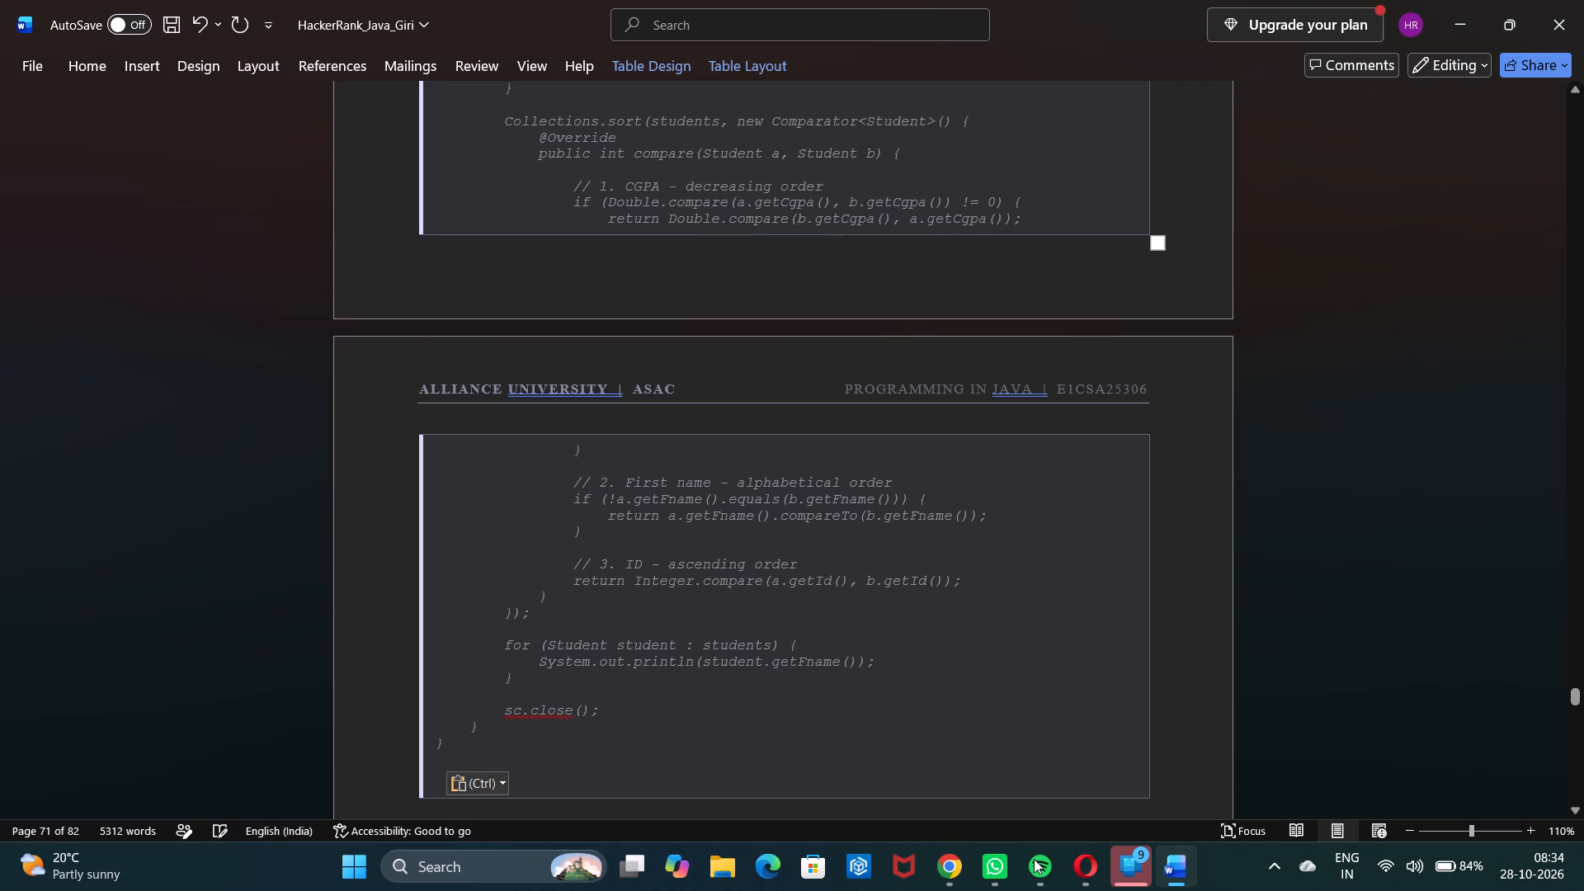
{"action": "scroll", "coordinate": [986, 572], "scroll_direction": "up", "scroll_amount": 4}
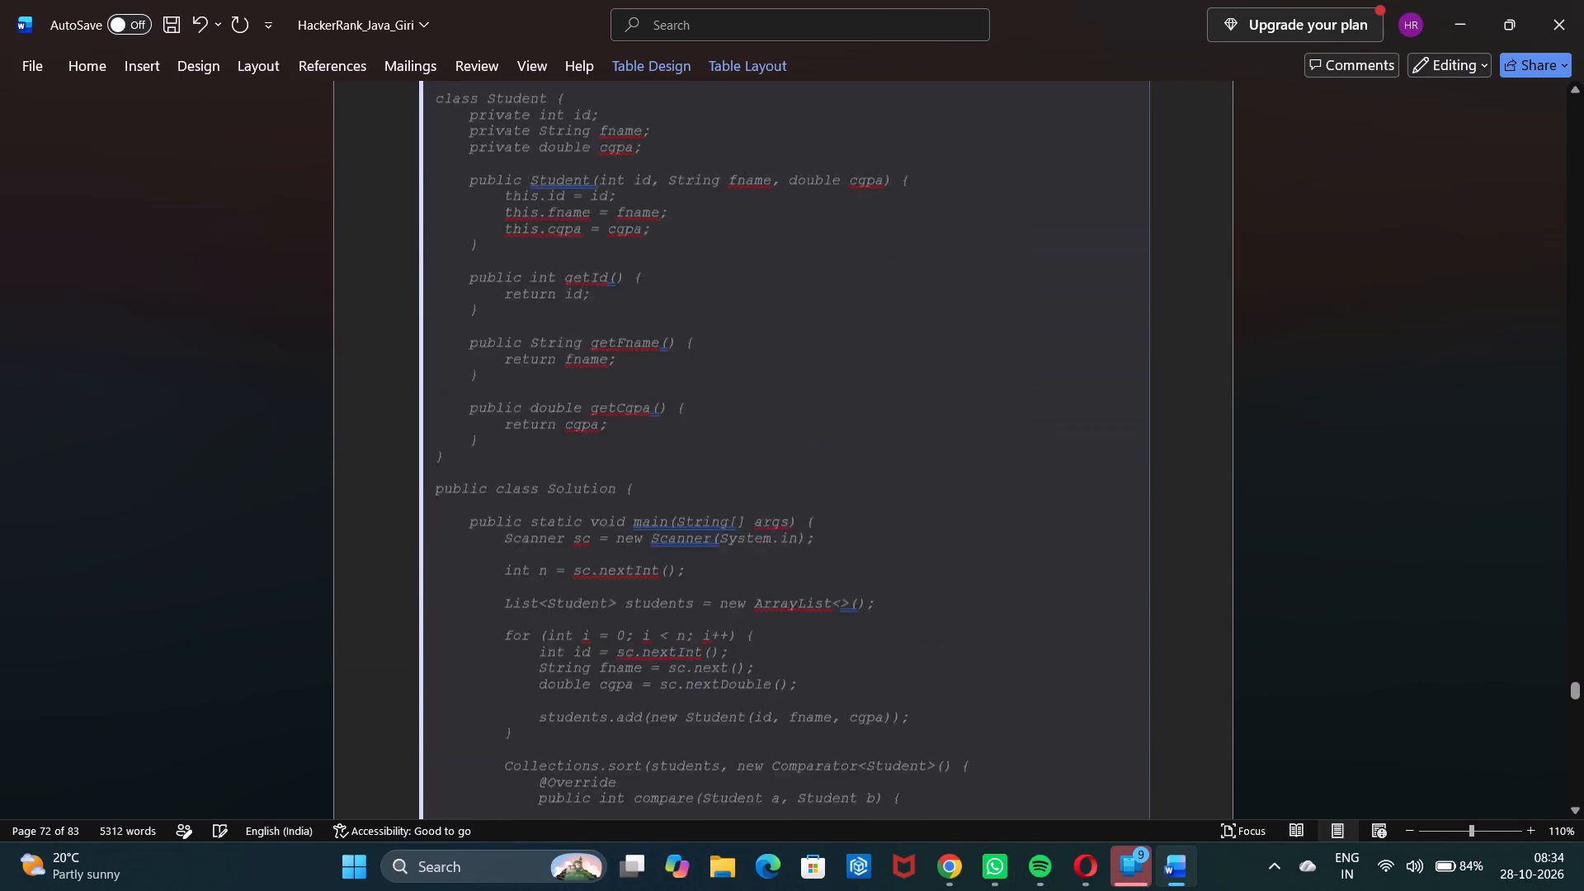
{"action": "scroll", "coordinate": [986, 572], "scroll_direction": "down", "scroll_amount": 2}
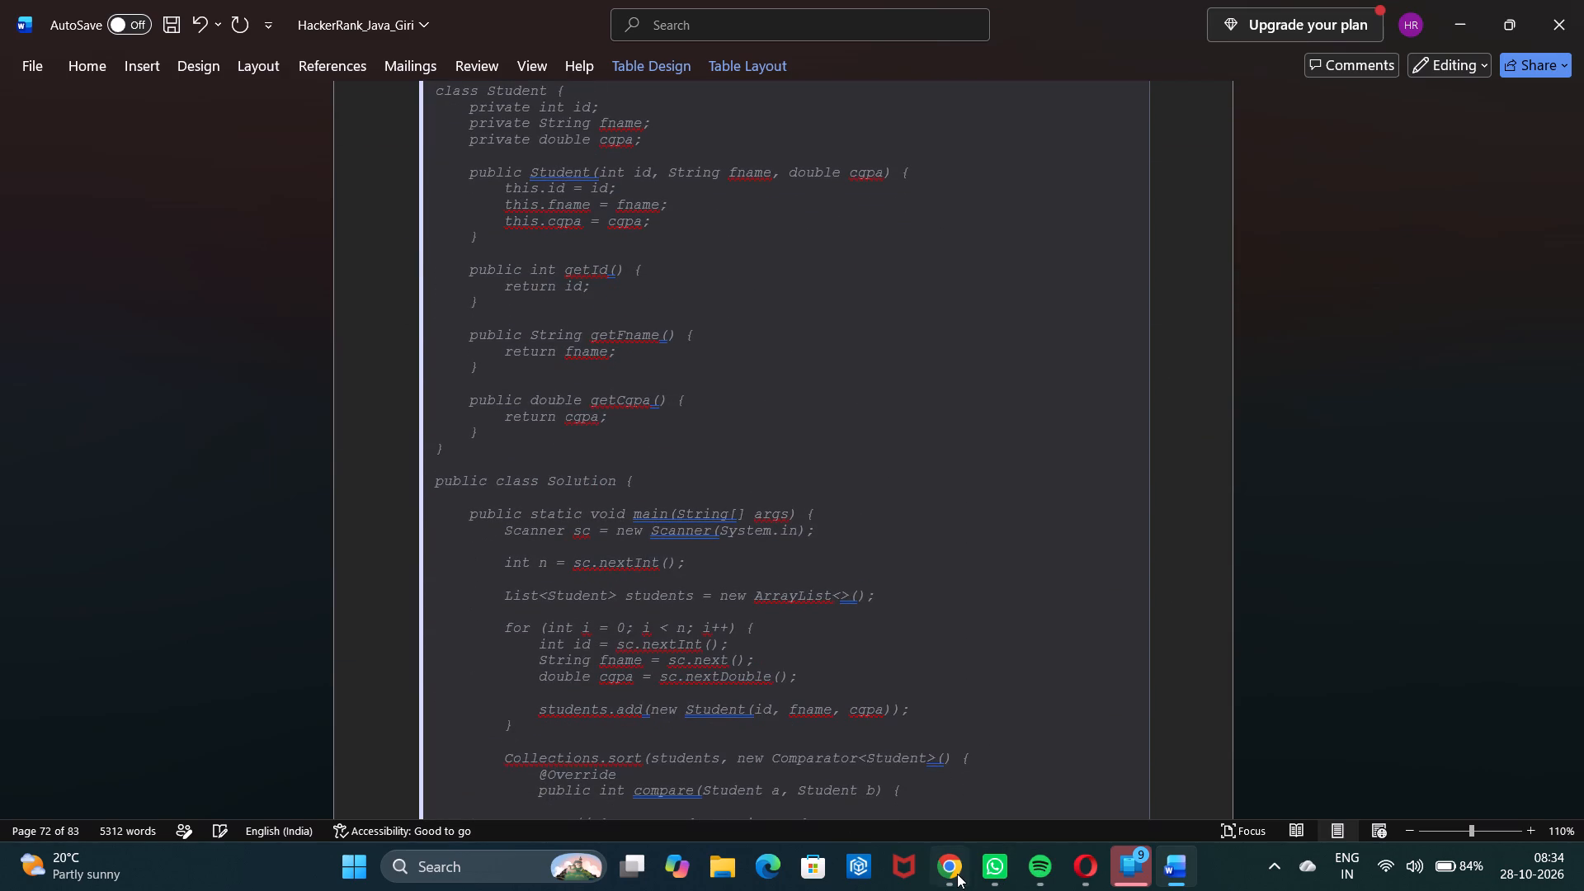
Switch to Chrome and submit the Java Sort code on HackerRank.
{"action": "left_click", "coordinate": [957, 874]}
{"action": "left_click", "coordinate": [1052, 572]}
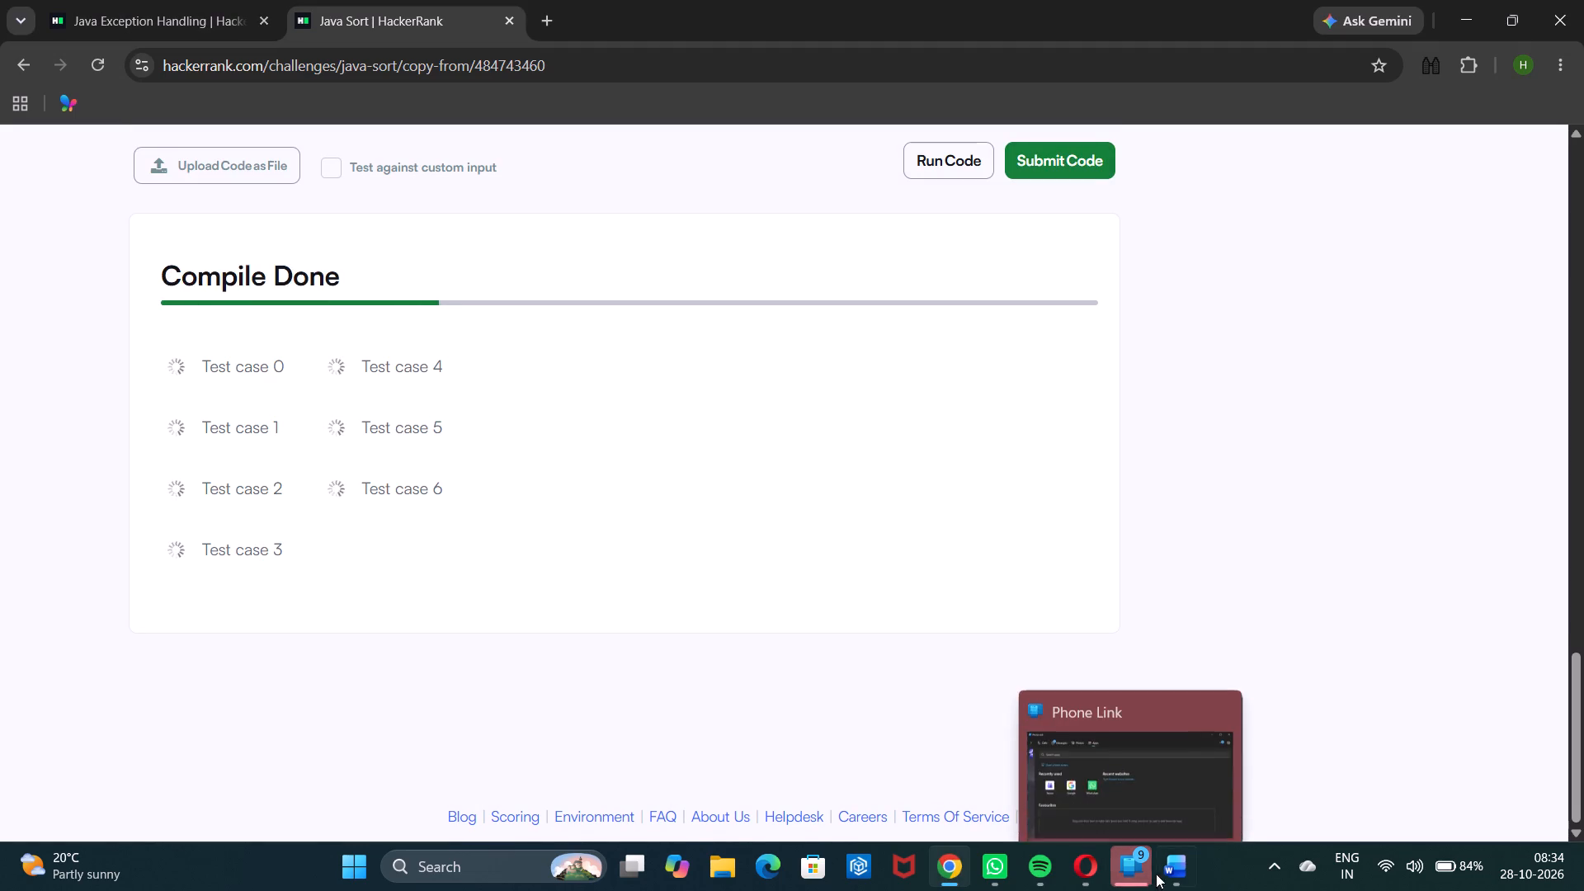
Switch to Word and look through question 39's pasted code down to its passed test cases screenshot box.
{"action": "left_click", "coordinate": [1164, 870]}
{"action": "scroll", "coordinate": [1064, 501], "scroll_direction": "up", "scroll_amount": 4}
{"action": "scroll", "coordinate": [1064, 501], "scroll_direction": "down", "scroll_amount": 3}
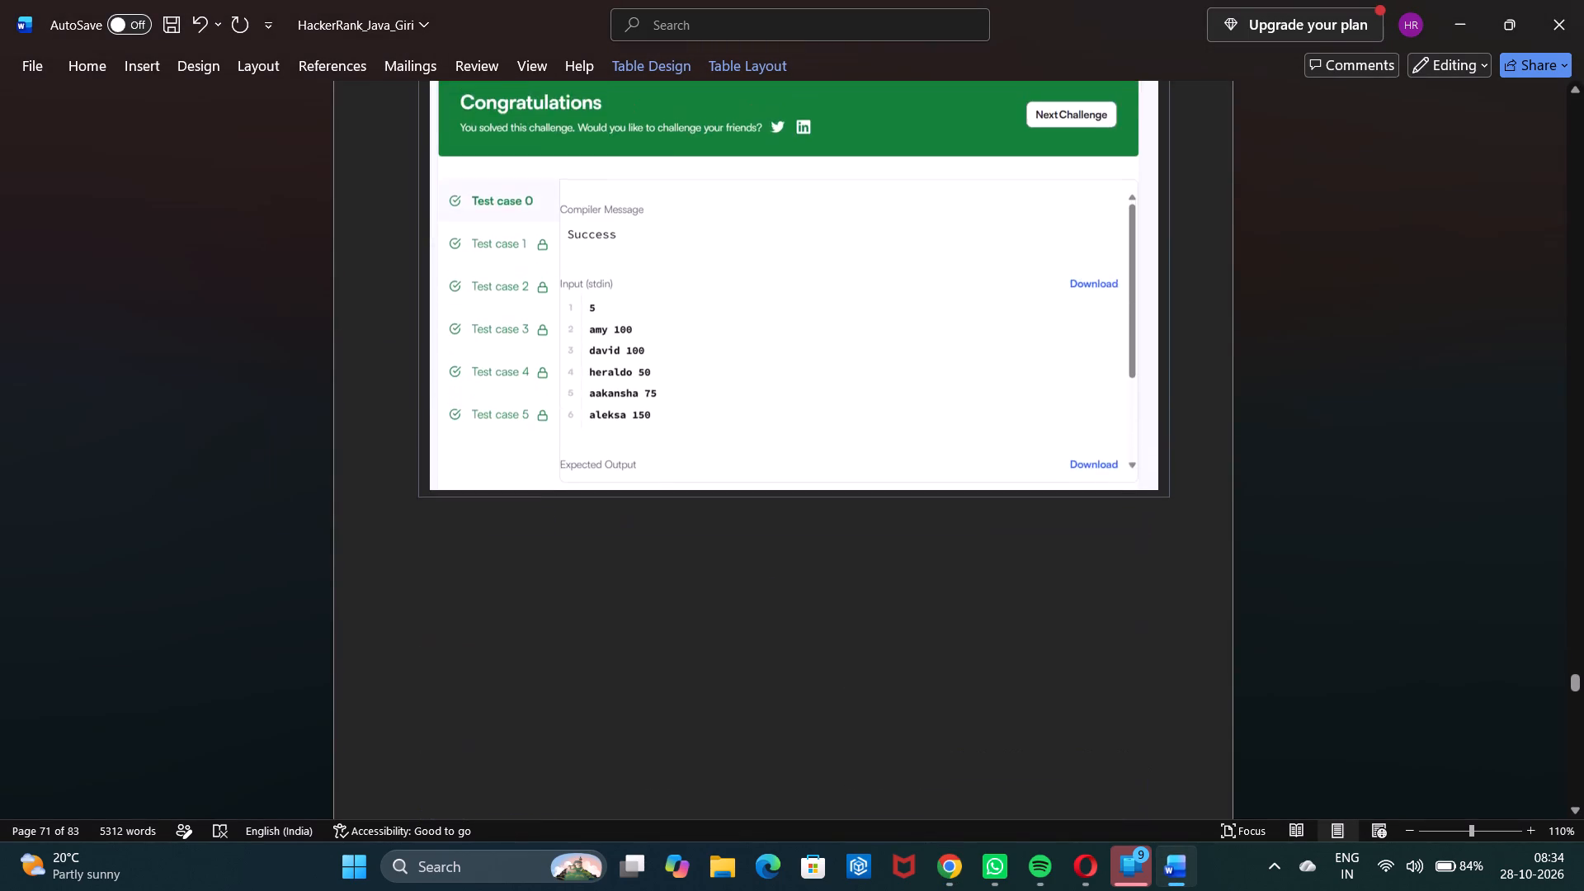
{"action": "scroll", "coordinate": [1064, 501], "scroll_direction": "down", "scroll_amount": 3}
{"action": "scroll", "coordinate": [1064, 501], "scroll_direction": "up", "scroll_amount": 1}
{"action": "scroll", "coordinate": [1064, 501], "scroll_direction": "down", "scroll_amount": 2}
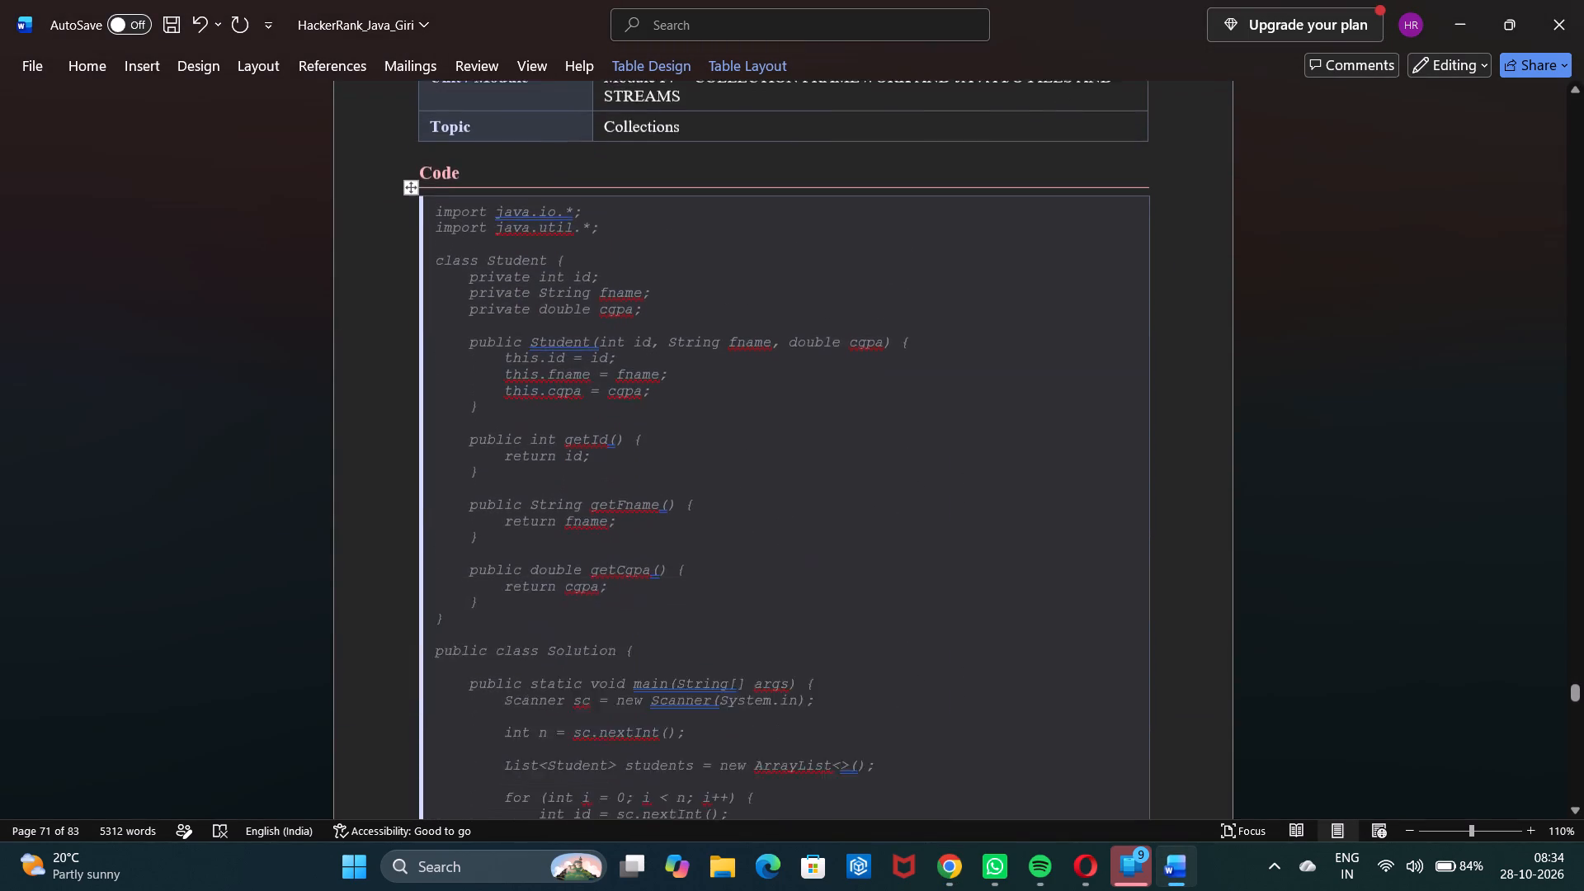
{"action": "scroll", "coordinate": [1064, 501], "scroll_direction": "down", "scroll_amount": 3}
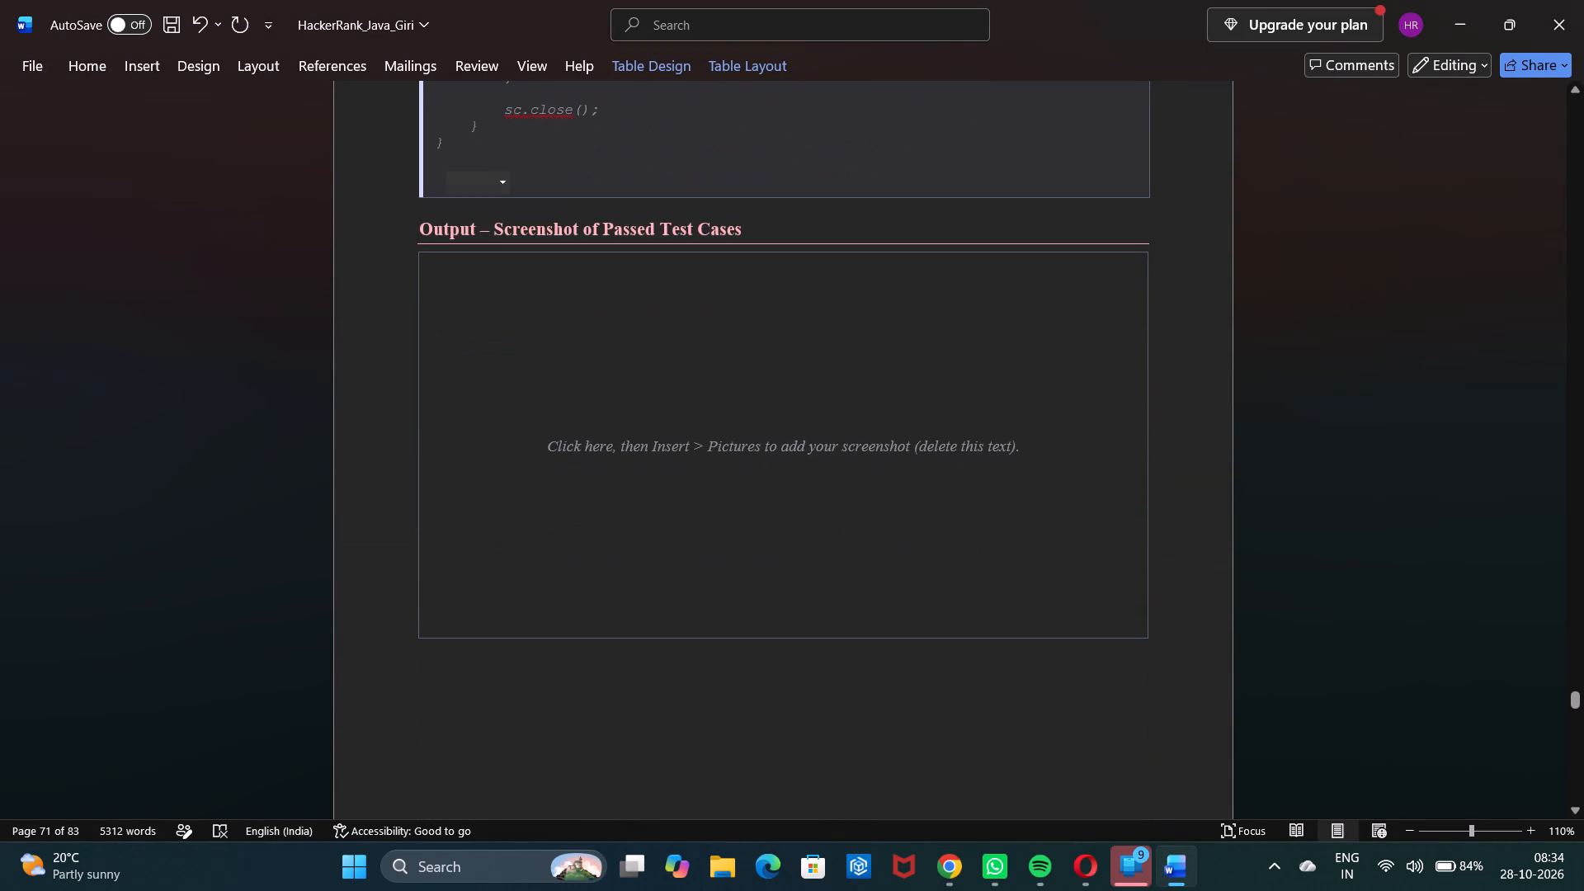
Return to the Java Sort page in Chrome and capture a screenshot of the Congratulations banner and passed test cases.
{"action": "left_click", "coordinate": [946, 869]}
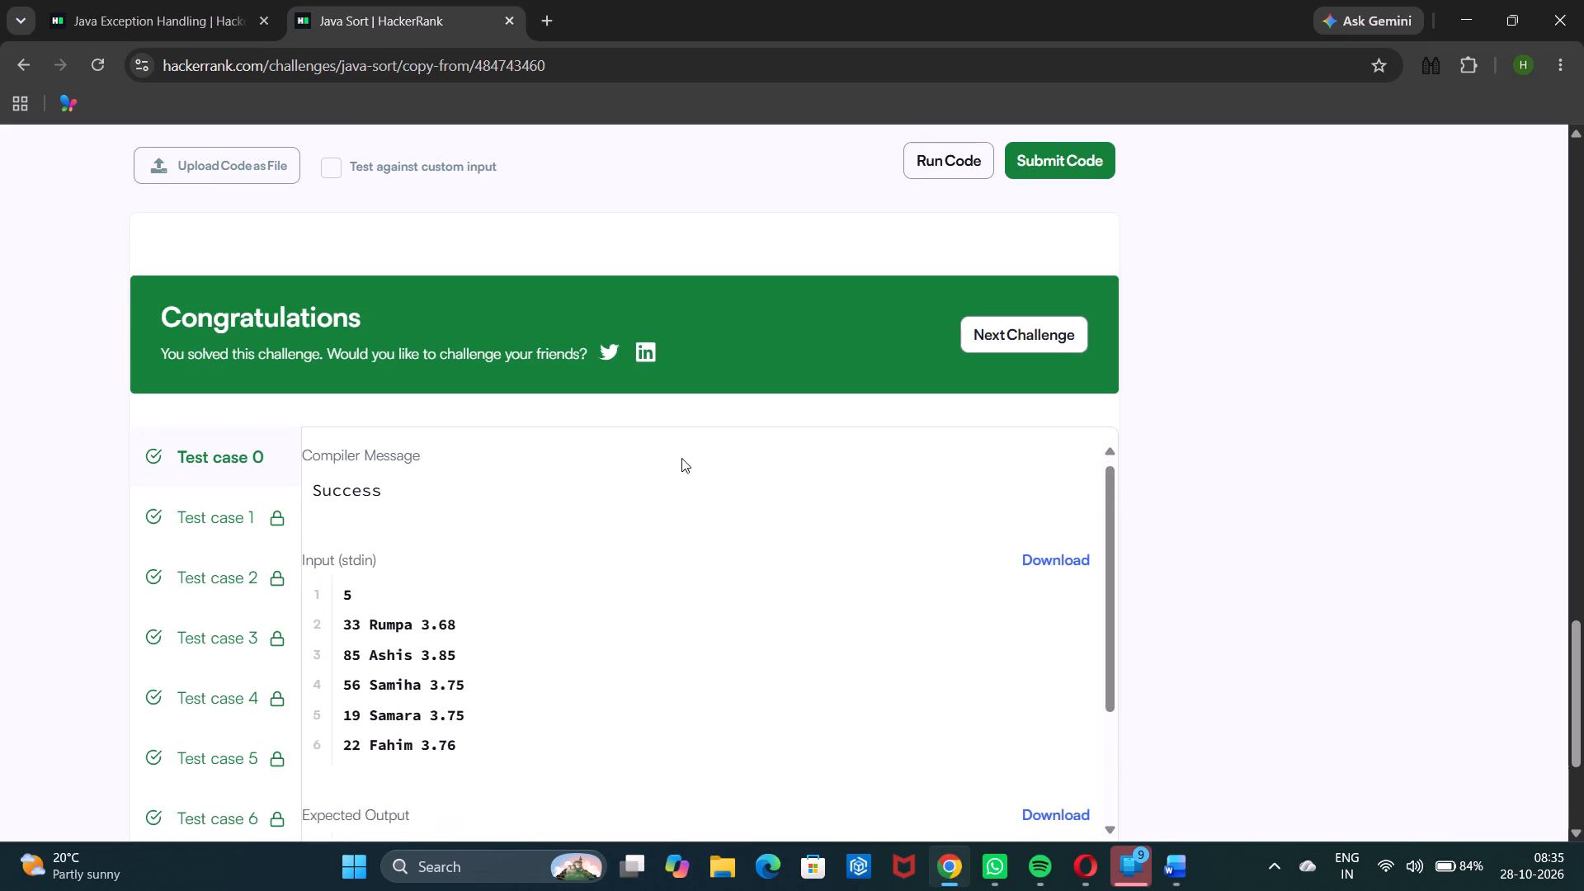
{"action": "scroll", "coordinate": [1280, 482], "scroll_direction": "down", "scroll_amount": 1}
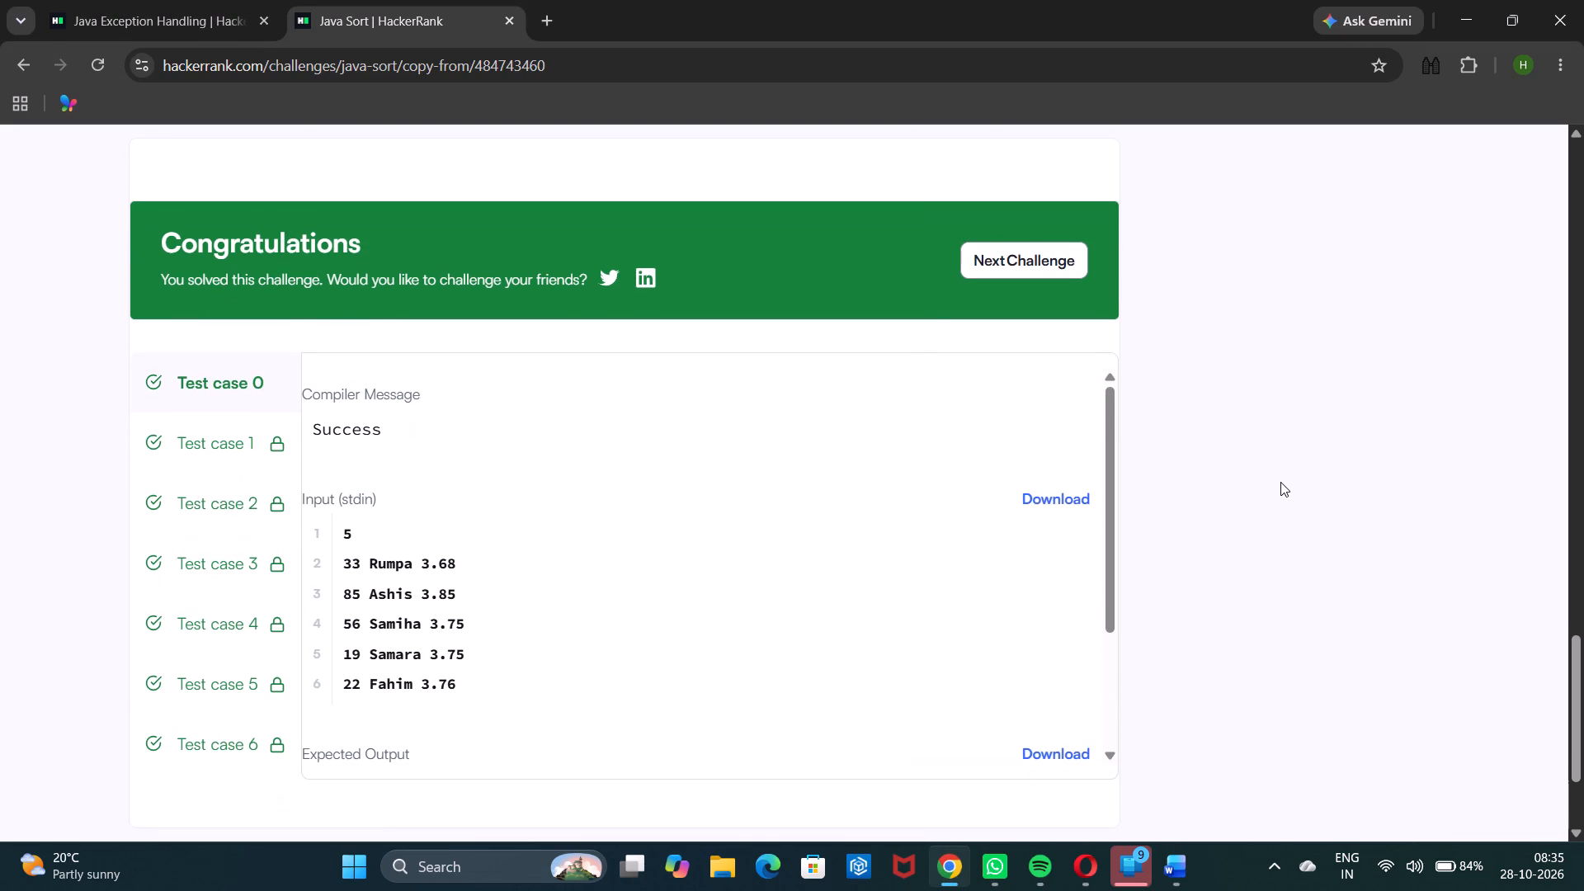
{"action": "key", "text": "shift+super+s"}
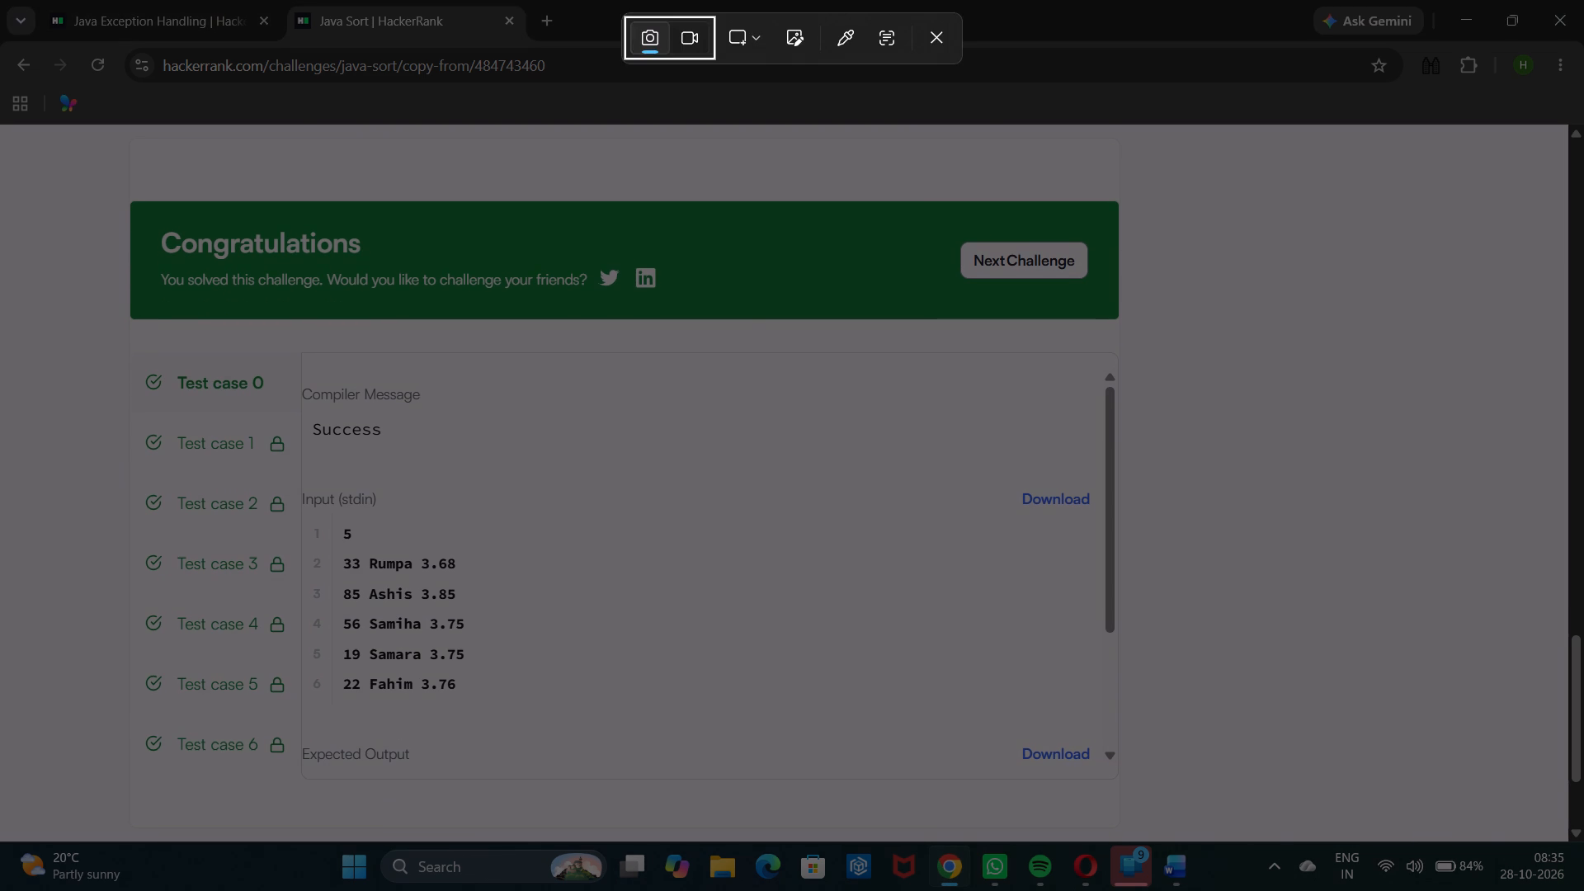
{"action": "left_click_drag", "start_coordinate": [115, 196], "coordinate": [1124, 790]}
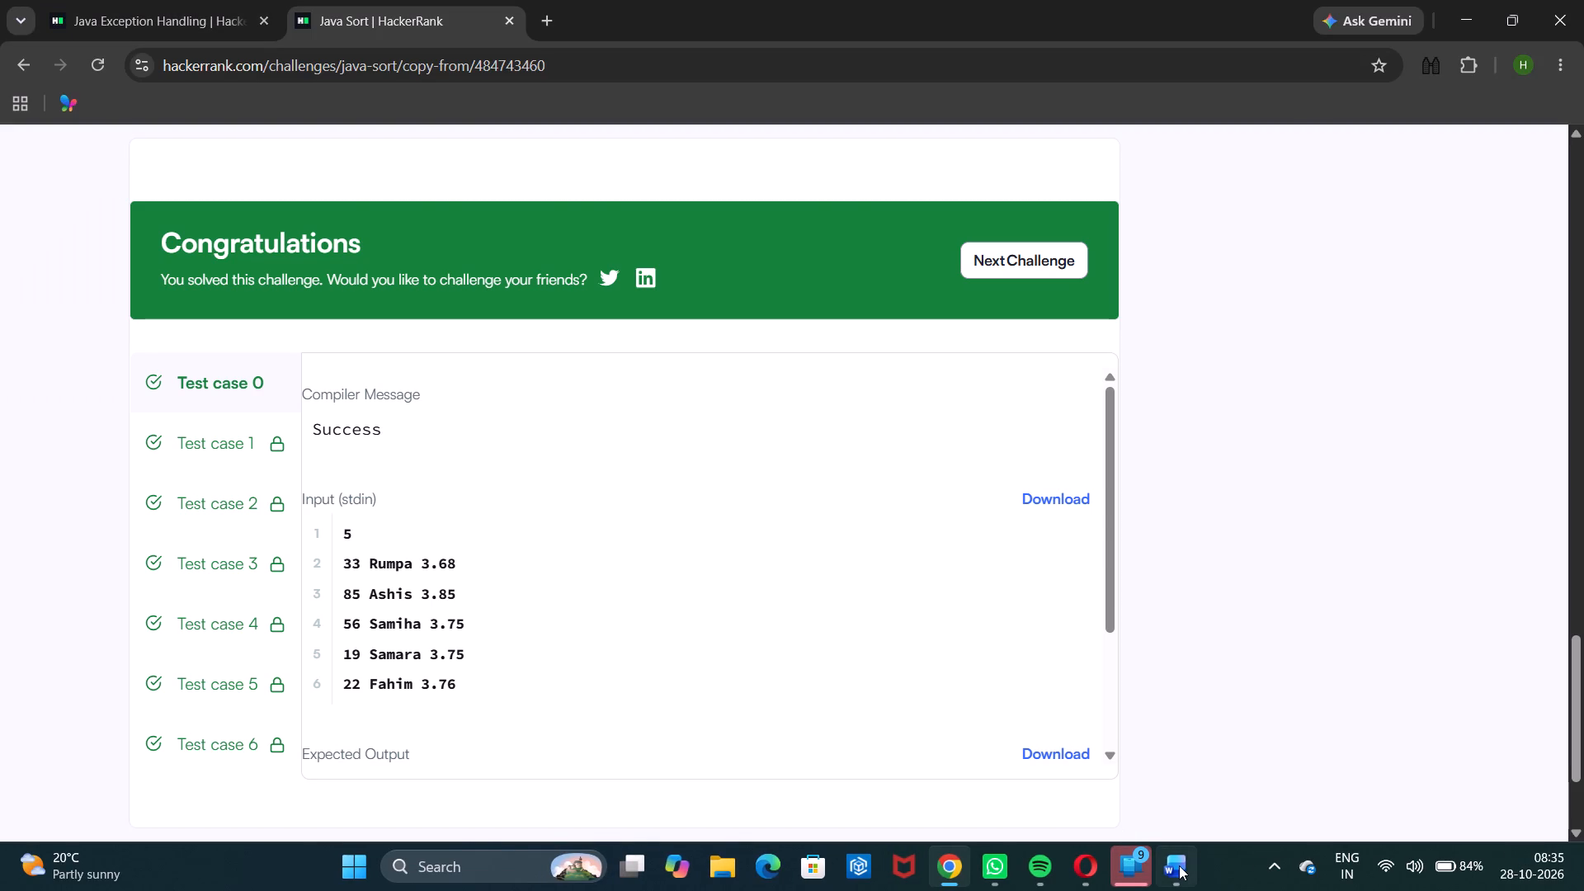
Switch to Word and replace the placeholder in question 39's passed test cases box with the Java Sort screenshot.
{"action": "left_click", "coordinate": [1179, 865]}
{"action": "left_click", "coordinate": [1031, 452]}
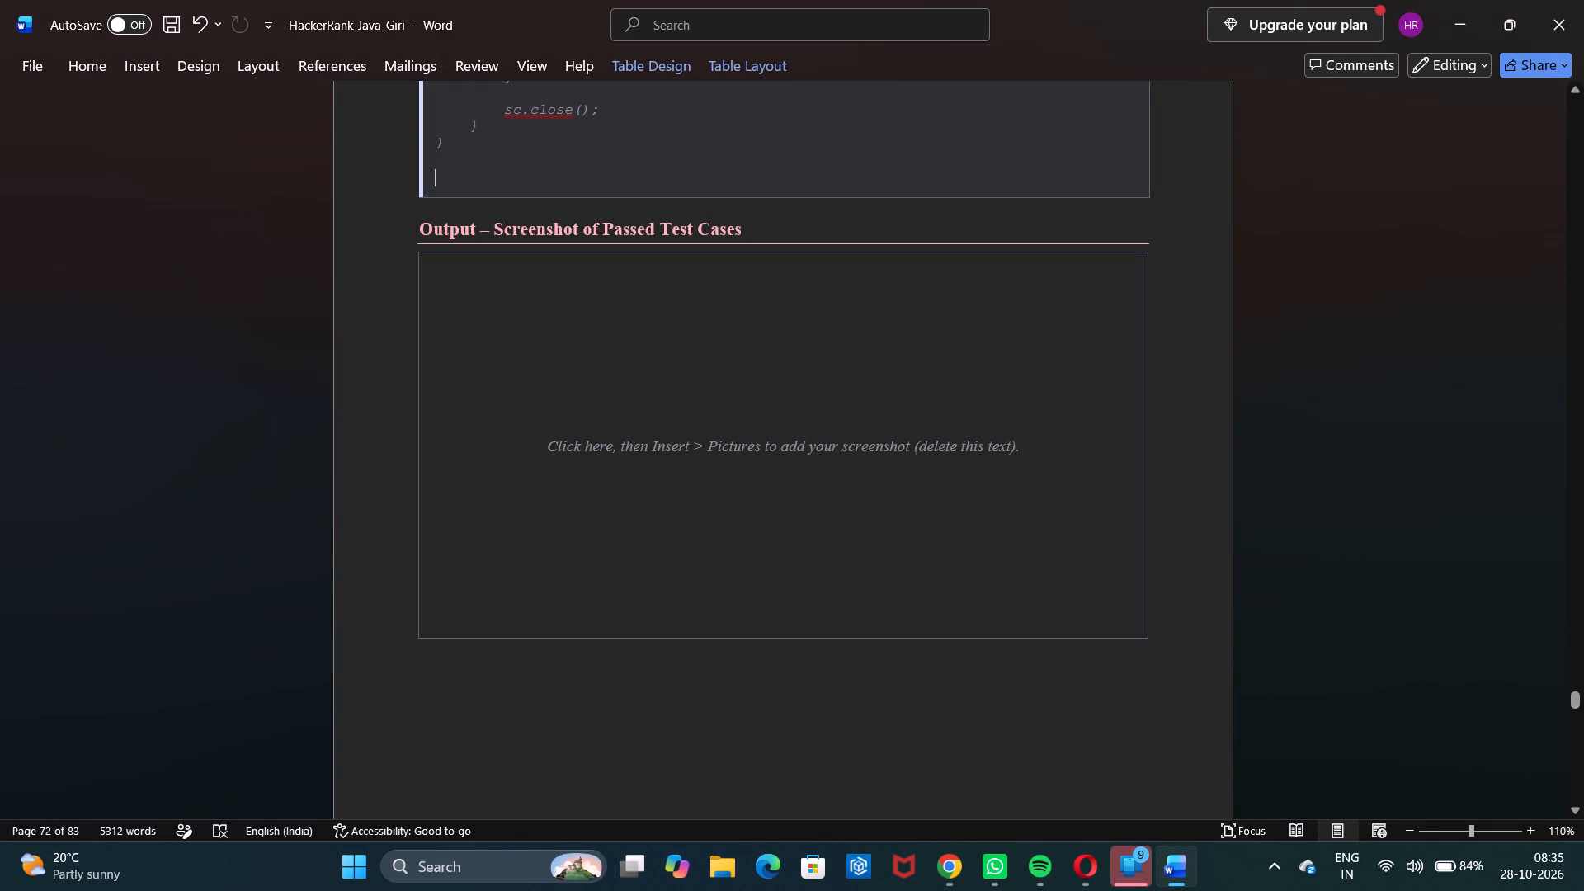
{"action": "left_click_drag", "start_coordinate": [1031, 452], "coordinate": [559, 443]}
{"action": "key", "text": "ctrl+v"}
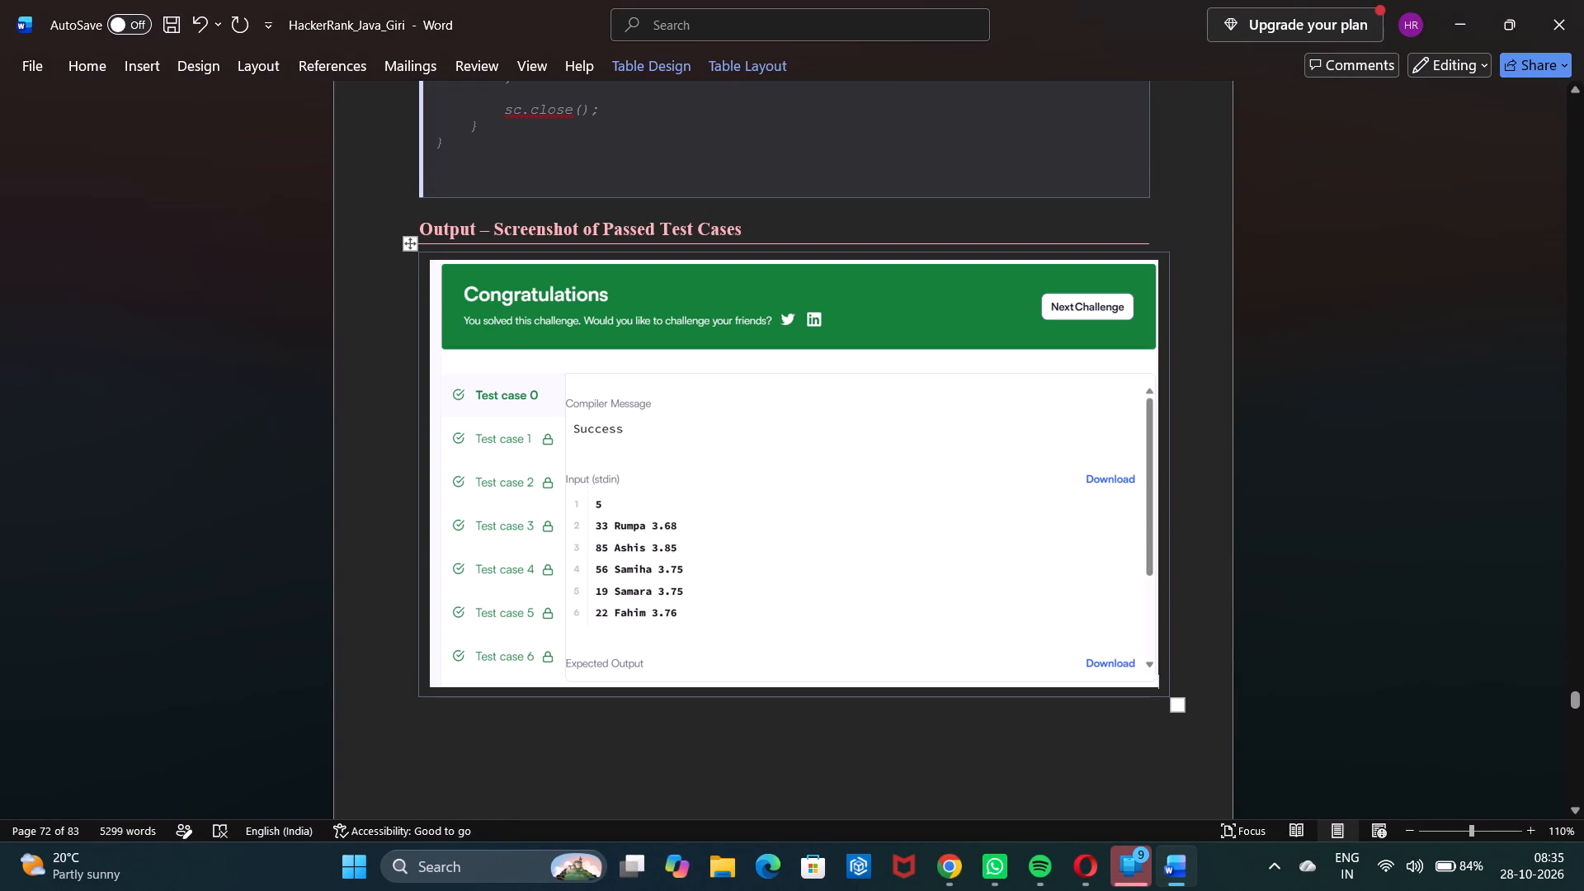
Open the HackerRank link of question 40, Java Dequeue, from the report.
{"action": "scroll", "coordinate": [1346, 633], "scroll_direction": "down", "scroll_amount": 4}
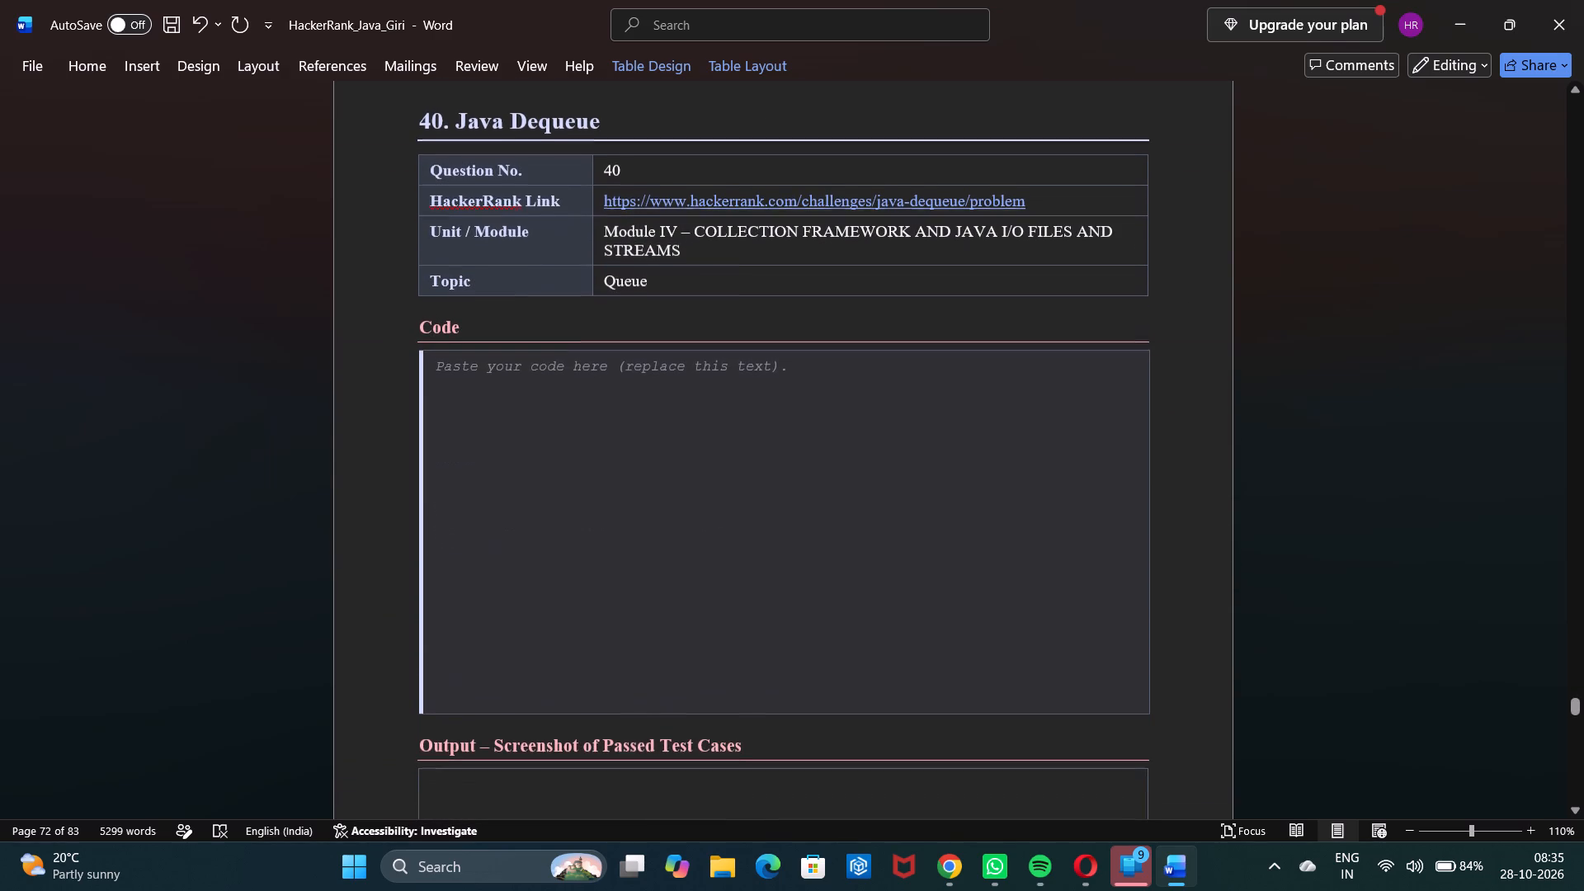
{"action": "left_click", "coordinate": [818, 203], "text": "ctrl"}
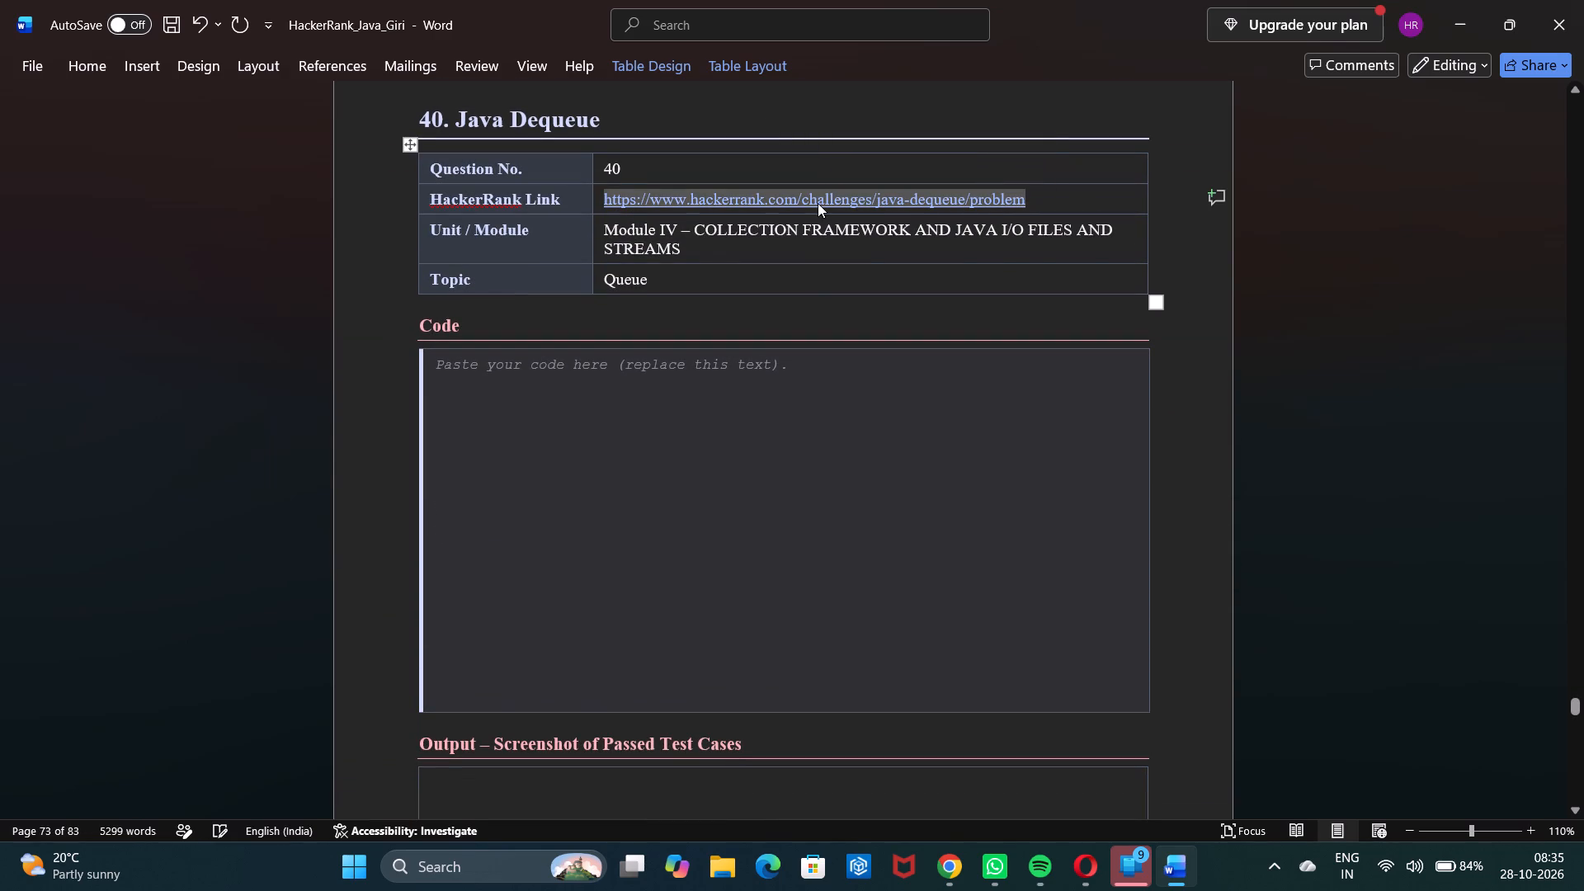
{"action": "left_click", "coordinate": [801, 200], "text": "ctrl"}
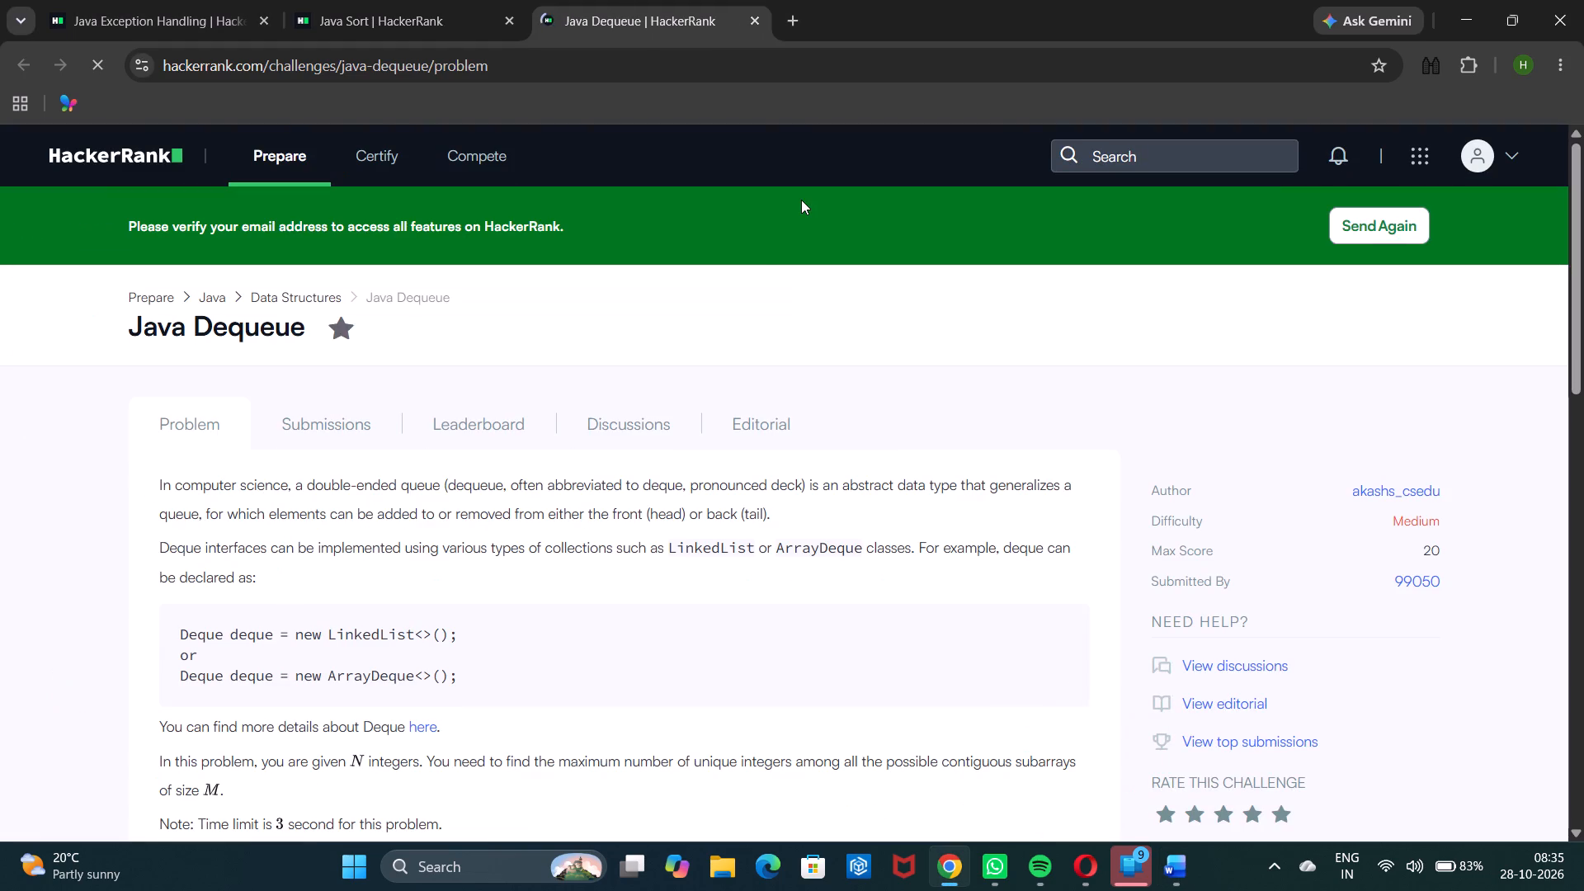
Find the accepted Java Dequeue submission on HackerRank and open its submitted code in the editor.
{"action": "left_click", "coordinate": [325, 422]}
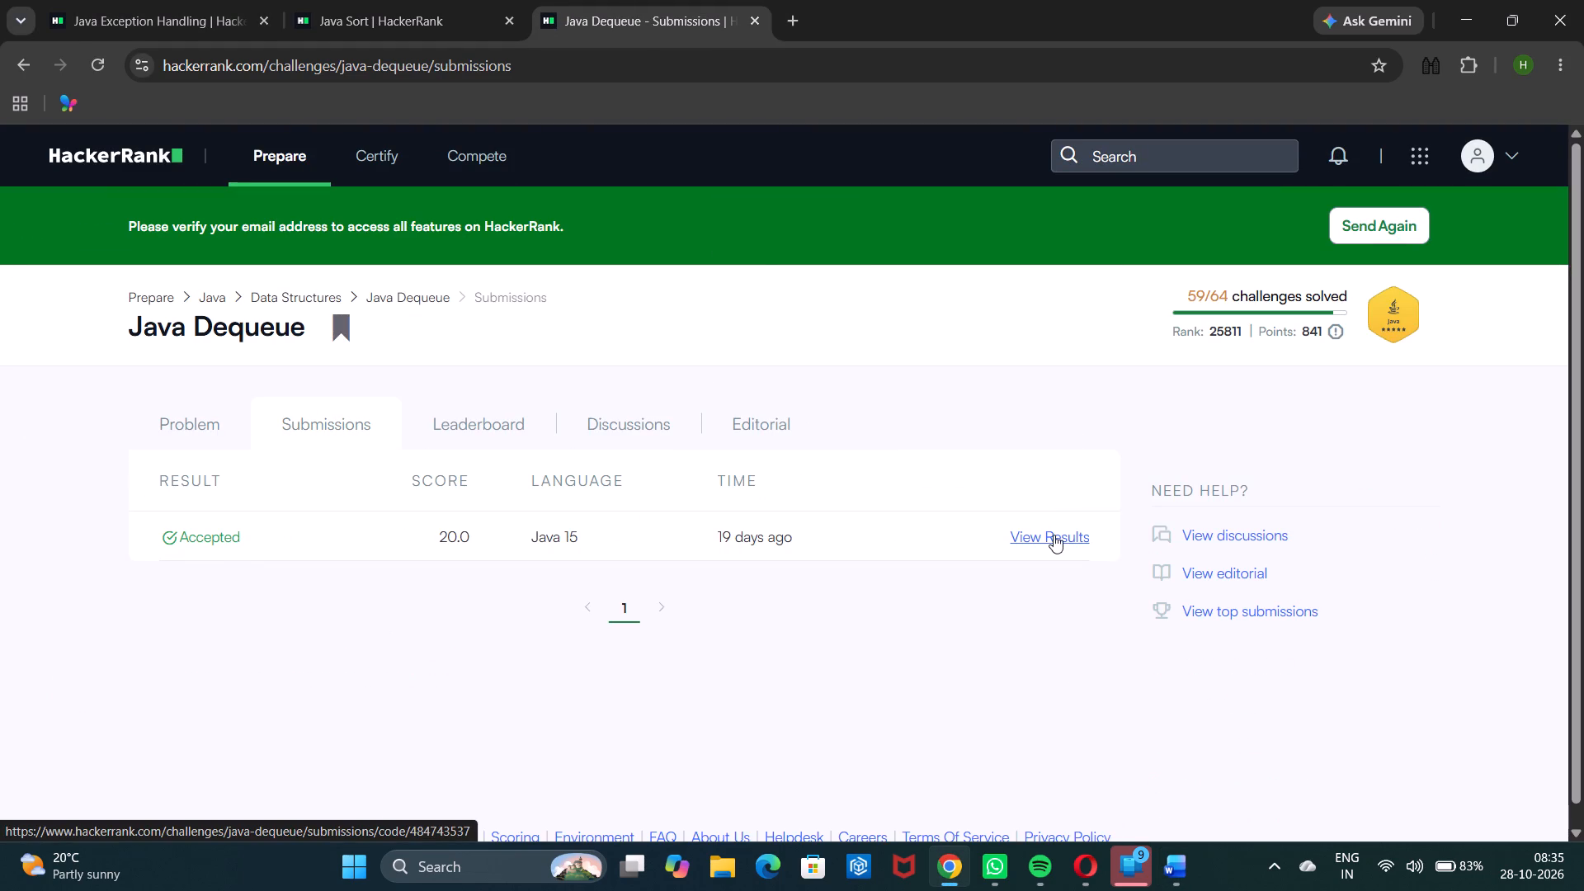
{"action": "left_click", "coordinate": [1054, 535]}
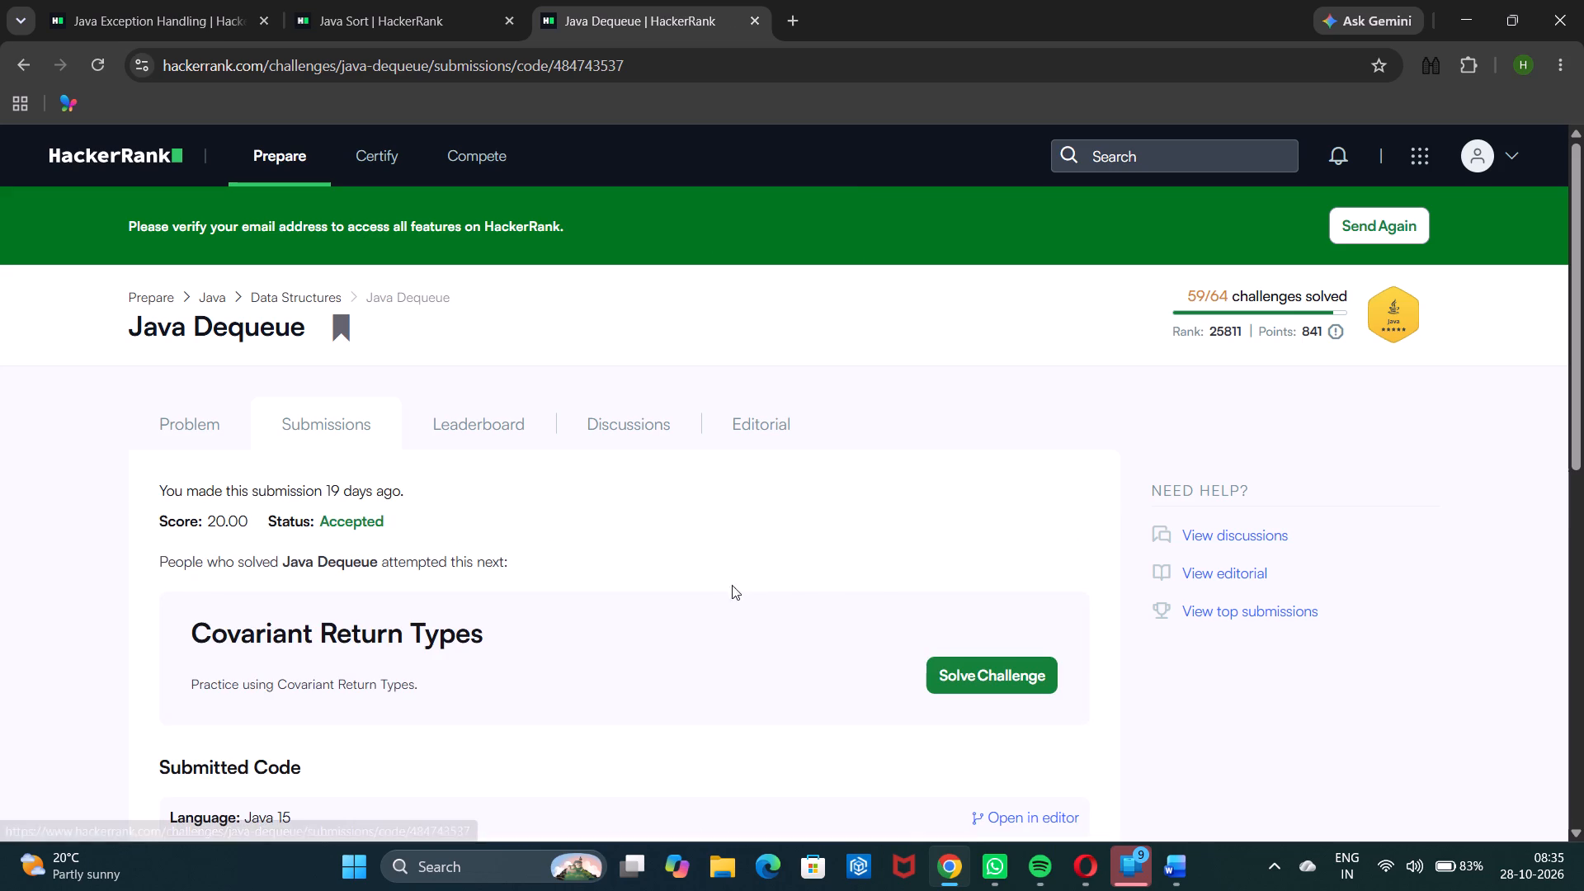
{"action": "scroll", "coordinate": [717, 584], "scroll_direction": "down", "scroll_amount": 7}
{"action": "scroll", "coordinate": [717, 584], "scroll_direction": "up", "scroll_amount": 2}
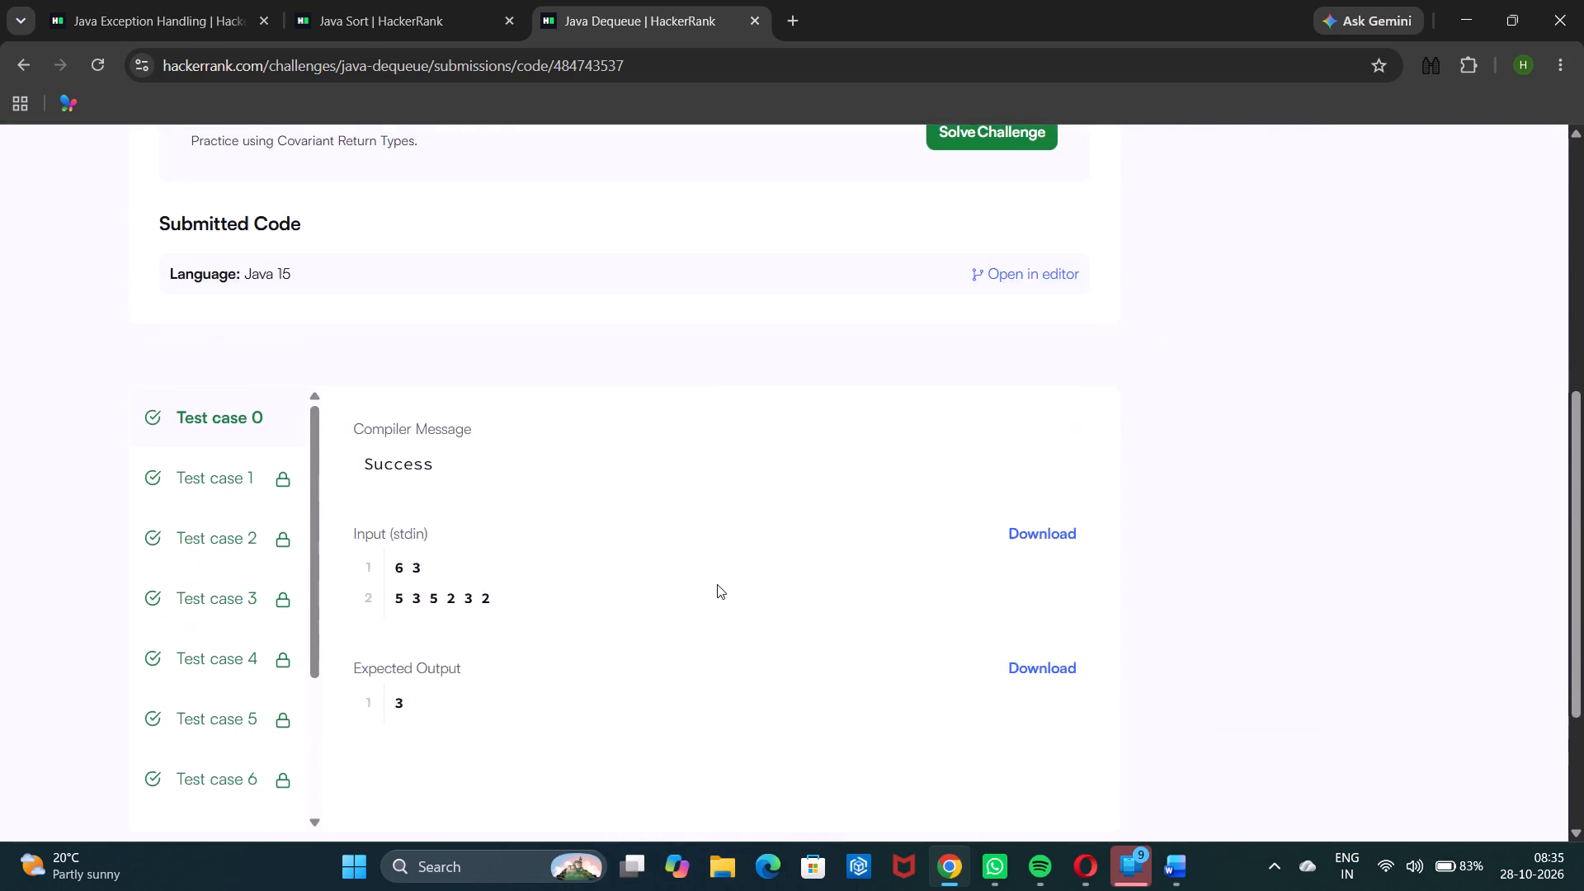
{"action": "left_click", "coordinate": [1021, 403]}
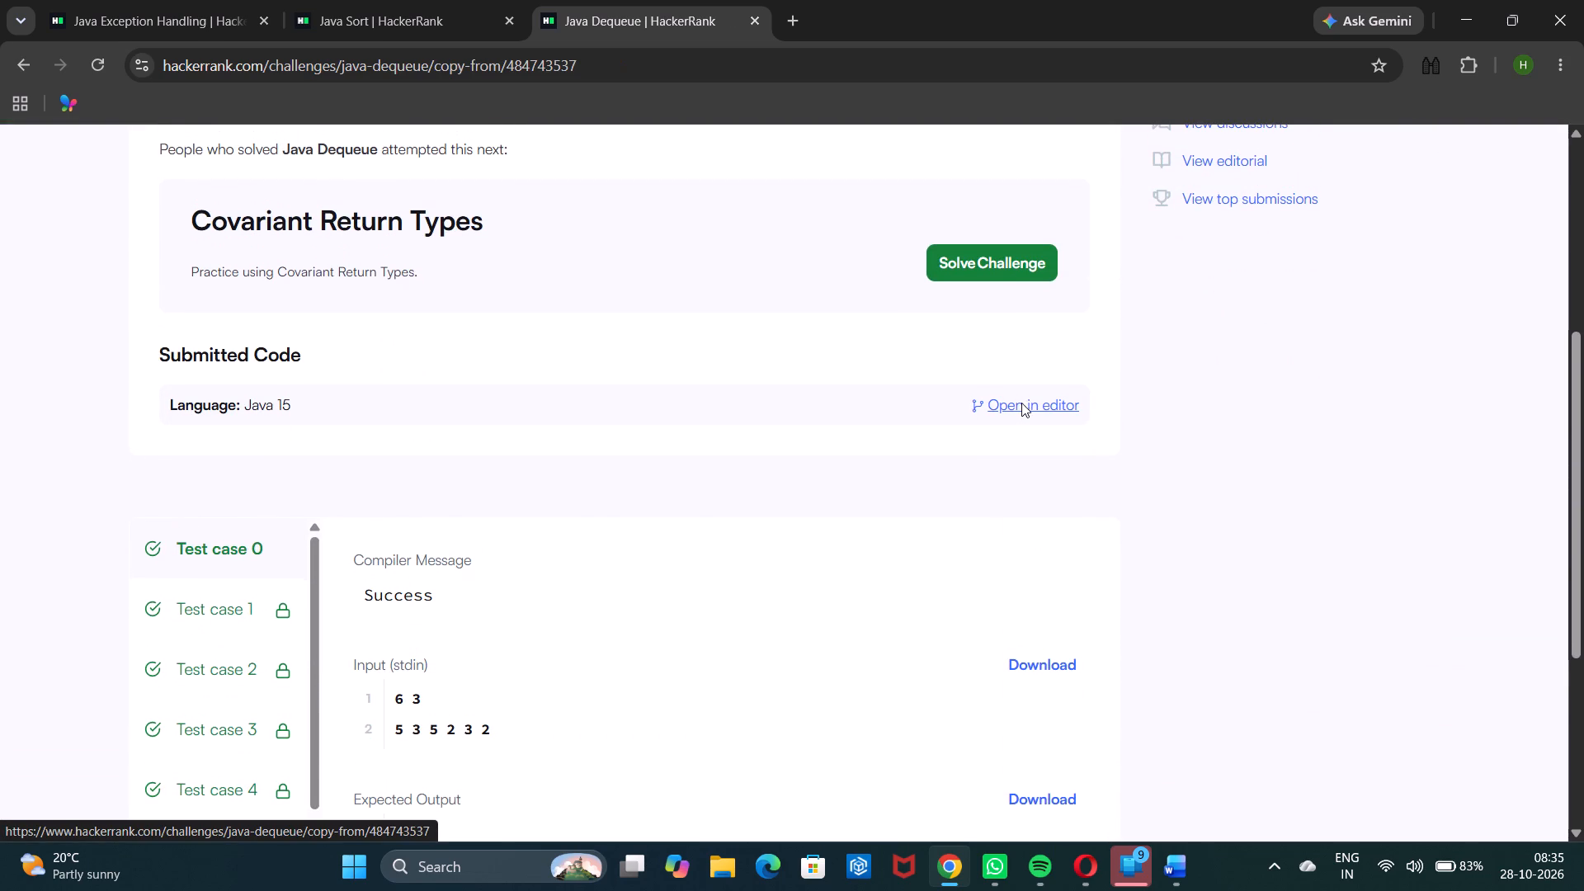
Copy the whole Java Dequeue solution code from the editor.
{"action": "scroll", "coordinate": [652, 653], "scroll_direction": "down", "scroll_amount": 9}
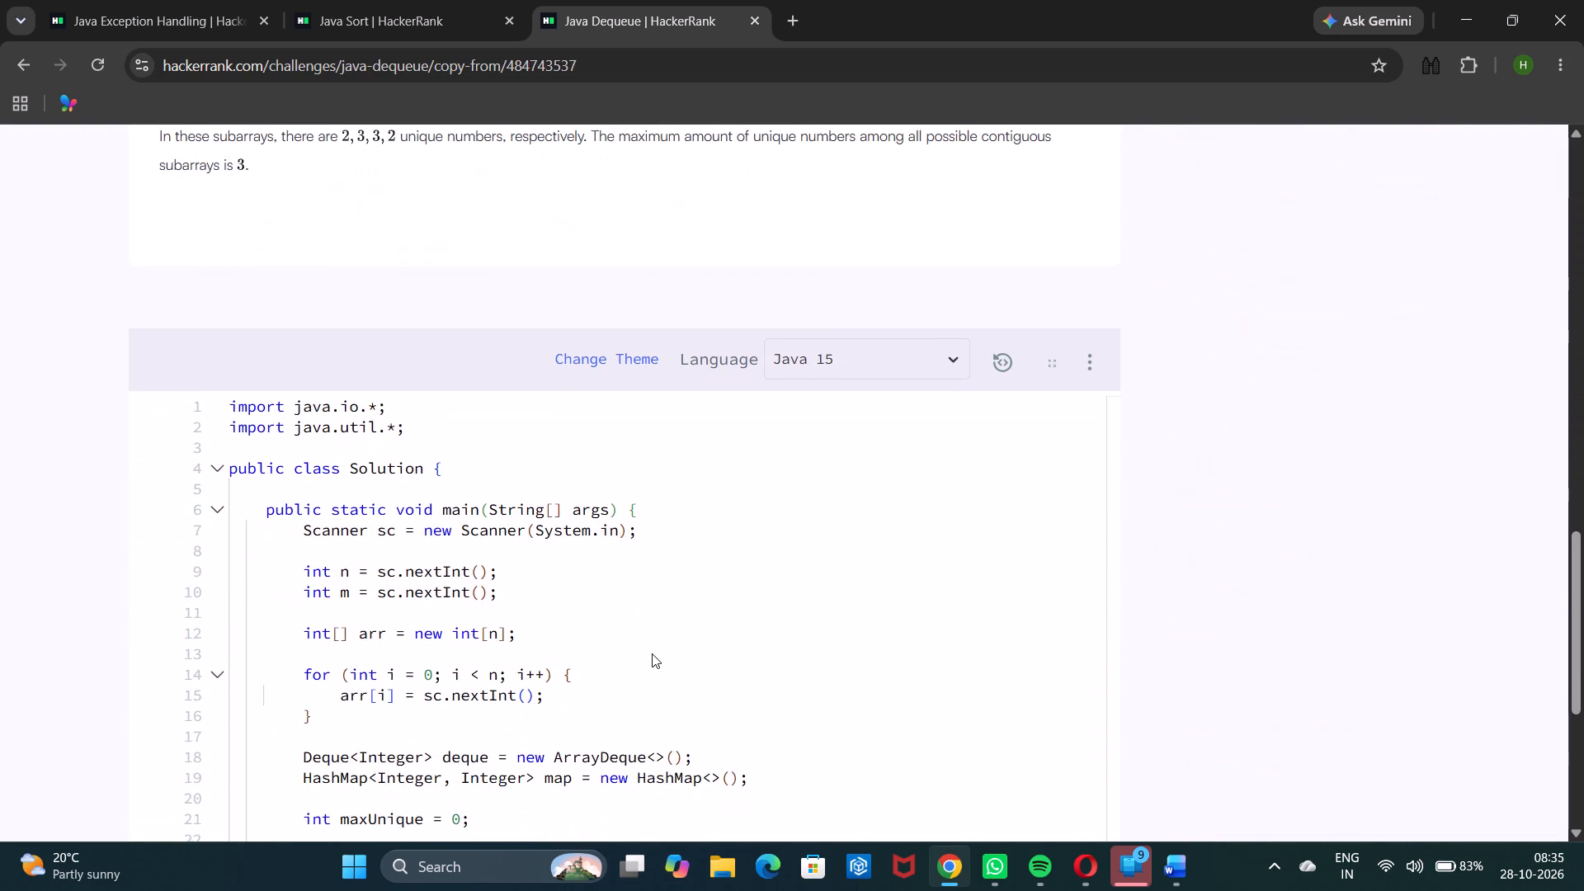
{"action": "scroll", "coordinate": [652, 653], "scroll_direction": "down", "scroll_amount": 7}
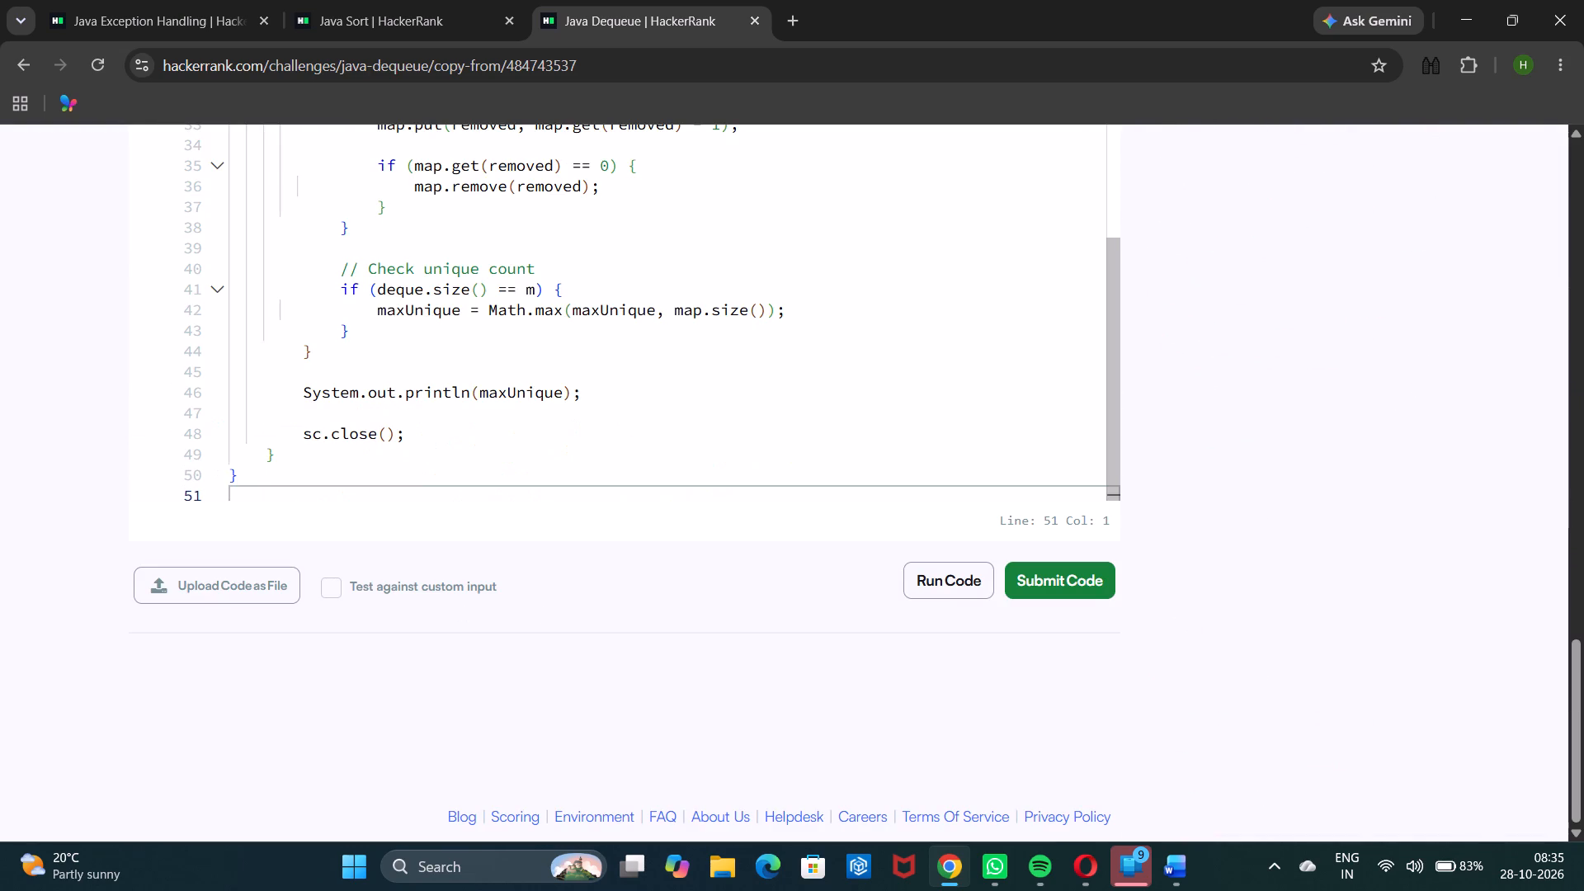
{"action": "left_click", "coordinate": [280, 491]}
{"action": "key", "text": "ctrl+a"}
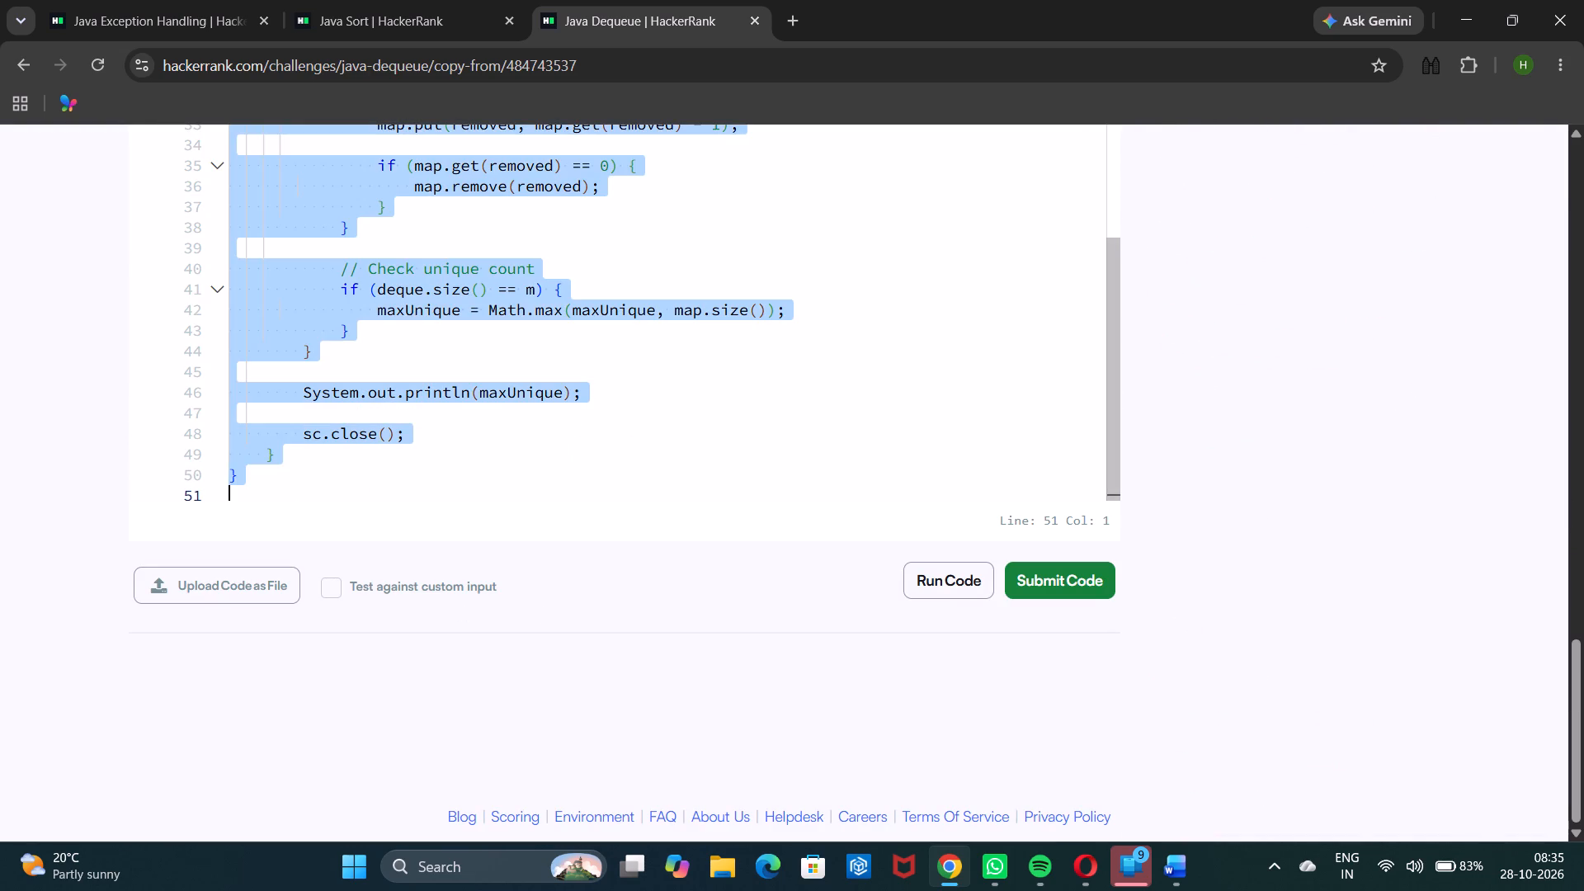
{"action": "key", "text": "ctrl+c"}
Switch to Word and replace the placeholder text in question 40's code box with the copied Java Dequeue code.
{"action": "left_click", "coordinate": [1162, 859]}
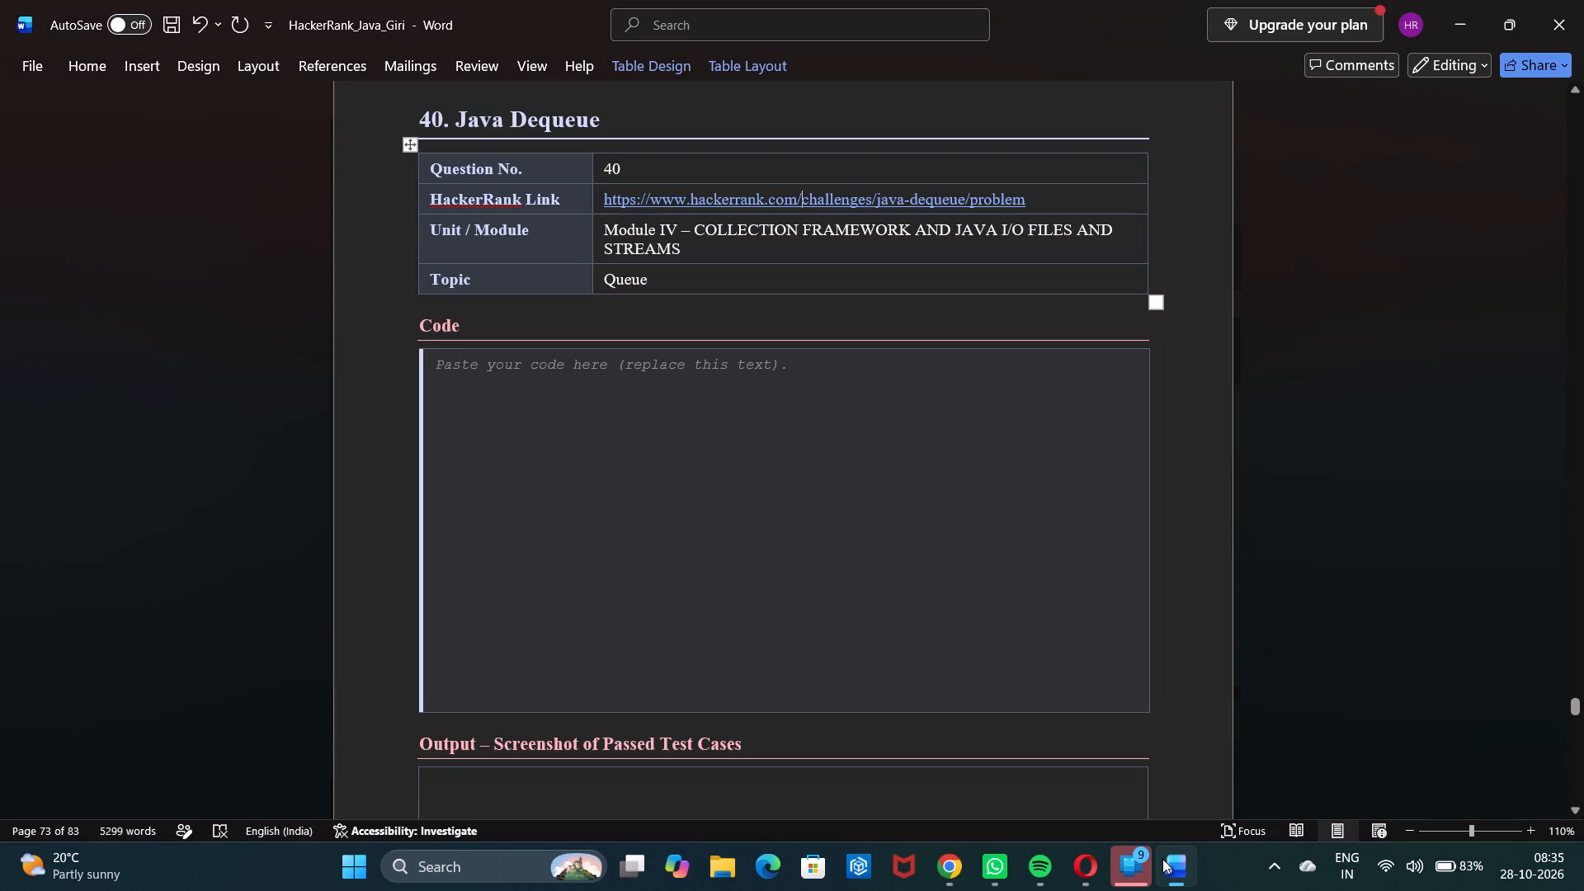
{"action": "left_click", "coordinate": [723, 546]}
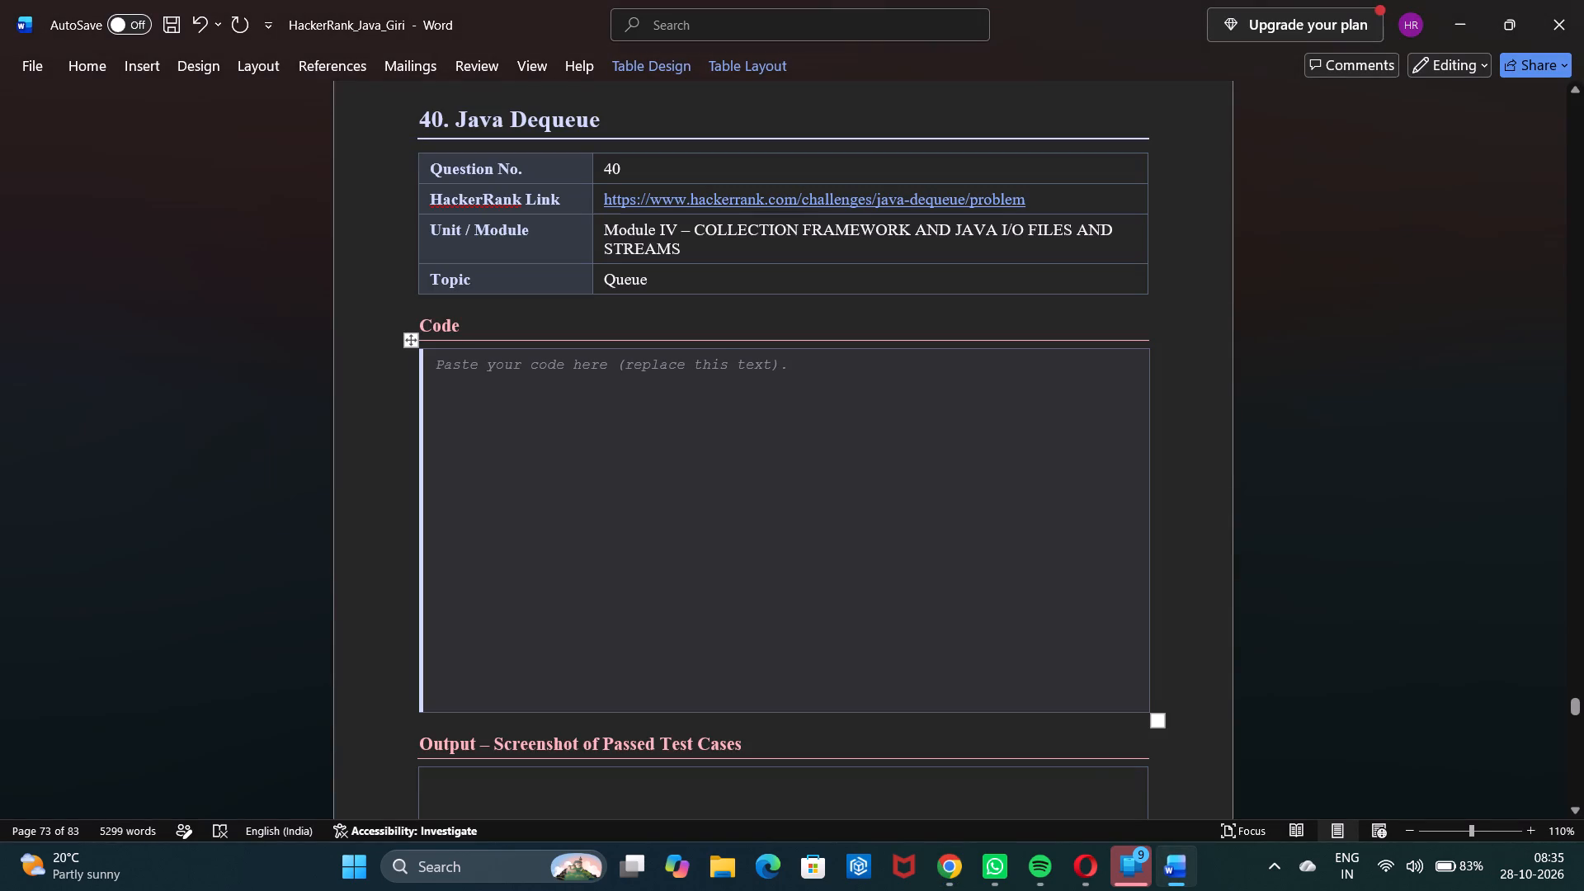
{"action": "left_click", "coordinate": [810, 366]}
{"action": "left_click_drag", "start_coordinate": [810, 366], "coordinate": [433, 369]}
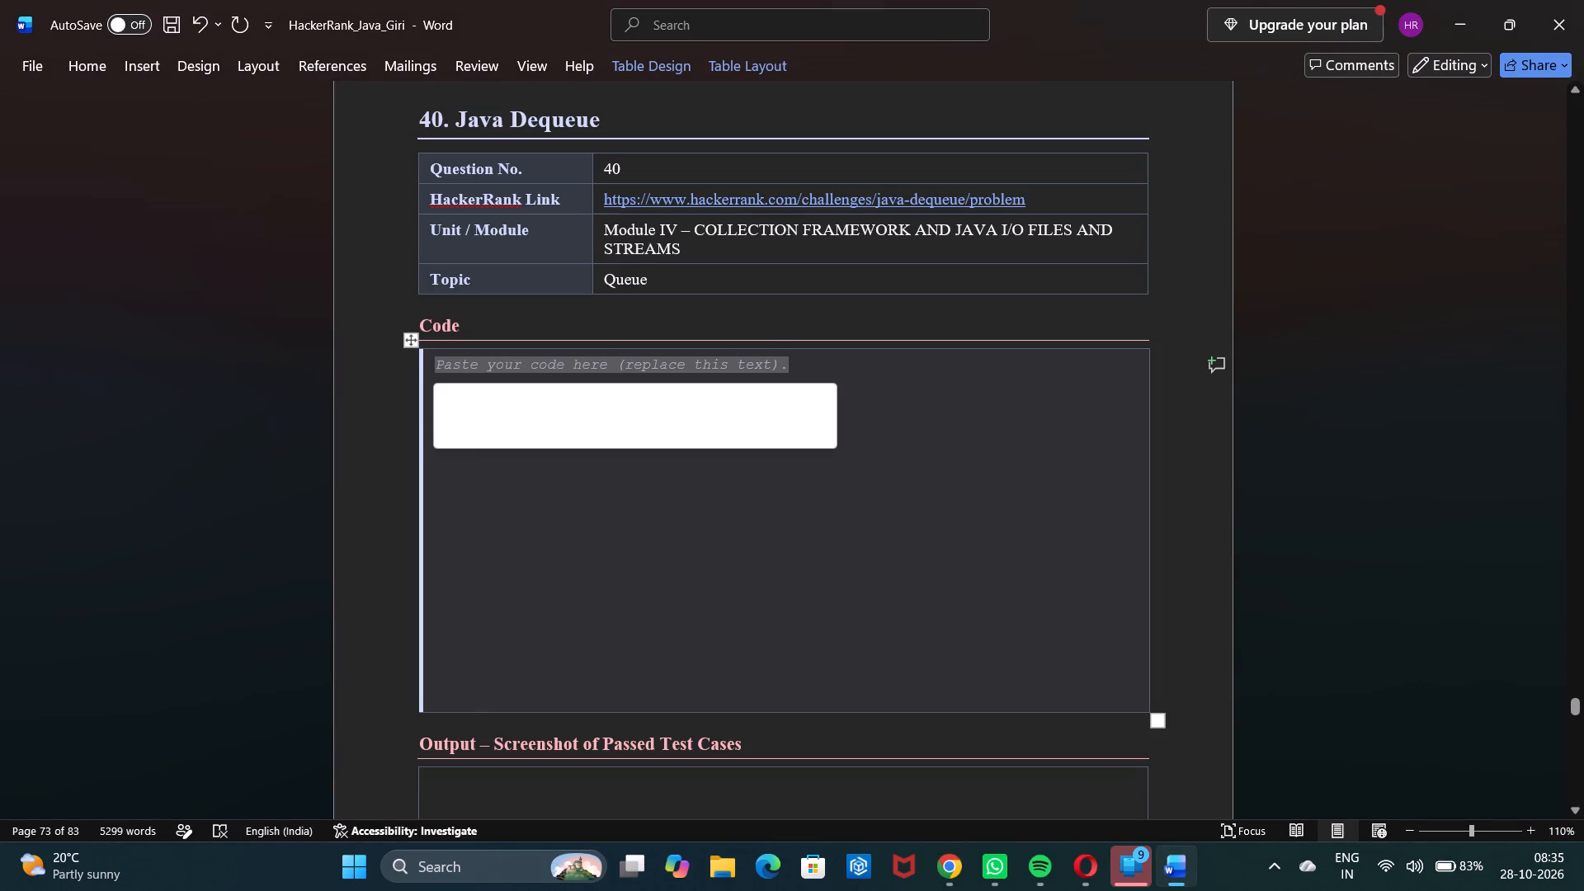
{"action": "key", "text": "ctrl+v"}
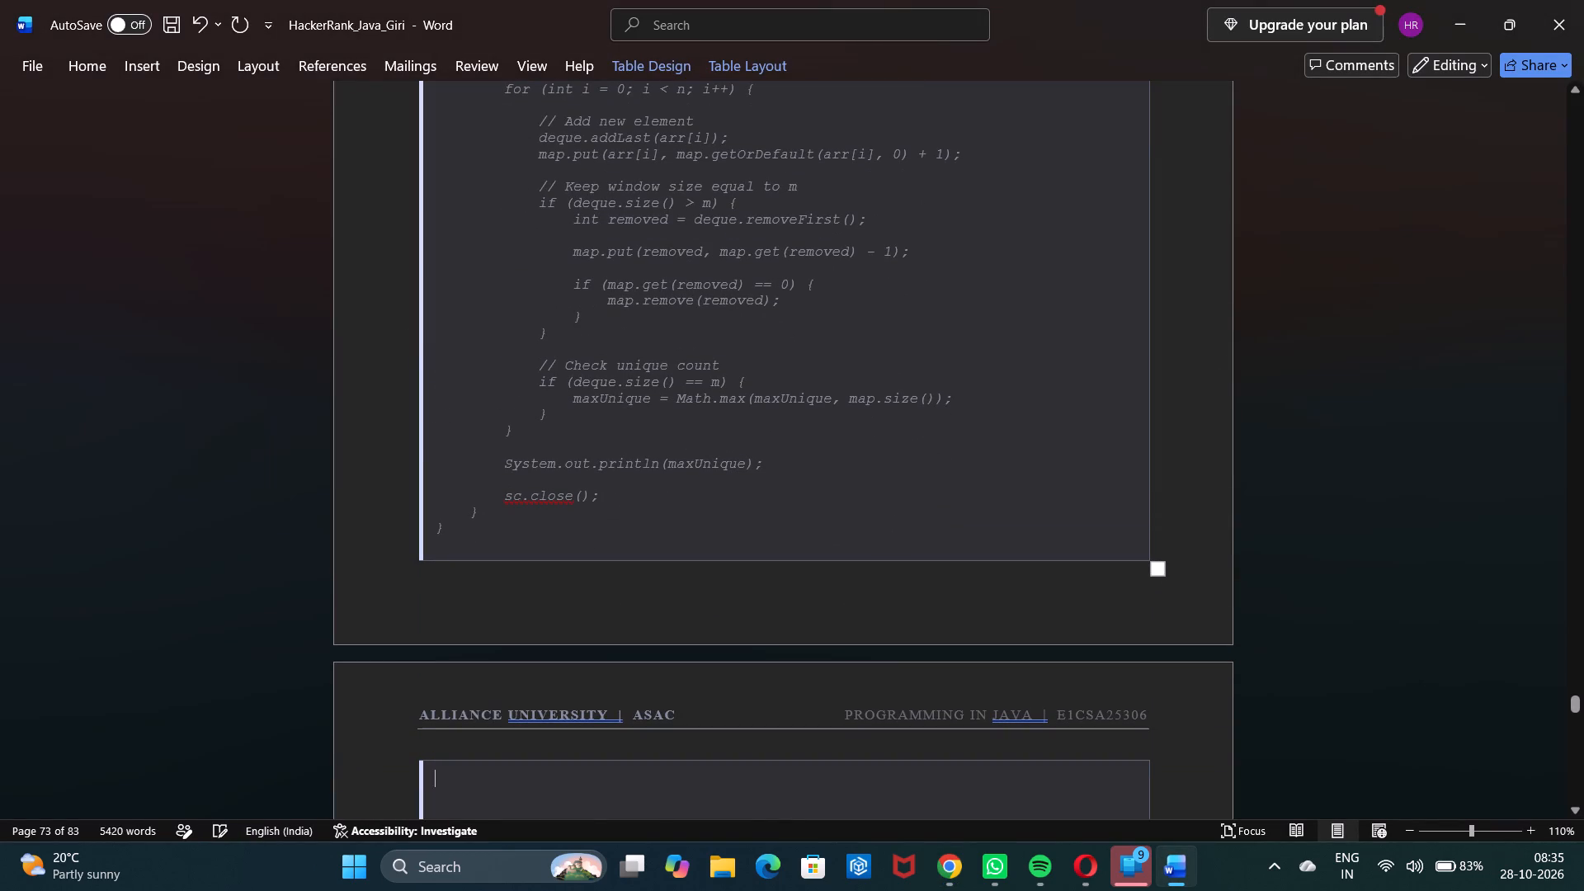
Delete the surplus blank line at the end of question 40's code box that spills onto the following page.
{"action": "scroll", "coordinate": [691, 676], "scroll_direction": "down", "scroll_amount": 4}
{"action": "left_click", "coordinate": [530, 318]}
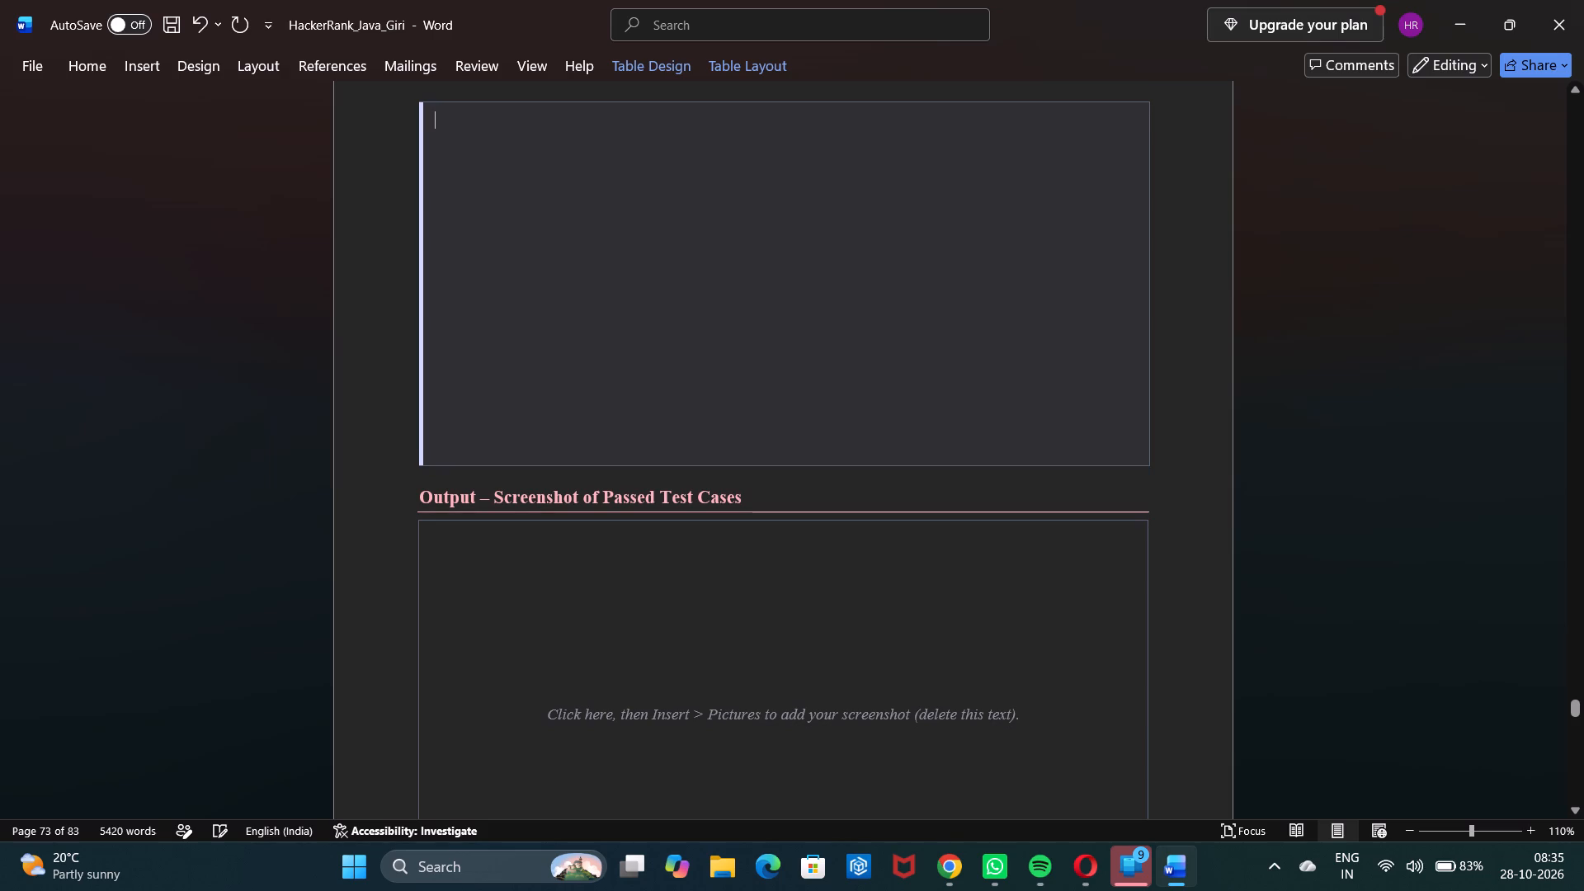
{"action": "key", "text": "BackSpace"}
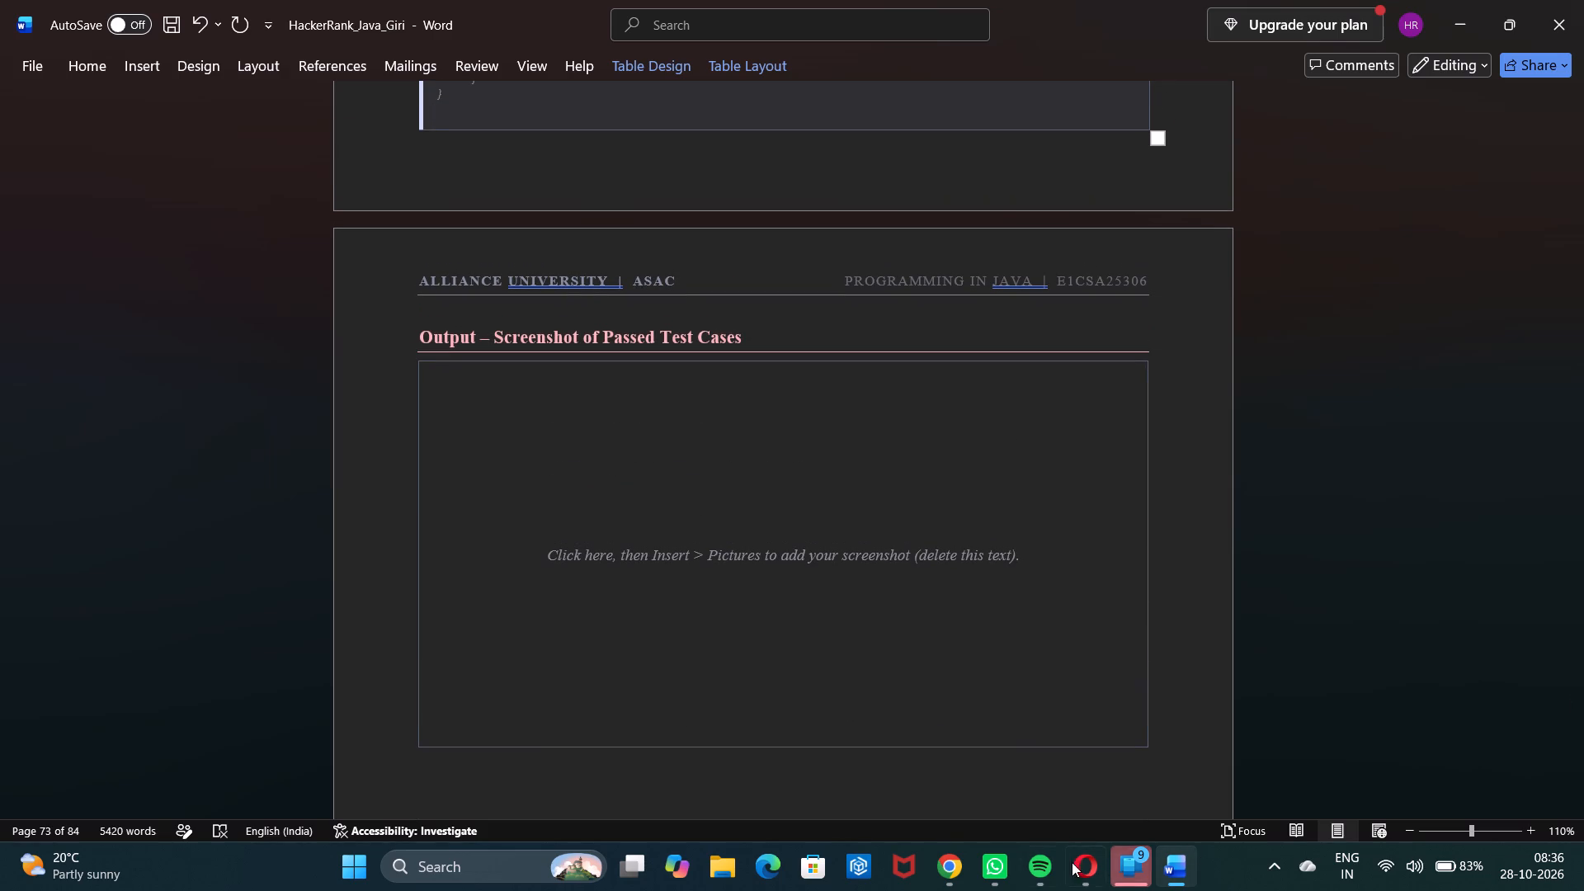
Return to the Java Dequeue page in Chrome and submit the code.
{"action": "left_click", "coordinate": [948, 857]}
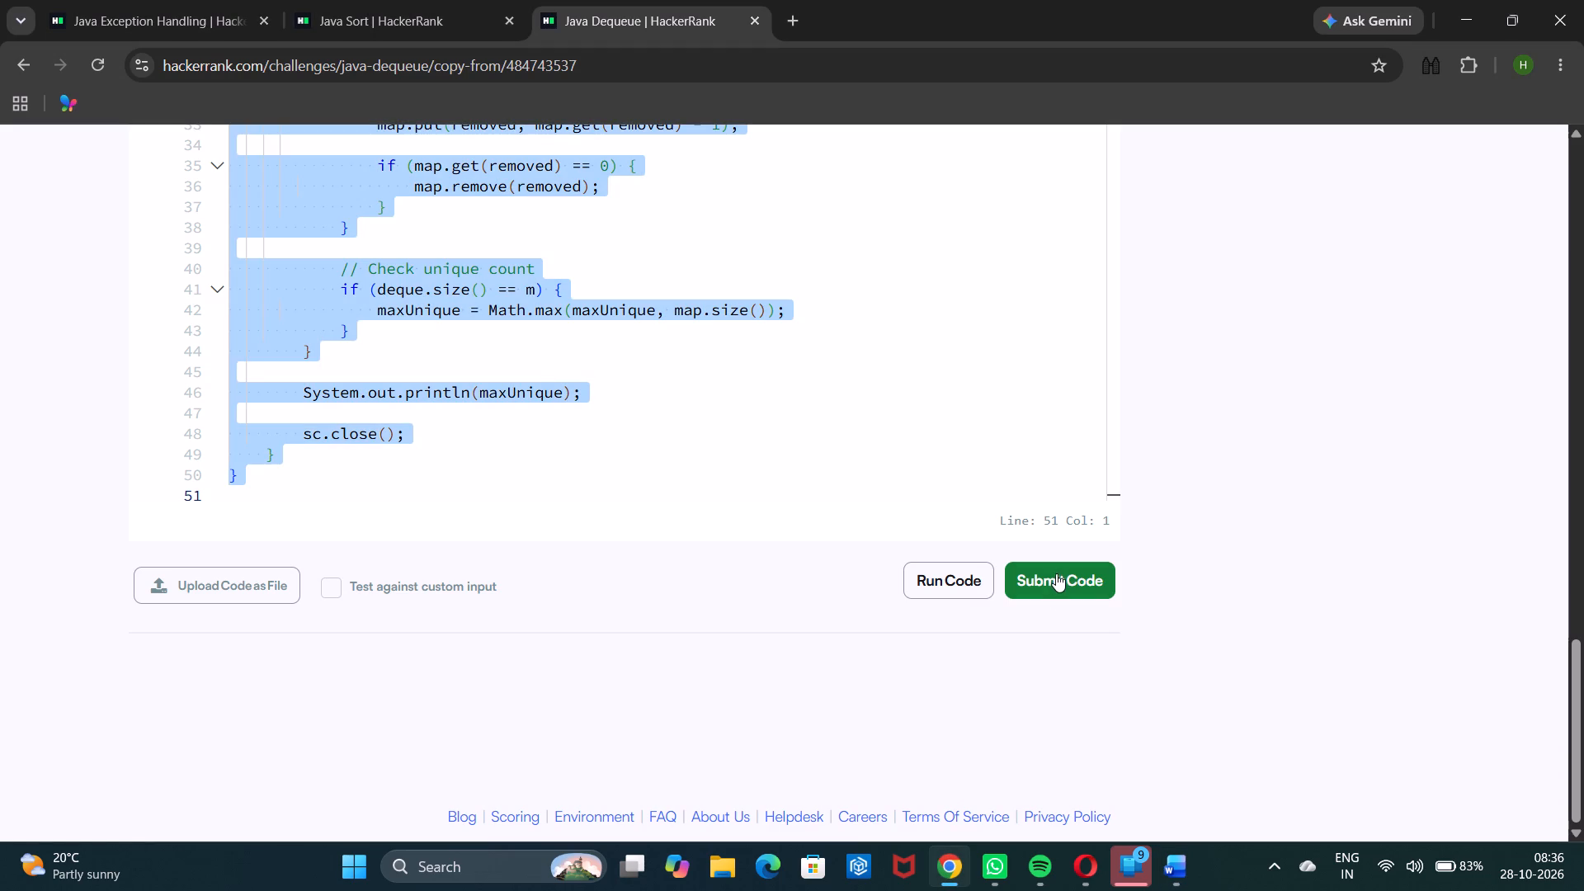
{"action": "left_click", "coordinate": [1056, 572]}
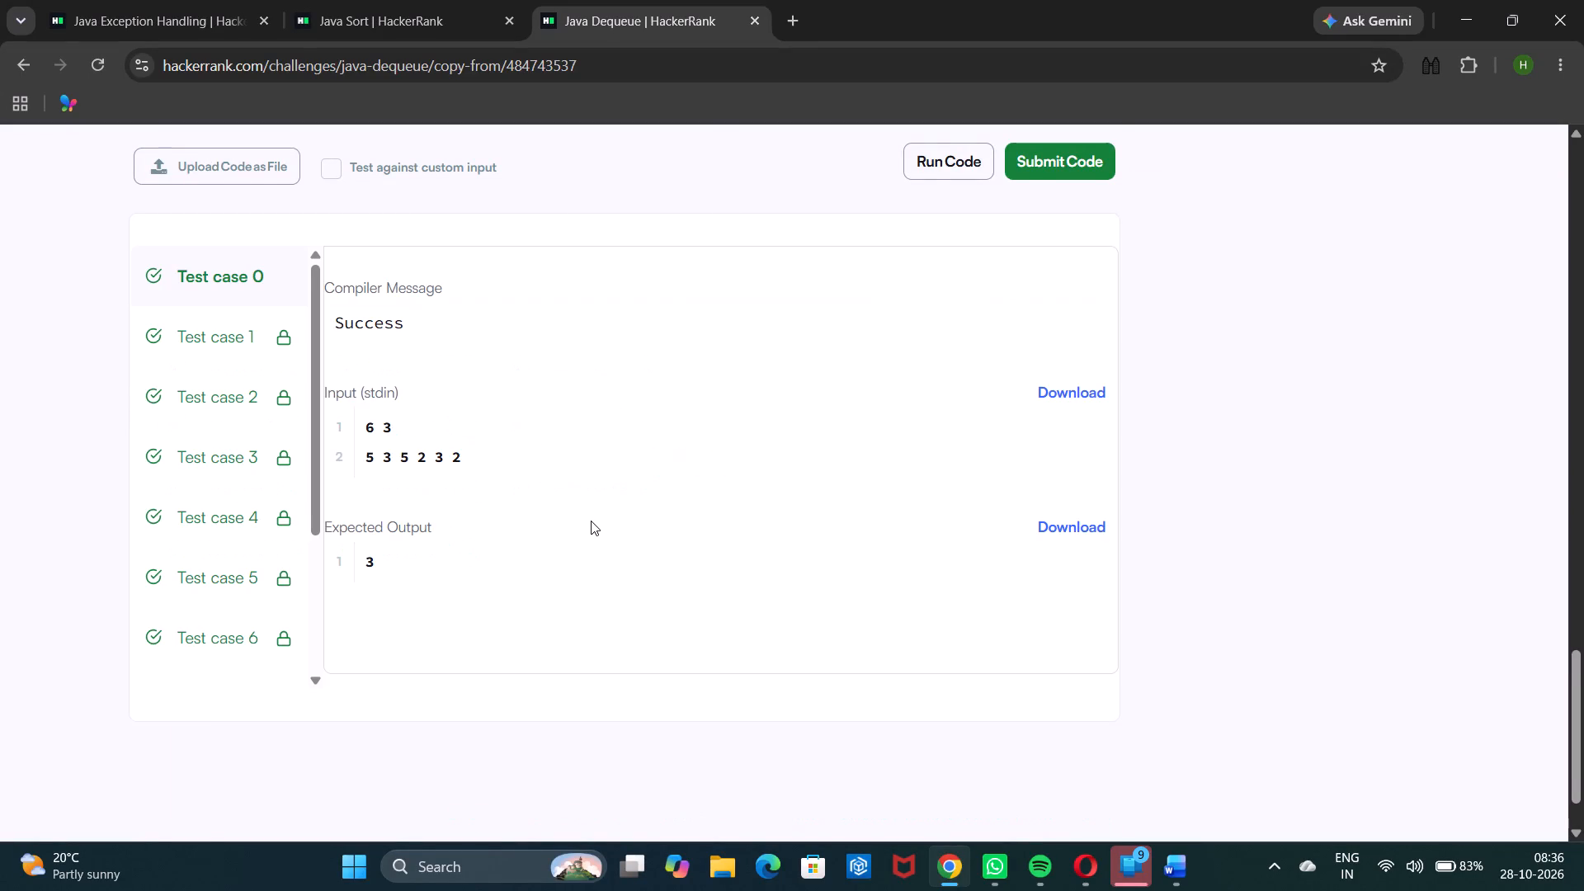
Capture a screenshot of the Java Dequeue Congratulations banner together with the passed test cases.
{"action": "scroll", "coordinate": [591, 521], "scroll_direction": "up", "scroll_amount": 1}
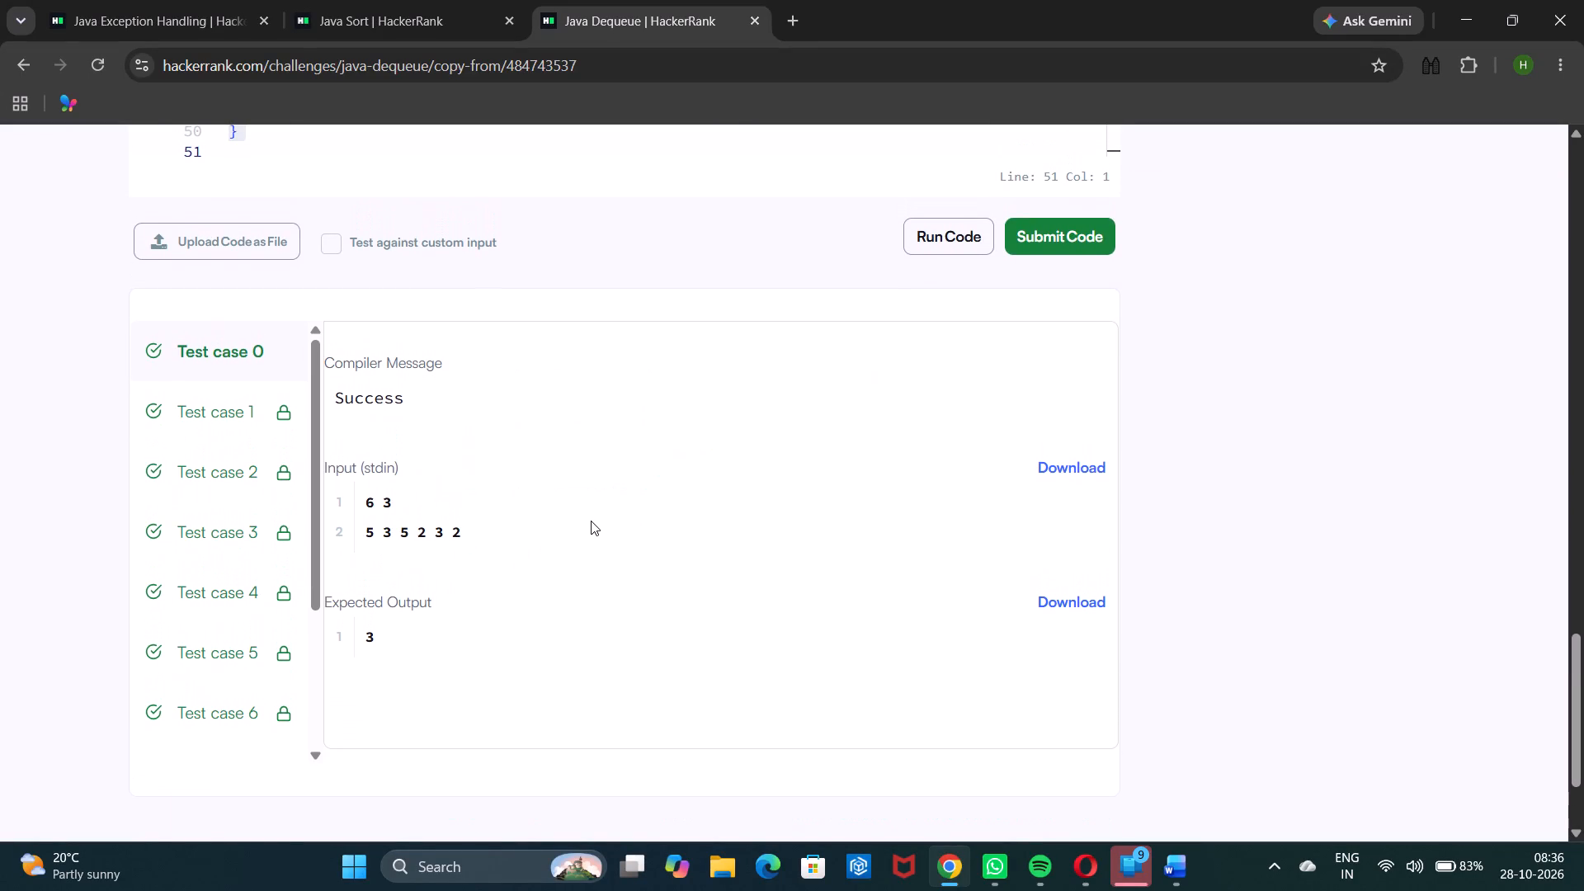
{"action": "scroll", "coordinate": [591, 521], "scroll_direction": "down", "scroll_amount": 1}
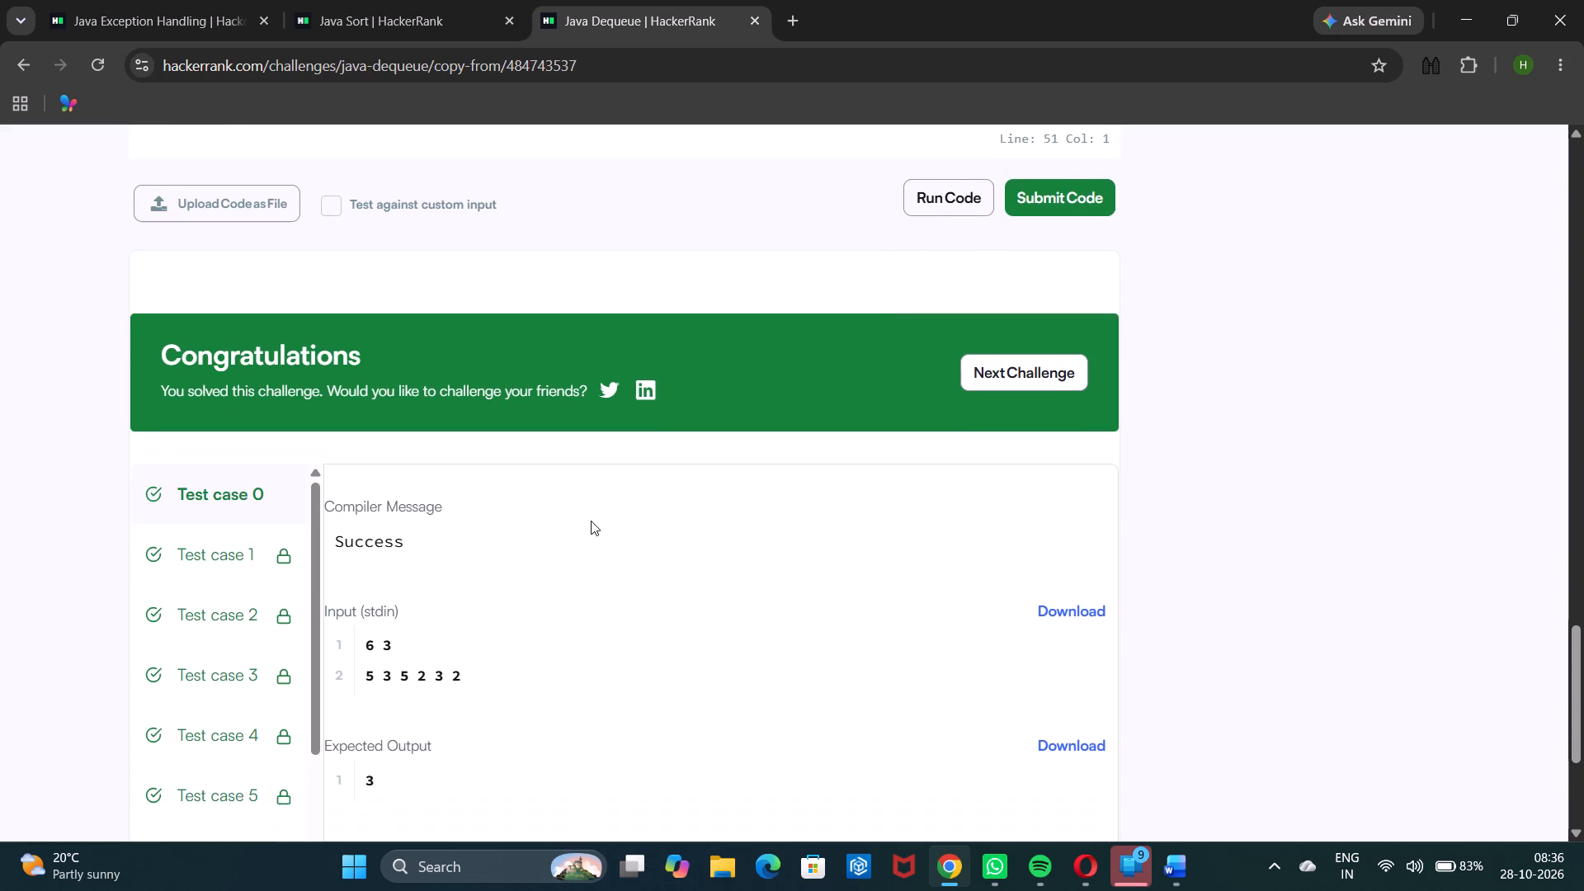
{"action": "scroll", "coordinate": [591, 521], "scroll_direction": "down", "scroll_amount": 2}
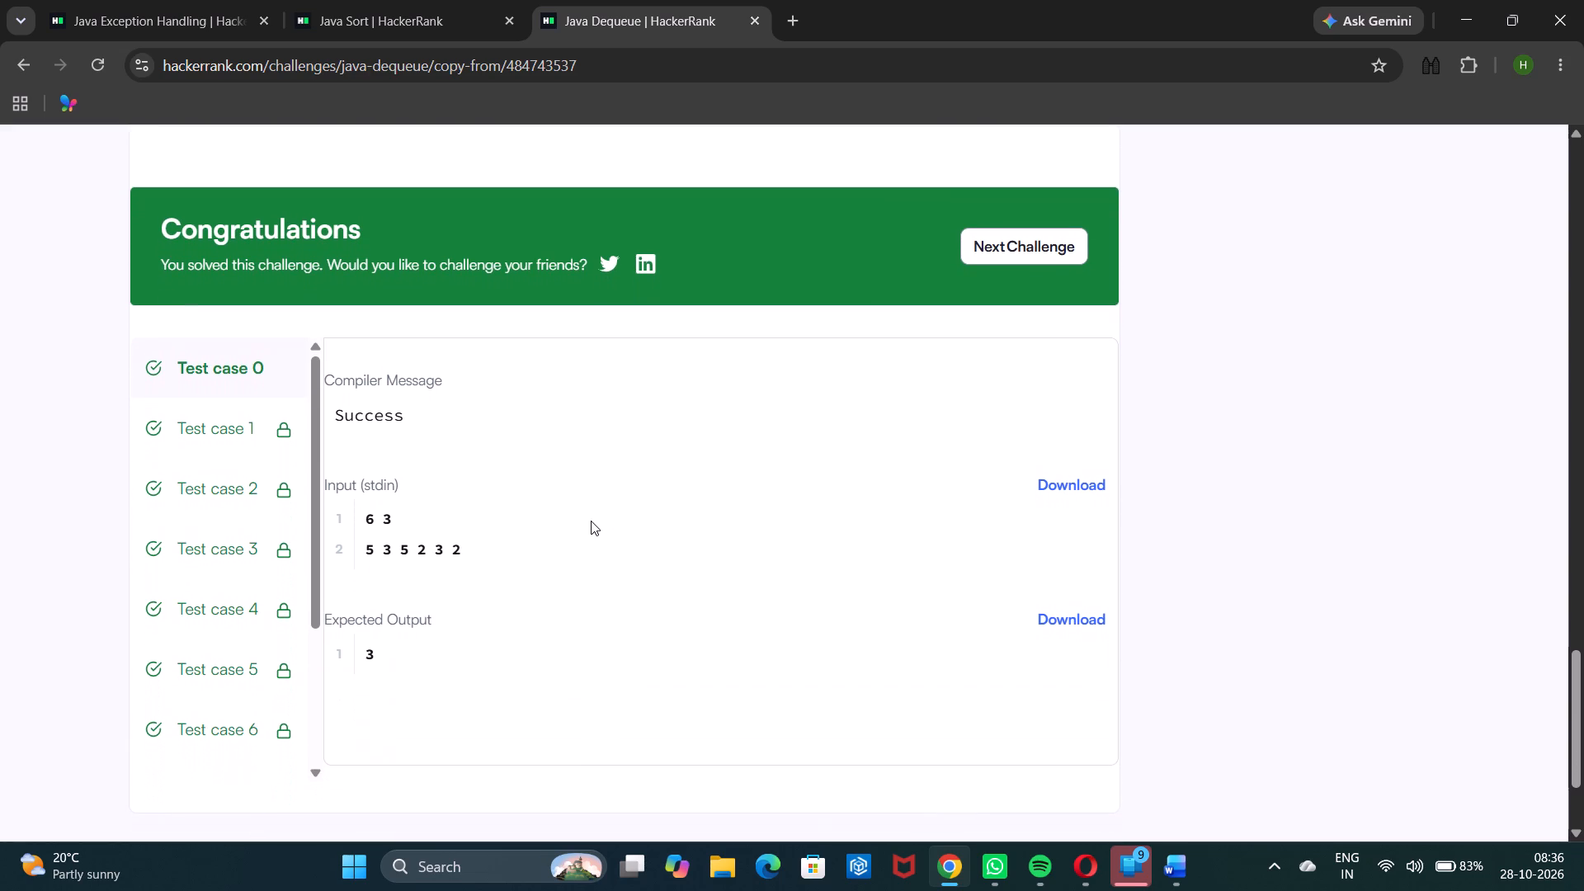
{"action": "key", "text": "shift+super+s"}
{"action": "left_click_drag", "start_coordinate": [100, 158], "coordinate": [1214, 752]}
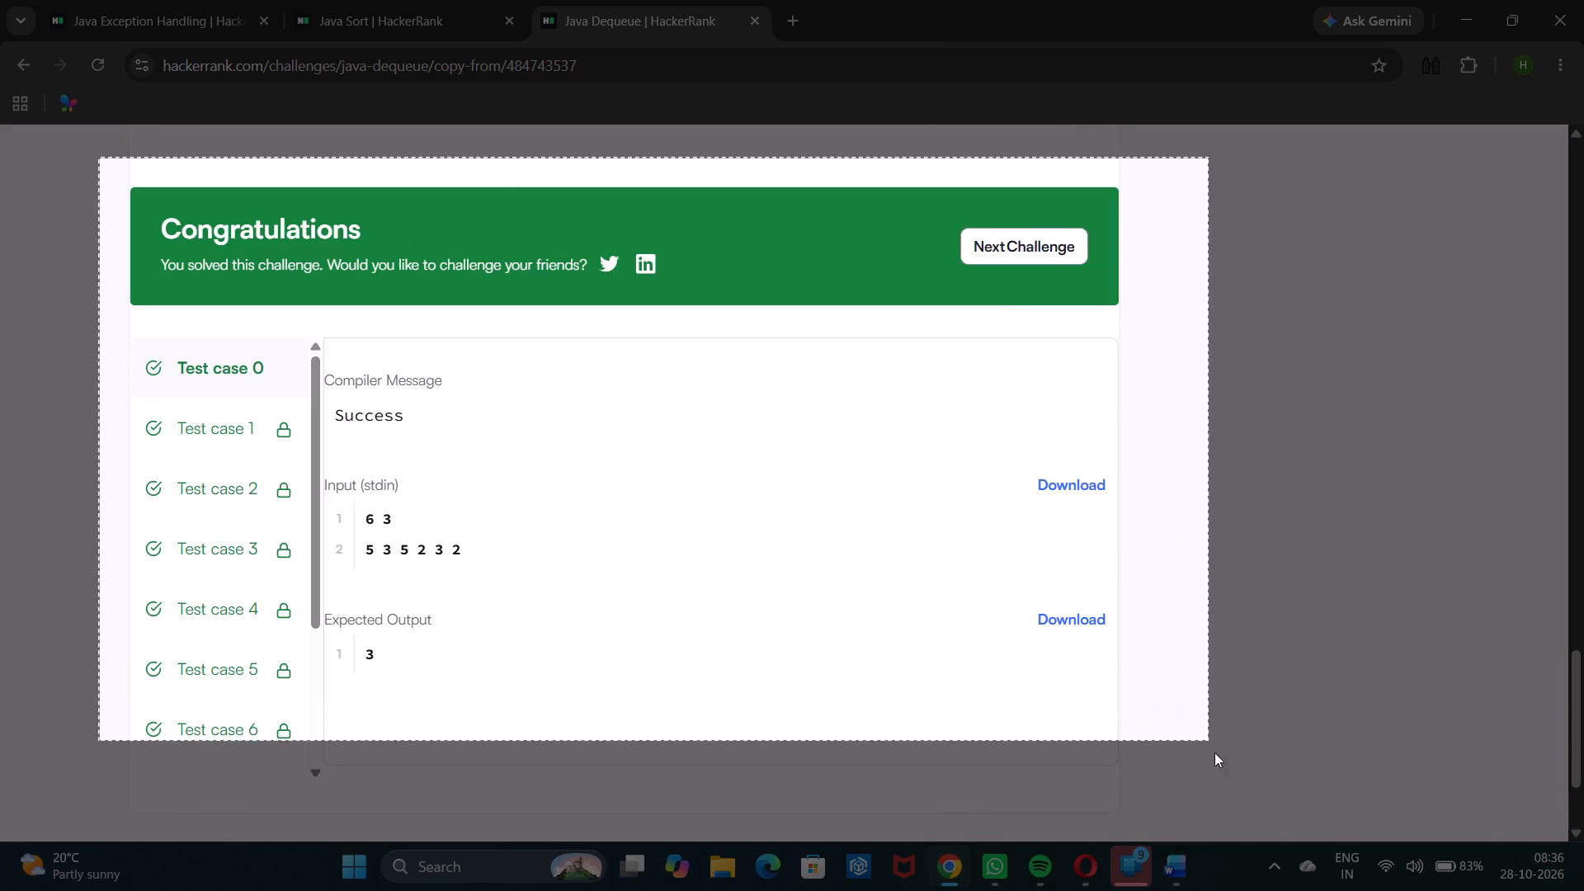
{"action": "left_click_drag", "start_coordinate": [1214, 752], "coordinate": [1130, 783]}
Switch to Word and replace the placeholder in question 40's passed test cases box with the Java Dequeue screenshot.
{"action": "left_click", "coordinate": [1177, 870]}
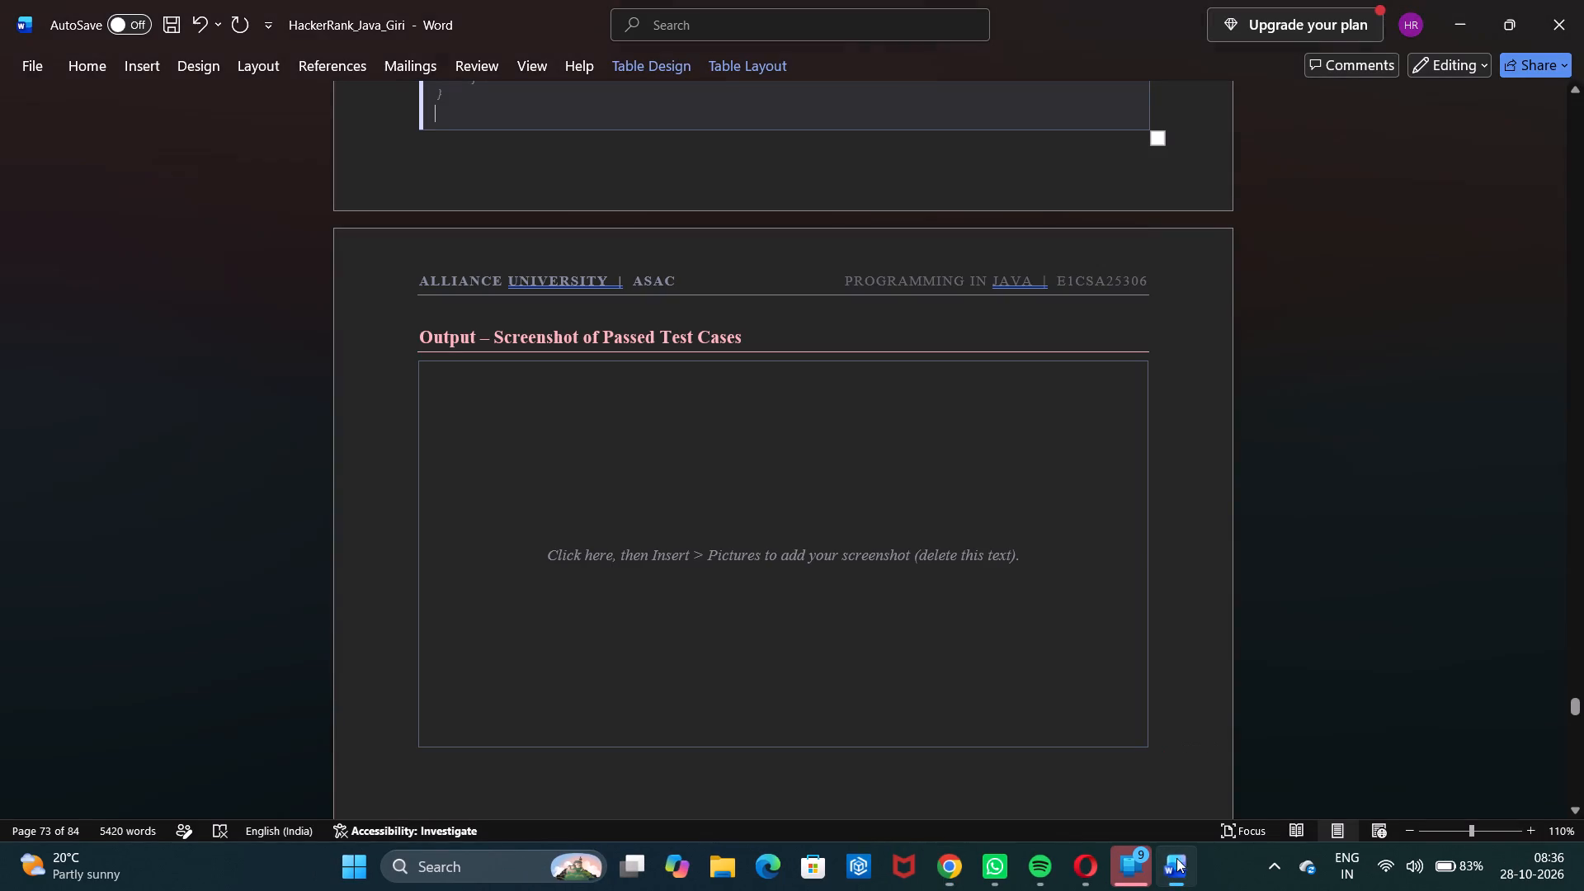
{"action": "left_click", "coordinate": [1025, 563]}
{"action": "left_click_drag", "start_coordinate": [1025, 563], "coordinate": [557, 550]}
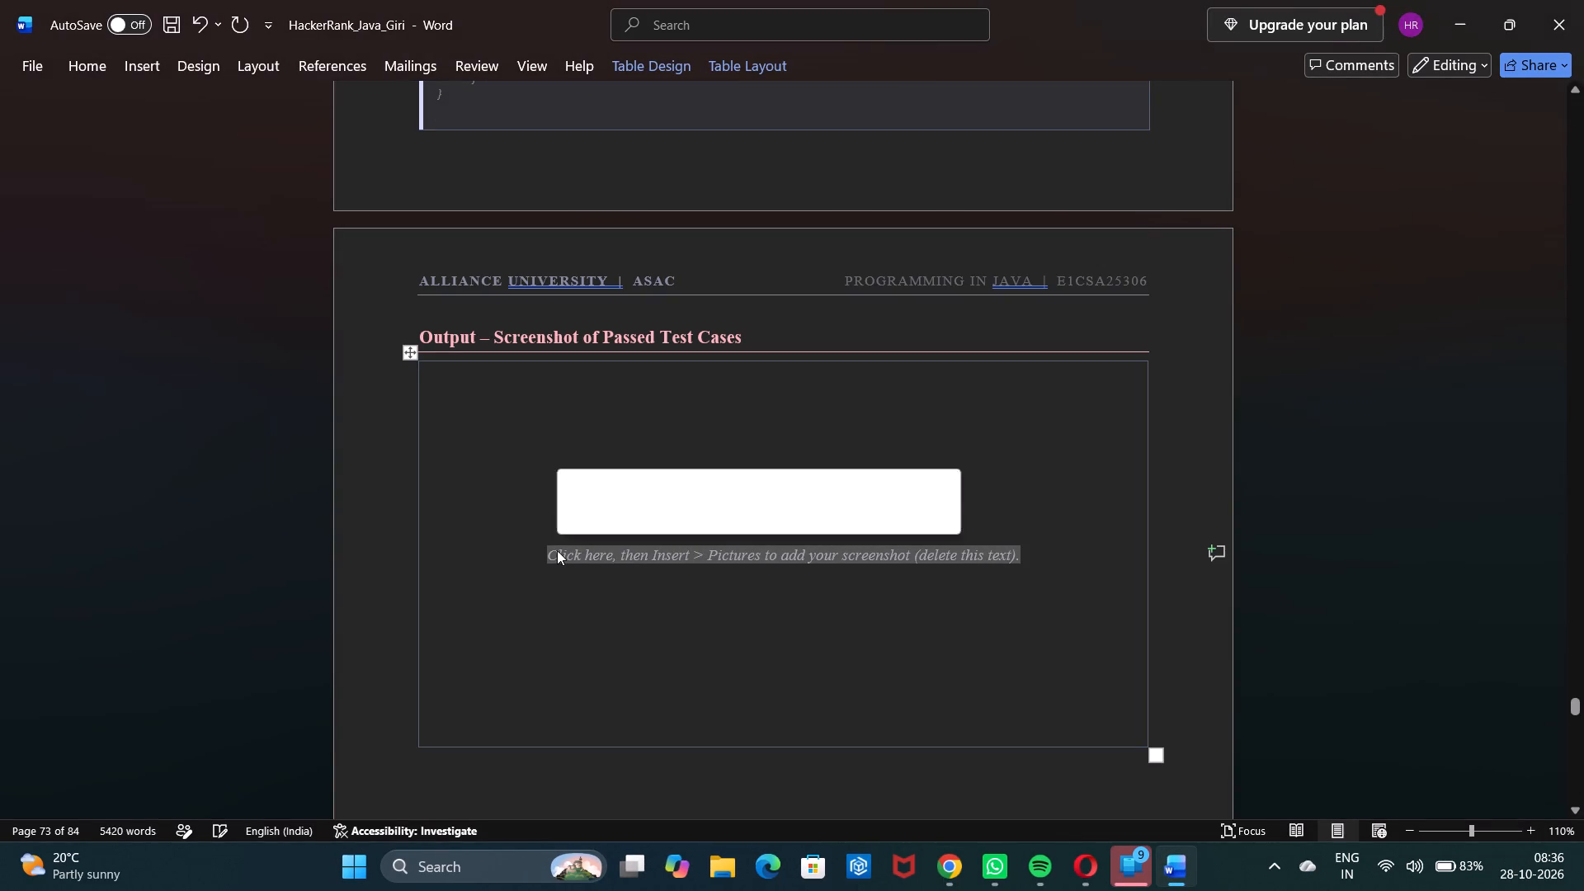
{"action": "key", "text": "ctrl+v"}
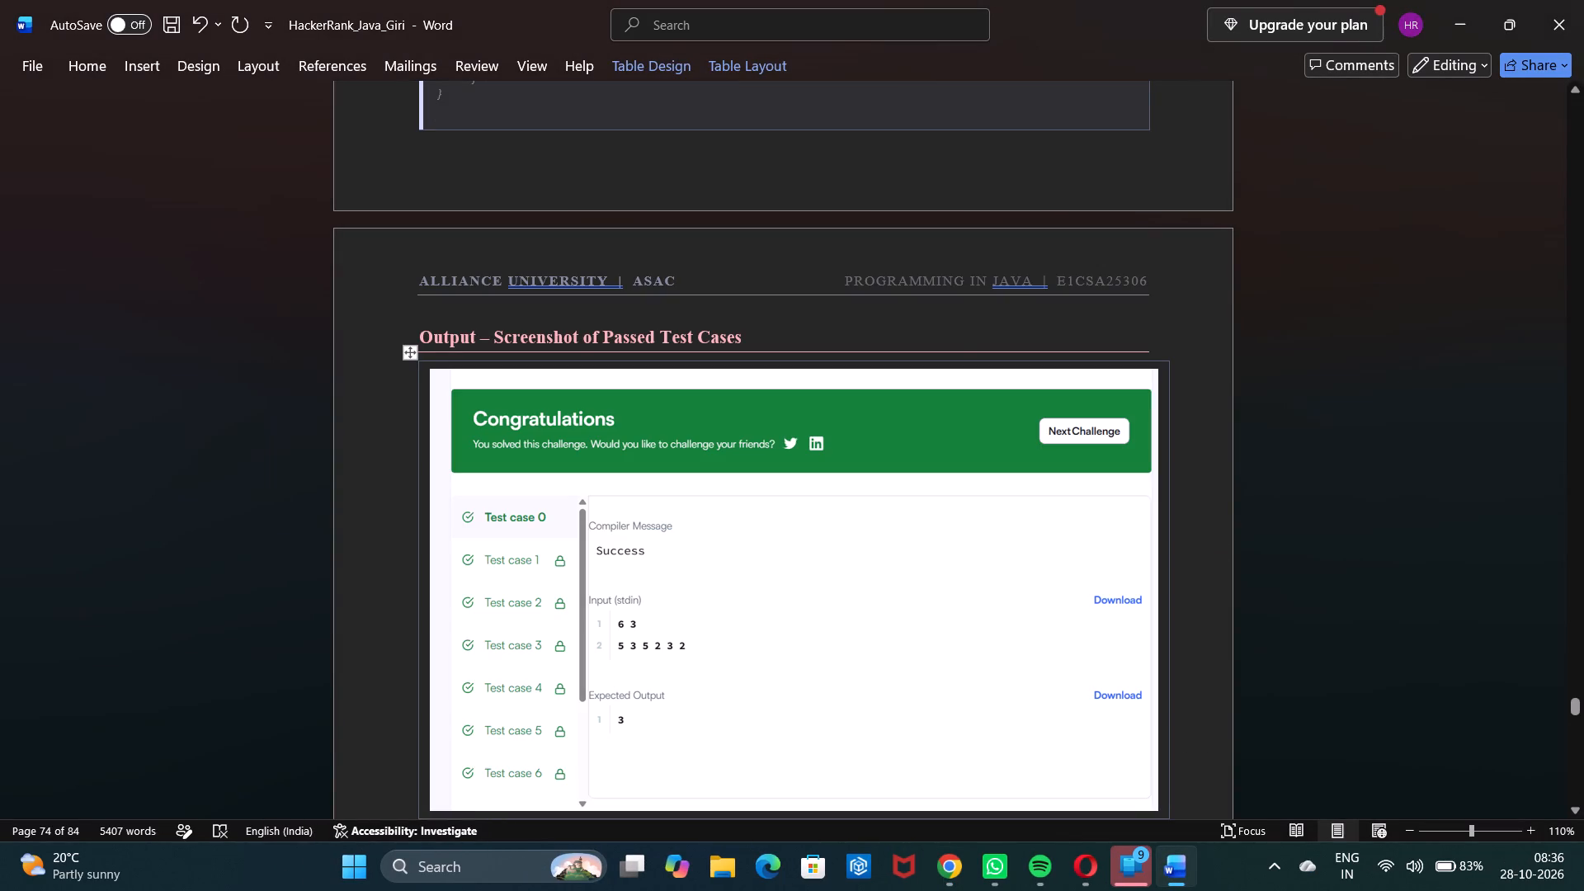
Open the HackerRank link of question 41, Java Priority Queue, from the report.
{"action": "scroll", "coordinate": [1251, 641], "scroll_direction": "down", "scroll_amount": 3}
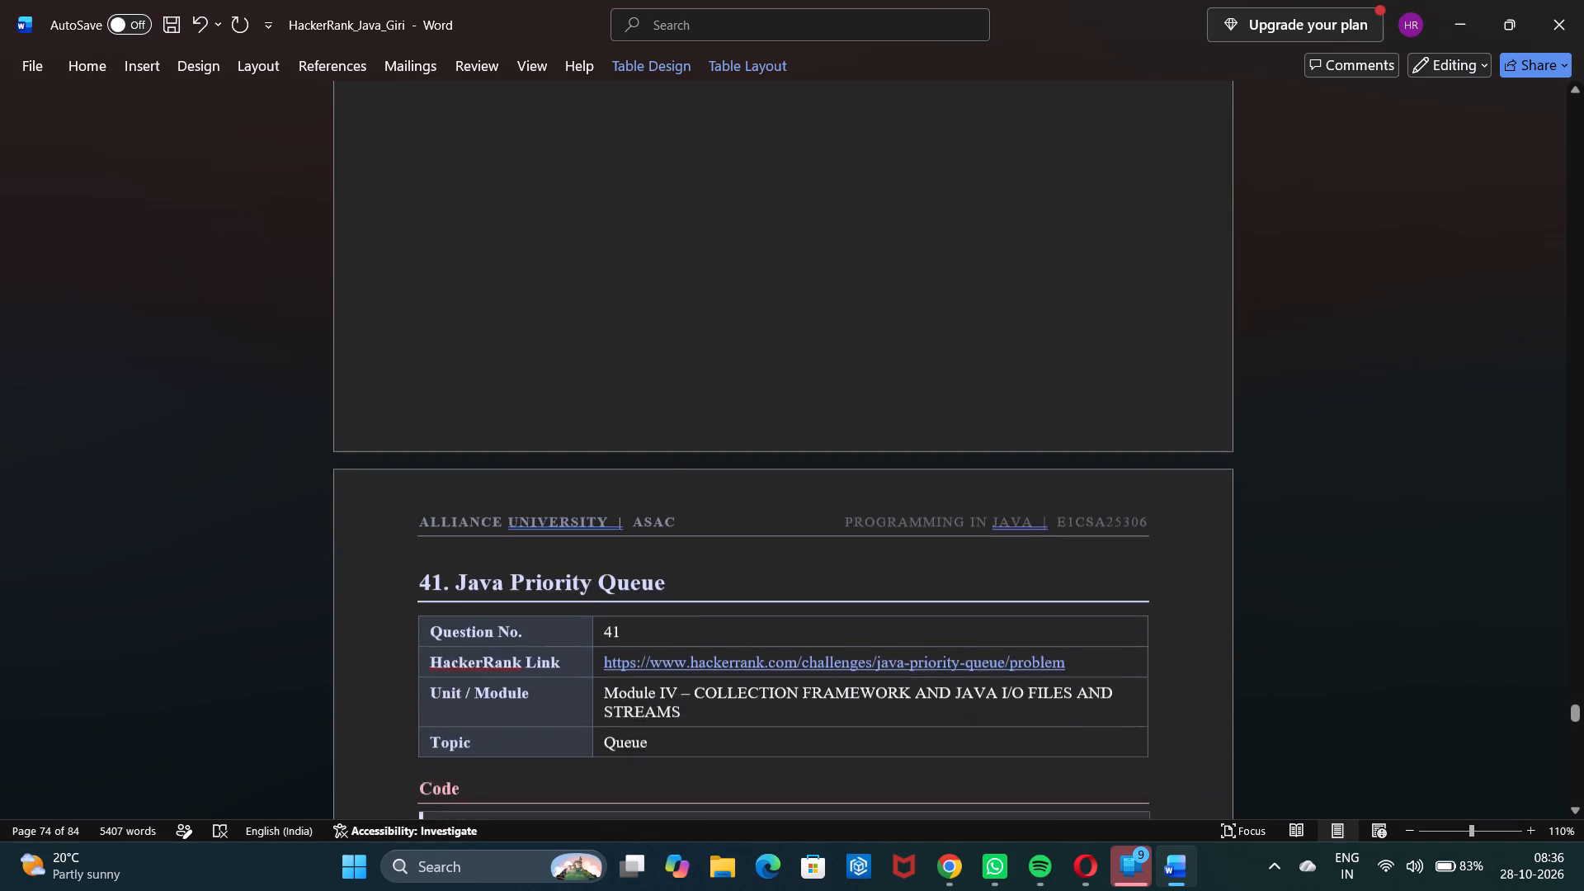
{"action": "scroll", "coordinate": [1251, 641], "scroll_direction": "down", "scroll_amount": 3}
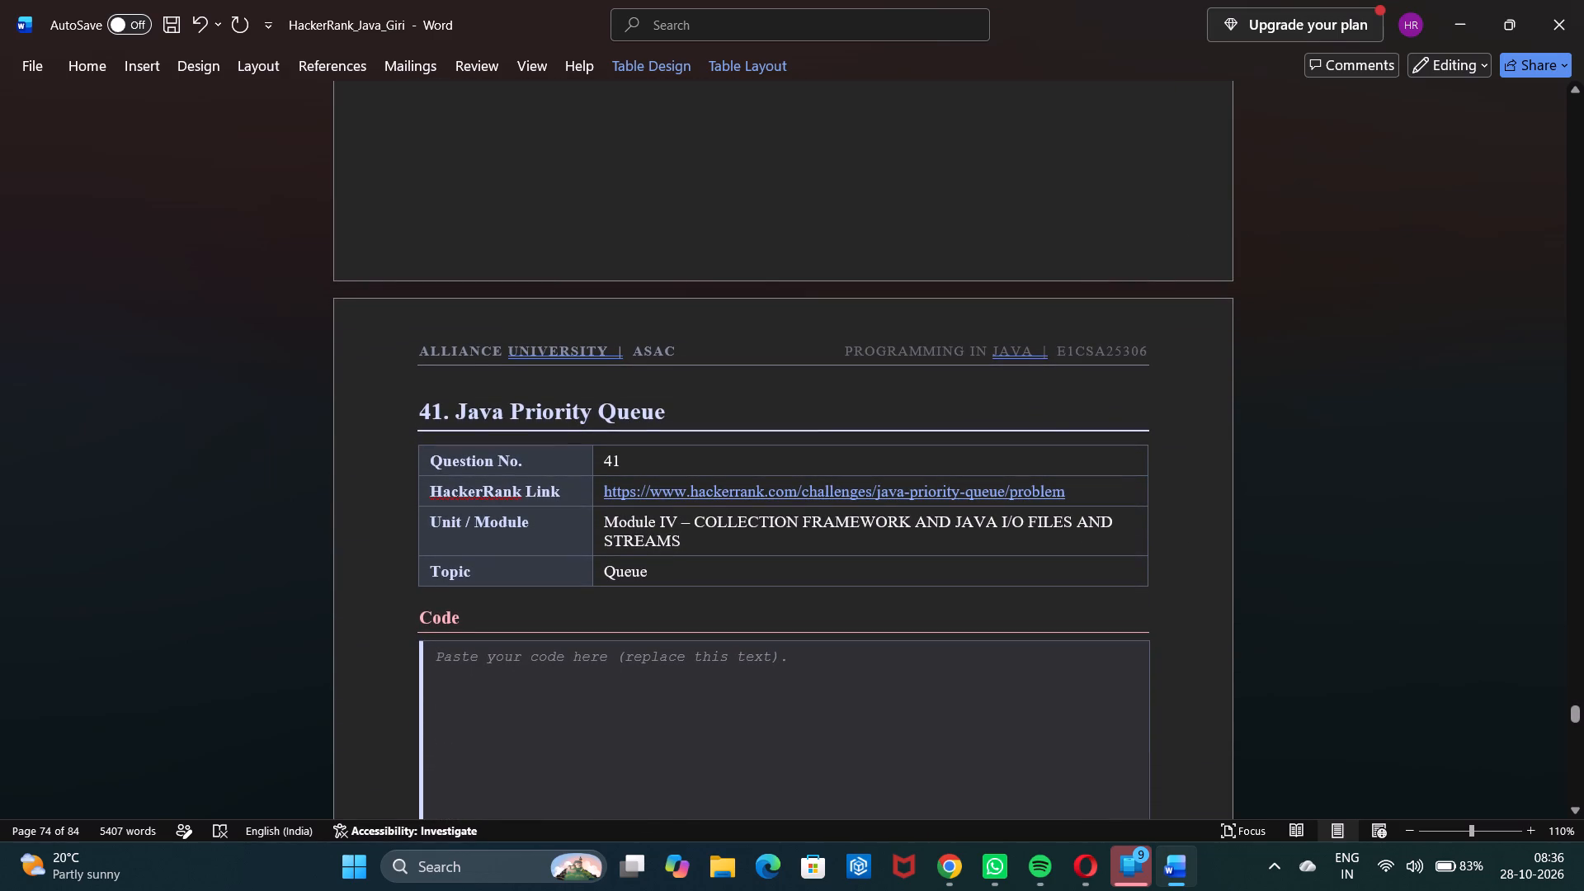
{"action": "left_click", "coordinate": [827, 493], "text": "ctrl"}
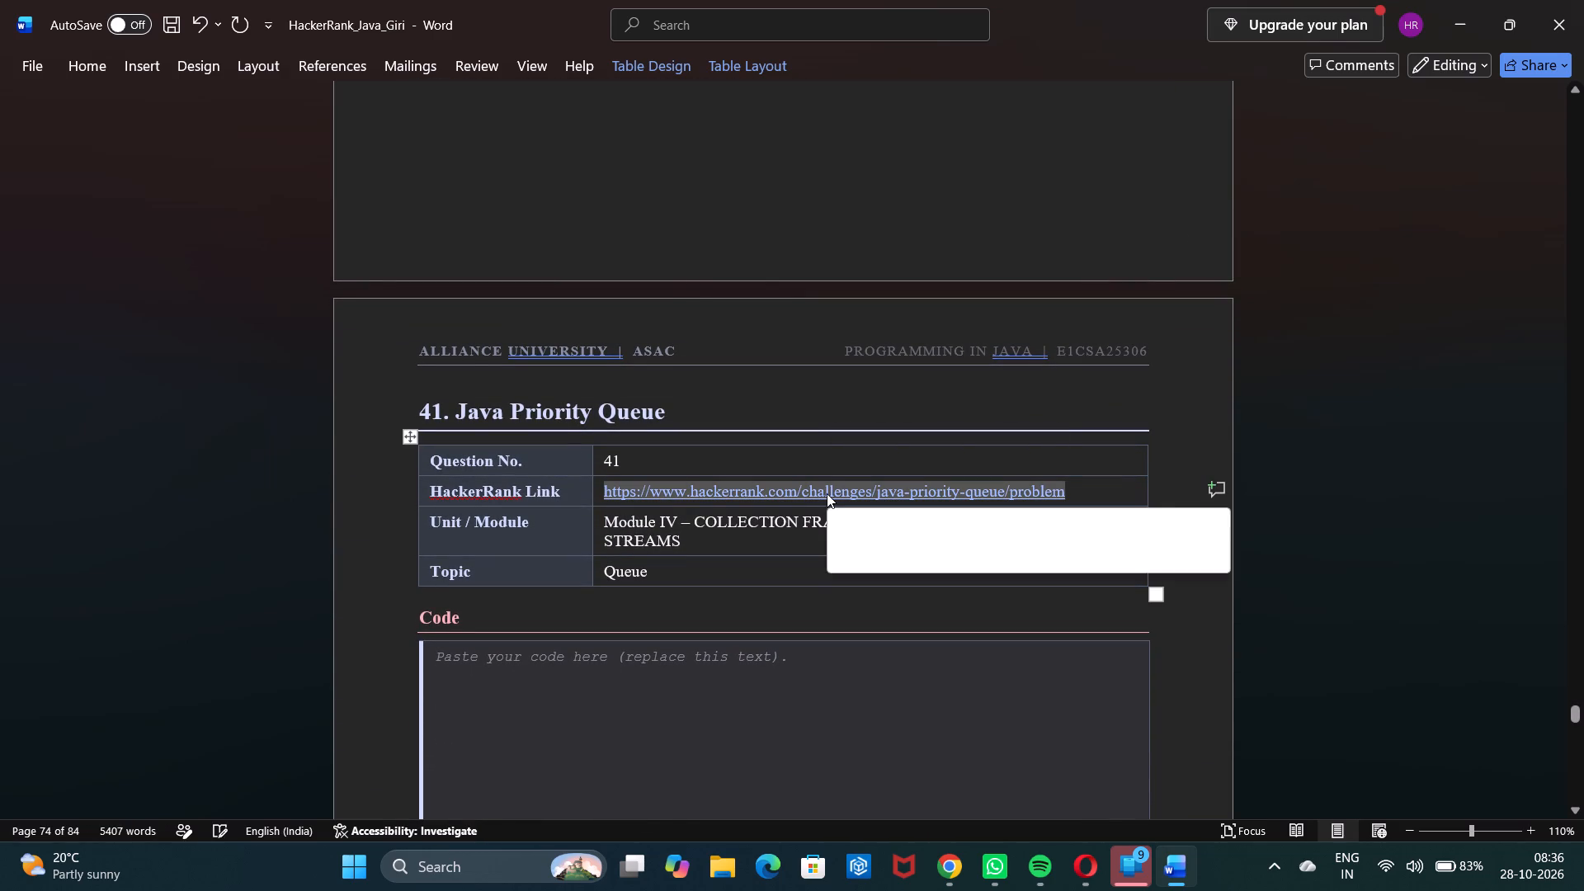
{"action": "left_click", "coordinate": [813, 492], "text": "ctrl"}
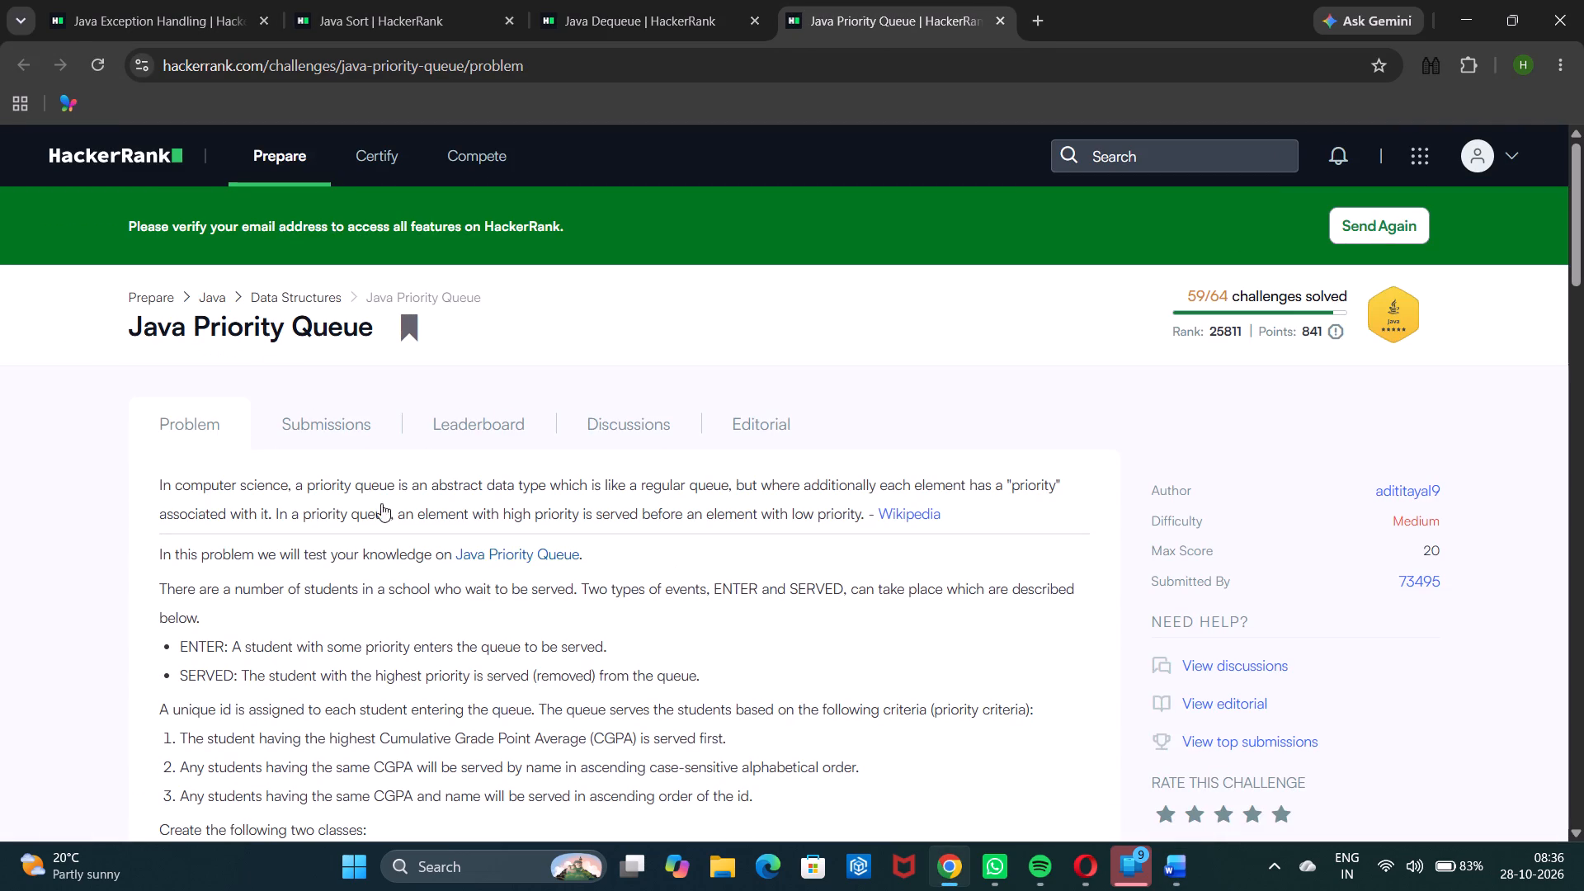
Find the accepted Java Priority Queue submission on HackerRank and open its submitted code in the editor.
{"action": "left_click", "coordinate": [341, 414]}
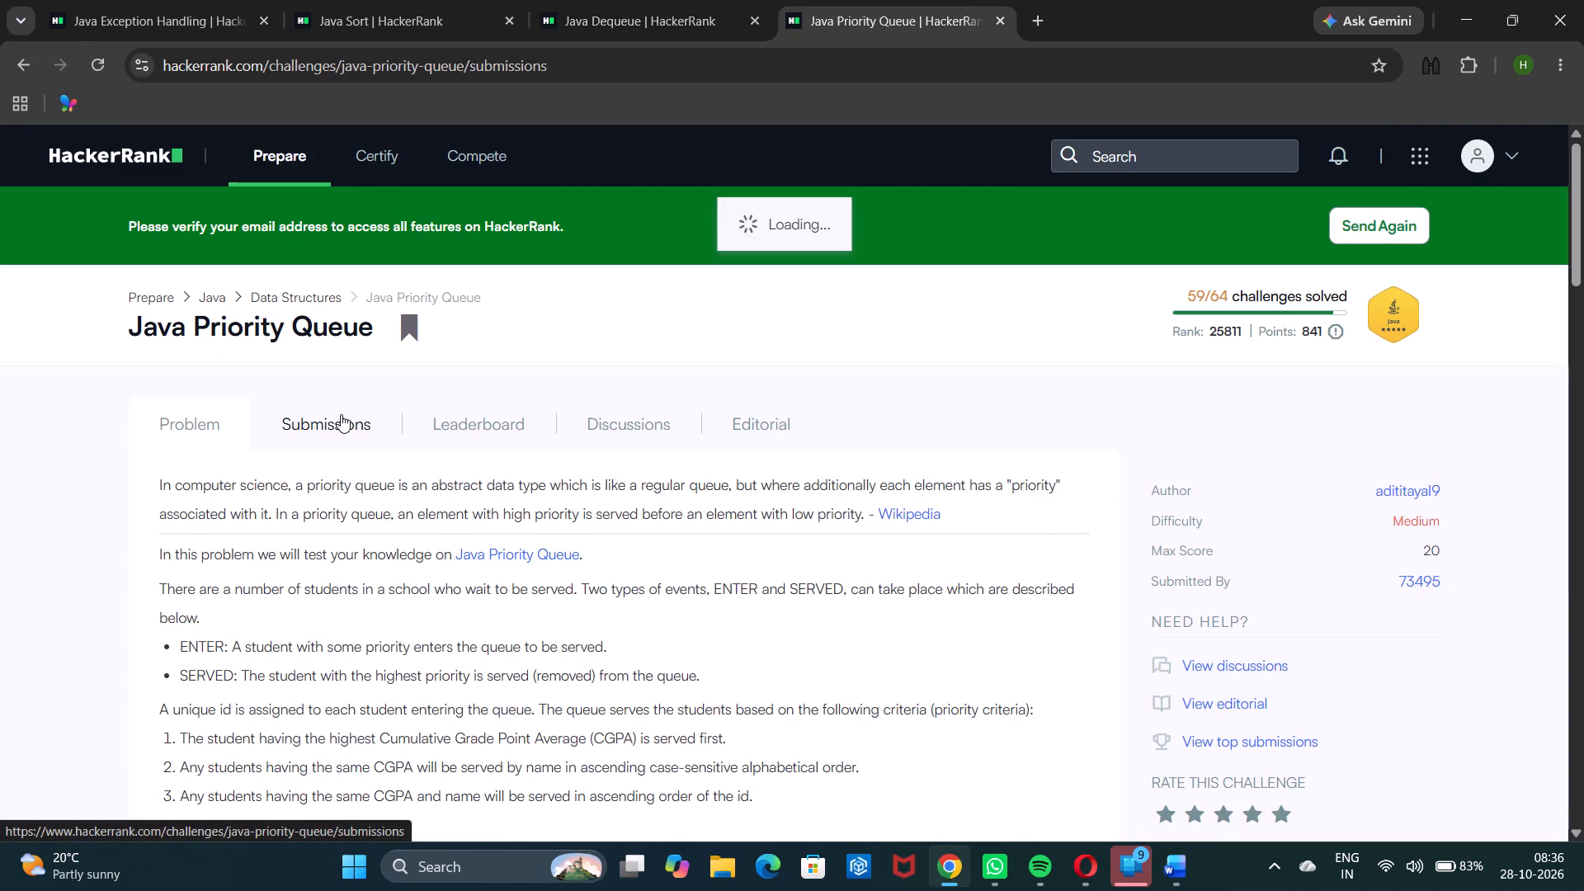
{"action": "left_click", "coordinate": [1063, 536]}
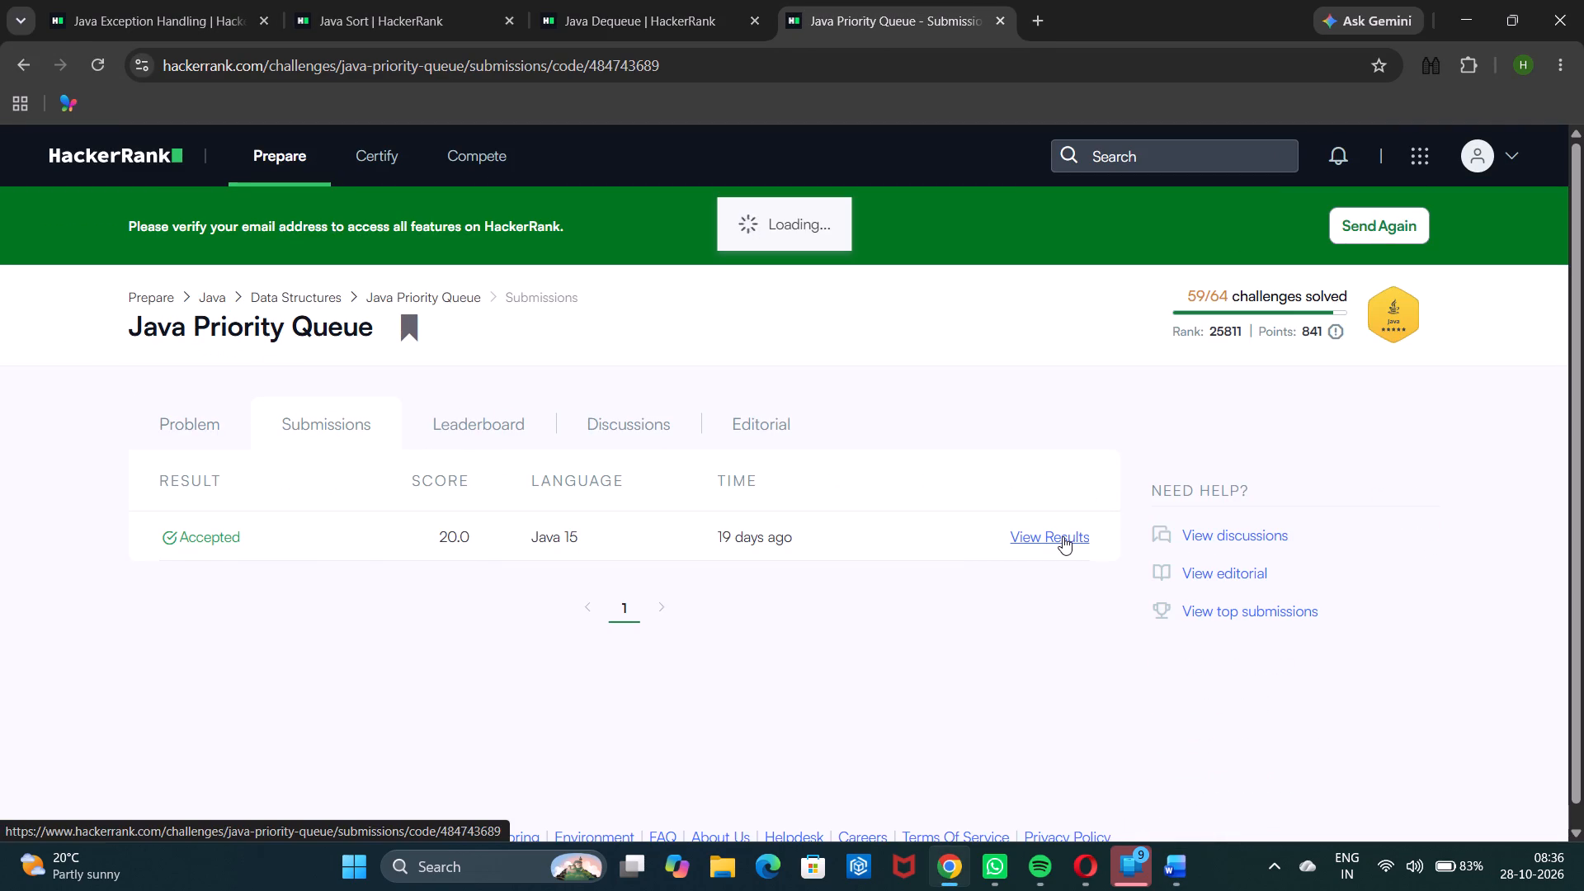
{"action": "scroll", "coordinate": [658, 685], "scroll_direction": "down", "scroll_amount": 5}
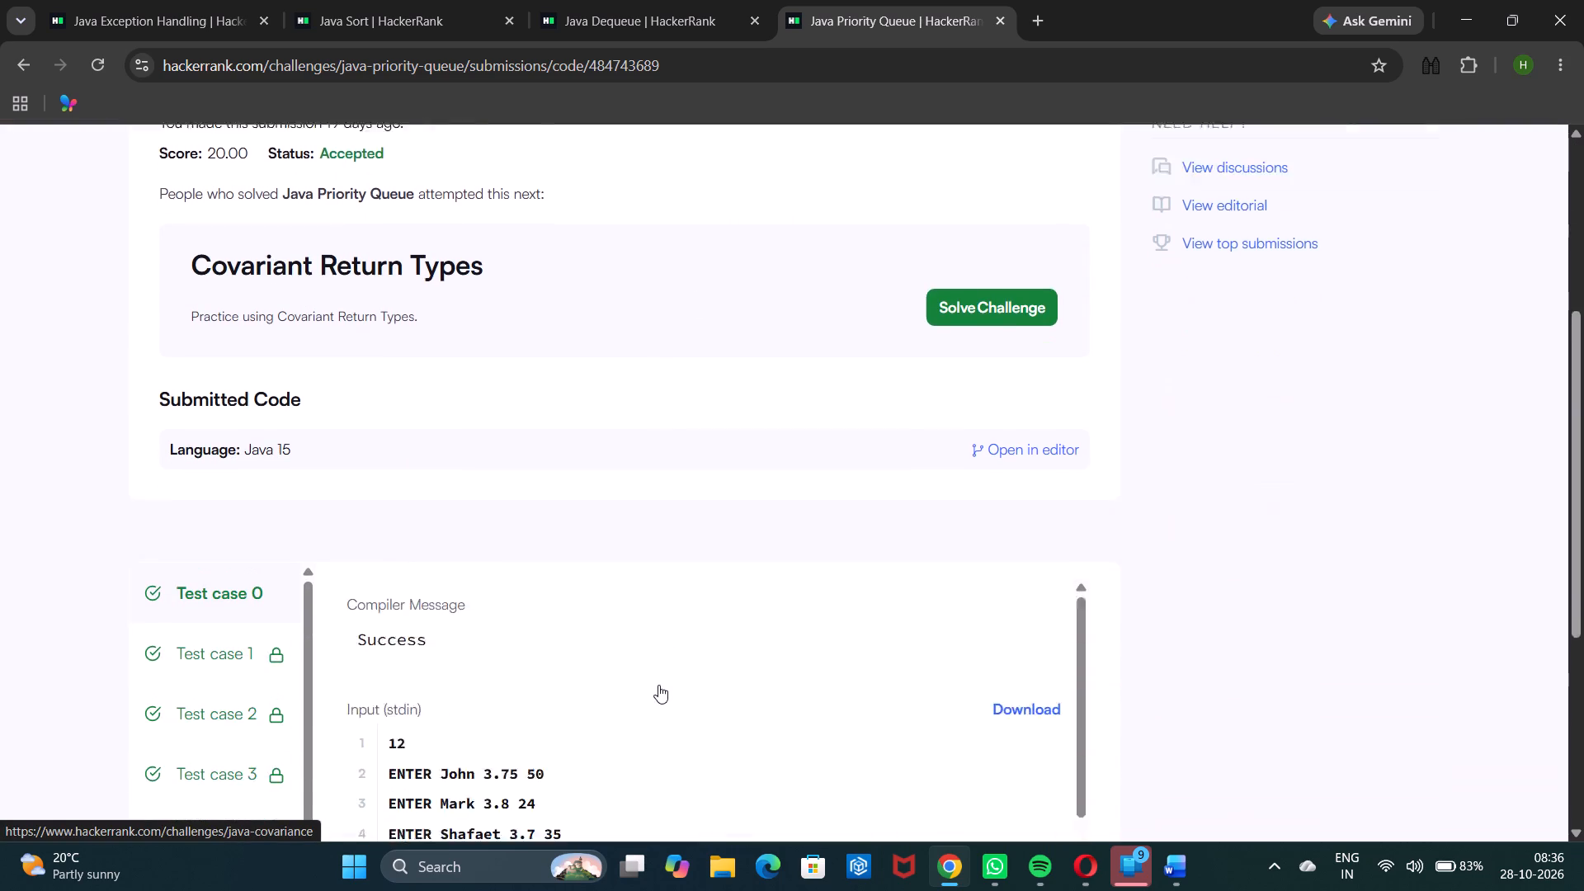
{"action": "scroll", "coordinate": [658, 685], "scroll_direction": "down", "scroll_amount": 1}
{"action": "left_click", "coordinate": [1011, 369]}
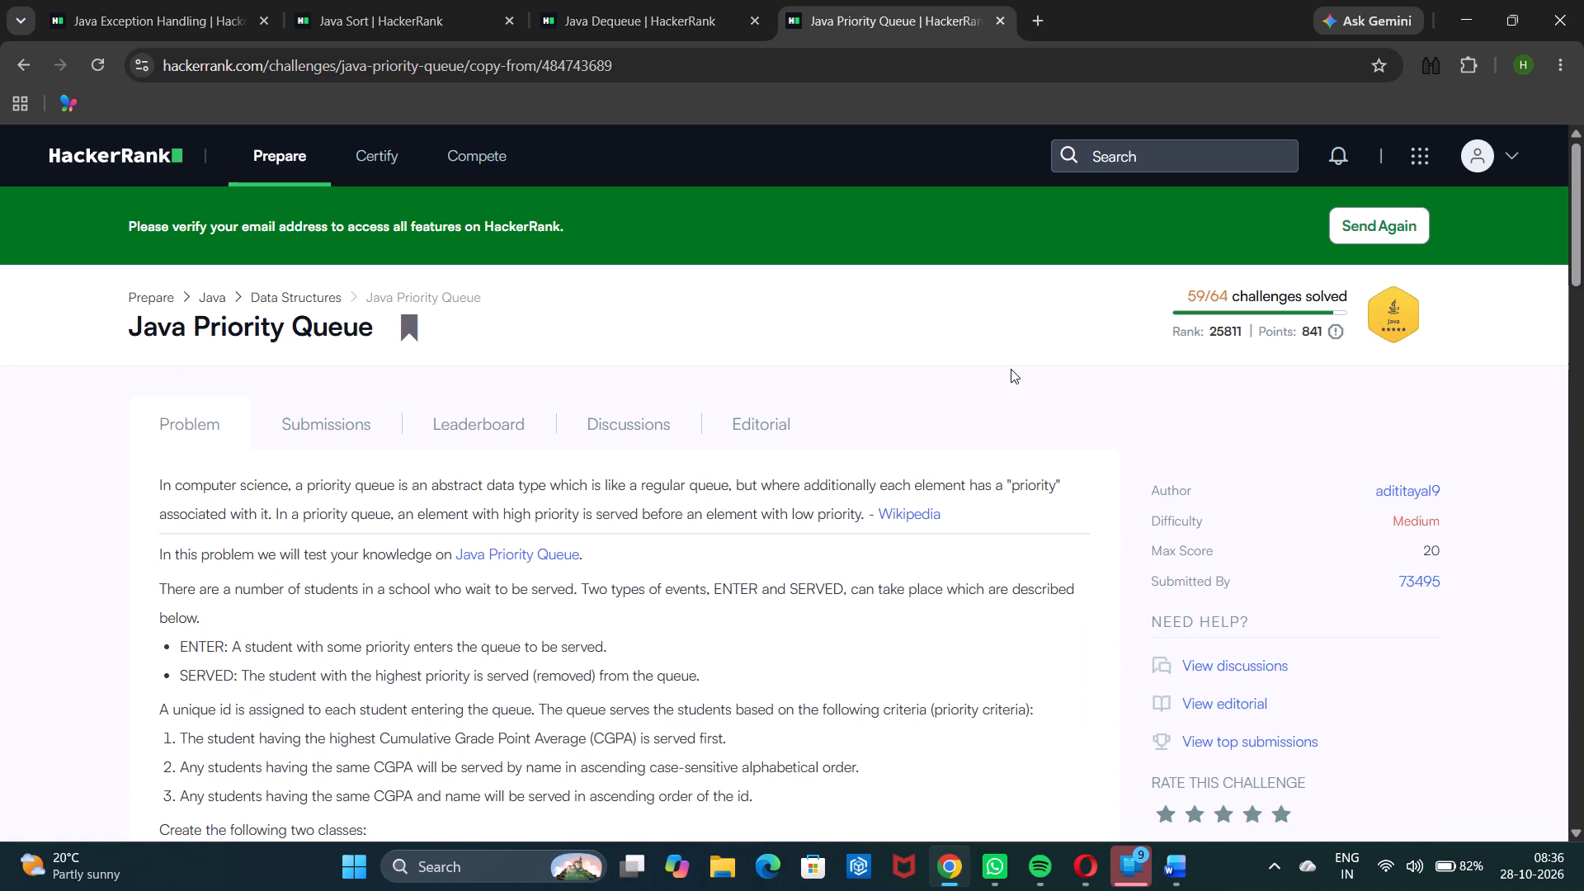
Copy the entire Java Priority Queue code from the HackerRank editor and submit it again.
{"action": "scroll", "coordinate": [613, 603], "scroll_direction": "down", "scroll_amount": 6}
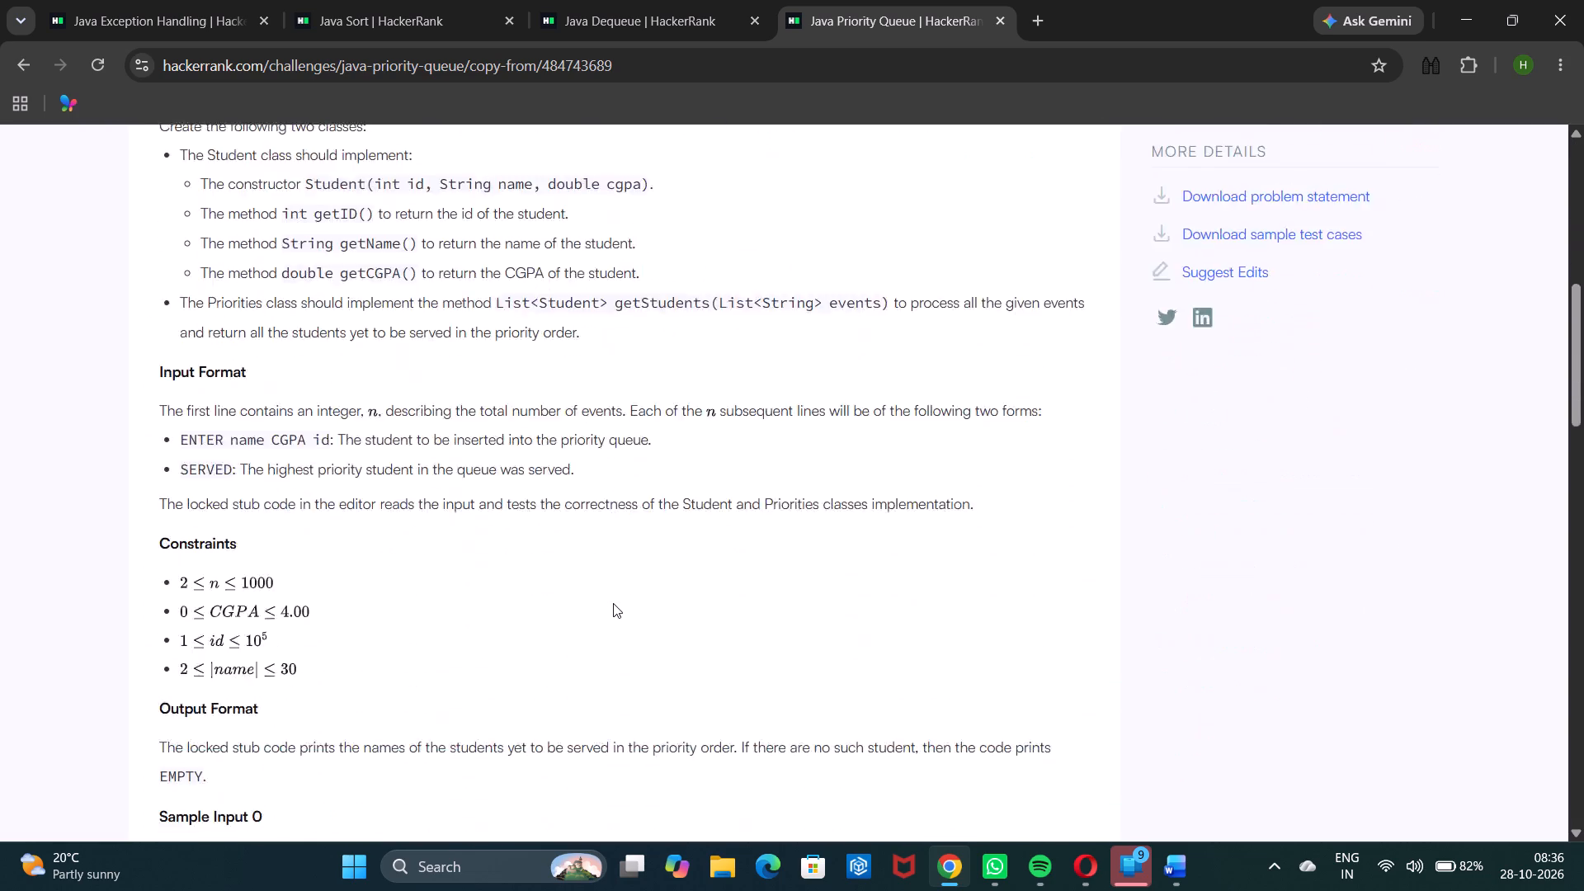
{"action": "scroll", "coordinate": [613, 603], "scroll_direction": "down", "scroll_amount": 7}
{"action": "scroll", "coordinate": [437, 465], "scroll_direction": "down", "scroll_amount": 5}
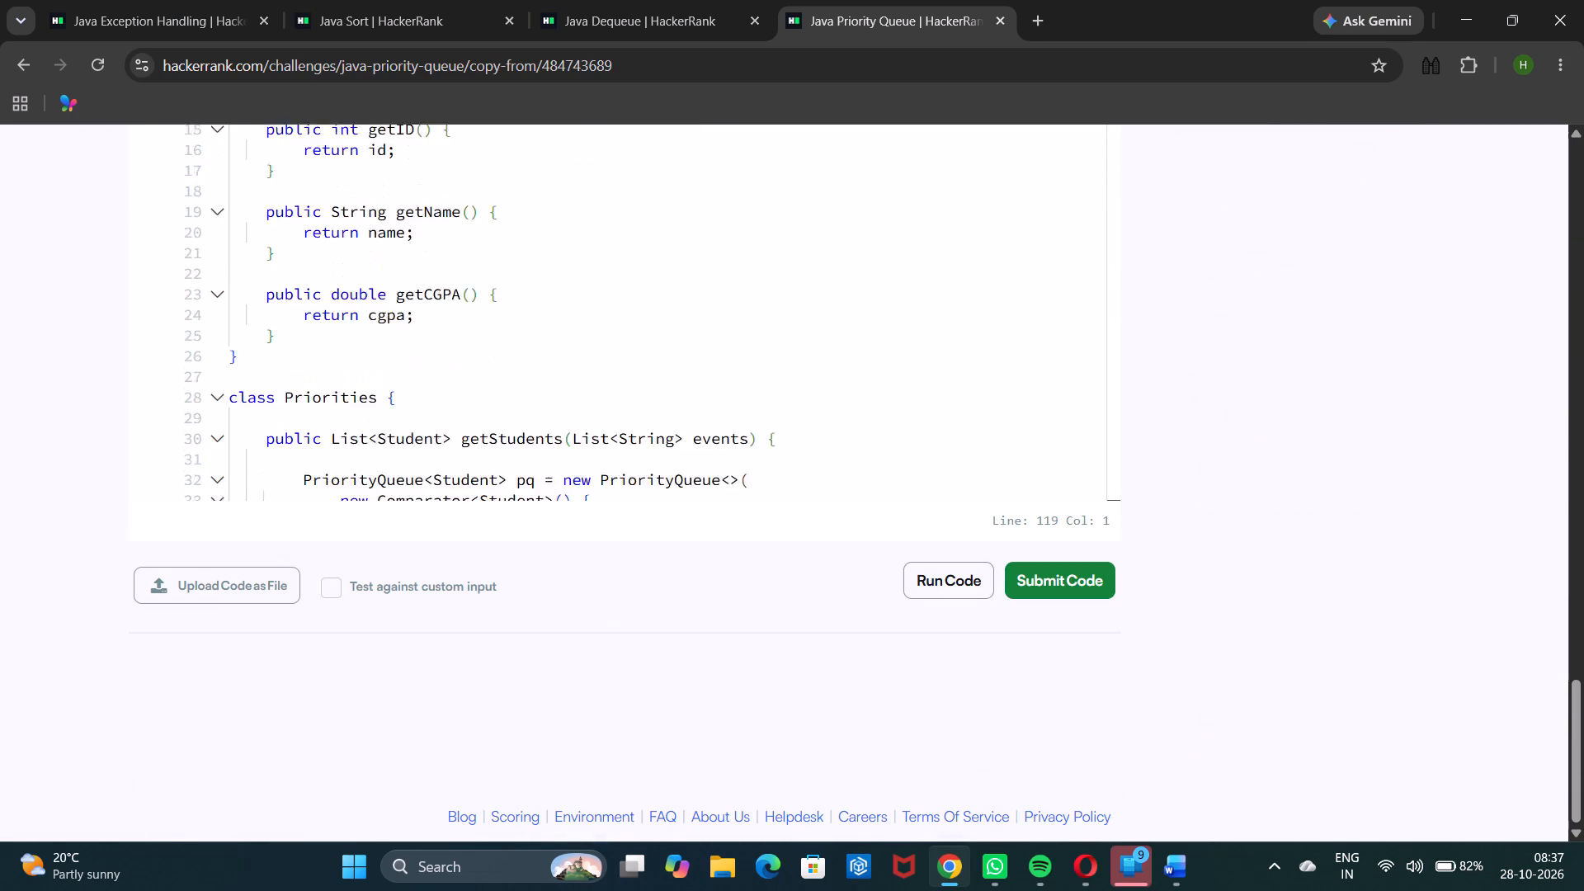
{"action": "scroll", "coordinate": [437, 465], "scroll_direction": "down", "scroll_amount": 13}
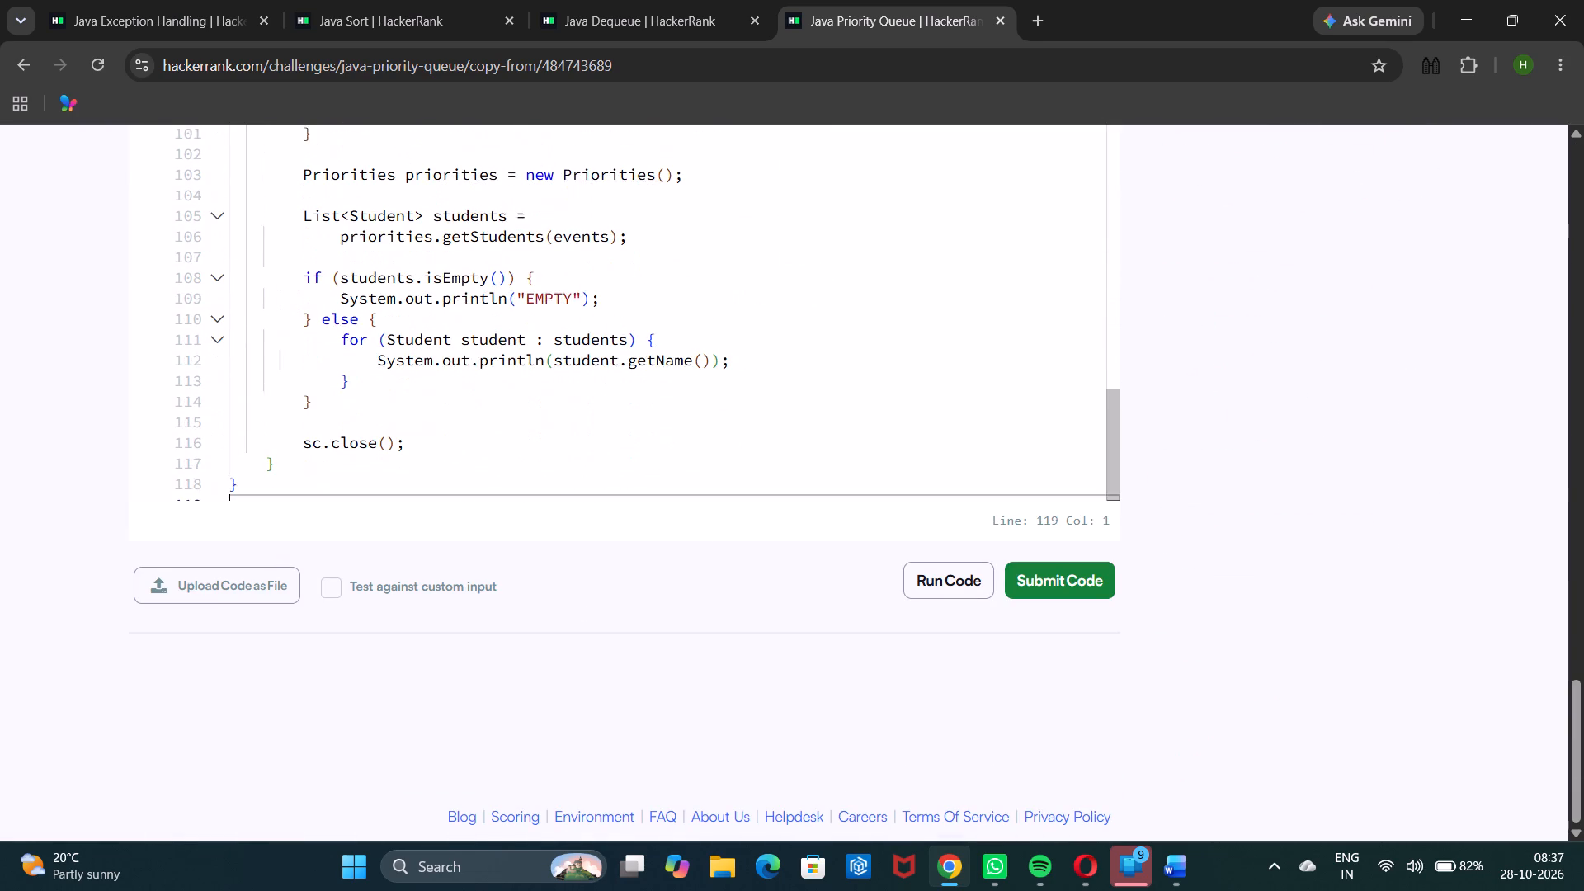
{"action": "scroll", "coordinate": [437, 465], "scroll_direction": "down", "scroll_amount": 2}
{"action": "left_click", "coordinate": [262, 489]}
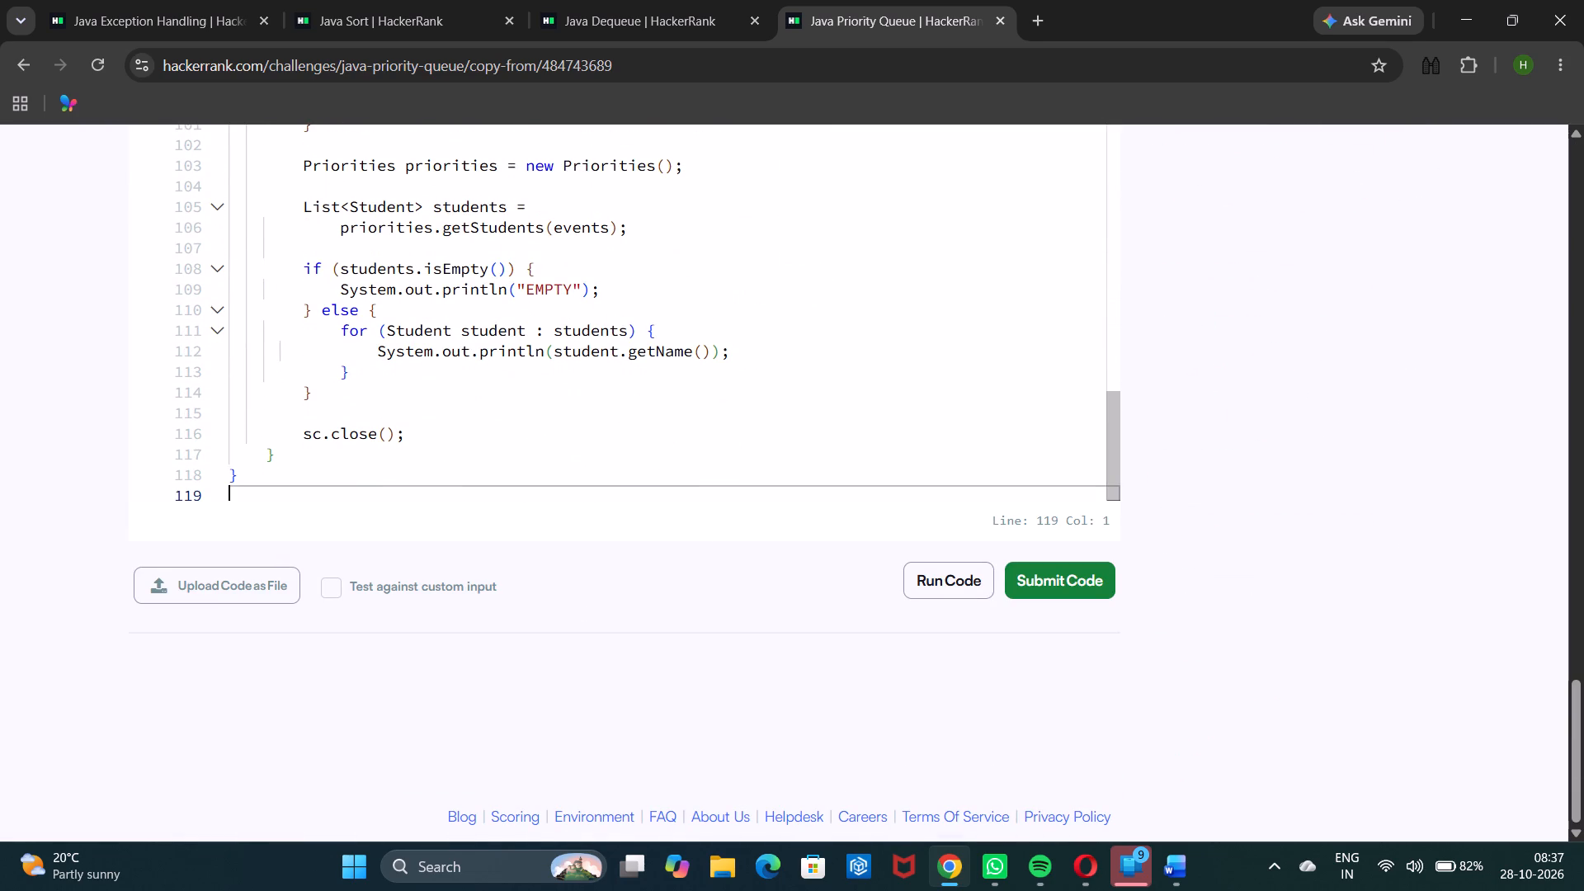
{"action": "key", "text": "ctrl+a"}
{"action": "key", "text": "ctrl+c"}
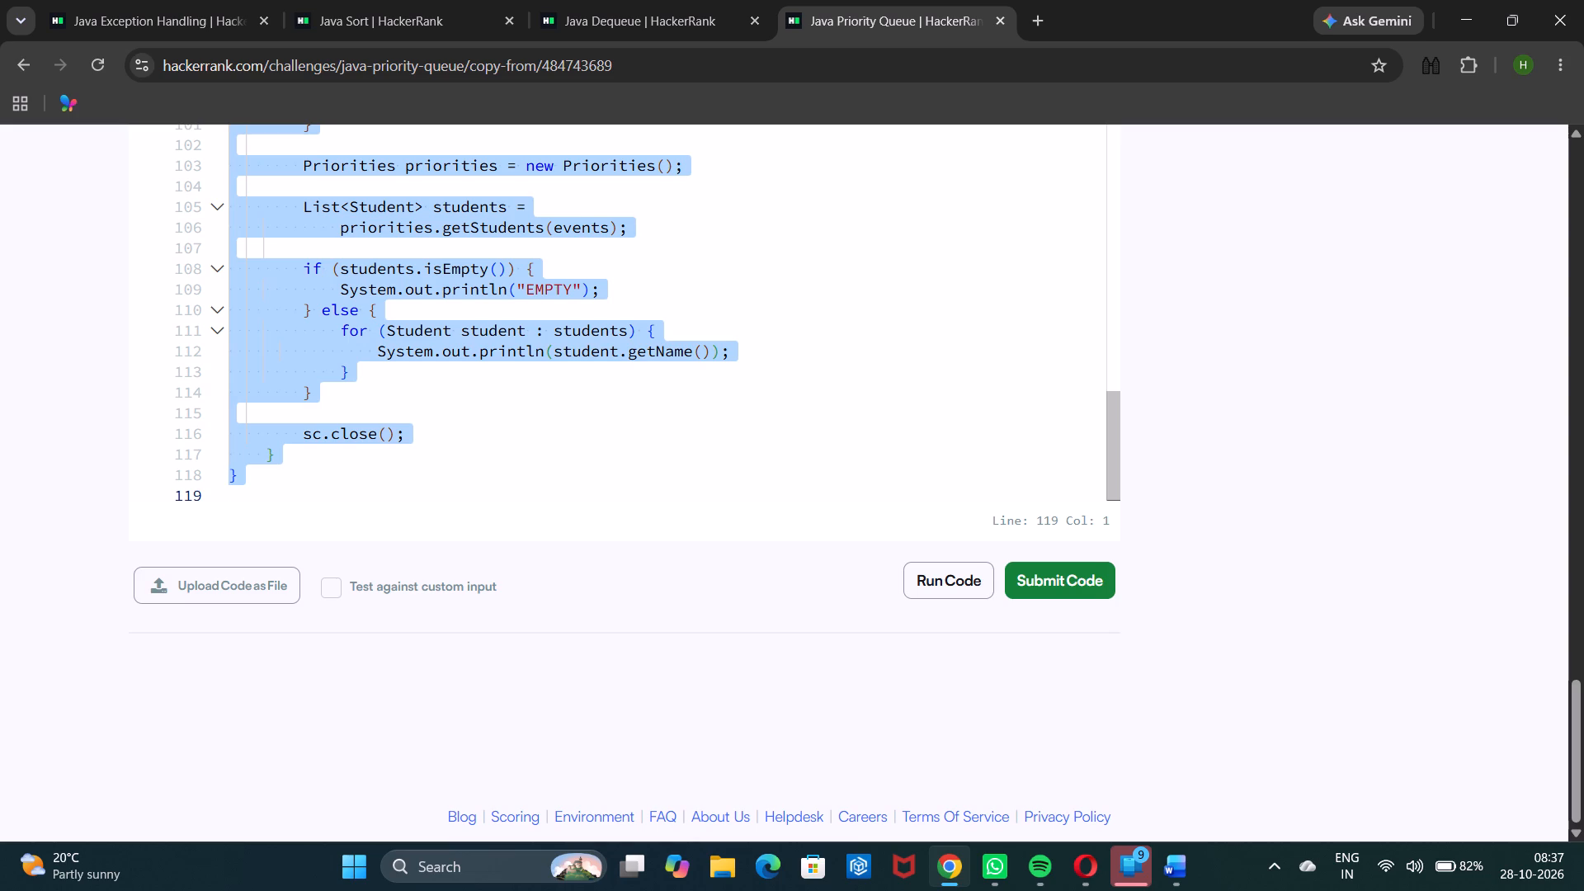
{"action": "key", "text": "ctrl+c"}
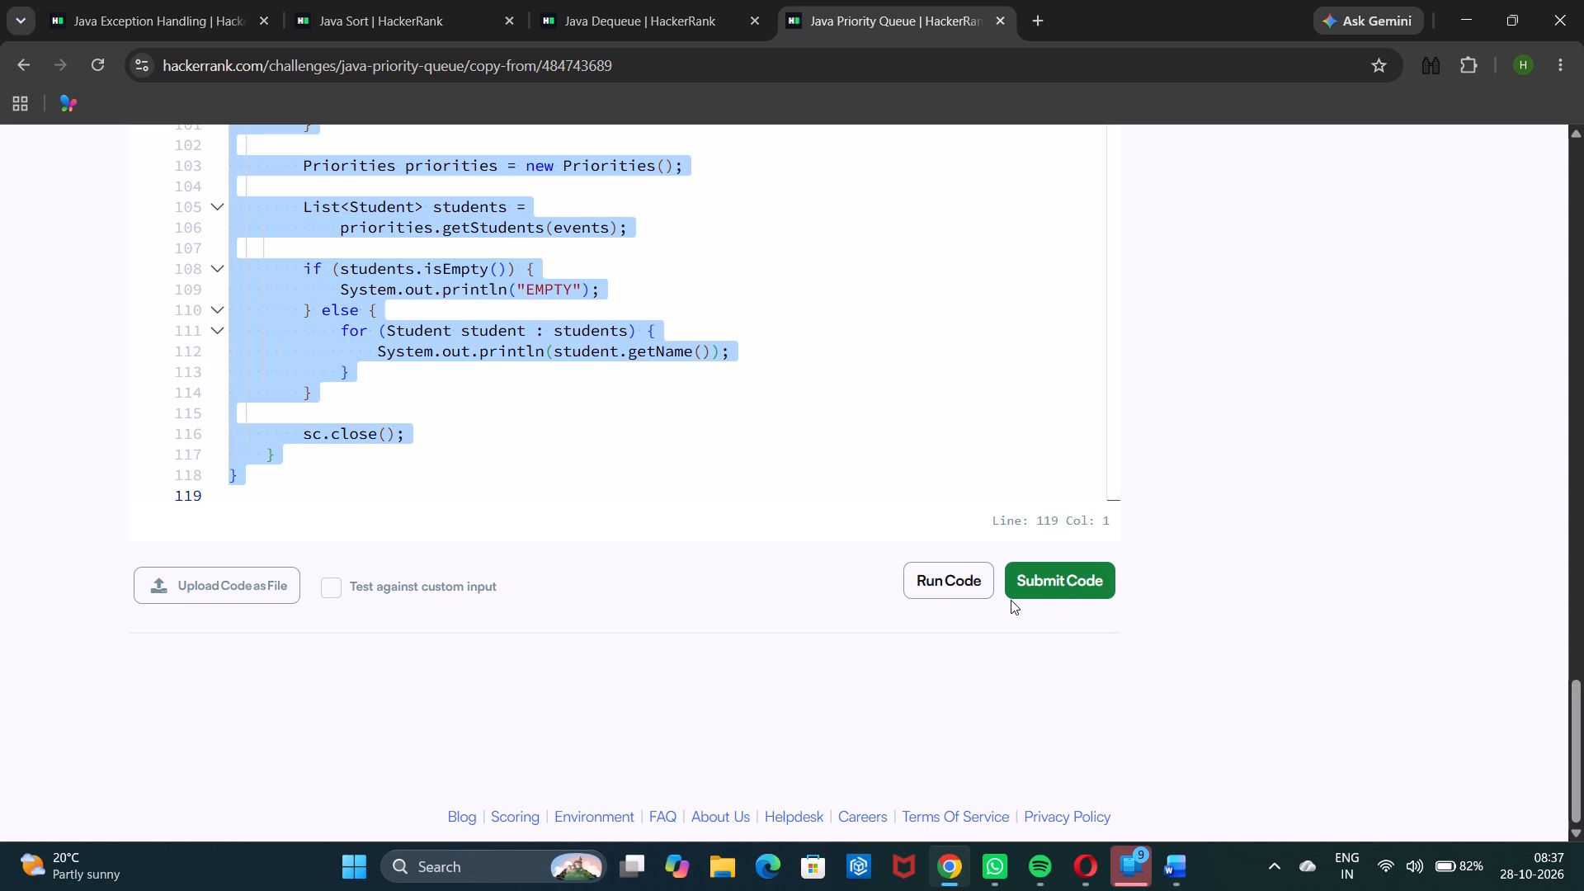
{"action": "left_click", "coordinate": [1052, 579]}
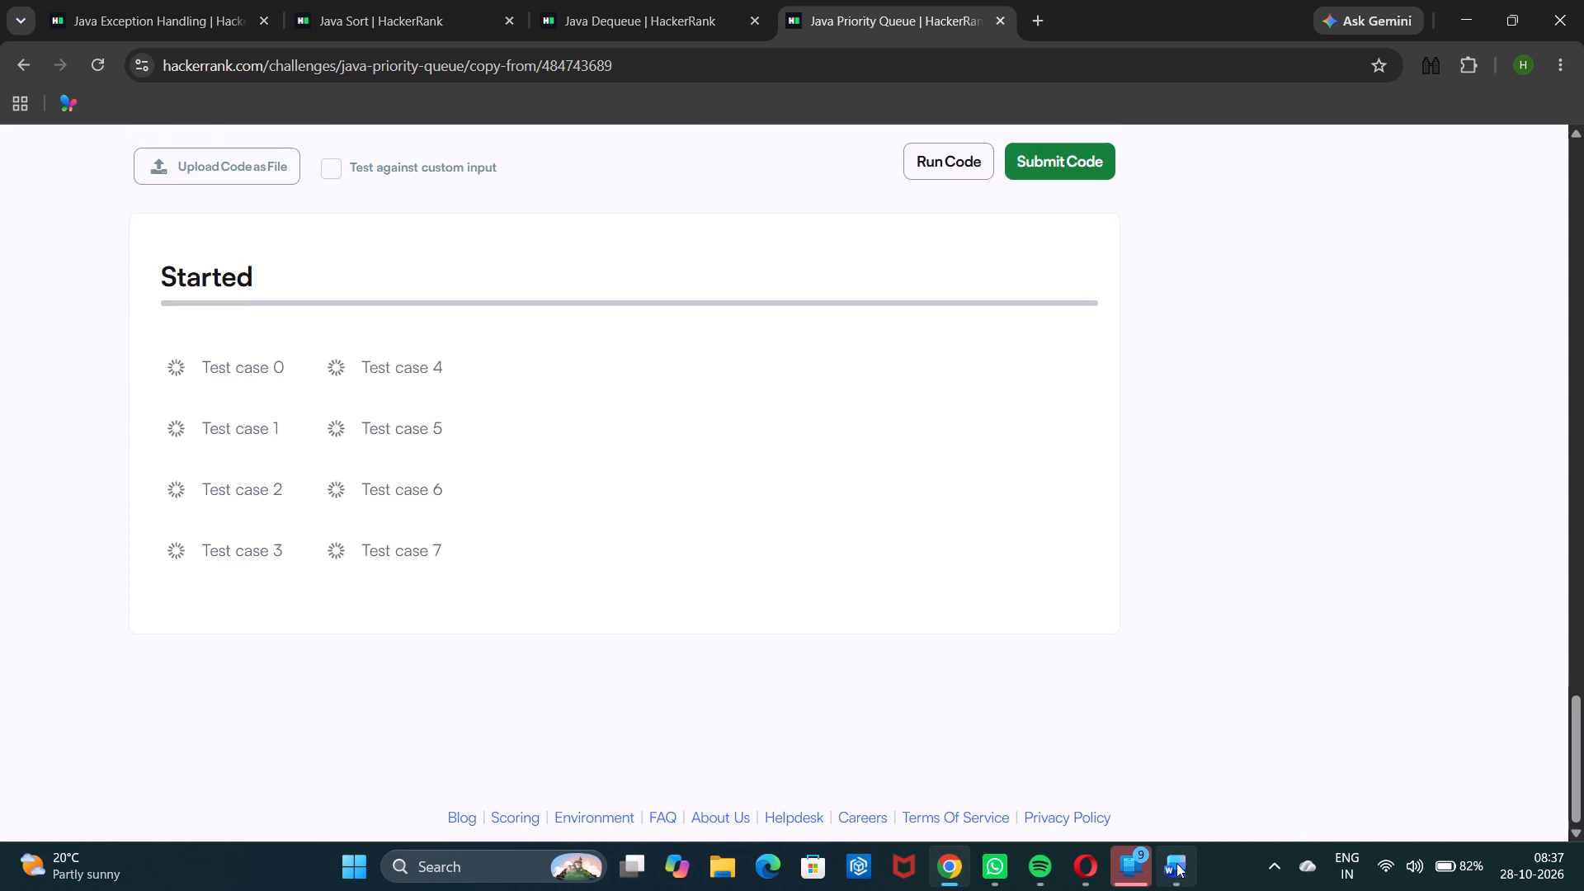
Switch to Word and replace the placeholder in question 41's code box with the copied Java Priority Queue code.
{"action": "left_click", "coordinate": [1176, 863]}
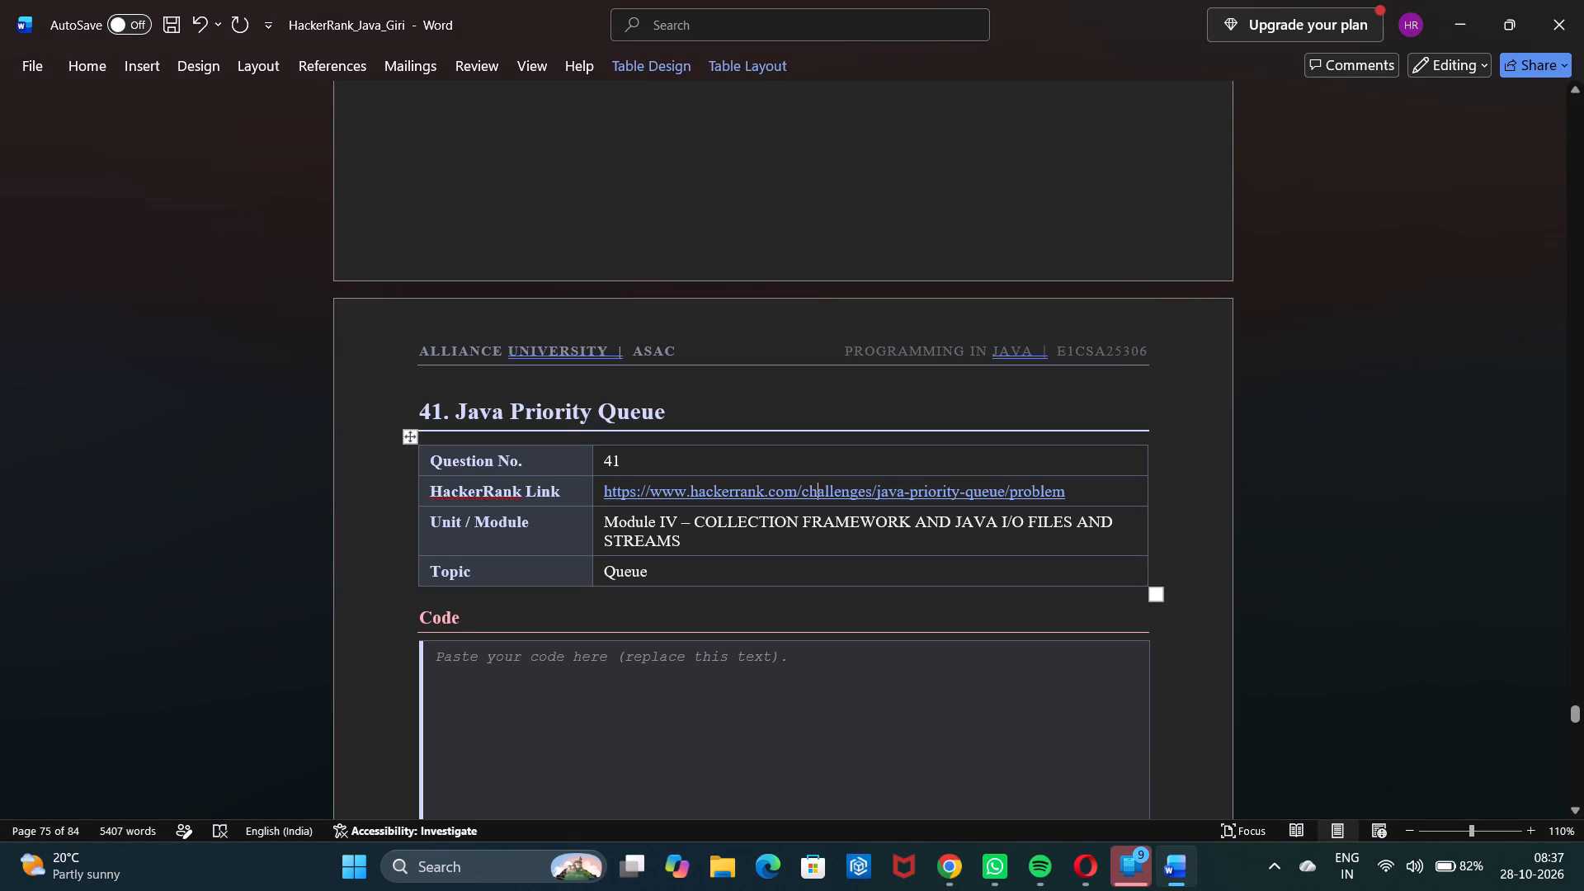
{"action": "left_click", "coordinate": [809, 668]}
{"action": "left_click_drag", "start_coordinate": [809, 668], "coordinate": [412, 659]}
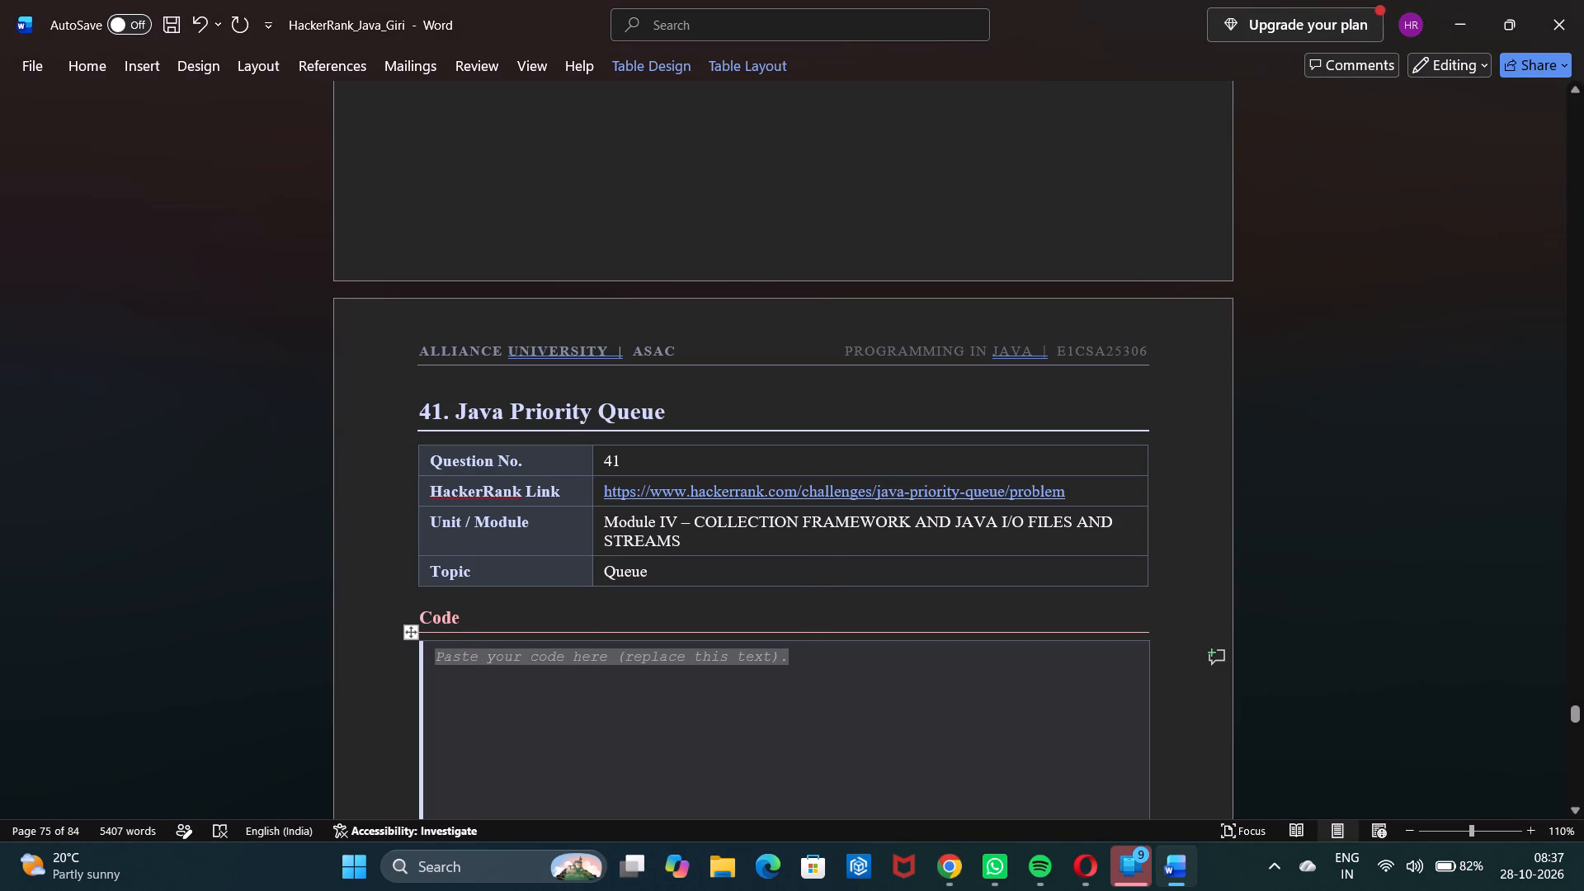
{"action": "key", "text": "ctrl+v"}
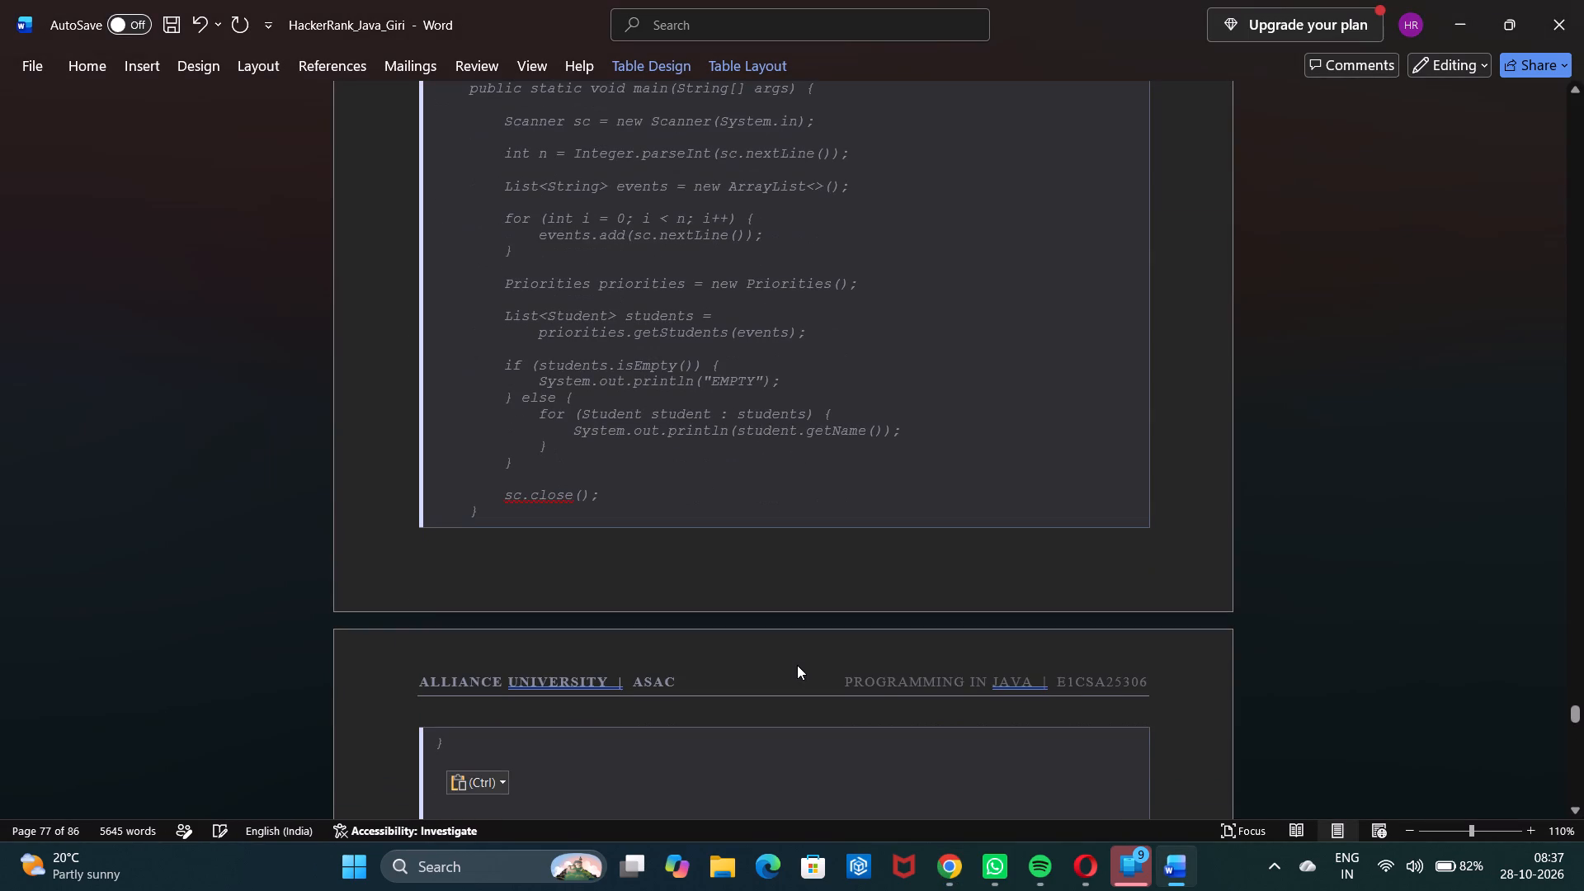
Delete the comment "// 1. Higher CGPA first" and the blank line above it from the compare method in question 41's pasted code.
{"action": "scroll", "coordinate": [797, 665], "scroll_direction": "down", "scroll_amount": 5}
{"action": "scroll", "coordinate": [797, 665], "scroll_direction": "up", "scroll_amount": 3}
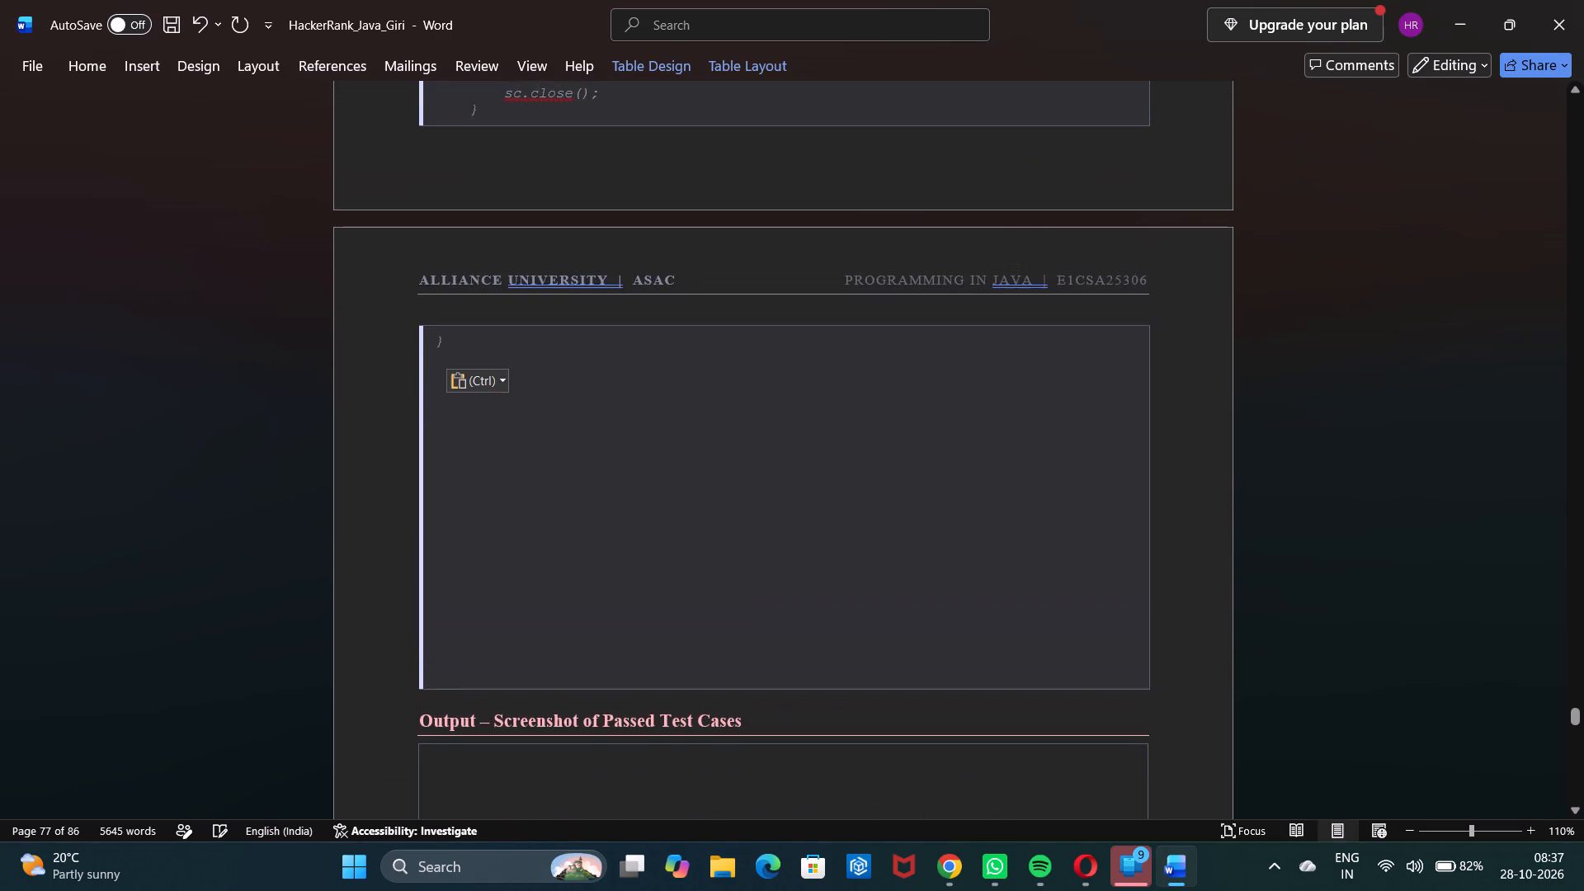
{"action": "scroll", "coordinate": [700, 439], "scroll_direction": "up", "scroll_amount": 6}
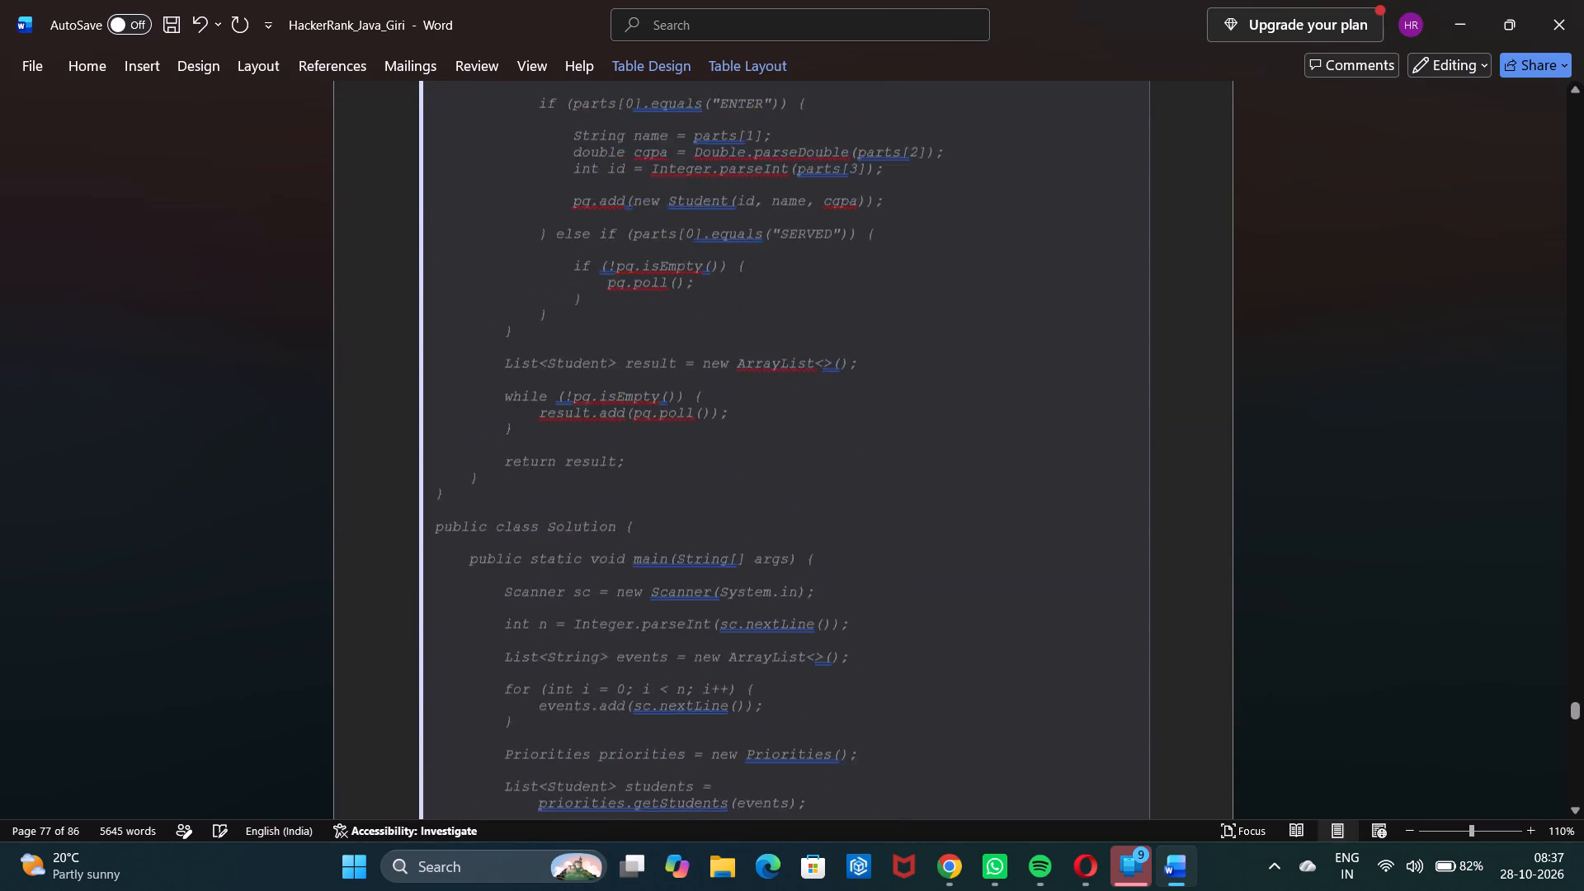
{"action": "scroll", "coordinate": [700, 439], "scroll_direction": "up", "scroll_amount": 3}
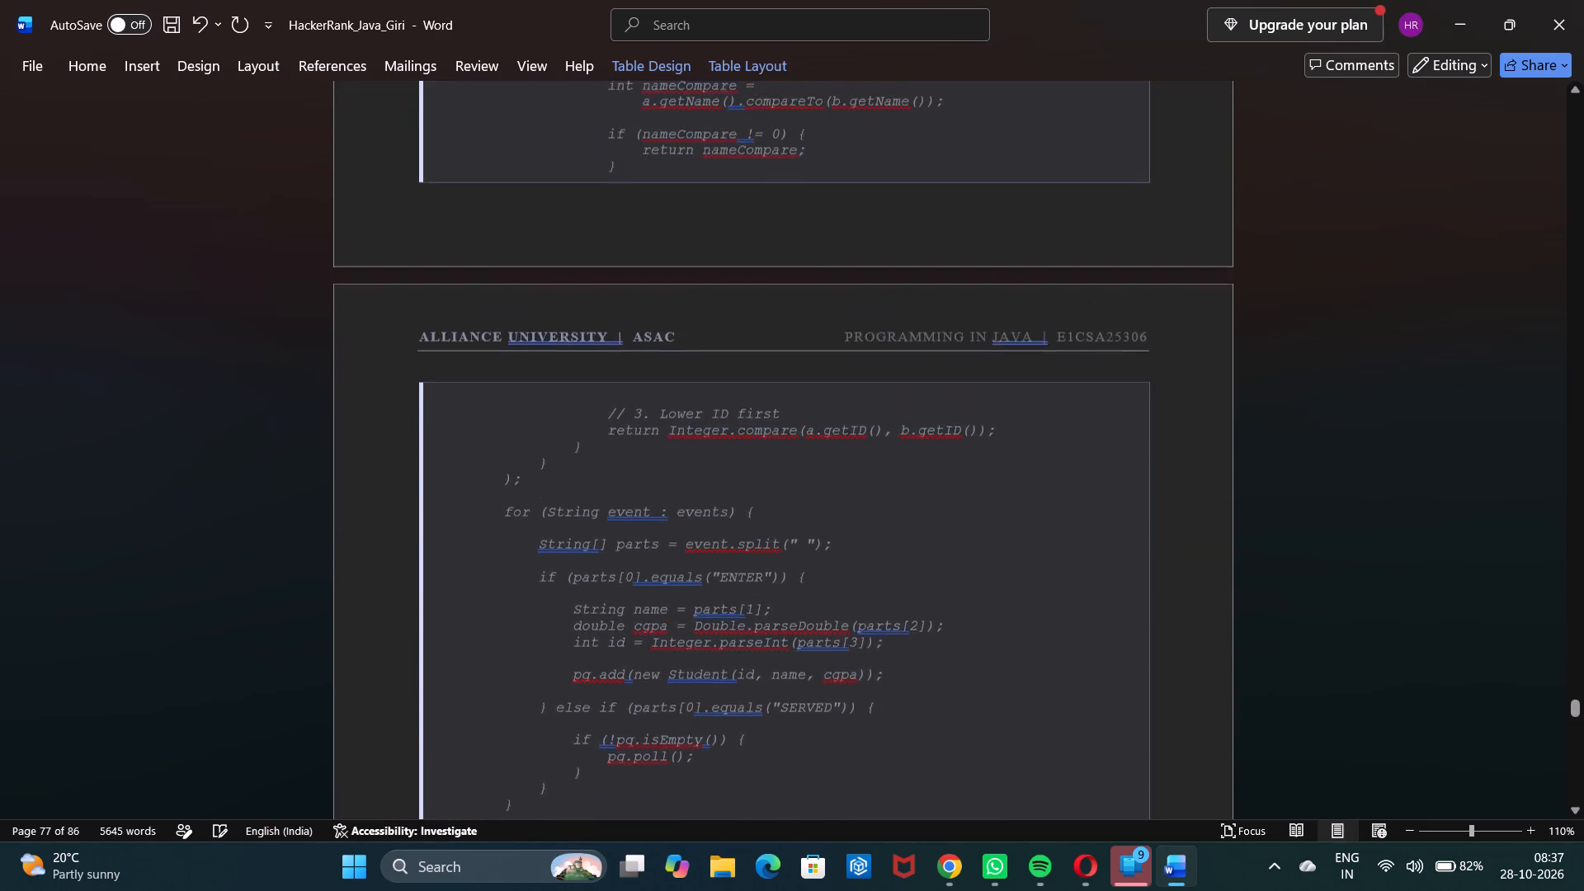
{"action": "scroll", "coordinate": [700, 439], "scroll_direction": "up", "scroll_amount": 2}
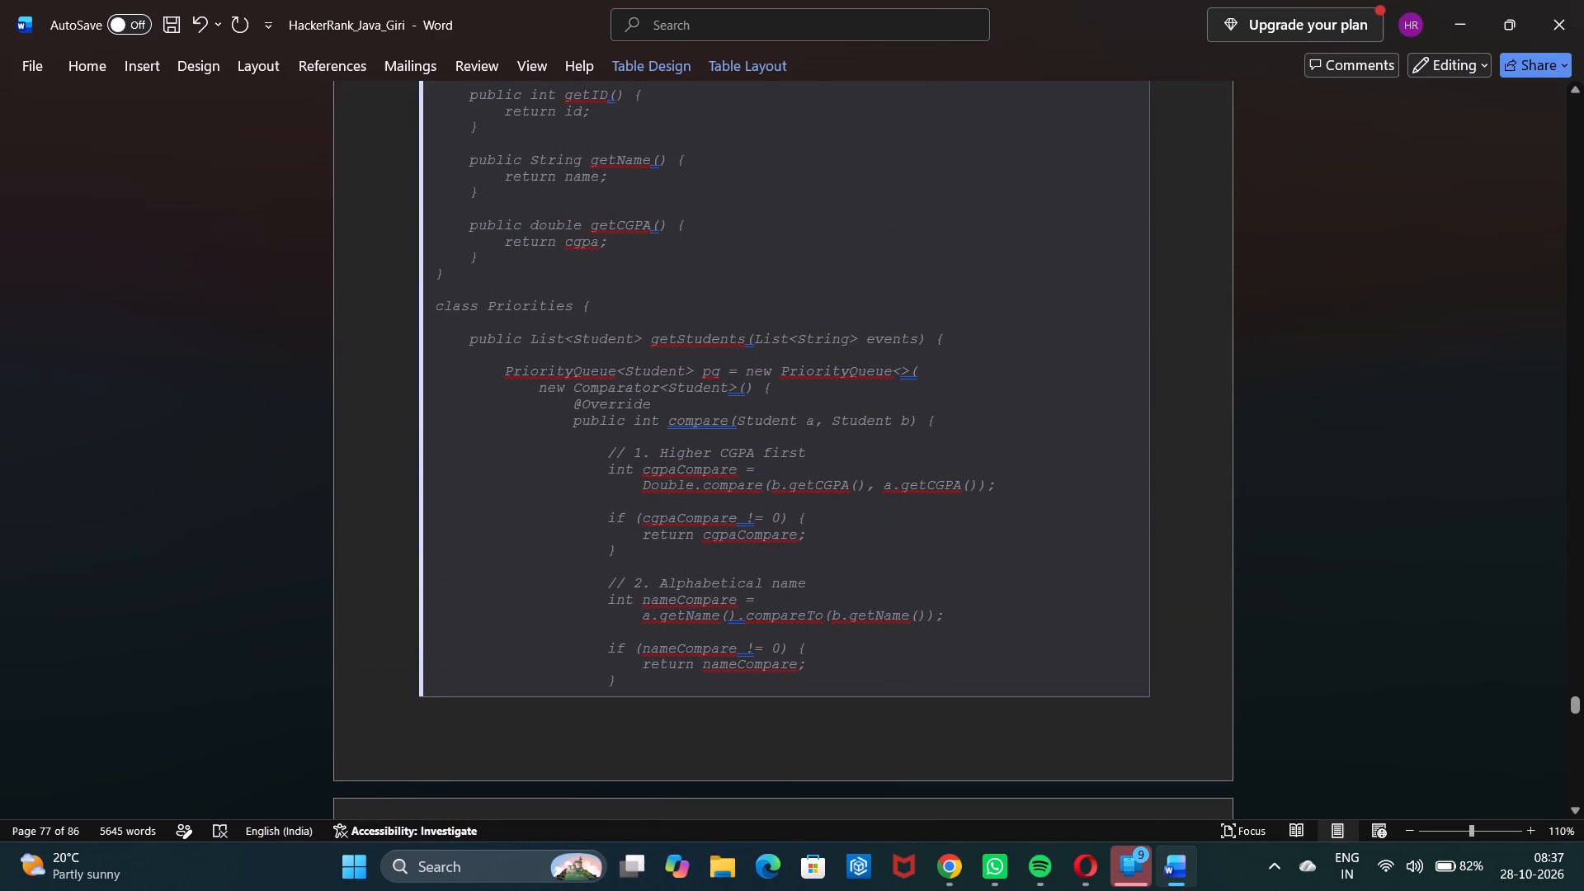
{"action": "left_click", "coordinate": [816, 460]}
{"action": "left_click_drag", "start_coordinate": [816, 460], "coordinate": [769, 450]}
{"action": "left_click_drag", "start_coordinate": [769, 450], "coordinate": [598, 454]}
{"action": "key", "text": "BackSpace"}
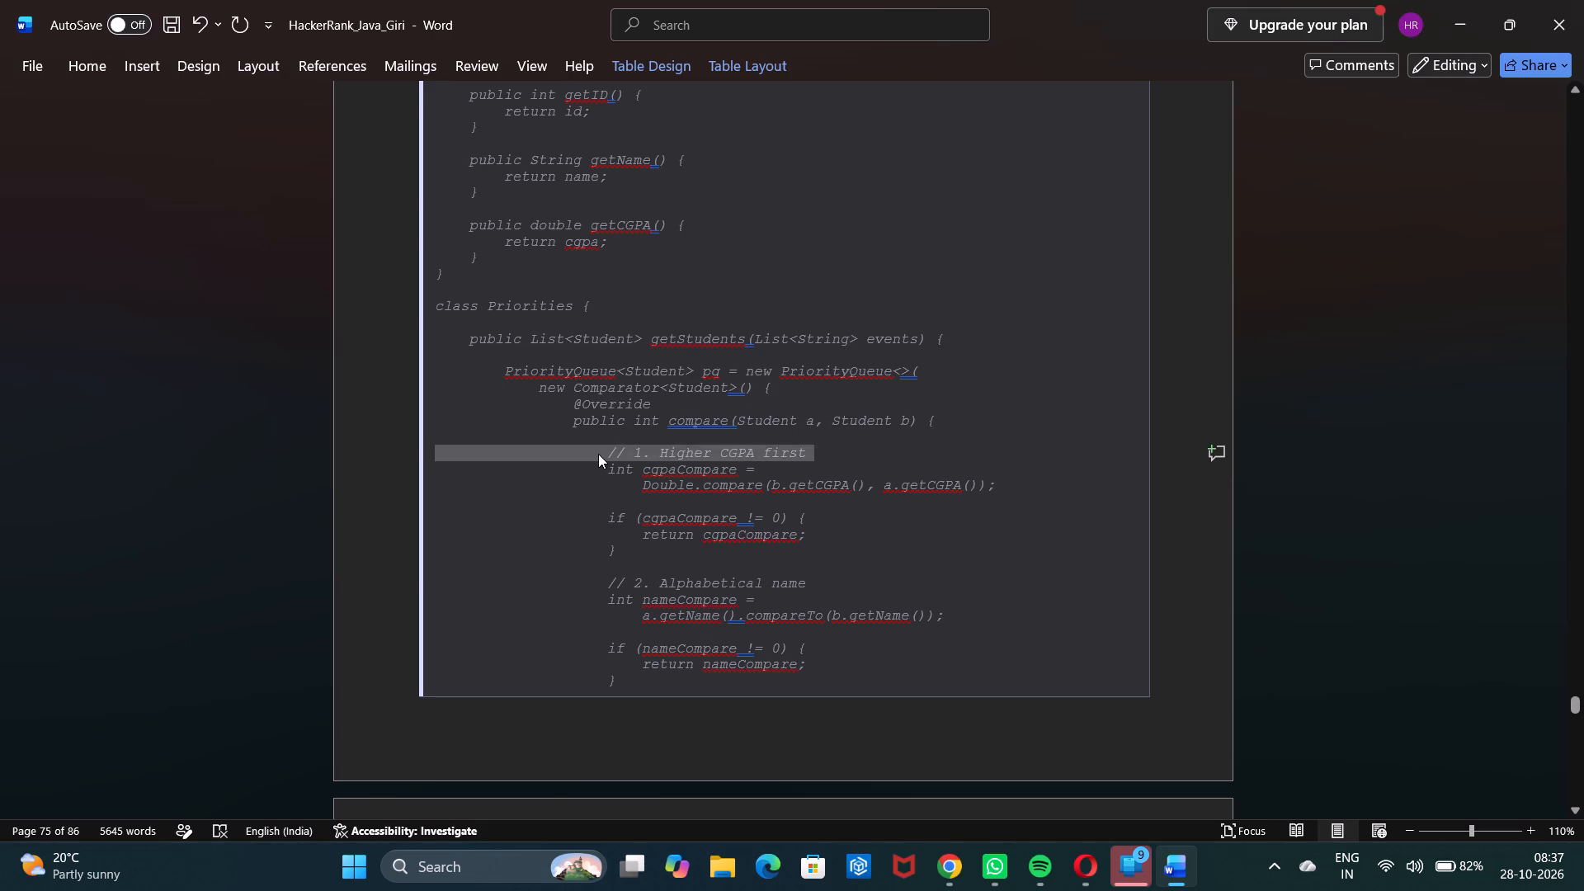
{"action": "key", "text": "BackSpace"}
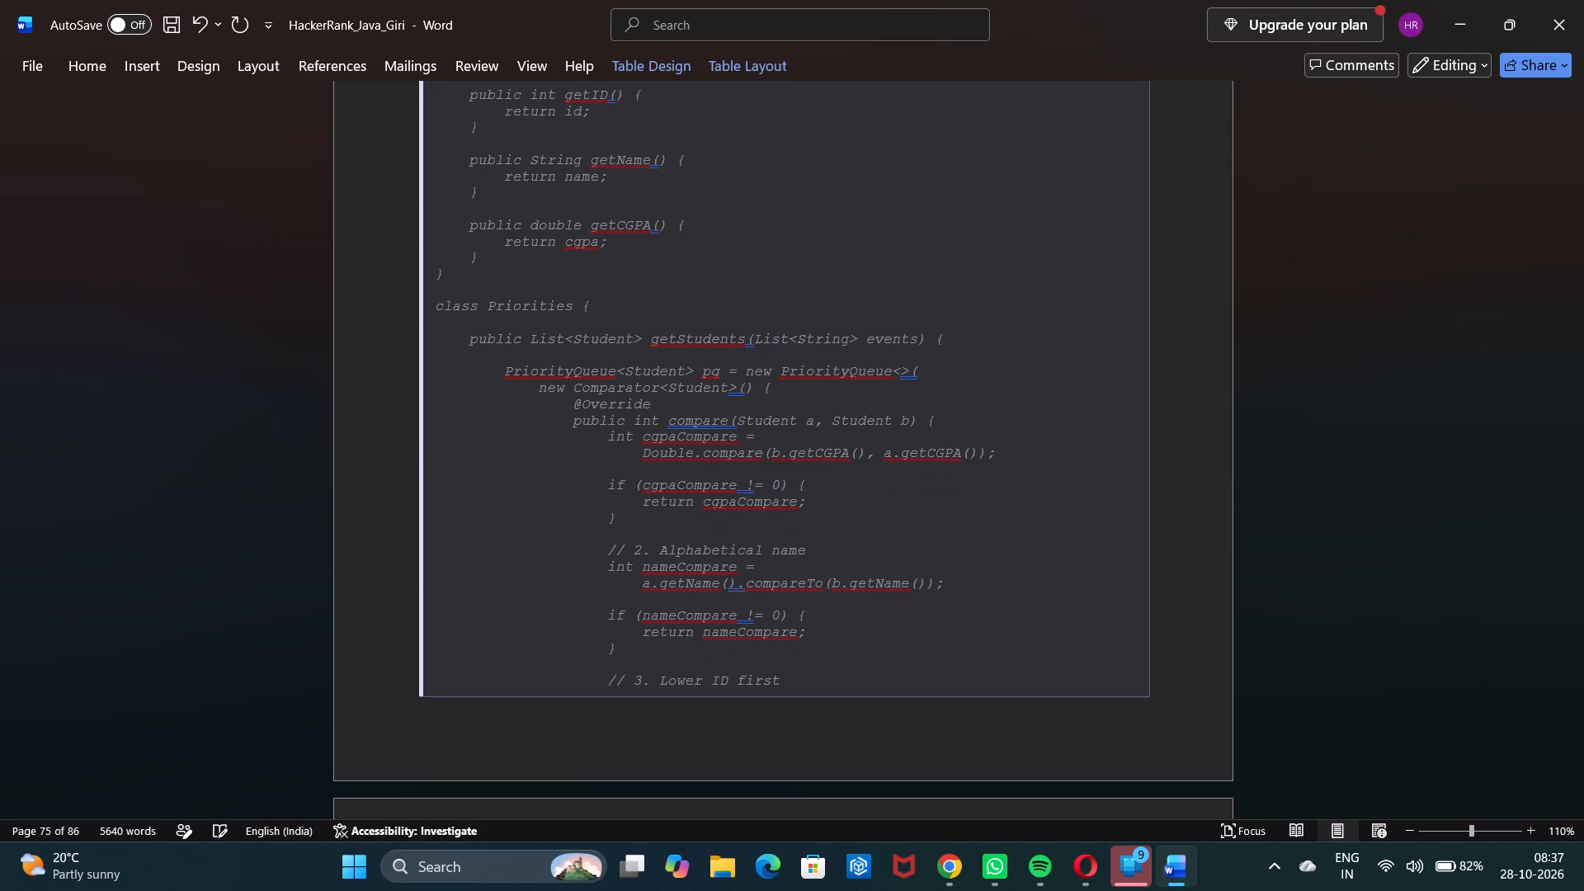
Remove the leftover empty line at the end of question 41's code box, above the passed test cases section.
{"action": "scroll", "coordinate": [598, 454], "scroll_direction": "down", "scroll_amount": 20}
{"action": "scroll", "coordinate": [598, 454], "scroll_direction": "down", "scroll_amount": 15}
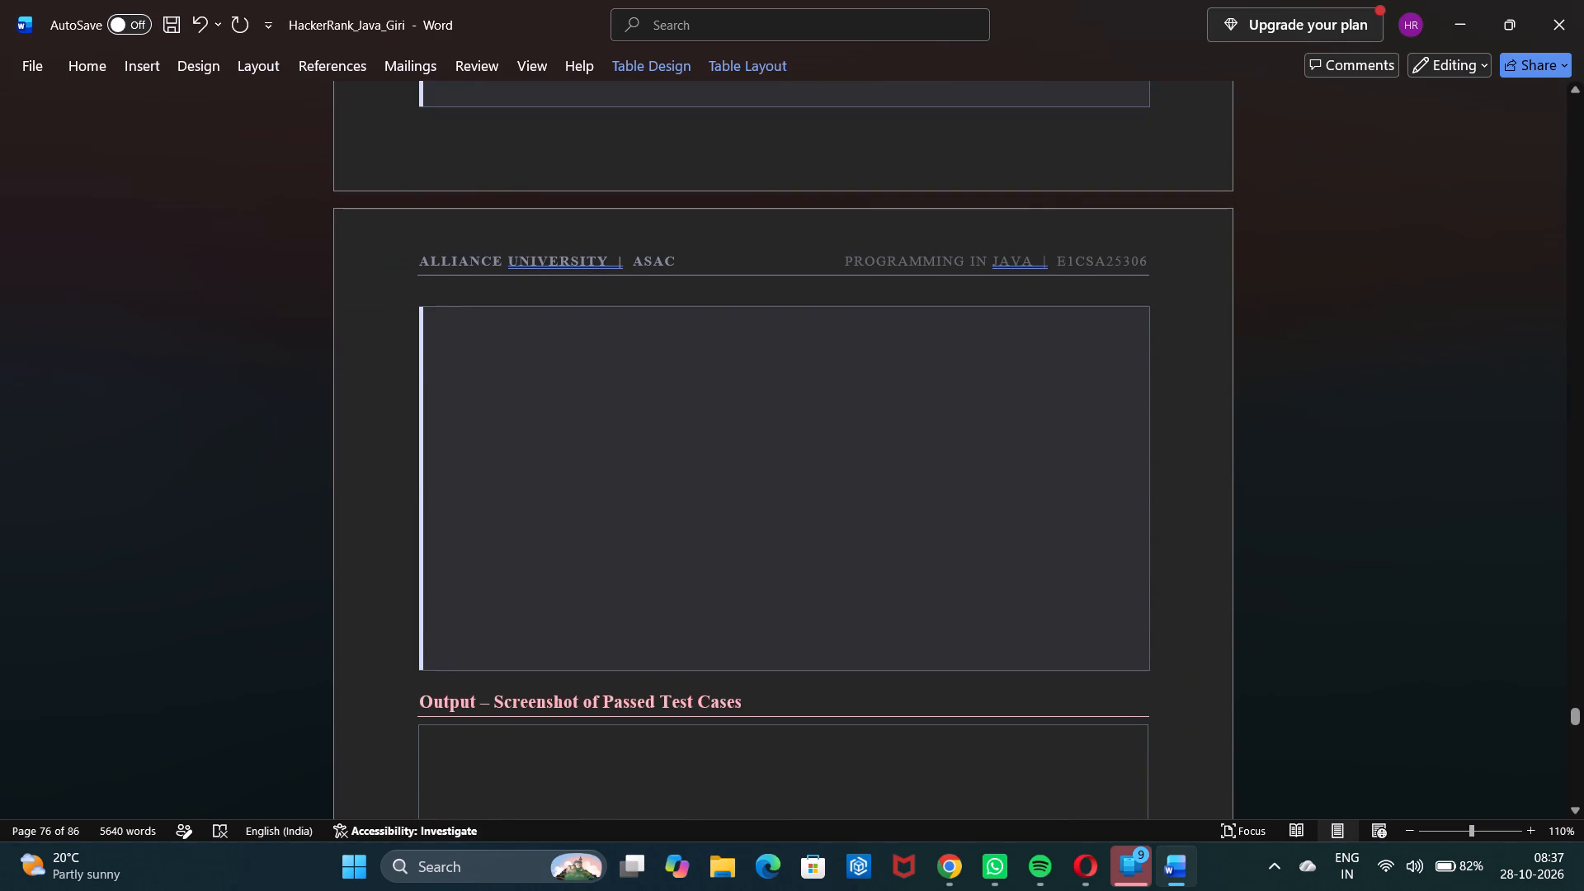
{"action": "left_click", "coordinate": [422, 317]}
{"action": "left_click", "coordinate": [444, 329]}
{"action": "key", "text": "BackSpace"}
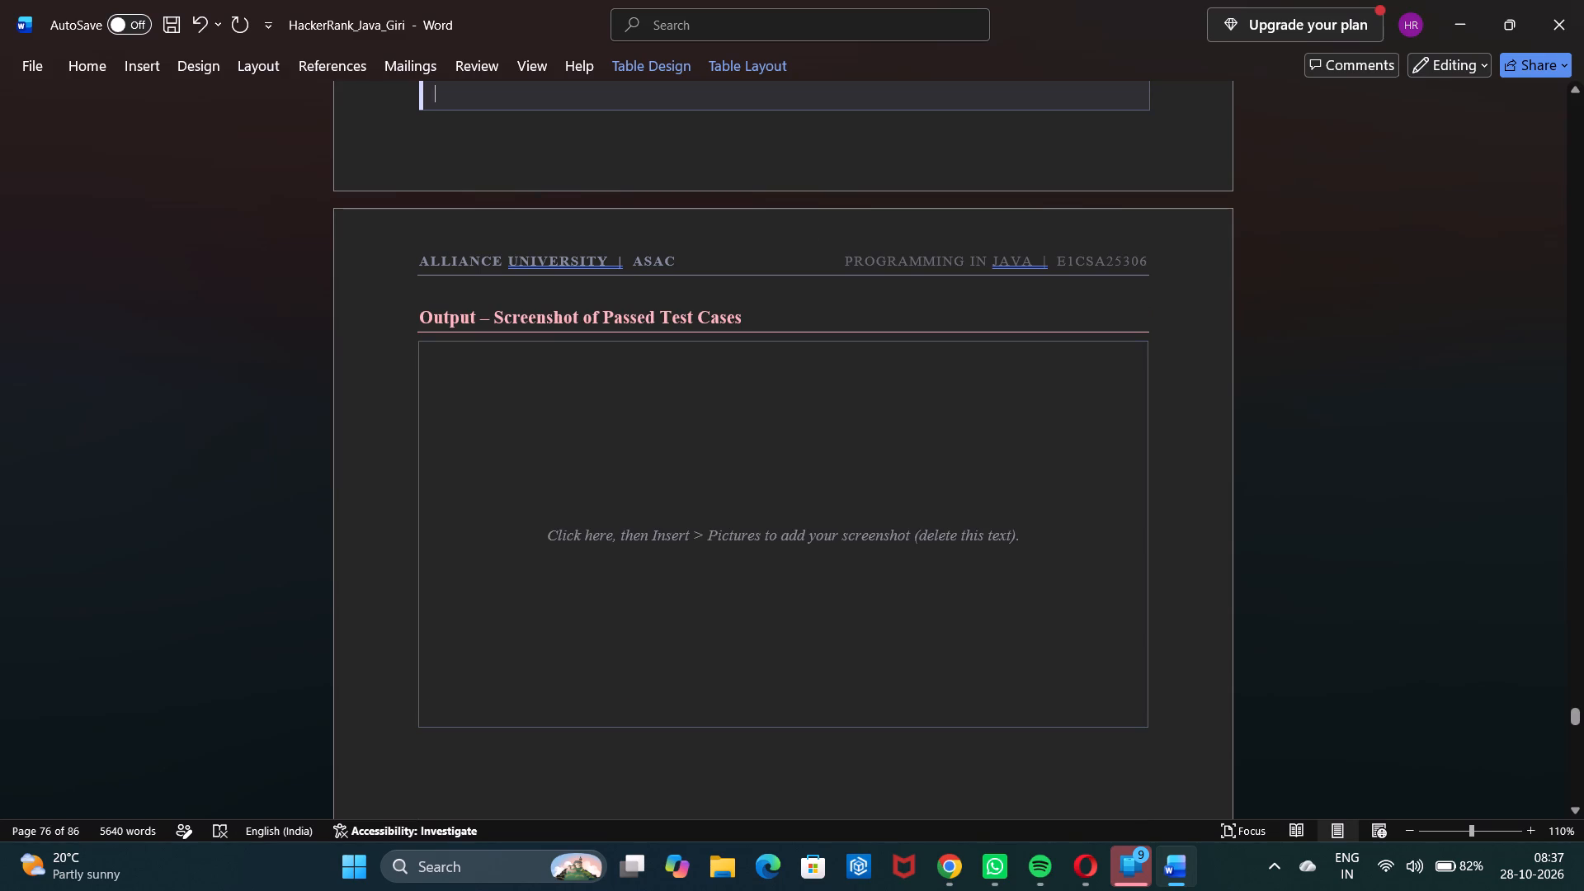
Switch to Chrome and capture a screenshot of the Java Priority Queue Congratulations banner together with the passed test cases.
{"action": "left_click", "coordinate": [962, 874]}
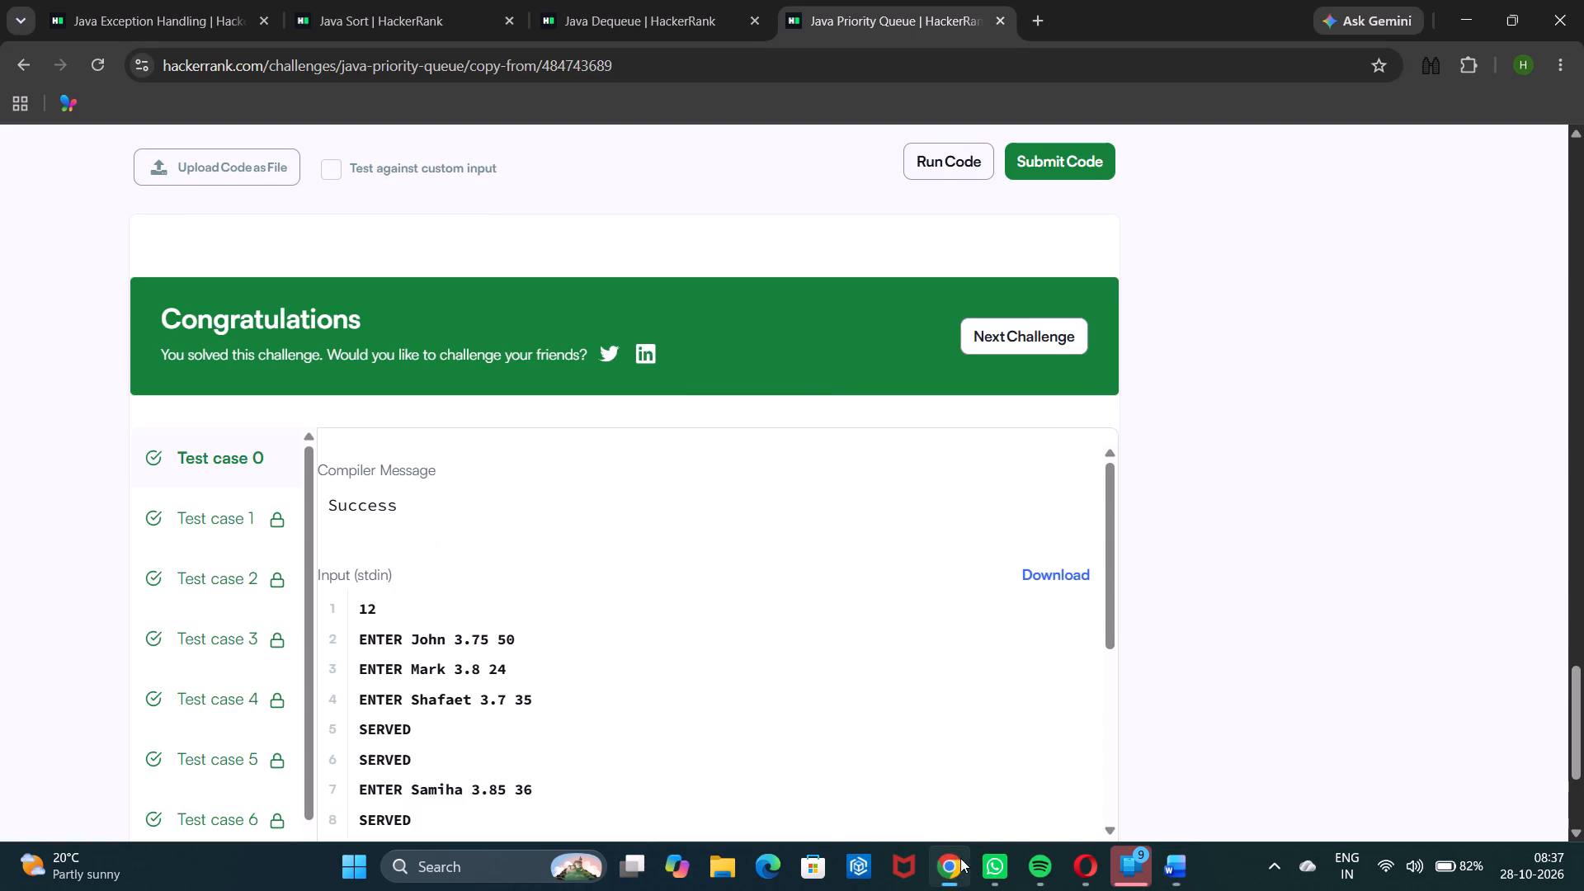
{"action": "scroll", "coordinate": [1258, 604], "scroll_direction": "down", "scroll_amount": 1}
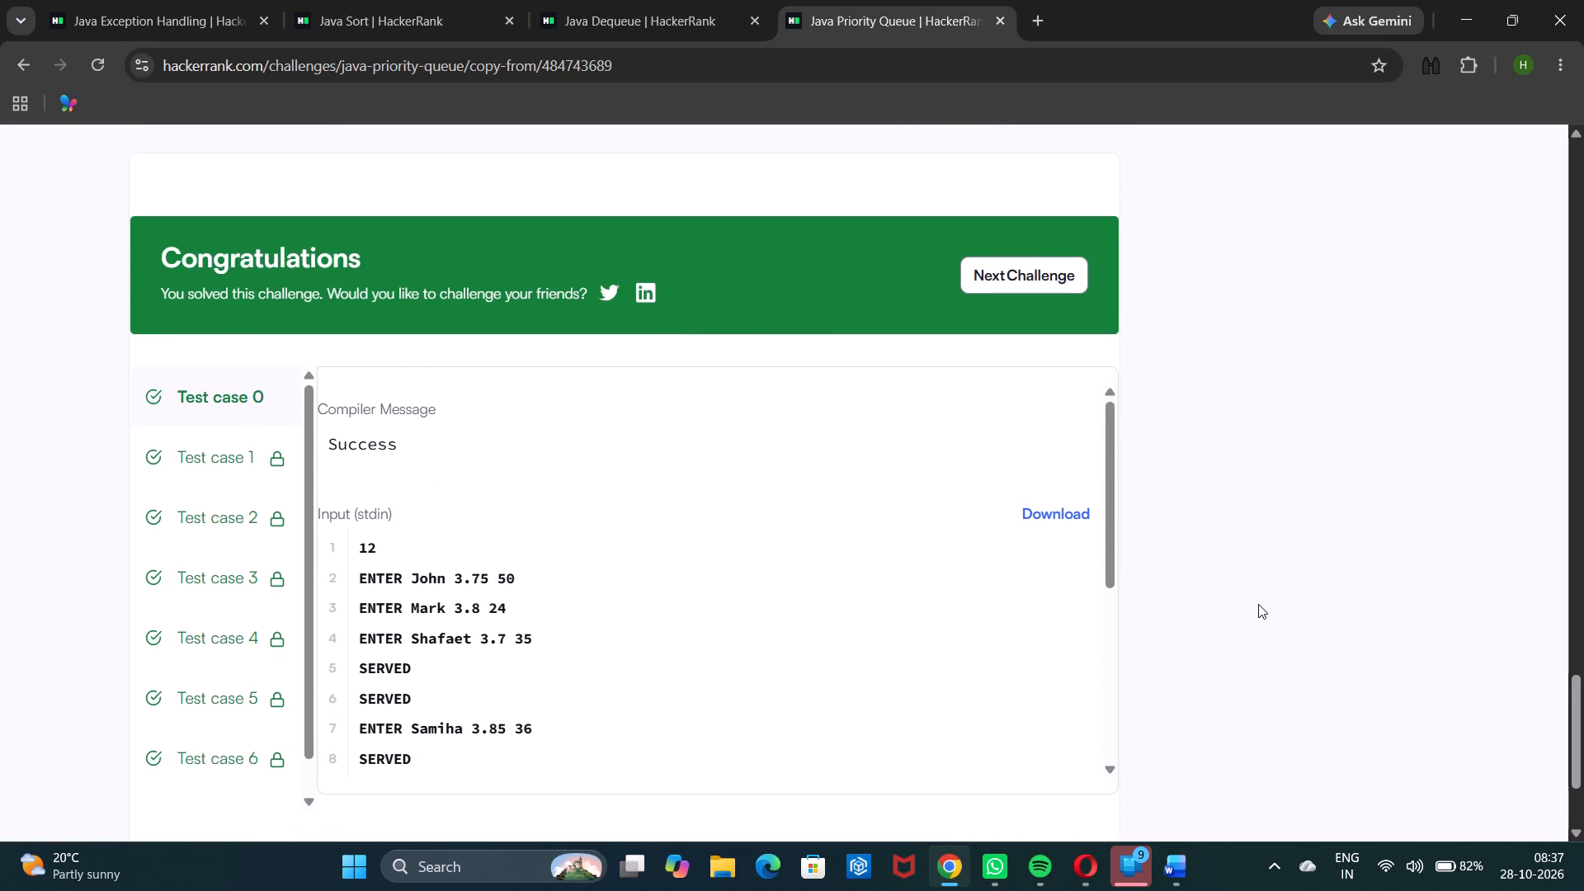
{"action": "scroll", "coordinate": [1258, 604], "scroll_direction": "down", "scroll_amount": 1}
{"action": "key", "text": "shift+super+s"}
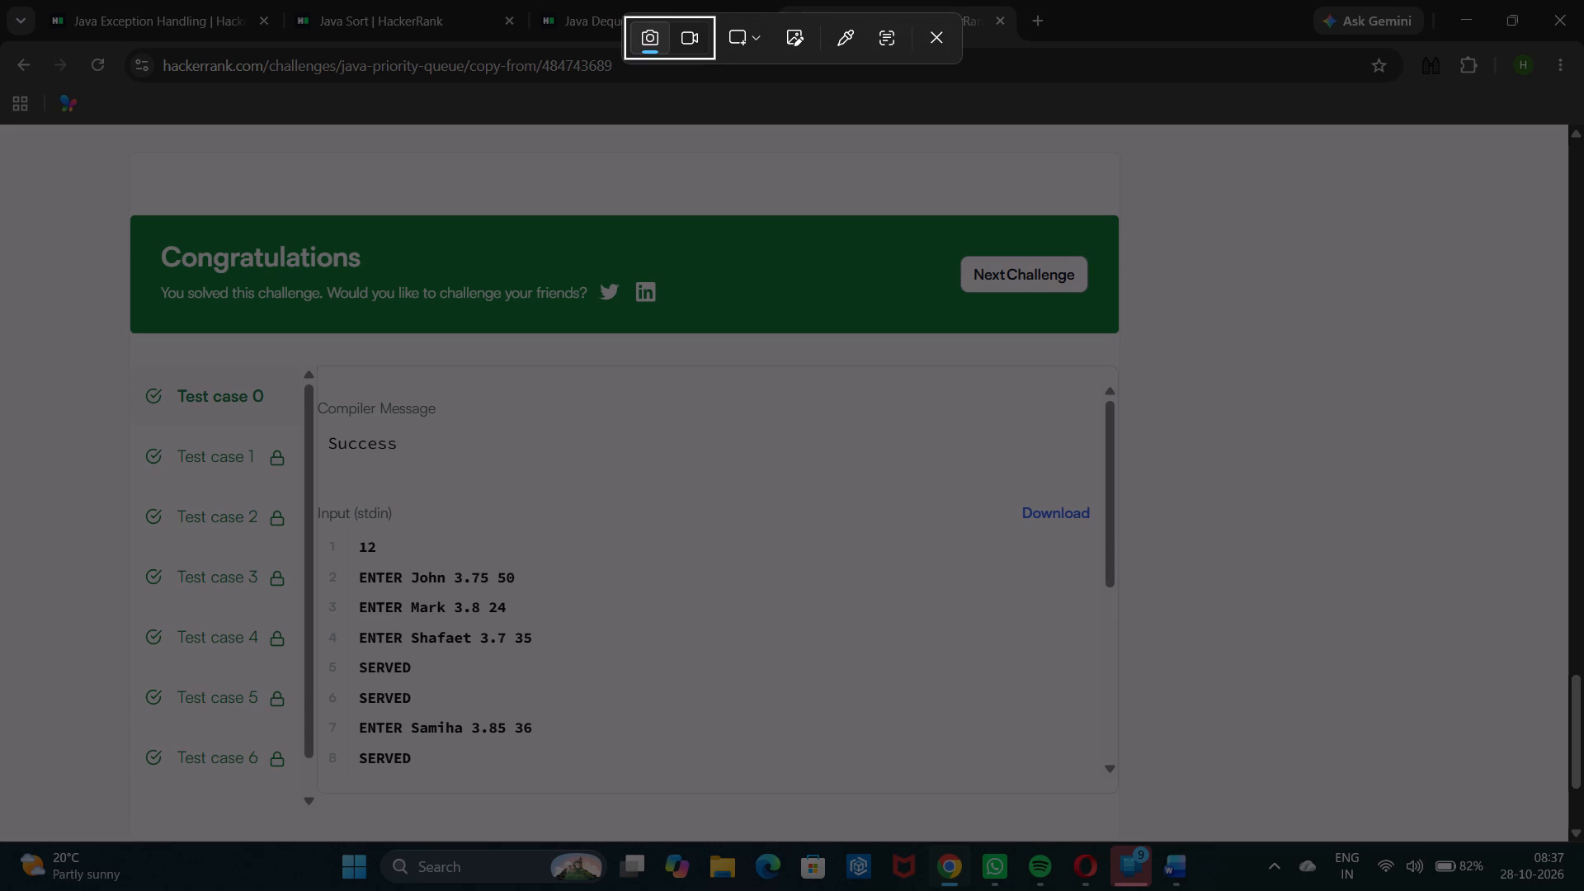
{"action": "left_click_drag", "start_coordinate": [122, 198], "coordinate": [1305, 710]}
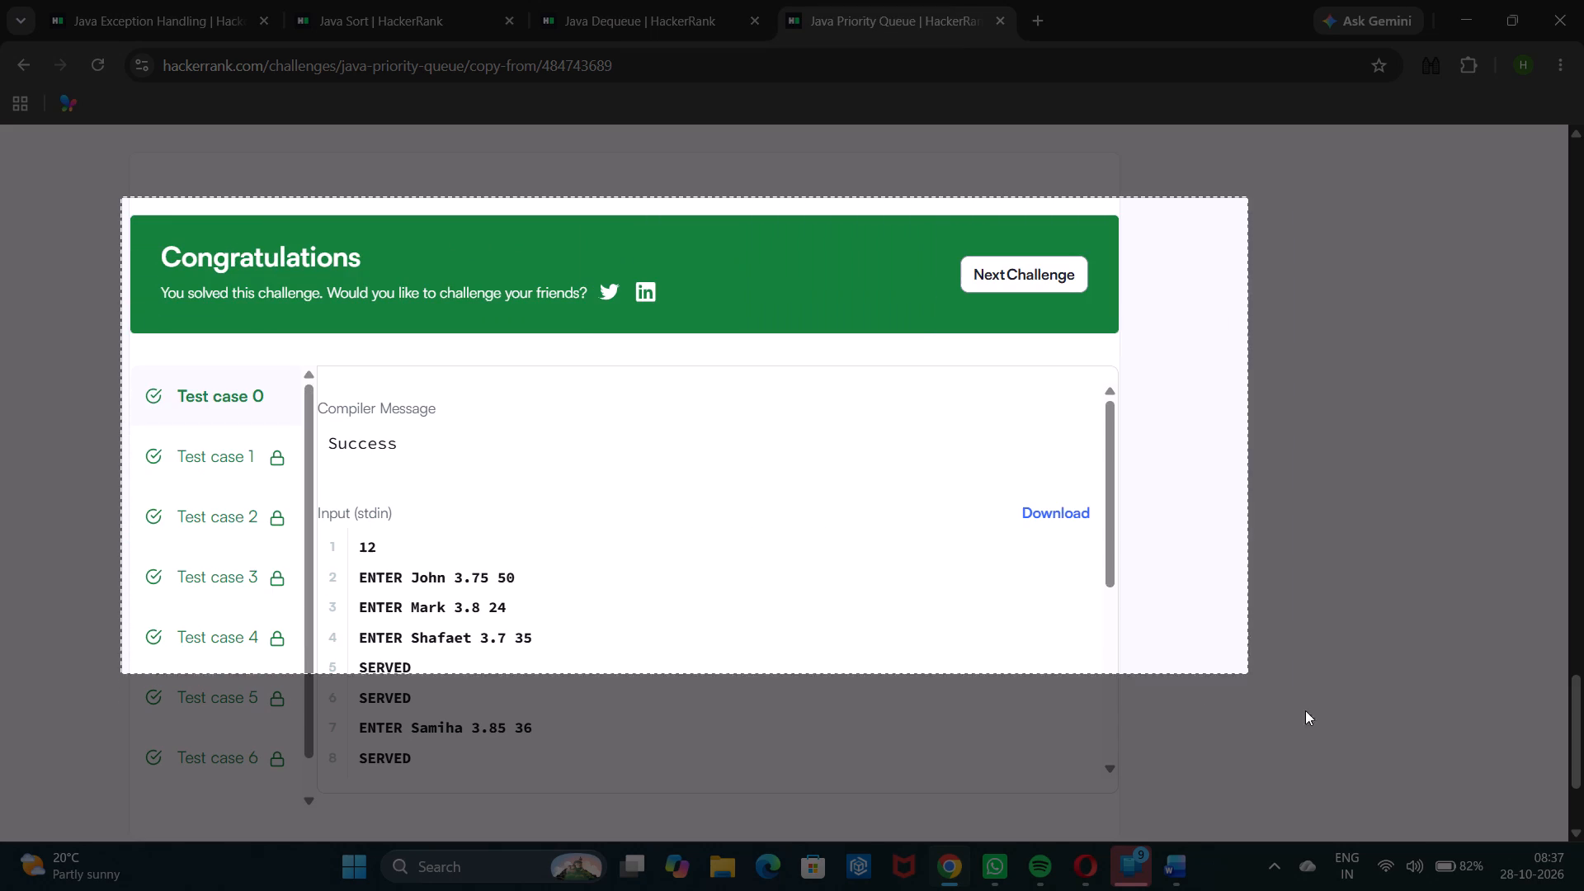
{"action": "left_click_drag", "start_coordinate": [1305, 710], "coordinate": [1138, 799]}
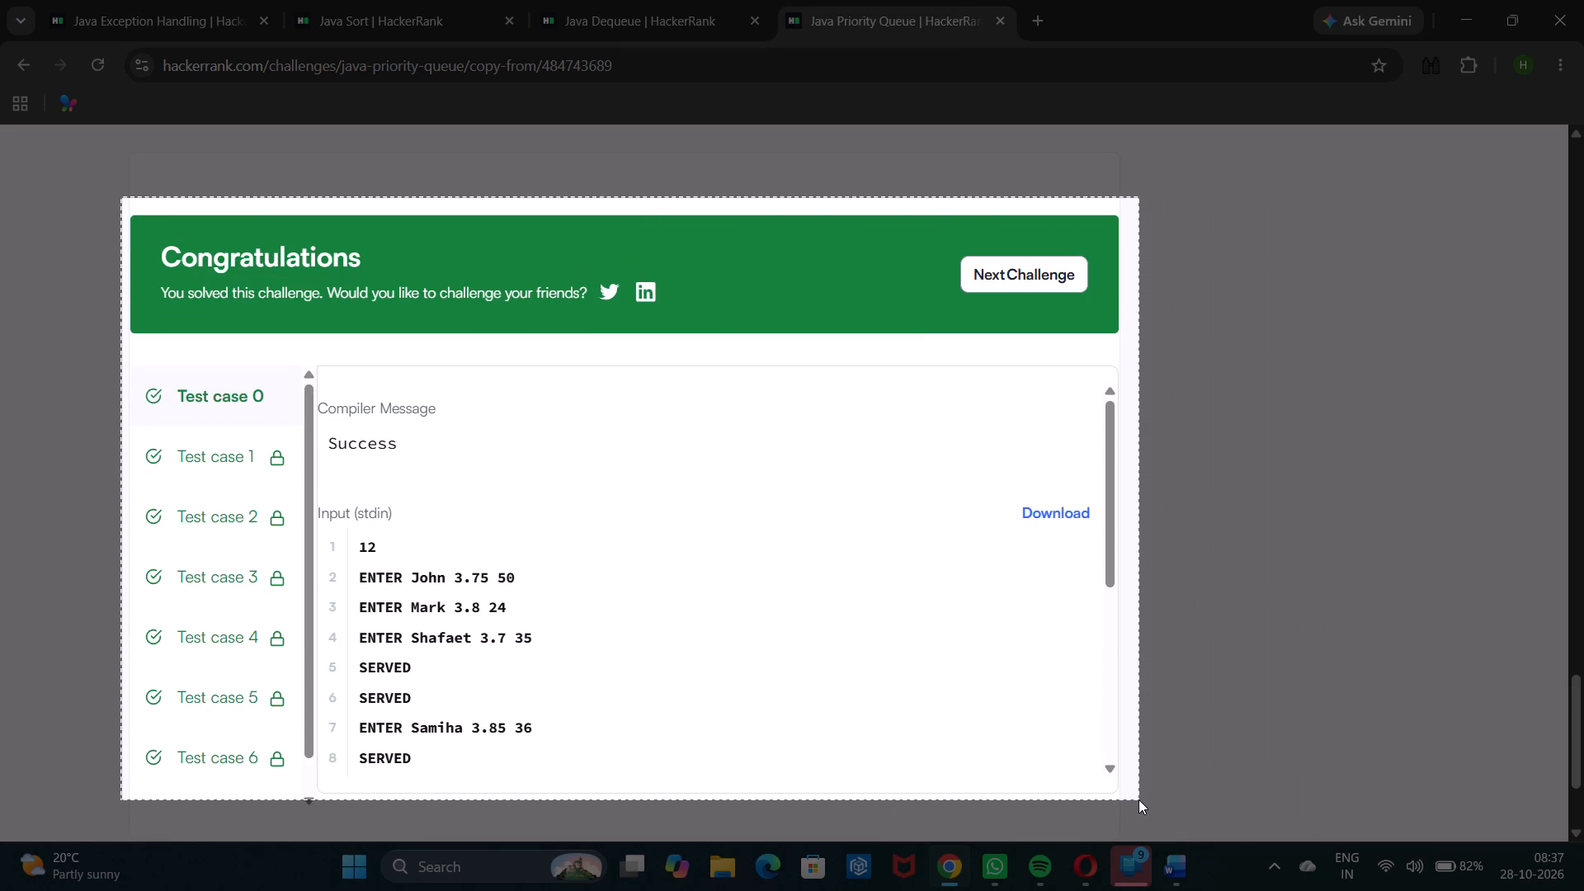
{"action": "left_click_drag", "start_coordinate": [1138, 799], "coordinate": [1138, 799]}
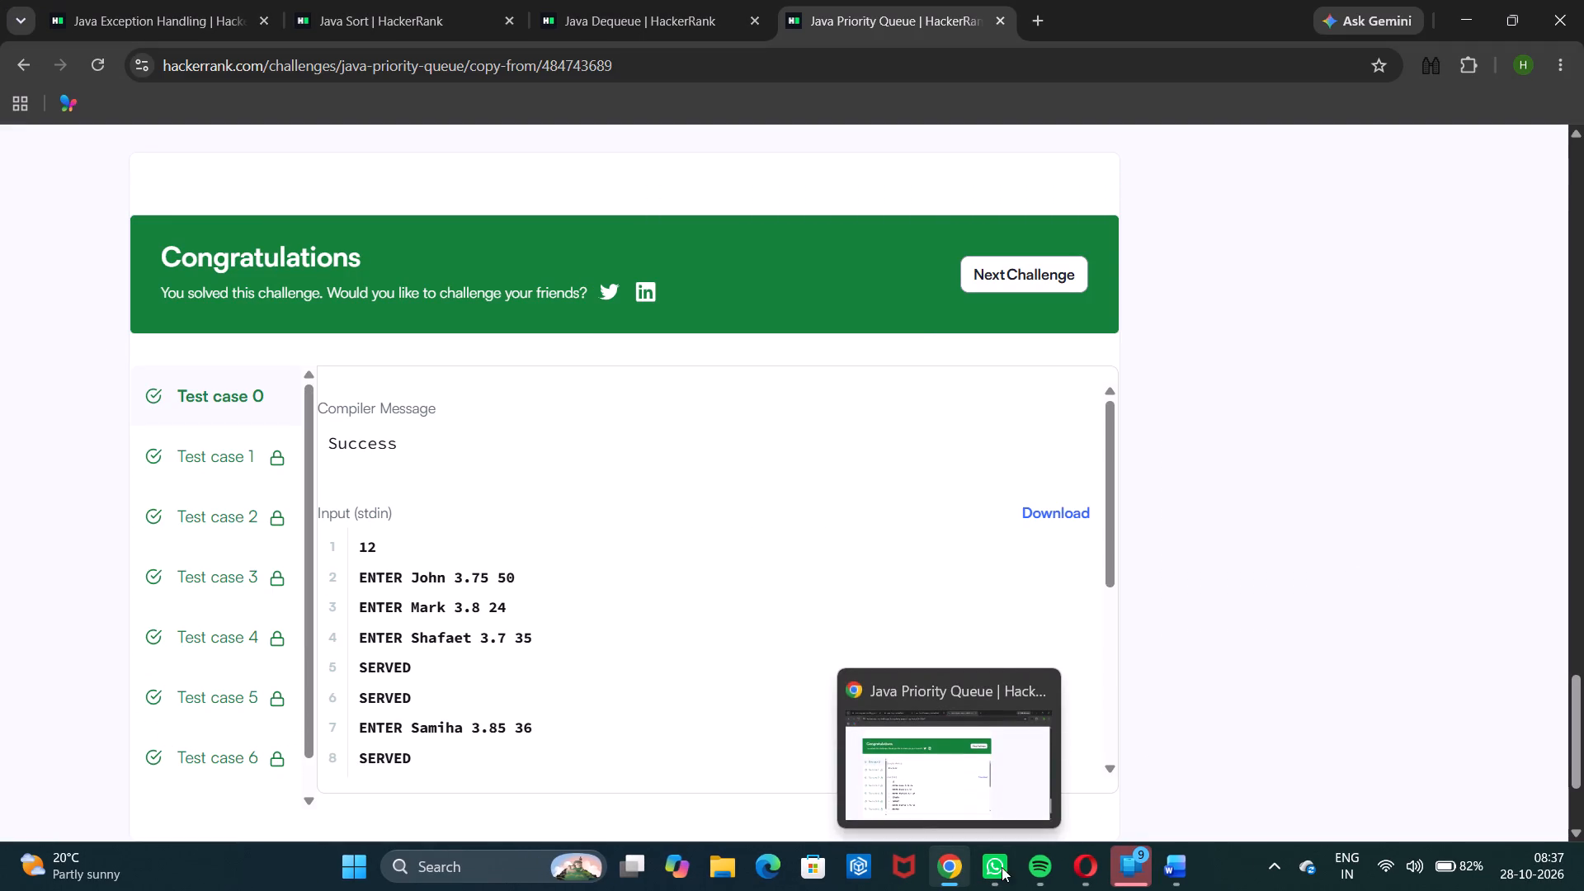
Switch to Word and replace the placeholder in question 41's passed test cases box with the Java Priority Queue screenshot.
{"action": "left_click", "coordinate": [1162, 872]}
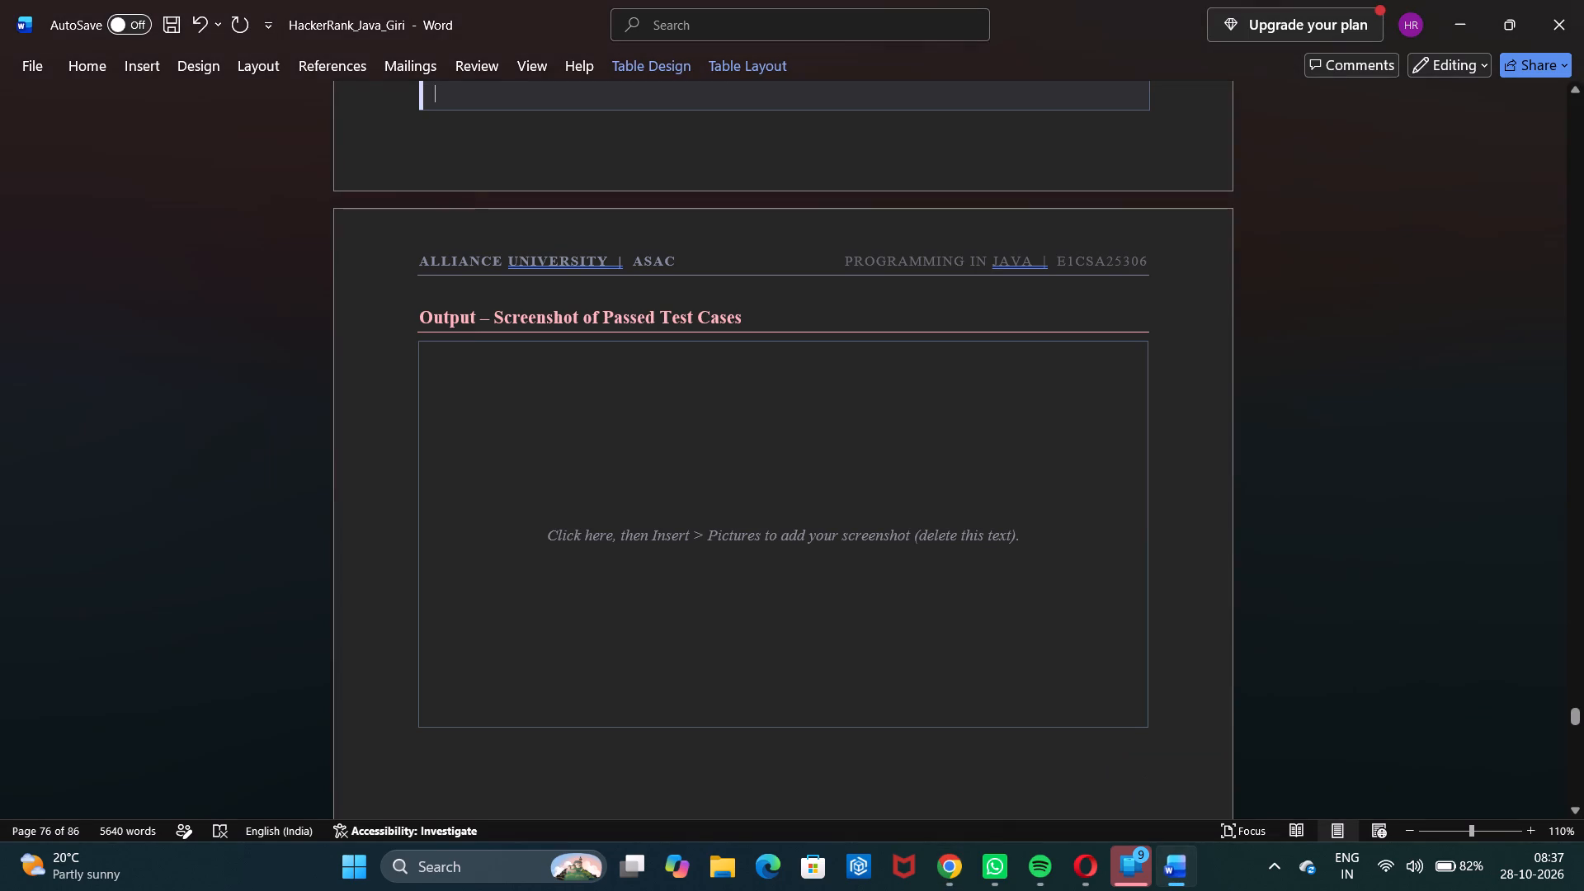
{"action": "left_click", "coordinate": [1033, 544]}
{"action": "left_click_drag", "start_coordinate": [1033, 544], "coordinate": [811, 531]}
{"action": "left_click_drag", "start_coordinate": [811, 531], "coordinate": [542, 531]}
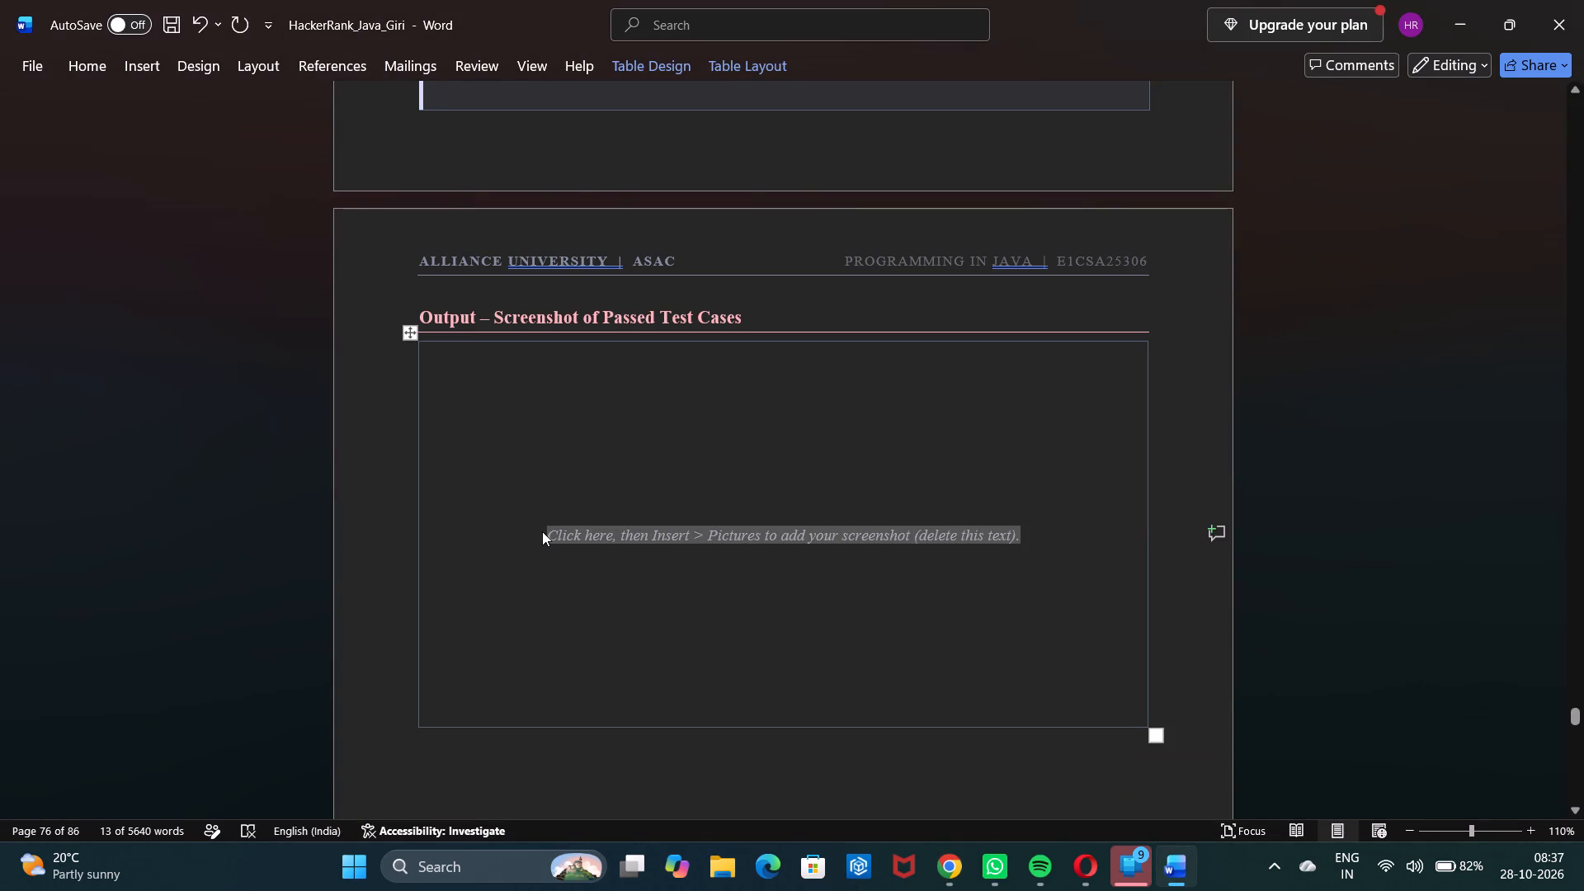
{"action": "key", "text": "ctrl+v"}
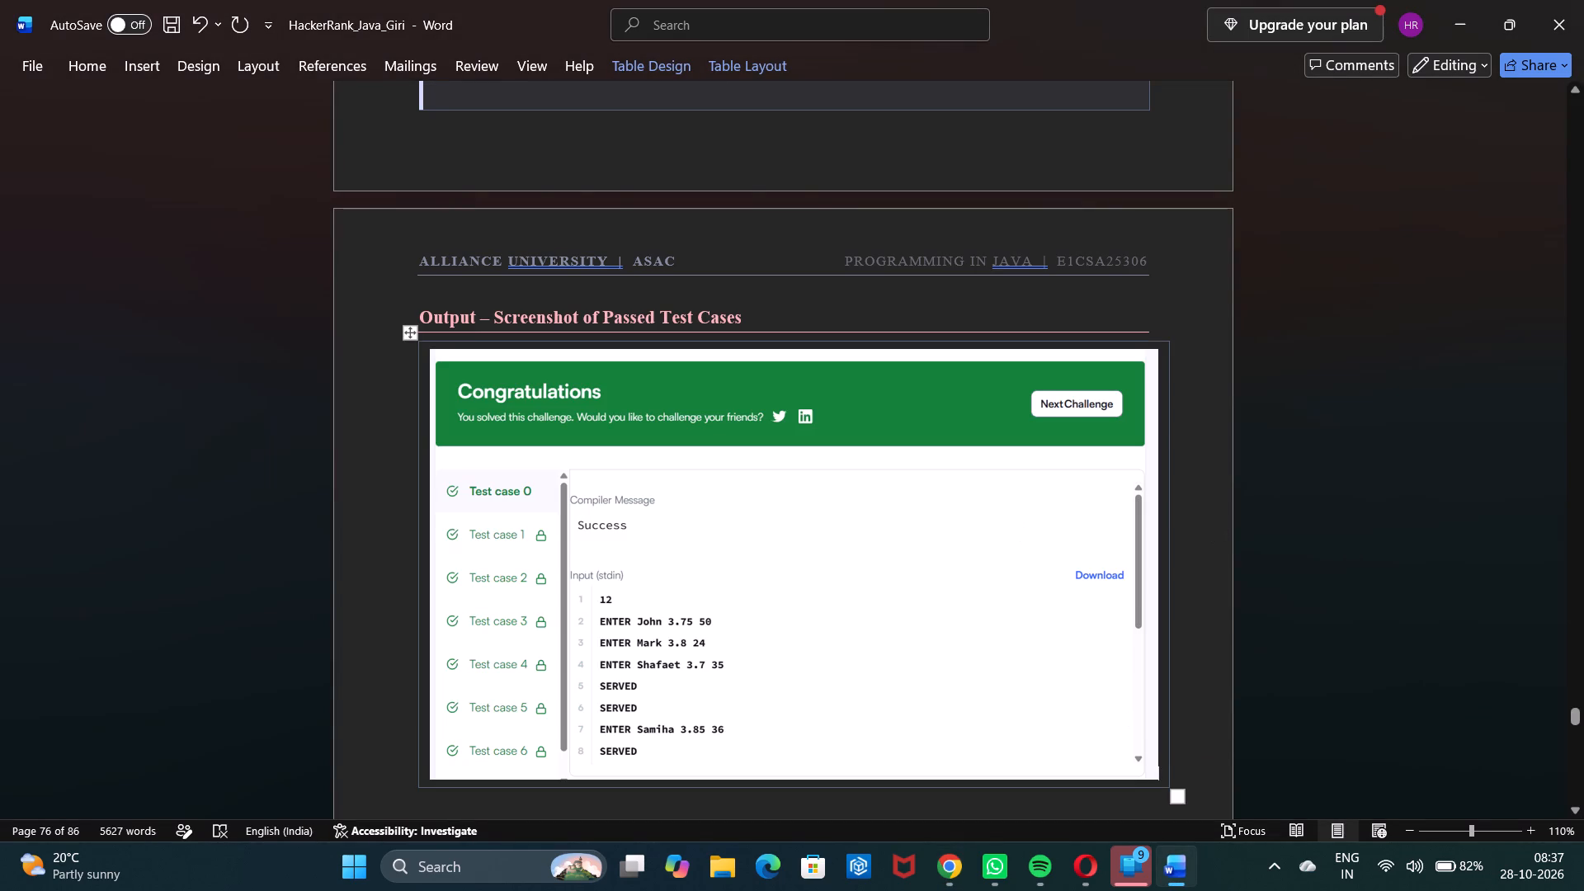
Open the HackerRank link of question 42, Java Iterator, from the report.
{"action": "scroll", "coordinate": [1305, 590], "scroll_direction": "down", "scroll_amount": 6}
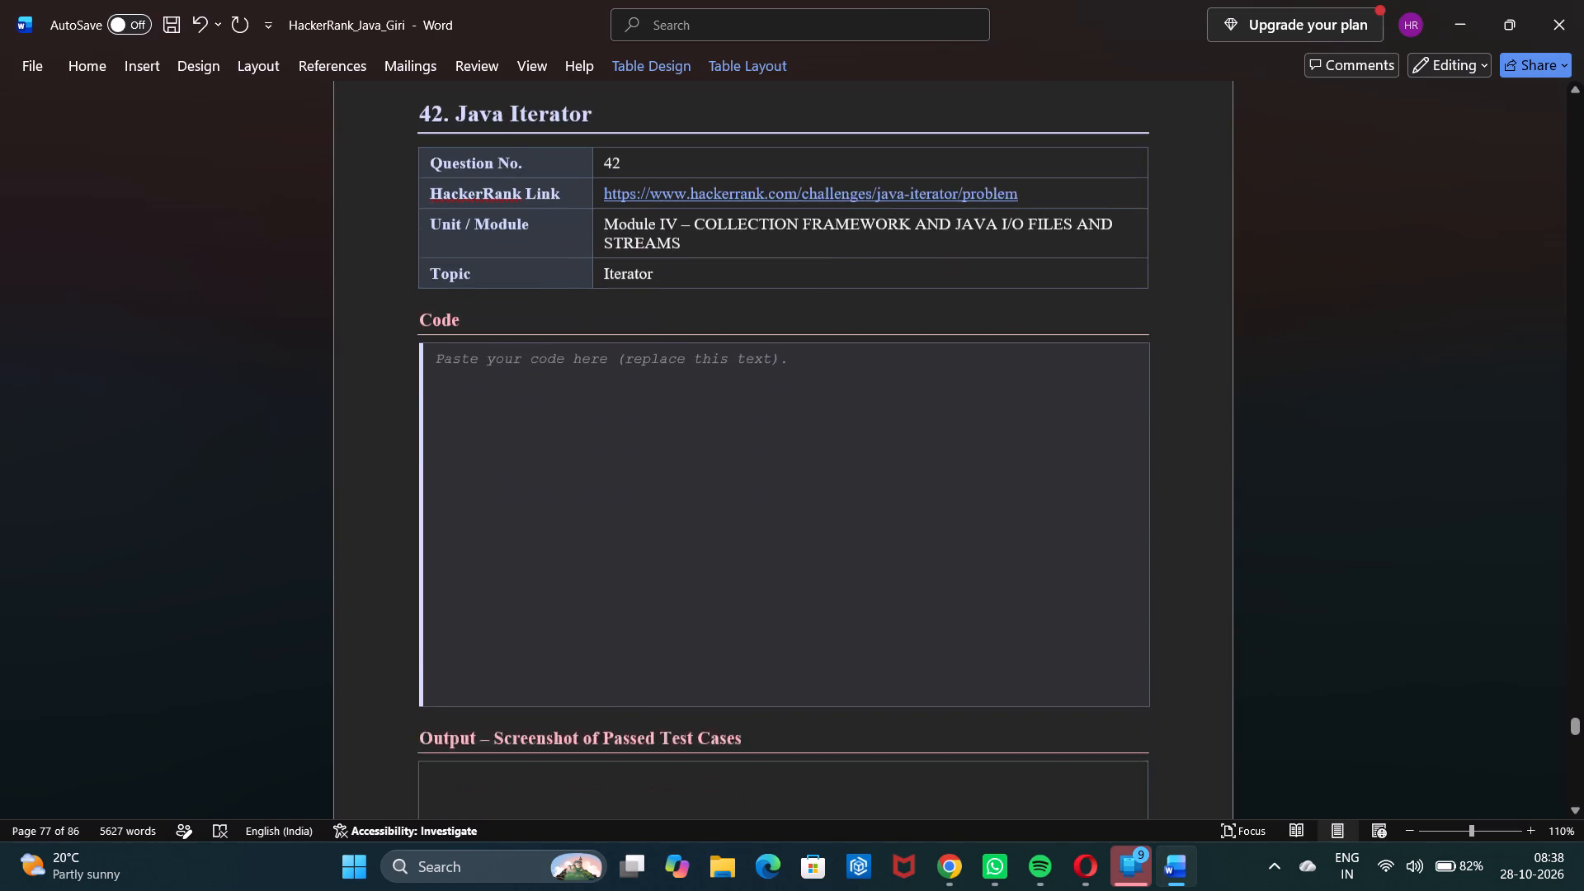
{"action": "scroll", "coordinate": [1305, 590], "scroll_direction": "down", "scroll_amount": 2}
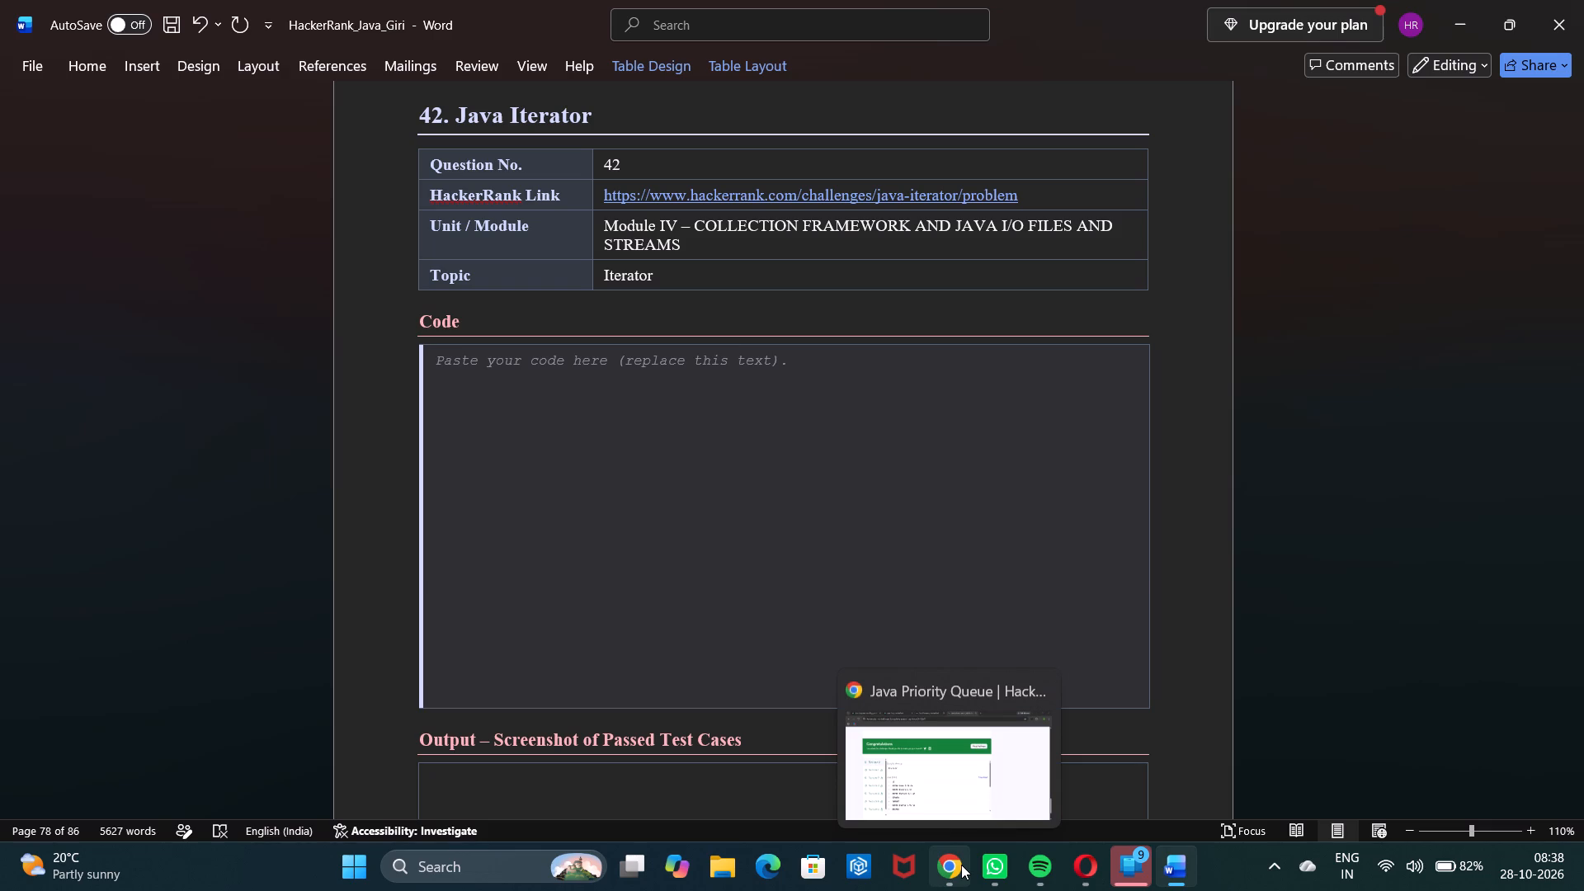
{"action": "left_click", "coordinate": [788, 195], "text": "ctrl"}
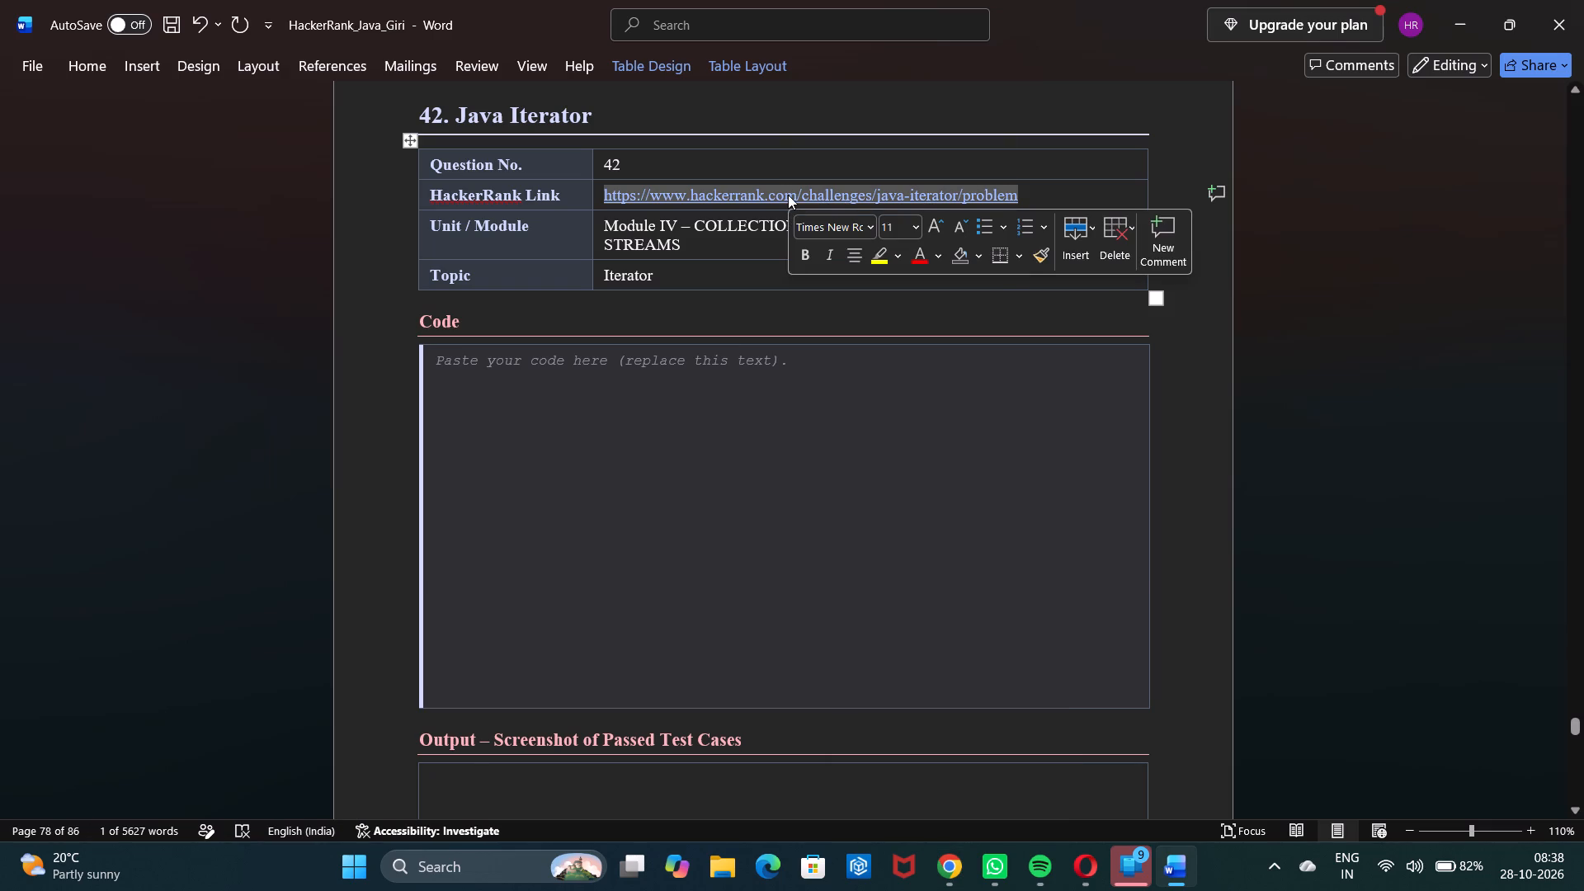
{"action": "left_click", "coordinate": [788, 195], "text": "ctrl"}
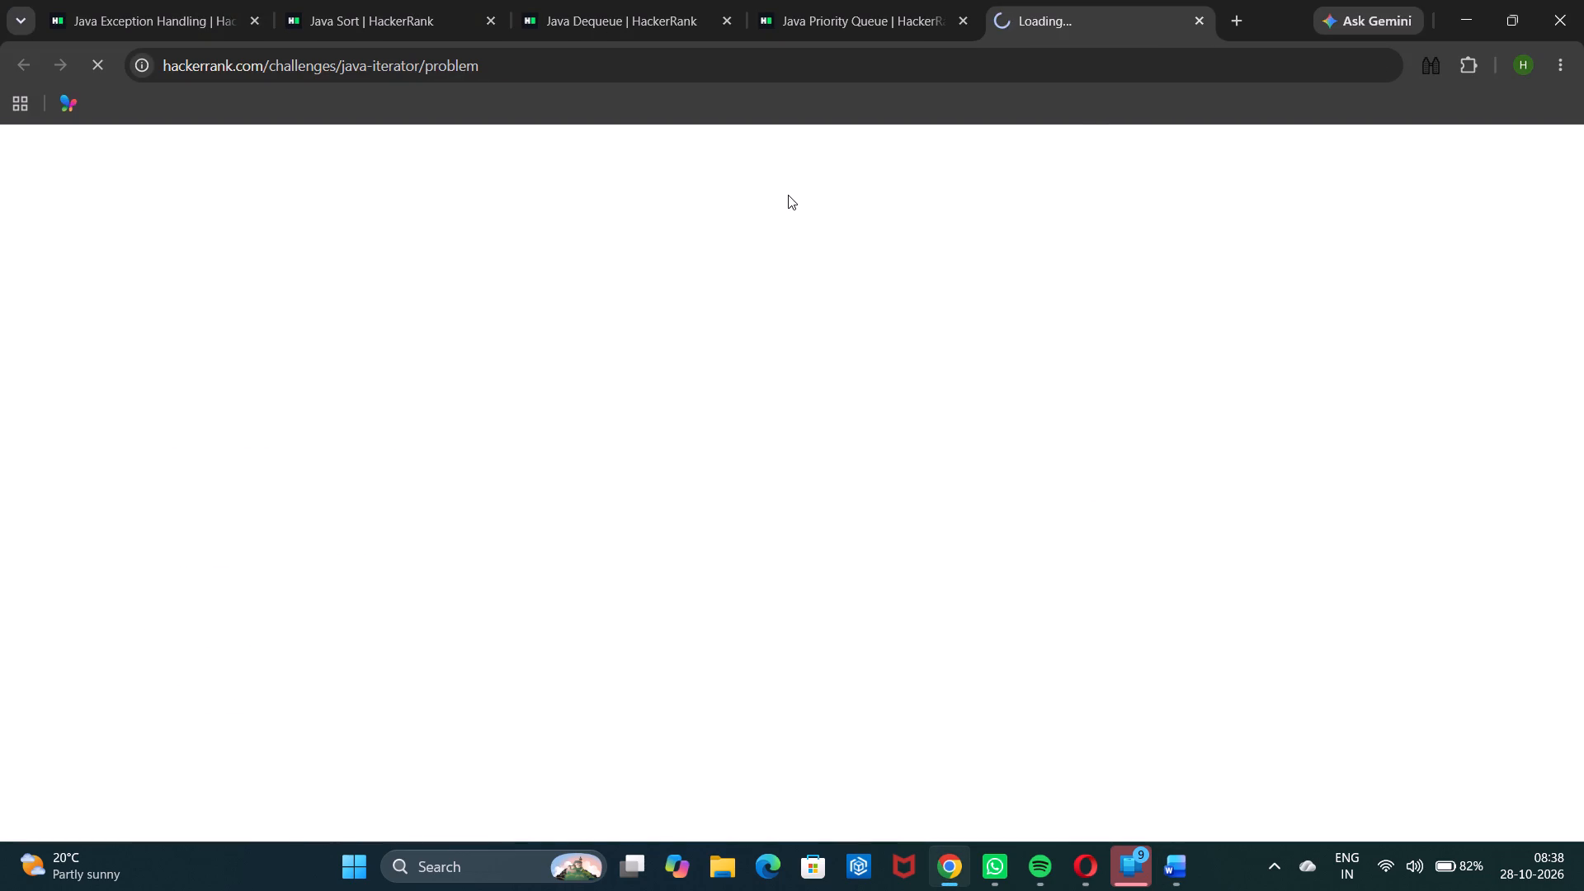
Close the Java Dequeue page in the browser.
{"action": "left_click", "coordinate": [728, 16]}
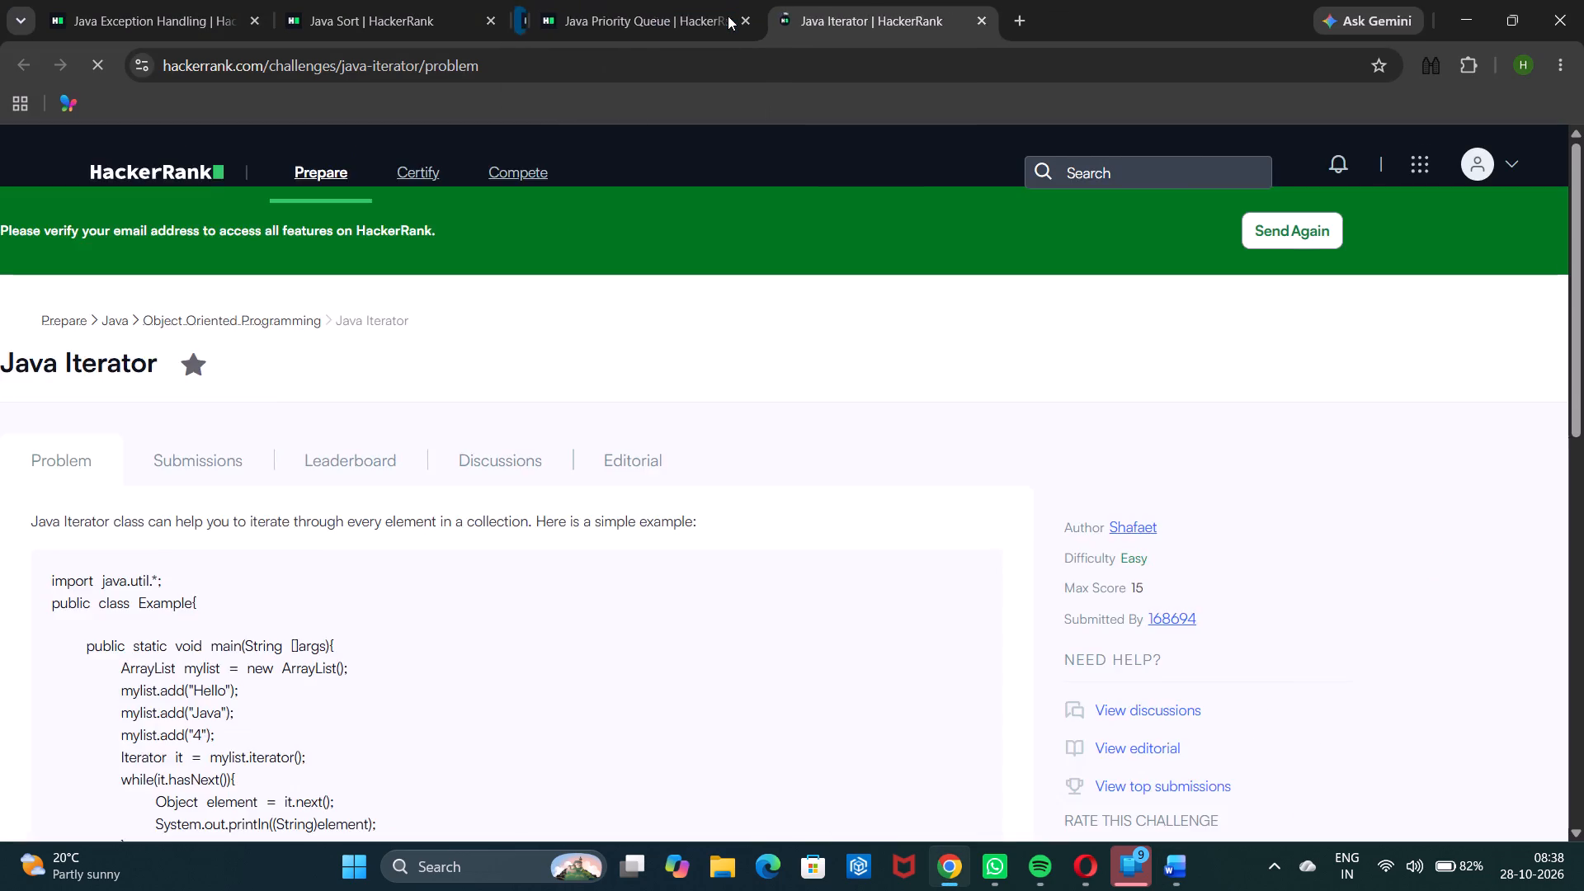
Close the Java Priority Queue page in the browser.
{"action": "left_click", "coordinate": [728, 16]}
Open the most recent accepted Java Iterator submission from 9 hours ago and load its code into the challenge editor.
{"action": "scroll", "coordinate": [717, 628], "scroll_direction": "down", "scroll_amount": 1}
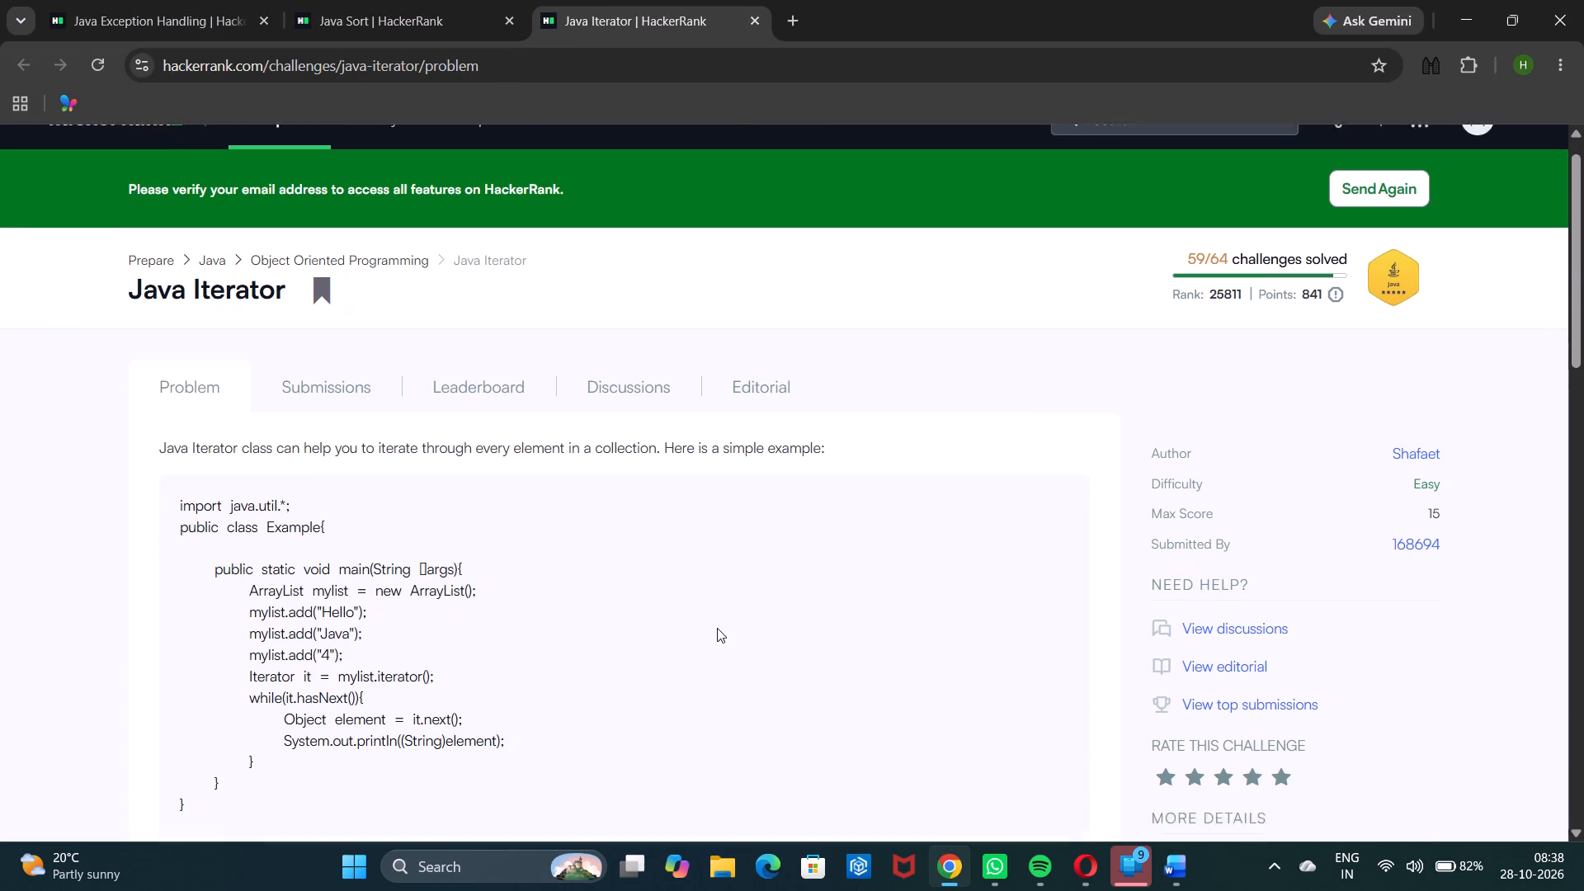
{"action": "scroll", "coordinate": [717, 628], "scroll_direction": "down", "scroll_amount": 1}
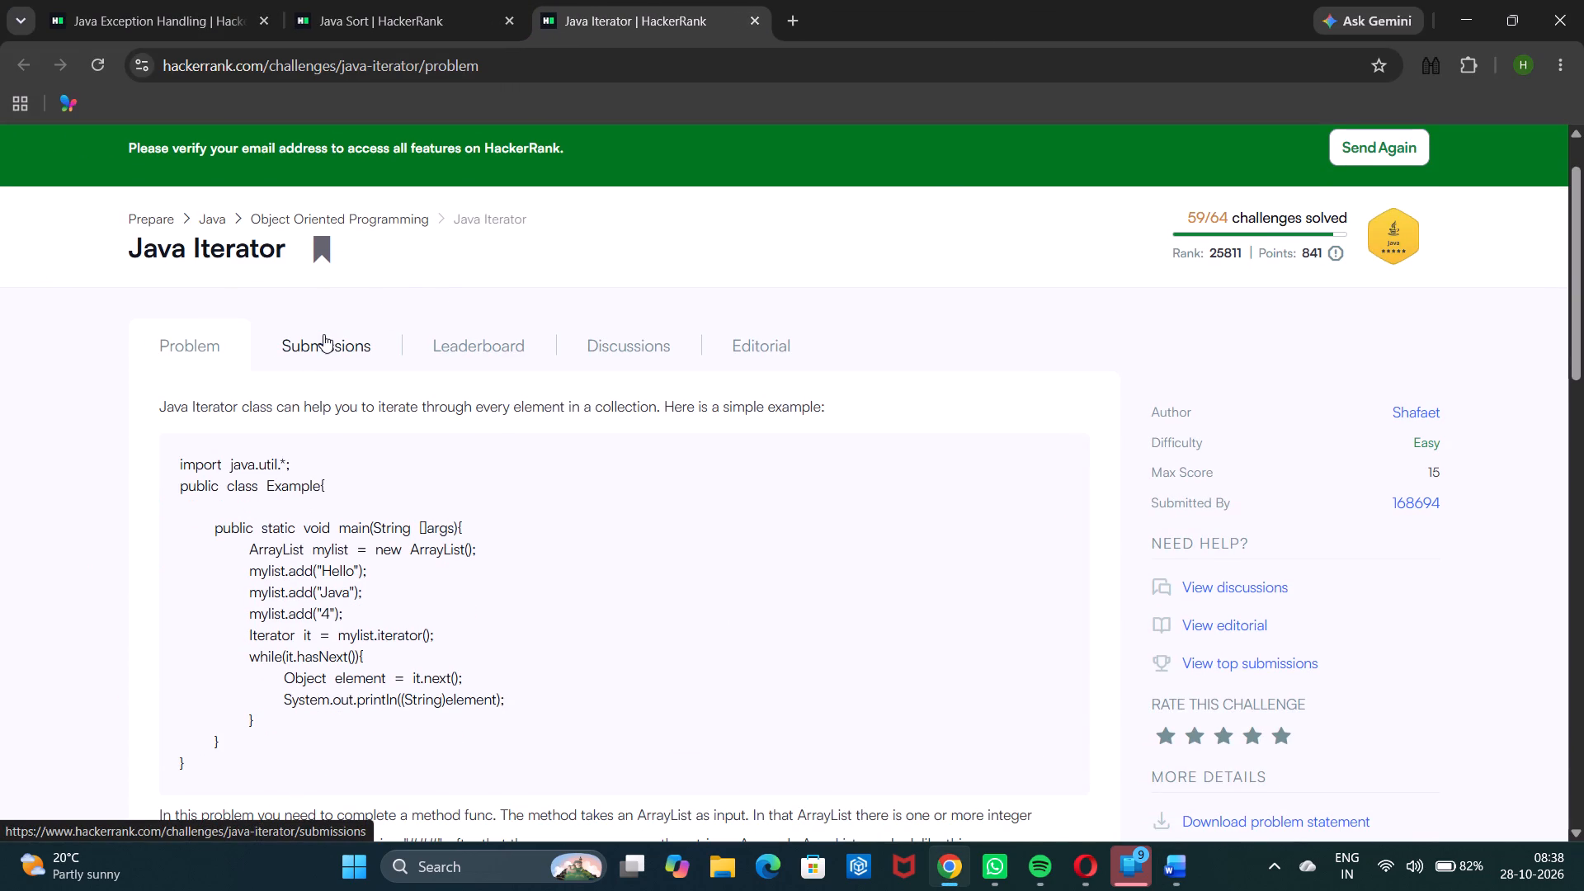
{"action": "left_click", "coordinate": [339, 342]}
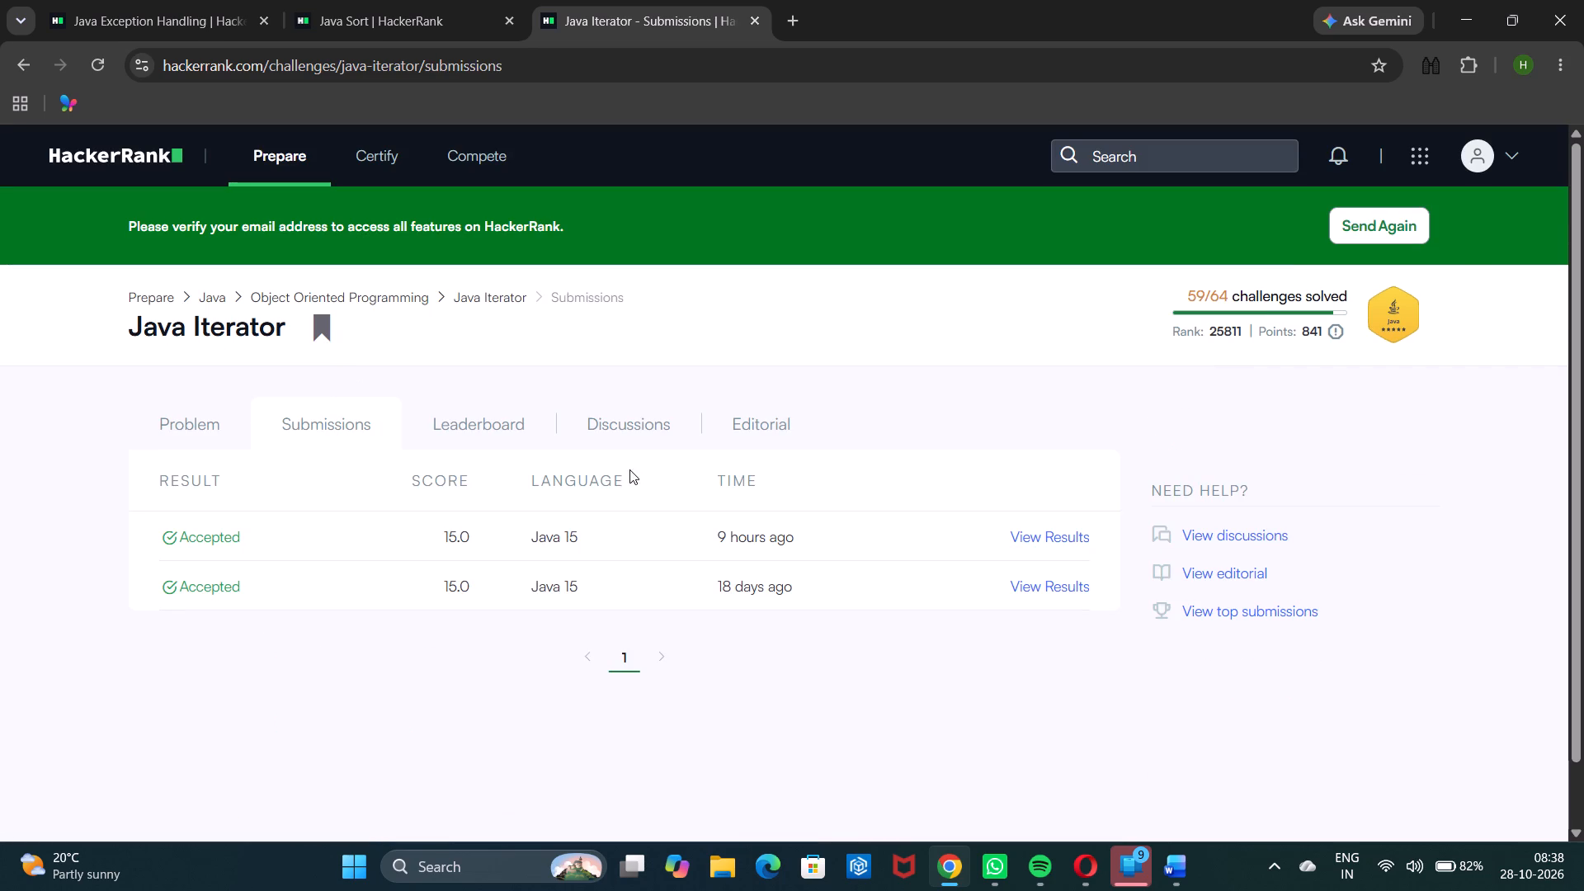
{"action": "left_click", "coordinate": [1063, 533]}
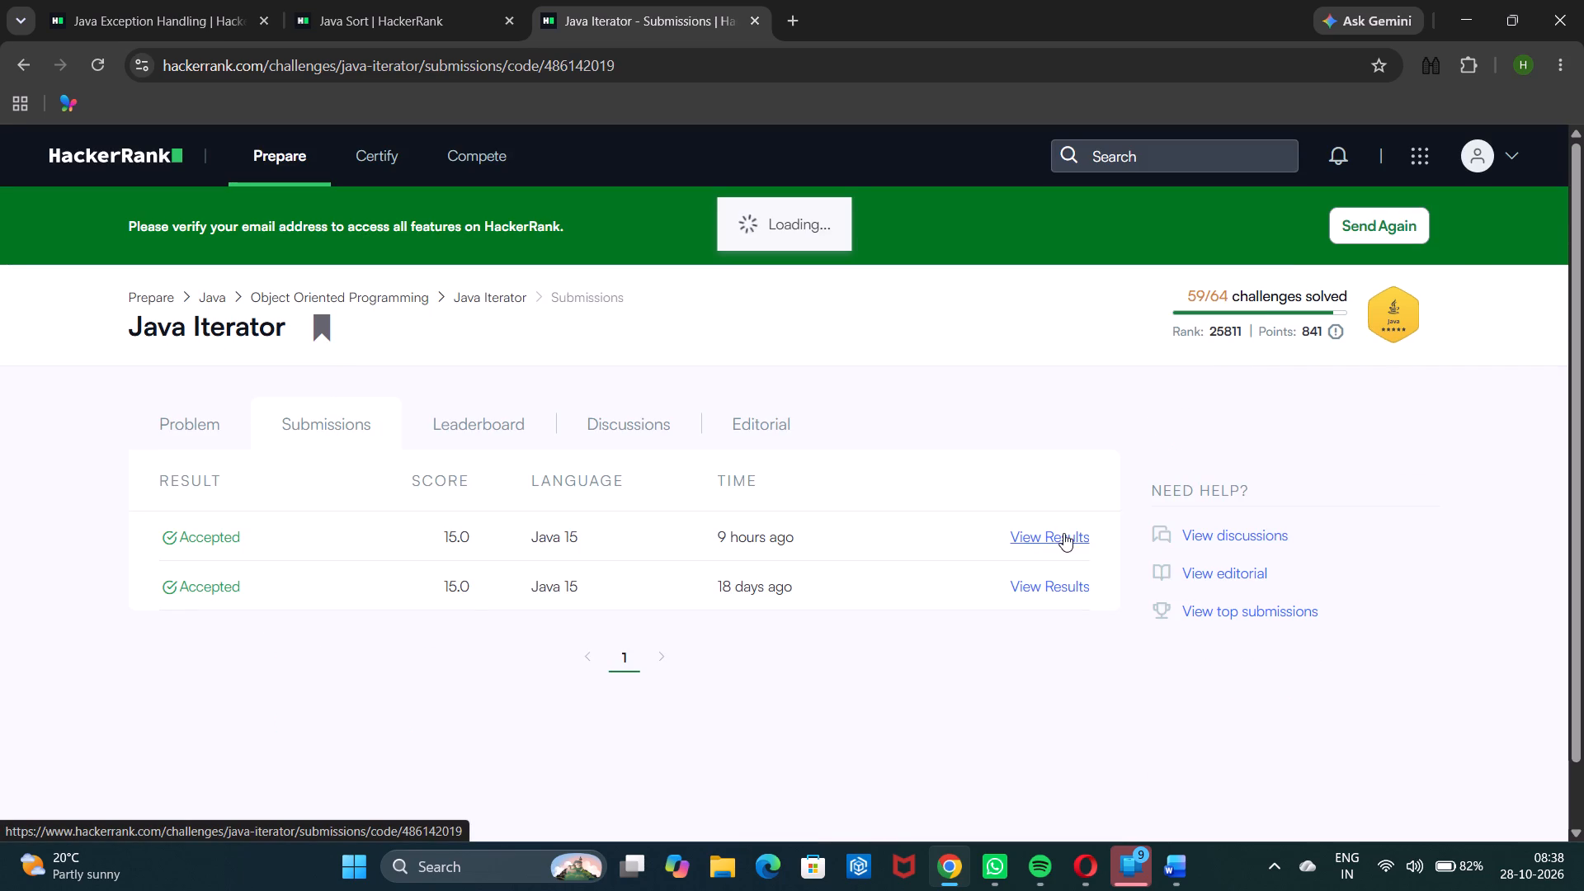
{"action": "scroll", "coordinate": [669, 582], "scroll_direction": "down", "scroll_amount": 7}
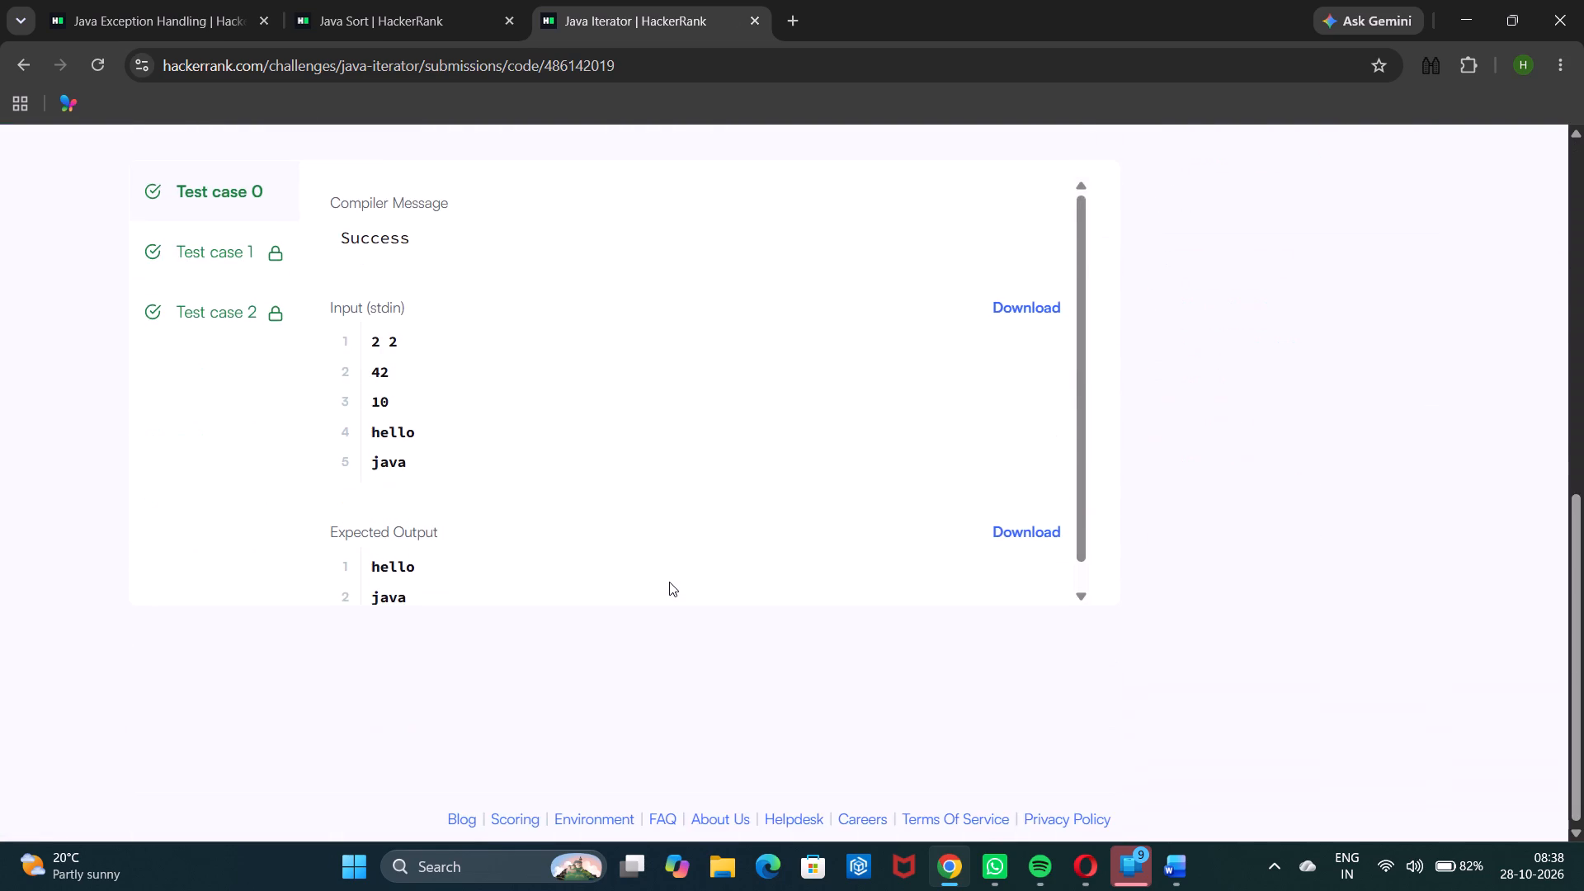
{"action": "scroll", "coordinate": [669, 582], "scroll_direction": "up", "scroll_amount": 3}
{"action": "left_click", "coordinate": [1044, 456]}
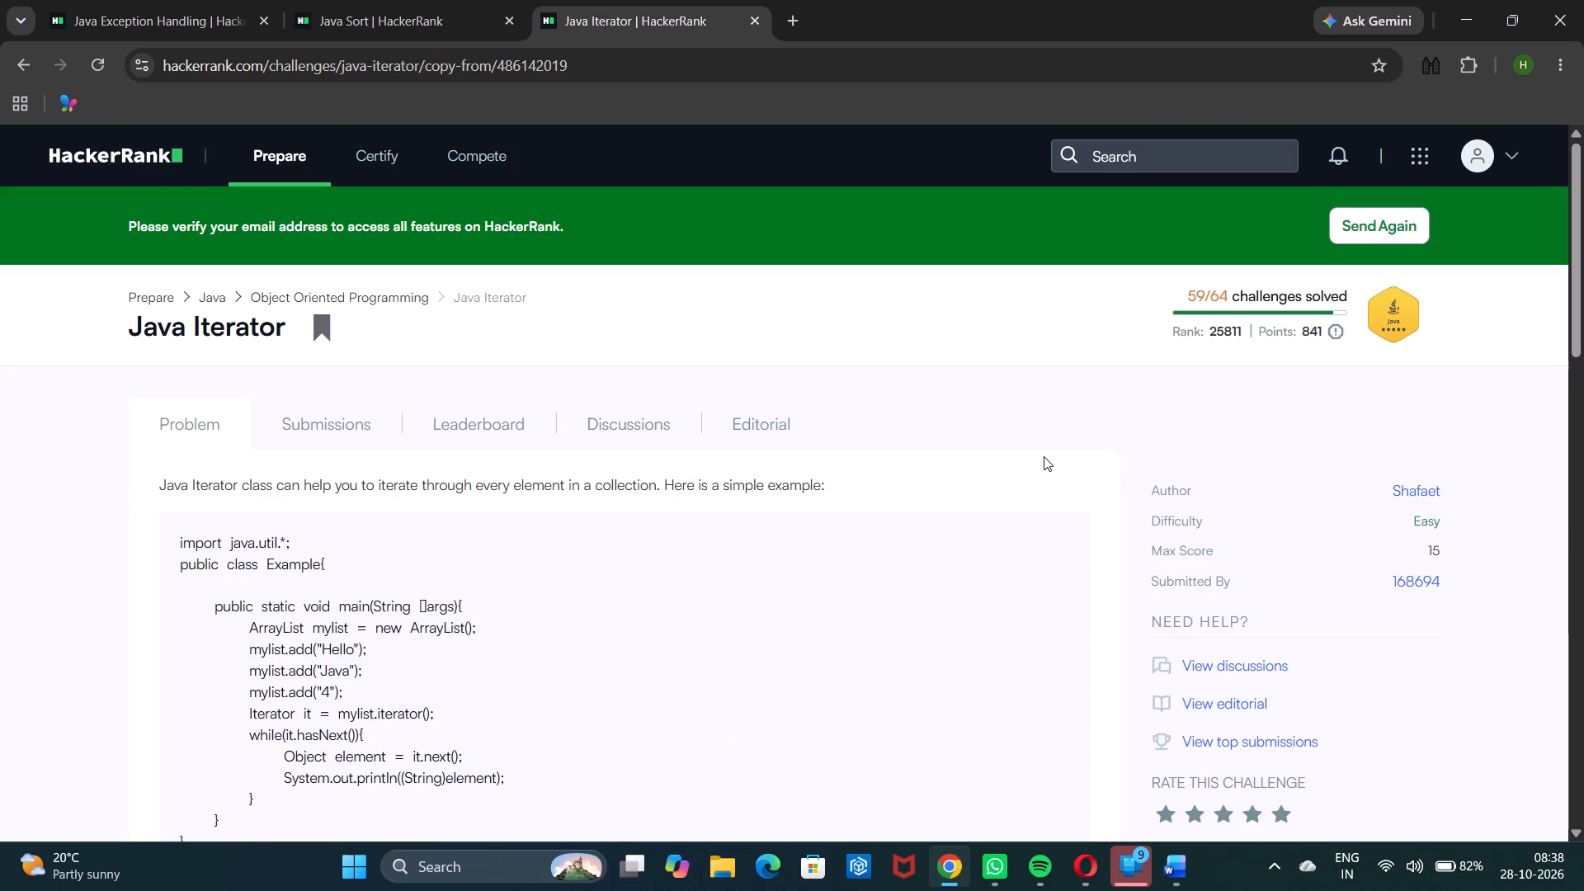
Copy the entire submitted Java 15 code of Java Iterator from the editor.
{"action": "scroll", "coordinate": [792, 659], "scroll_direction": "down", "scroll_amount": 9}
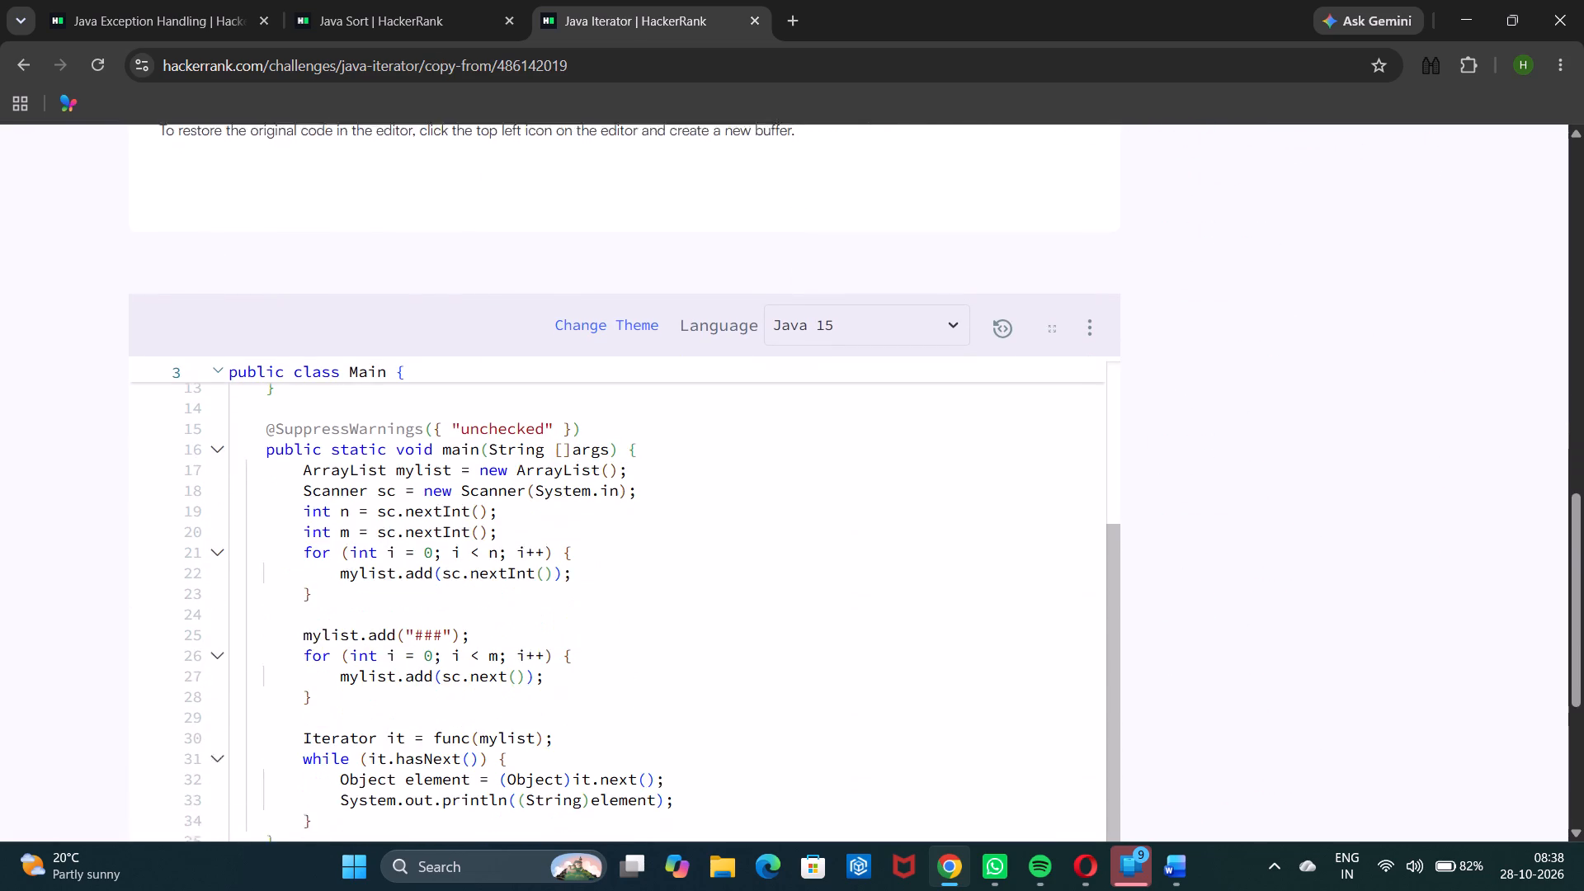
{"action": "scroll", "coordinate": [781, 382], "scroll_direction": "down", "scroll_amount": 6}
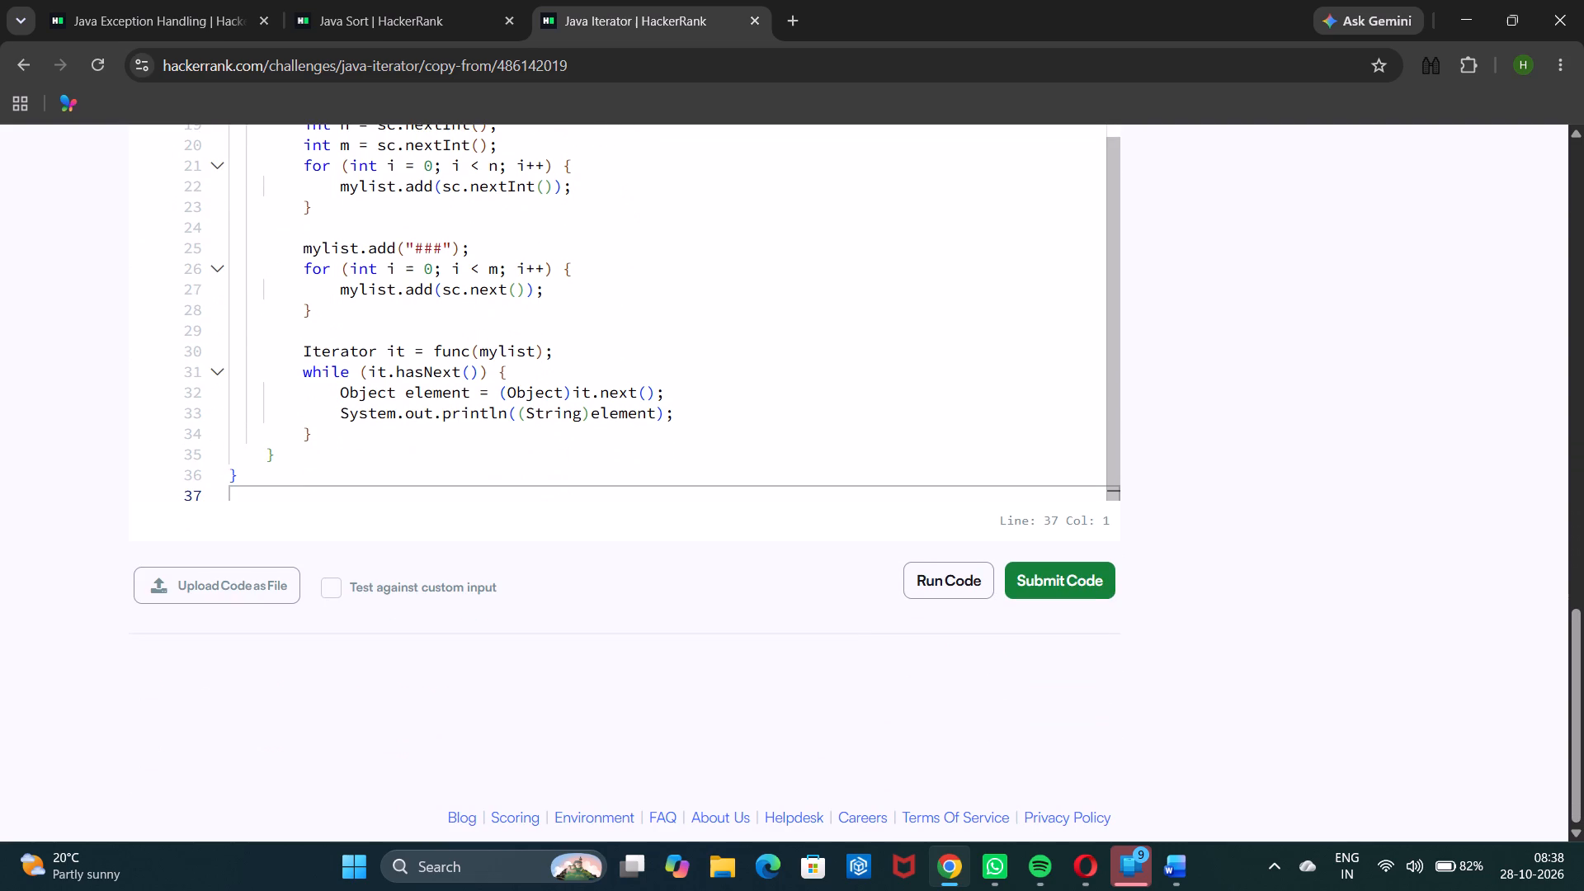
{"action": "left_click", "coordinate": [318, 481]}
{"action": "key", "text": "ctrl+a"}
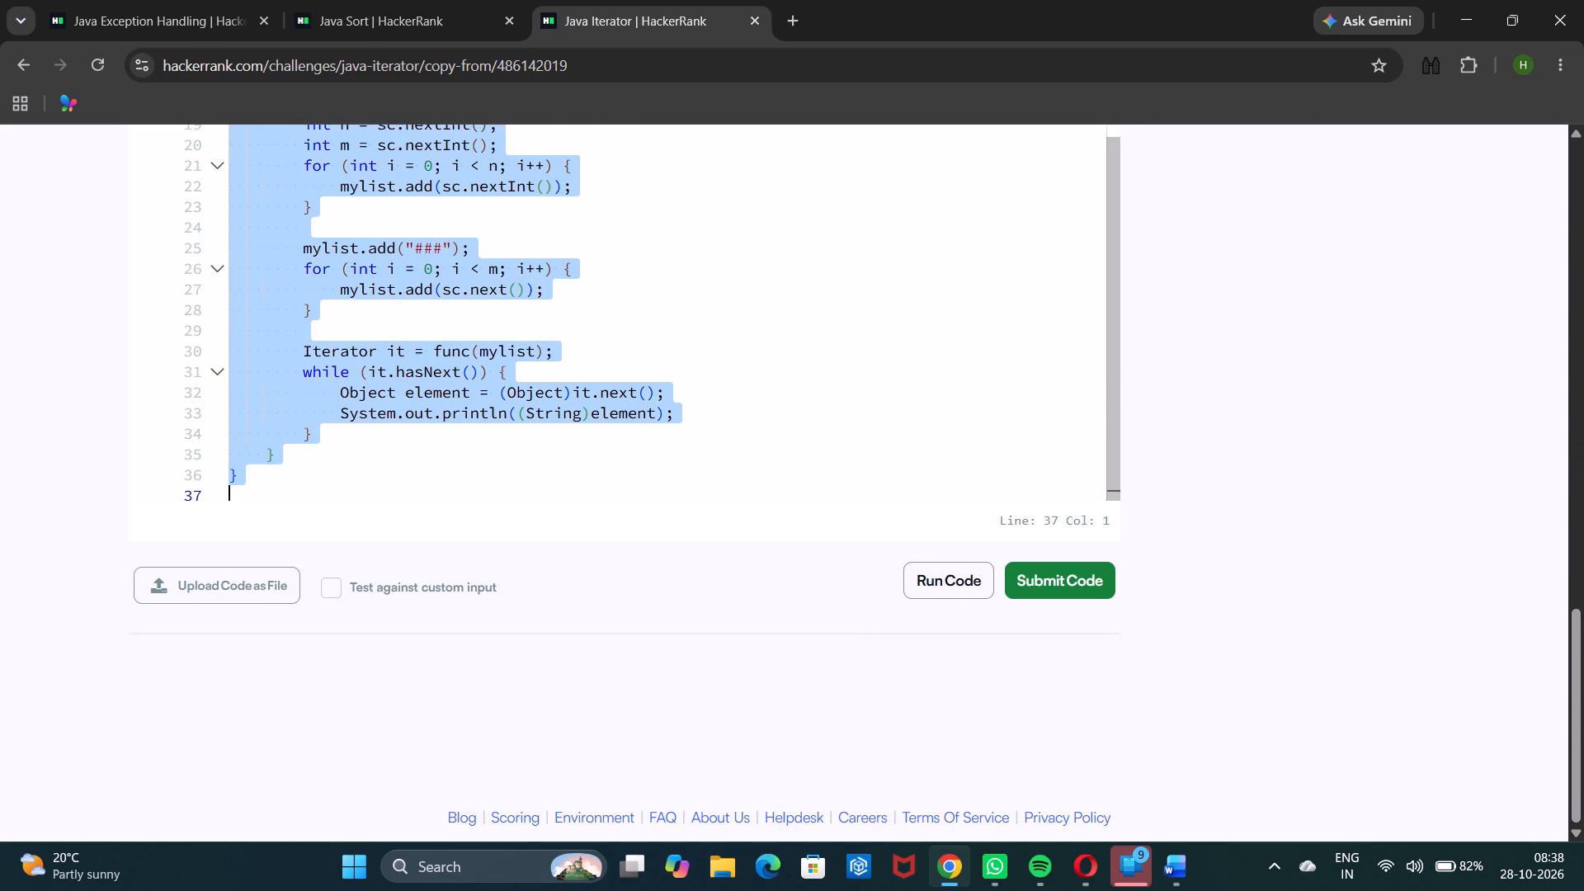
{"action": "key", "text": "ctrl+c"}
{"action": "key", "text": "ctrl+c"}
Switch to Word and replace the placeholder text in question 42's Code box with the copied Java Iterator code.
{"action": "left_click", "coordinate": [1164, 865]}
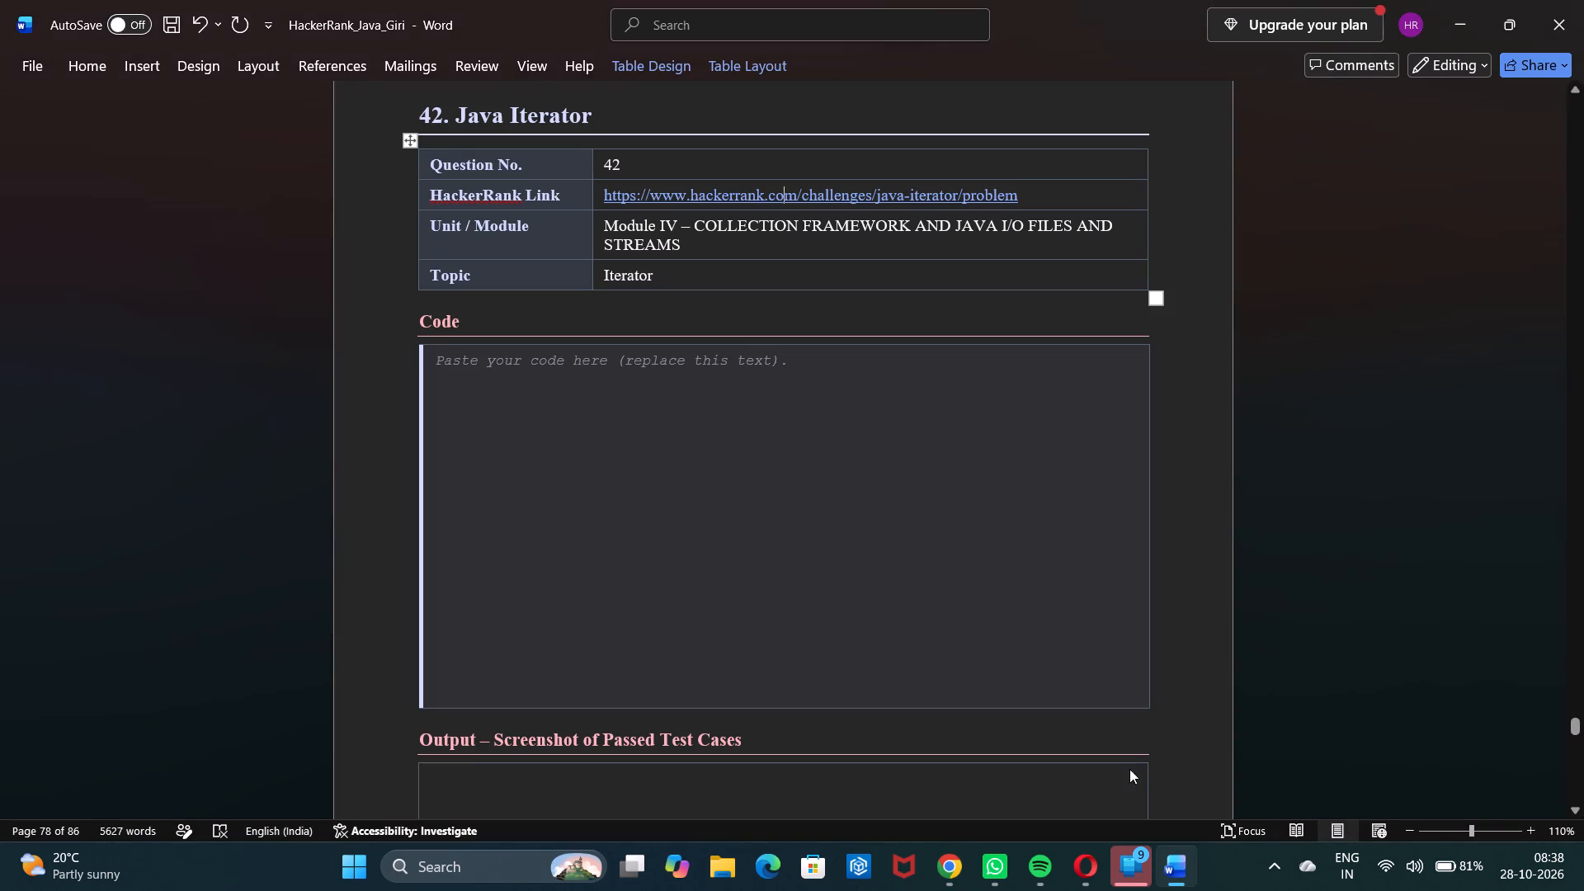
{"action": "left_click", "coordinate": [803, 364]}
{"action": "left_click_drag", "start_coordinate": [803, 364], "coordinate": [522, 368]}
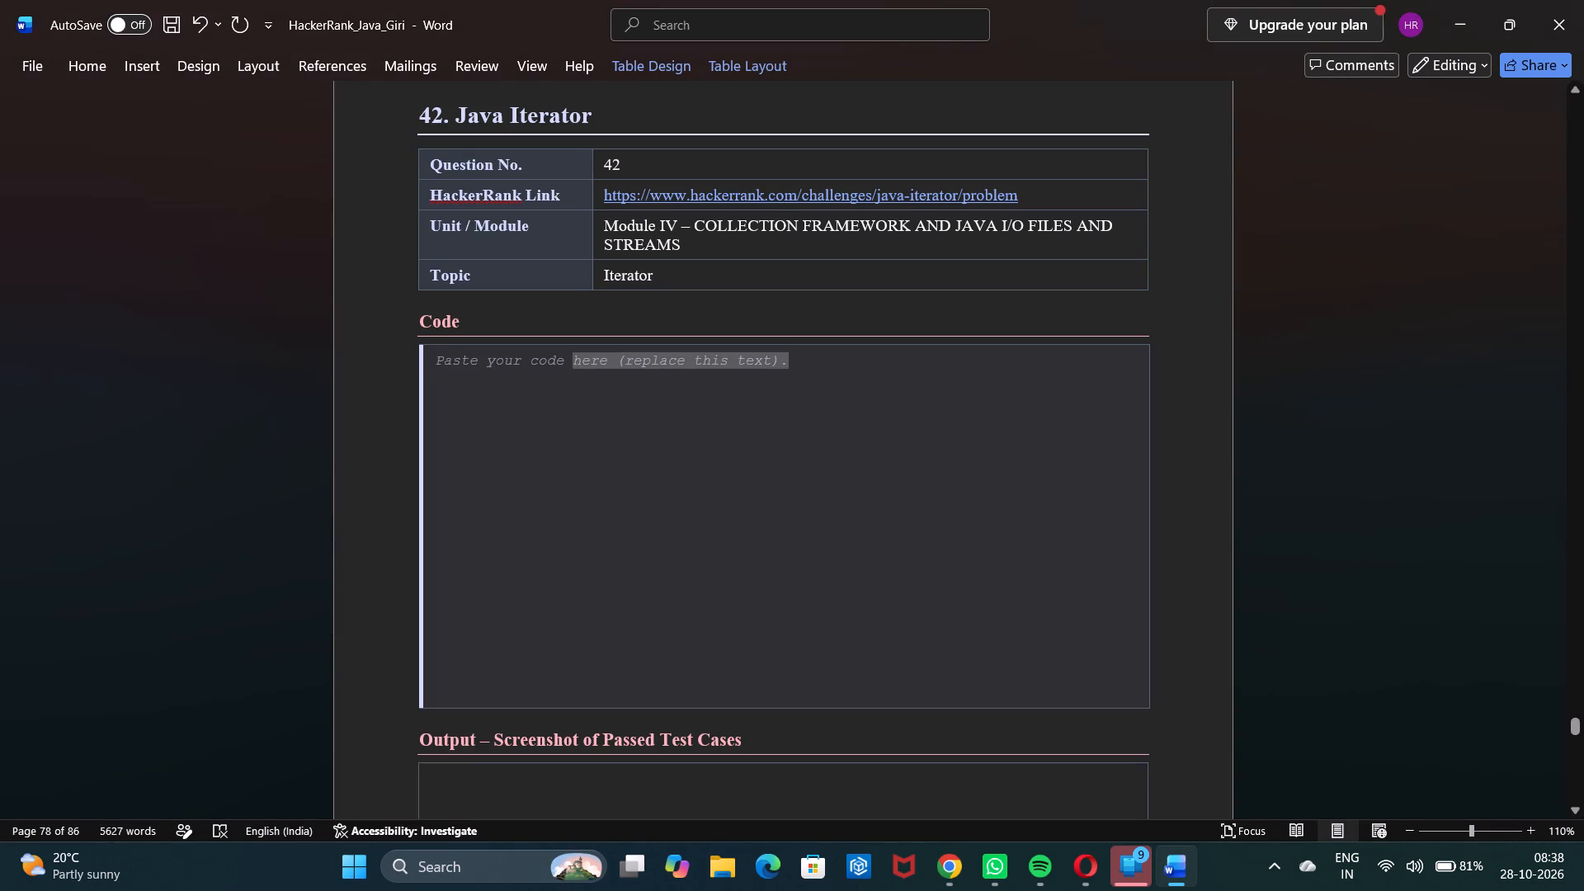
{"action": "left_click_drag", "start_coordinate": [522, 368], "coordinate": [407, 382]}
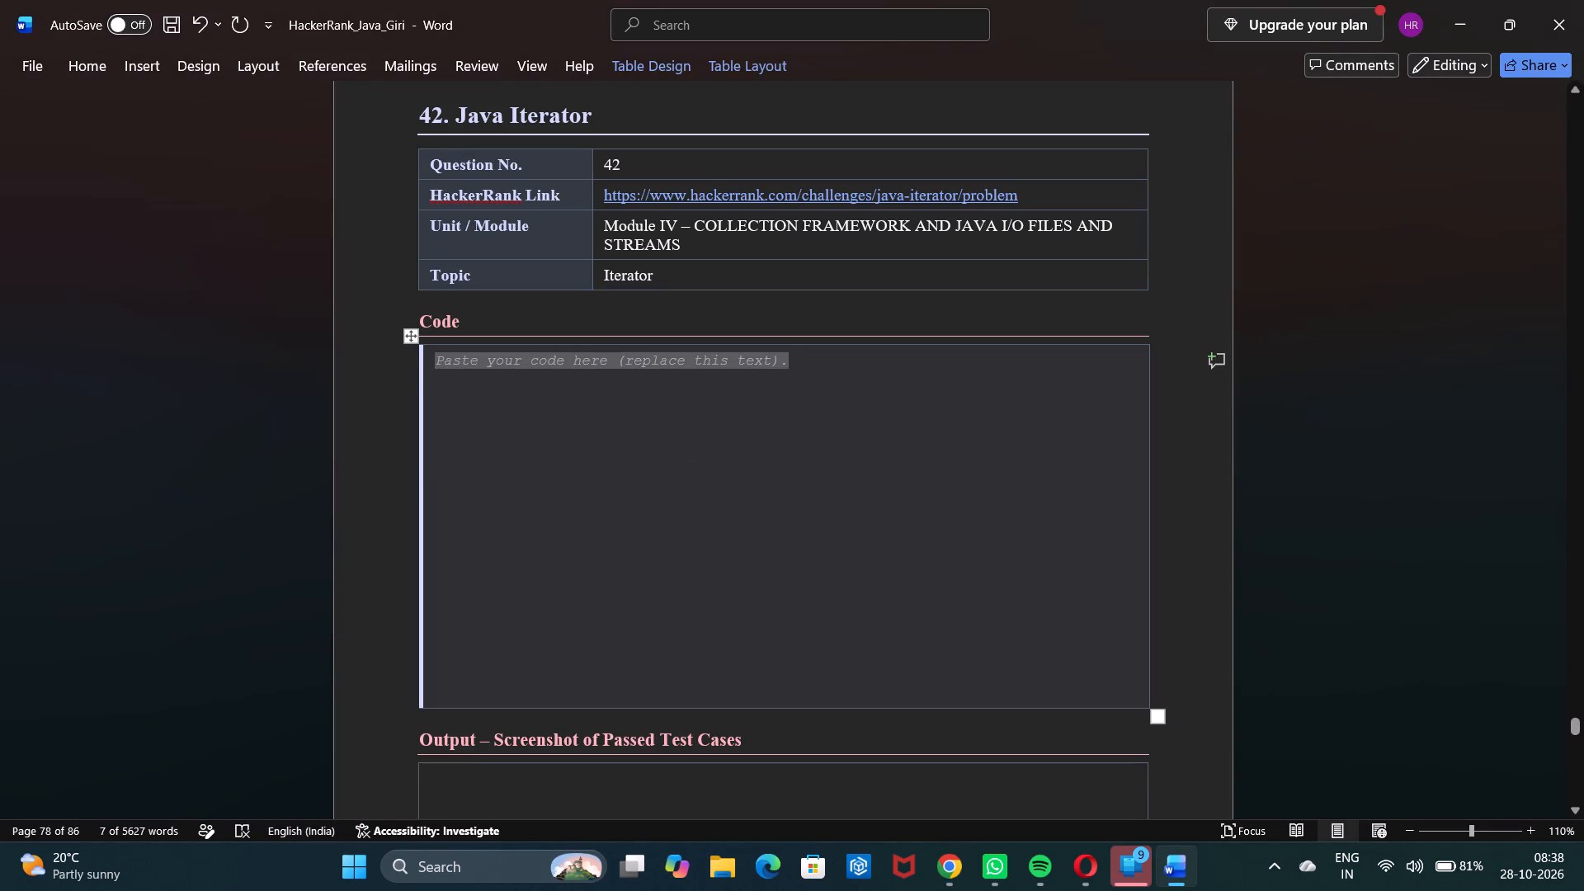
{"action": "key", "text": "ctrl+v"}
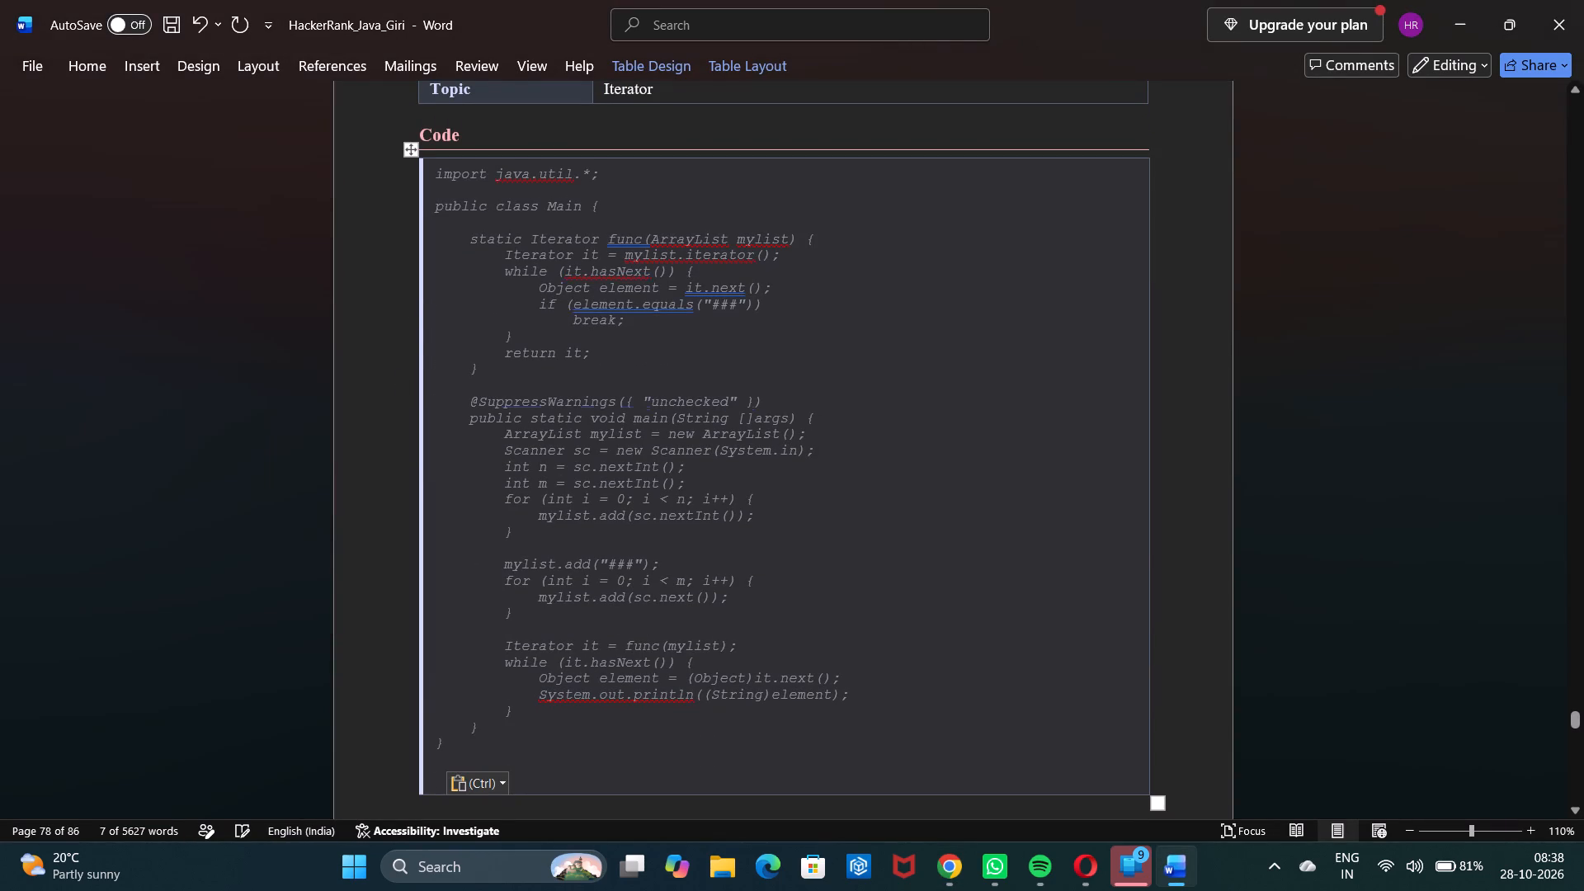
Go to question 42's passed test cases screenshot box in the report.
{"action": "scroll", "coordinate": [895, 606], "scroll_direction": "down", "scroll_amount": 4}
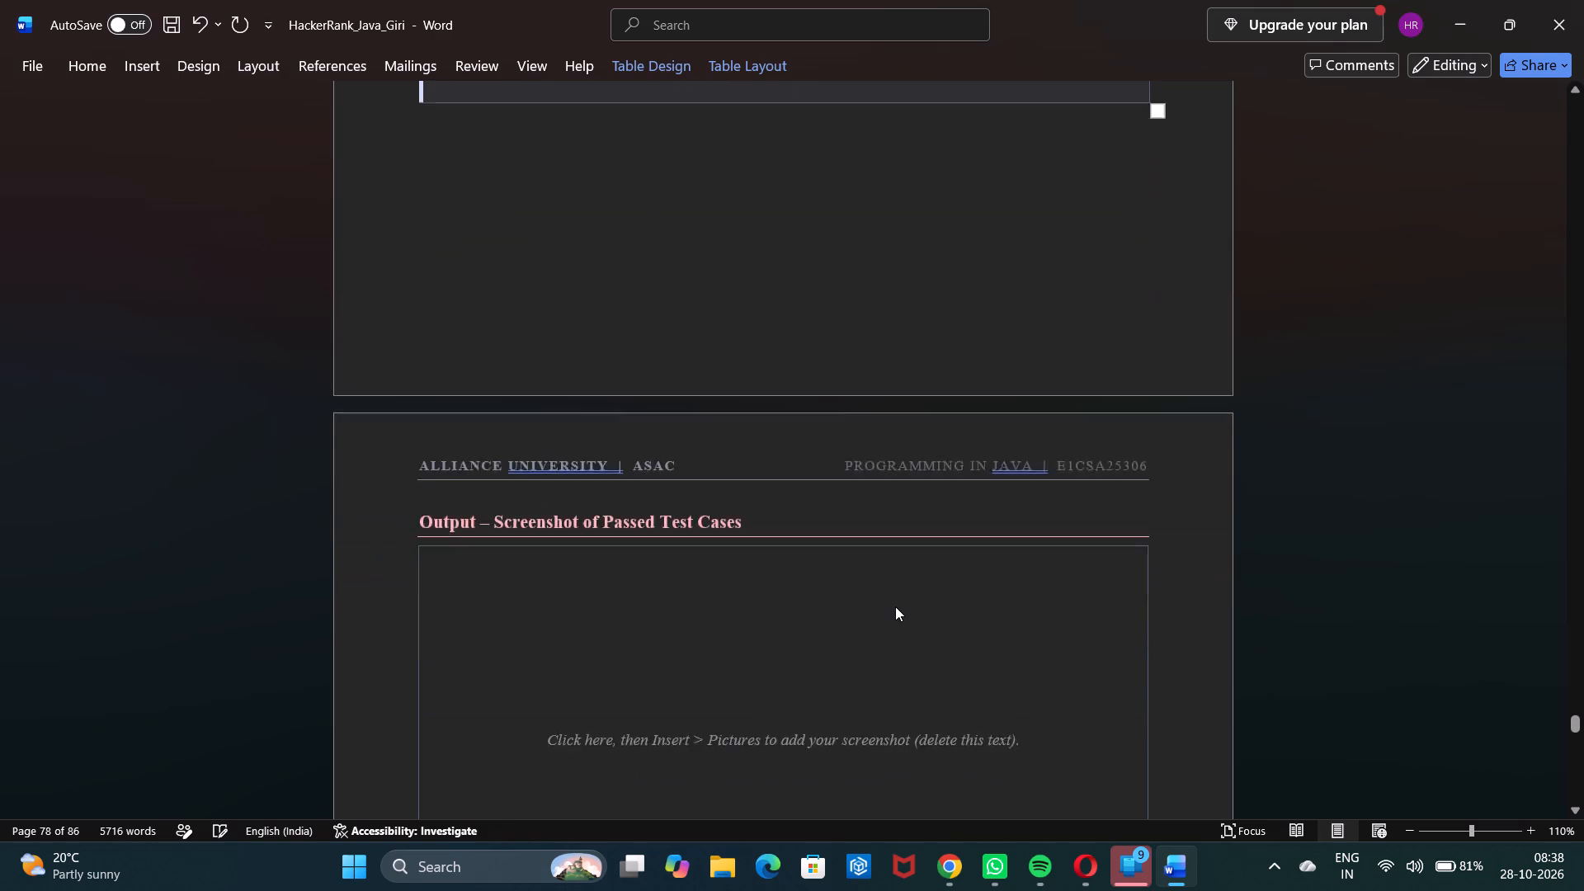
{"action": "scroll", "coordinate": [895, 606], "scroll_direction": "down", "scroll_amount": 1}
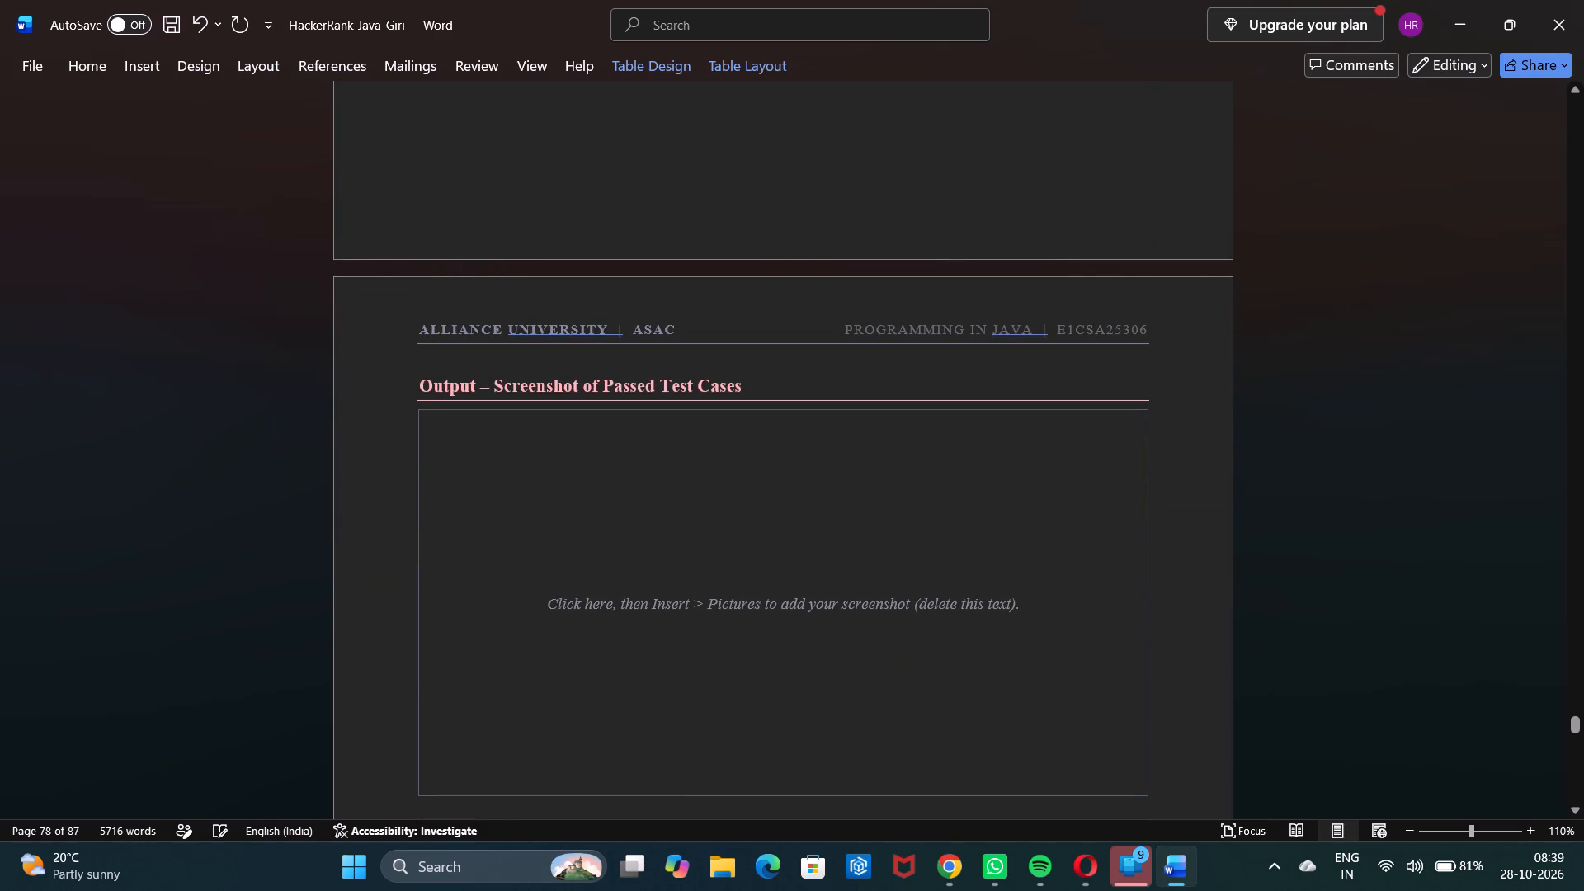
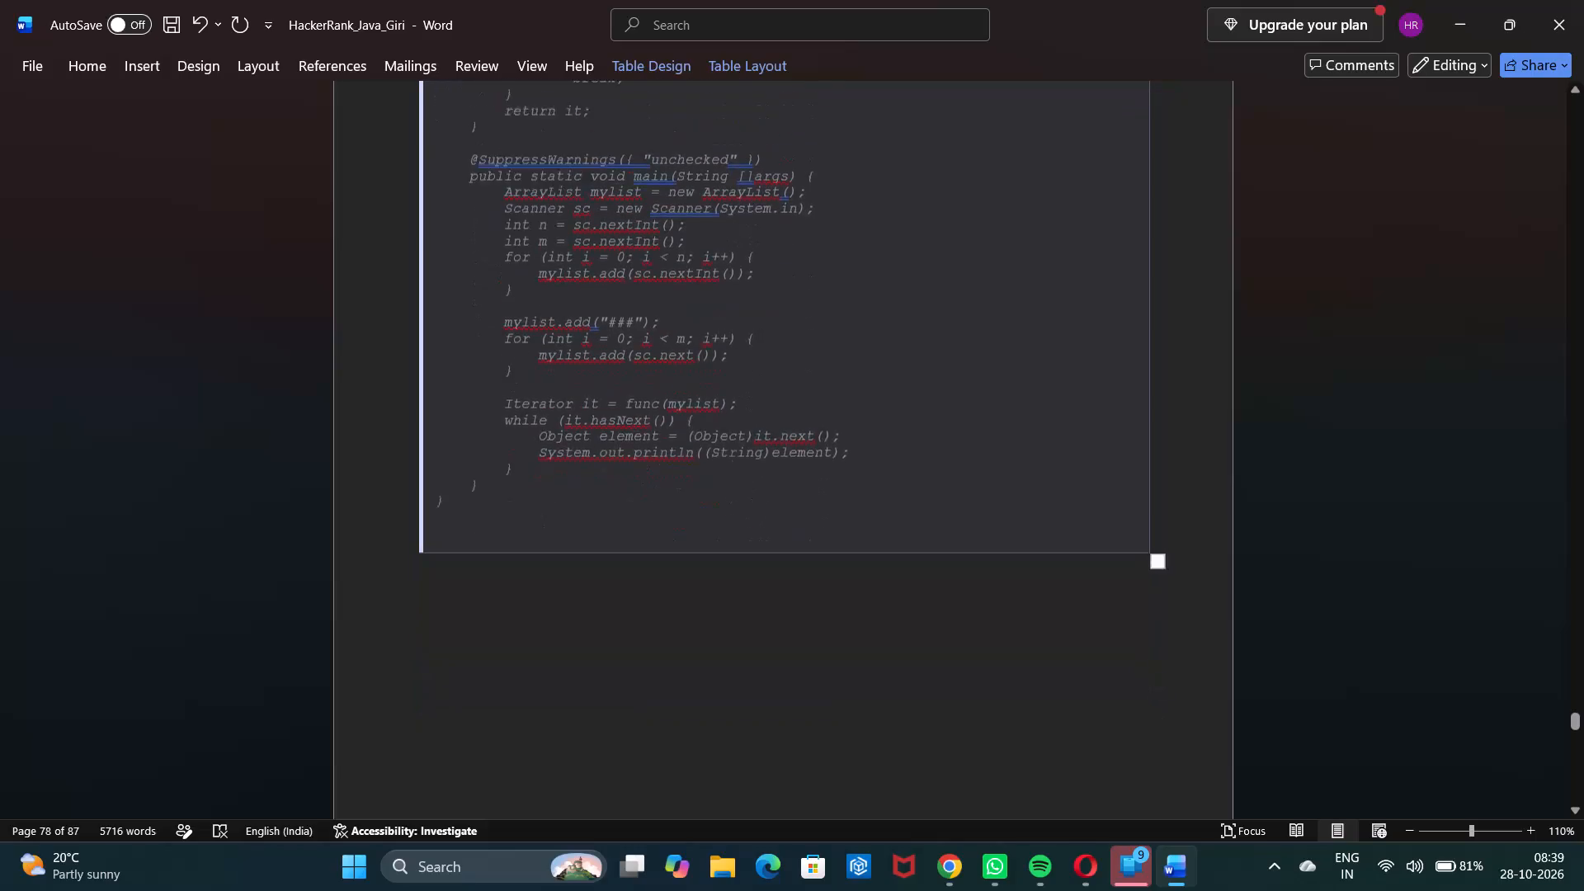
Switch to Chrome and submit the Java Iterator code loaded in the challenge editor.
{"action": "scroll", "coordinate": [1040, 604], "scroll_direction": "down", "scroll_amount": 1}
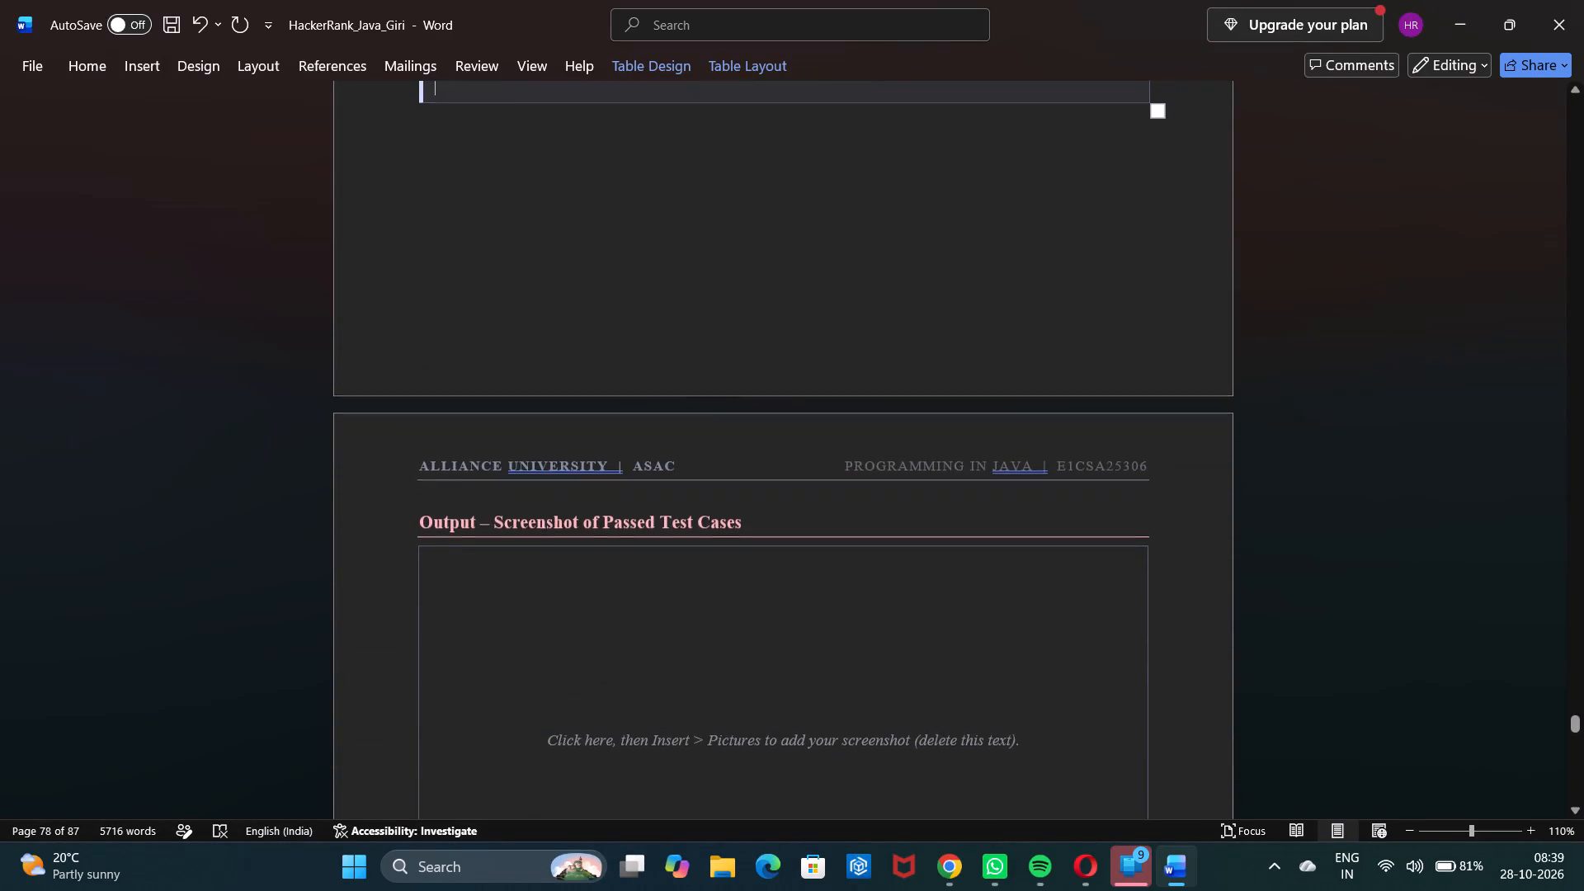
{"action": "scroll", "coordinate": [1040, 604], "scroll_direction": "down", "scroll_amount": 1}
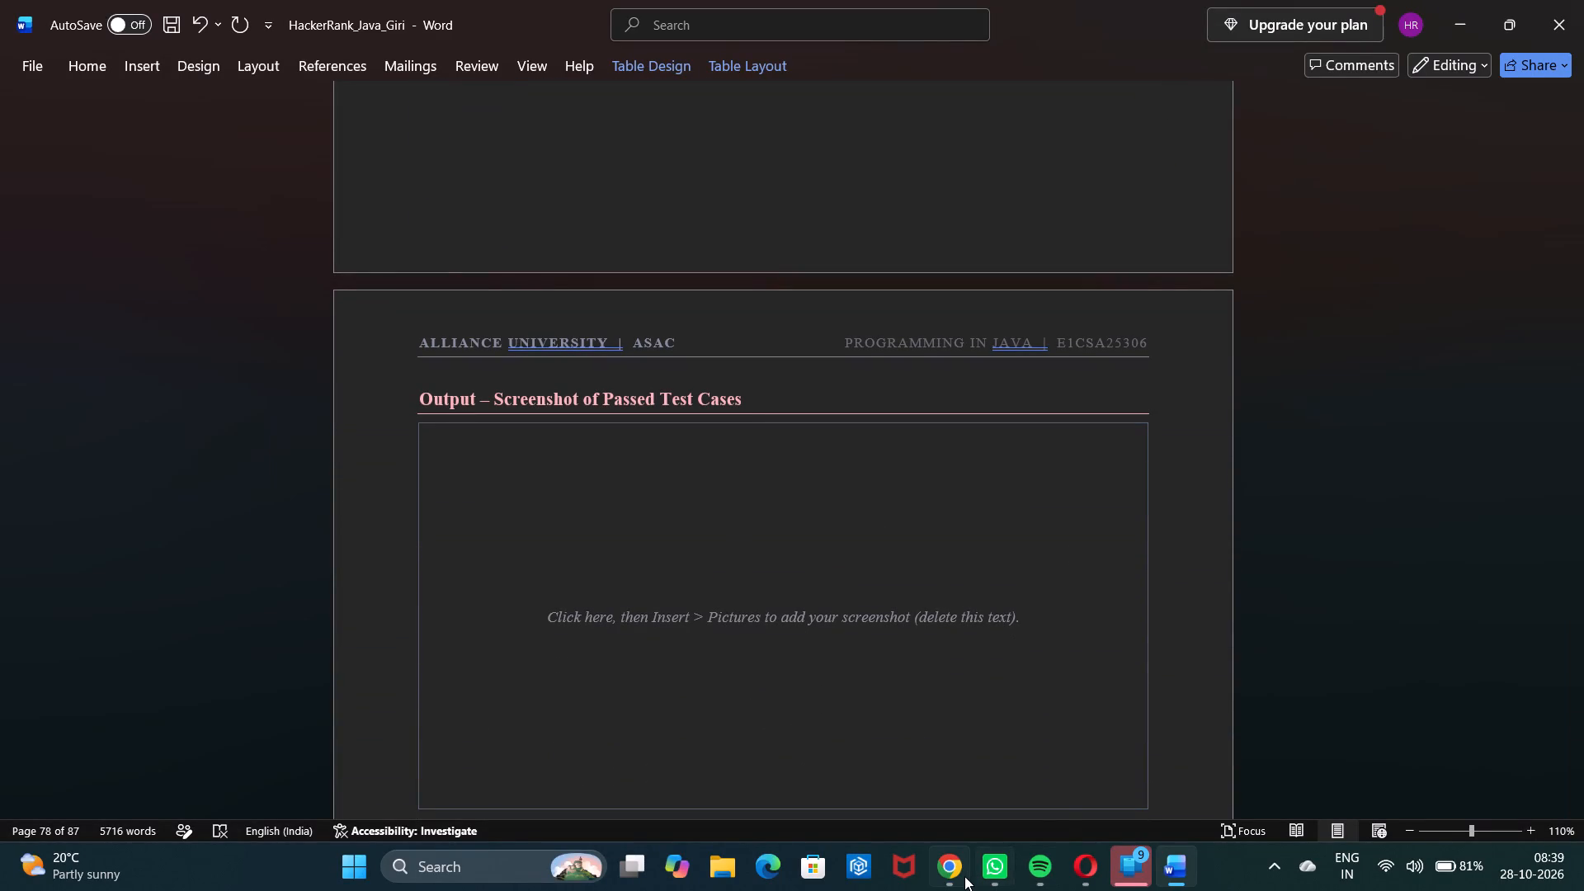
{"action": "left_click", "coordinate": [964, 876]}
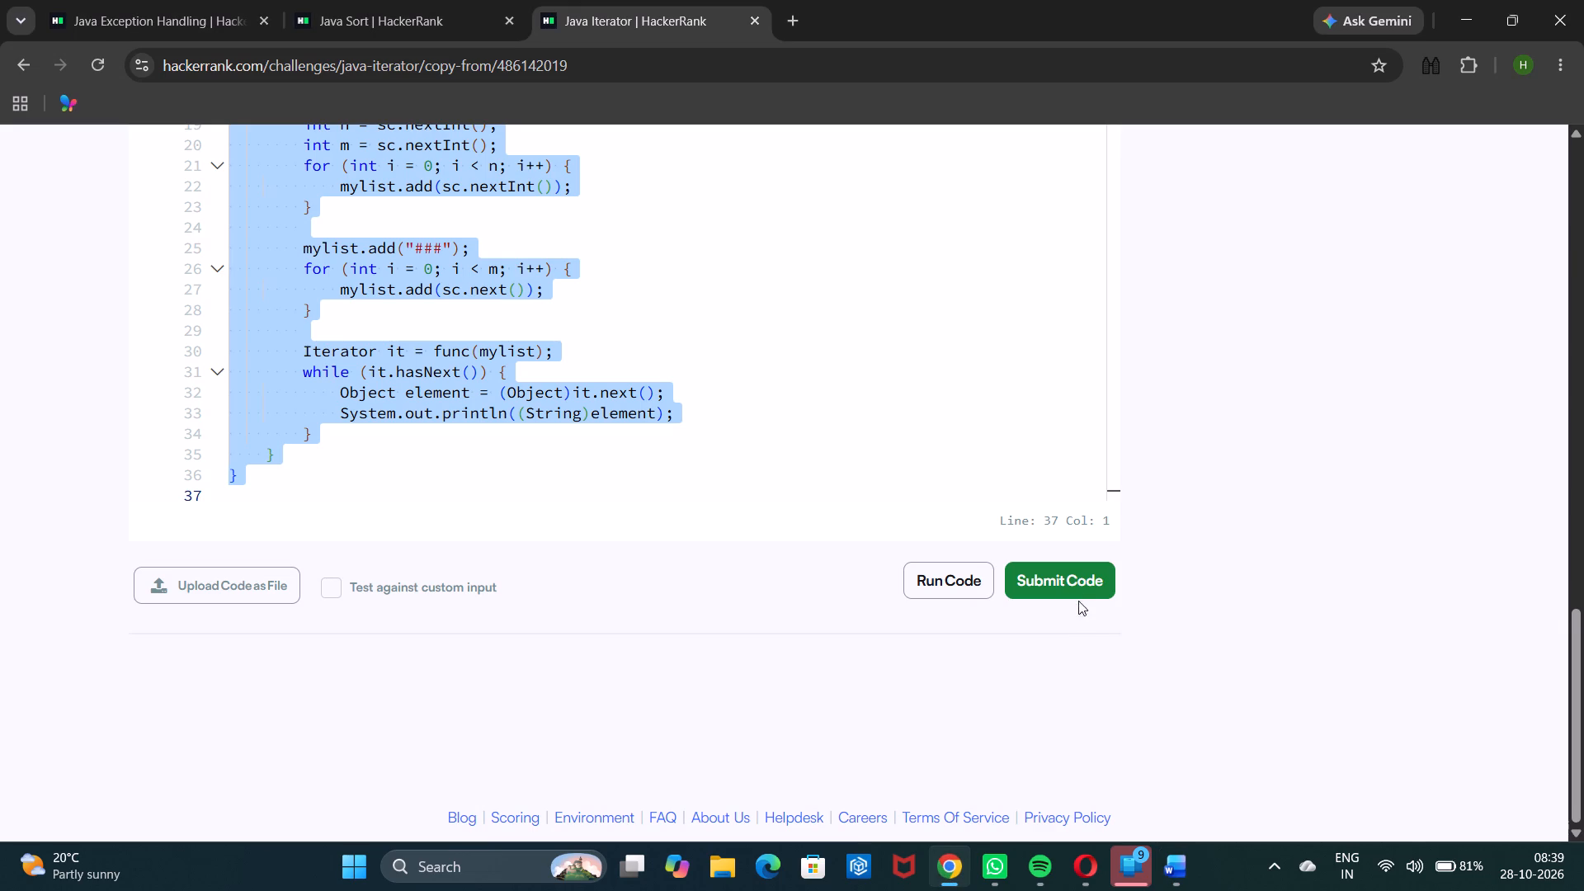
{"action": "left_click", "coordinate": [1066, 578]}
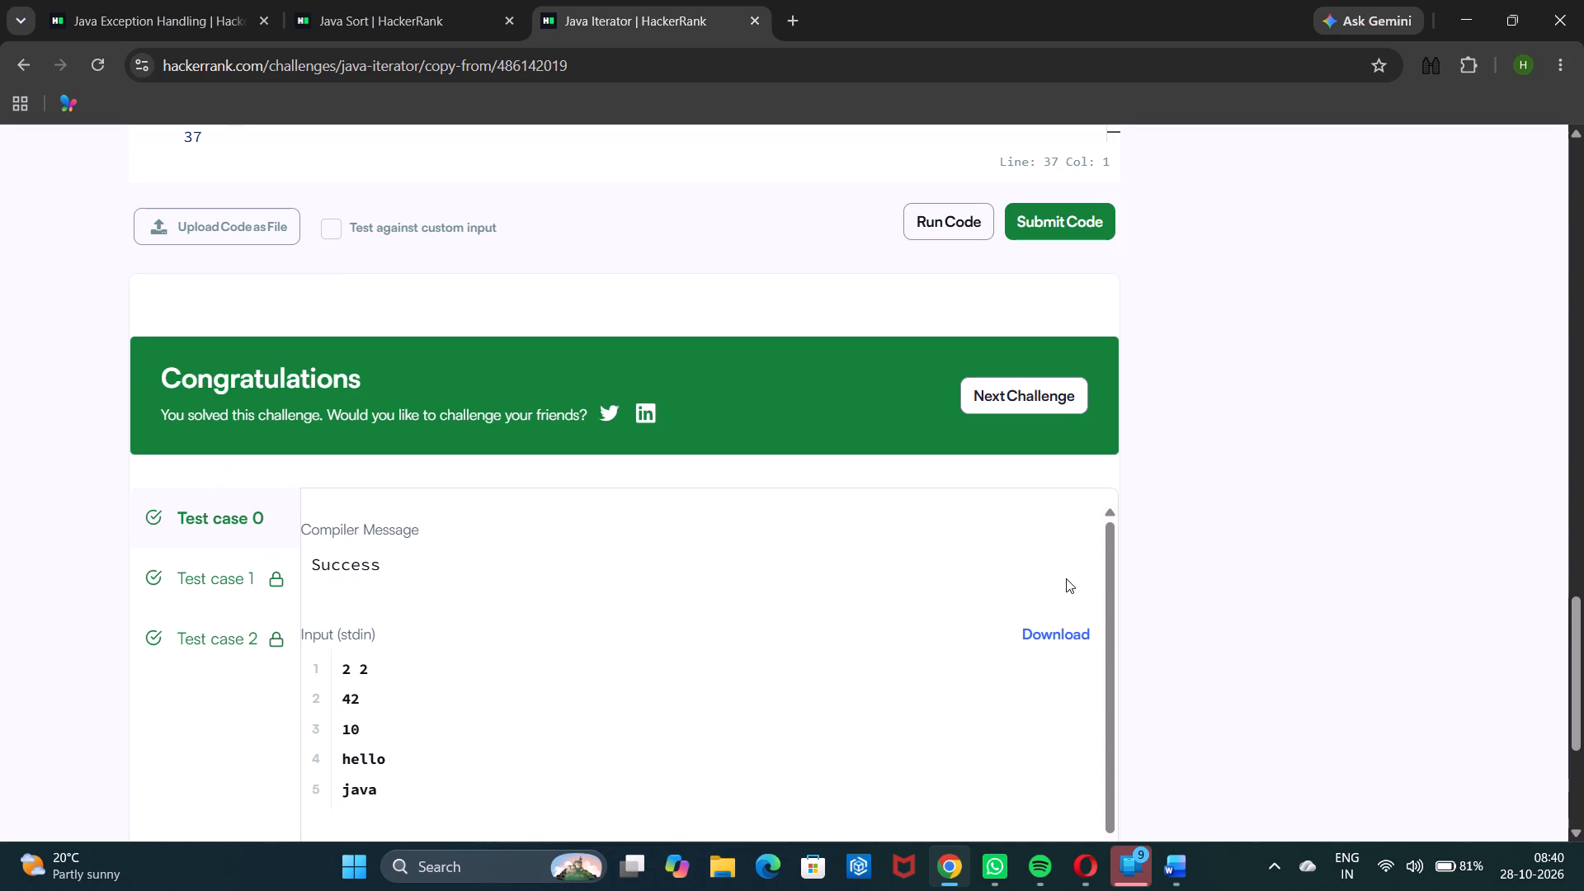
Capture a screen snip of the Java Iterator Congratulations banner together with the test case results beneath it.
{"action": "scroll", "coordinate": [1396, 629], "scroll_direction": "down", "scroll_amount": 1}
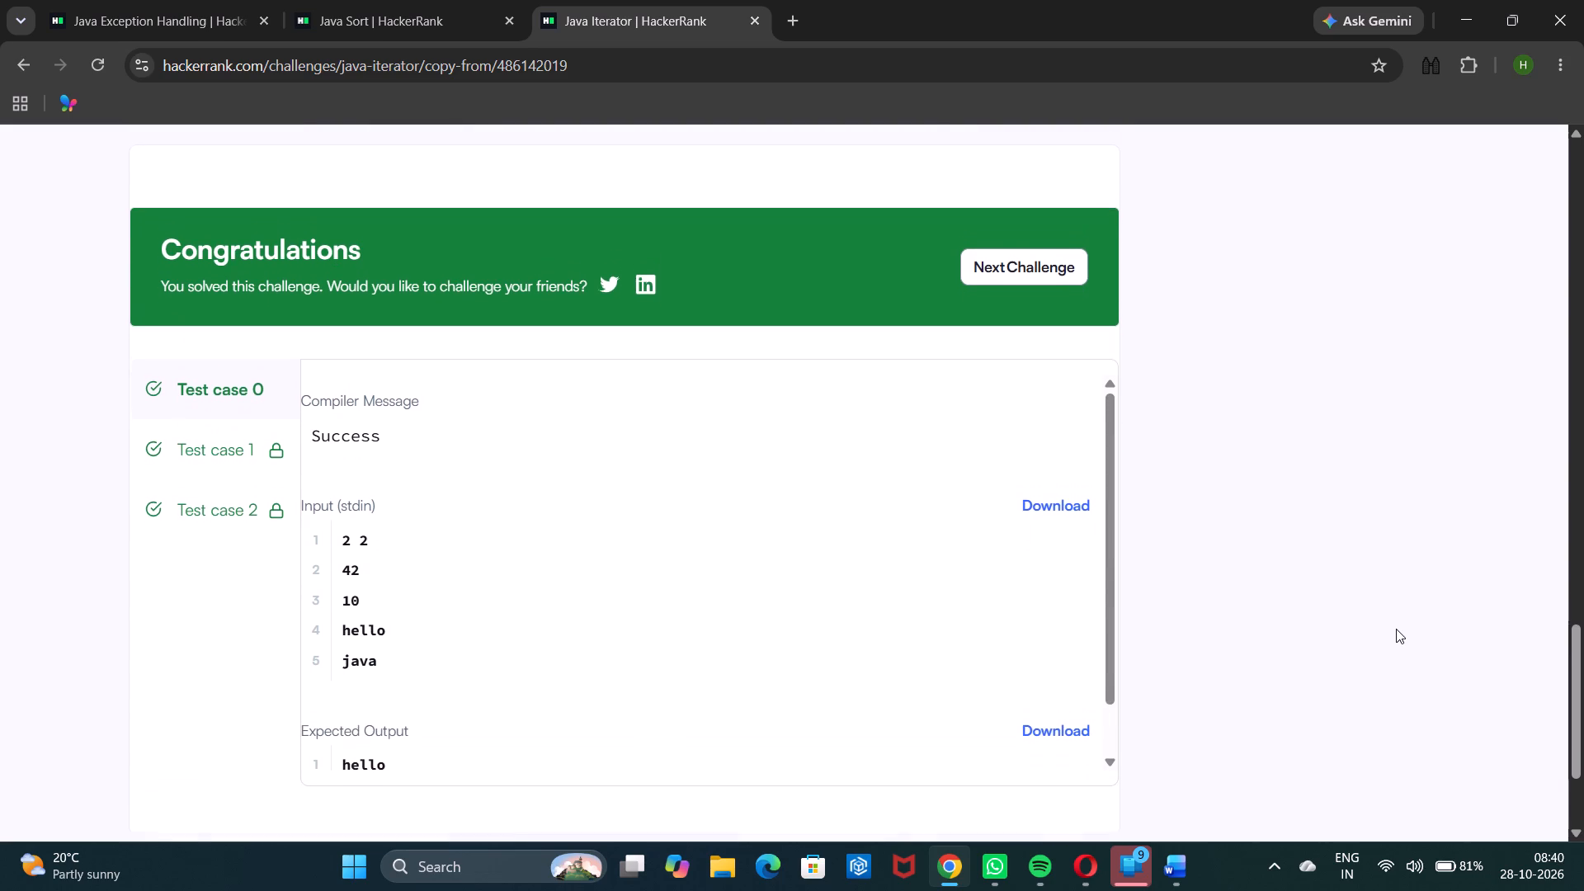
{"action": "scroll", "coordinate": [1396, 629], "scroll_direction": "down", "scroll_amount": 2}
{"action": "key", "text": "shift+super+s"}
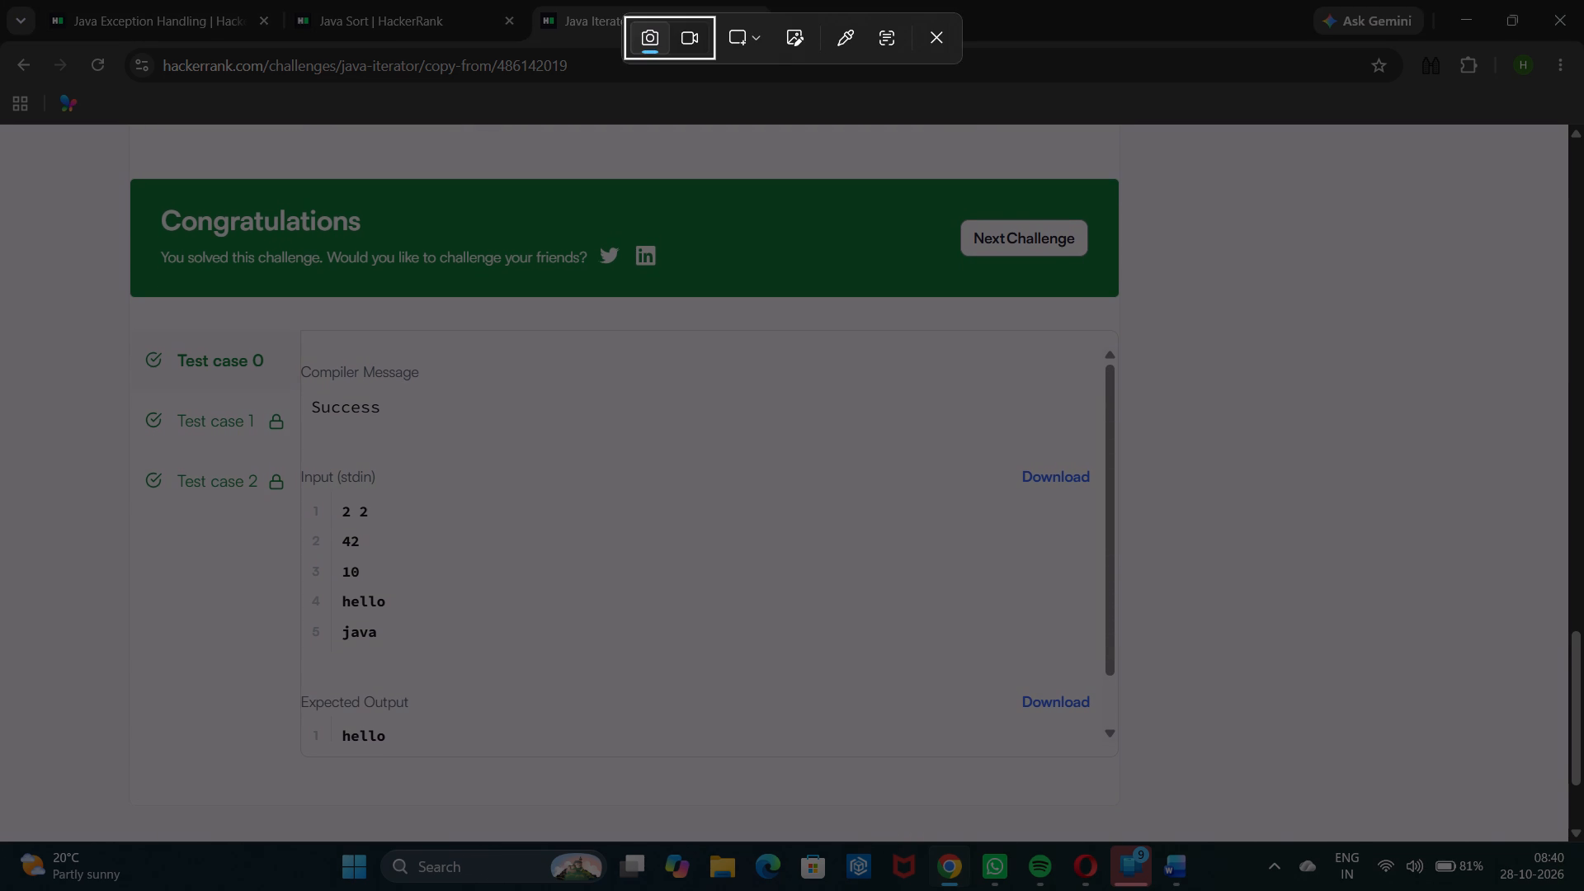
{"action": "left_click_drag", "start_coordinate": [121, 163], "coordinate": [1148, 751]}
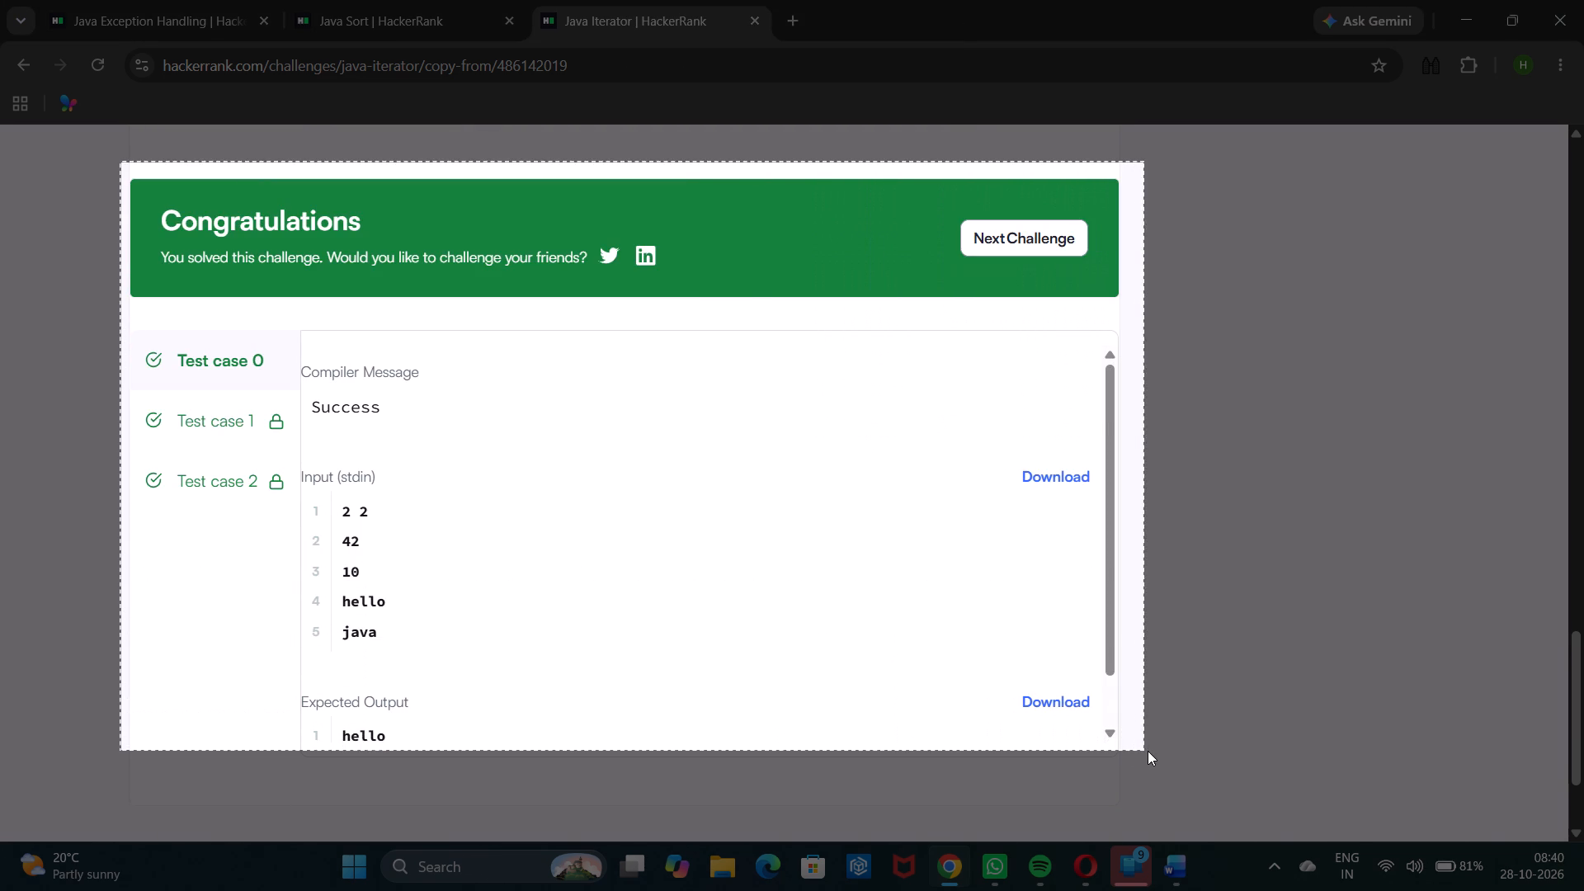
{"action": "left_click_drag", "start_coordinate": [1148, 751], "coordinate": [1151, 757]}
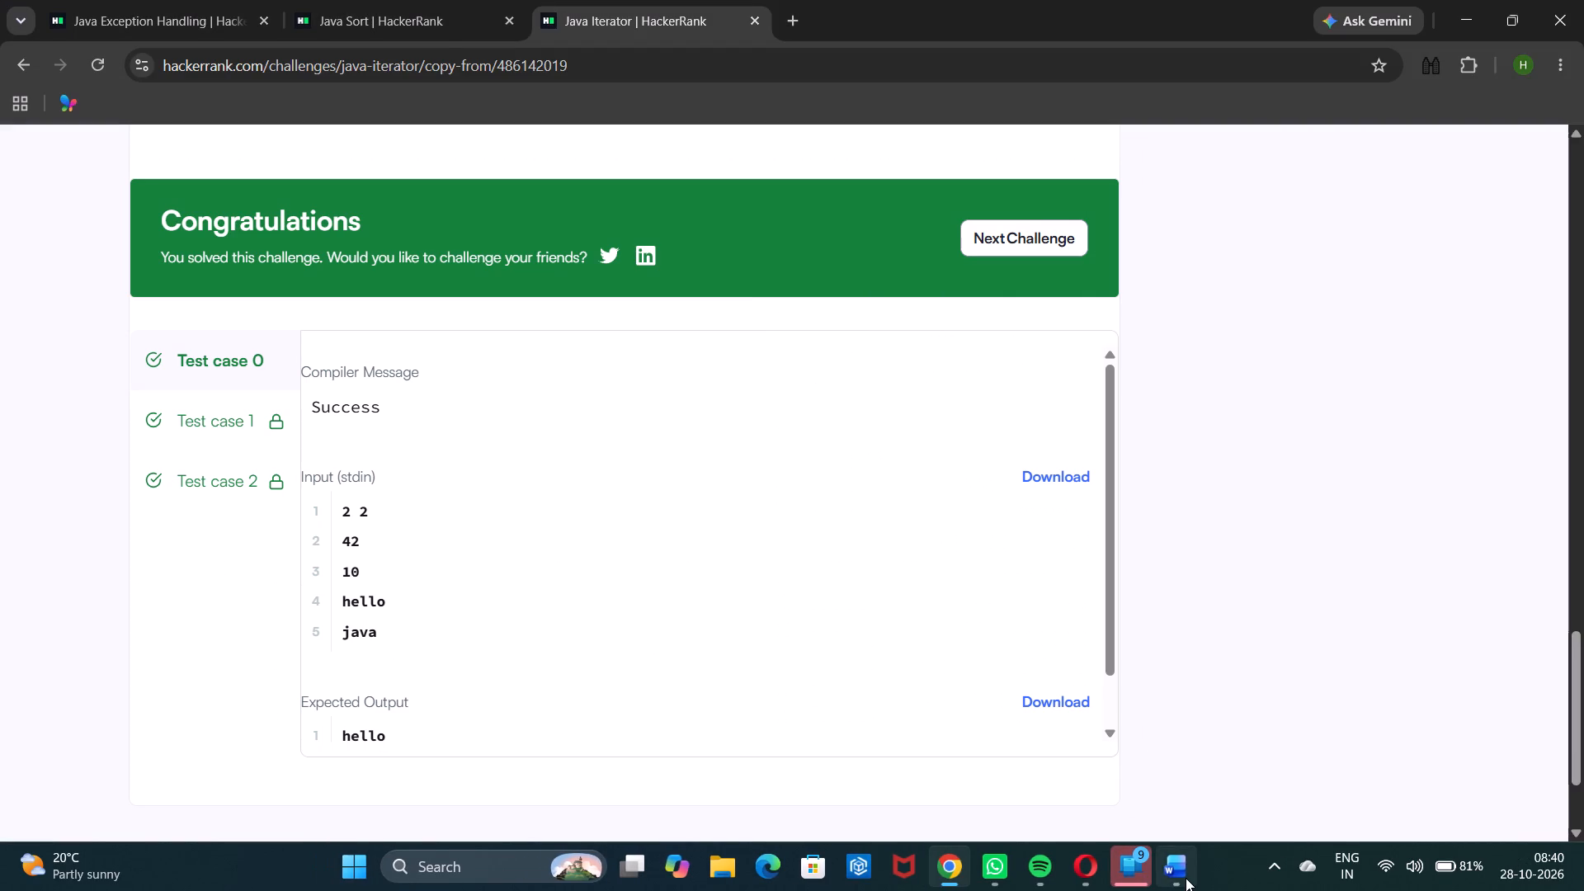
Switch to Word and replace the placeholder text in question 42's passed test cases box with the captured screenshot.
{"action": "left_click", "coordinate": [1186, 878]}
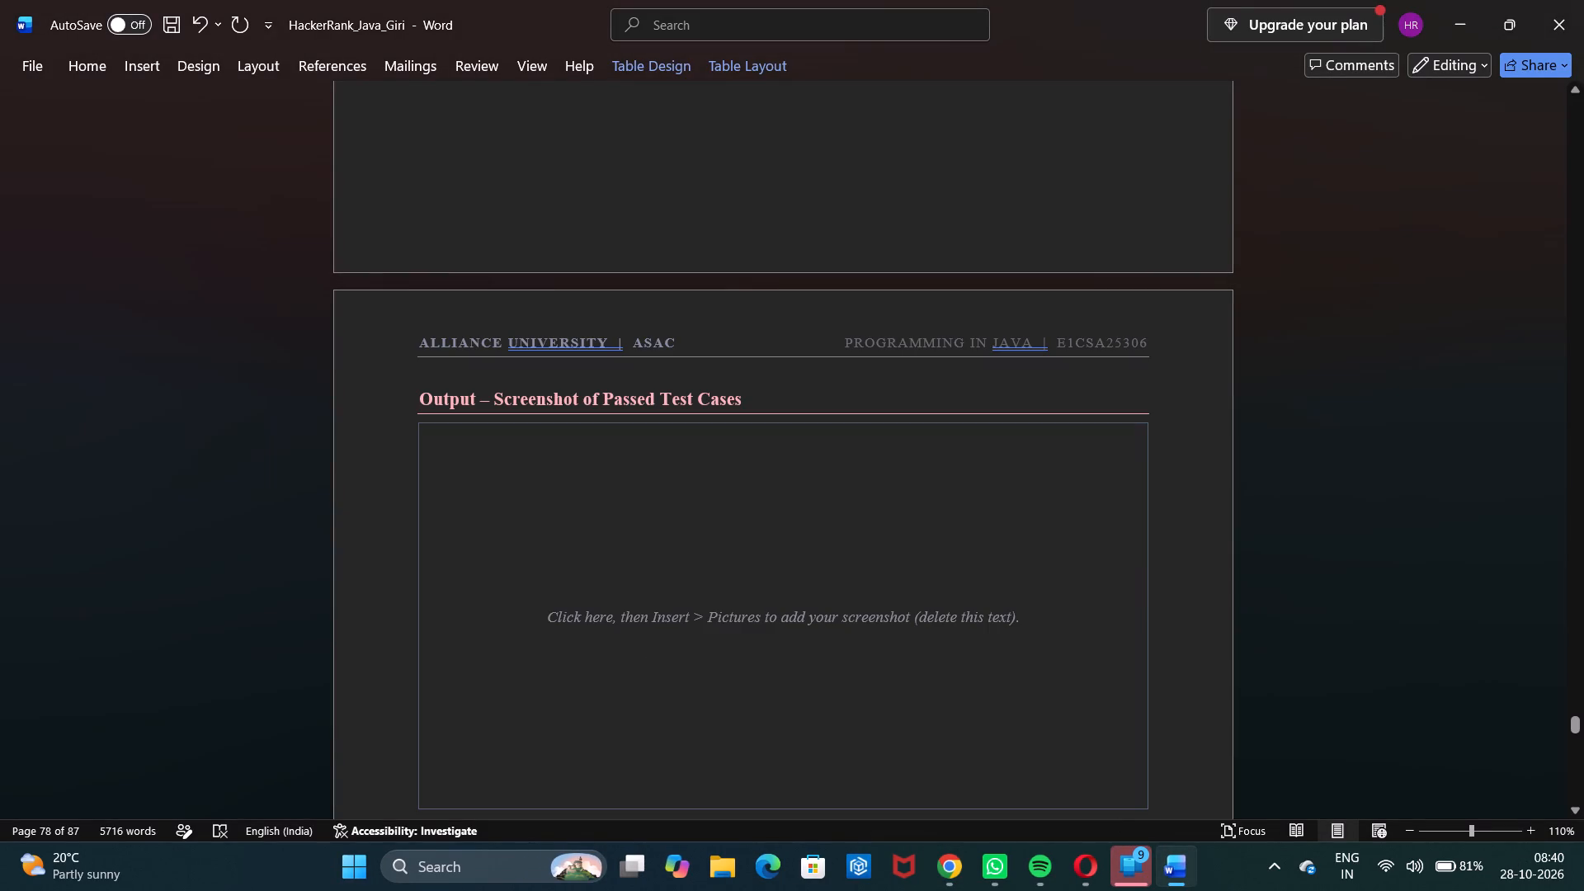
{"action": "left_click", "coordinate": [1027, 616]}
{"action": "left_click_drag", "start_coordinate": [1027, 616], "coordinate": [495, 635]}
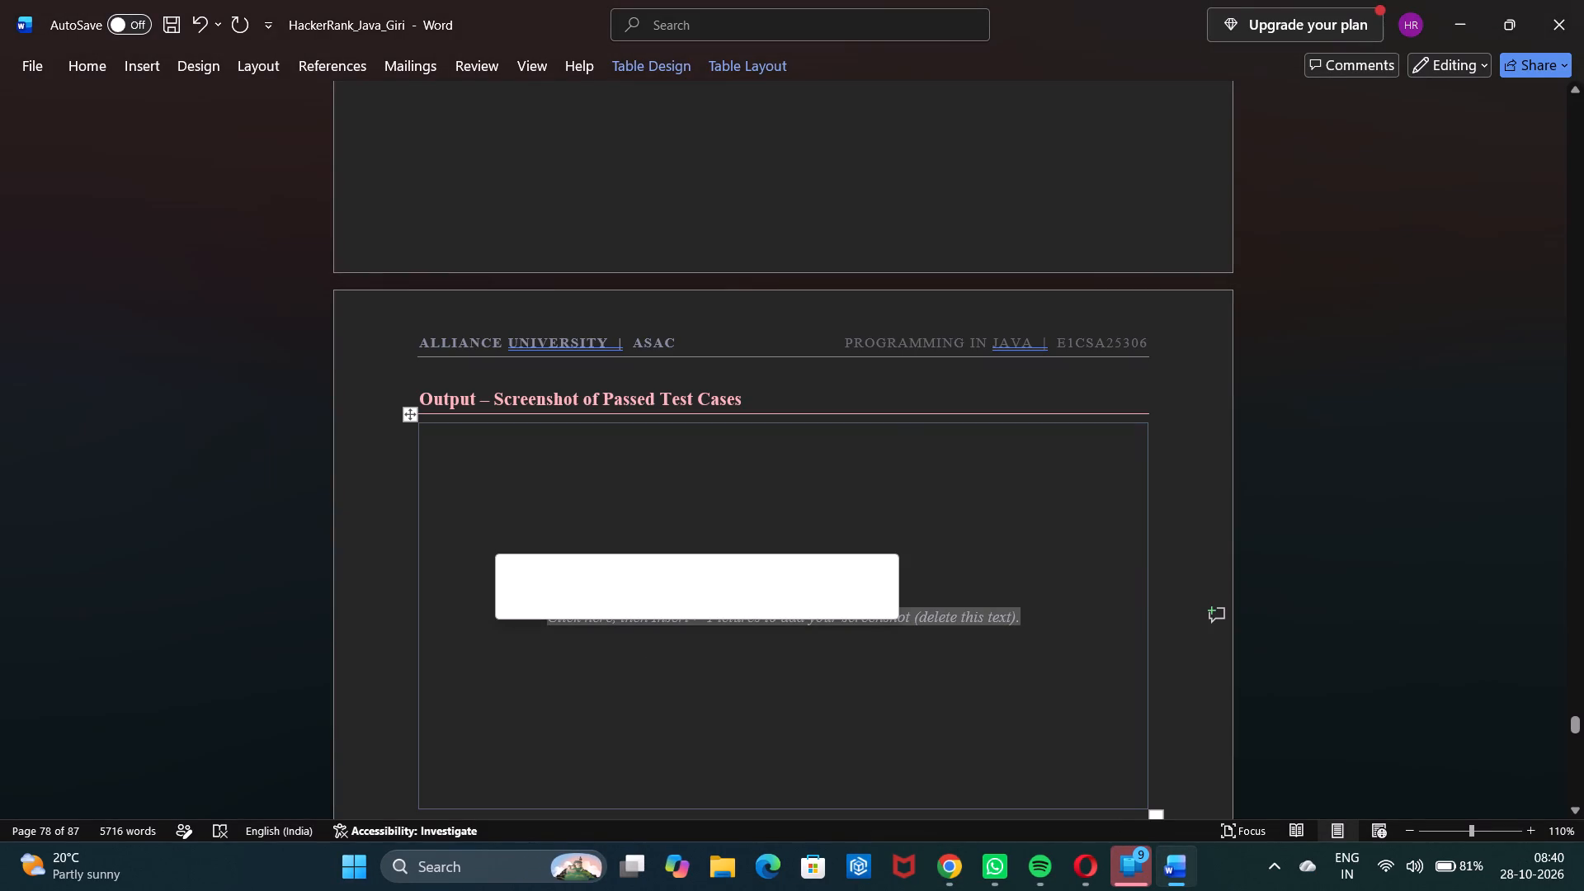
{"action": "key", "text": "ctrl+v"}
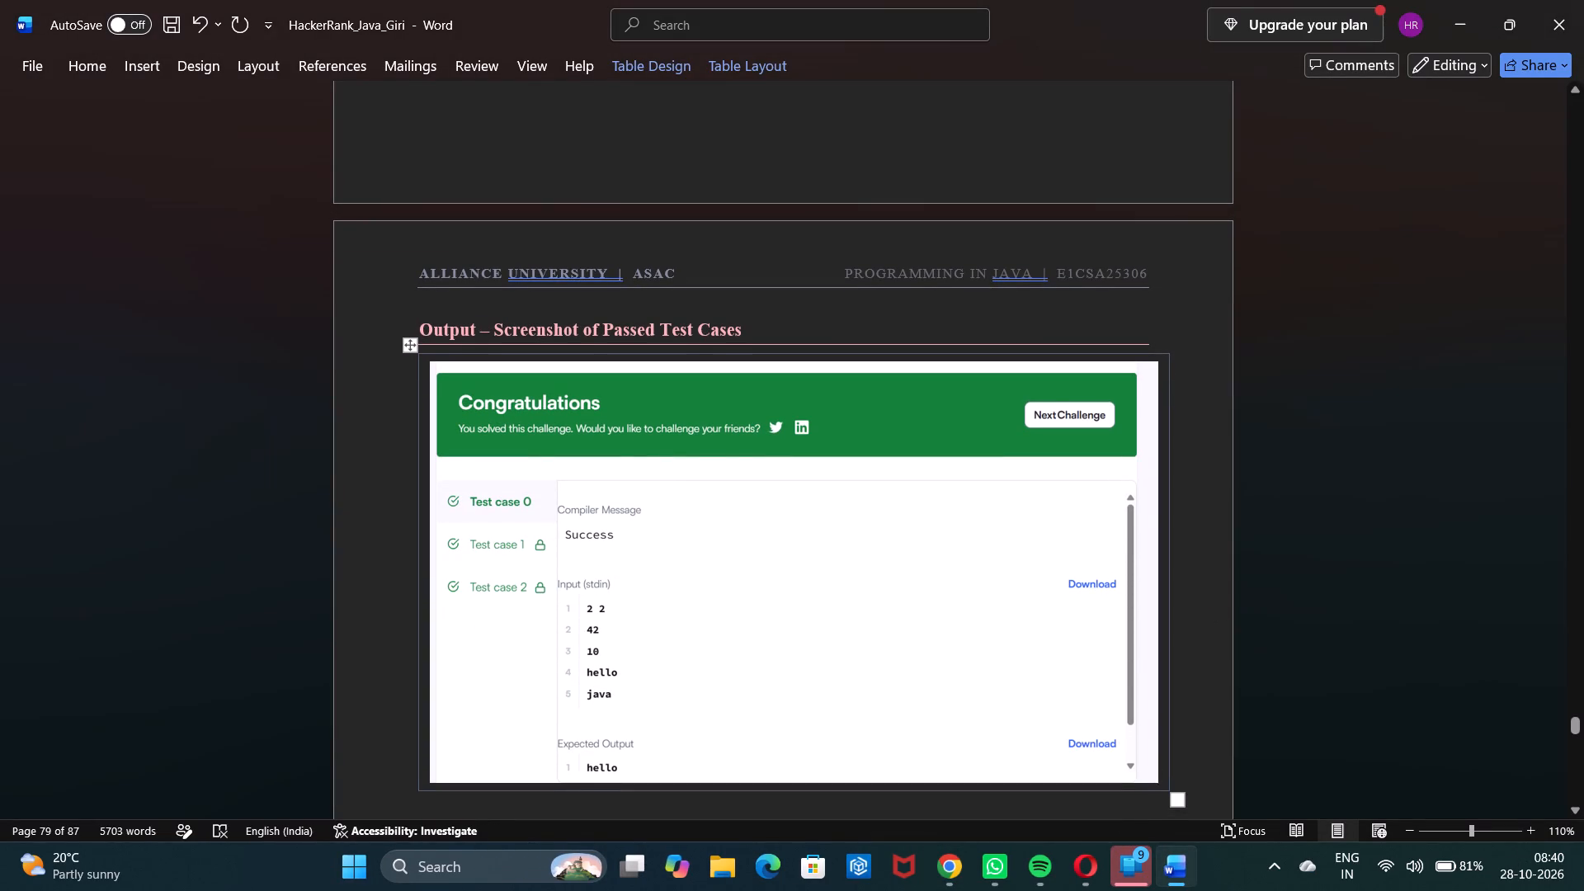
Open the HackerRank link of question 43, Java Map, from the report's question table.
{"action": "scroll", "coordinate": [1297, 621], "scroll_direction": "down", "scroll_amount": 8}
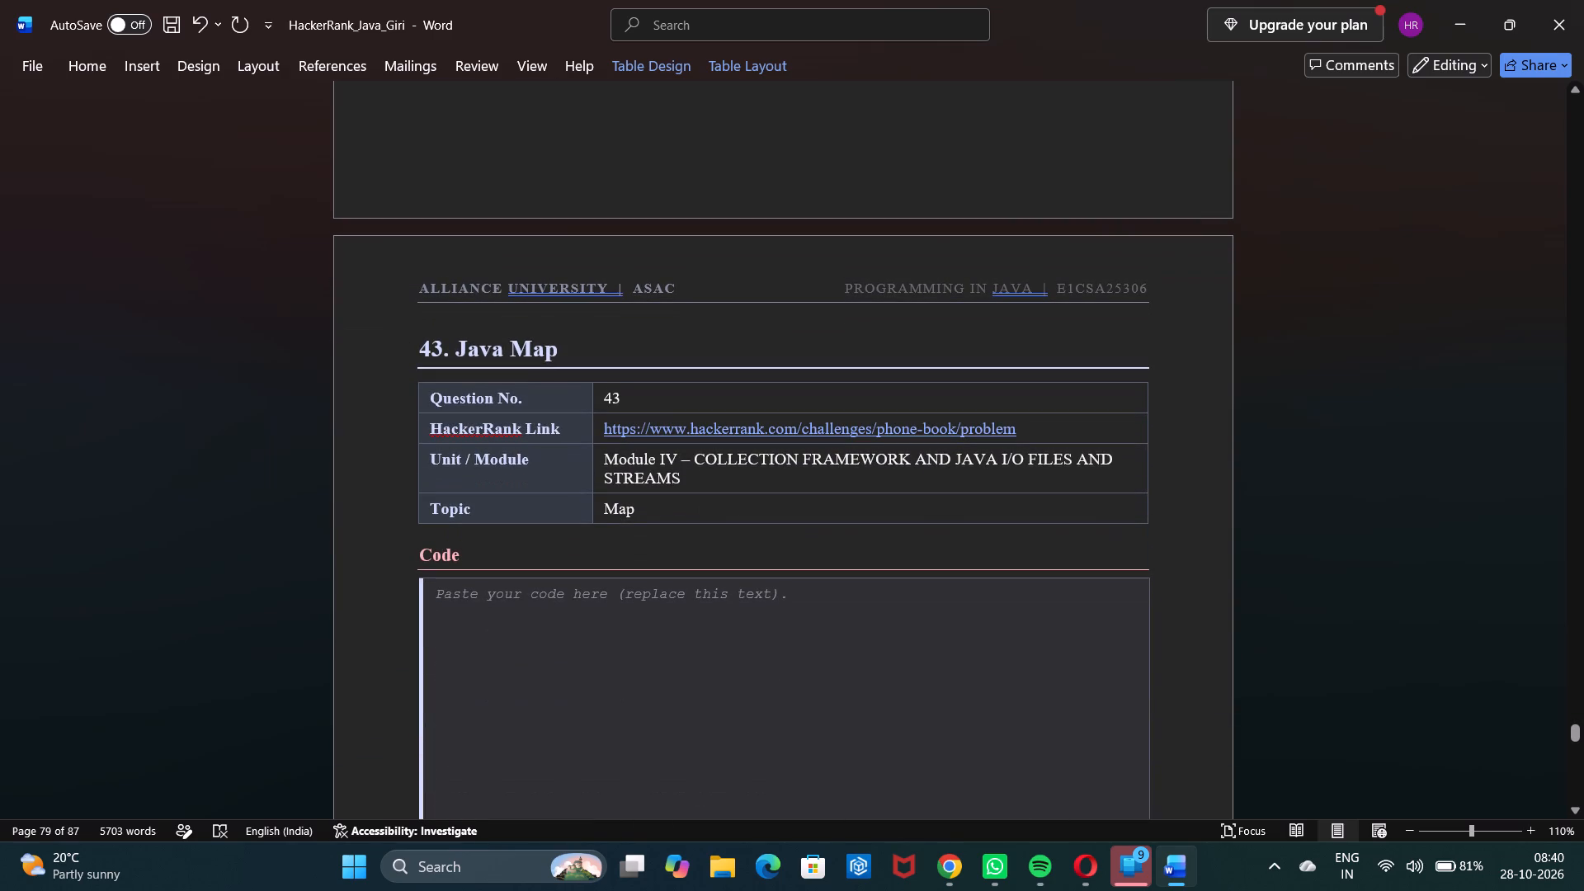
{"action": "left_click", "coordinate": [836, 430], "text": "ctrl"}
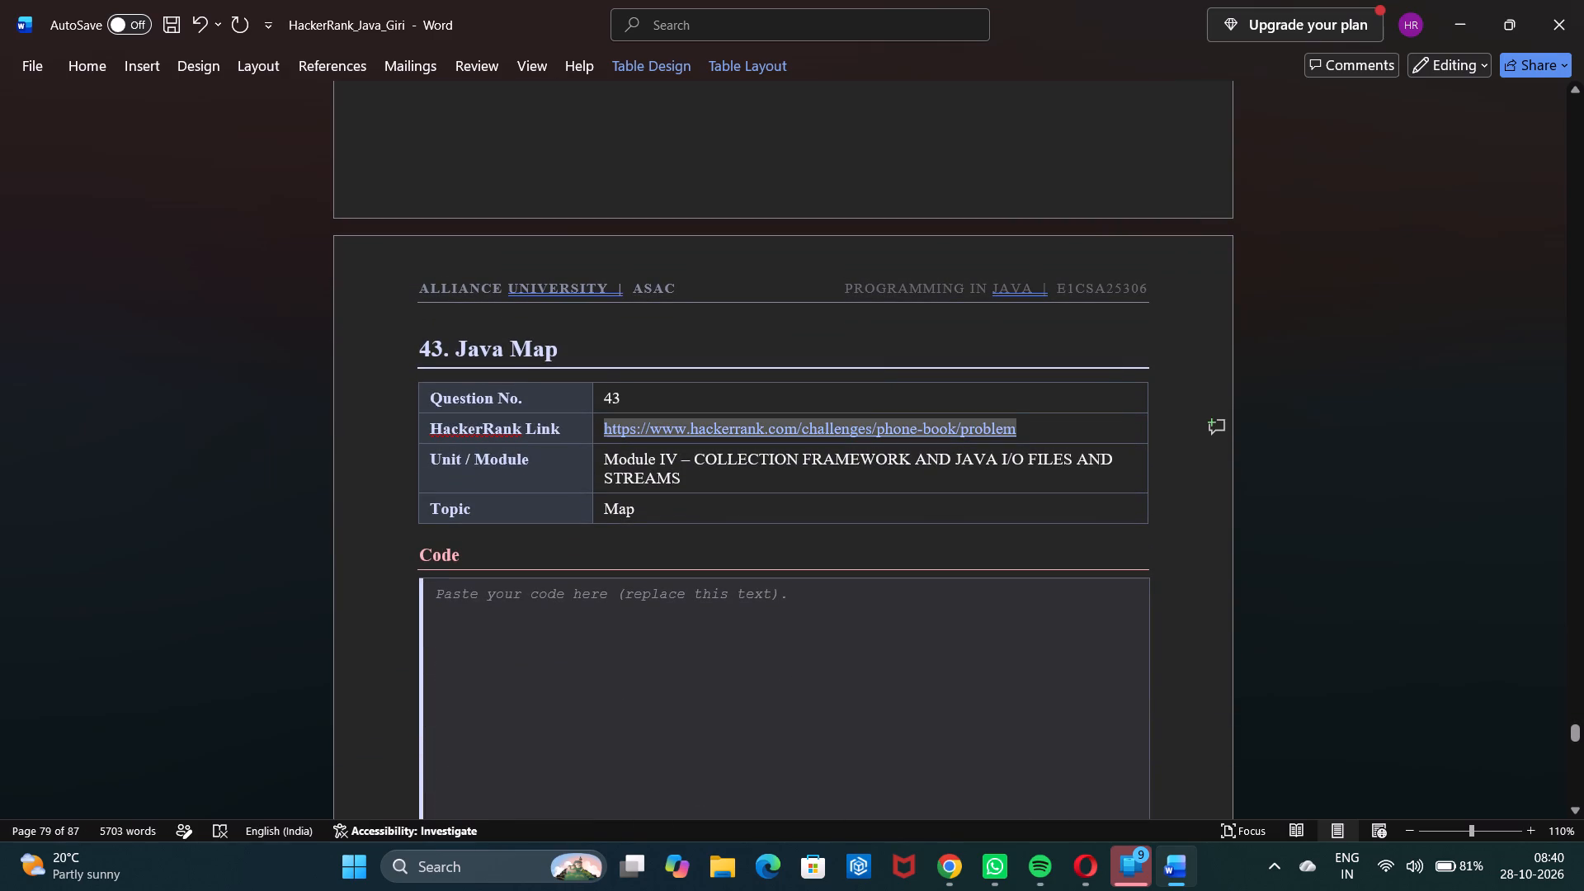
{"action": "left_click", "coordinate": [813, 431]}
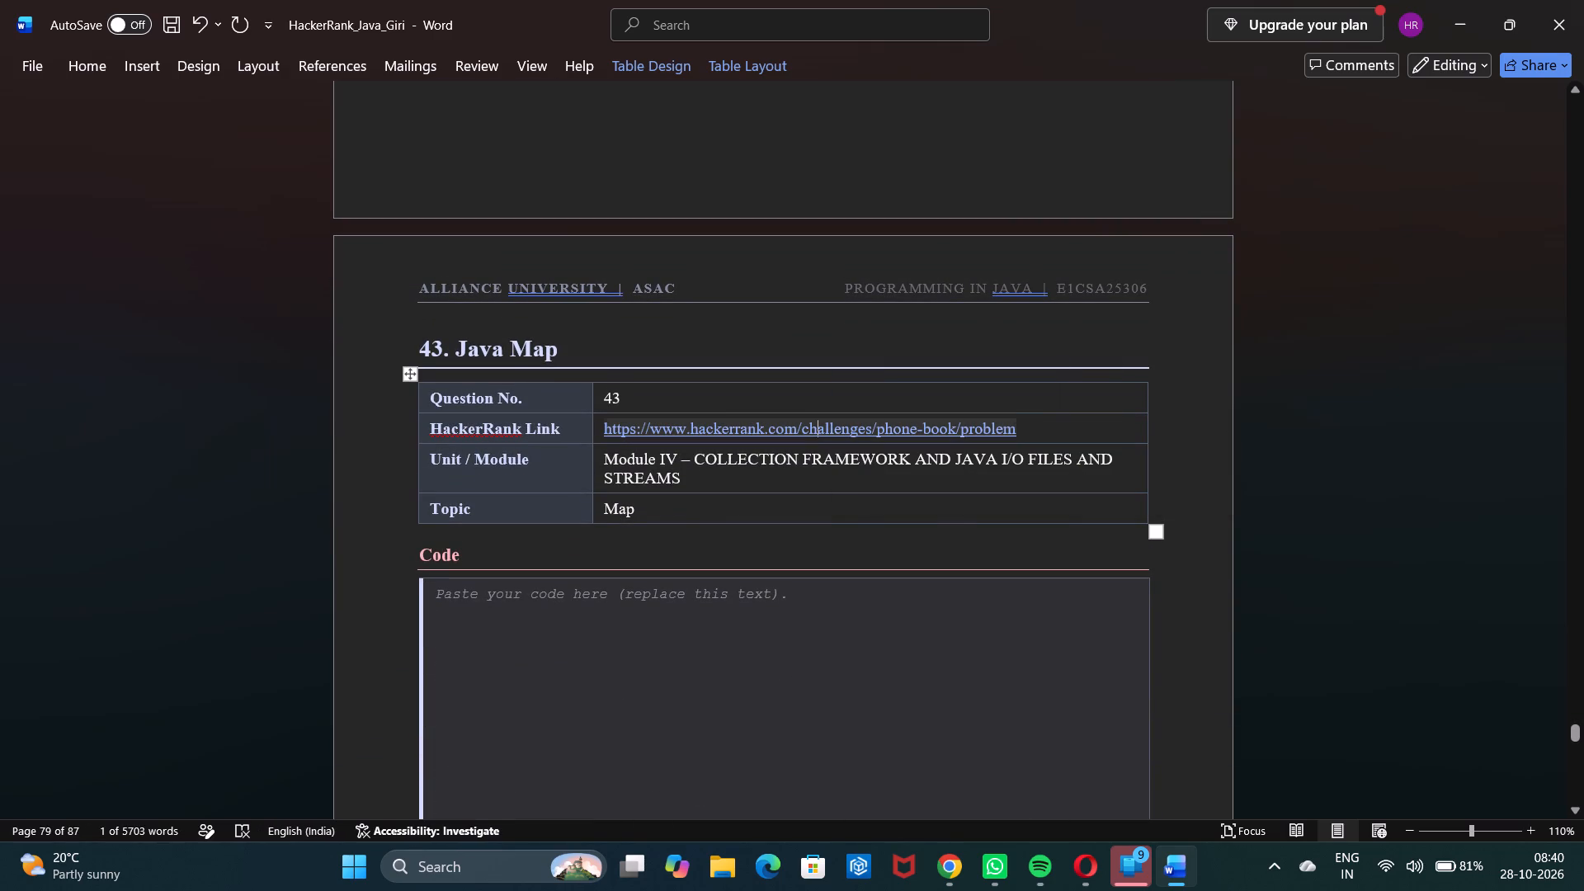
{"action": "left_click", "coordinate": [813, 431], "text": "ctrl"}
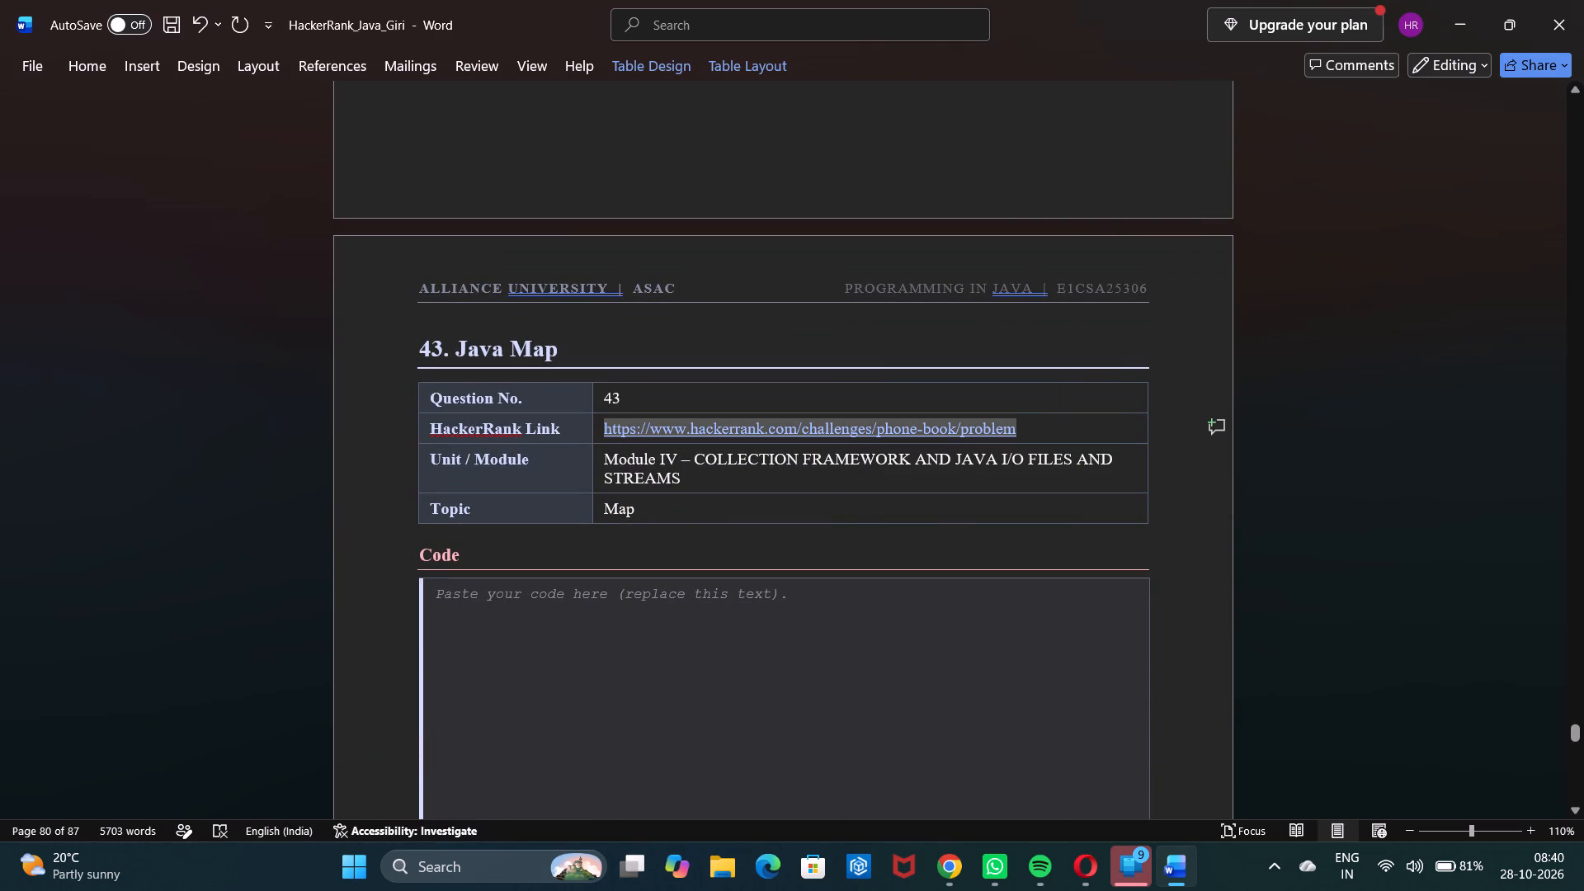
{"action": "left_click", "coordinate": [803, 427], "text": "ctrl"}
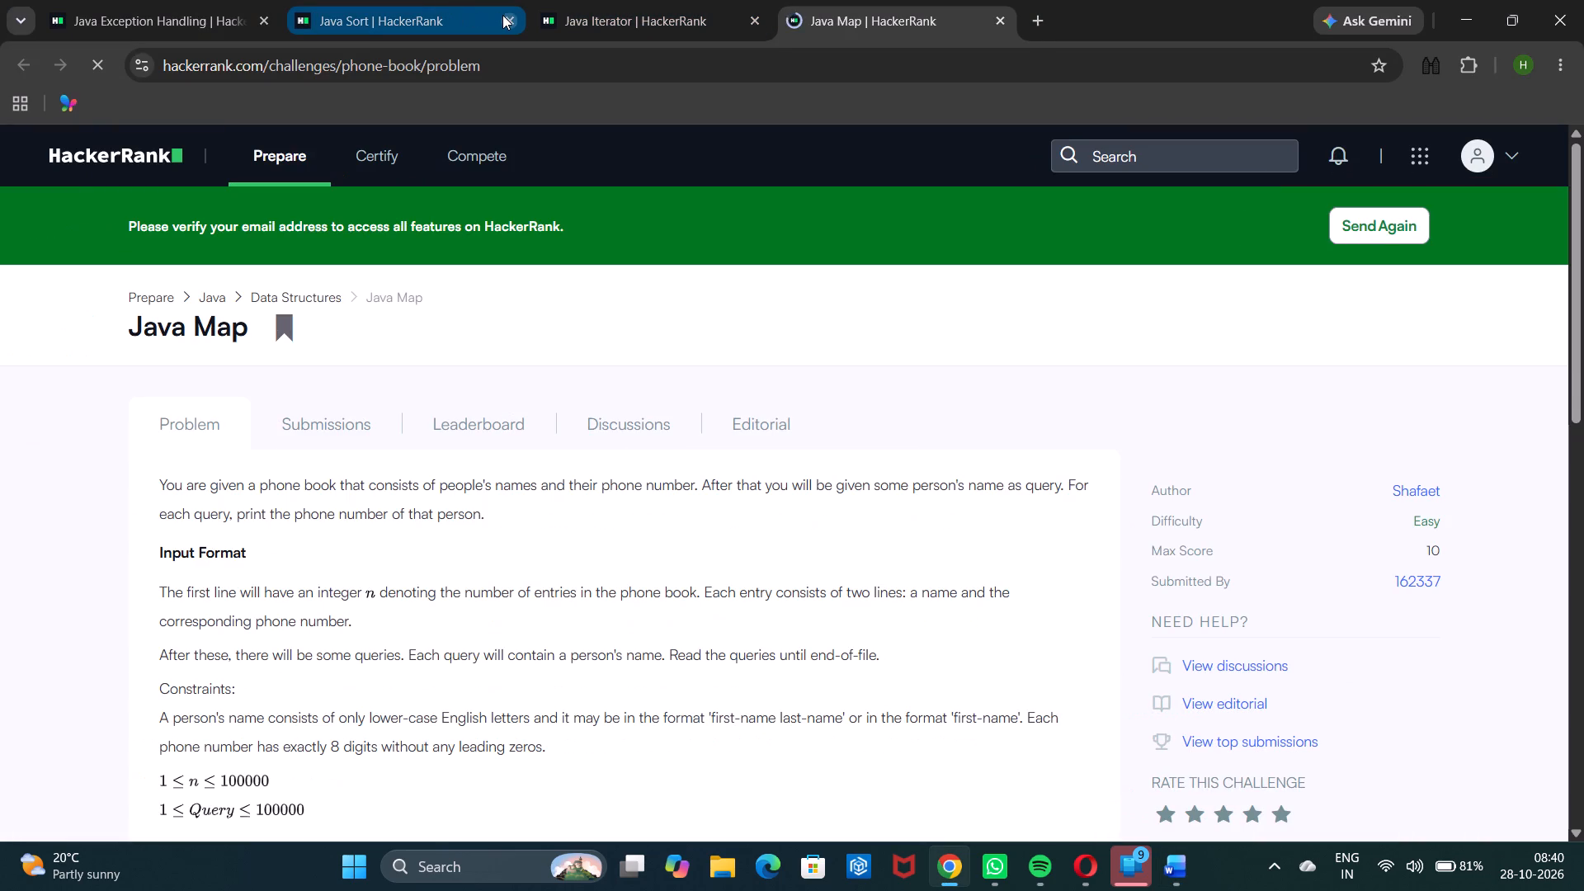
Close the Java Sort and Java Iterator browser tabs.
{"action": "left_click", "coordinate": [507, 18]}
{"action": "left_click", "coordinate": [507, 18]}
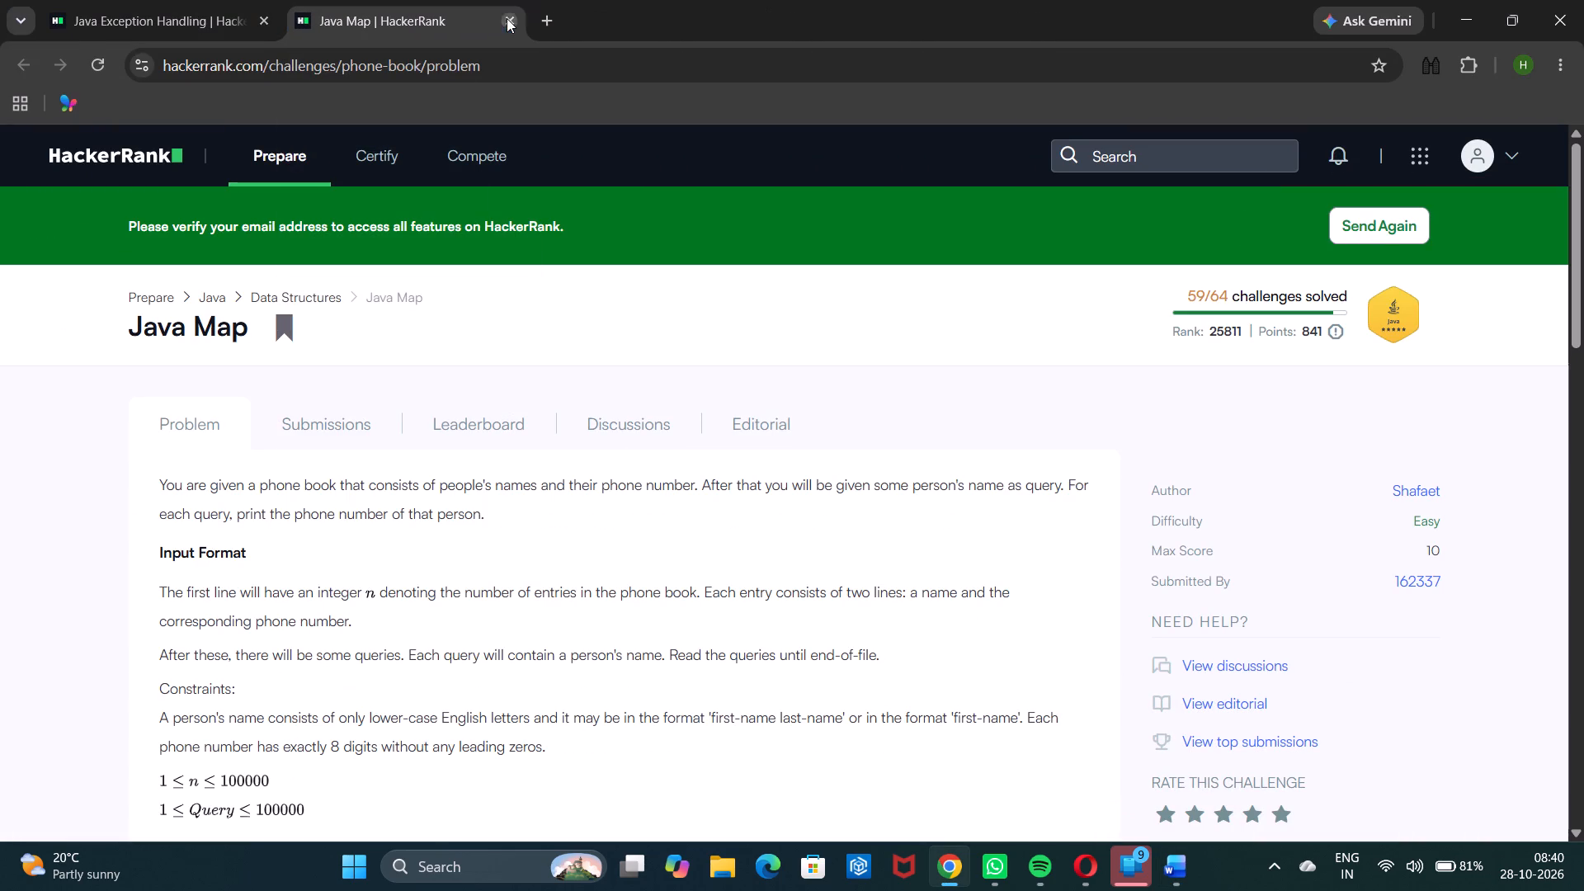
Open the accepted Java Map submission from 9 hours ago and load its code into the challenge editor.
{"action": "left_click", "coordinate": [321, 422]}
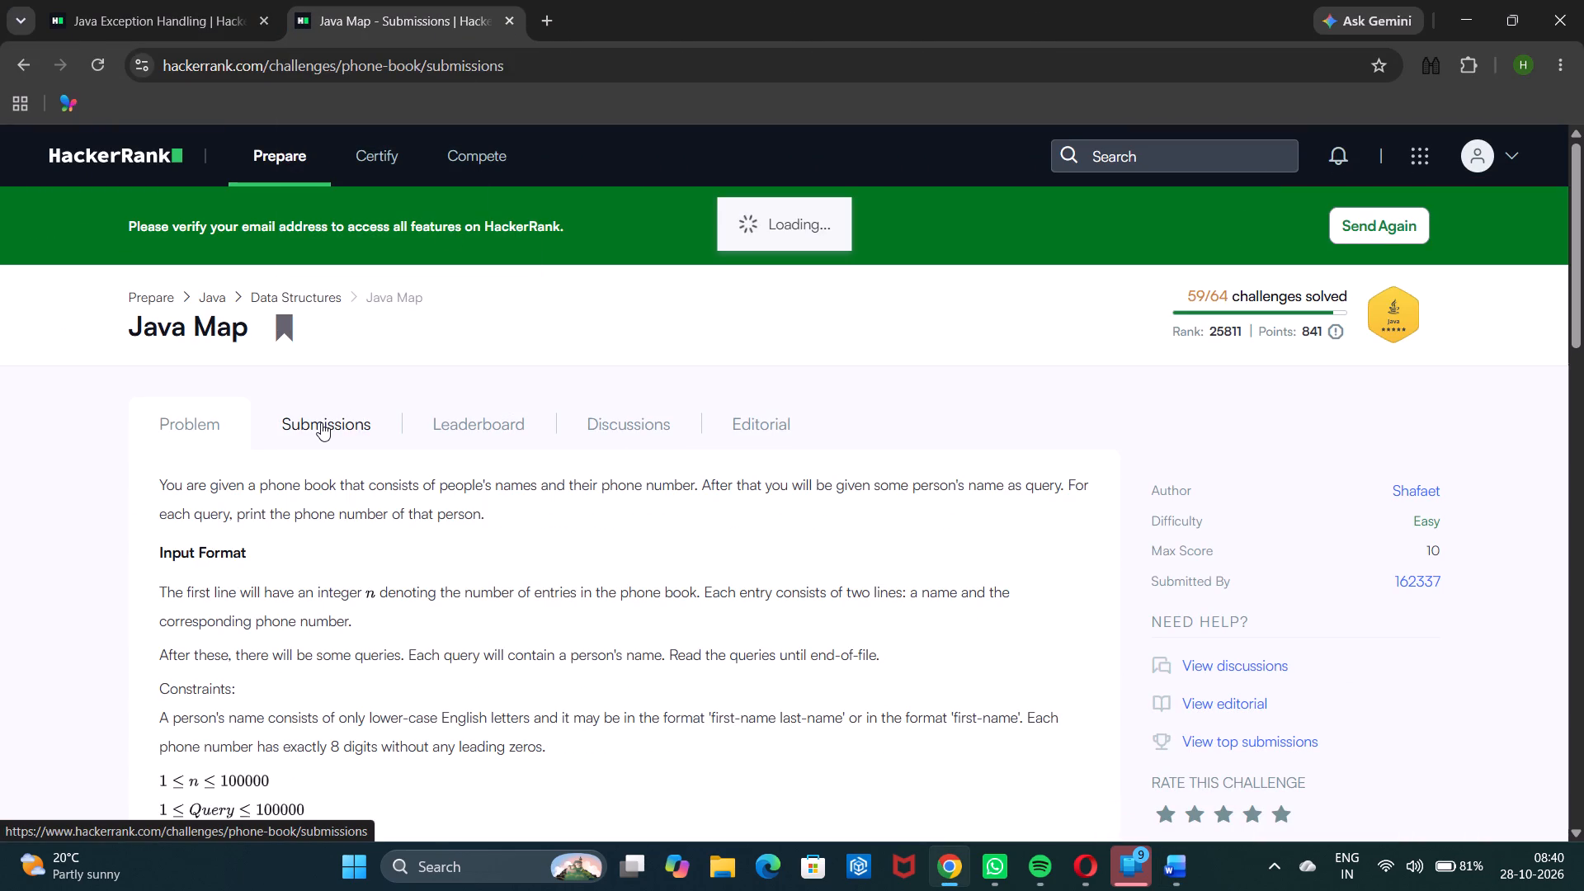
{"action": "left_click", "coordinate": [1051, 531]}
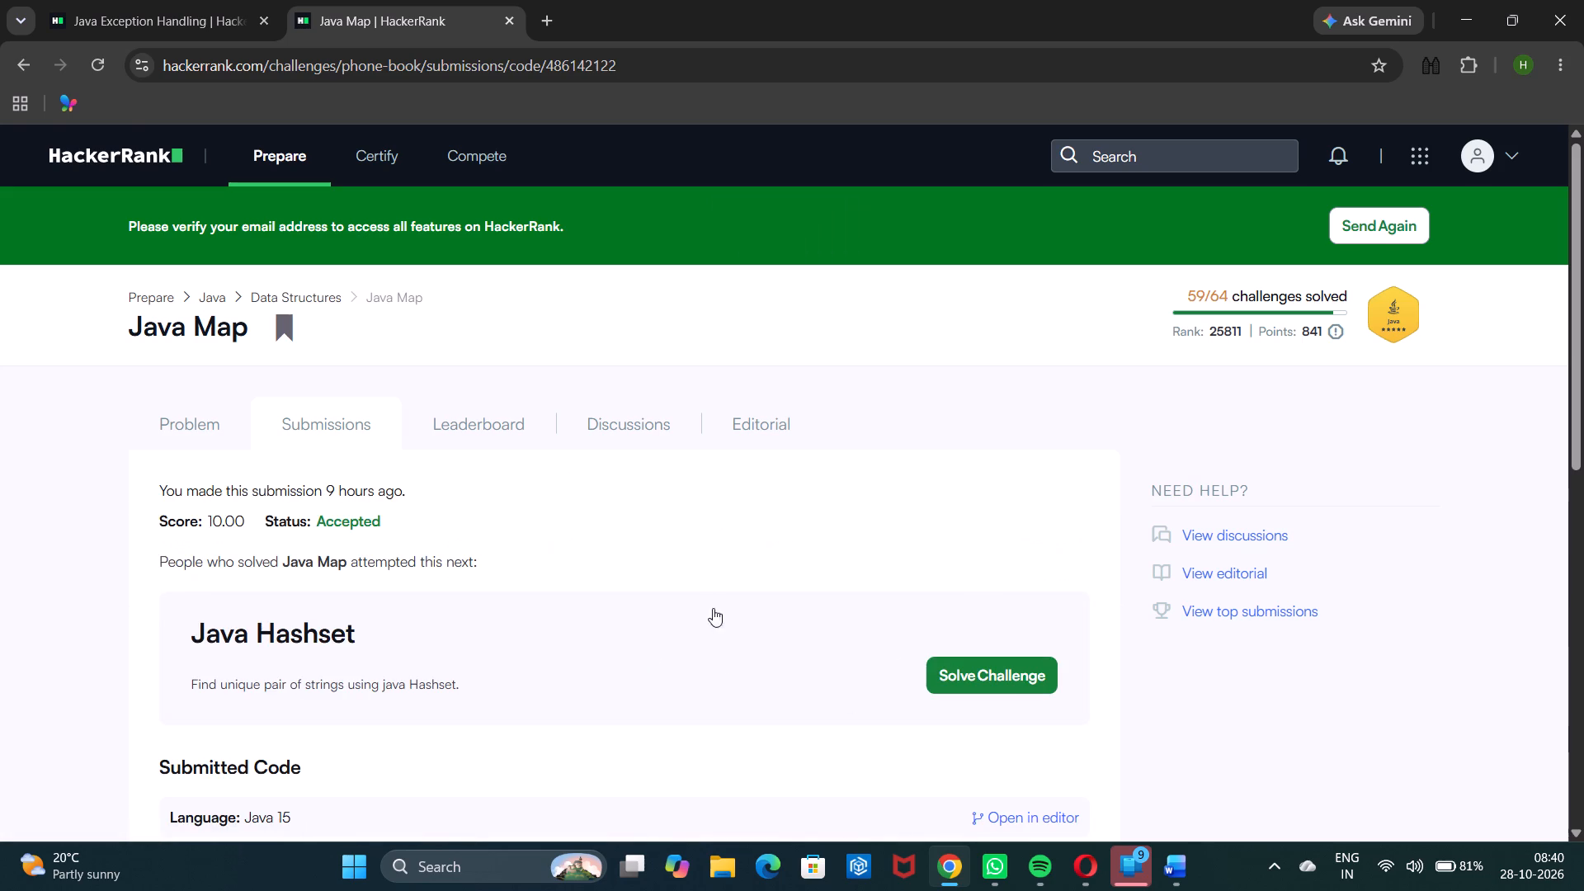
{"action": "scroll", "coordinate": [714, 594], "scroll_direction": "down", "scroll_amount": 5}
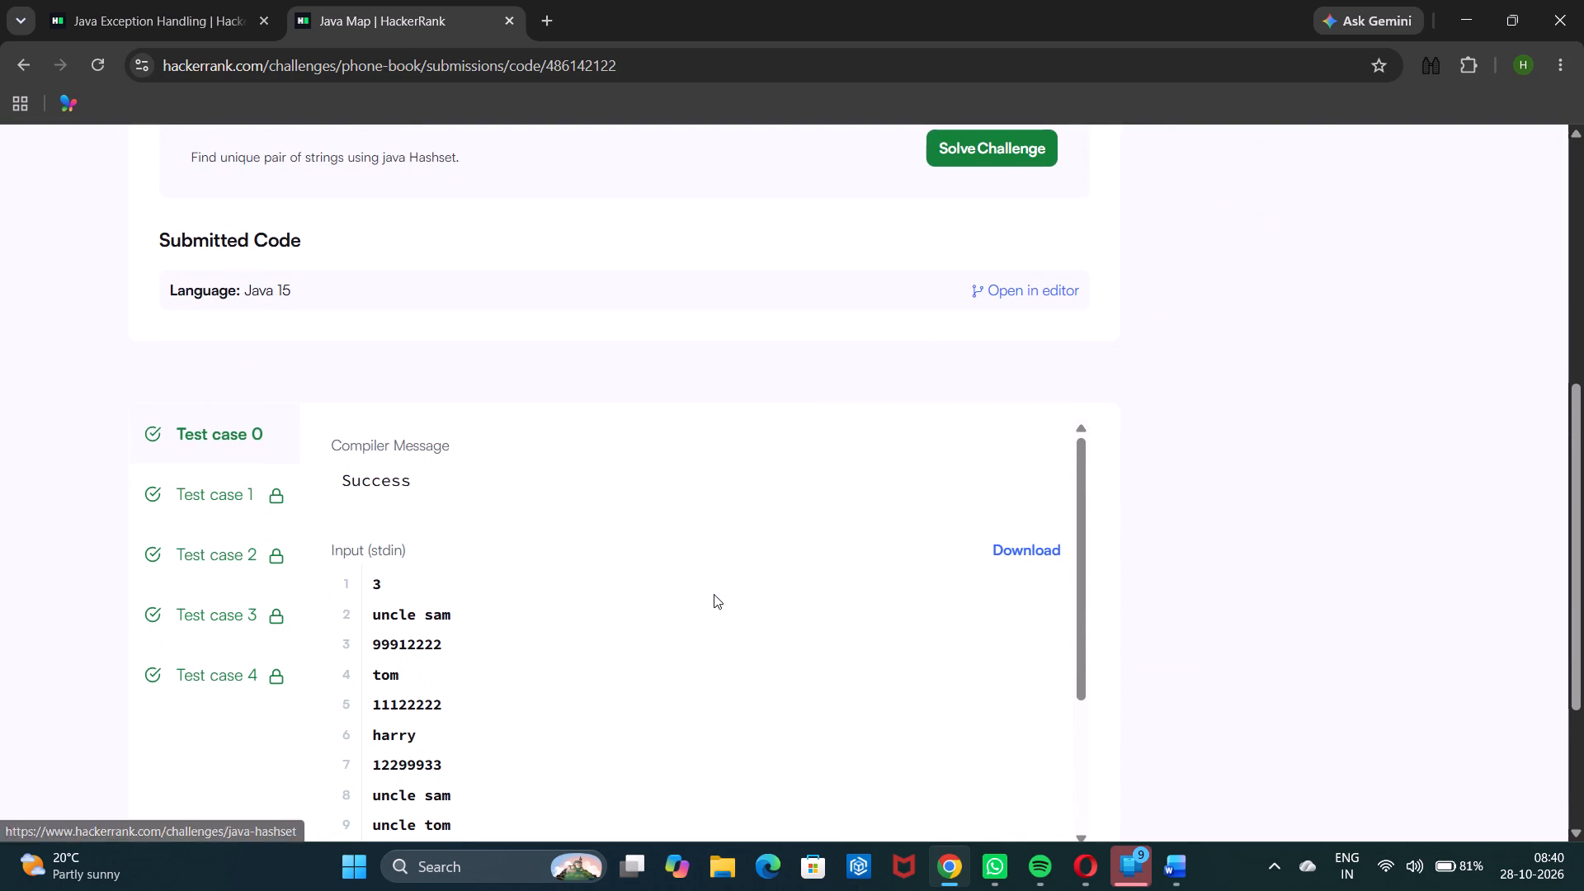
{"action": "left_click", "coordinate": [1032, 284]}
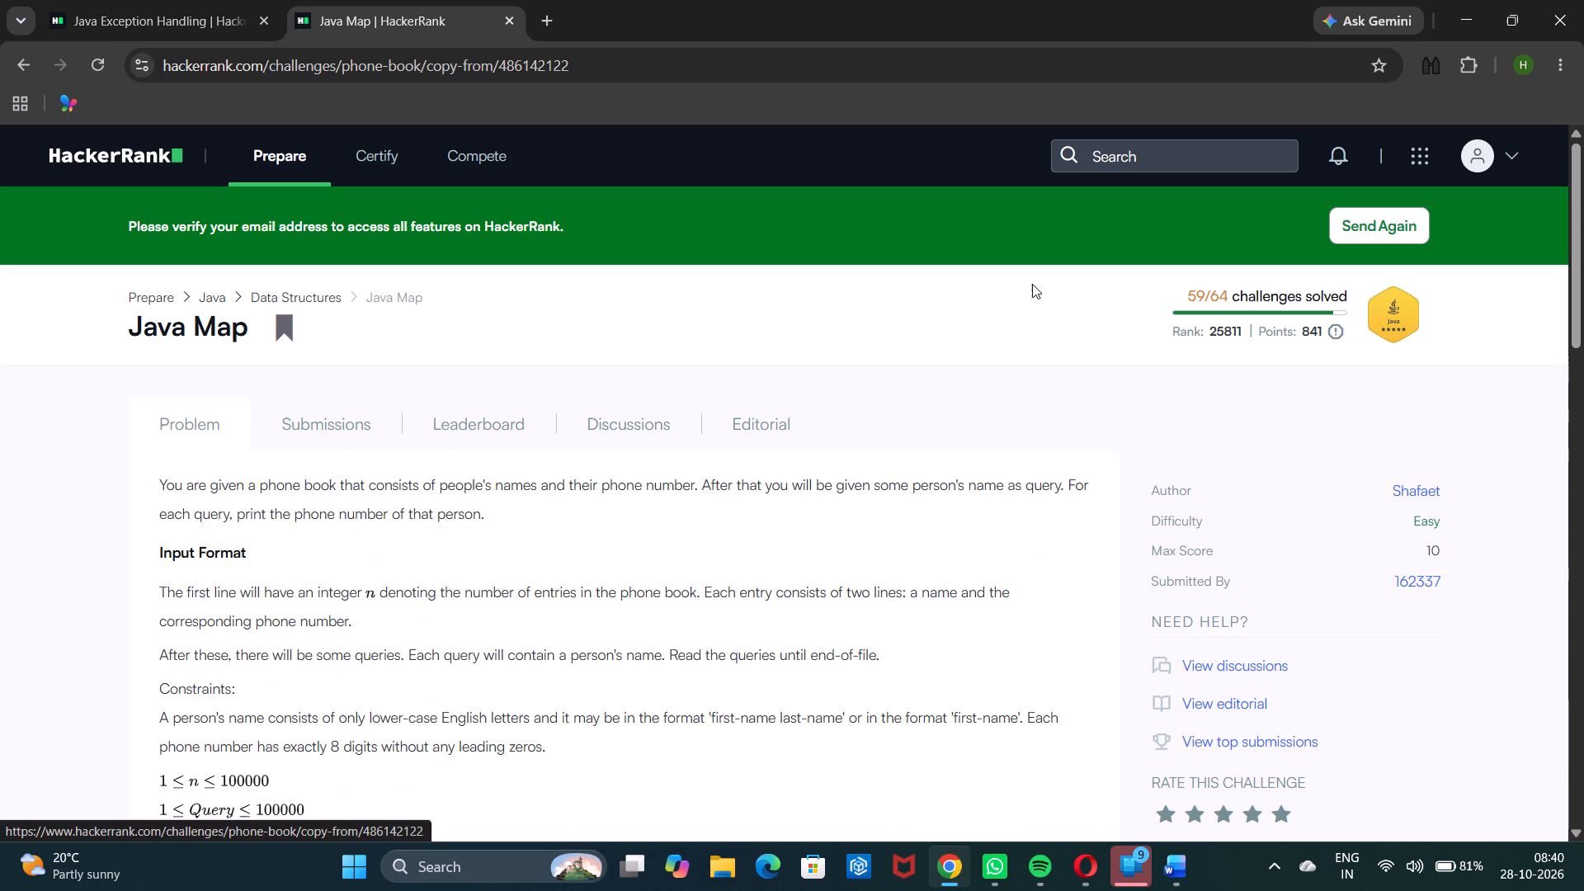
Copy the entire submitted Java Map code from the challenge editor.
{"action": "scroll", "coordinate": [741, 445], "scroll_direction": "down", "scroll_amount": 7}
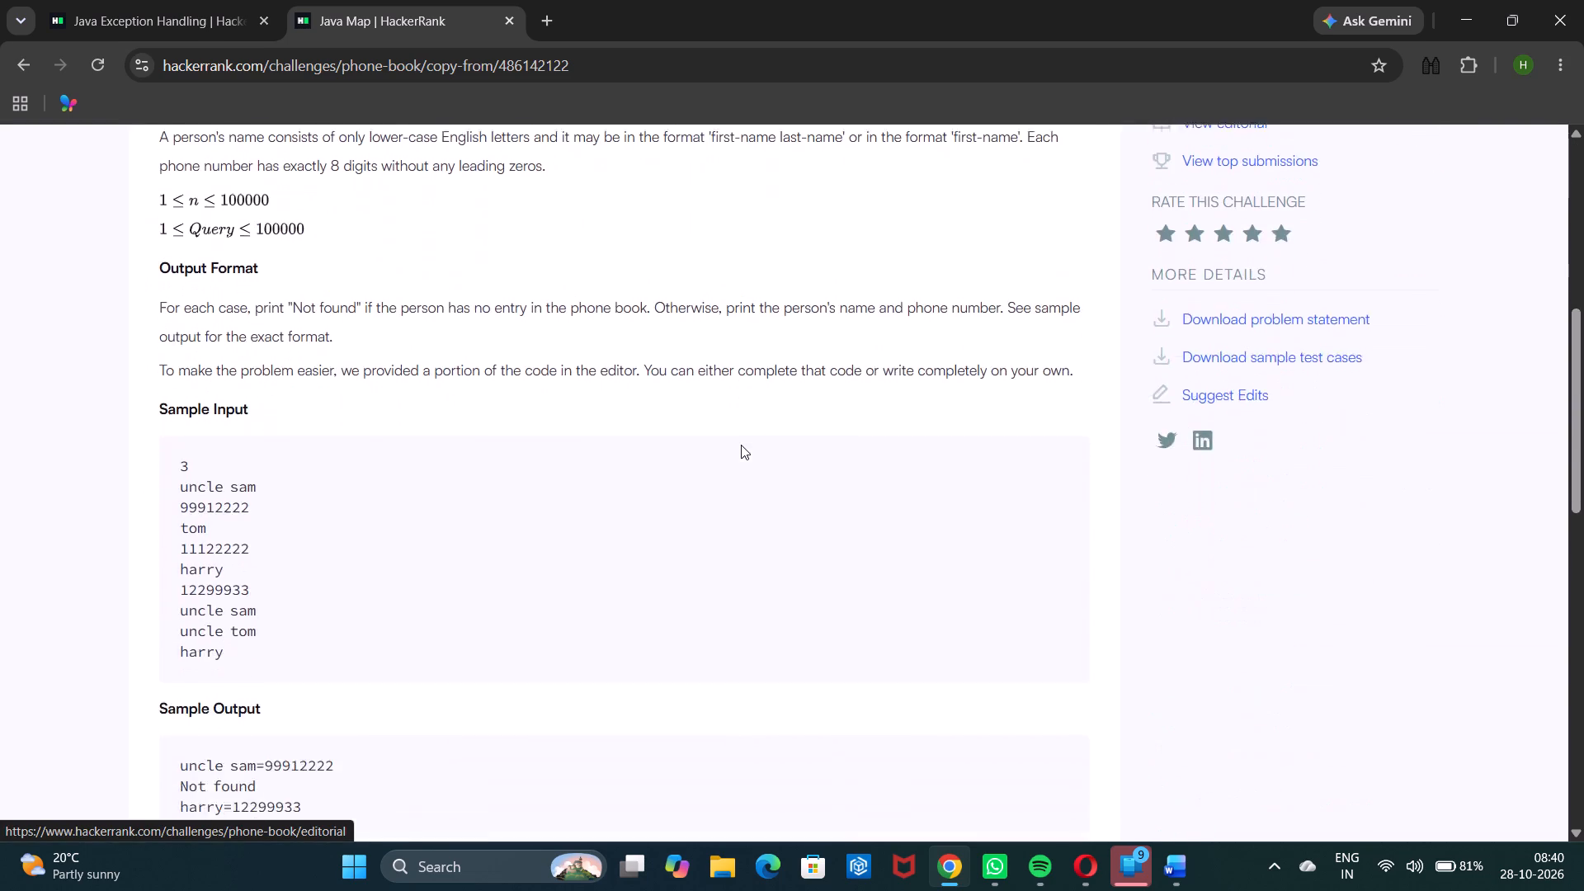
{"action": "scroll", "coordinate": [741, 445], "scroll_direction": "down", "scroll_amount": 9}
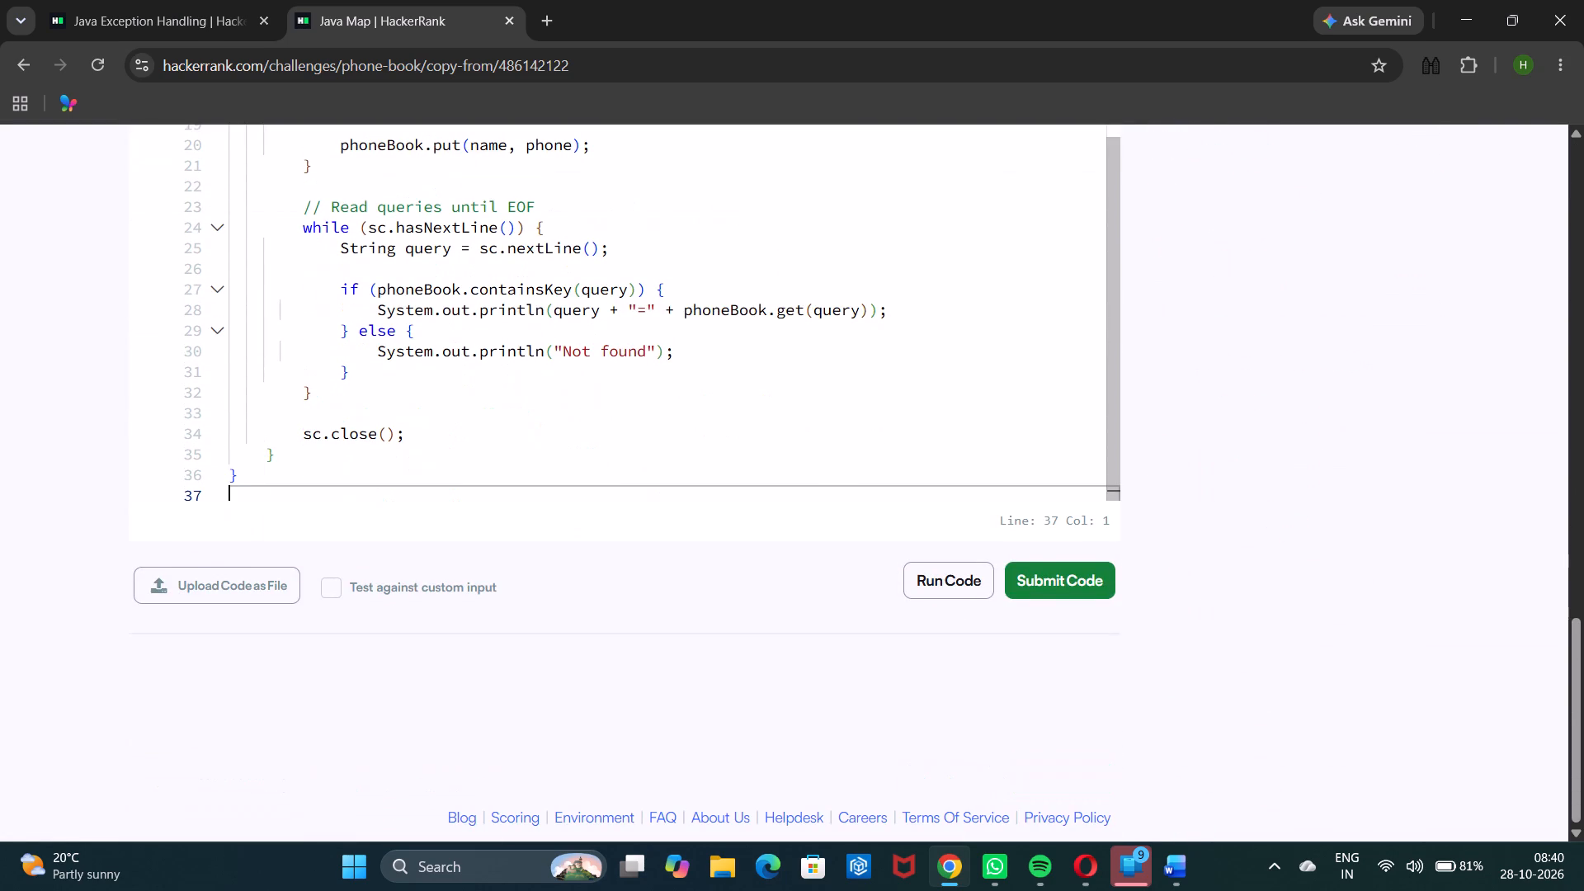
{"action": "left_click", "coordinate": [280, 497]}
{"action": "key", "text": "ctrl+a"}
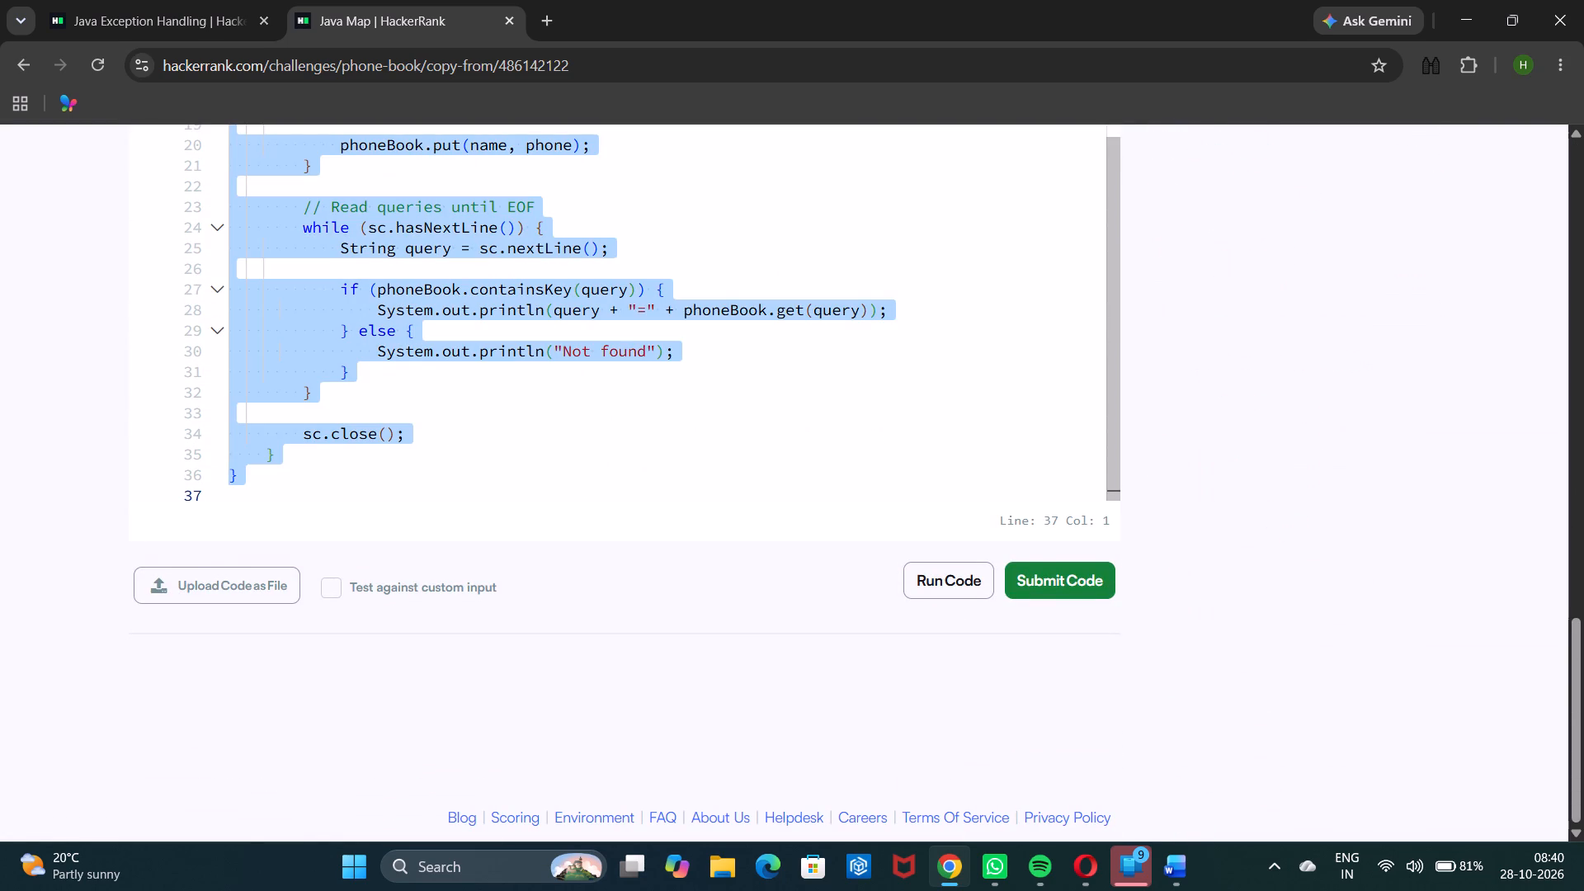
{"action": "key", "text": "ctrl+c"}
{"action": "key", "text": "ctrl+c"}
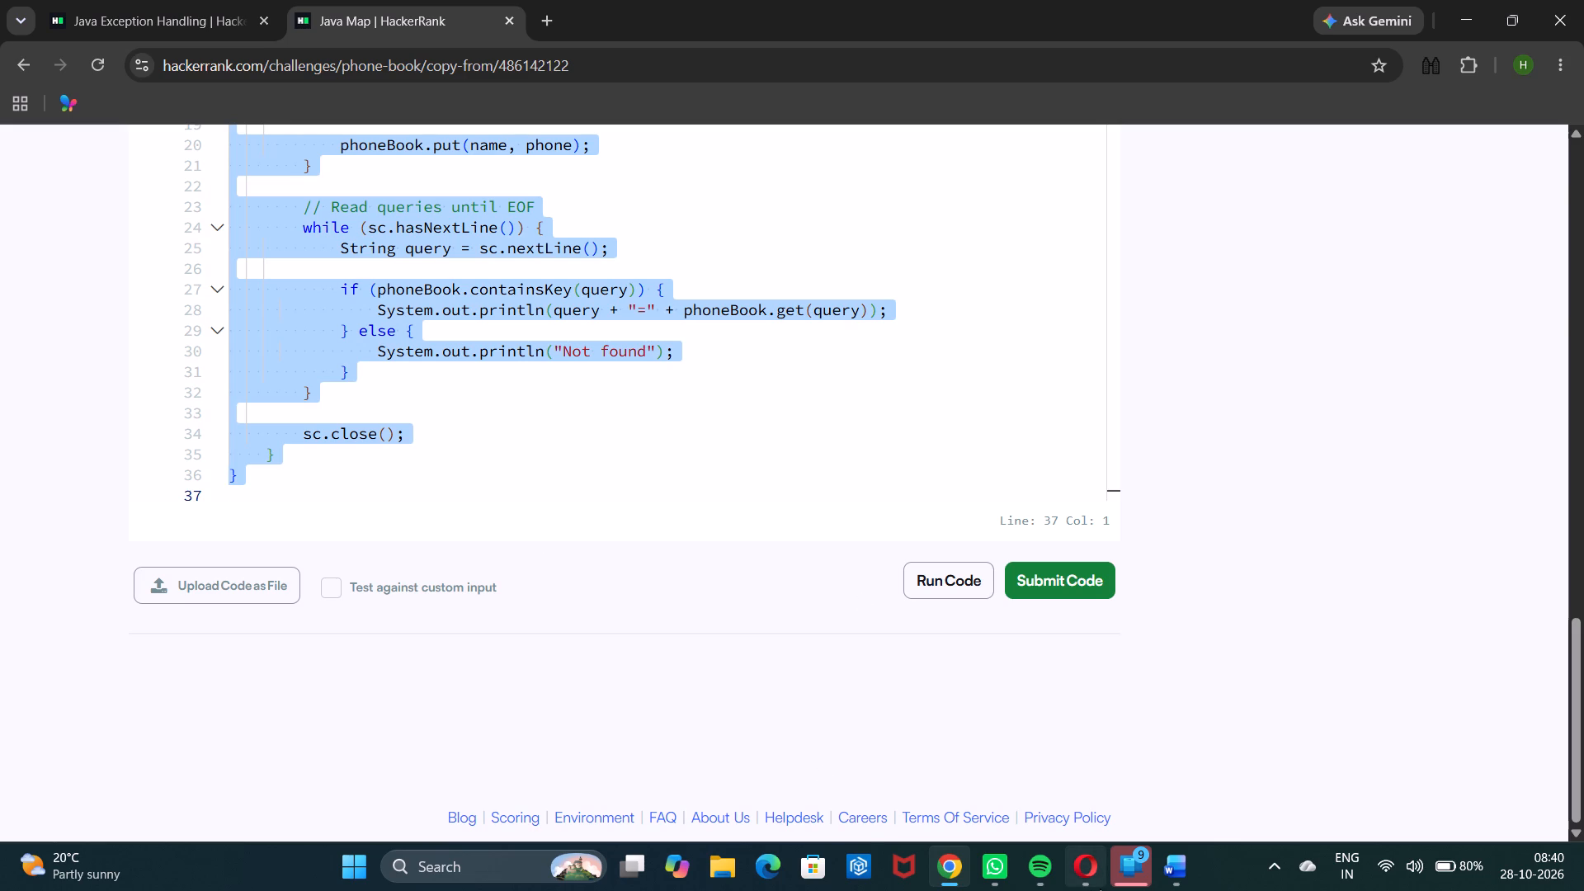
Switch to Word and replace the placeholder text in question 43's Code box with the copied Java Map code.
{"action": "left_click", "coordinate": [1164, 864]}
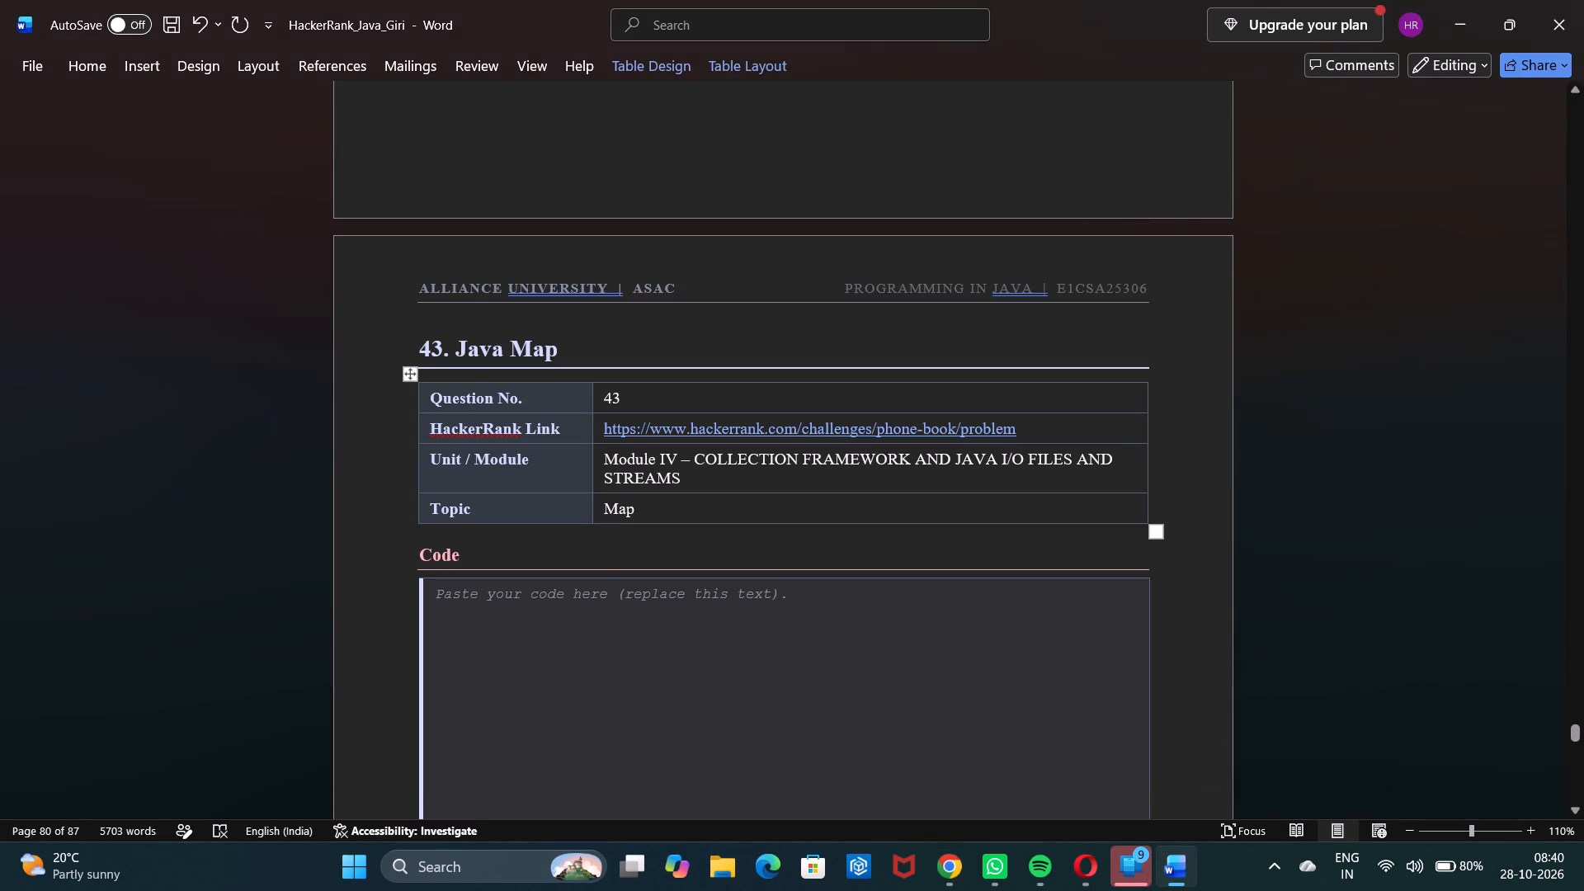
{"action": "left_click", "coordinate": [799, 597]}
{"action": "left_click_drag", "start_coordinate": [799, 597], "coordinate": [695, 595]}
{"action": "left_click_drag", "start_coordinate": [695, 595], "coordinate": [413, 587]}
{"action": "key", "text": "ctrl+v"}
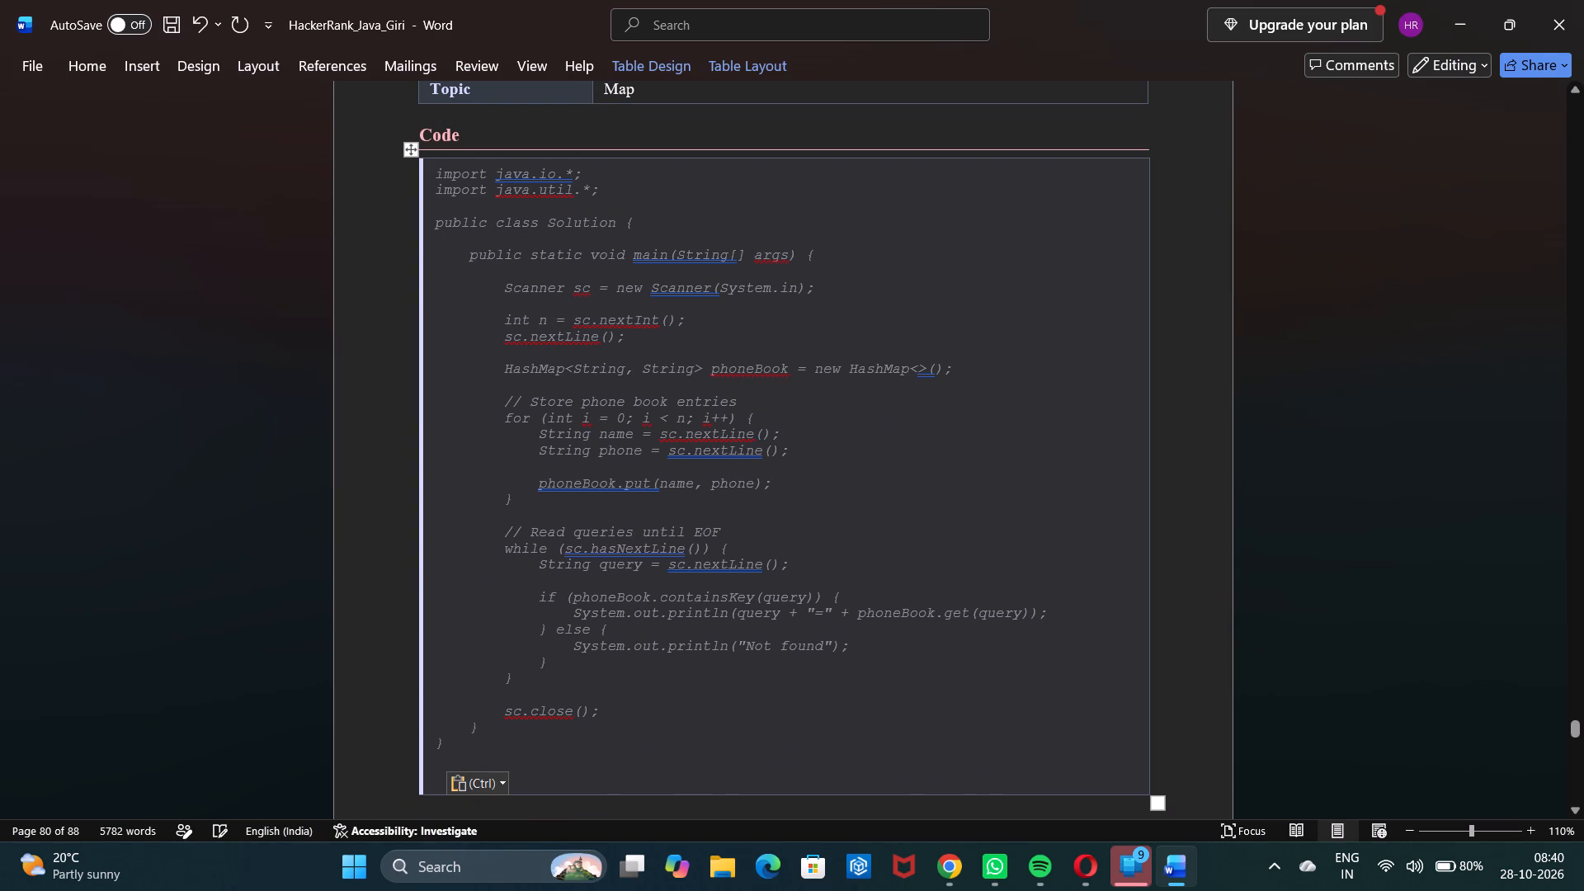
Find question 43's passed test cases box in the report, then switch to Chrome and submit the Java Map code.
{"action": "scroll", "coordinate": [1237, 699], "scroll_direction": "down", "scroll_amount": 4}
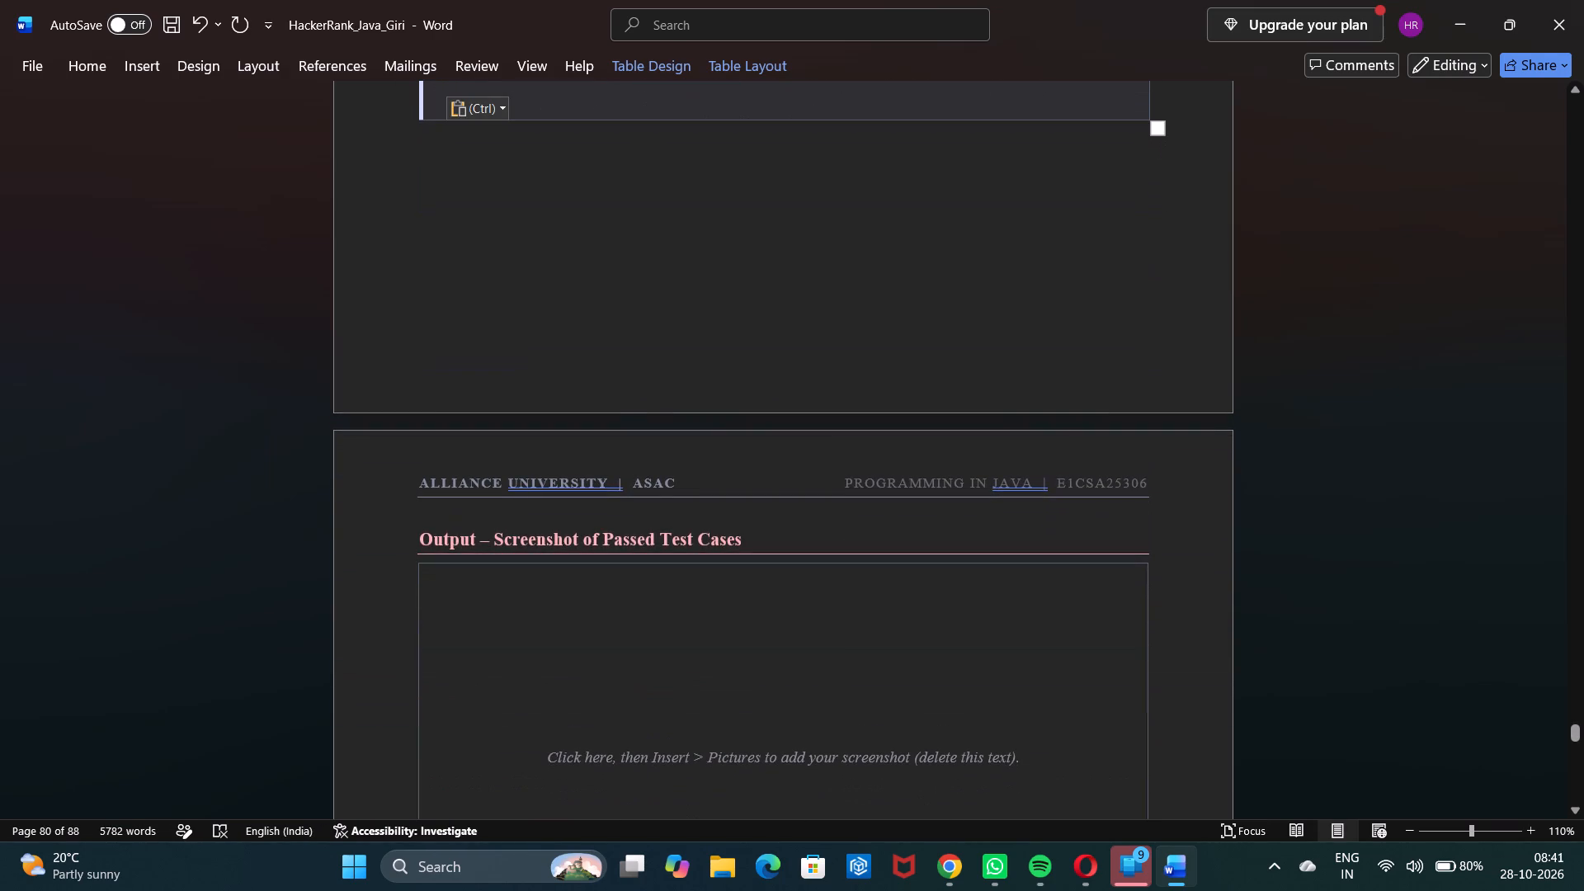
{"action": "scroll", "coordinate": [1237, 699], "scroll_direction": "down", "scroll_amount": 3}
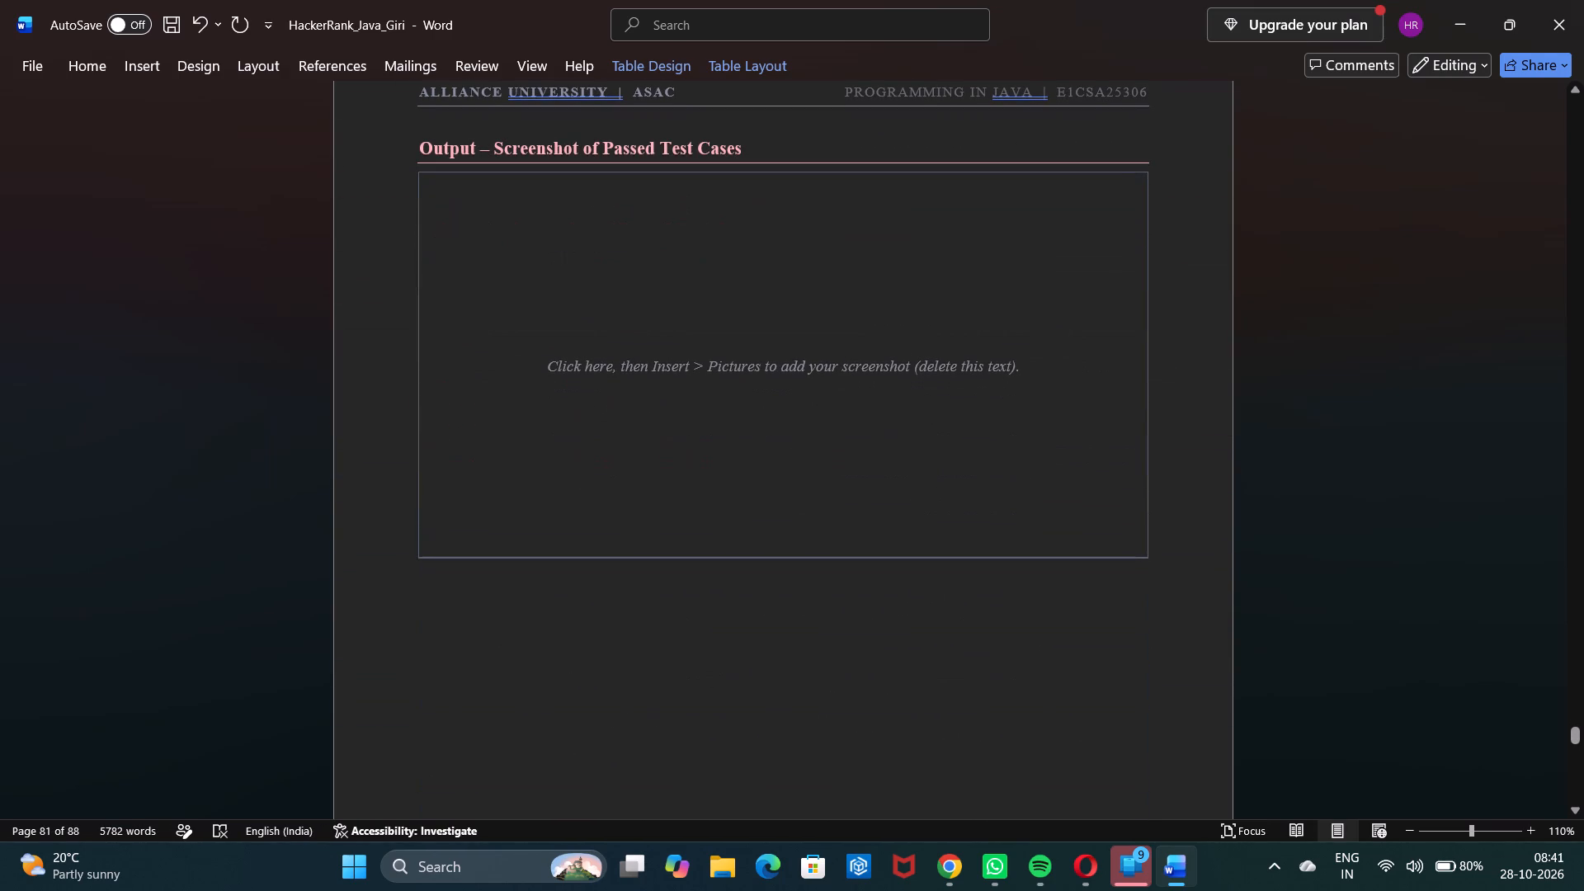
{"action": "left_click", "coordinate": [947, 877]}
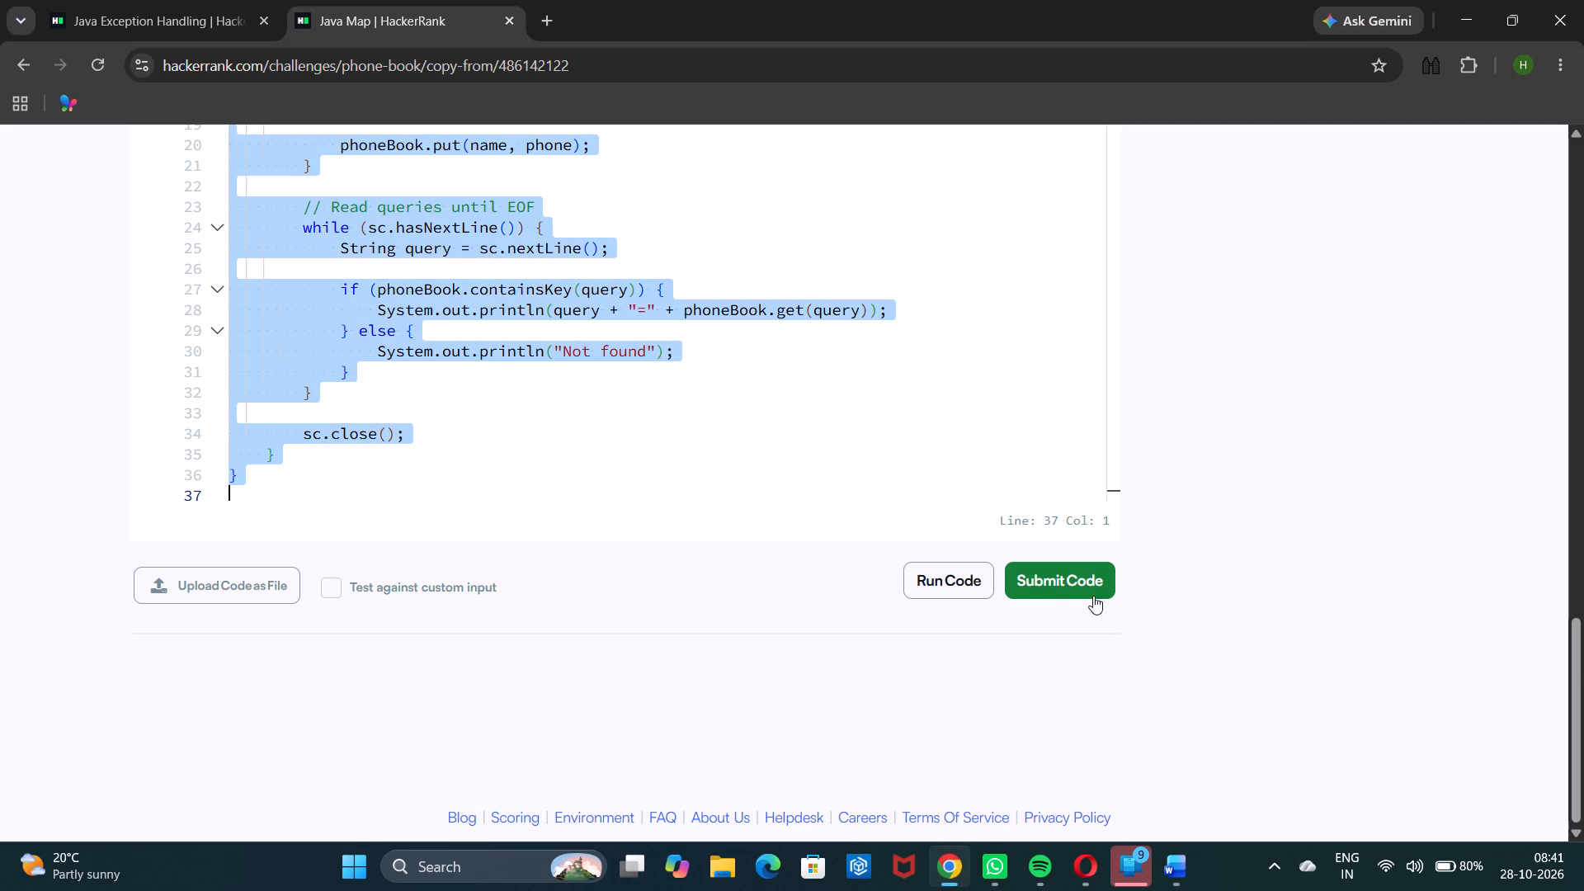
{"action": "left_click", "coordinate": [1047, 582]}
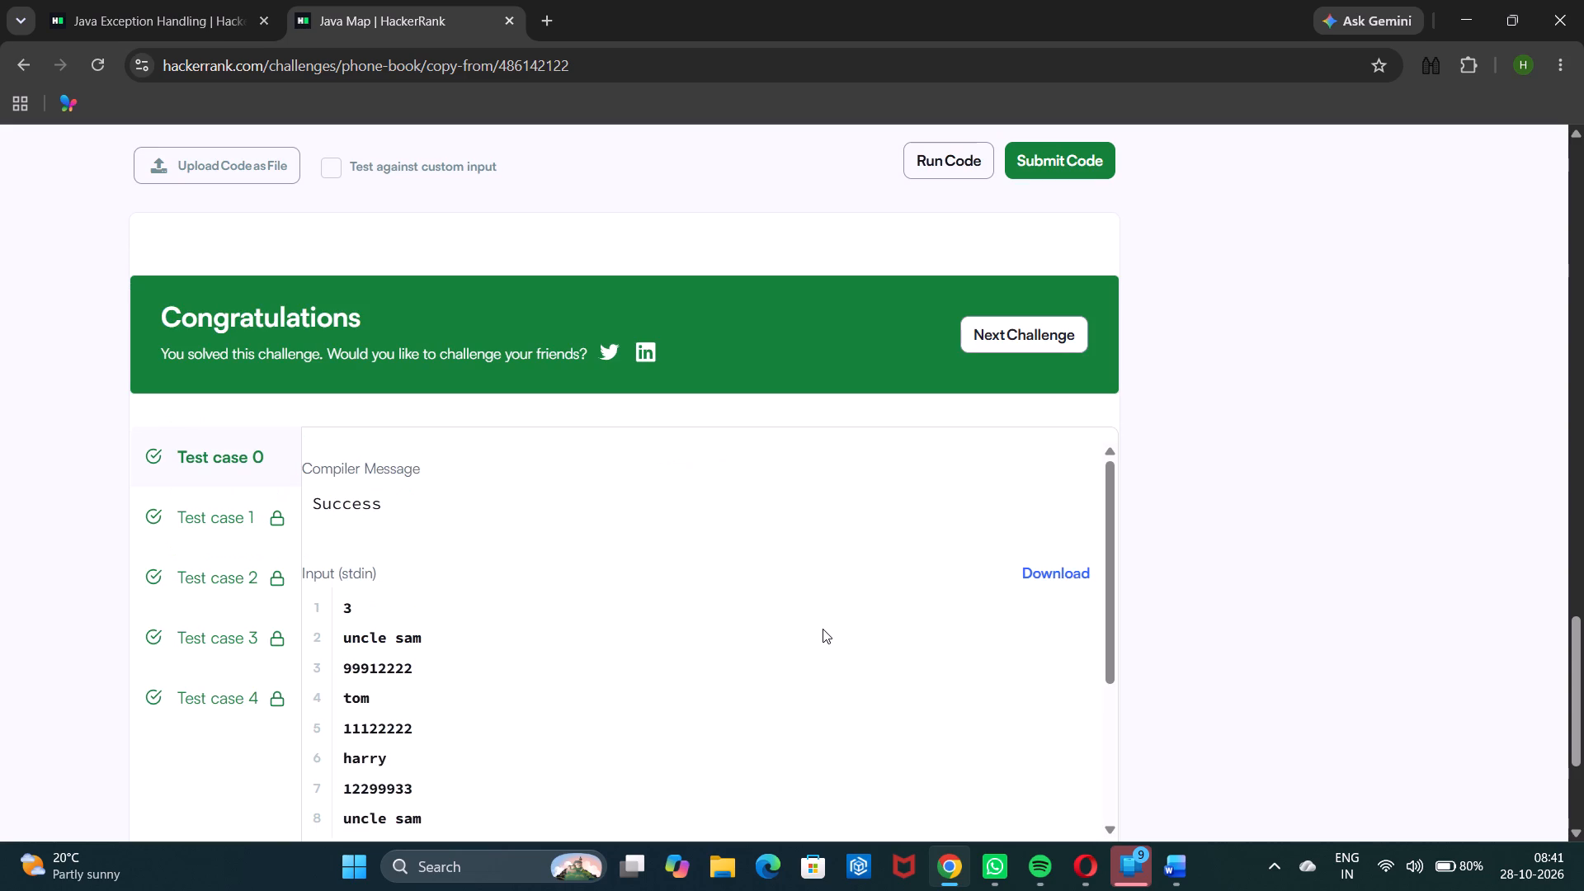
Capture a screen snip of the Java Map congratulations banner and passed test case results.
{"action": "scroll", "coordinate": [1250, 620], "scroll_direction": "down", "scroll_amount": 1}
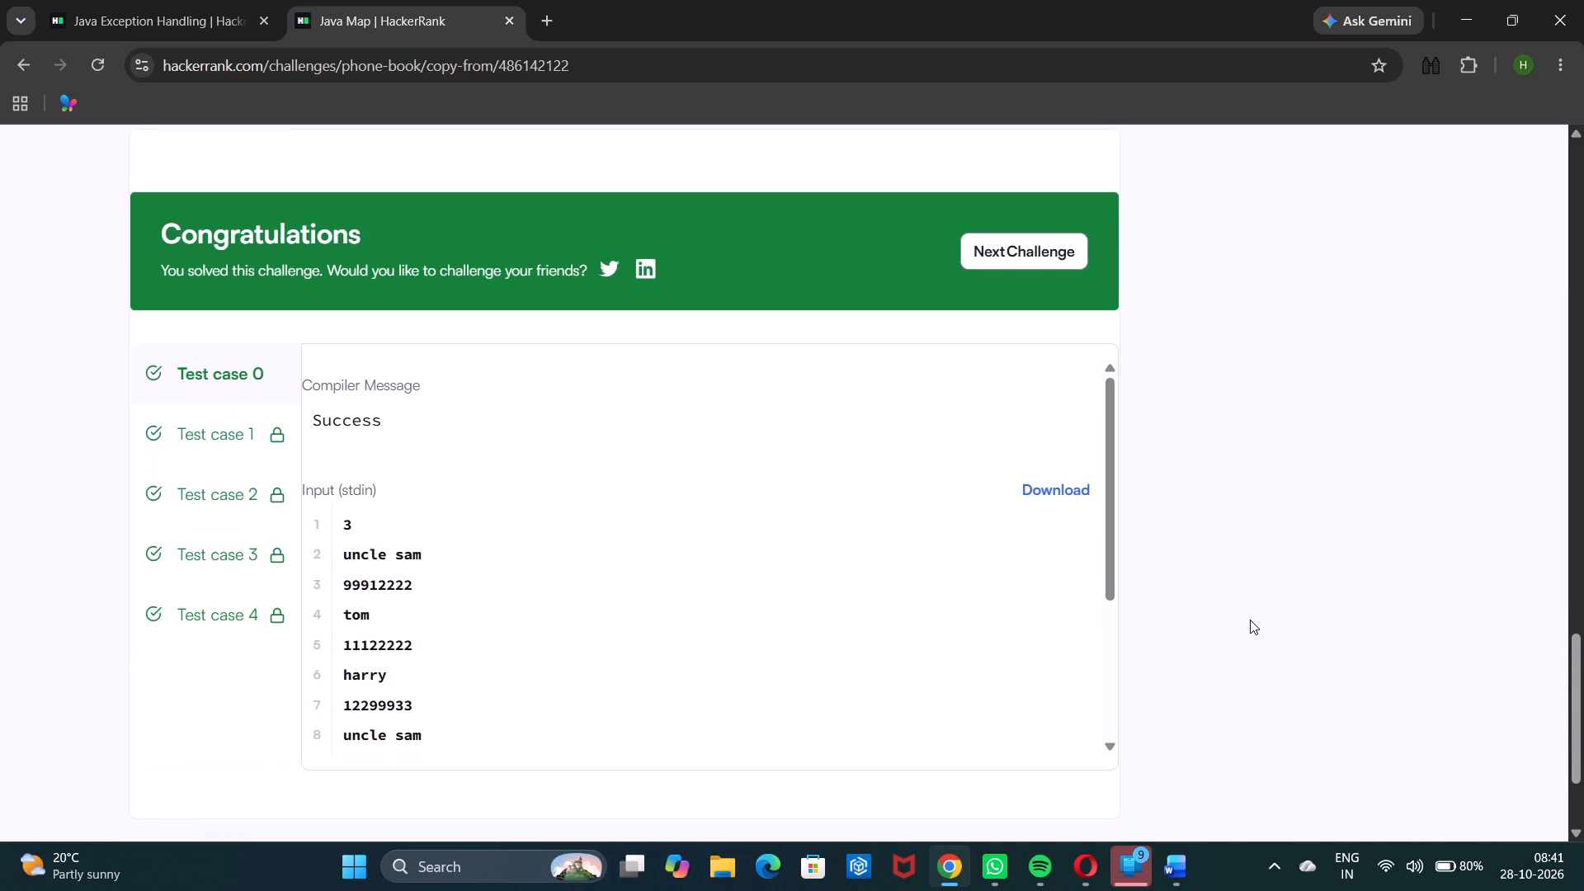
{"action": "key", "text": "shift+super+s"}
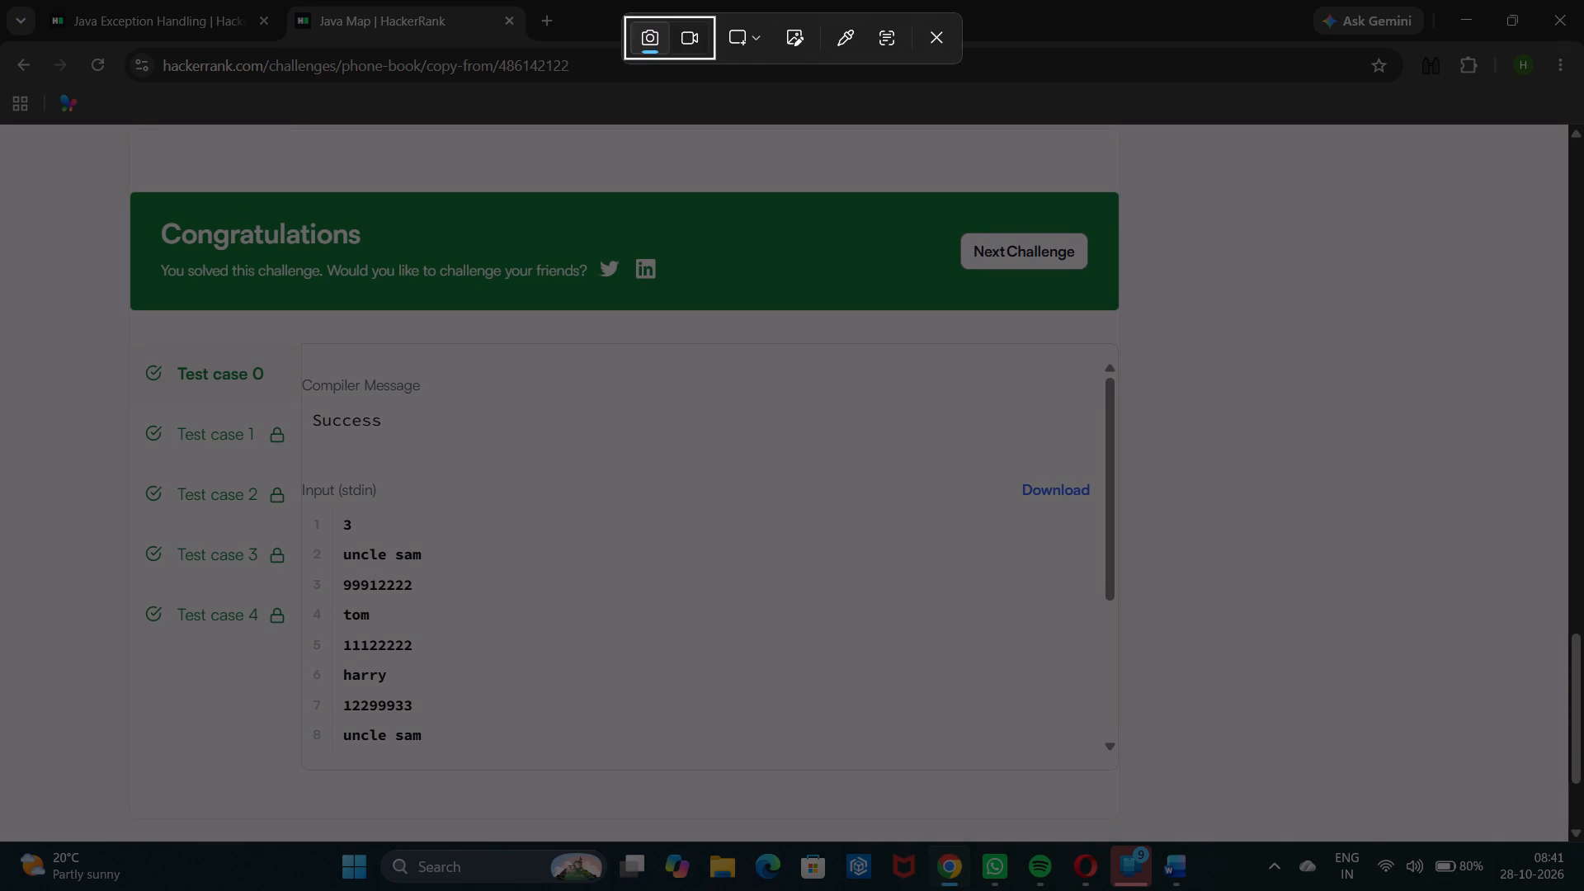
{"action": "left_click_drag", "start_coordinate": [120, 180], "coordinate": [1143, 804]}
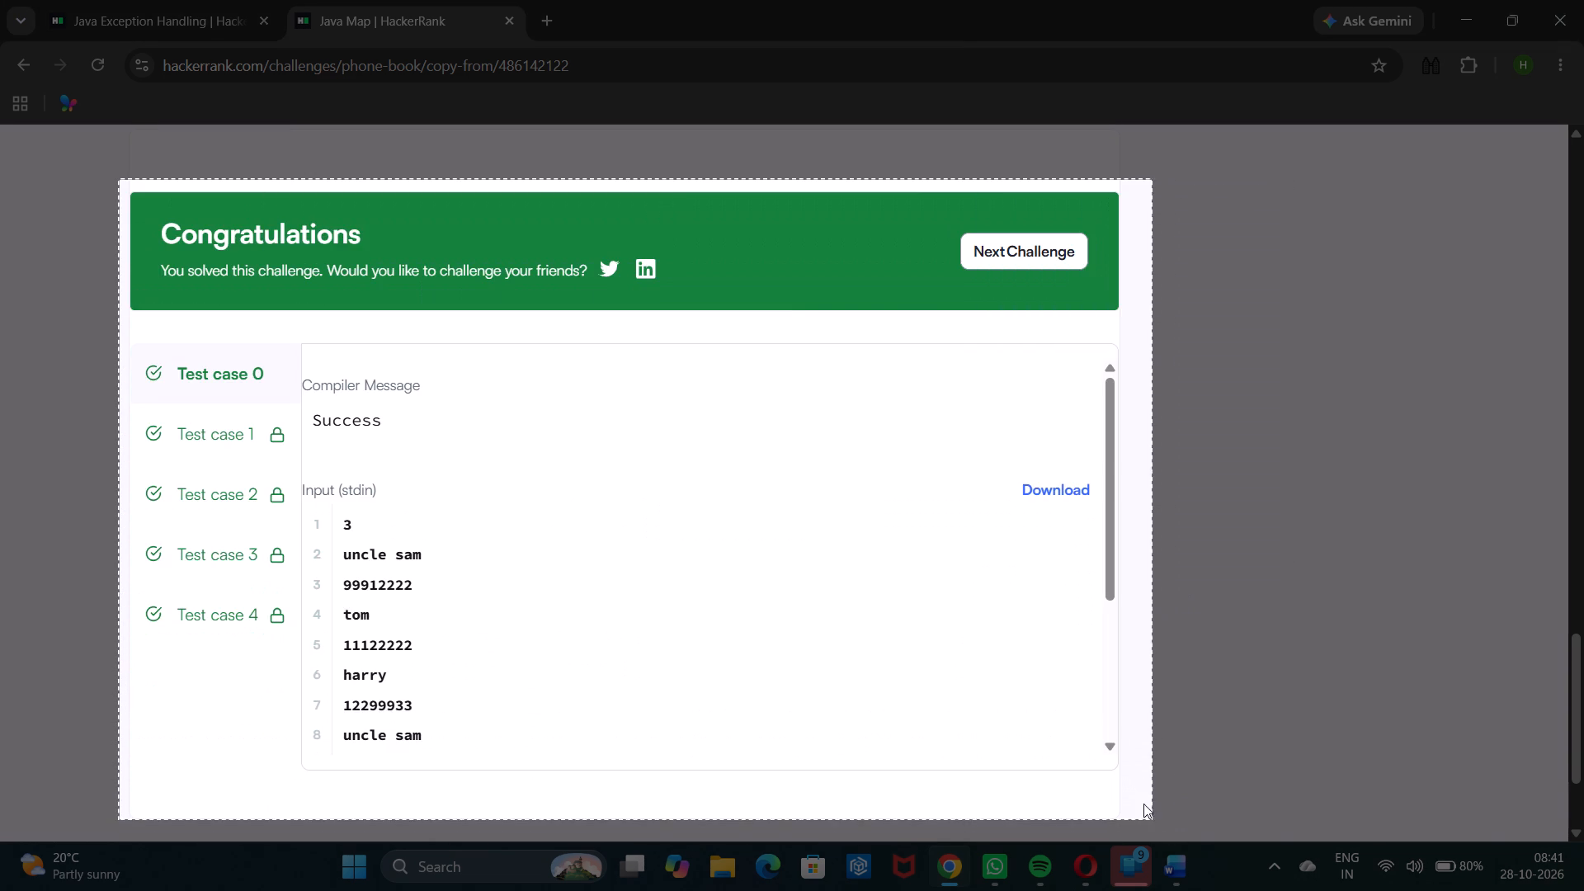
{"action": "left_click_drag", "start_coordinate": [1143, 804], "coordinate": [1140, 779]}
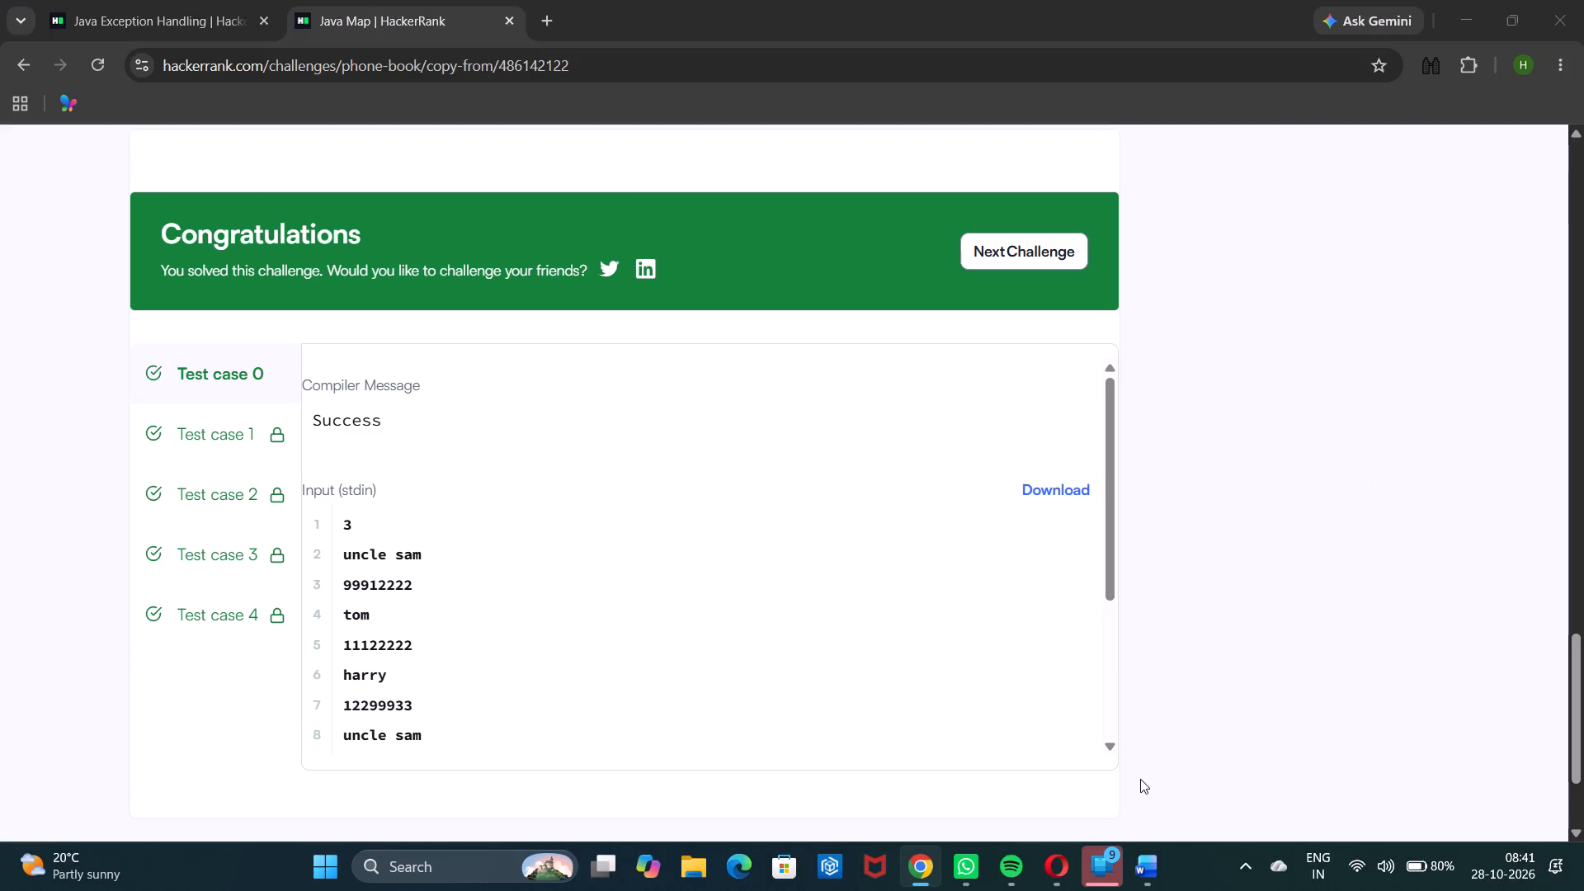
Switch to Word and replace the placeholder text in question 43's passed test cases box with the captured screenshot.
{"action": "left_click", "coordinate": [1176, 857]}
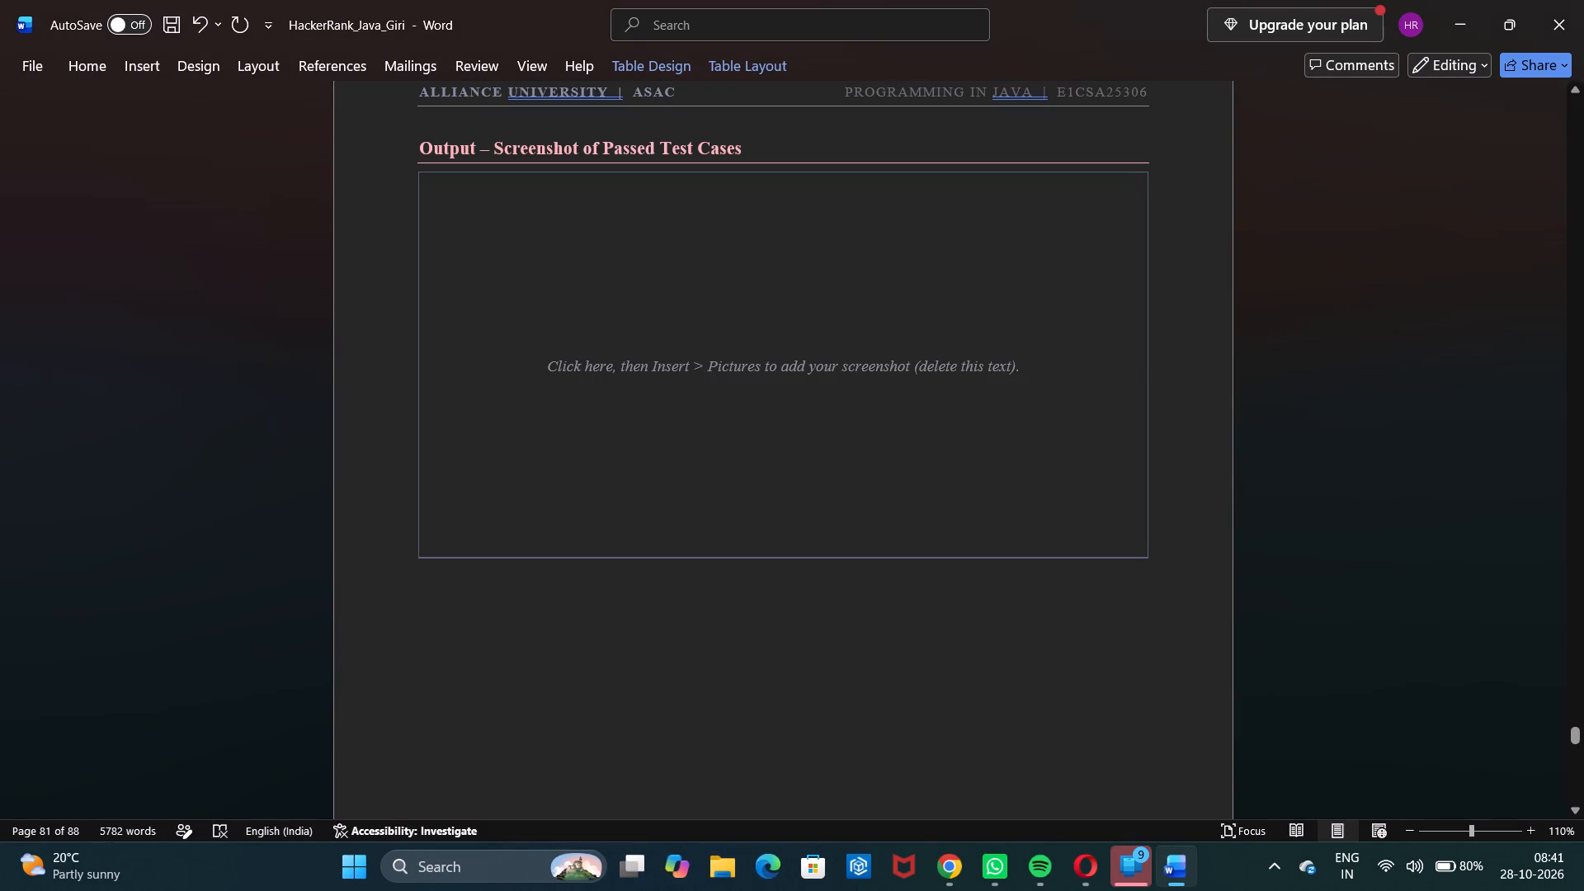
{"action": "left_click", "coordinate": [1021, 377]}
{"action": "left_click_drag", "start_coordinate": [1021, 377], "coordinate": [680, 370]}
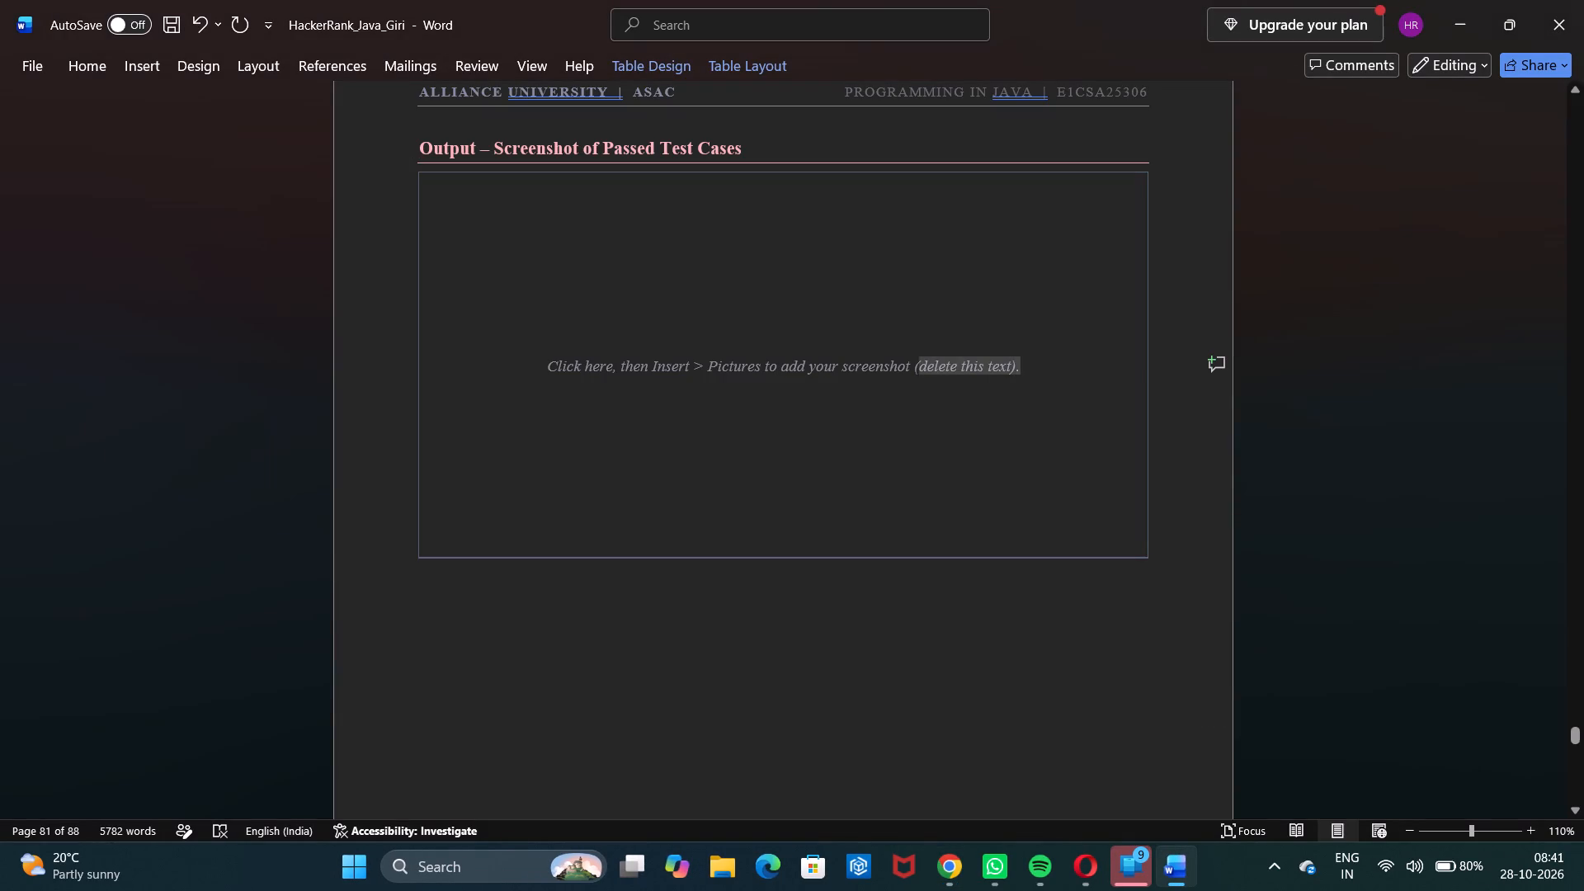
{"action": "left_click_drag", "start_coordinate": [680, 370], "coordinate": [549, 363]}
{"action": "key", "text": "ctrl+v"}
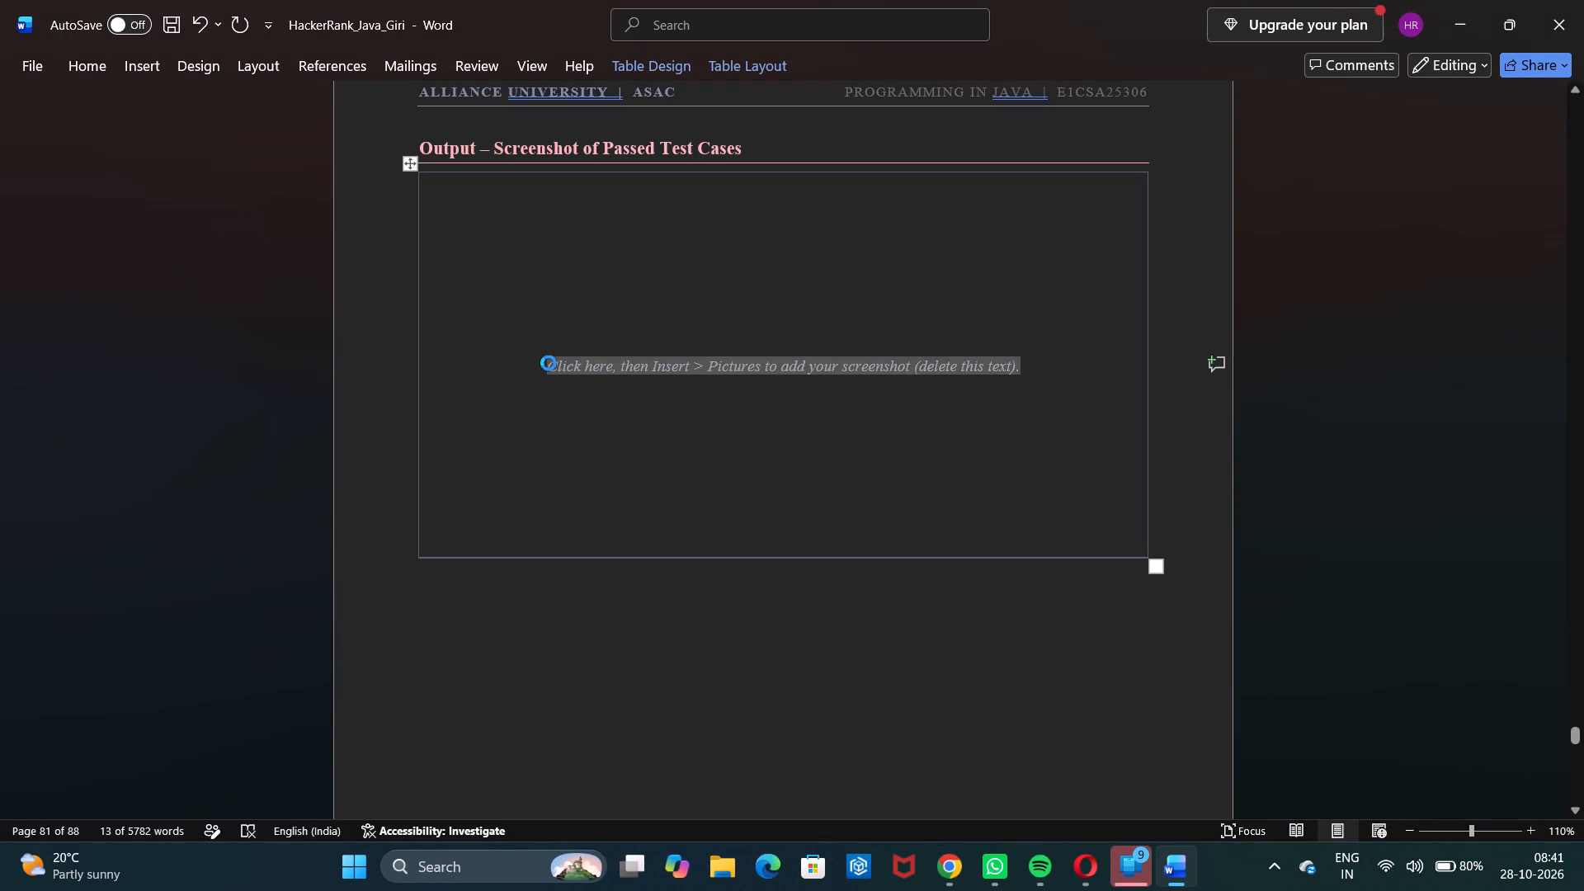
Open the HackerRank link for question 44, Java BitSet, from the report.
{"action": "scroll", "coordinate": [1155, 702], "scroll_direction": "down", "scroll_amount": 3}
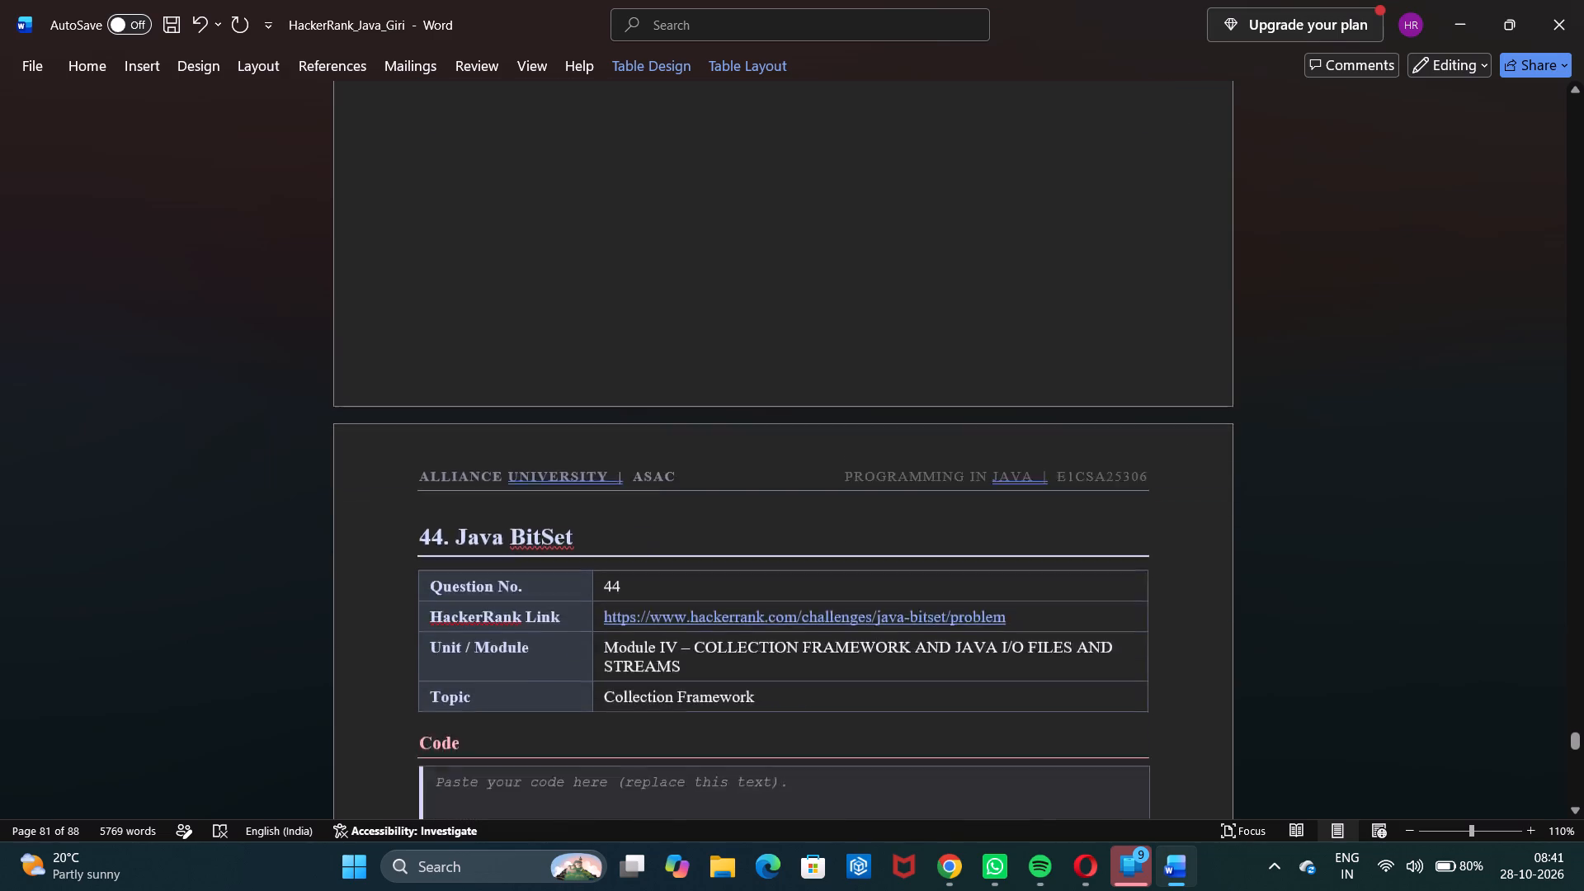
{"action": "scroll", "coordinate": [1155, 702], "scroll_direction": "down", "scroll_amount": 6}
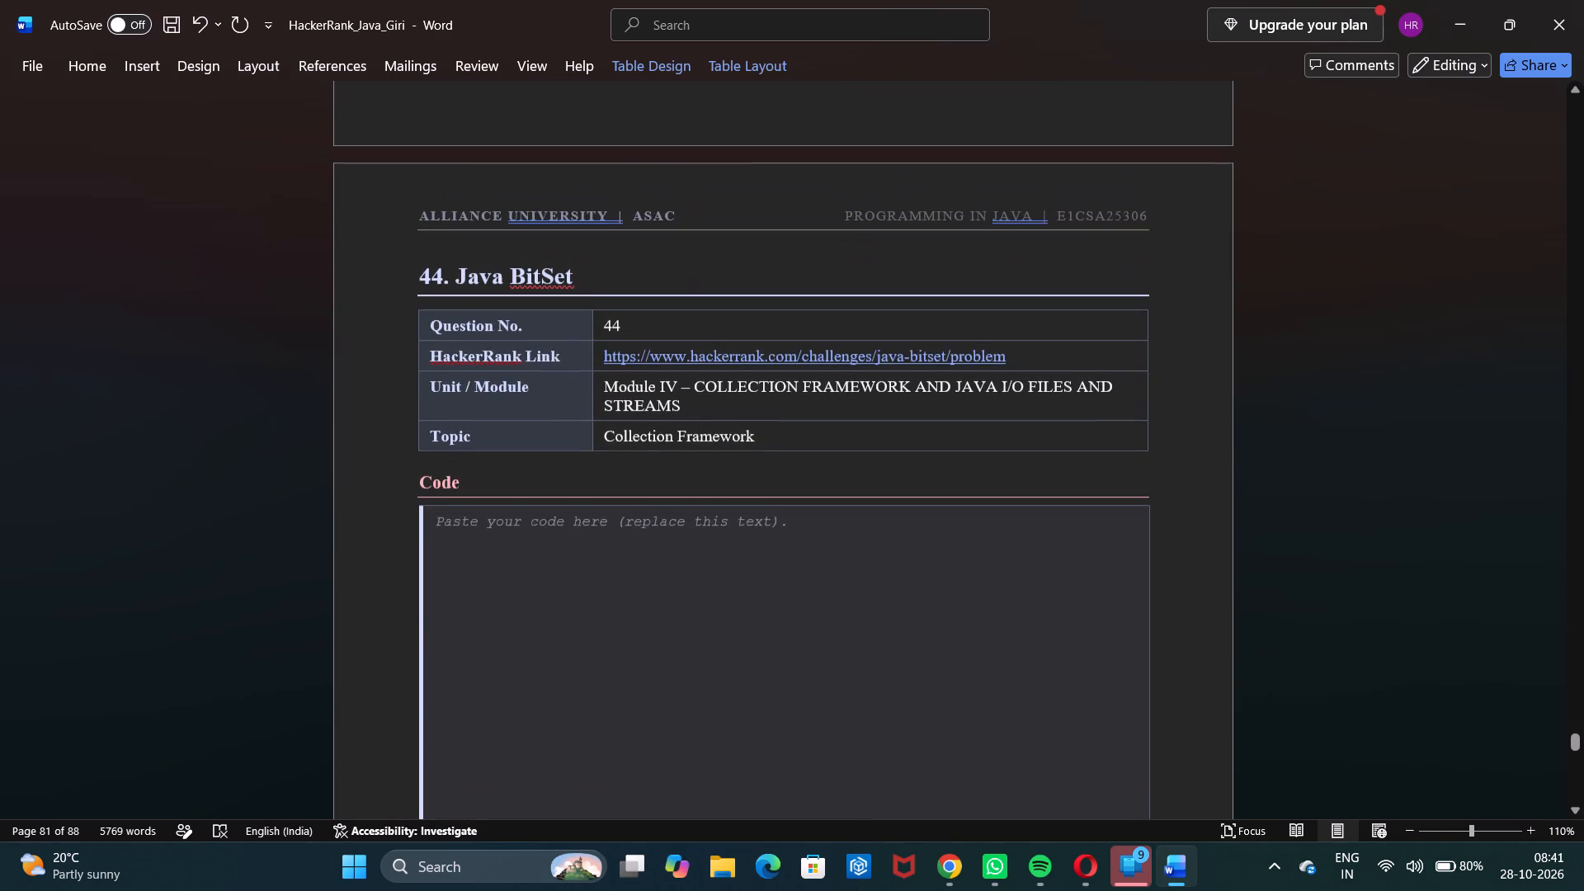
{"action": "scroll", "coordinate": [1155, 702], "scroll_direction": "down", "scroll_amount": 1}
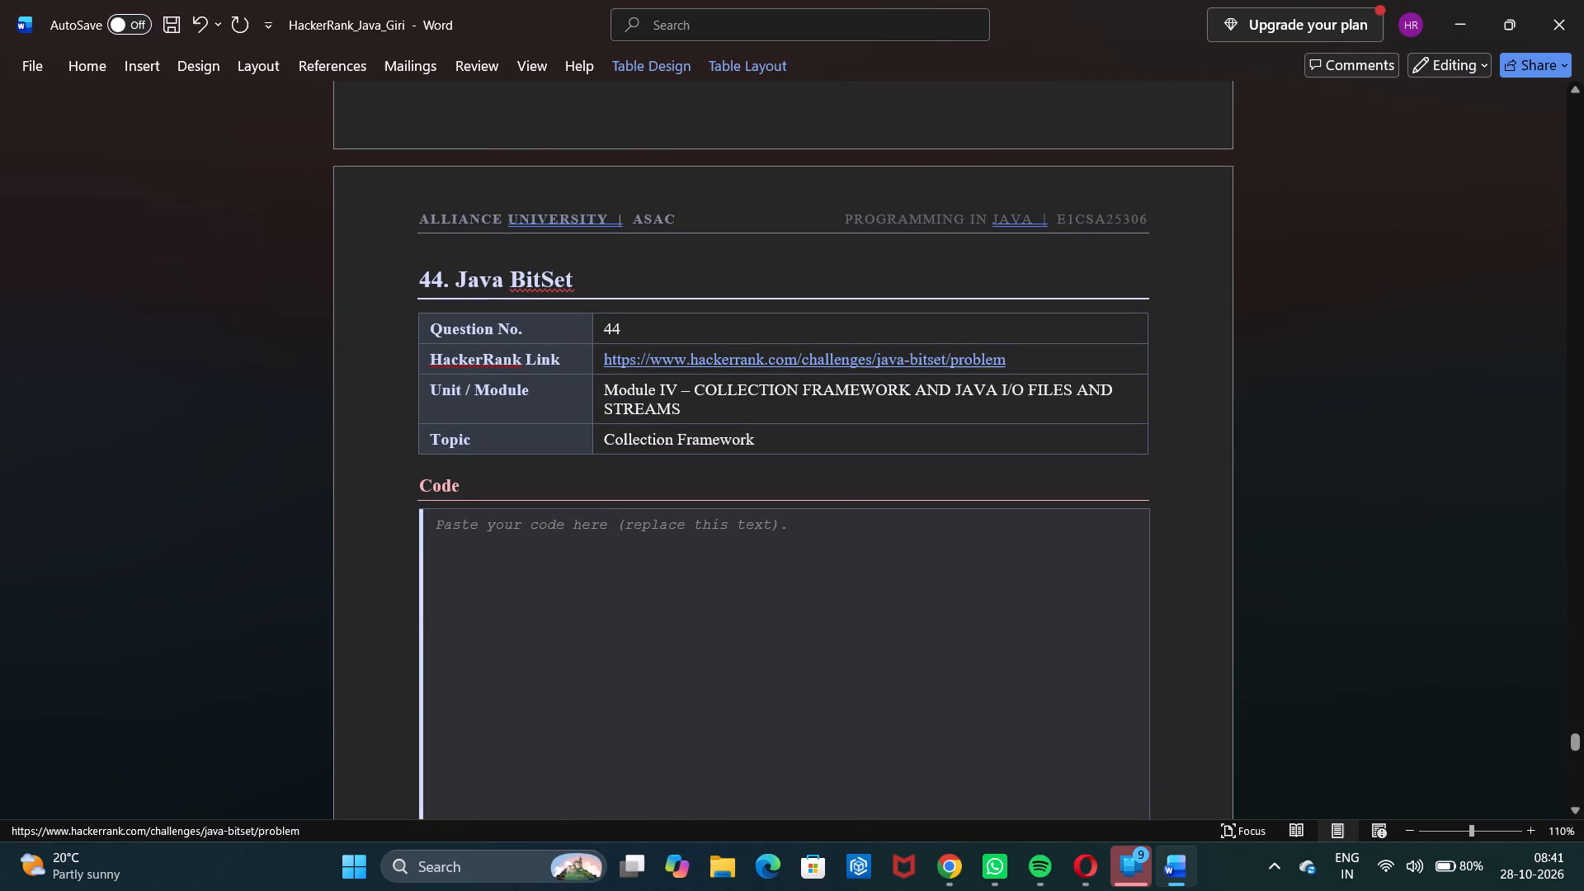
{"action": "left_click", "coordinate": [752, 359], "text": "ctrl"}
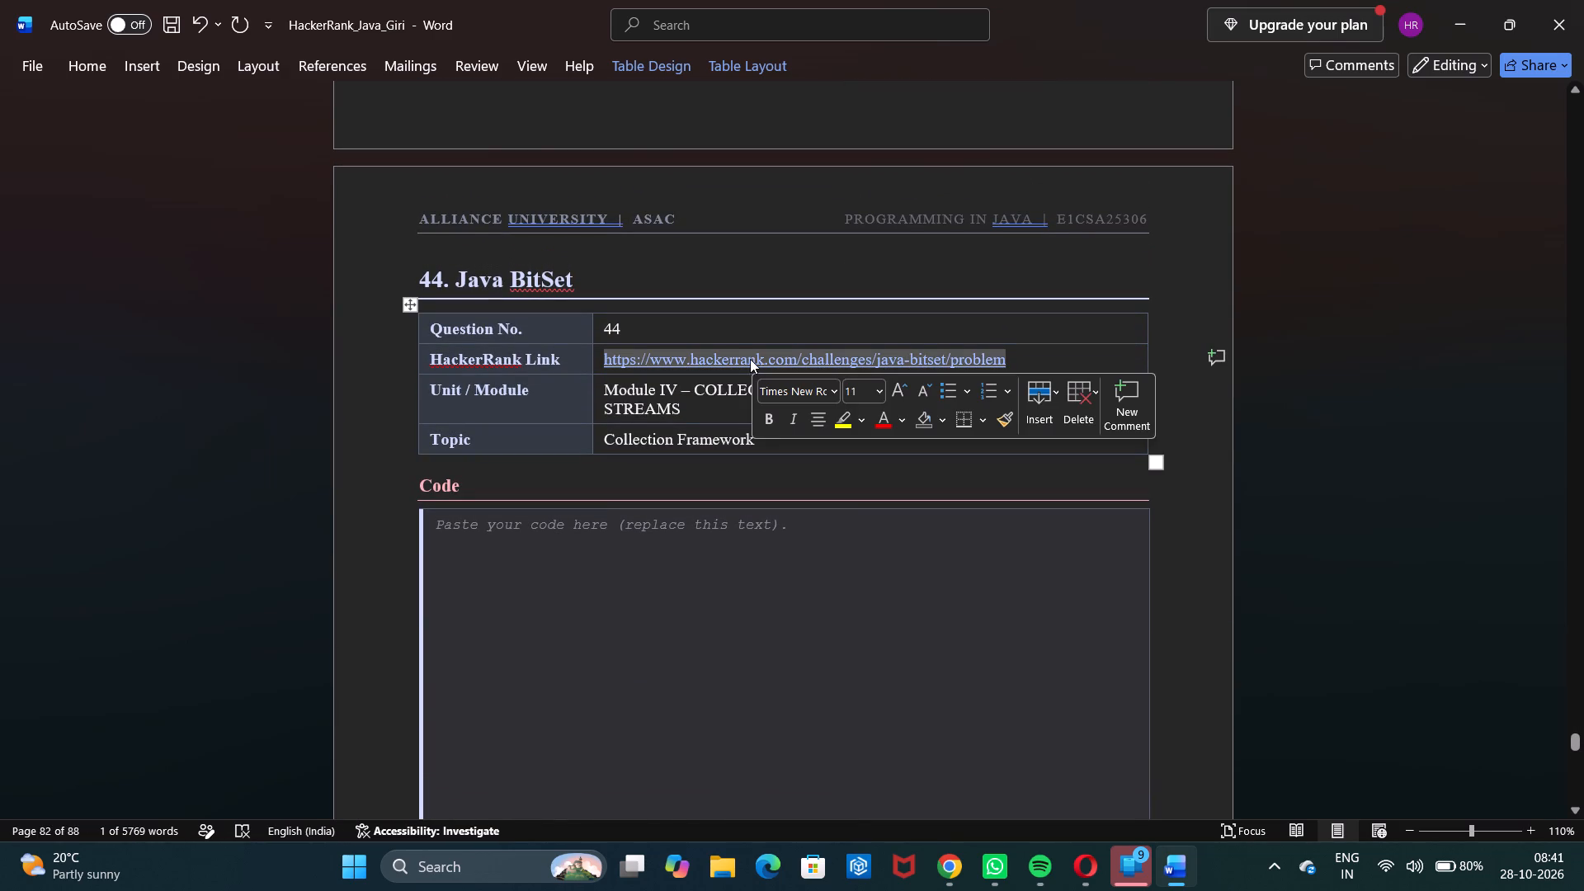
{"action": "left_click", "coordinate": [737, 354], "text": "ctrl"}
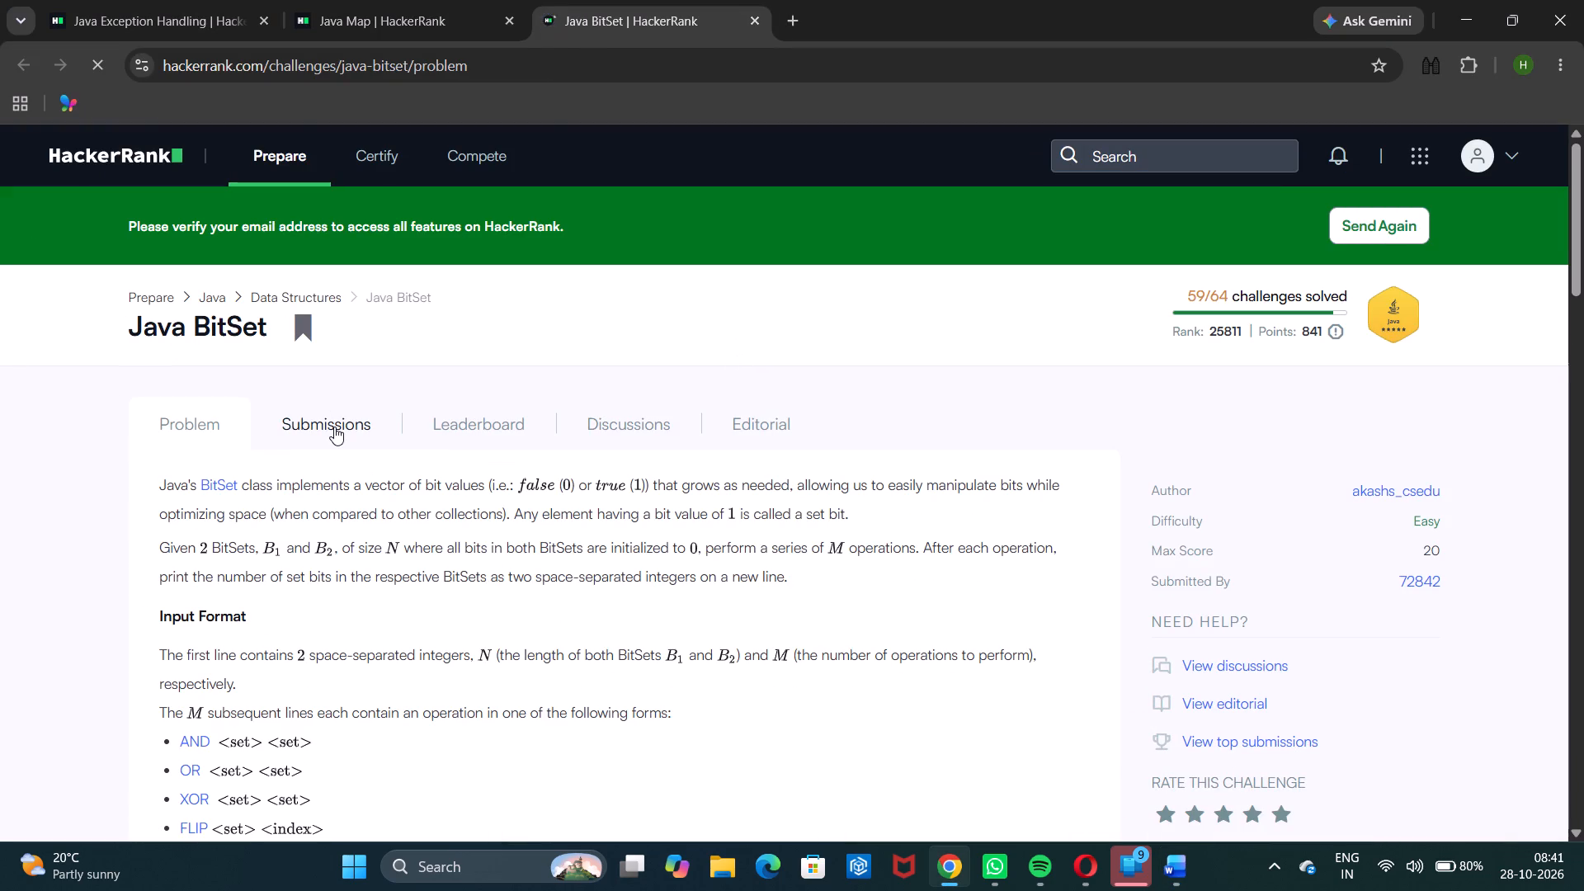
Open the accepted Java BitSet submission from 19 days ago and load its code into the challenge editor.
{"action": "left_click", "coordinate": [334, 427]}
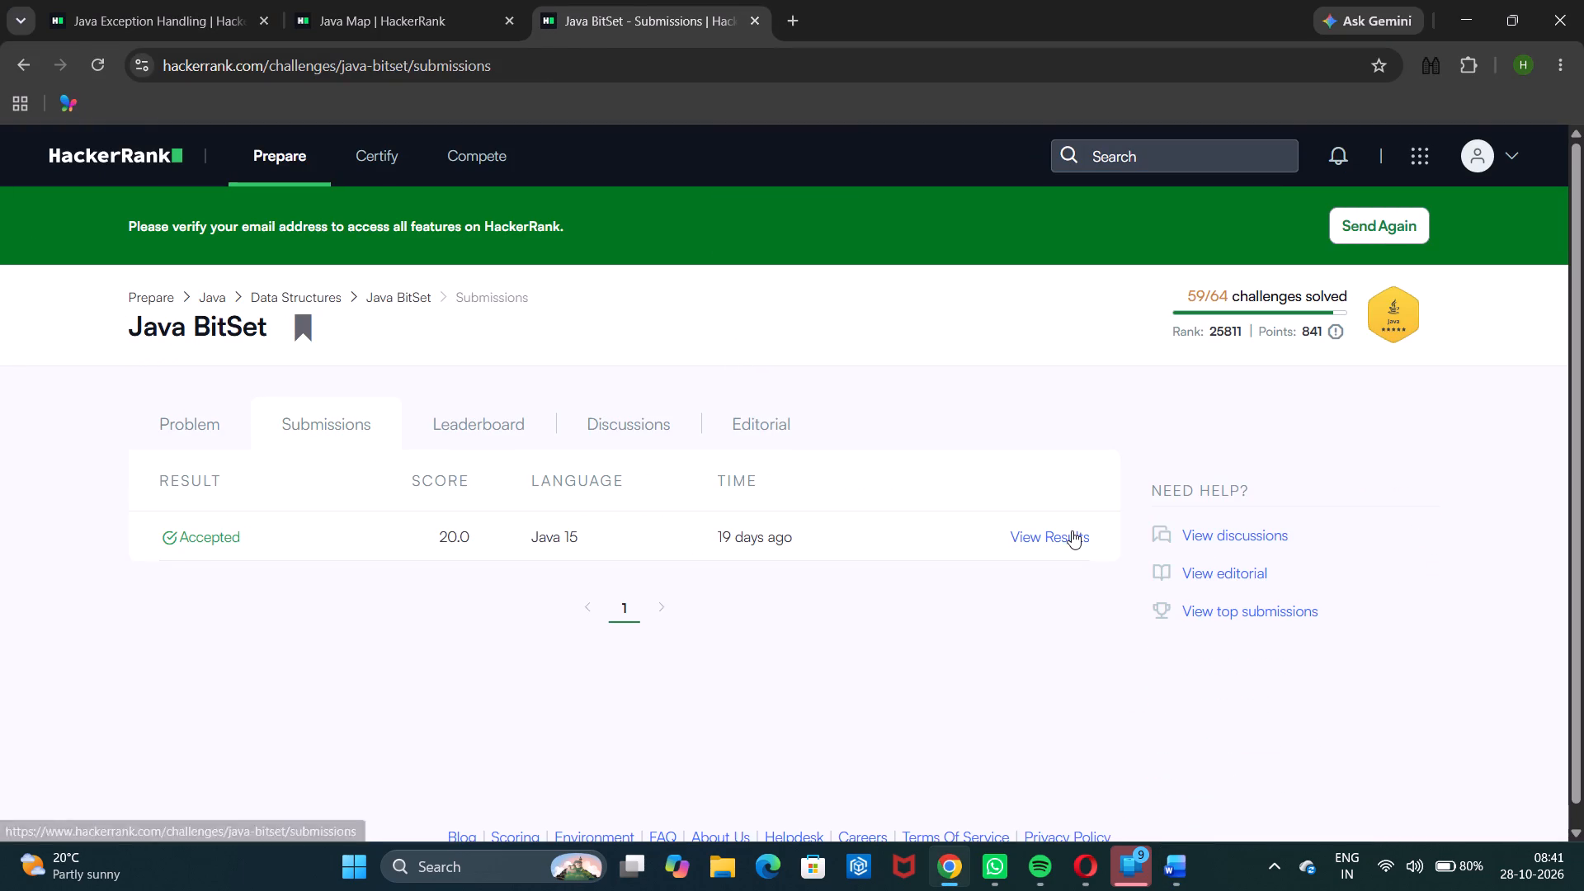
{"action": "left_click", "coordinate": [1072, 530]}
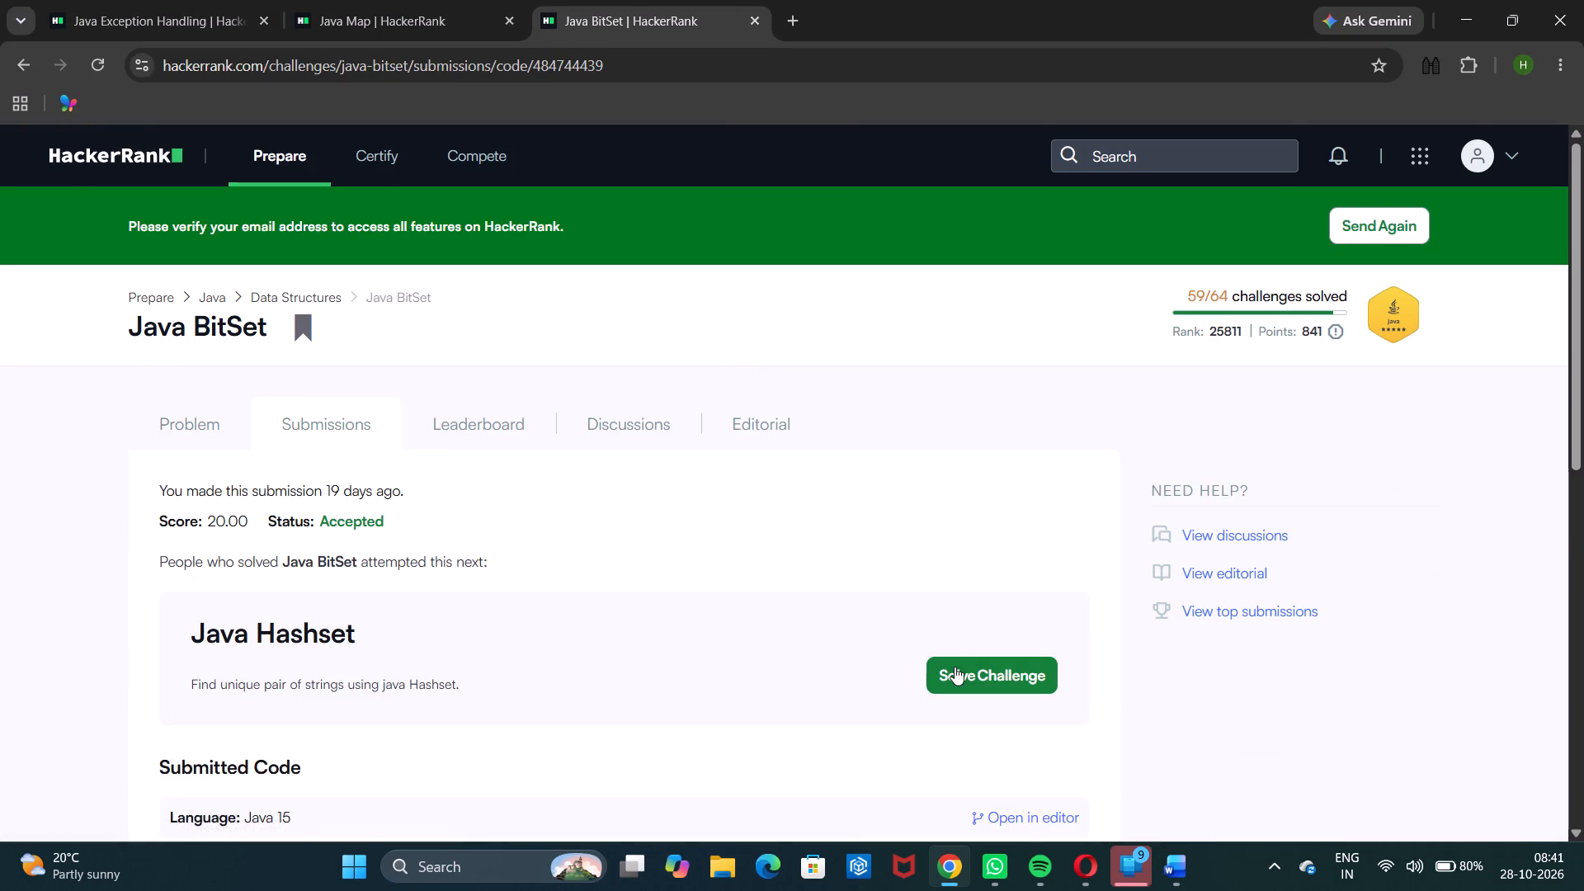
{"action": "scroll", "coordinate": [955, 667], "scroll_direction": "down", "scroll_amount": 1}
{"action": "left_click", "coordinate": [1012, 683]}
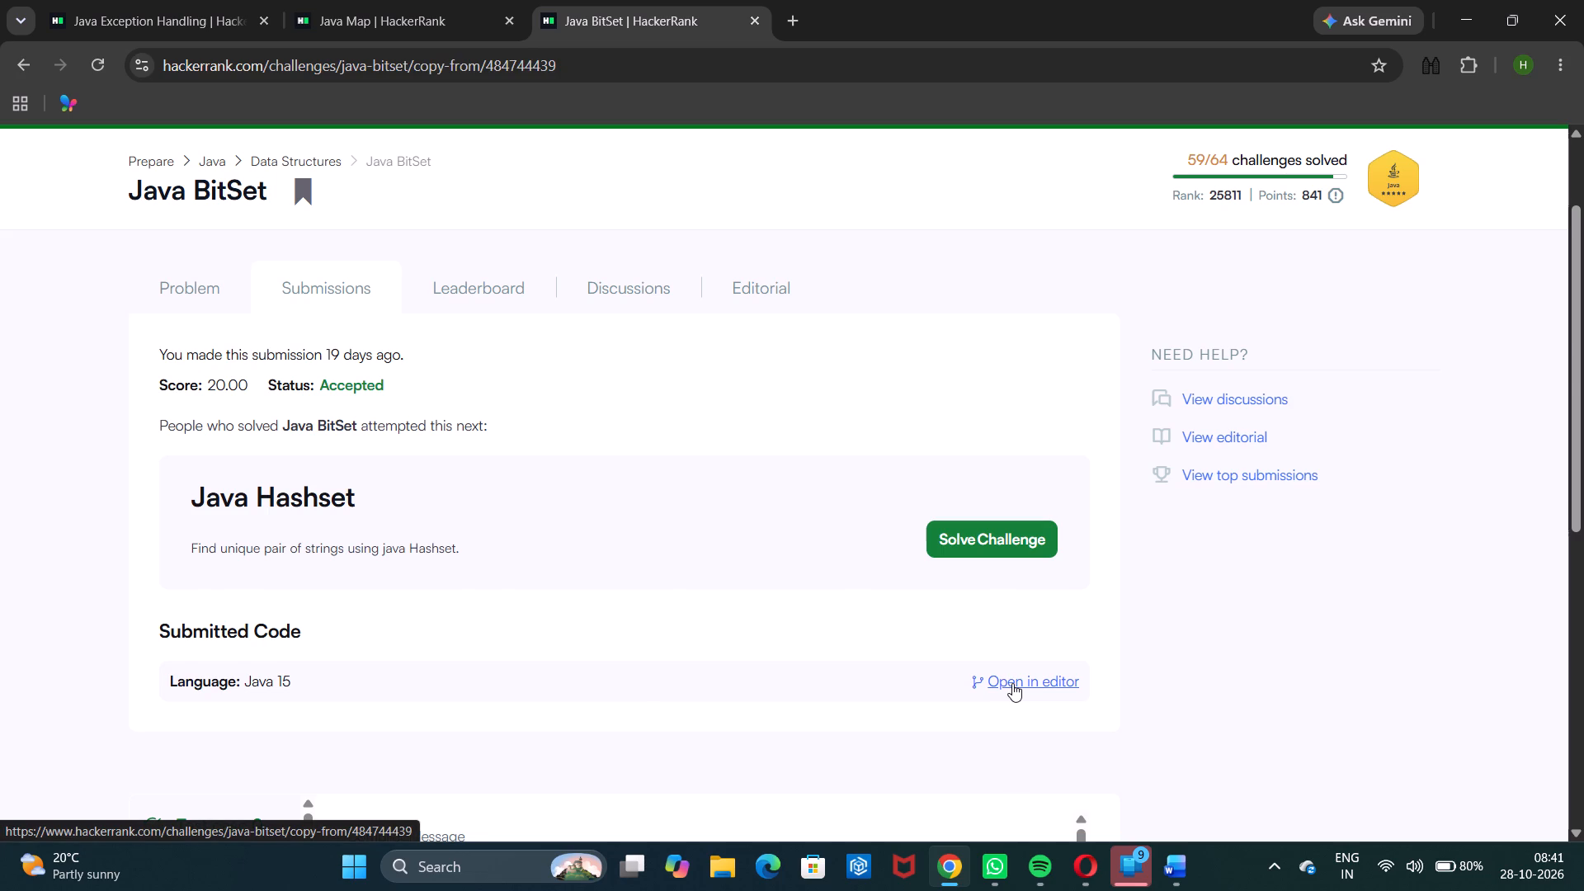
Copy the entire Java BitSet code from the challenge editor and submit it.
{"action": "scroll", "coordinate": [700, 663], "scroll_direction": "down", "scroll_amount": 11}
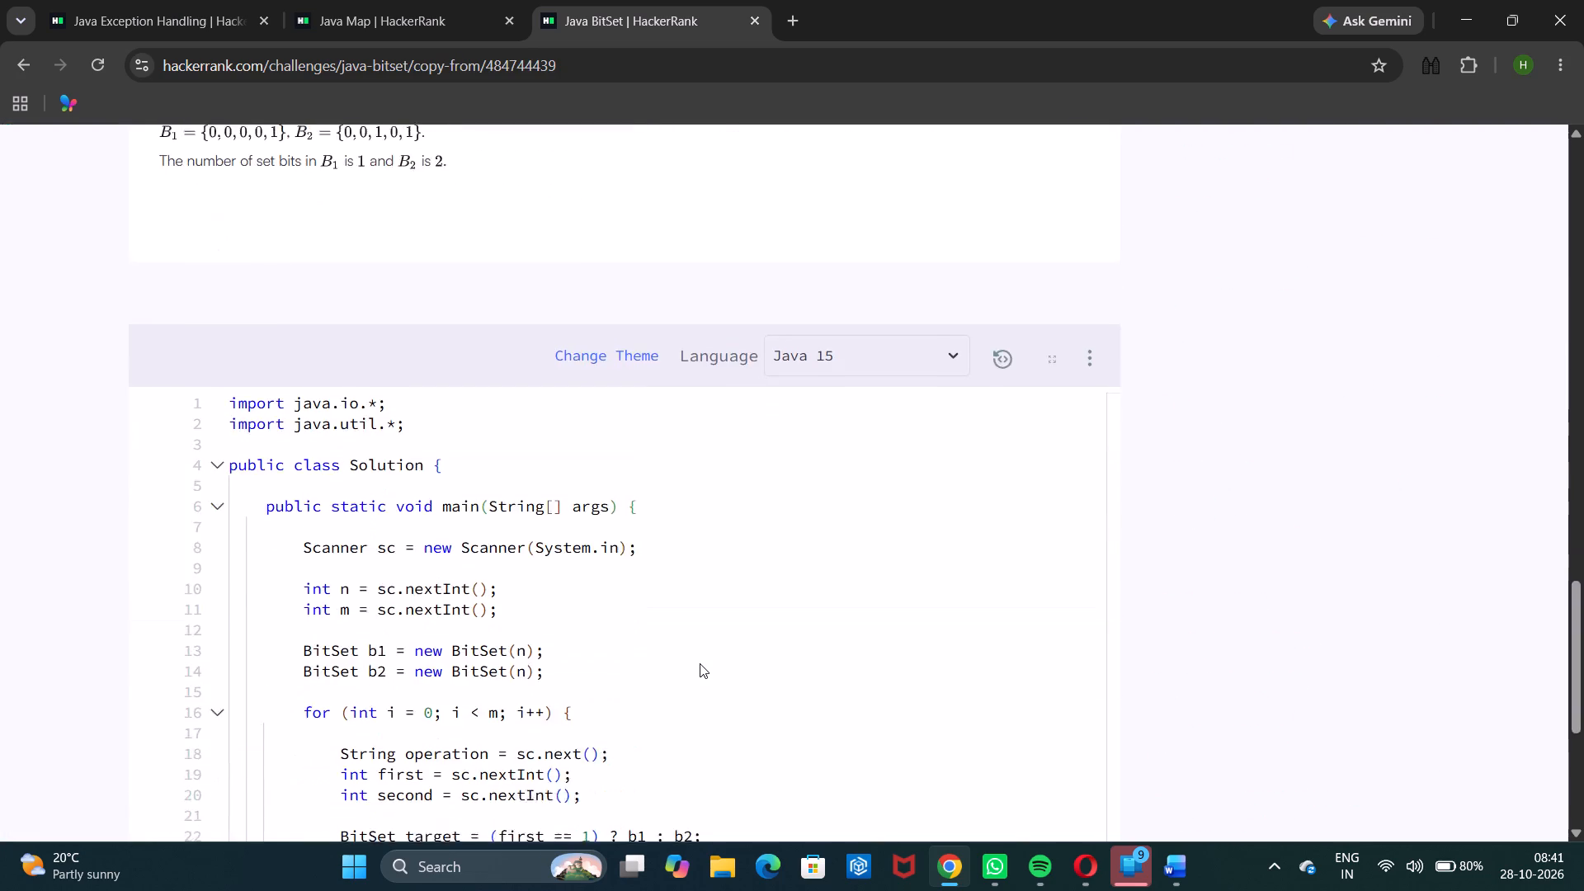
{"action": "scroll", "coordinate": [700, 663], "scroll_direction": "down", "scroll_amount": 8}
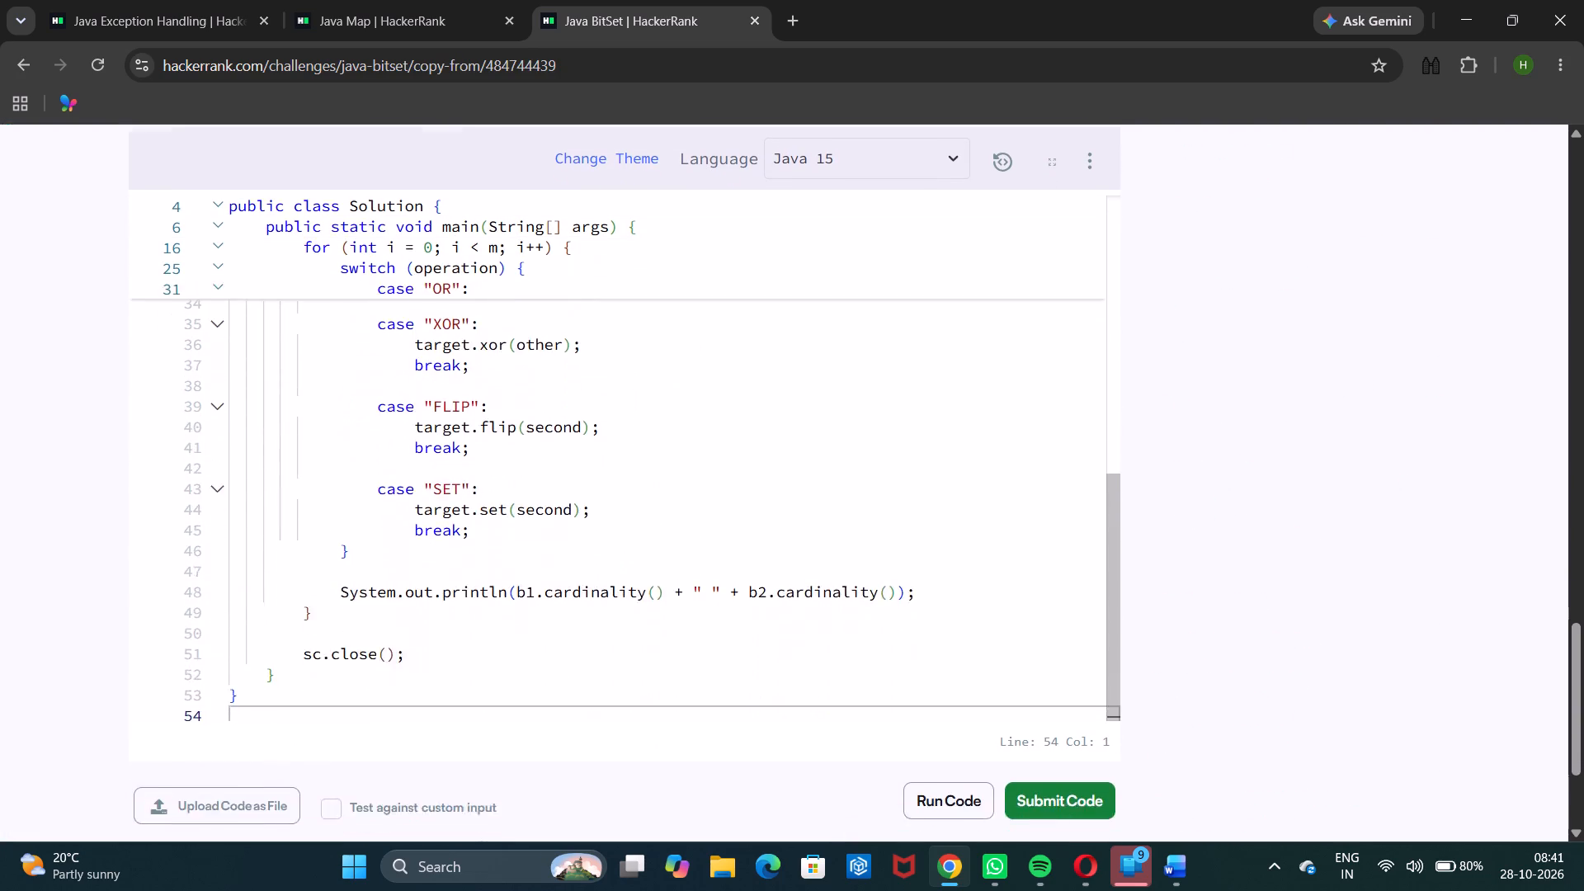
{"action": "scroll", "coordinate": [700, 663], "scroll_direction": "down", "scroll_amount": 2}
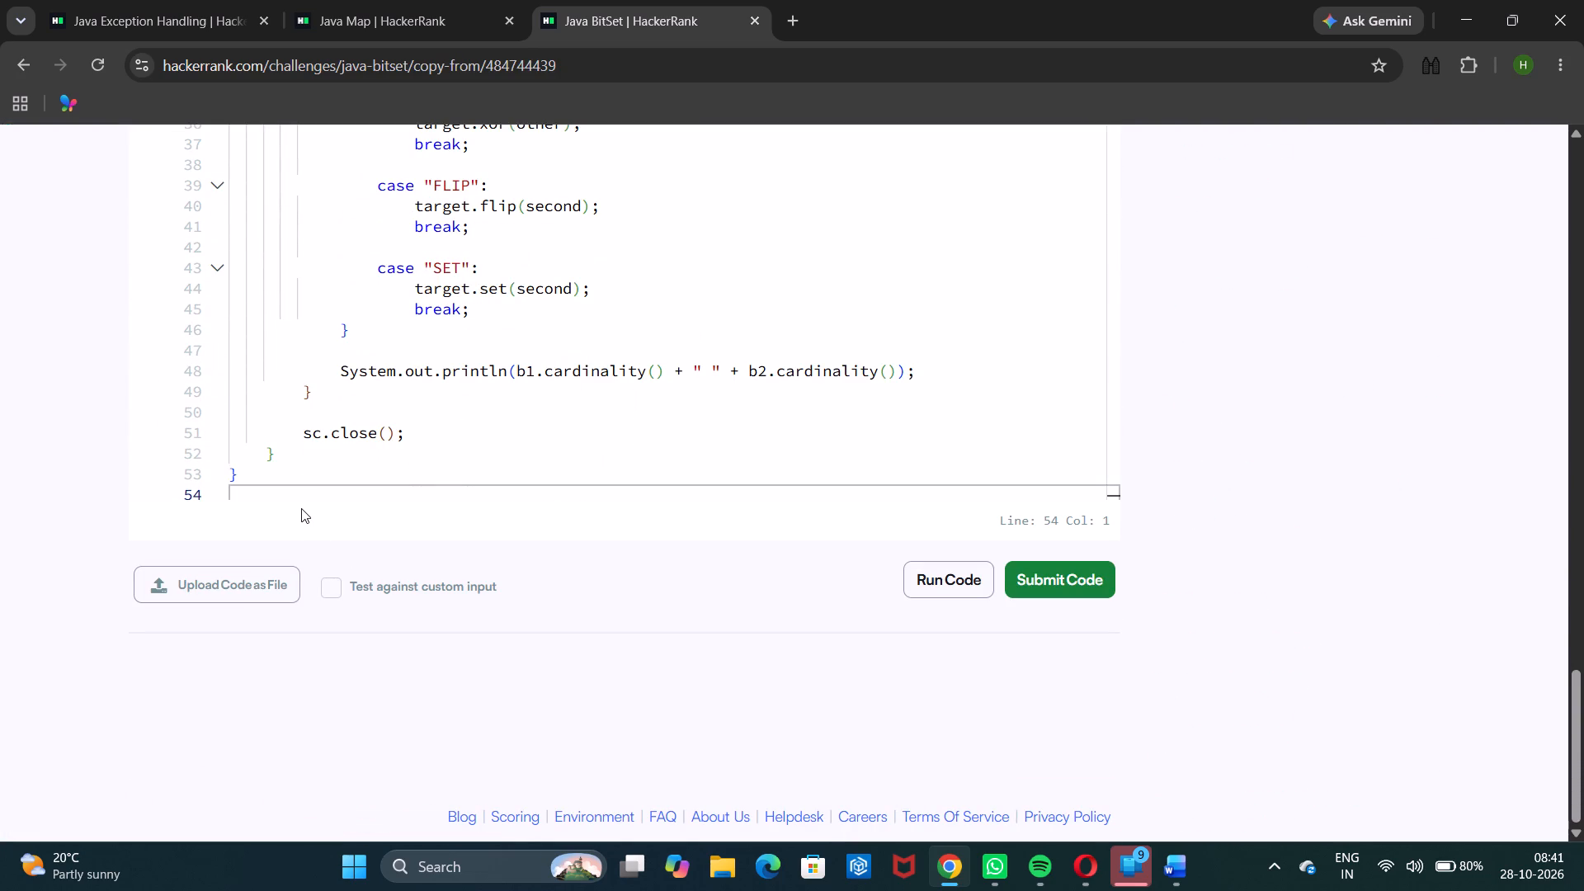
{"action": "key", "text": "ctrl+a"}
{"action": "key", "text": "ctrl+c"}
{"action": "key", "text": "ctrl+c"}
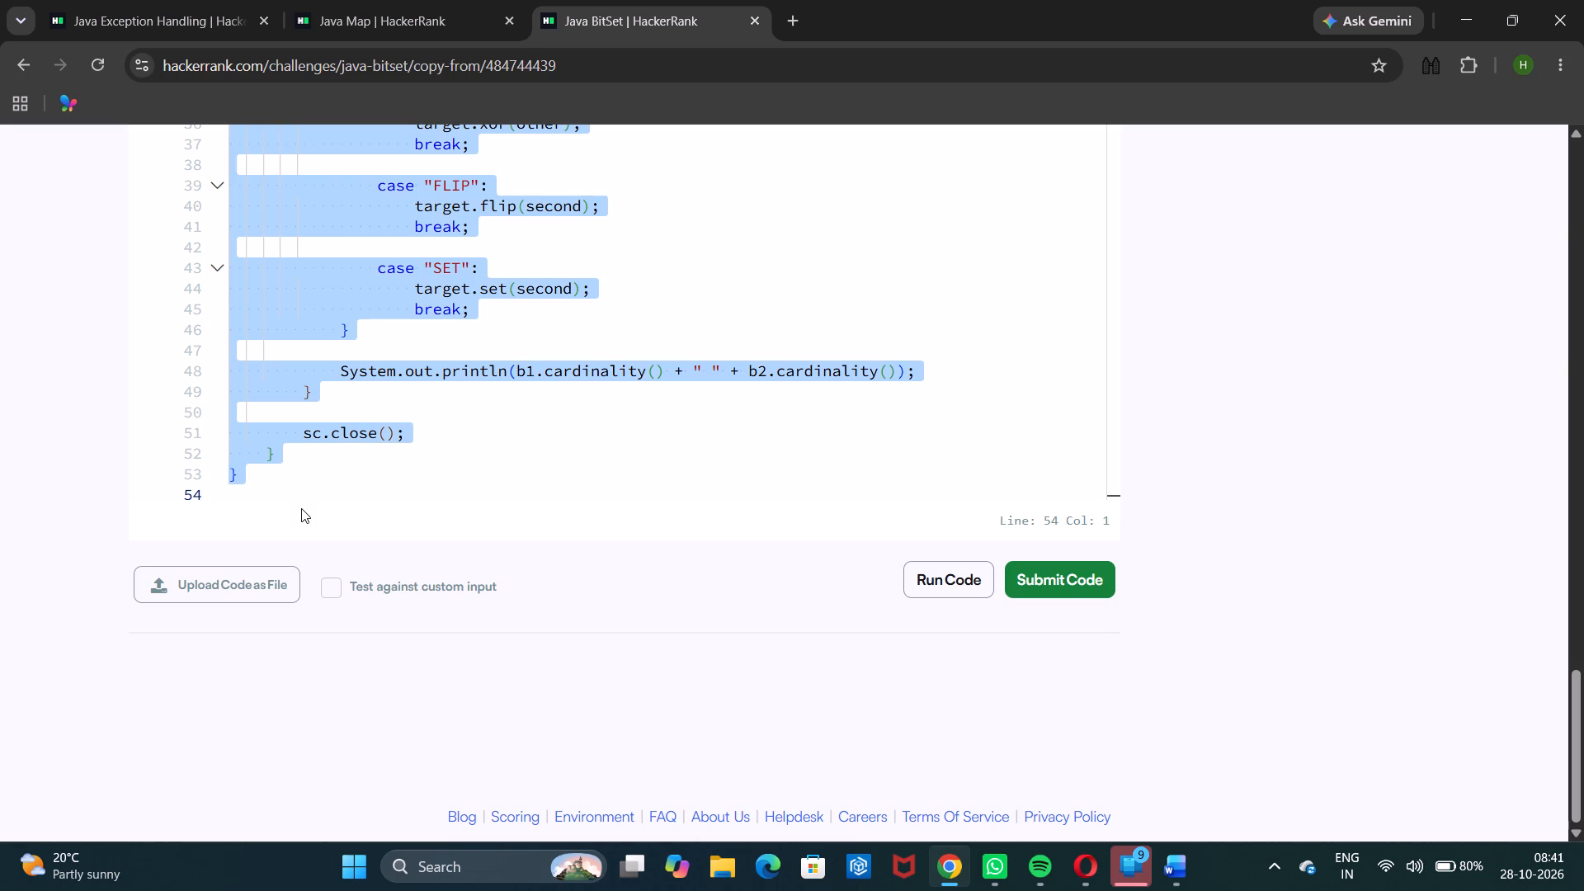
{"action": "left_click", "coordinate": [1052, 577]}
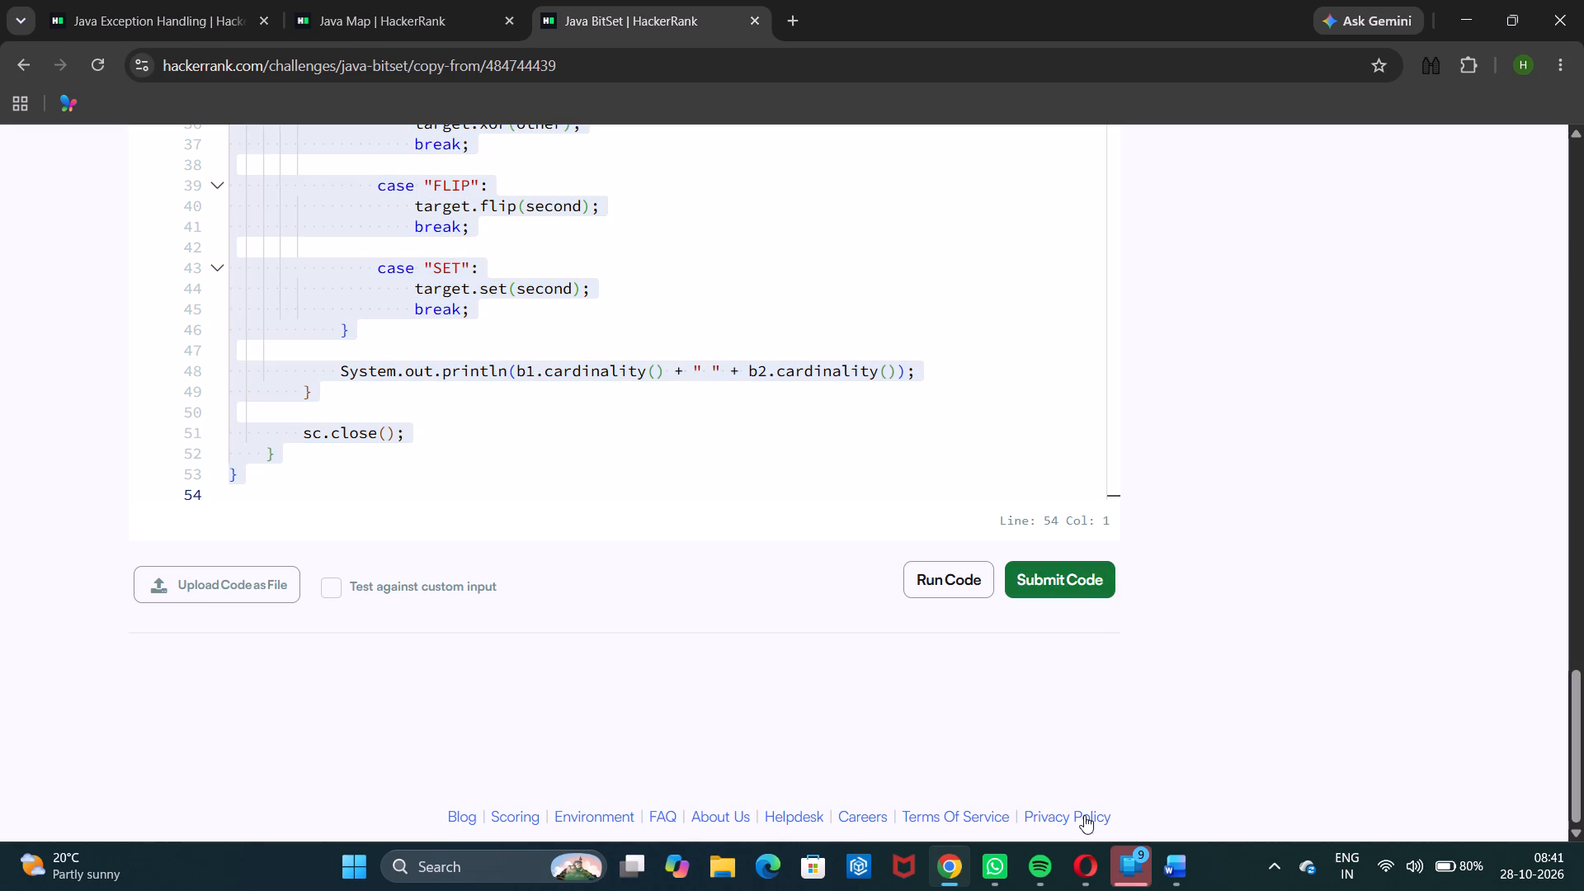
Switch to Word and replace the placeholder text in question 44's Code box with the copied Java BitSet code.
{"action": "left_click", "coordinate": [1192, 875]}
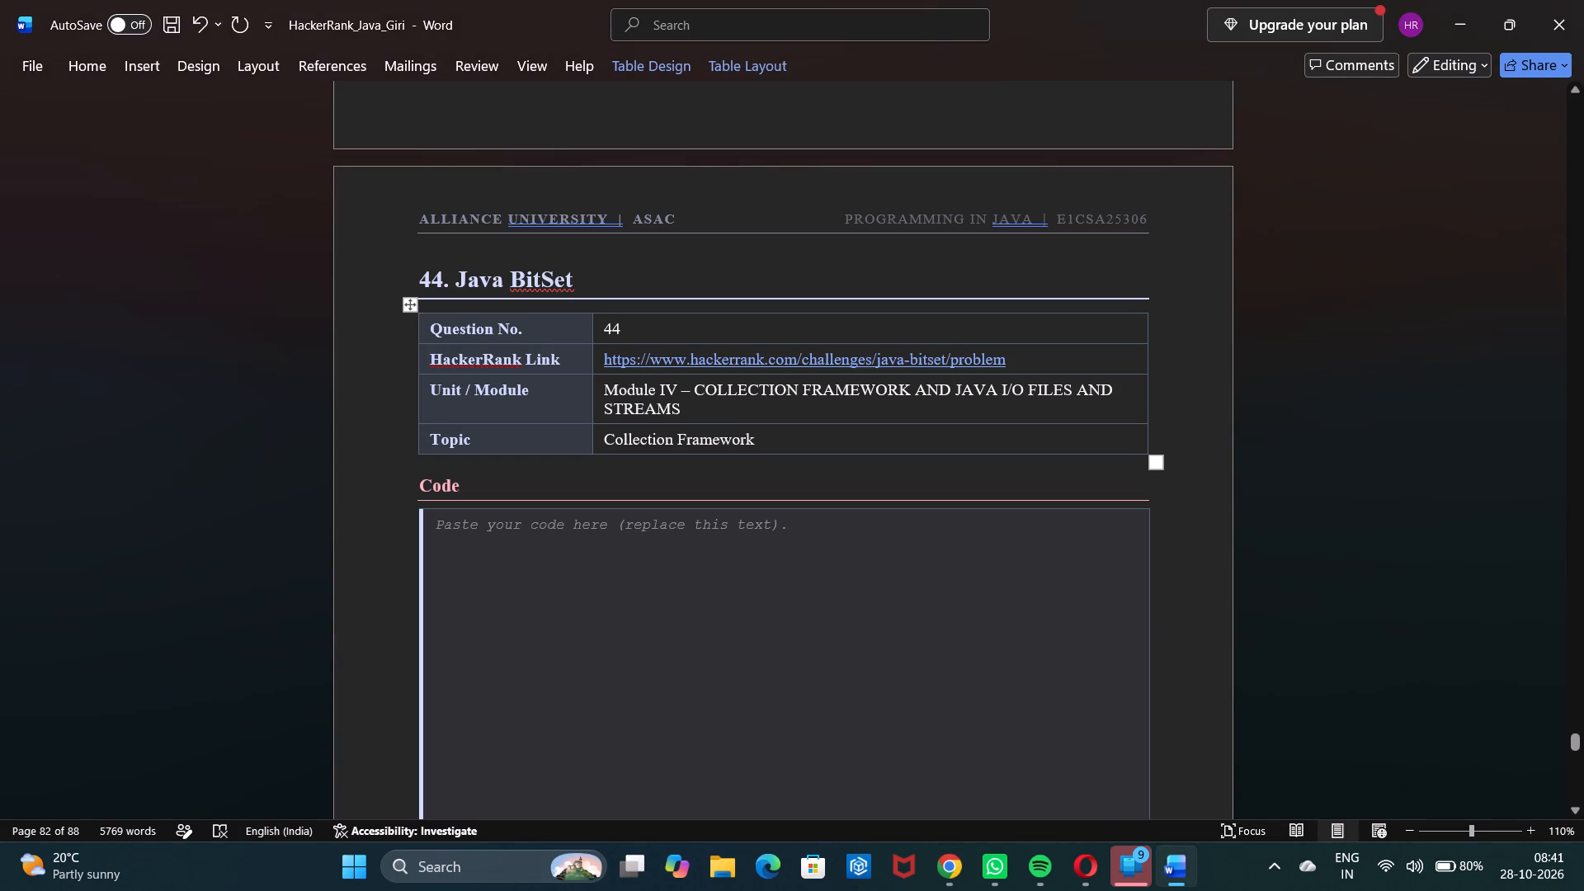
{"action": "left_click", "coordinate": [820, 549]}
{"action": "left_click_drag", "start_coordinate": [820, 549], "coordinate": [411, 520]}
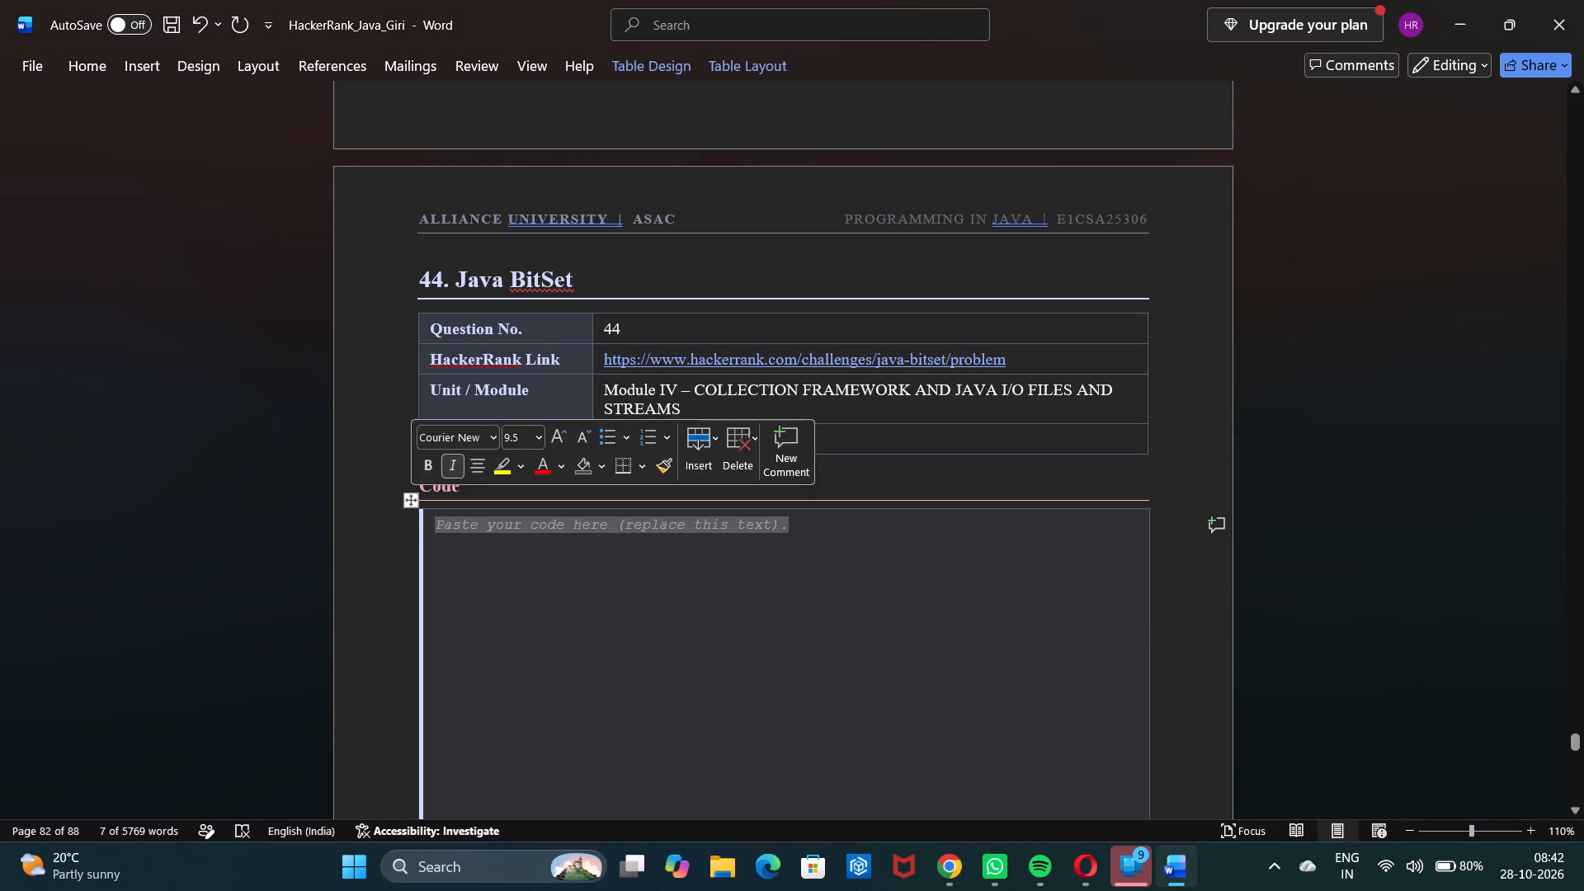
{"action": "key", "text": "ctrl+v"}
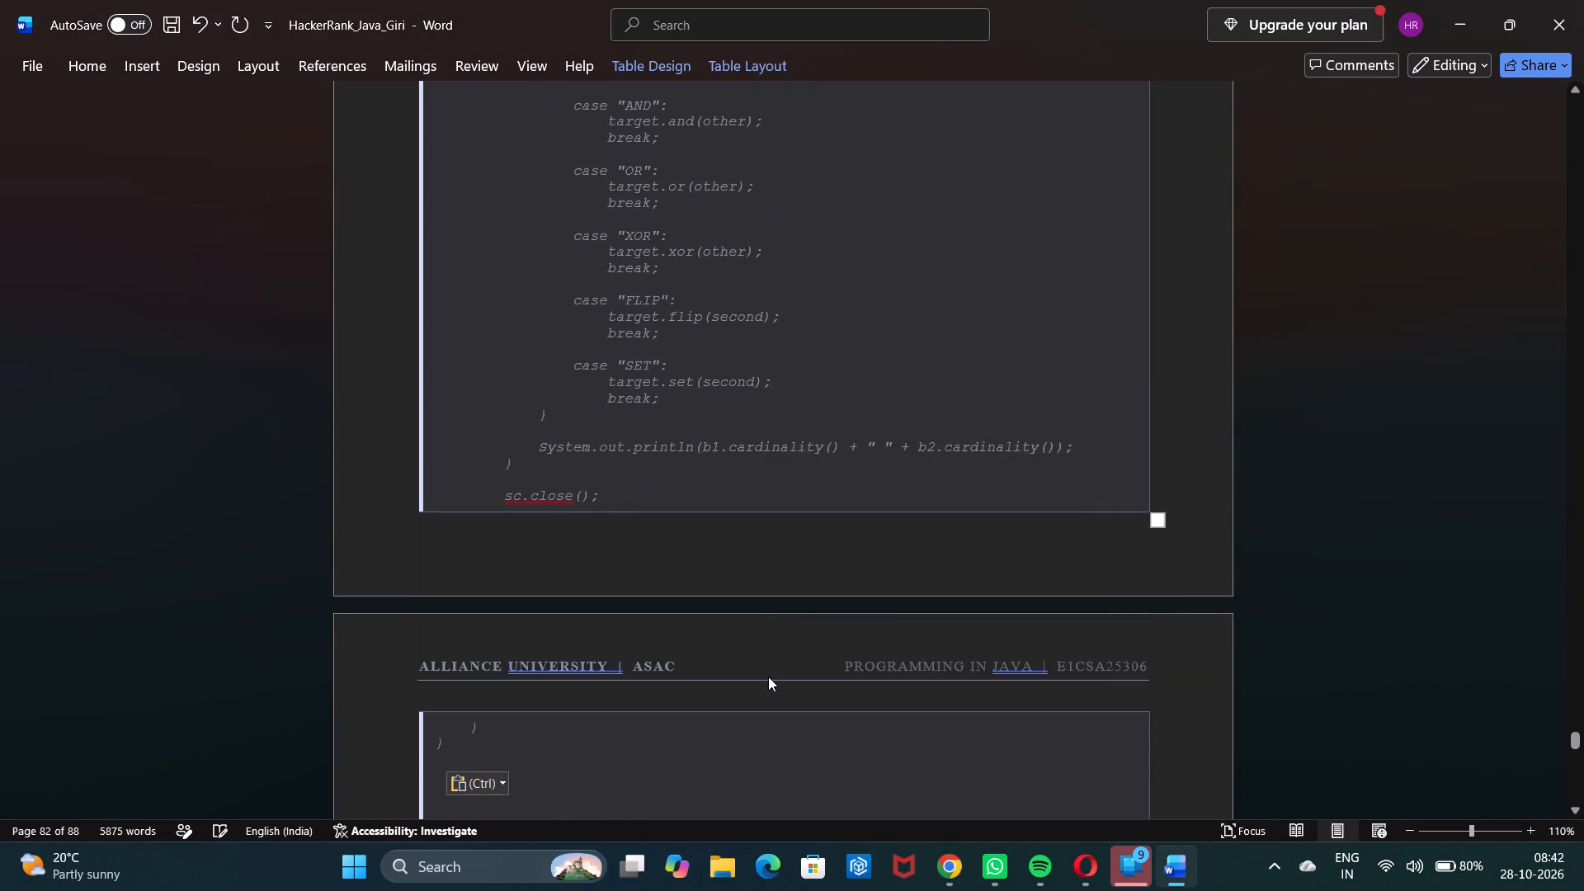
Delete the blank lines directly above and below the main method line and the empty lines at the end of question 44's Code box.
{"action": "scroll", "coordinate": [768, 676], "scroll_direction": "down", "scroll_amount": 3}
{"action": "scroll", "coordinate": [768, 676], "scroll_direction": "up", "scroll_amount": 4}
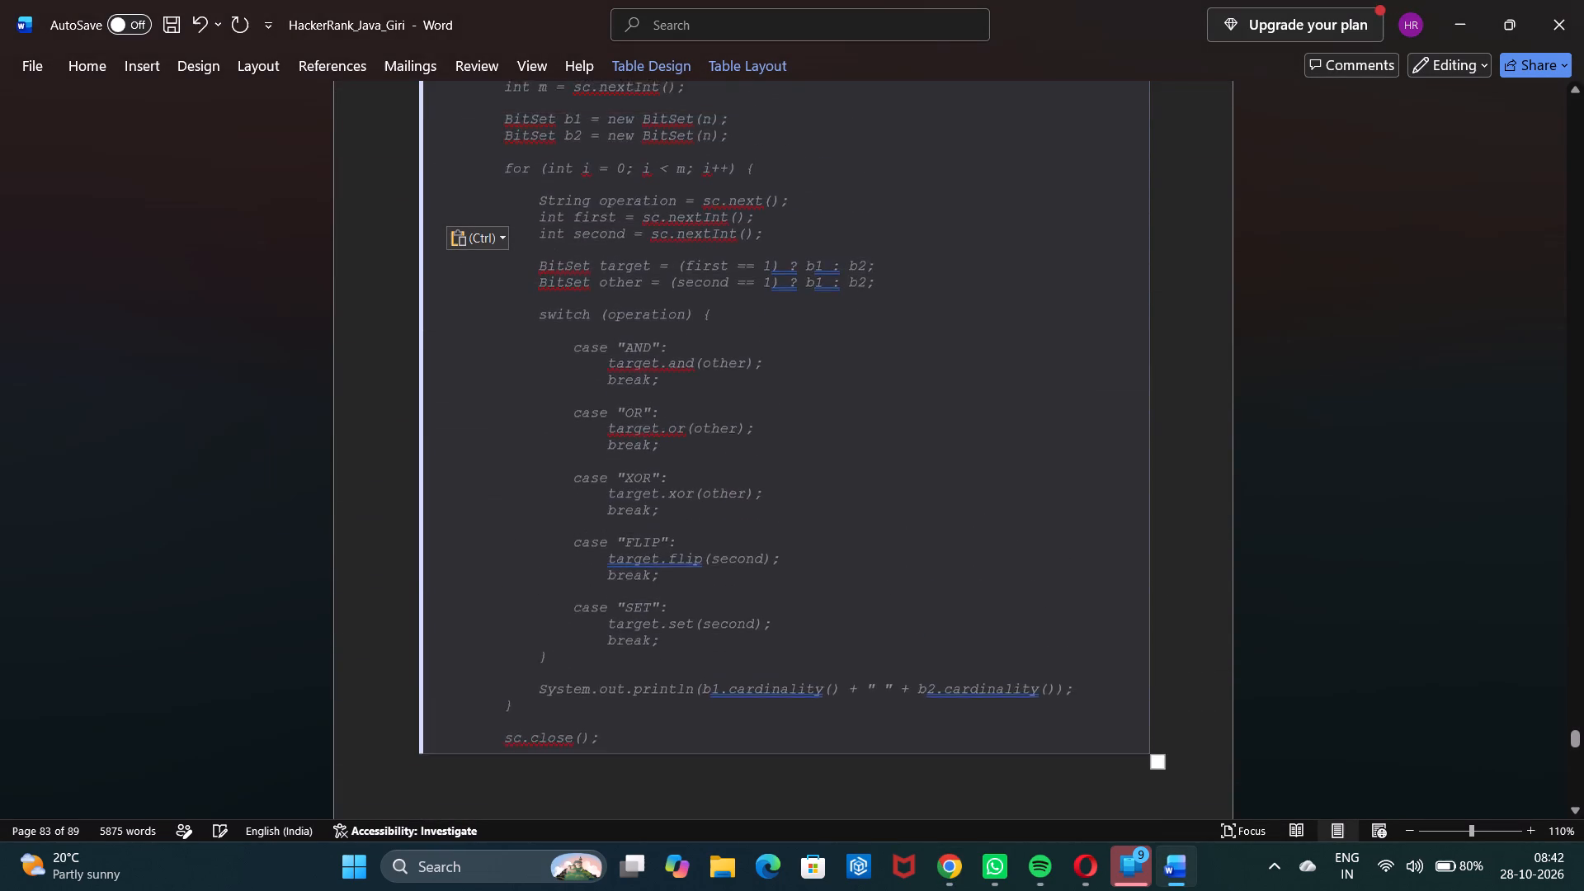
{"action": "scroll", "coordinate": [768, 676], "scroll_direction": "up", "scroll_amount": 2}
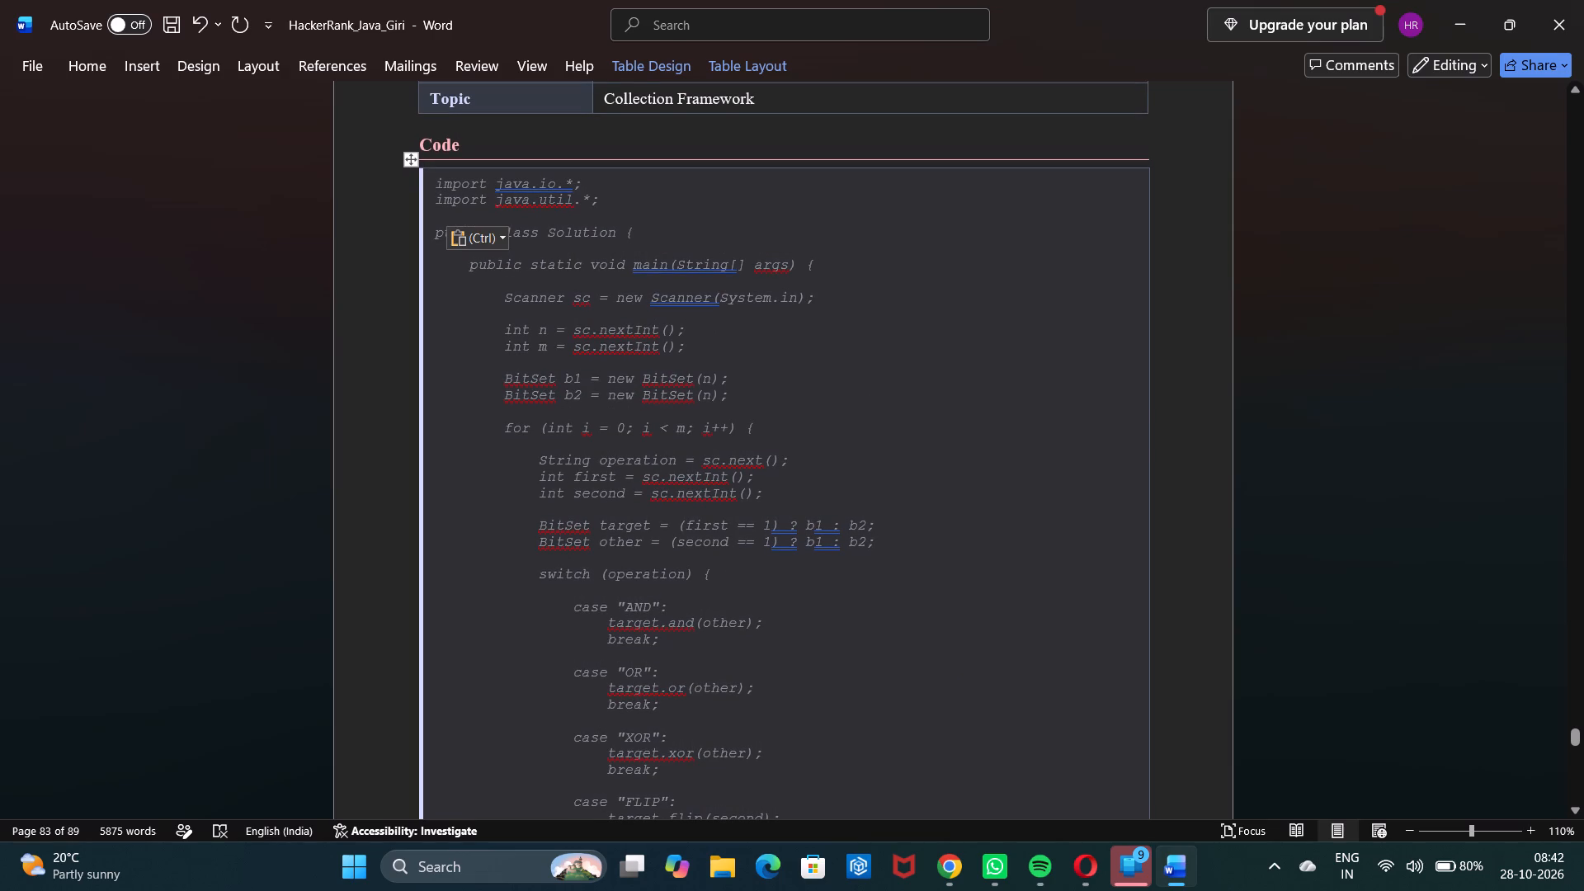
{"action": "left_click", "coordinate": [606, 250]}
{"action": "key", "text": "BackSpace"}
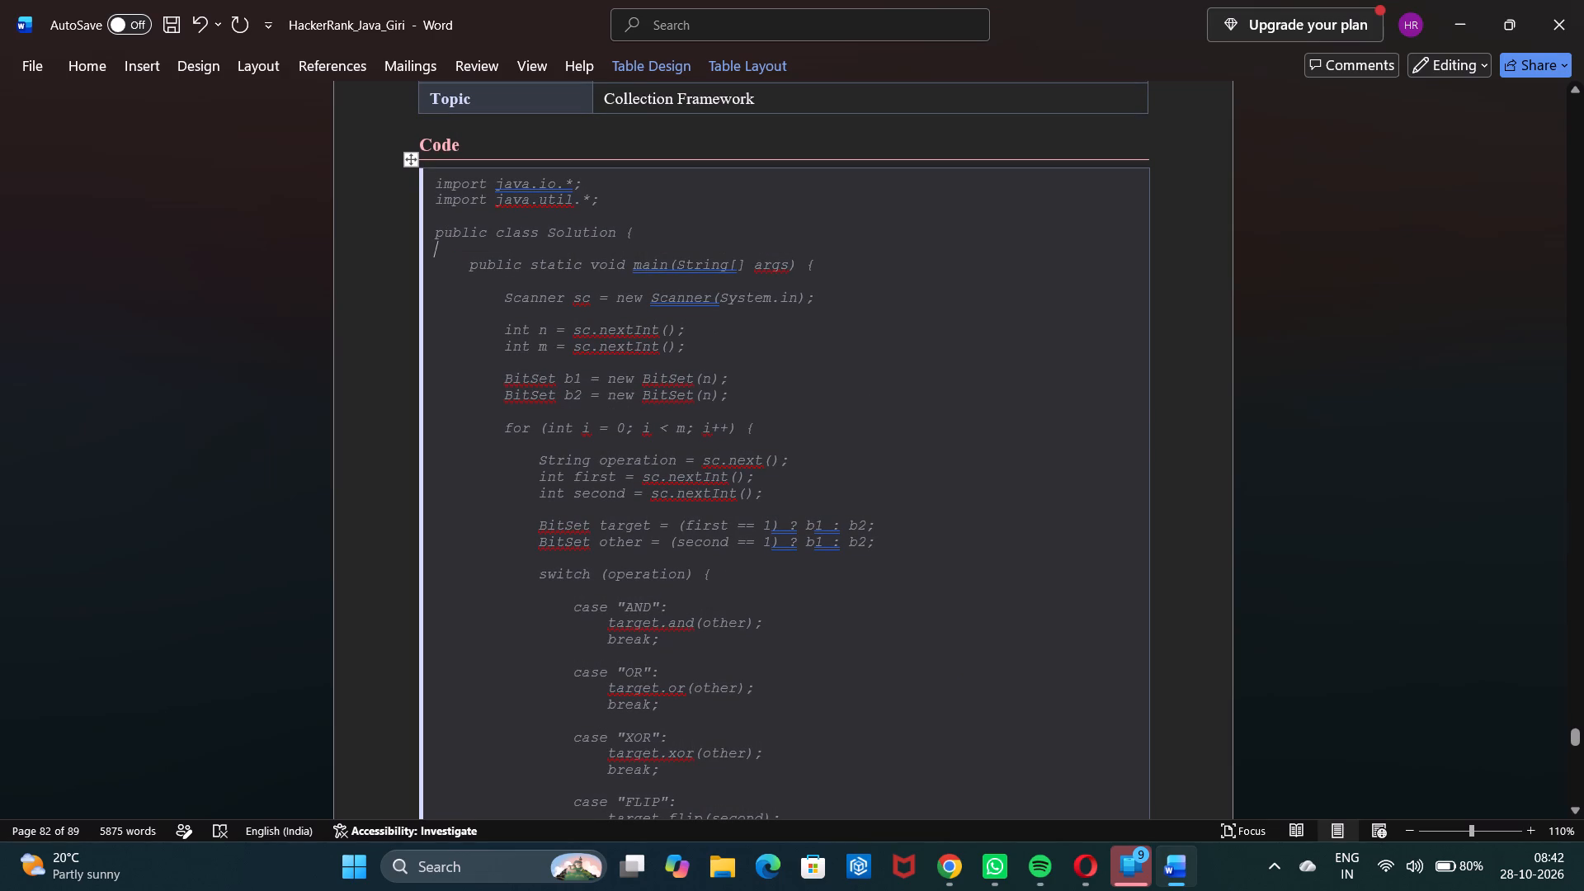
{"action": "left_click", "coordinate": [601, 259]}
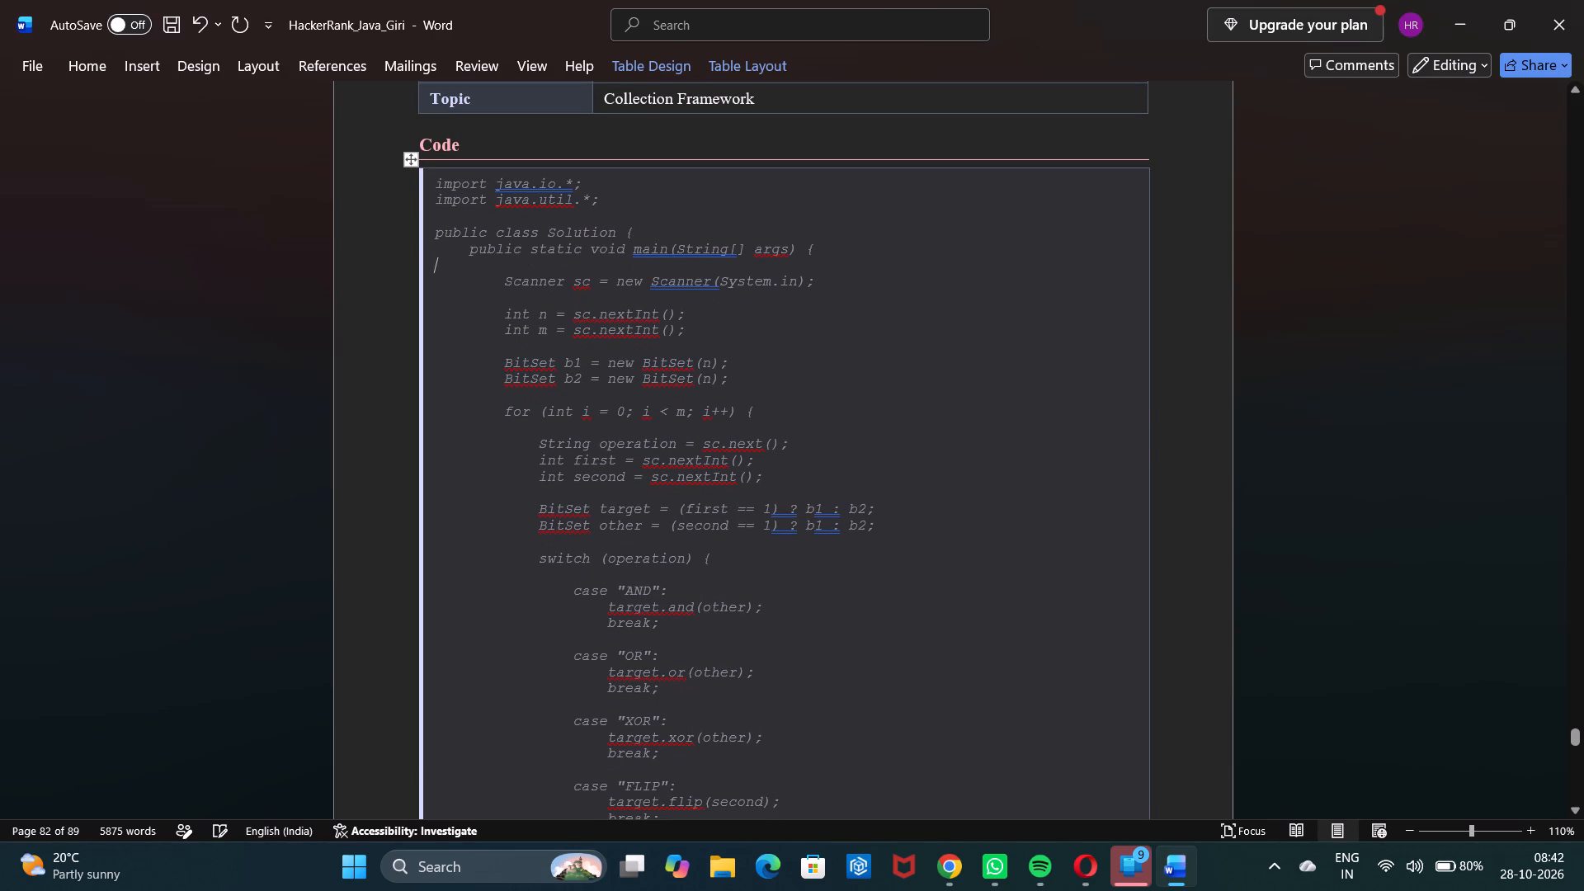
{"action": "key", "text": "BackSpace"}
{"action": "scroll", "coordinate": [762, 473], "scroll_direction": "down", "scroll_amount": 6}
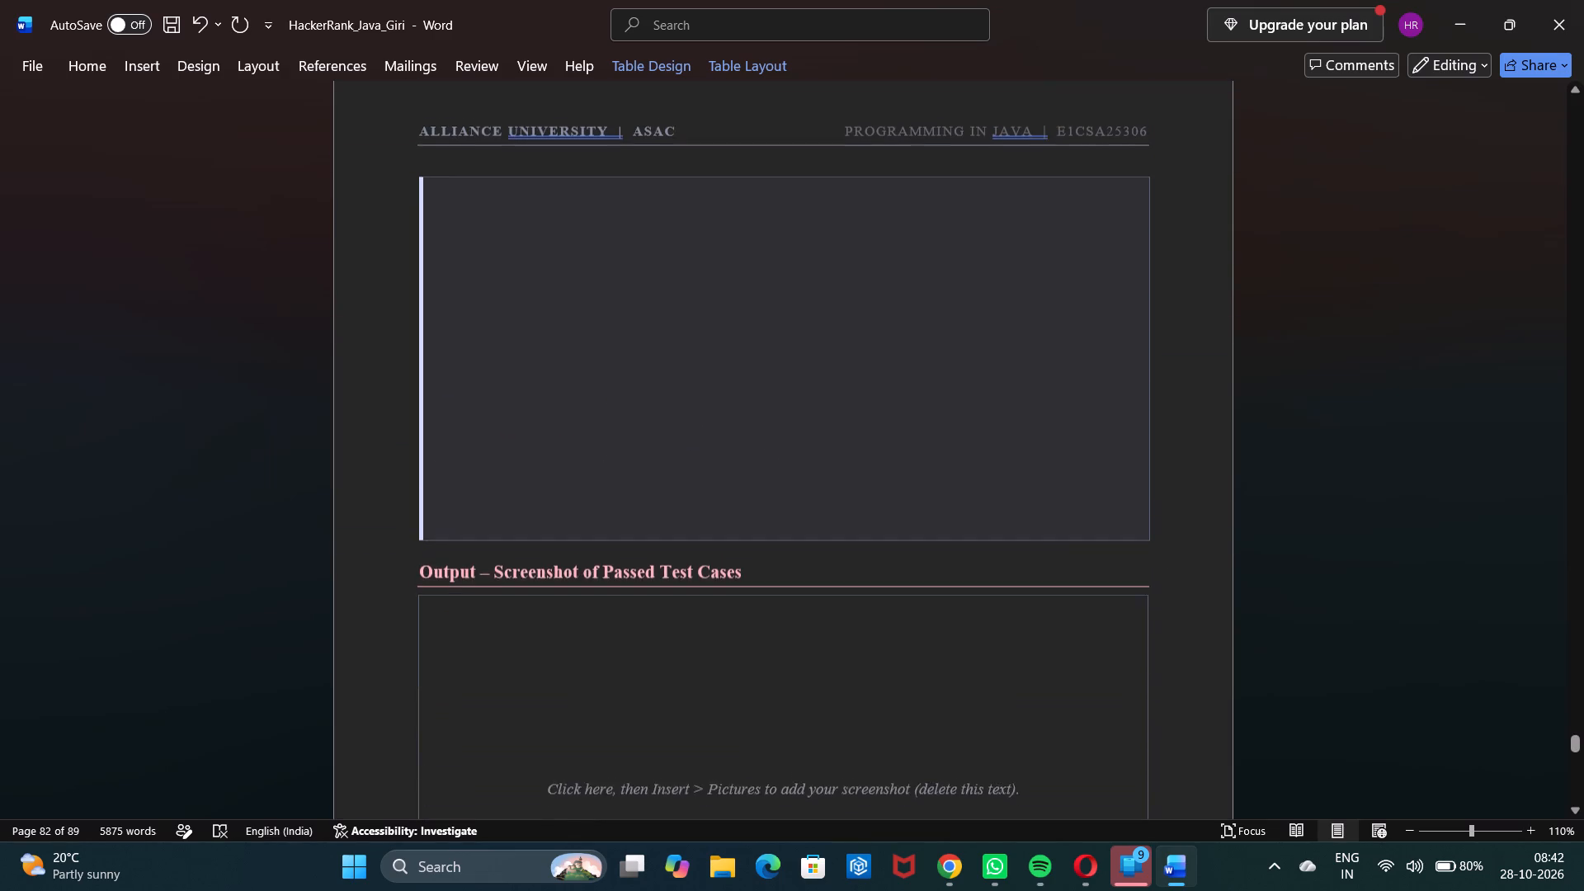
{"action": "left_click", "coordinate": [607, 337]}
{"action": "key", "text": "BackSpace"}
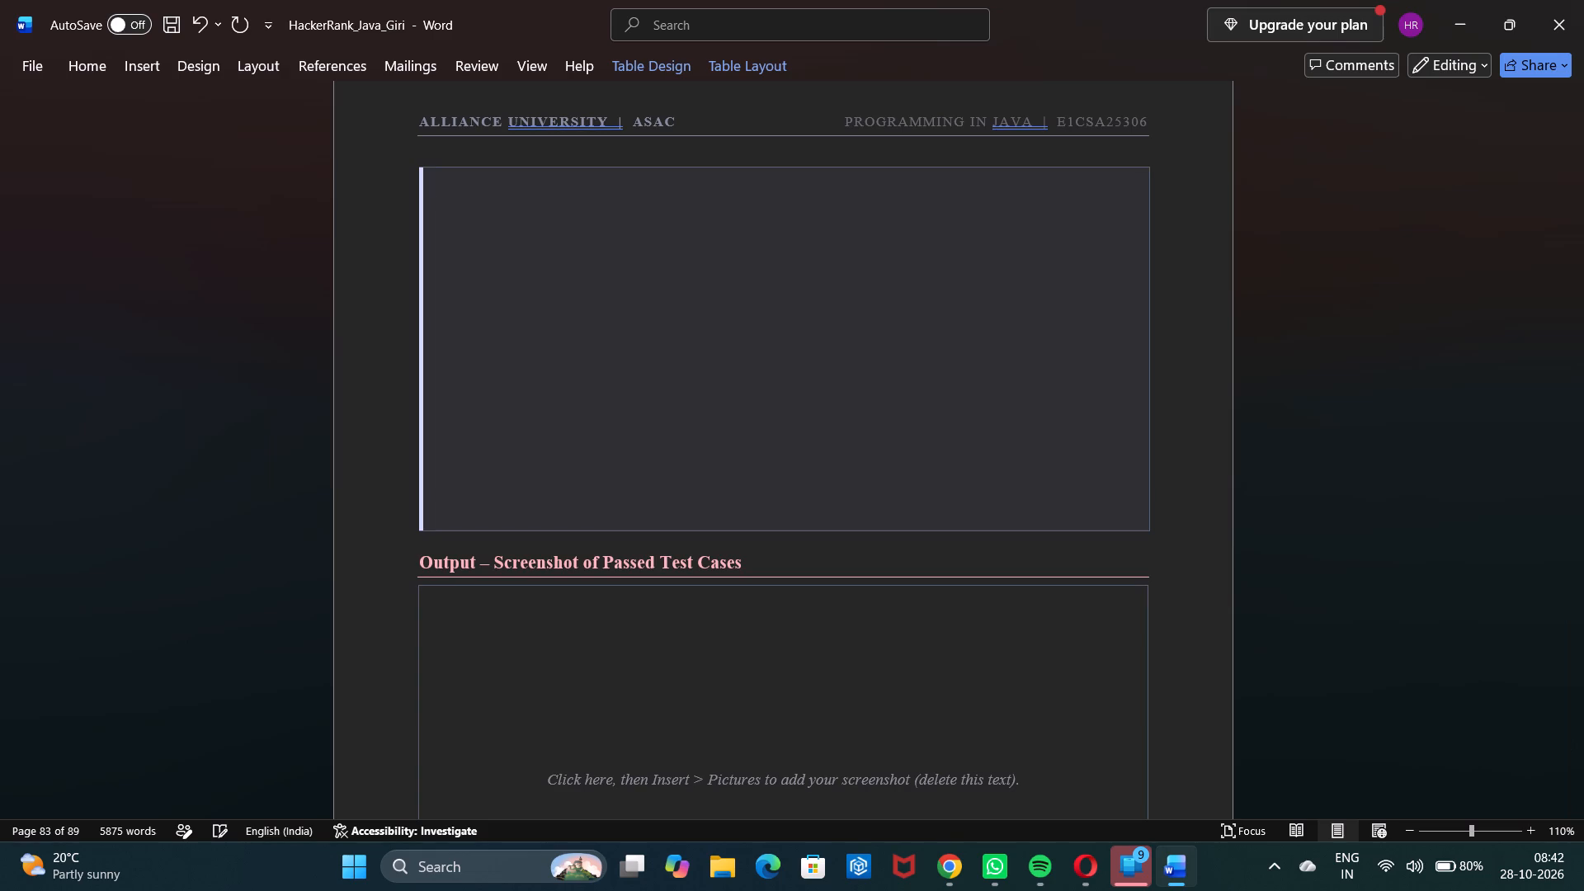
{"action": "key", "text": "BackSpace"}
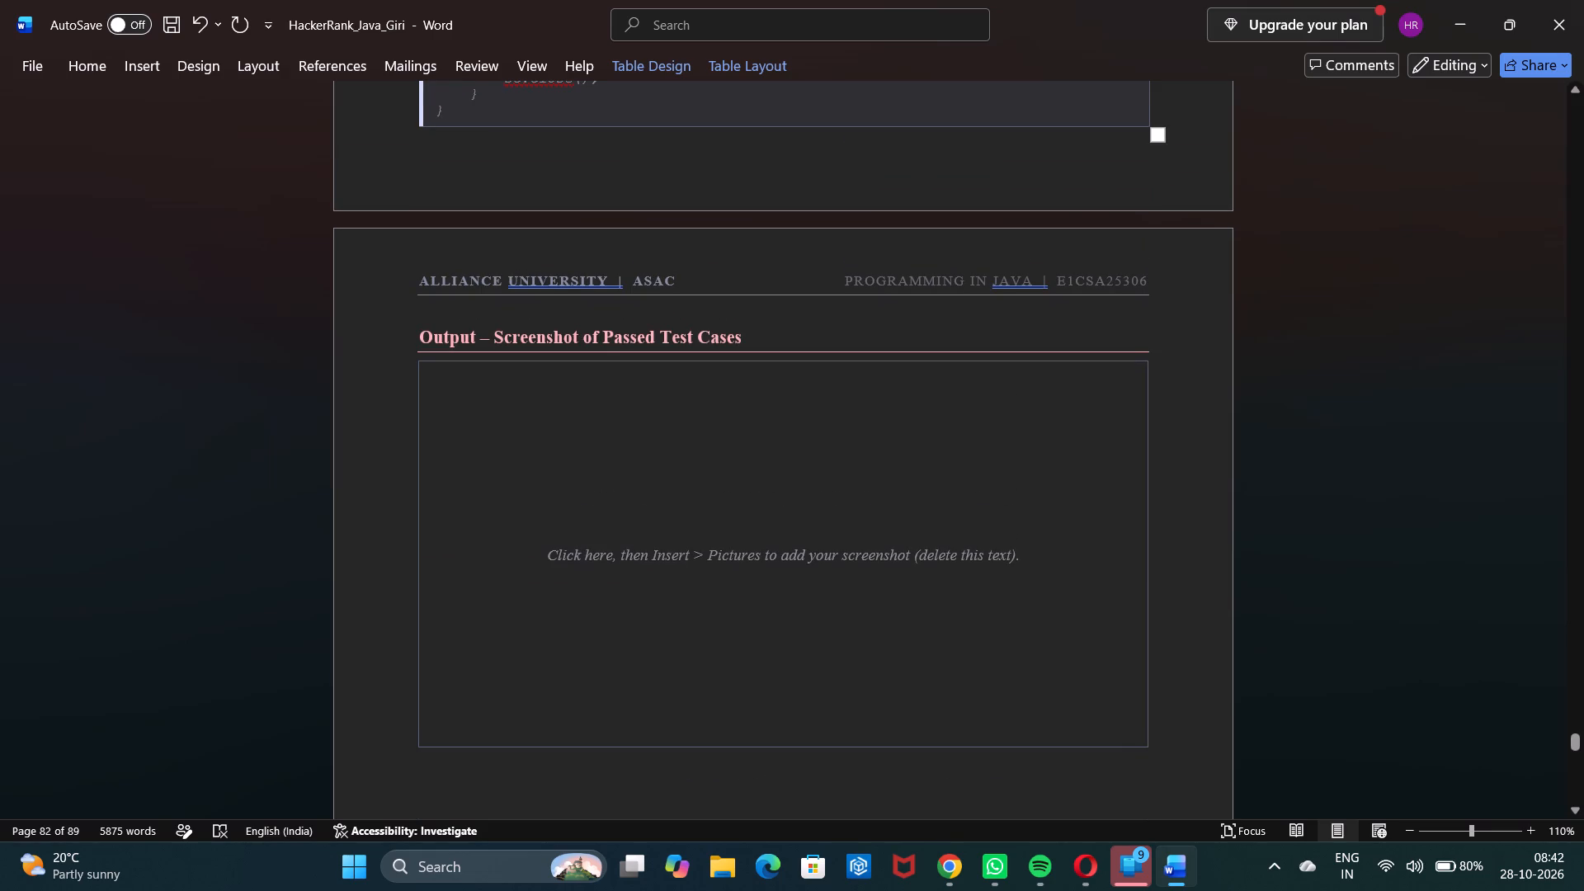
Switch to Chrome and capture a screen snip of the Java BitSet congratulations banner and passed test case results.
{"action": "left_click", "coordinate": [936, 862]}
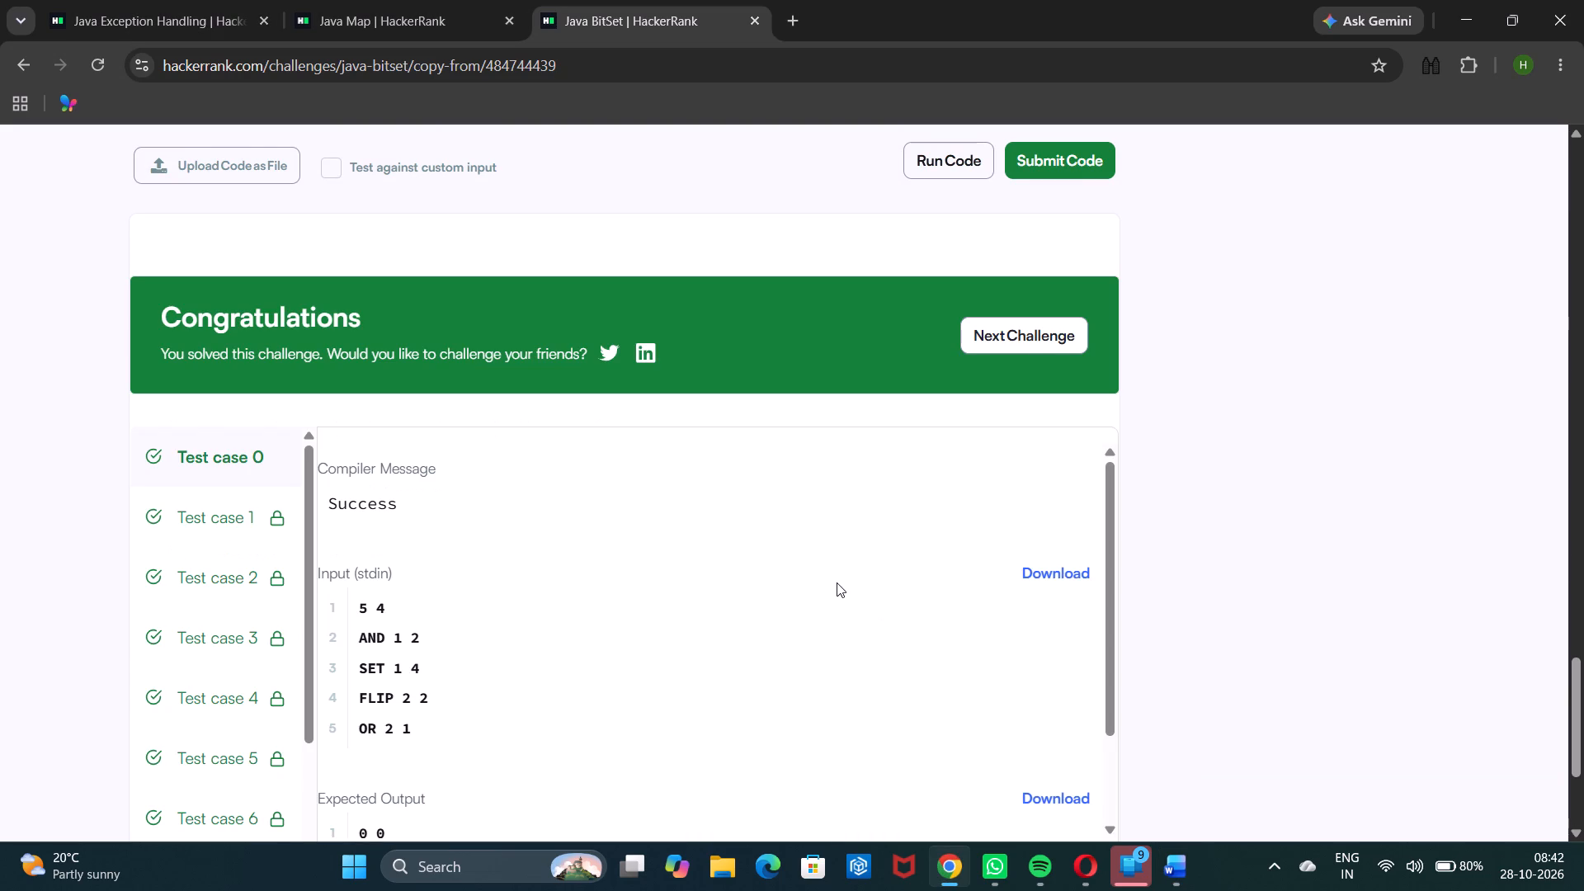
{"action": "scroll", "coordinate": [1242, 624], "scroll_direction": "down", "scroll_amount": 1}
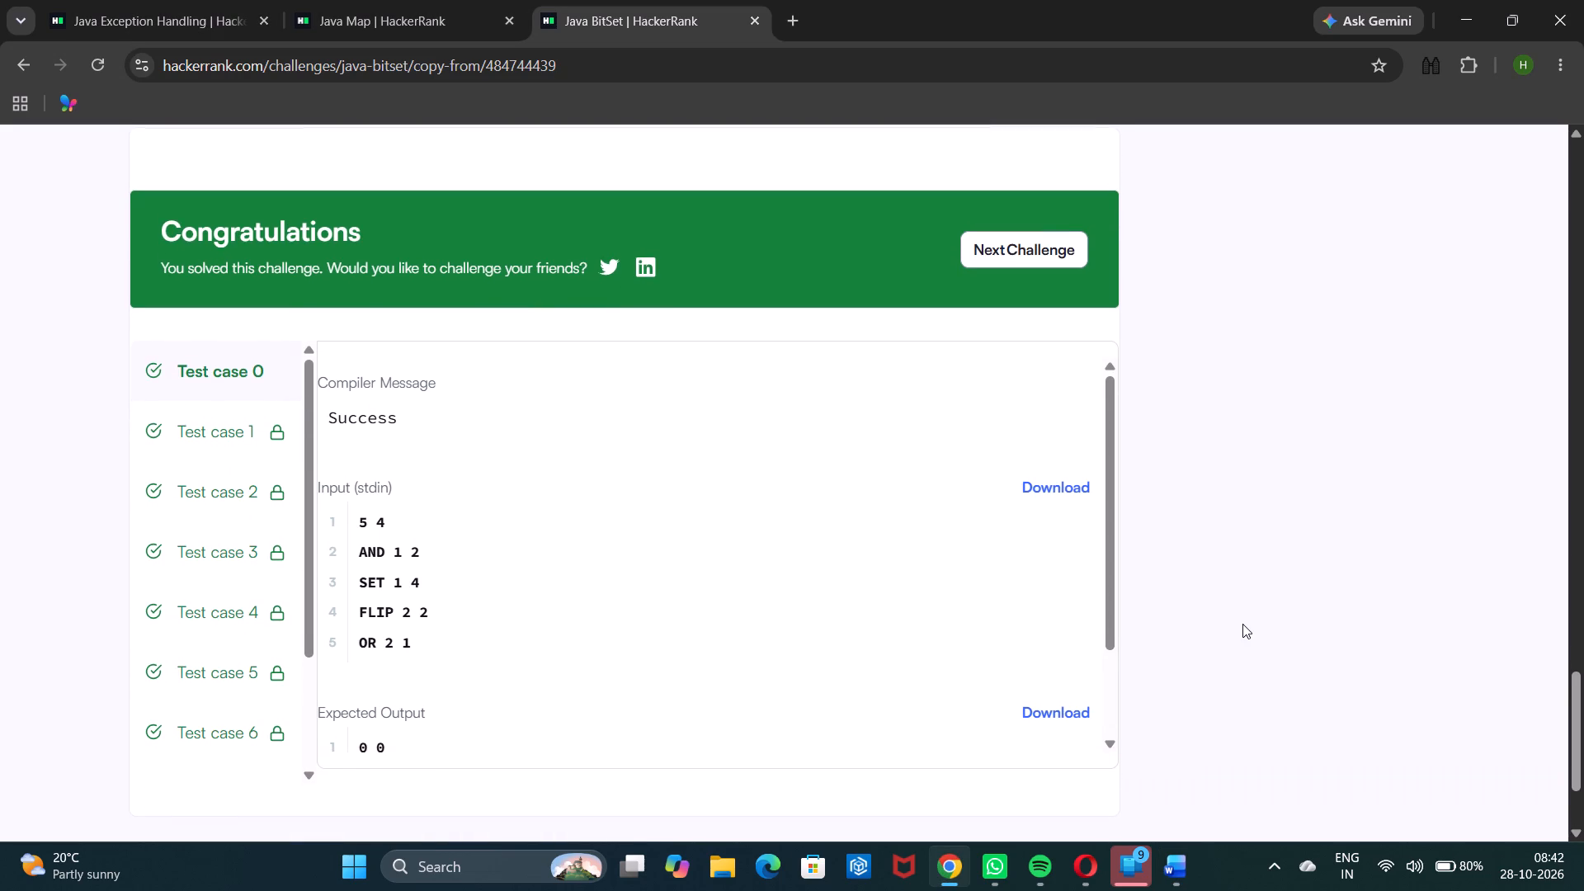
{"action": "key", "text": "shift+super+s"}
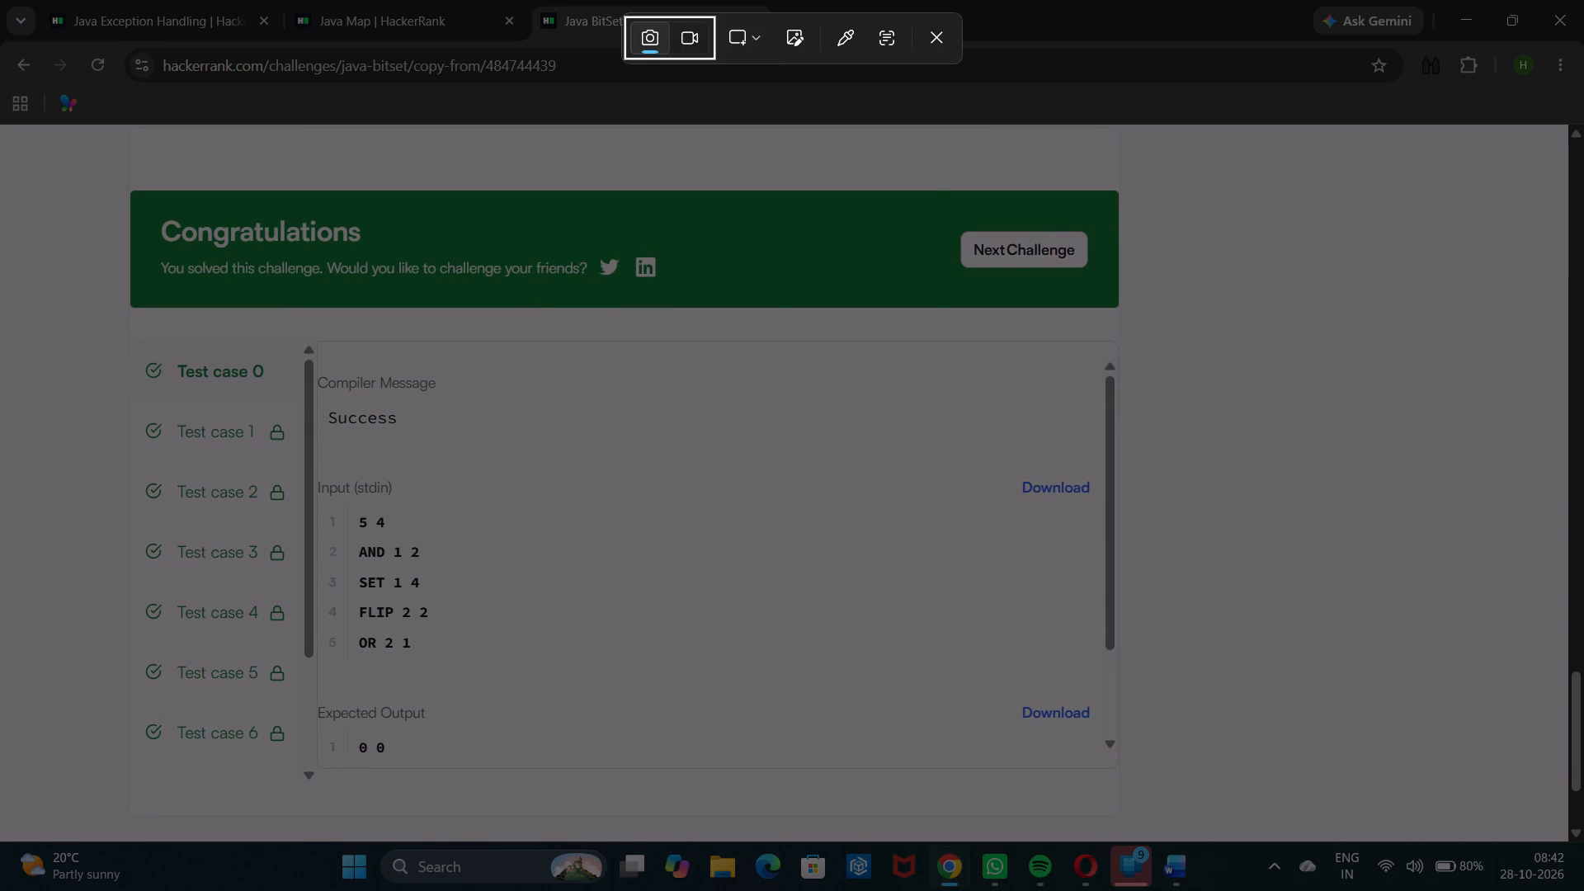
{"action": "left_click_drag", "start_coordinate": [113, 177], "coordinate": [1152, 770]}
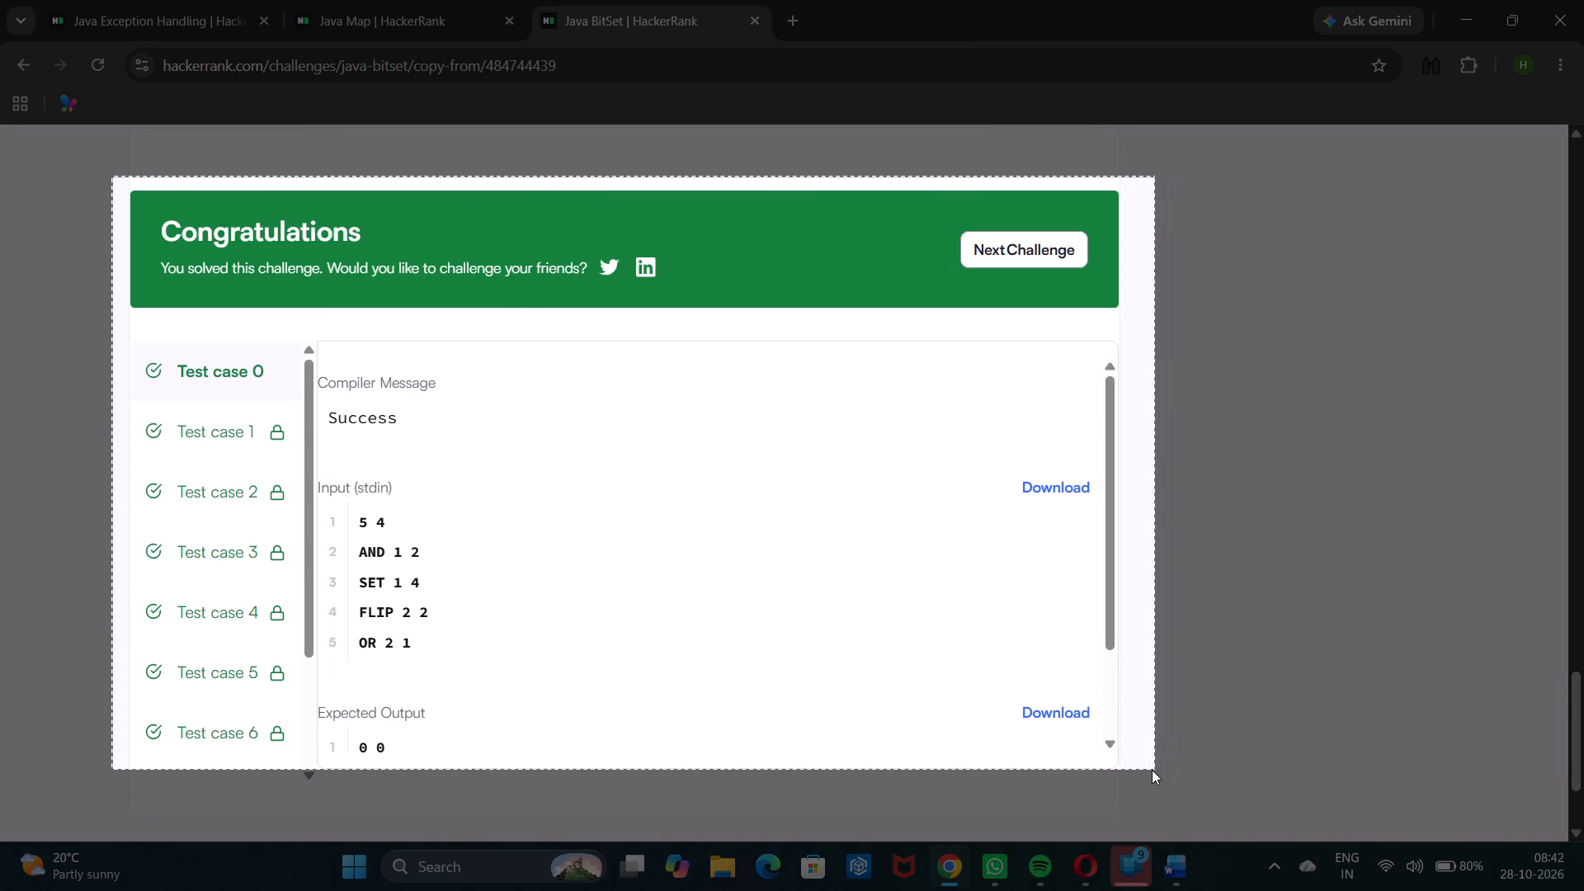
{"action": "left_click_drag", "start_coordinate": [1152, 770], "coordinate": [1129, 771]}
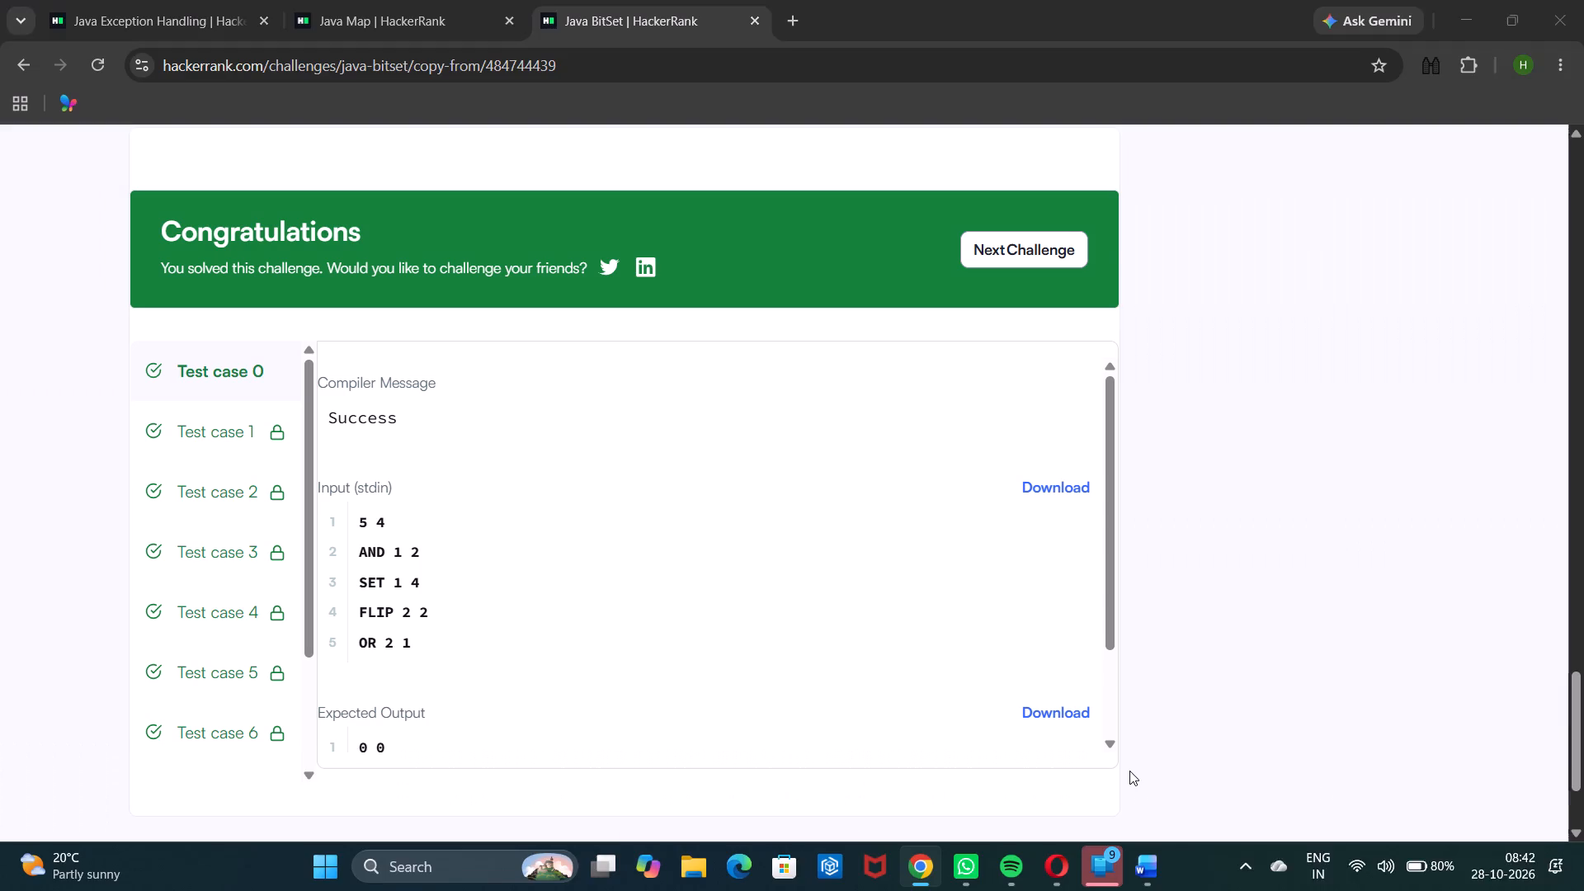
Switch to Word and replace the placeholder text in question 44's Output box with the captured Java BitSet screenshot.
{"action": "left_click", "coordinate": [1162, 870]}
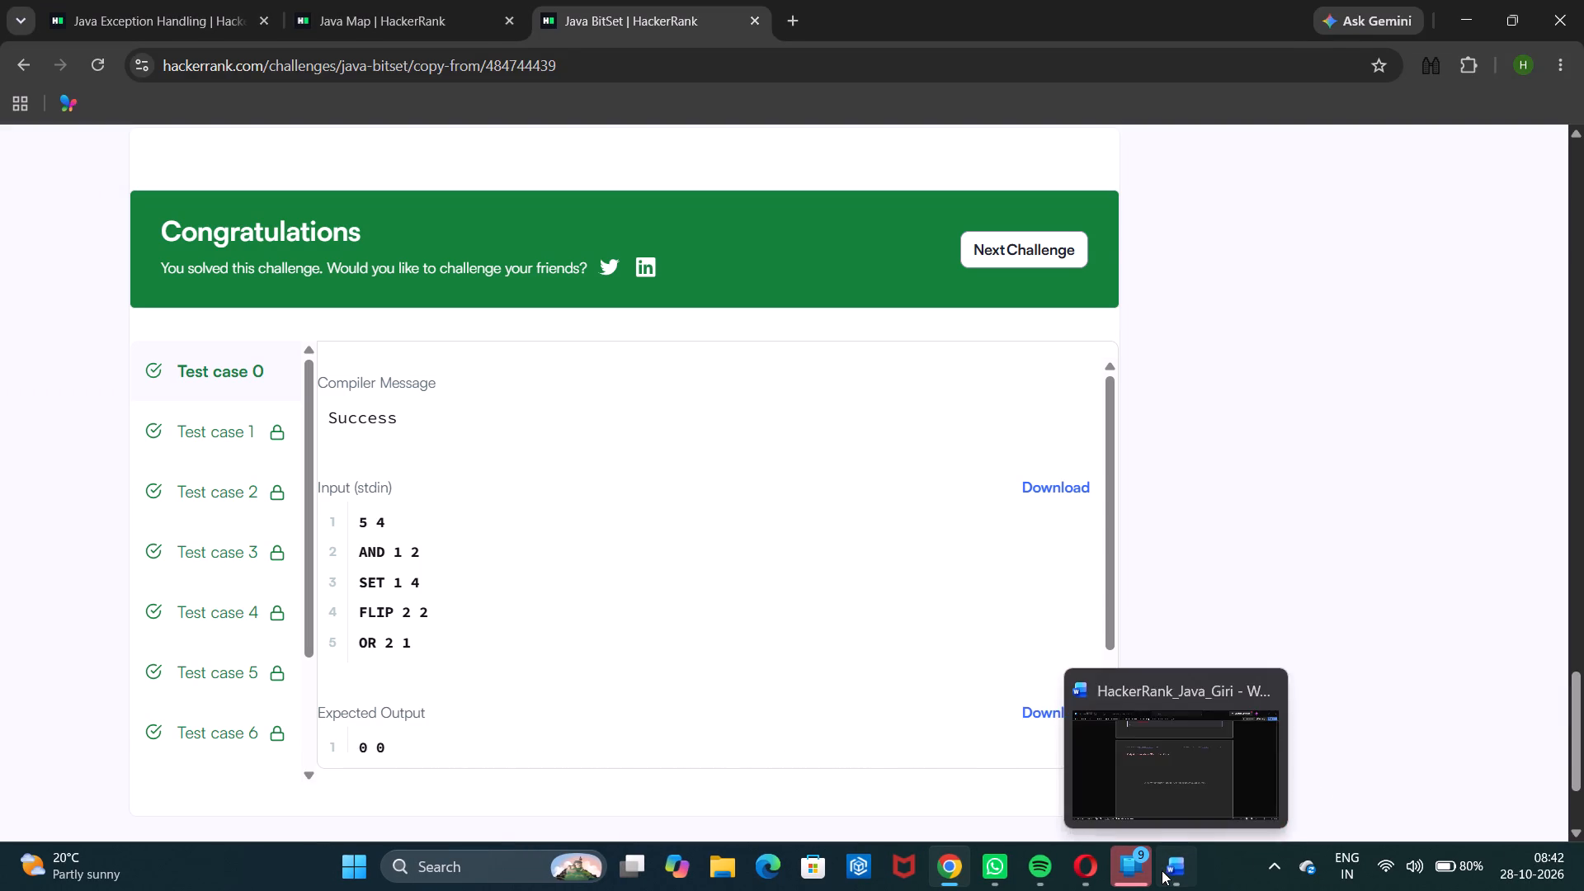
{"action": "left_click", "coordinate": [1029, 559]}
{"action": "left_click_drag", "start_coordinate": [1029, 559], "coordinate": [538, 559]}
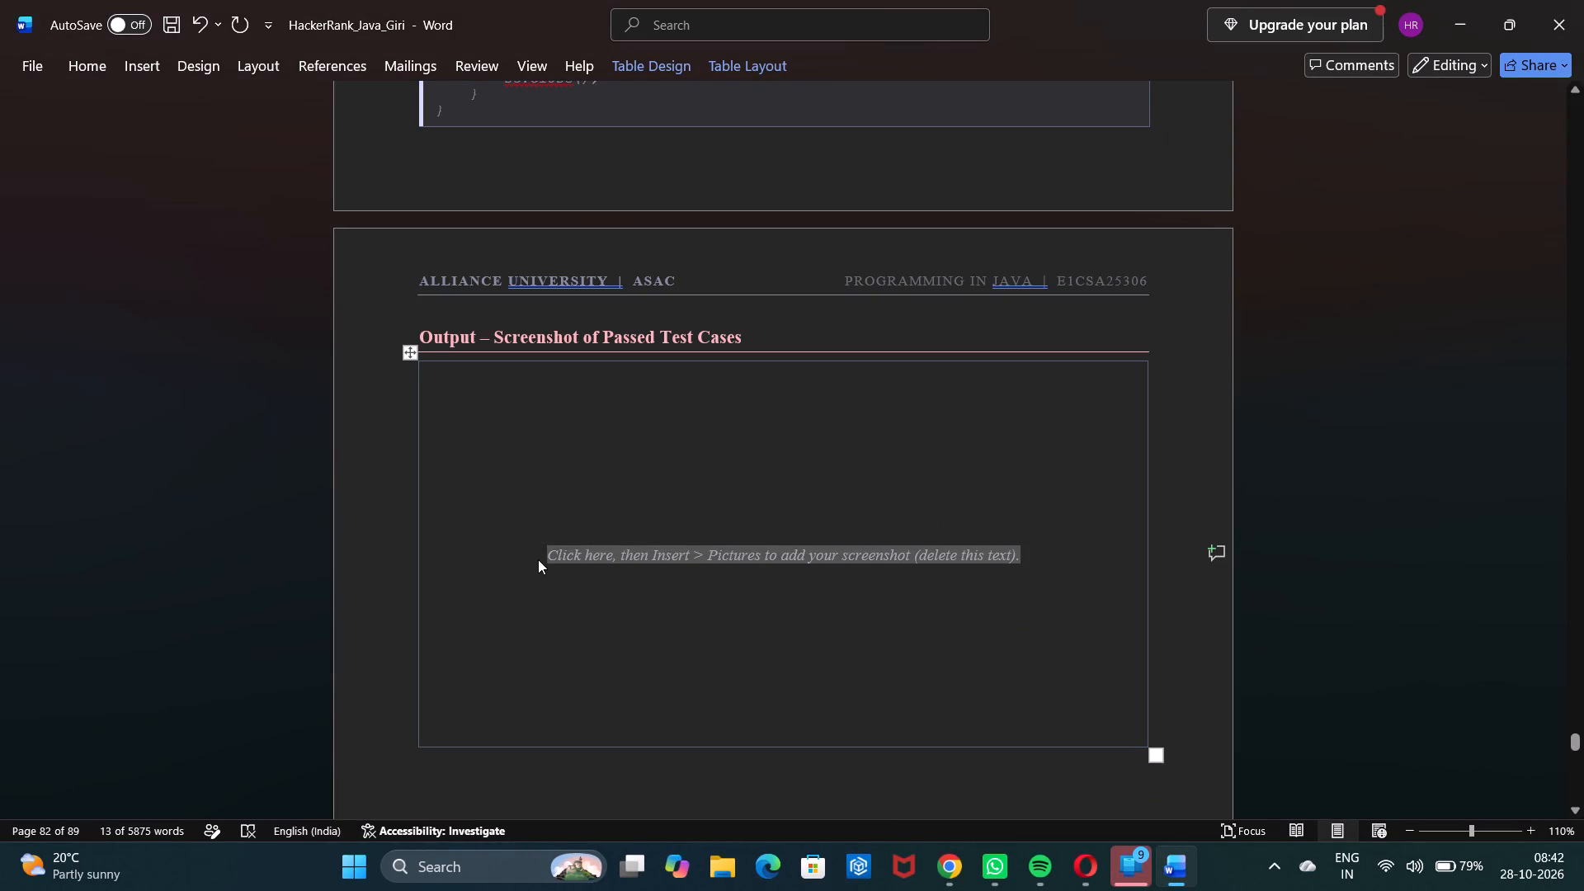
{"action": "key", "text": "ctrl+v"}
Follow question 45's Java Regex HackerRank link and open the accepted submission's code in the challenge editor.
{"action": "scroll", "coordinate": [1224, 669], "scroll_direction": "down", "scroll_amount": 3}
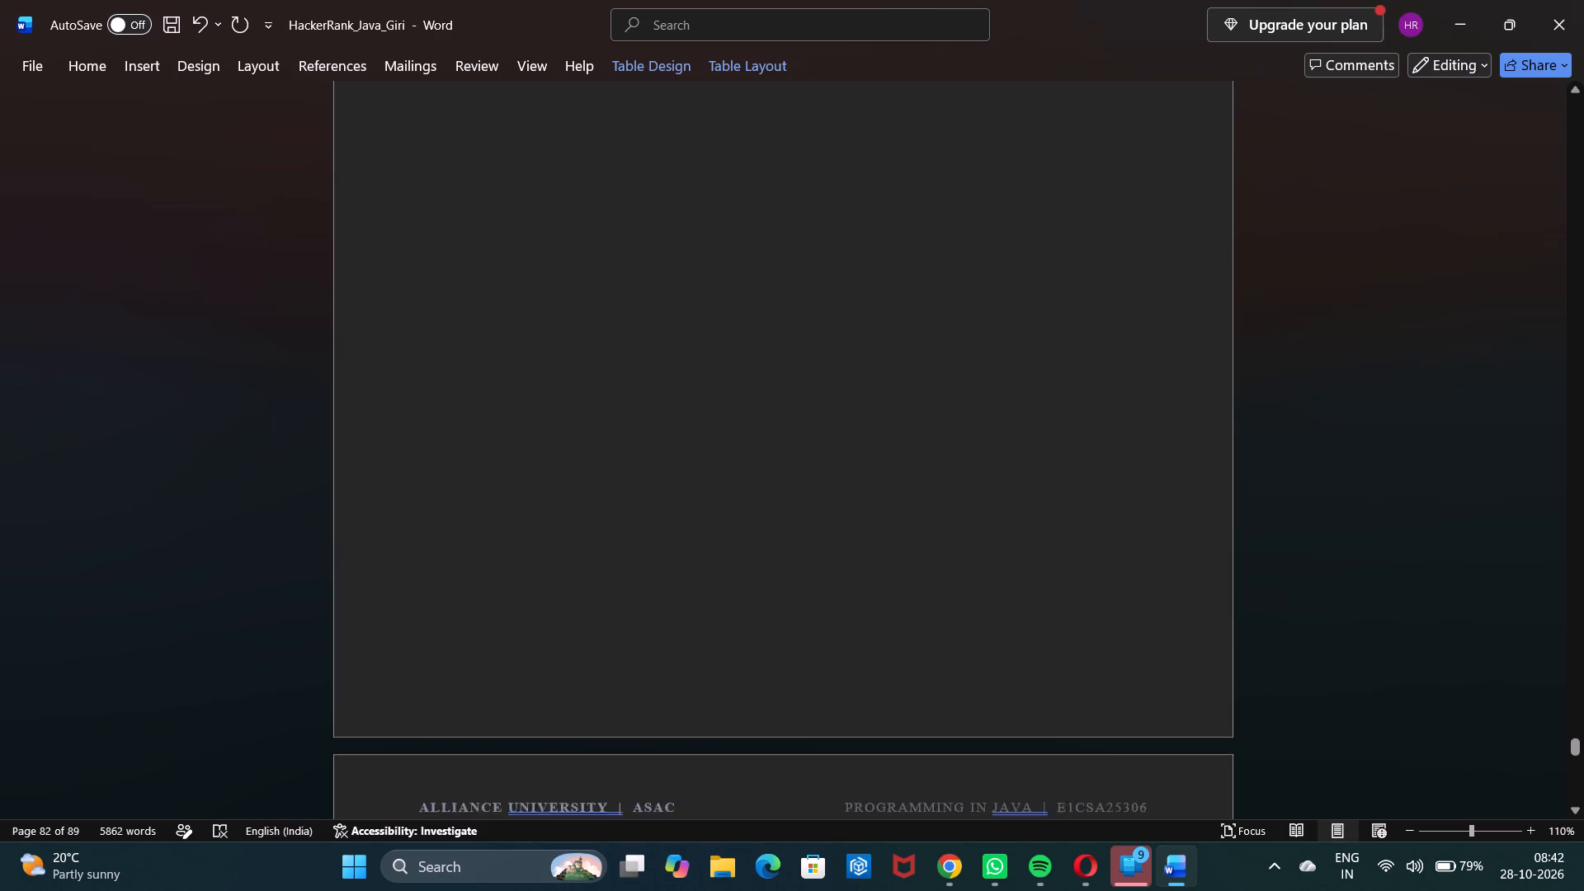
{"action": "scroll", "coordinate": [1224, 669], "scroll_direction": "down", "scroll_amount": 3}
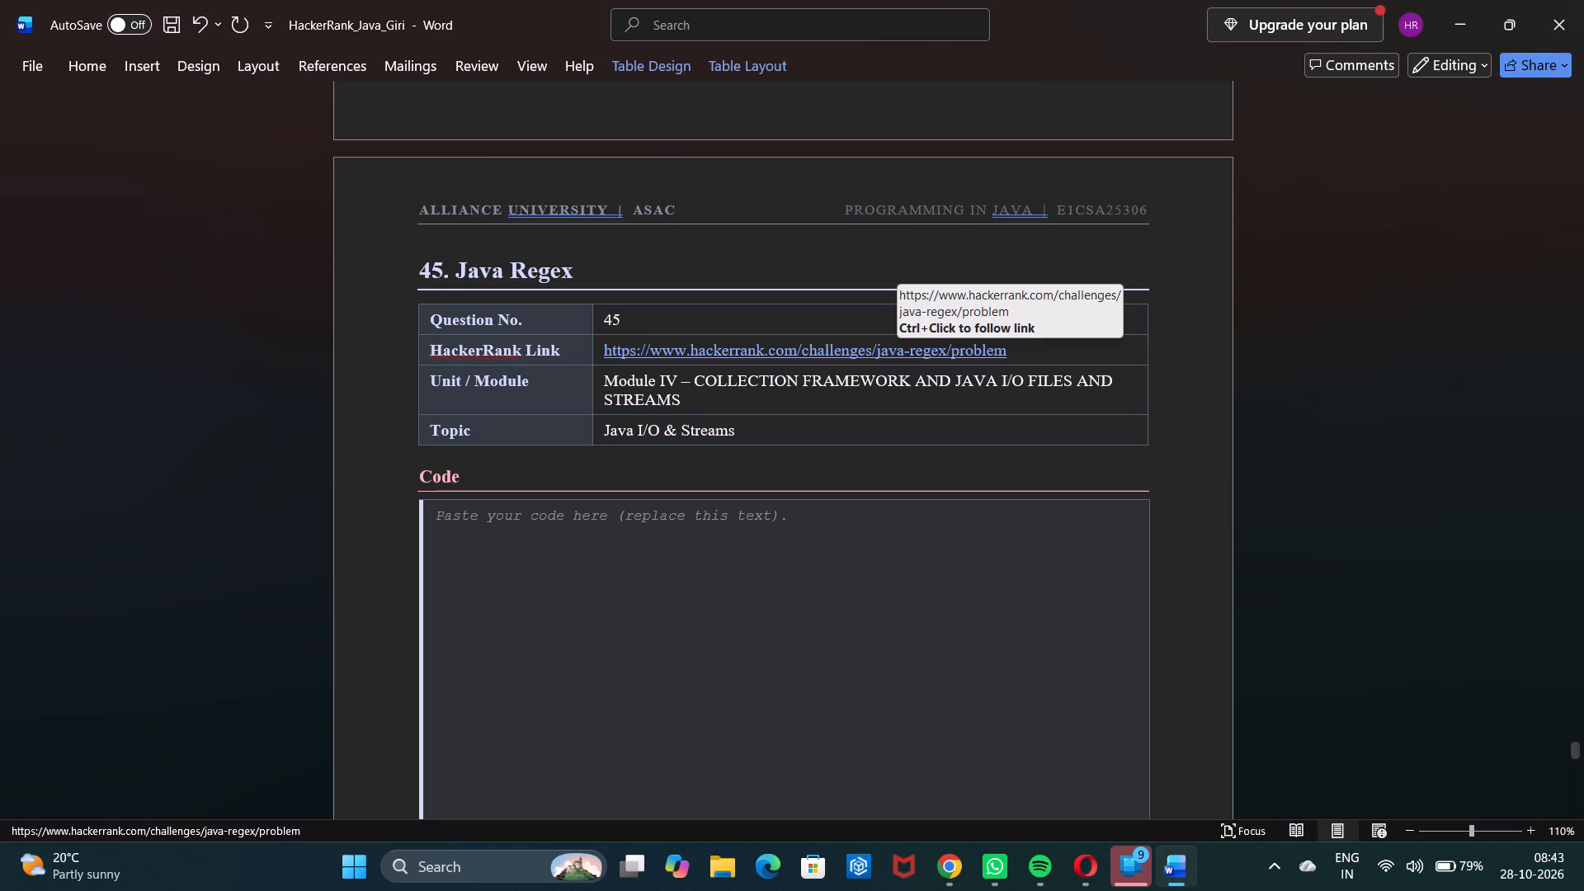
{"action": "left_click", "coordinate": [880, 354], "text": "ctrl"}
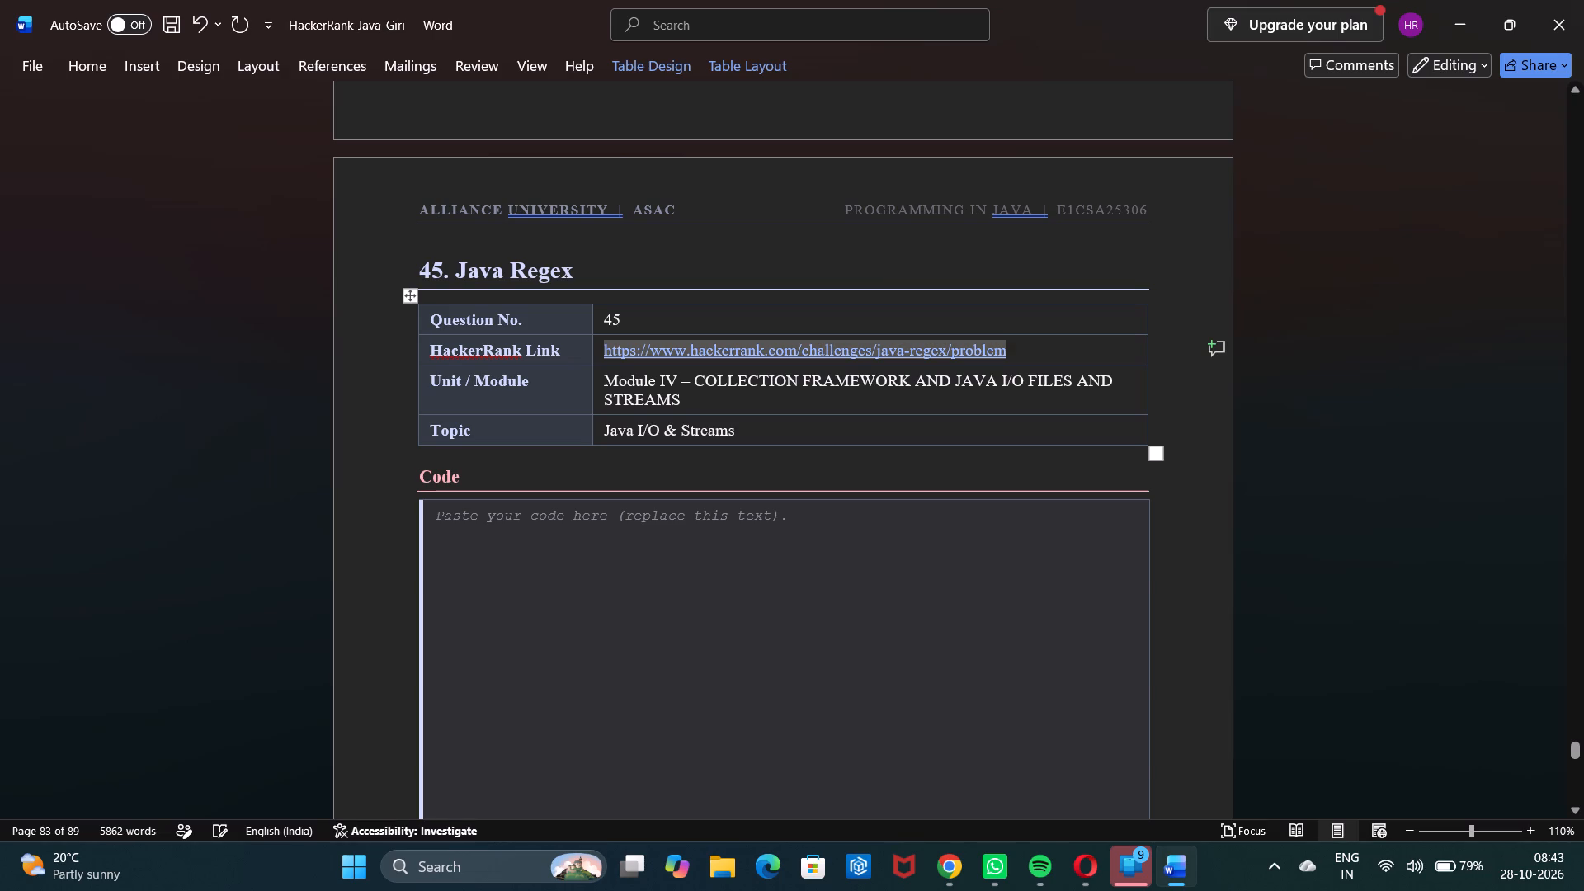
{"action": "left_click", "coordinate": [831, 346], "text": "ctrl"}
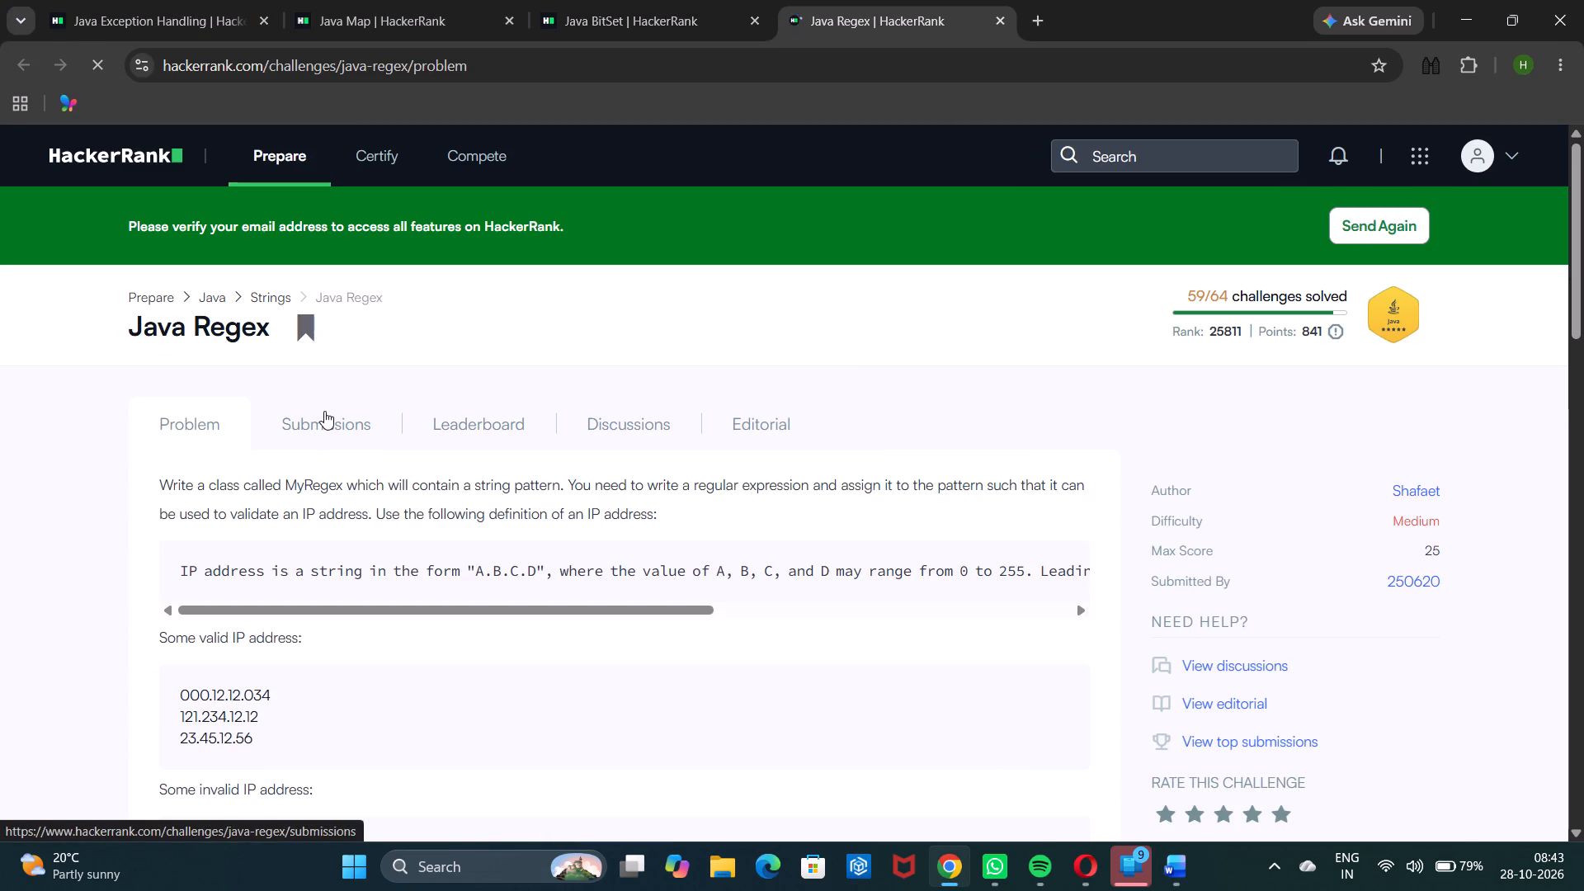
{"action": "left_click", "coordinate": [323, 423]}
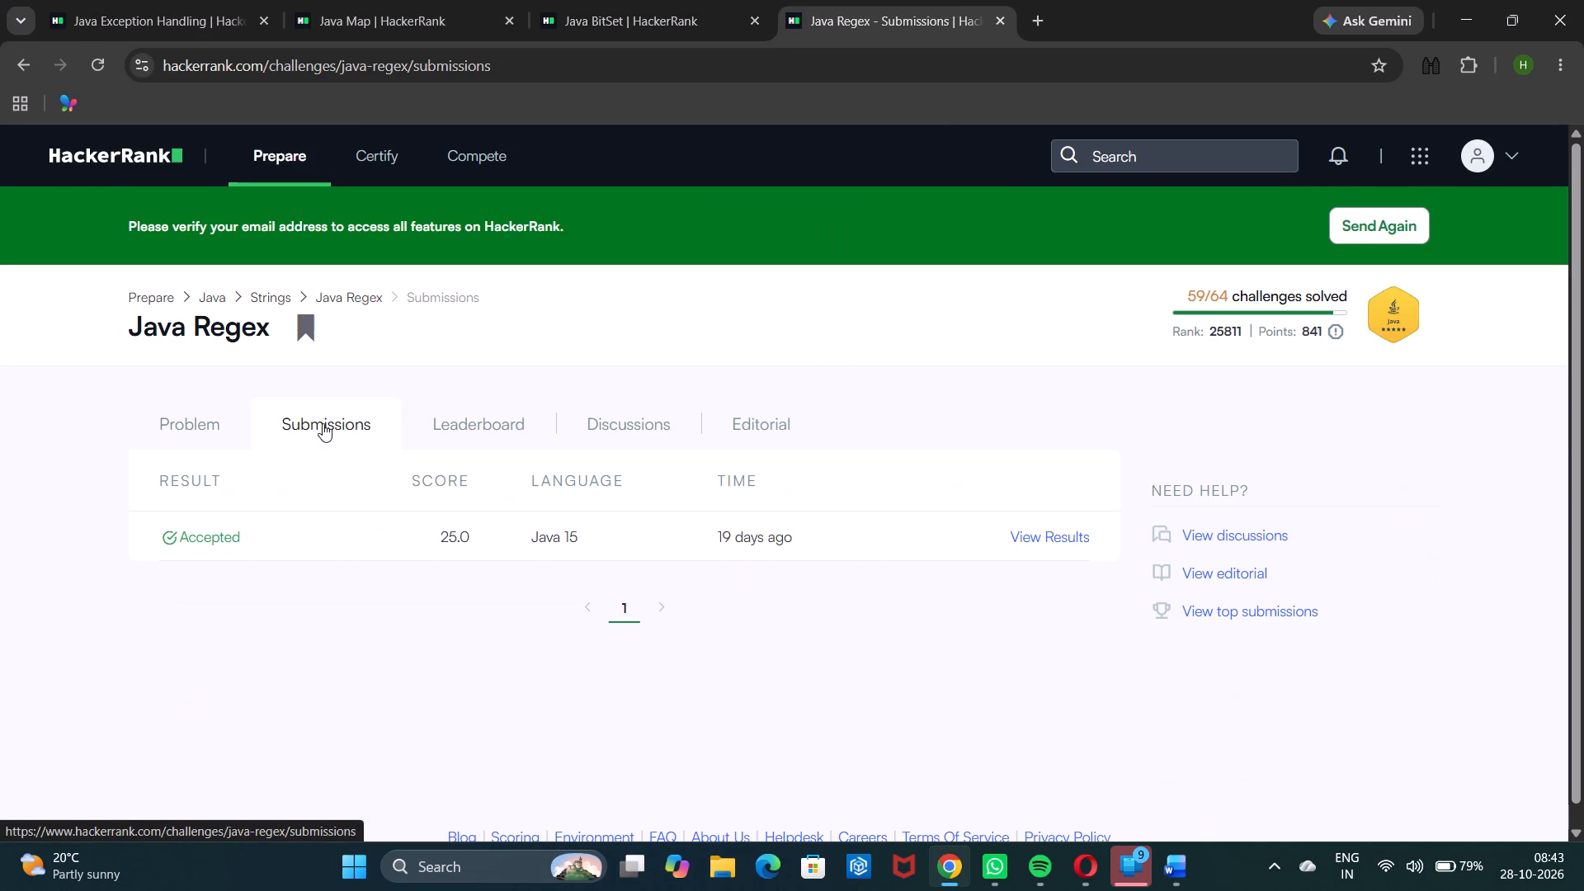
{"action": "left_click", "coordinate": [1047, 536]}
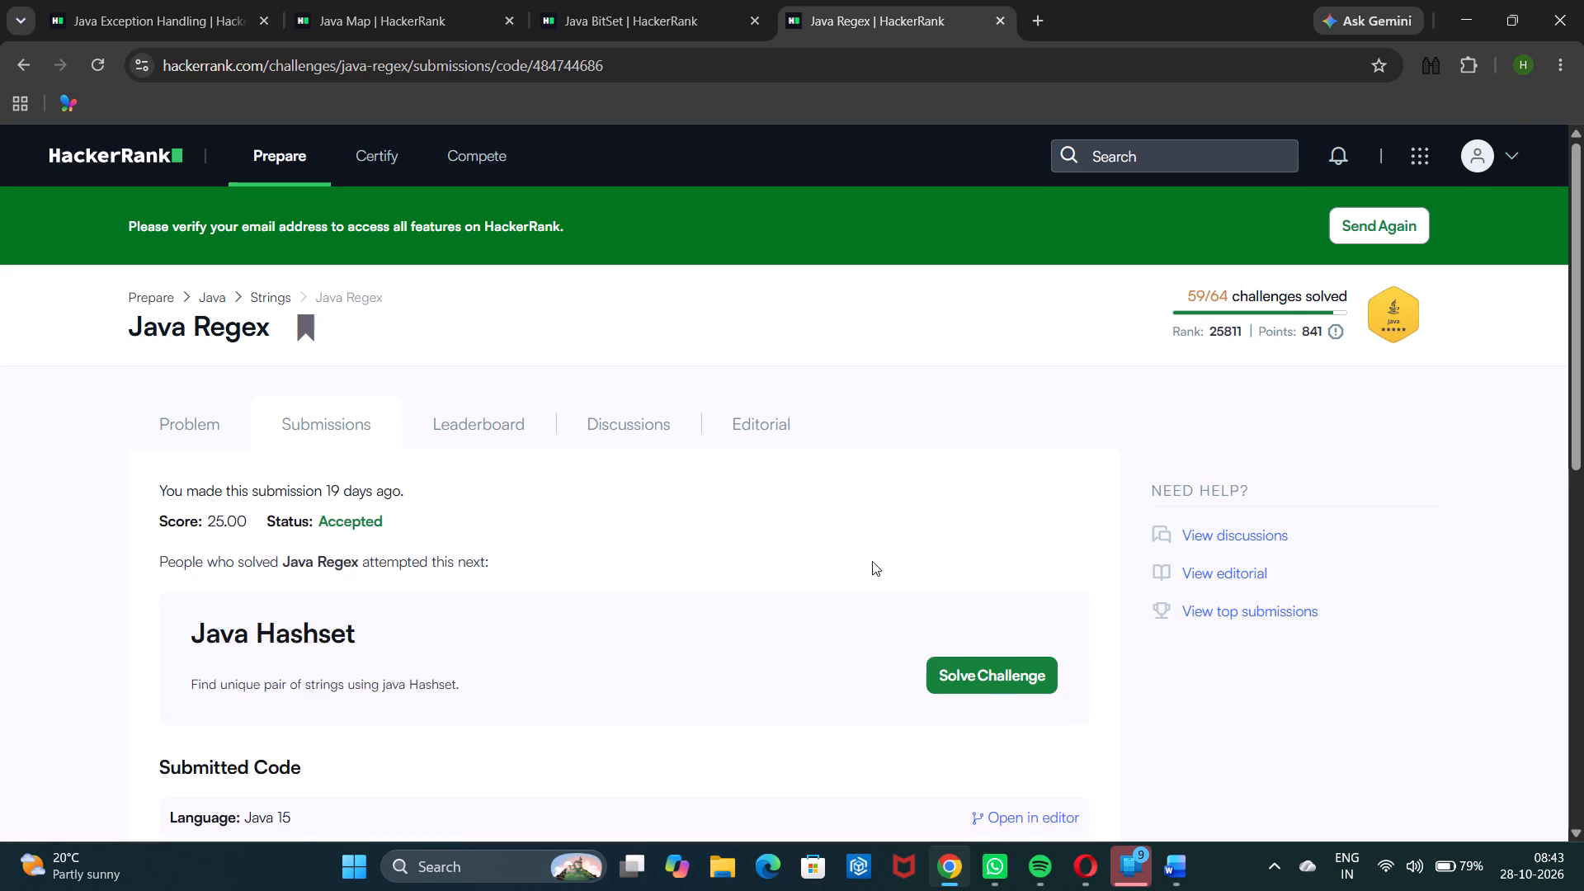
{"action": "scroll", "coordinate": [742, 605], "scroll_direction": "down", "scroll_amount": 4}
{"action": "scroll", "coordinate": [742, 605], "scroll_direction": "up", "scroll_amount": 2}
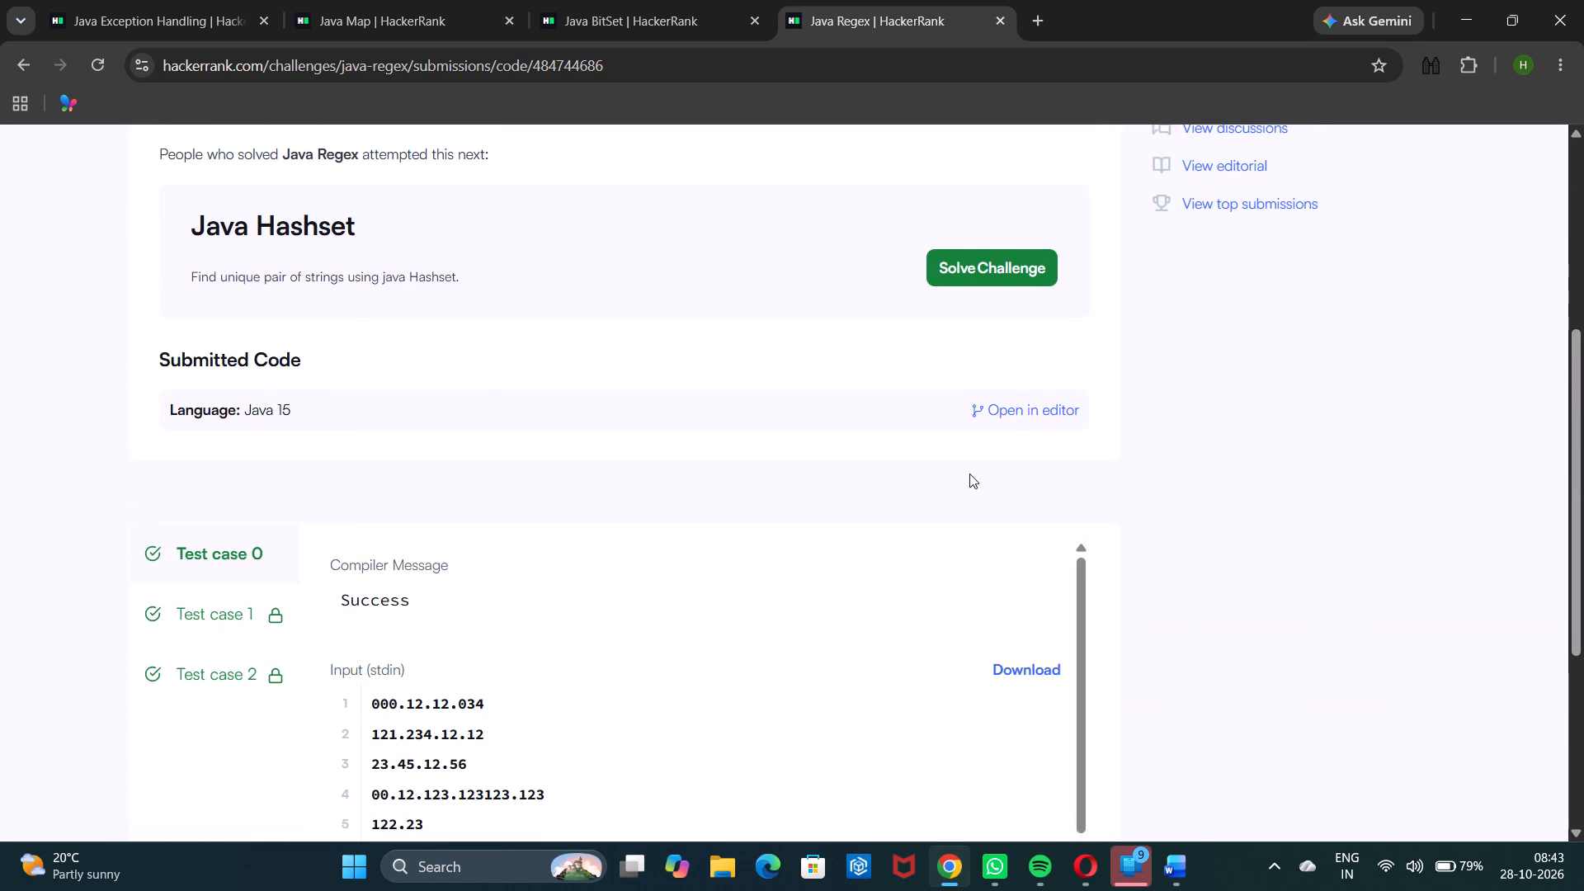
{"action": "left_click", "coordinate": [1020, 409]}
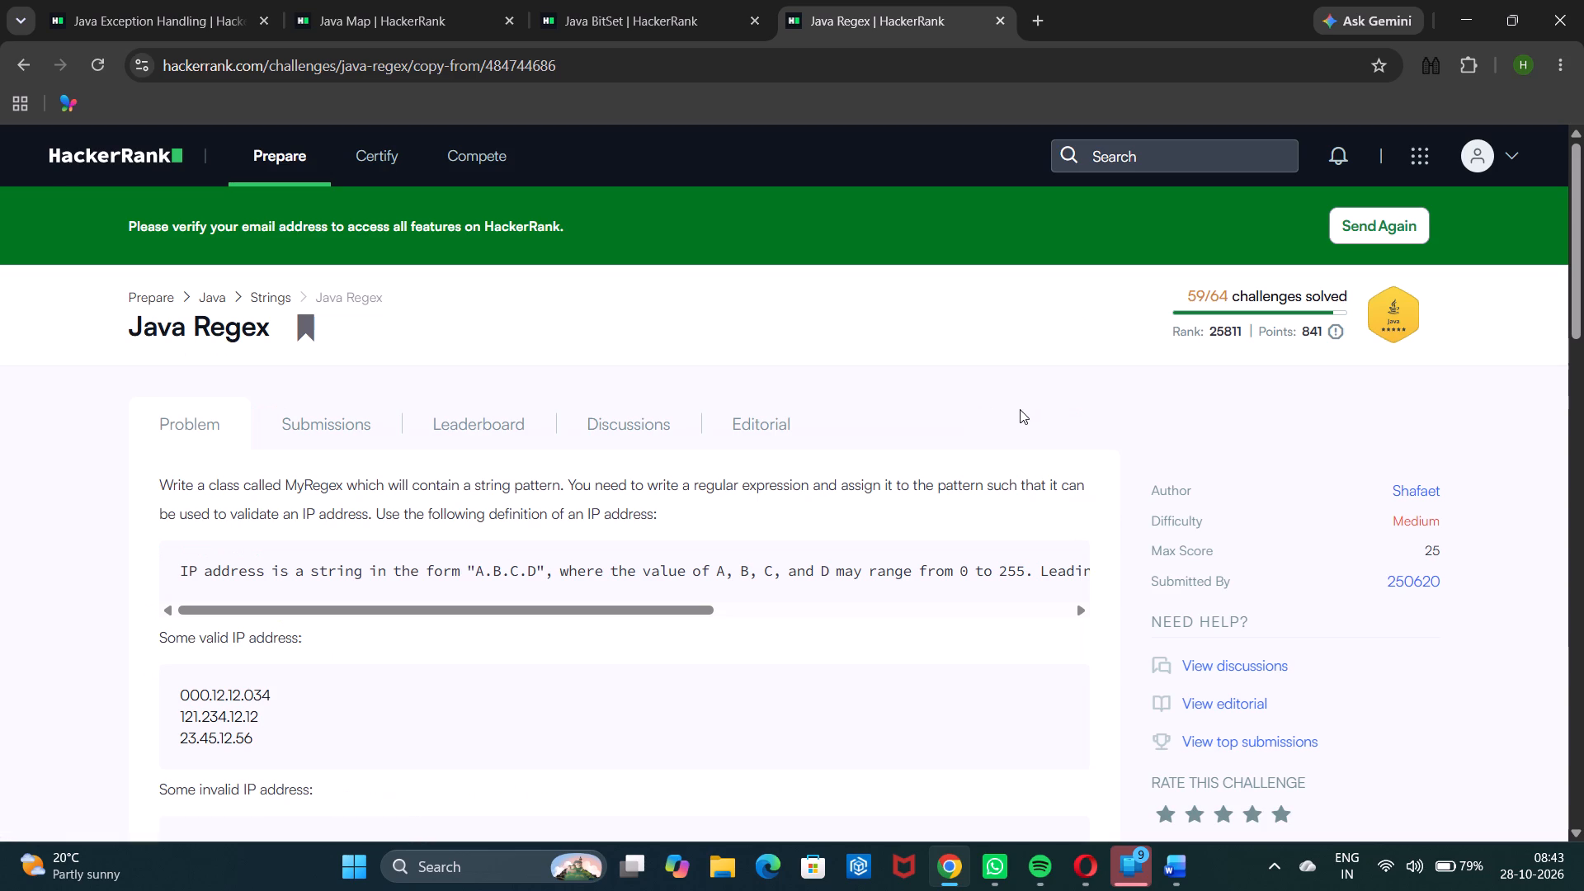
Copy the entire Java Regex code from the challenge editor and submit it.
{"action": "scroll", "coordinate": [592, 633], "scroll_direction": "down", "scroll_amount": 7}
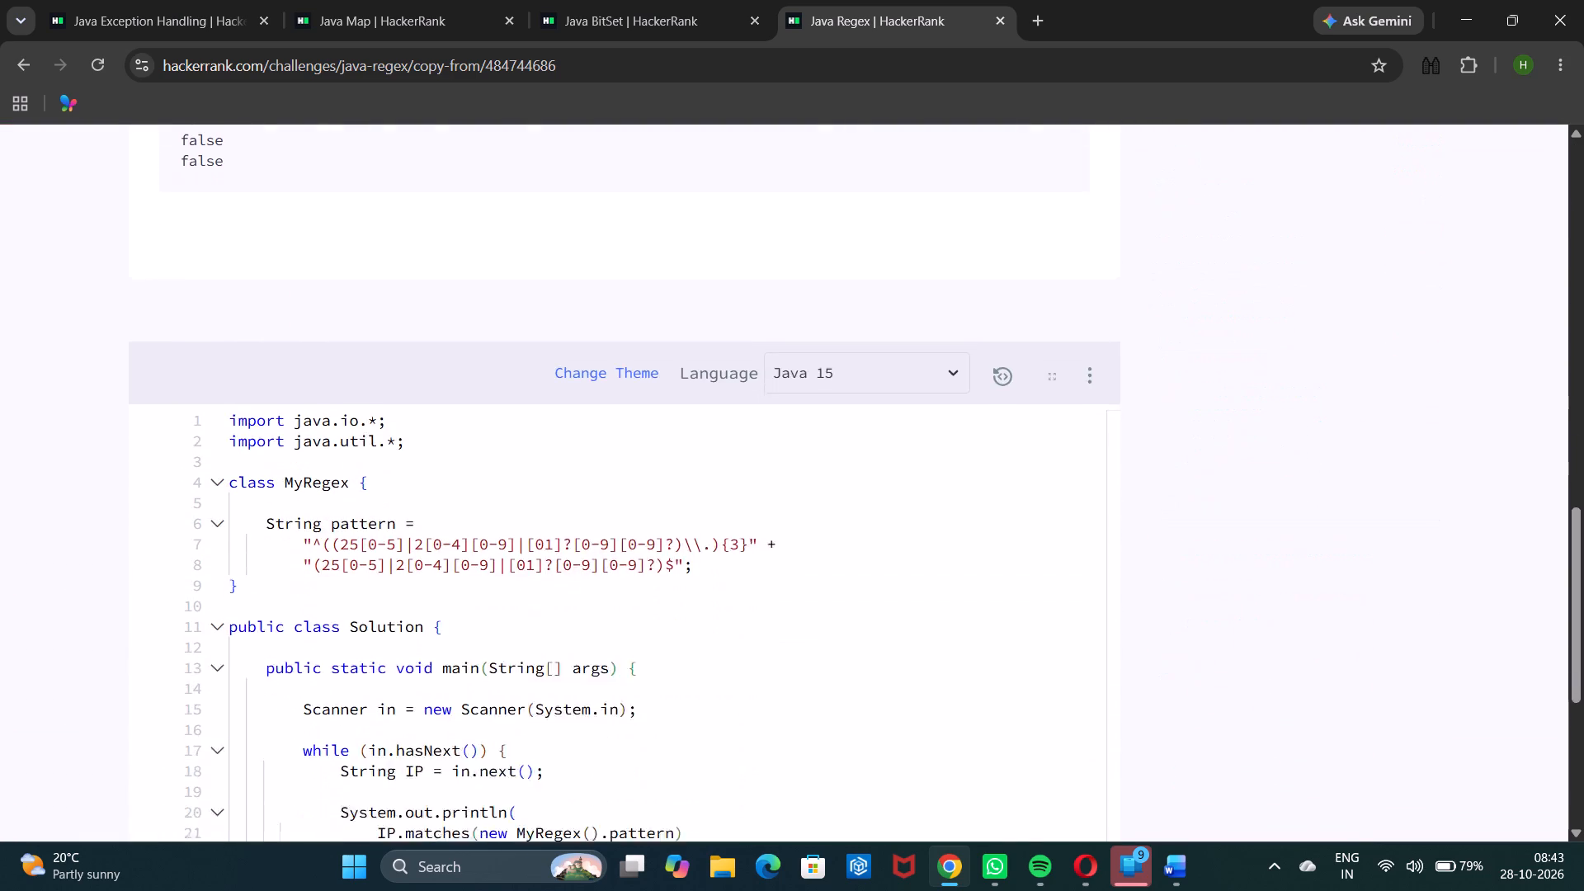
{"action": "scroll", "coordinate": [592, 633], "scroll_direction": "down", "scroll_amount": 5}
{"action": "left_click", "coordinate": [238, 489]}
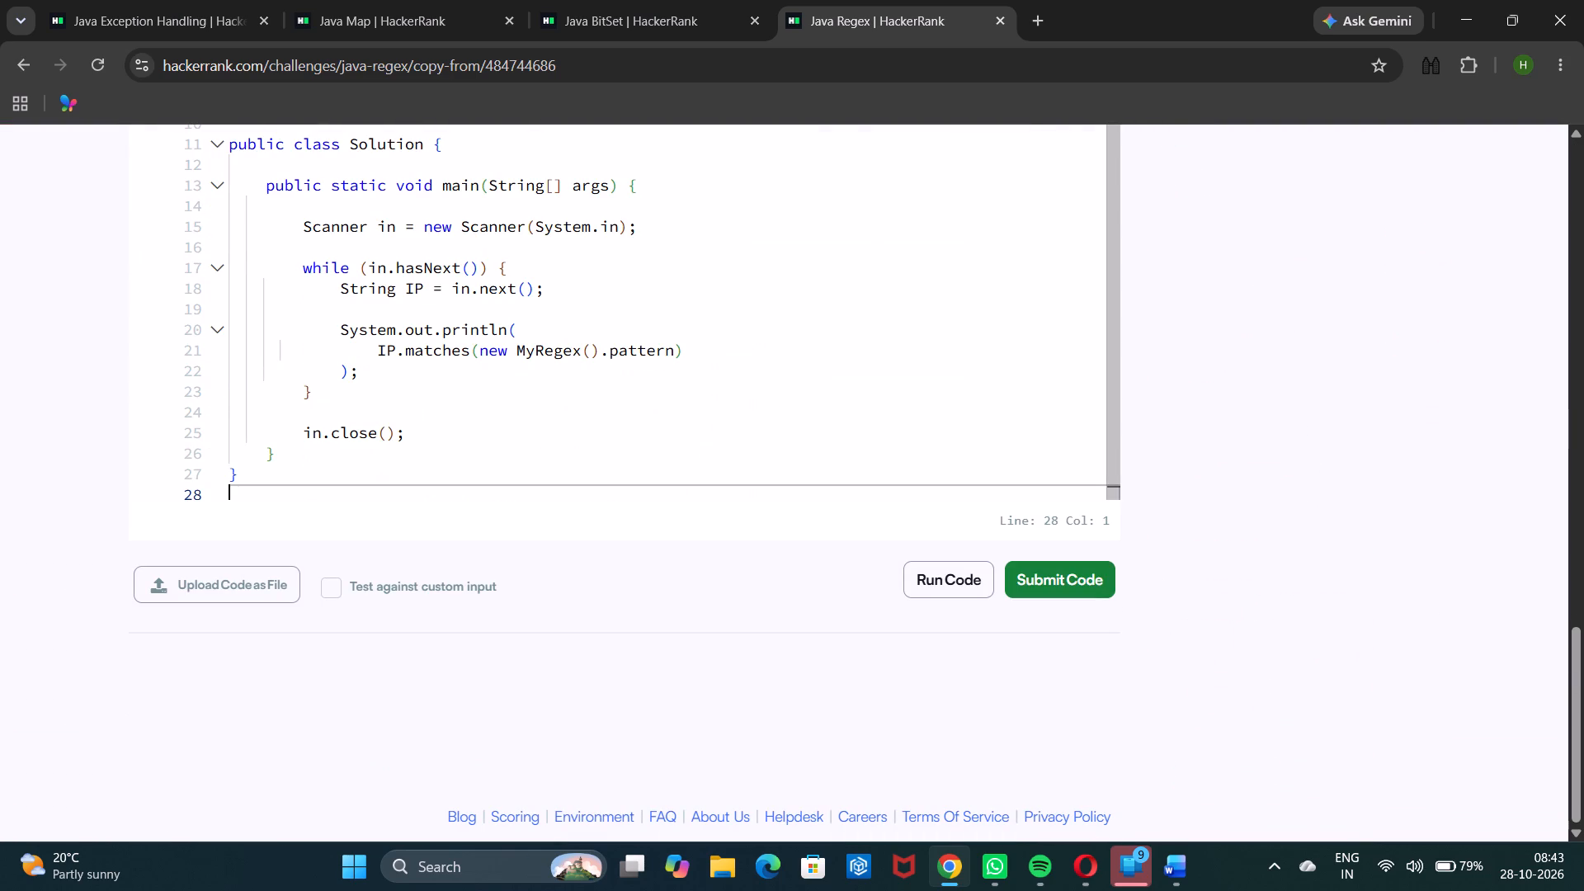
{"action": "key", "text": "ctrl+a"}
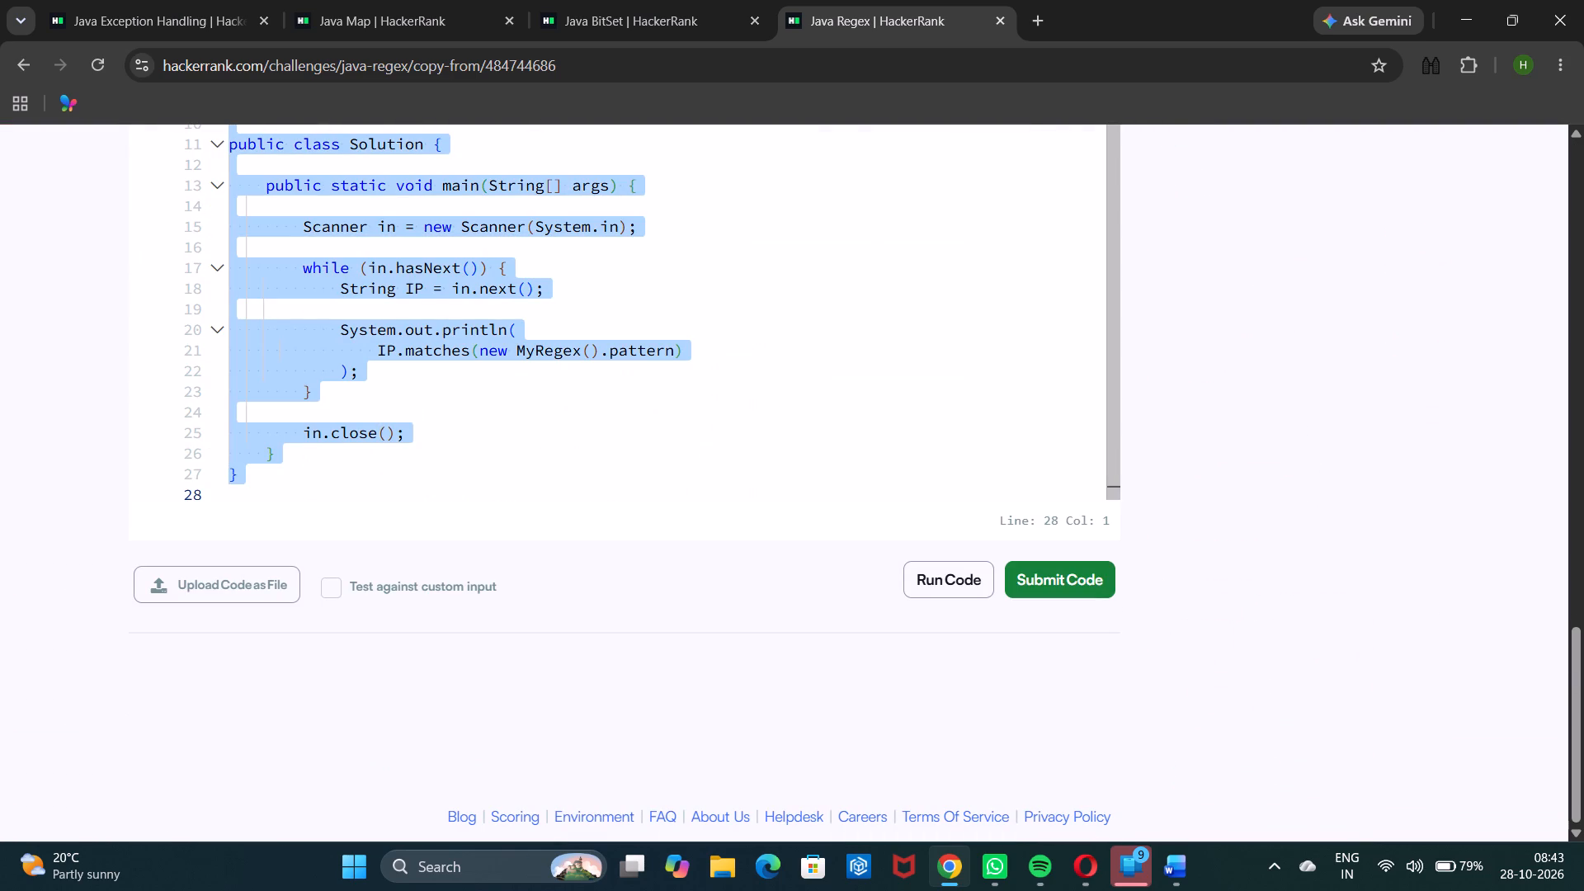
{"action": "key", "text": "ctrl+c"}
{"action": "key", "text": "ctrl+c"}
{"action": "left_click", "coordinate": [1059, 563]}
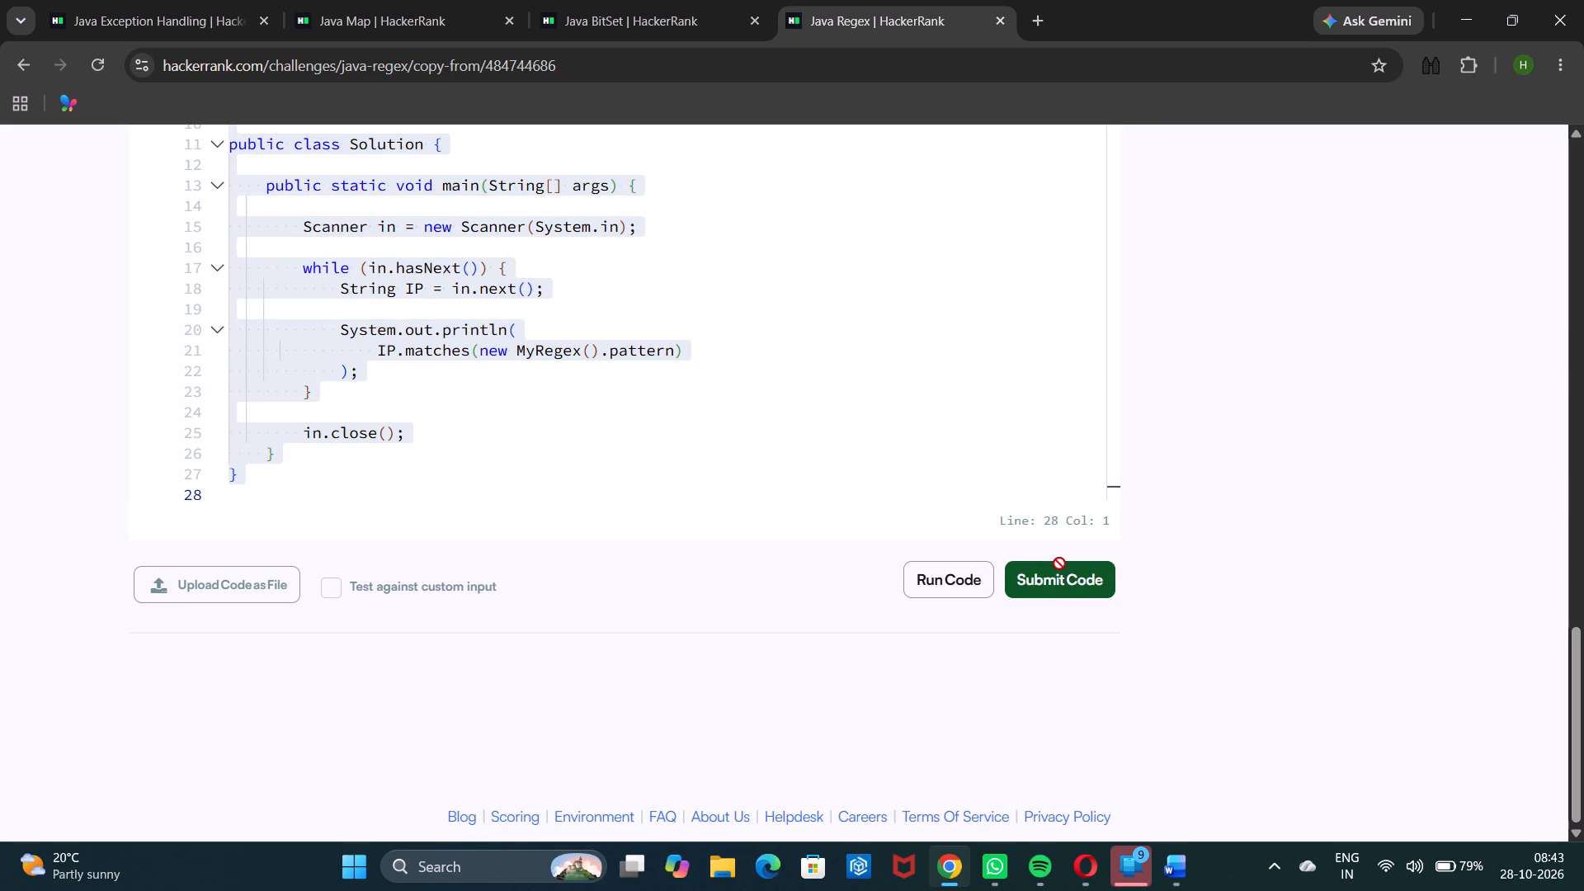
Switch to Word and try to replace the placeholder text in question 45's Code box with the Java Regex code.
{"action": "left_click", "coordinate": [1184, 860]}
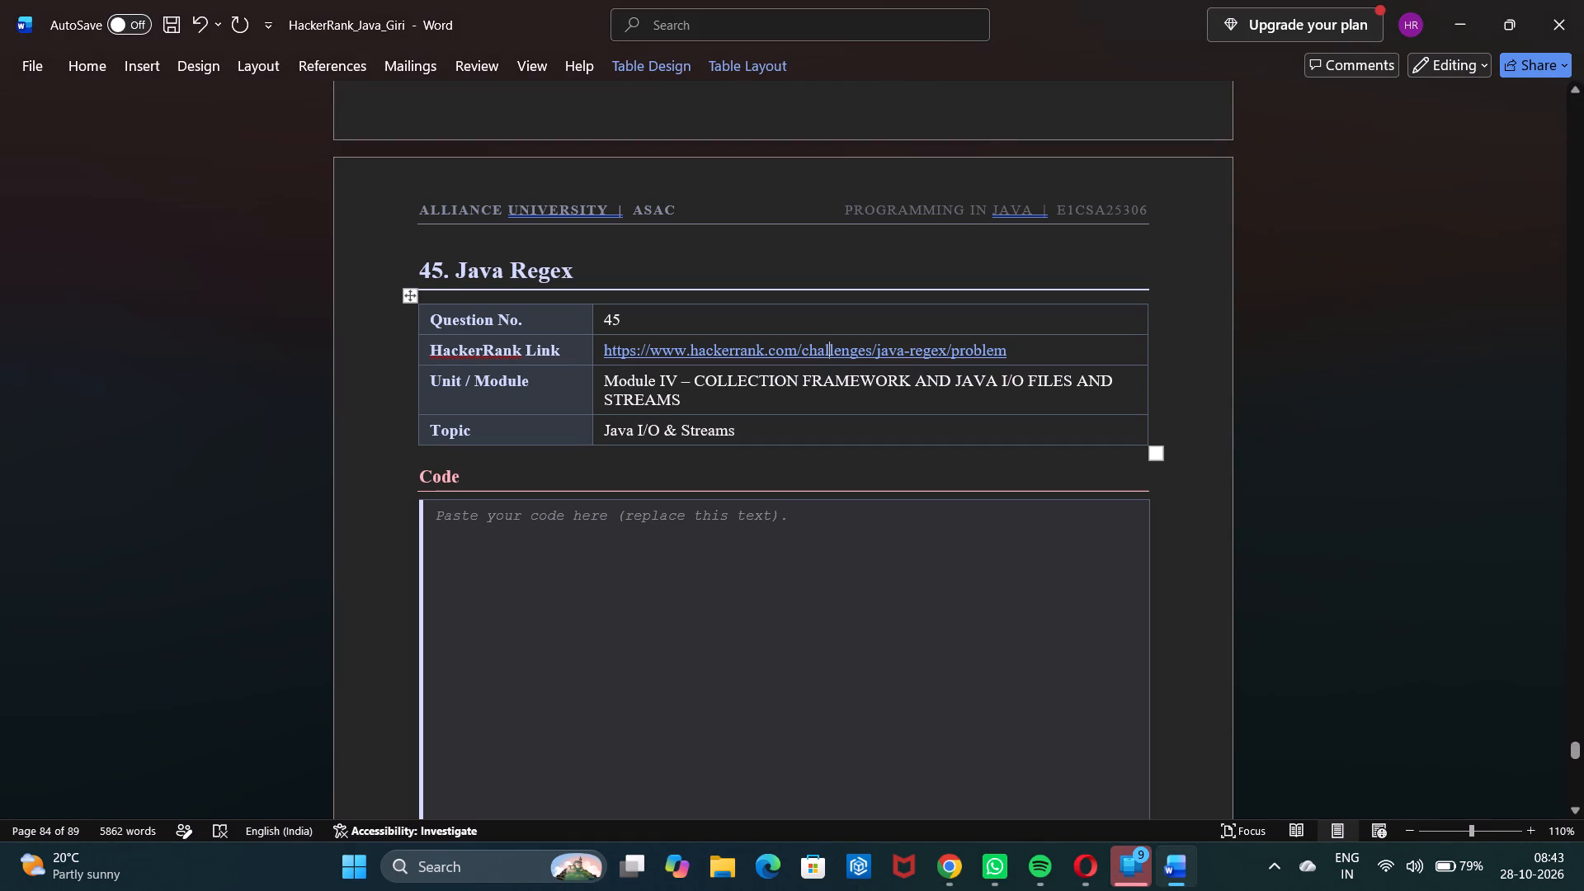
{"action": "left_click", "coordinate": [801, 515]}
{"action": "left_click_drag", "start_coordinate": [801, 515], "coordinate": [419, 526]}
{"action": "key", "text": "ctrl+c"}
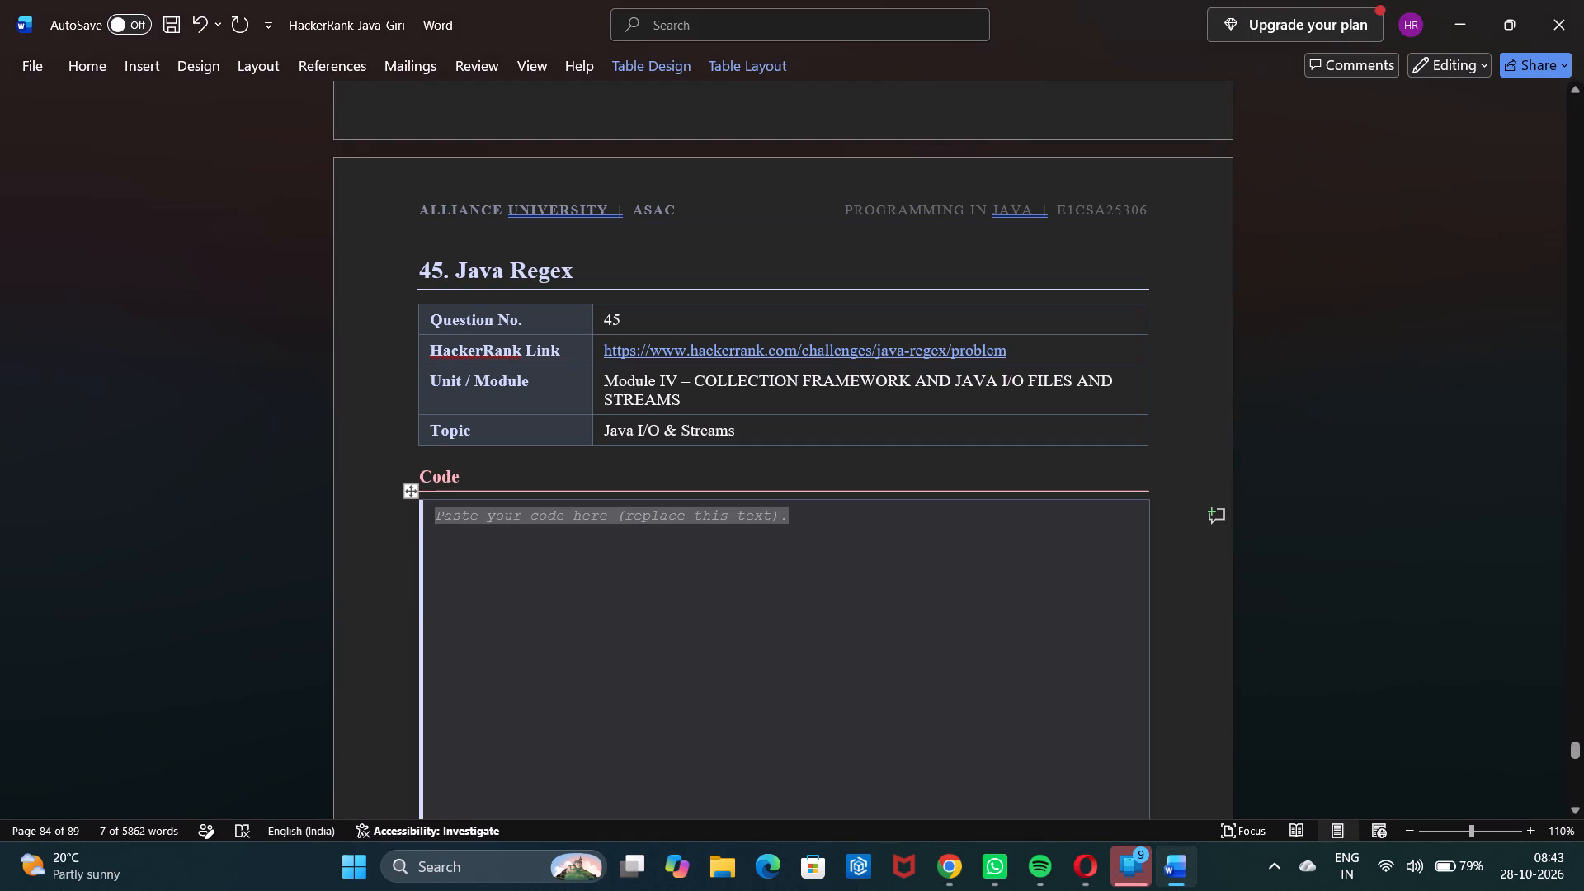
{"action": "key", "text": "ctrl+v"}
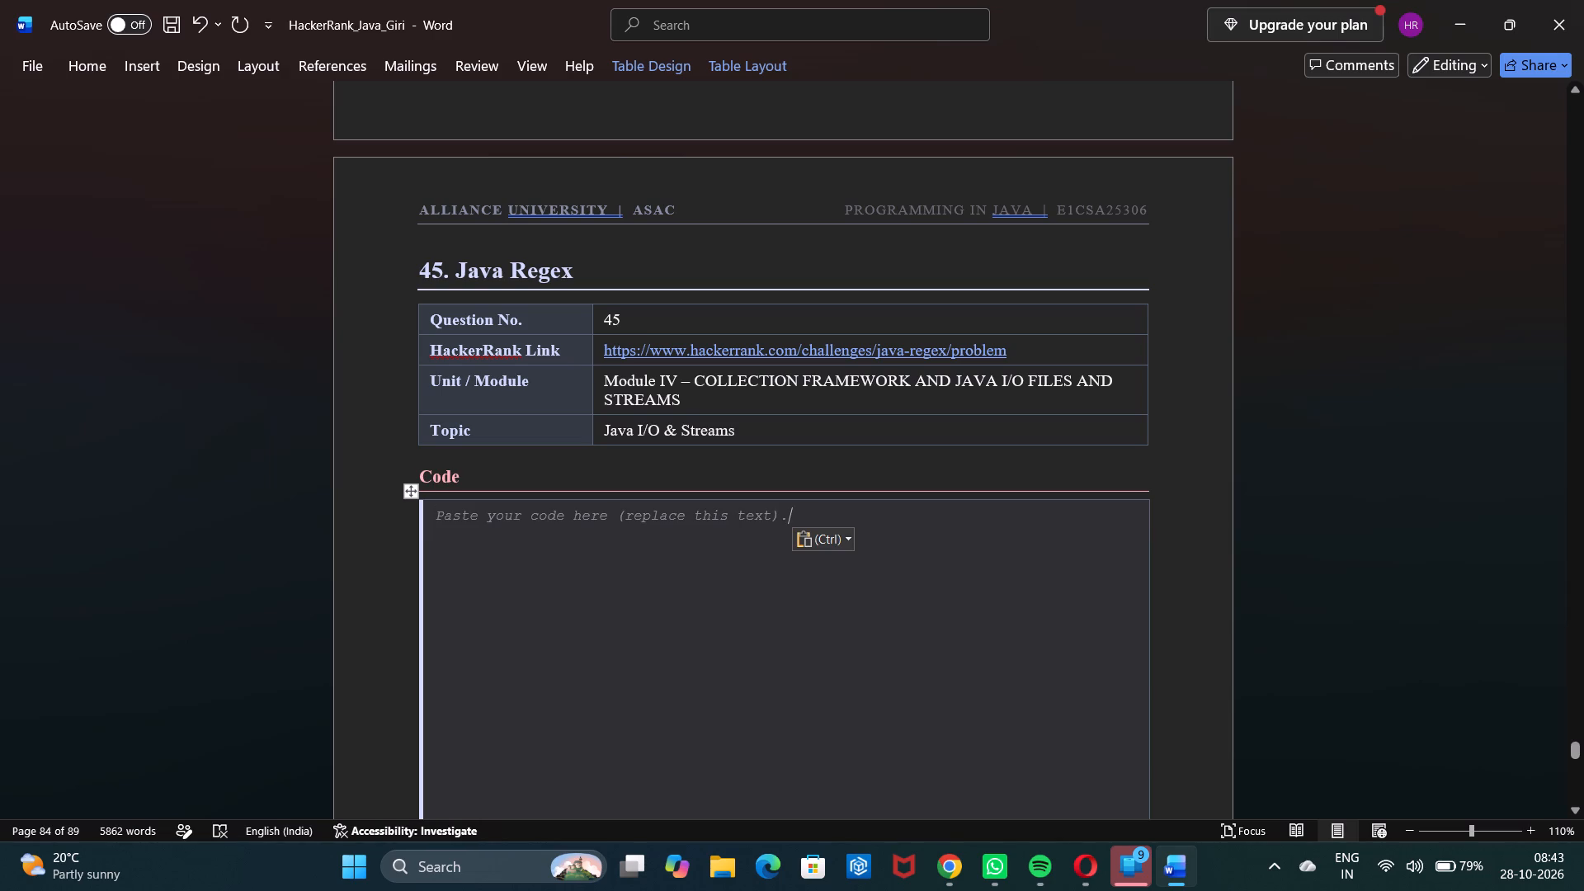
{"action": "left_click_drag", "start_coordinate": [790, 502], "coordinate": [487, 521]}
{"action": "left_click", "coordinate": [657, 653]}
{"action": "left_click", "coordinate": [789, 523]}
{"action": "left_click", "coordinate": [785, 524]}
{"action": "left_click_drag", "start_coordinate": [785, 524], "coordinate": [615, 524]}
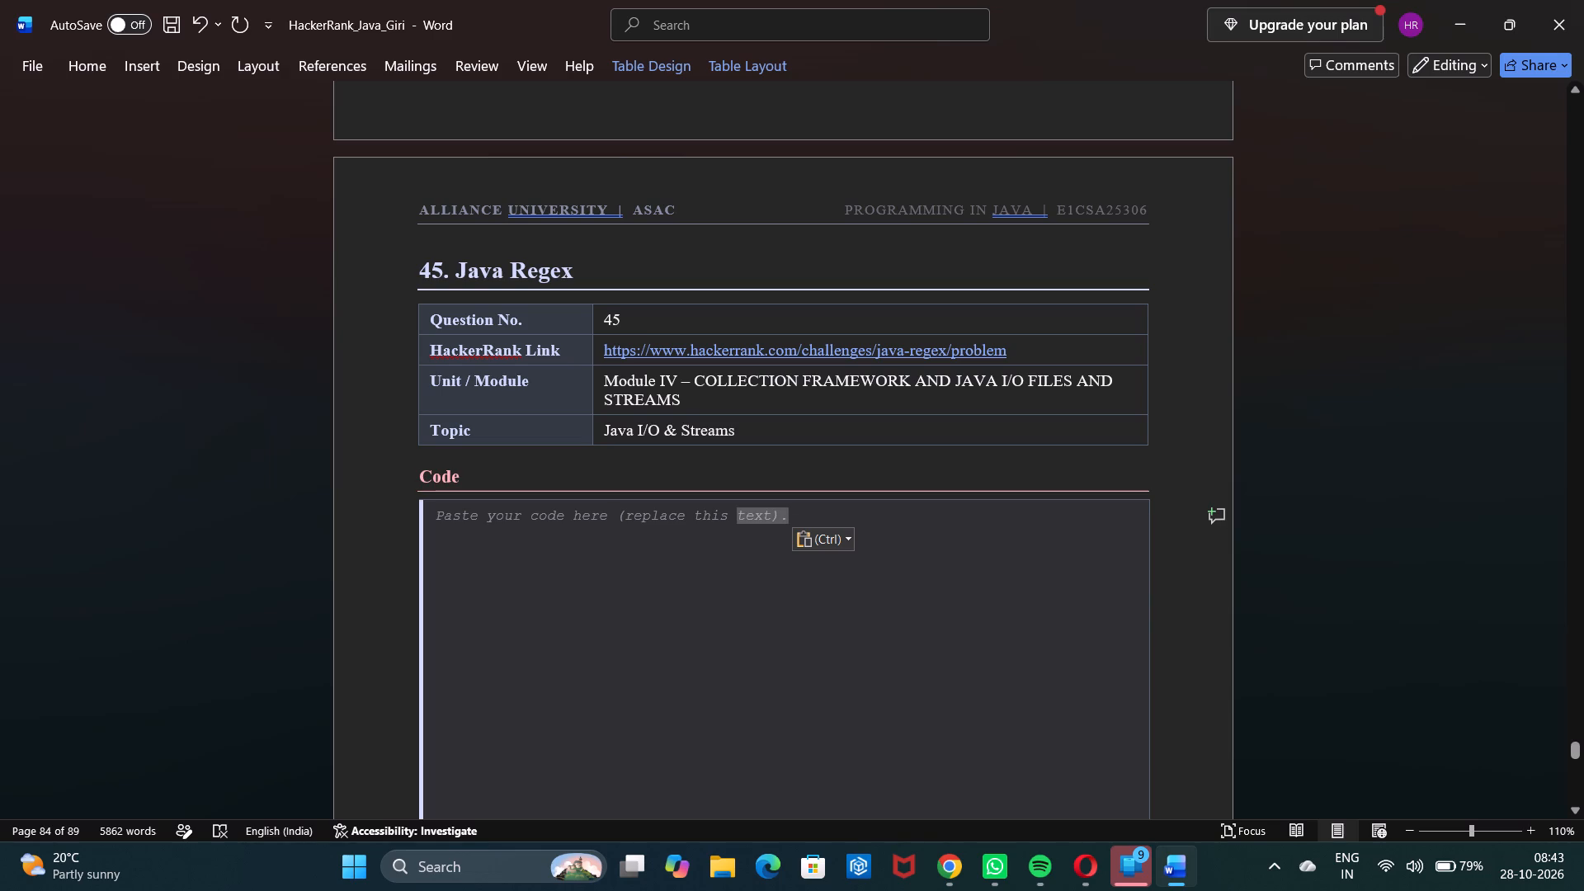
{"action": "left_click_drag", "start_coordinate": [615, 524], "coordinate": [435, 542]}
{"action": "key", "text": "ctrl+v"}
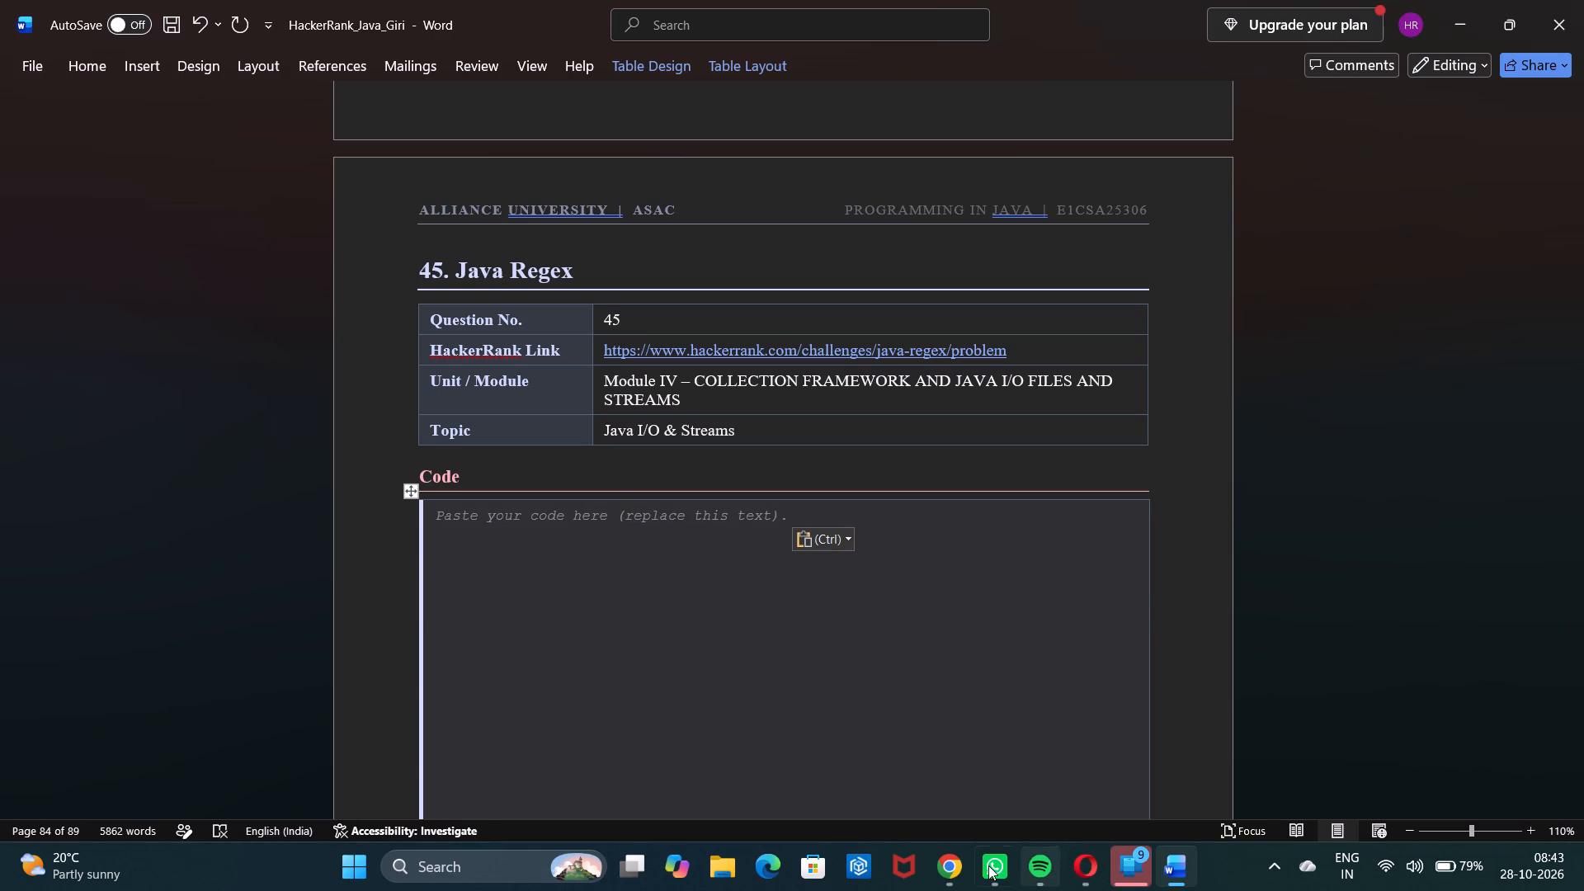
Switch to Chrome and copy the entire Java Regex code from the challenge editor again.
{"action": "left_click", "coordinate": [963, 860]}
{"action": "scroll", "coordinate": [667, 456], "scroll_direction": "up", "scroll_amount": 2}
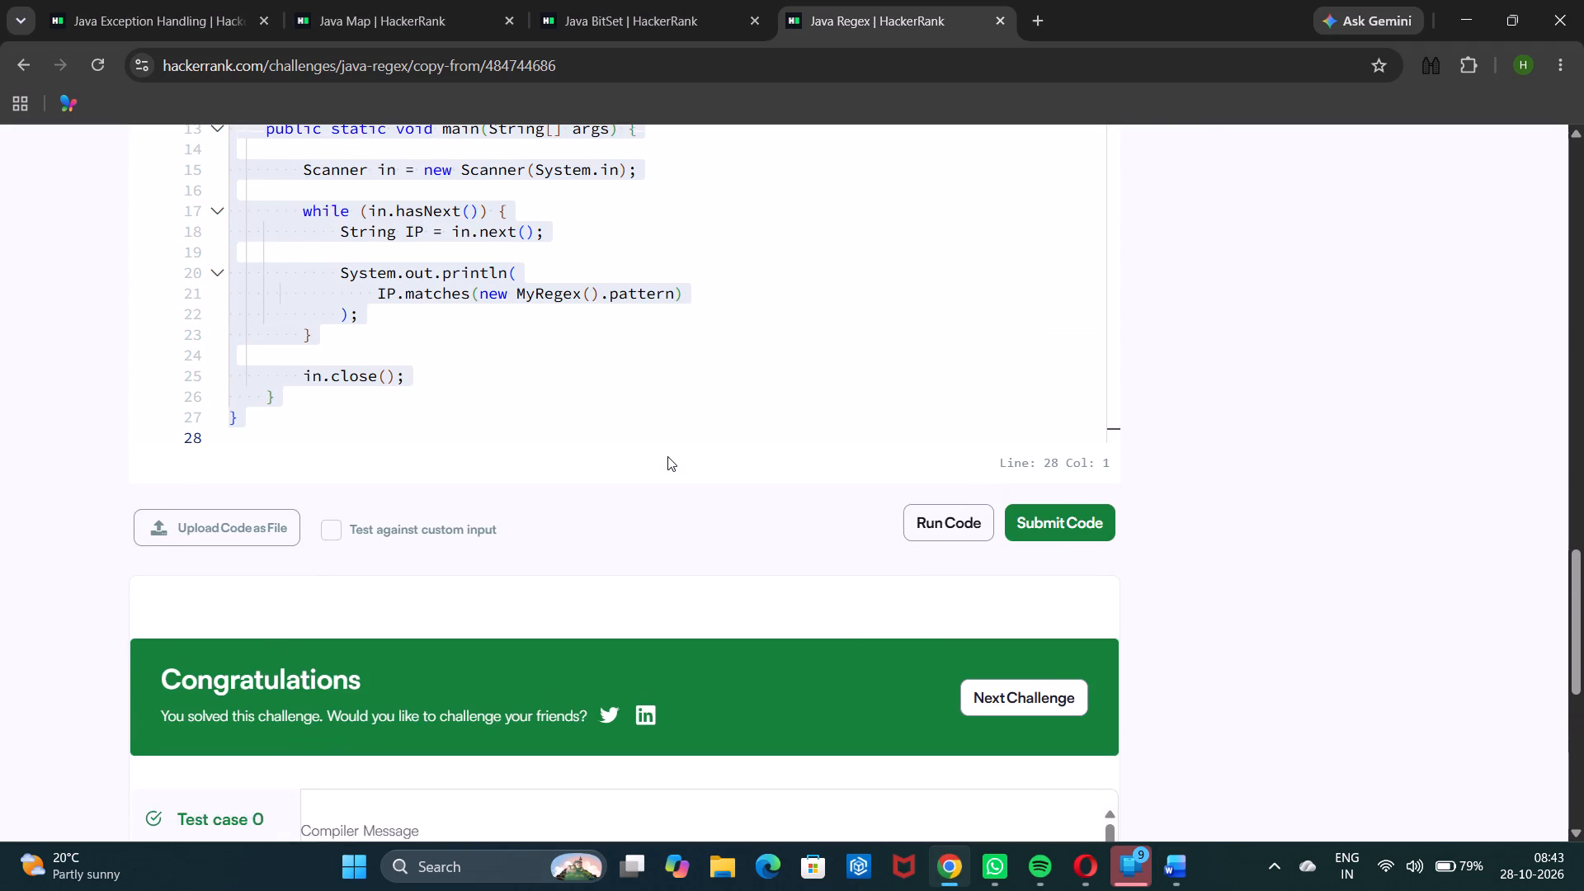
{"action": "scroll", "coordinate": [667, 456], "scroll_direction": "up", "scroll_amount": 1}
{"action": "left_click", "coordinate": [243, 431]}
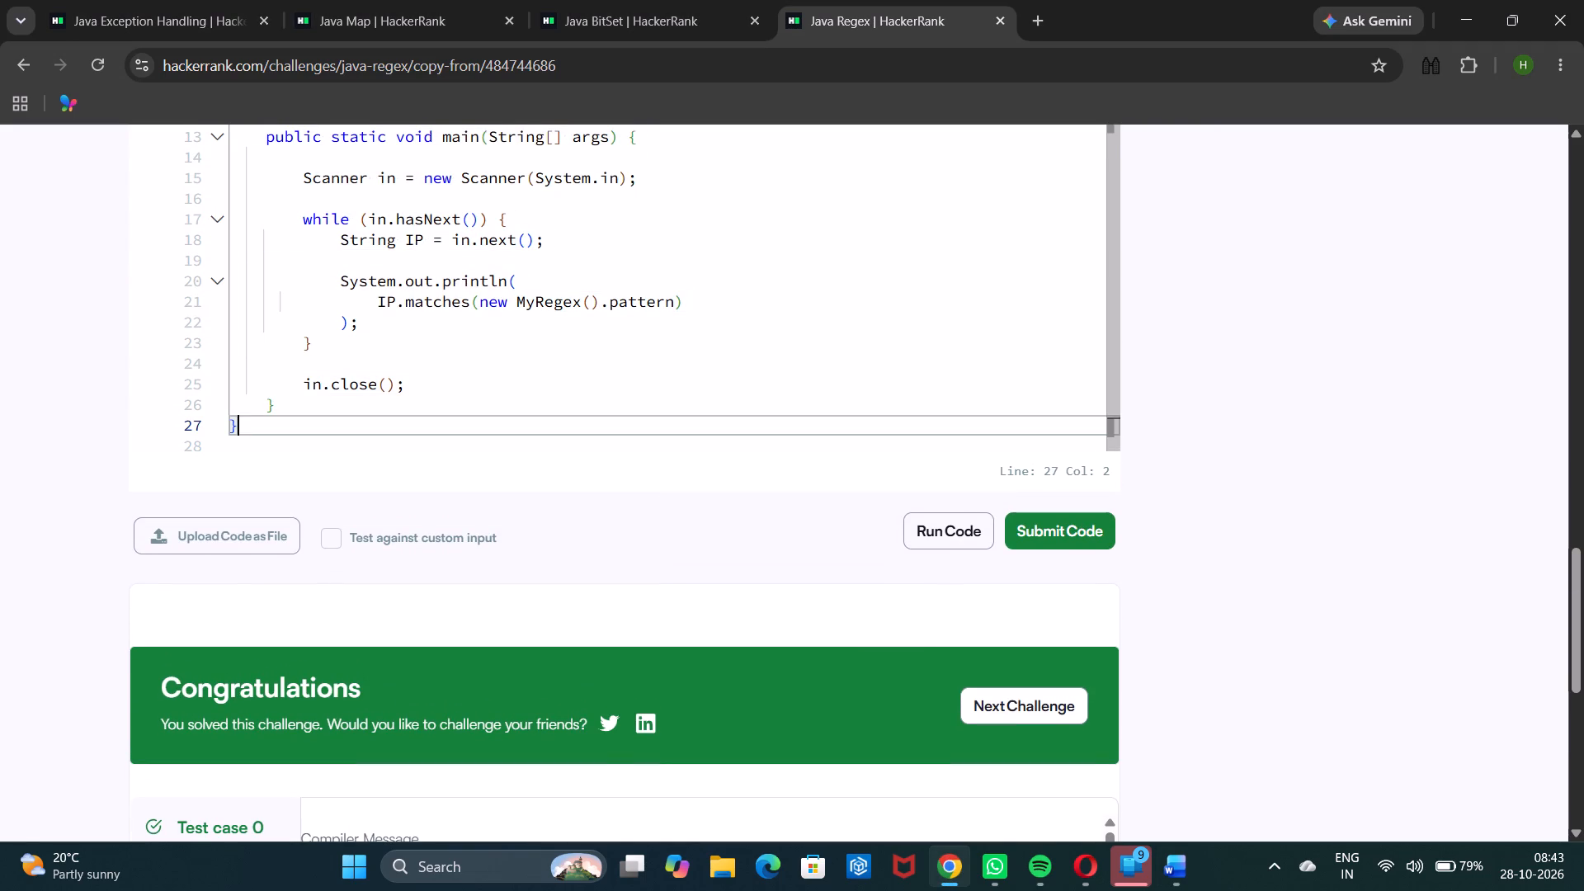
{"action": "left_click", "coordinate": [243, 431]}
{"action": "double_click", "coordinate": [243, 431]}
{"action": "key", "text": "ctrl+a"}
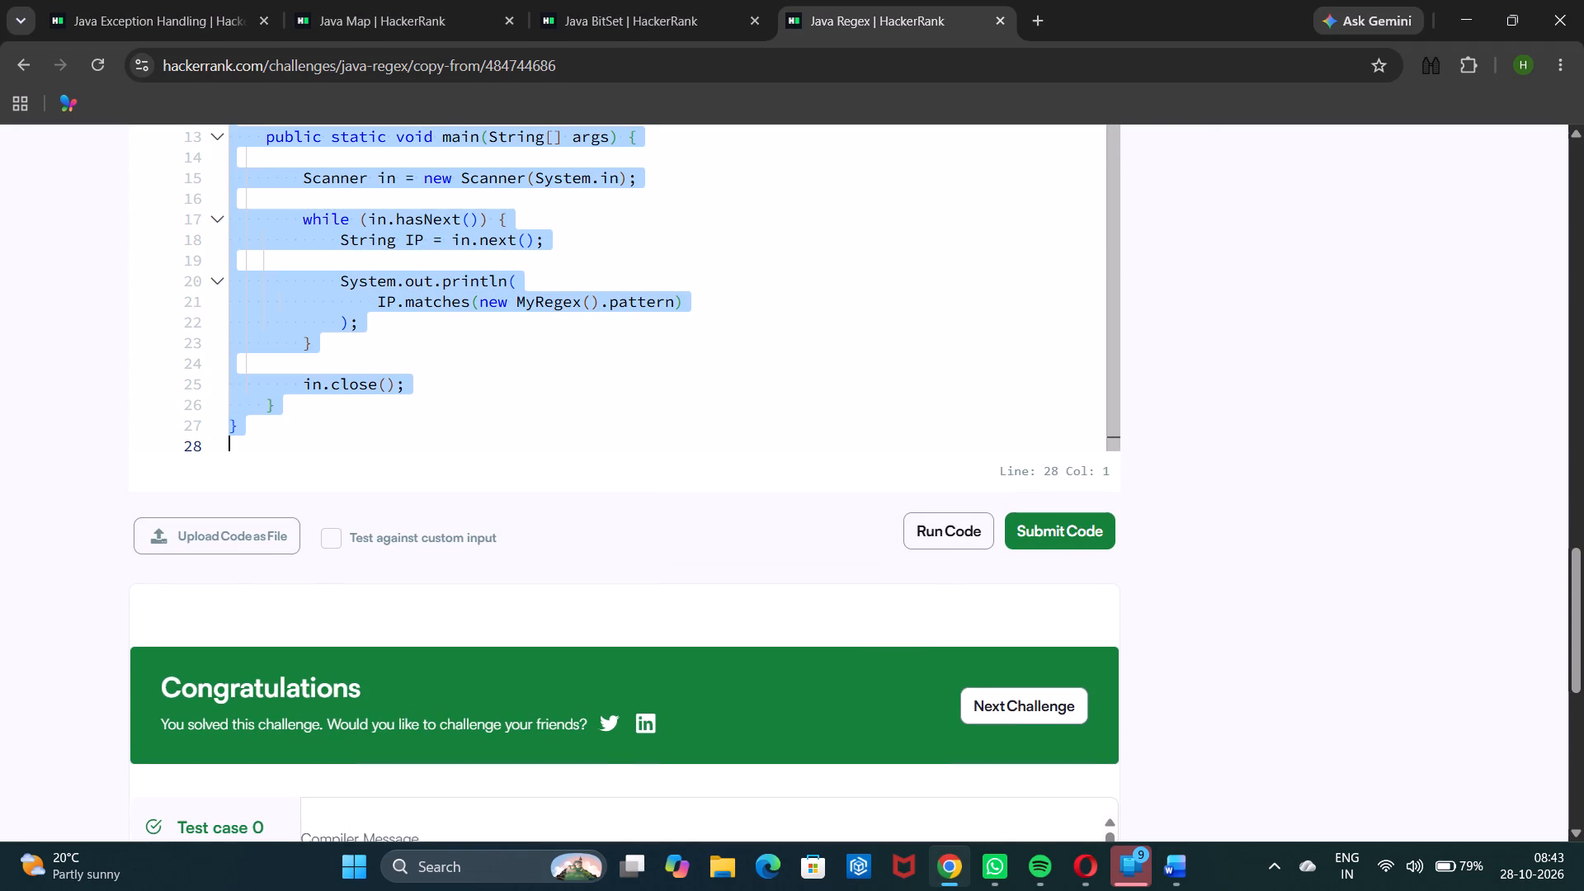
{"action": "key", "text": "ctrl+c"}
{"action": "key", "text": "ctrl+c"}
Switch to Word and replace the placeholder text in question 45's Code box with the copied Java Regex code.
{"action": "left_click", "coordinate": [1167, 865]}
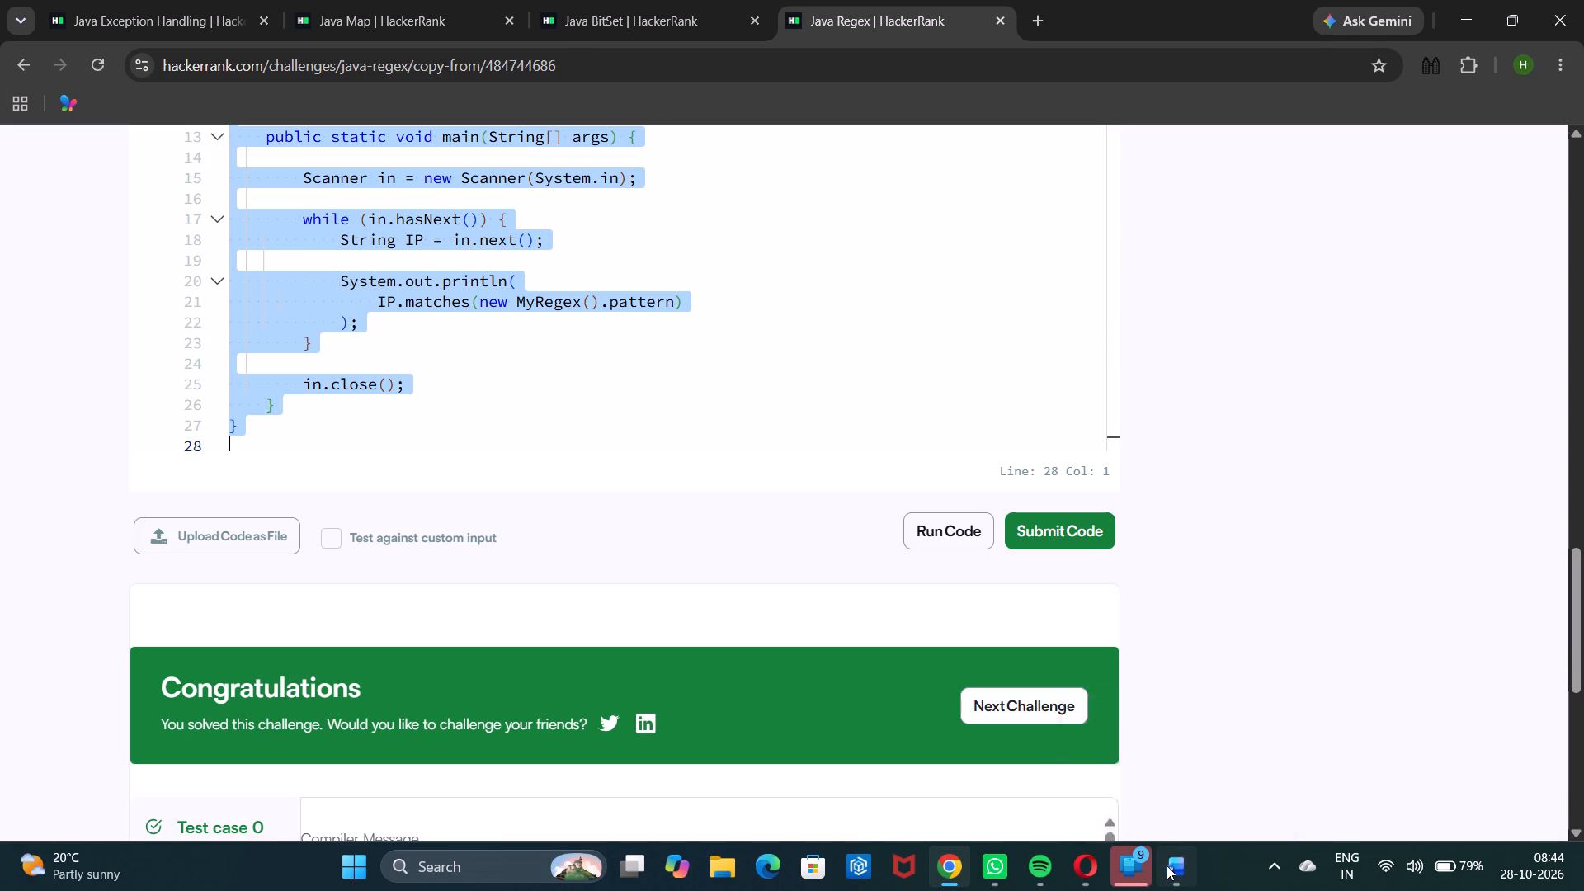
{"action": "left_click", "coordinate": [814, 511]}
{"action": "left_click_drag", "start_coordinate": [814, 511], "coordinate": [408, 511]}
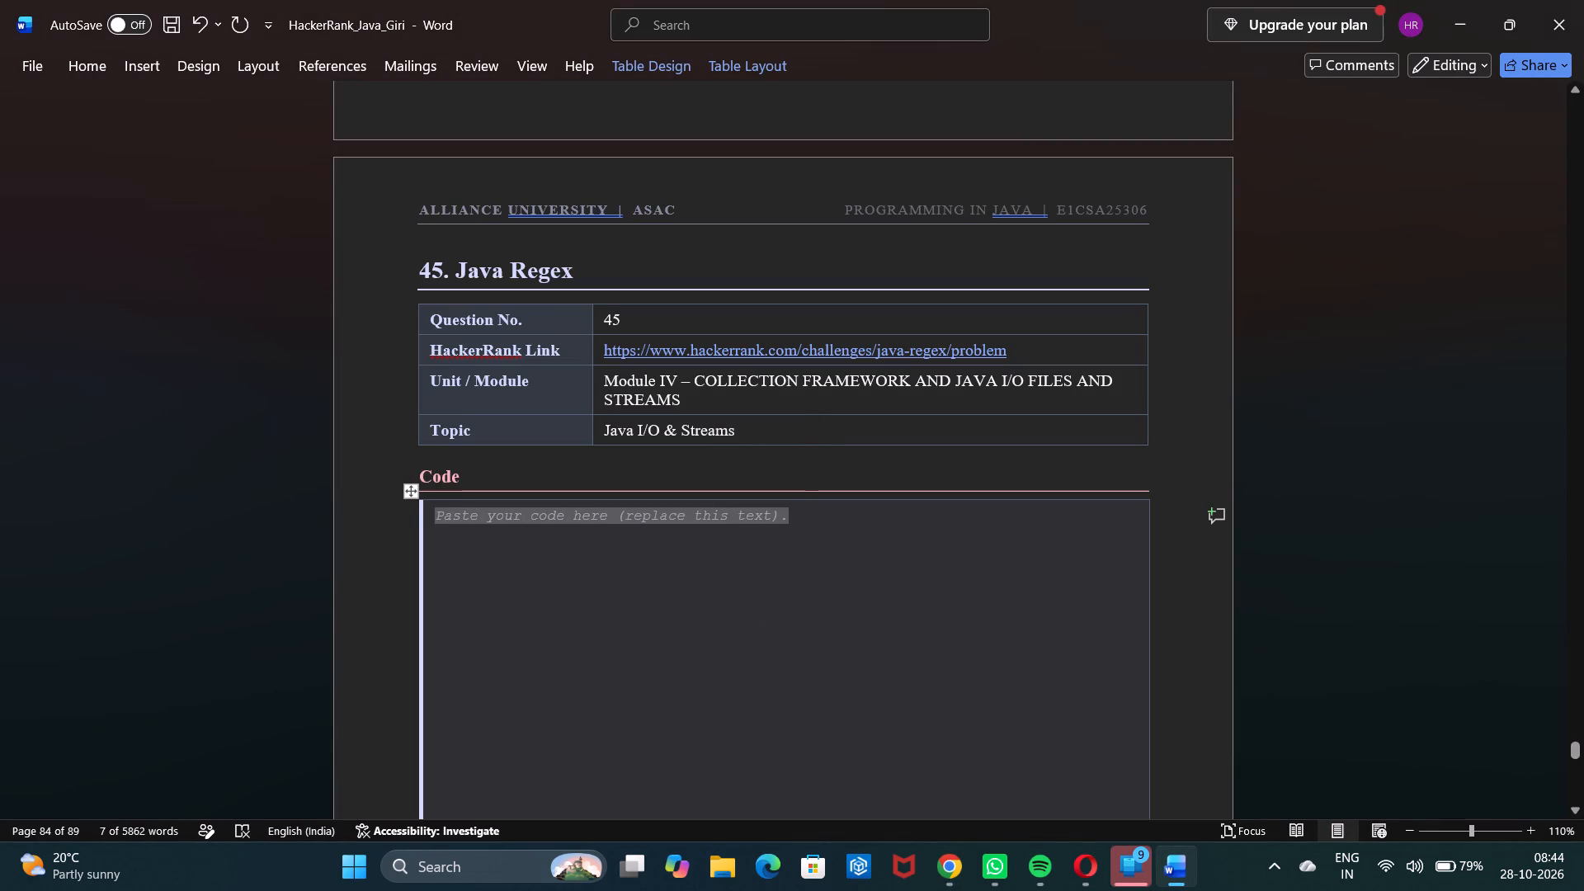
{"action": "key", "text": "ctrl+v"}
{"action": "scroll", "coordinate": [869, 733], "scroll_direction": "down", "scroll_amount": 2}
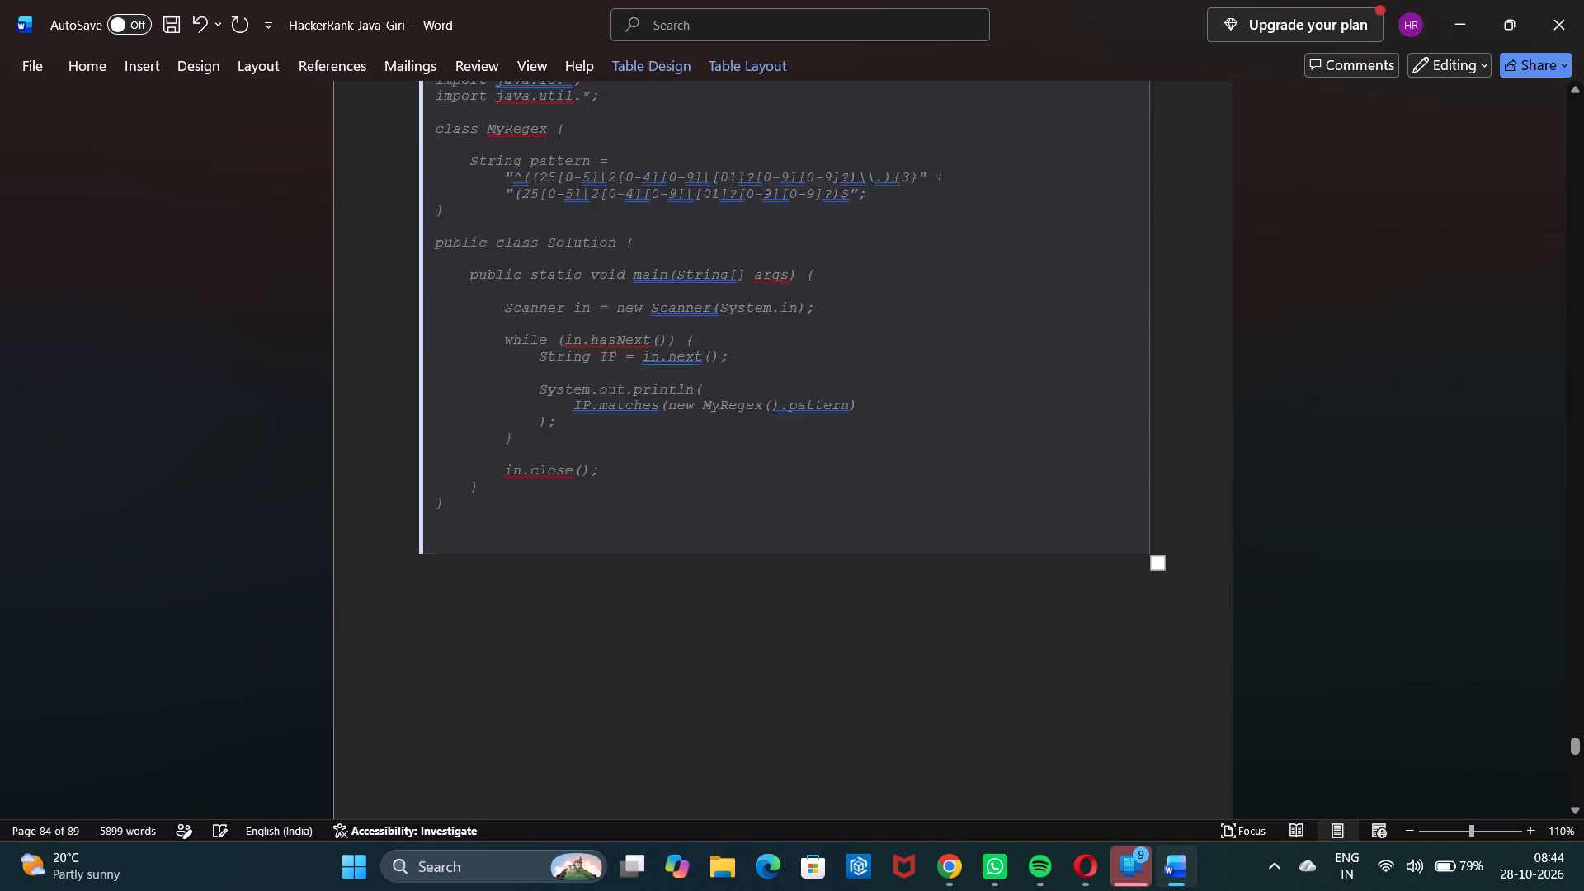
{"action": "scroll", "coordinate": [869, 733], "scroll_direction": "down", "scroll_amount": 5}
{"action": "scroll", "coordinate": [869, 733], "scroll_direction": "up", "scroll_amount": 2}
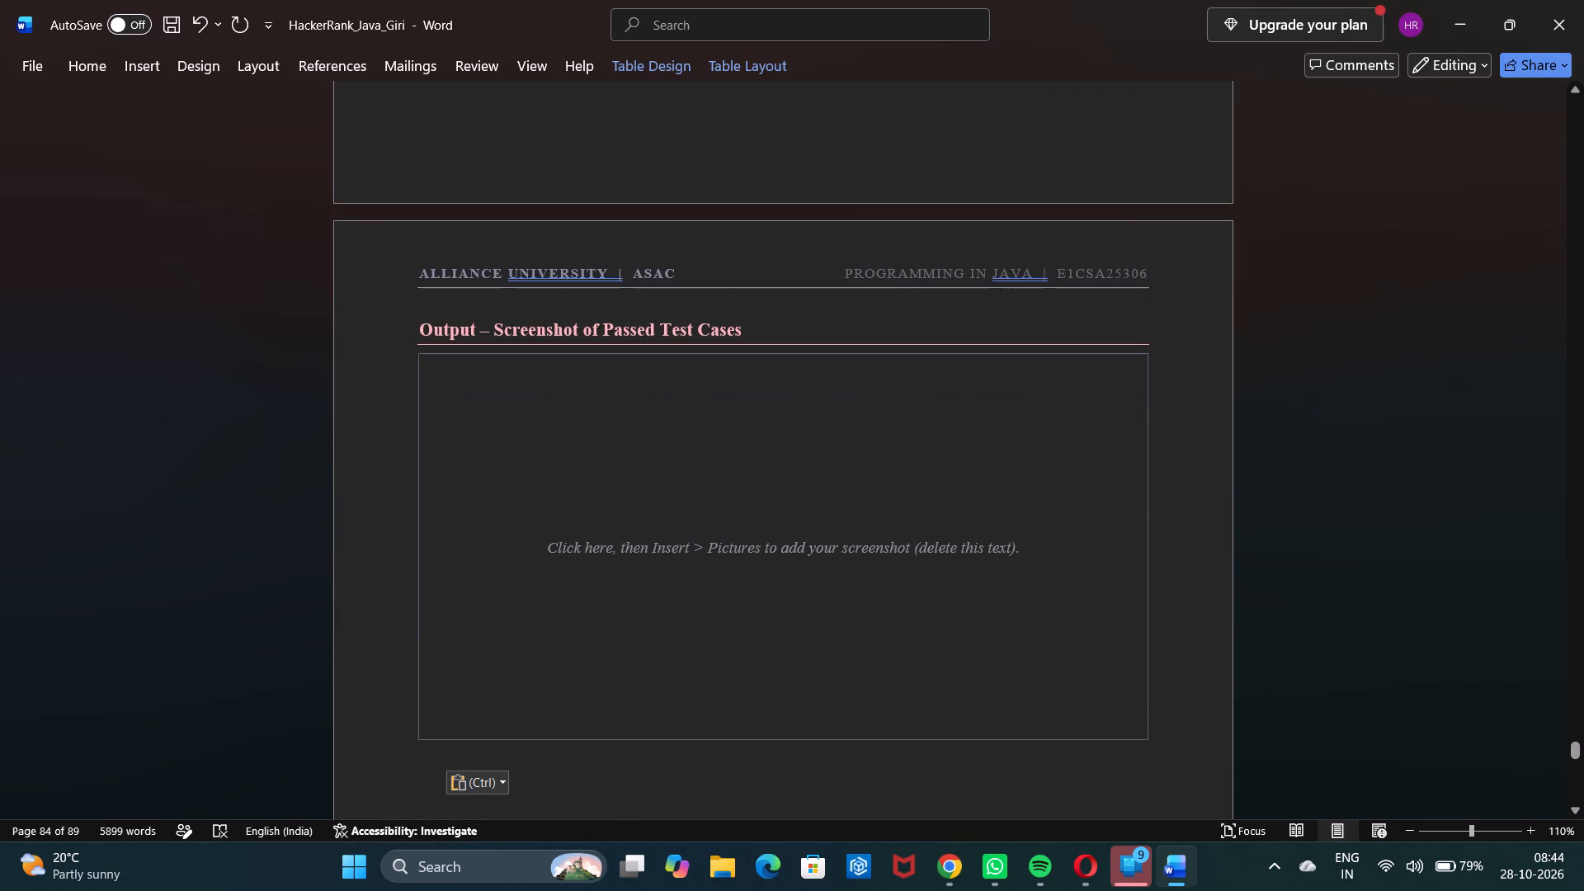
Switch to Chrome and capture a screen snip of the Java Regex congratulations banner and passed test case results.
{"action": "left_click", "coordinate": [944, 860]}
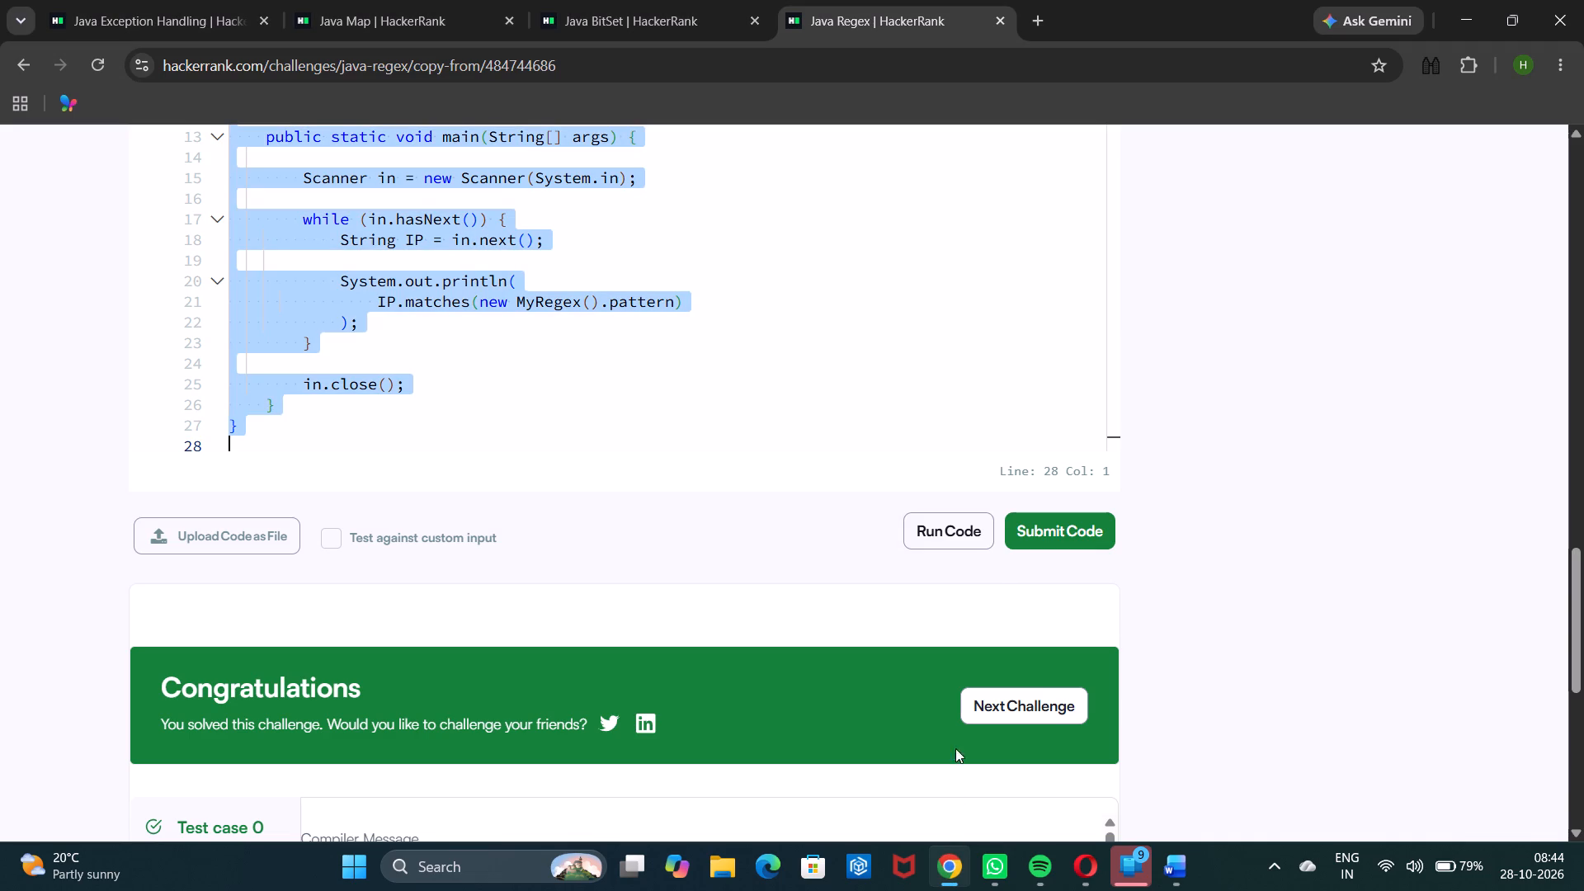
{"action": "scroll", "coordinate": [835, 695], "scroll_direction": "down", "scroll_amount": 4}
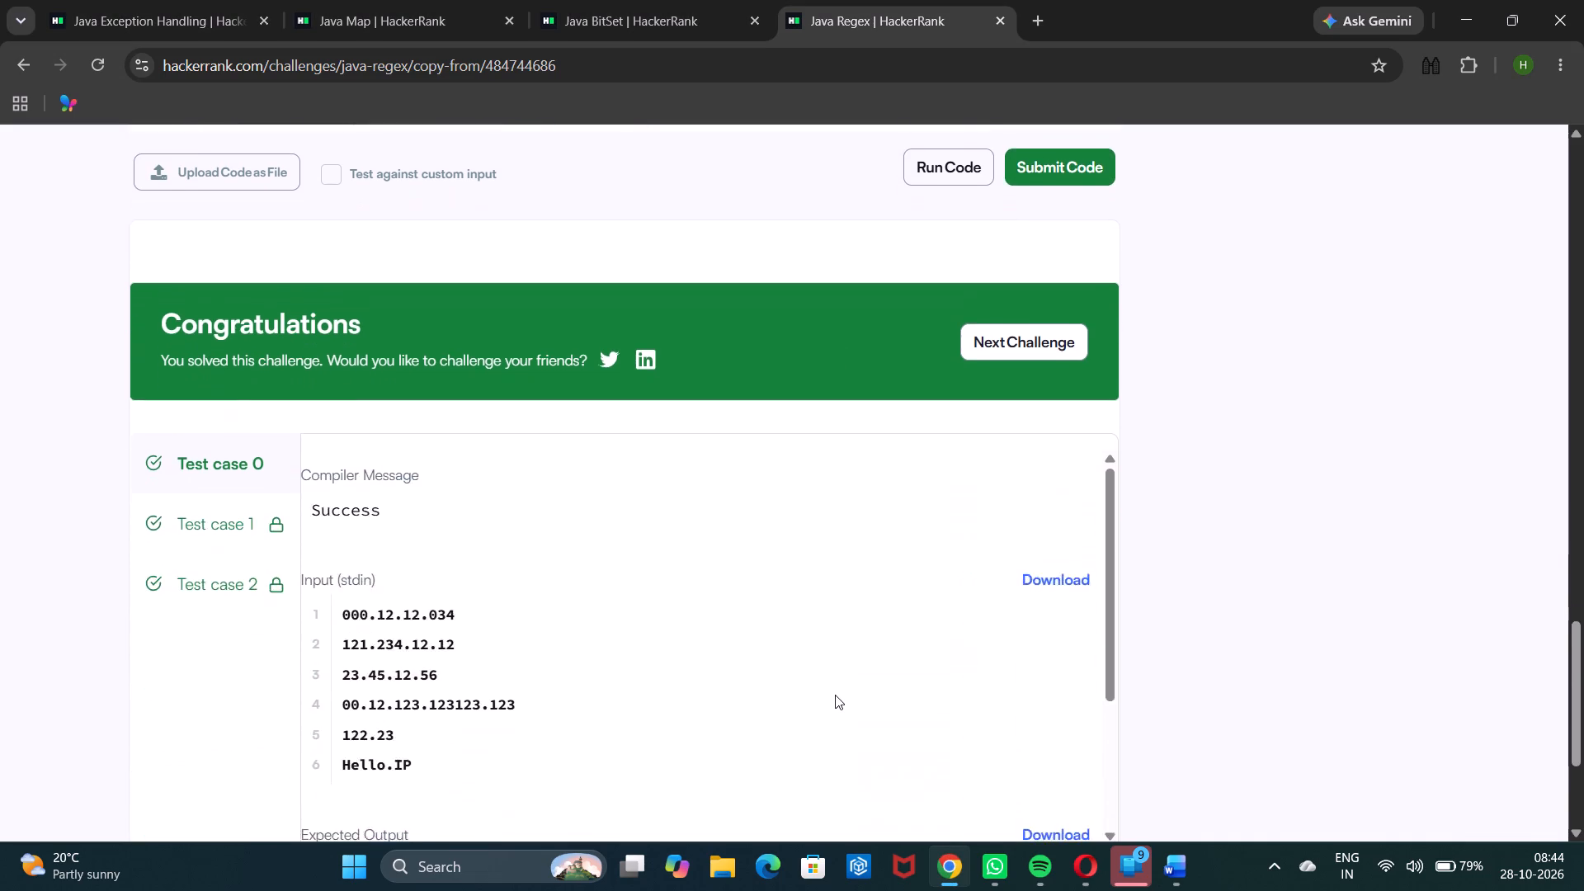
{"action": "scroll", "coordinate": [835, 695], "scroll_direction": "down", "scroll_amount": 1}
{"action": "scroll", "coordinate": [835, 695], "scroll_direction": "up", "scroll_amount": 2}
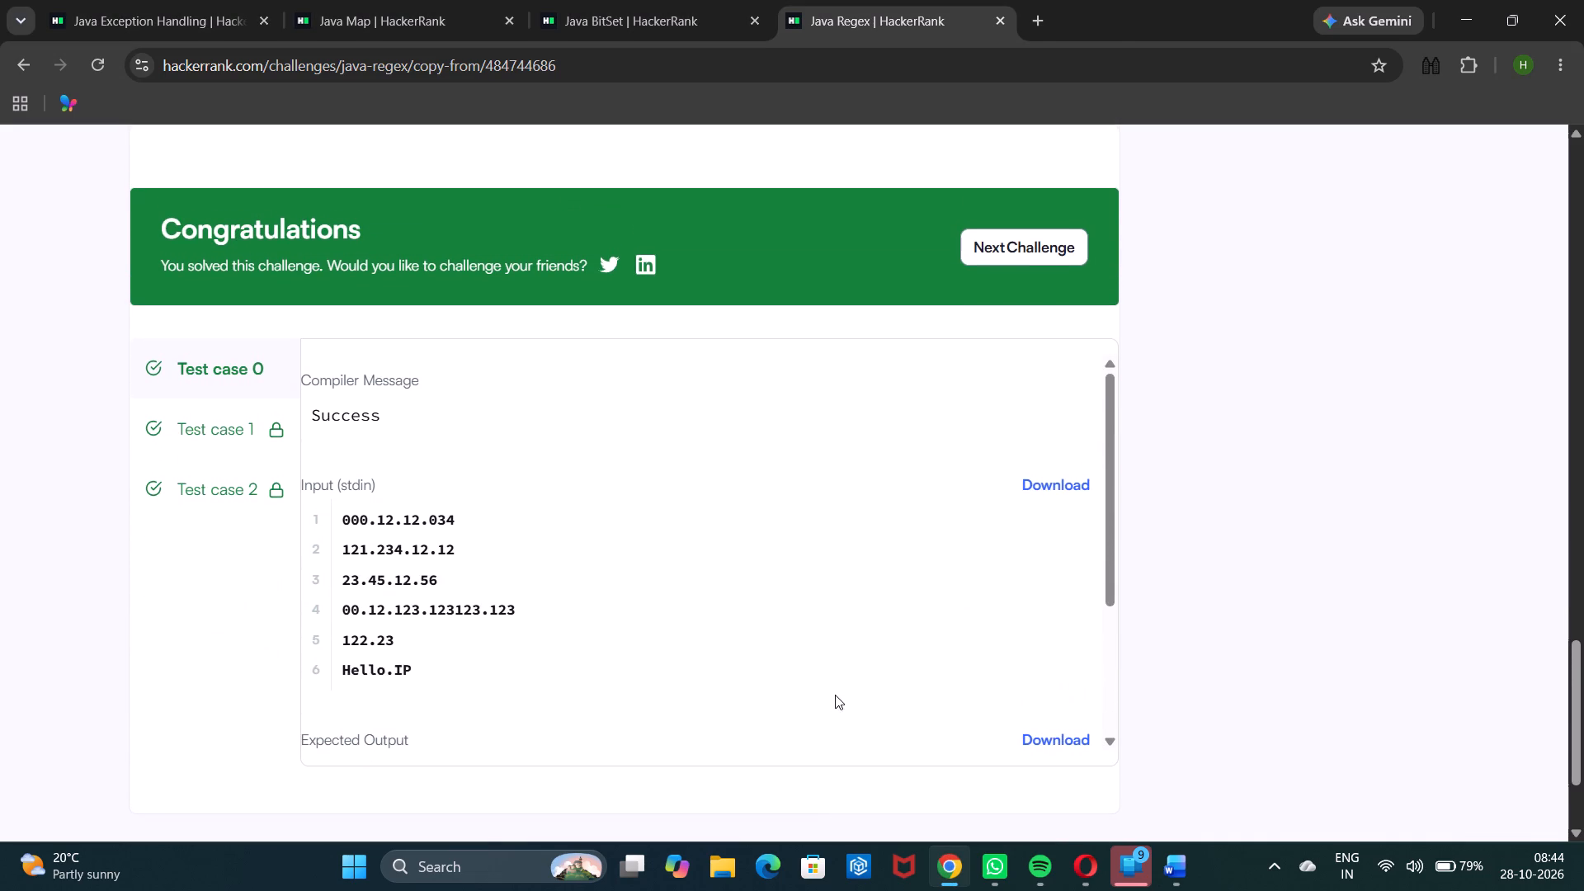
{"action": "key", "text": "shift+super+s"}
{"action": "left_click_drag", "start_coordinate": [114, 167], "coordinate": [1145, 791]}
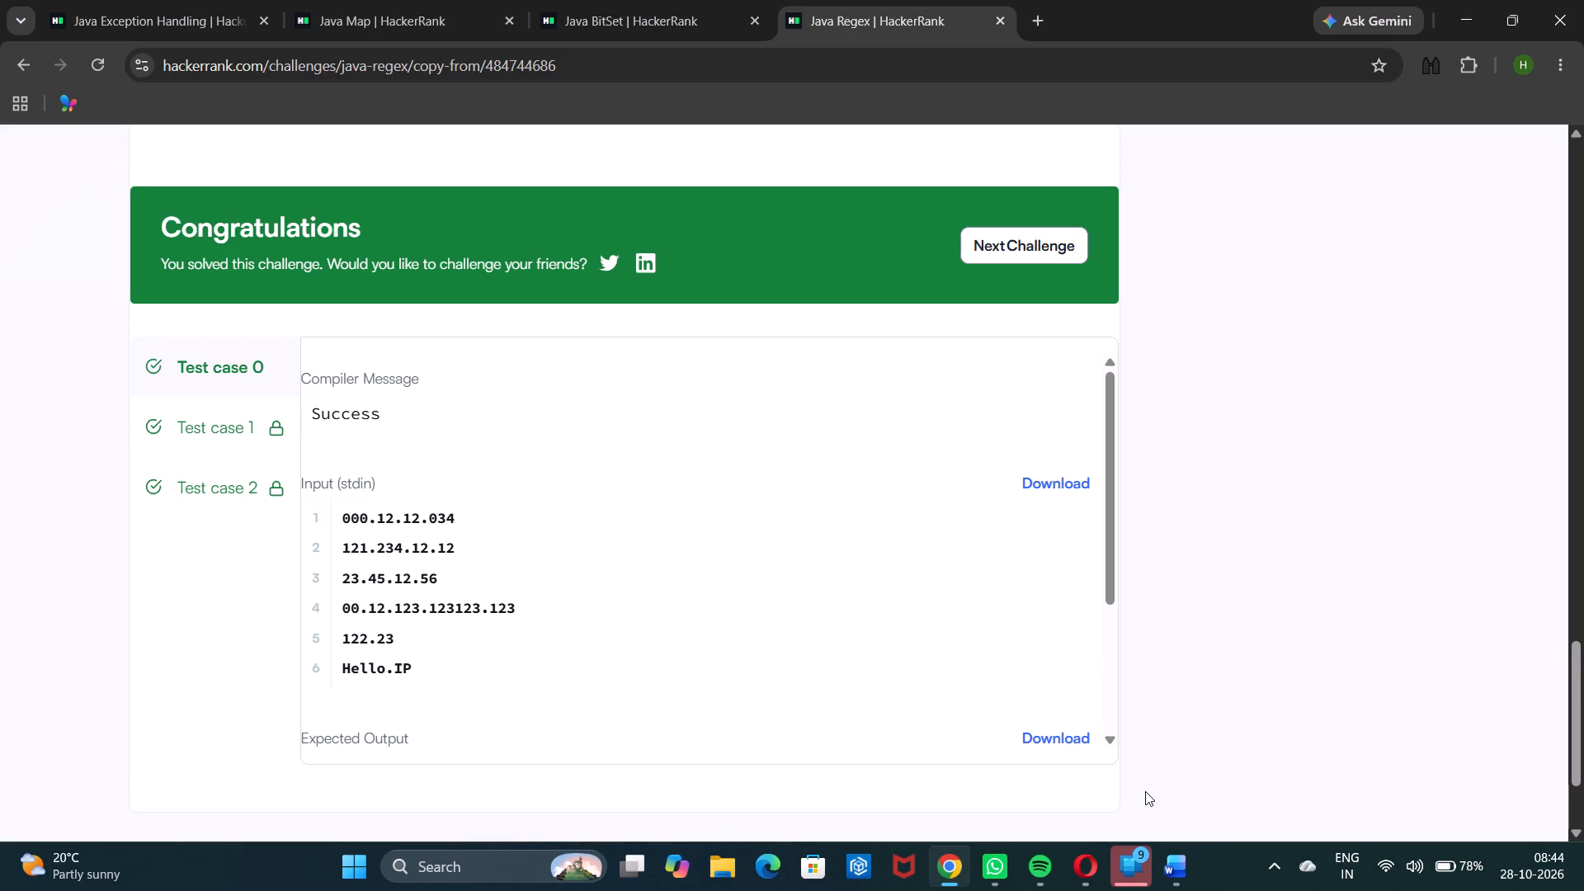
Switch to Word and replace the placeholder text in question 45's Output box with the captured Java Regex screenshot.
{"action": "left_click", "coordinate": [1181, 872]}
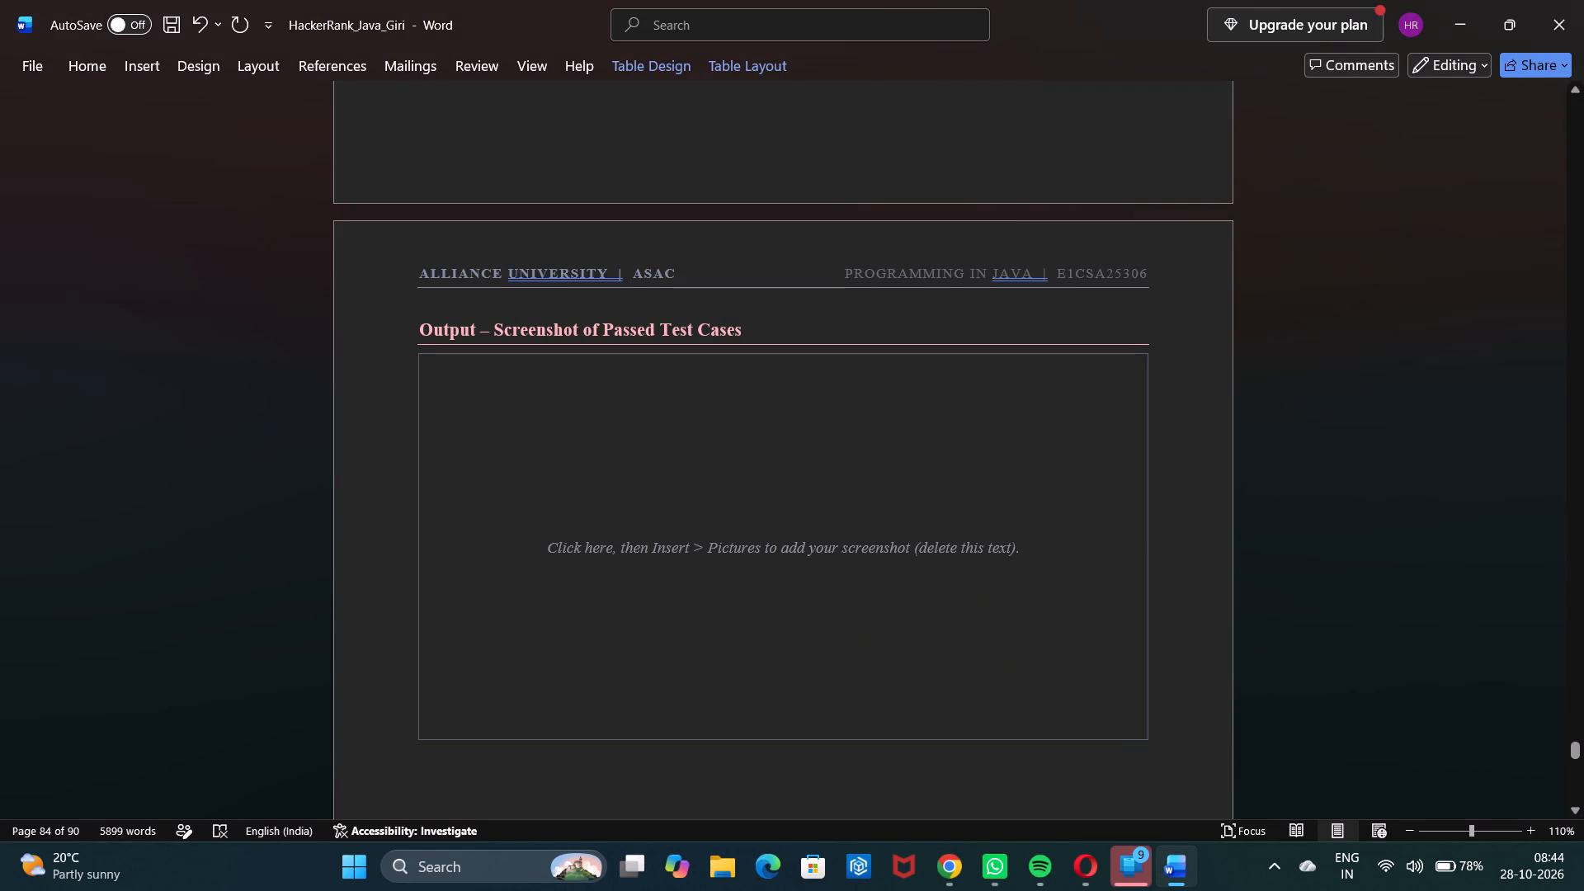
{"action": "left_click", "coordinate": [1028, 549]}
{"action": "left_click_drag", "start_coordinate": [1028, 549], "coordinate": [515, 502]}
{"action": "key", "text": "ctrl+v"}
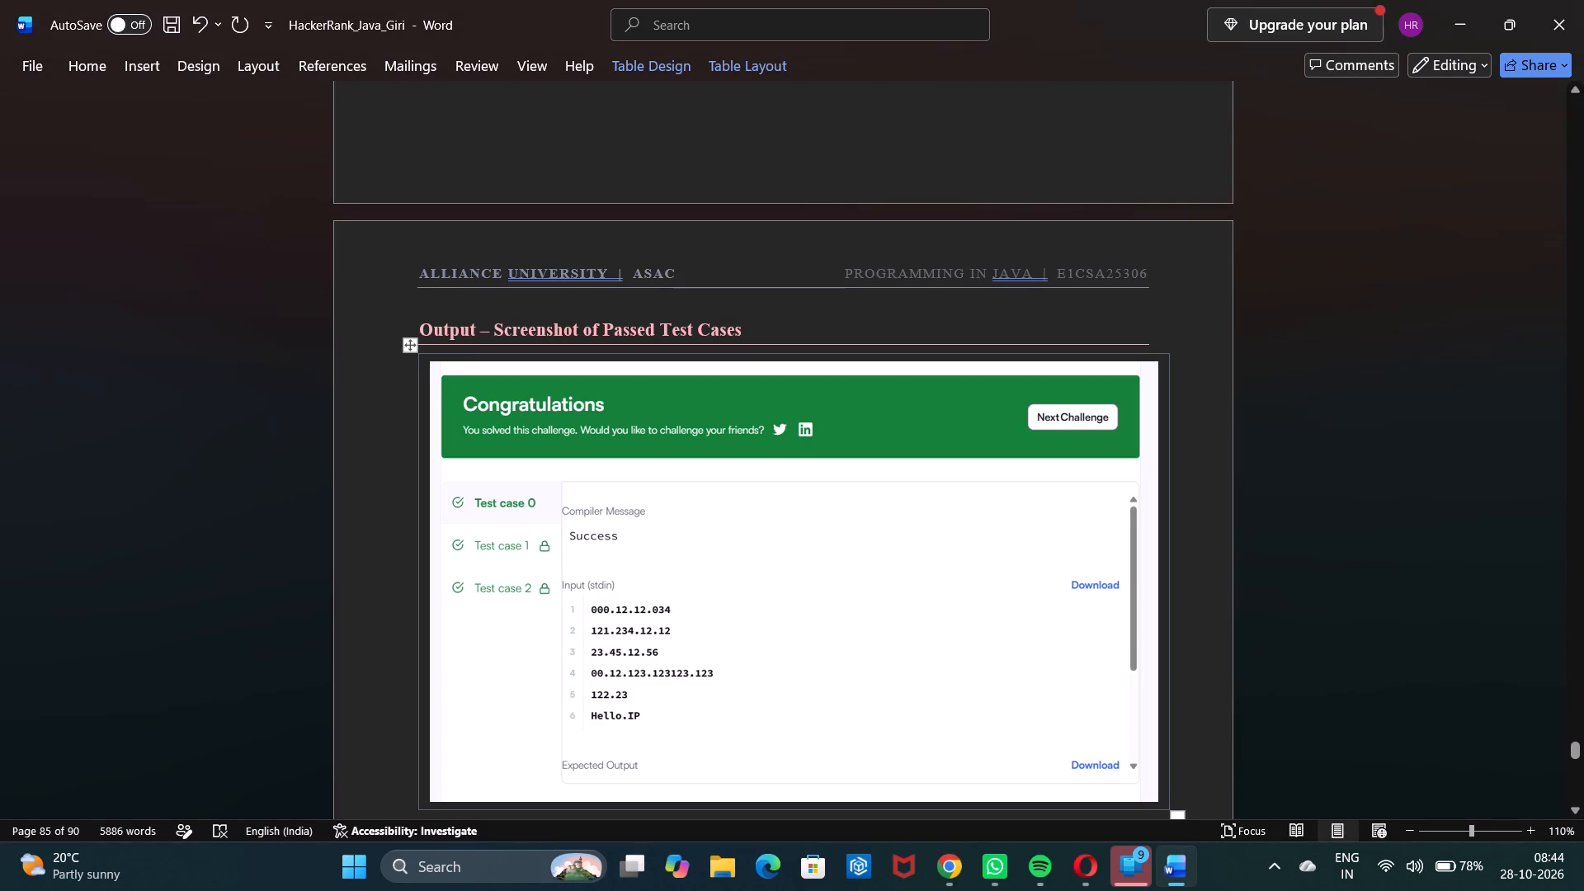
Open the HackerRank link for question 46, Java Regex II, from its details table.
{"action": "scroll", "coordinate": [1204, 664], "scroll_direction": "down", "scroll_amount": 7}
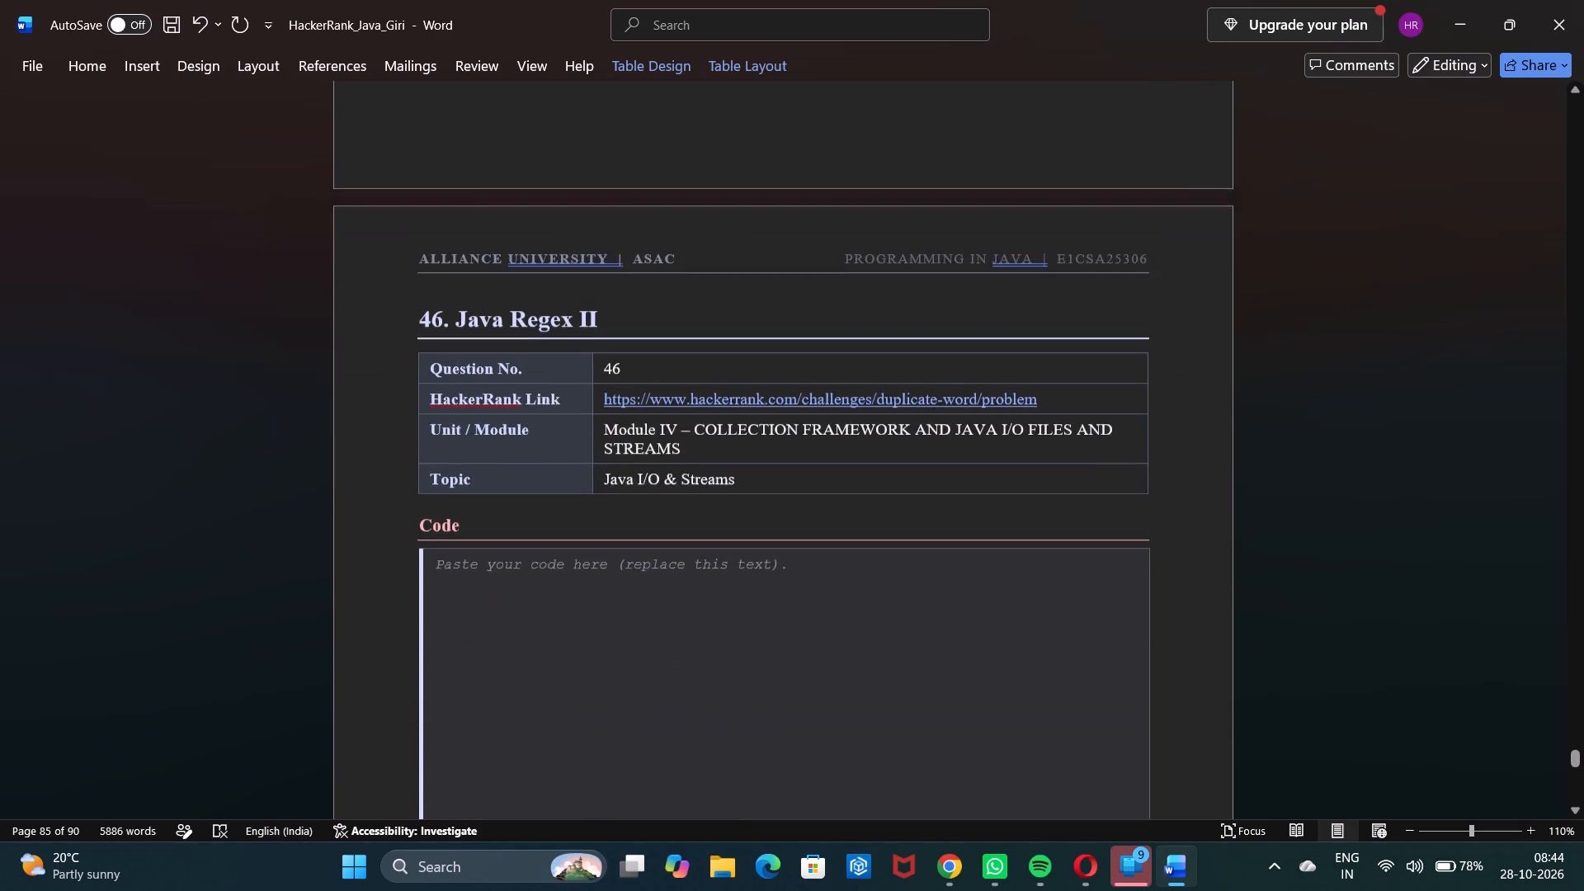
{"action": "scroll", "coordinate": [1204, 664], "scroll_direction": "down", "scroll_amount": 1}
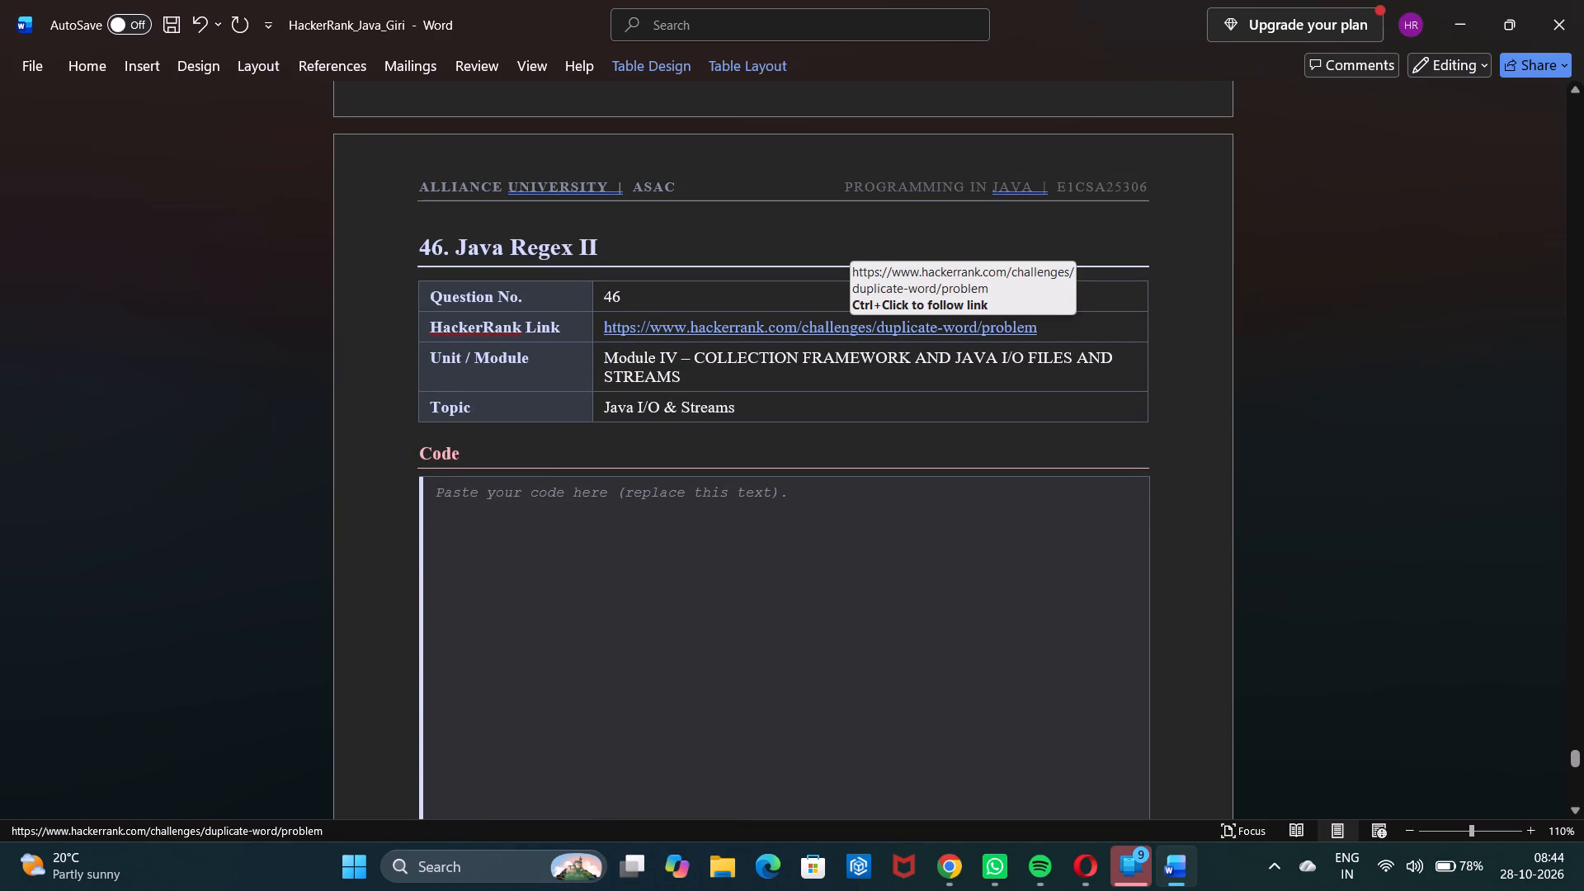
{"action": "left_click", "coordinate": [833, 328], "text": "ctrl"}
{"action": "left_click", "coordinate": [833, 328]}
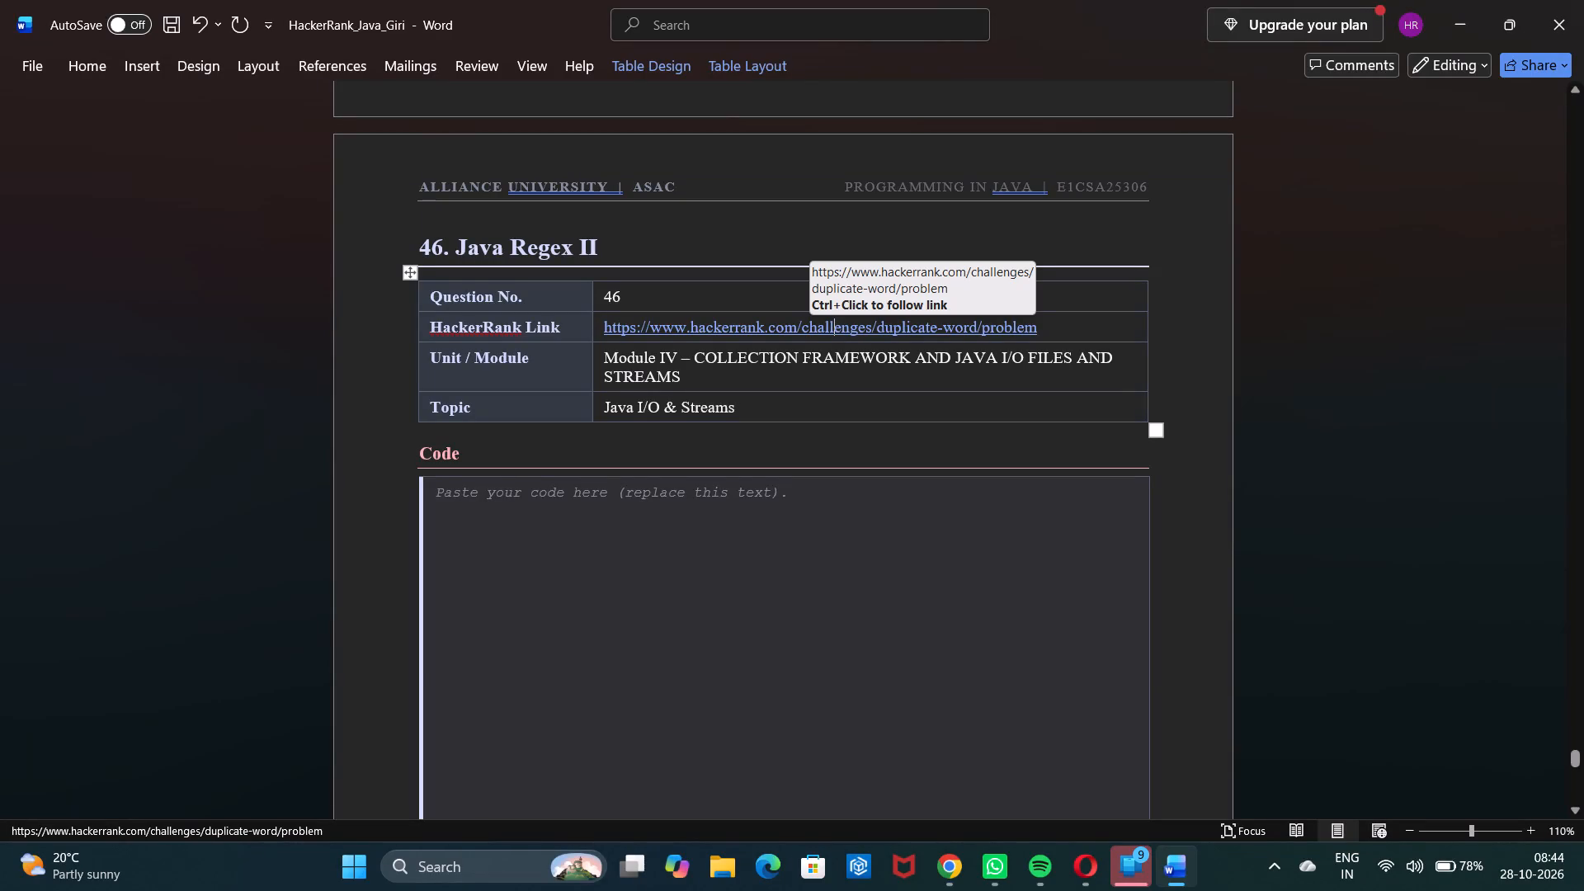
{"action": "left_click", "coordinate": [827, 327], "text": "ctrl"}
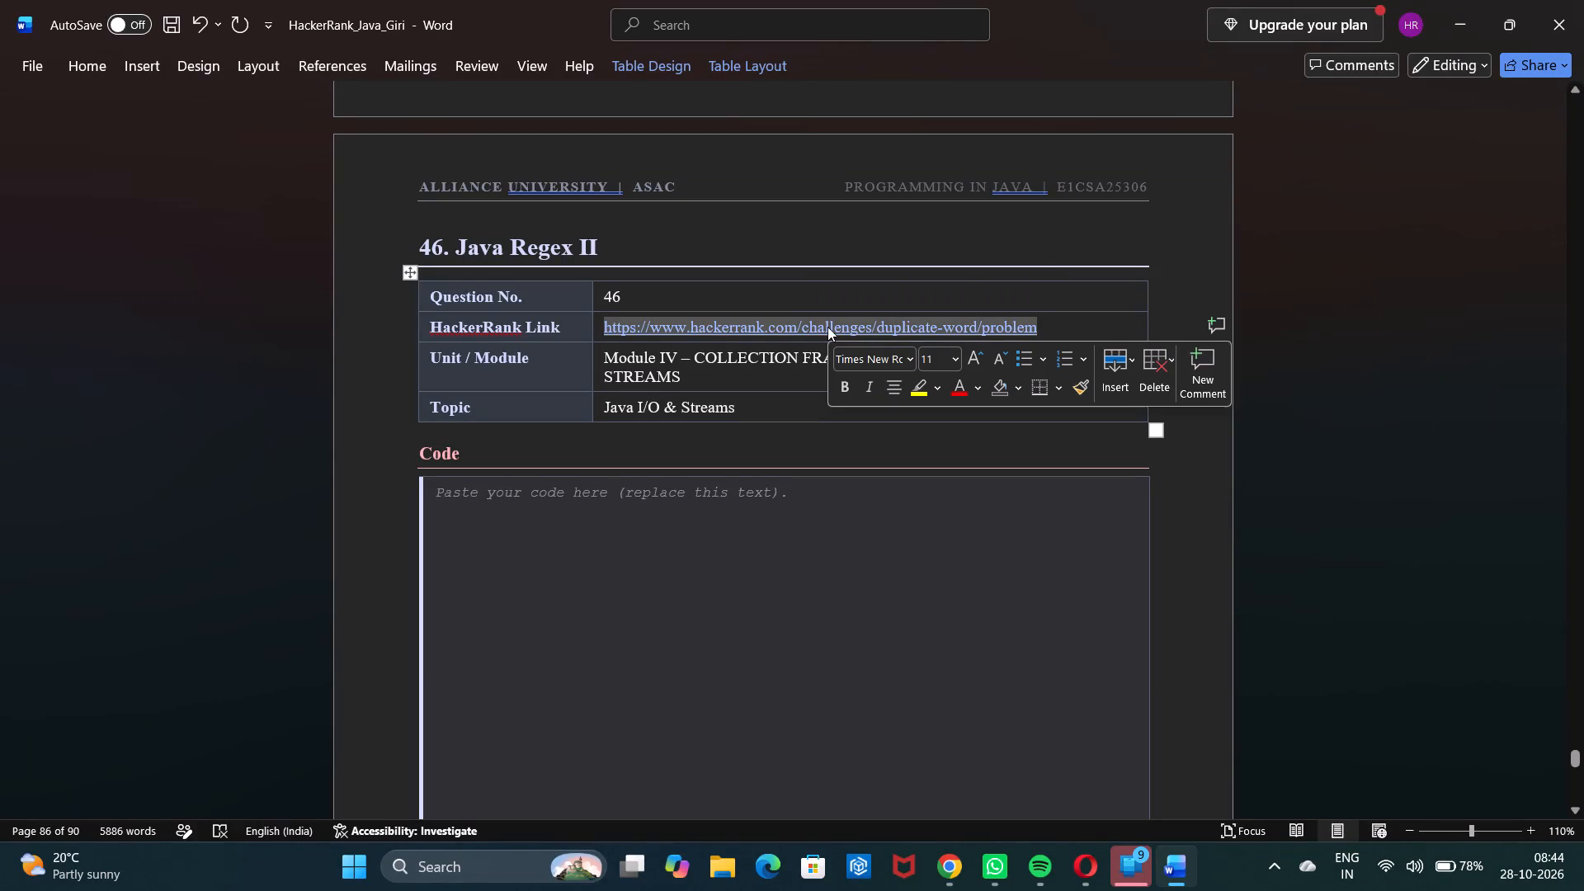
{"action": "left_click", "coordinate": [827, 327]}
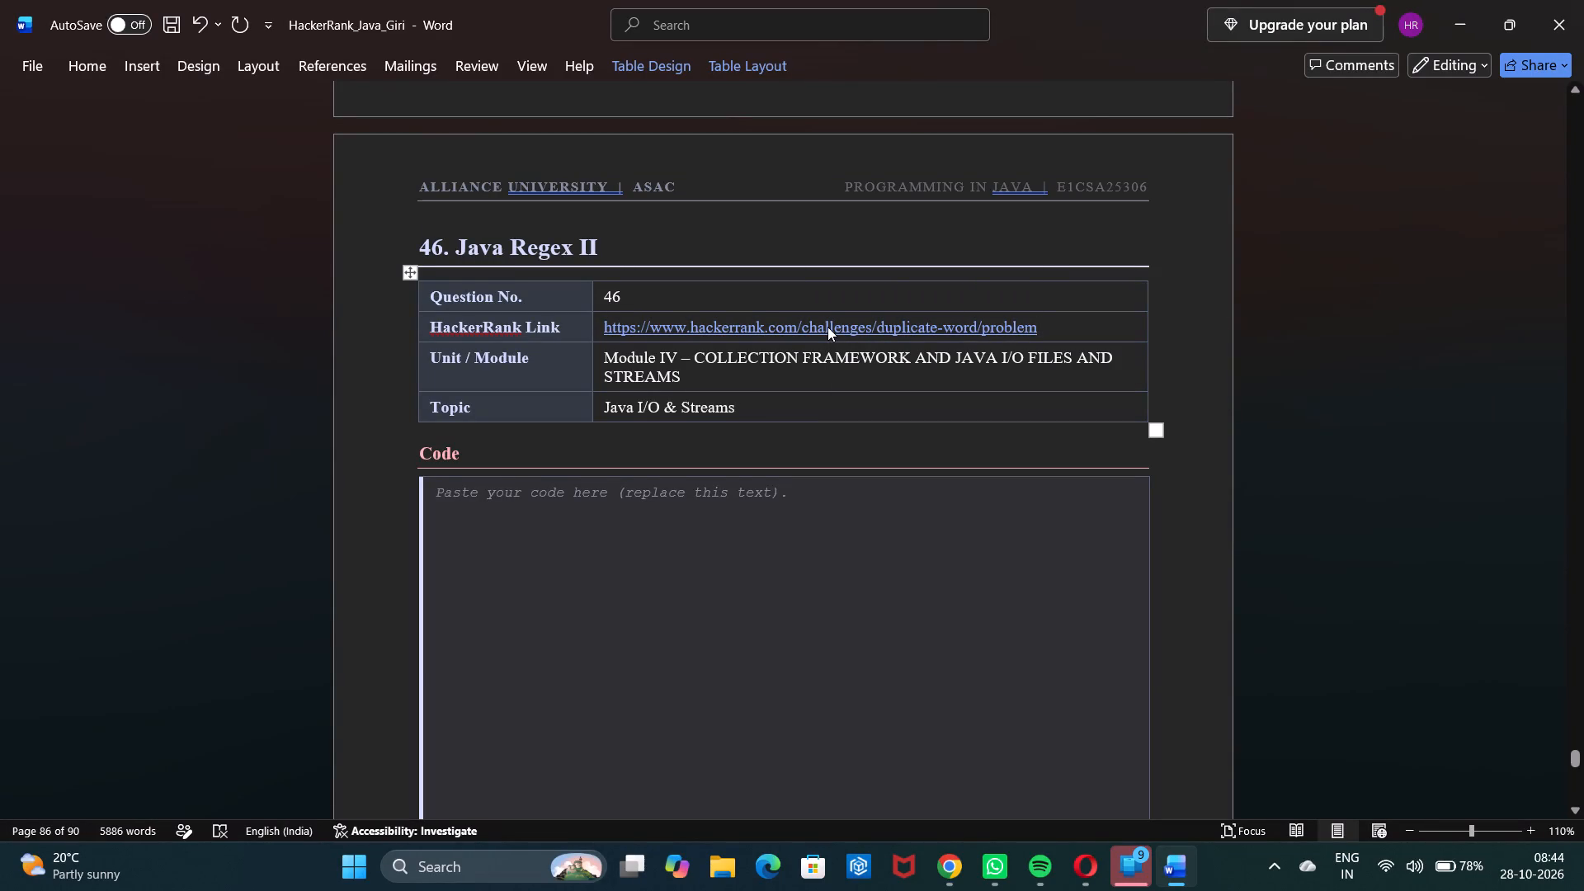
{"action": "left_click", "coordinate": [827, 327], "text": "ctrl"}
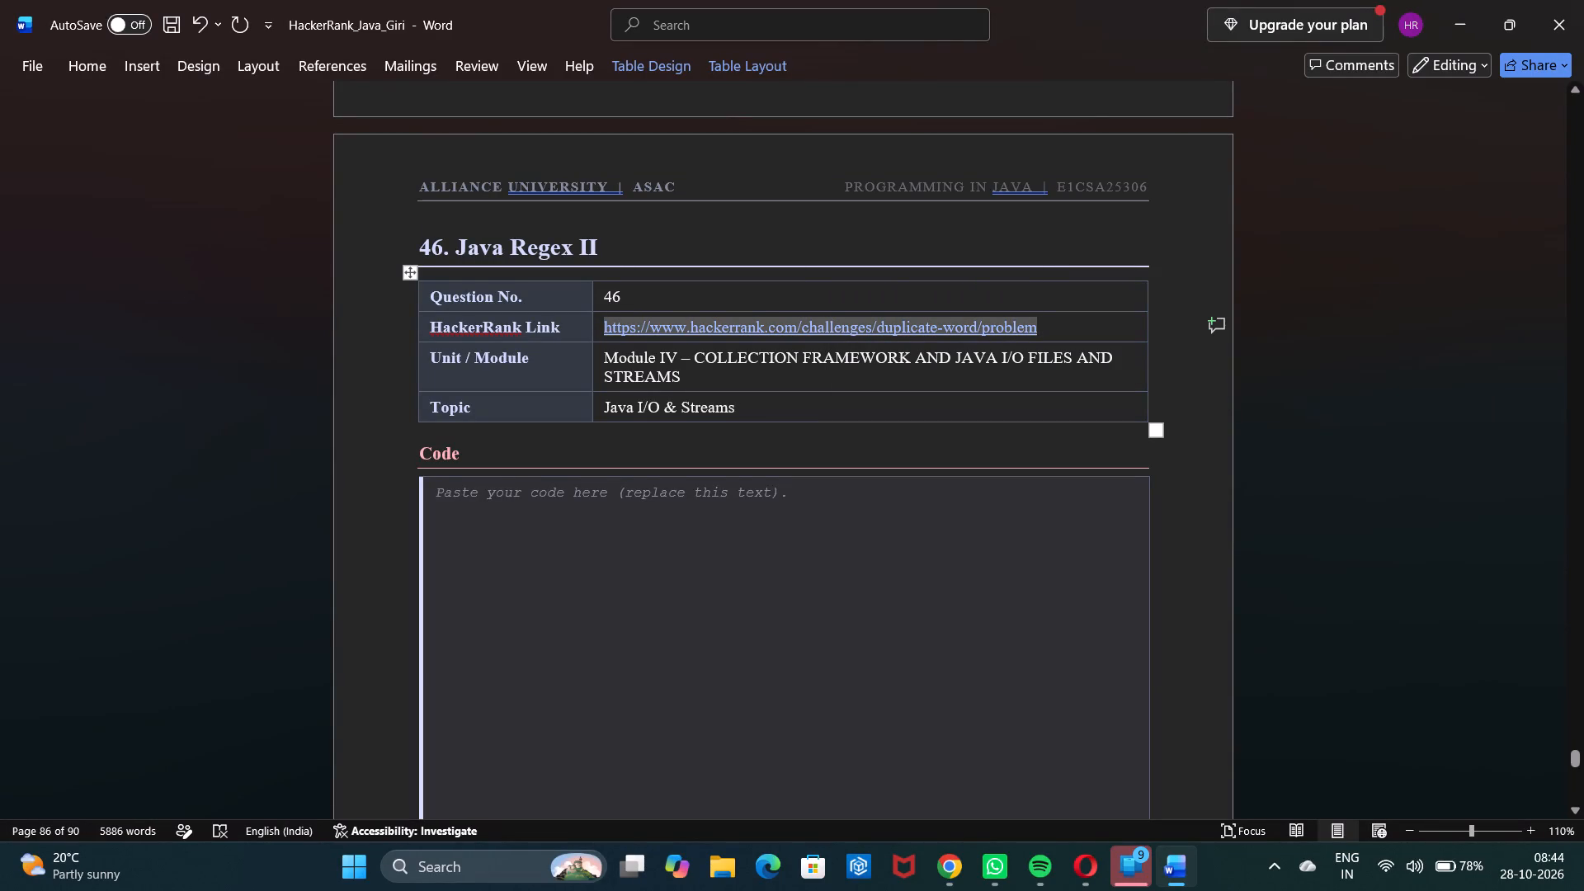
{"action": "left_click", "coordinate": [827, 327], "text": "ctrl"}
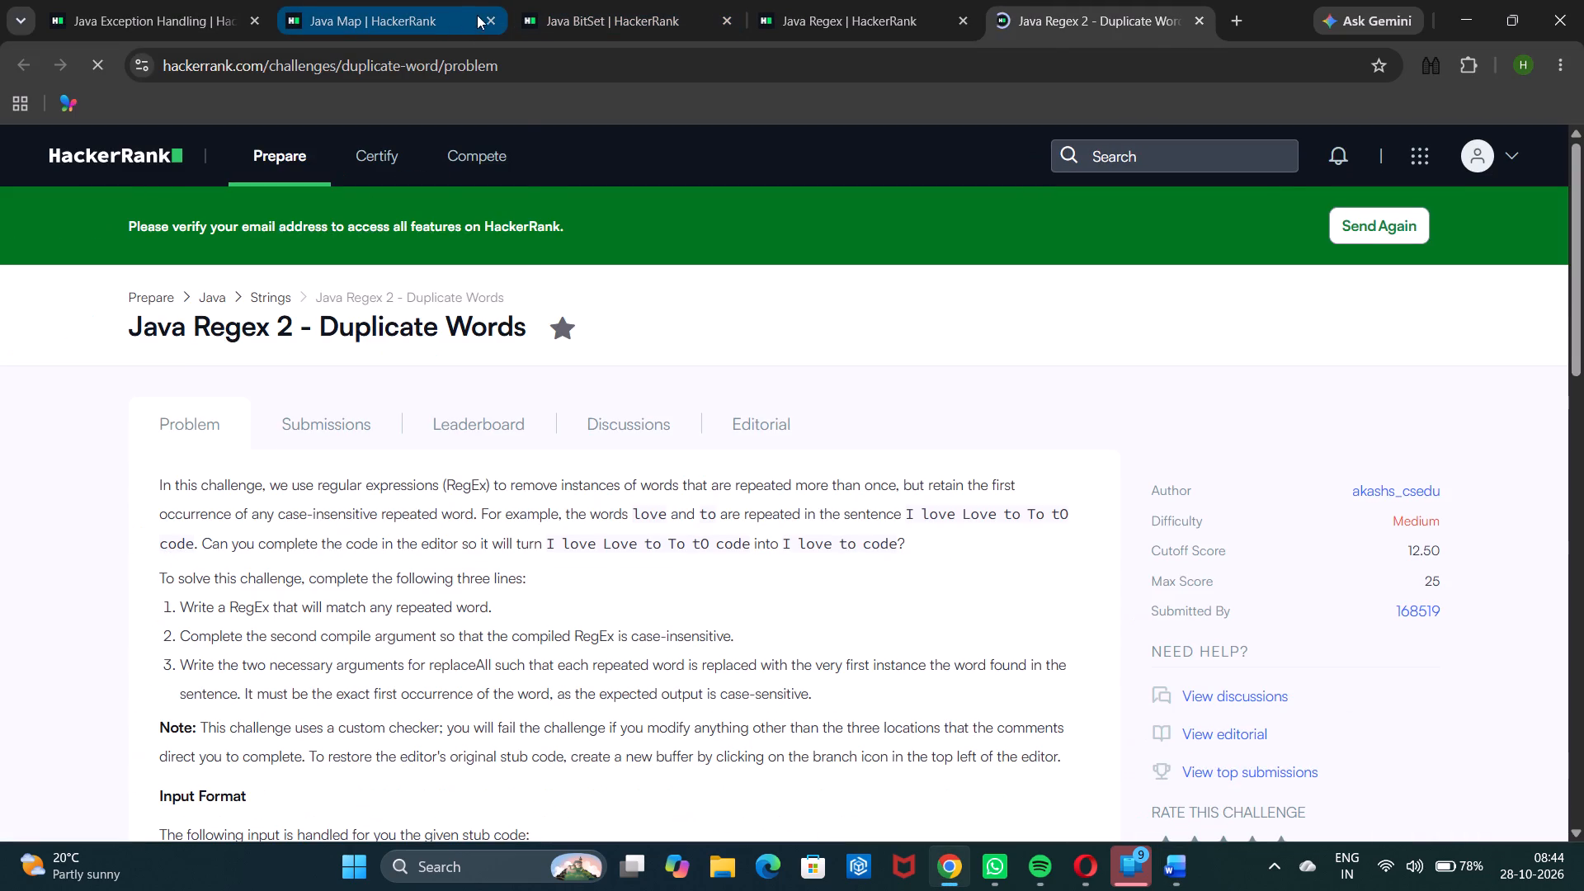
Close the Java Map and Java BitSet browser pages.
{"action": "left_click", "coordinate": [494, 16]}
{"action": "left_click", "coordinate": [494, 16]}
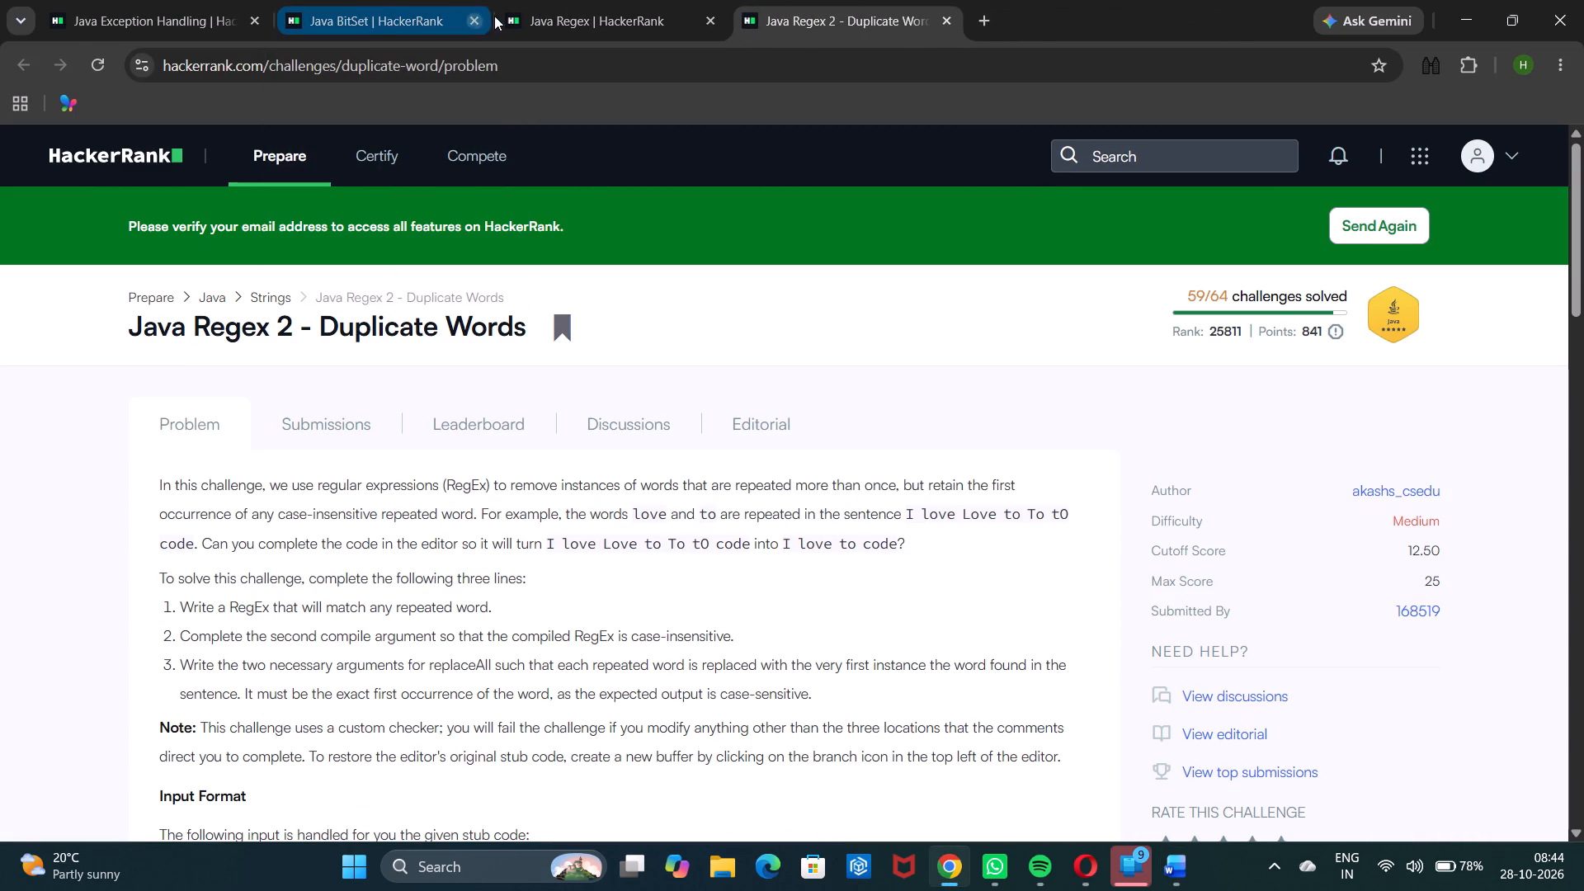
Open the accepted Java 7 submission for Java Regex 2 - Duplicate Words in the challenge editor.
{"action": "scroll", "coordinate": [726, 616], "scroll_direction": "down", "scroll_amount": 1}
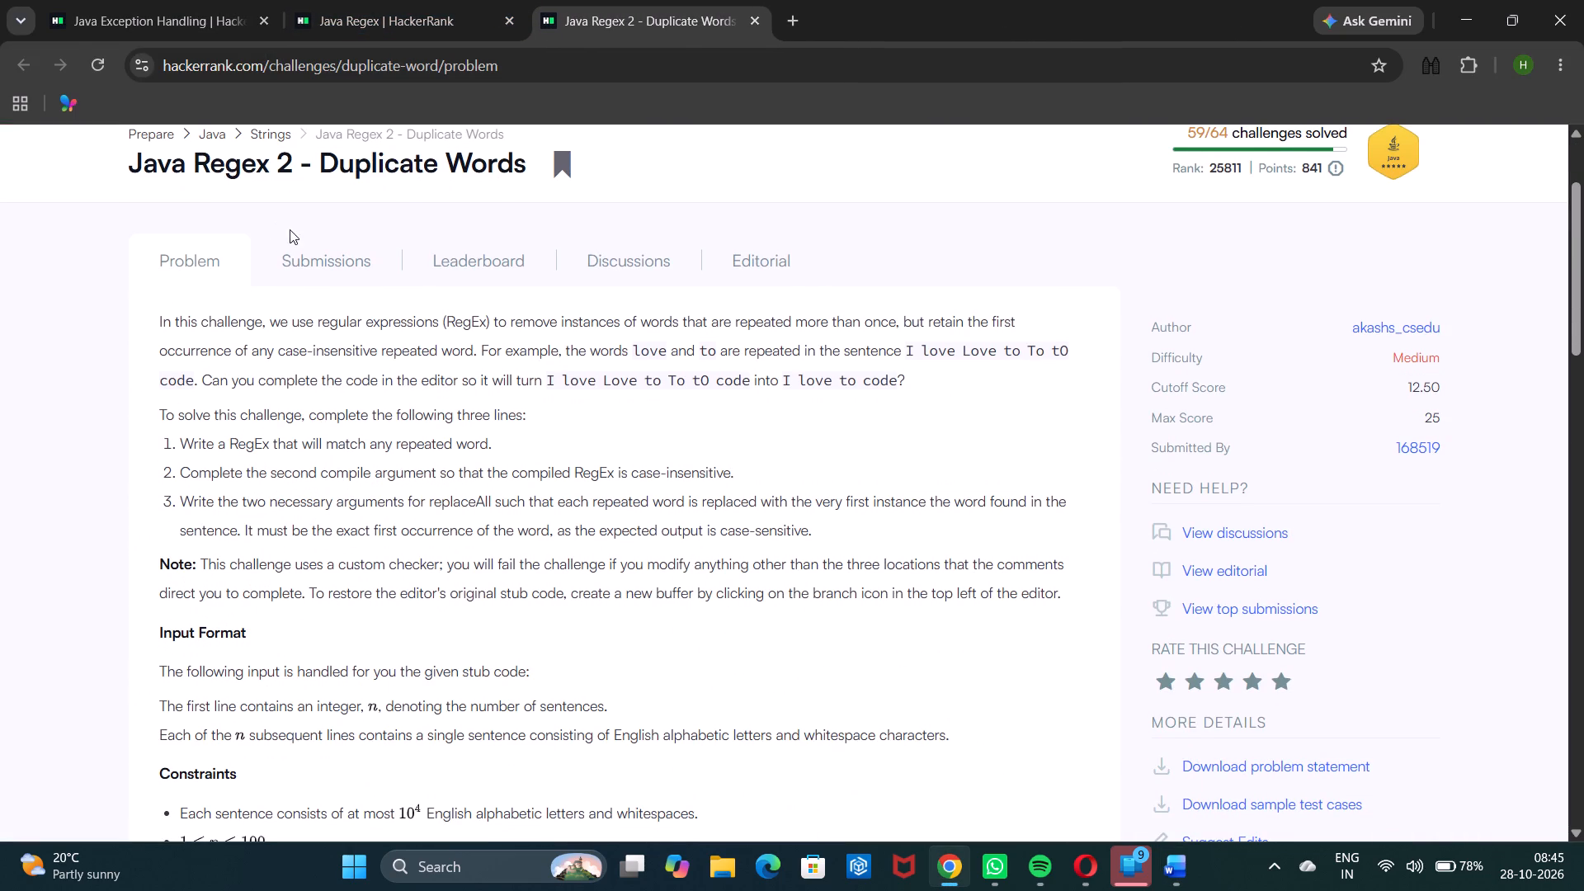
{"action": "left_click", "coordinate": [322, 257]}
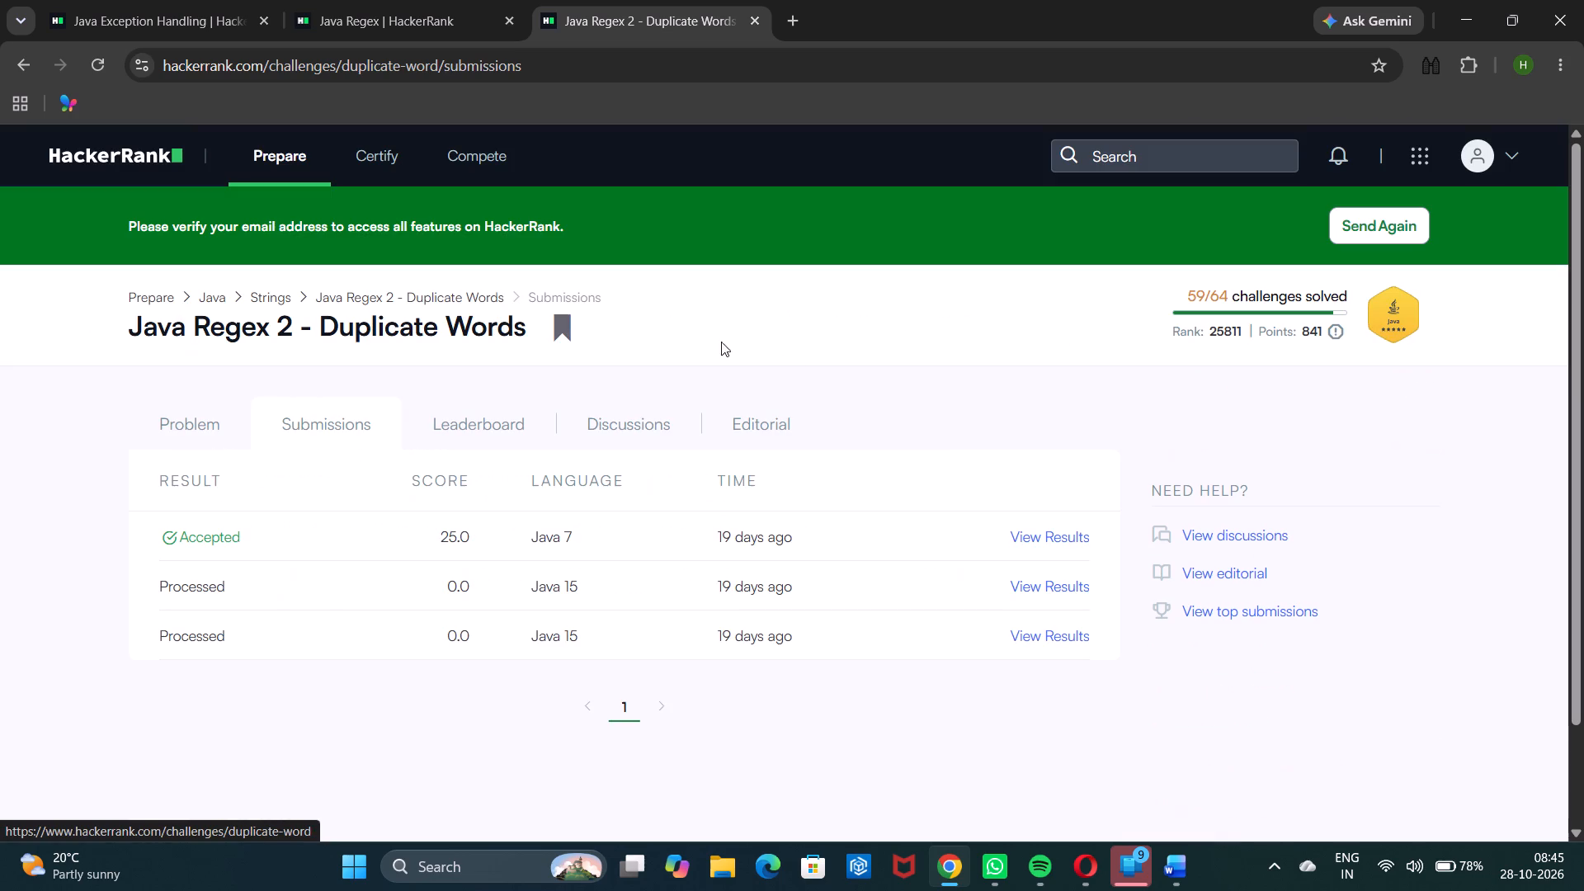
{"action": "left_click", "coordinate": [1072, 544]}
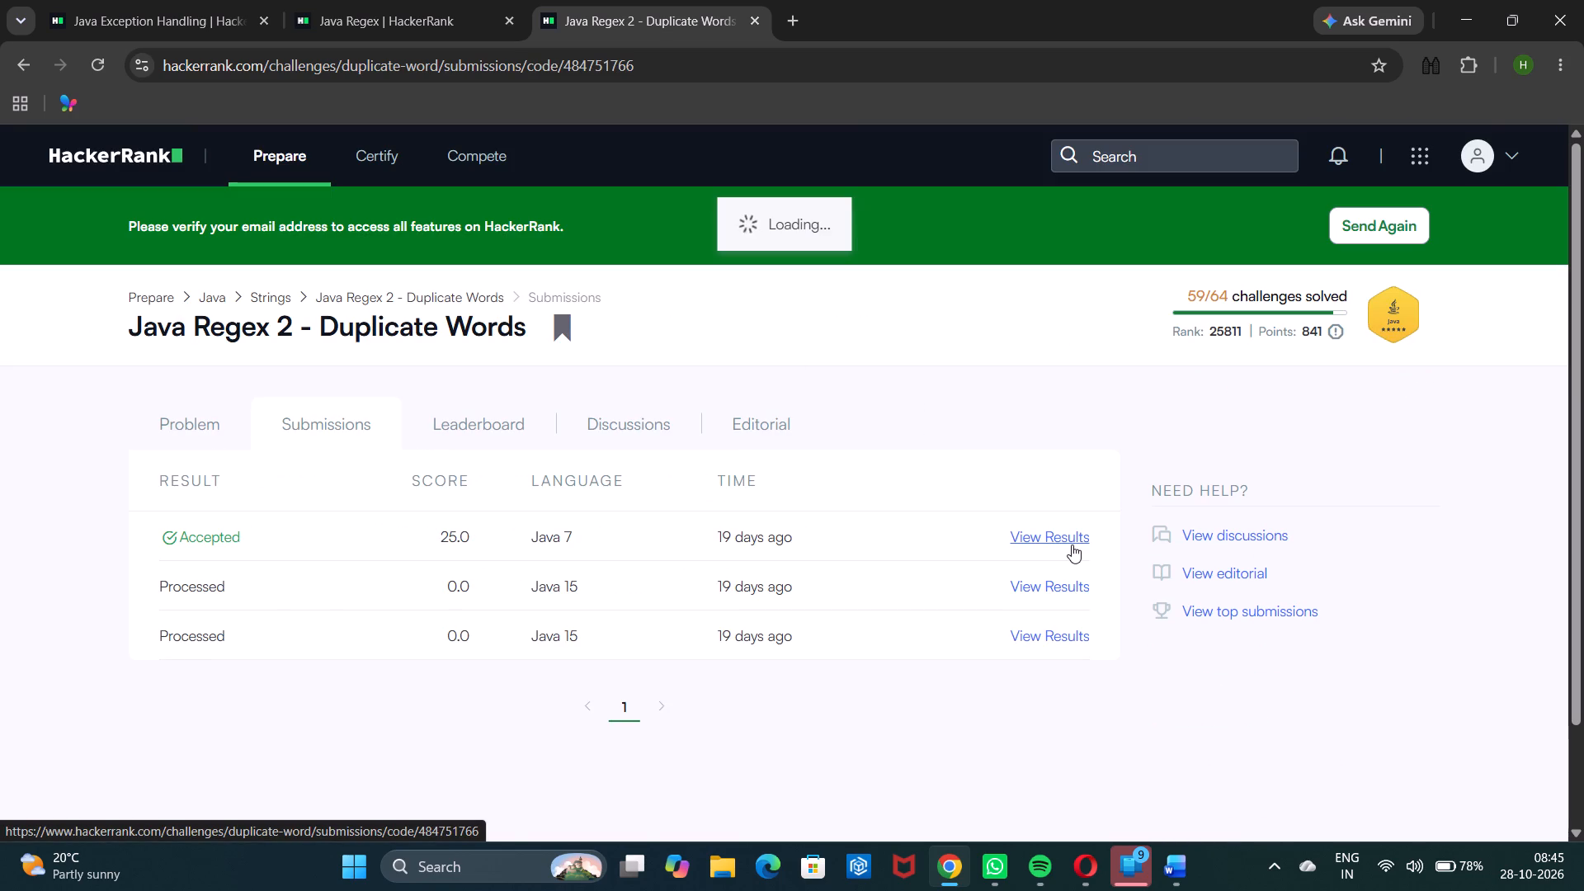
{"action": "scroll", "coordinate": [711, 691], "scroll_direction": "down", "scroll_amount": 5}
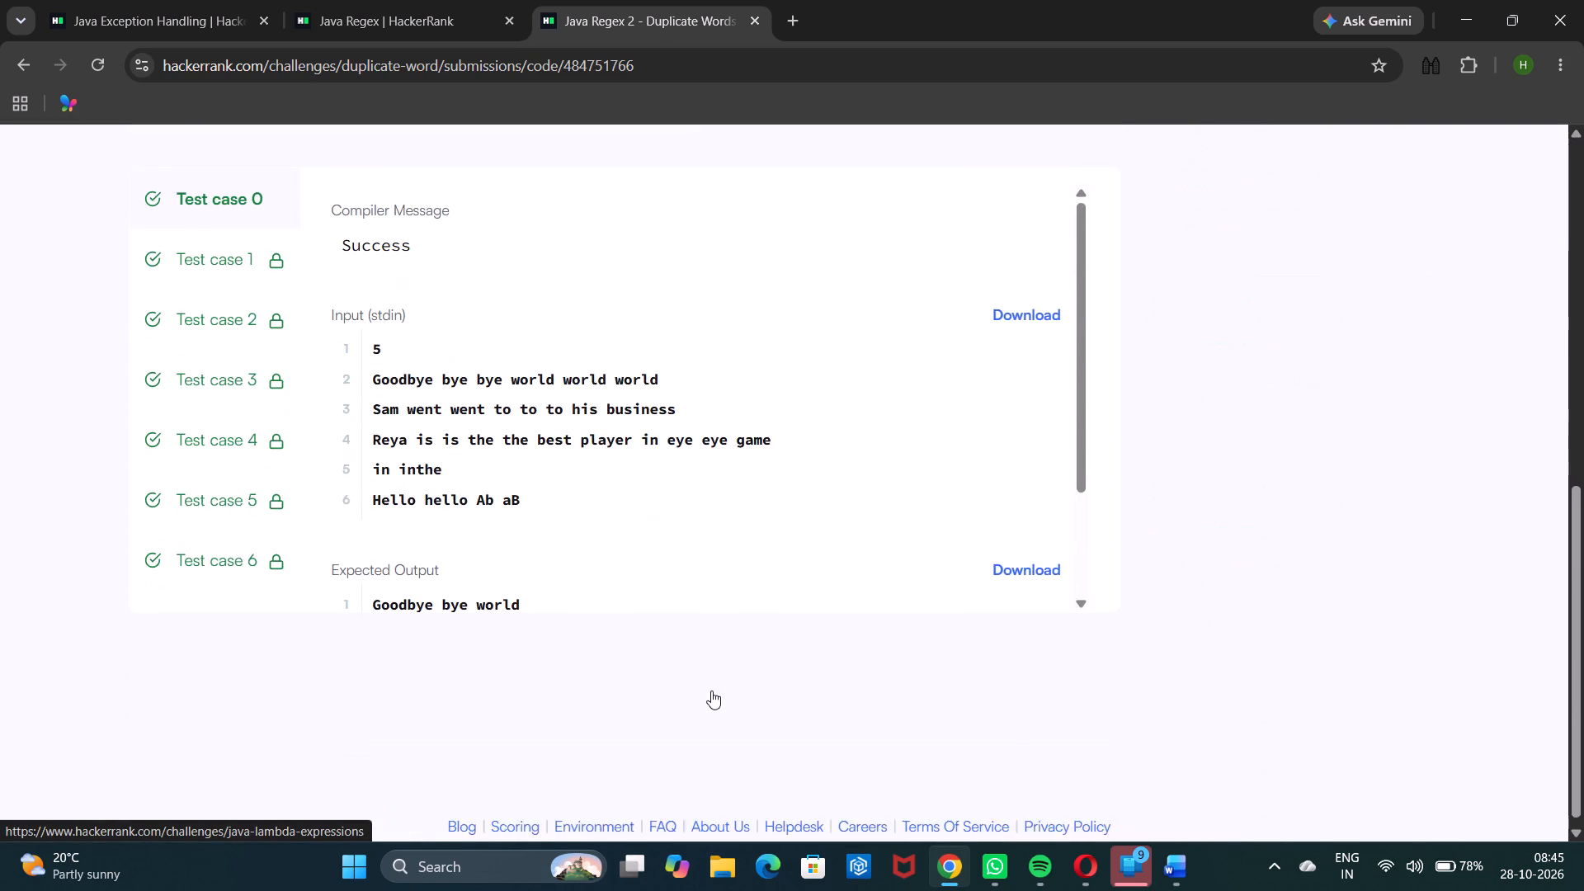
{"action": "scroll", "coordinate": [711, 691], "scroll_direction": "up", "scroll_amount": 5}
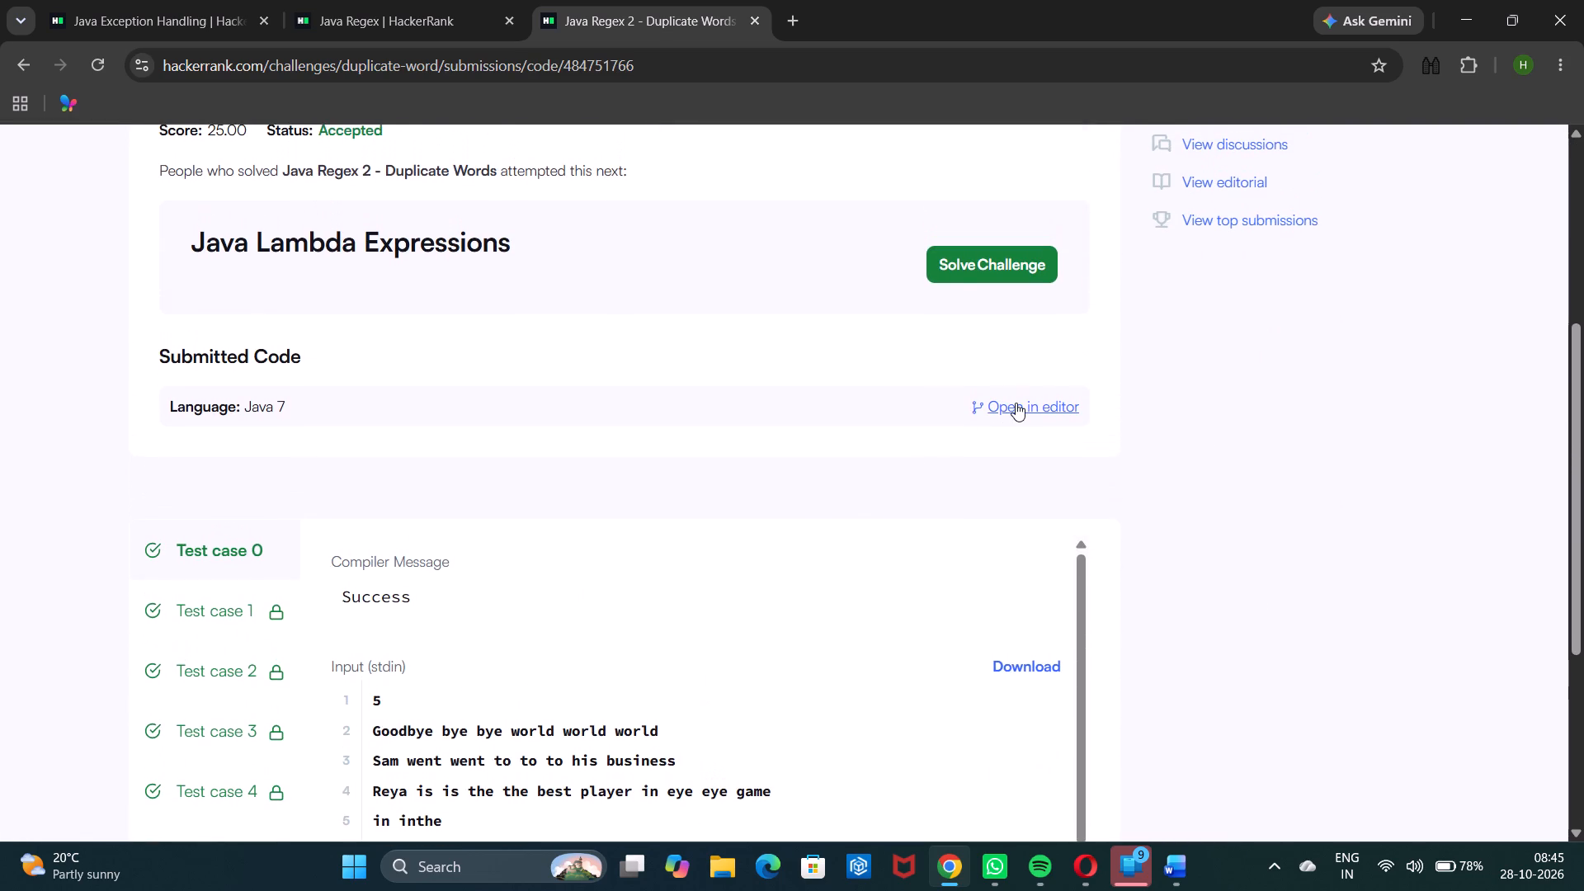
{"action": "left_click", "coordinate": [1016, 403]}
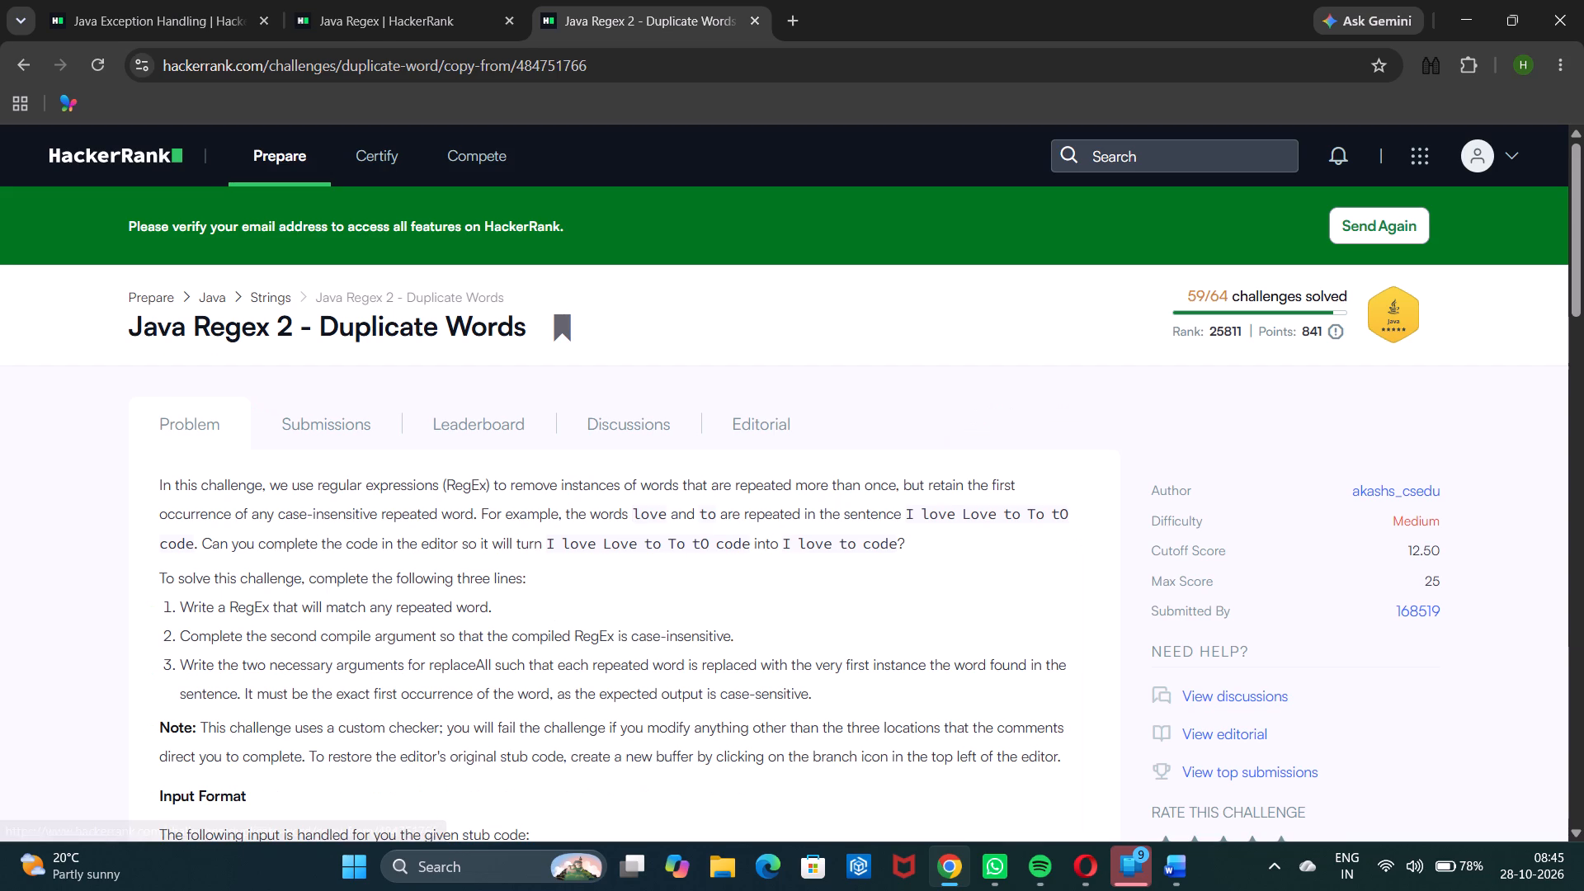
Copy the entire DuplicateWords code from the challenge editor and submit it.
{"action": "scroll", "coordinate": [464, 606], "scroll_direction": "down", "scroll_amount": 11}
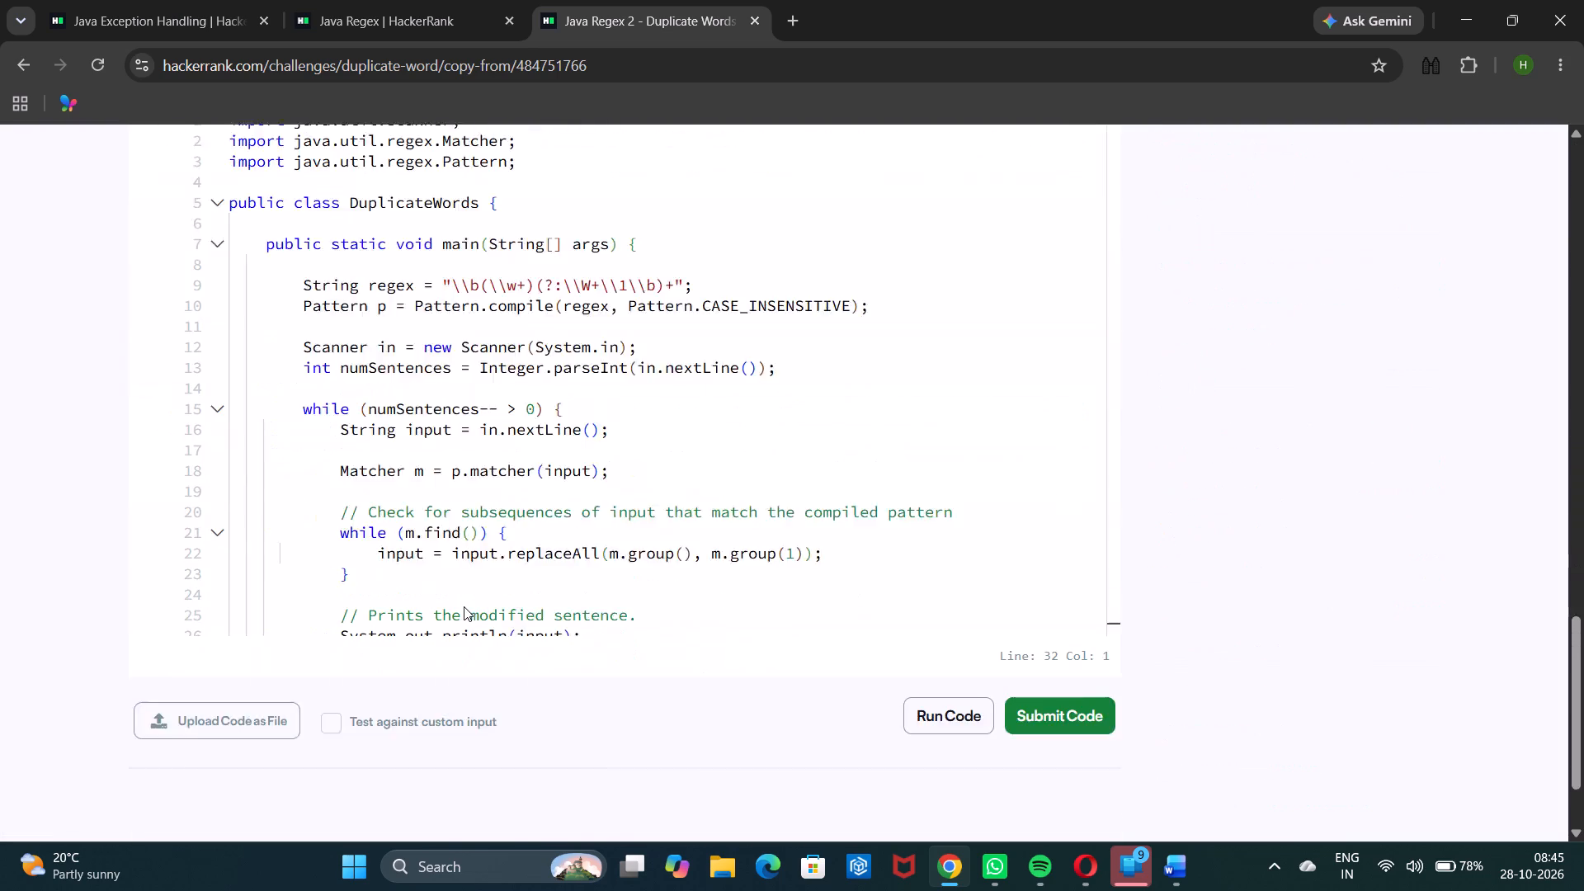
{"action": "scroll", "coordinate": [536, 346], "scroll_direction": "down", "scroll_amount": 7}
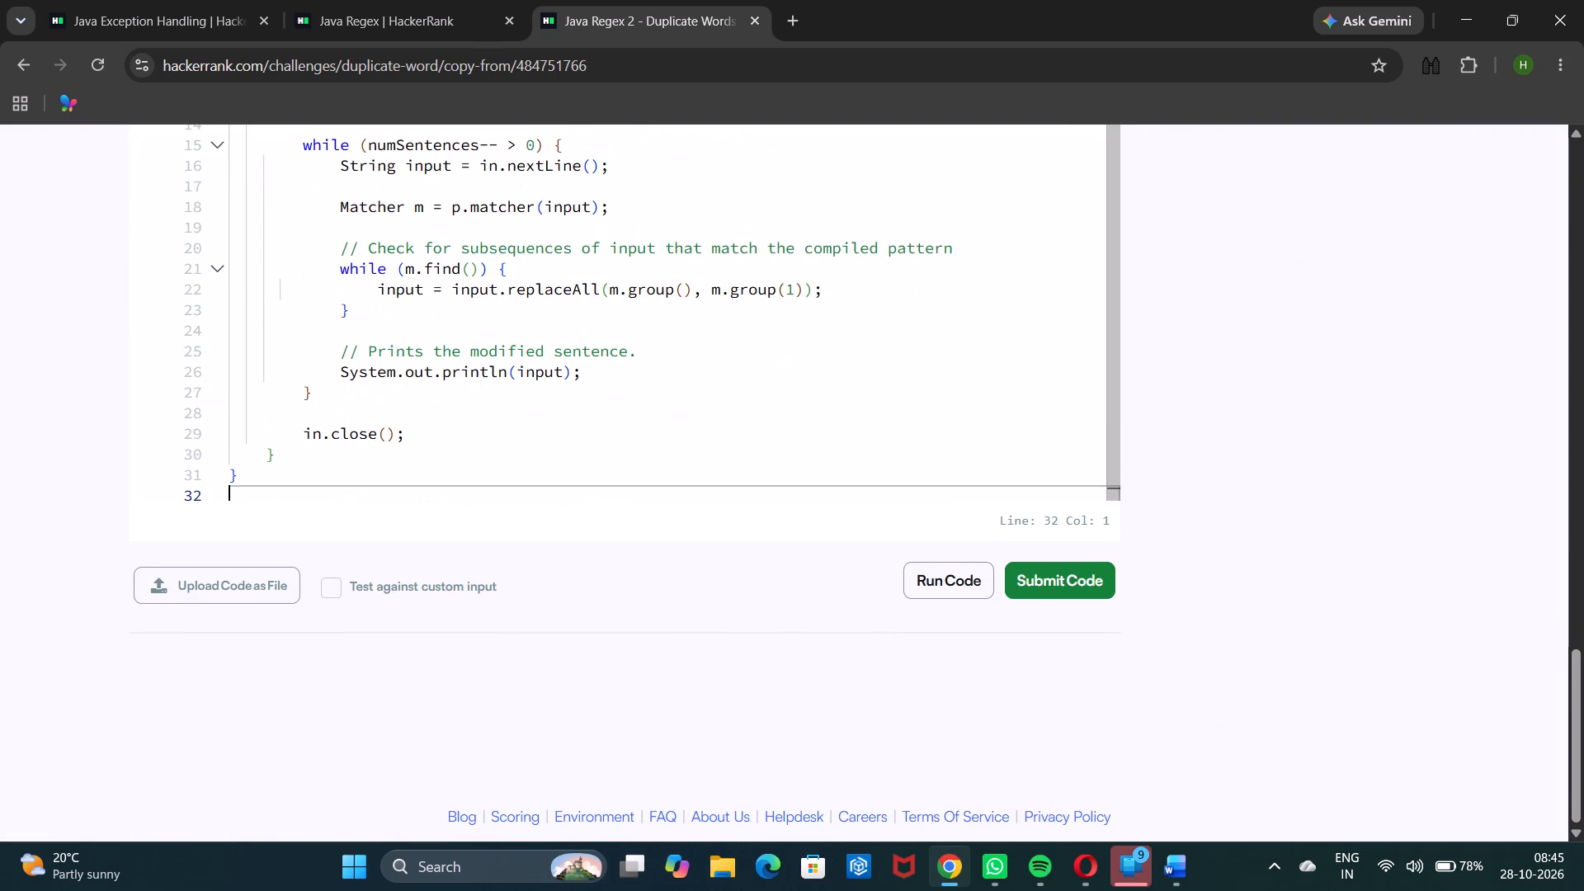
{"action": "key", "text": "ctrl+a"}
{"action": "key", "text": "ctrl+c"}
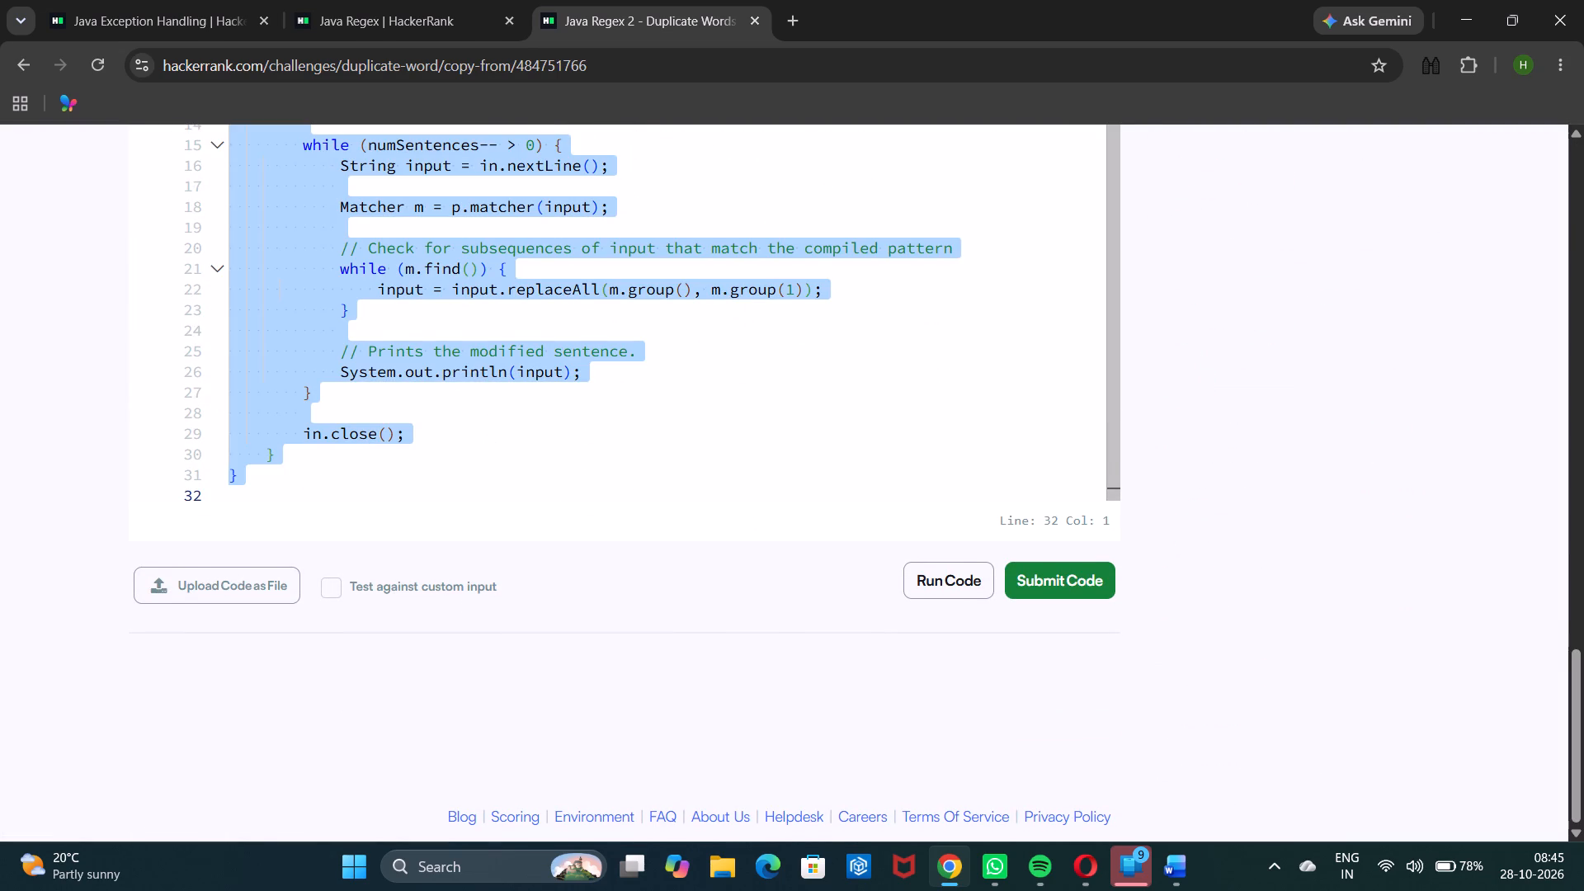
{"action": "key", "text": "ctrl+c"}
{"action": "left_click", "coordinate": [1058, 571]}
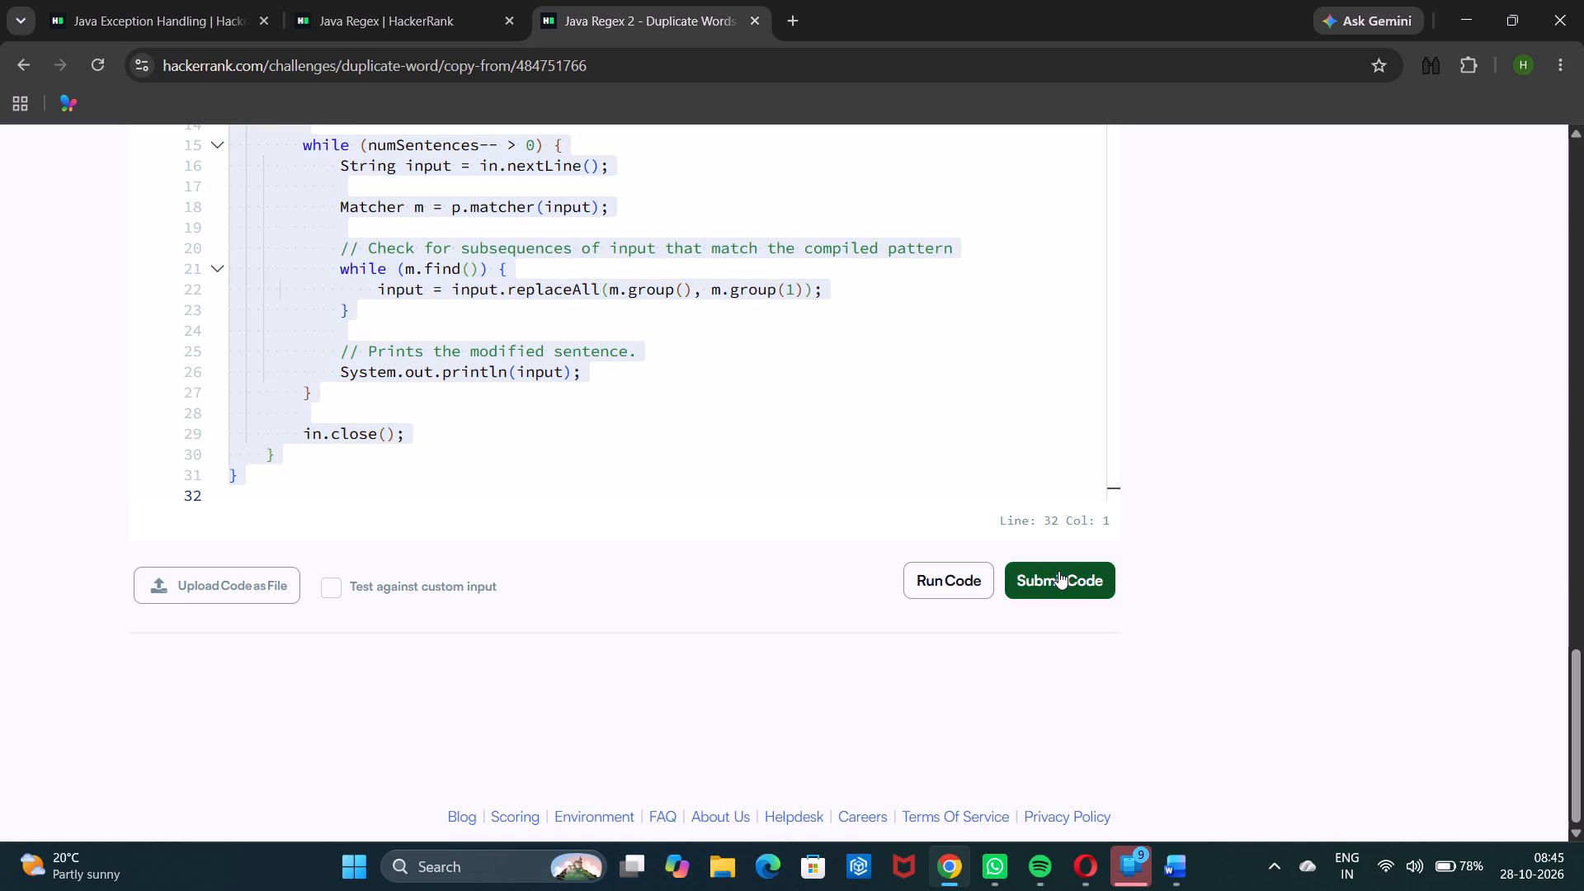
Switch to Word and replace the placeholder text in question 46's Code box with the copied DuplicateWords code.
{"action": "left_click", "coordinate": [1181, 865]}
{"action": "left_click", "coordinate": [868, 534]}
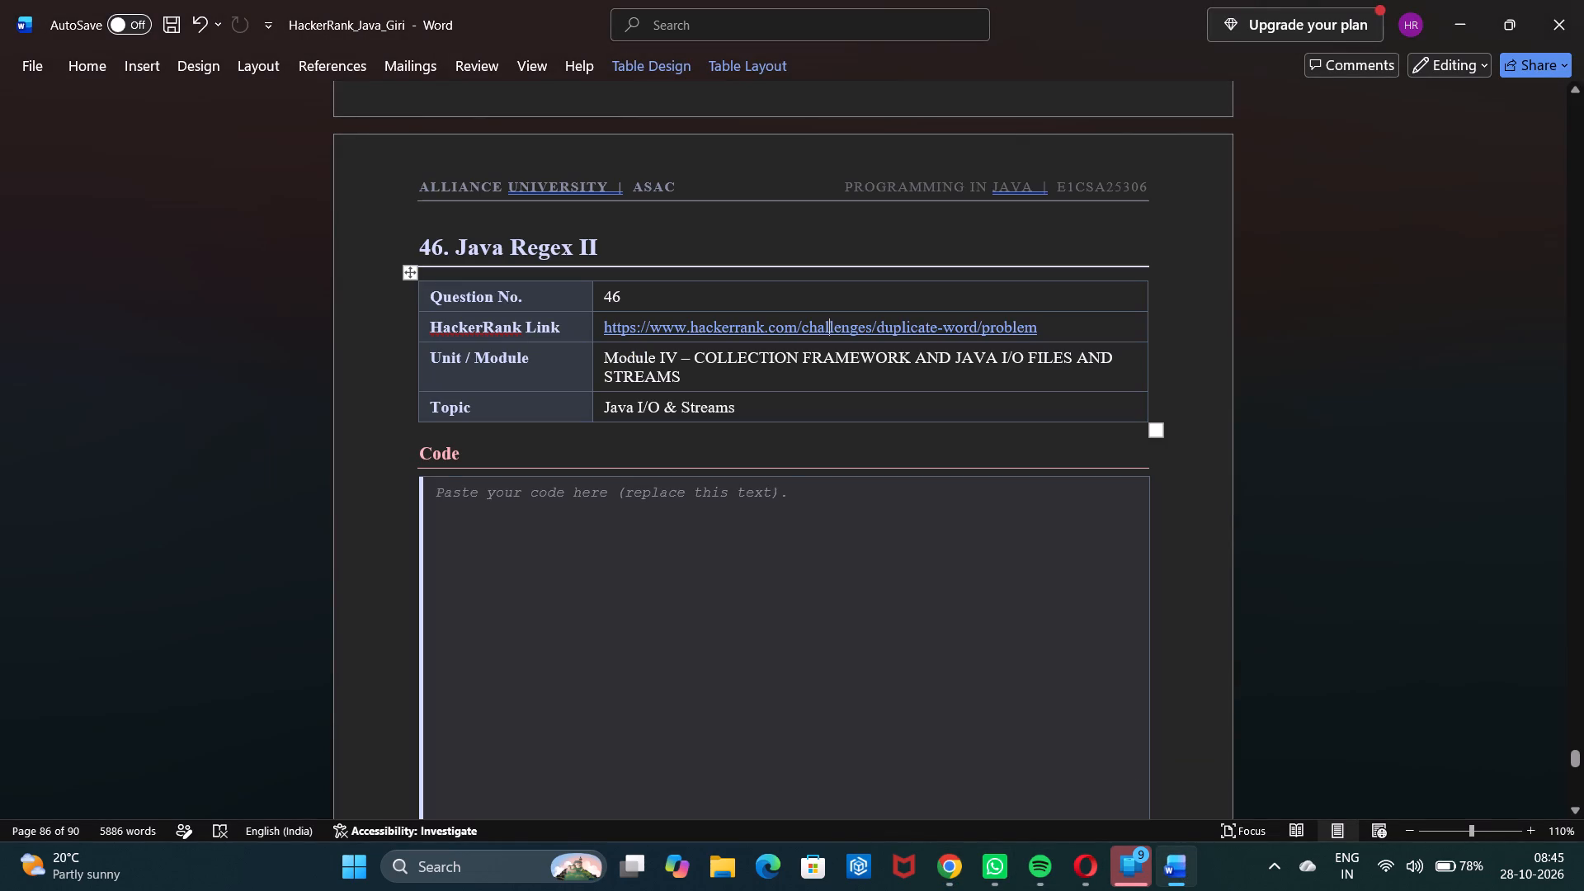
{"action": "left_click_drag", "start_coordinate": [868, 534], "coordinate": [441, 483]}
{"action": "left_click", "coordinate": [441, 483]}
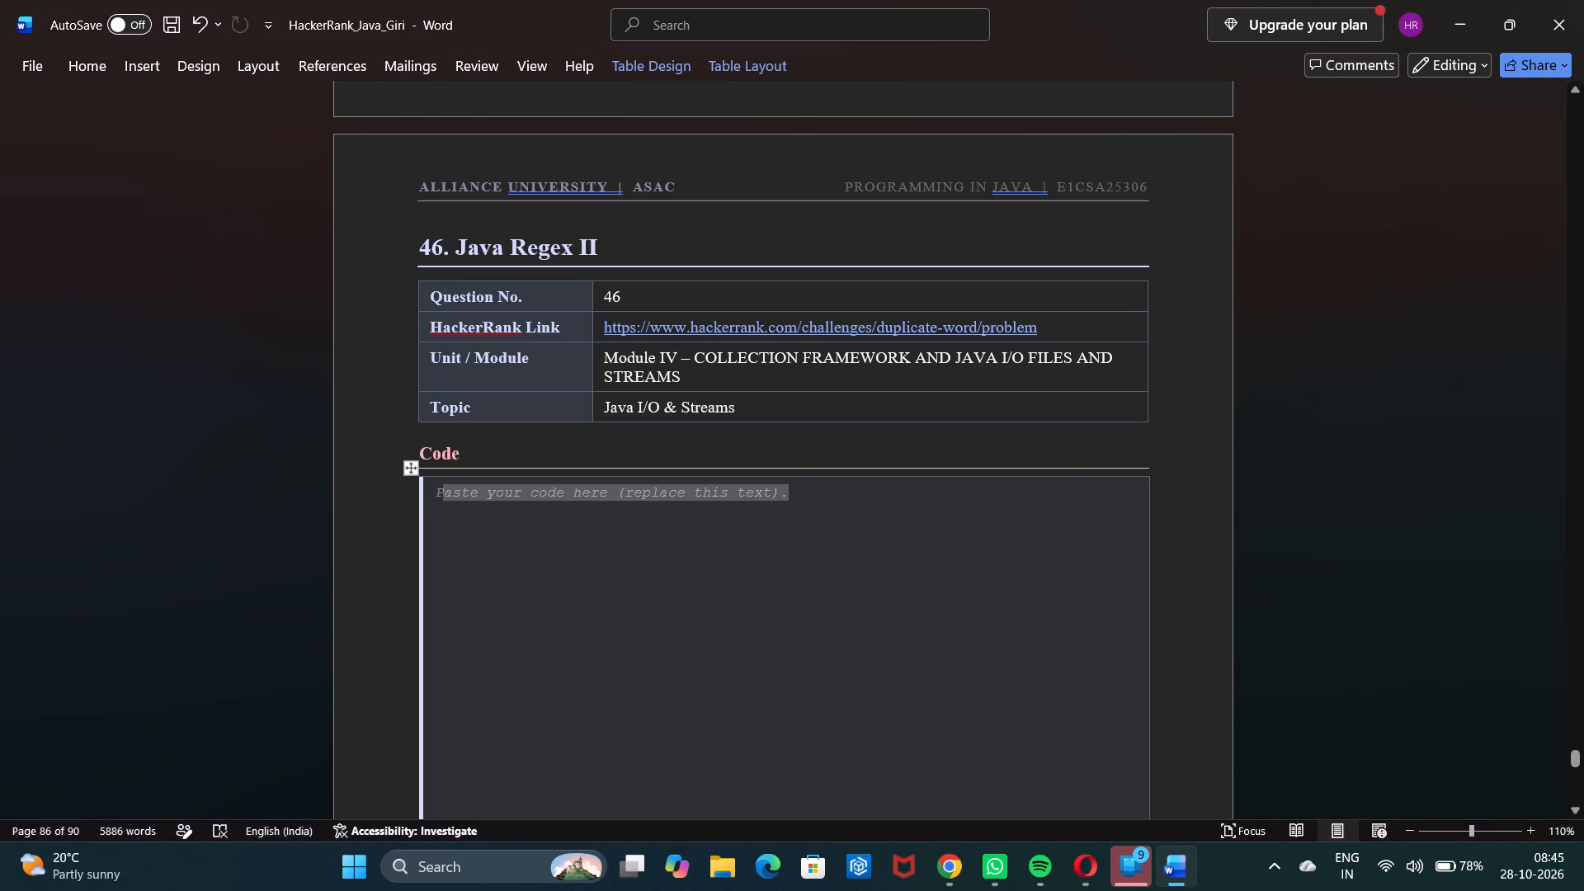
{"action": "key", "text": "ctrl+v"}
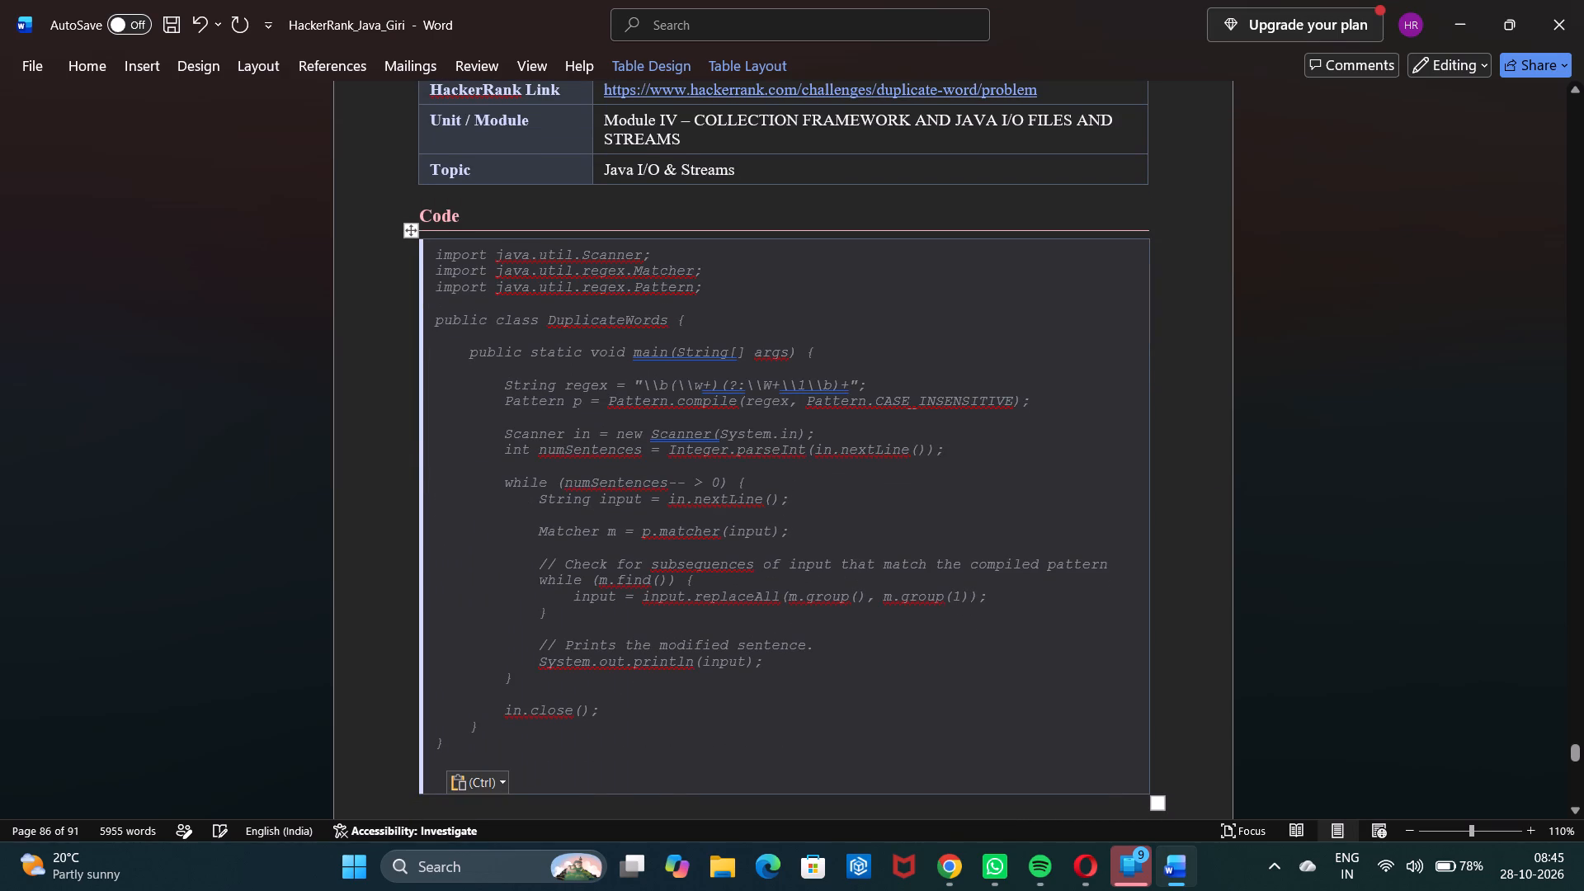
{"action": "scroll", "coordinate": [1262, 653], "scroll_direction": "down", "scroll_amount": 3}
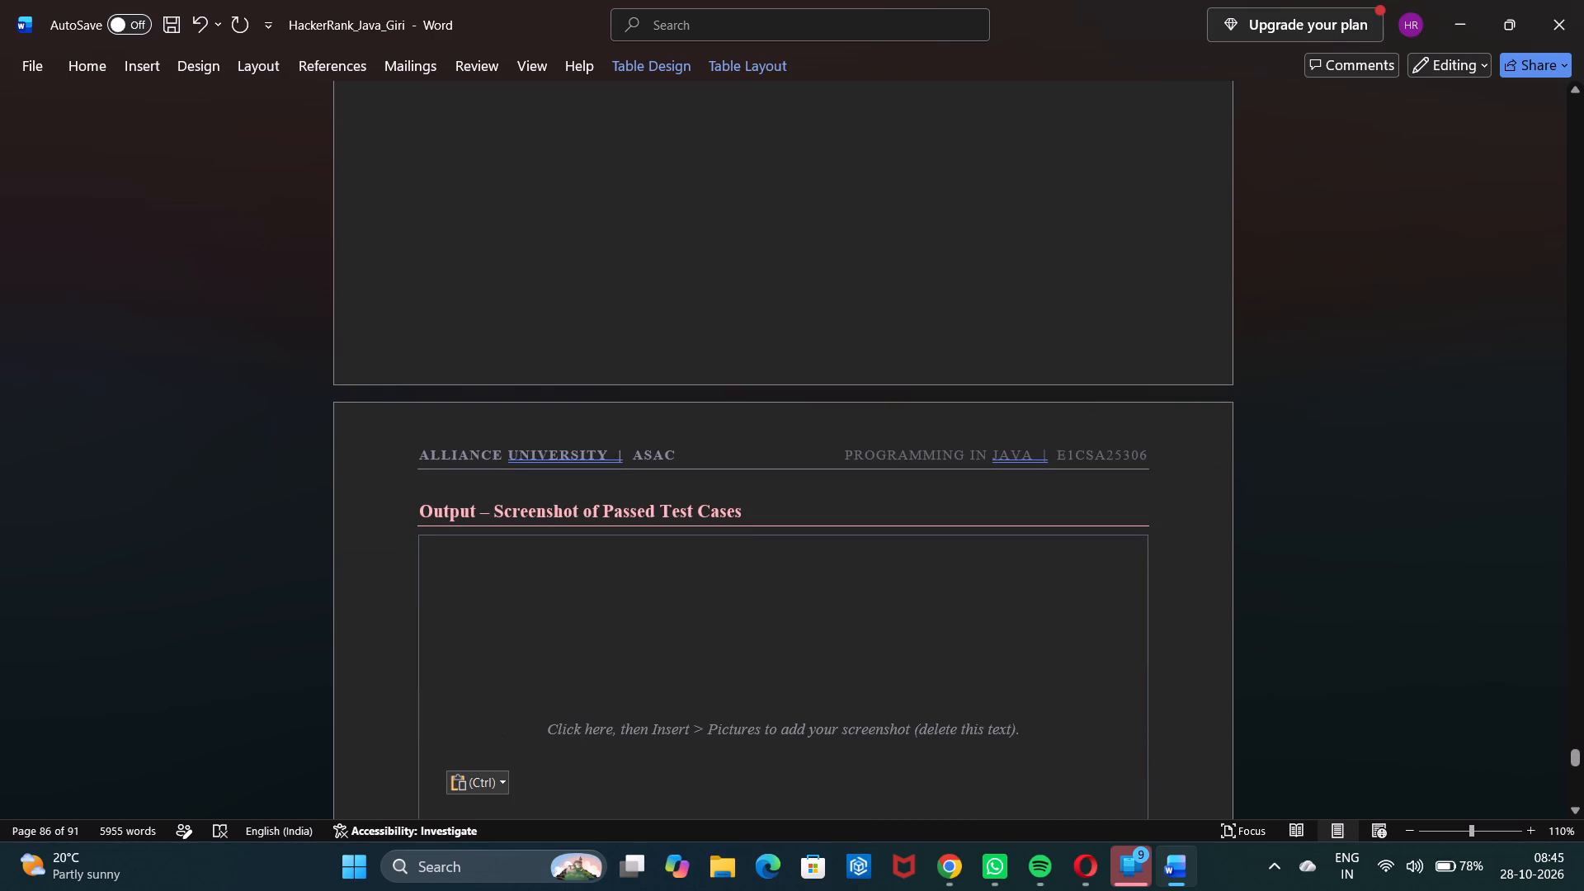
Switch to Chrome and capture a screen snip of the Java Regex 2 congratulations banner and passed test case results.
{"action": "left_click", "coordinate": [936, 872]}
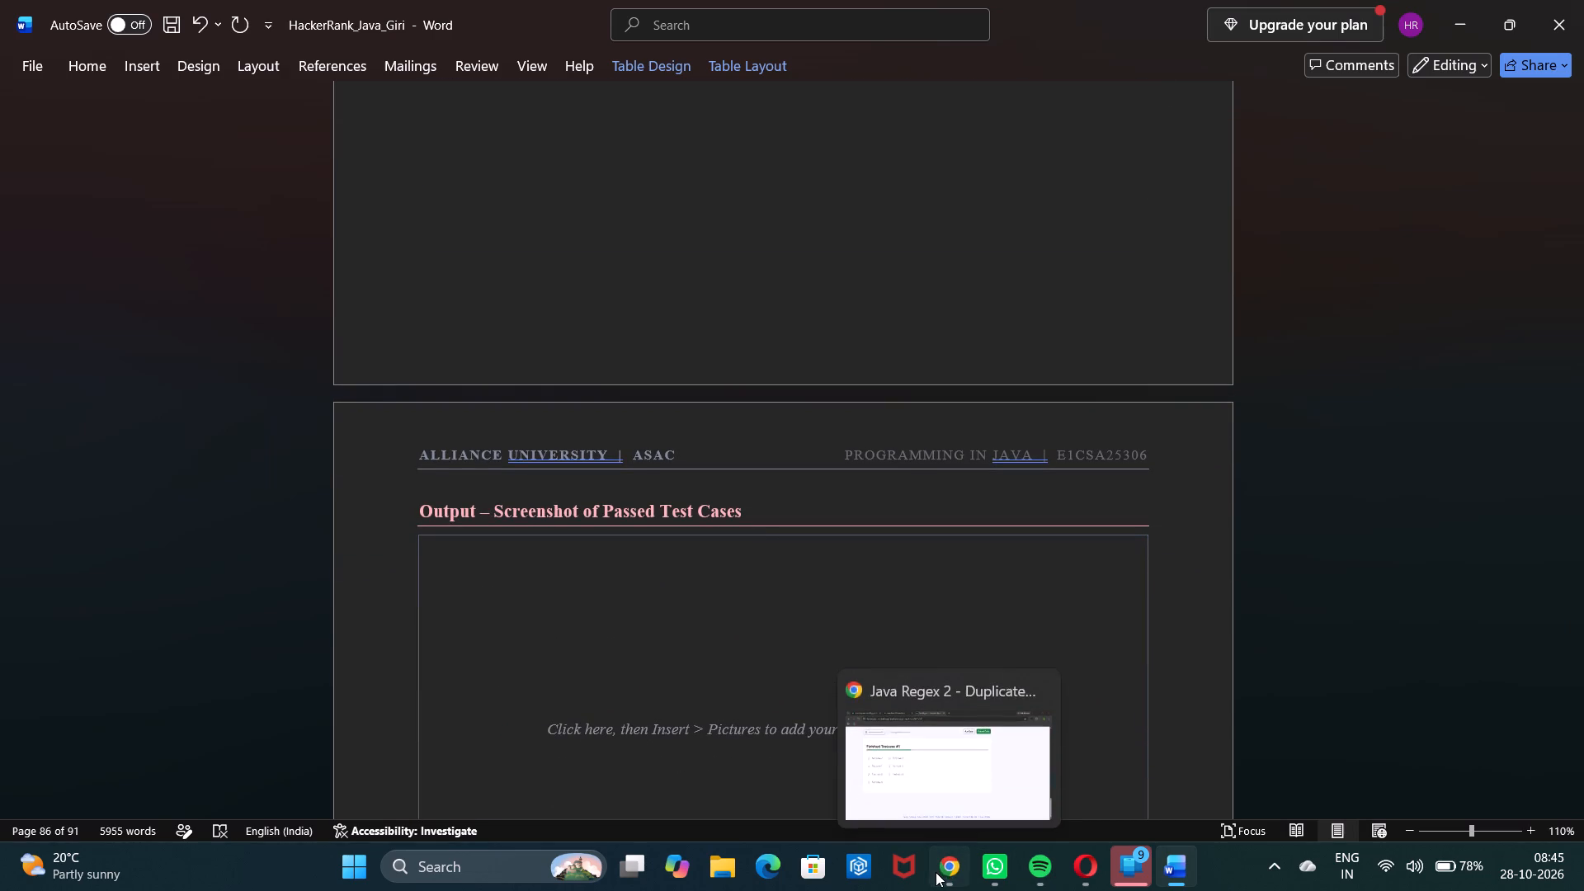
{"action": "scroll", "coordinate": [1258, 752], "scroll_direction": "down", "scroll_amount": 1}
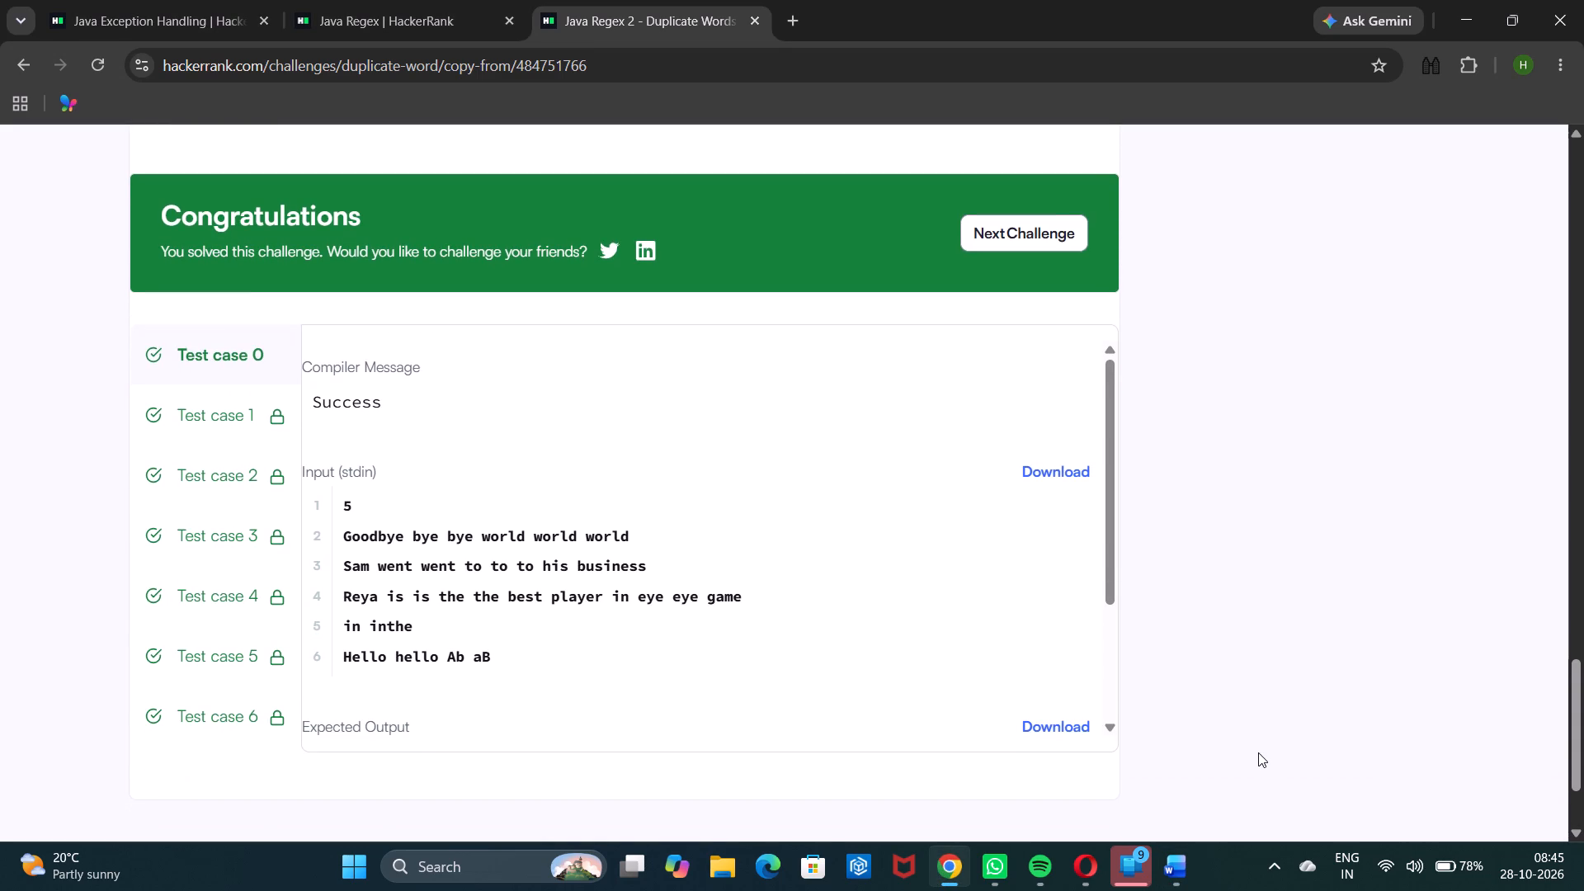
{"action": "key", "text": "shift+super+s"}
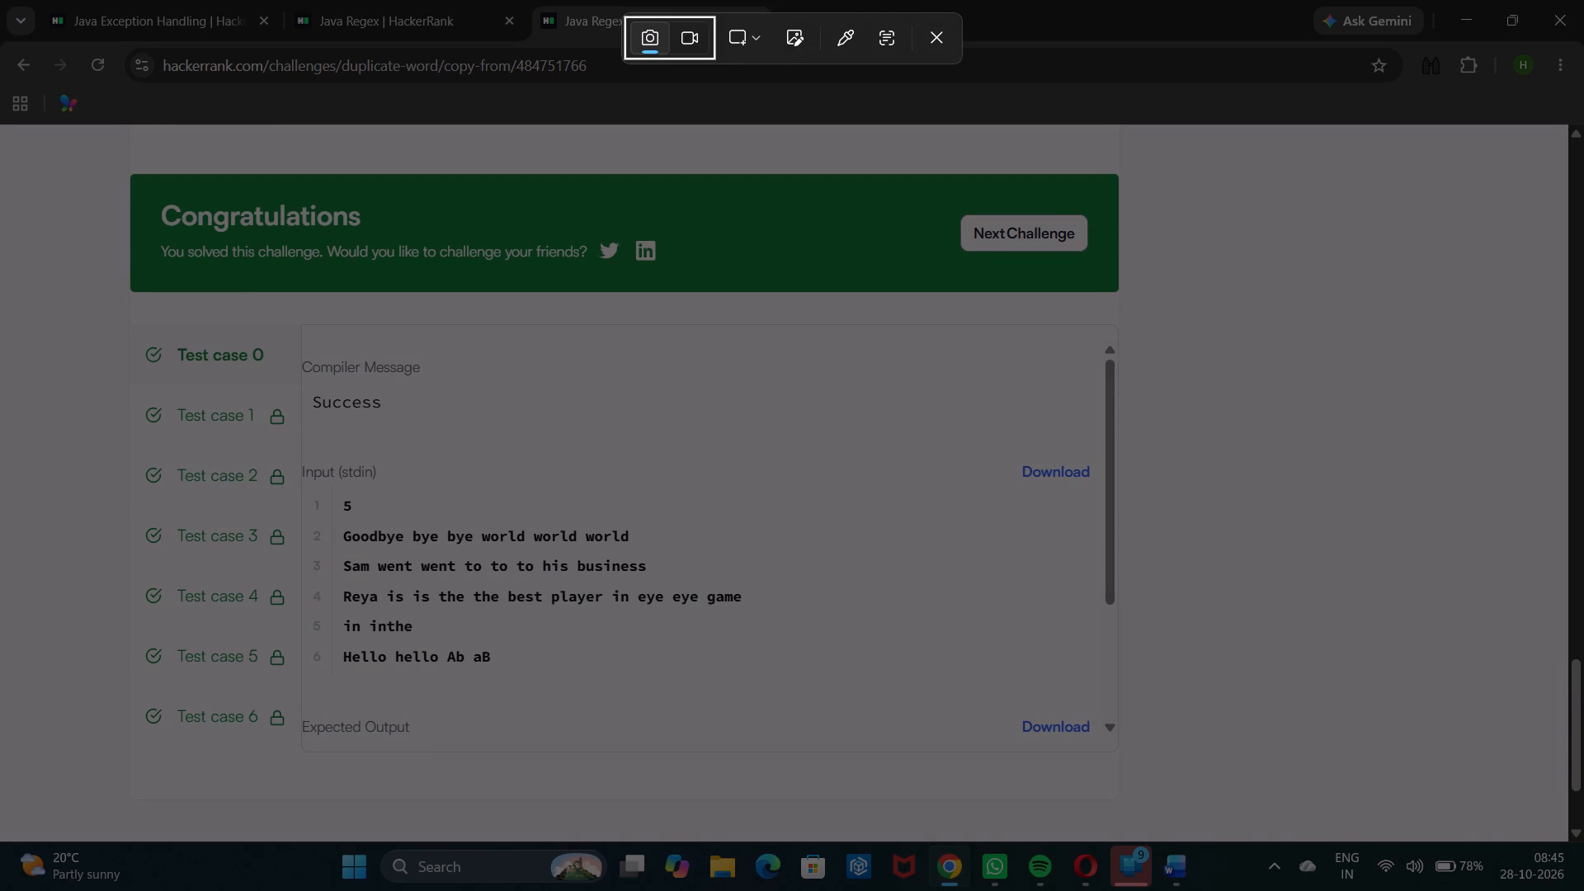
{"action": "left_click_drag", "start_coordinate": [120, 158], "coordinate": [380, 280]}
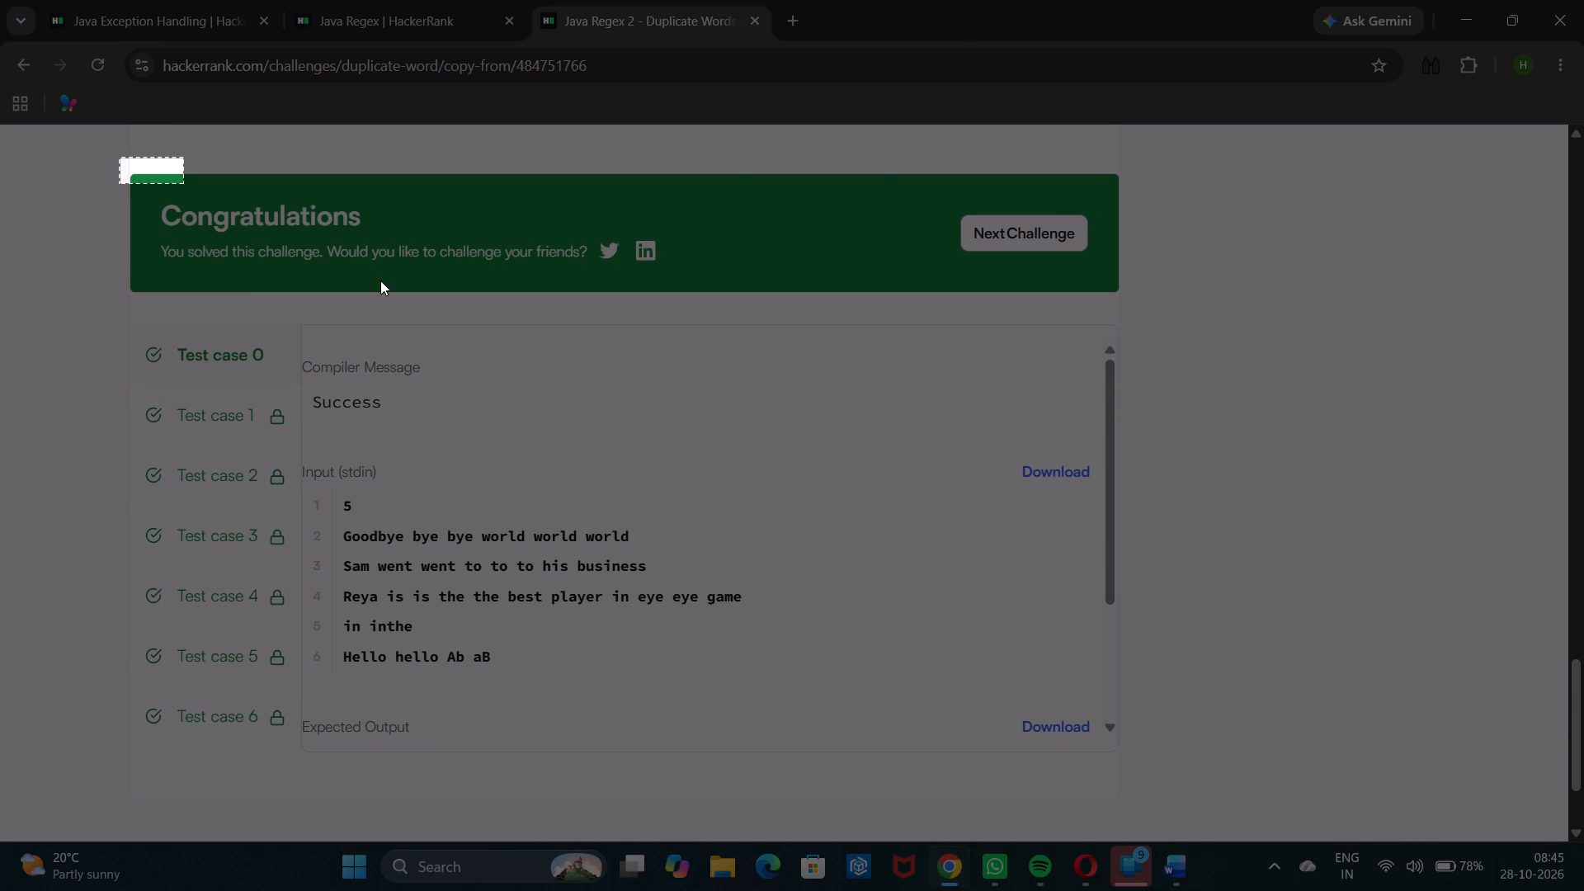
{"action": "left_click_drag", "start_coordinate": [380, 280], "coordinate": [1142, 767]}
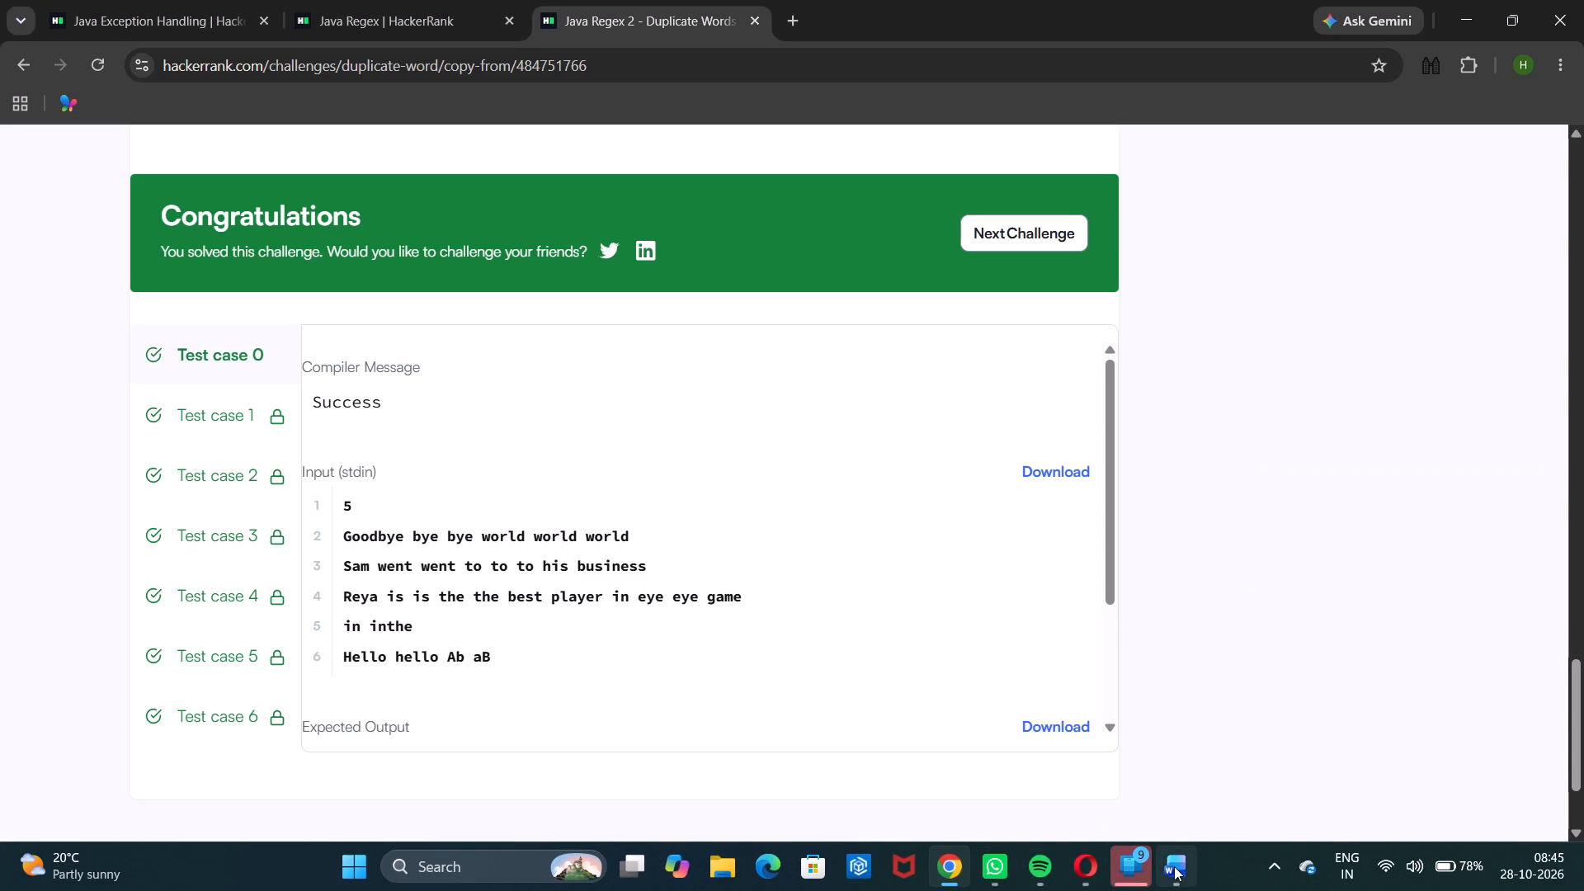
Switch to Word and replace the placeholder text in question 46's Output box with the captured screenshot.
{"action": "left_click", "coordinate": [1174, 866]}
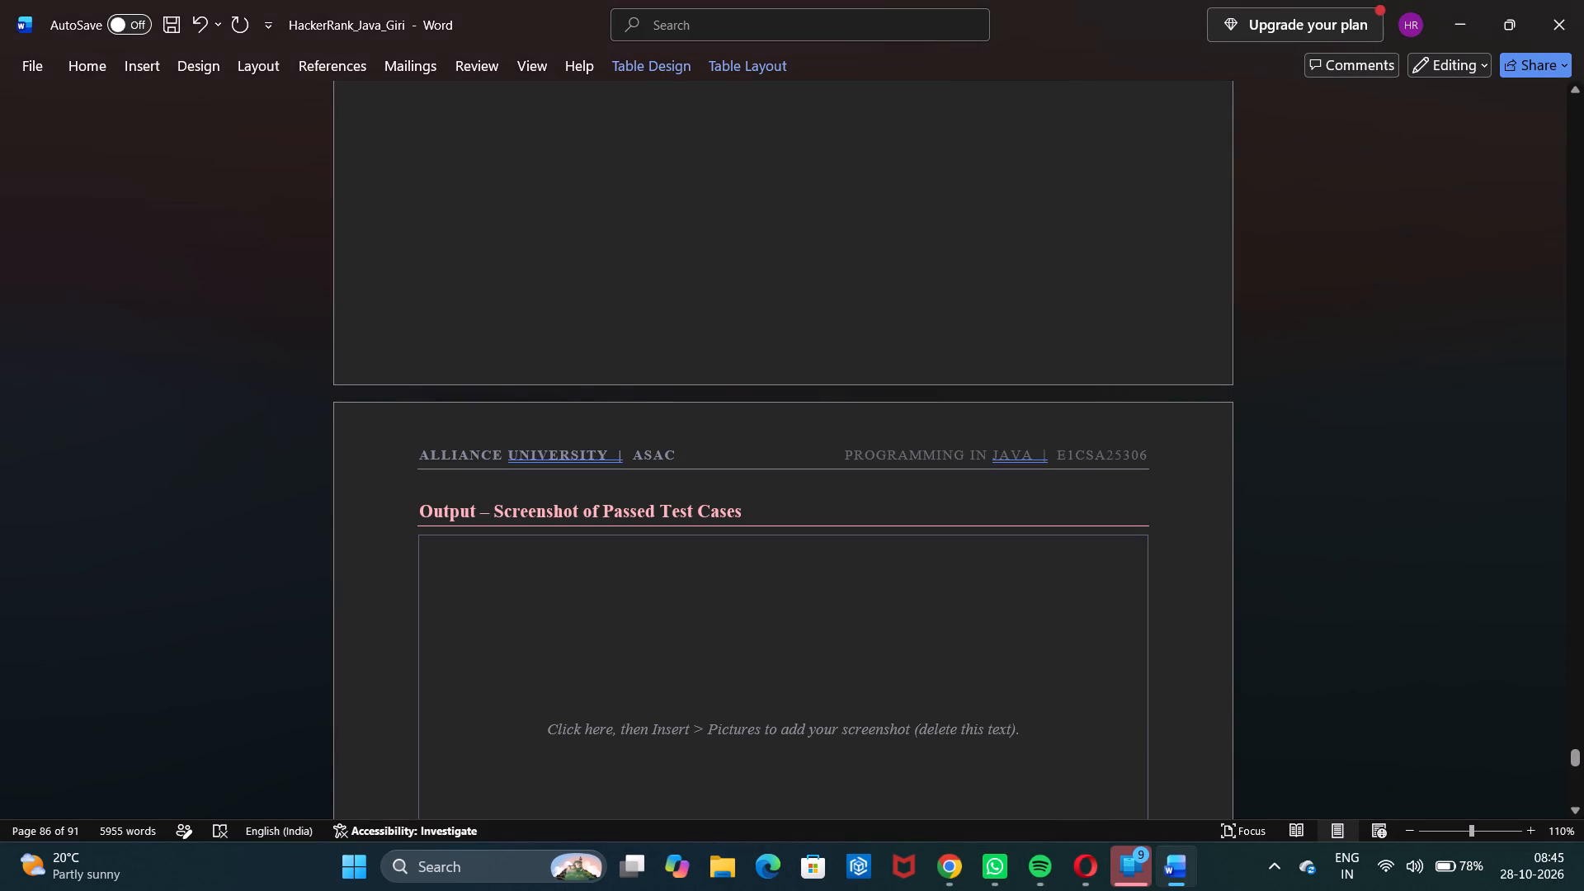
{"action": "left_click", "coordinate": [1025, 729]}
{"action": "left_click_drag", "start_coordinate": [1025, 729], "coordinate": [523, 724]}
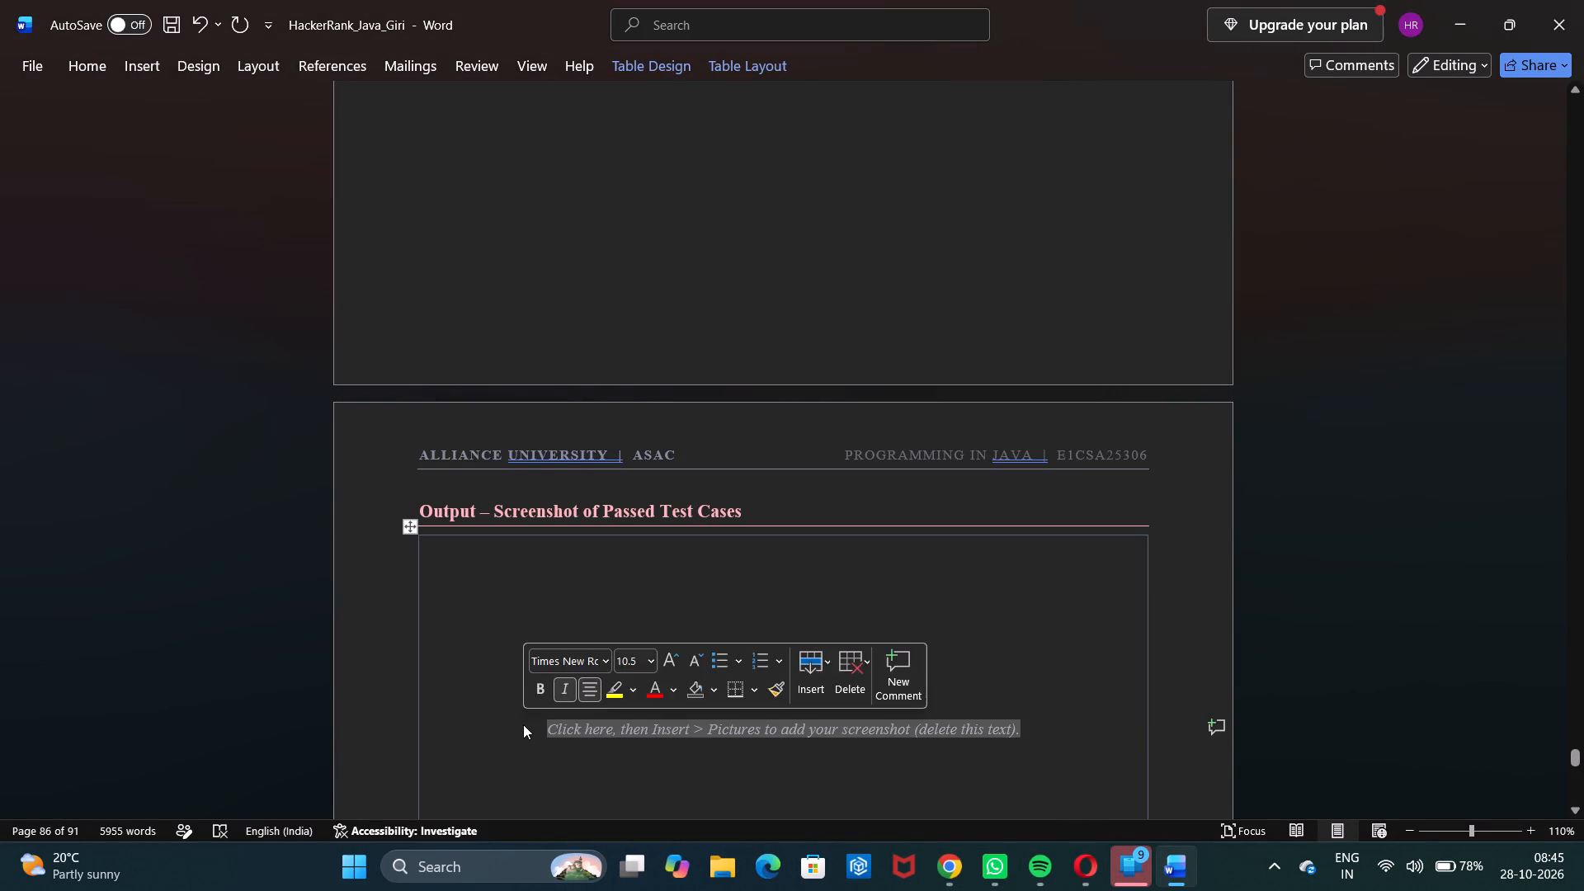
{"action": "key", "text": "ctrl+v"}
Open the HackerRank link for question 47, Valid Username Regular Expression, from its details table.
{"action": "scroll", "coordinate": [1307, 714], "scroll_direction": "down", "scroll_amount": 2}
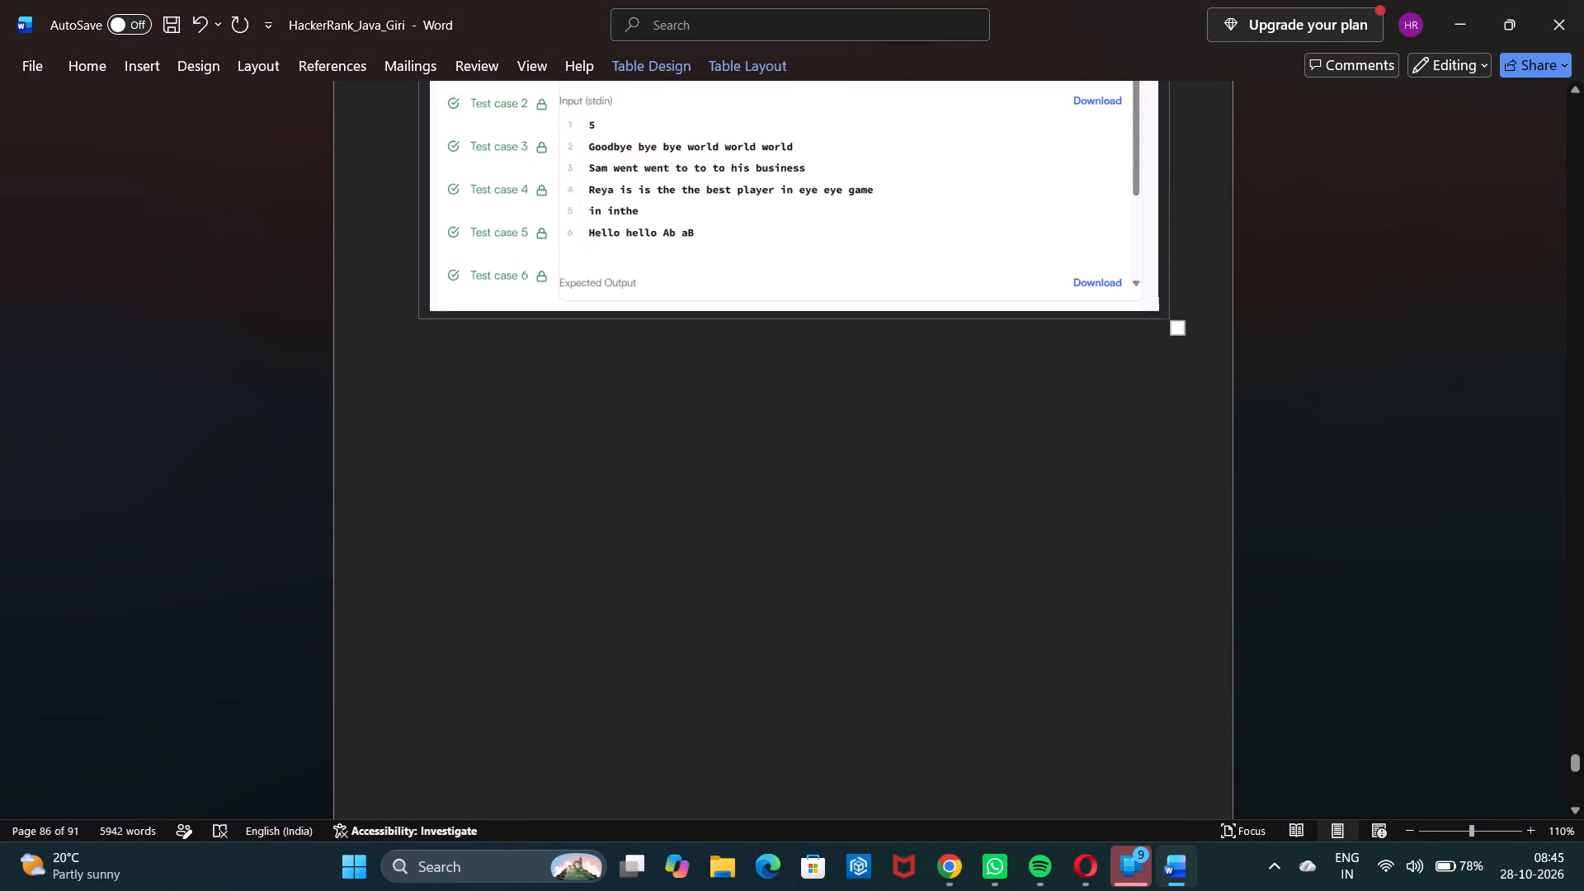
{"action": "scroll", "coordinate": [1307, 714], "scroll_direction": "down", "scroll_amount": 5}
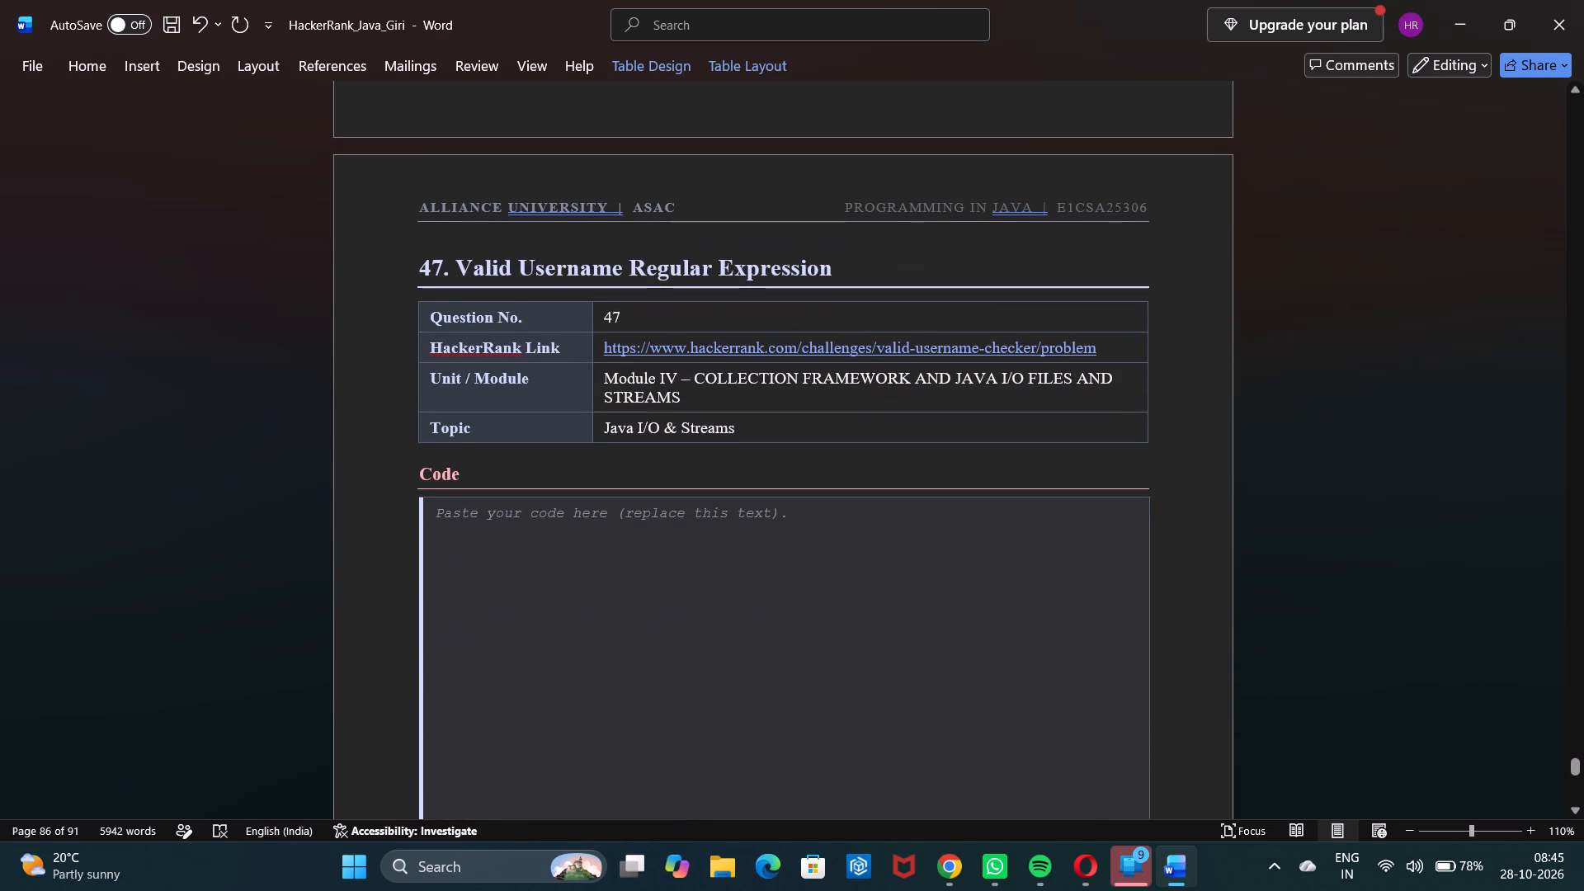
{"action": "left_click", "coordinate": [826, 346], "text": "ctrl"}
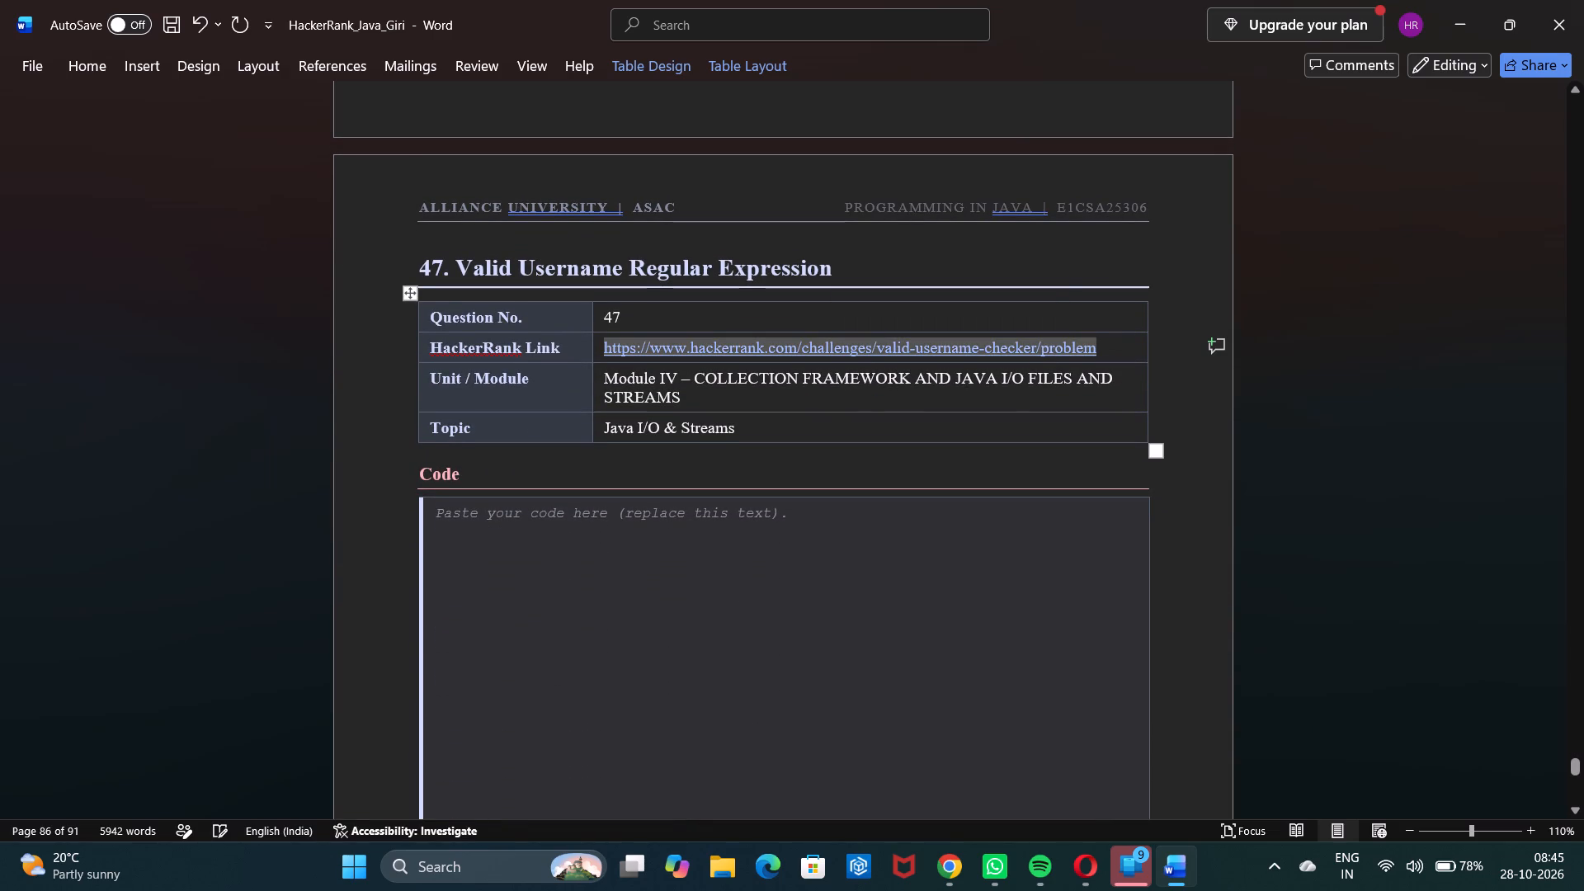
{"action": "left_click", "coordinate": [826, 346], "text": "ctrl"}
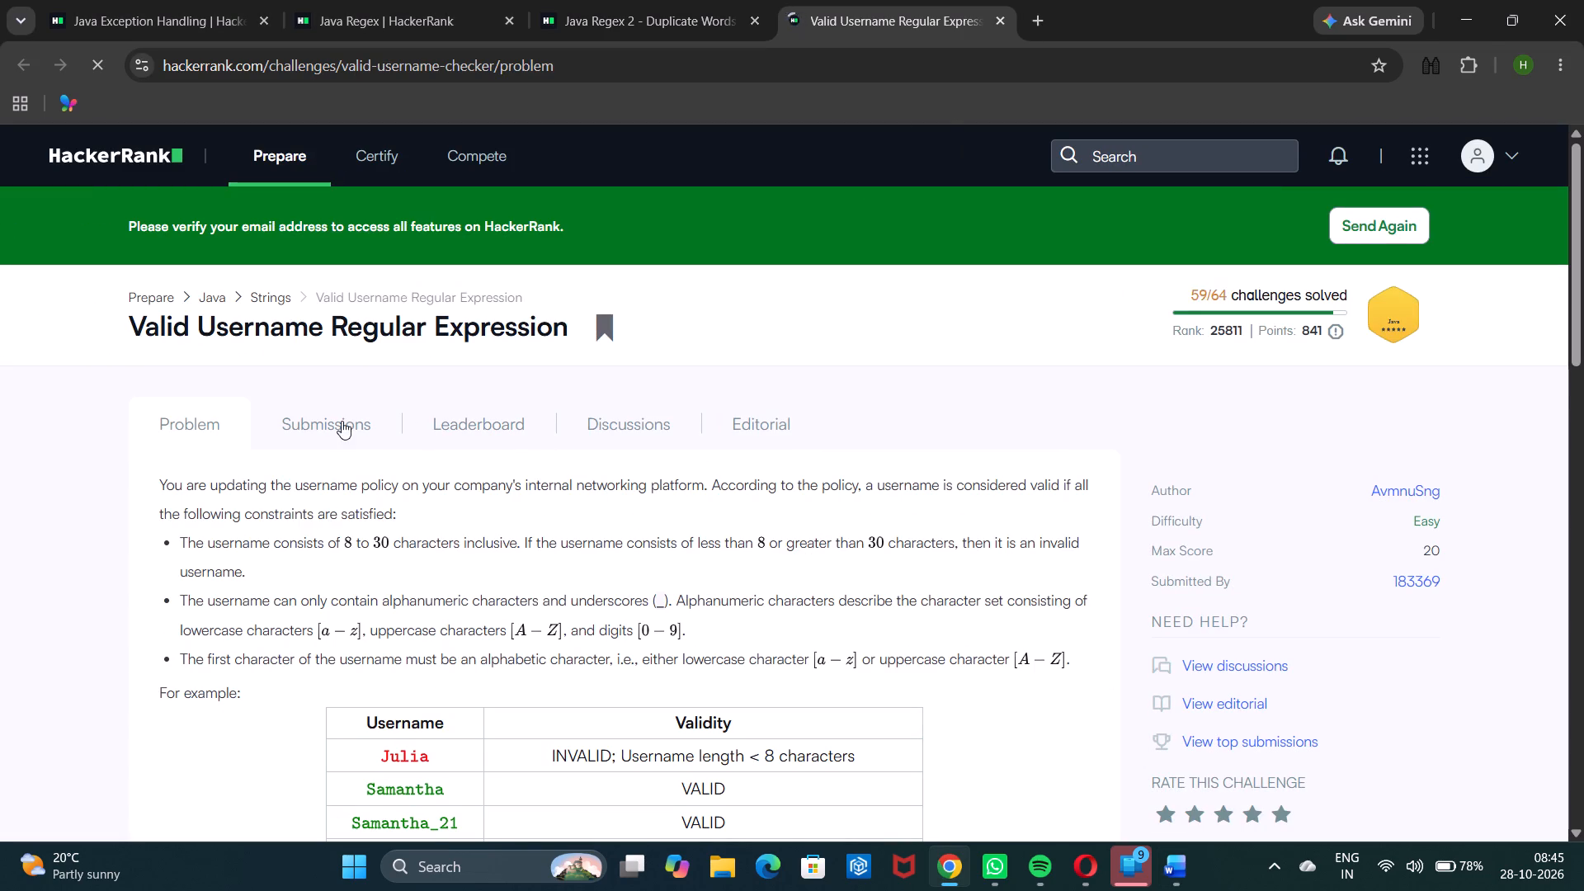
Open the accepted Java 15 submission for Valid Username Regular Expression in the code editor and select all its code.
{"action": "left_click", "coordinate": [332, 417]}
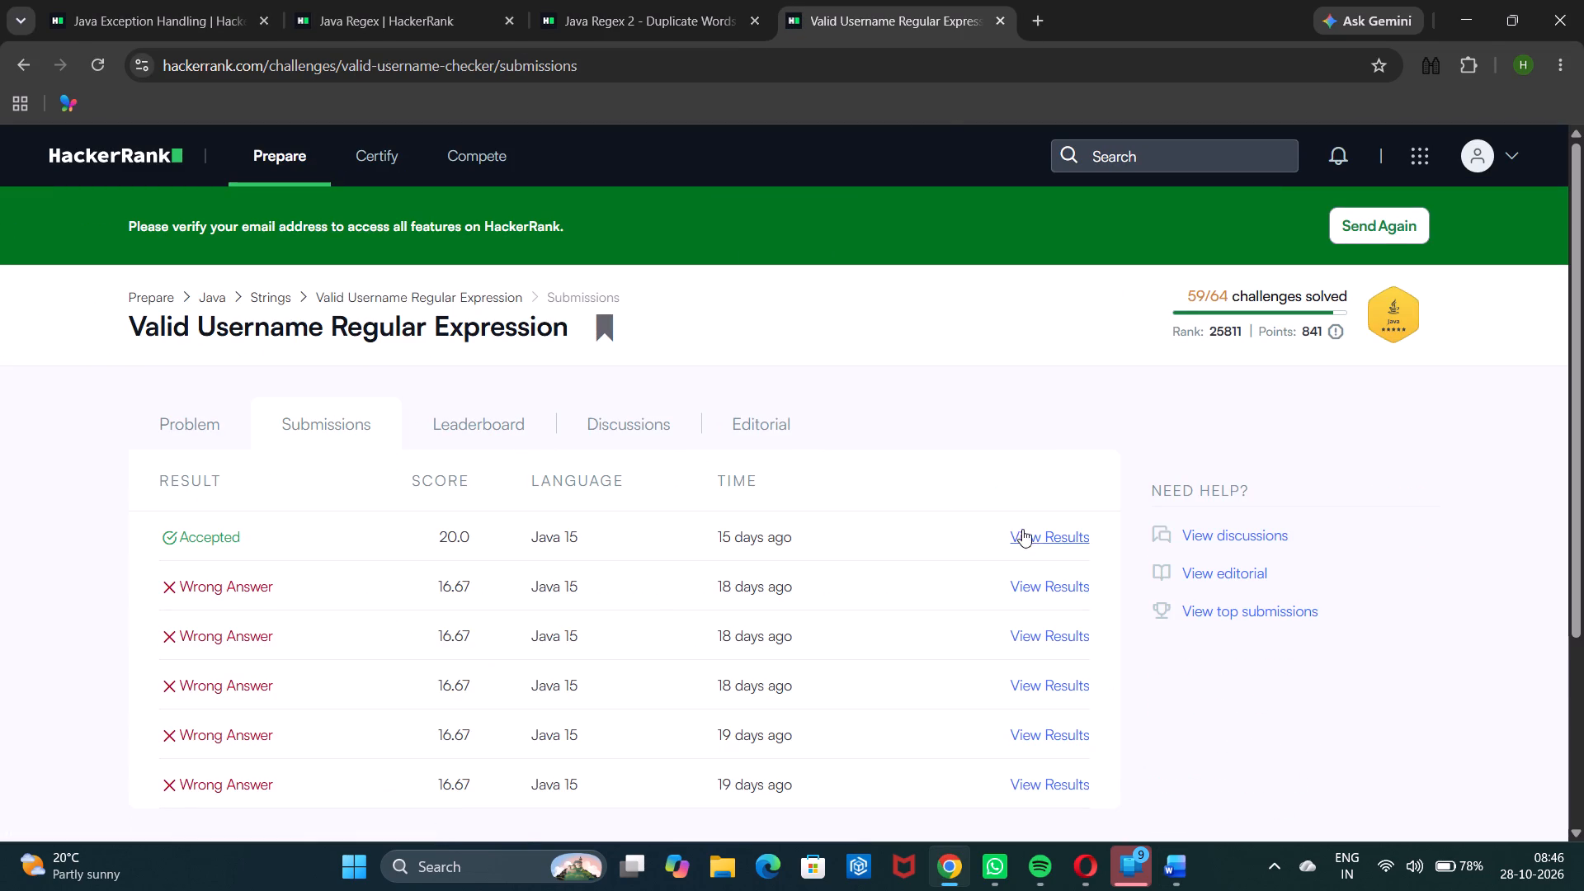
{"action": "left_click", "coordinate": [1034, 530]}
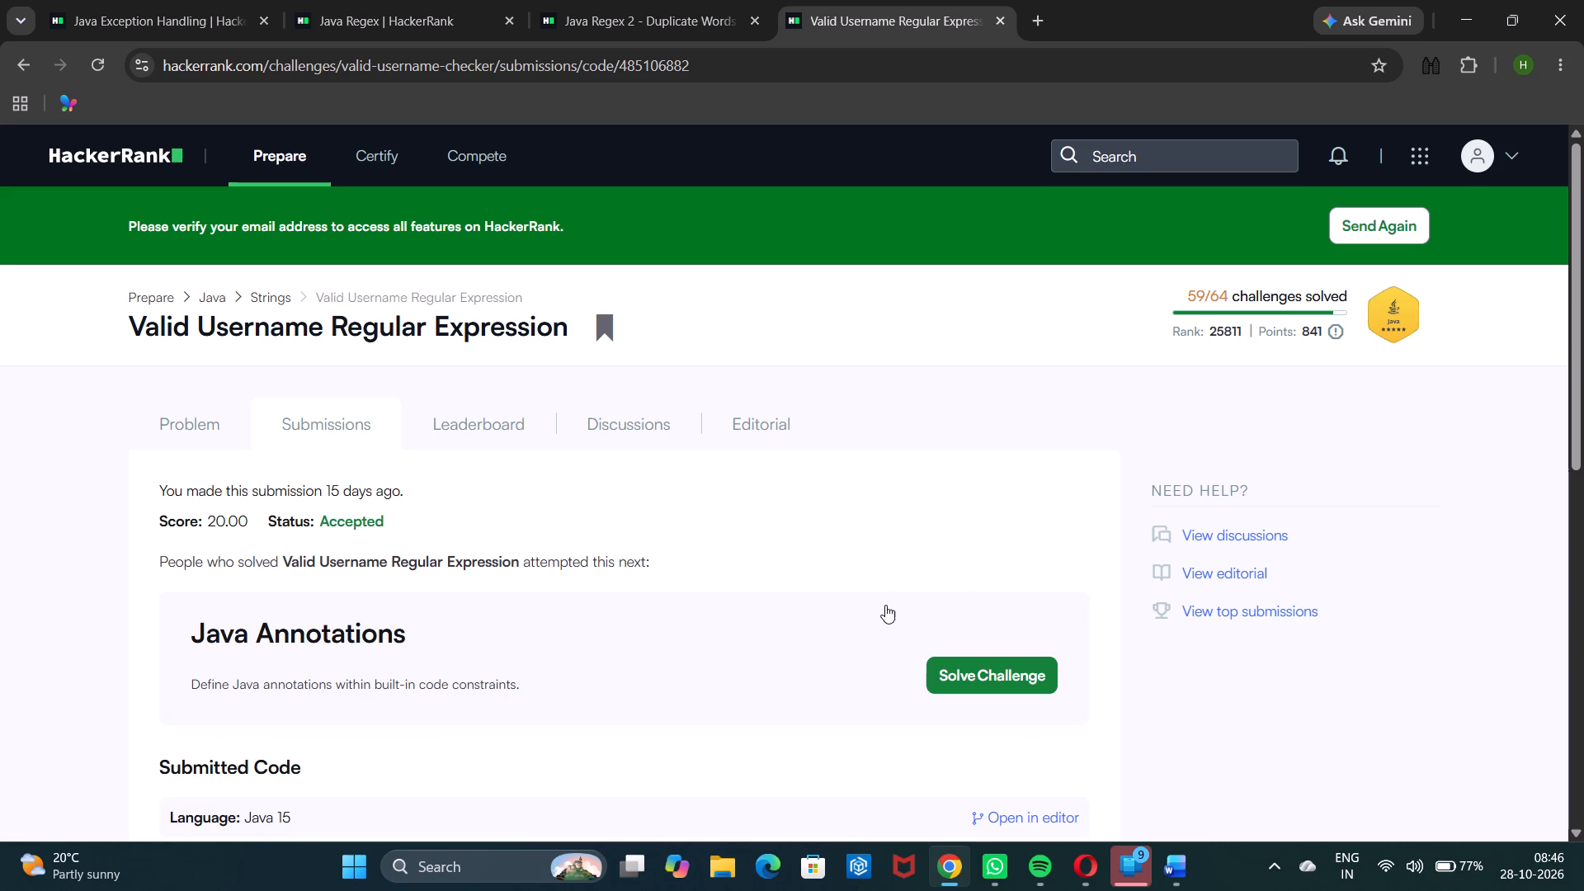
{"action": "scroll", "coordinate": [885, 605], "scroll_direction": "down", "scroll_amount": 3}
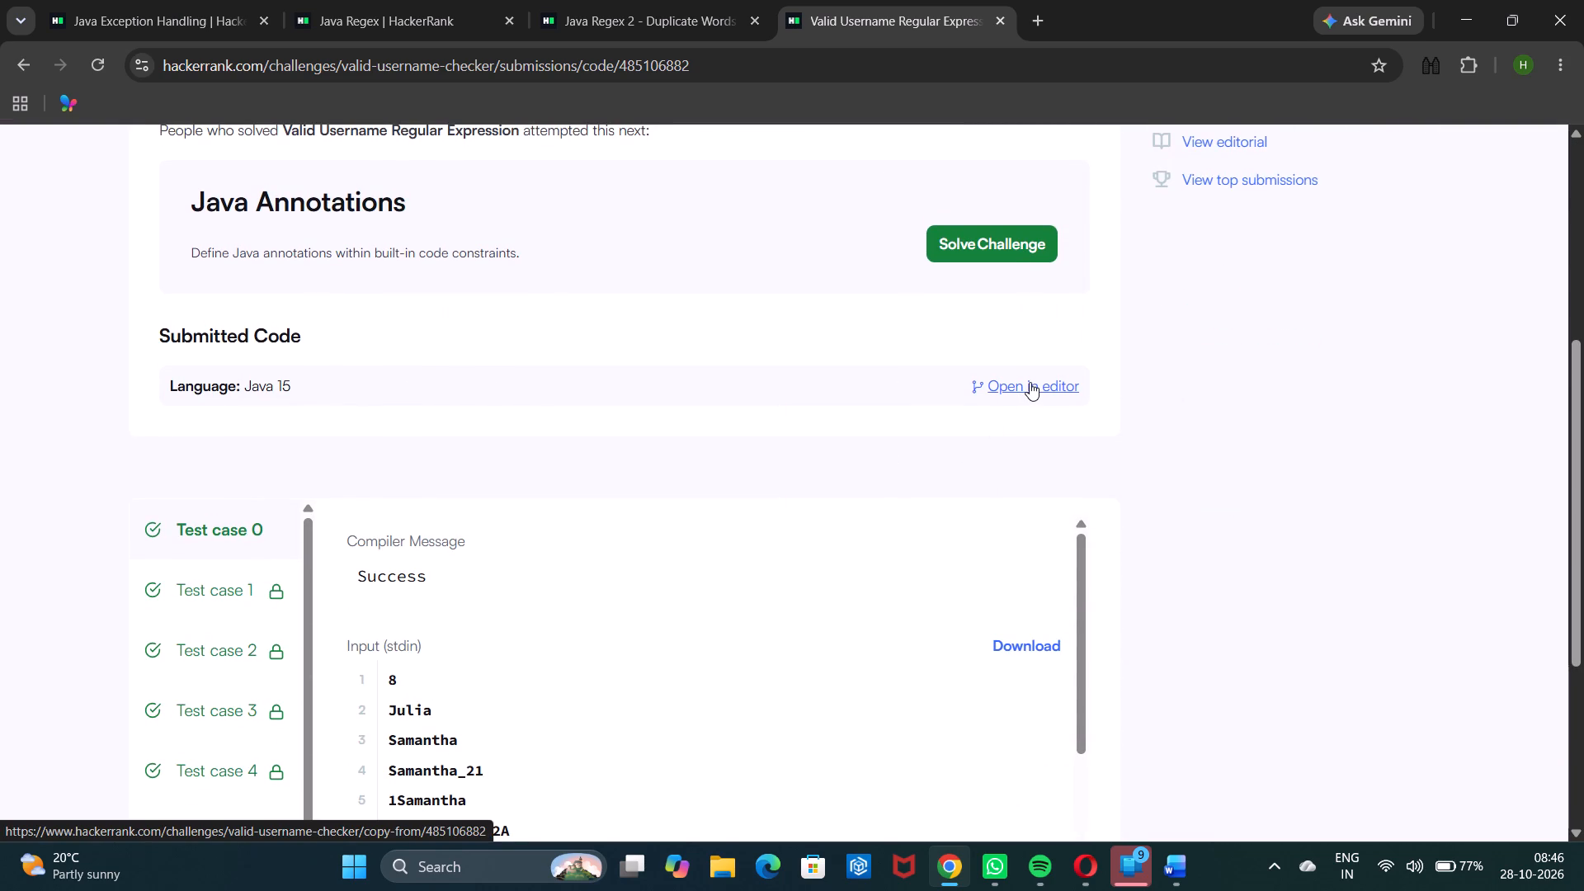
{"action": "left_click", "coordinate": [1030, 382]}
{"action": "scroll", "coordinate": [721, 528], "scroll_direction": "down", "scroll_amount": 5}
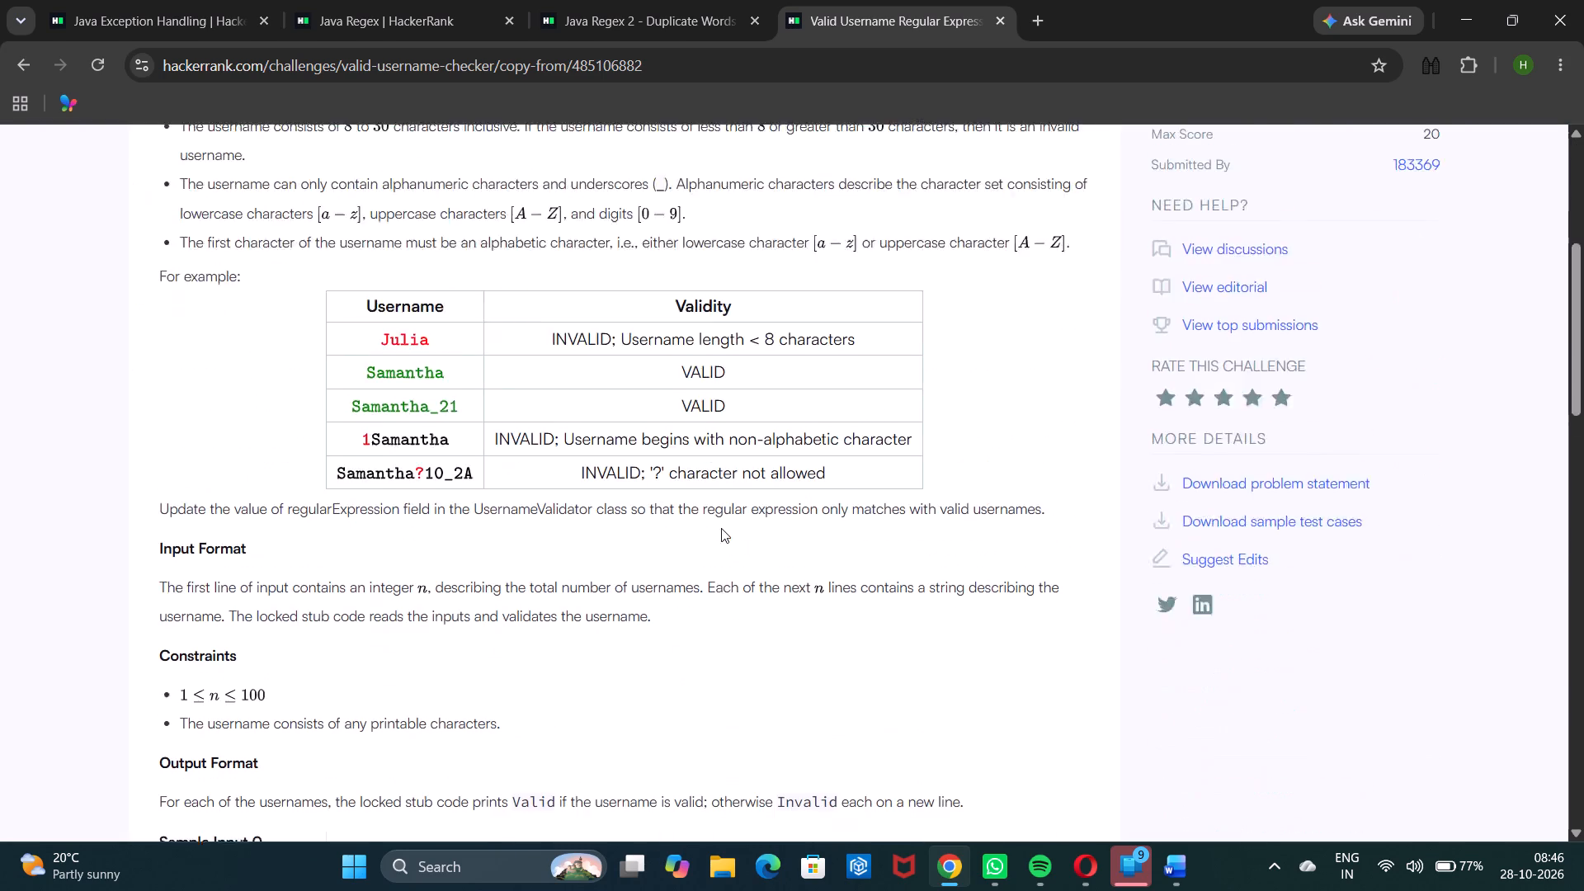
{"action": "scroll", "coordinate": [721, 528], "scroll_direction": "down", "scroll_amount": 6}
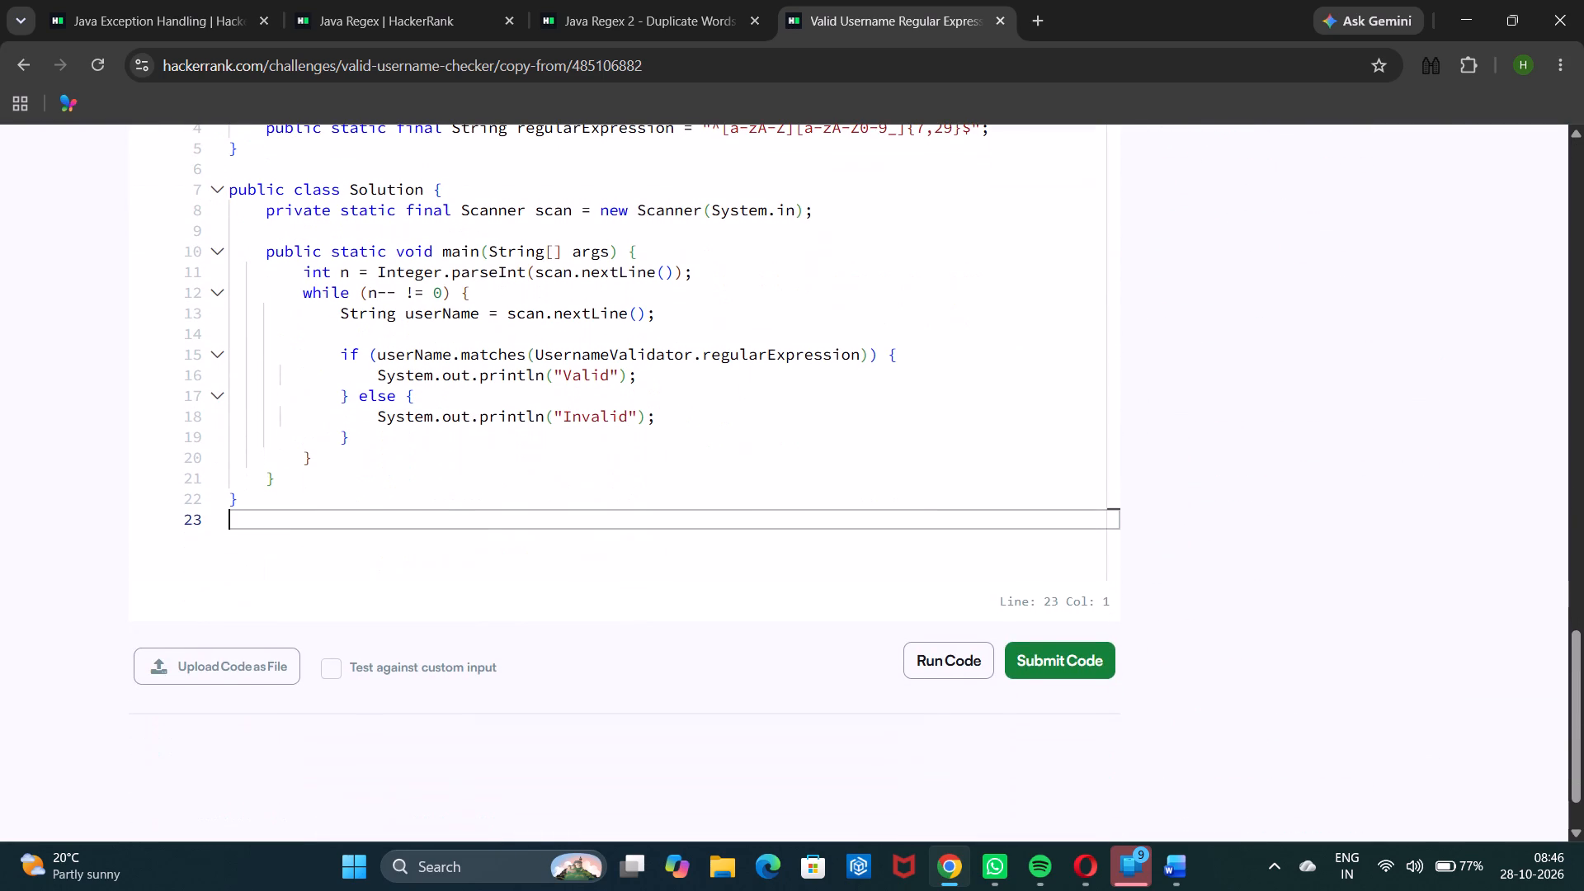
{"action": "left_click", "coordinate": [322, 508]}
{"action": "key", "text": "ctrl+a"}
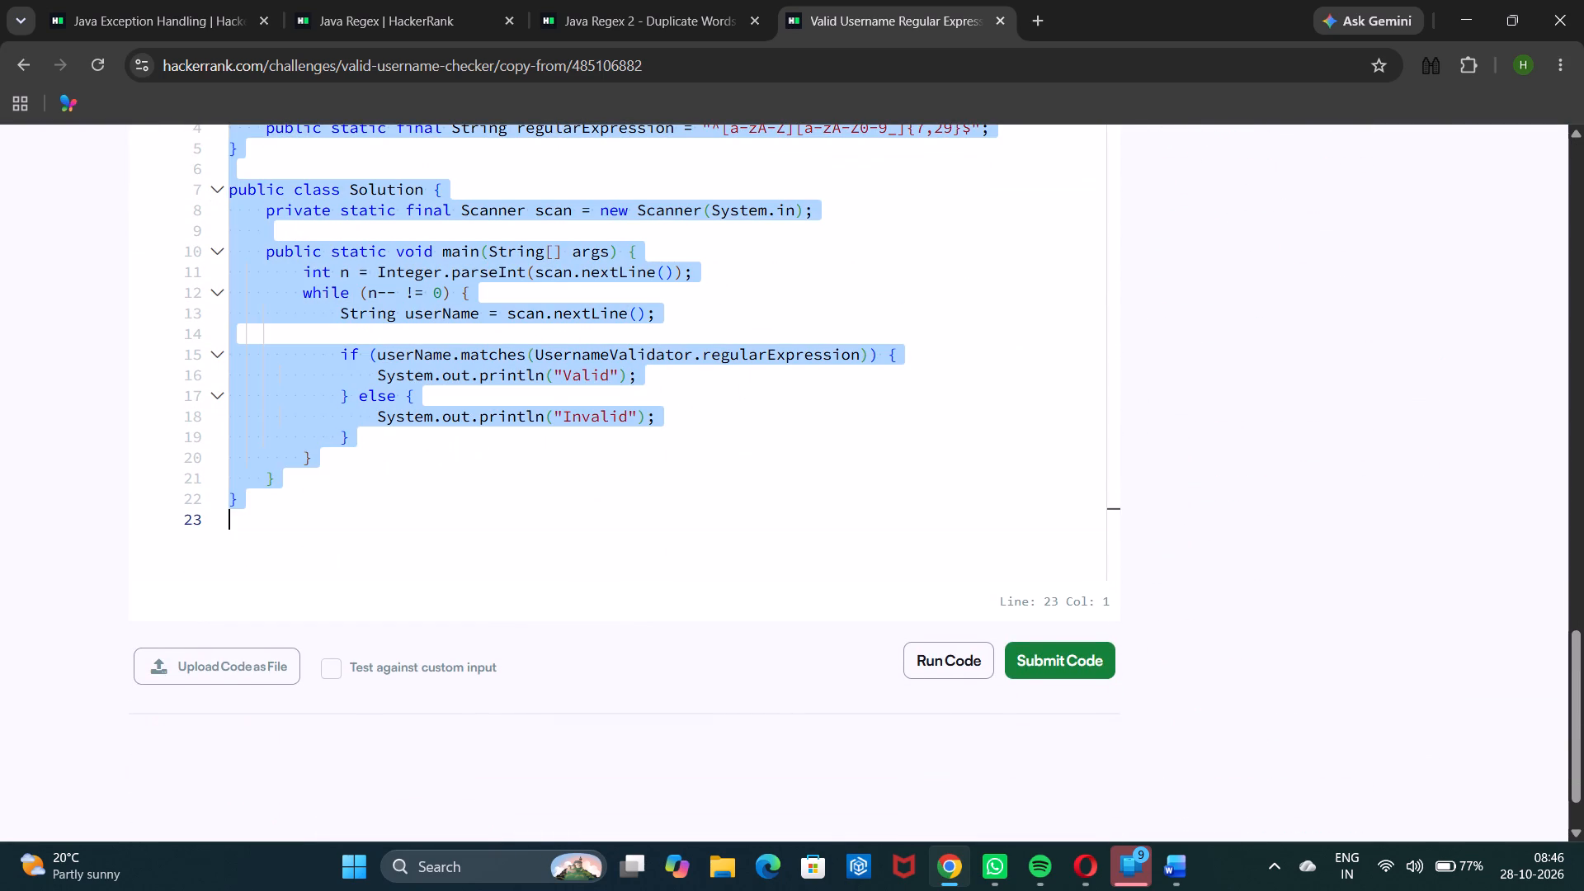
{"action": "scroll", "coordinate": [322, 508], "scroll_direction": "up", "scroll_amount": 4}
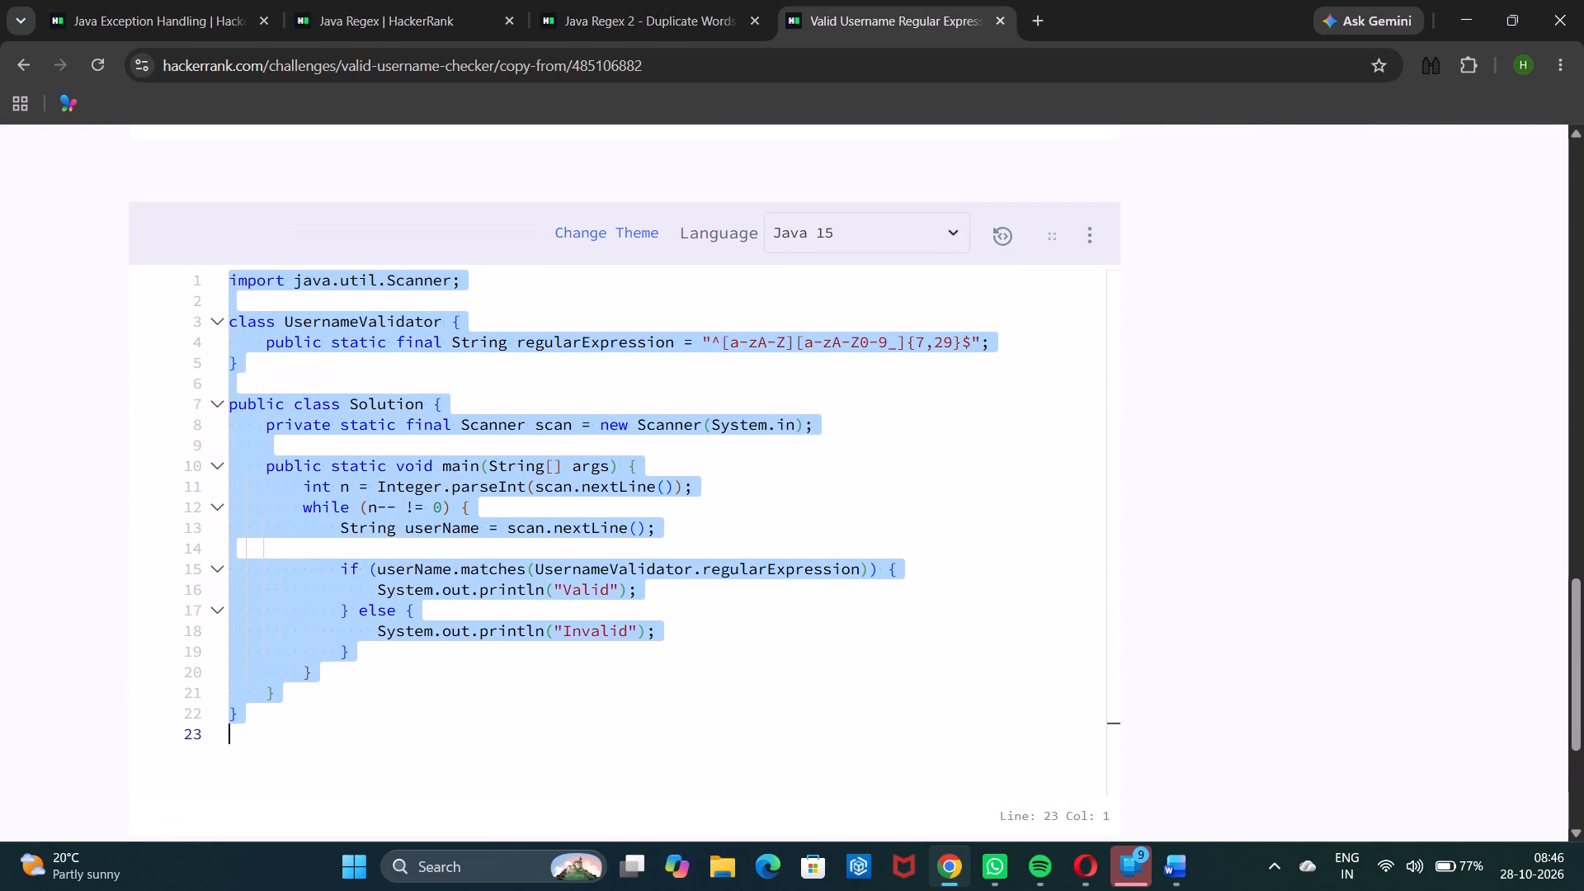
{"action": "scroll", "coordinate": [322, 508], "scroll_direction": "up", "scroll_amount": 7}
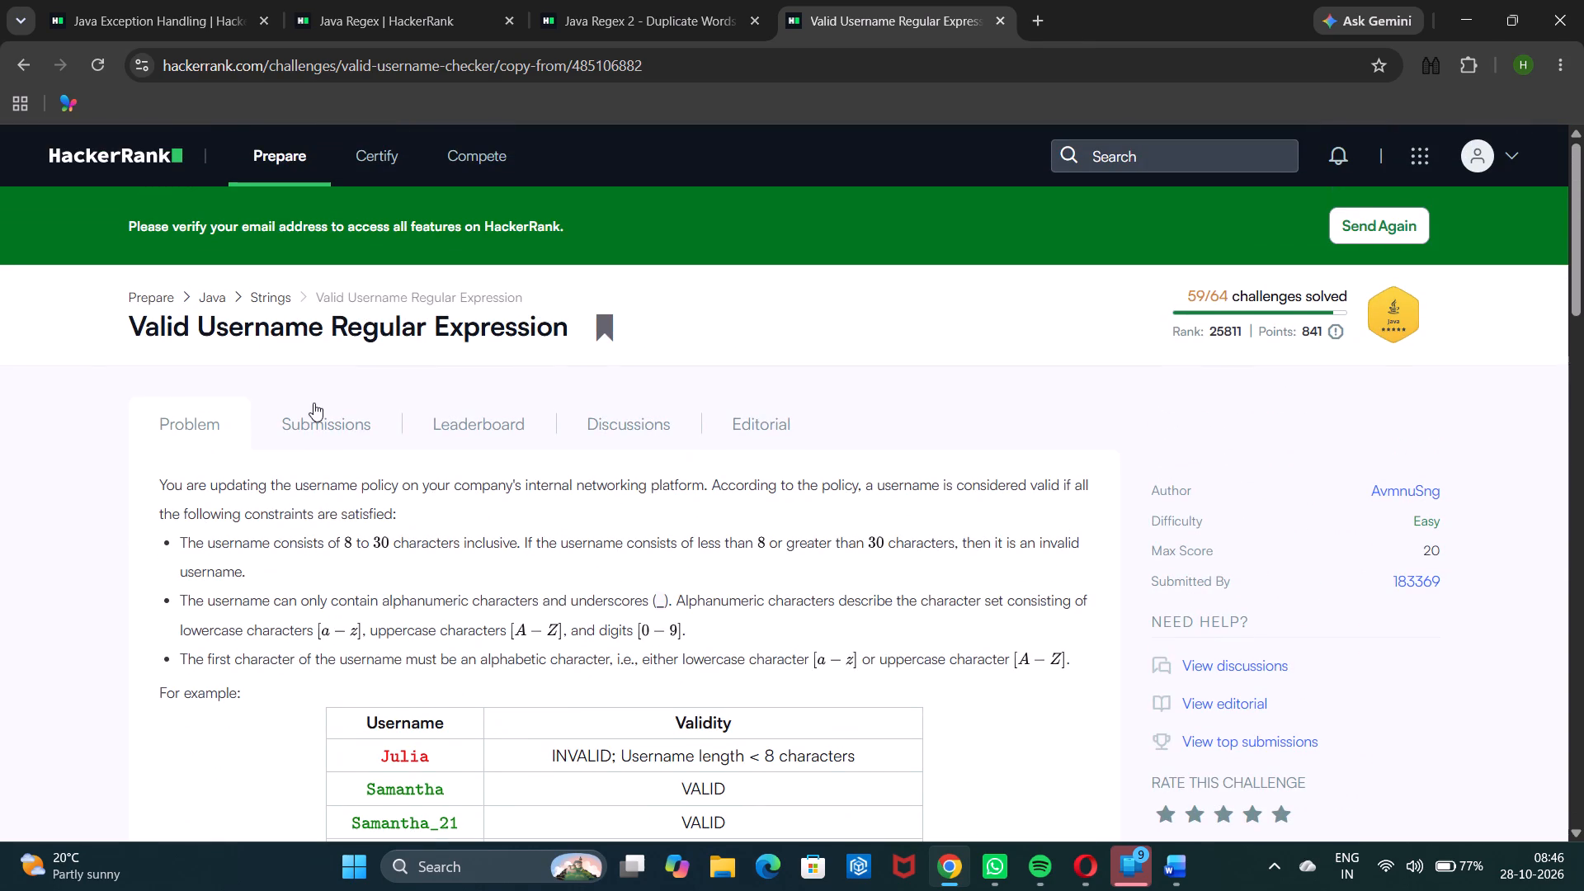
Open the accepted Java 15 submission from the challenge's submissions list in the editor and copy its entire code.
{"action": "left_click", "coordinate": [315, 431]}
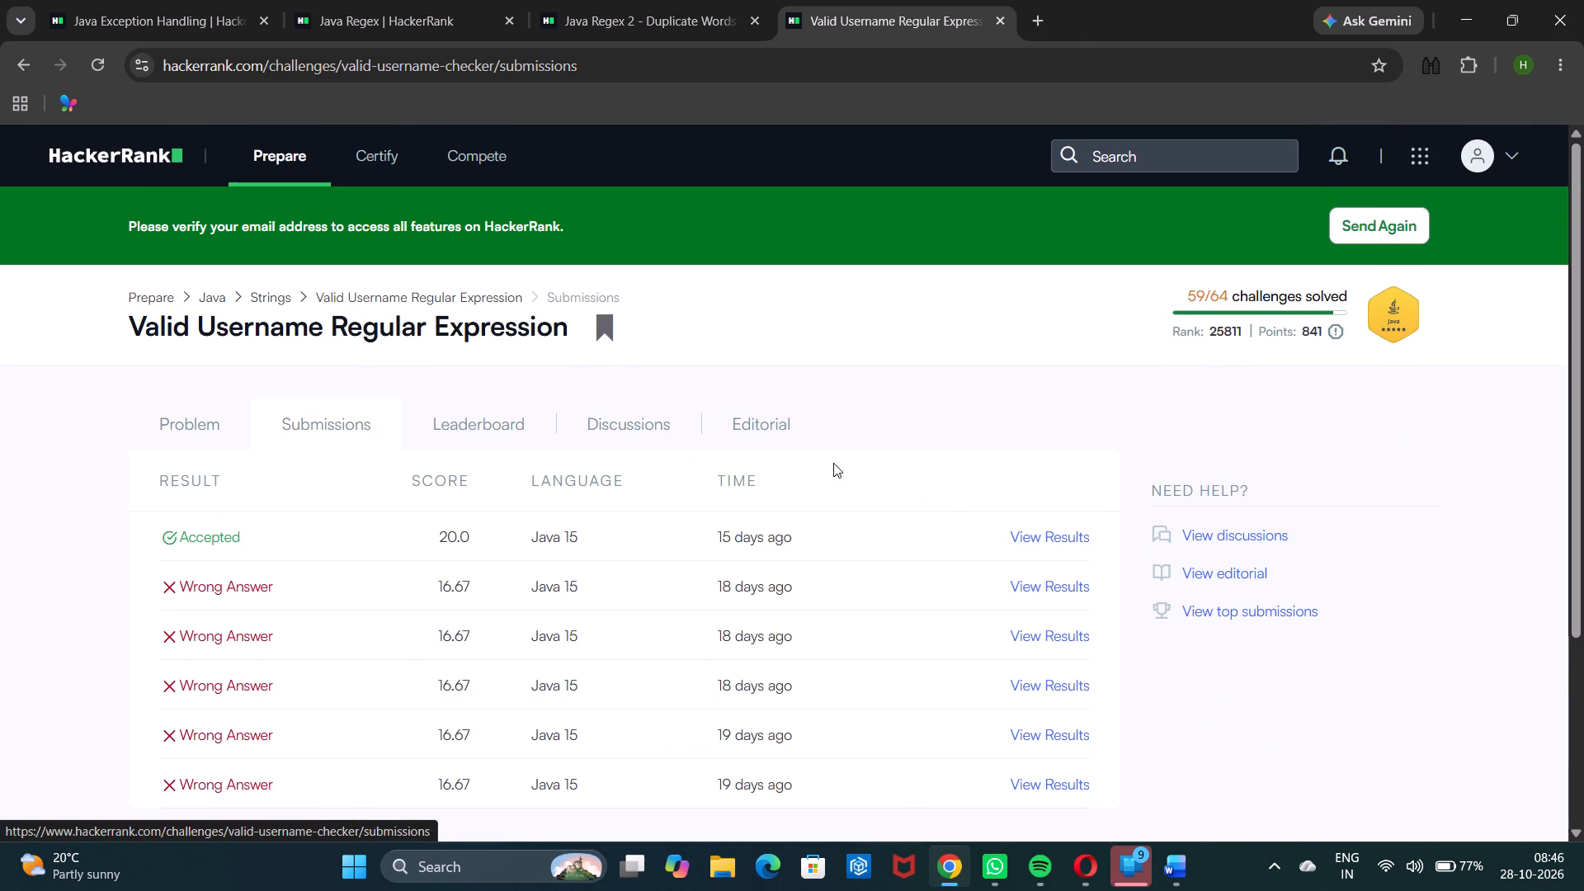
{"action": "left_click", "coordinate": [1063, 542]}
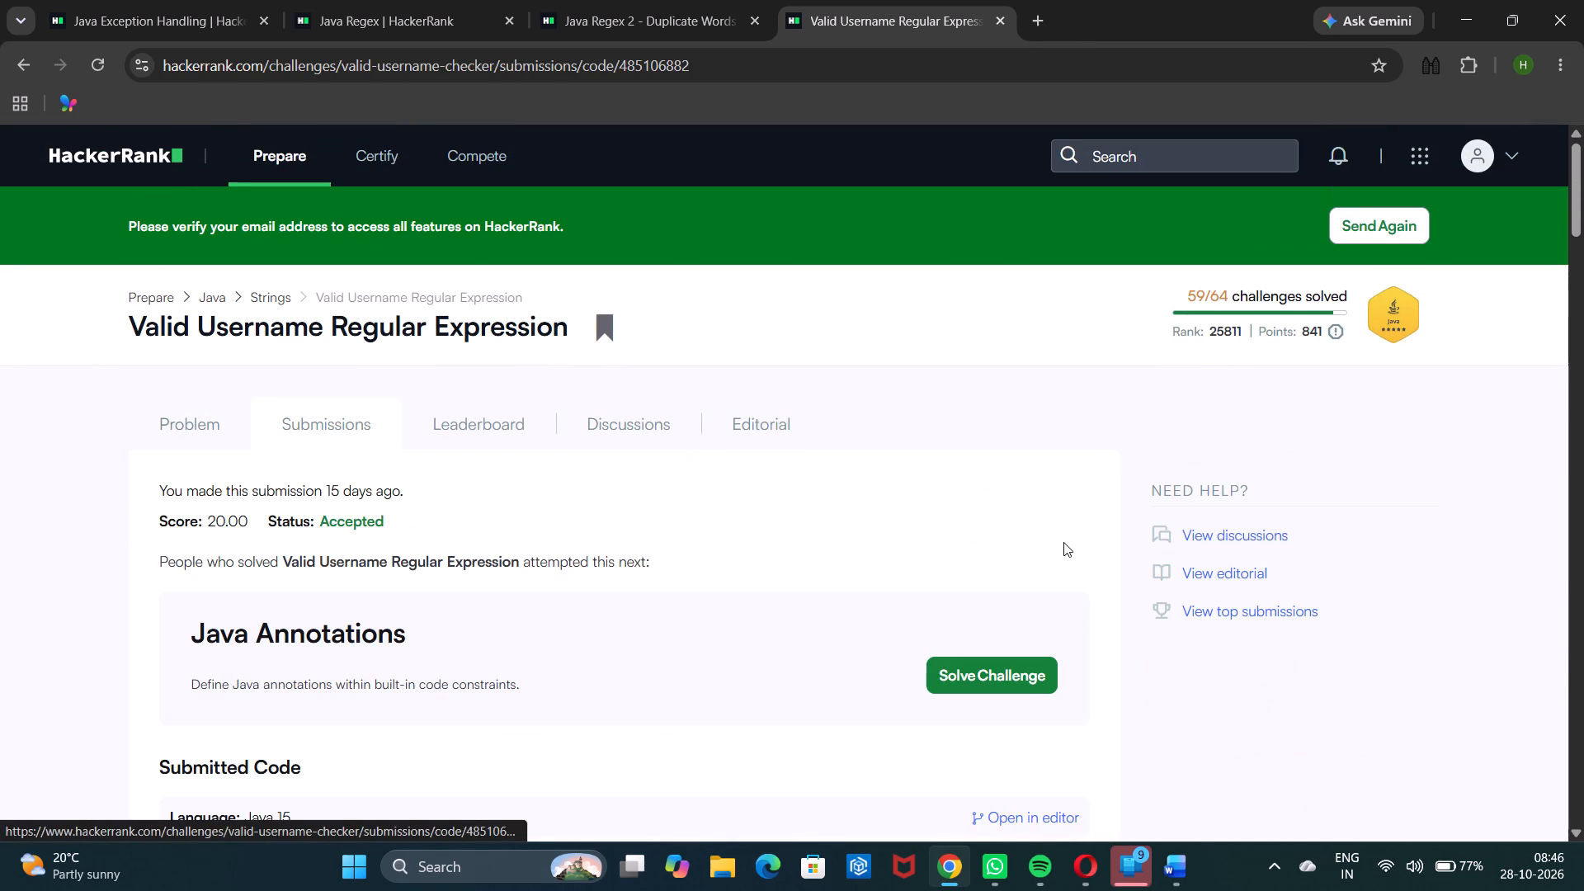
{"action": "scroll", "coordinate": [723, 577], "scroll_direction": "down", "scroll_amount": 5}
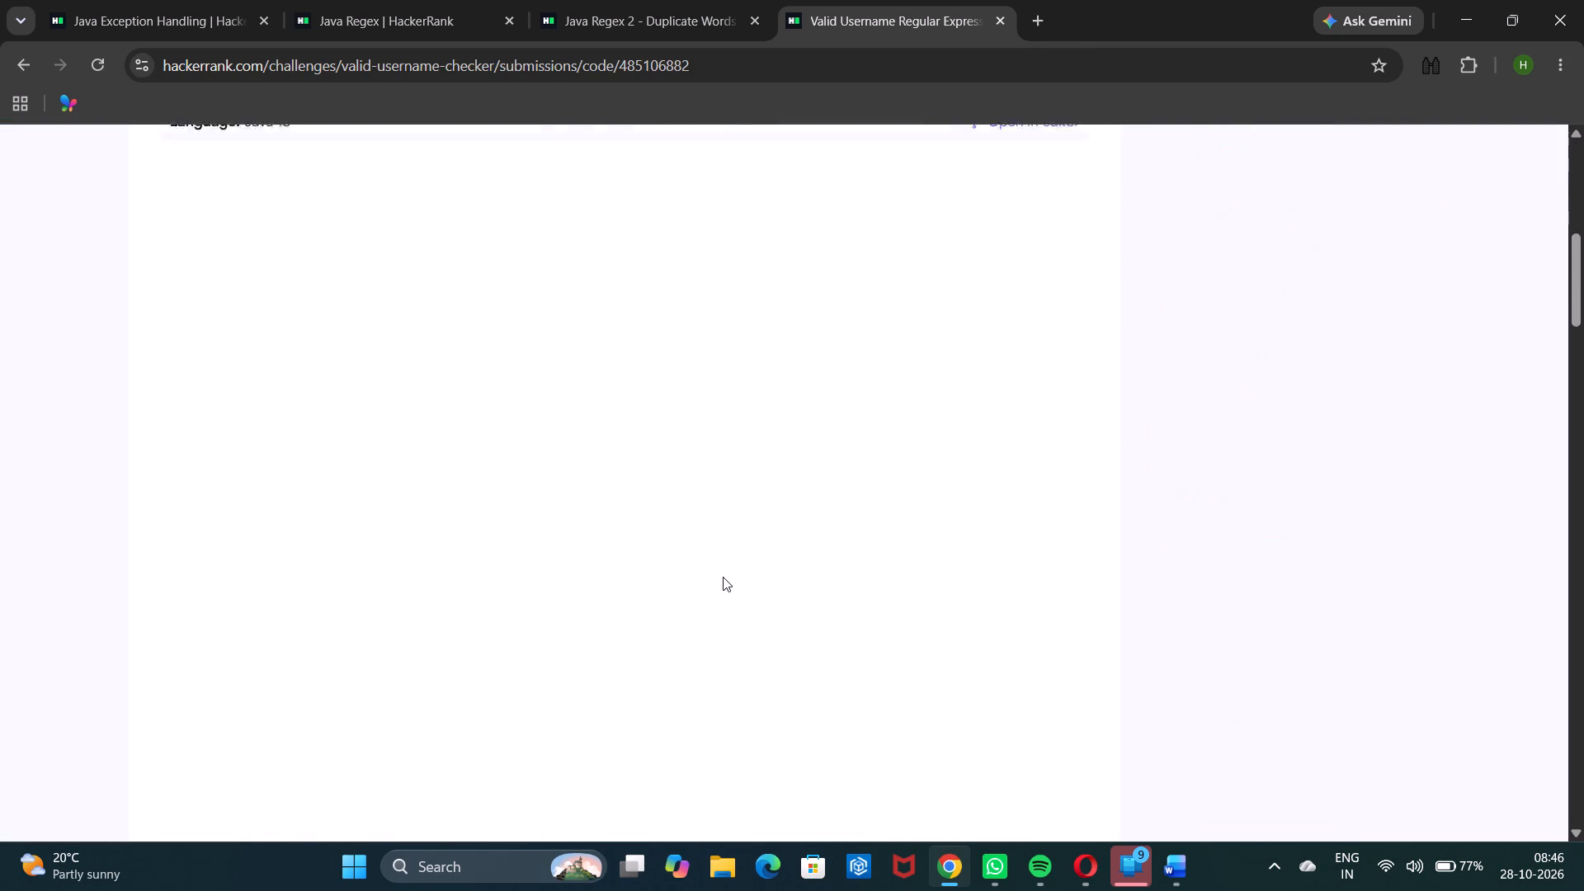
{"action": "scroll", "coordinate": [723, 577], "scroll_direction": "up", "scroll_amount": 3}
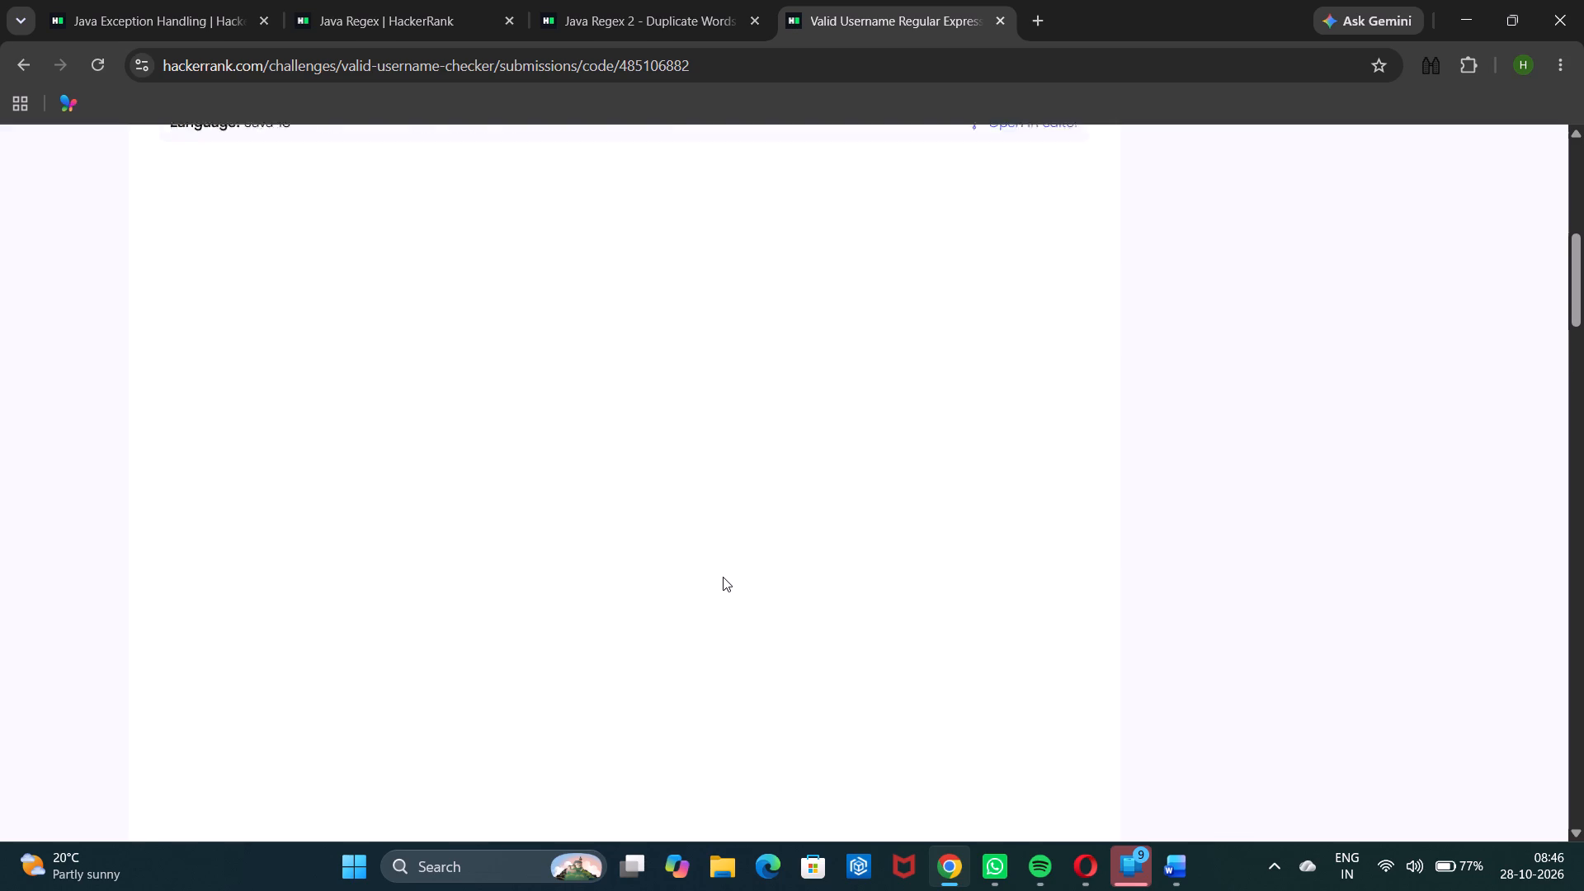
{"action": "scroll", "coordinate": [723, 577], "scroll_direction": "up", "scroll_amount": 1}
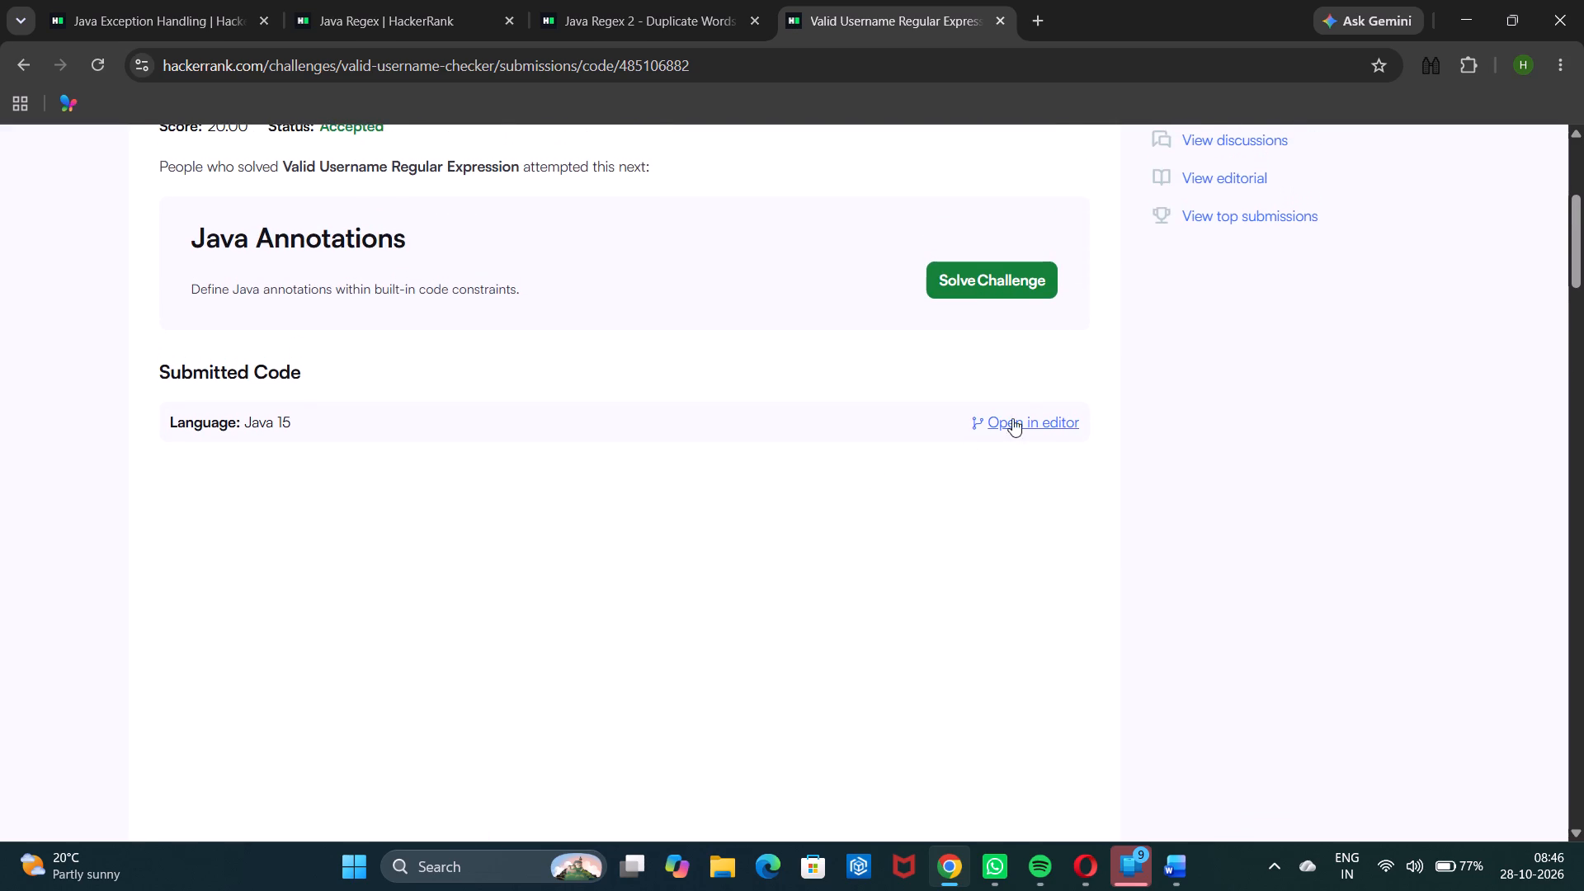
{"action": "left_click", "coordinate": [1028, 427]}
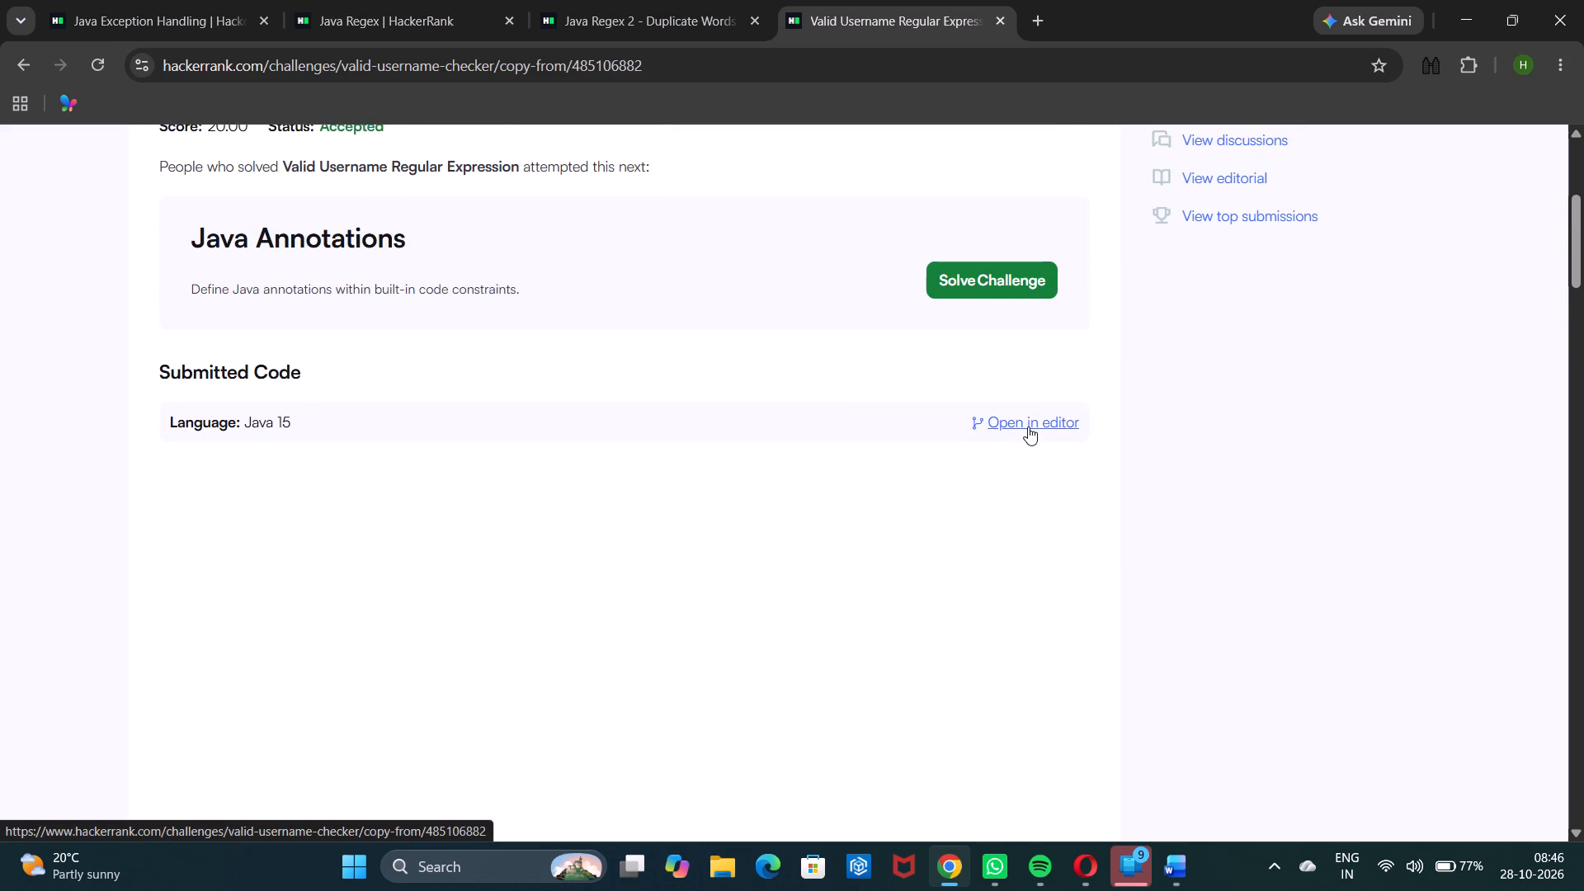
{"action": "double_click", "coordinate": [1028, 427]}
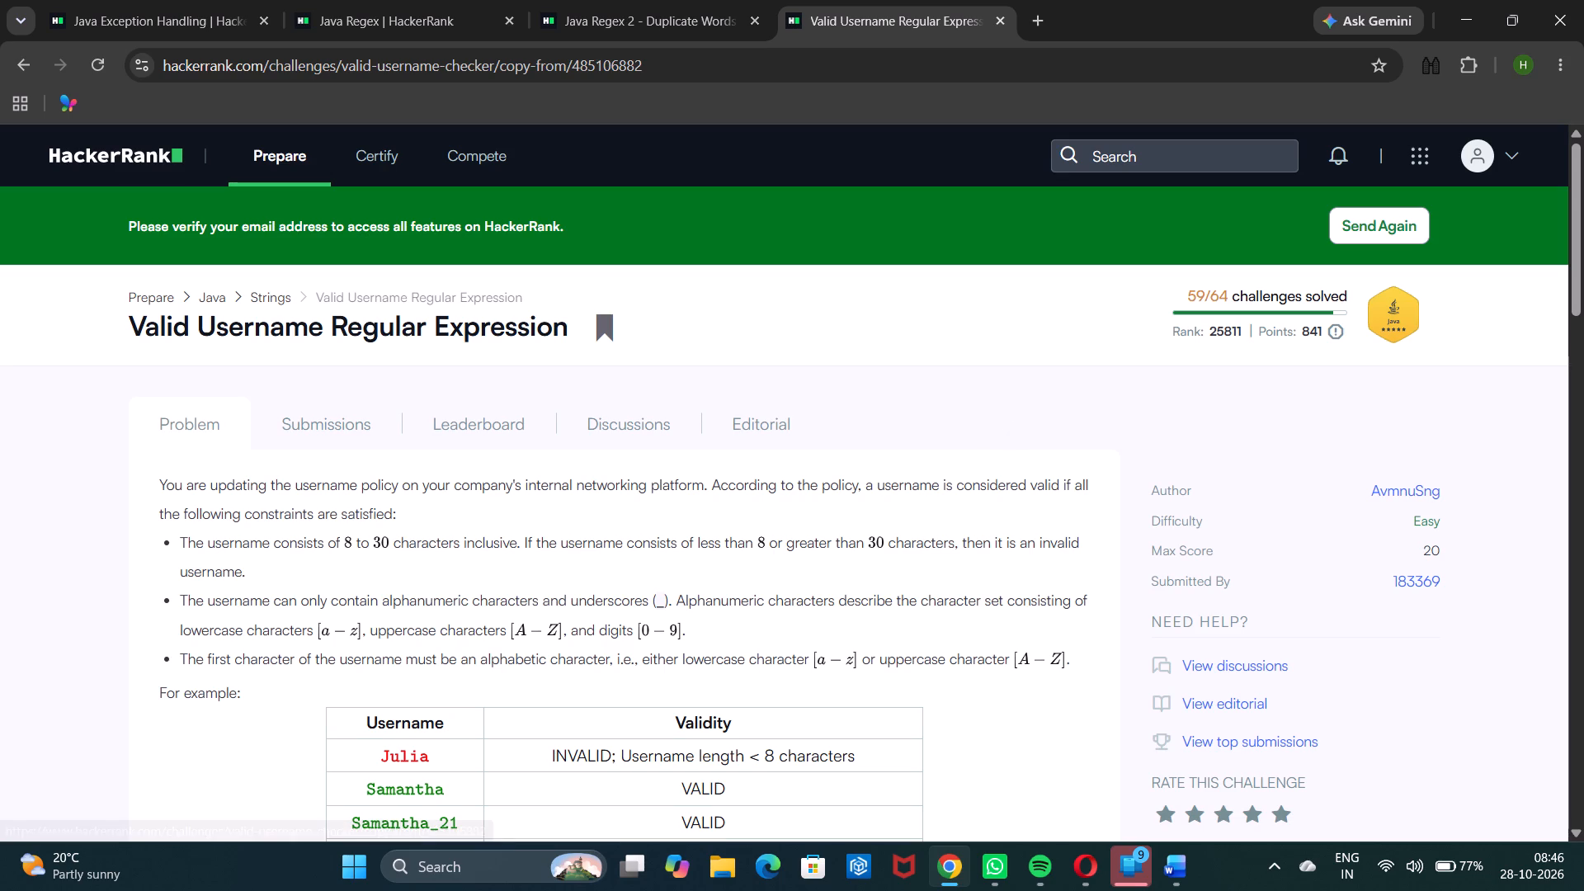
{"action": "scroll", "coordinate": [740, 533], "scroll_direction": "down", "scroll_amount": 10}
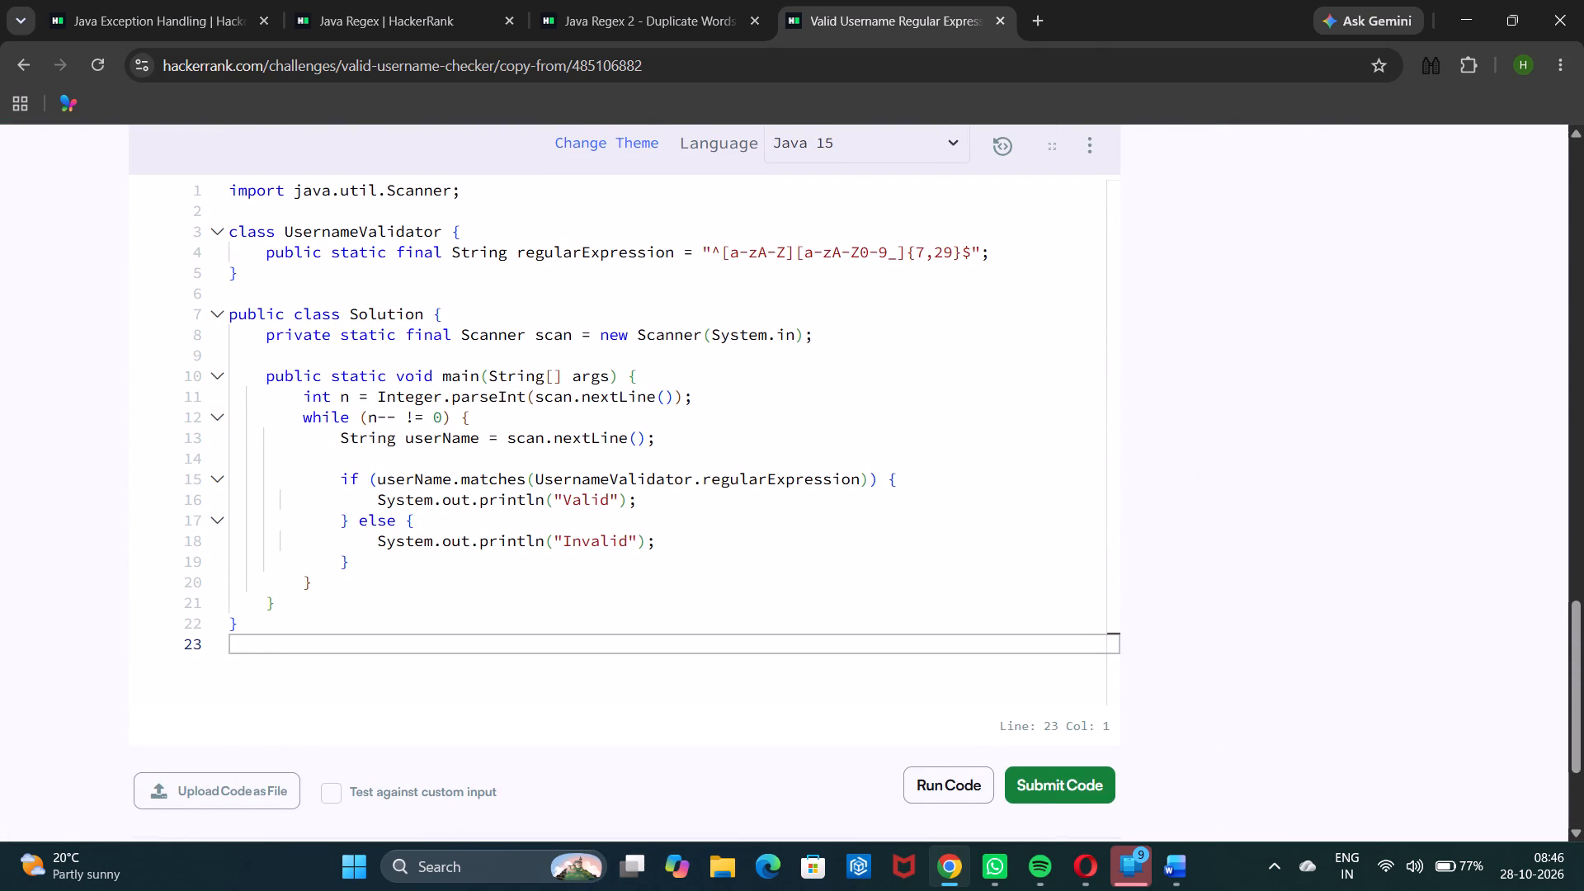
{"action": "left_click", "coordinate": [290, 634]}
{"action": "key", "text": "ctrl+a"}
{"action": "key", "text": "ctrl+c"}
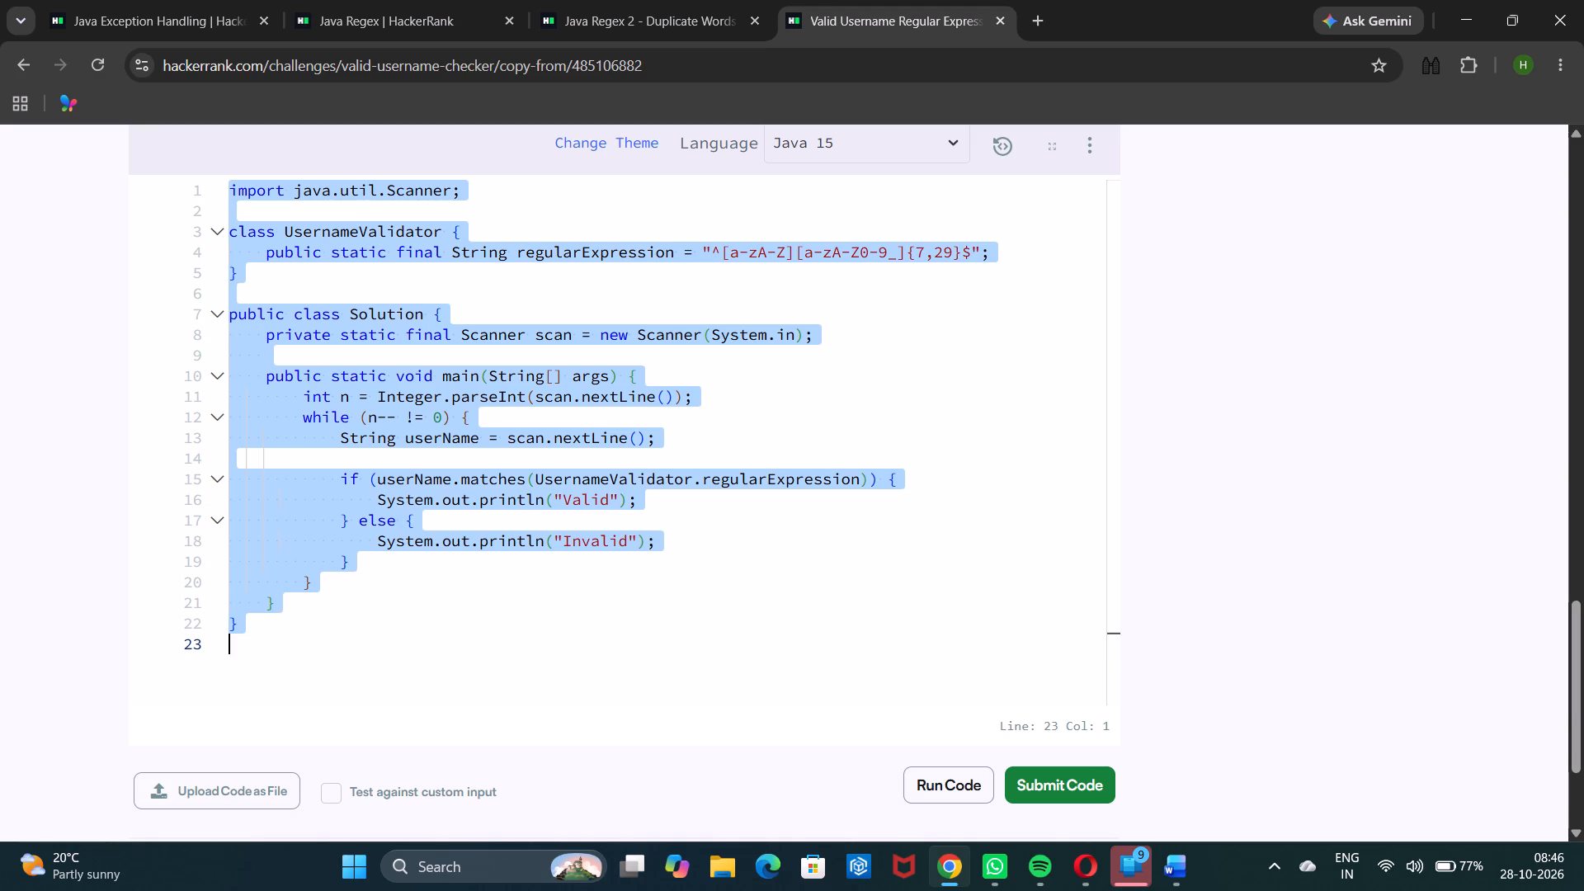
{"action": "key", "text": "ctrl+c"}
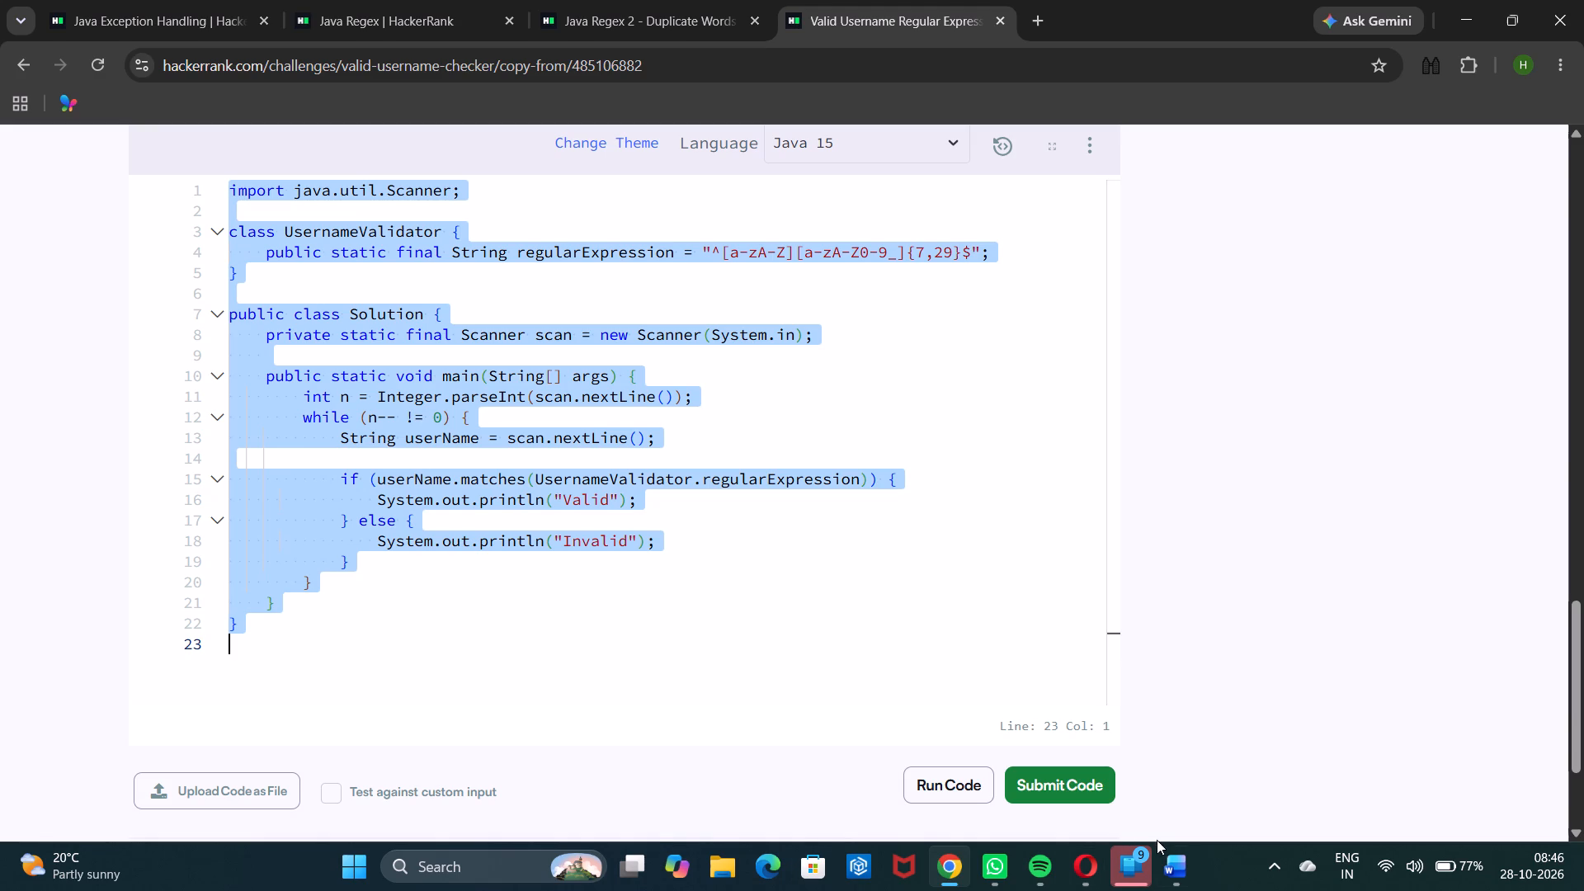
Switch to Word and replace the placeholder text in question 47's Code box with the copied UsernameValidator code.
{"action": "left_click", "coordinate": [1165, 853]}
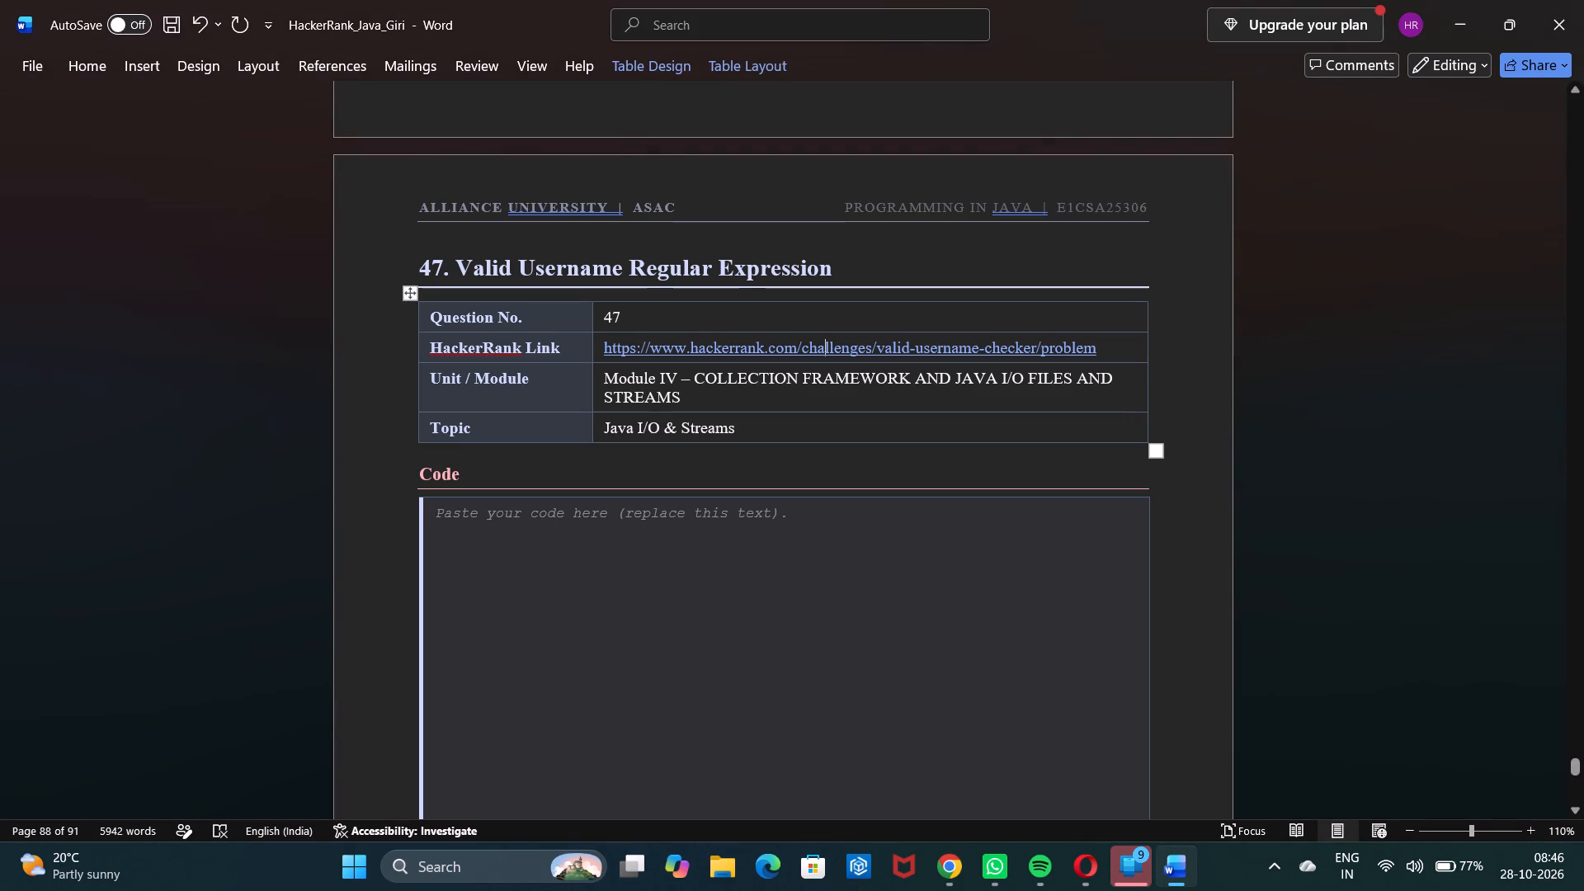
{"action": "left_click", "coordinate": [853, 537]}
{"action": "left_click_drag", "start_coordinate": [853, 537], "coordinate": [431, 513]}
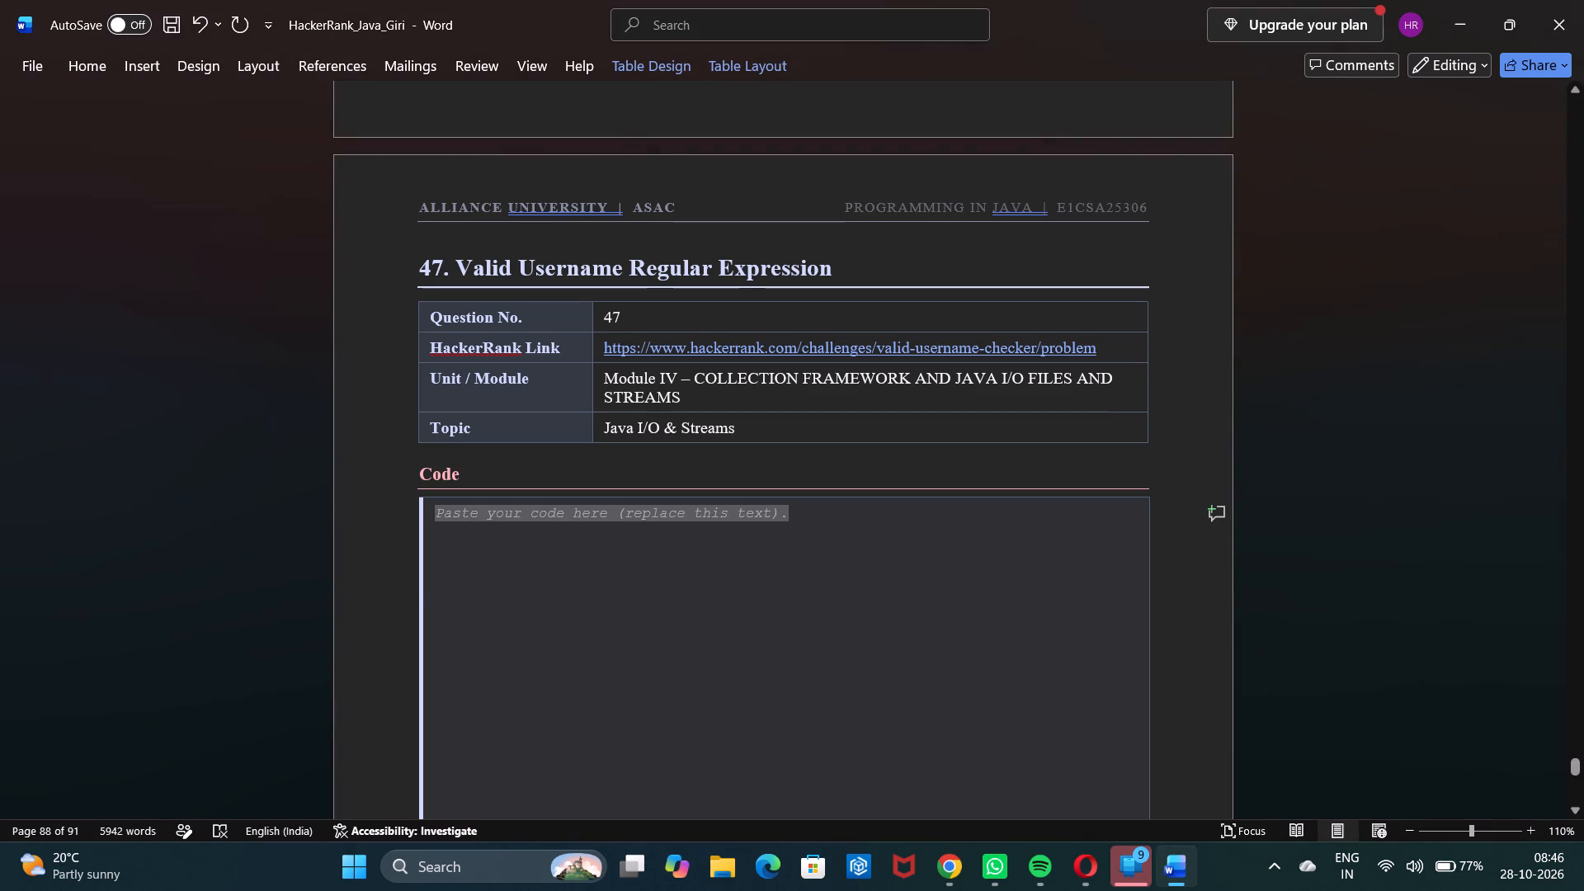
{"action": "key", "text": "ctrl+v"}
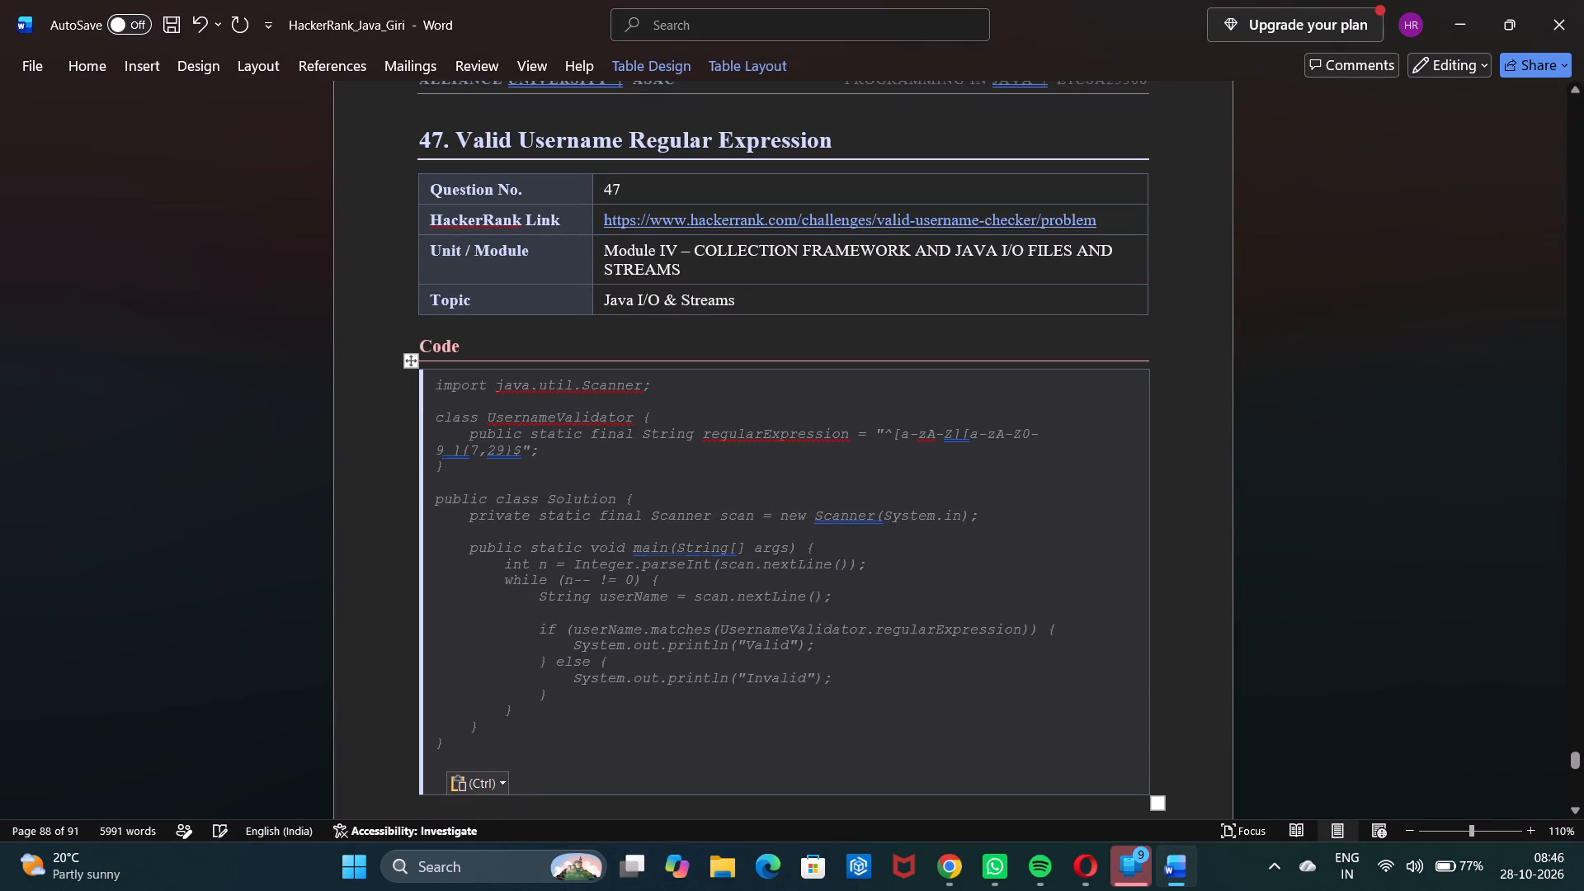
Review the report pages from question 46's code through question 47's code to its Output box.
{"action": "scroll", "coordinate": [849, 715], "scroll_direction": "up", "scroll_amount": 3}
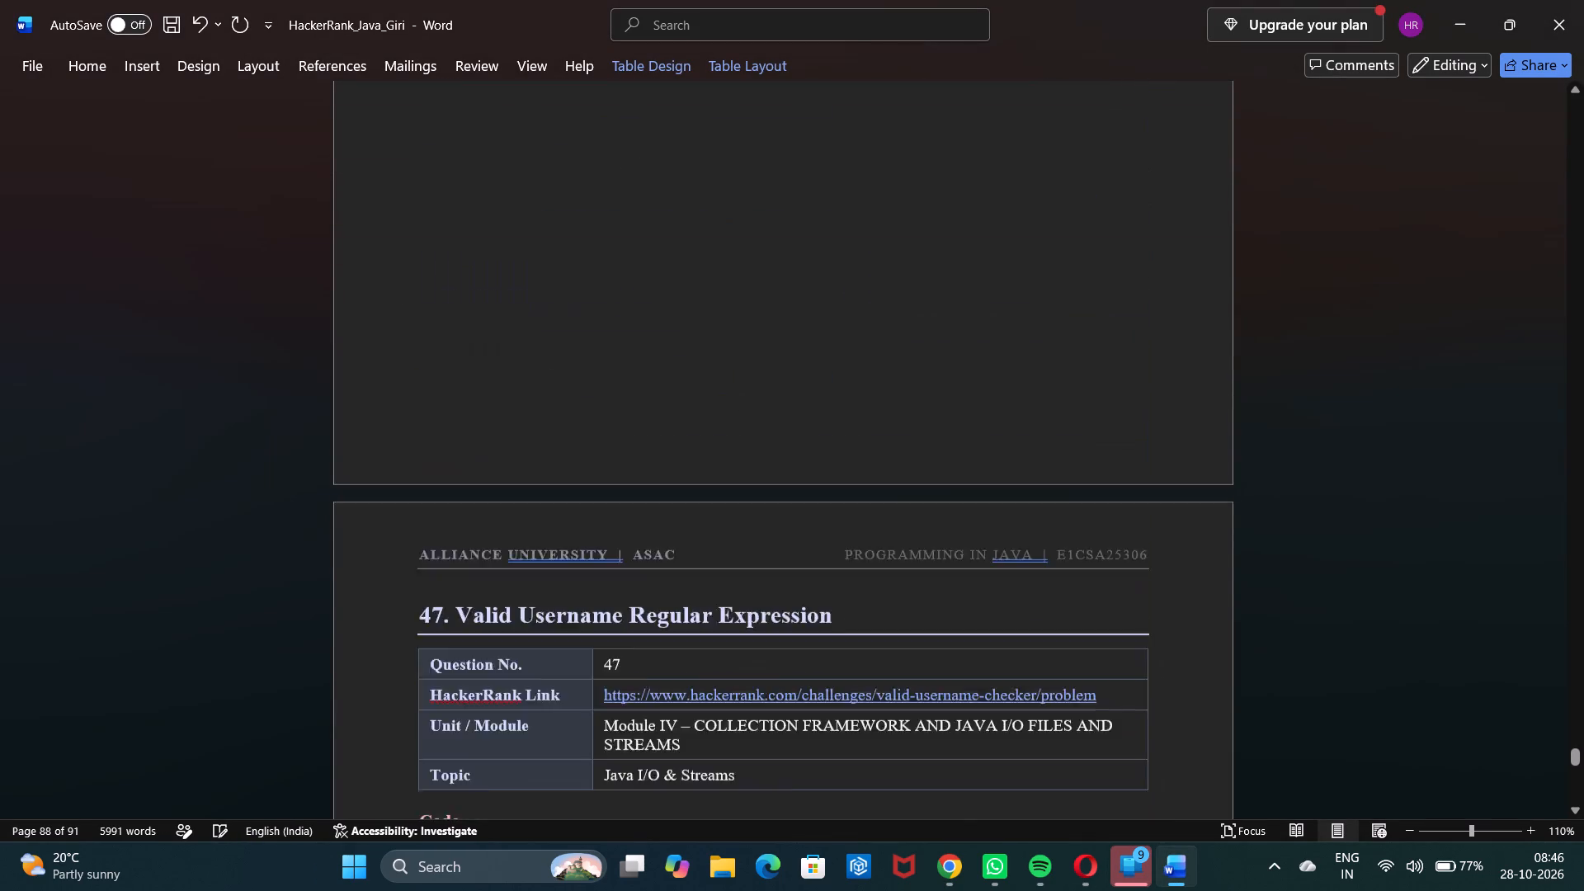
{"action": "scroll", "coordinate": [849, 715], "scroll_direction": "up", "scroll_amount": 5}
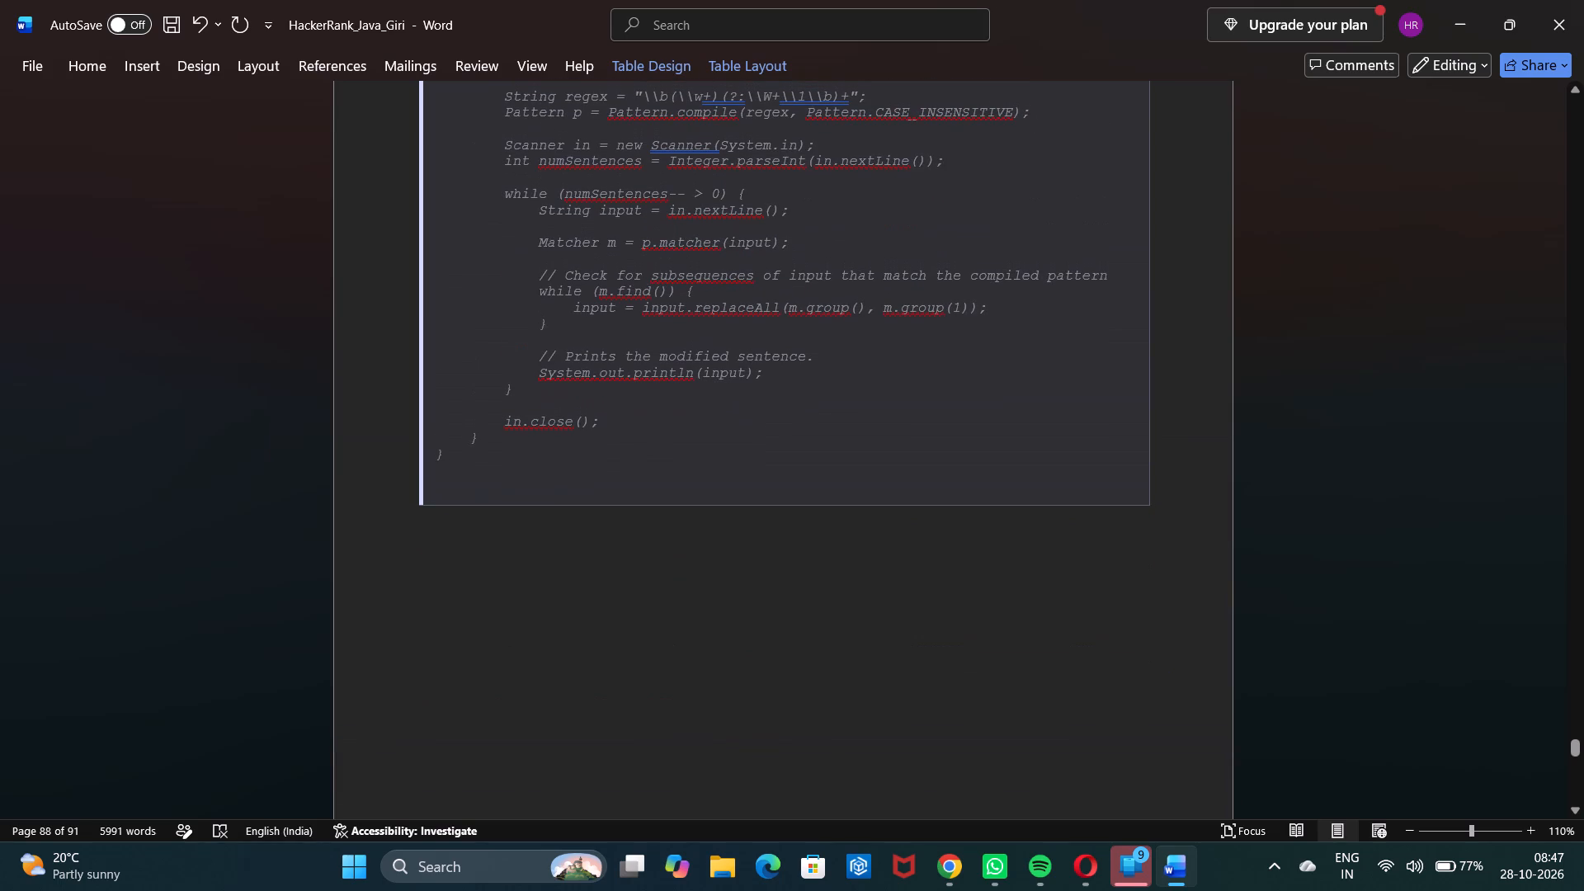
{"action": "scroll", "coordinate": [849, 715], "scroll_direction": "up", "scroll_amount": 2}
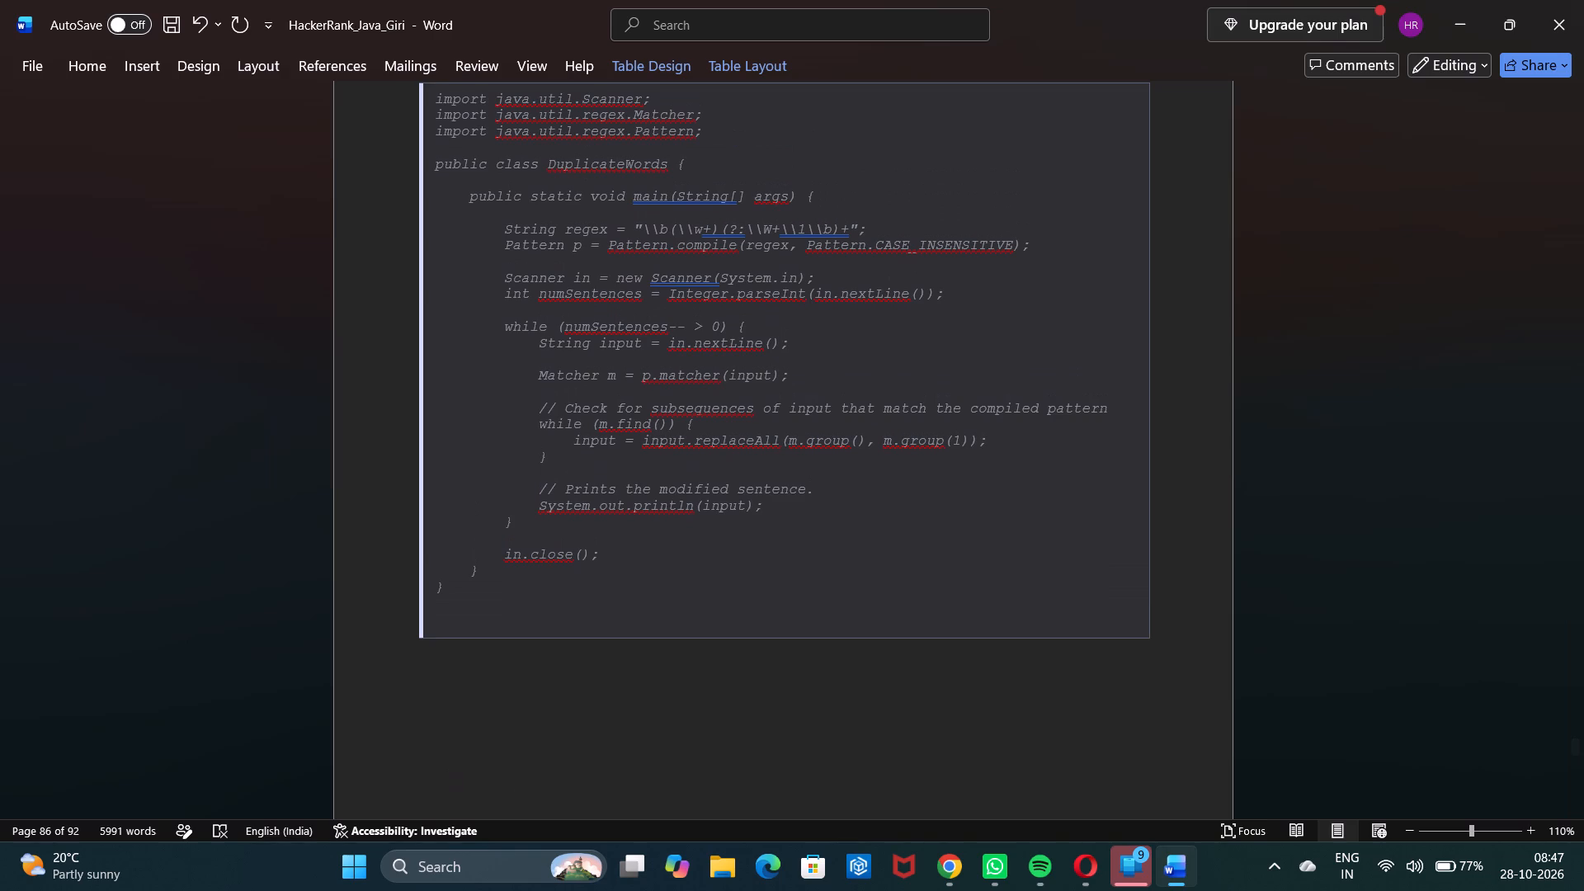
{"action": "scroll", "coordinate": [849, 715], "scroll_direction": "up", "scroll_amount": 1}
{"action": "scroll", "coordinate": [849, 715], "scroll_direction": "down", "scroll_amount": 4}
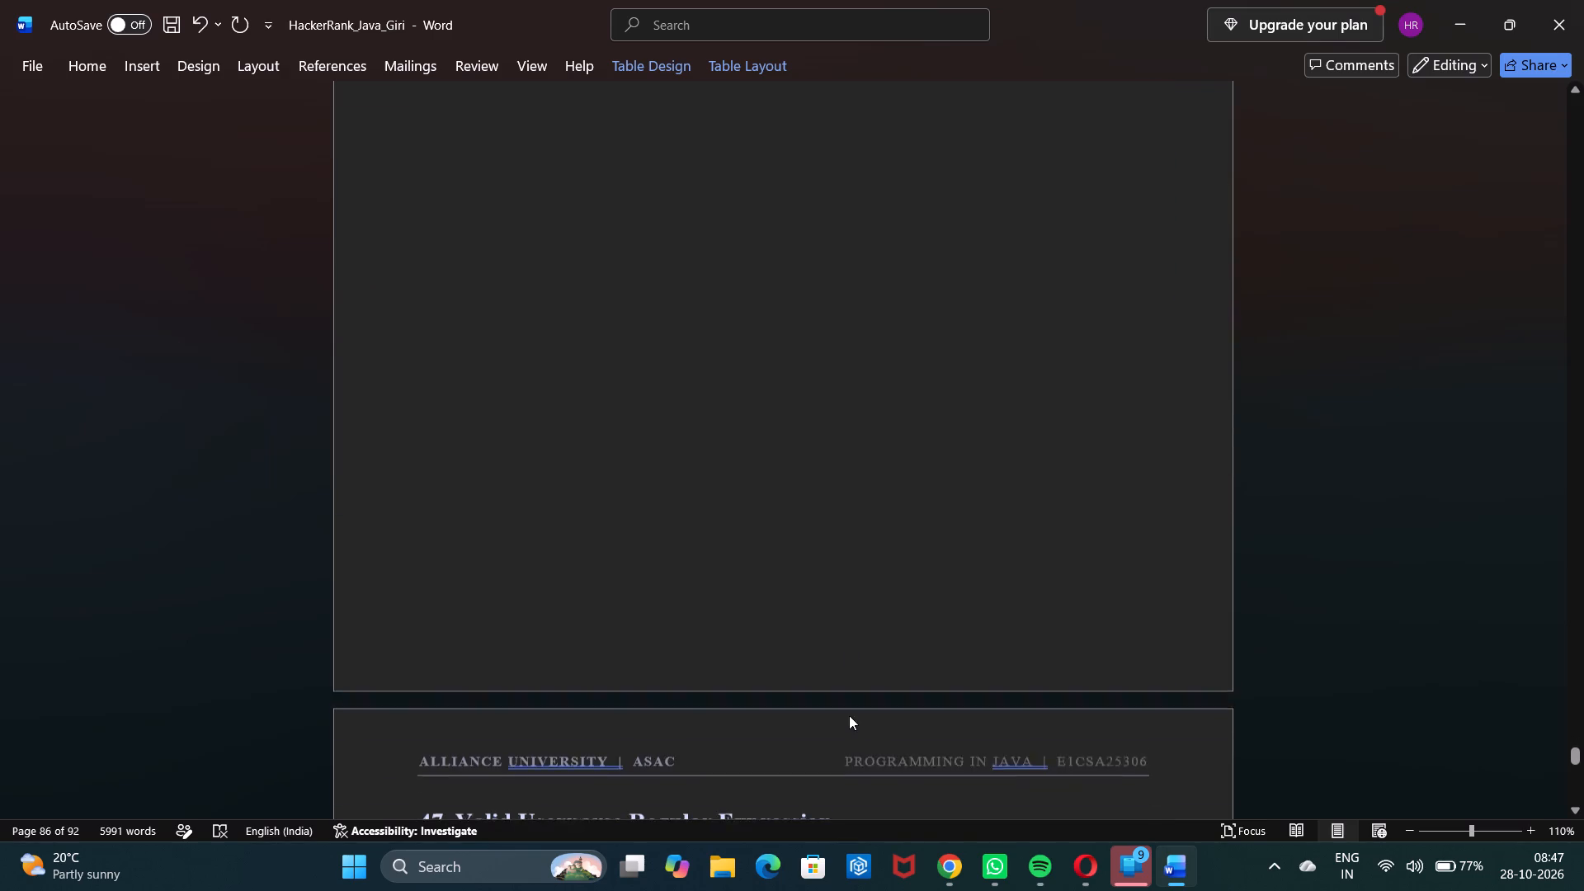
{"action": "scroll", "coordinate": [849, 715], "scroll_direction": "down", "scroll_amount": 5}
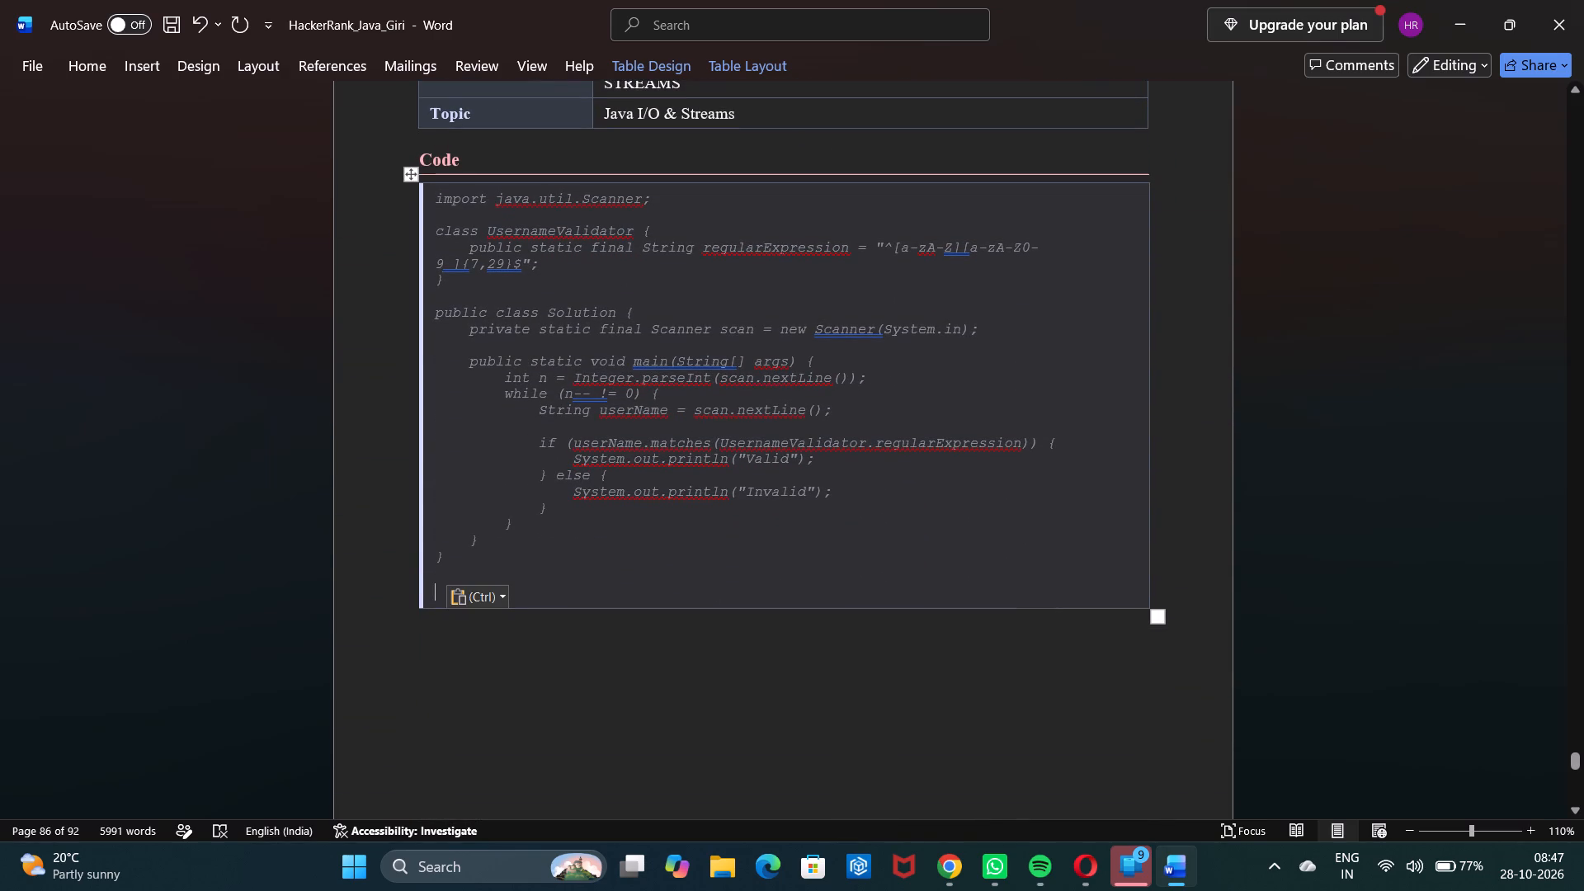
{"action": "scroll", "coordinate": [849, 715], "scroll_direction": "down", "scroll_amount": 3}
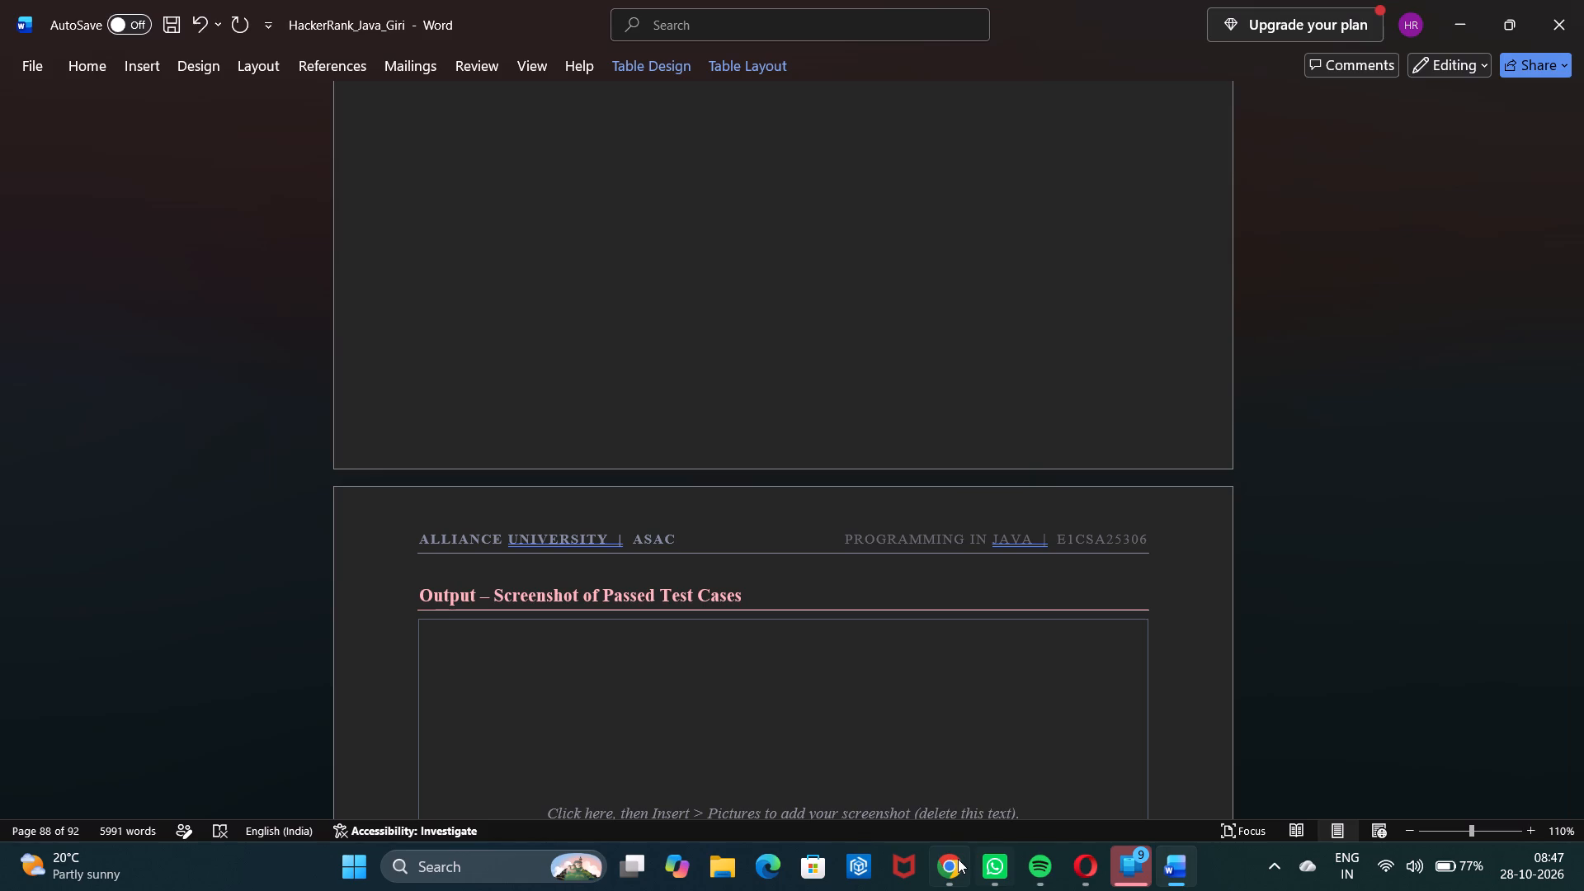
Switch to Chrome and submit the Valid Username Regular Expression code.
{"action": "left_click", "coordinate": [958, 859]}
{"action": "left_click", "coordinate": [993, 749]}
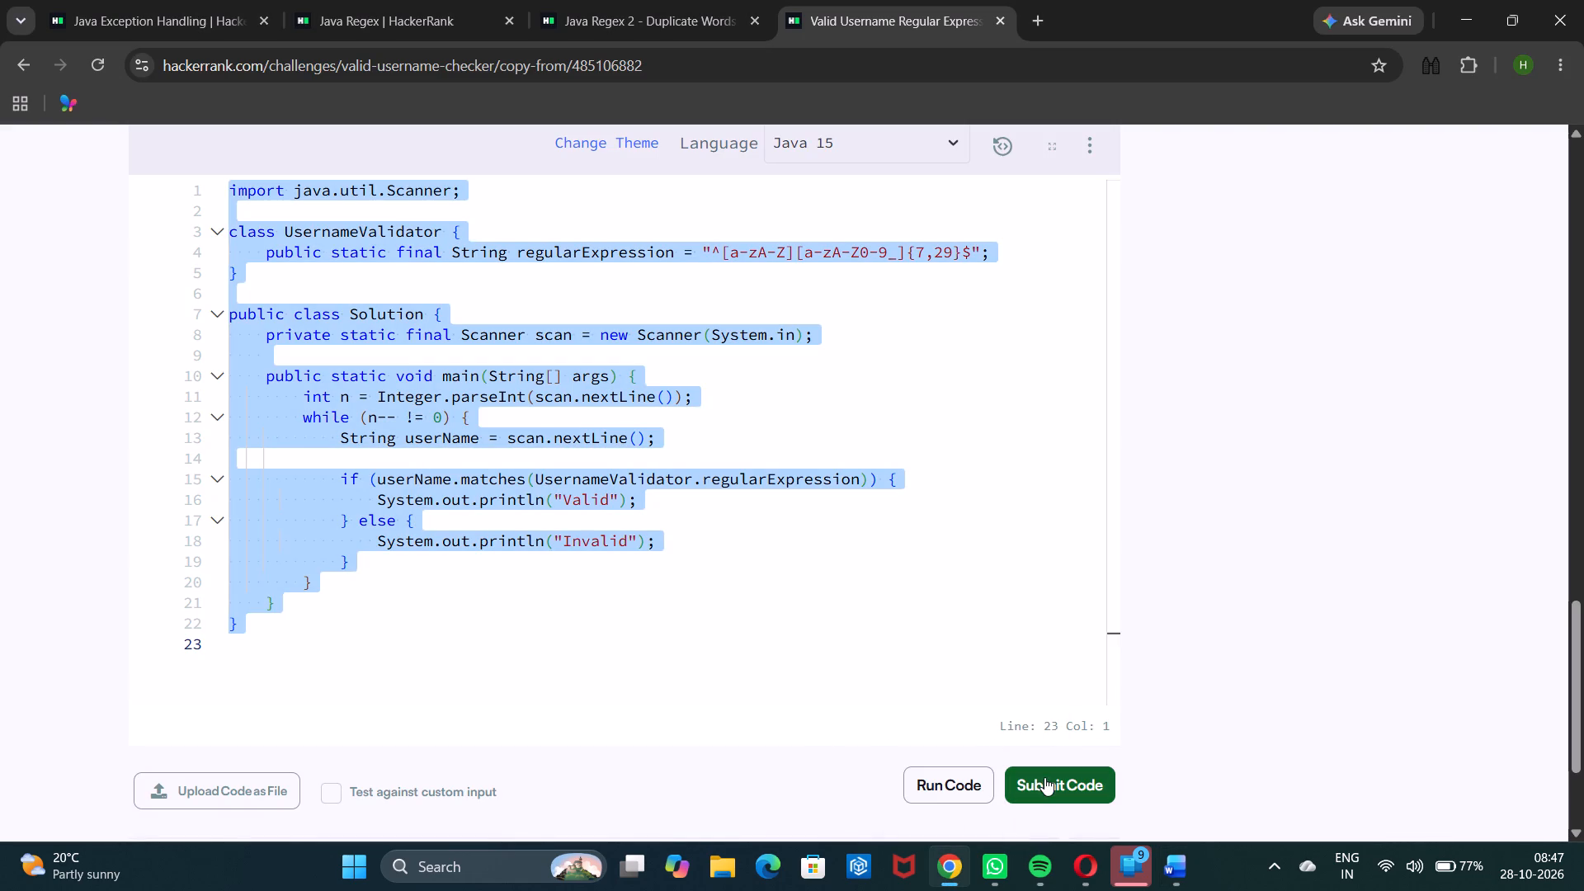
{"action": "left_click", "coordinate": [1044, 777]}
{"action": "scroll", "coordinate": [1271, 664], "scroll_direction": "down", "scroll_amount": 3}
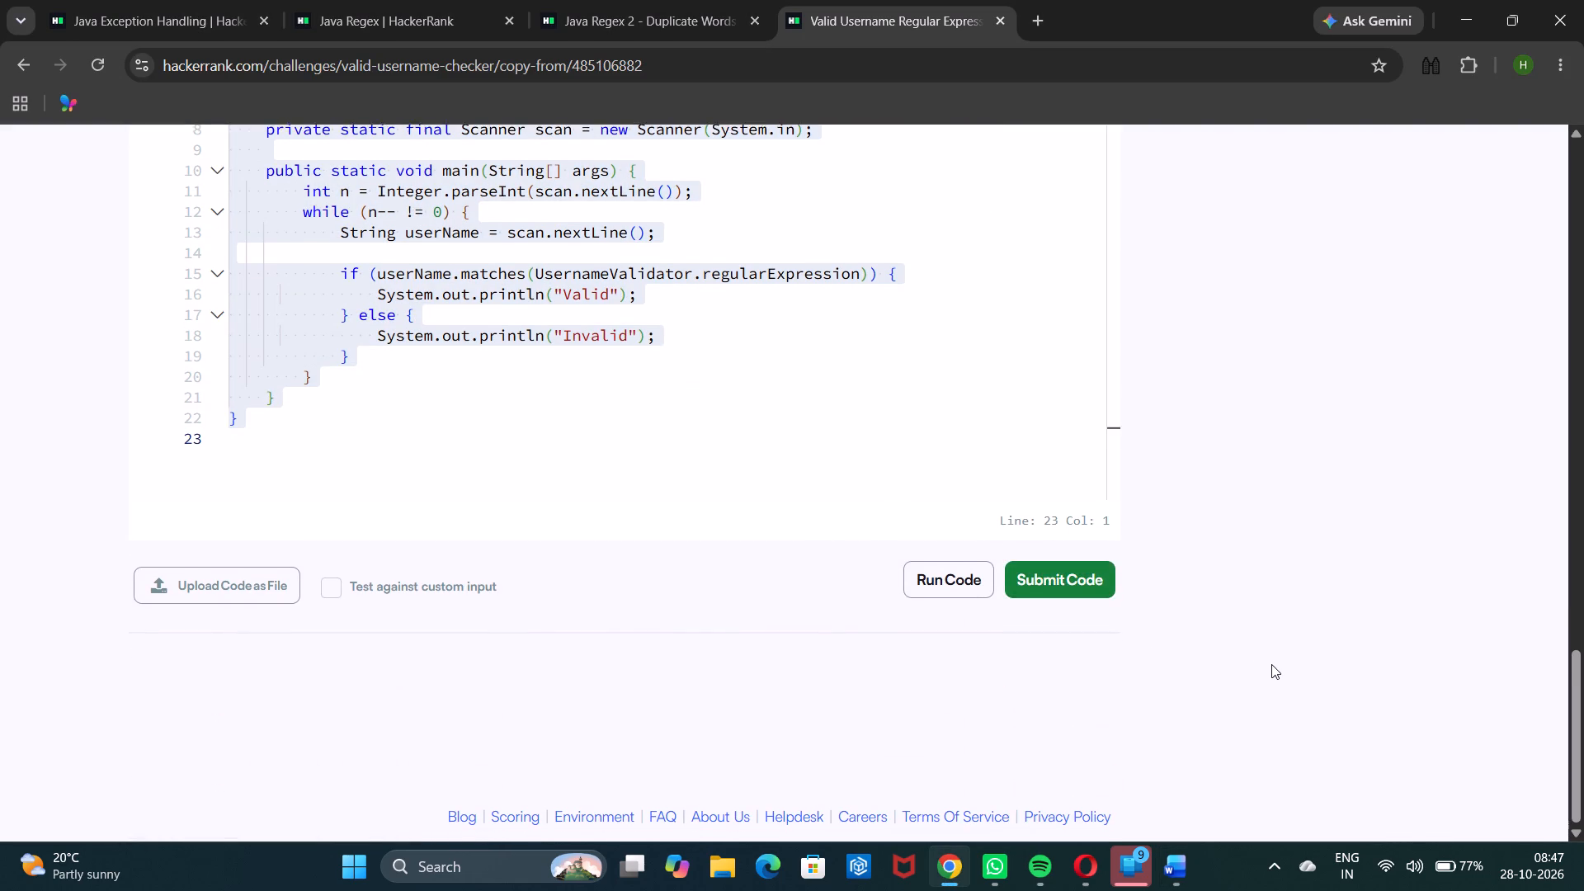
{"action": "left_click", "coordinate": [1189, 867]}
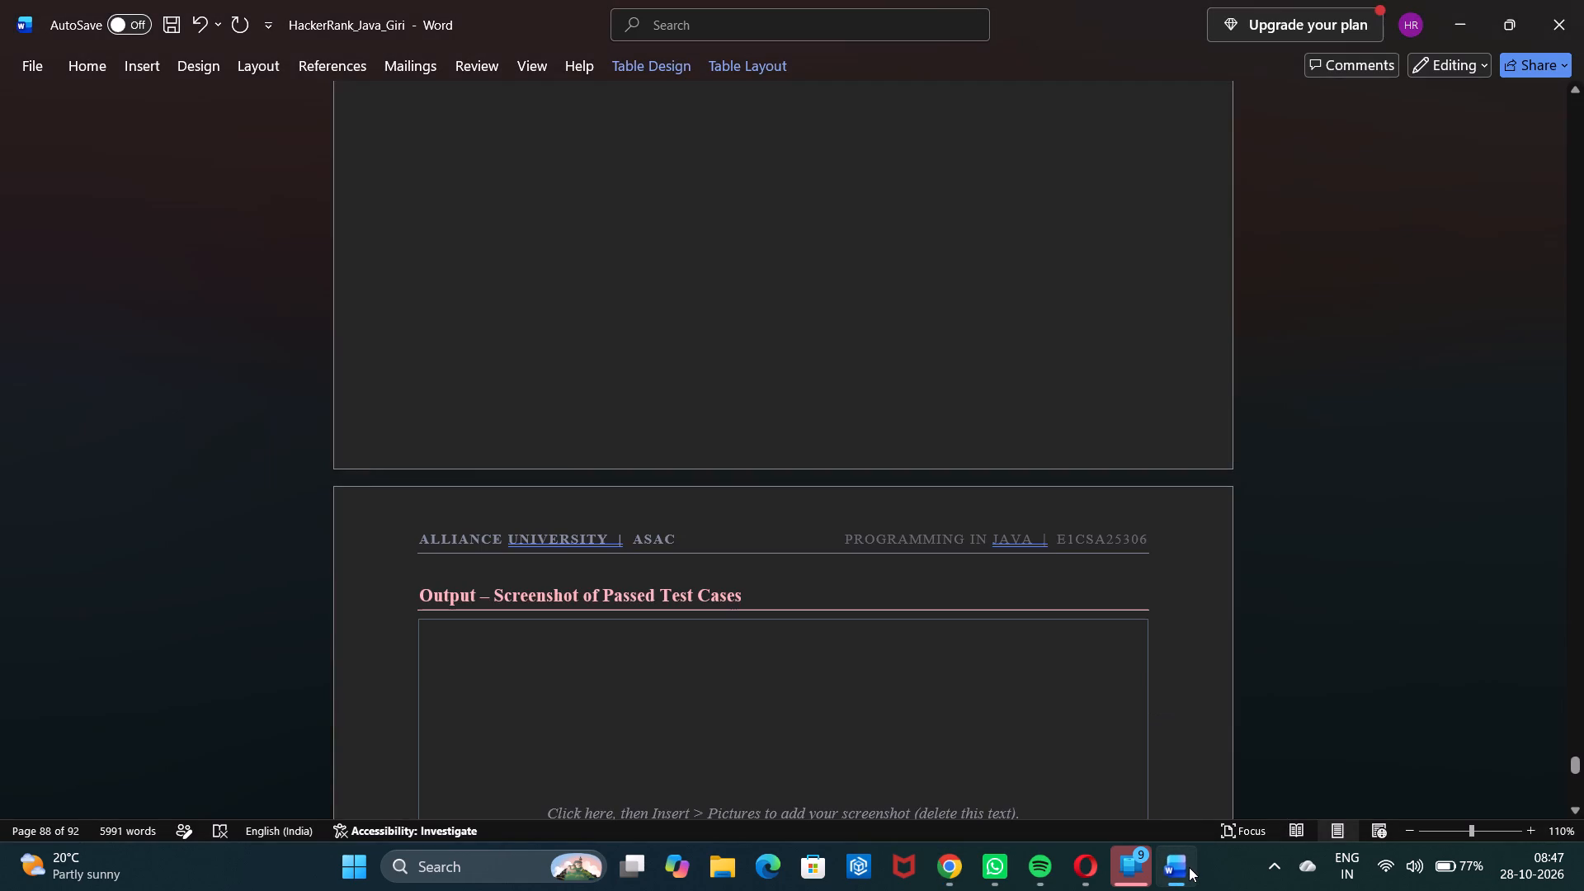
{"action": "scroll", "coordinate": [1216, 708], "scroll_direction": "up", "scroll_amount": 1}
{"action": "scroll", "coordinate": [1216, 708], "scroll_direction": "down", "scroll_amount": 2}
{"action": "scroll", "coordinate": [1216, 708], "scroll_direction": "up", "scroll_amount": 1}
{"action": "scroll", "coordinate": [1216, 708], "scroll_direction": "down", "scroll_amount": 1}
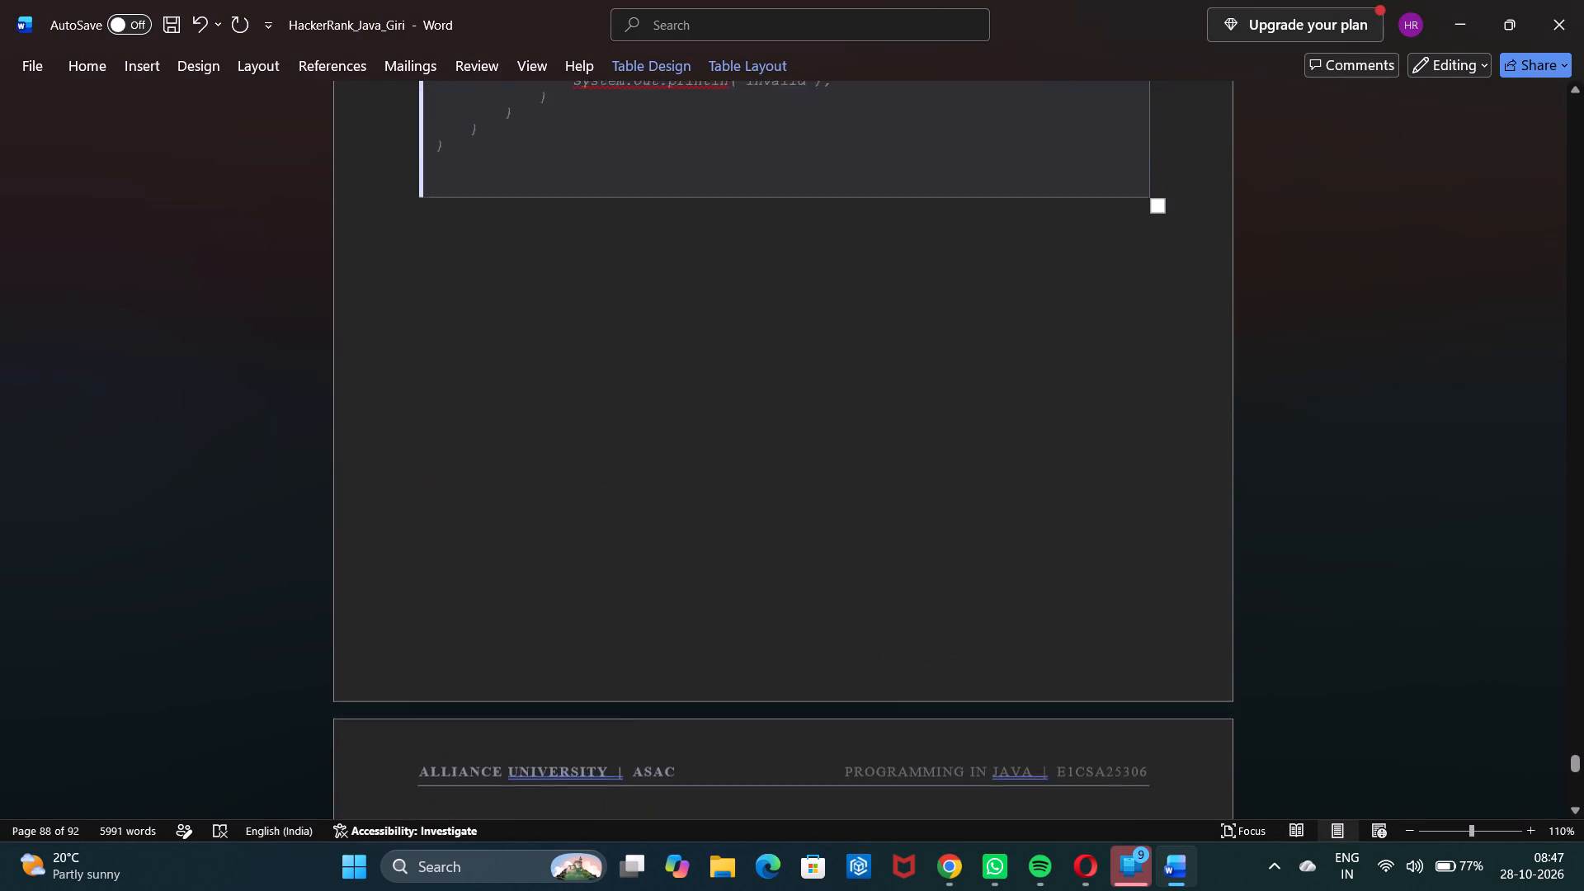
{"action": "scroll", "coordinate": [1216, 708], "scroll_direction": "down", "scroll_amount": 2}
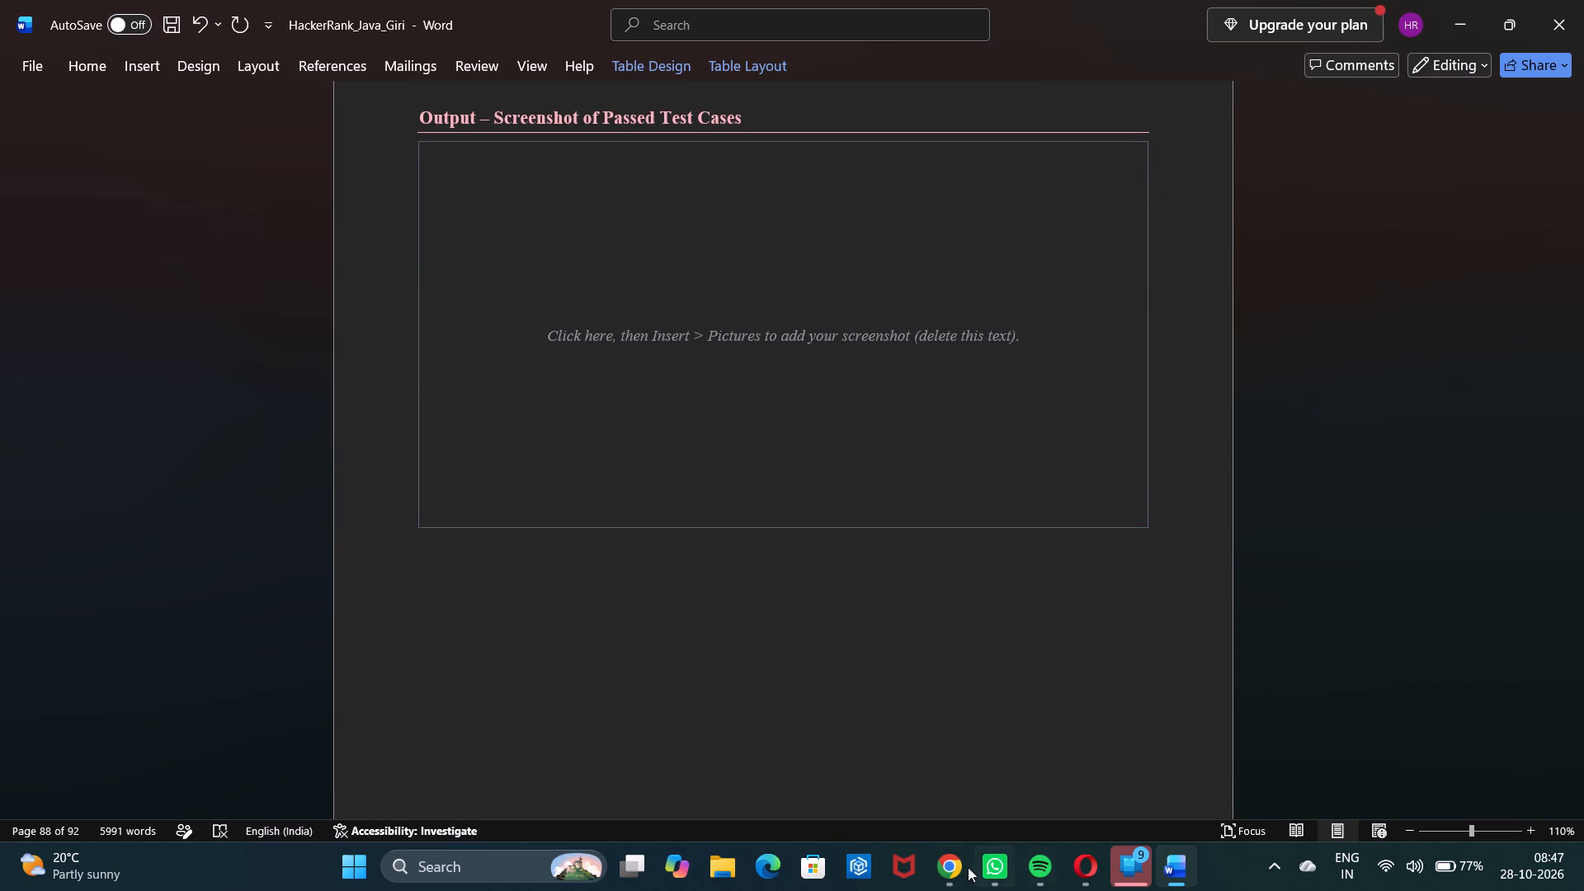
Switch to Chrome and capture a screenshot of the Valid Username challenge's Congratulations banner and passed test cases.
{"action": "left_click", "coordinate": [959, 867]}
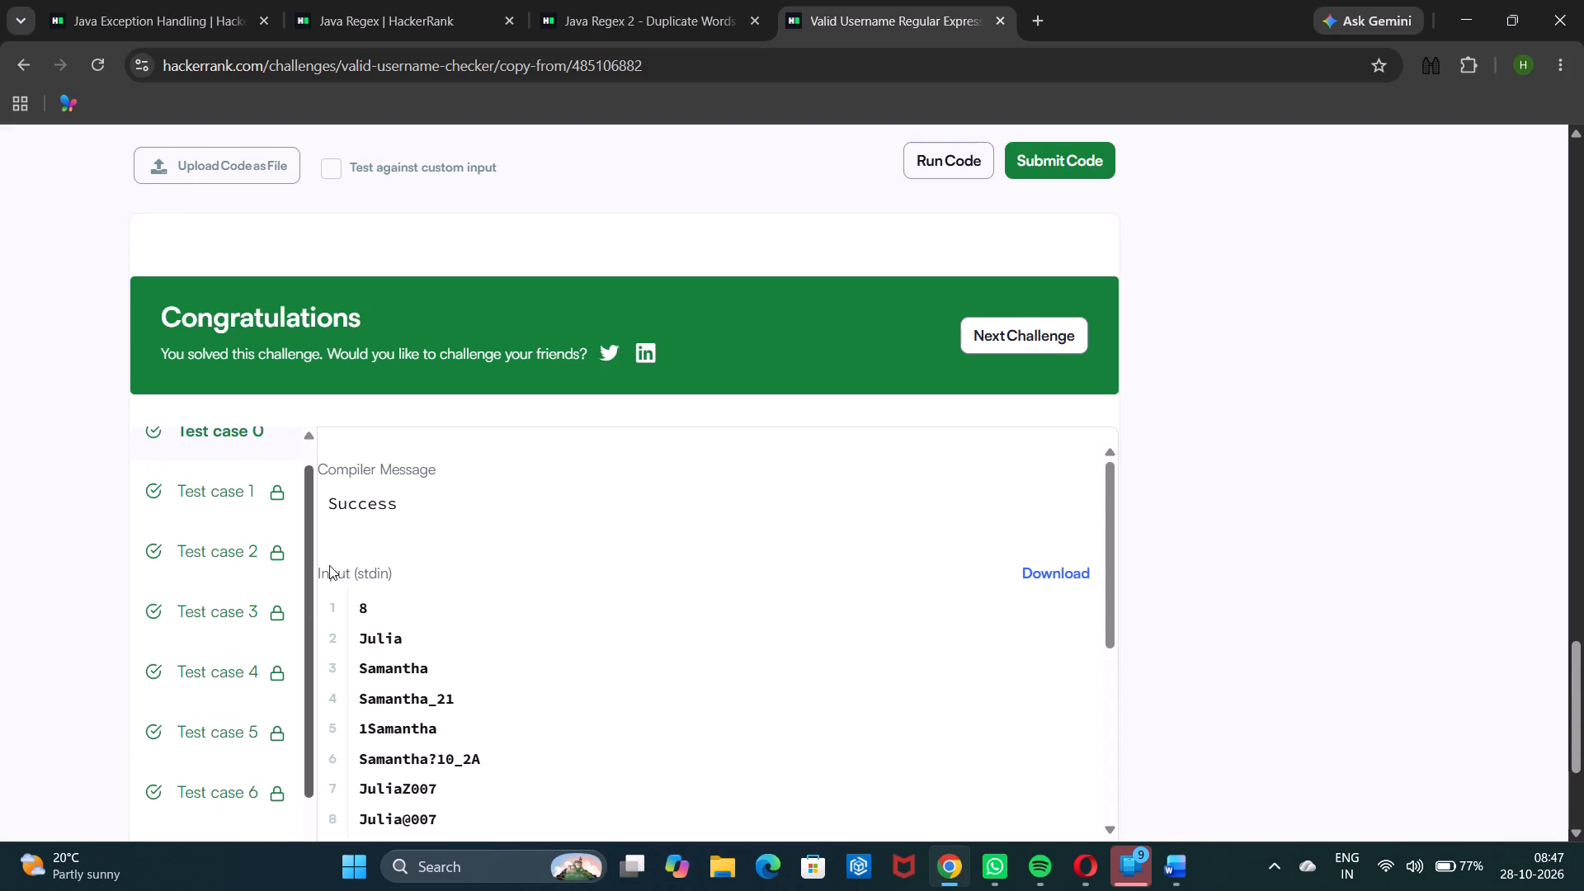
{"action": "scroll", "coordinate": [1154, 529], "scroll_direction": "down", "scroll_amount": 2}
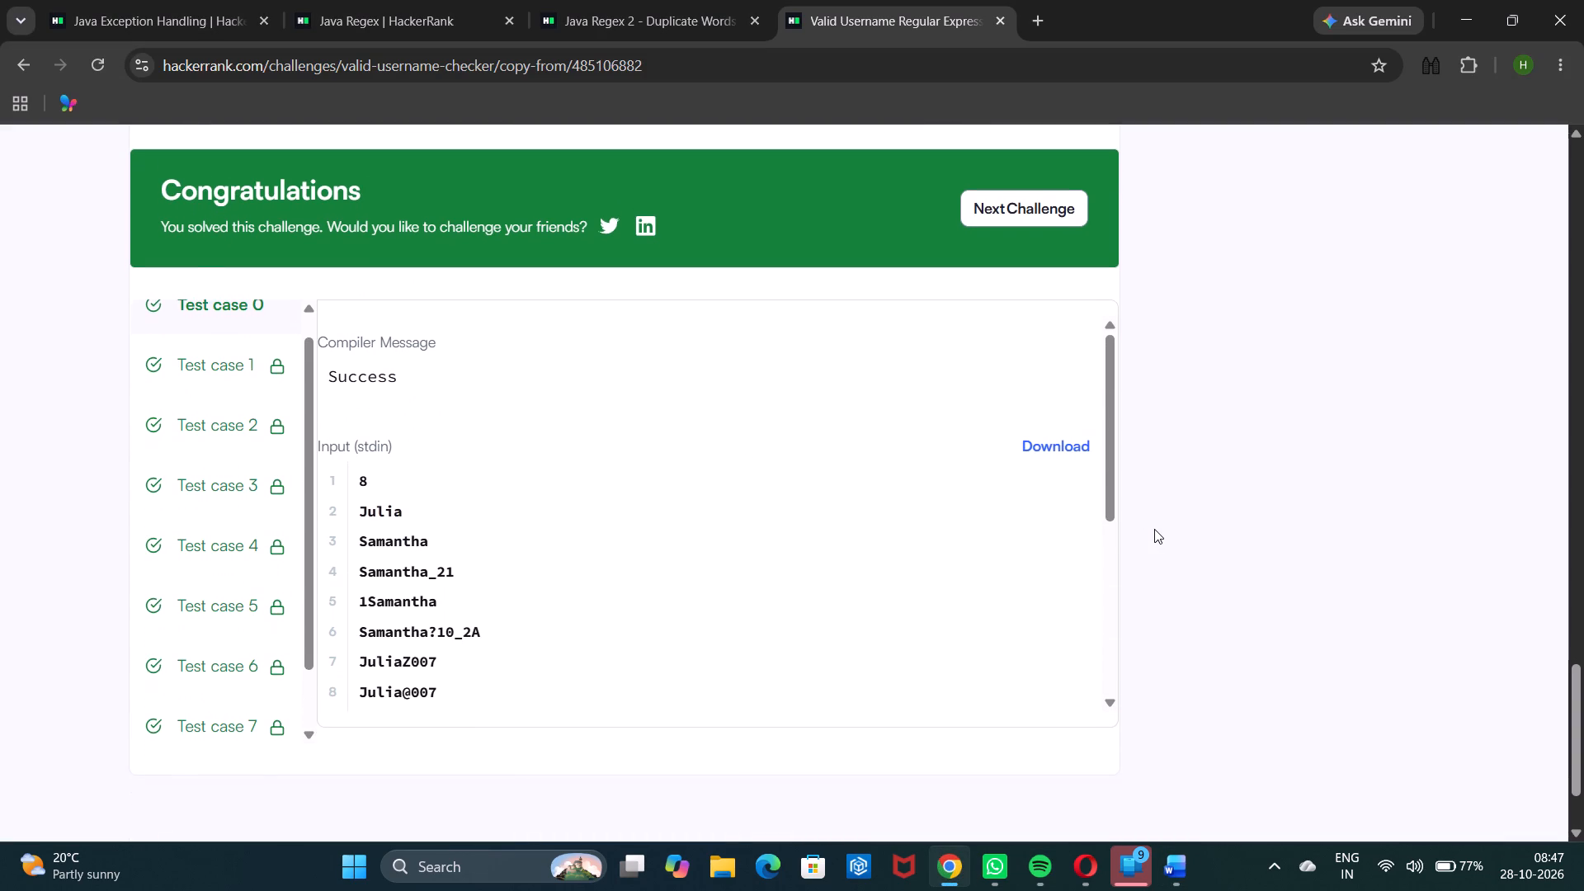
{"action": "key", "text": "shift+super+s"}
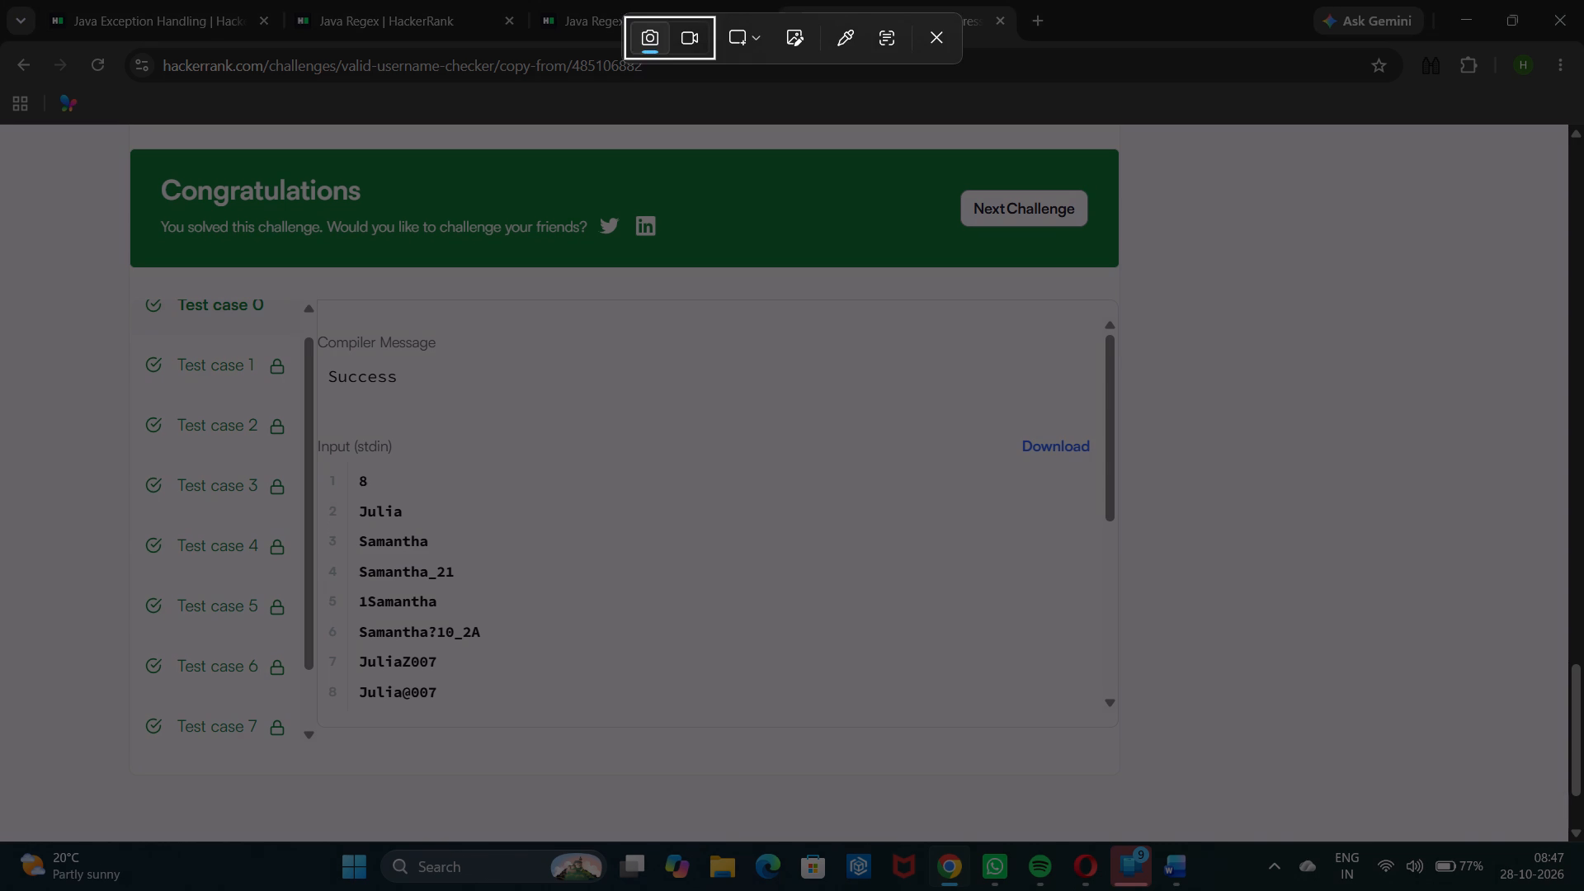
{"action": "left_click_drag", "start_coordinate": [102, 153], "coordinate": [1214, 661]}
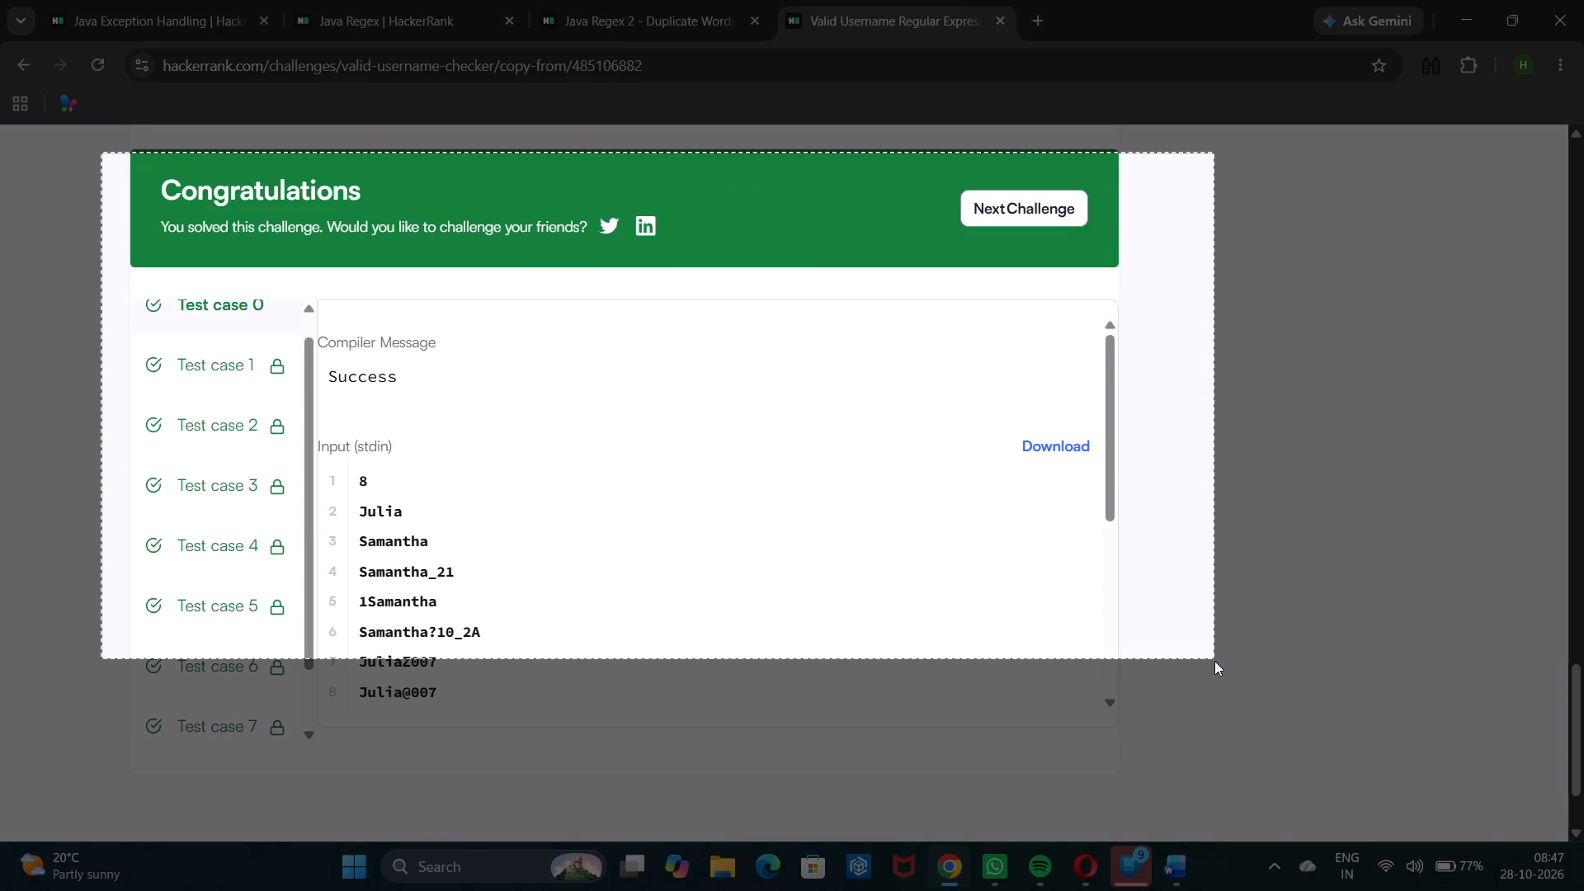
{"action": "left_click_drag", "start_coordinate": [1214, 661], "coordinate": [1148, 757]}
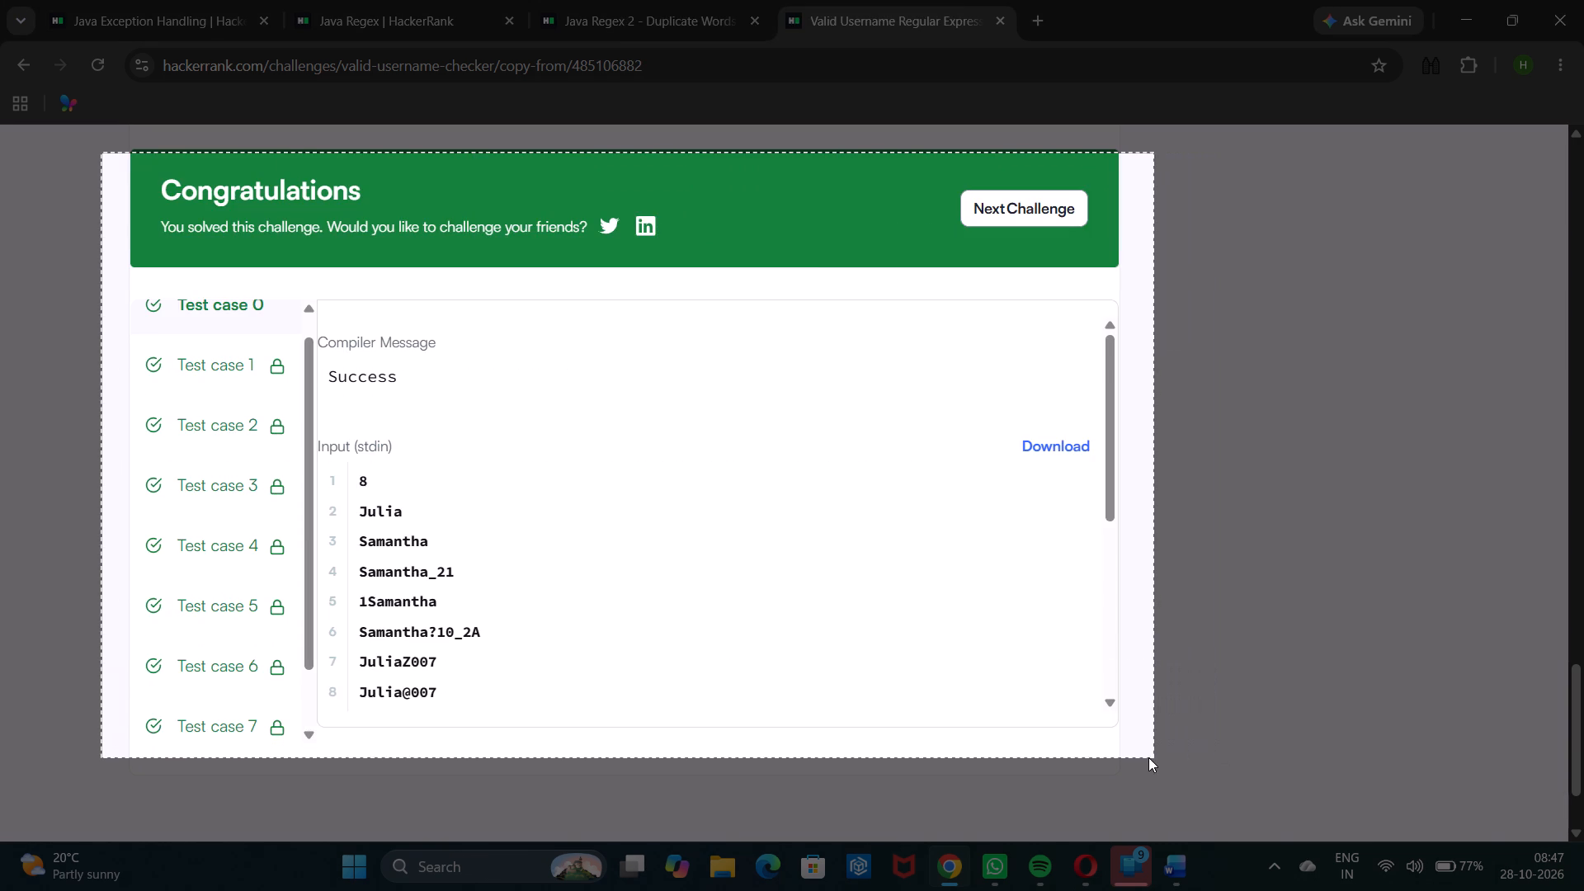
{"action": "left_click_drag", "start_coordinate": [1148, 757], "coordinate": [1139, 757]}
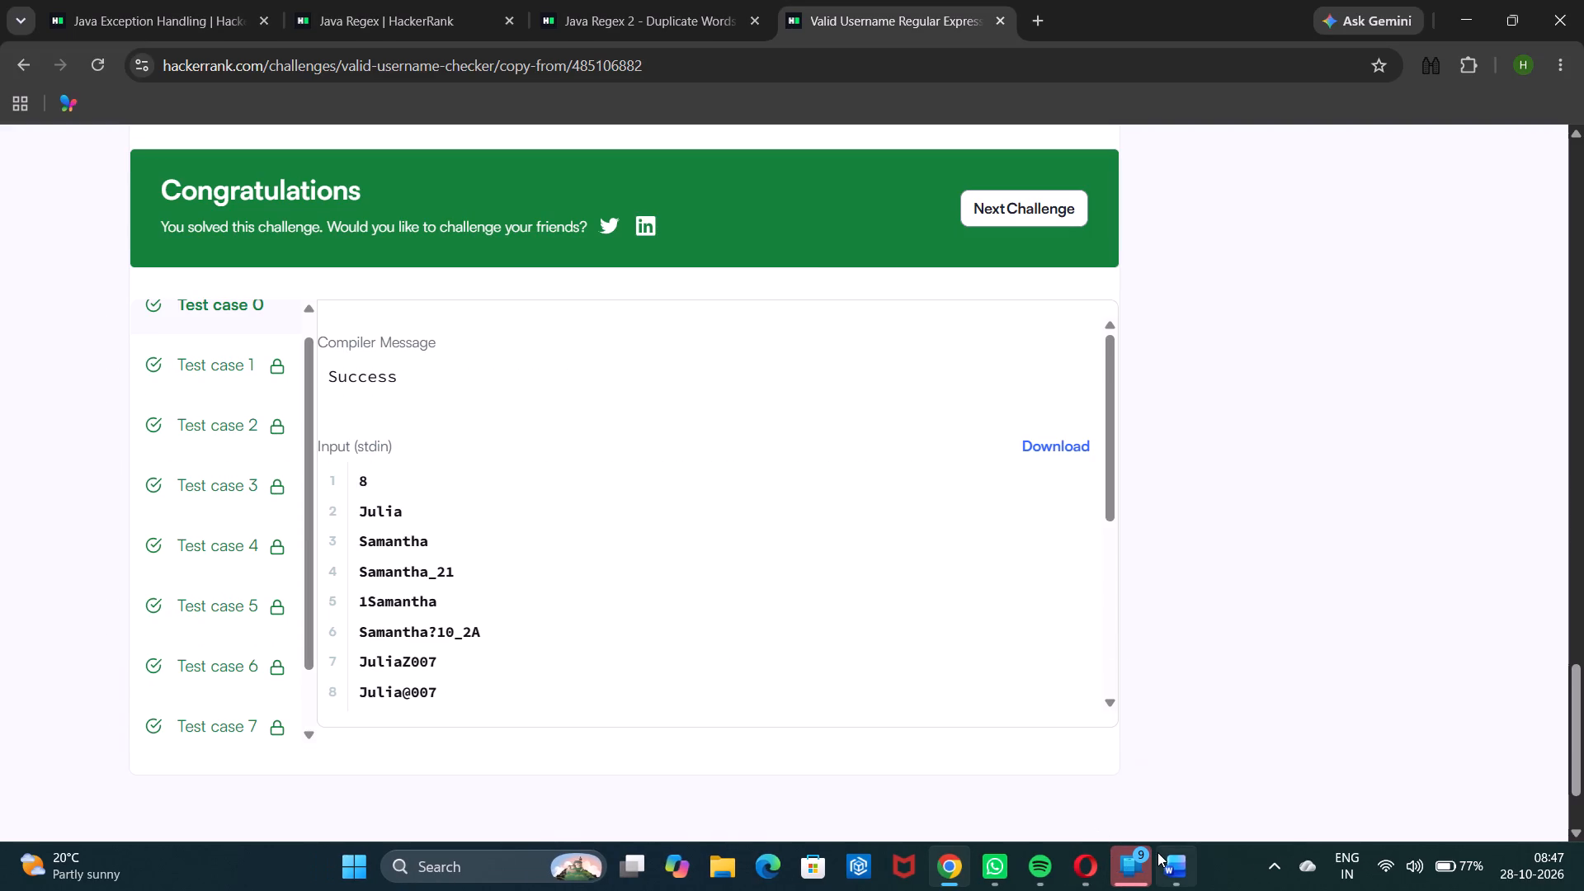
Switch to Word and replace the placeholder text in question 47's Output box with the captured screenshot.
{"action": "left_click", "coordinate": [1157, 852]}
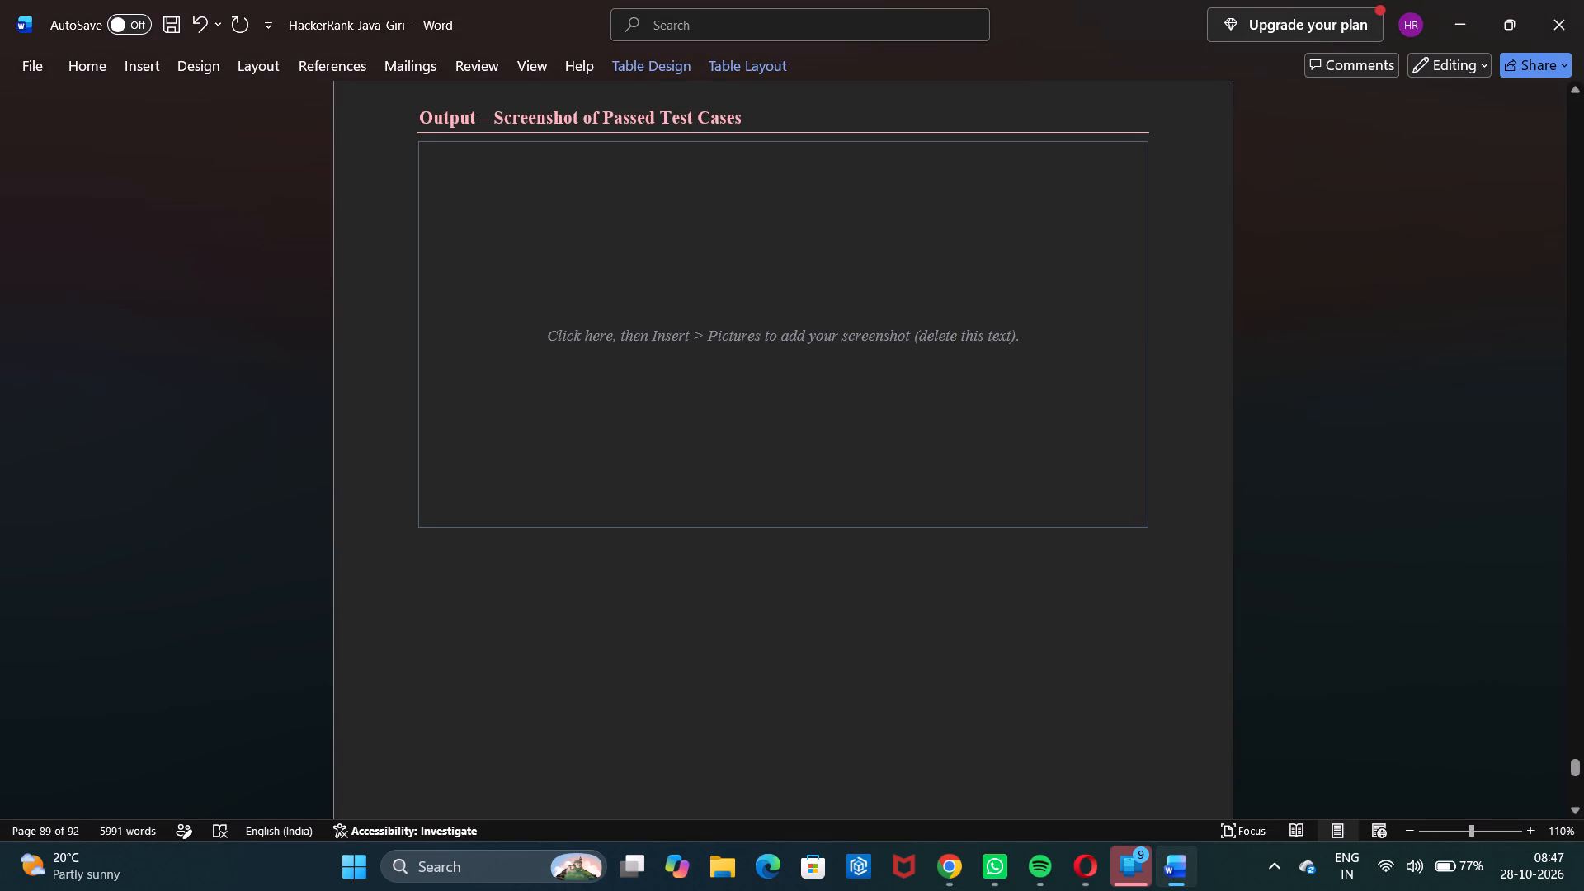
{"action": "left_click", "coordinate": [1017, 339]}
{"action": "left_click", "coordinate": [1030, 335]}
{"action": "left_click_drag", "start_coordinate": [1030, 335], "coordinate": [550, 334]}
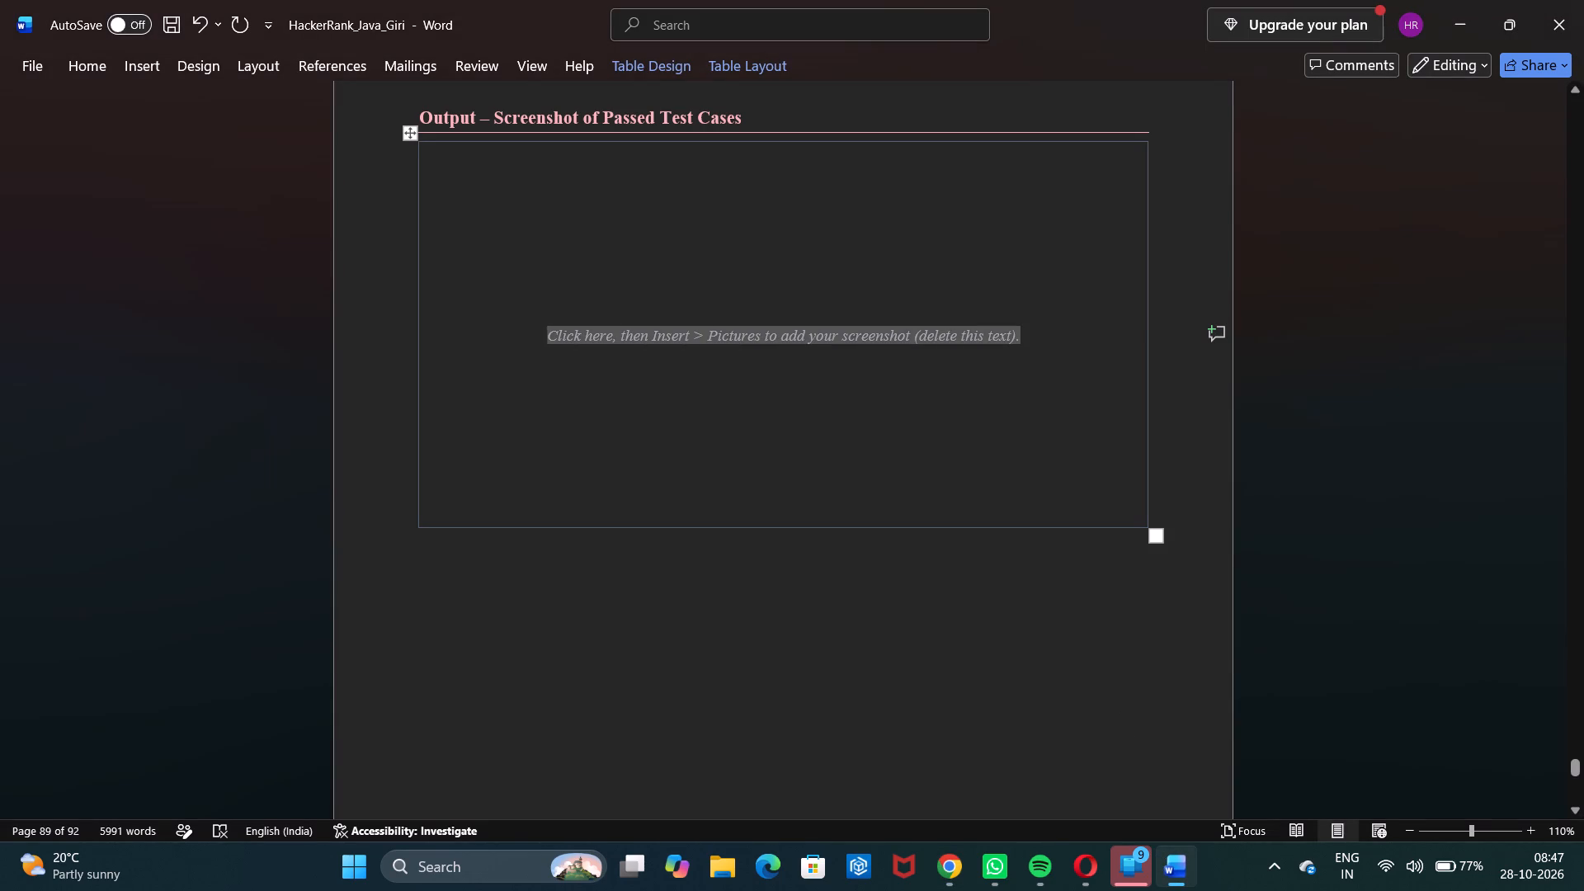
{"action": "key", "text": "ctrl+v"}
Open question 48's HackerRank link to the Tag Content Extractor challenge.
{"action": "scroll", "coordinate": [982, 758], "scroll_direction": "down", "scroll_amount": 7}
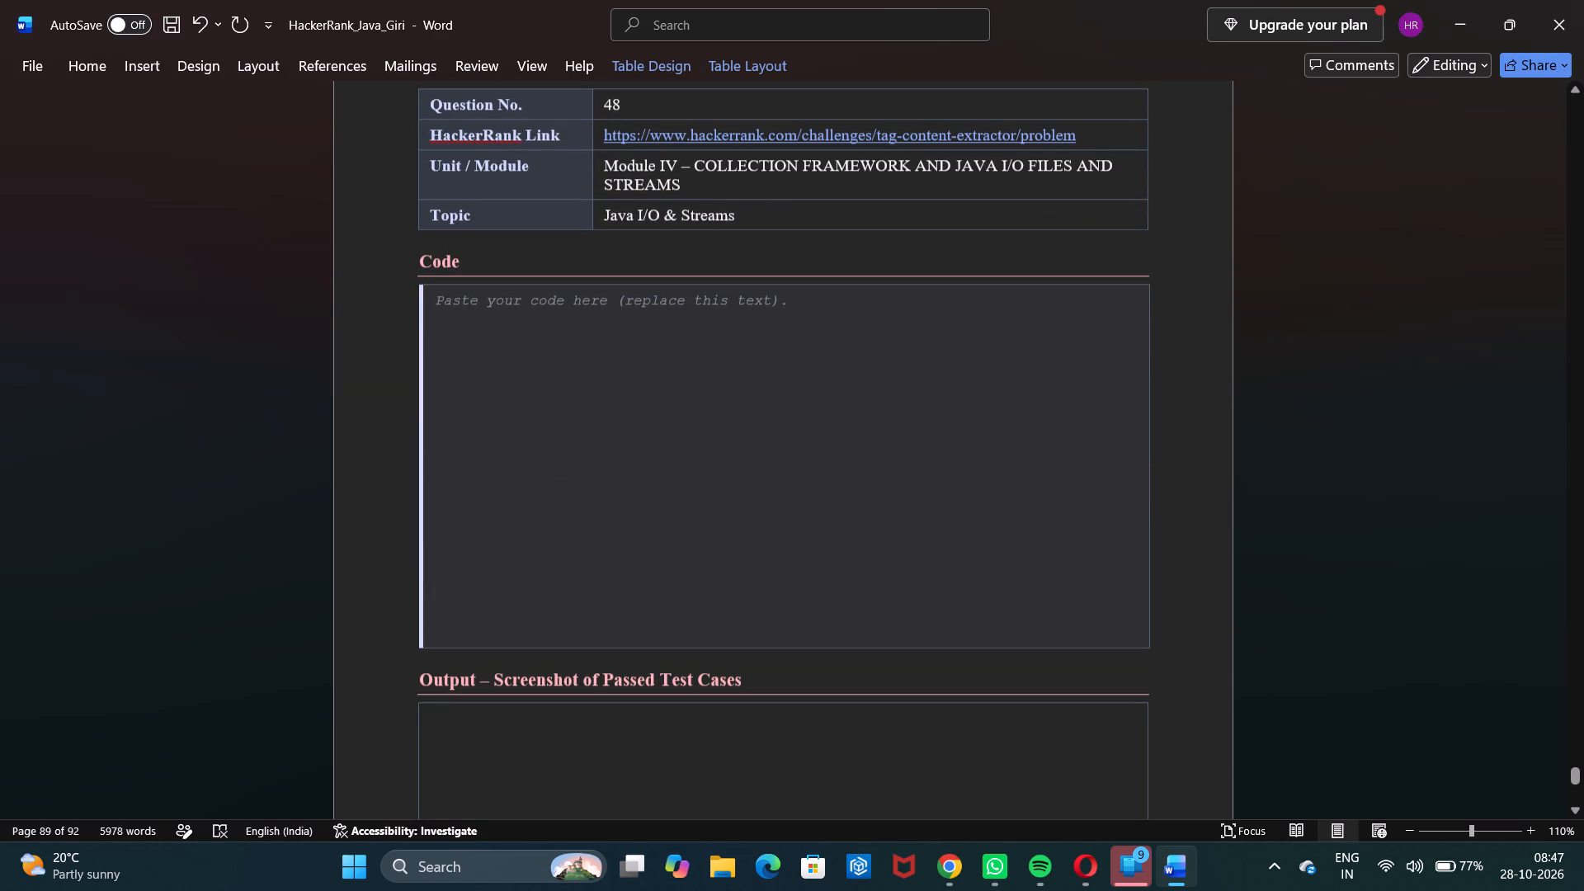
{"action": "left_click", "coordinate": [809, 134], "text": "ctrl"}
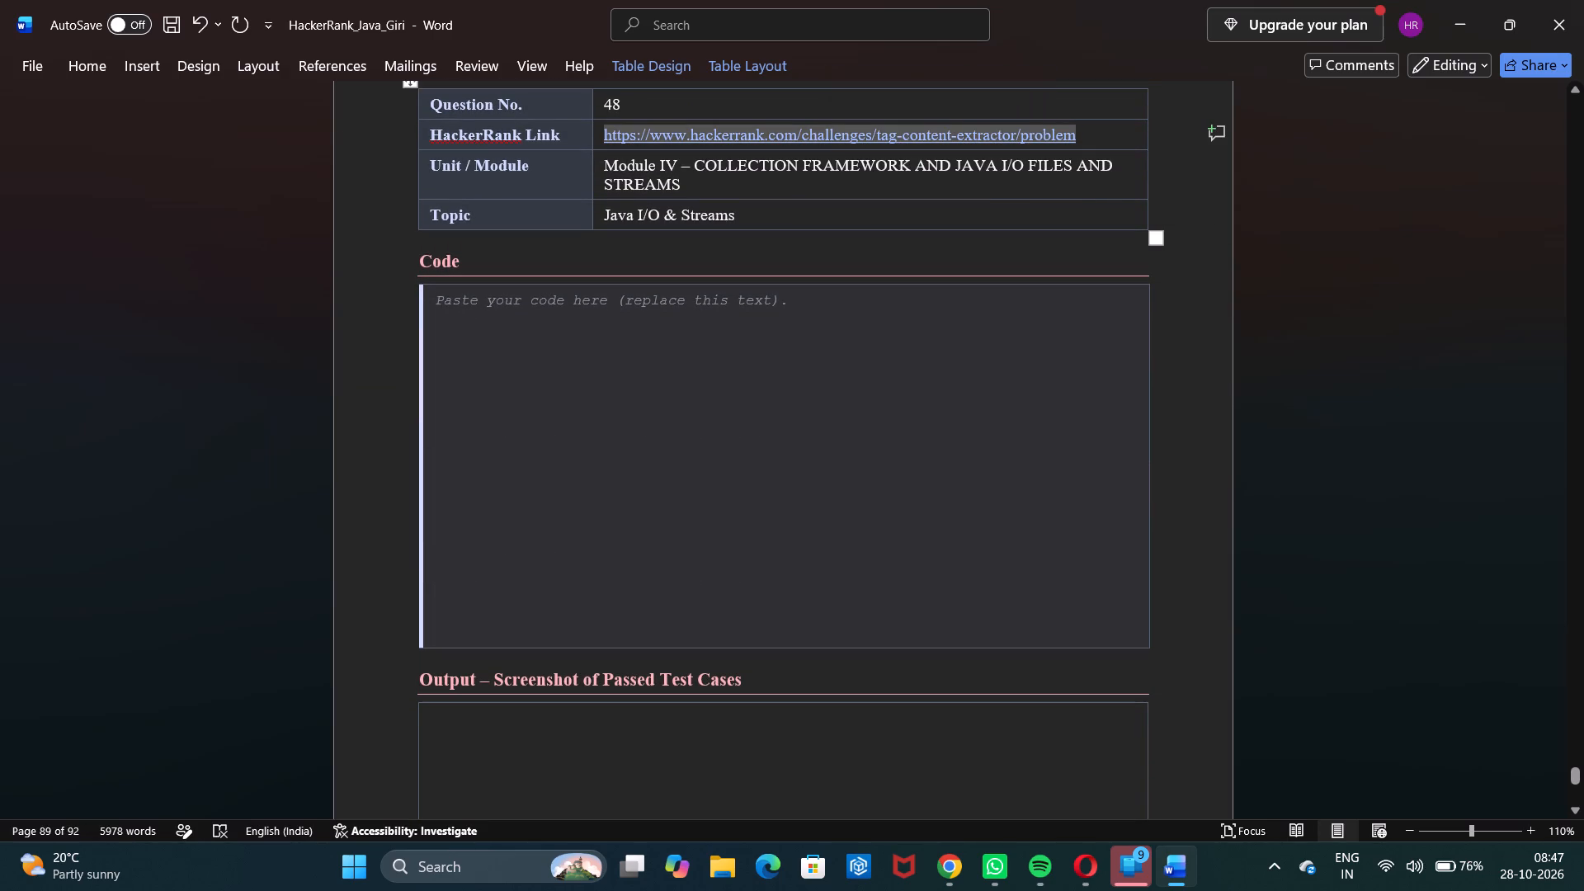
{"action": "left_click", "coordinate": [809, 134], "text": "ctrl"}
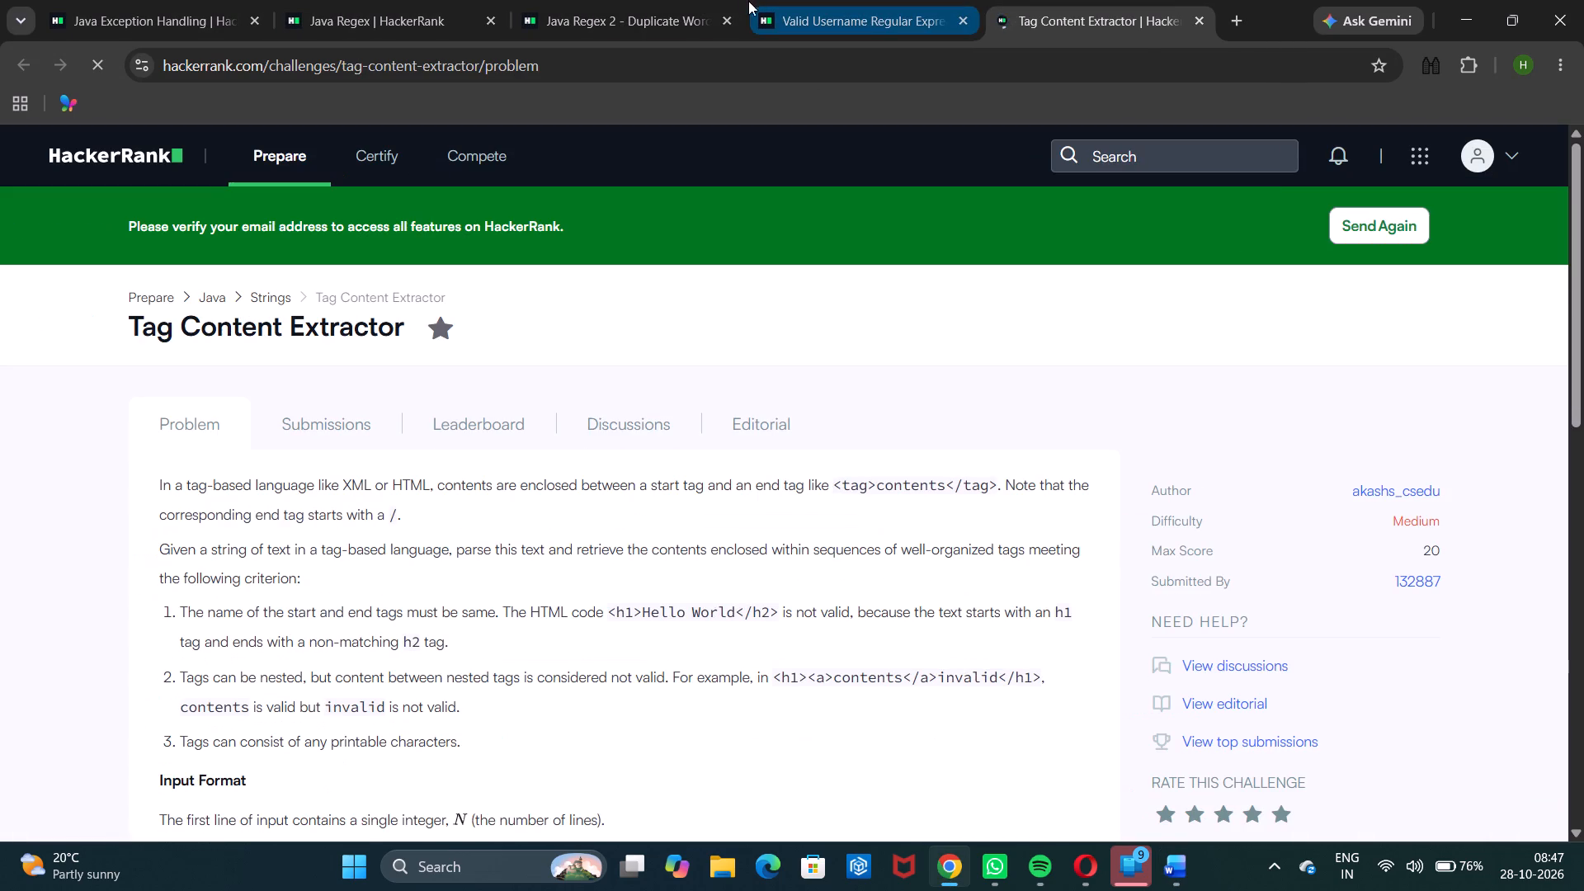
Close the browser tabs of the Java Regex 2 - Duplicate Words and Valid Username challenges.
{"action": "left_click", "coordinate": [728, 19]}
{"action": "left_click", "coordinate": [728, 19]}
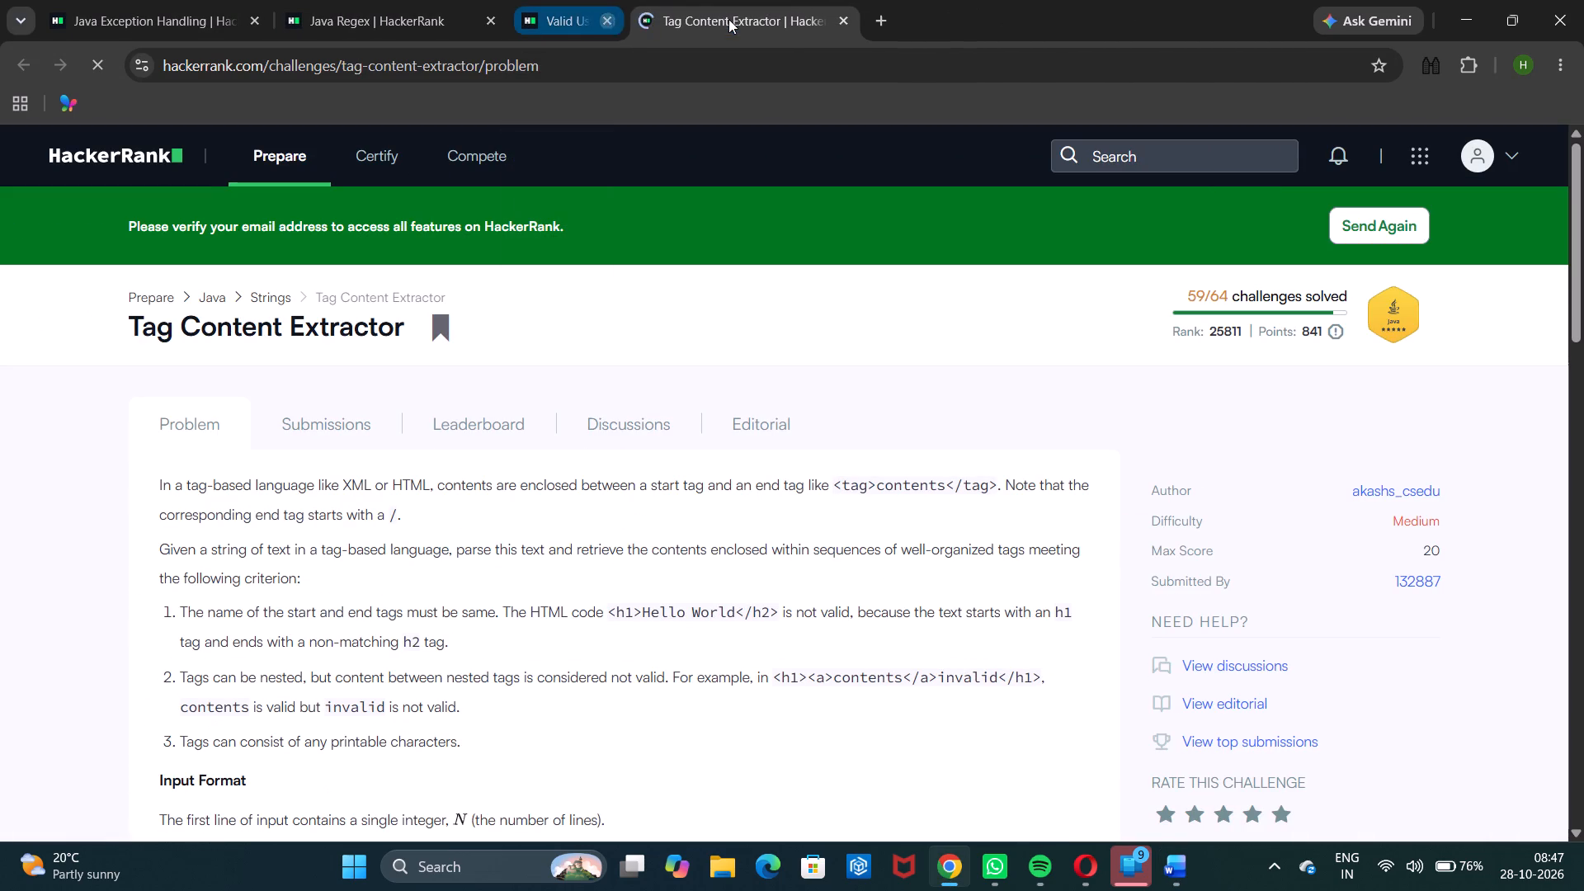
Open the accepted Java 15 submission for Tag Content Extractor in the editor and copy its entire code.
{"action": "left_click", "coordinate": [339, 421]}
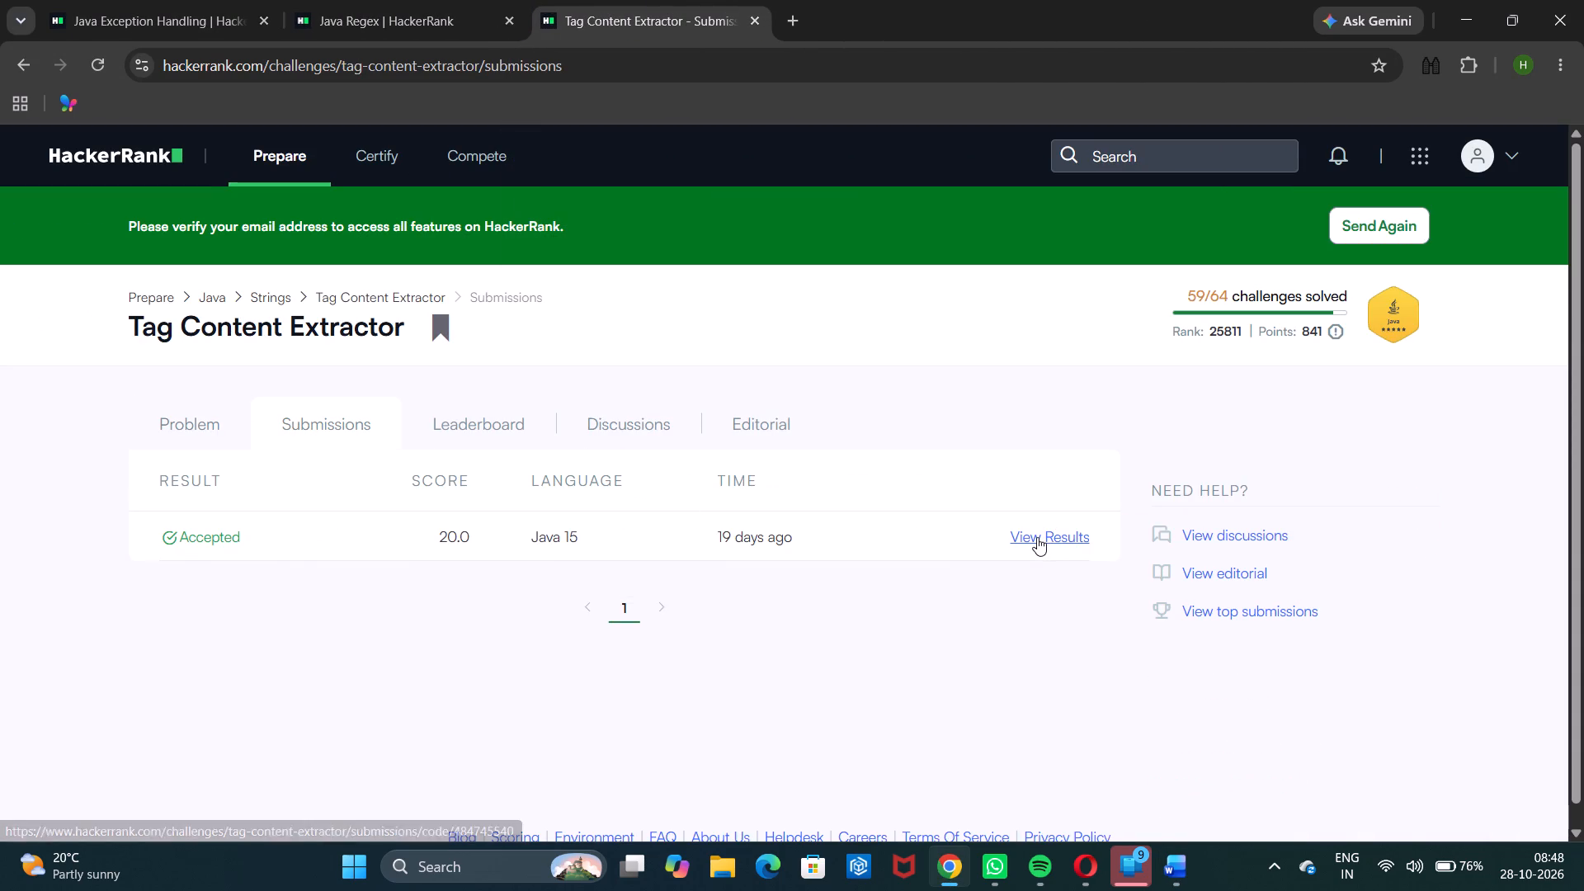
{"action": "left_click", "coordinate": [1037, 537]}
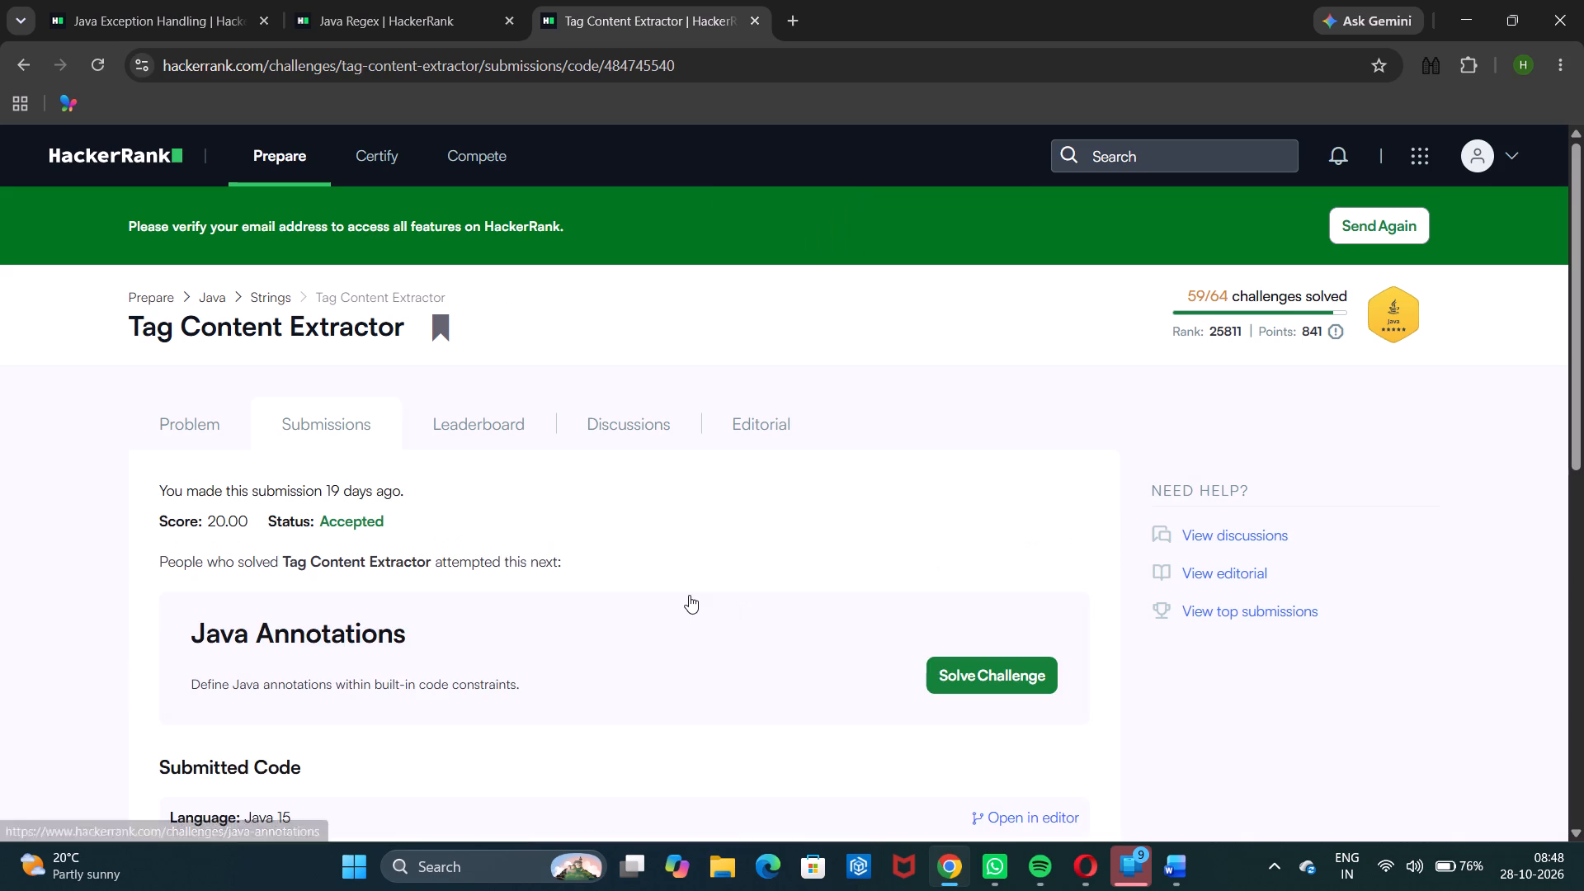
{"action": "scroll", "coordinate": [689, 595], "scroll_direction": "down", "scroll_amount": 6}
{"action": "scroll", "coordinate": [689, 595], "scroll_direction": "up", "scroll_amount": 3}
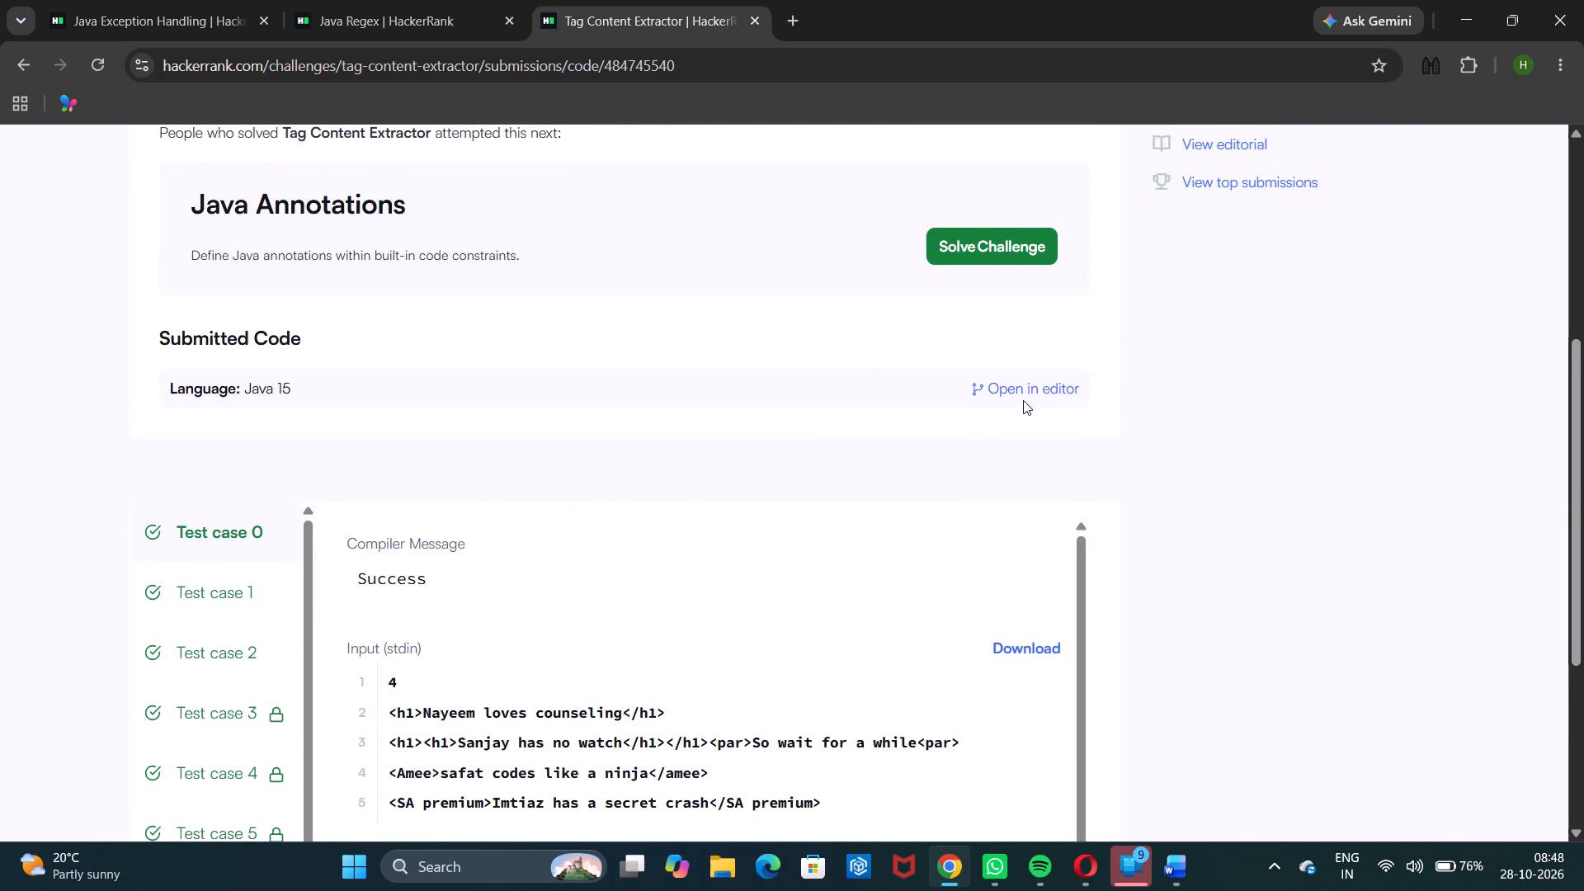
{"action": "left_click", "coordinate": [1021, 394]}
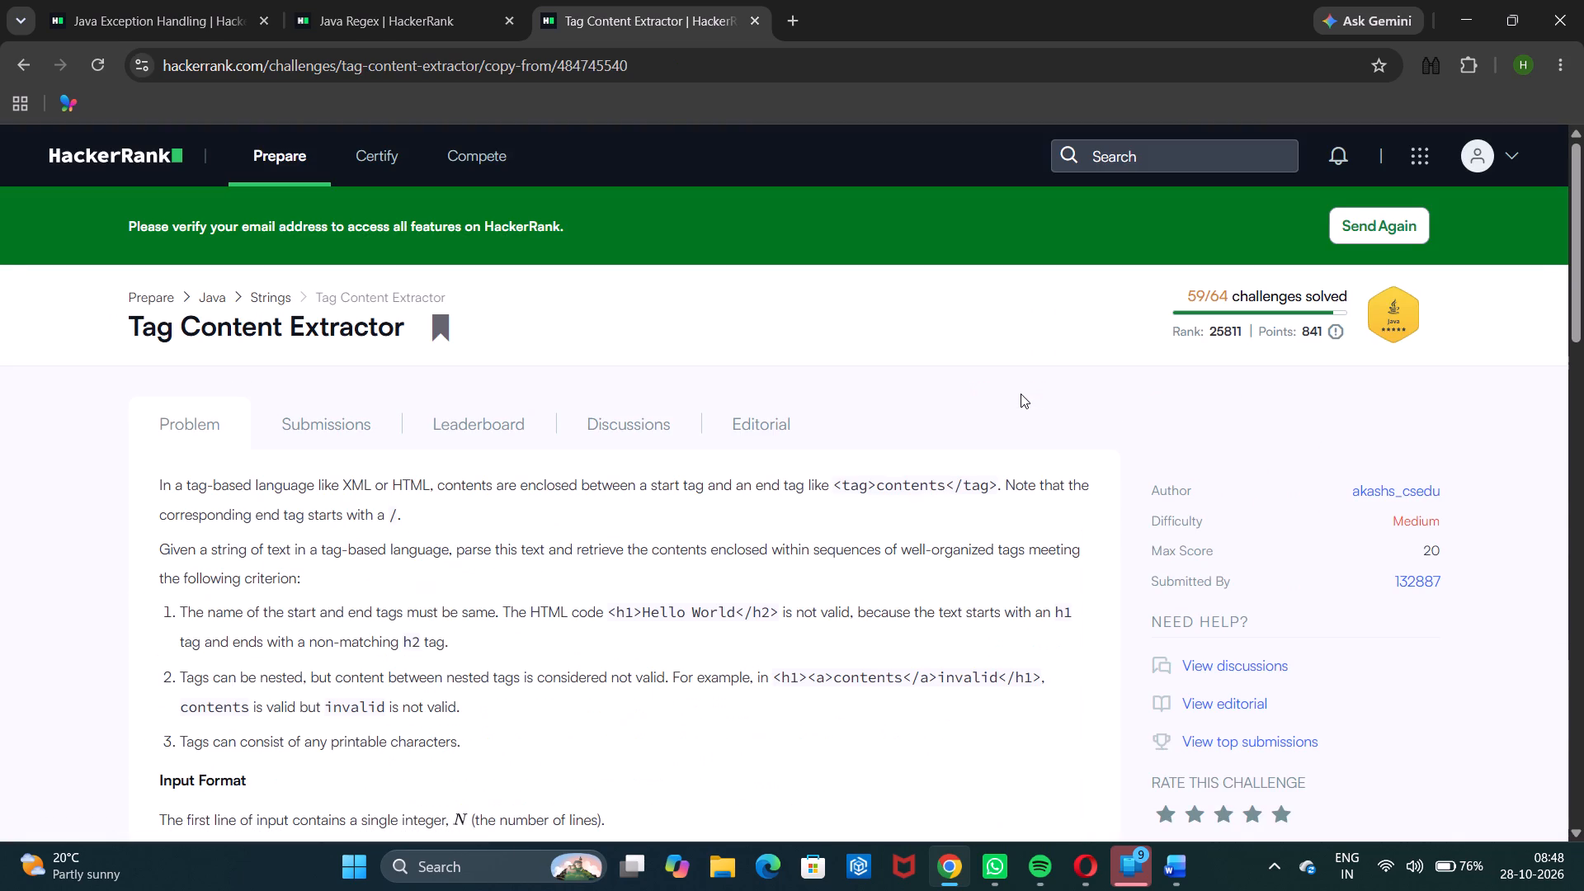
{"action": "scroll", "coordinate": [654, 647], "scroll_direction": "down", "scroll_amount": 9}
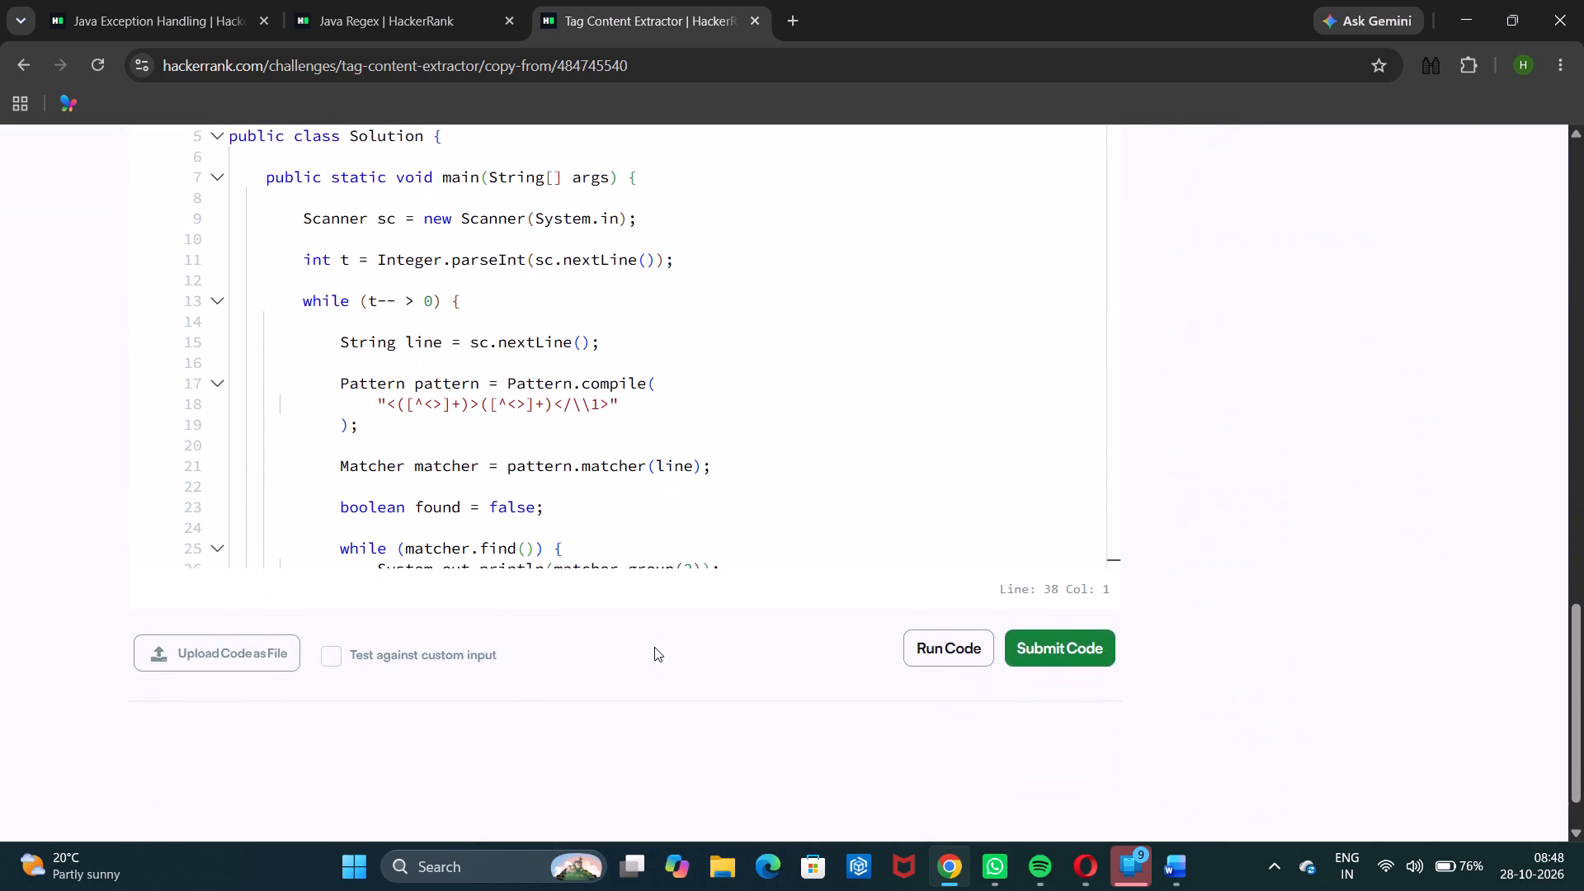
{"action": "scroll", "coordinate": [654, 647], "scroll_direction": "down", "scroll_amount": 1}
{"action": "scroll", "coordinate": [577, 422], "scroll_direction": "down", "scroll_amount": 8}
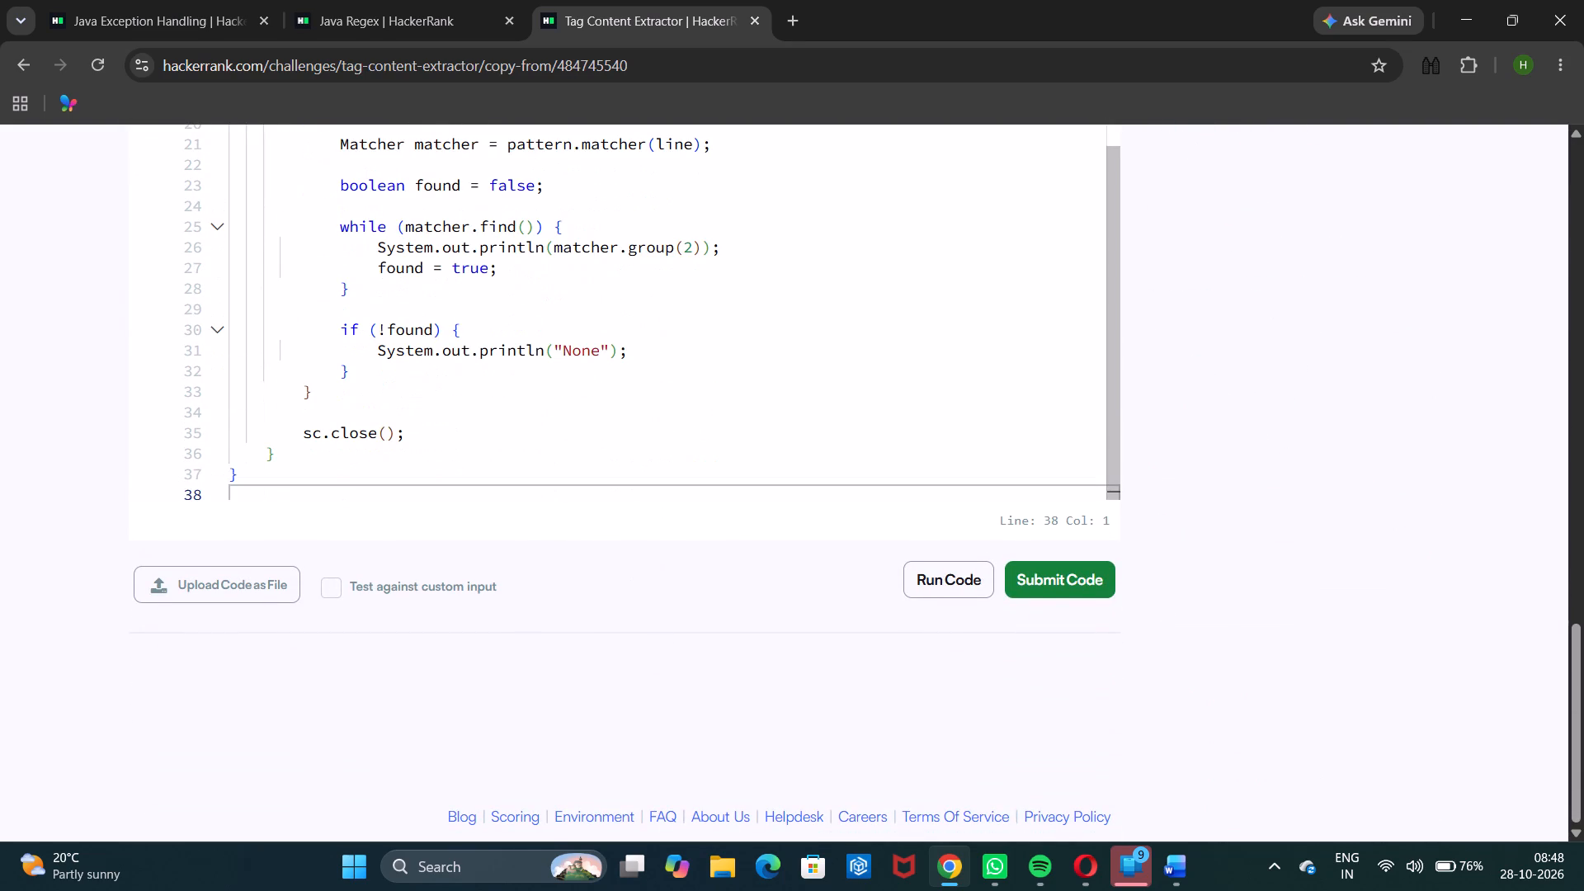
{"action": "left_click", "coordinate": [298, 480]}
{"action": "key", "text": "ctrl+a"}
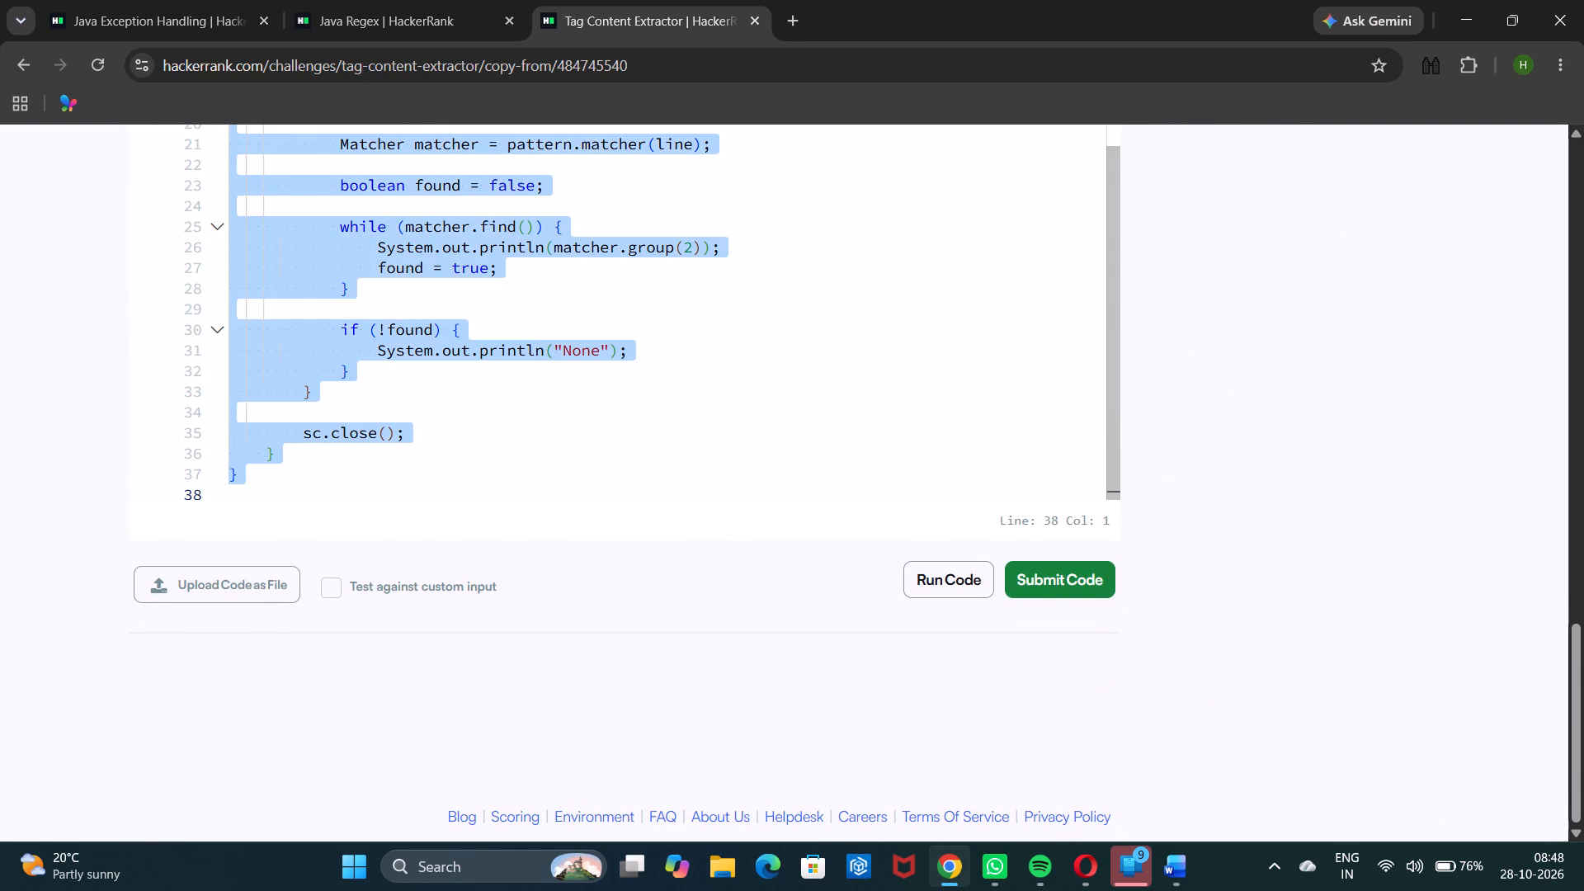
{"action": "key", "text": "ctrl+c"}
{"action": "key", "text": "ctrl+c"}
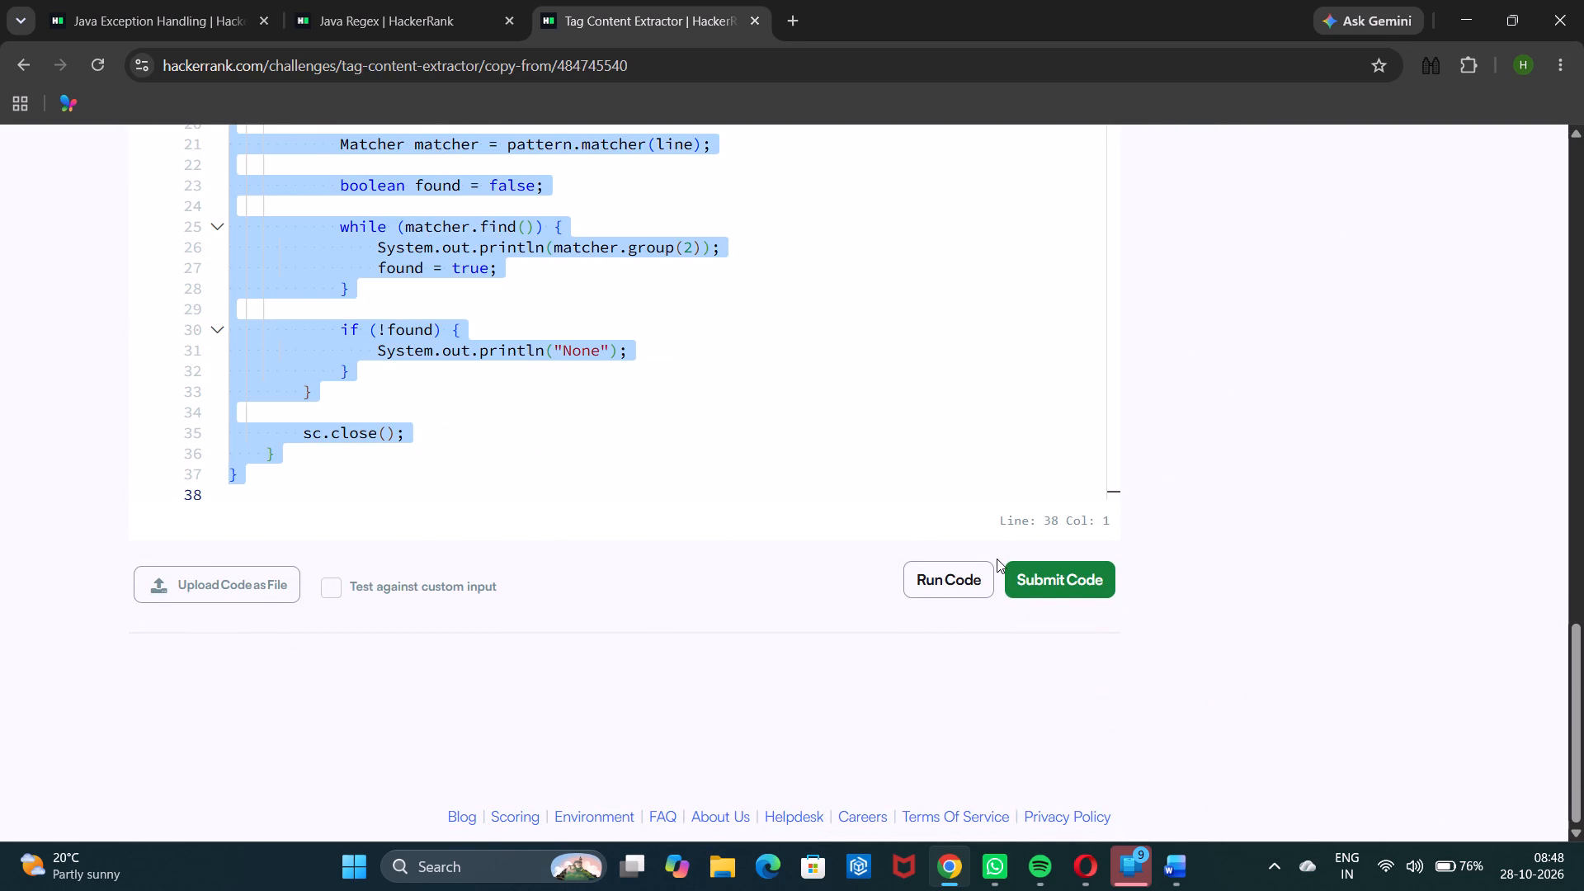
Submit the Tag Content Extractor code.
{"action": "left_click", "coordinate": [1039, 571]}
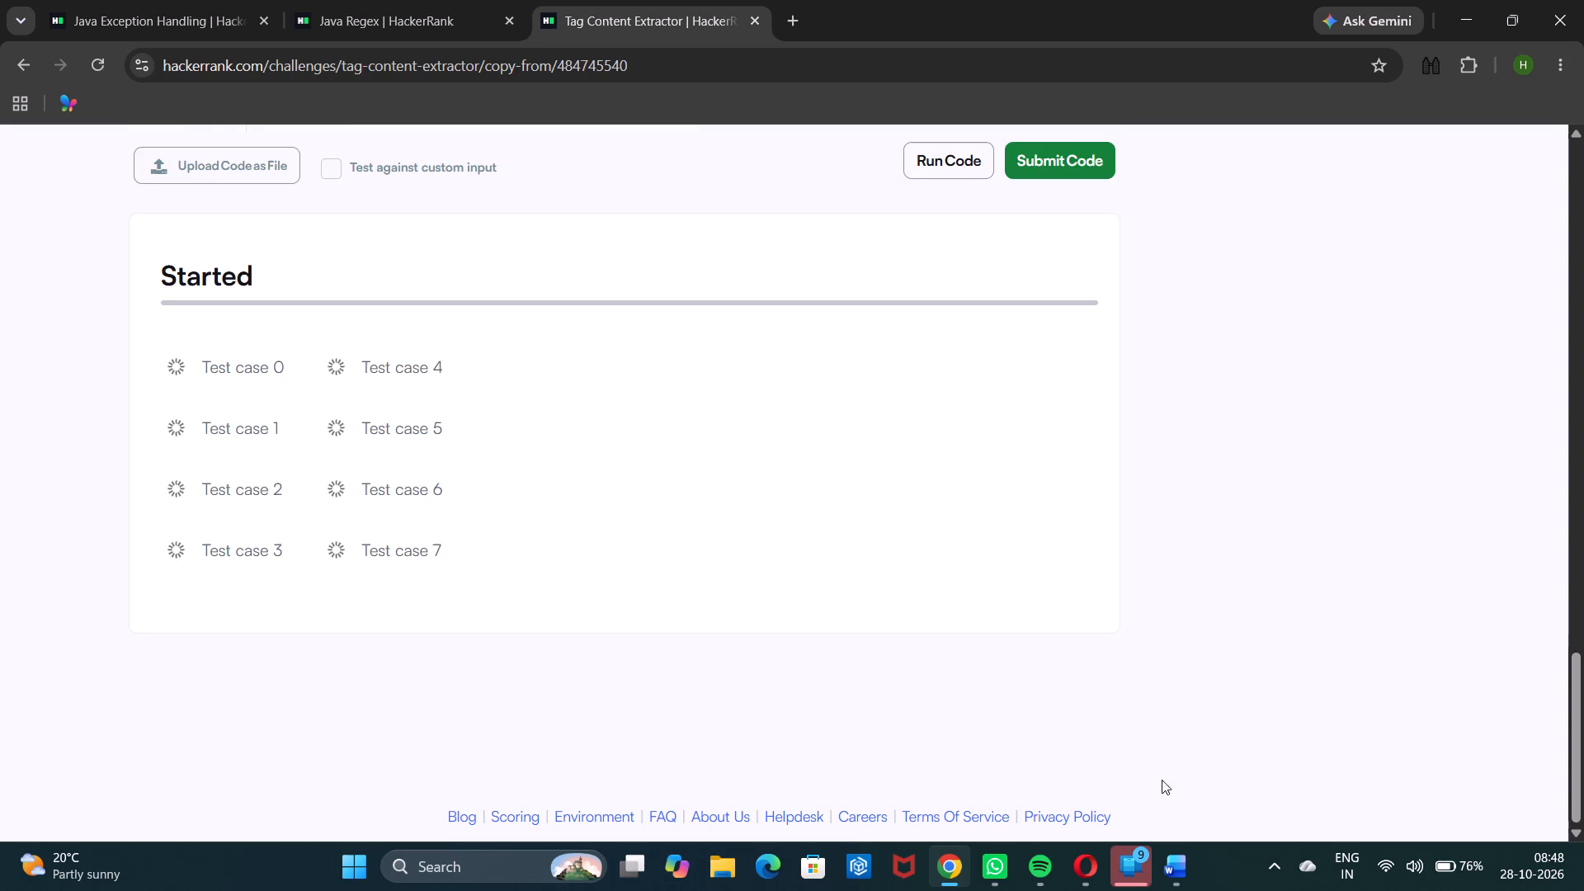
Switch to Word and replace the placeholder text in question 48's Code box with the copied code.
{"action": "left_click", "coordinate": [1172, 865]}
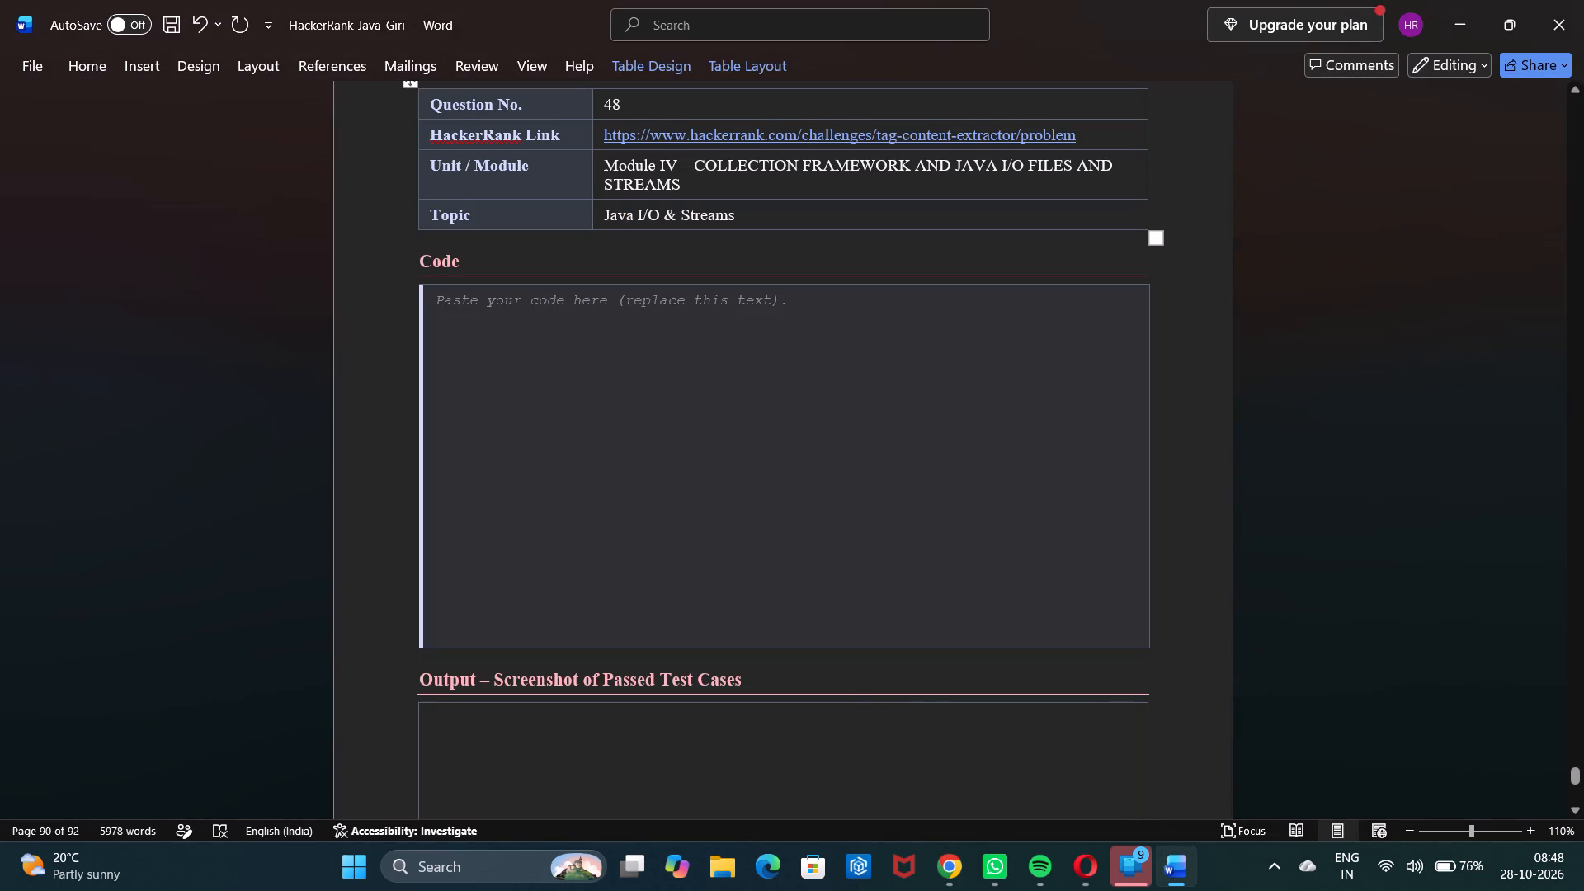
{"action": "left_click", "coordinate": [815, 310]}
{"action": "left_click_drag", "start_coordinate": [815, 310], "coordinate": [470, 284]}
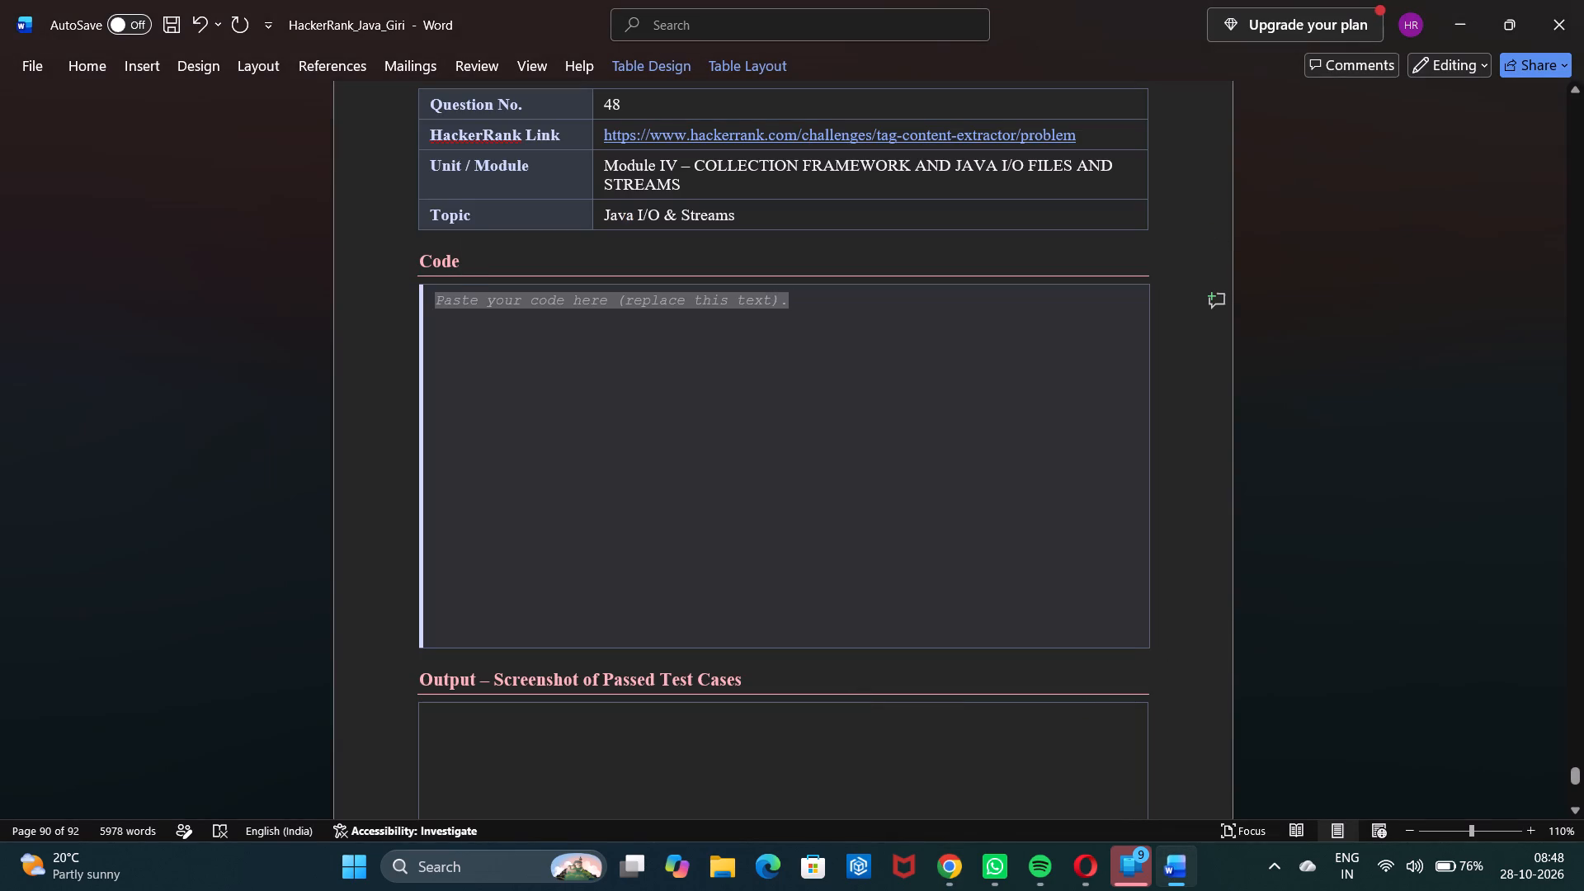
{"action": "left_click_drag", "start_coordinate": [470, 284], "coordinate": [448, 298]}
{"action": "key", "text": "ctrl+v"}
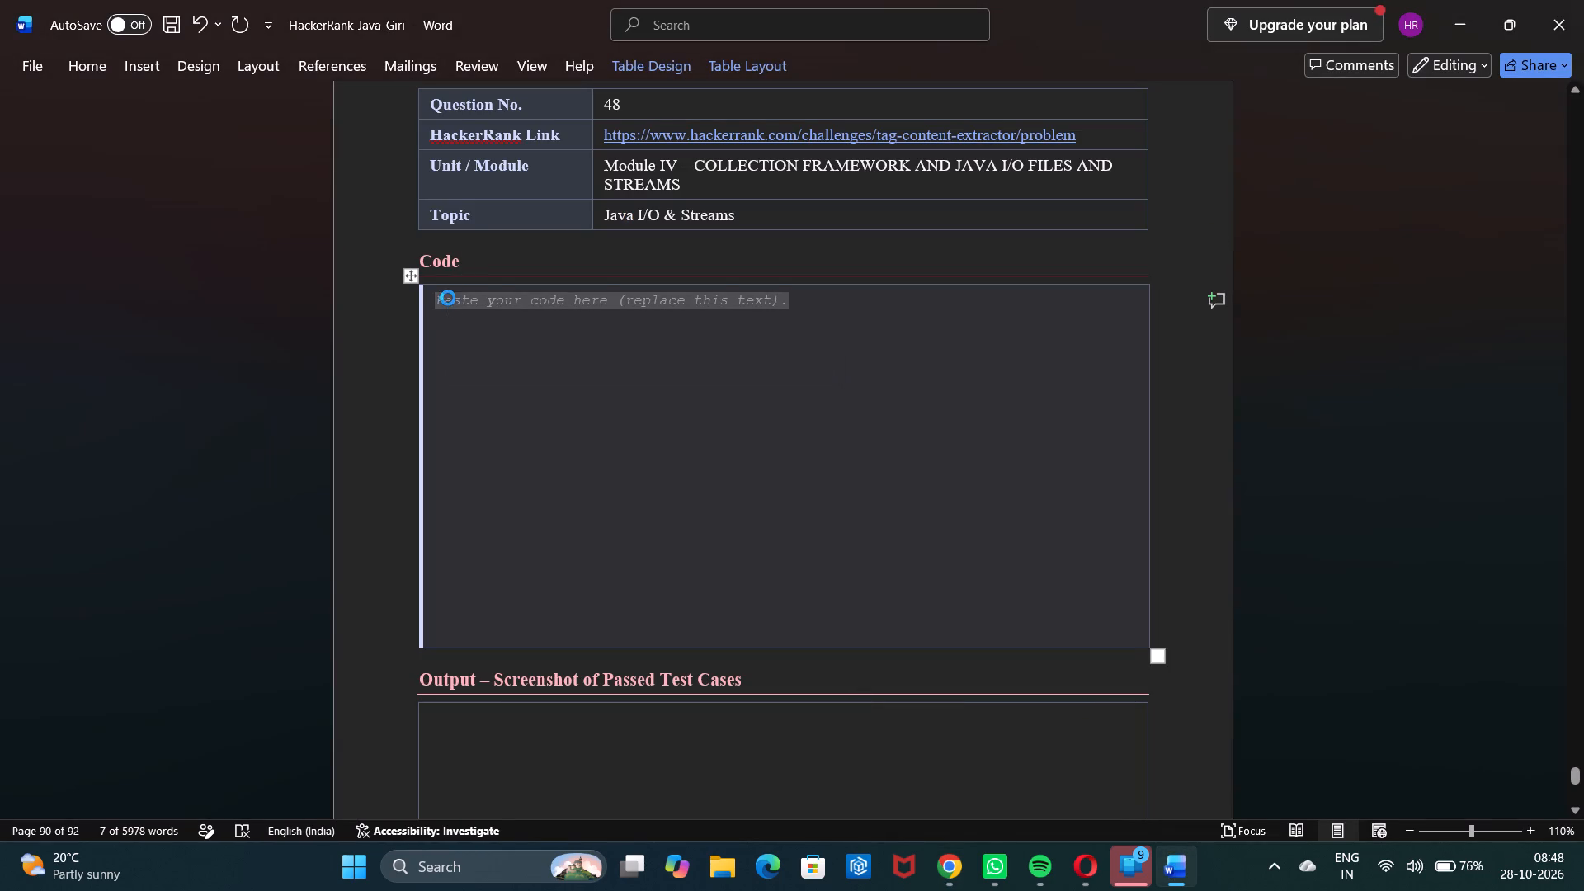
Switch to Chrome and capture a screenshot of Tag Content Extractor's Congratulations banner and passed test cases.
{"action": "left_click", "coordinate": [954, 872]}
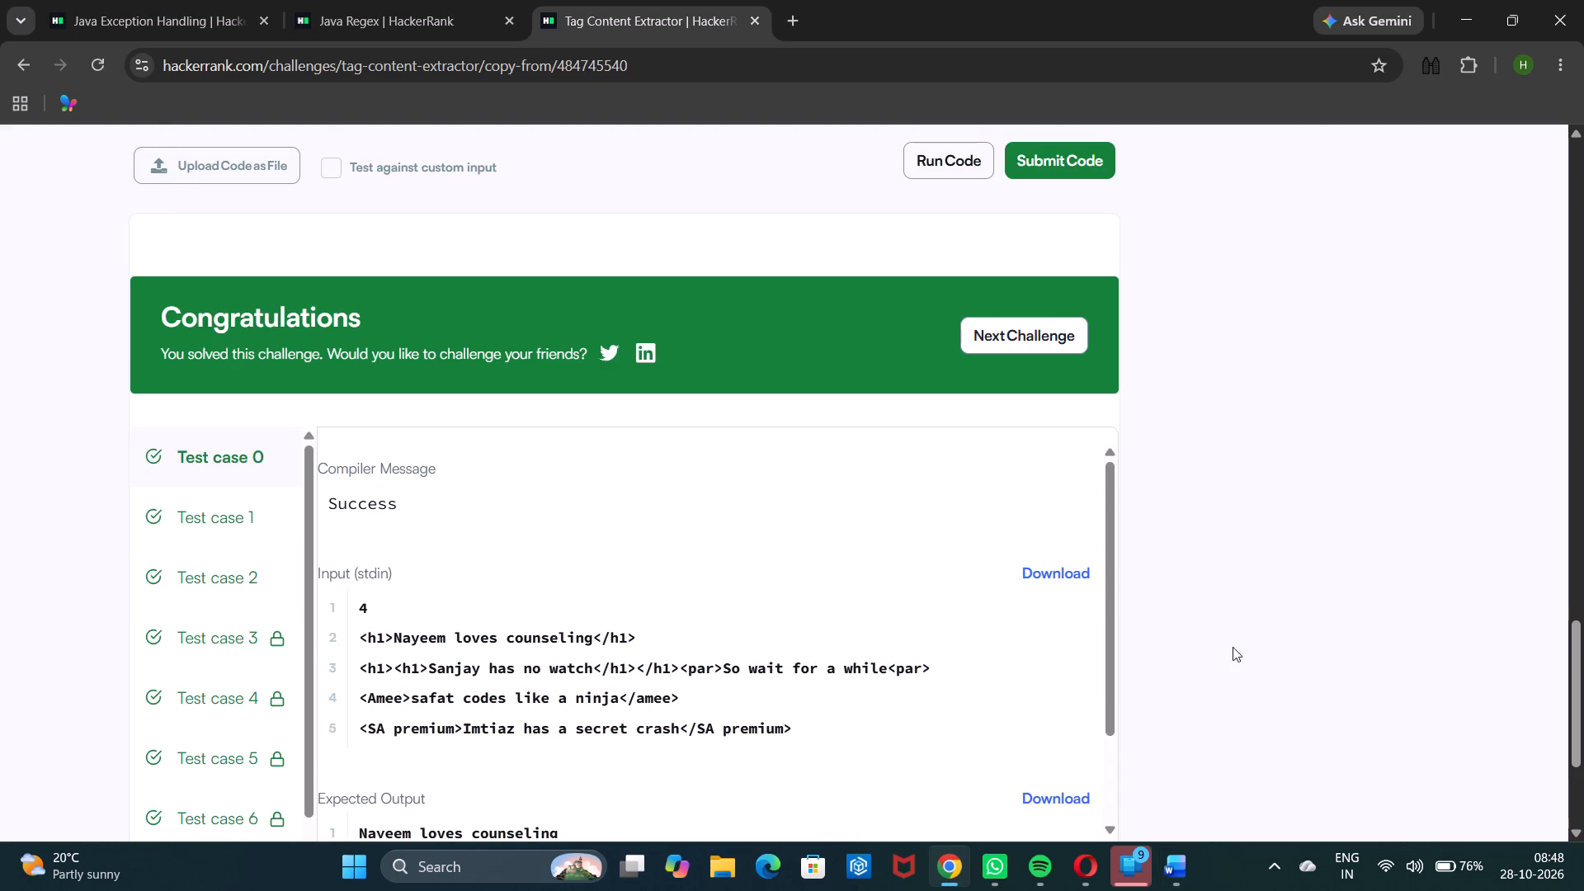
{"action": "scroll", "coordinate": [1328, 665], "scroll_direction": "down", "scroll_amount": 1}
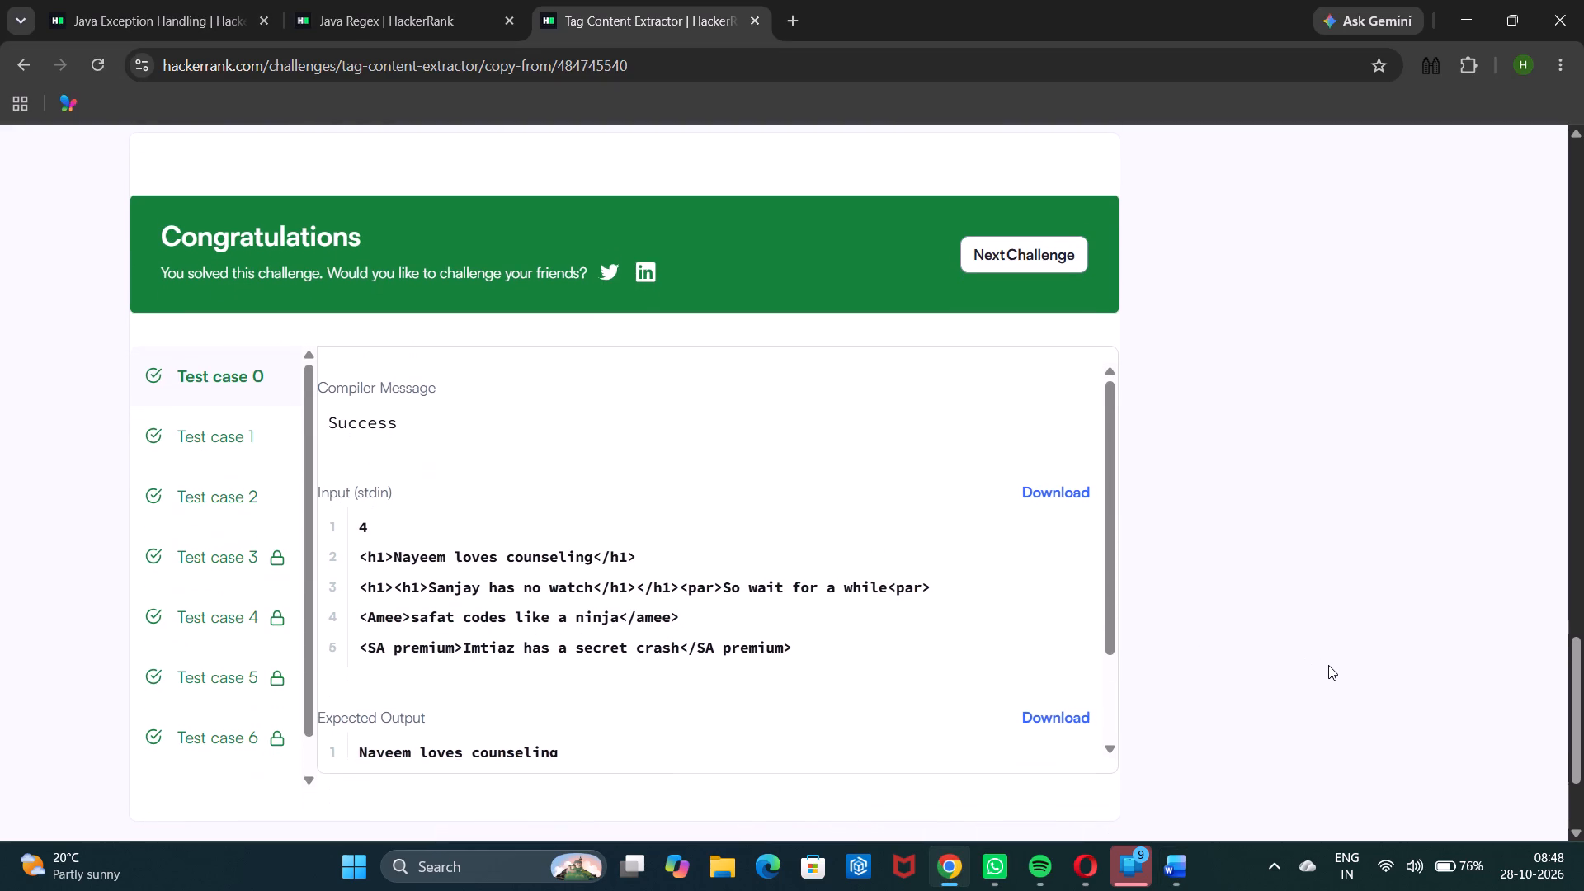
{"action": "key", "text": "shift+super+s"}
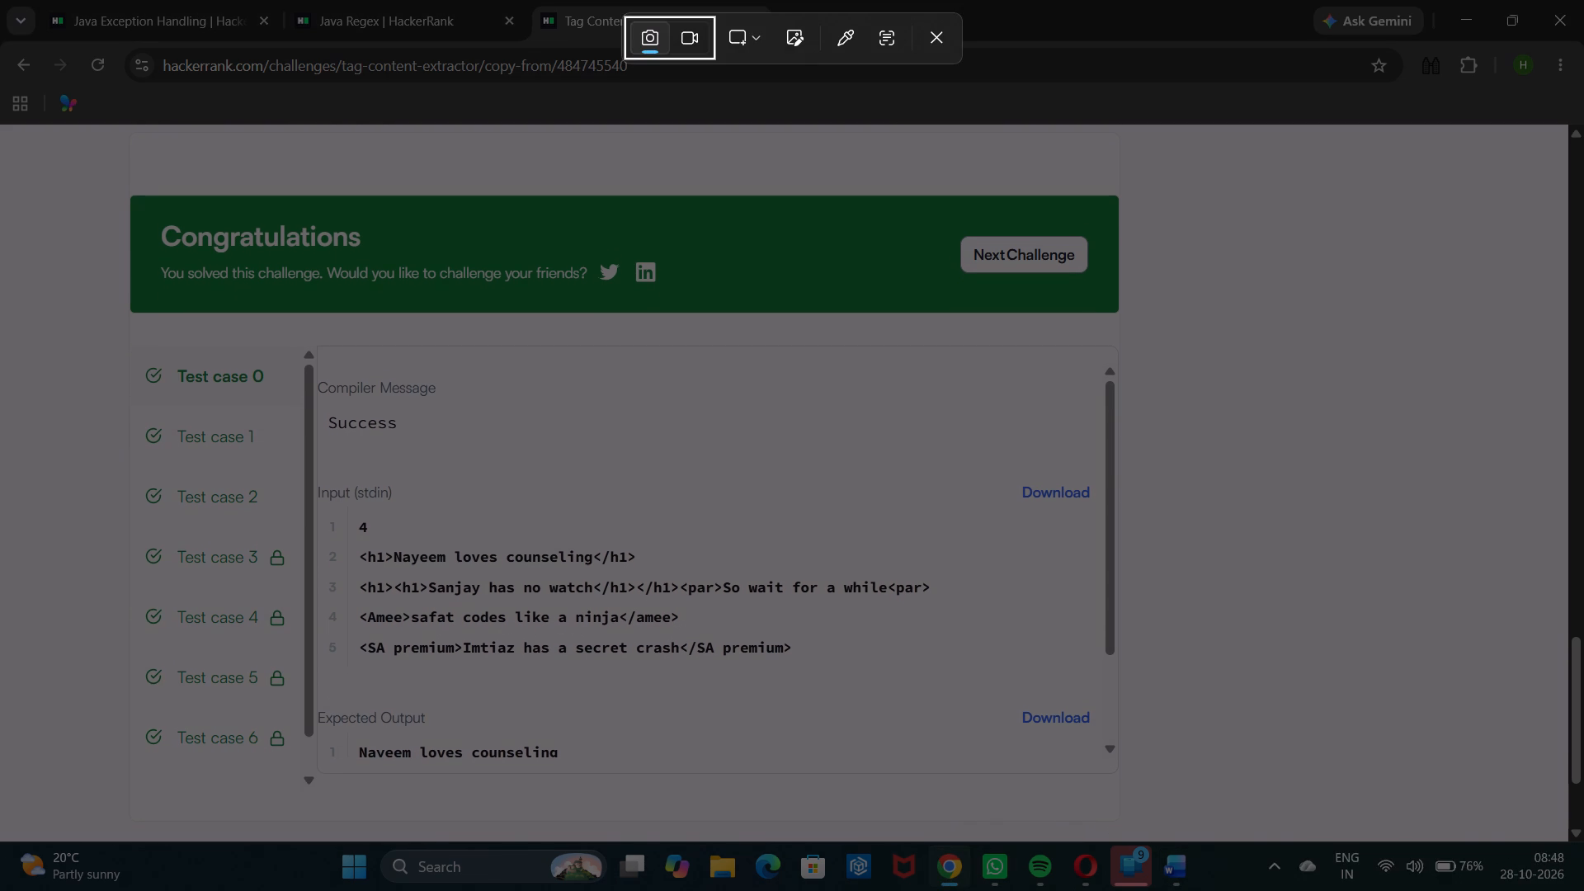
{"action": "left_click_drag", "start_coordinate": [119, 180], "coordinate": [1136, 797]}
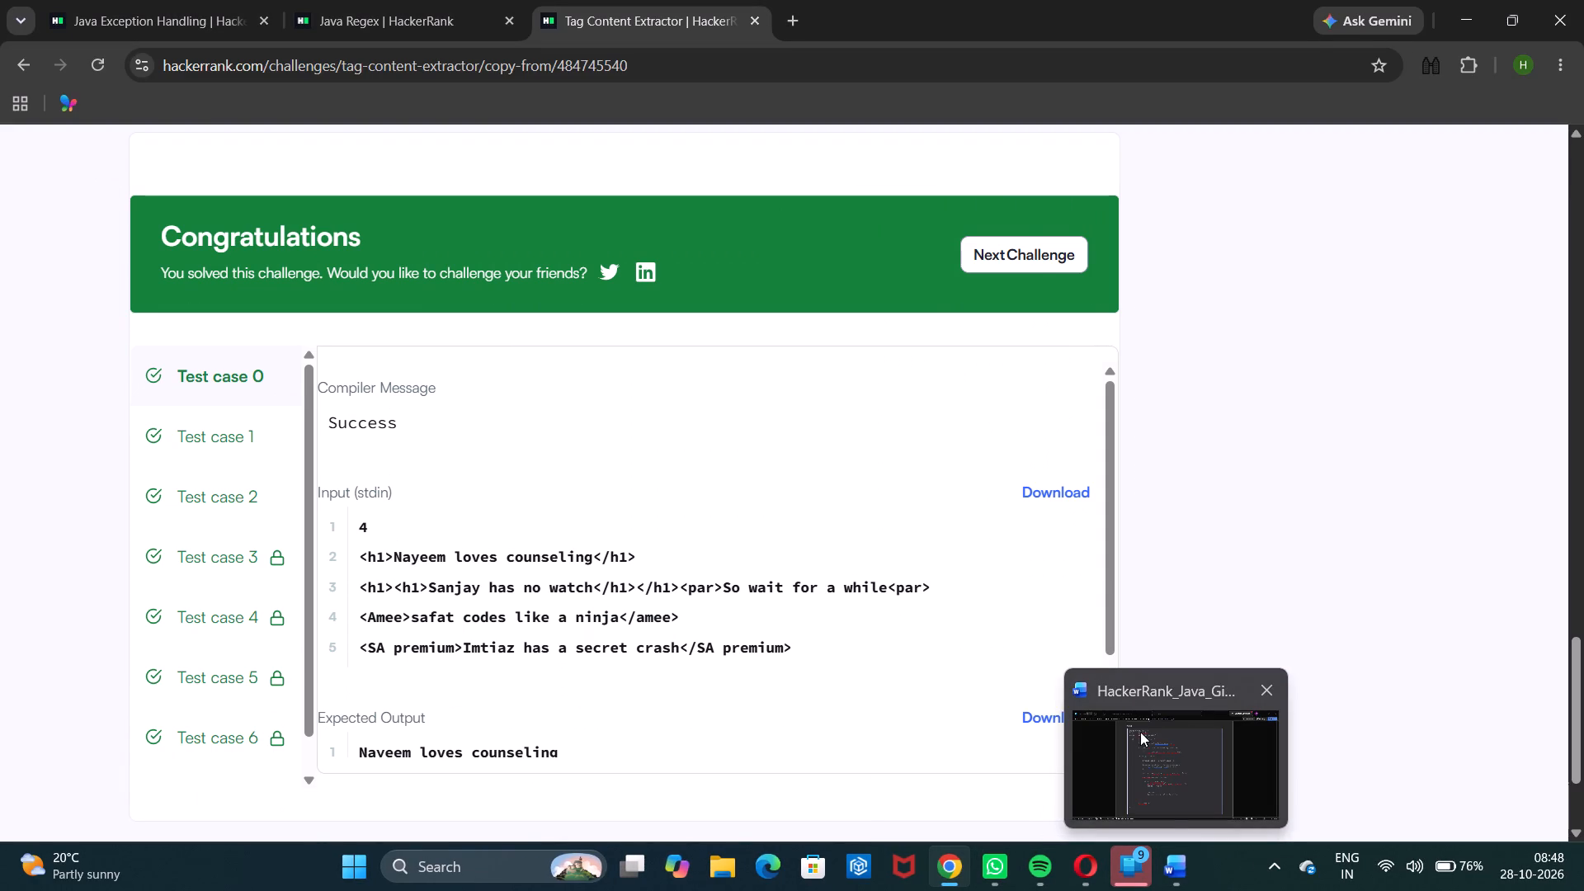
Switch to Word and replace the placeholder text in question 48's Output box with the captured screenshot.
{"action": "left_click", "coordinate": [1152, 758]}
{"action": "scroll", "coordinate": [1202, 701], "scroll_direction": "down", "scroll_amount": 8}
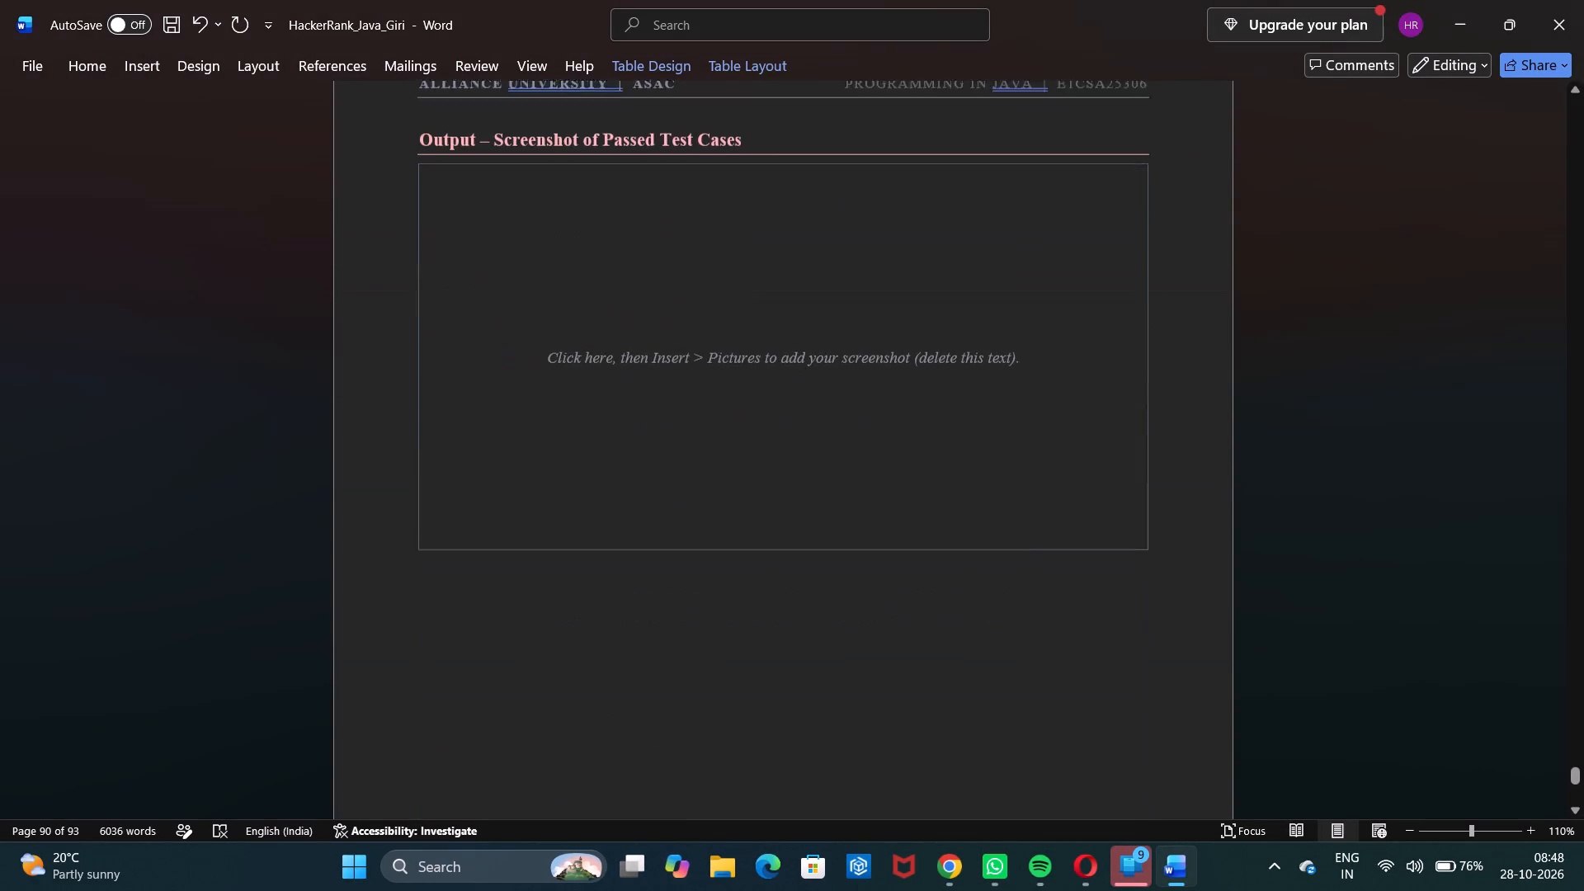
{"action": "left_click", "coordinate": [1045, 351]}
{"action": "left_click_drag", "start_coordinate": [1045, 351], "coordinate": [544, 304]}
{"action": "key", "text": "ctrl+v"}
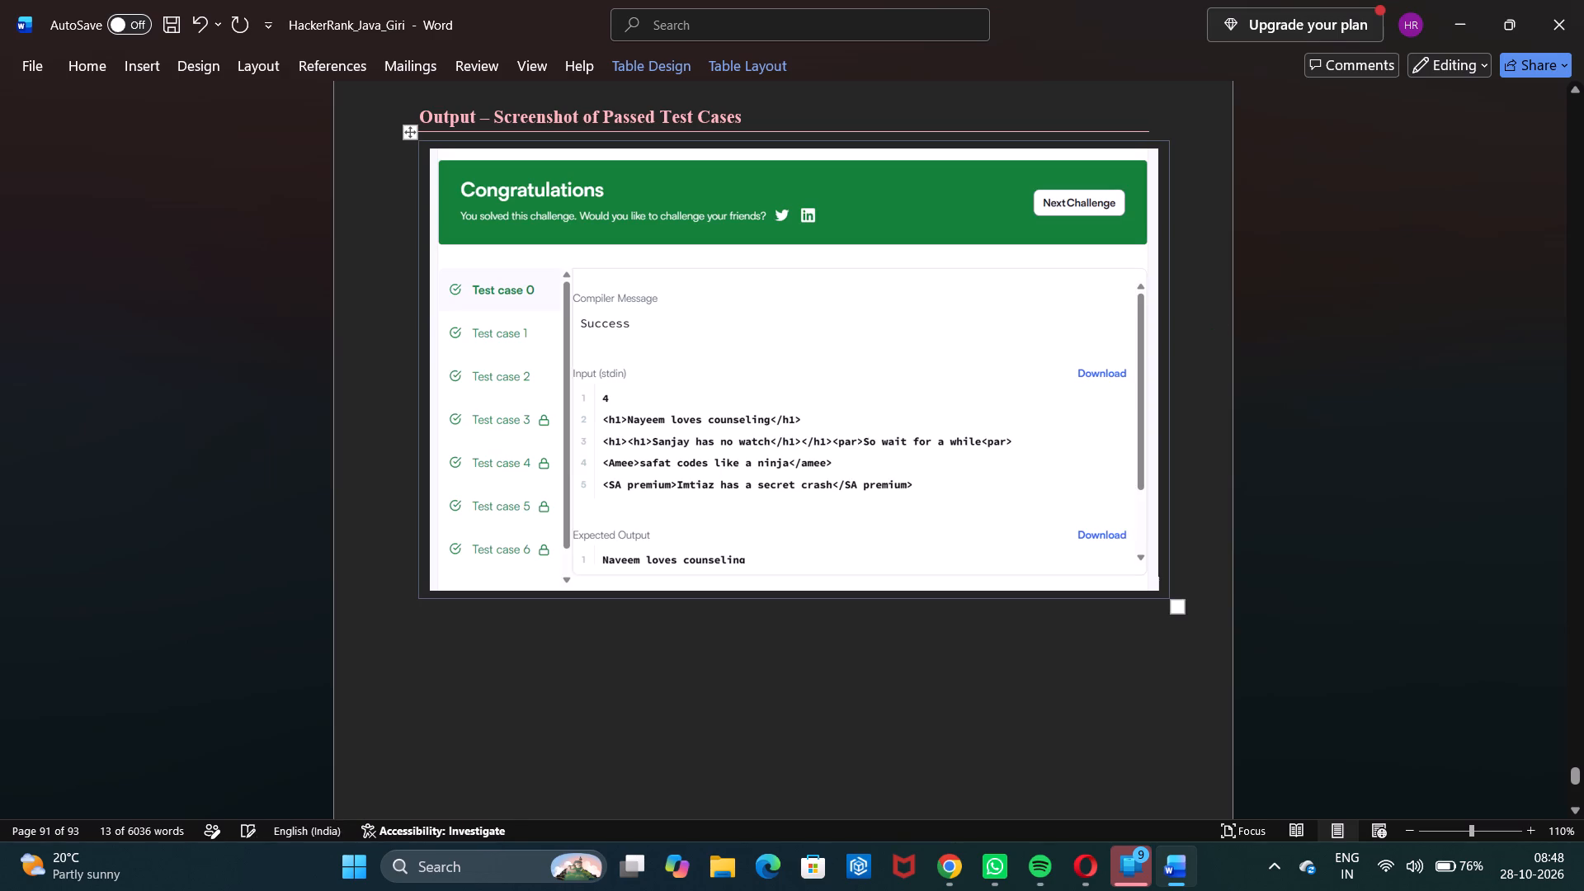
Open the HackerRank link for question 49, Java MD5, from the report's question table.
{"action": "scroll", "coordinate": [1111, 712], "scroll_direction": "down", "scroll_amount": 5}
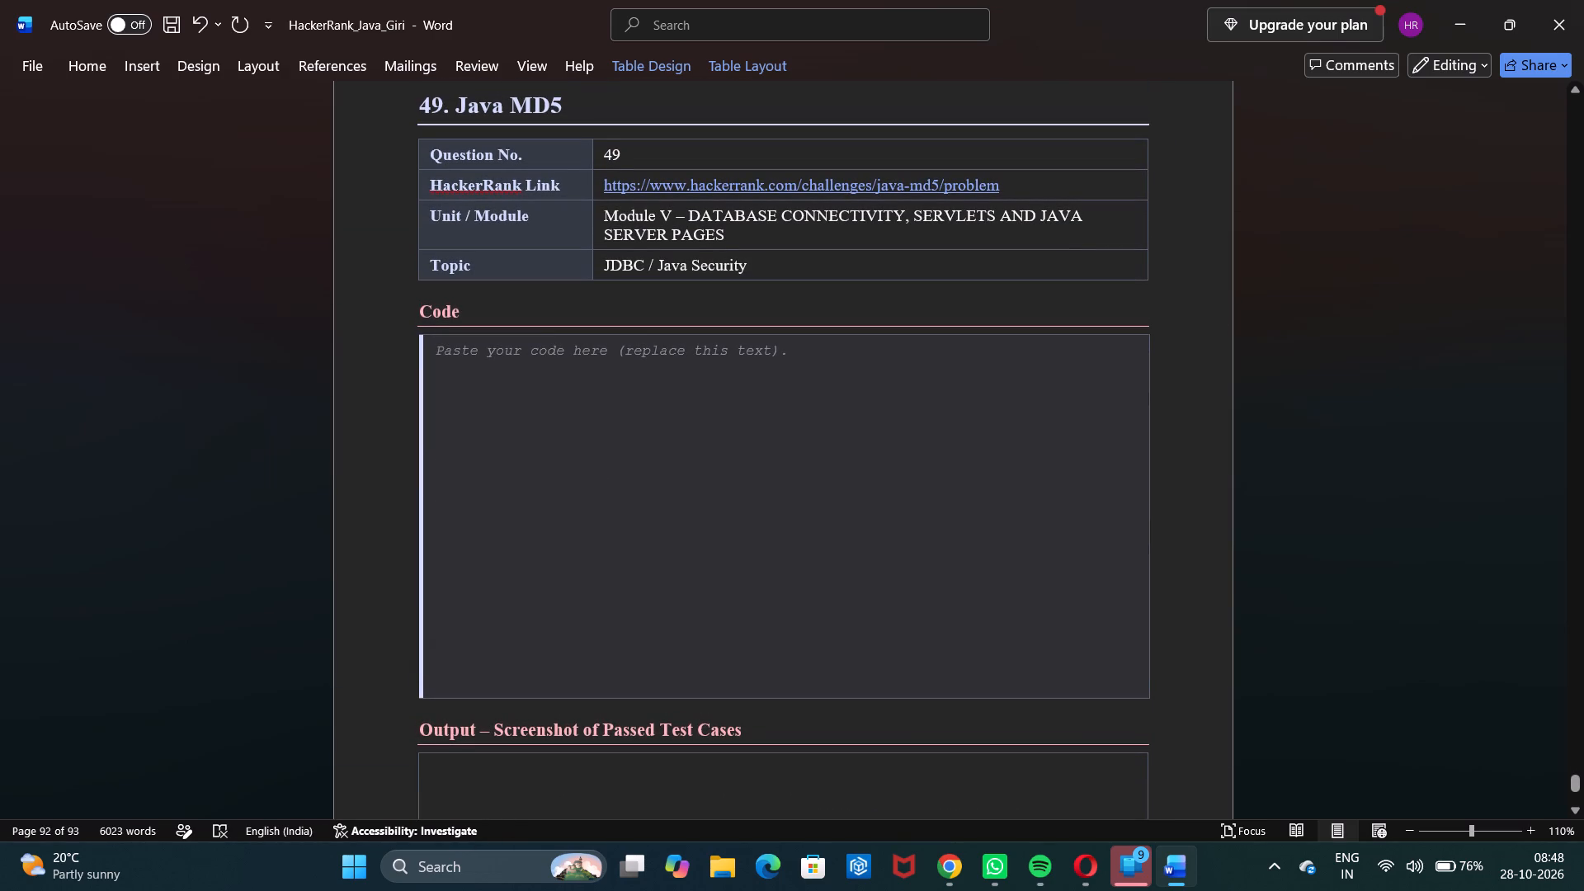
{"action": "left_click_drag", "start_coordinate": [1111, 712], "coordinate": [1143, 743]}
{"action": "left_click_drag", "start_coordinate": [1143, 743], "coordinate": [1261, 549]}
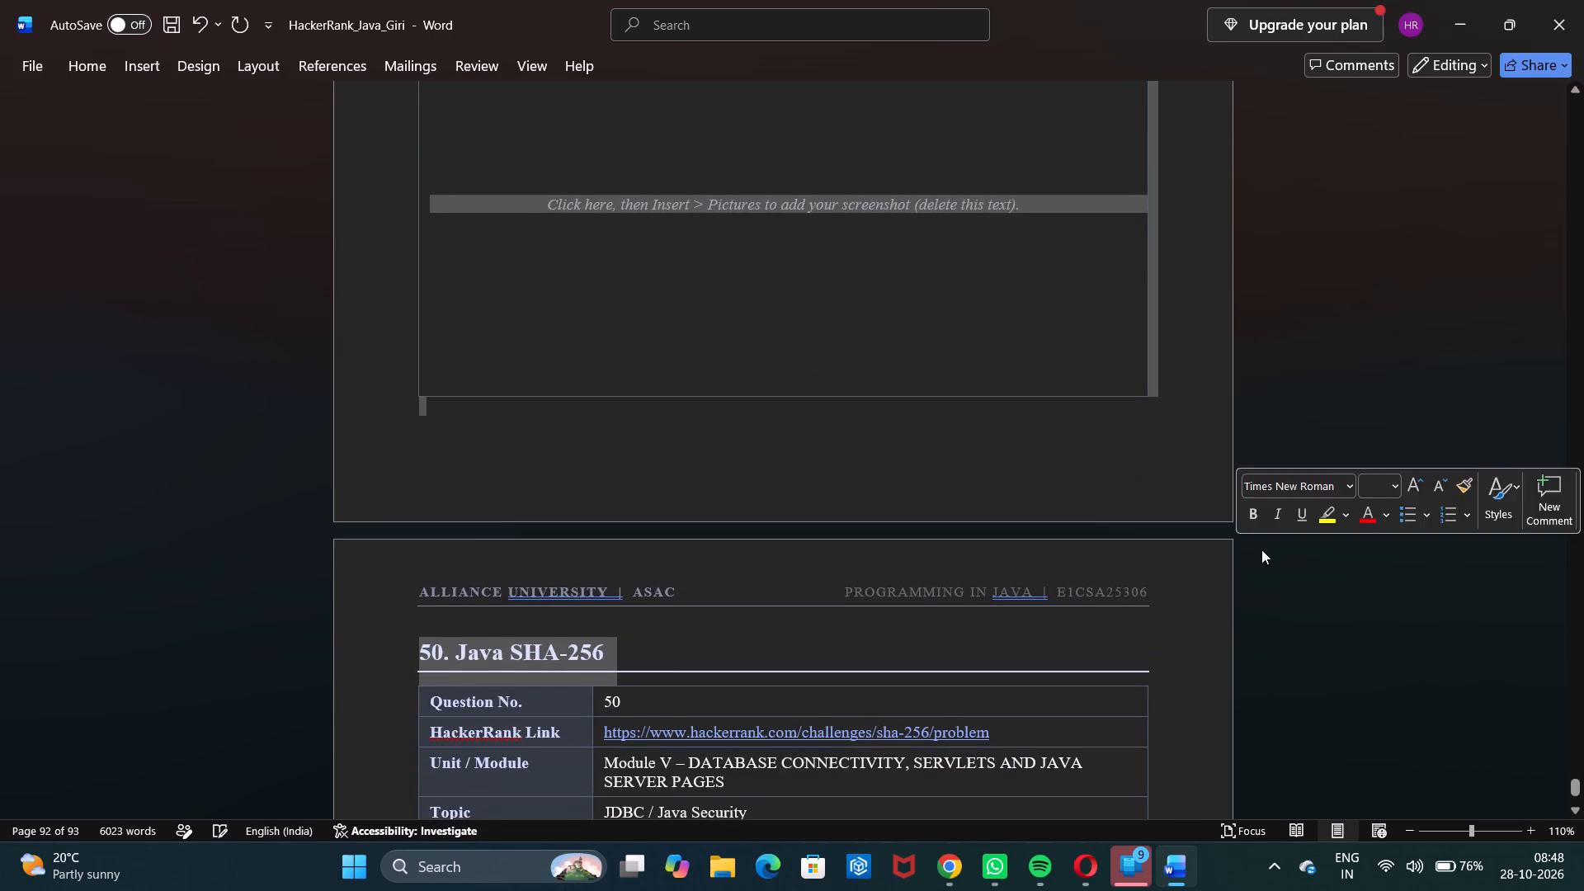
{"action": "scroll", "coordinate": [1261, 549], "scroll_direction": "up", "scroll_amount": 5}
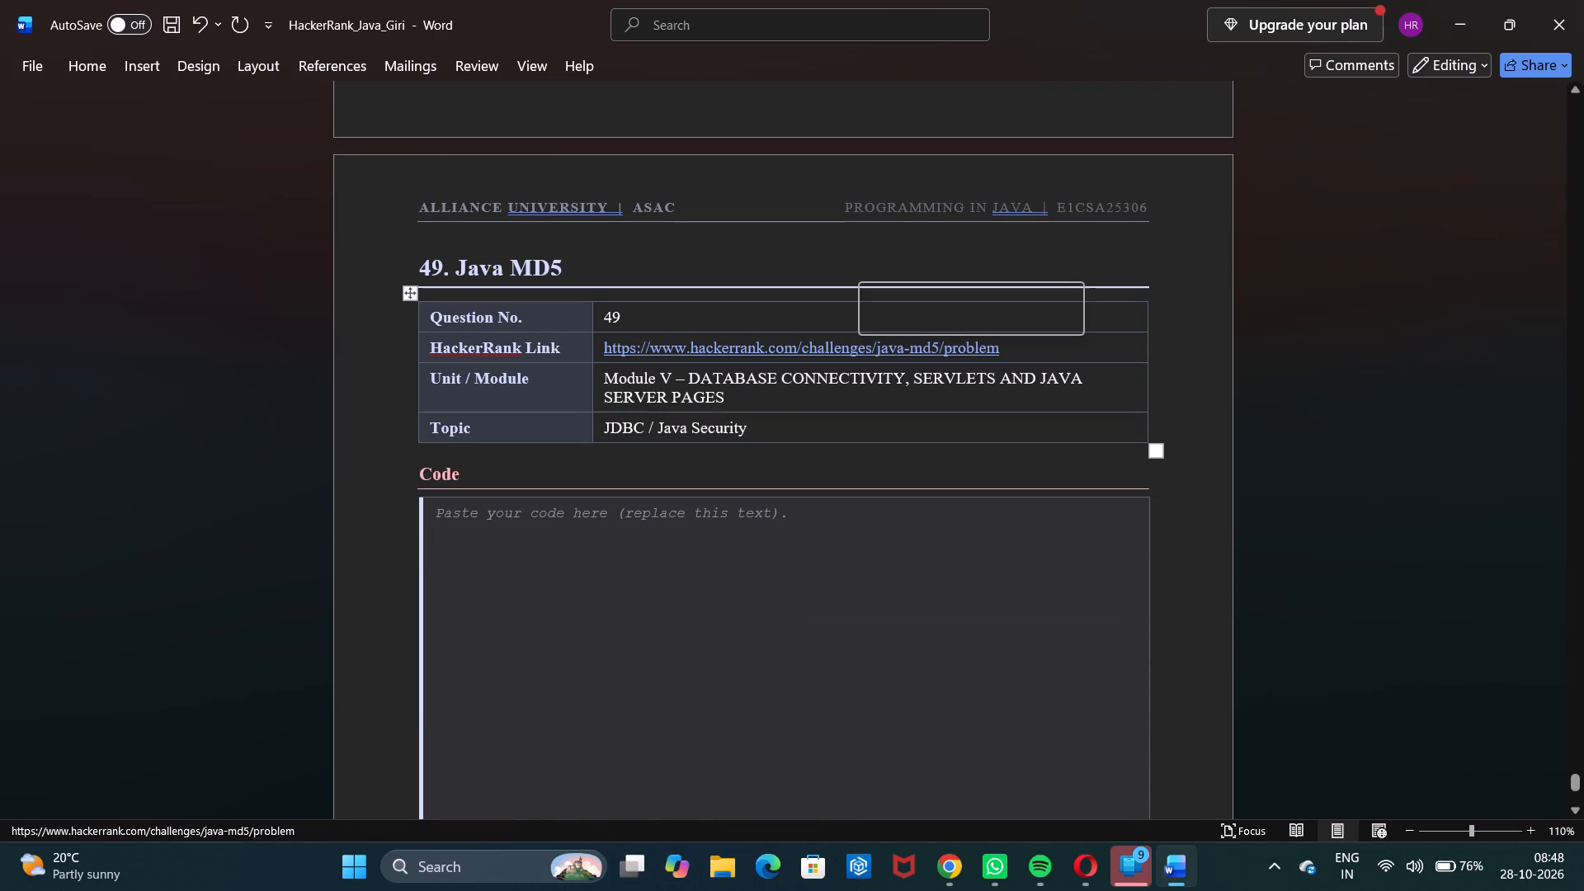
{"action": "left_click", "coordinate": [804, 349], "text": "ctrl"}
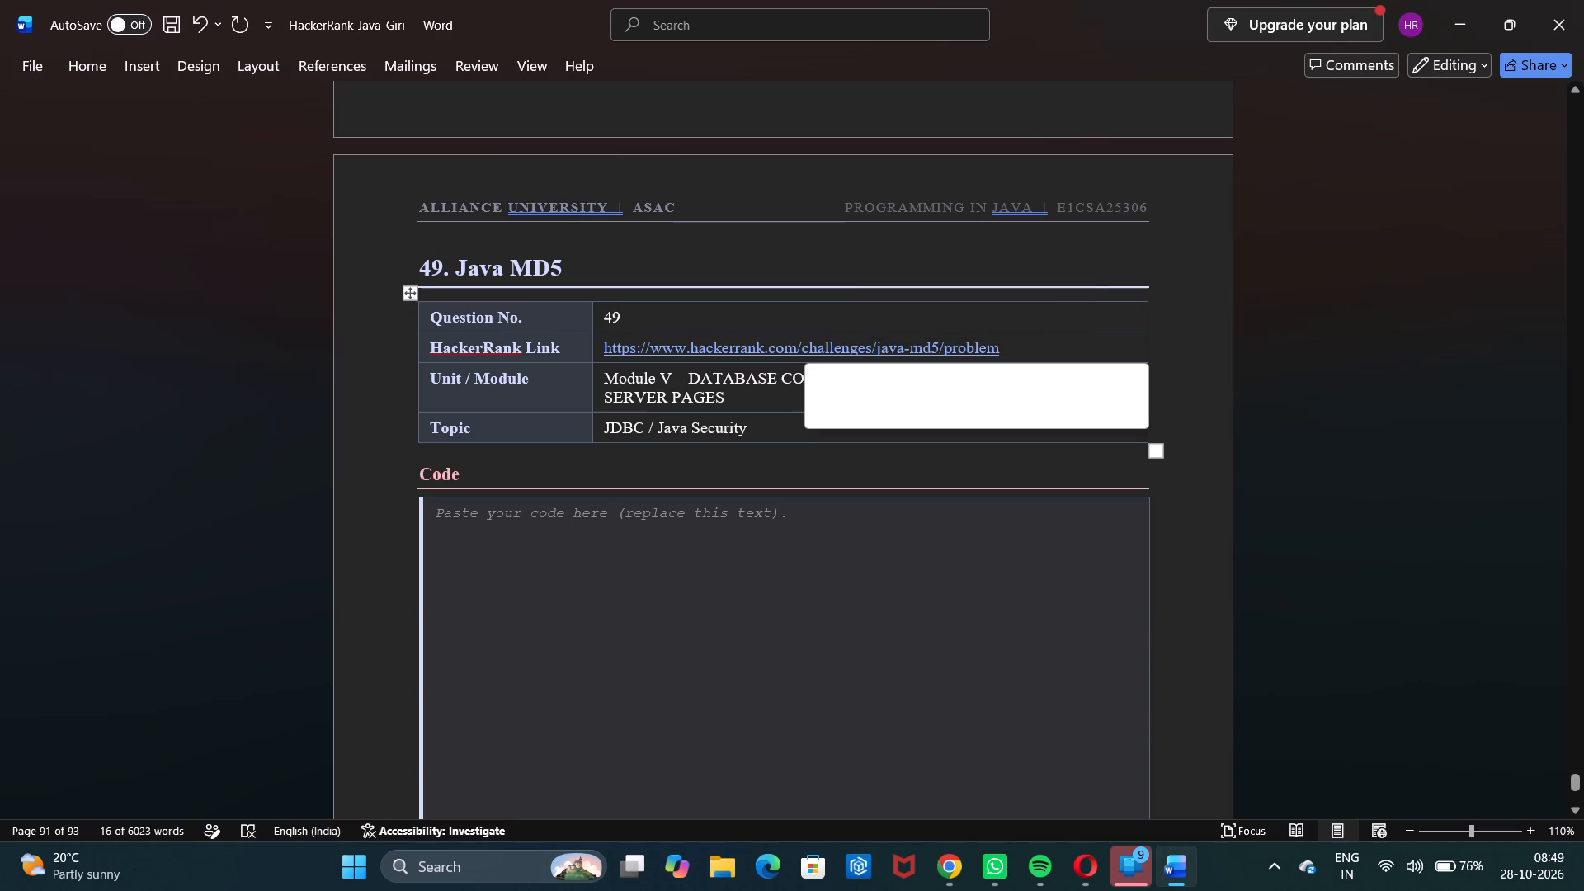
{"action": "left_click", "coordinate": [804, 349], "text": "ctrl"}
{"action": "left_click", "coordinate": [804, 349], "text": "ctrl"}
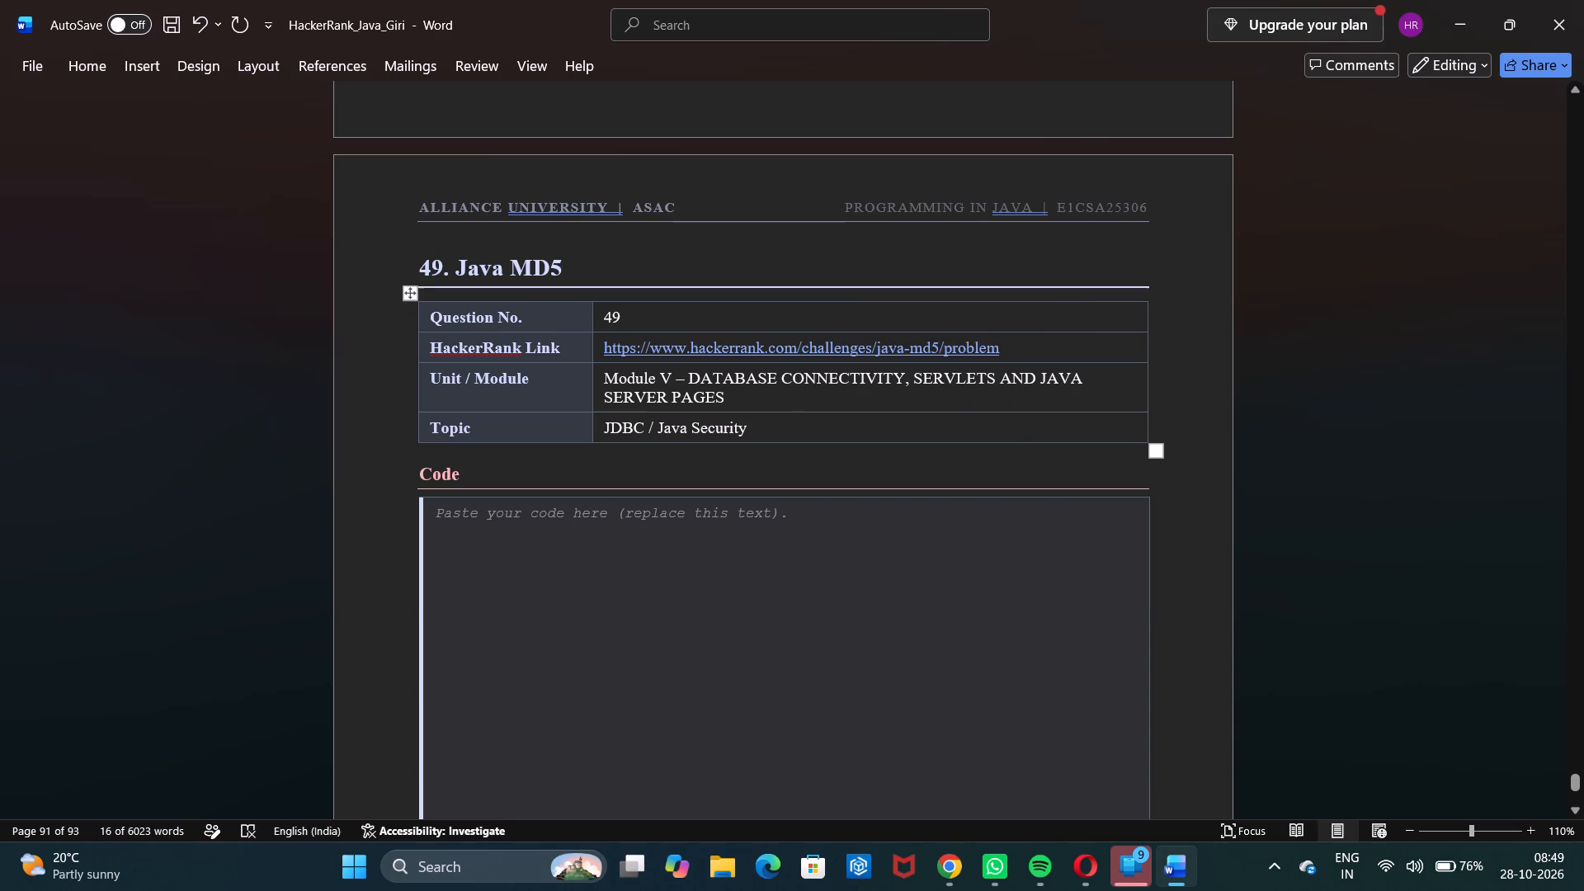
{"action": "double_click", "coordinate": [817, 344], "text": "ctrl"}
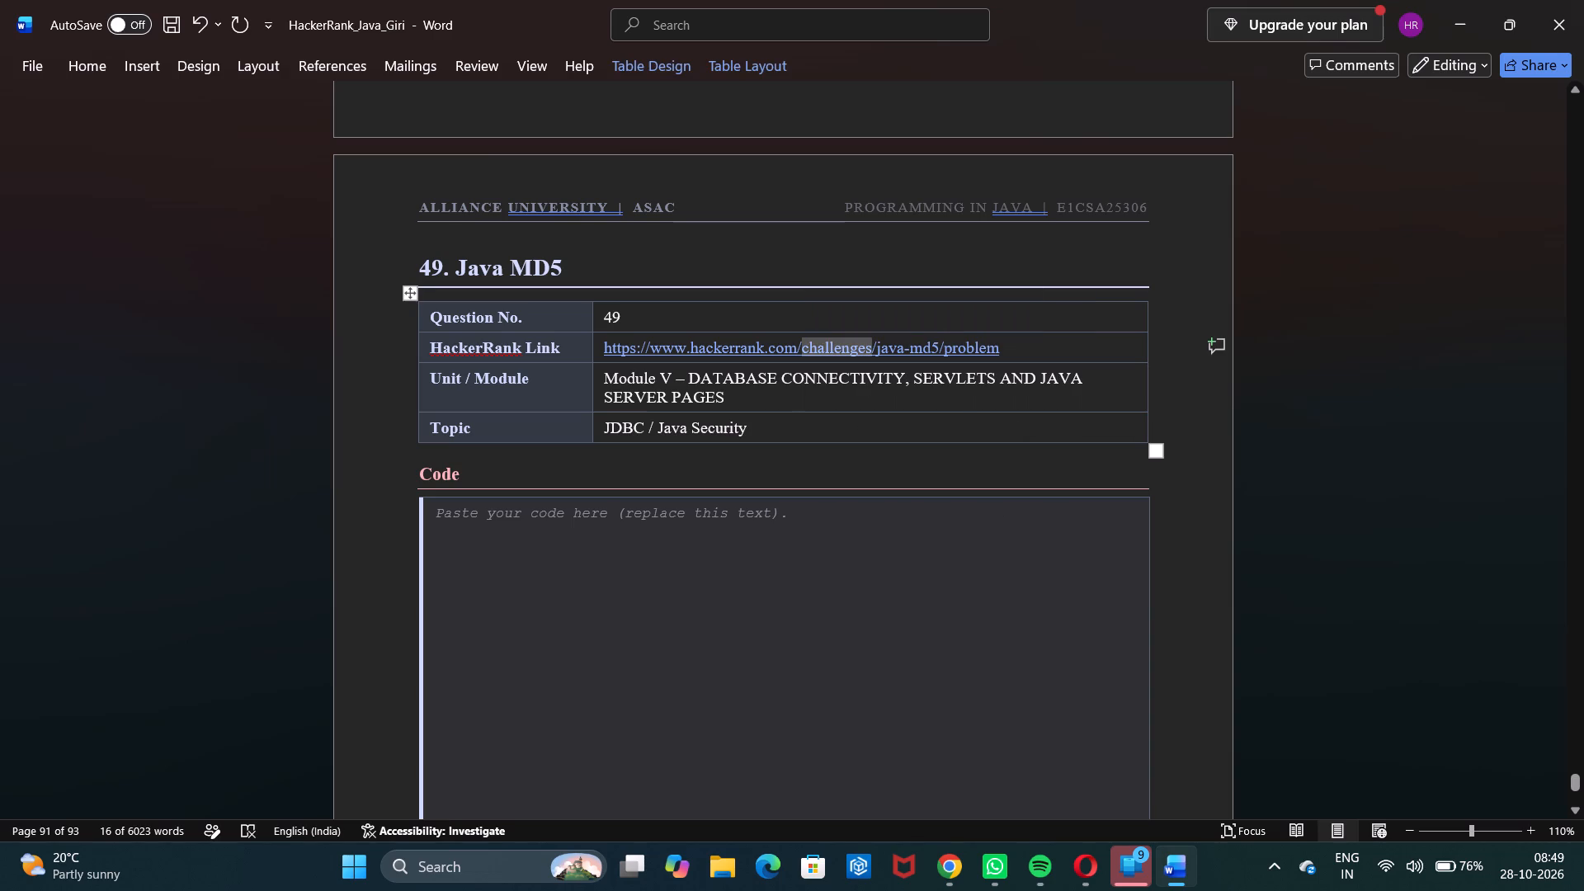
{"action": "left_click", "coordinate": [762, 350]}
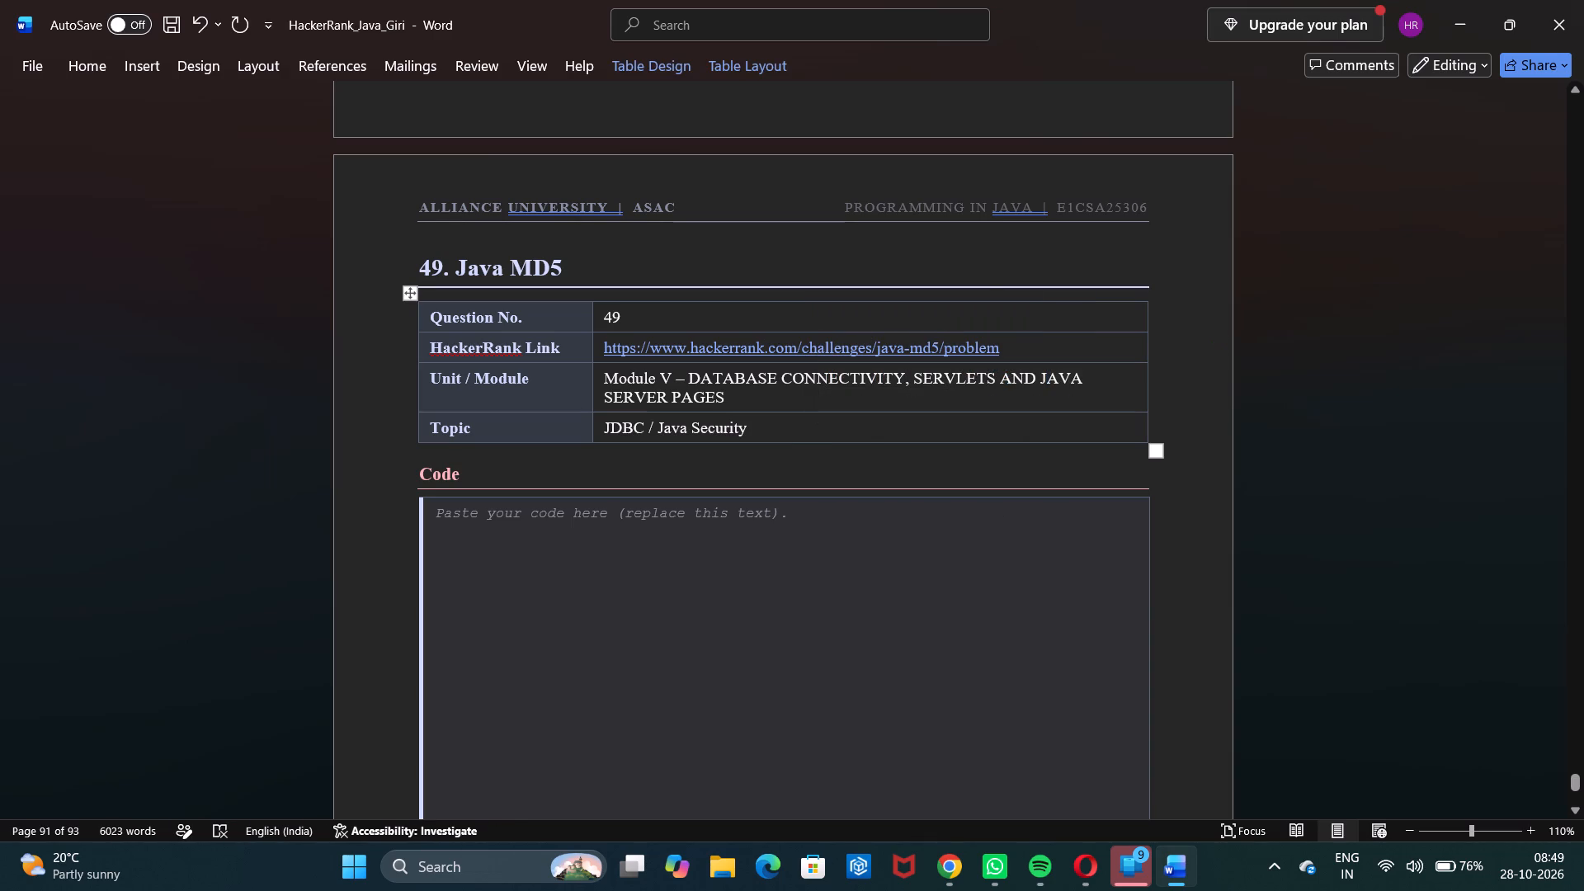
{"action": "double_click", "coordinate": [778, 350], "text": "ctrl"}
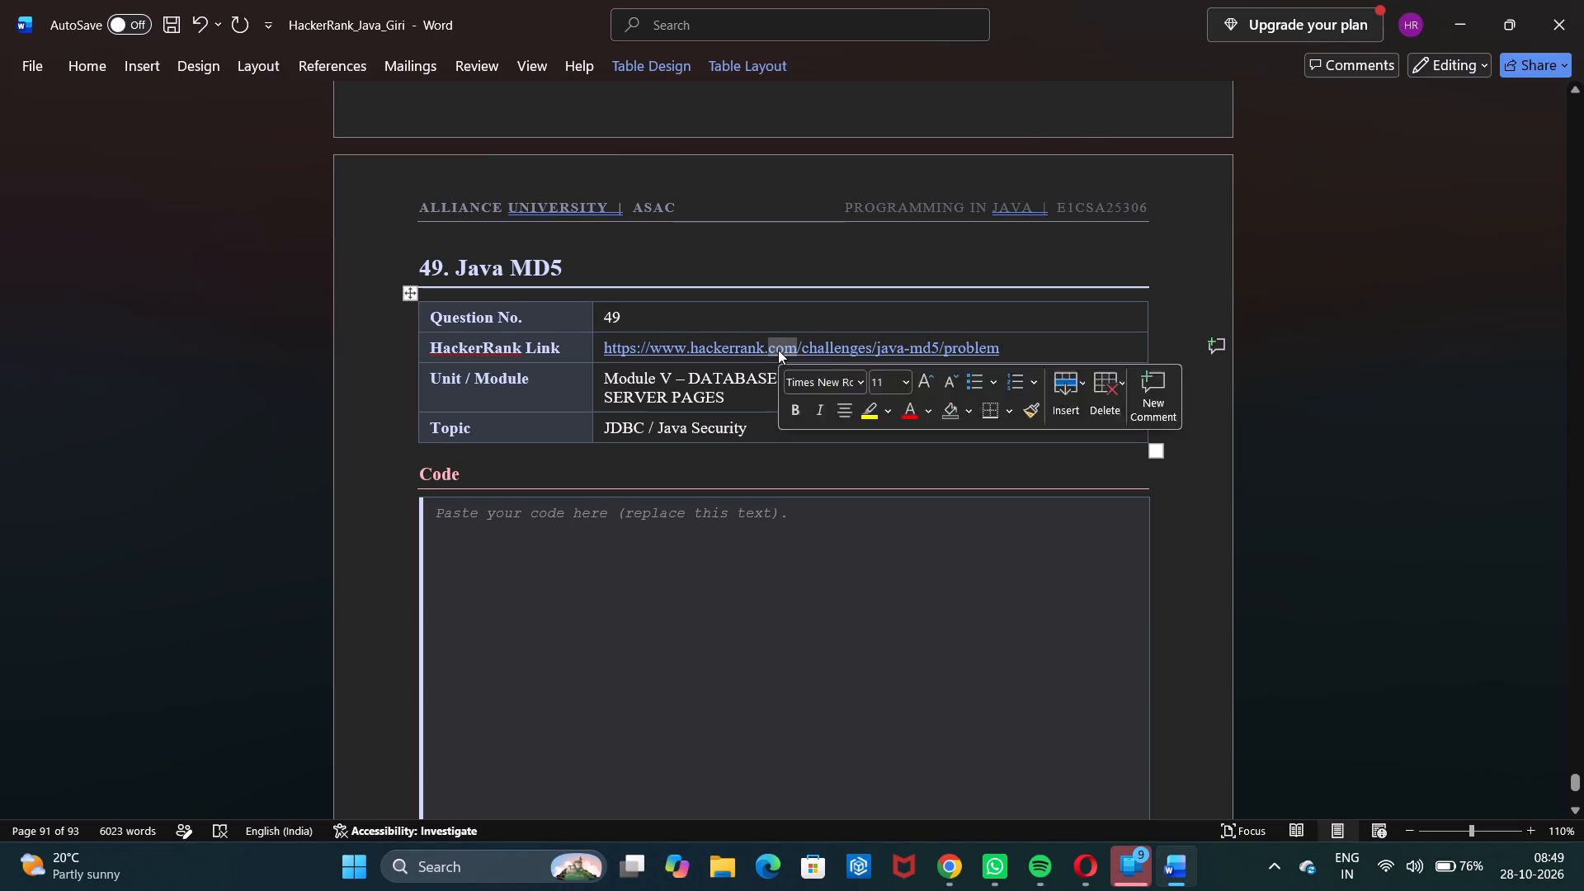
{"action": "left_click", "coordinate": [778, 350]}
{"action": "triple_click", "coordinate": [1325, 366]}
{"action": "left_click", "coordinate": [1325, 366]}
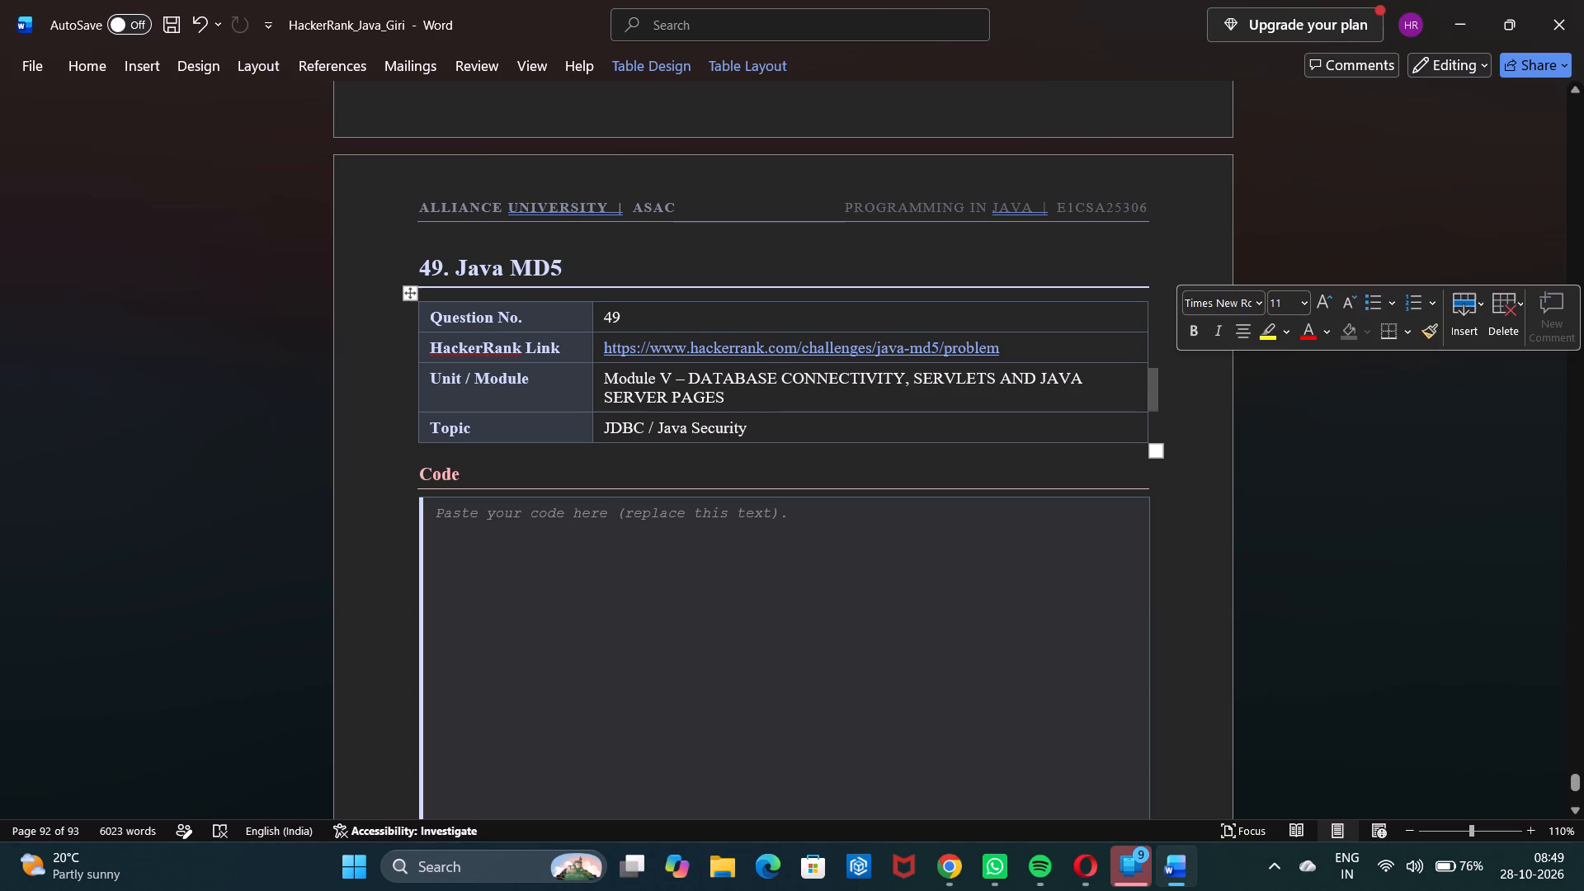
{"action": "left_click", "coordinate": [794, 346], "text": "ctrl"}
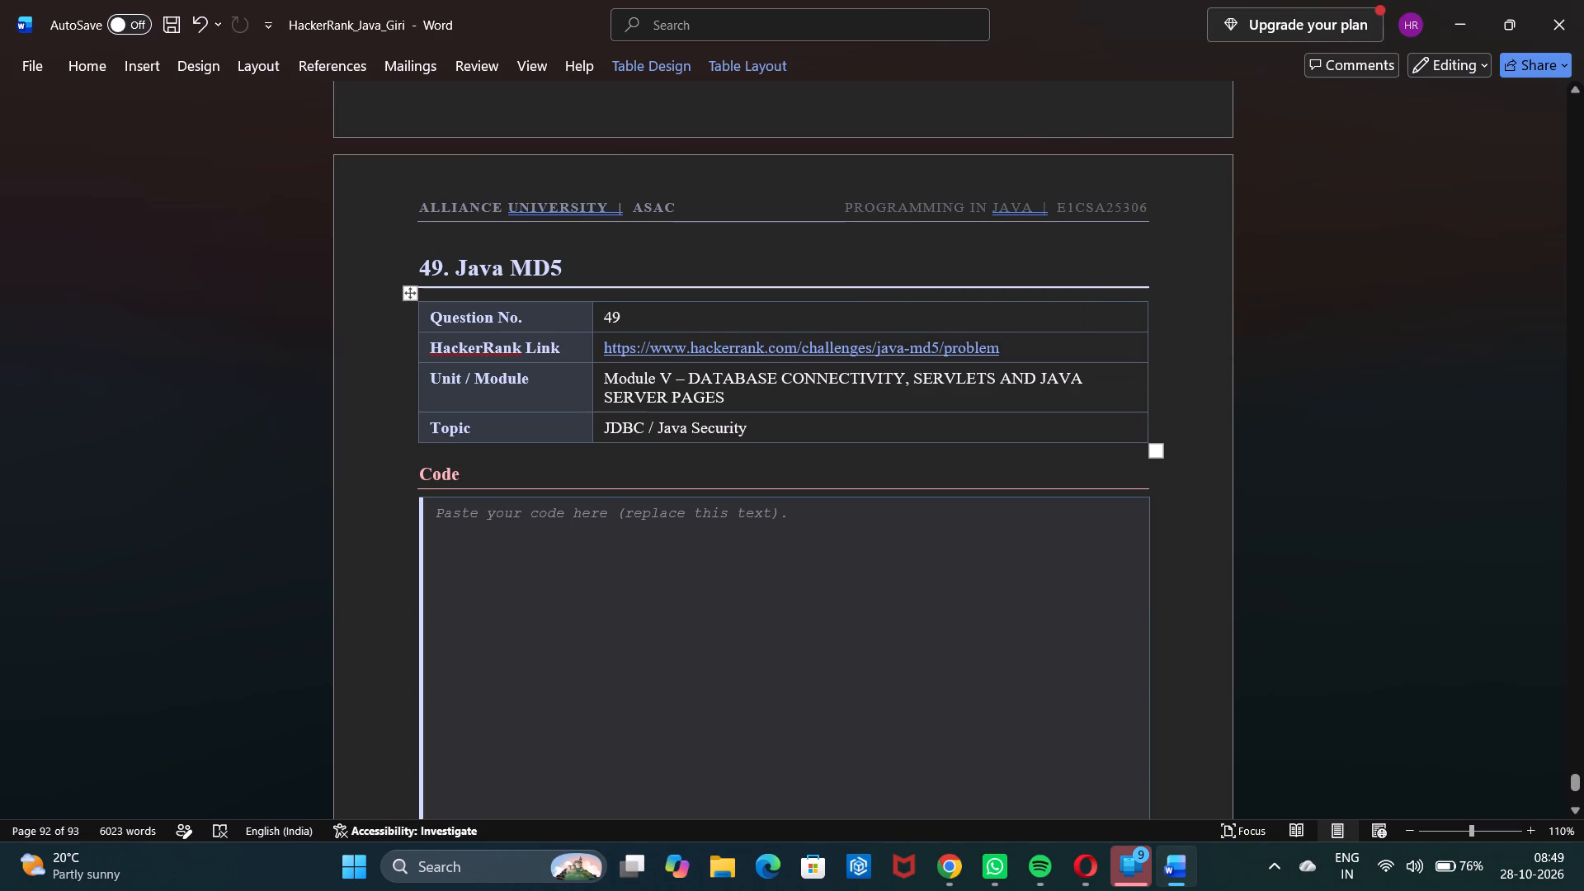
{"action": "double_click", "coordinate": [794, 346], "text": "ctrl"}
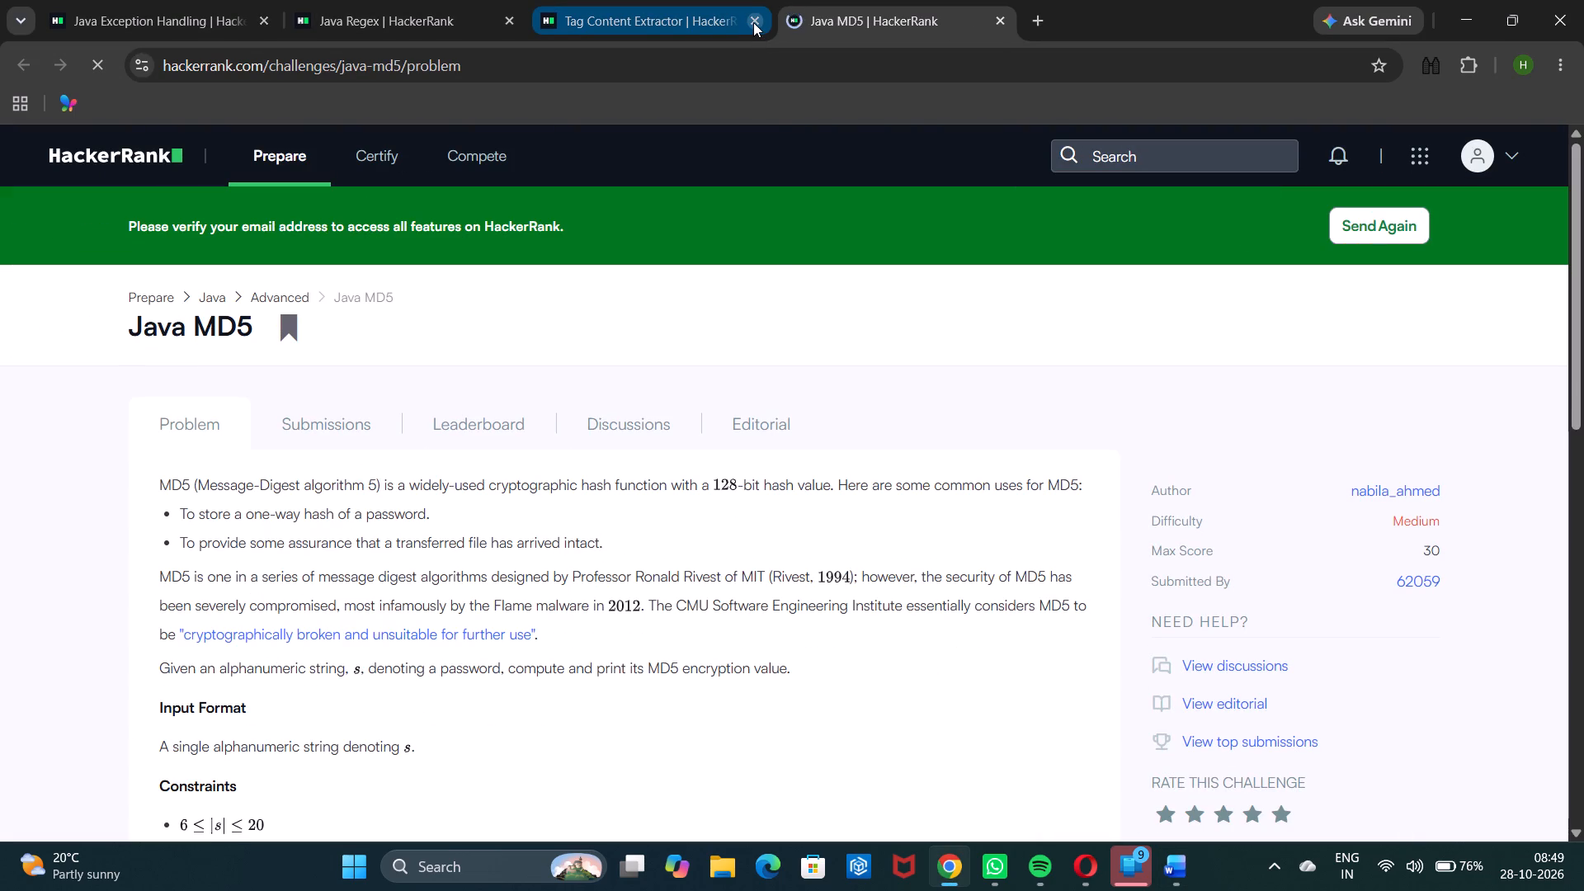
Close the Tag Content Extractor browser tab.
{"action": "left_click", "coordinate": [753, 21]}
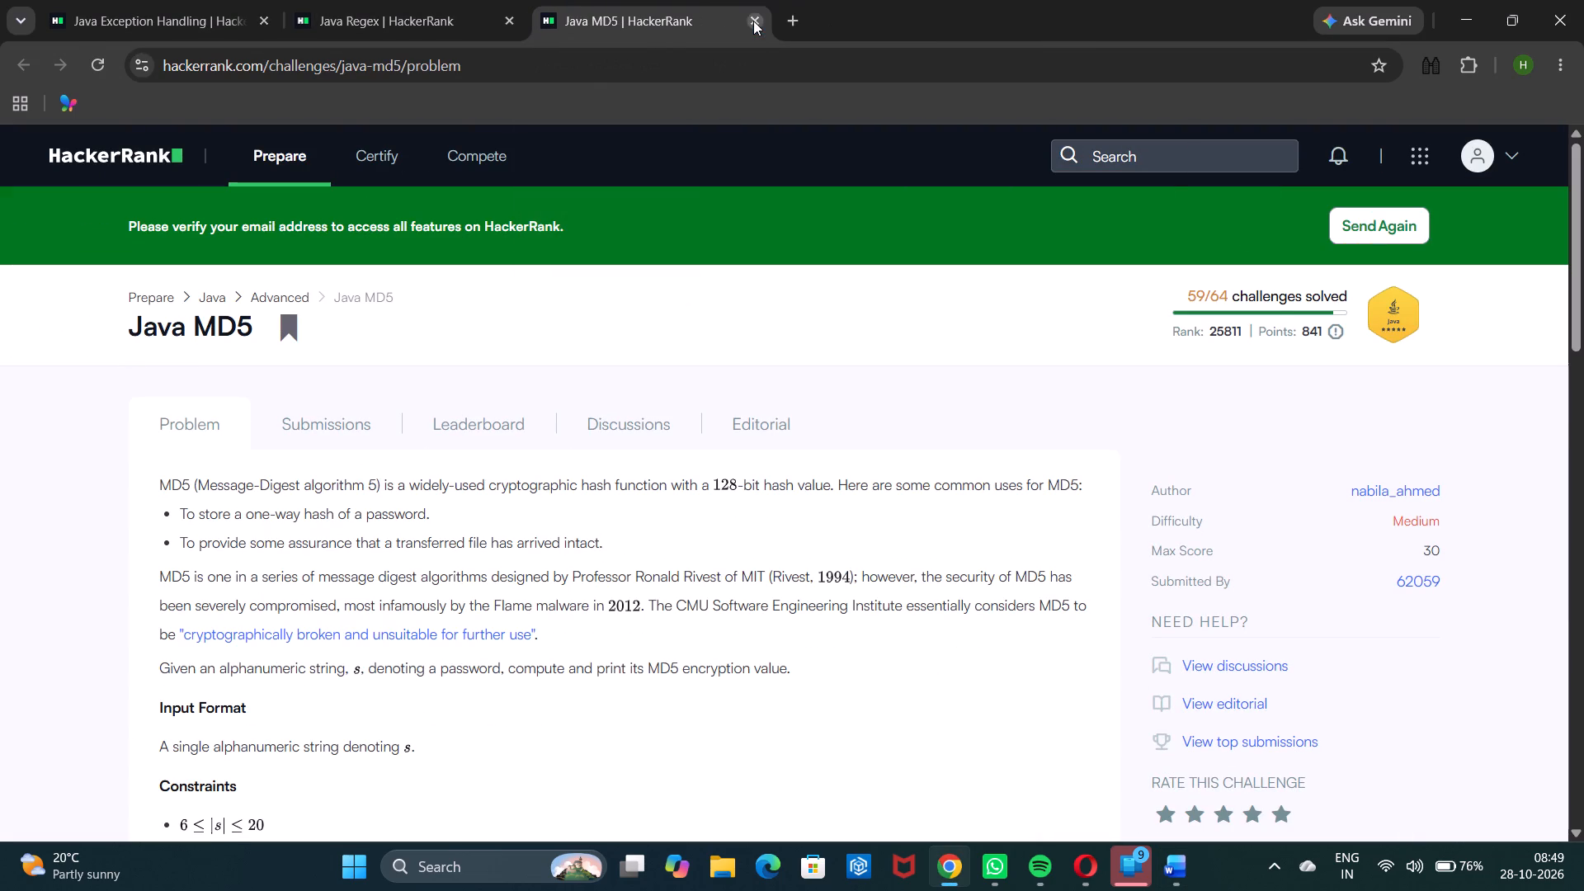
Open the accepted Java MD5 submission from the past submissions and load its code in the editor.
{"action": "left_click", "coordinate": [328, 417]}
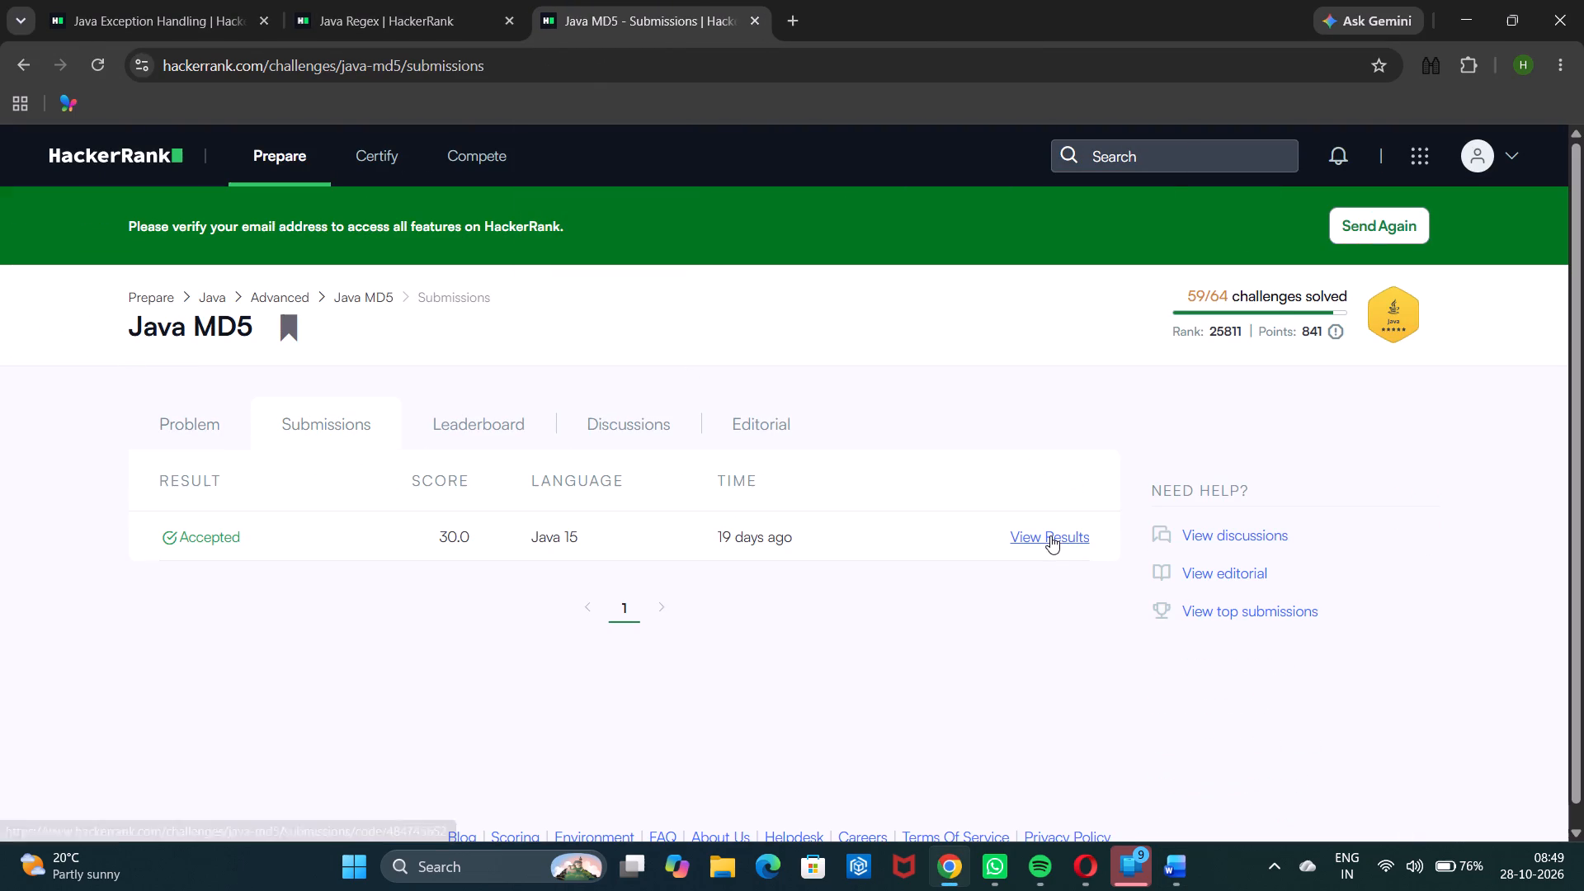
{"action": "left_click", "coordinate": [1050, 535]}
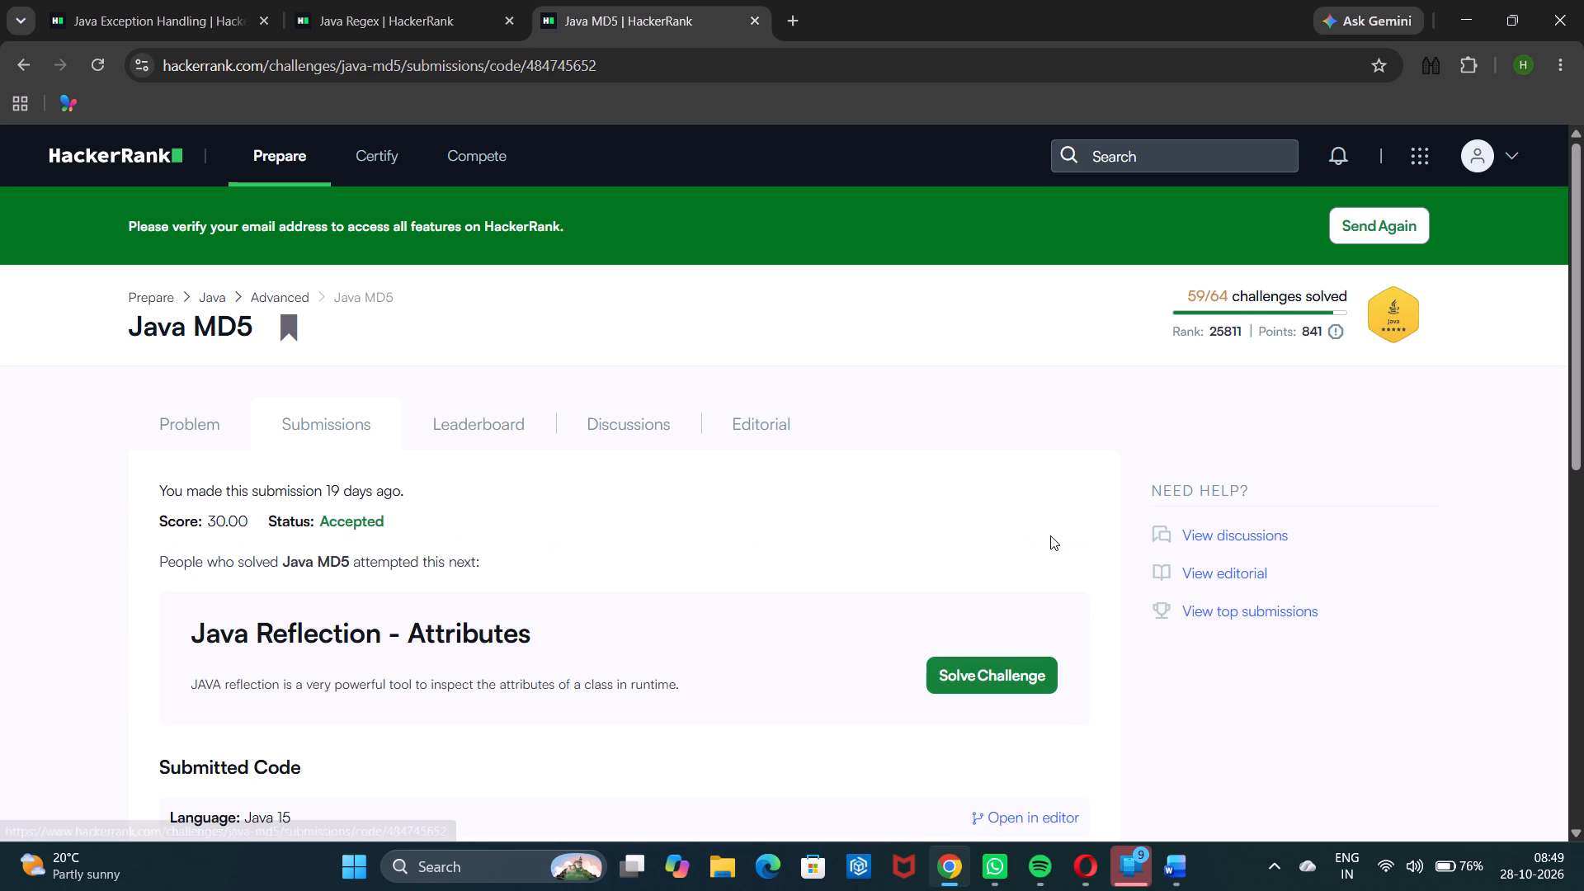
{"action": "scroll", "coordinate": [781, 583], "scroll_direction": "down", "scroll_amount": 6}
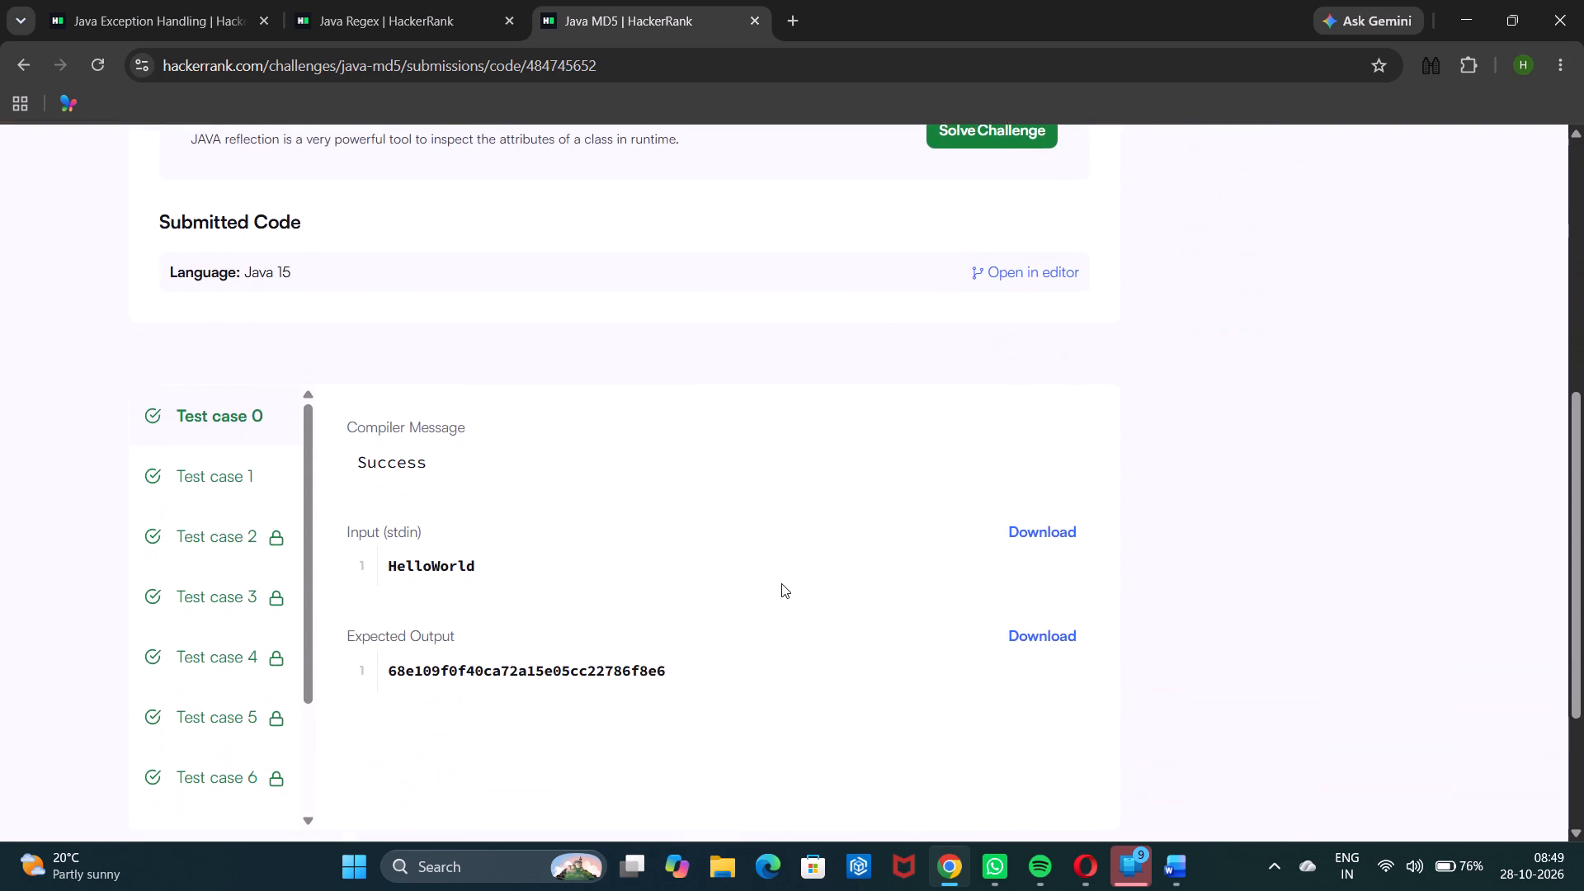
{"action": "scroll", "coordinate": [781, 583], "scroll_direction": "up", "scroll_amount": 3}
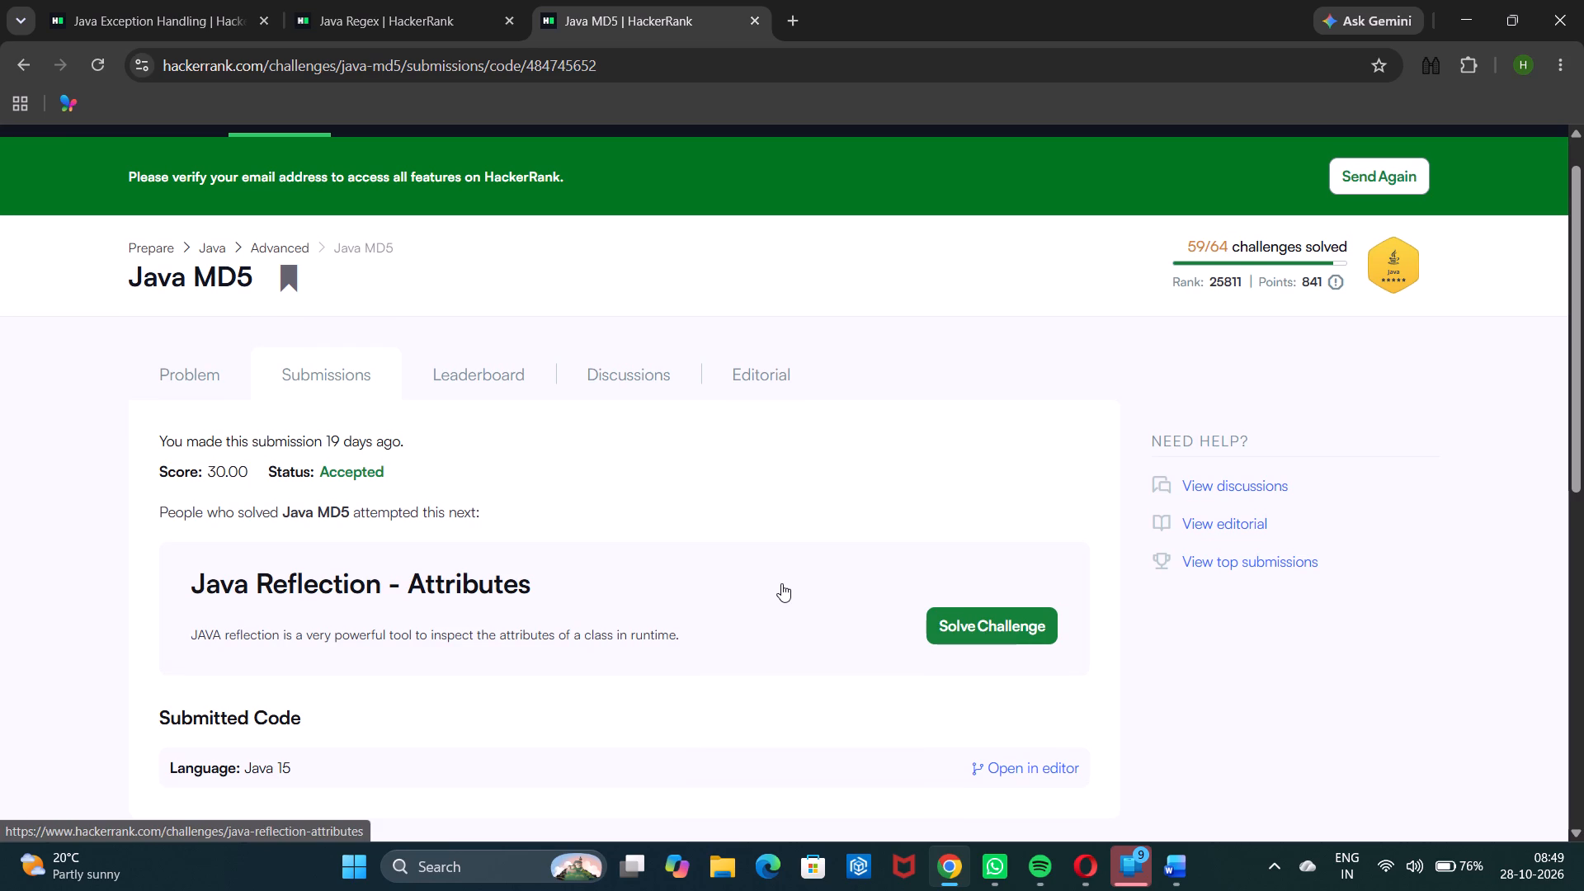
{"action": "scroll", "coordinate": [781, 583], "scroll_direction": "down", "scroll_amount": 5}
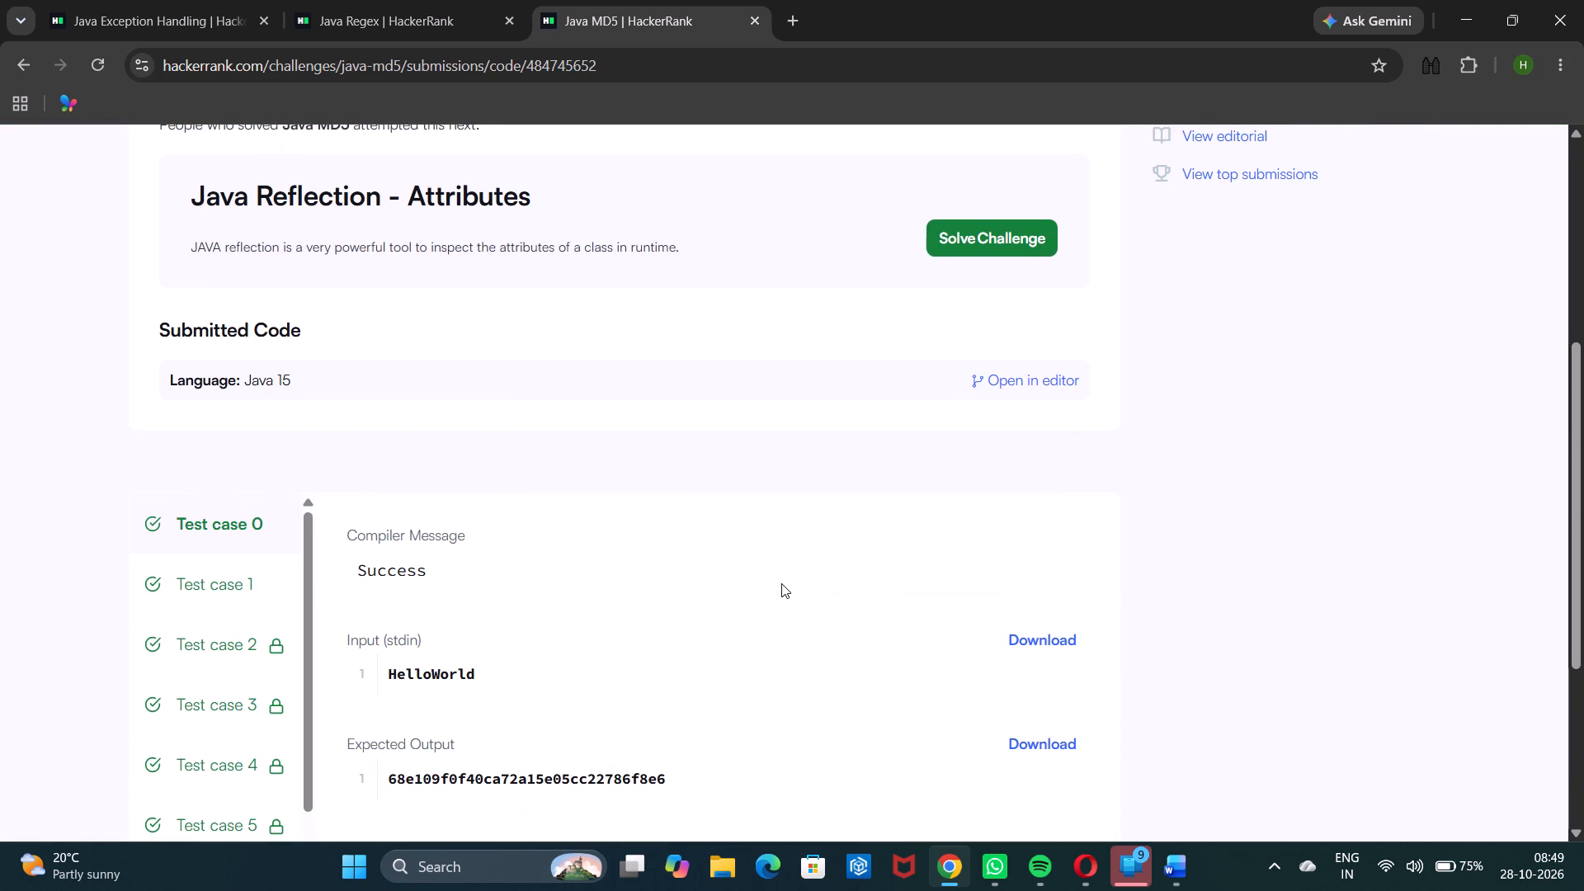
{"action": "scroll", "coordinate": [781, 583], "scroll_direction": "up", "scroll_amount": 3}
{"action": "scroll", "coordinate": [781, 583], "scroll_direction": "down", "scroll_amount": 3}
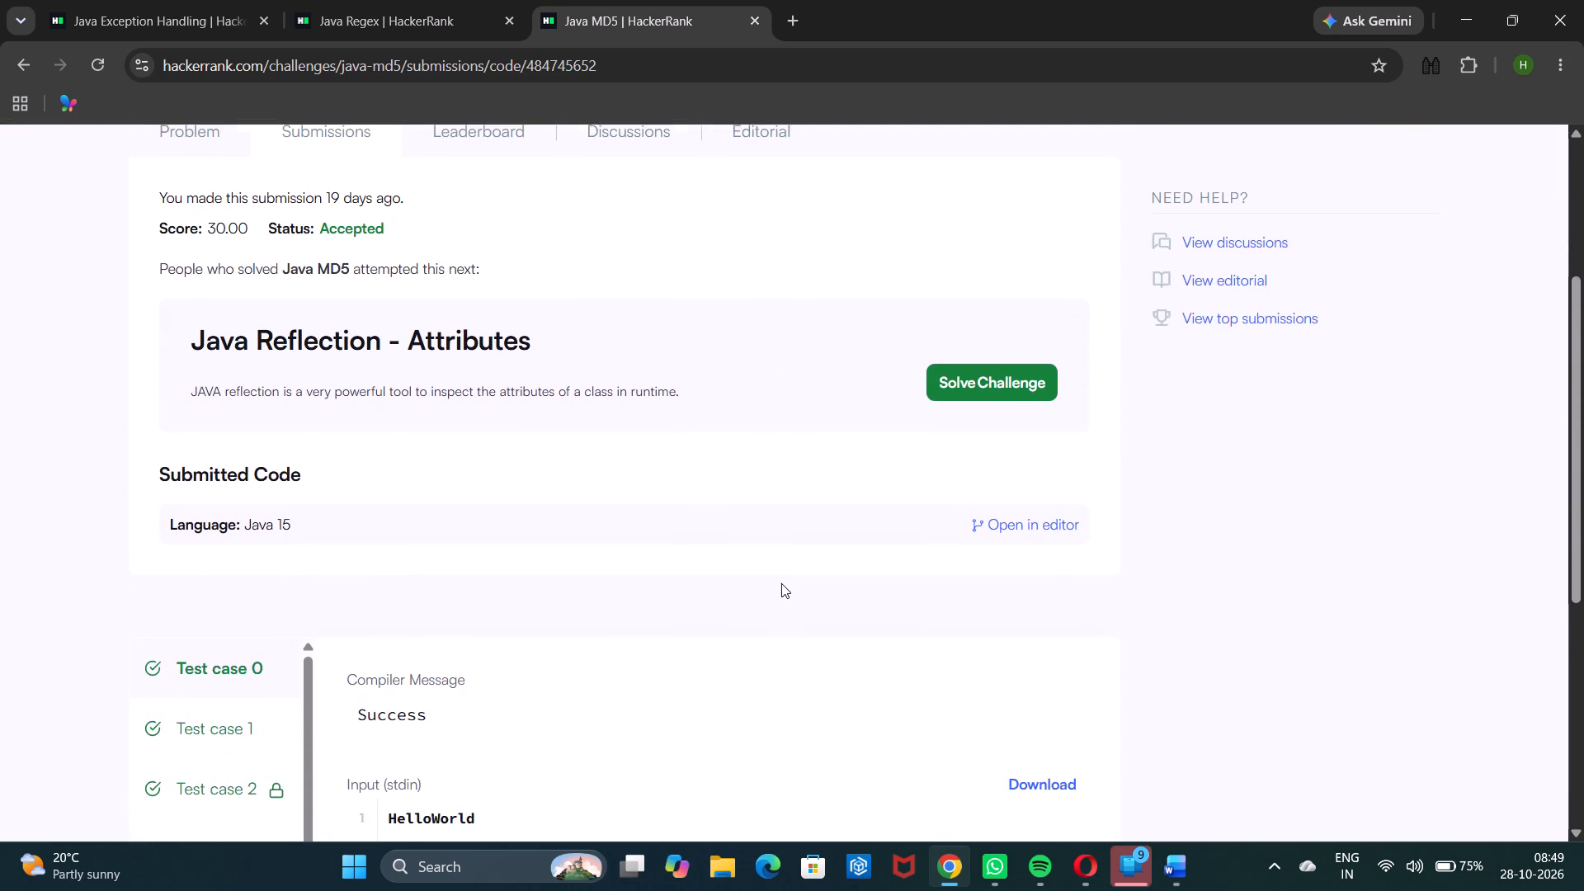
{"action": "scroll", "coordinate": [781, 583], "scroll_direction": "up", "scroll_amount": 1}
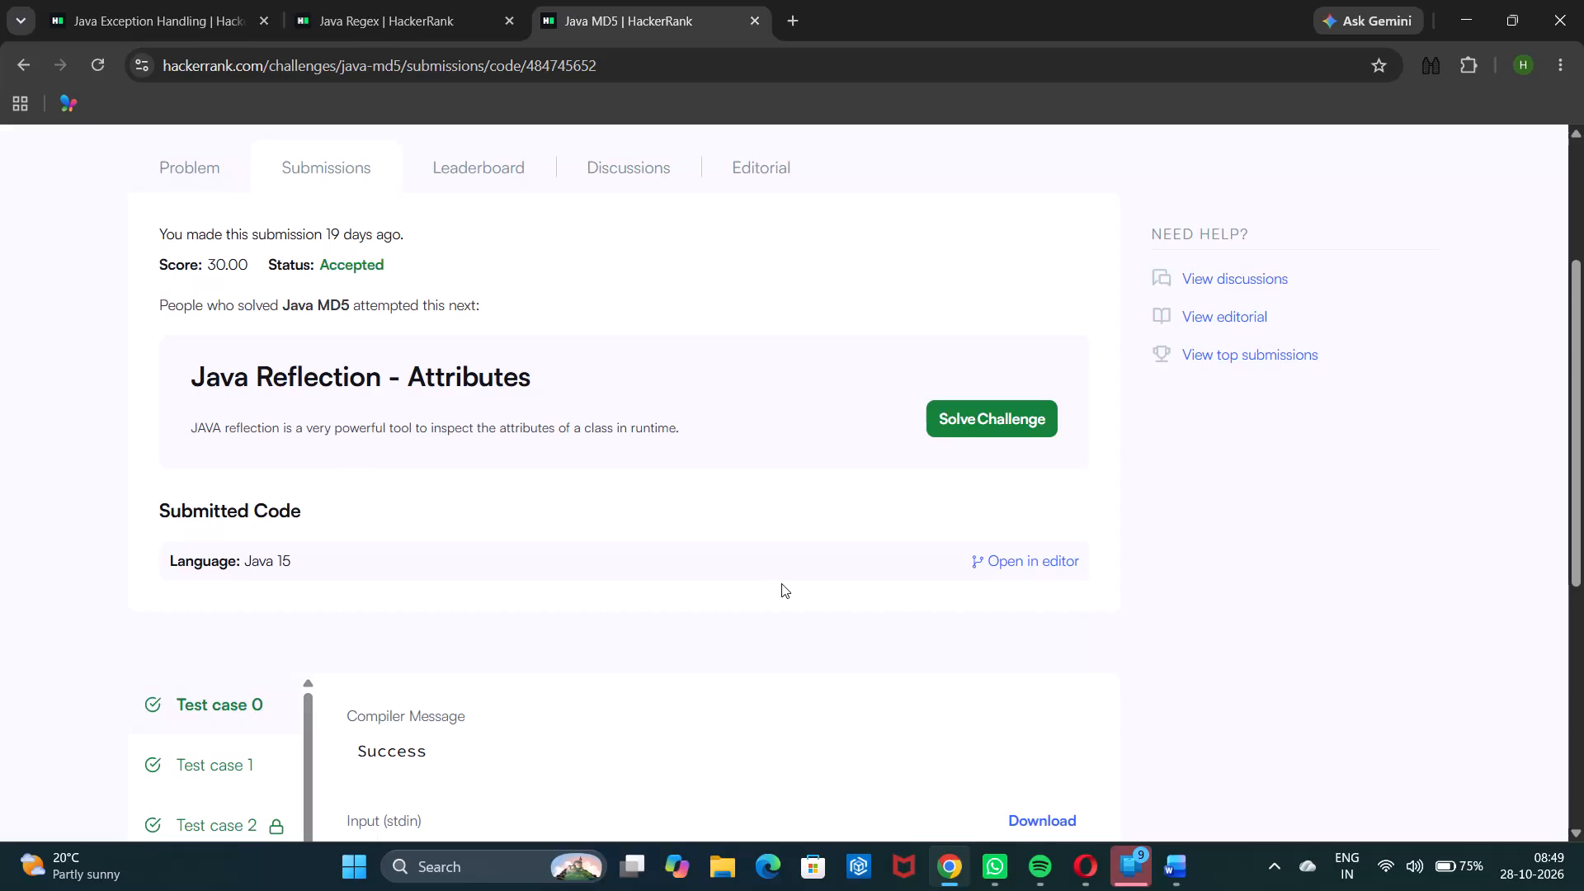
{"action": "scroll", "coordinate": [781, 583], "scroll_direction": "right", "scroll_amount": 1}
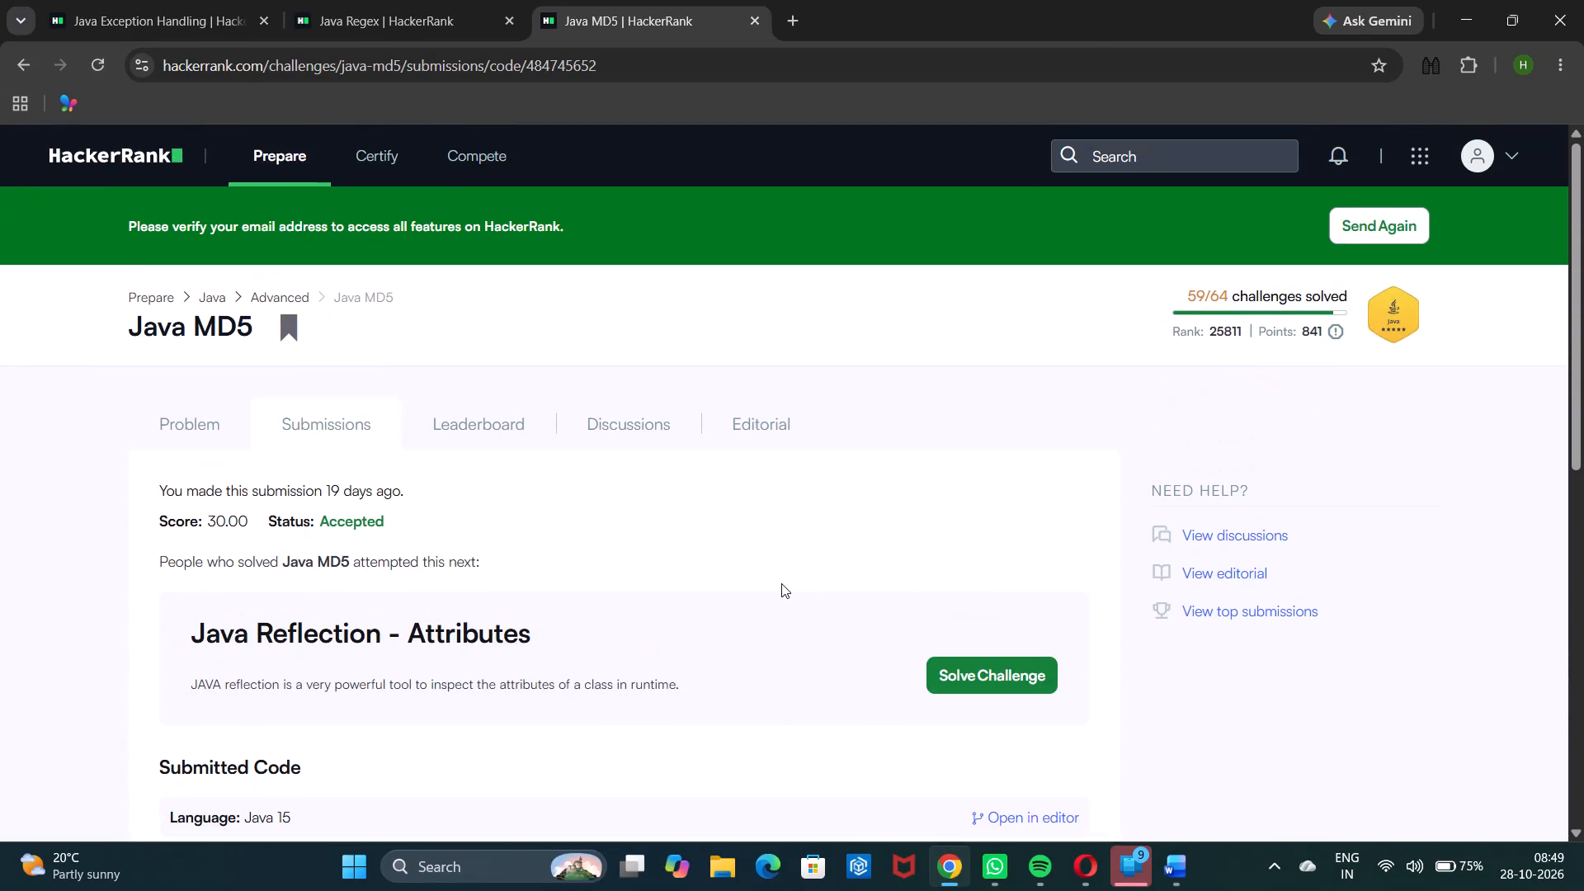
{"action": "left_click", "coordinate": [1025, 813]}
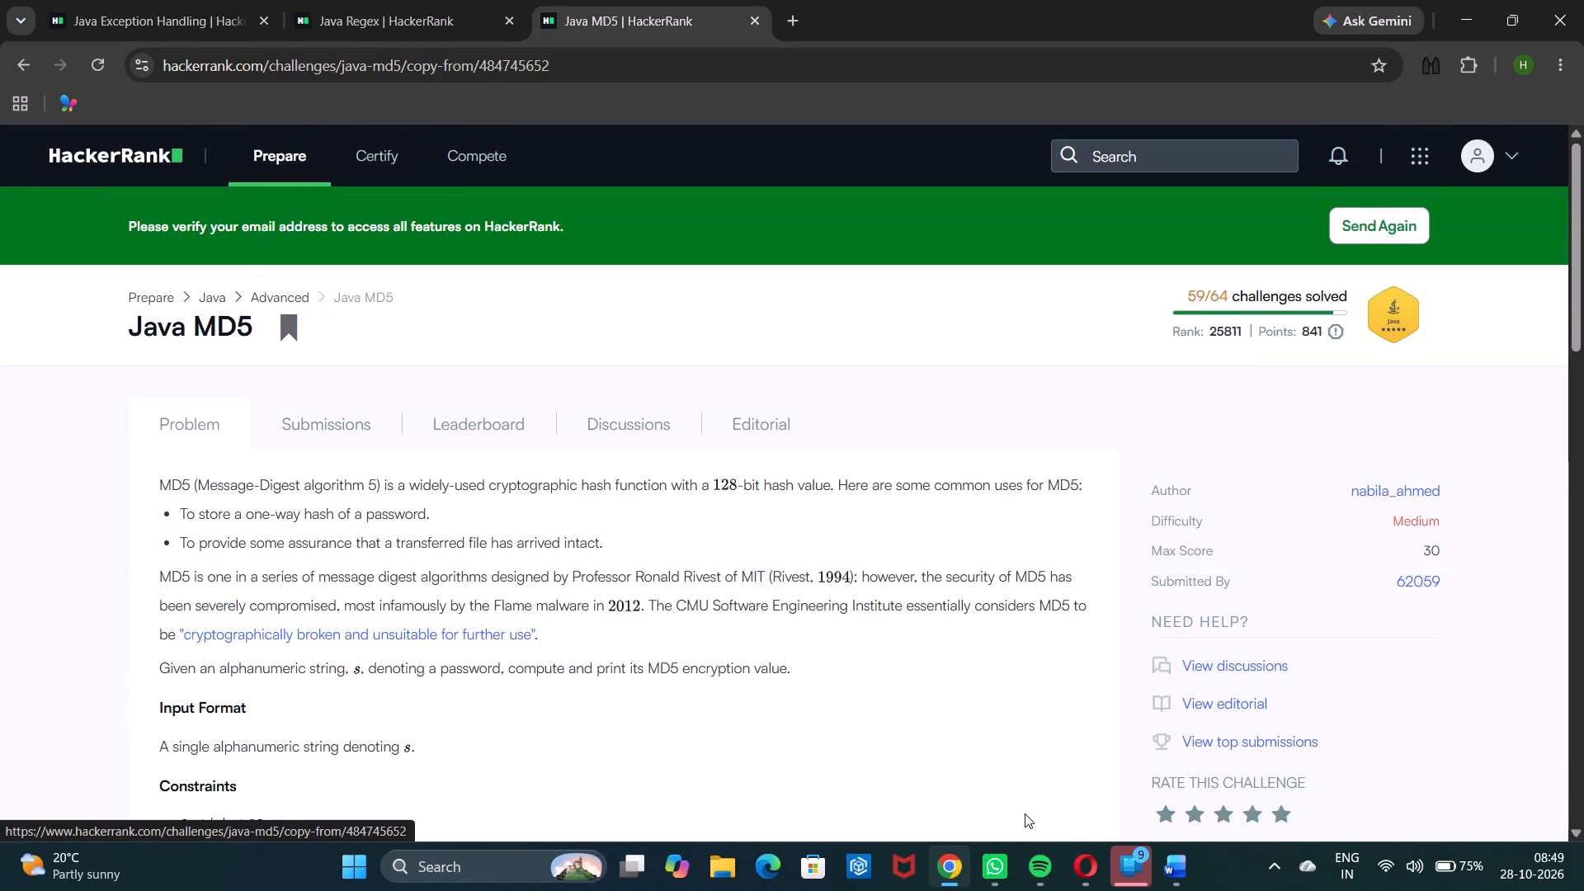
Copy the entire Java MD5 solution code from the editor.
{"action": "scroll", "coordinate": [775, 643], "scroll_direction": "down", "scroll_amount": 5}
{"action": "scroll", "coordinate": [775, 643], "scroll_direction": "right", "scroll_amount": 1}
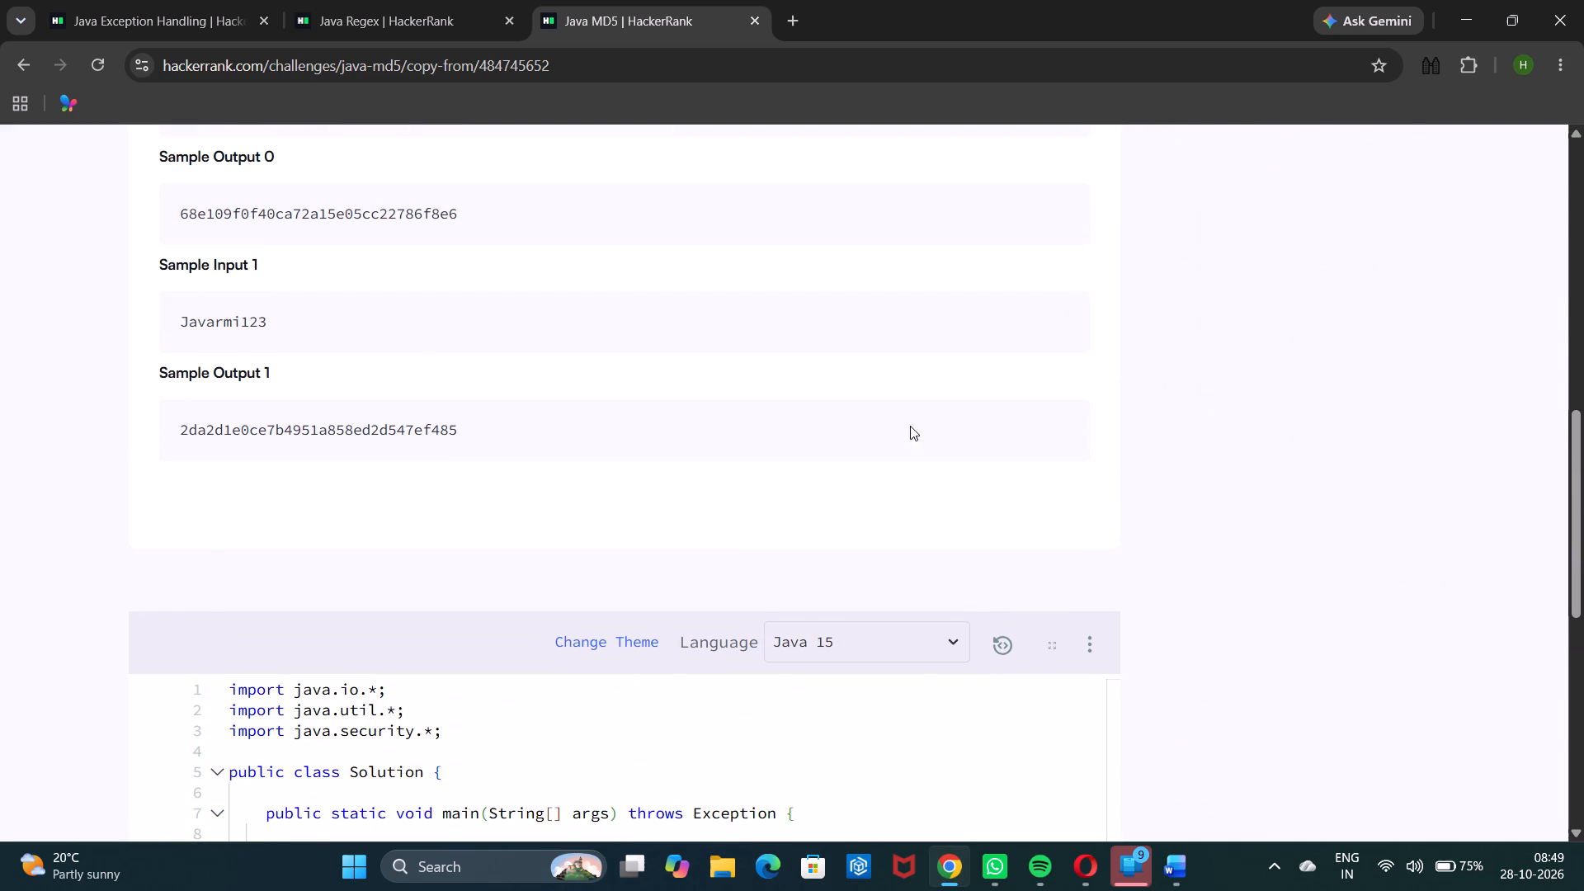
{"action": "scroll", "coordinate": [1290, 652], "scroll_direction": "down", "scroll_amount": 6}
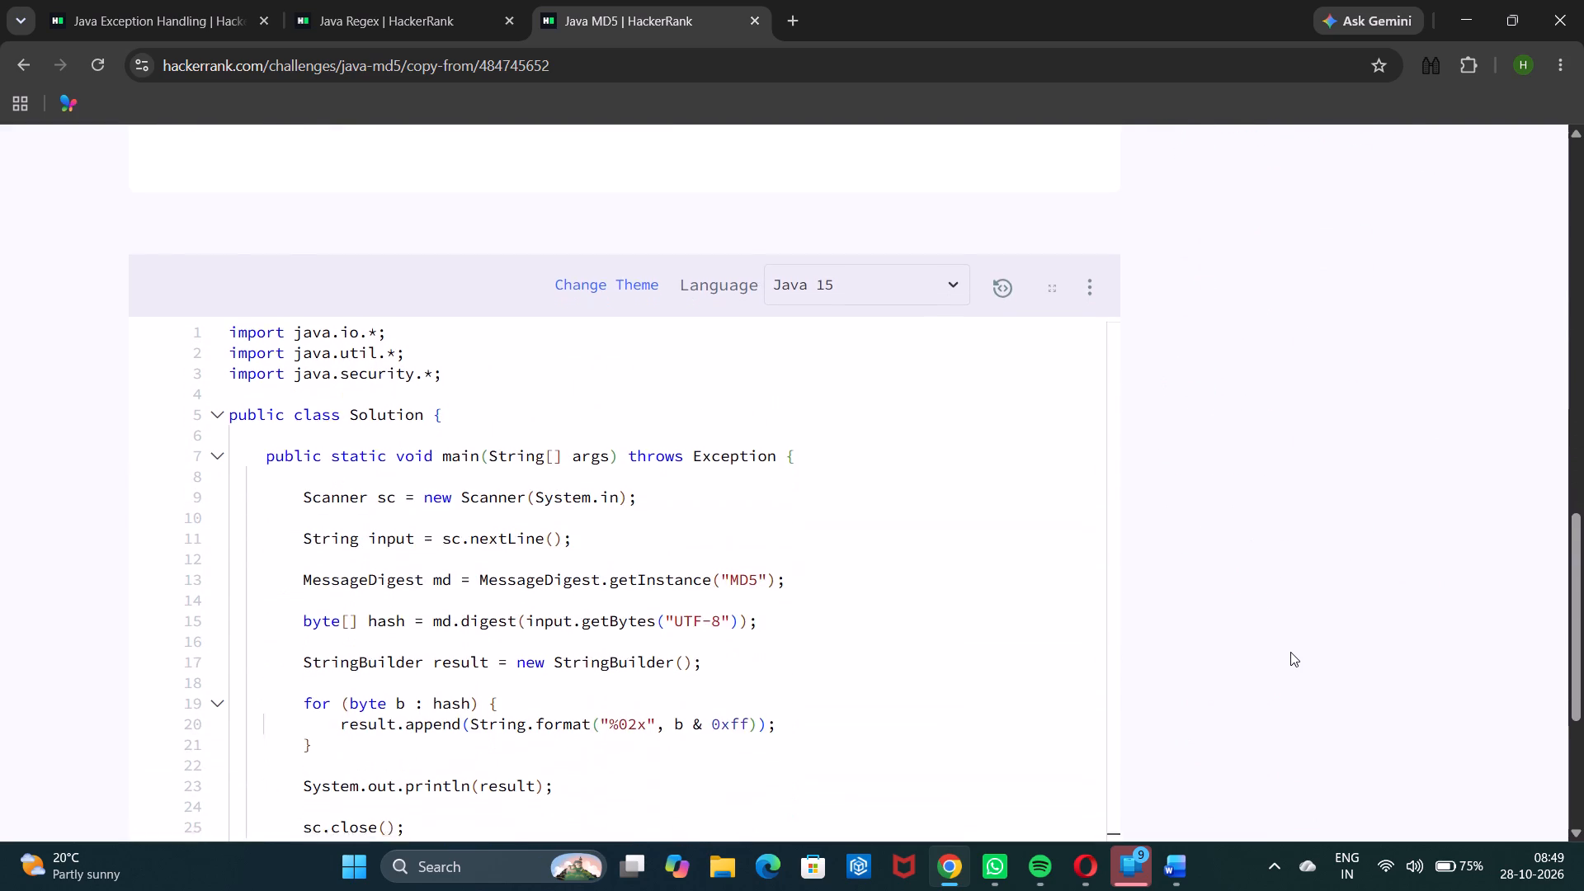
{"action": "scroll", "coordinate": [1290, 652], "scroll_direction": "down", "scroll_amount": 2}
{"action": "scroll", "coordinate": [737, 478], "scroll_direction": "down", "scroll_amount": 7}
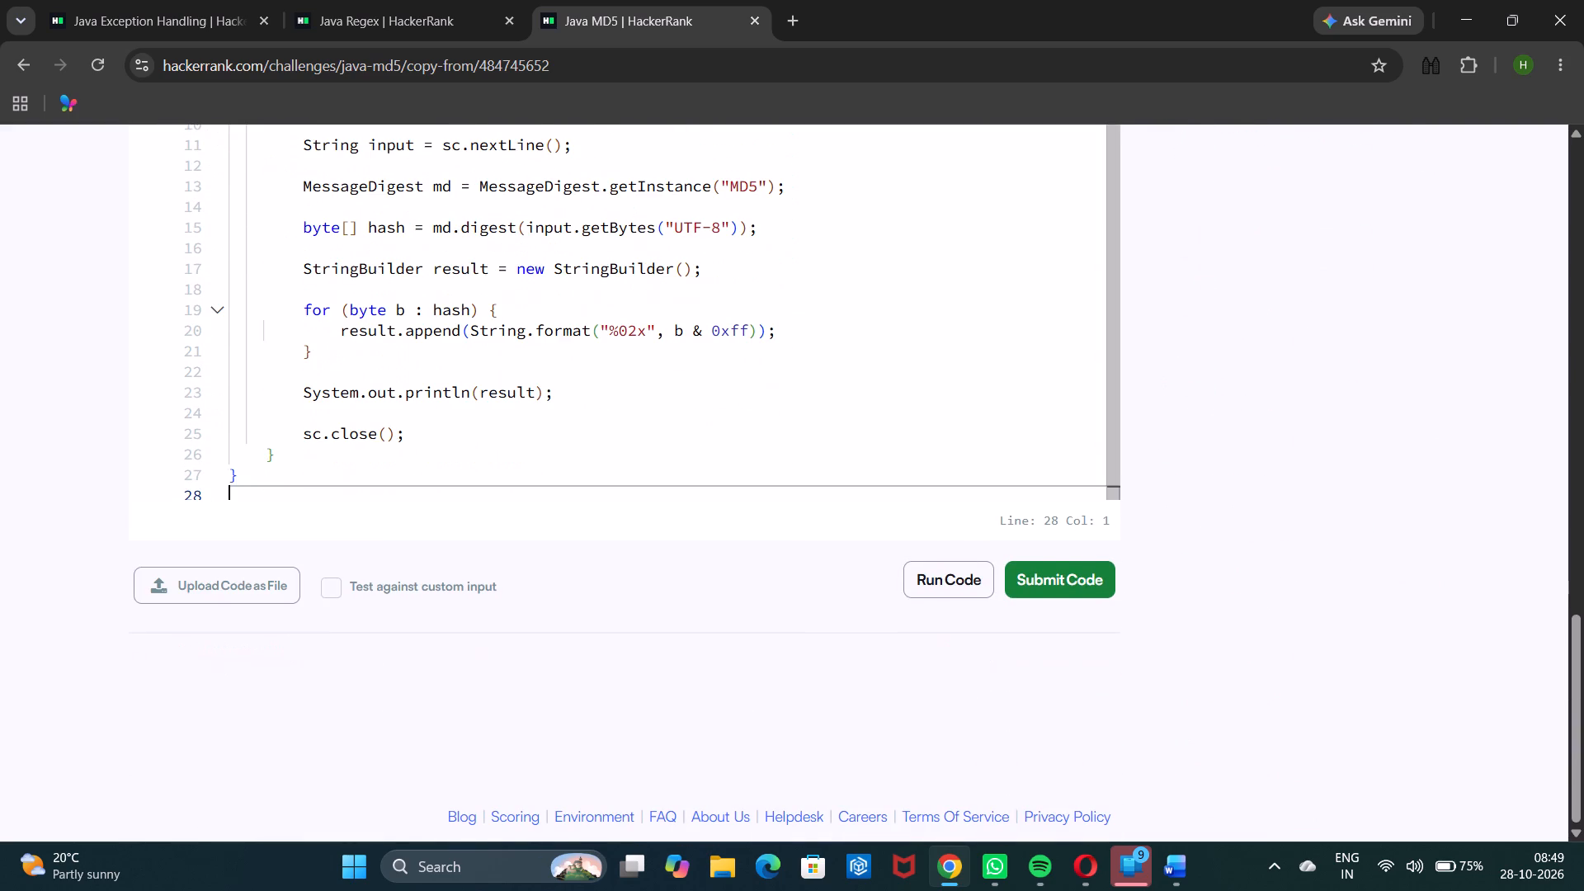
{"action": "left_click", "coordinate": [254, 482]}
{"action": "key", "text": "ctrl+a"}
{"action": "key", "text": "ctrl+c"}
{"action": "key", "text": "ctrl+c"}
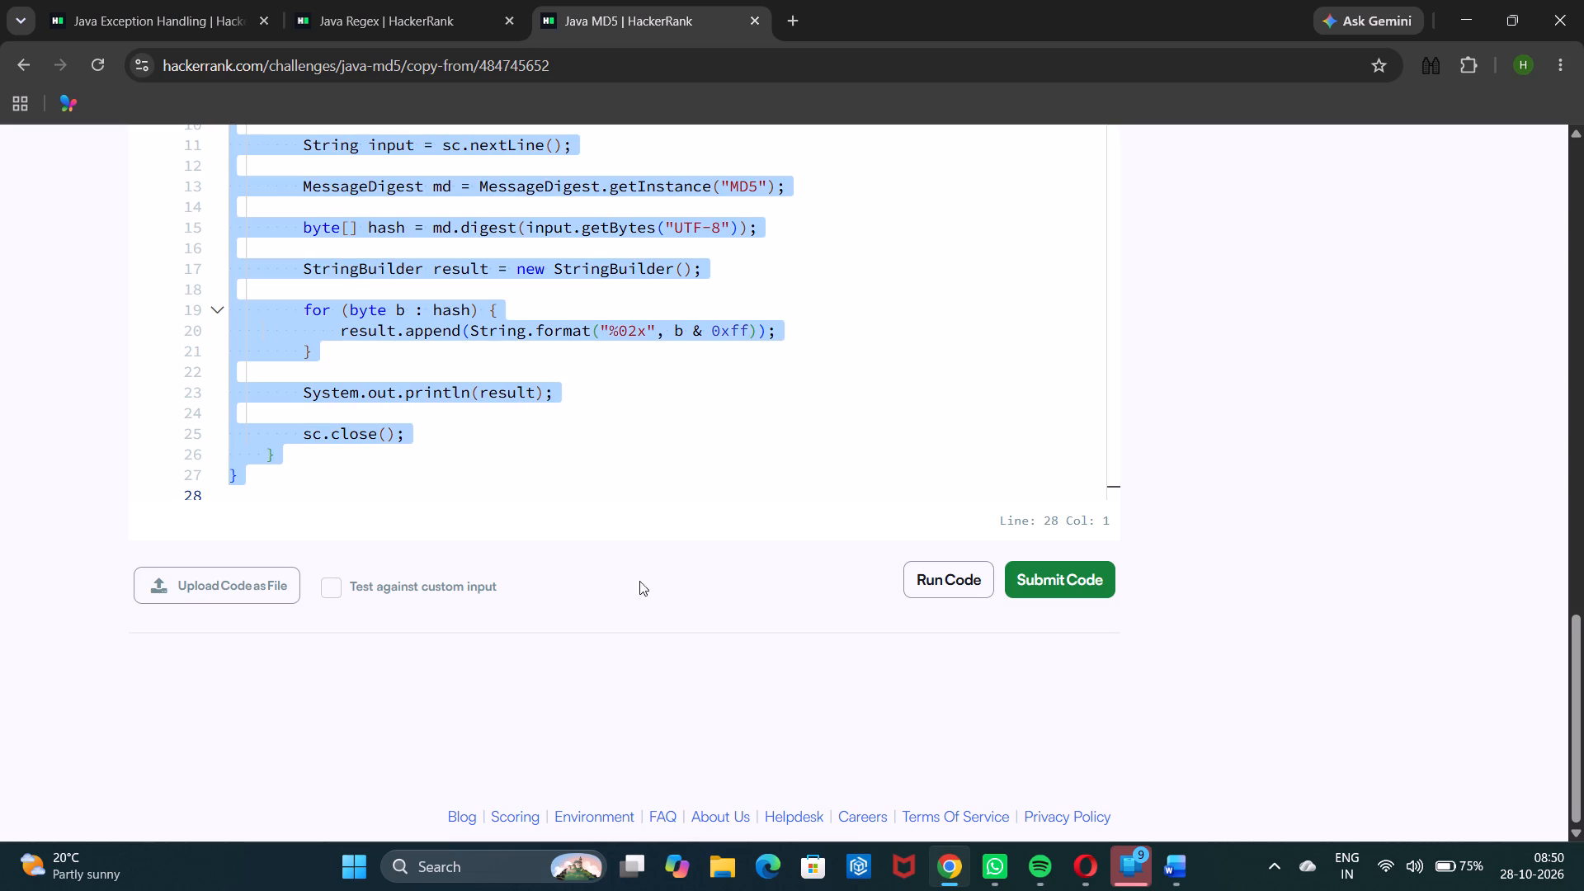
Switch to Word and replace the placeholder text in question 49's Code box with the copied code.
{"action": "left_click", "coordinate": [1179, 890]}
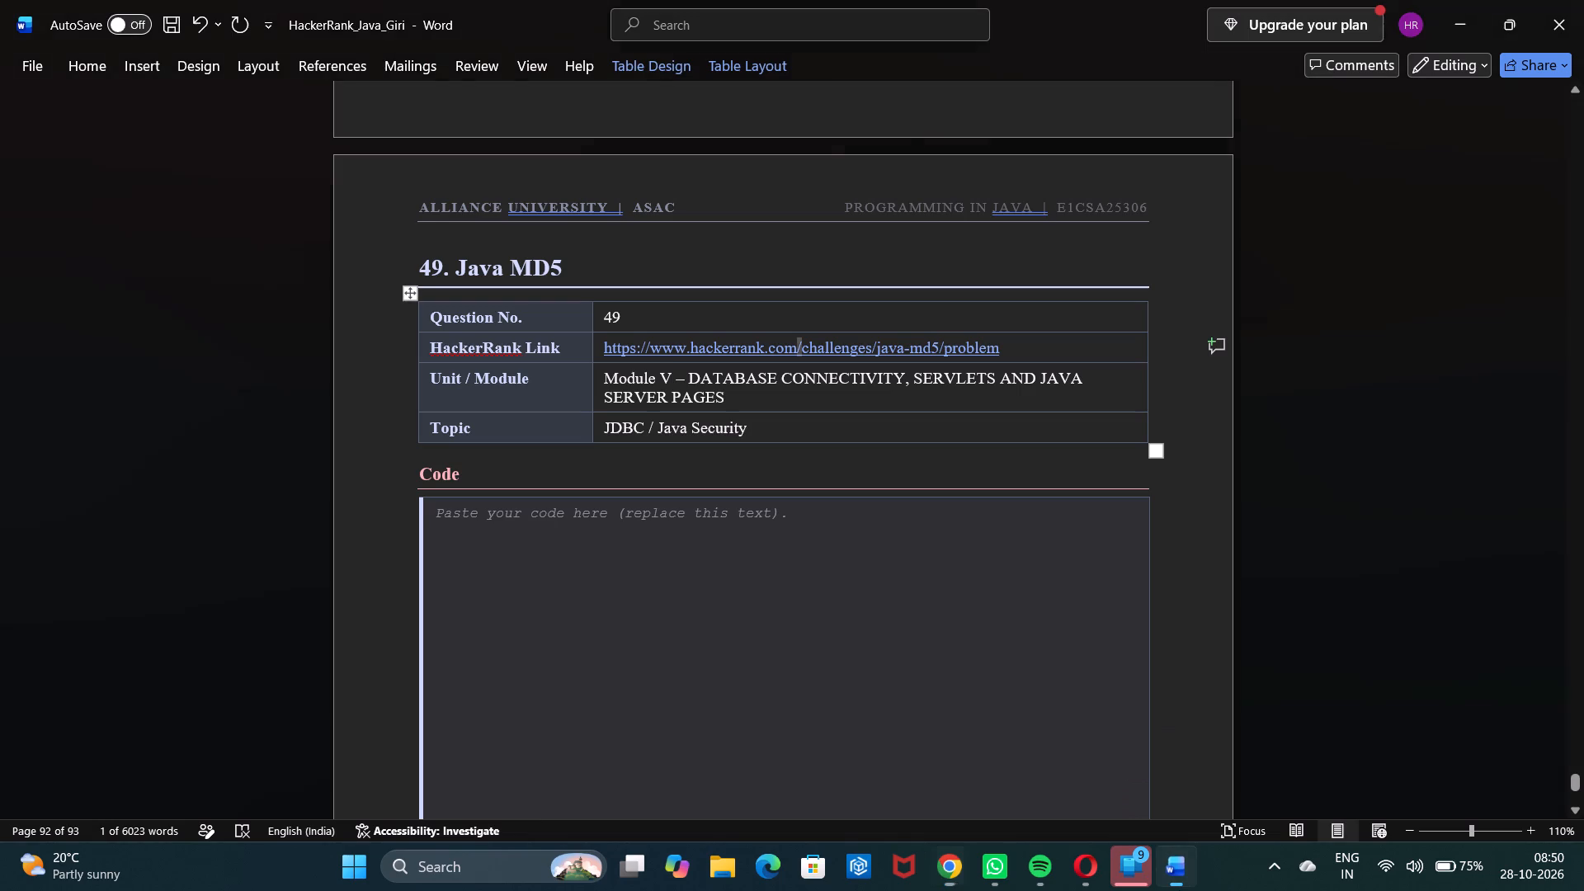
{"action": "left_click", "coordinate": [804, 530]}
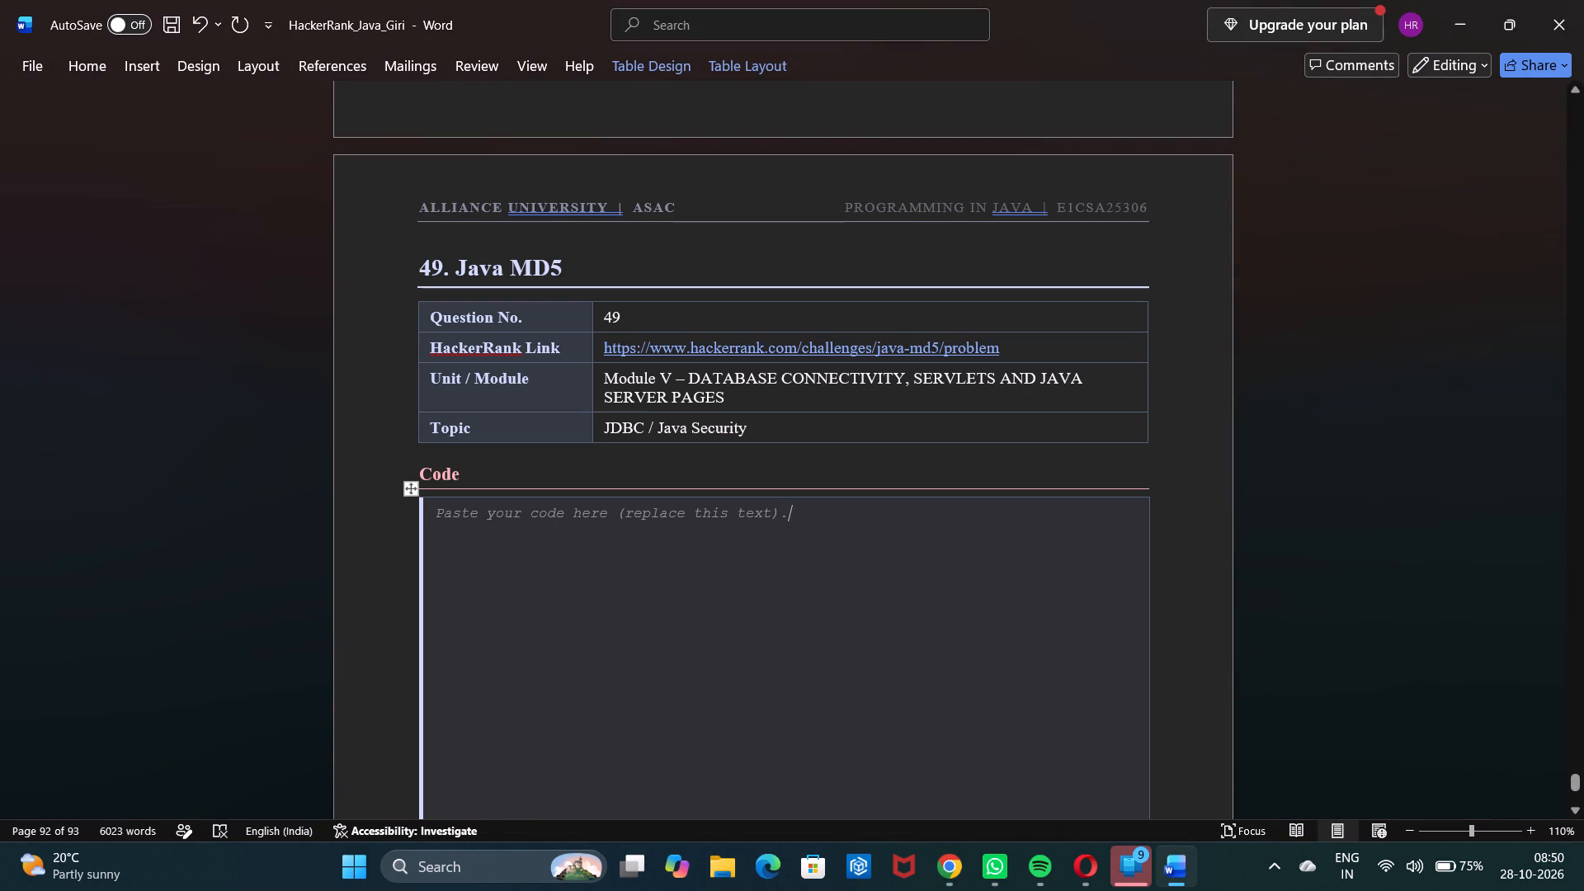
{"action": "left_click_drag", "start_coordinate": [804, 530], "coordinate": [422, 510]}
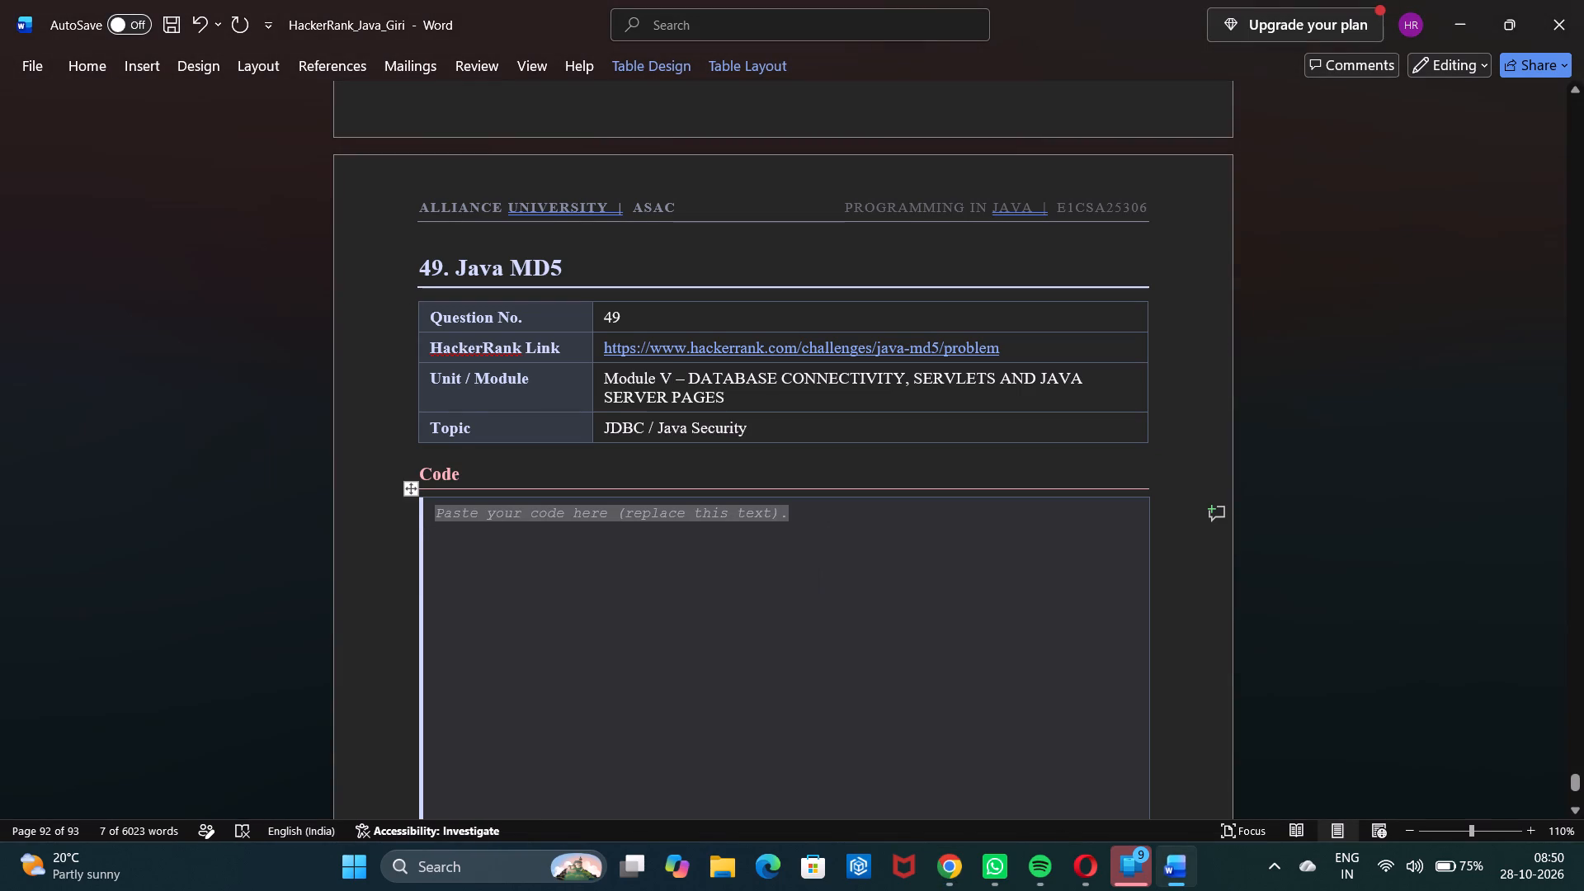
{"action": "key", "text": "ctrl+v"}
{"action": "scroll", "coordinate": [893, 671], "scroll_direction": "down", "scroll_amount": 2}
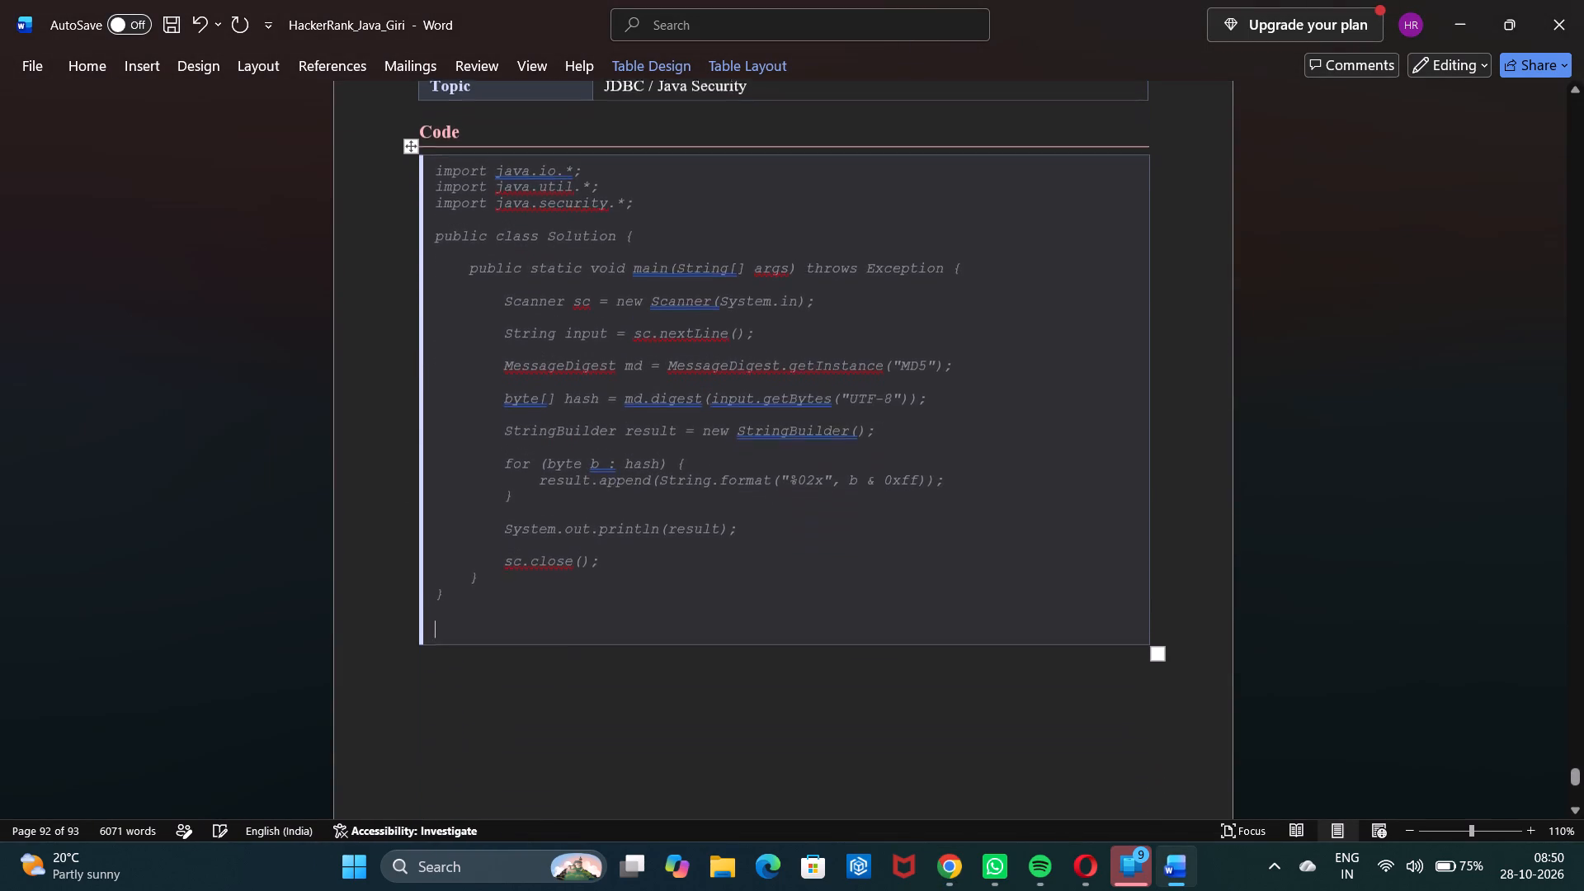
{"action": "scroll", "coordinate": [893, 671], "scroll_direction": "down", "scroll_amount": 2}
{"action": "scroll", "coordinate": [893, 671], "scroll_direction": "right", "scroll_amount": 1}
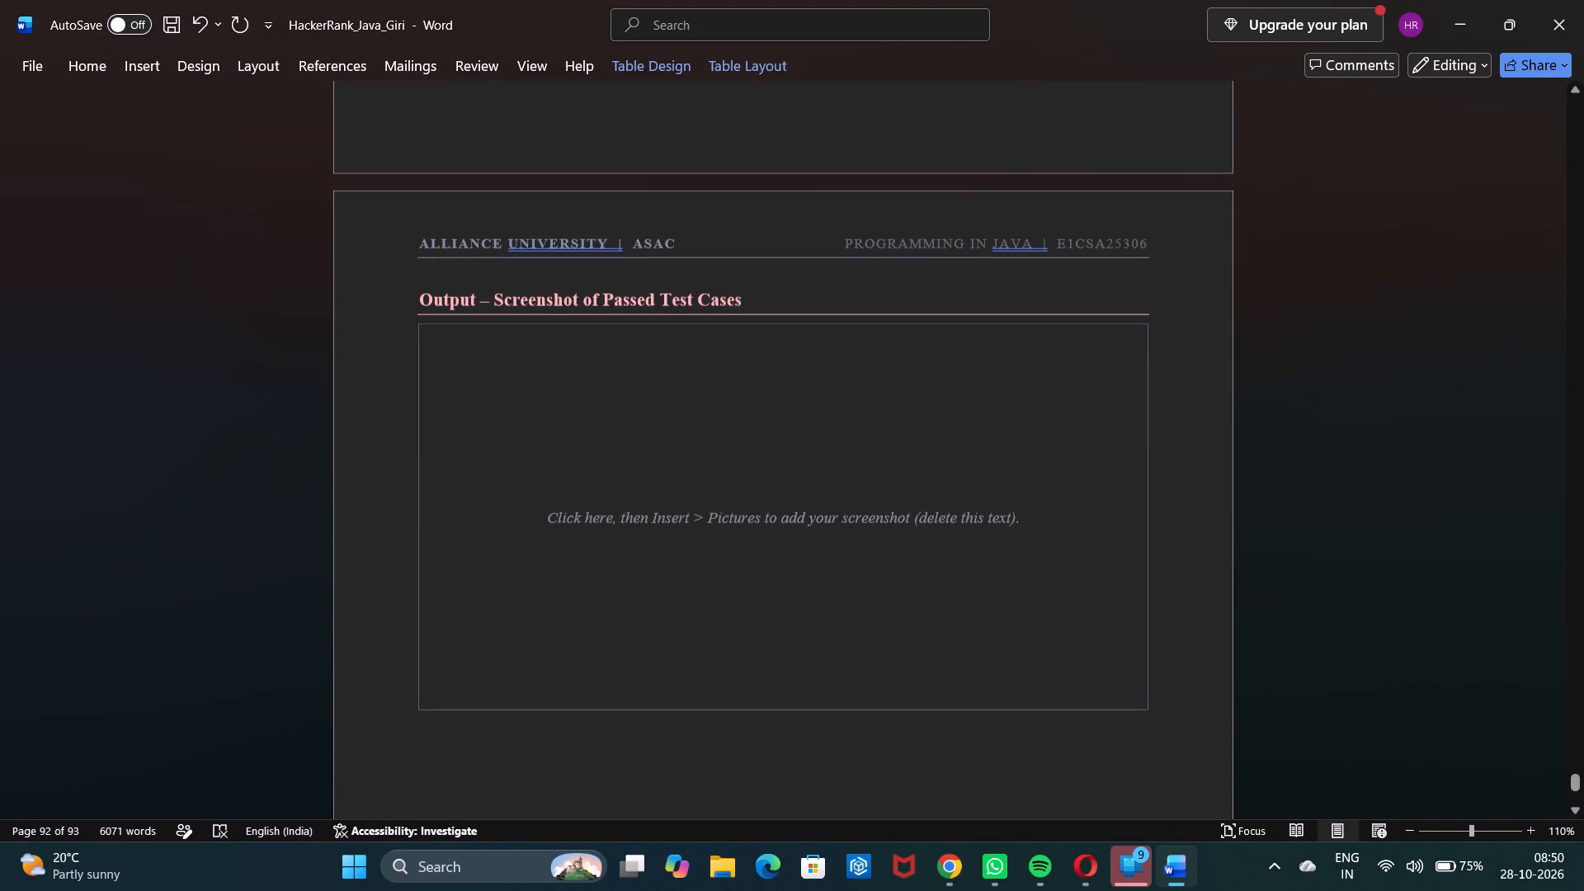
Switch to Chrome and submit the Java MD5 code.
{"action": "left_click", "coordinate": [933, 858]}
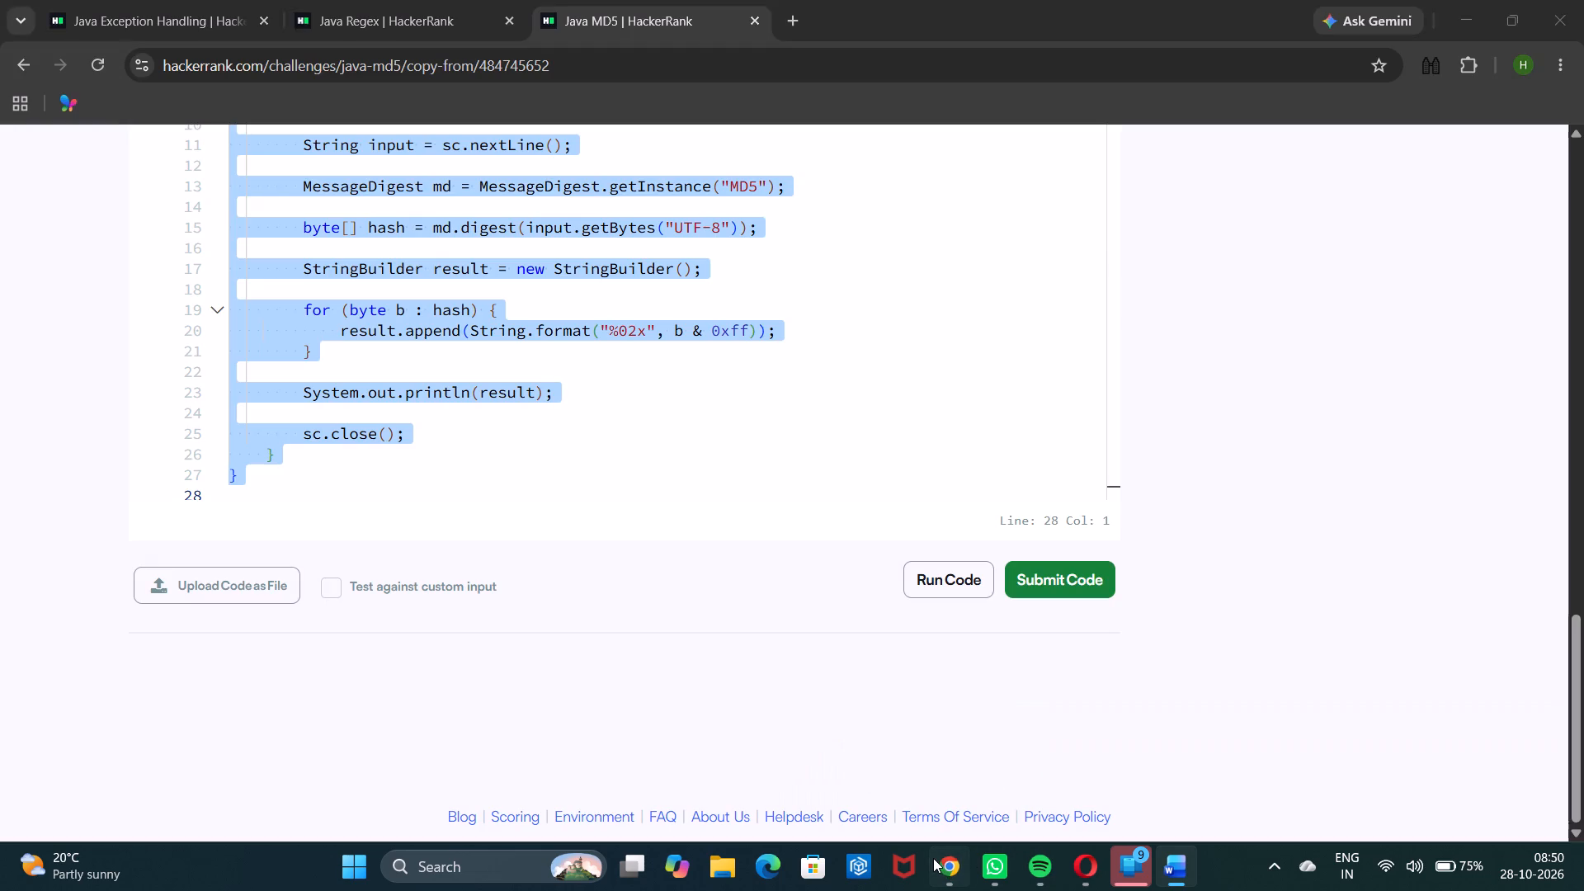
{"action": "left_click", "coordinate": [1049, 586]}
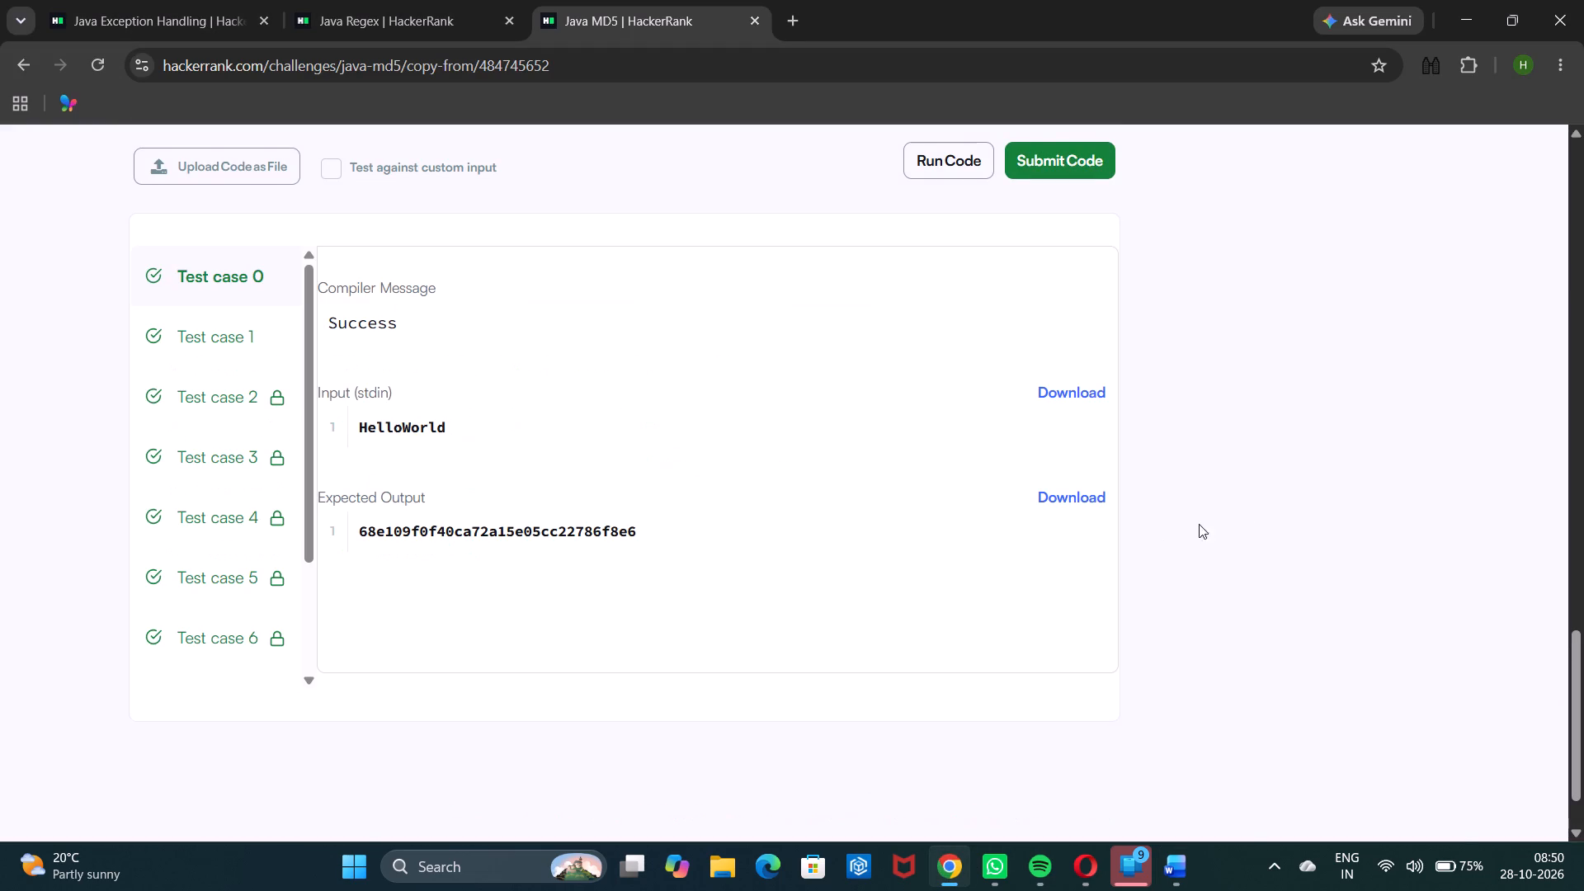
{"action": "scroll", "coordinate": [1258, 497], "scroll_direction": "down", "scroll_amount": 2}
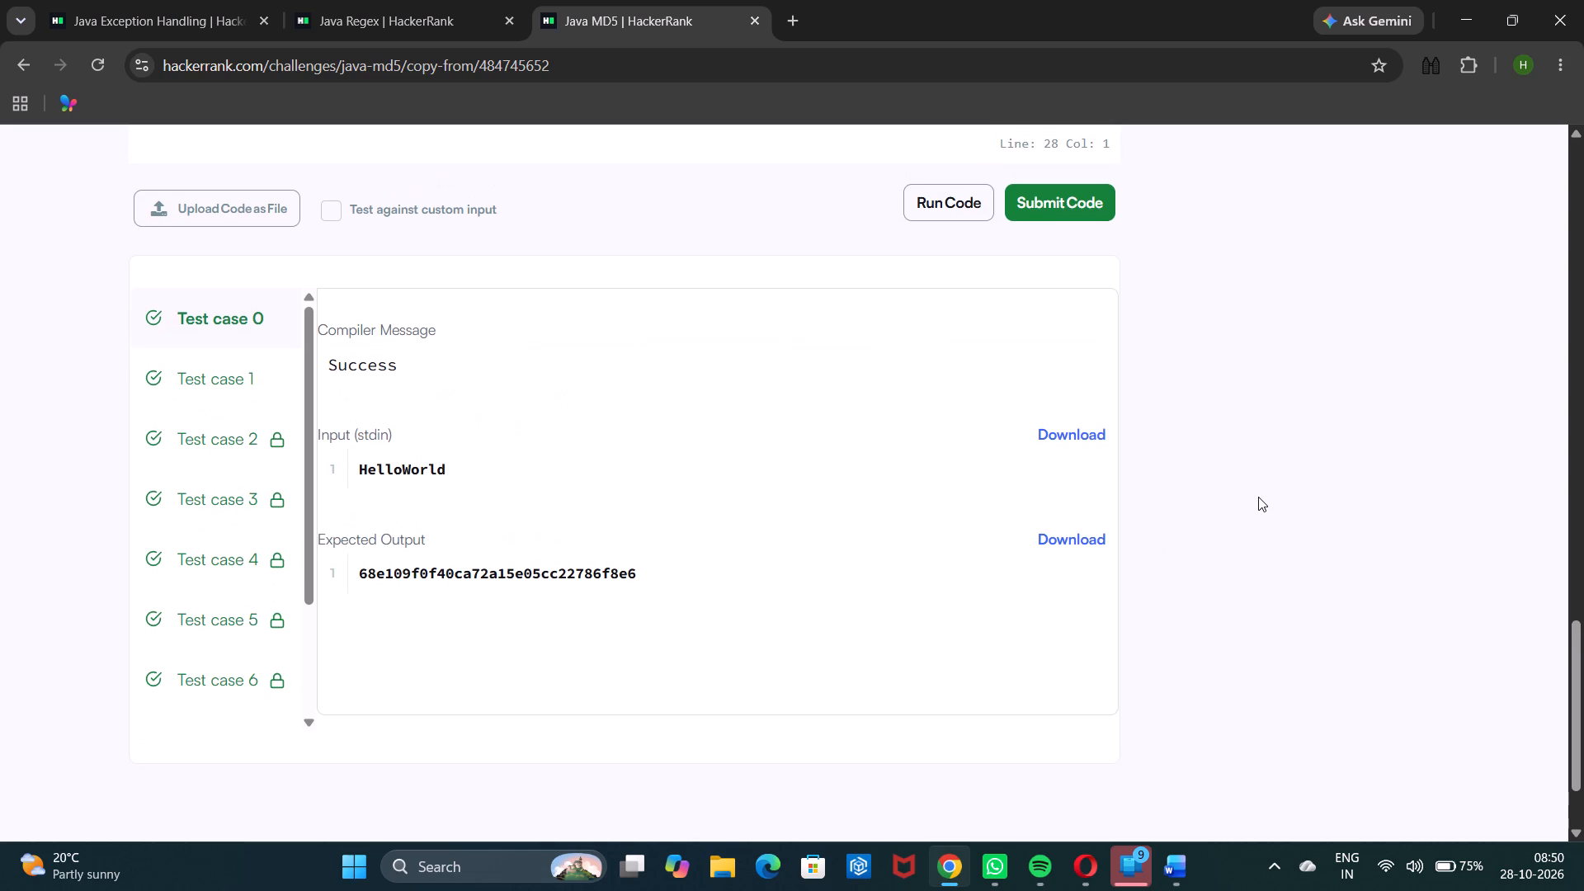
Capture a screenshot of the Java MD5 Congratulations banner and the passed test case results.
{"action": "scroll", "coordinate": [1258, 497], "scroll_direction": "down", "scroll_amount": 2}
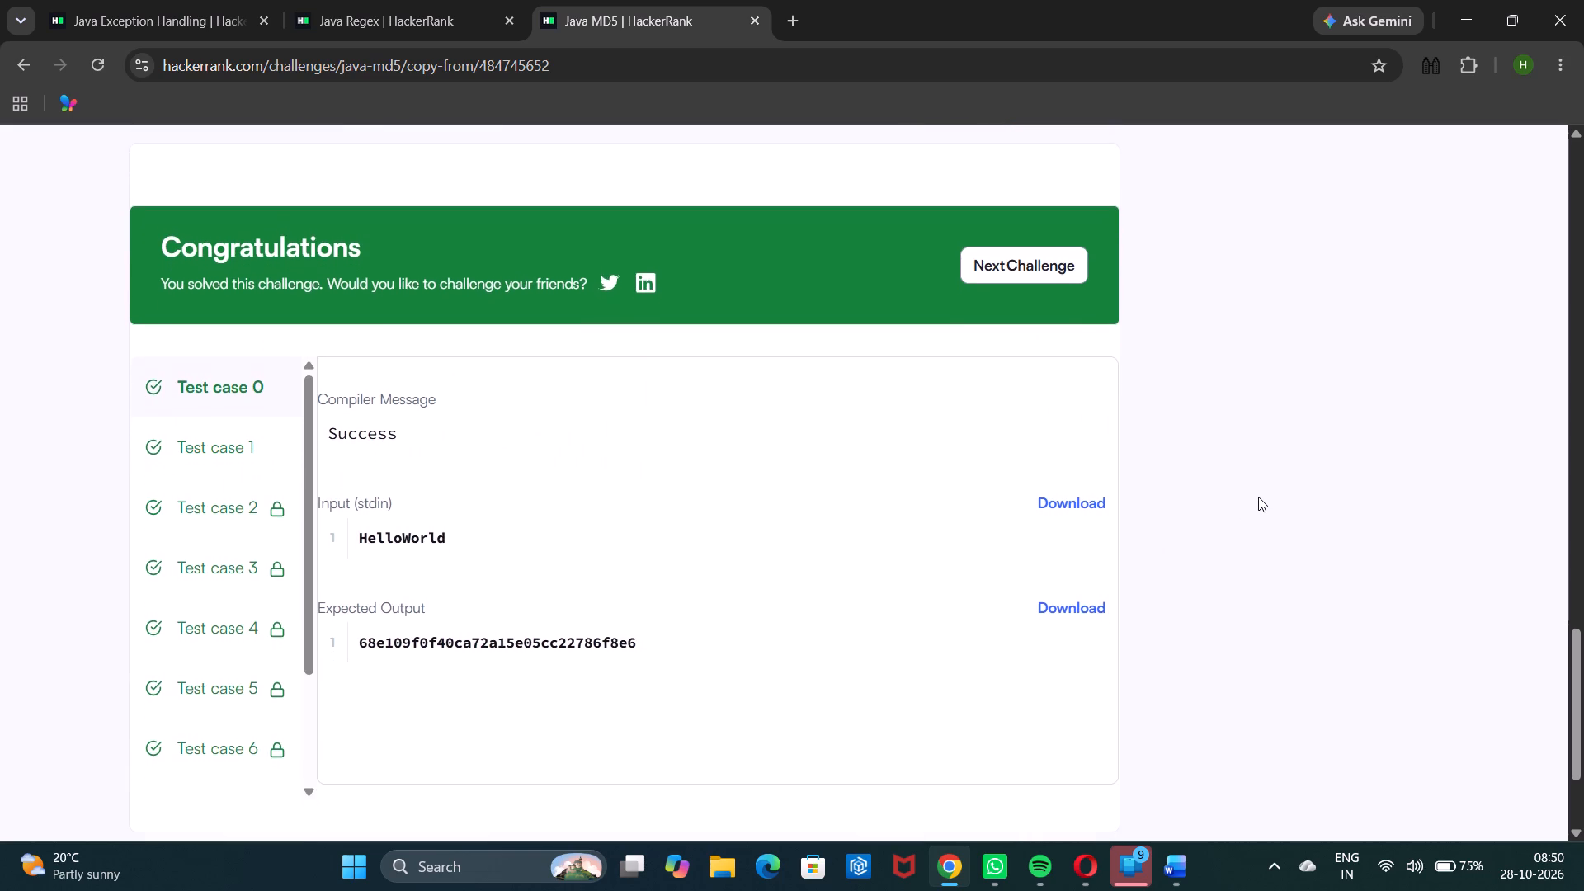
{"action": "scroll", "coordinate": [1258, 497], "scroll_direction": "down", "scroll_amount": 1}
{"action": "key", "text": "shift+super+s"}
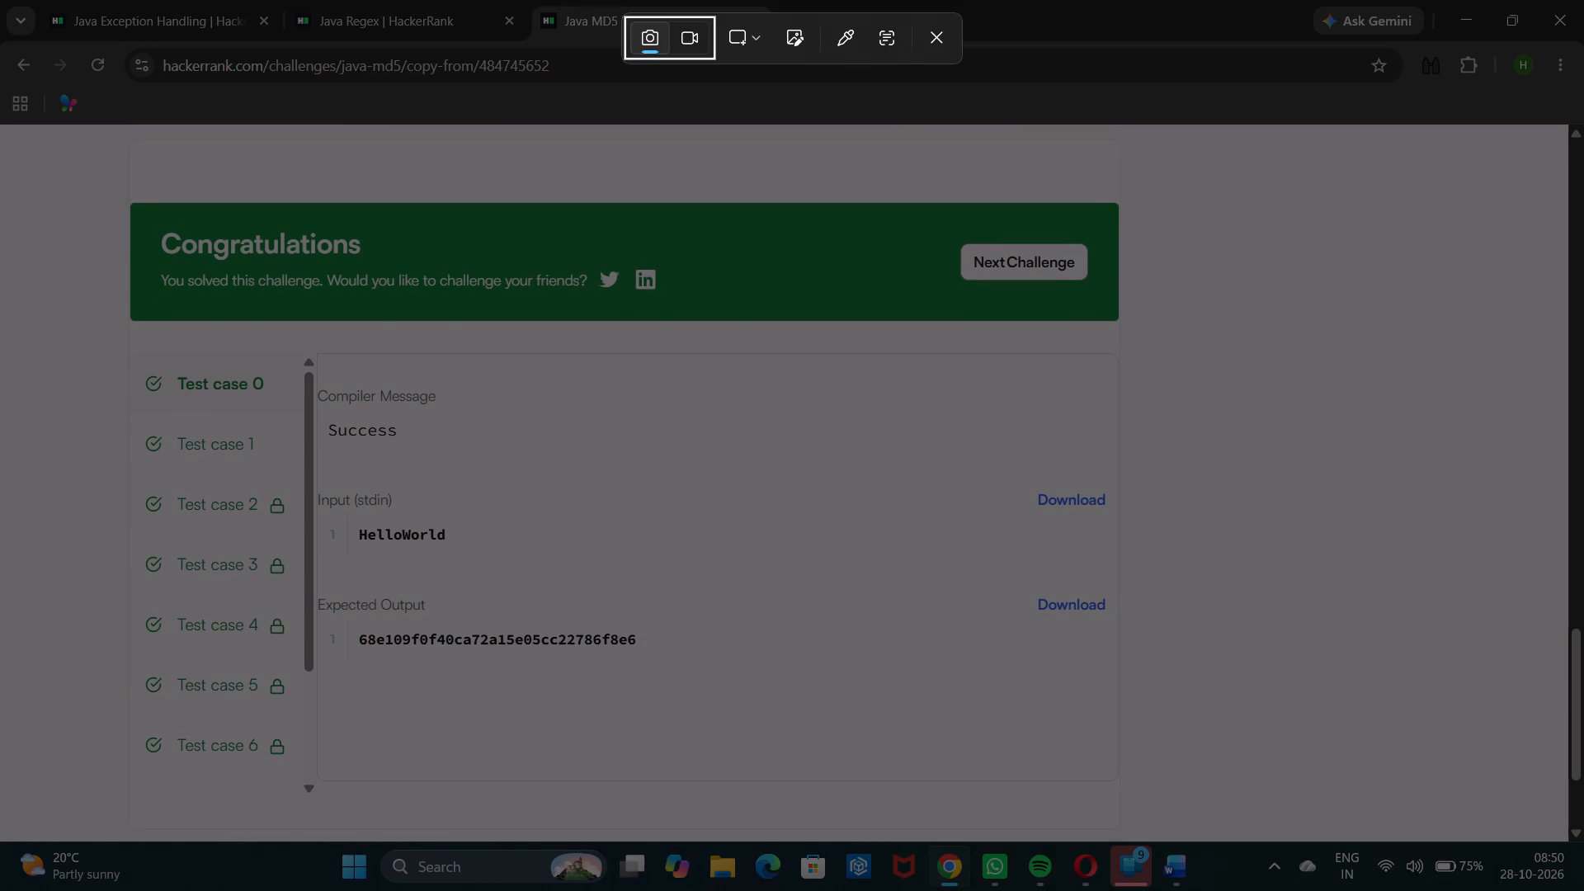
{"action": "left_click_drag", "start_coordinate": [114, 181], "coordinate": [1157, 794]}
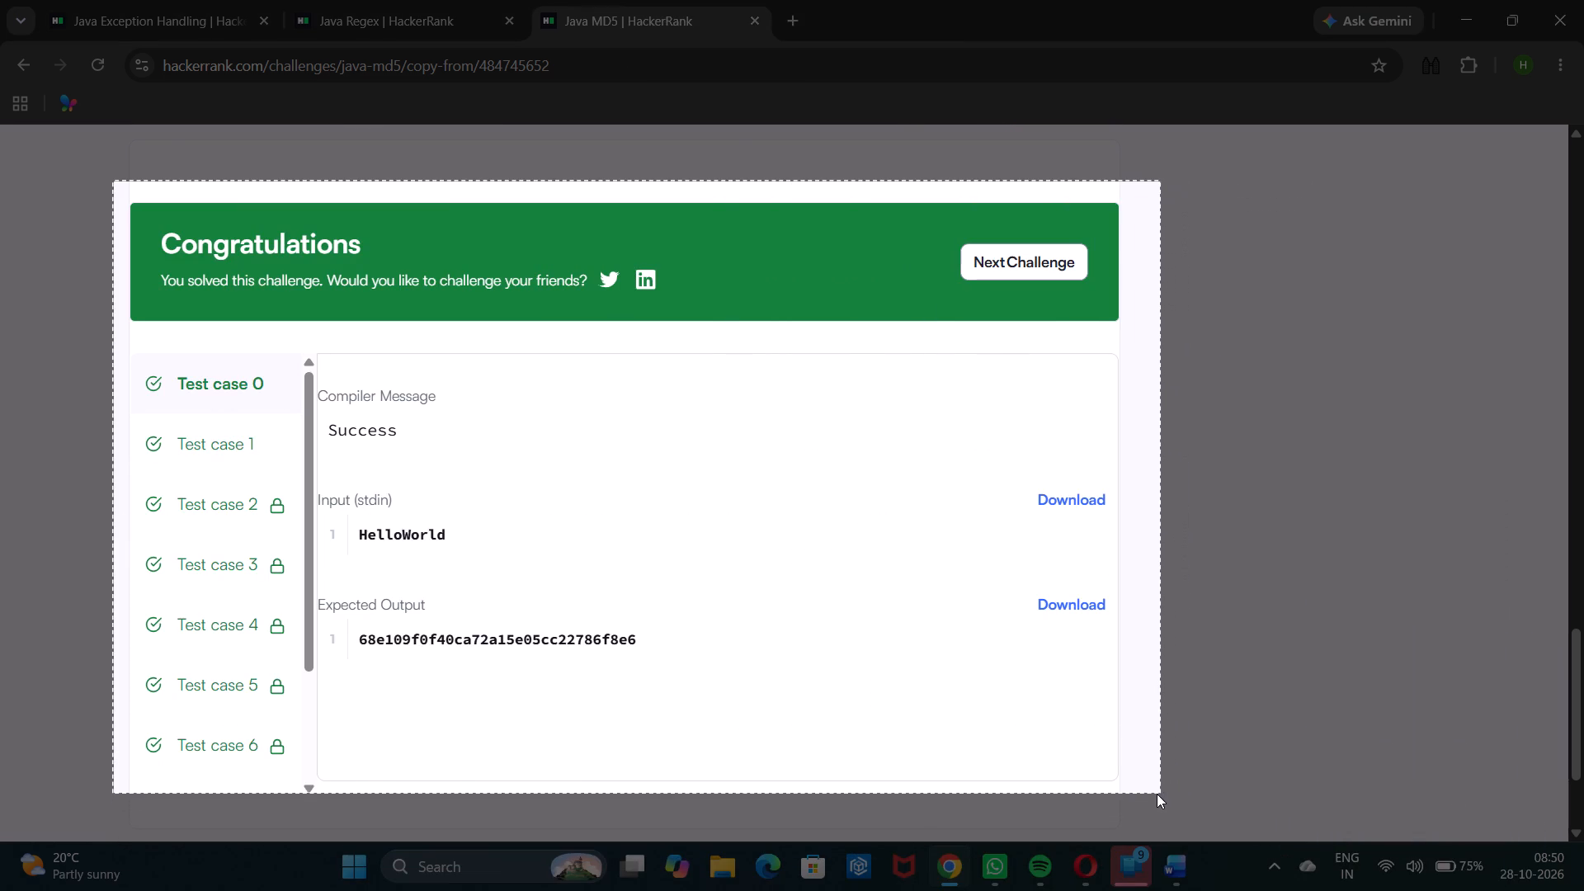
{"action": "left_click_drag", "start_coordinate": [1157, 794], "coordinate": [1156, 794]}
Switch to Word and replace the placeholder text in question 49's Output box with the captured screenshot.
{"action": "left_click", "coordinate": [1176, 868]}
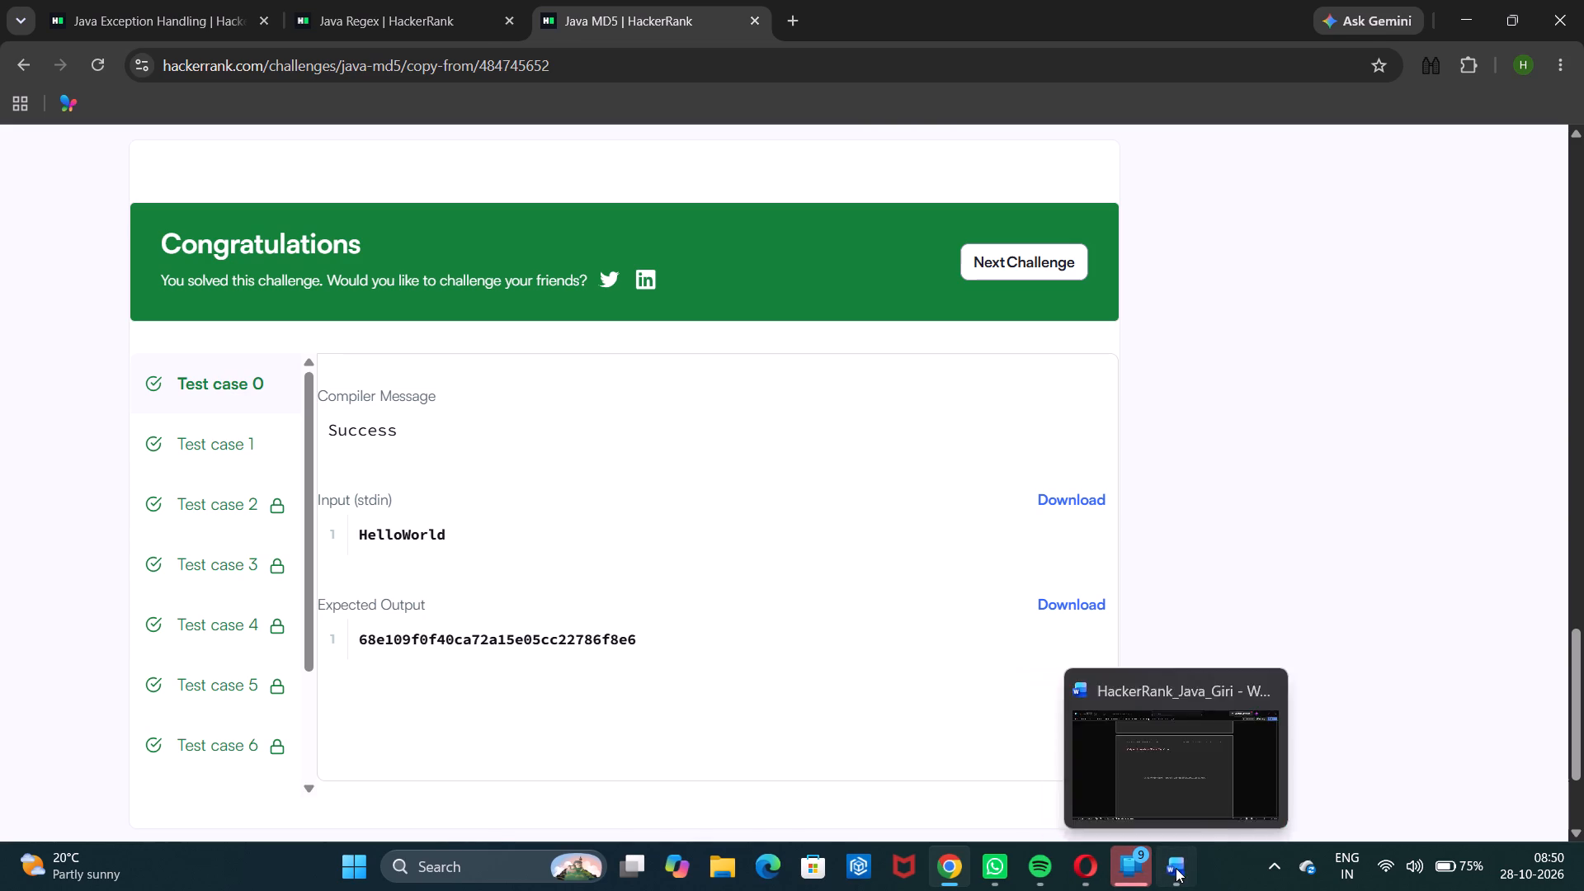
{"action": "left_click", "coordinate": [1029, 520]}
{"action": "left_click_drag", "start_coordinate": [1029, 520], "coordinate": [566, 493]}
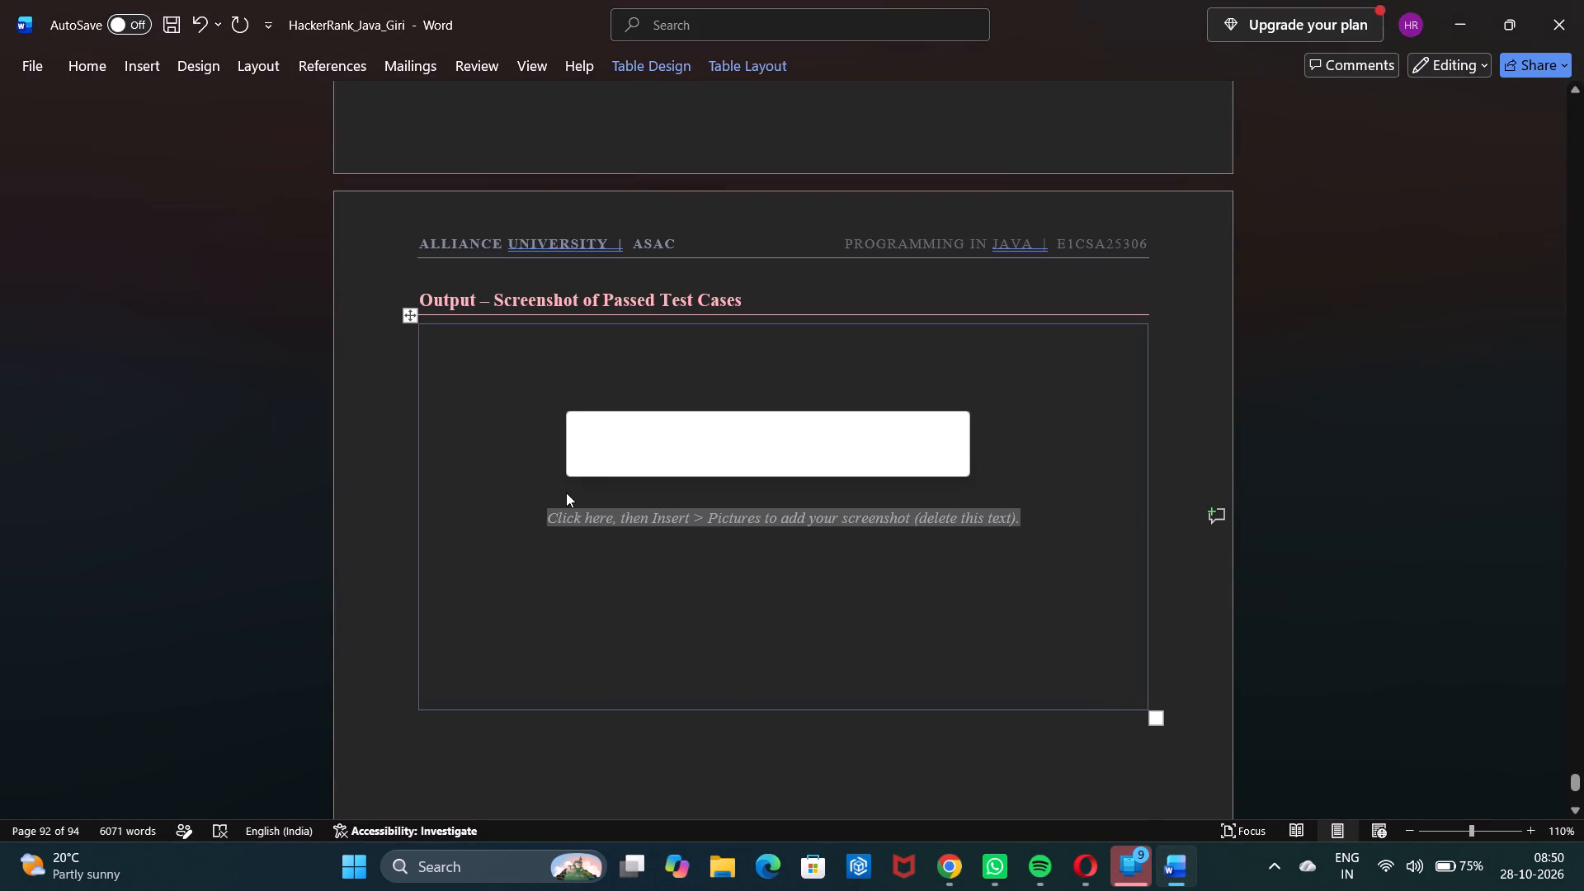
{"action": "key", "text": "ctrl+v"}
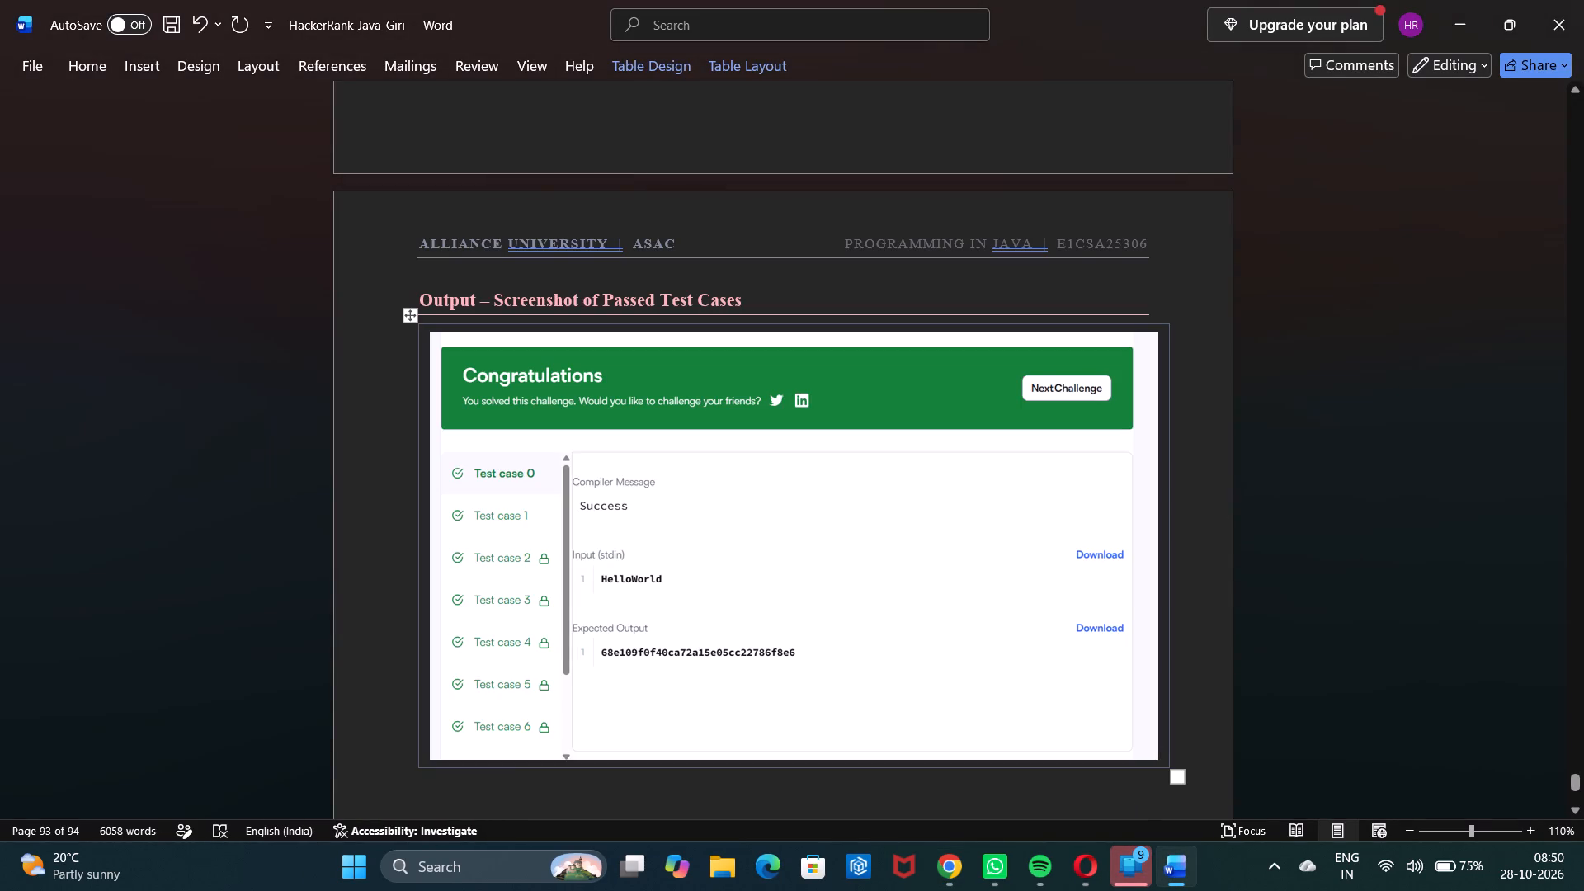
Open the HackerRank link of question 50, Java SHA-256, and switch to Chrome to its problem page.
{"action": "scroll", "coordinate": [1240, 643], "scroll_direction": "down", "scroll_amount": 7}
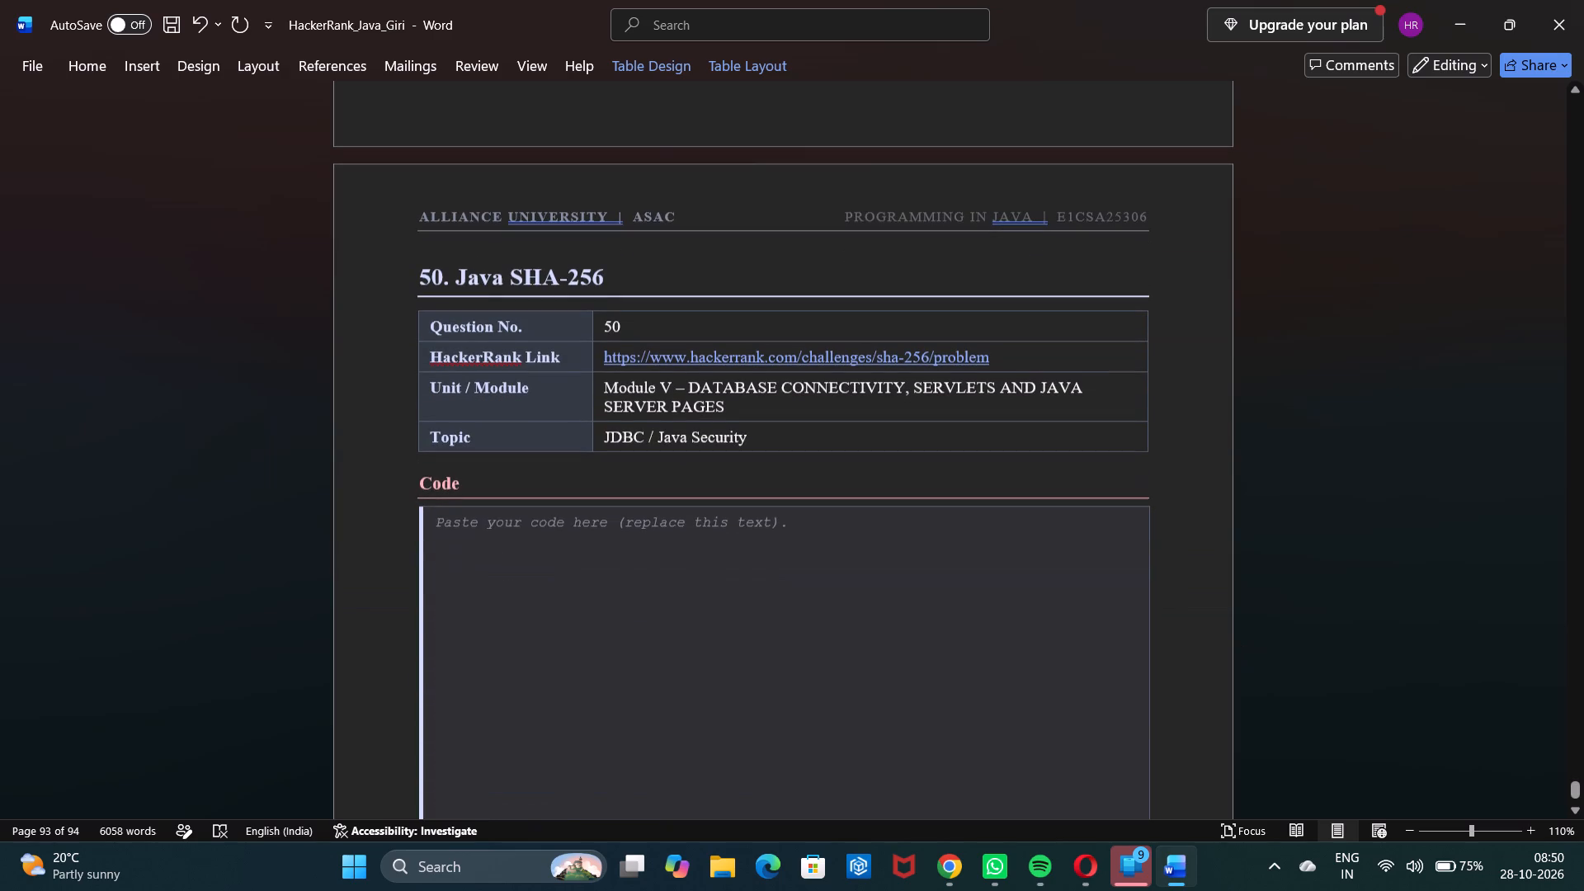
{"action": "triple_click", "coordinate": [758, 359], "text": "ctrl"}
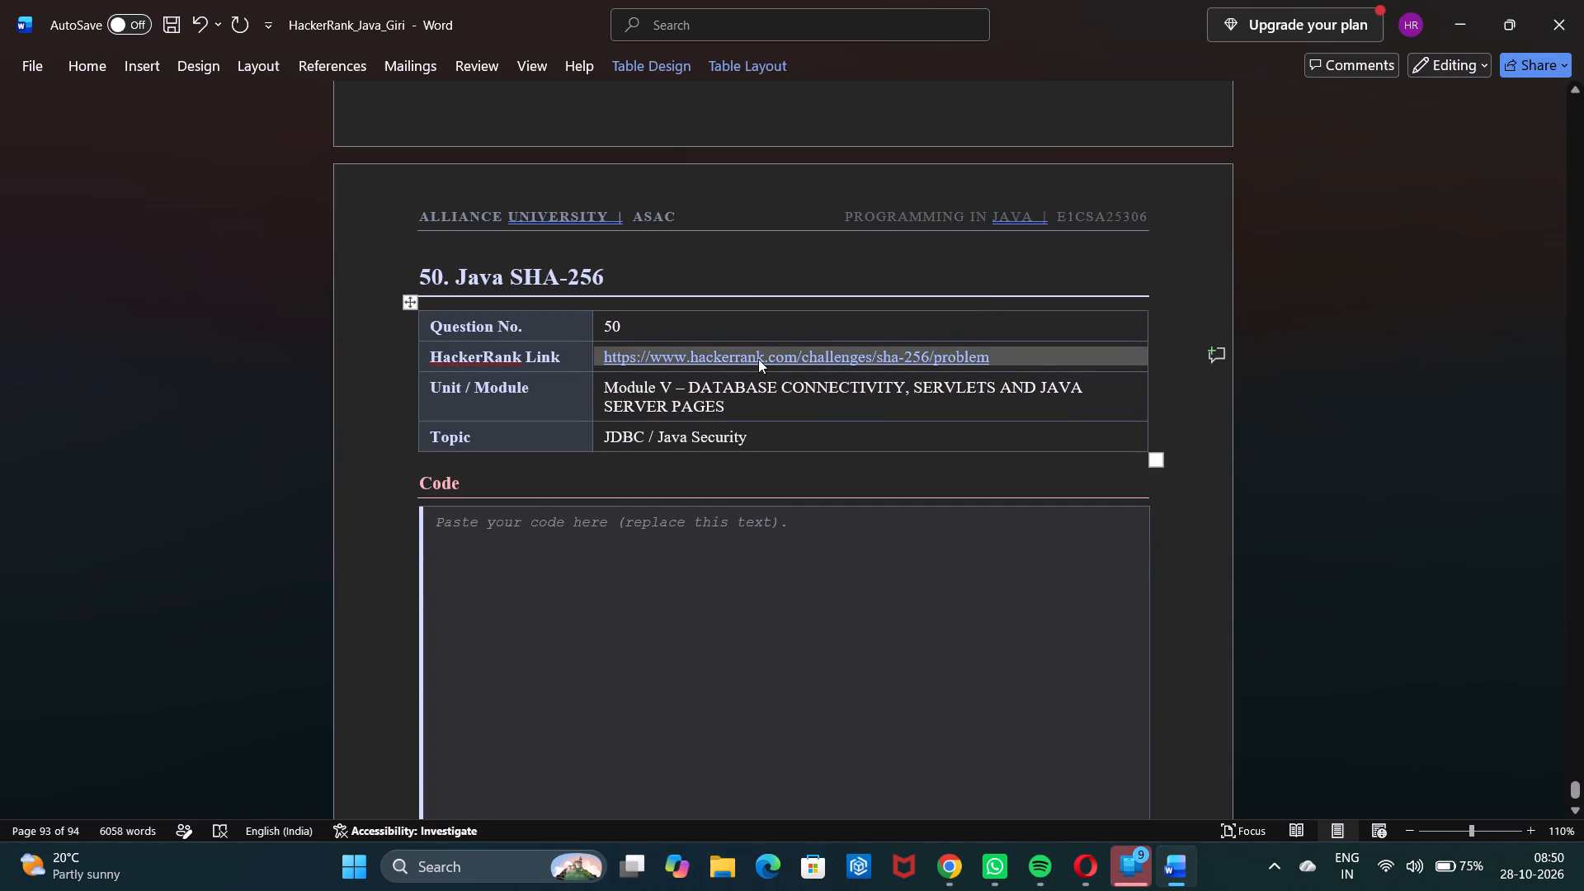
{"action": "triple_click", "coordinate": [743, 351], "text": "ctrl"}
{"action": "left_click", "coordinate": [743, 351], "text": "ctrl"}
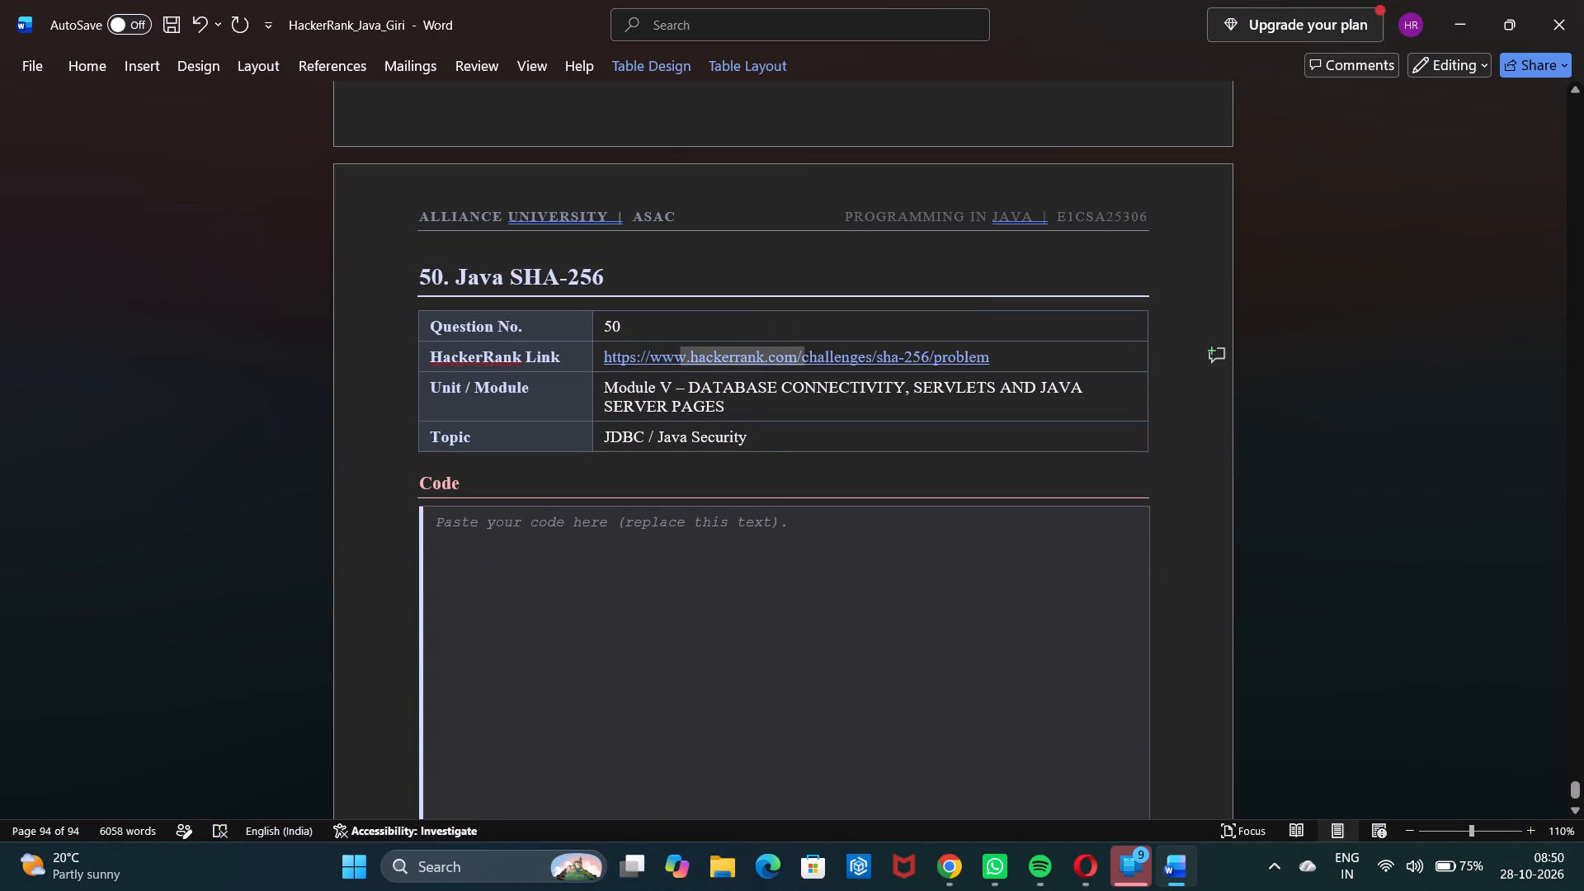
{"action": "left_click", "coordinate": [805, 342]}
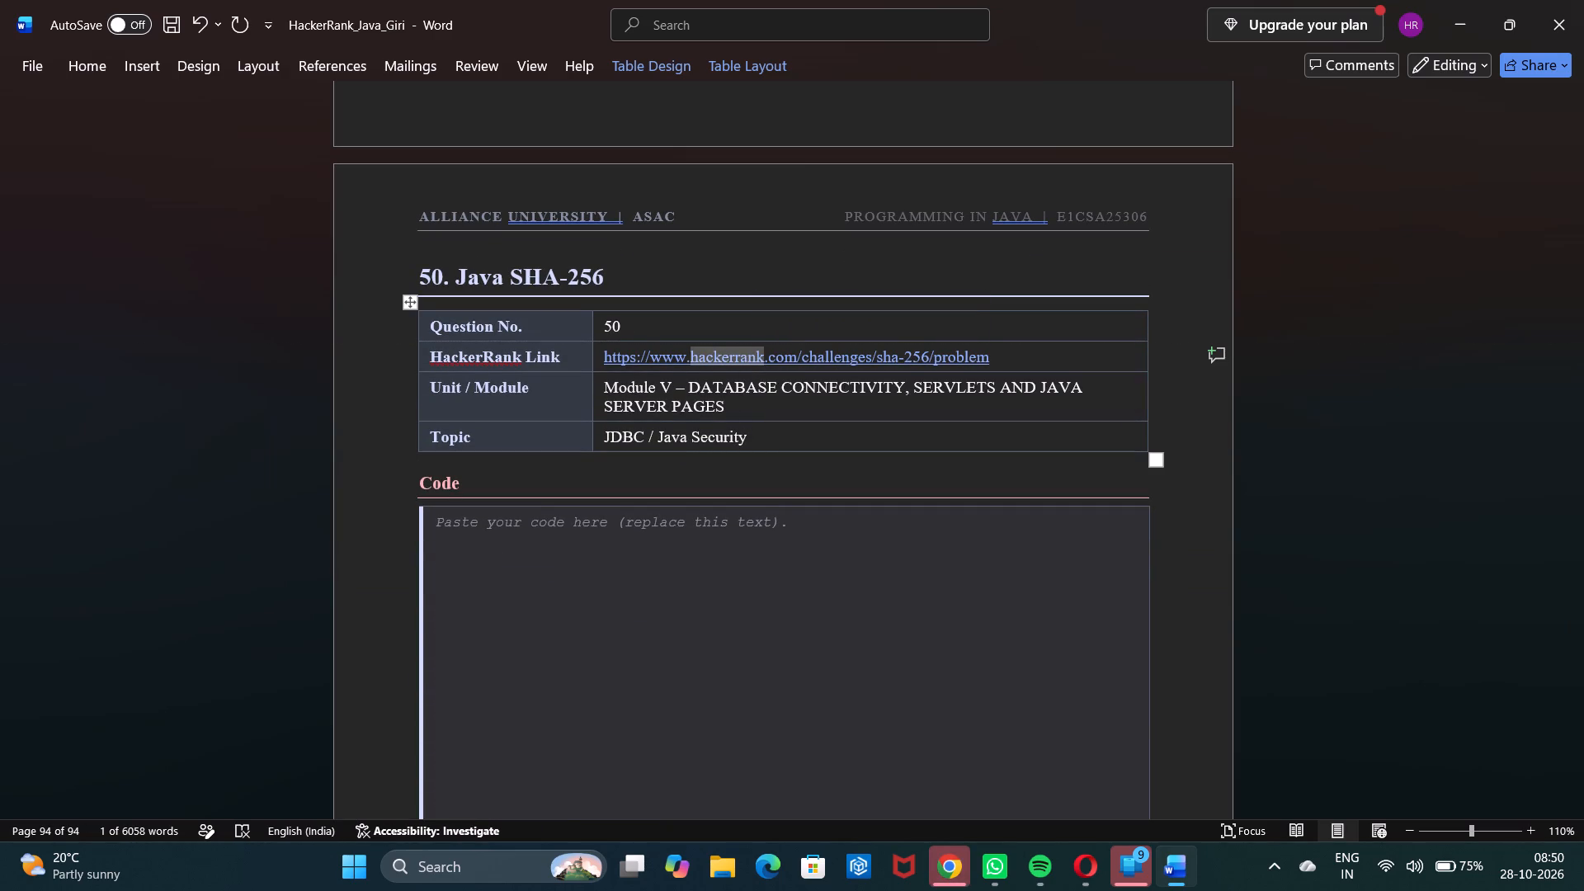
{"action": "left_click", "coordinate": [805, 320]}
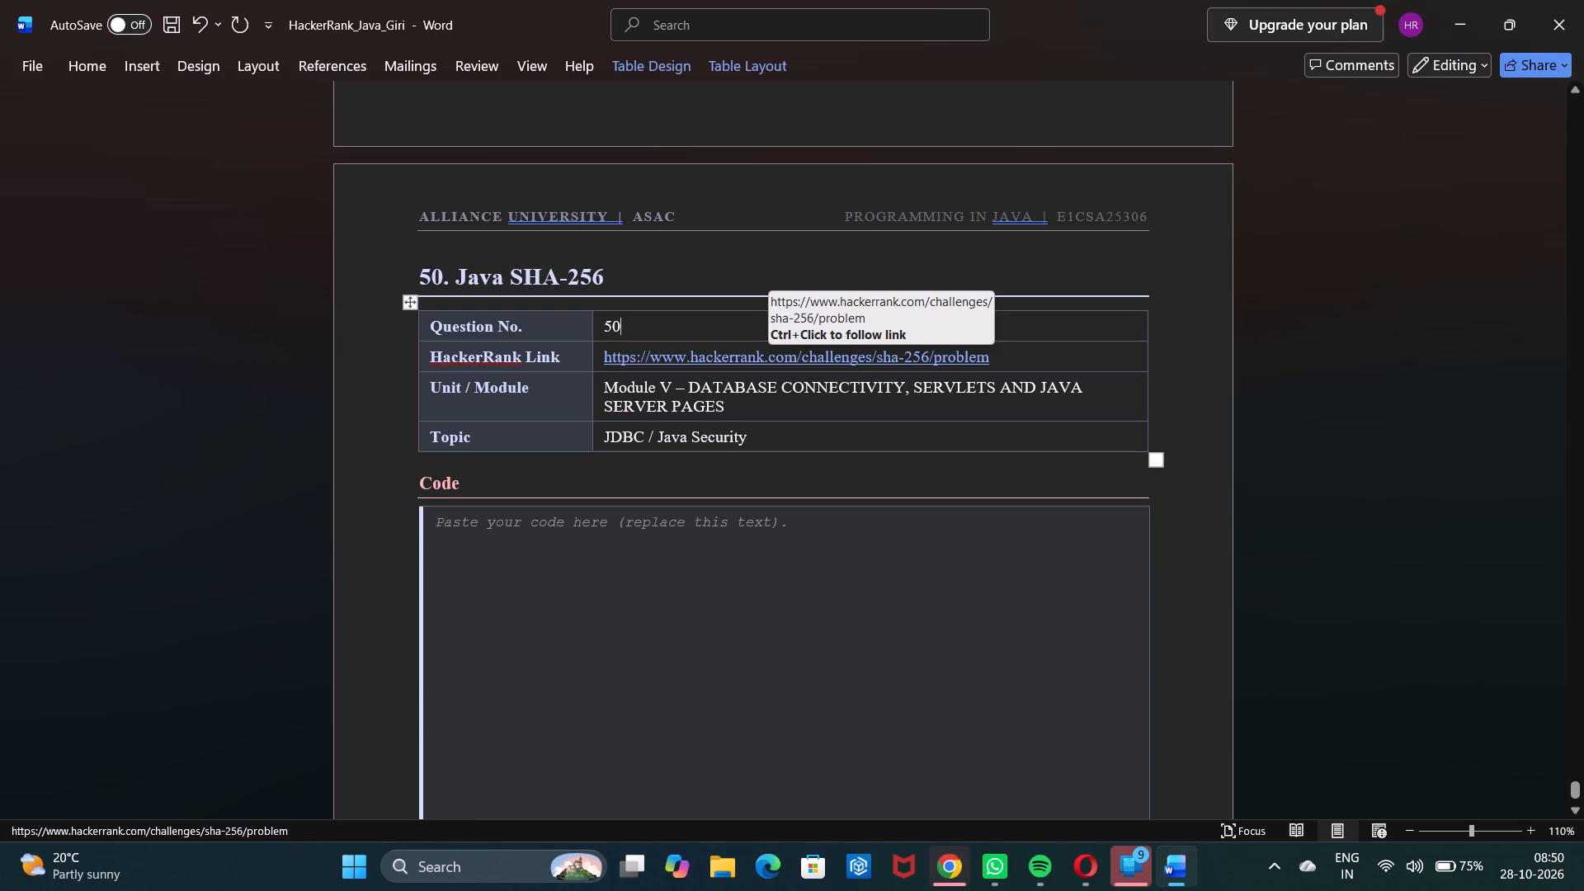
{"action": "left_click", "coordinate": [771, 357], "text": "ctrl"}
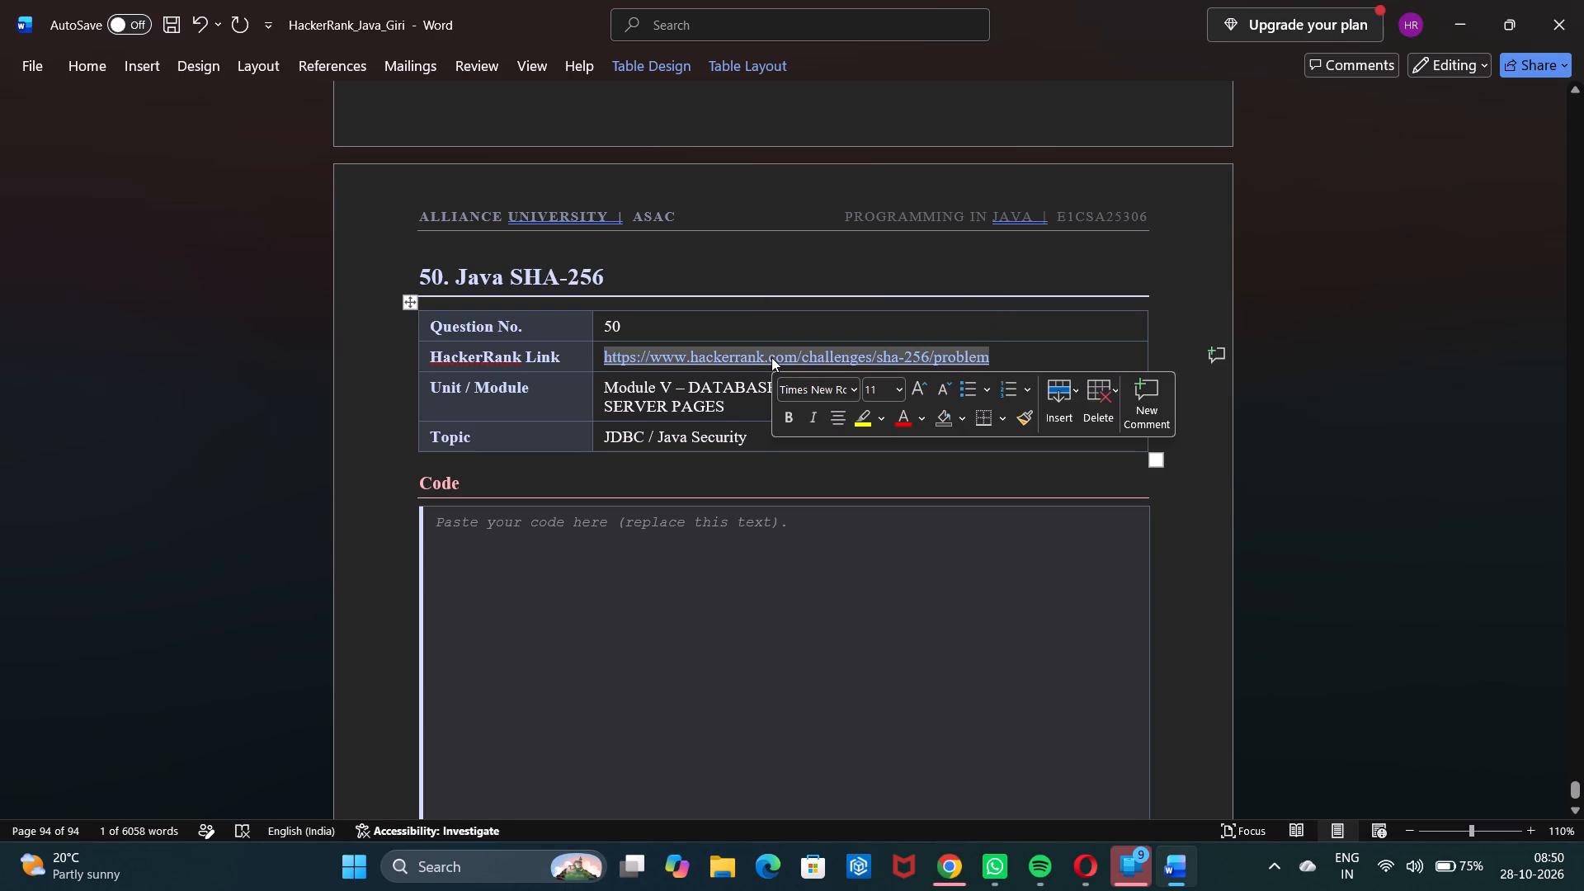
{"action": "triple_click", "coordinate": [771, 357], "text": "ctrl"}
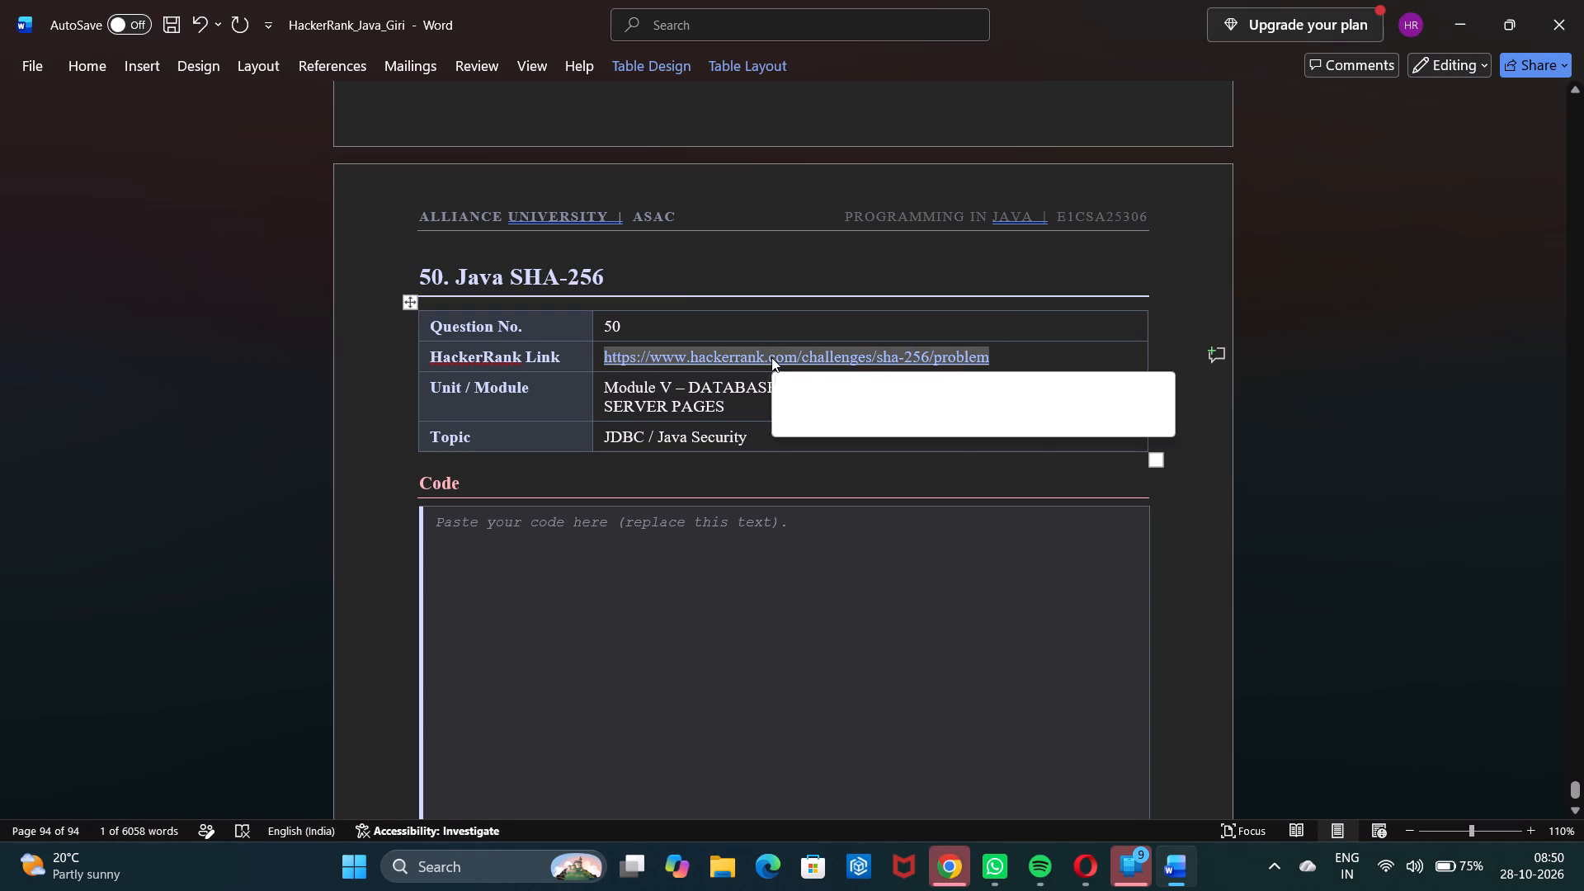
{"action": "triple_click", "coordinate": [771, 357], "text": "ctrl"}
{"action": "left_click", "coordinate": [771, 357], "text": "ctrl"}
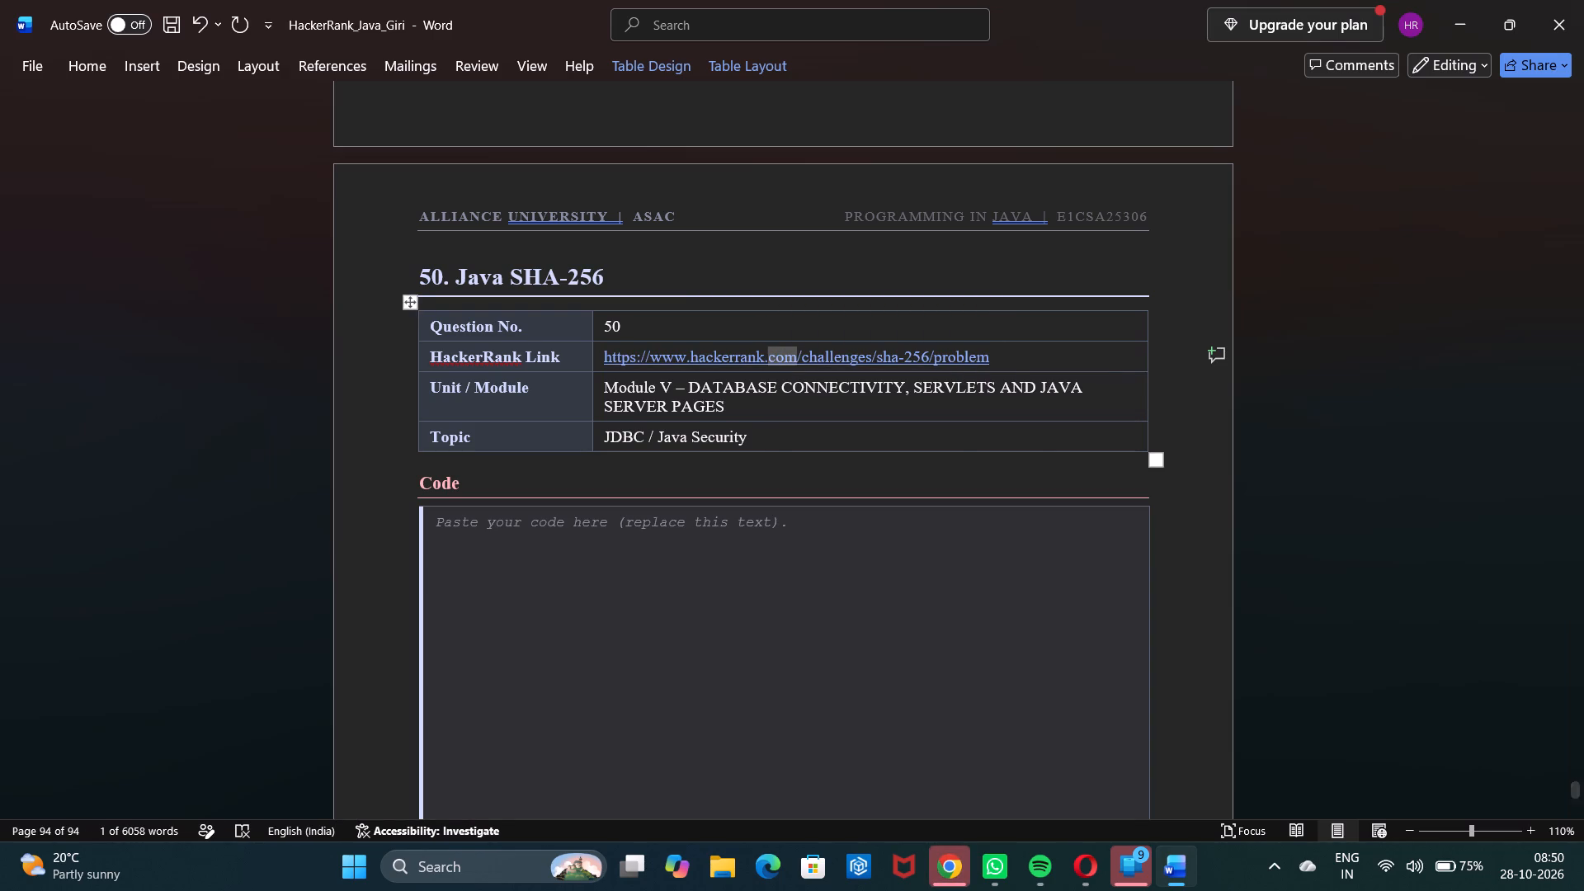
{"action": "left_click", "coordinate": [940, 873]}
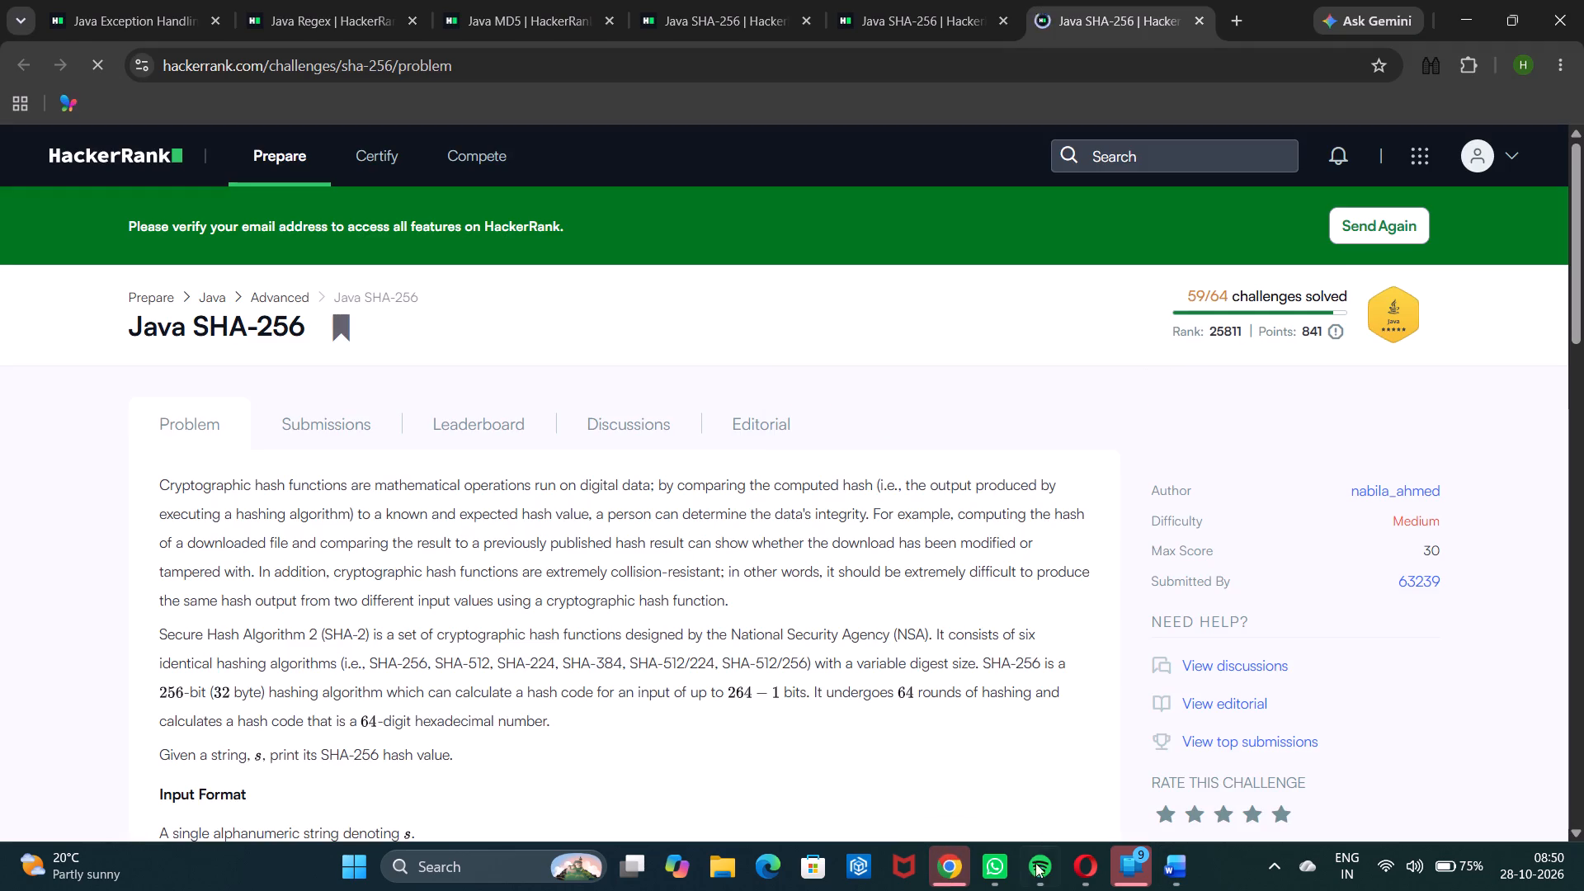
{"action": "left_click", "coordinate": [1175, 874]}
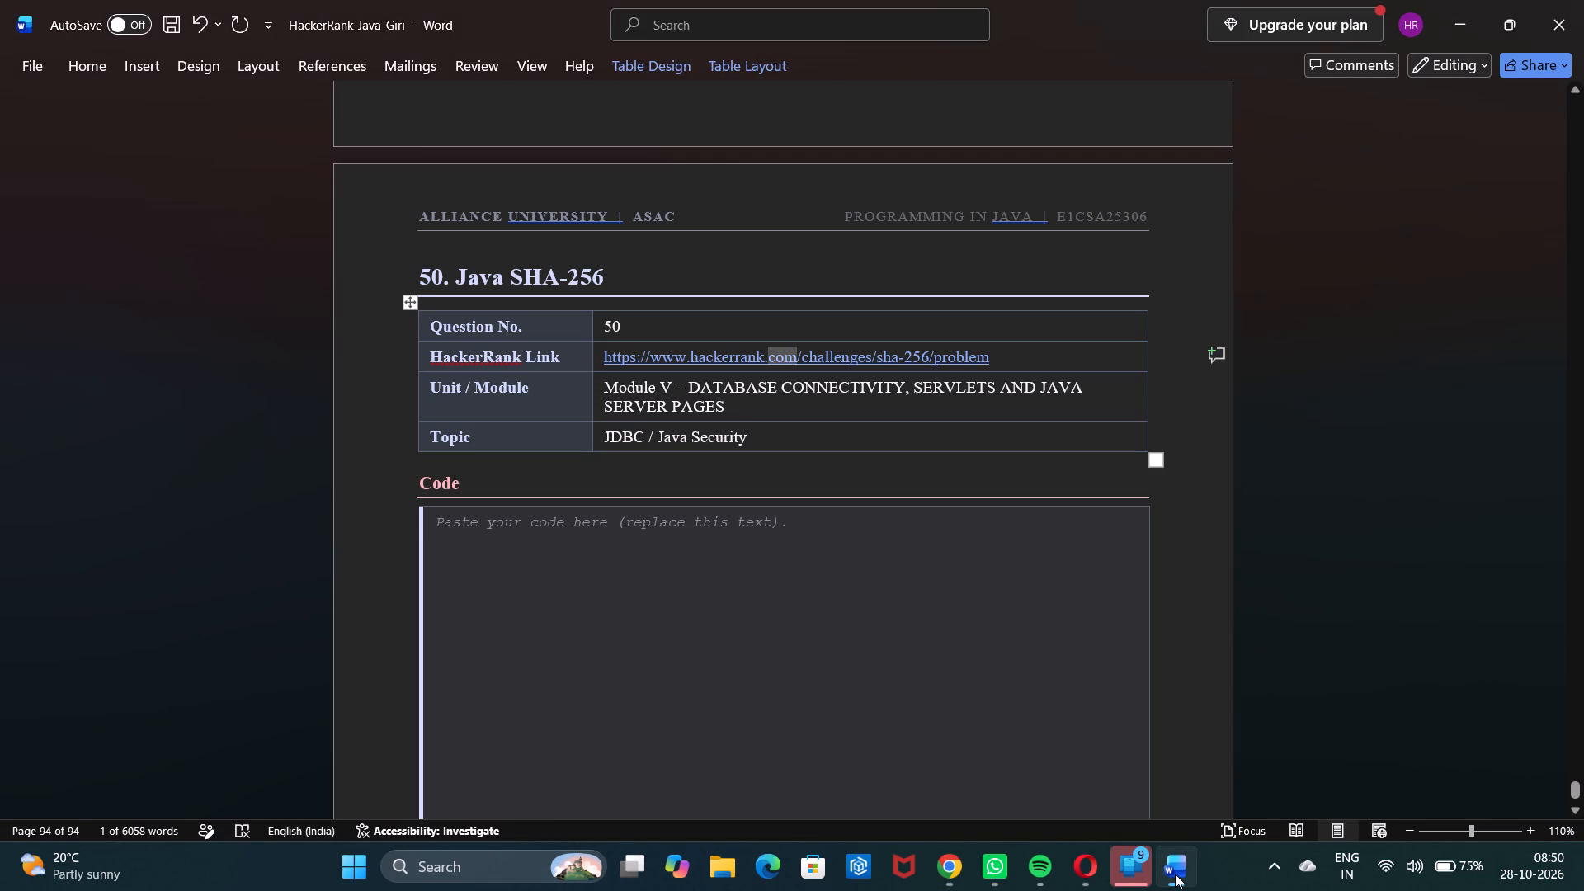
{"action": "left_click", "coordinate": [955, 872]}
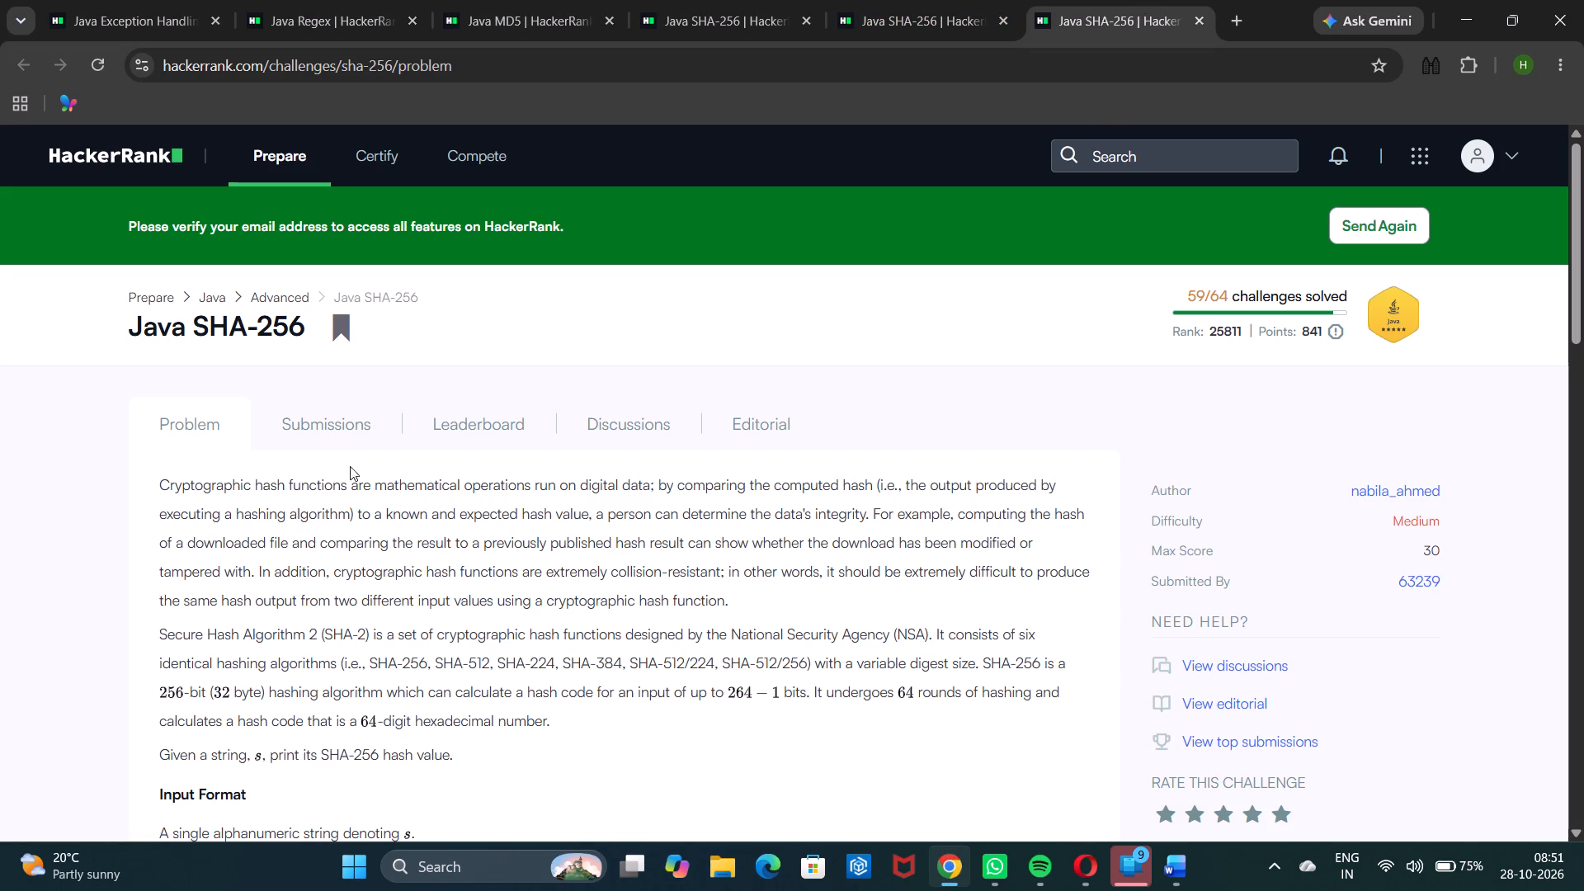
Open the accepted Java SHA-256 submission from the past submissions and load its code in the editor.
{"action": "left_click", "coordinate": [314, 418]}
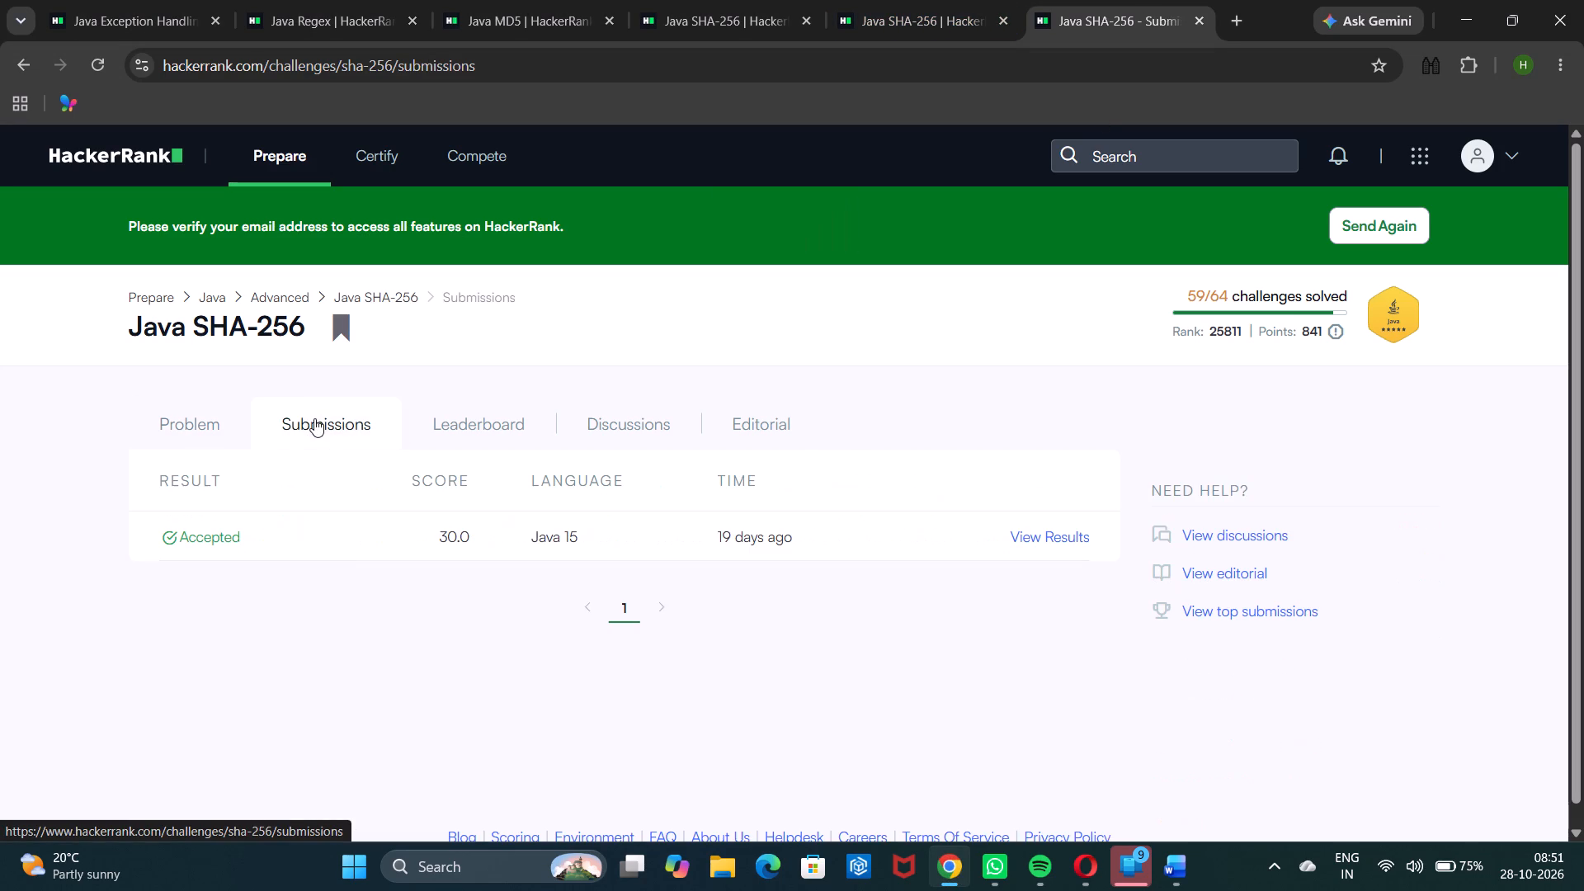
{"action": "left_click", "coordinate": [1052, 534]}
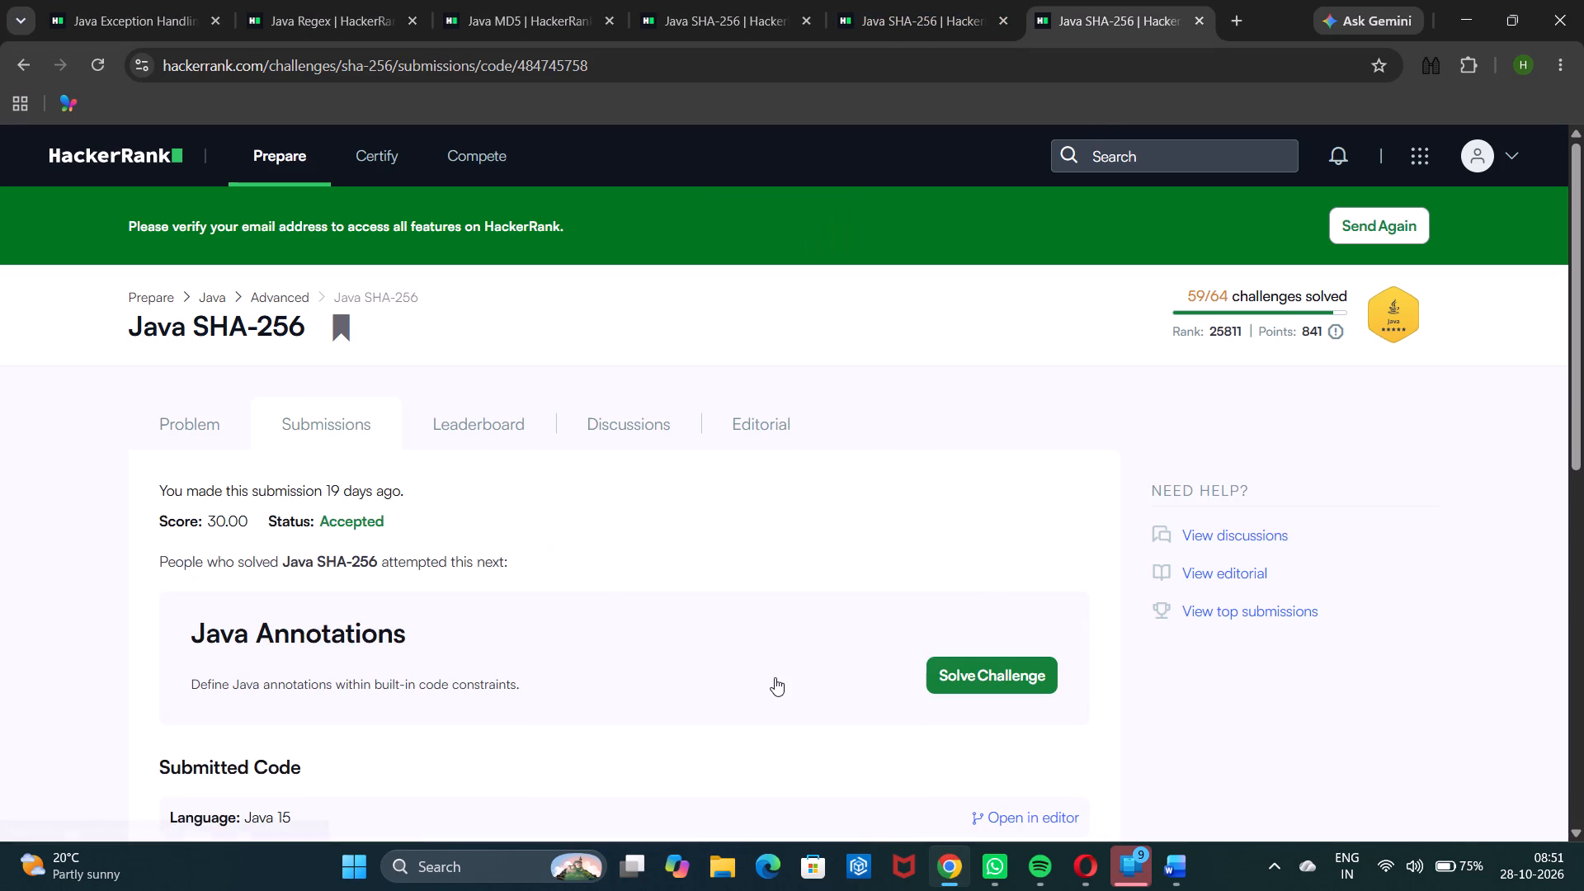
{"action": "scroll", "coordinate": [775, 677], "scroll_direction": "down", "scroll_amount": 5}
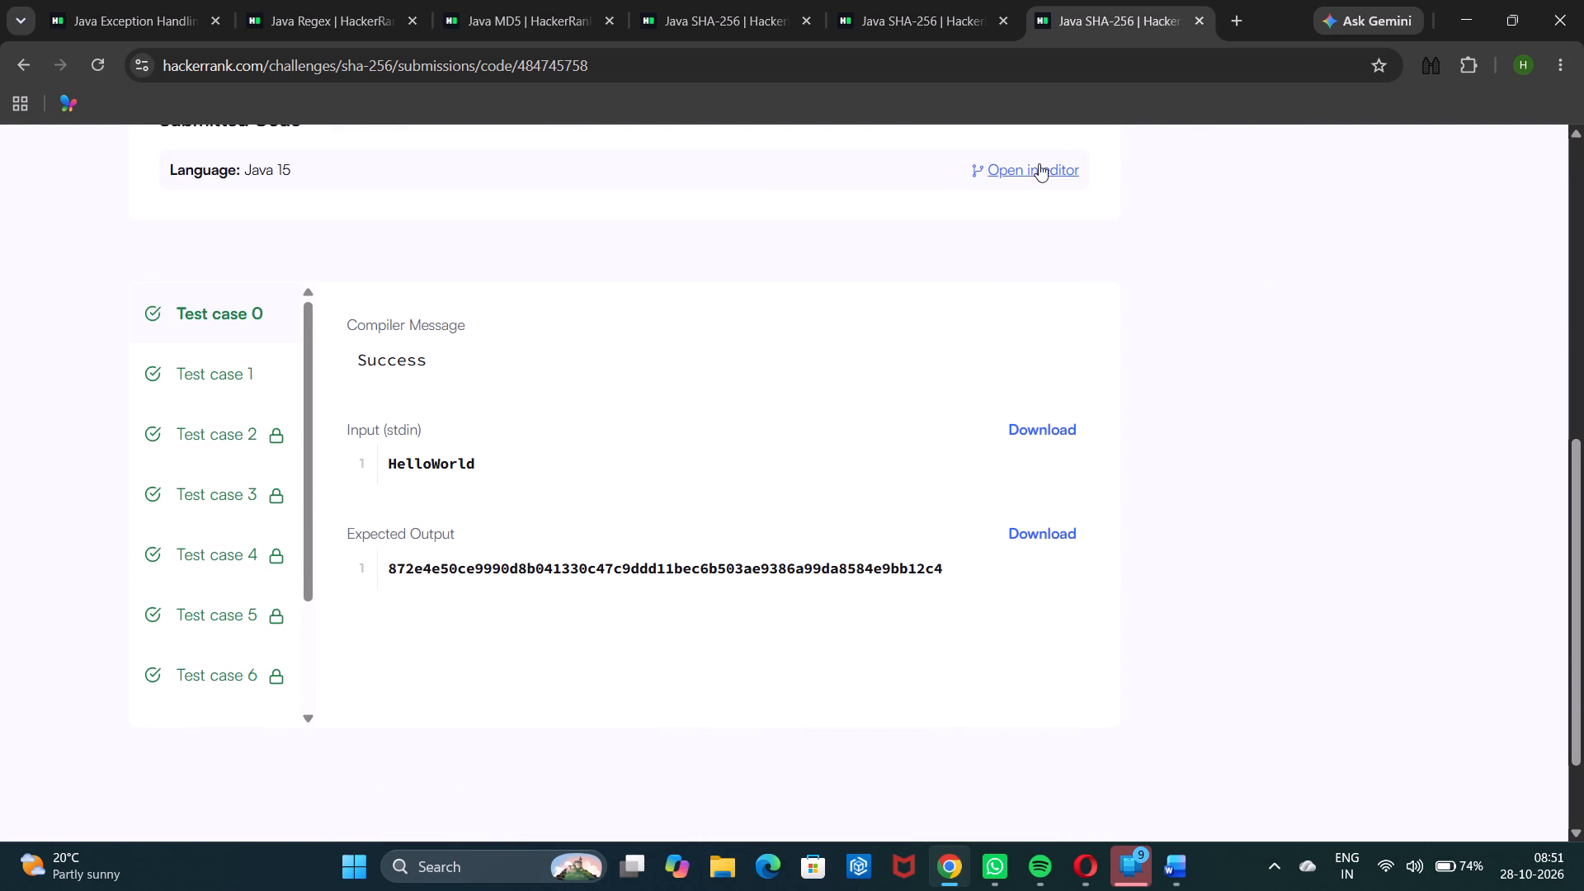
{"action": "left_click", "coordinate": [1035, 168]}
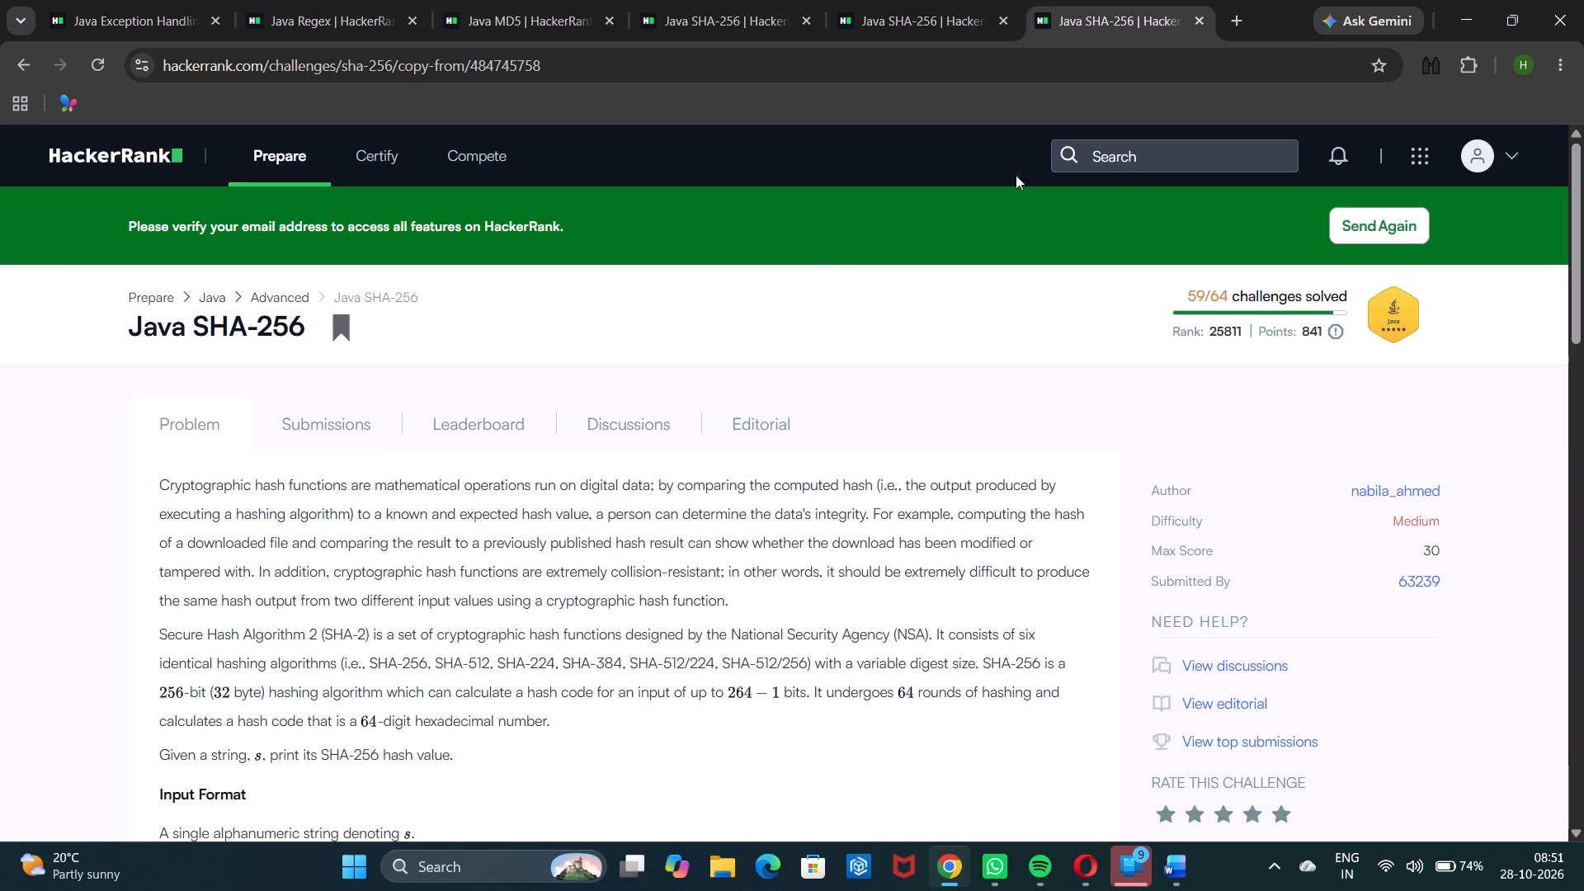
Copy the entire Java SHA-256 solution code from the editor.
{"action": "scroll", "coordinate": [787, 485], "scroll_direction": "down", "scroll_amount": 6}
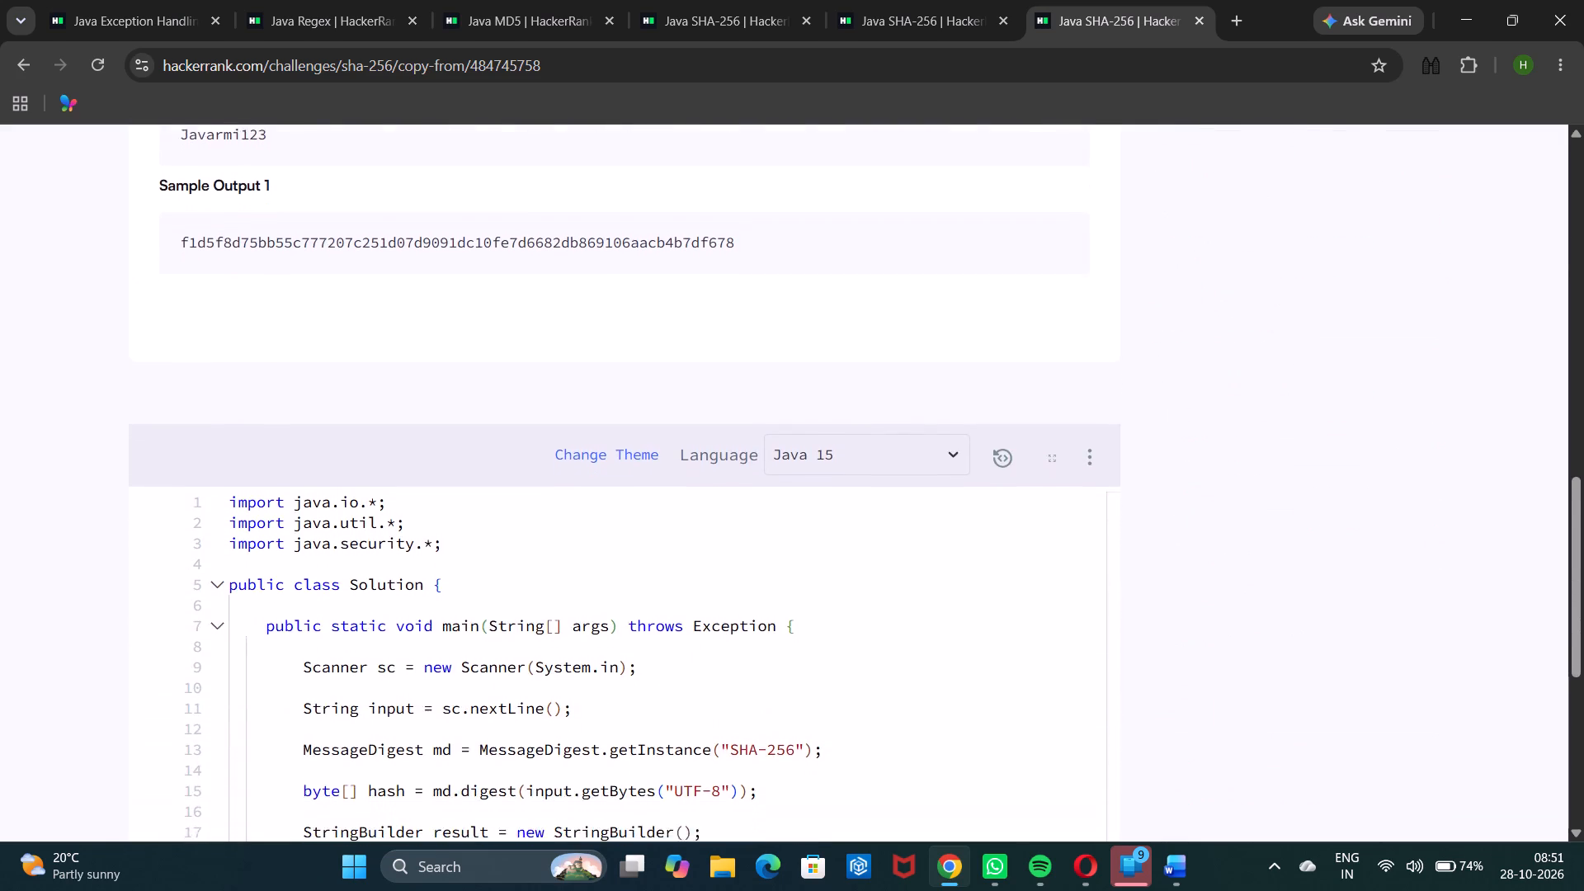
{"action": "scroll", "coordinate": [787, 485], "scroll_direction": "down", "scroll_amount": 8}
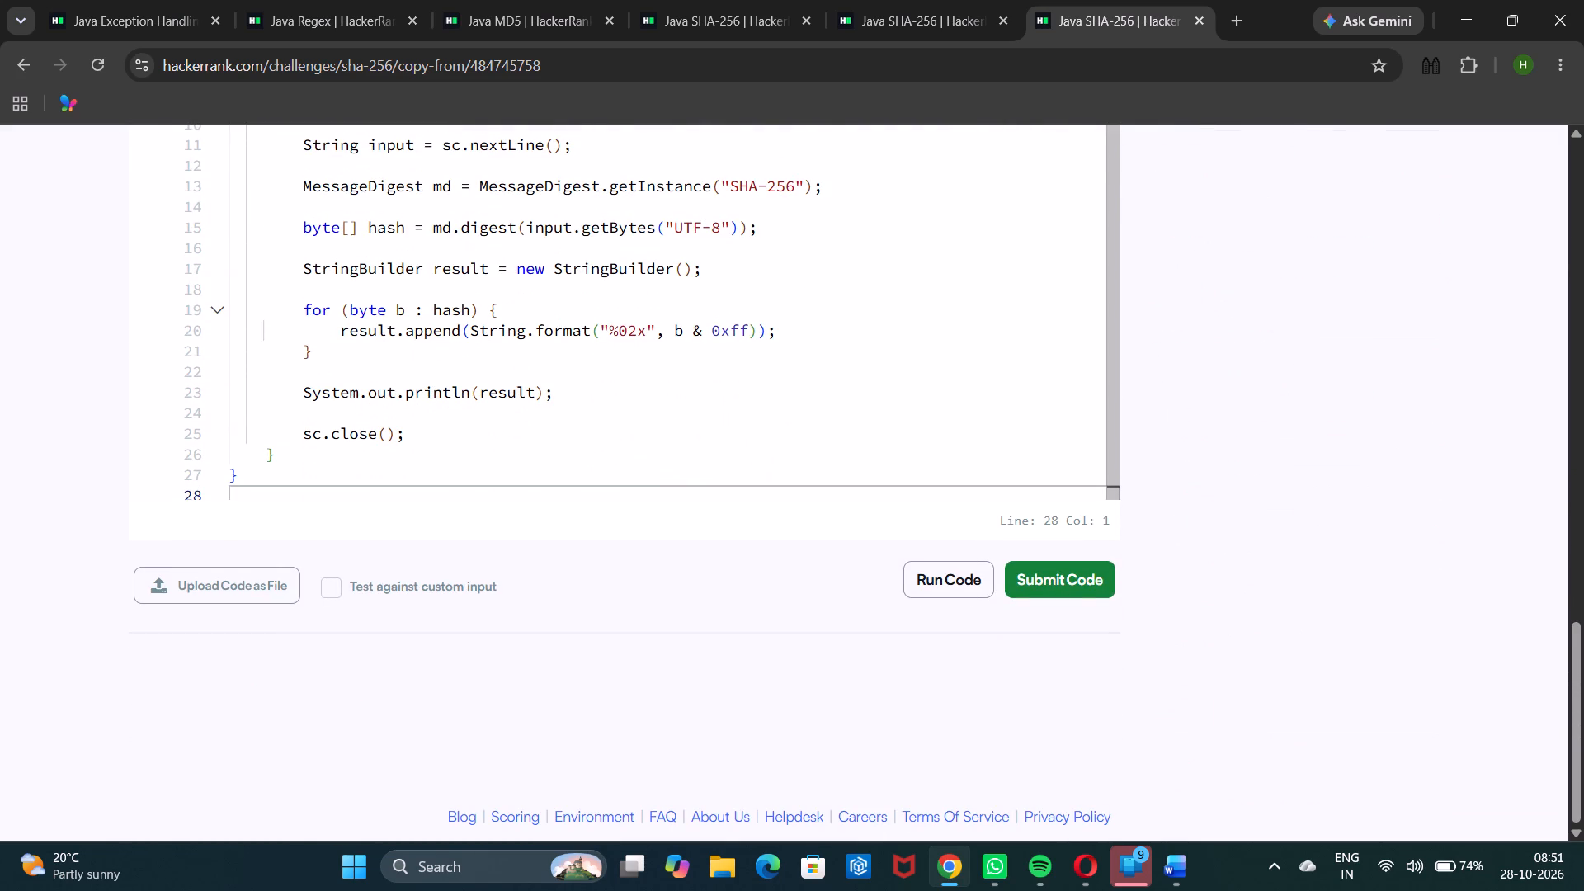
{"action": "left_click", "coordinate": [313, 475]}
{"action": "key", "text": "ctrl+a"}
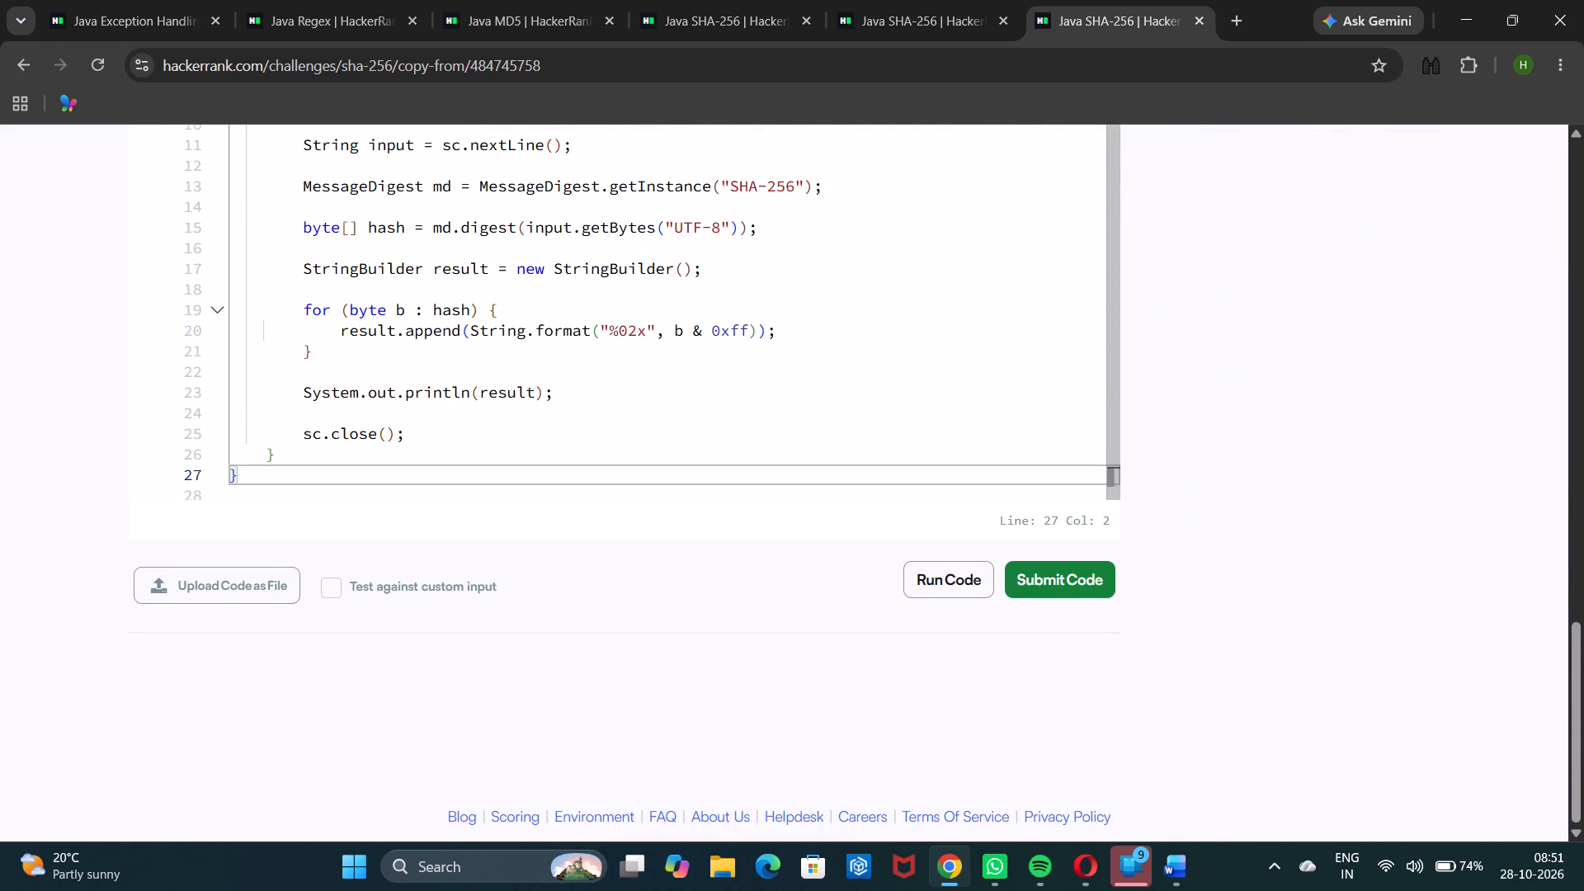
{"action": "key", "text": "ctrl+c"}
{"action": "key", "text": "ctrl+c"}
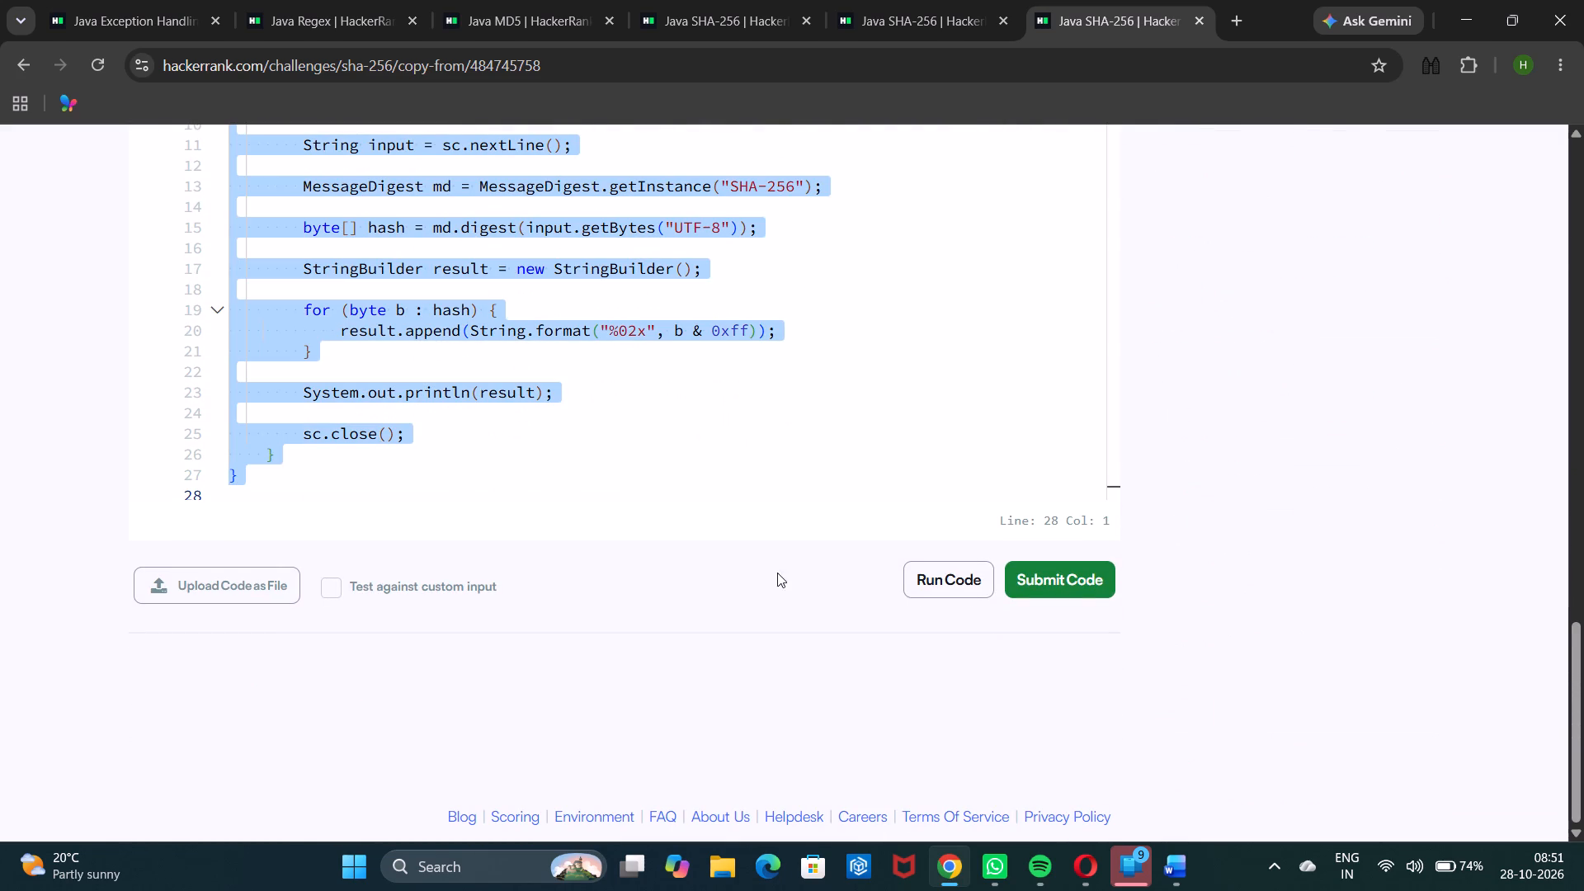
Submit the Java SHA-256 code.
{"action": "left_click", "coordinate": [1058, 576]}
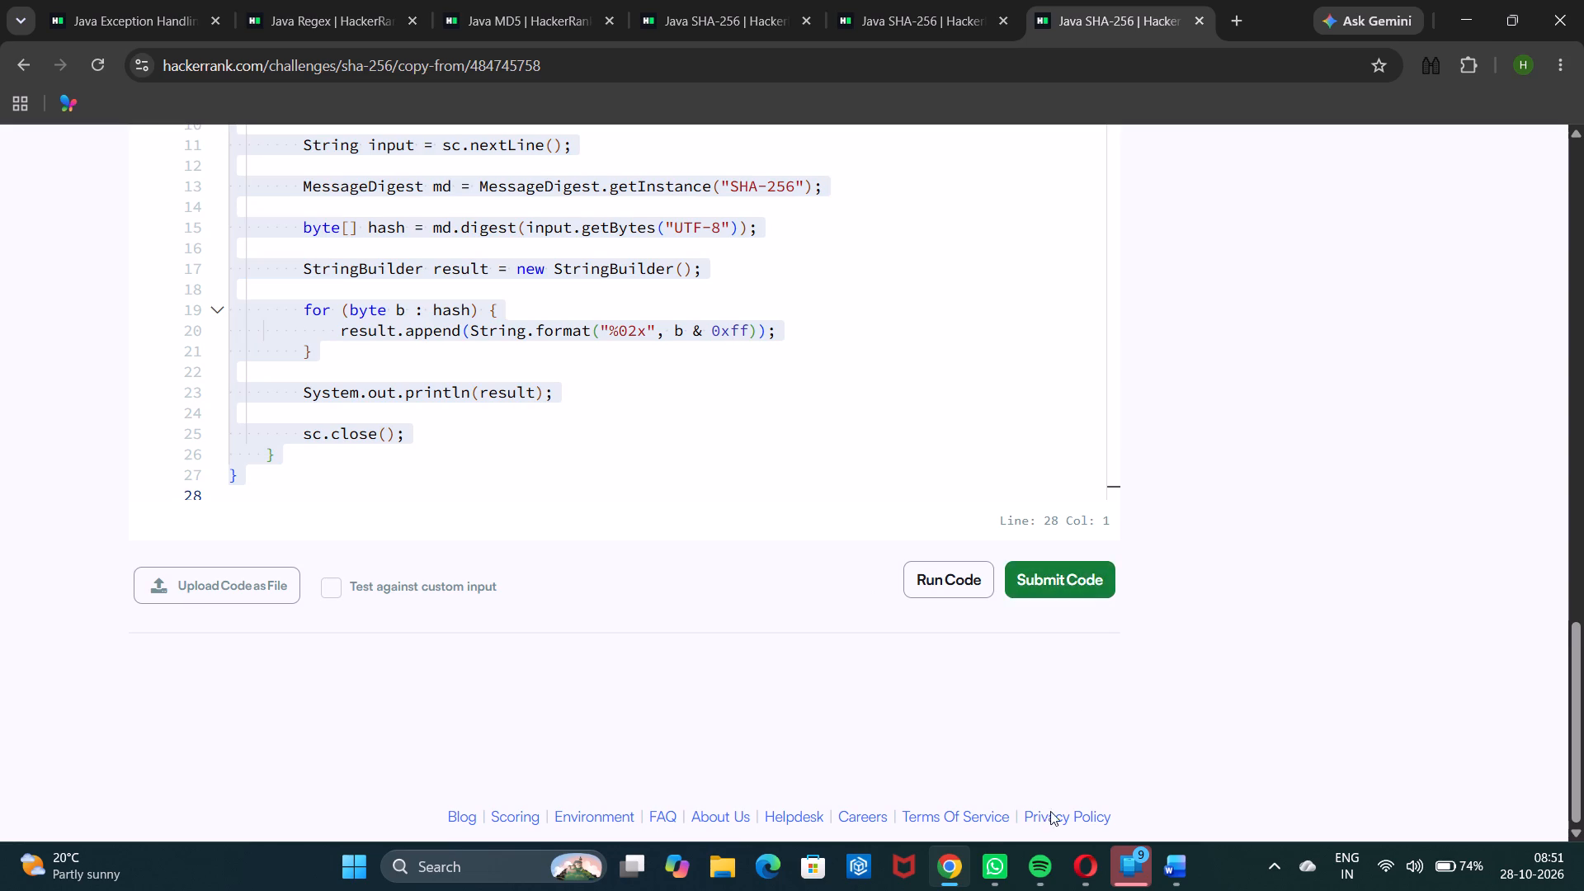
Switch to Word and replace the placeholder text in question 50's Code box with the copied code.
{"action": "left_click", "coordinate": [1182, 857]}
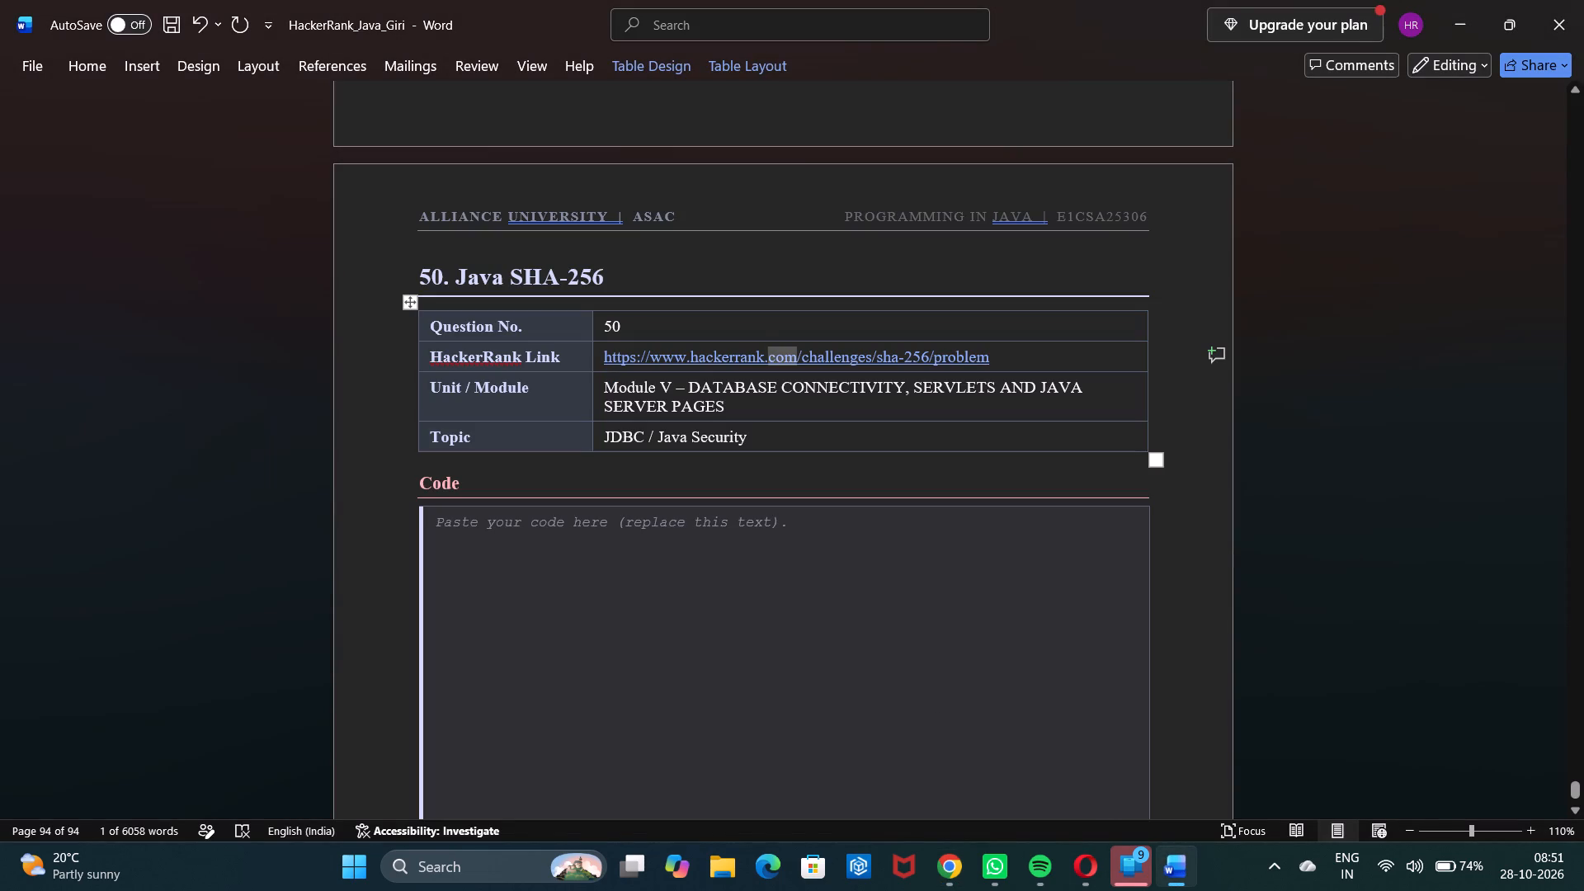
{"action": "left_click", "coordinate": [816, 549]}
{"action": "left_click_drag", "start_coordinate": [816, 549], "coordinate": [446, 520]}
{"action": "key", "text": "ctrl+v"}
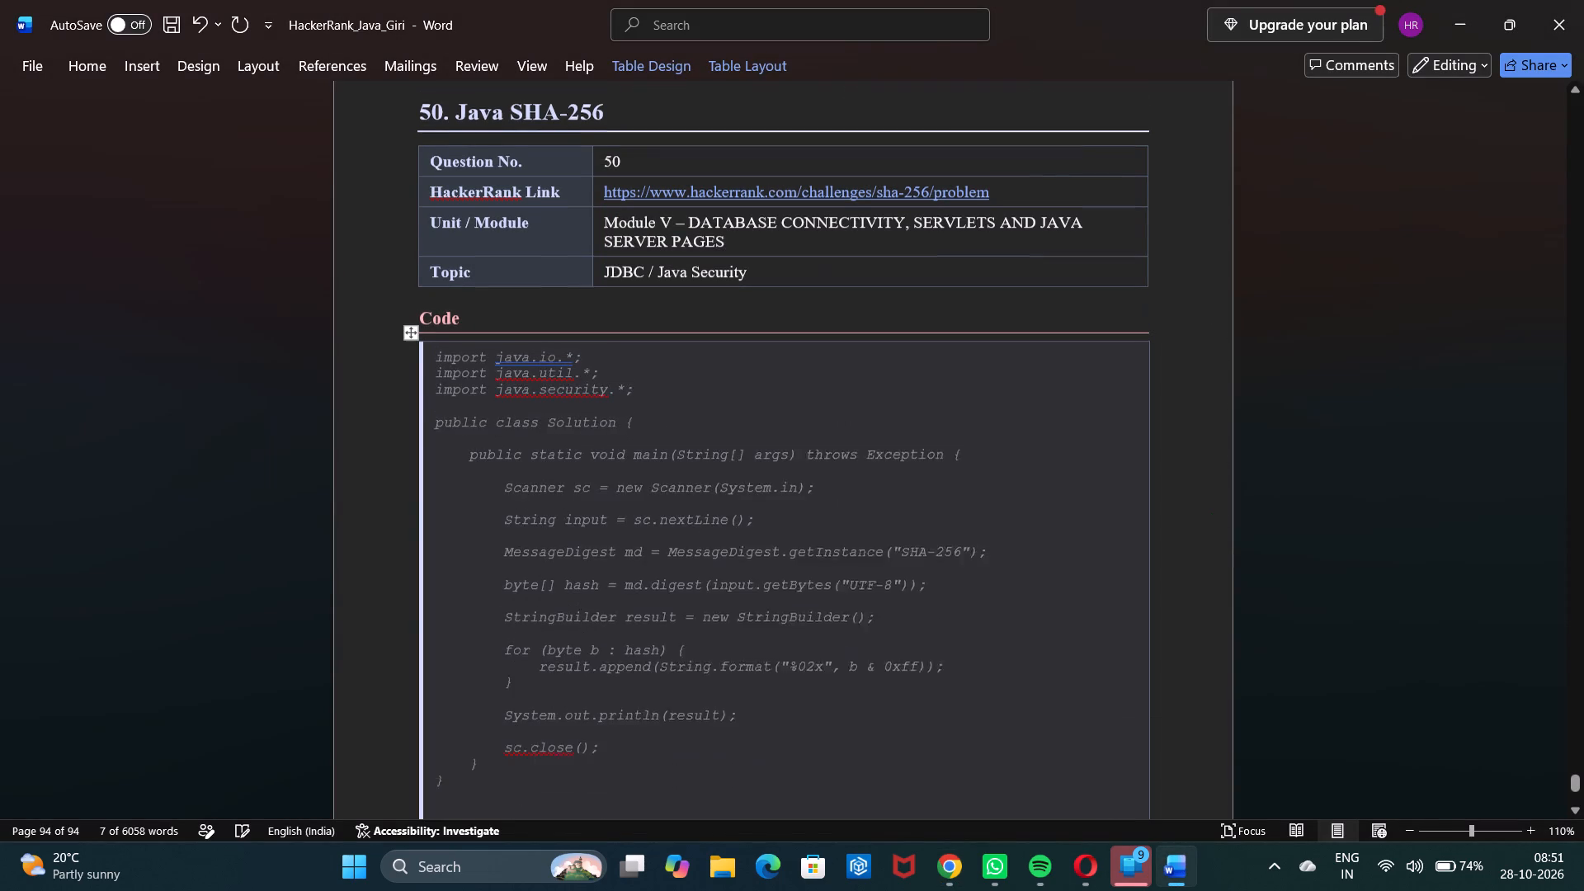
Switch to Chrome and capture a screenshot of the Java SHA-256 Congratulations banner and passed test case results.
{"action": "scroll", "coordinate": [1222, 705], "scroll_direction": "down", "scroll_amount": 2}
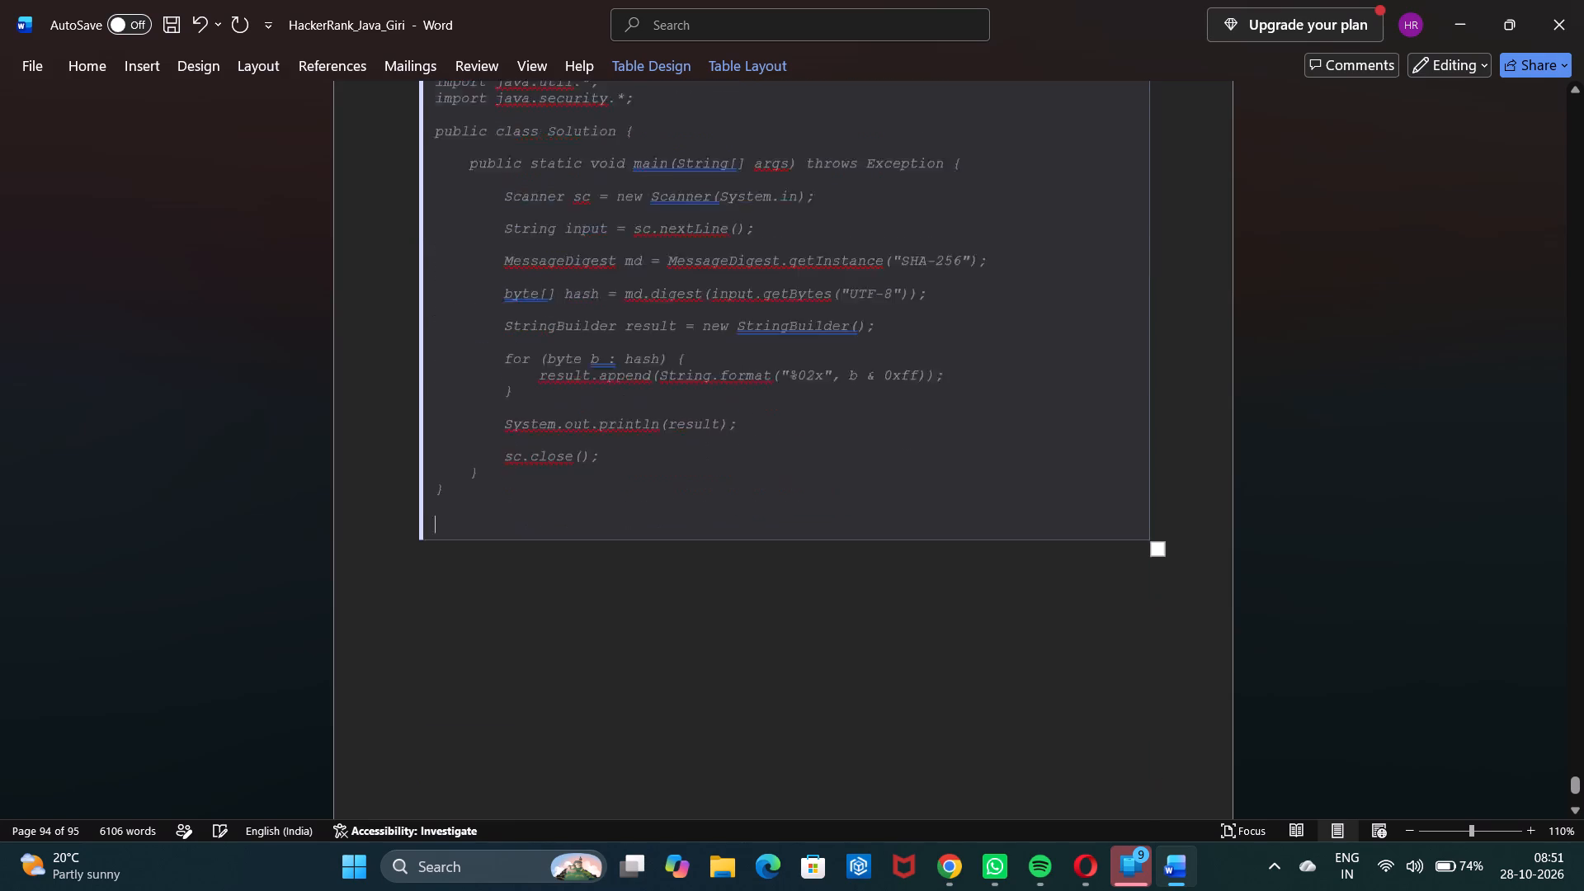
{"action": "scroll", "coordinate": [1222, 705], "scroll_direction": "down", "scroll_amount": 1}
{"action": "left_click", "coordinate": [928, 872]}
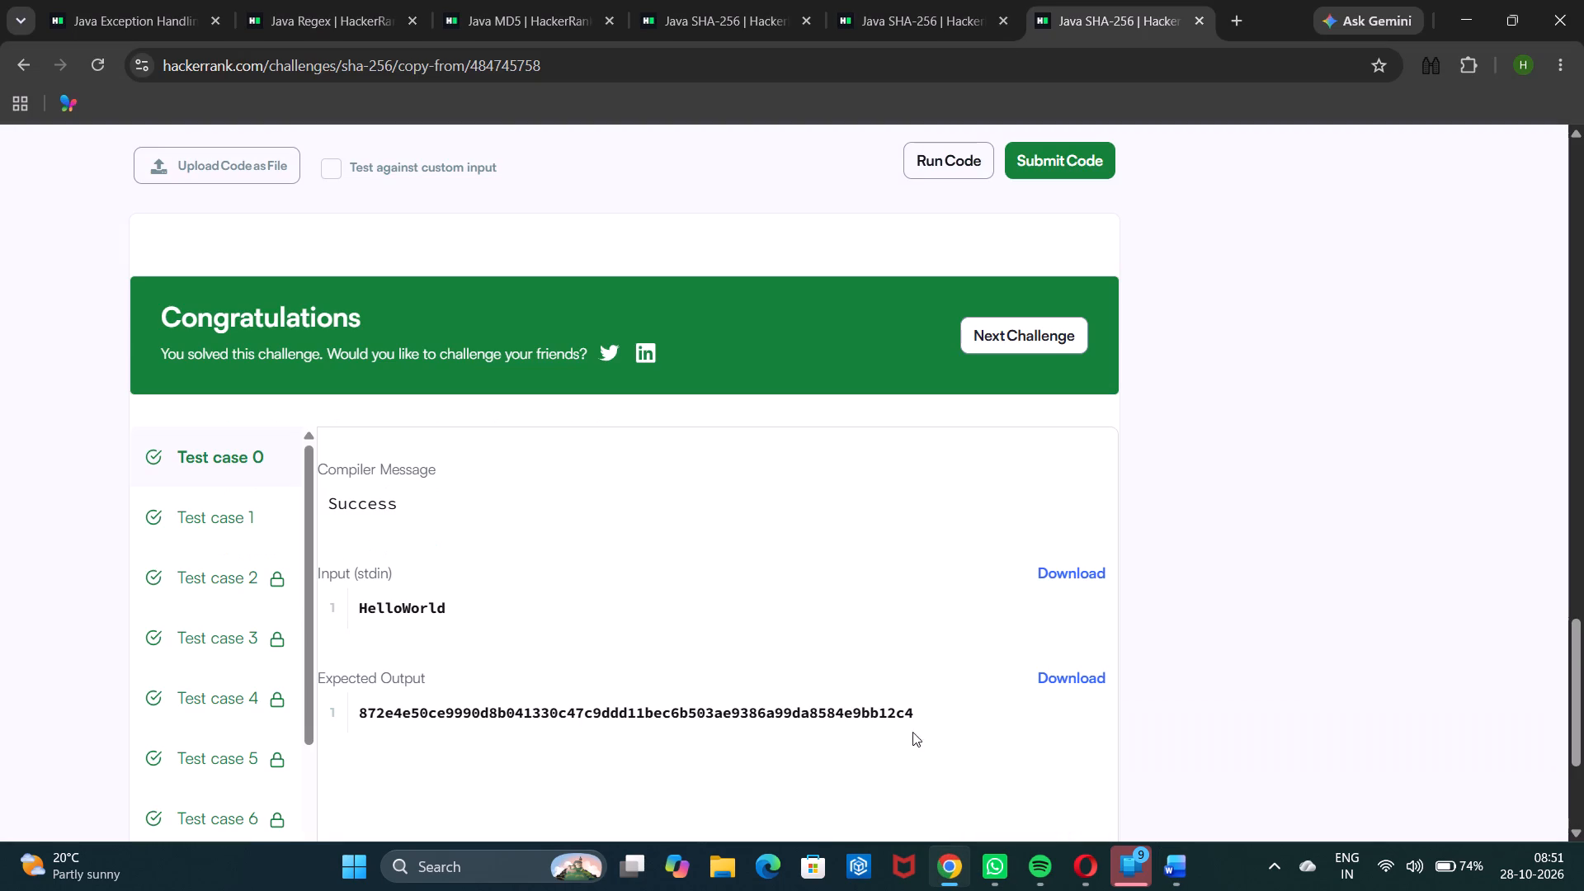
{"action": "scroll", "coordinate": [1282, 703], "scroll_direction": "down", "scroll_amount": 6}
{"action": "scroll", "coordinate": [1282, 703], "scroll_direction": "up", "scroll_amount": 1}
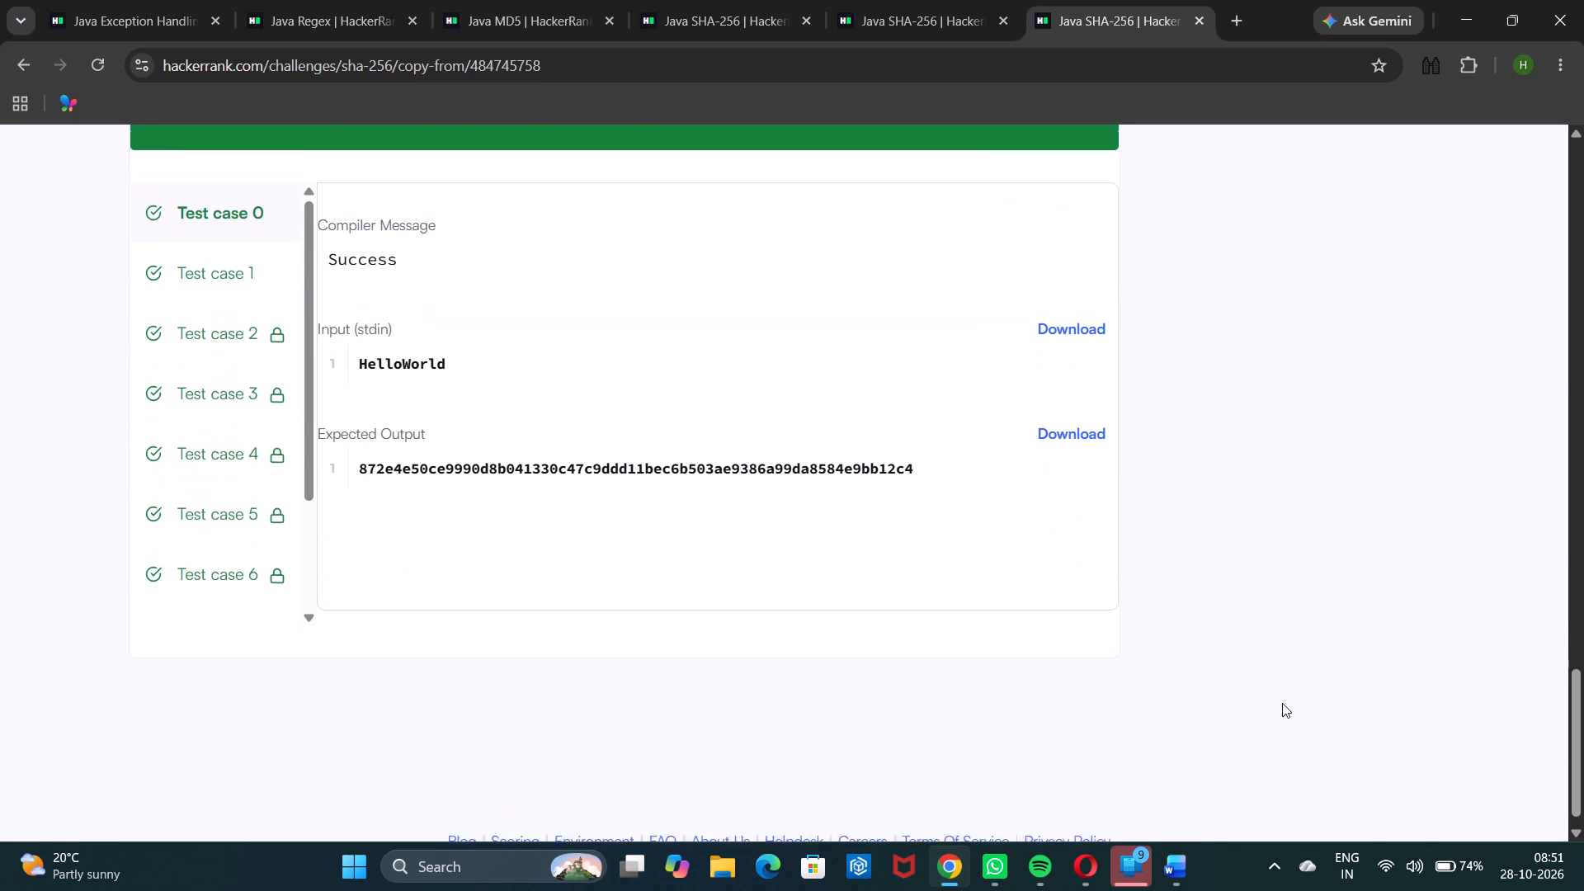
{"action": "scroll", "coordinate": [1282, 703], "scroll_direction": "up", "scroll_amount": 1}
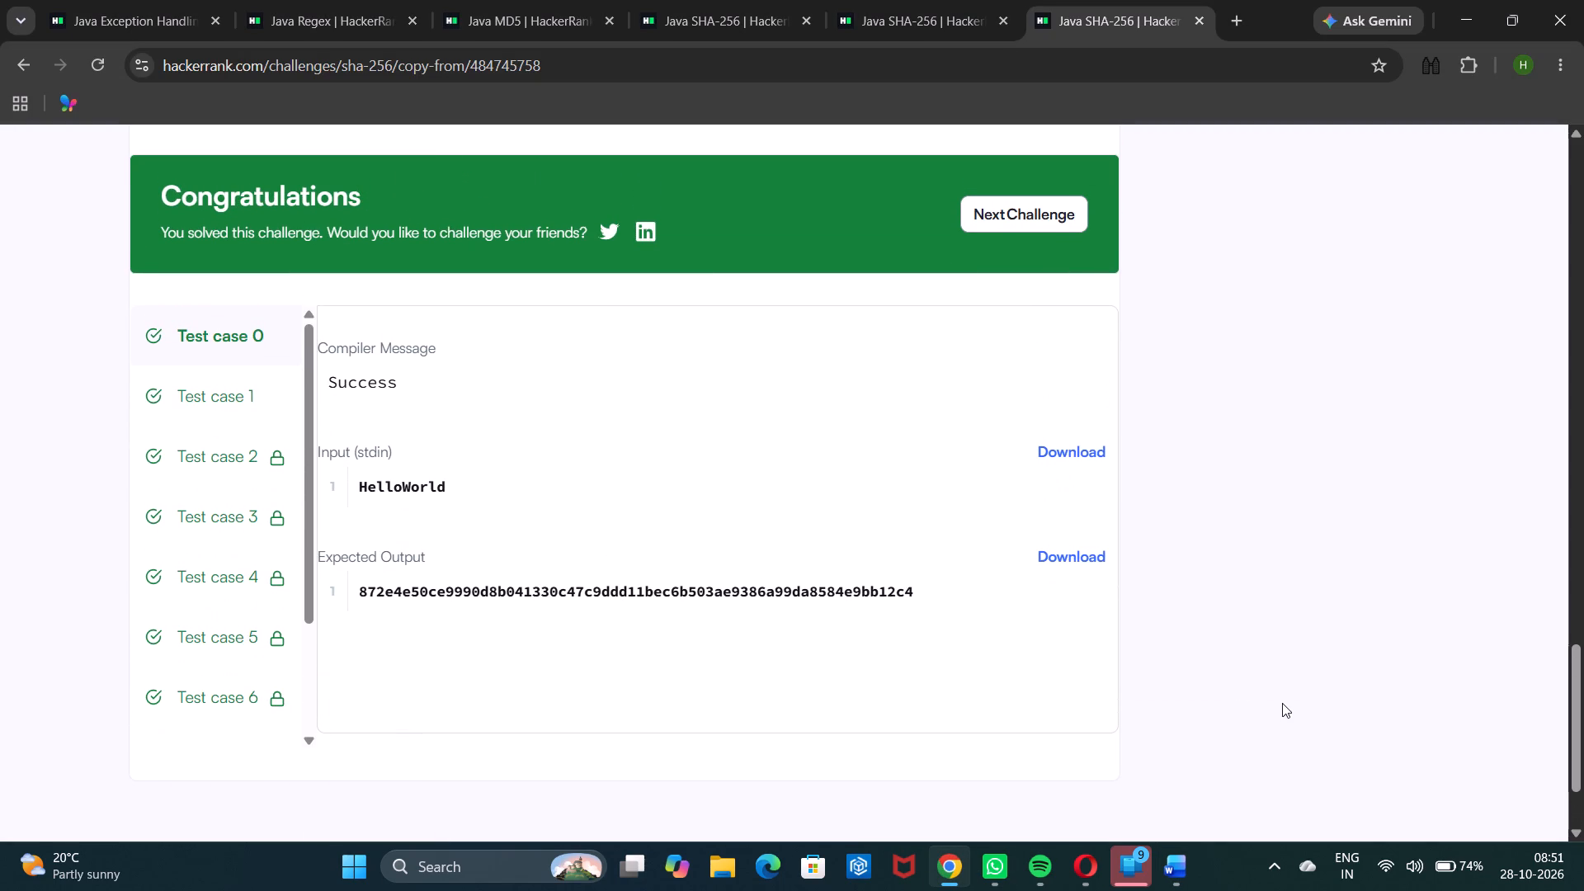
{"action": "key", "text": "shift+super+s"}
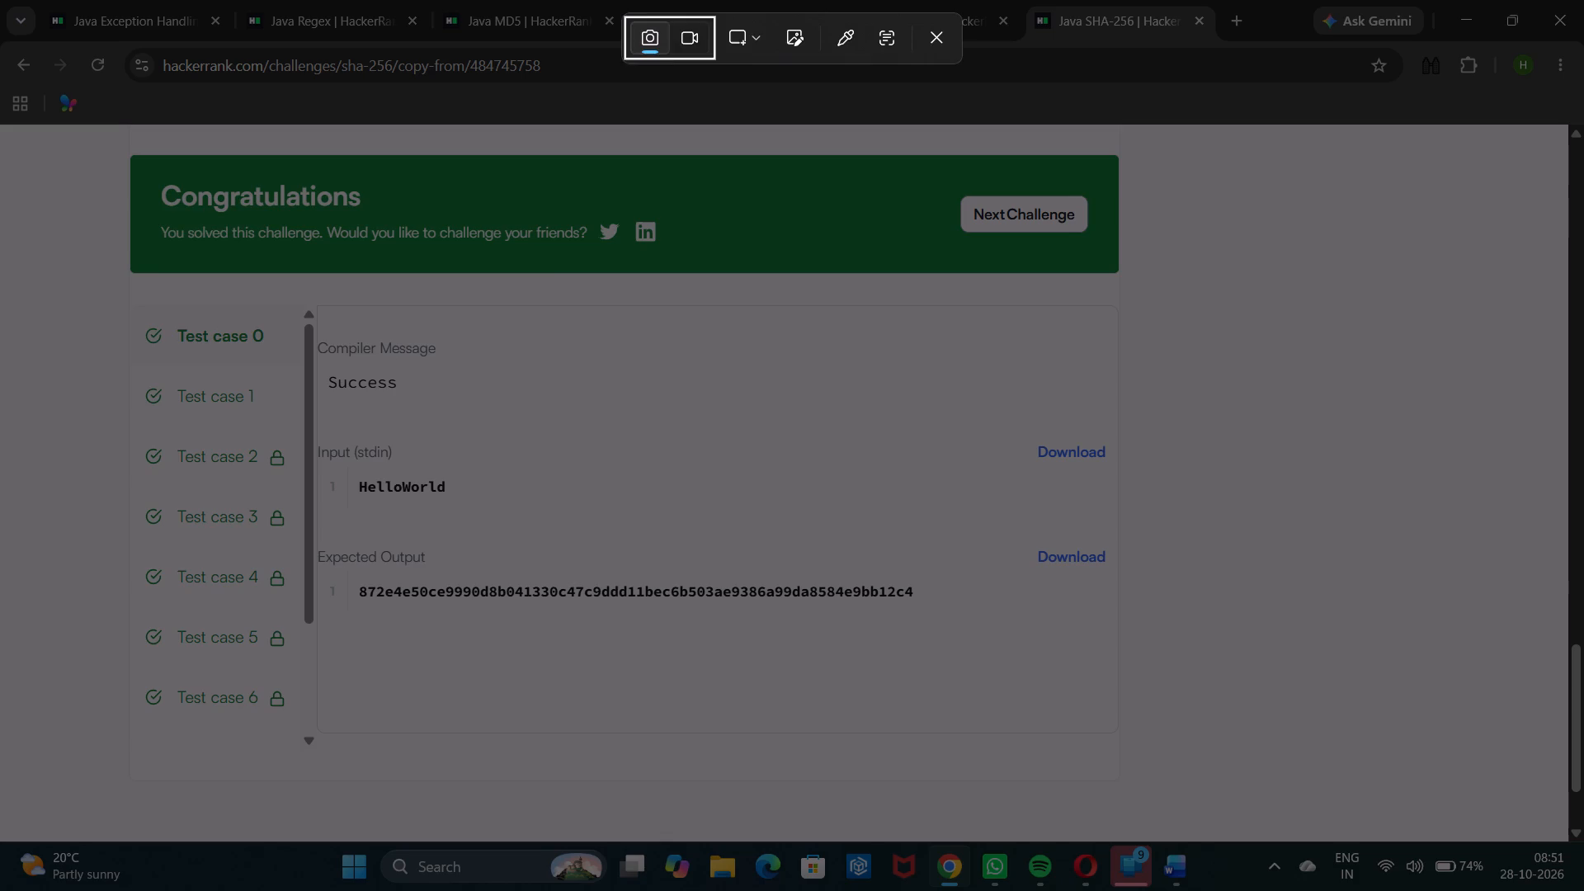
{"action": "left_click_drag", "start_coordinate": [116, 134], "coordinate": [1147, 760]}
Switch to Word and replace the placeholder text in question 50's Output box with the captured Java SHA-256 screenshot.
{"action": "left_click", "coordinate": [1171, 875]}
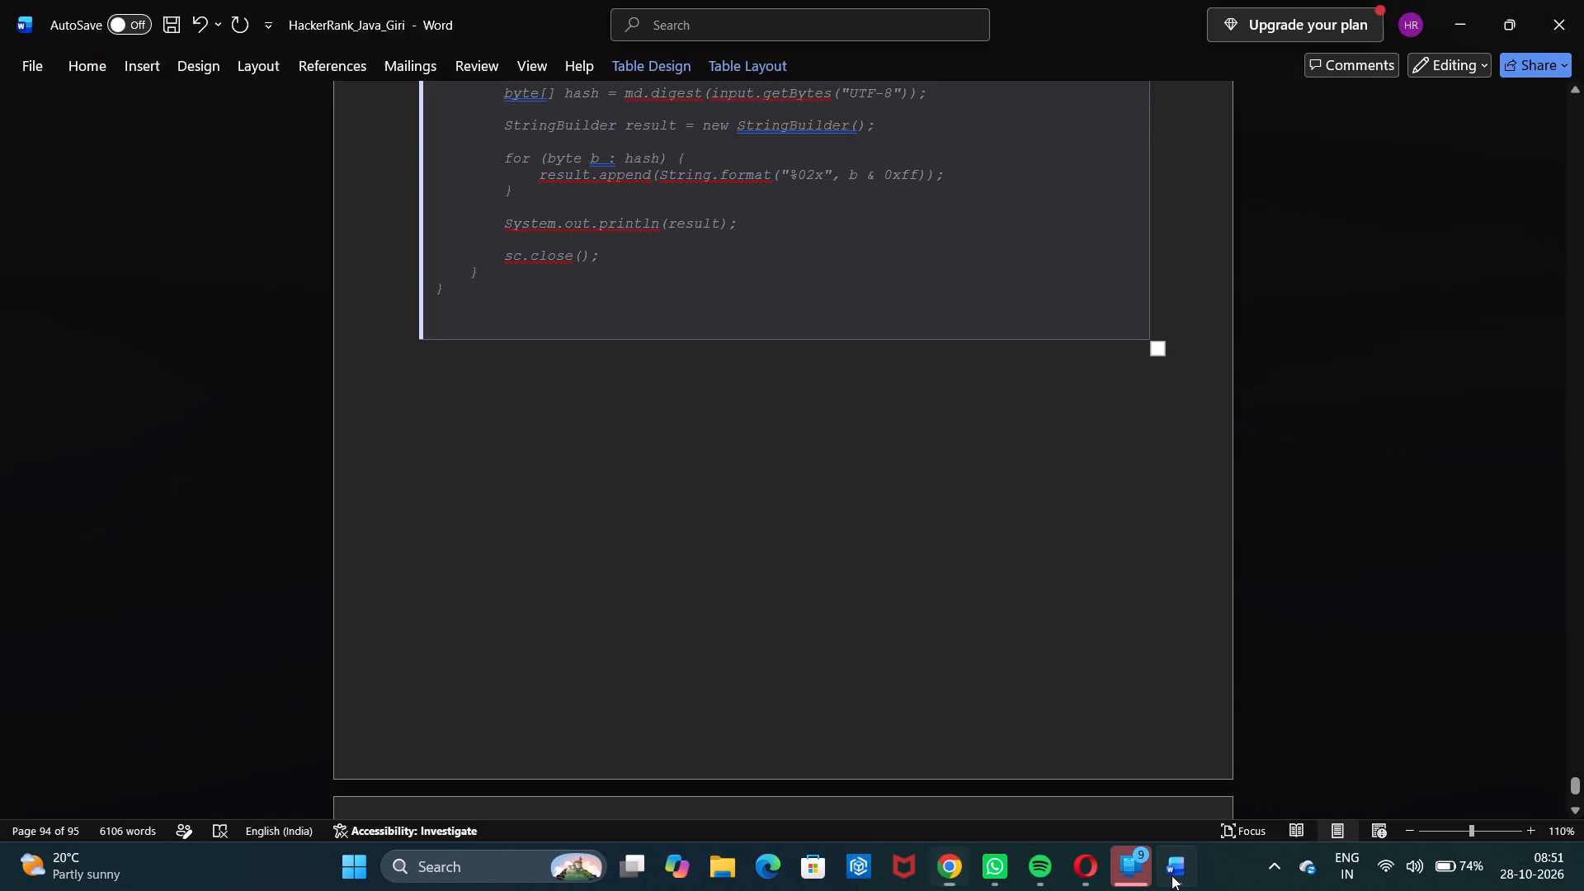
{"action": "scroll", "coordinate": [894, 550], "scroll_direction": "down", "scroll_amount": 14}
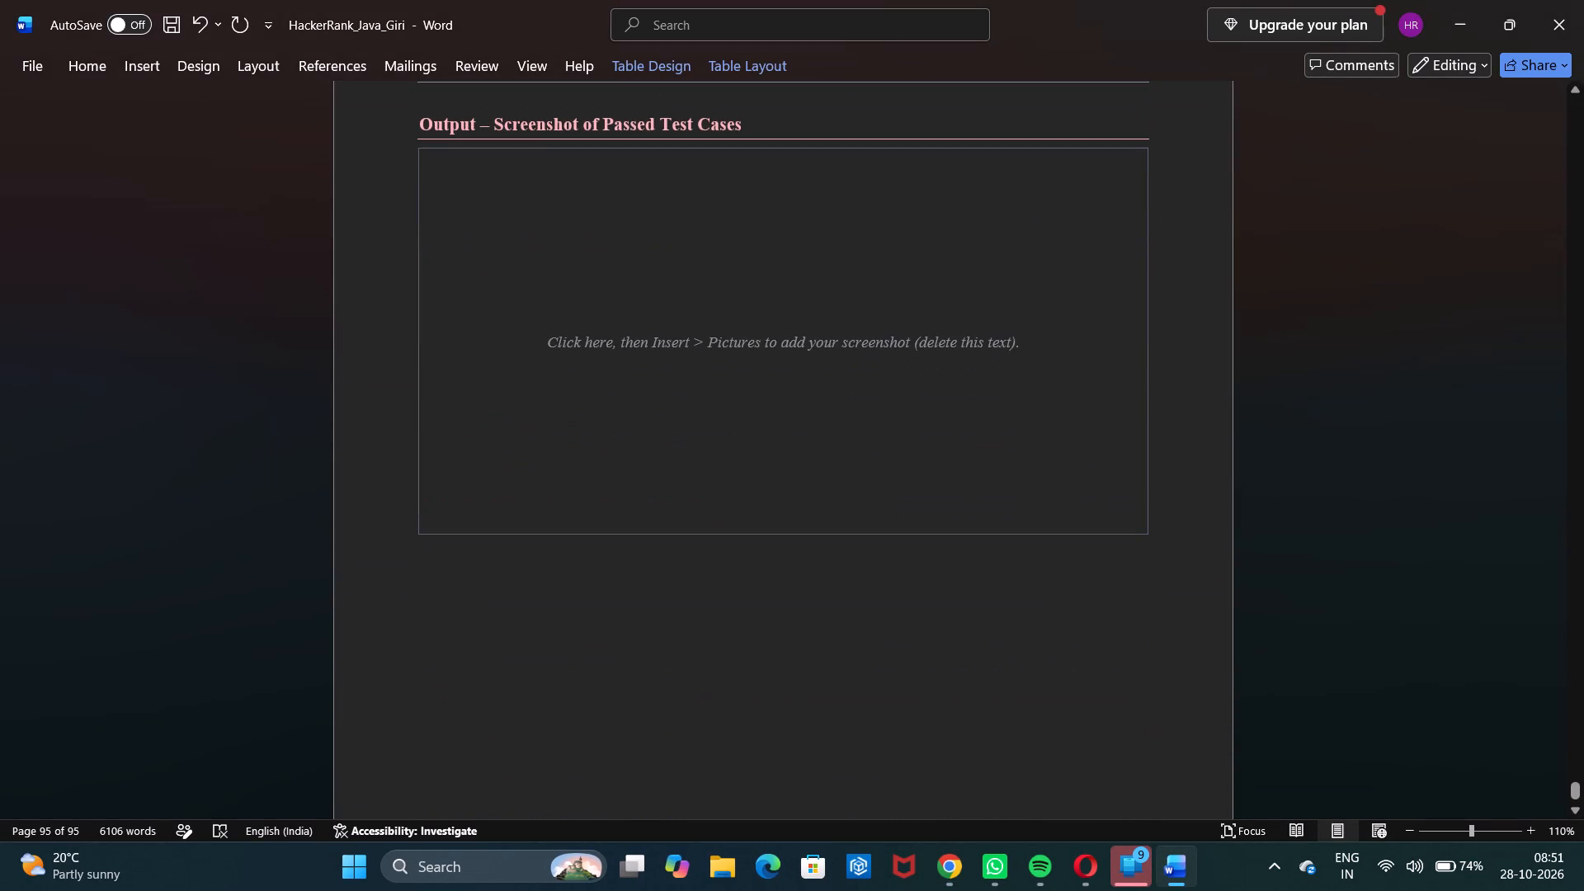
{"action": "left_click", "coordinate": [1026, 346]}
{"action": "left_click_drag", "start_coordinate": [1026, 346], "coordinate": [574, 340]}
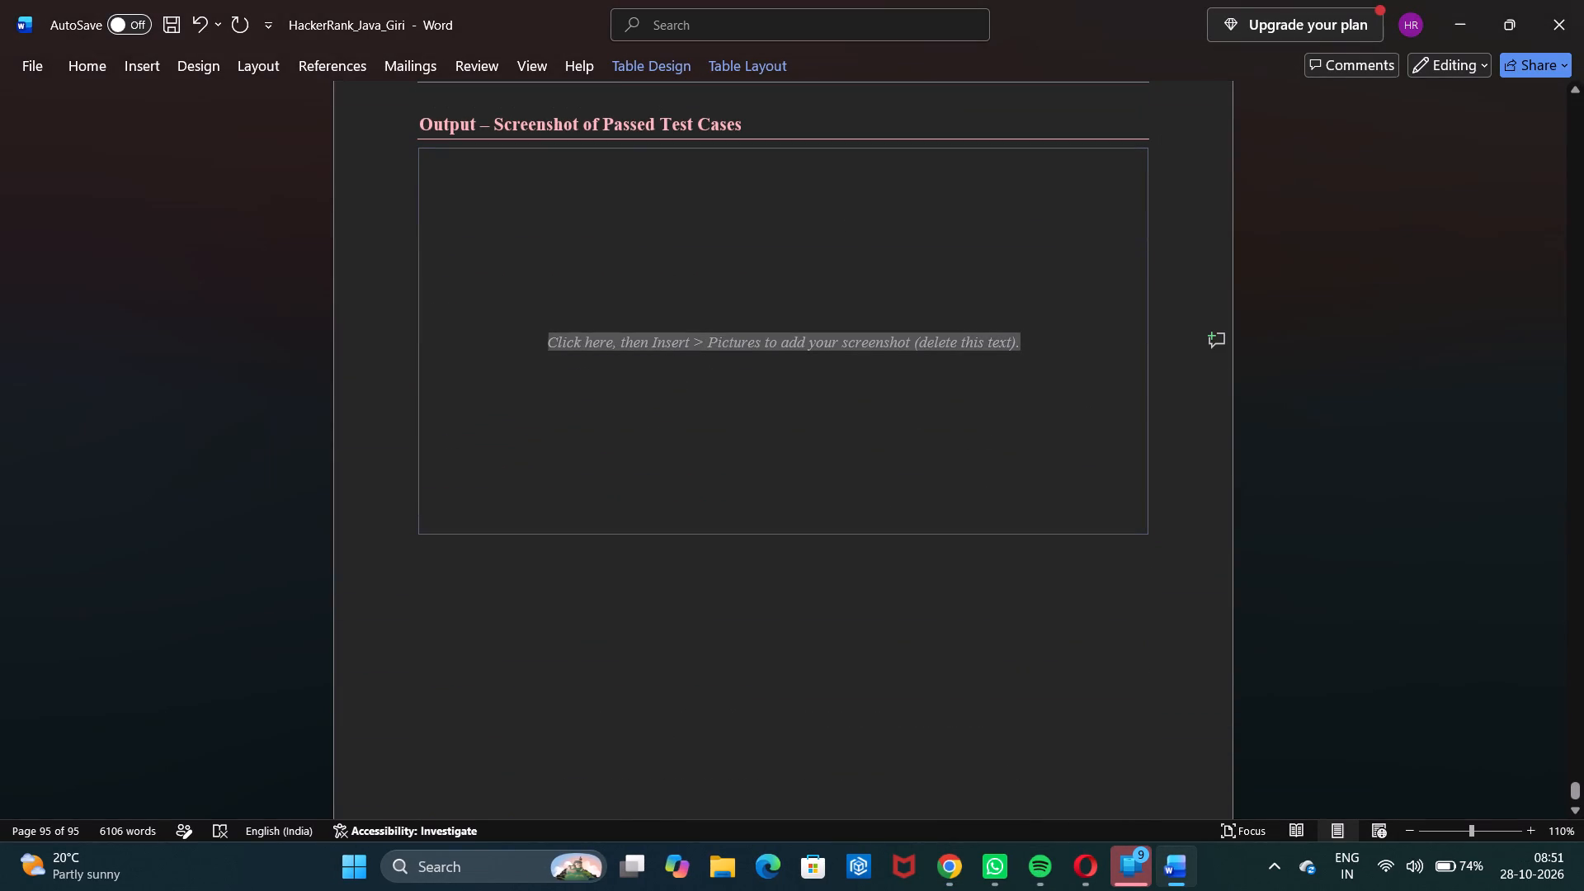
{"action": "left_click_drag", "start_coordinate": [574, 340], "coordinate": [565, 337]}
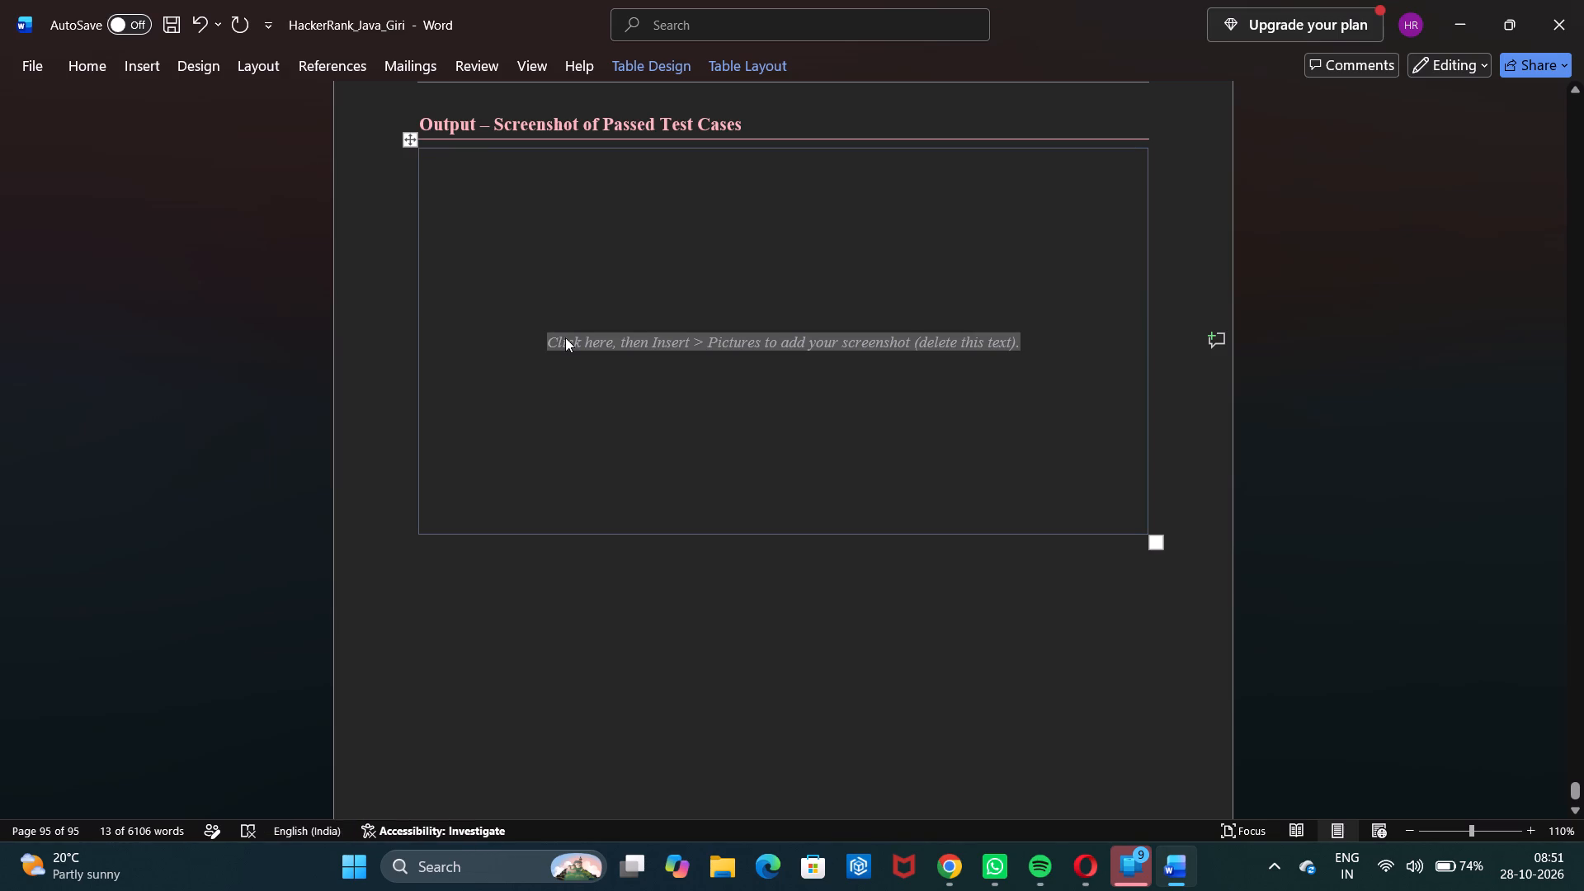
{"action": "key", "text": "ctrl+v"}
Review the report's pages from the last one back to the cover, checking each question's Code and Output boxes.
{"action": "scroll", "coordinate": [895, 708], "scroll_direction": "down", "scroll_amount": 1, "text": "ctrl"}
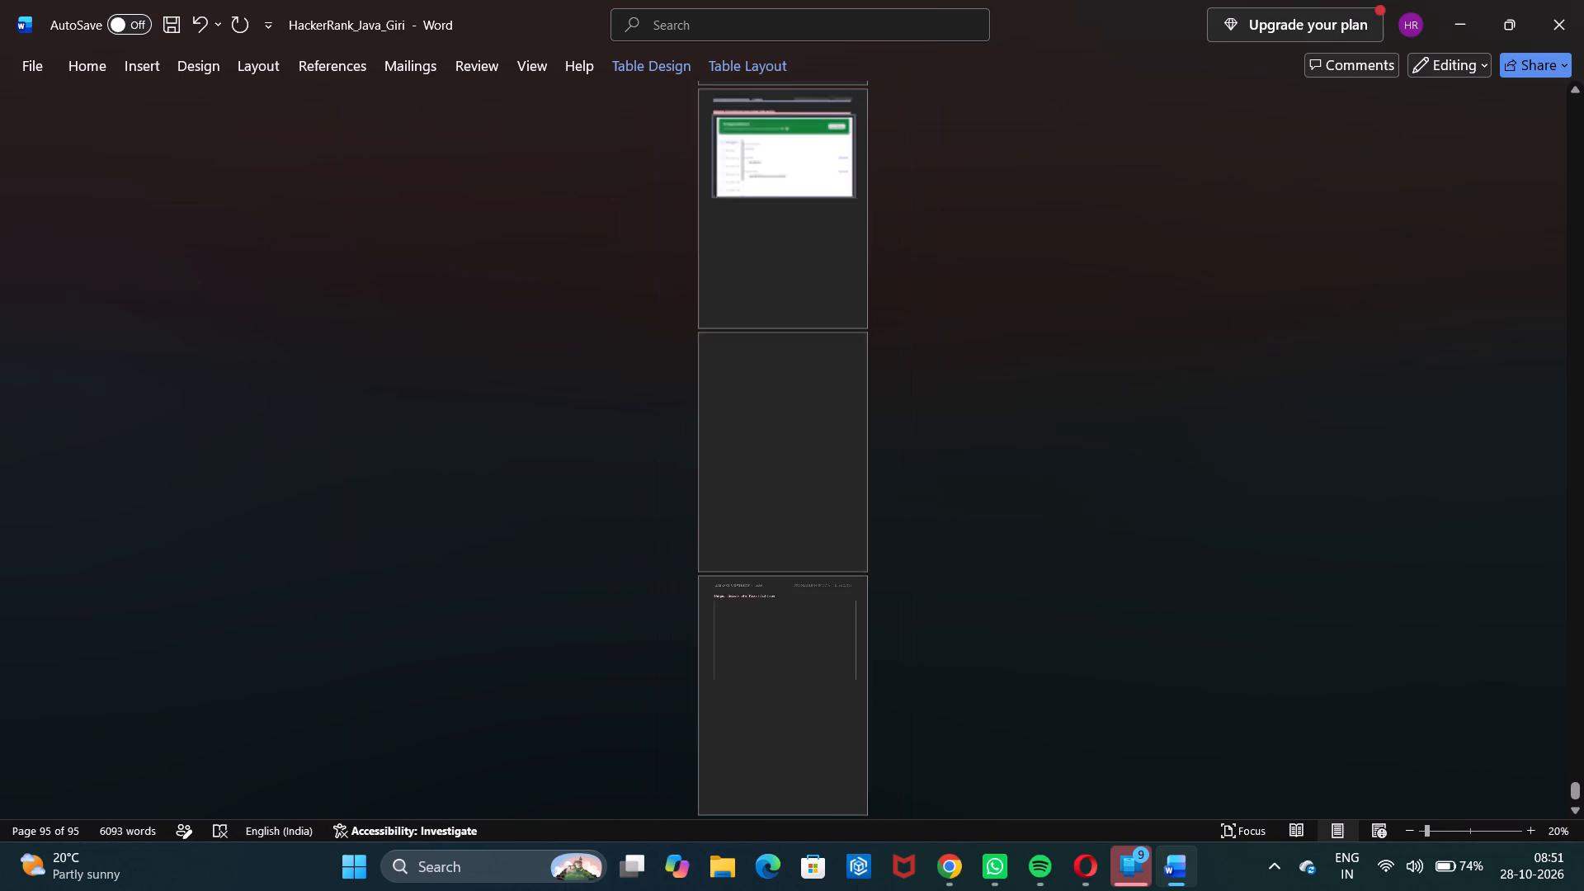
{"action": "scroll", "coordinate": [895, 708], "scroll_direction": "down", "scroll_amount": 1, "text": "ctrl"}
{"action": "scroll", "coordinate": [895, 708], "scroll_direction": "up", "scroll_amount": 1, "text": "ctrl"}
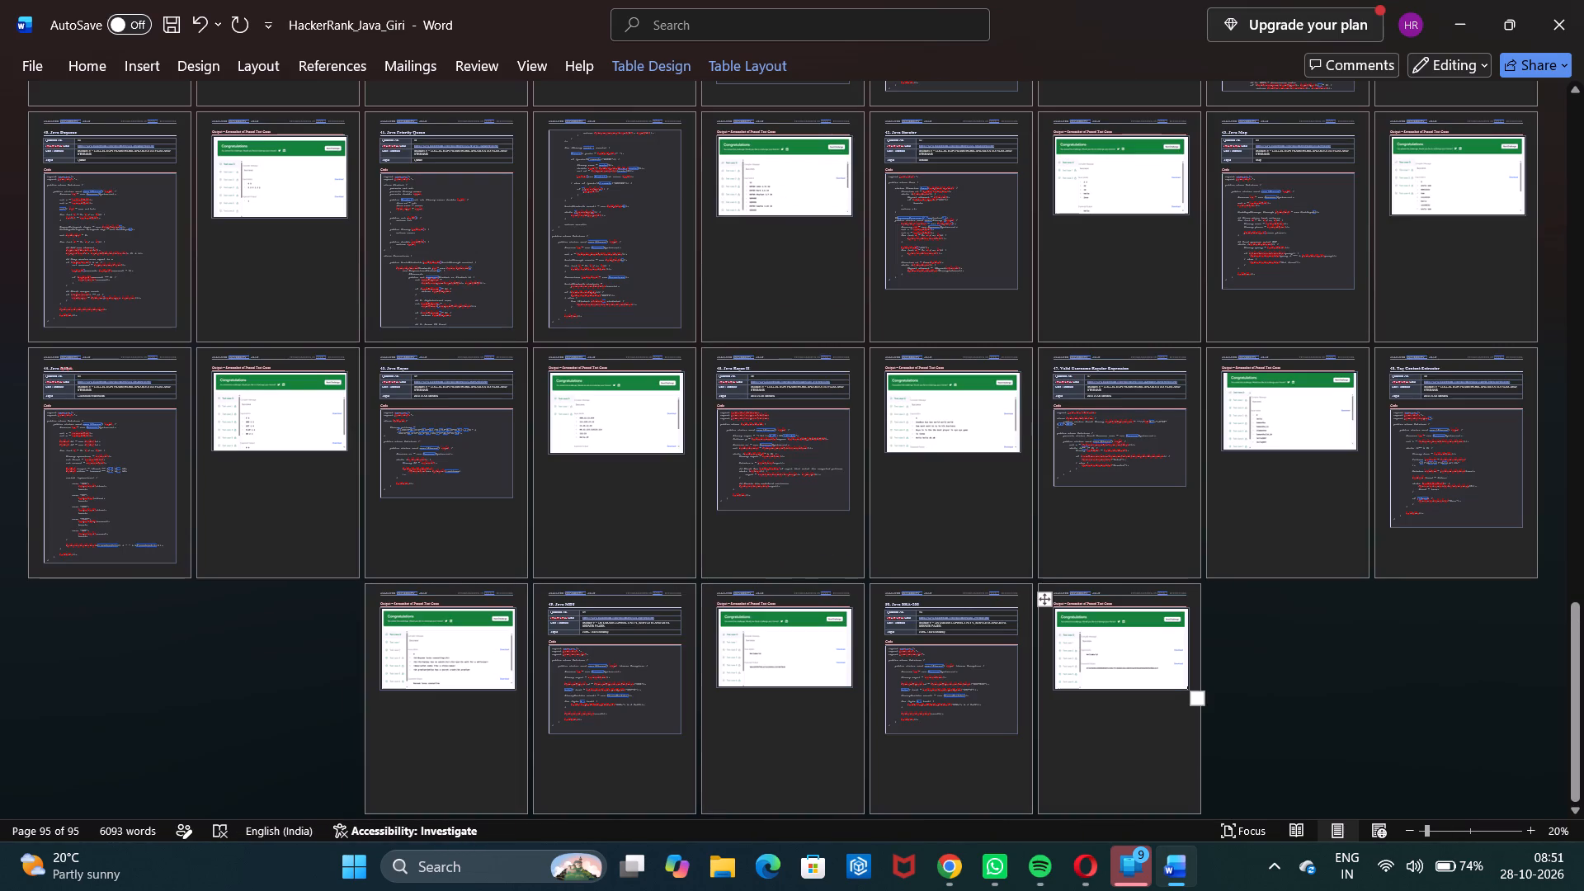
{"action": "scroll", "coordinate": [818, 310], "scroll_direction": "down", "scroll_amount": 1, "text": "ctrl"}
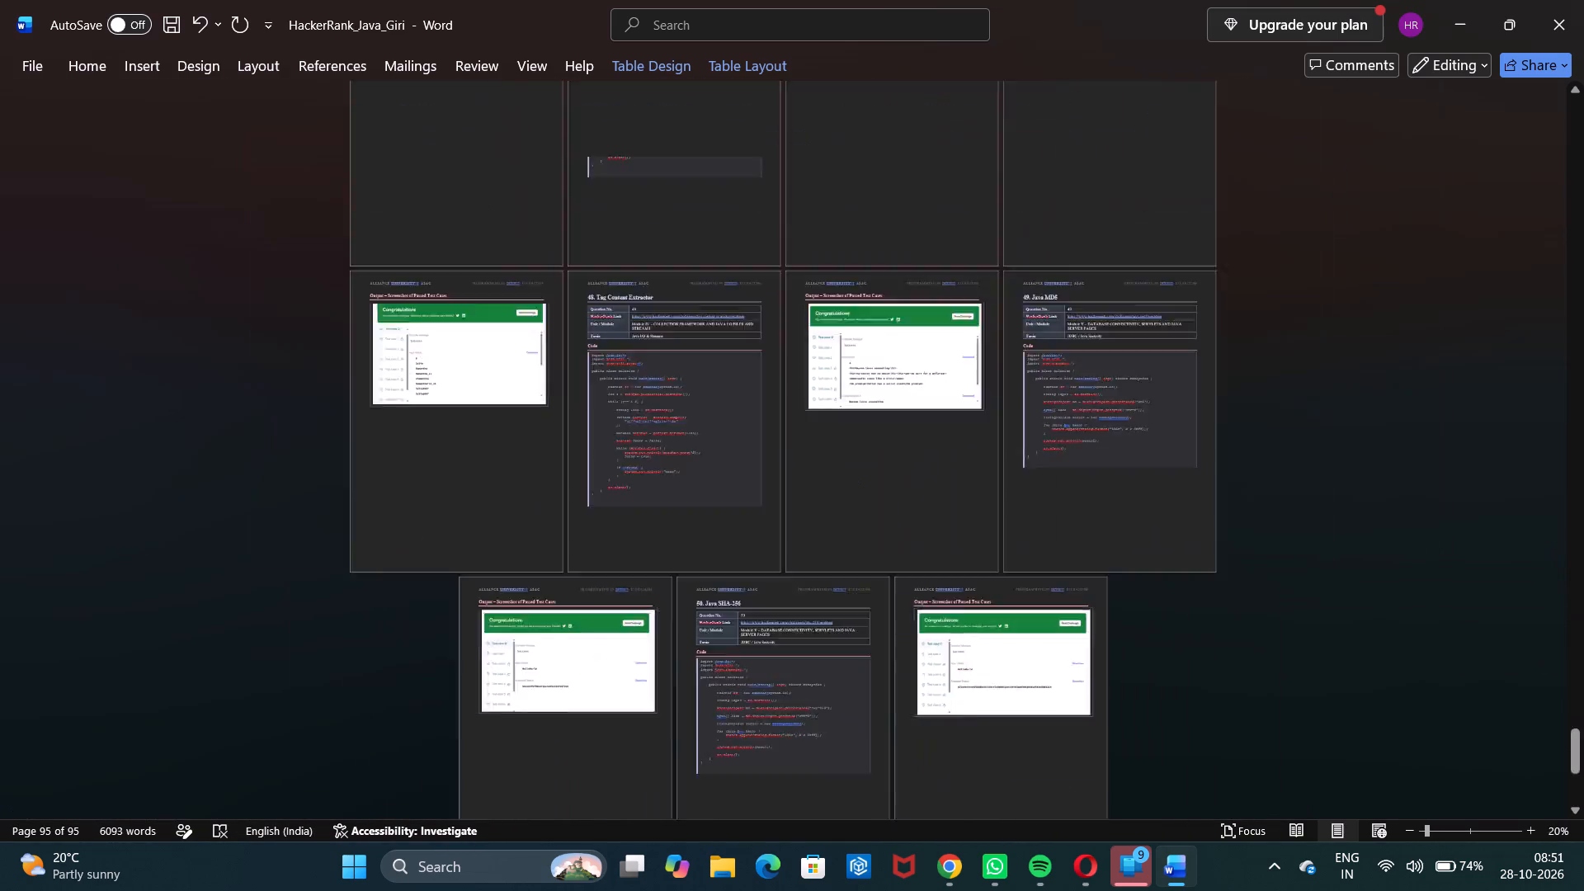
{"action": "scroll", "coordinate": [818, 310], "scroll_direction": "down", "scroll_amount": 1, "text": "ctrl"}
{"action": "scroll", "coordinate": [1031, 379], "scroll_direction": "left", "scroll_amount": 1, "text": "ctrl"}
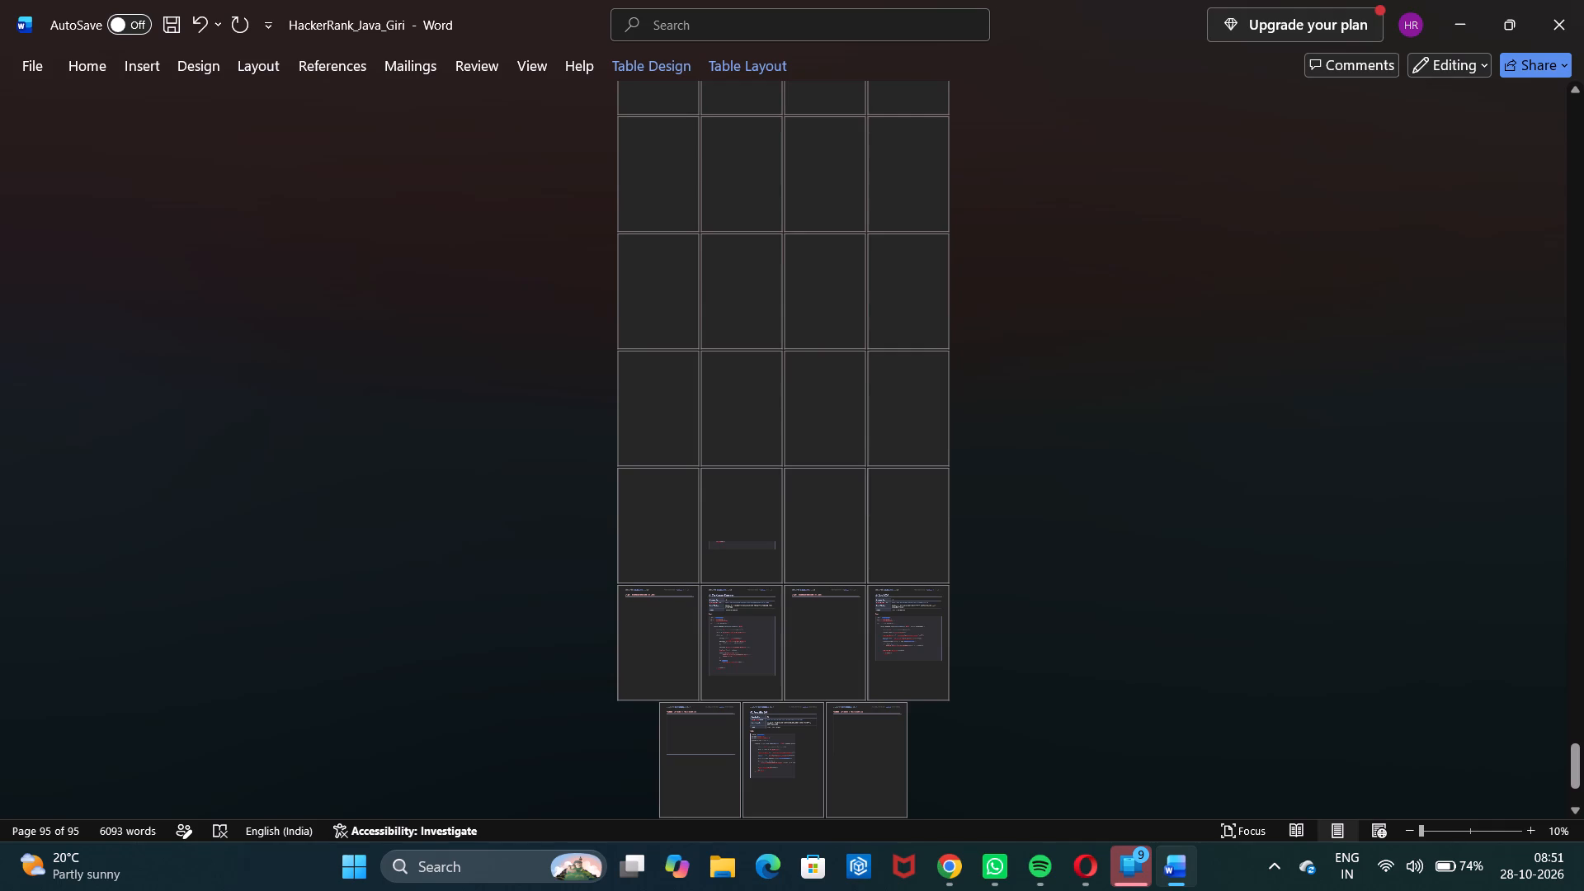
{"action": "scroll", "coordinate": [887, 436], "scroll_direction": "up", "scroll_amount": 2, "text": "ctrl"}
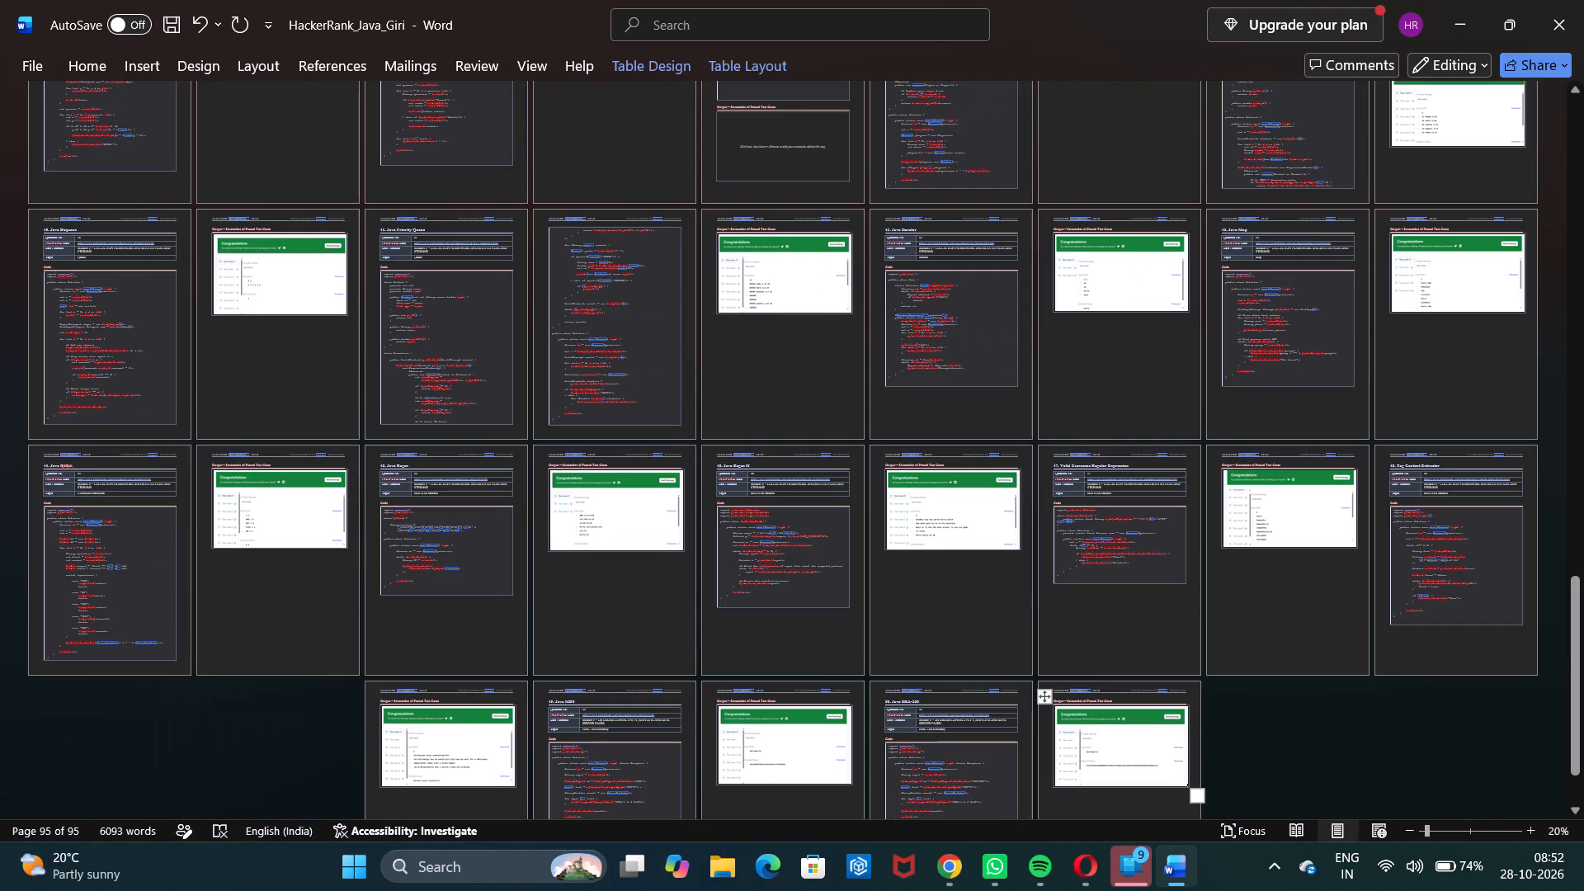
{"action": "left_click", "coordinate": [210, 712]}
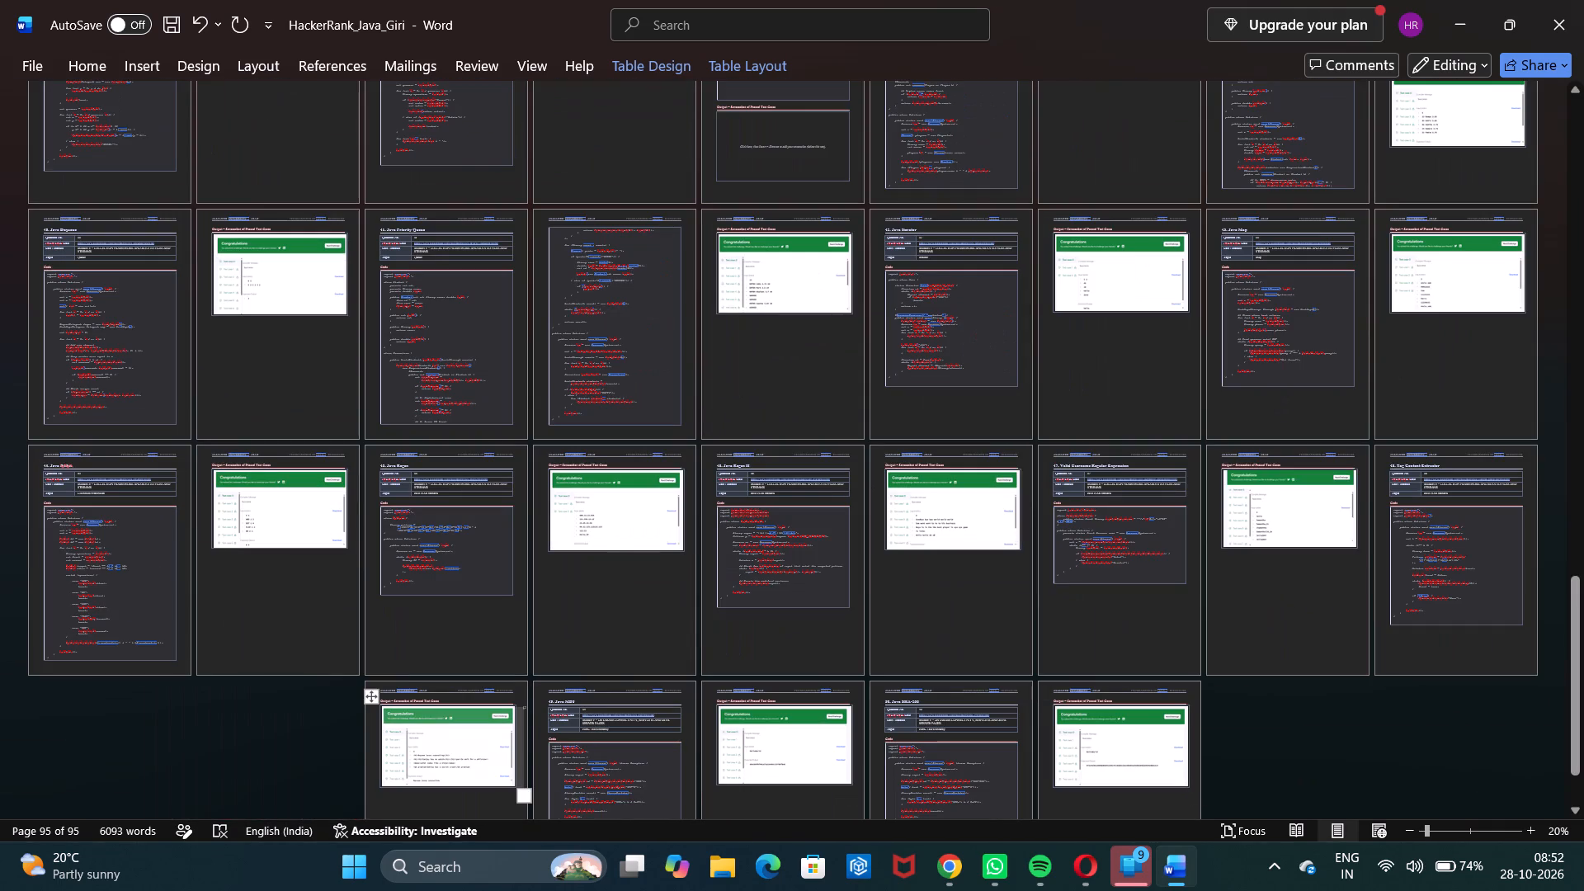
{"action": "double_click", "coordinate": [238, 726]}
{"action": "scroll", "coordinate": [238, 726], "scroll_direction": "up", "scroll_amount": 1}
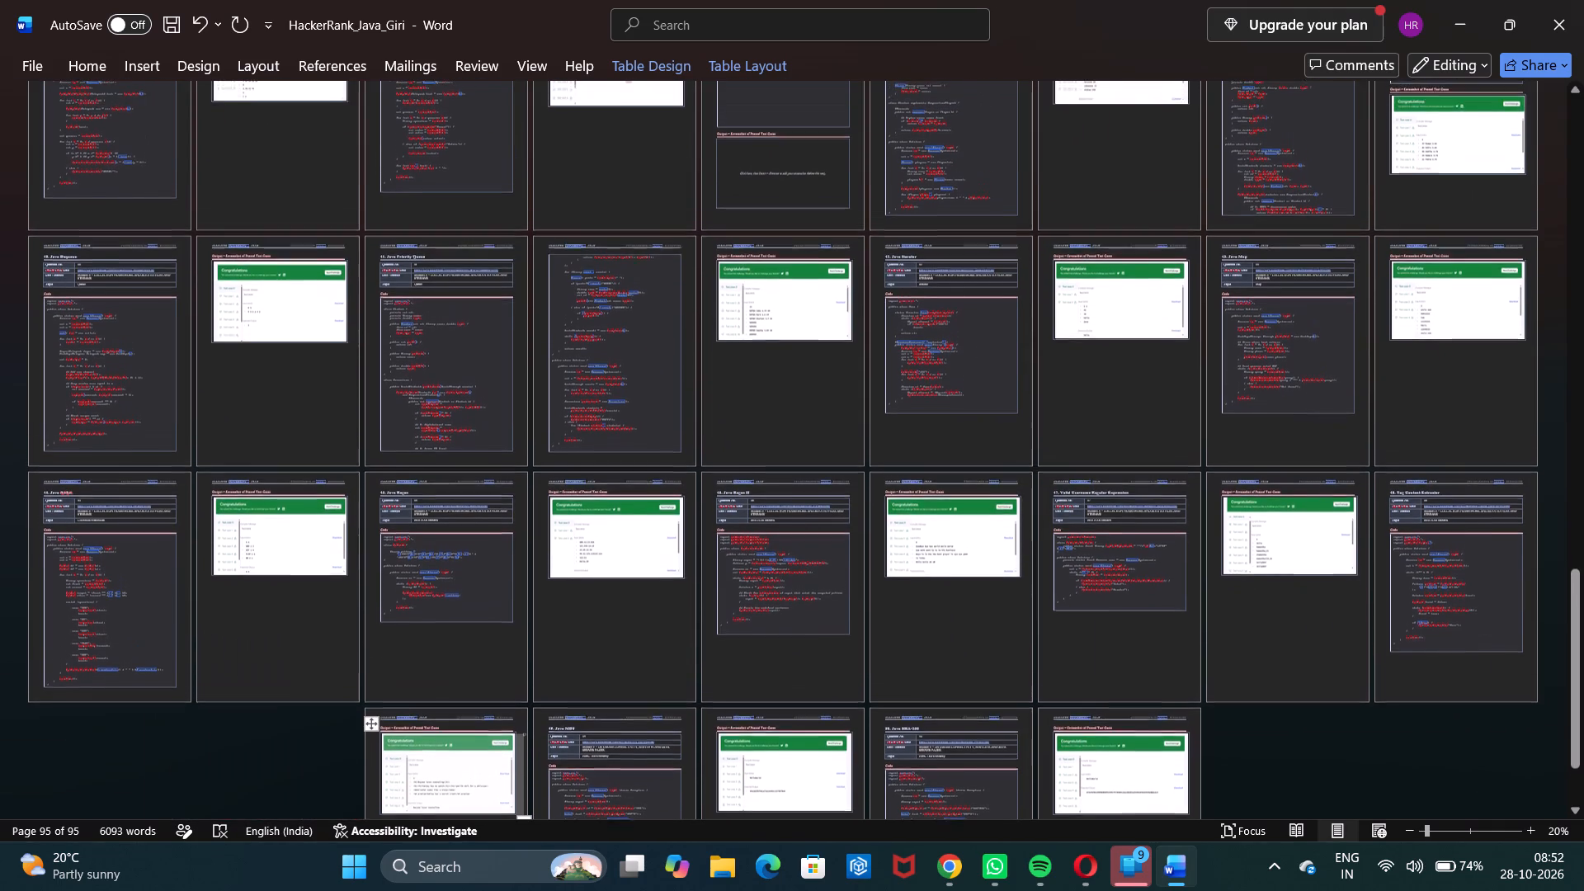
{"action": "scroll", "coordinate": [238, 726], "scroll_direction": "up", "scroll_amount": 5}
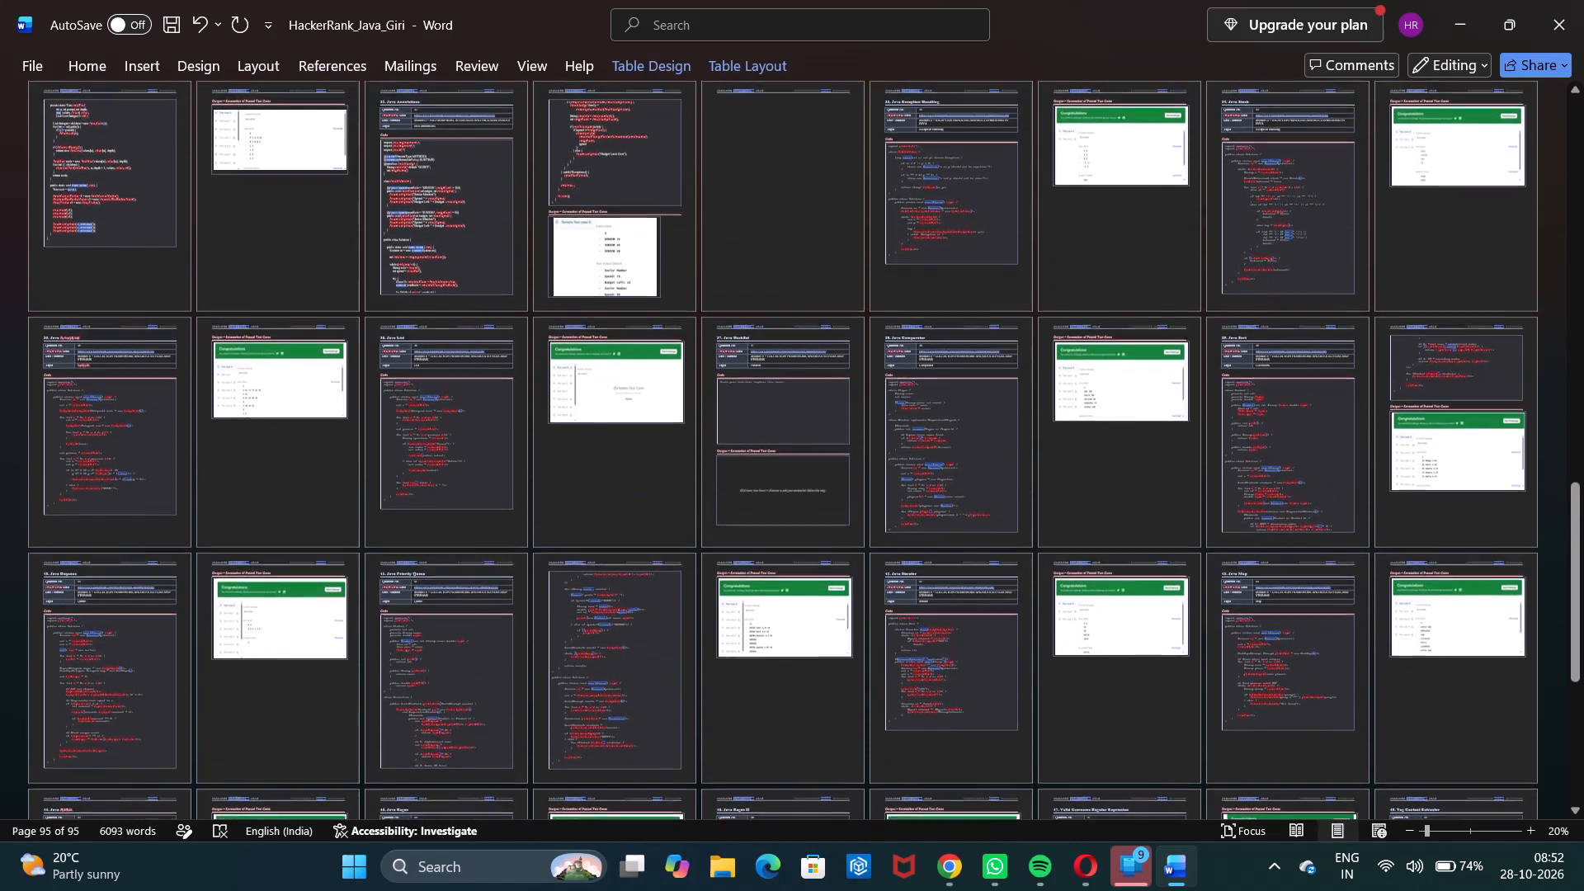
{"action": "scroll", "coordinate": [238, 726], "scroll_direction": "up", "scroll_amount": 8}
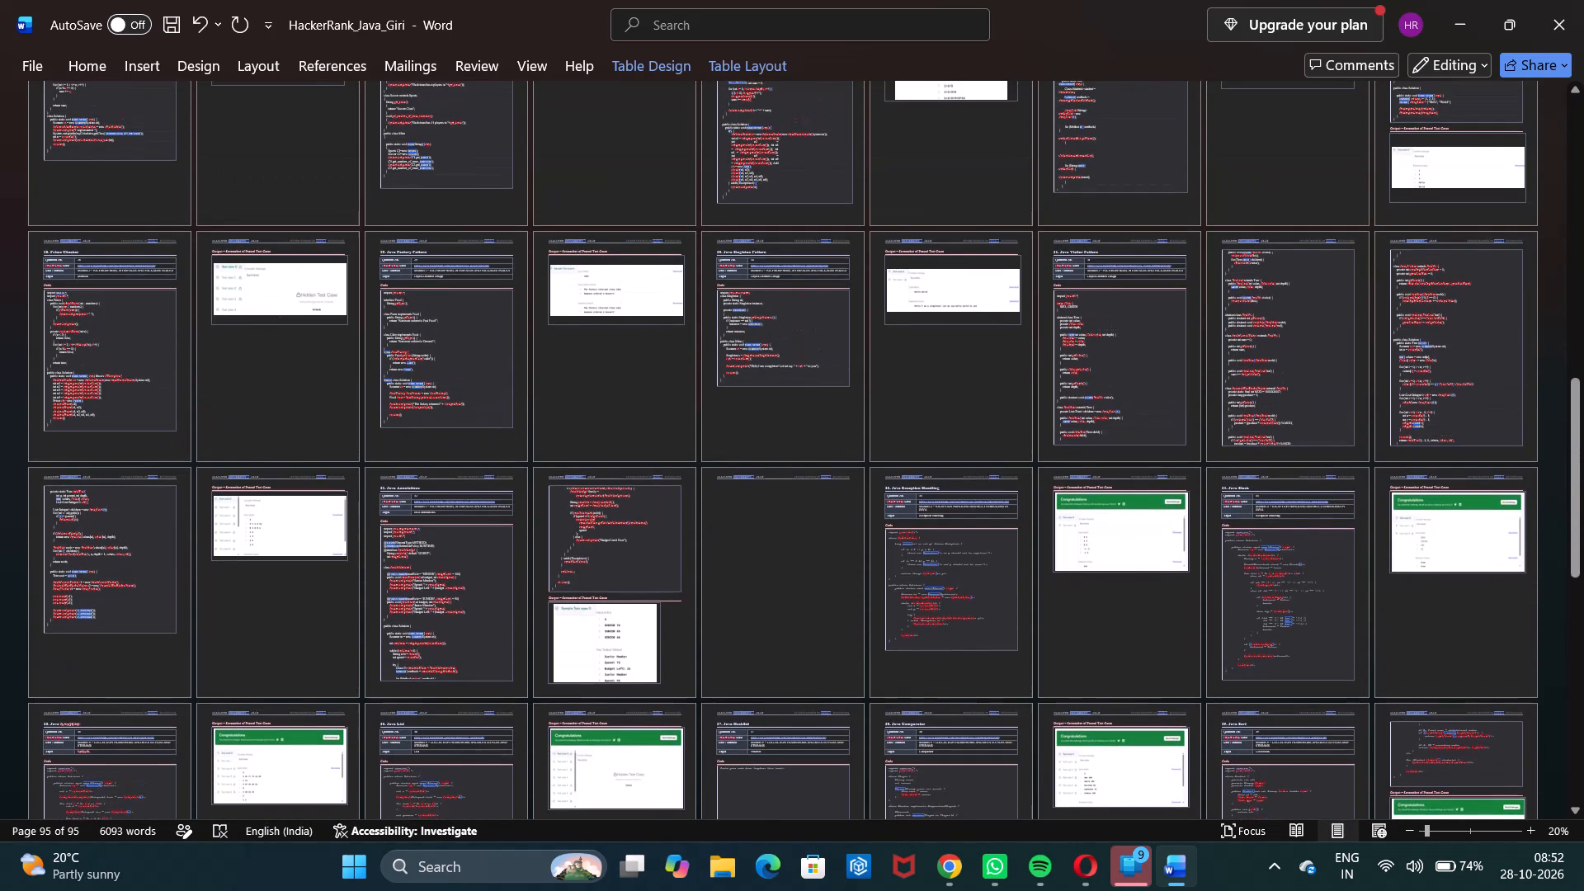
{"action": "scroll", "coordinate": [238, 726], "scroll_direction": "up", "scroll_amount": 5}
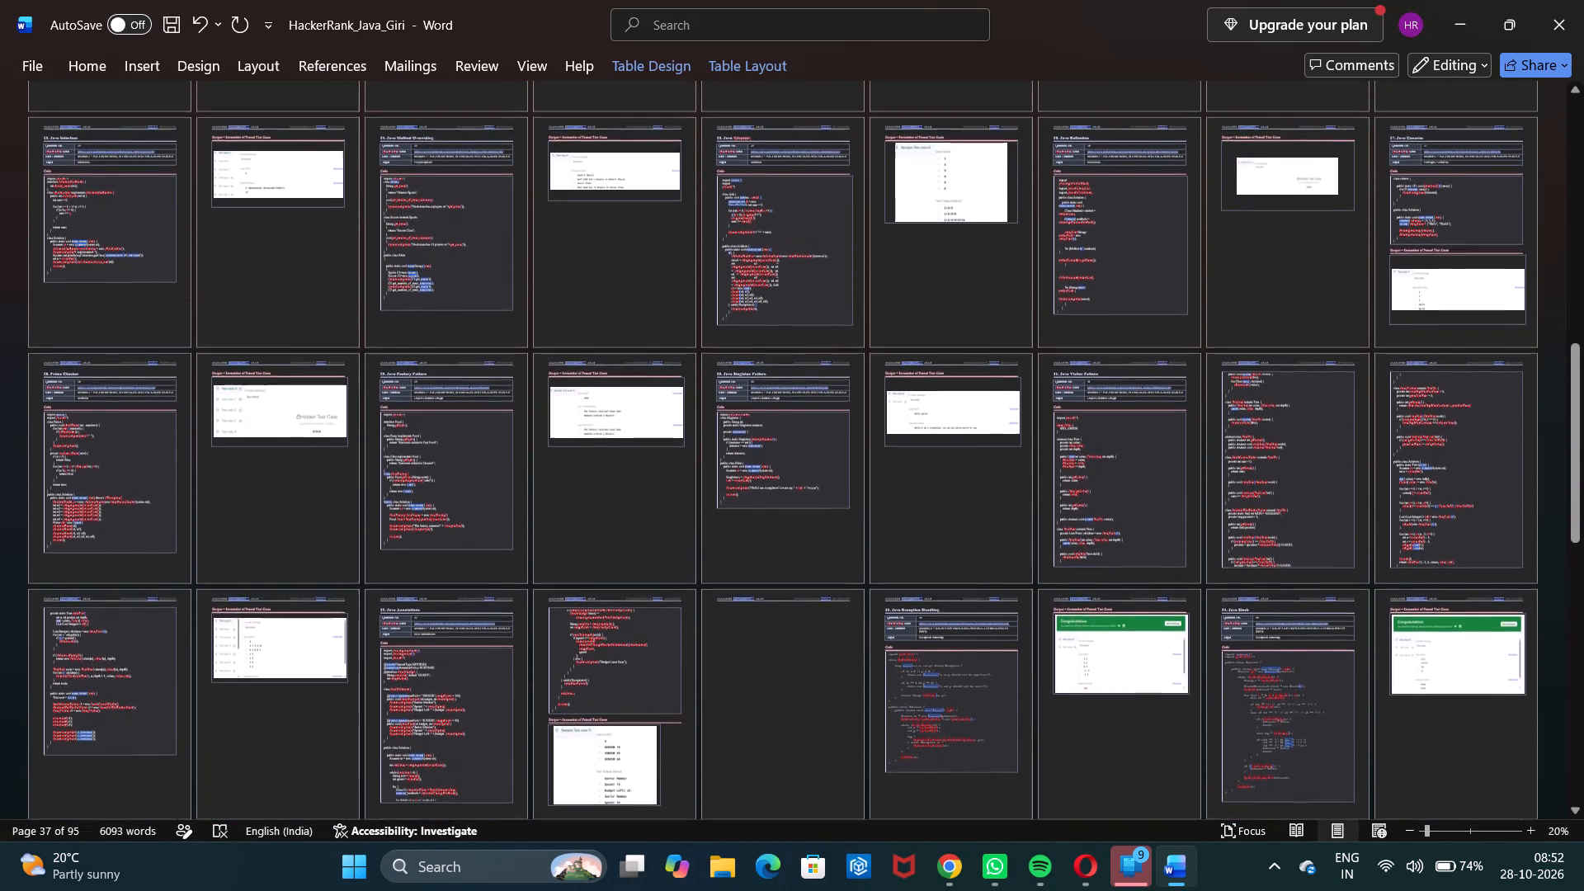
{"action": "scroll", "coordinate": [238, 726], "scroll_direction": "up", "scroll_amount": 6}
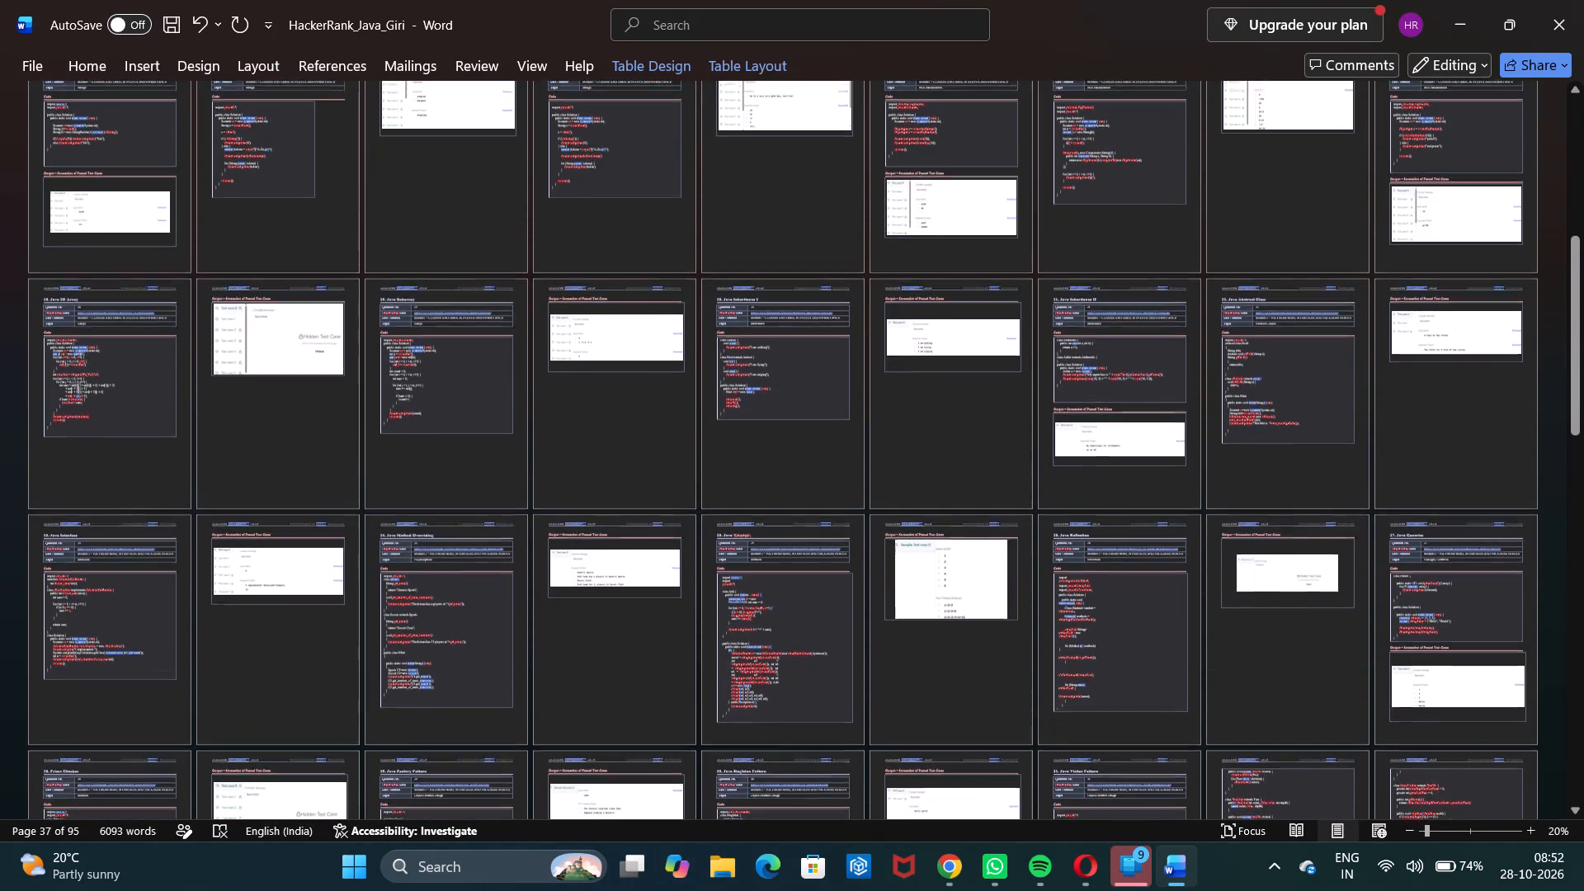
{"action": "scroll", "coordinate": [238, 726], "scroll_direction": "up", "scroll_amount": 12}
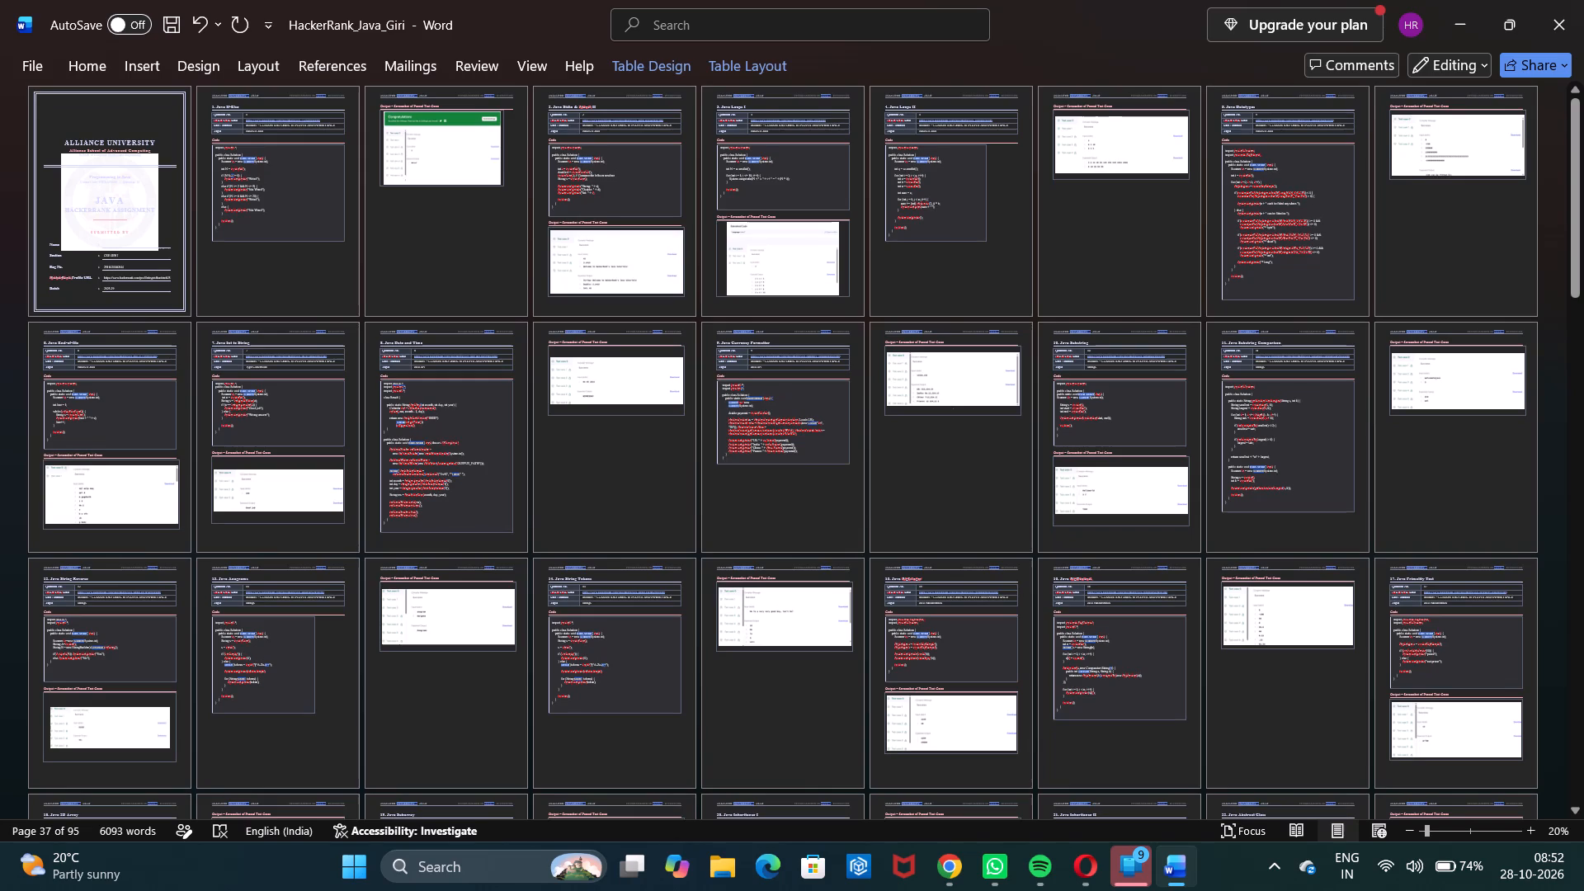
Check the report's pages from the cover onward for a question whose Code and Output boxes still hold placeholder text.
{"action": "scroll", "coordinate": [238, 726], "scroll_direction": "down", "scroll_amount": 12}
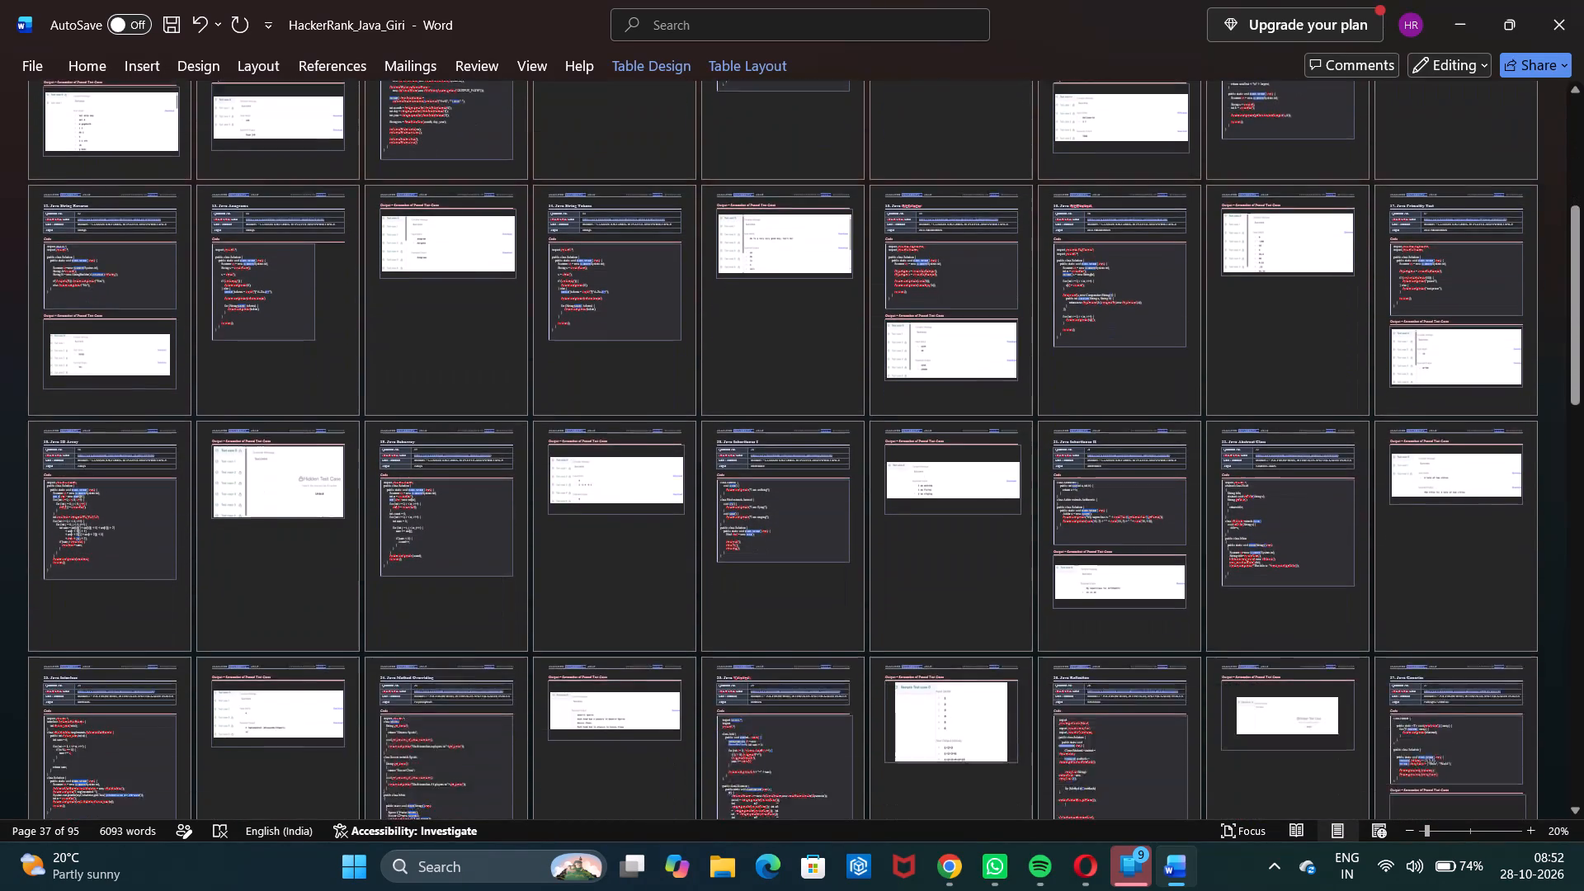
{"action": "scroll", "coordinate": [238, 726], "scroll_direction": "down", "scroll_amount": 4}
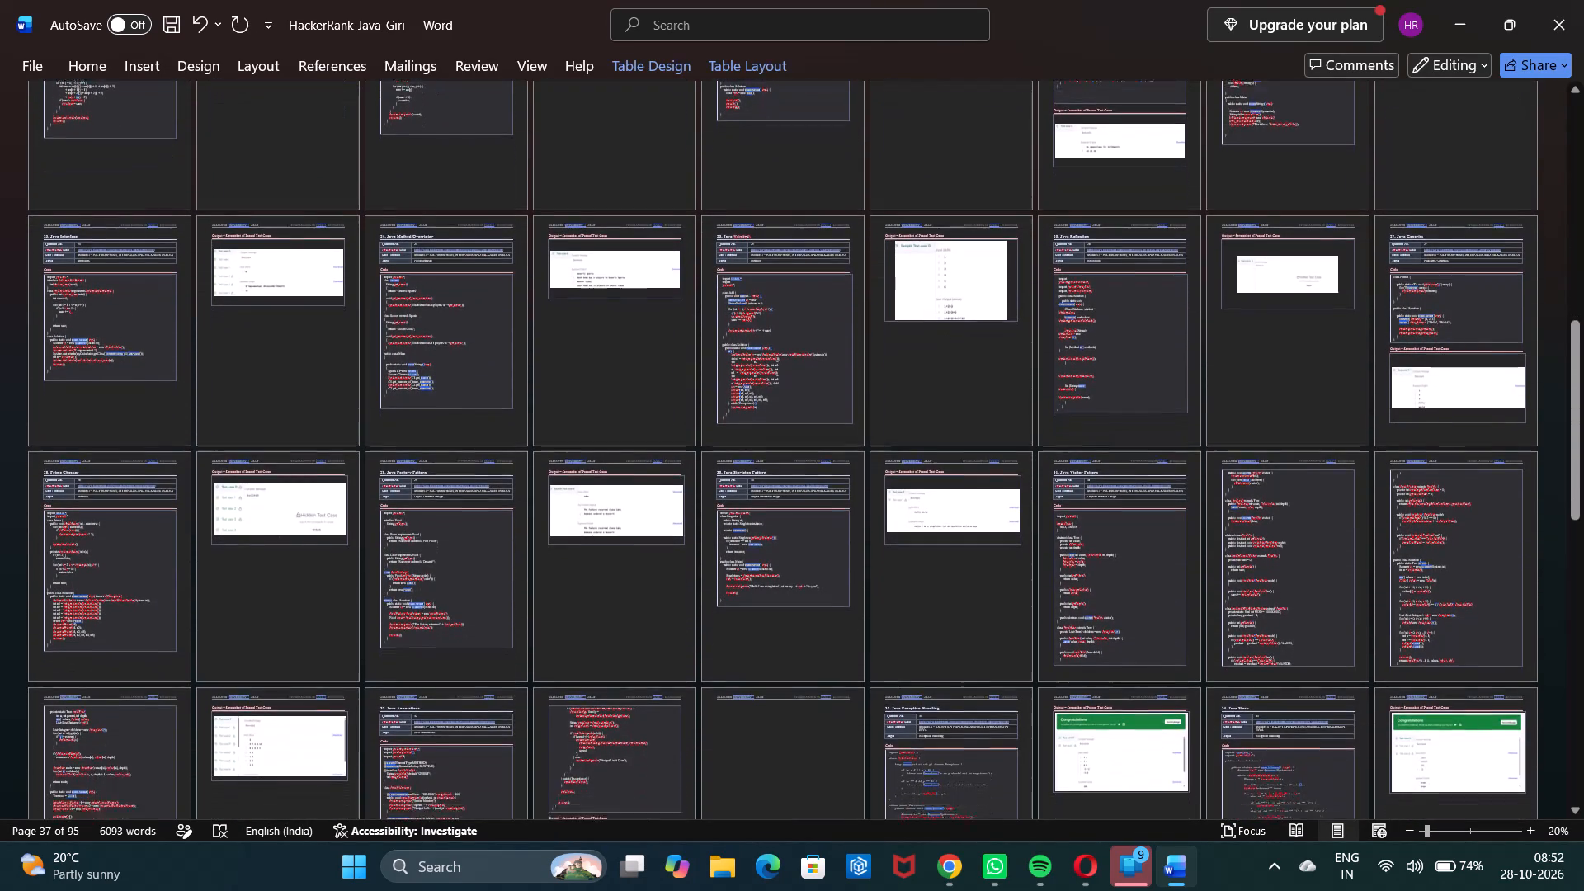
{"action": "scroll", "coordinate": [238, 726], "scroll_direction": "down", "scroll_amount": 6}
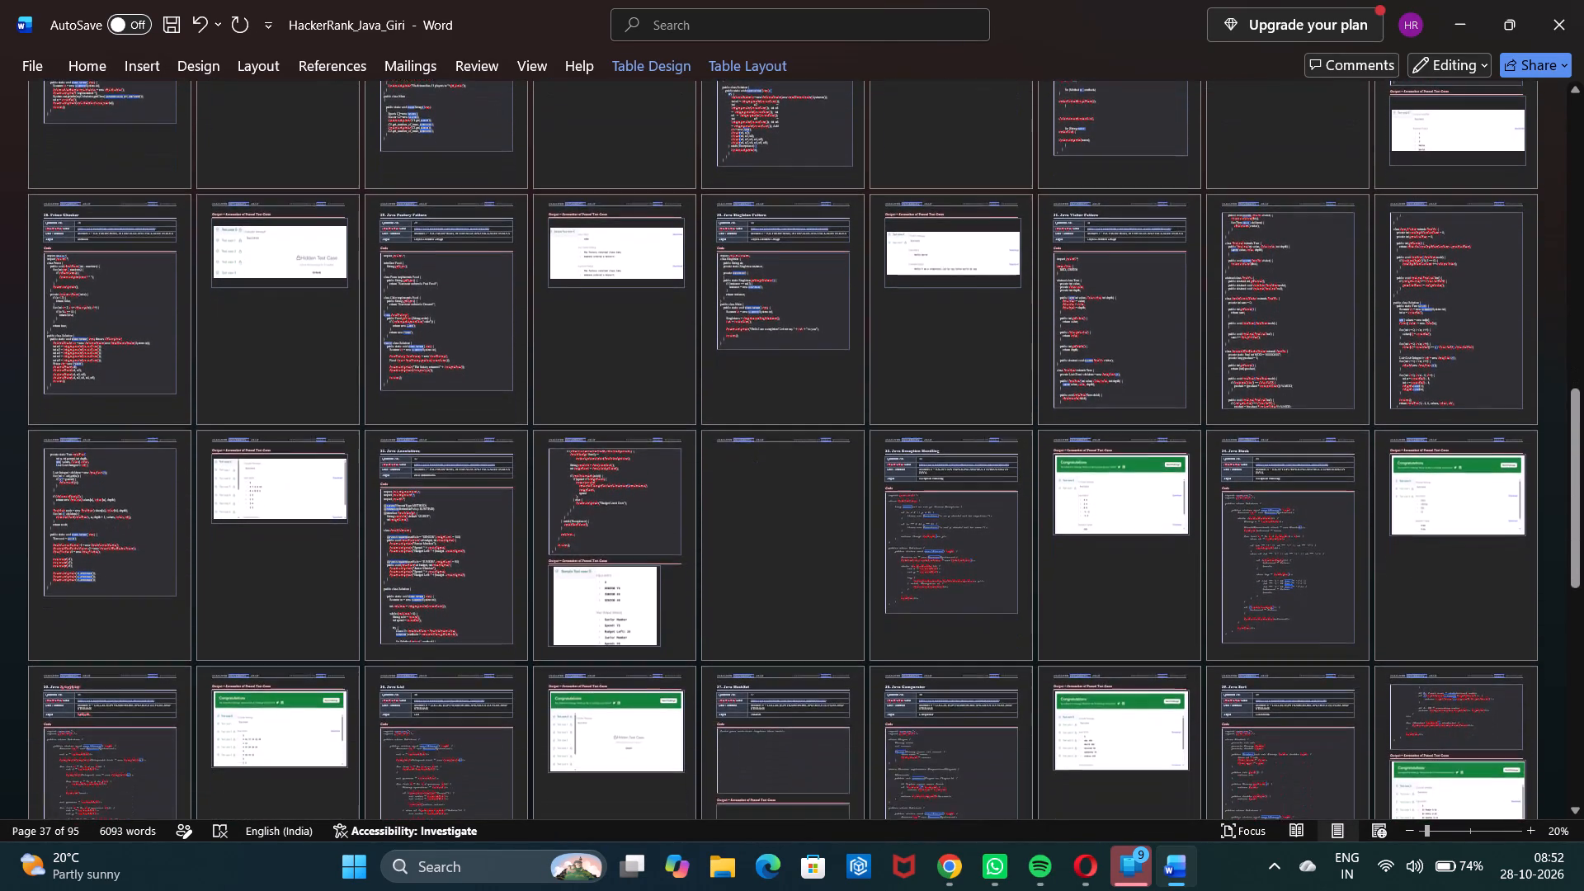
{"action": "scroll", "coordinate": [238, 726], "scroll_direction": "down", "scroll_amount": 9}
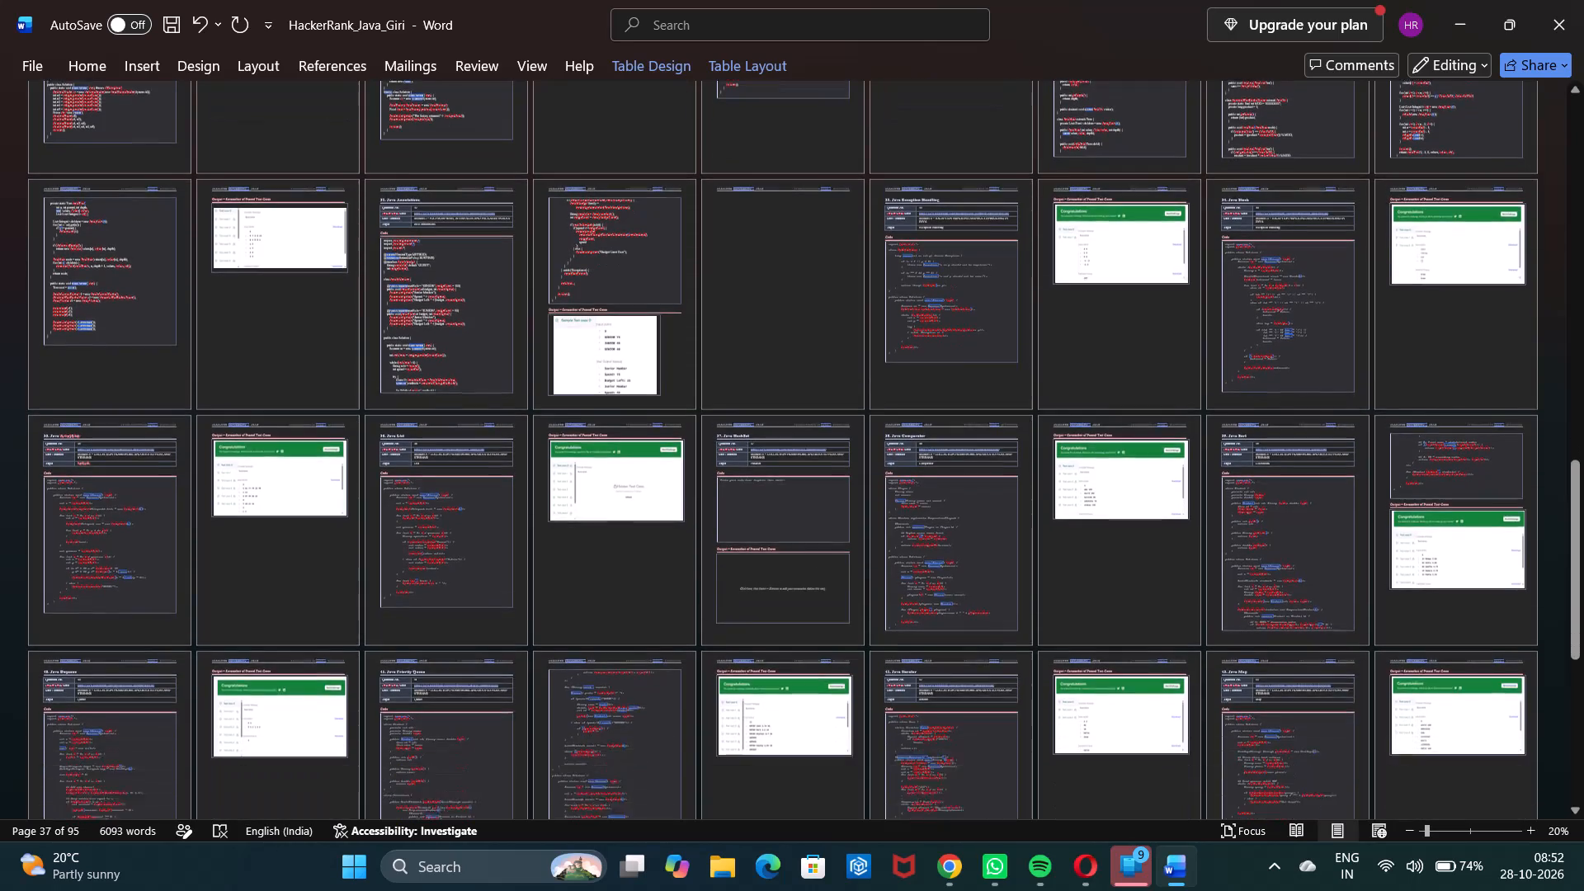
{"action": "scroll", "coordinate": [238, 726], "scroll_direction": "down", "scroll_amount": 1}
Try to copy the HackerRank link from the details table of question 37, Java HashSet.
{"action": "left_click", "coordinate": [818, 515]}
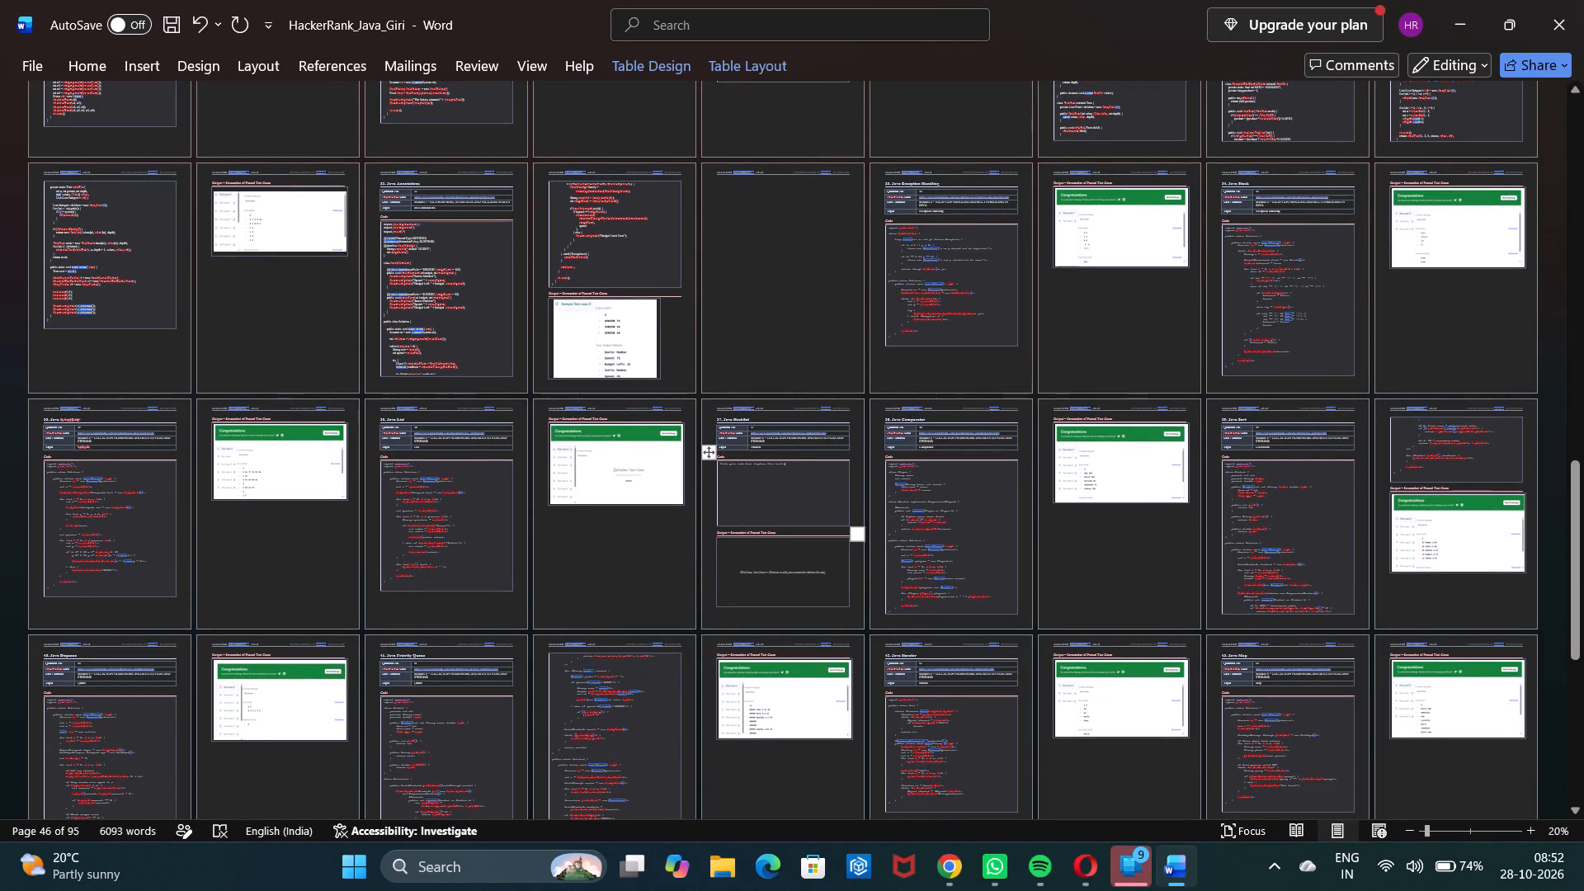
{"action": "scroll", "coordinate": [818, 515], "scroll_direction": "up", "scroll_amount": 2, "text": "ctrl"}
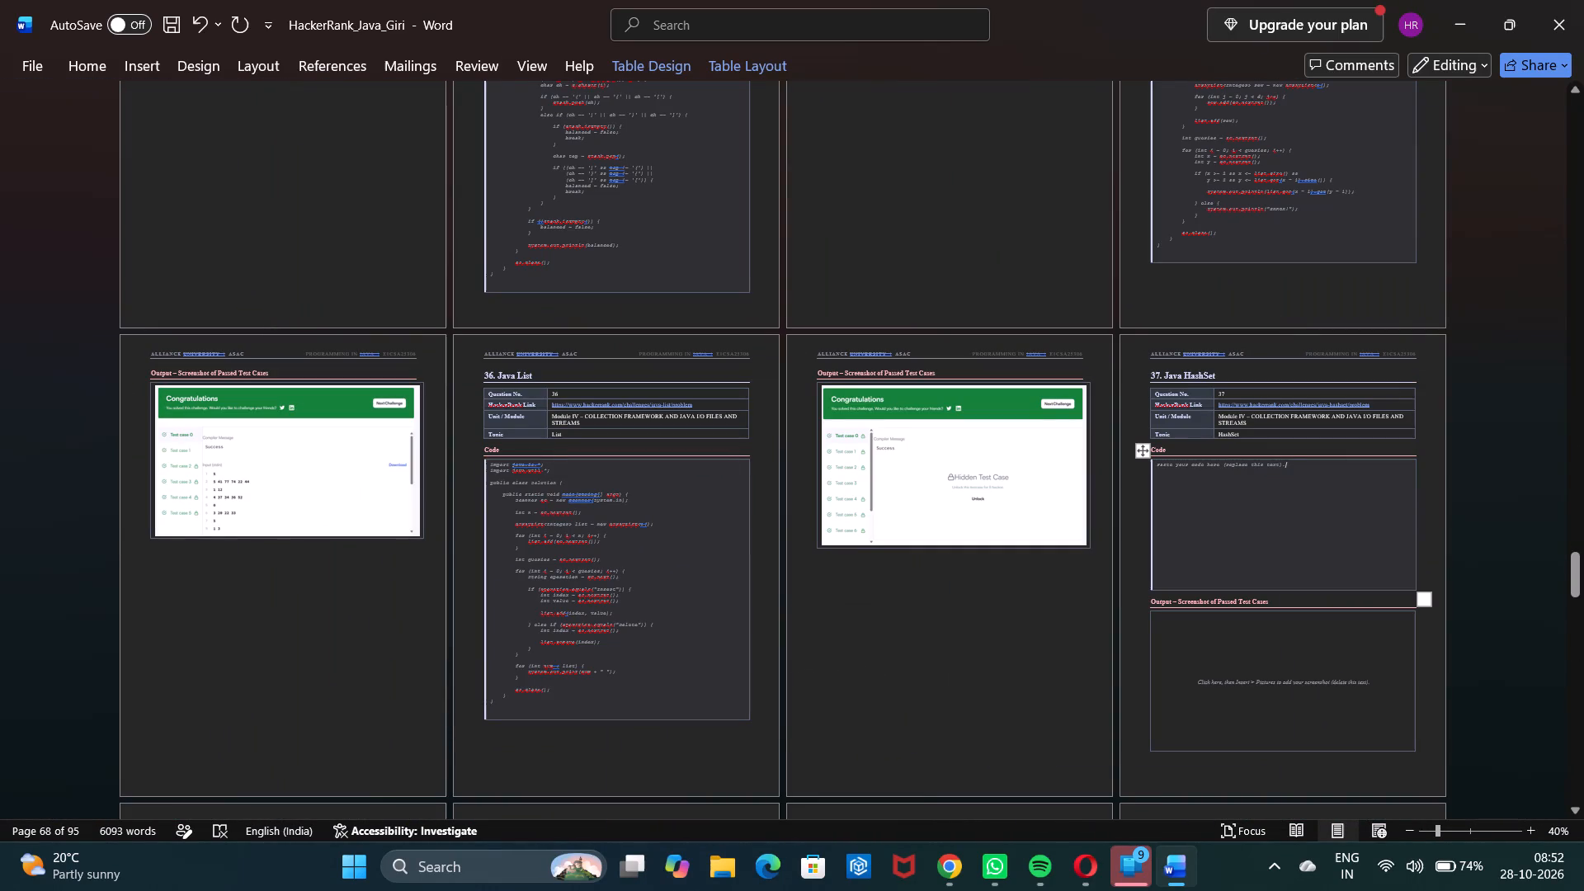
{"action": "scroll", "coordinate": [818, 515], "scroll_direction": "up", "scroll_amount": 5}
{"action": "scroll", "coordinate": [818, 515], "scroll_direction": "down", "scroll_amount": 4}
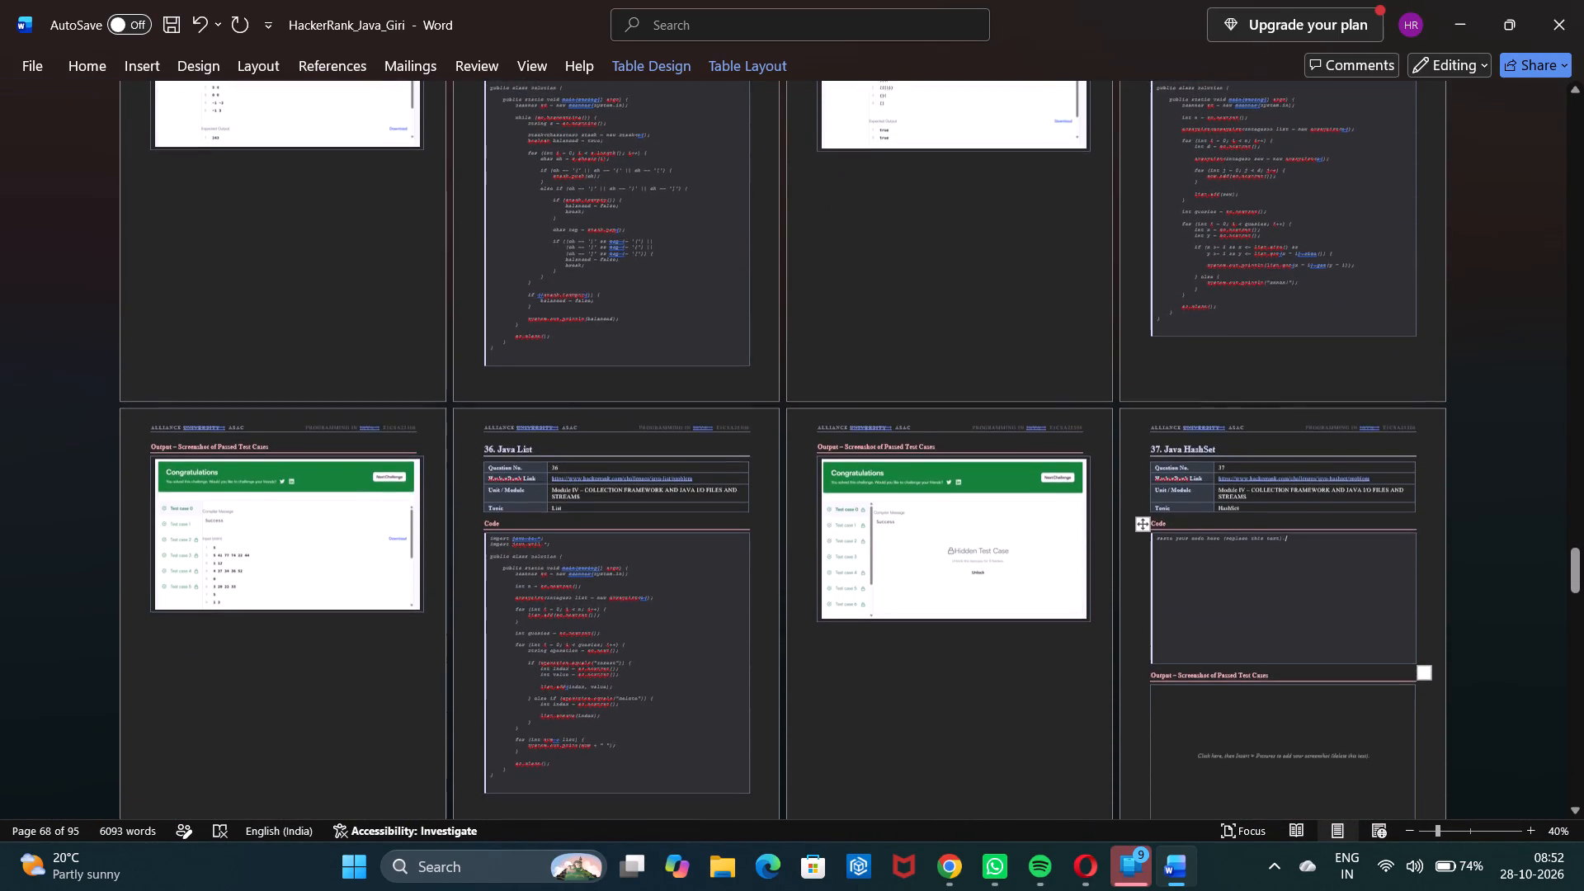
{"action": "scroll", "coordinate": [818, 515], "scroll_direction": "down", "scroll_amount": 3}
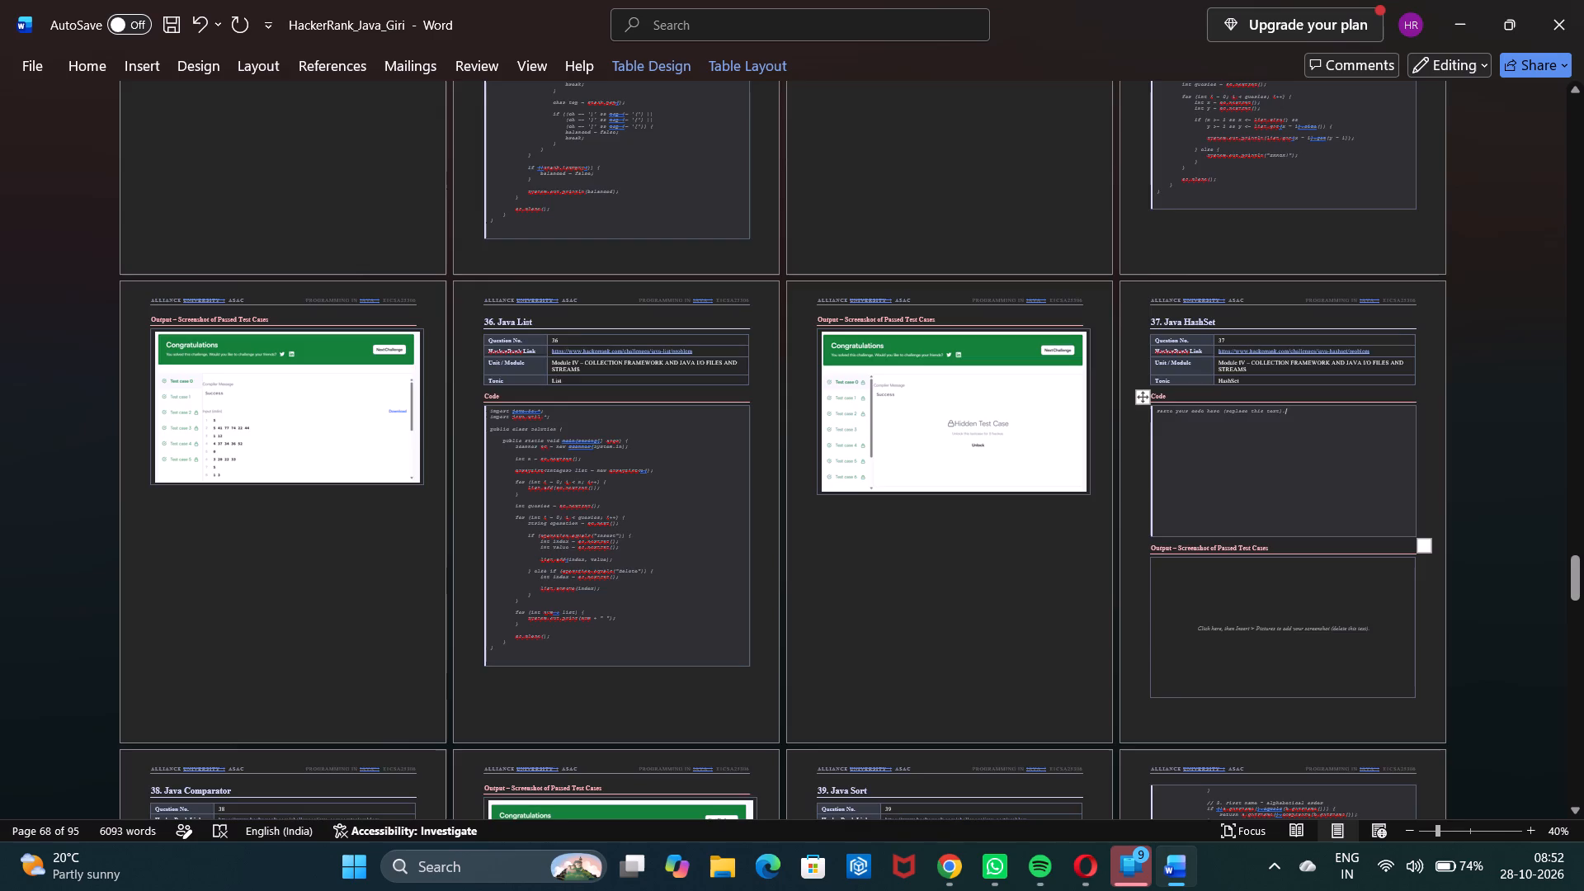
{"action": "scroll", "coordinate": [1236, 592], "scroll_direction": "up", "scroll_amount": 2, "text": "ctrl"}
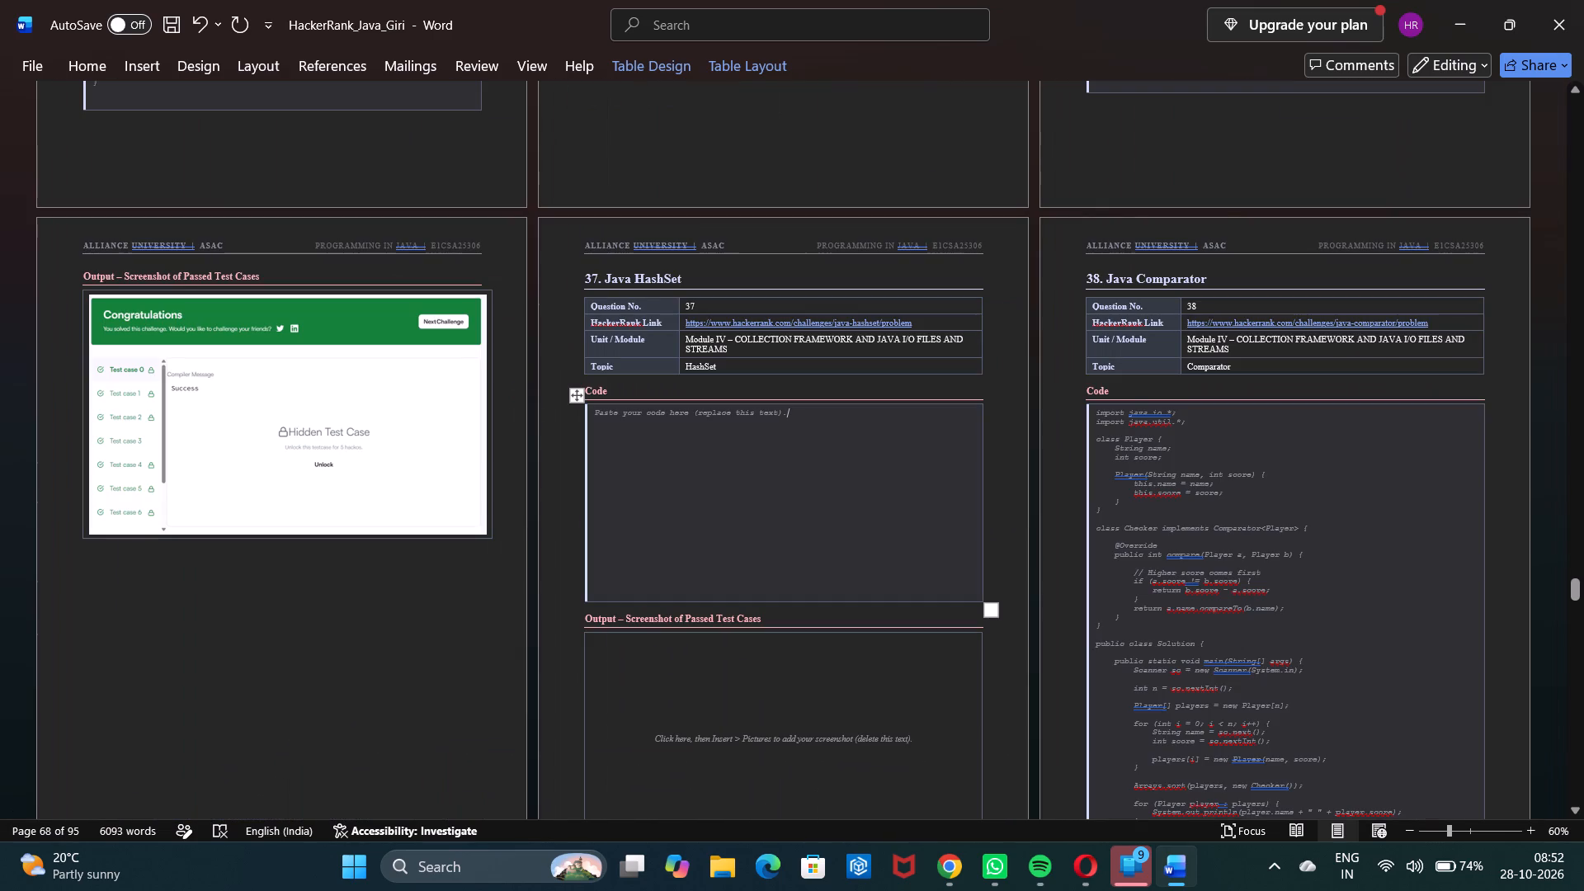
{"action": "scroll", "coordinate": [862, 657], "scroll_direction": "up", "scroll_amount": 1, "text": "ctrl"}
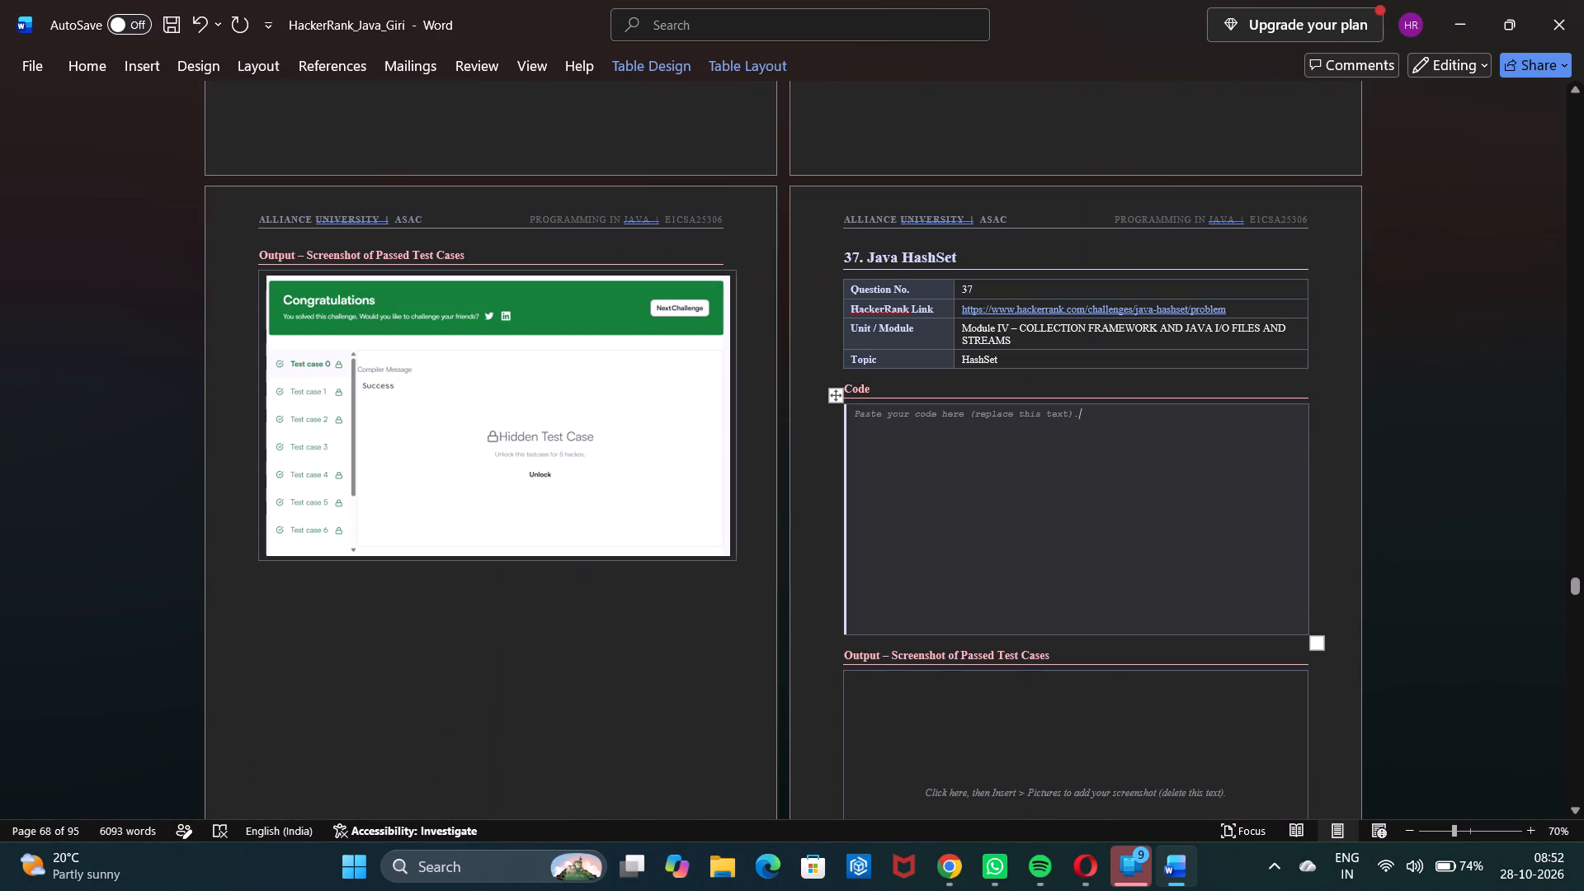
{"action": "scroll", "coordinate": [885, 747], "scroll_direction": "down", "scroll_amount": 1}
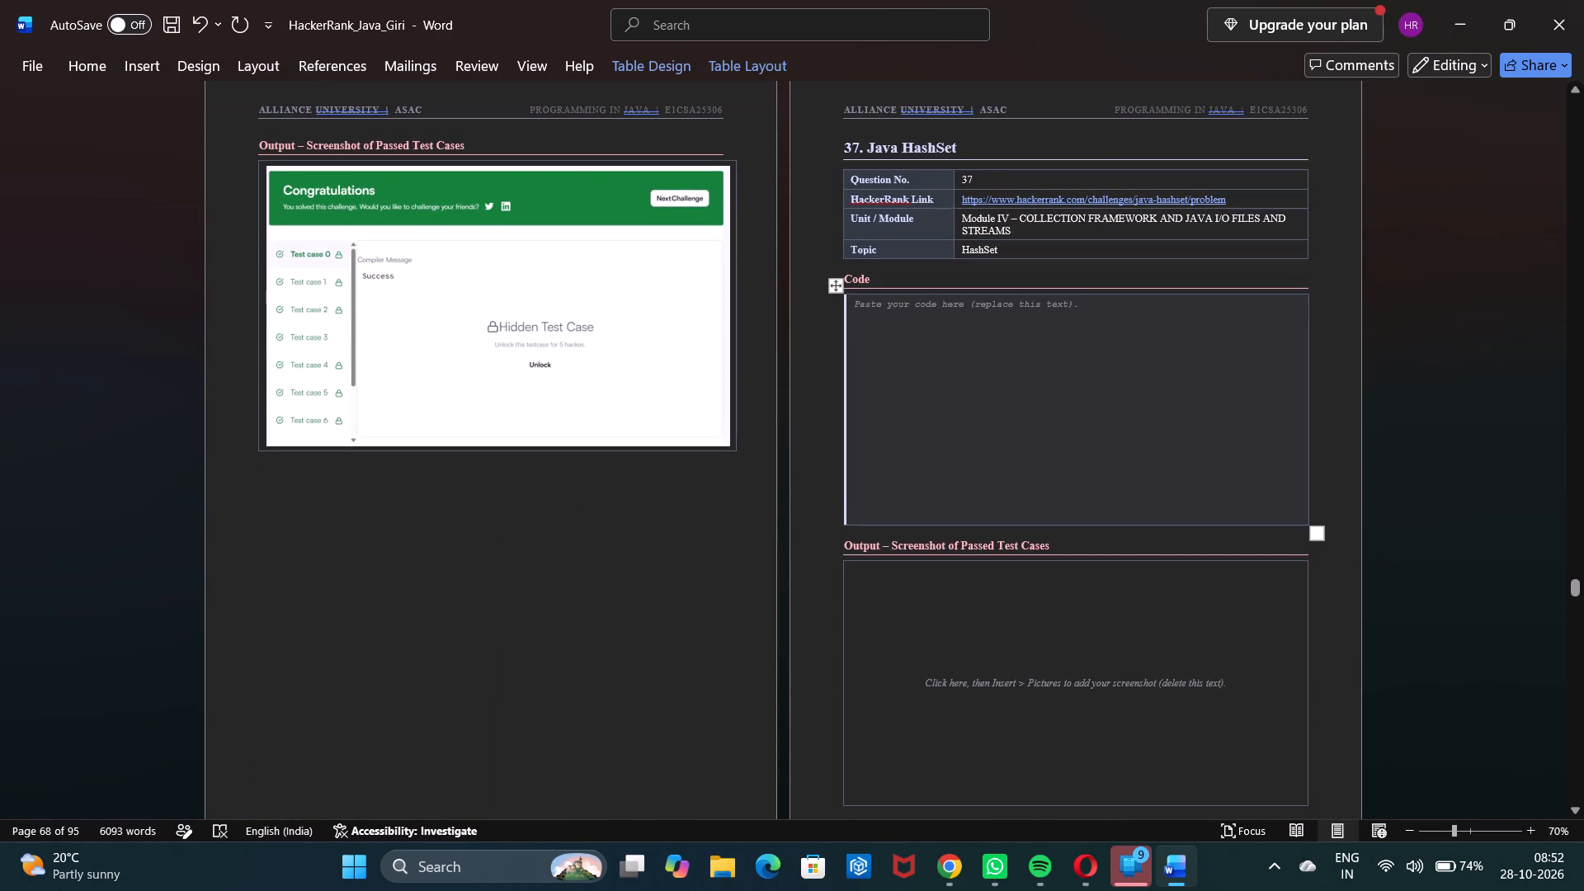
{"action": "scroll", "coordinate": [988, 712], "scroll_direction": "up", "scroll_amount": 1, "text": "ctrl"}
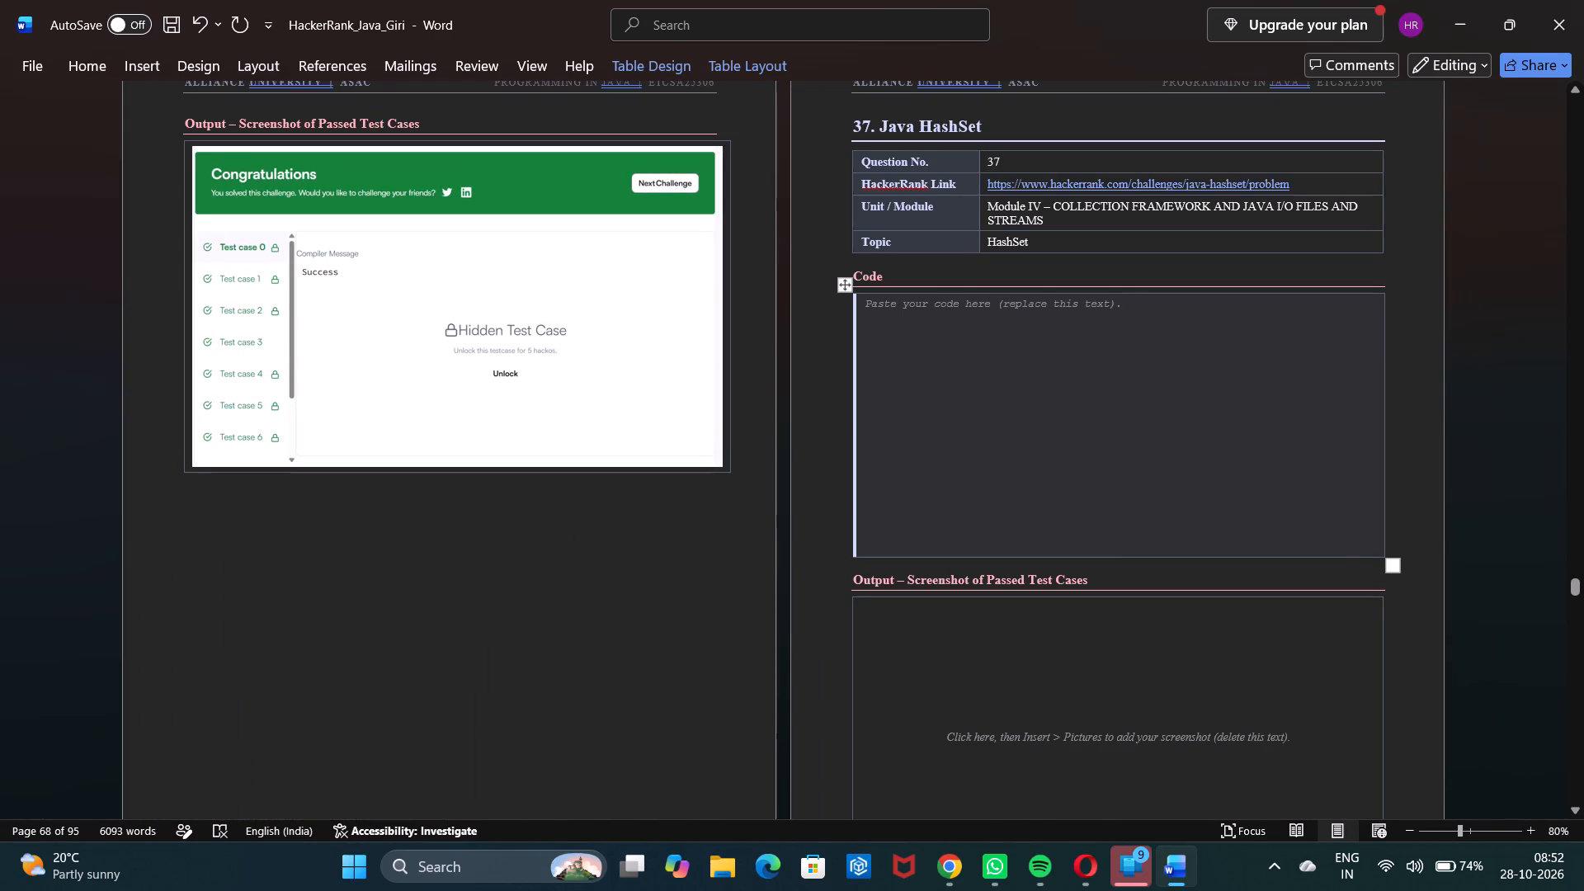
{"action": "left_click", "coordinate": [1145, 181]}
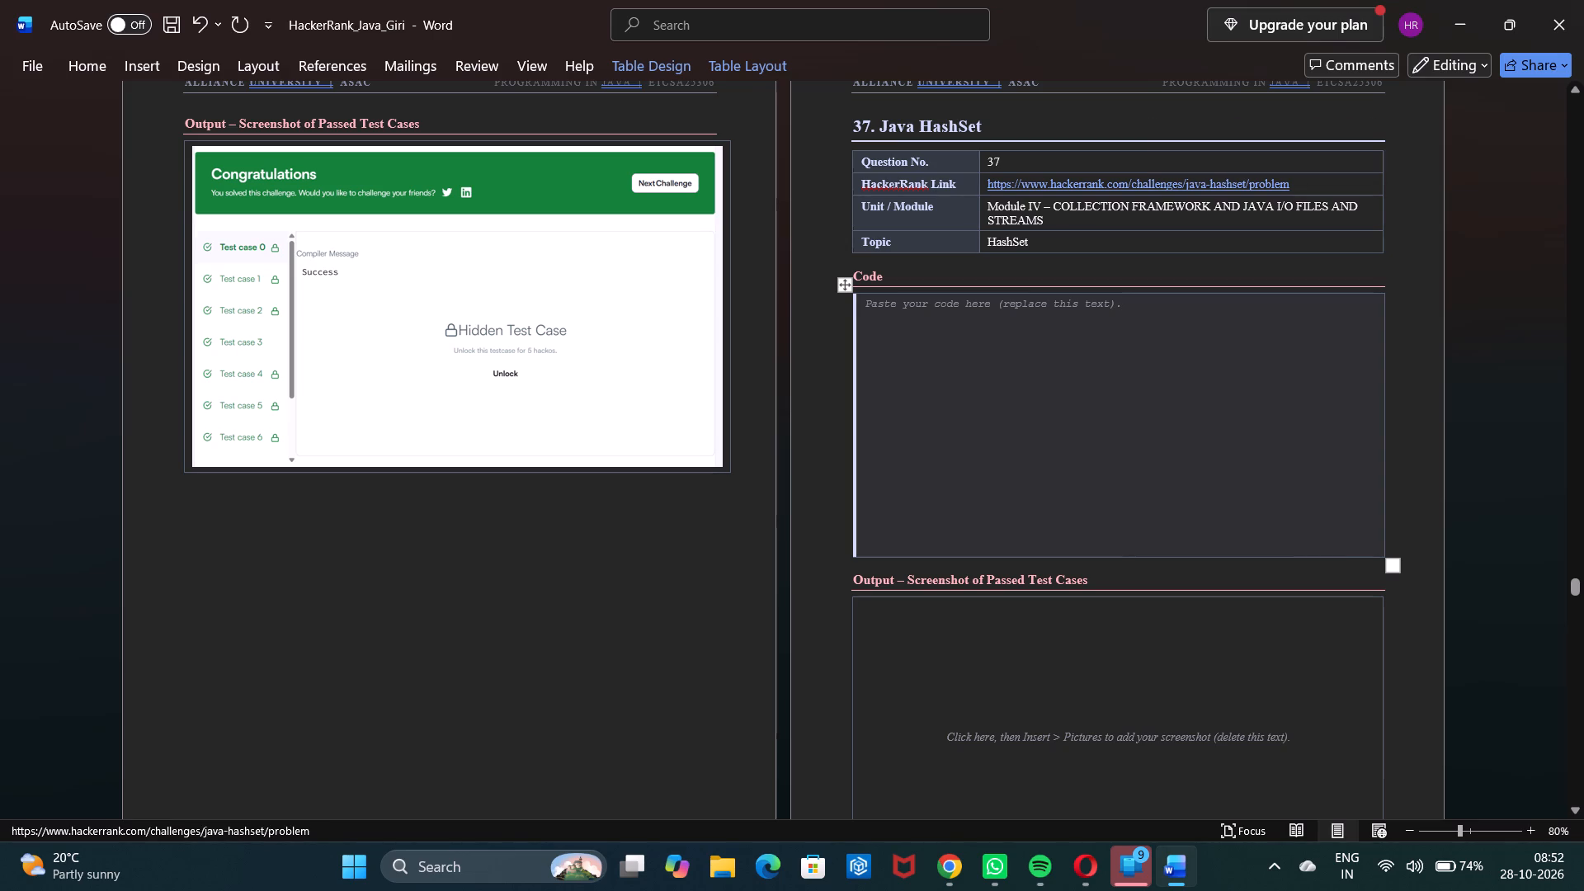
{"action": "double_click", "coordinate": [1297, 179]}
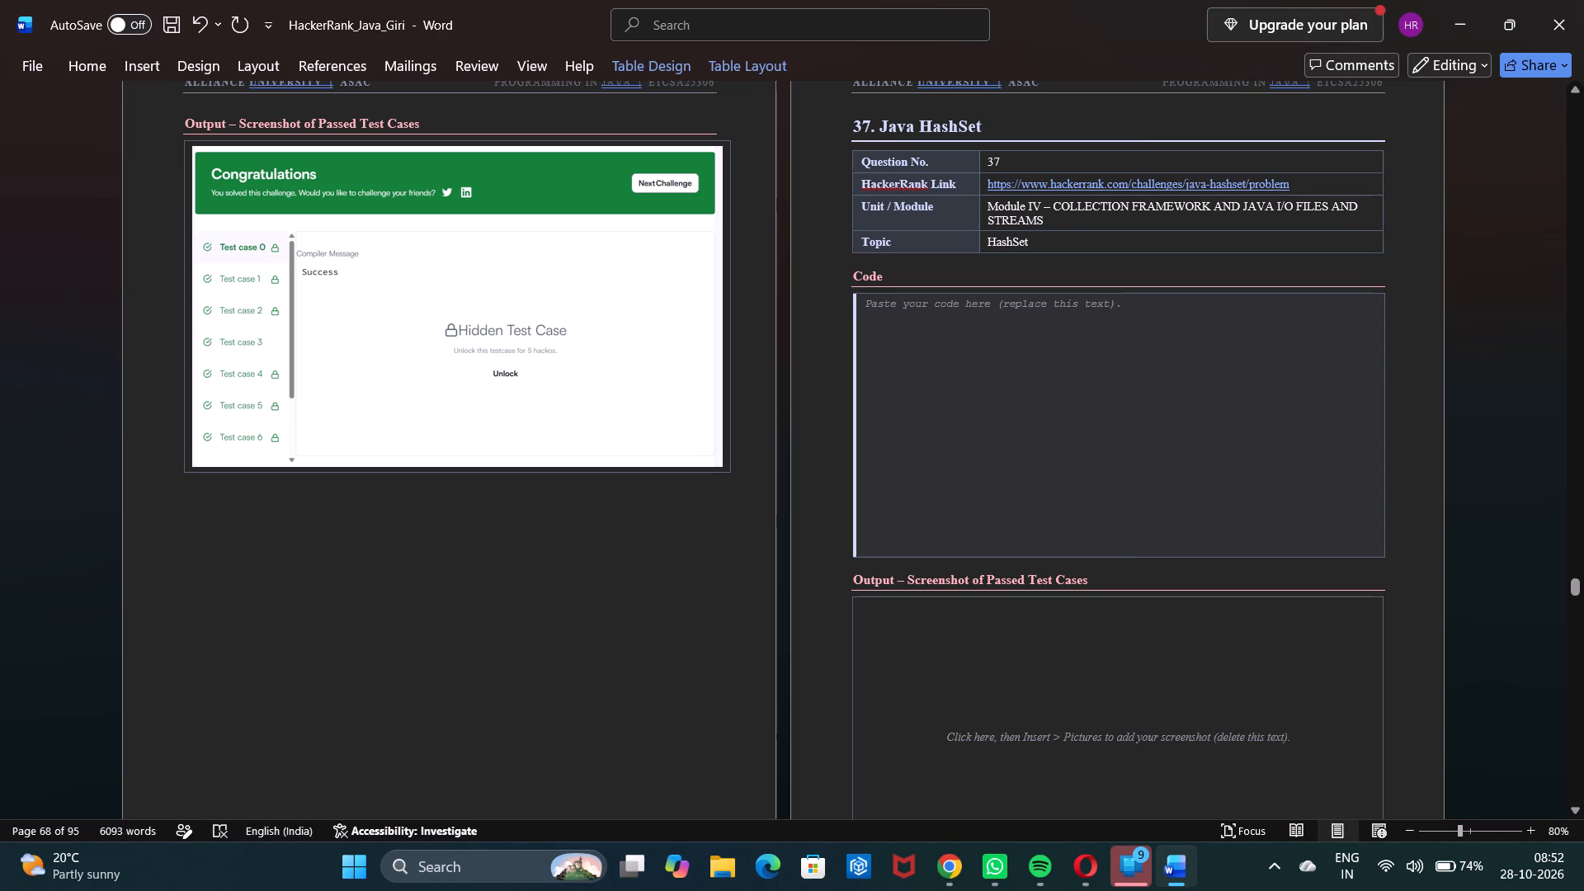
{"action": "left_click_drag", "start_coordinate": [1297, 179], "coordinate": [983, 186]}
{"action": "key", "text": "c"}
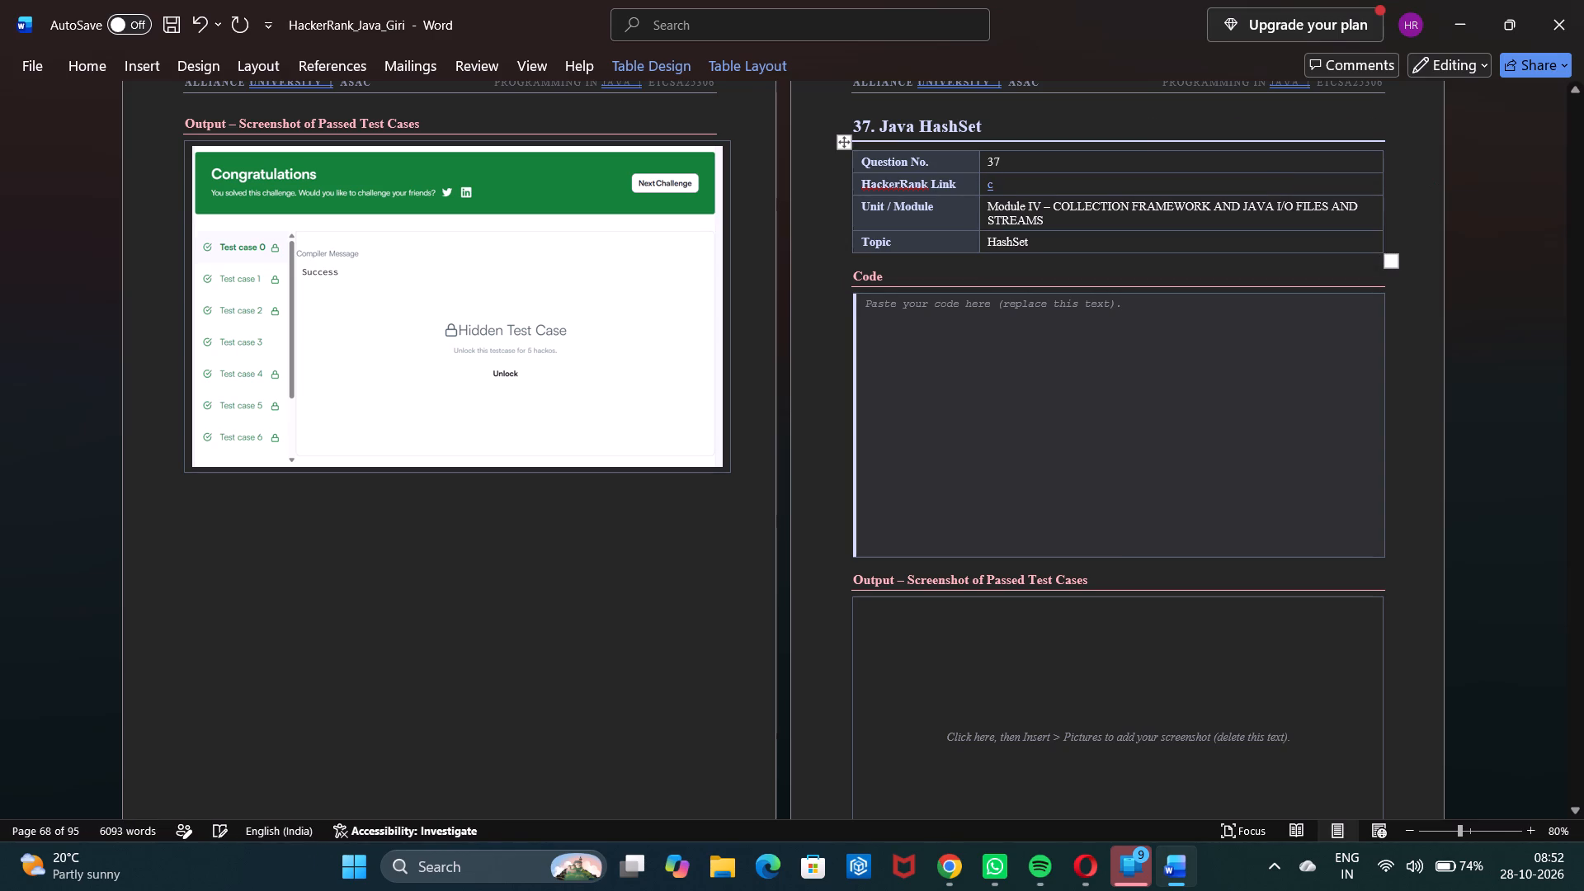
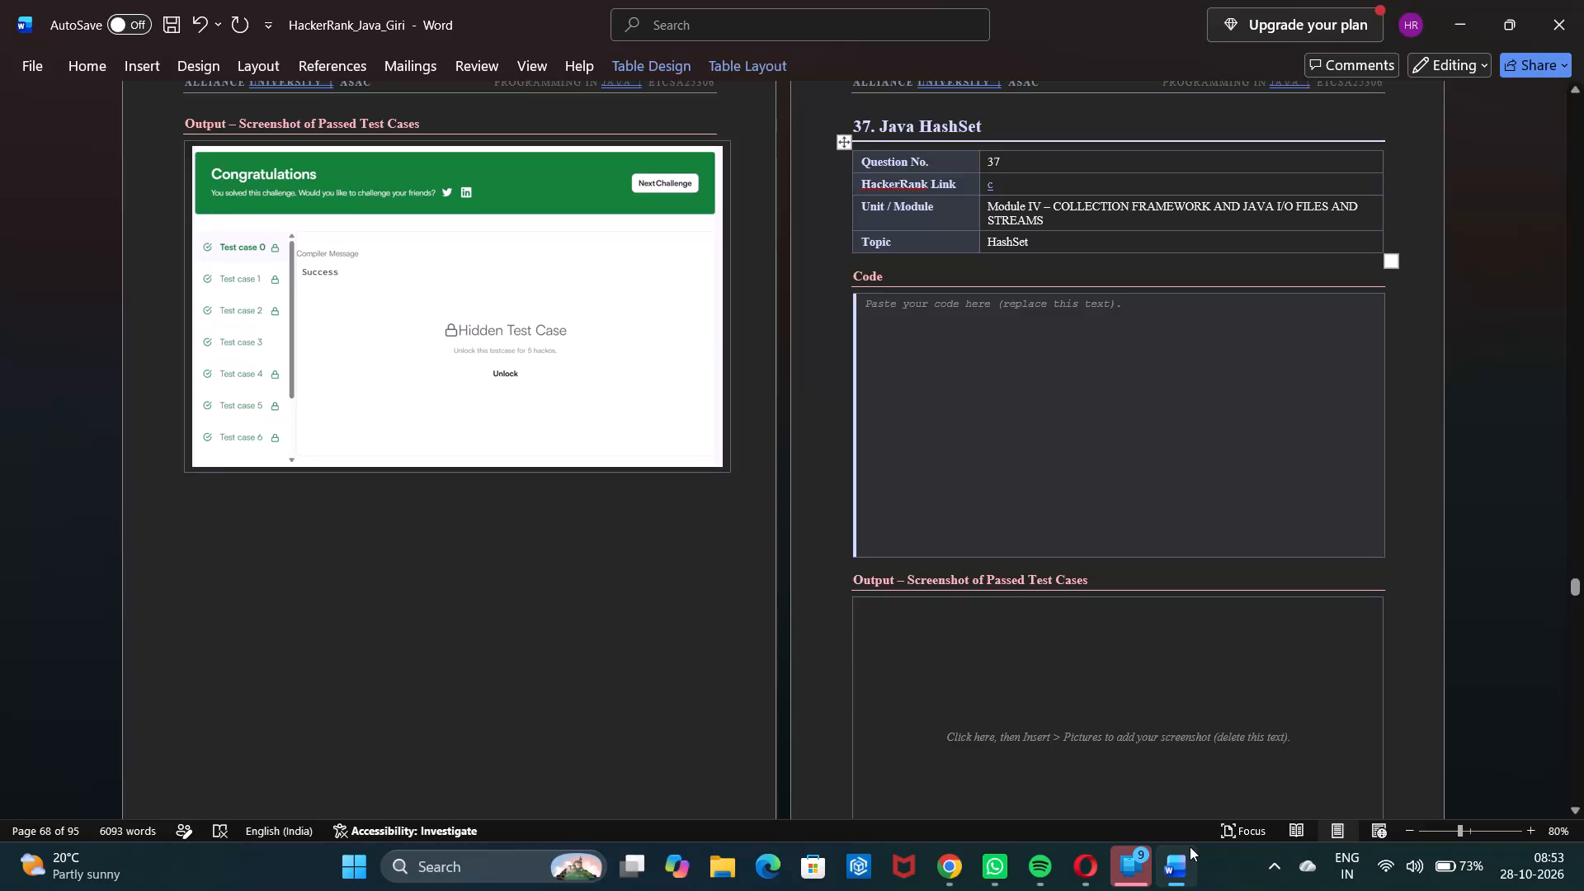
Remove the stray letter from question 37's HackerRank Link cell and undo the recent edits until the original link is restored.
{"action": "key", "text": "BackSpace"}
{"action": "key", "text": "Right"}
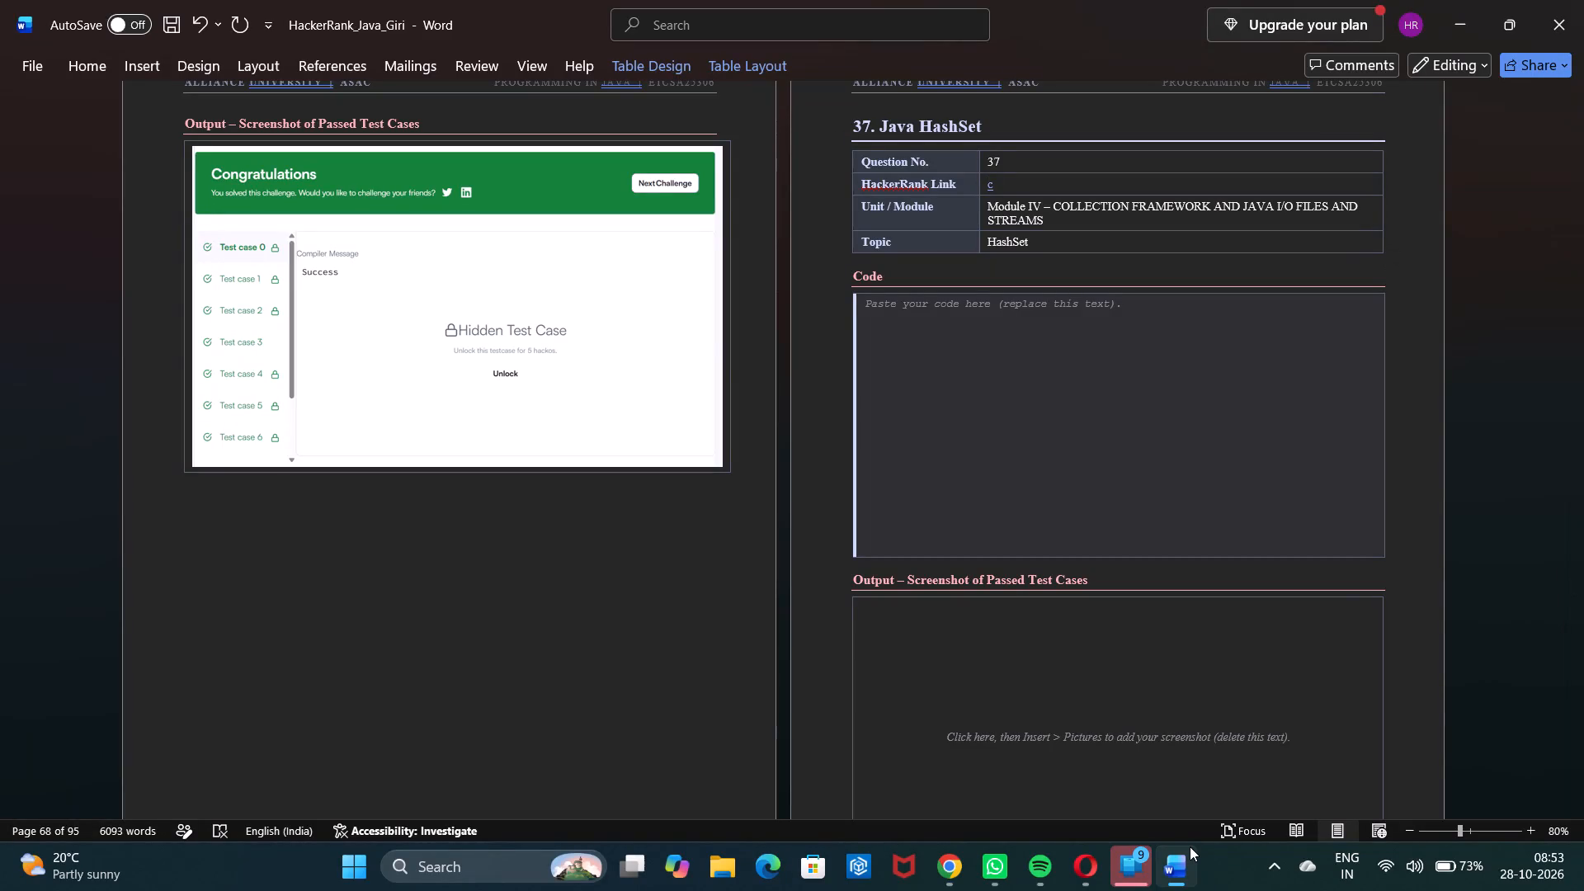
{"action": "key", "text": "BackSpace"}
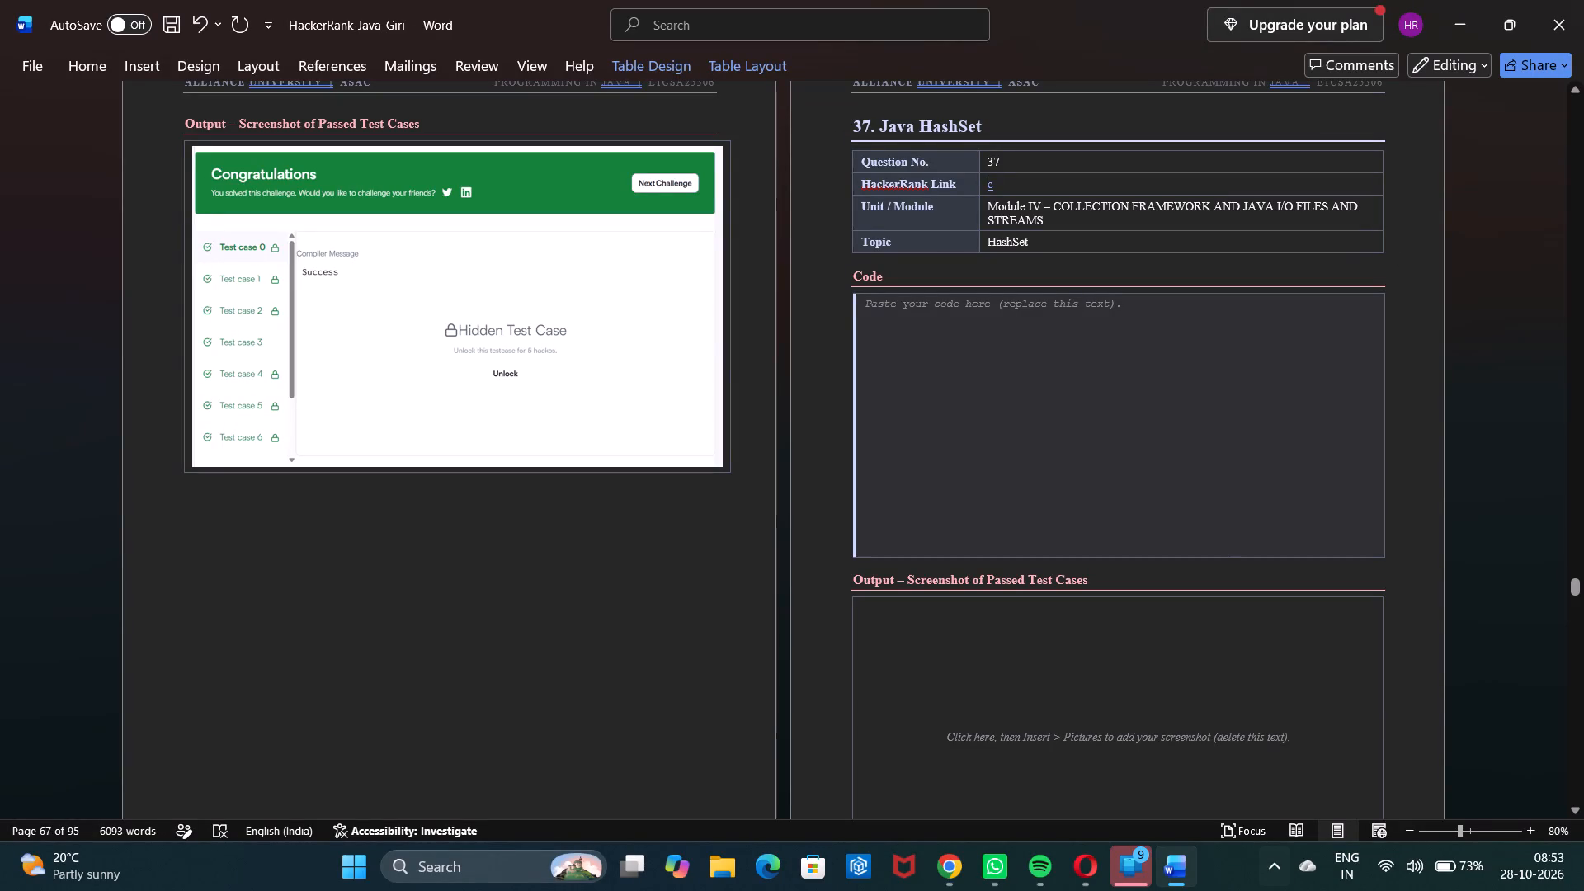
{"action": "left_click", "coordinate": [1043, 181]}
{"action": "key", "text": "BackSpace"}
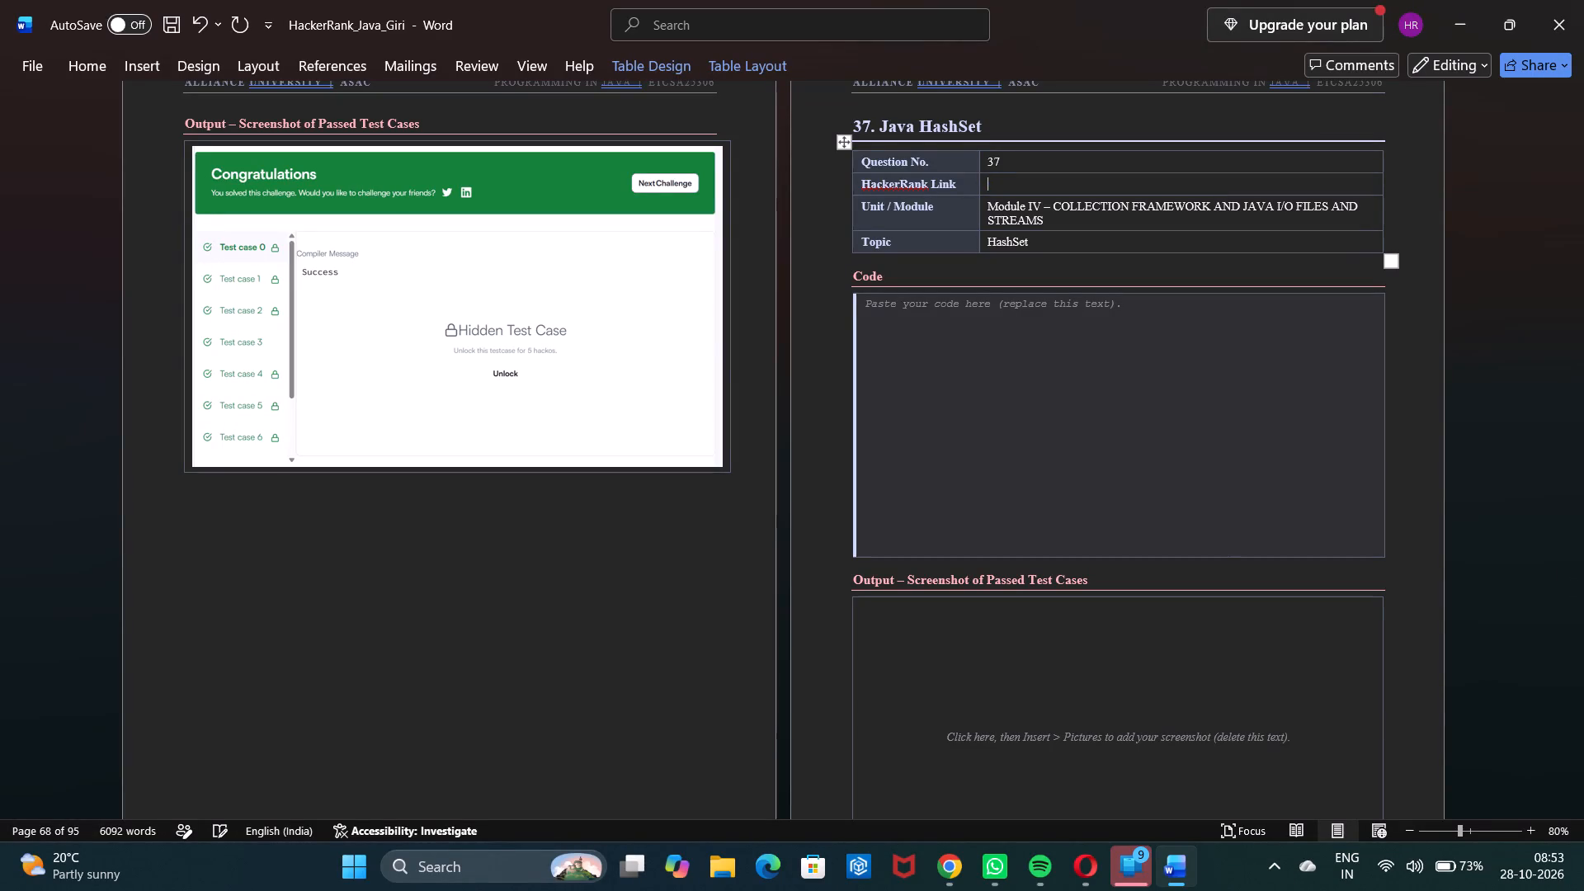
{"action": "key", "text": "ctrl+z"}
{"action": "key", "text": "ctrl+z"}
{"action": "key", "text": "ctrl+z"}
{"action": "key", "text": "ctrl+z"}
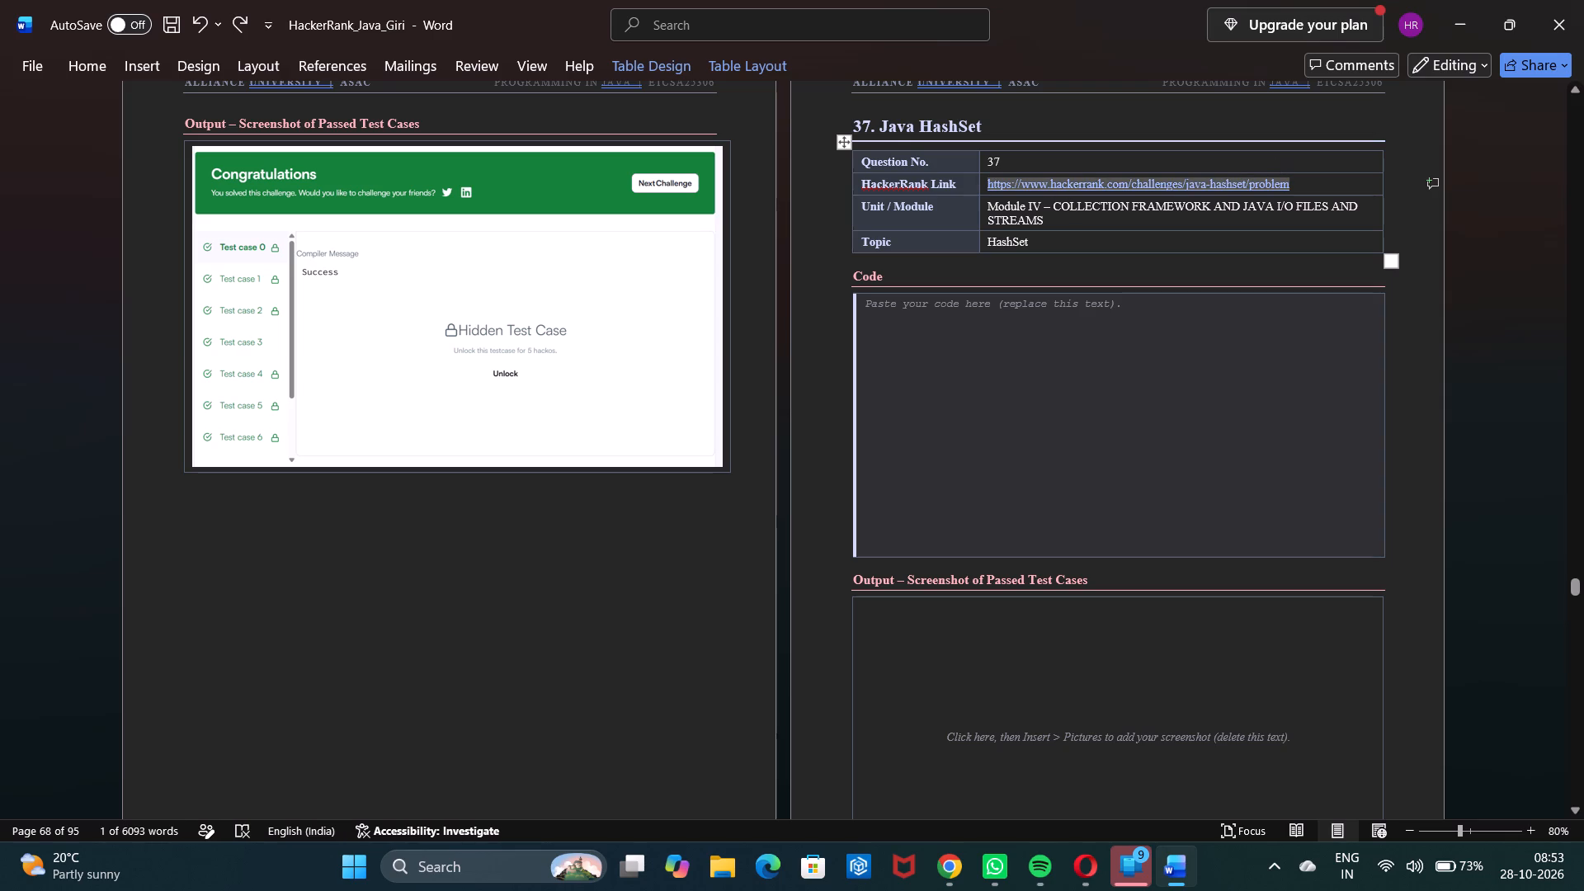
Open the HackerRank link from question 37's details table in Chrome.
{"action": "left_click", "coordinate": [1305, 181]}
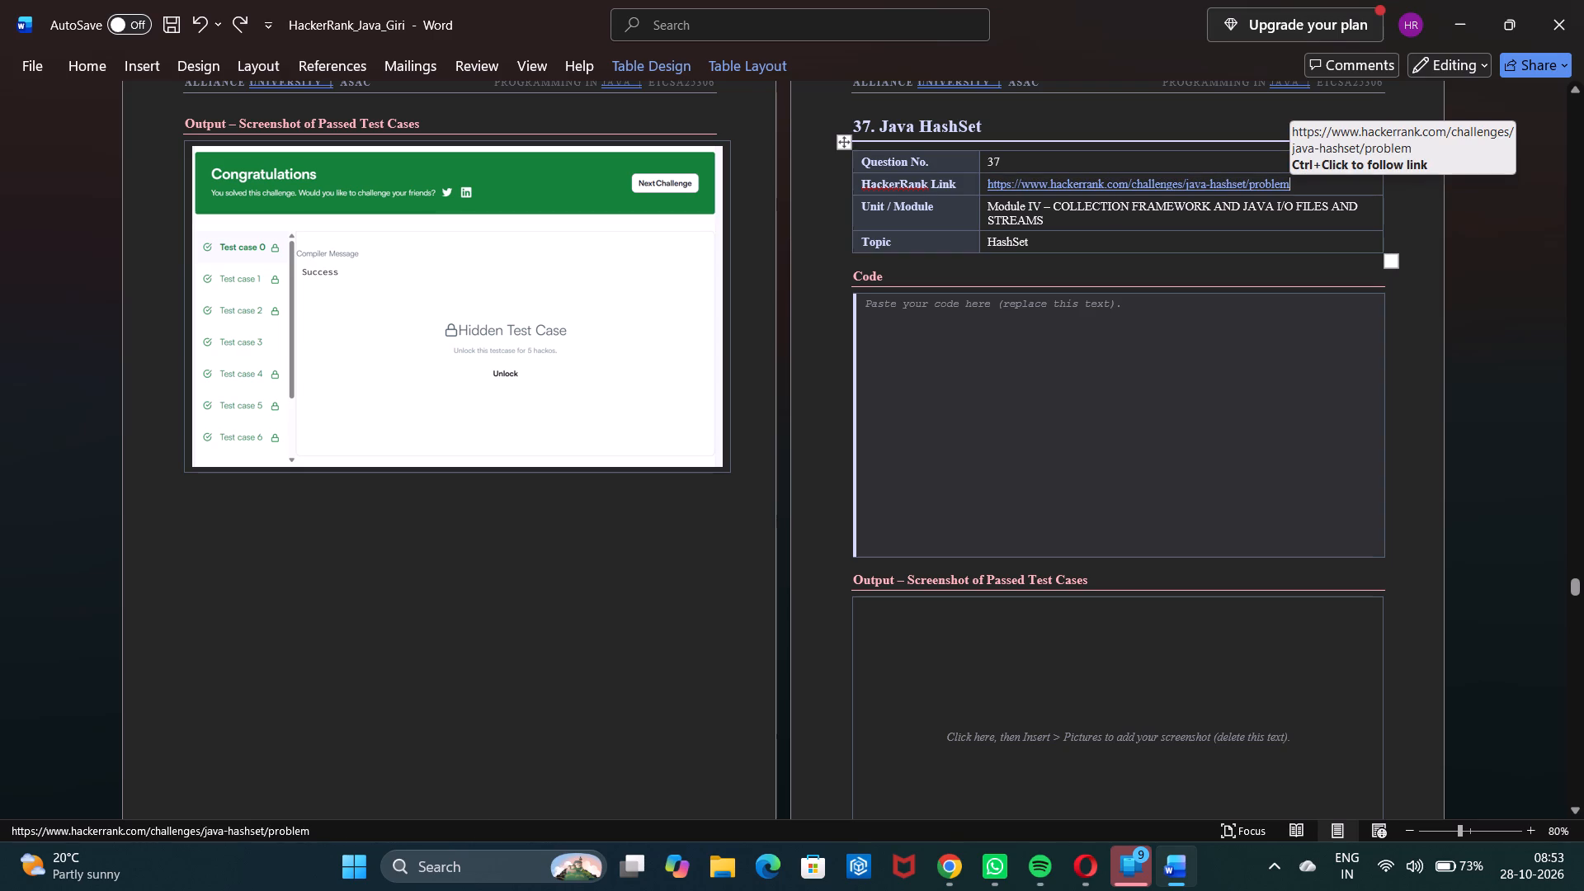
{"action": "double_click", "coordinate": [1136, 181], "text": "ctrl"}
{"action": "triple_click", "coordinate": [1136, 181]}
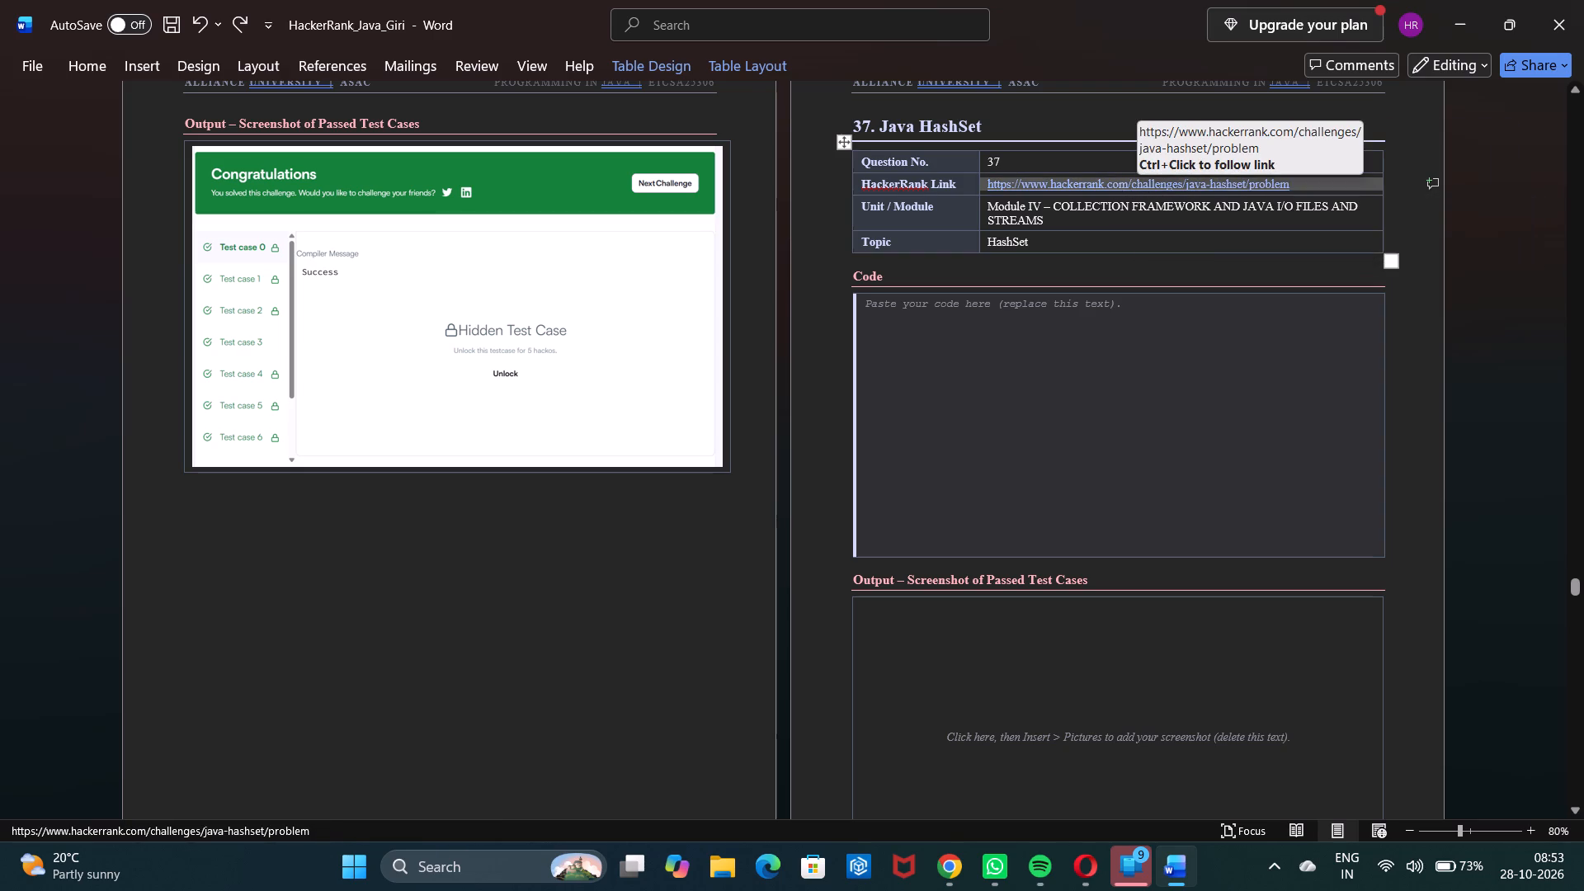
{"action": "left_click", "coordinate": [1113, 181], "text": "ctrl"}
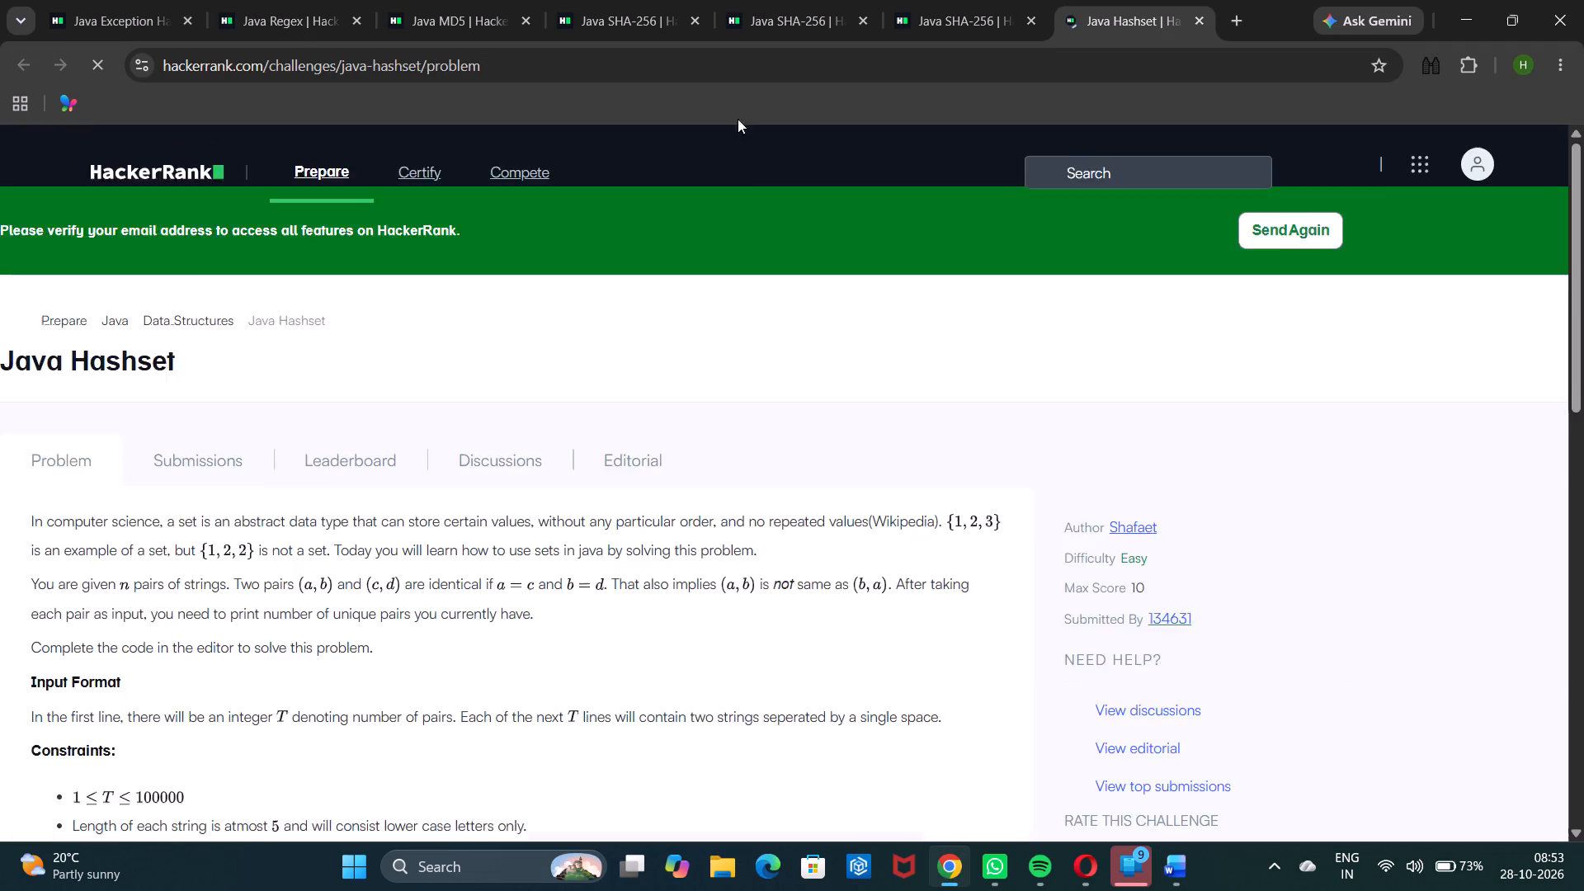
Copy the full web address of the Java Hashset challenge page.
{"action": "double_click", "coordinate": [642, 67]}
{"action": "double_click", "coordinate": [642, 67]}
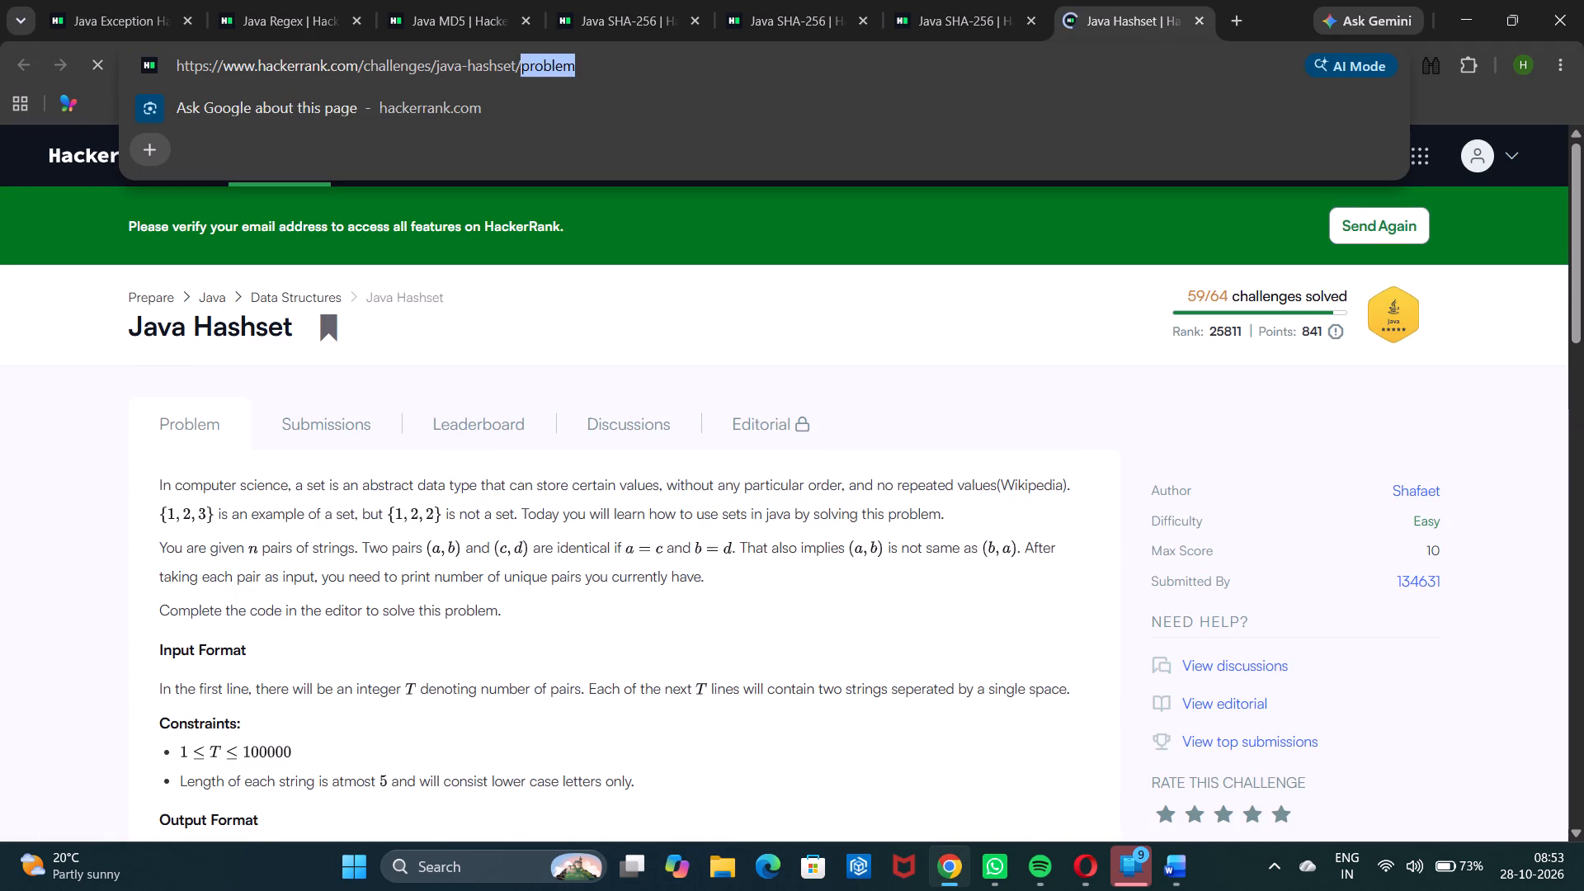
{"action": "double_click", "coordinate": [642, 67]}
{"action": "left_click", "coordinate": [666, 67]}
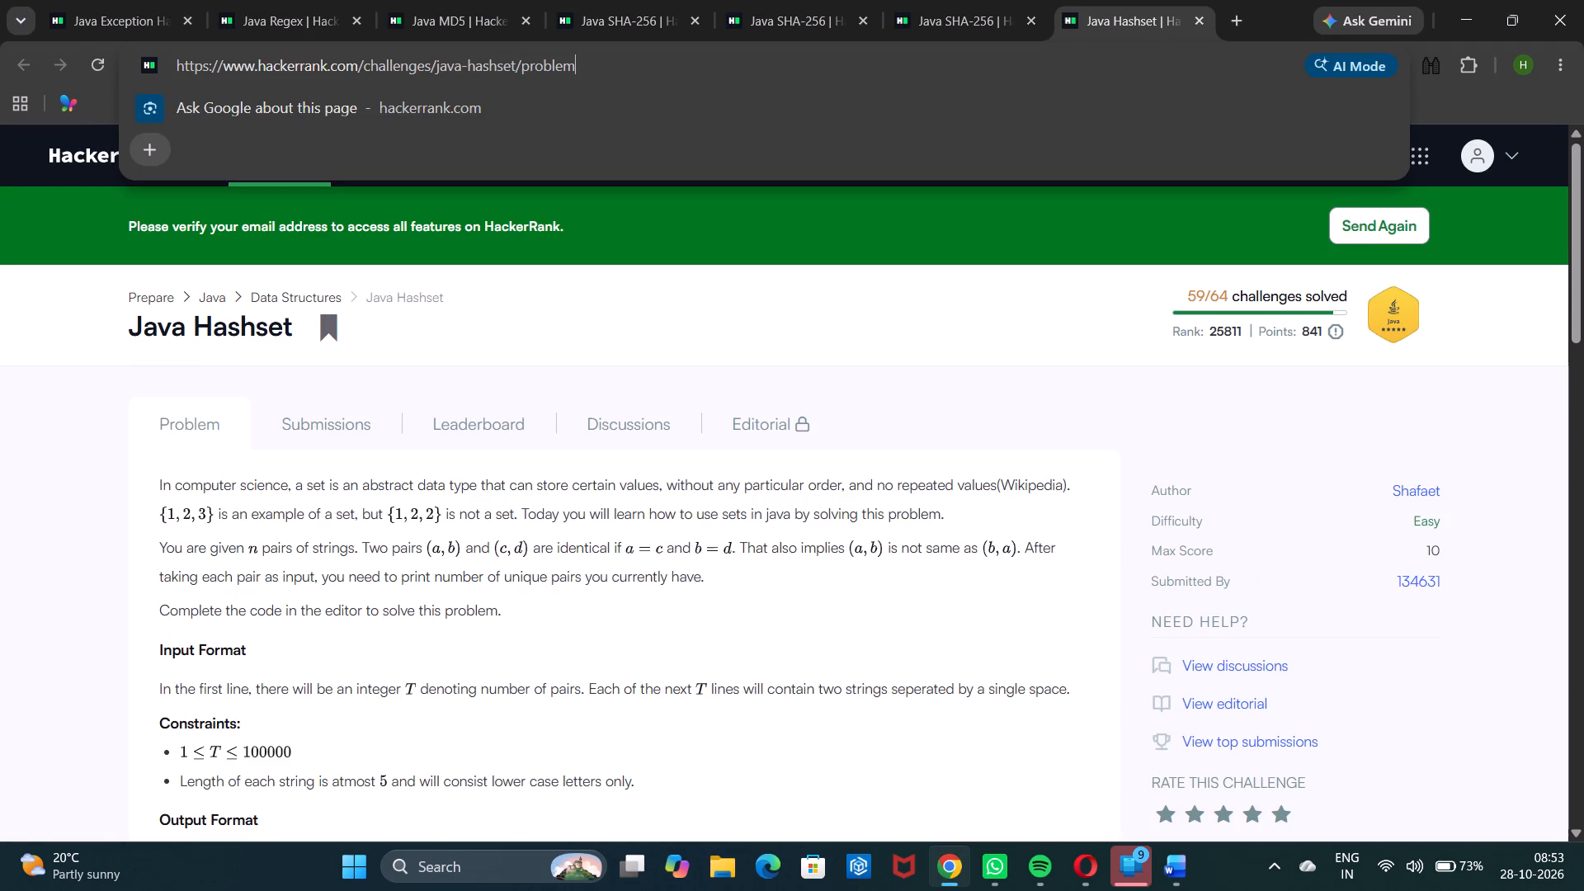
{"action": "left_click_drag", "start_coordinate": [666, 67], "coordinate": [178, 47]}
{"action": "key", "text": "ctrl+c"}
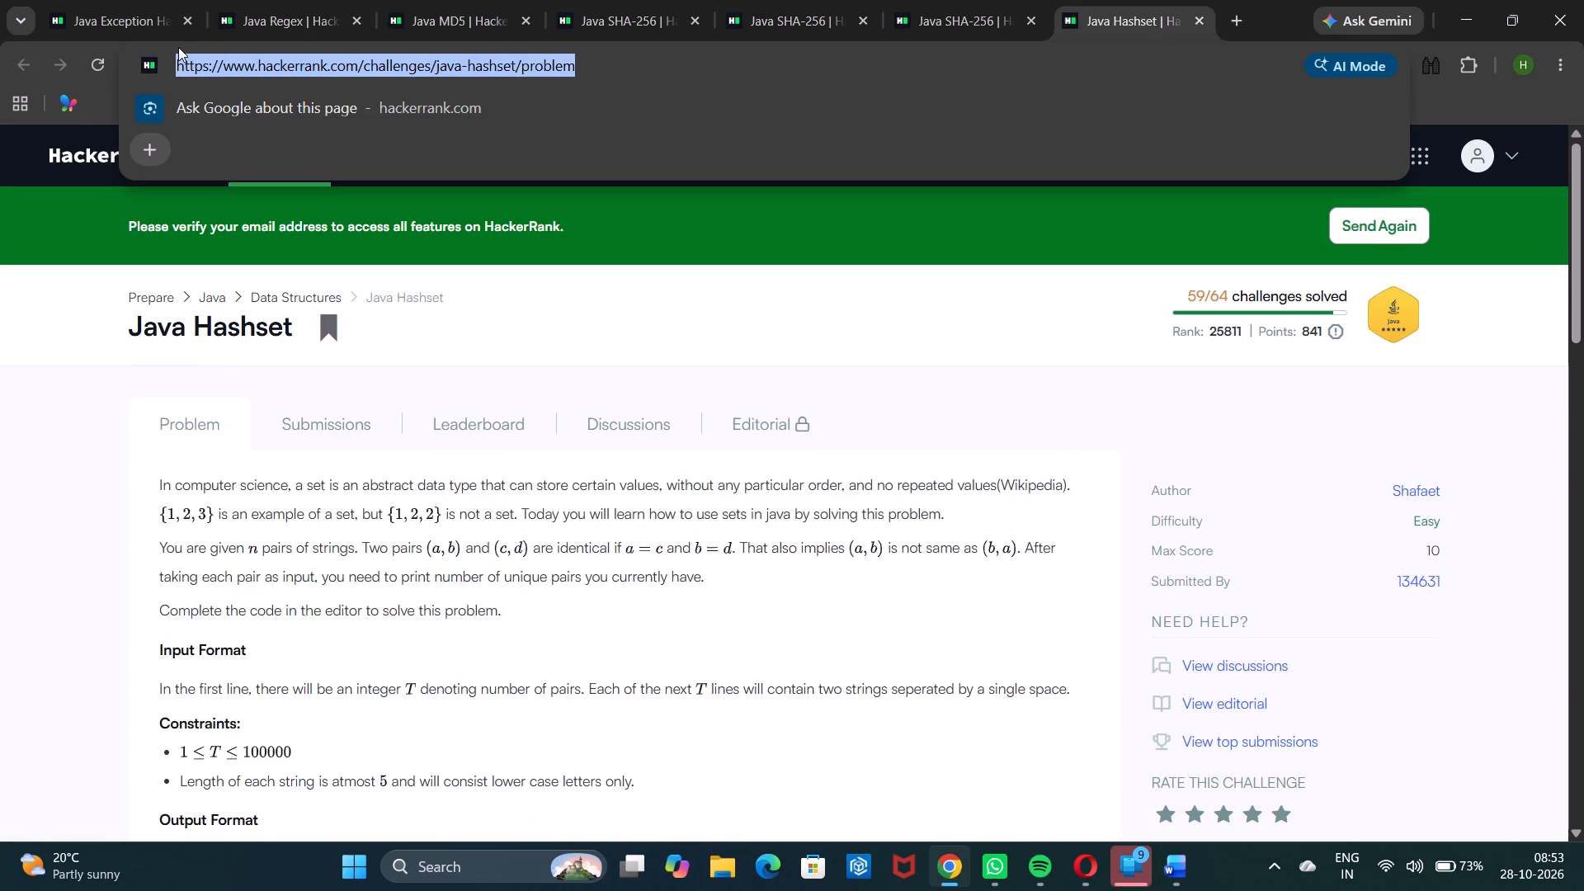
{"action": "key", "text": "ctrl+c"}
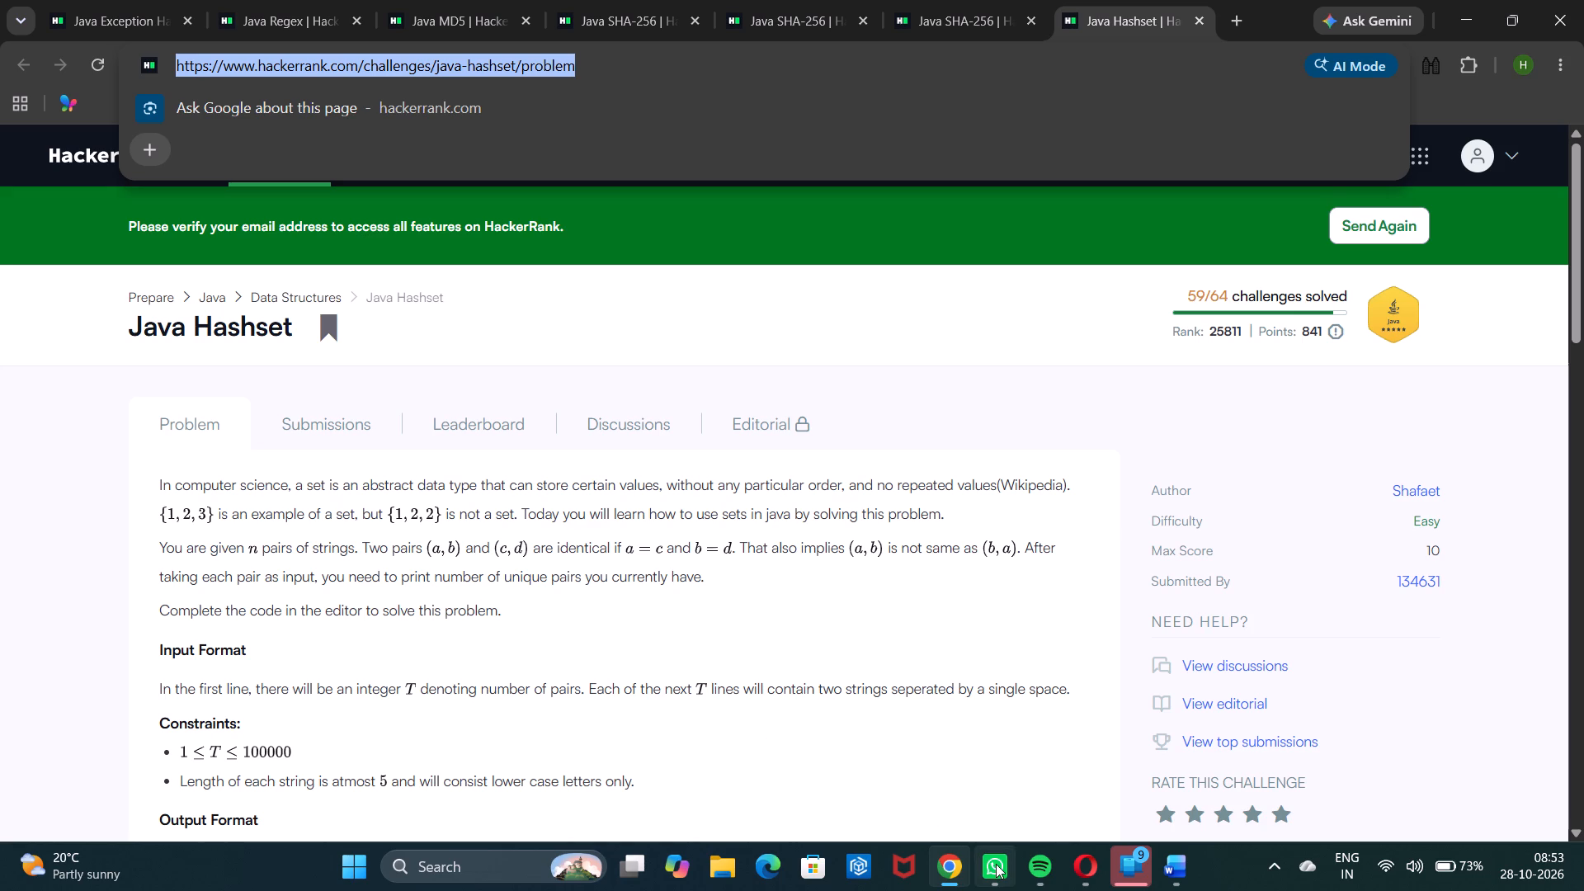
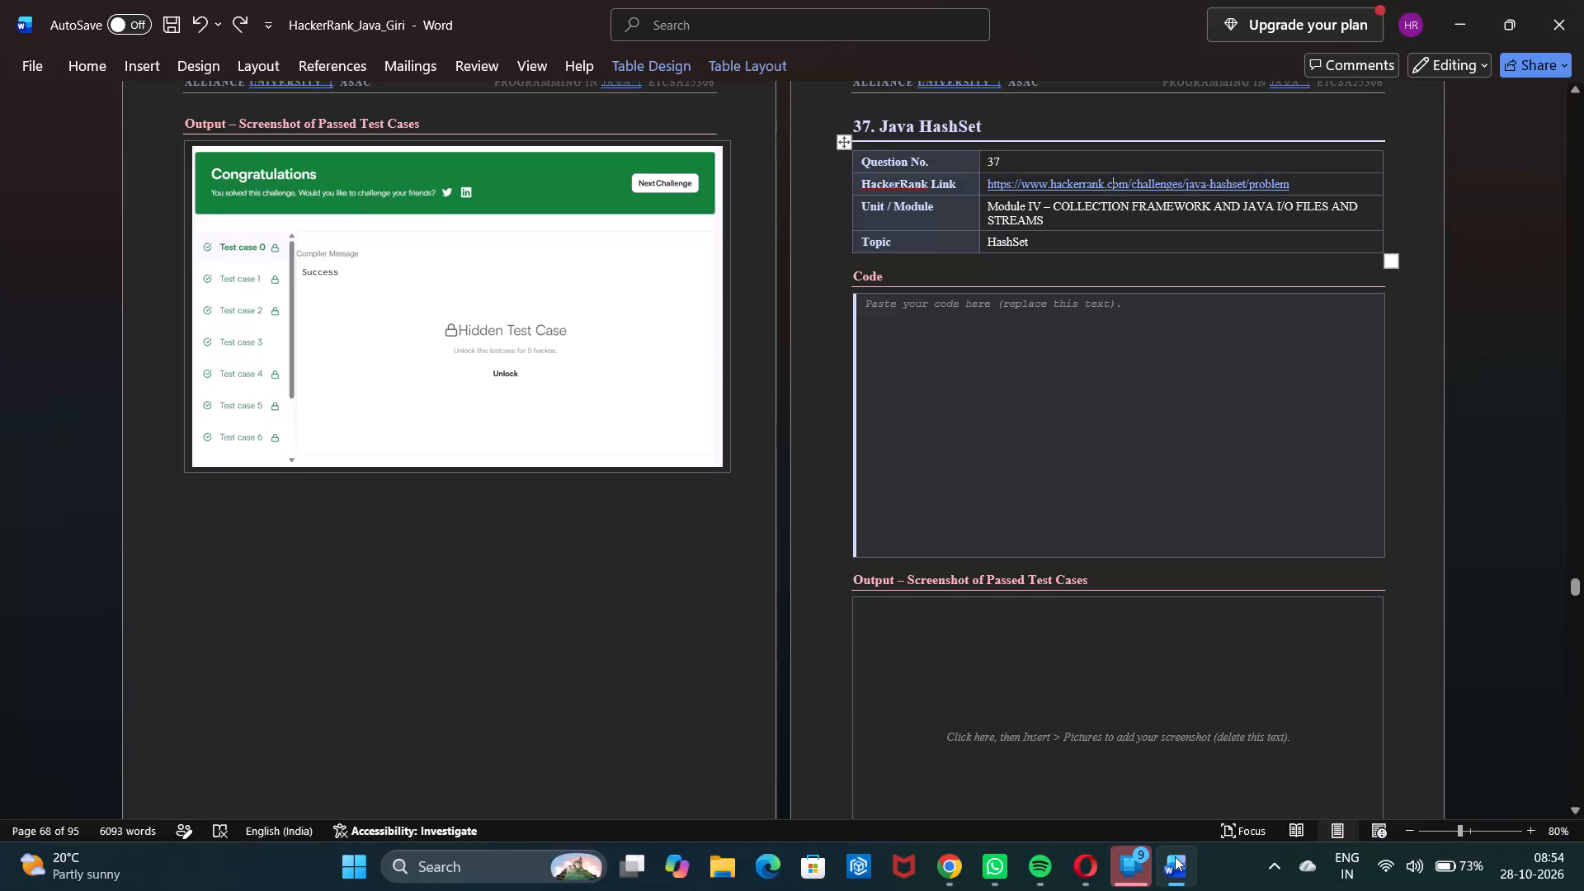
Switch to the Java Hashset challenge on HackerRank in Chrome.
{"action": "left_click", "coordinate": [951, 862]}
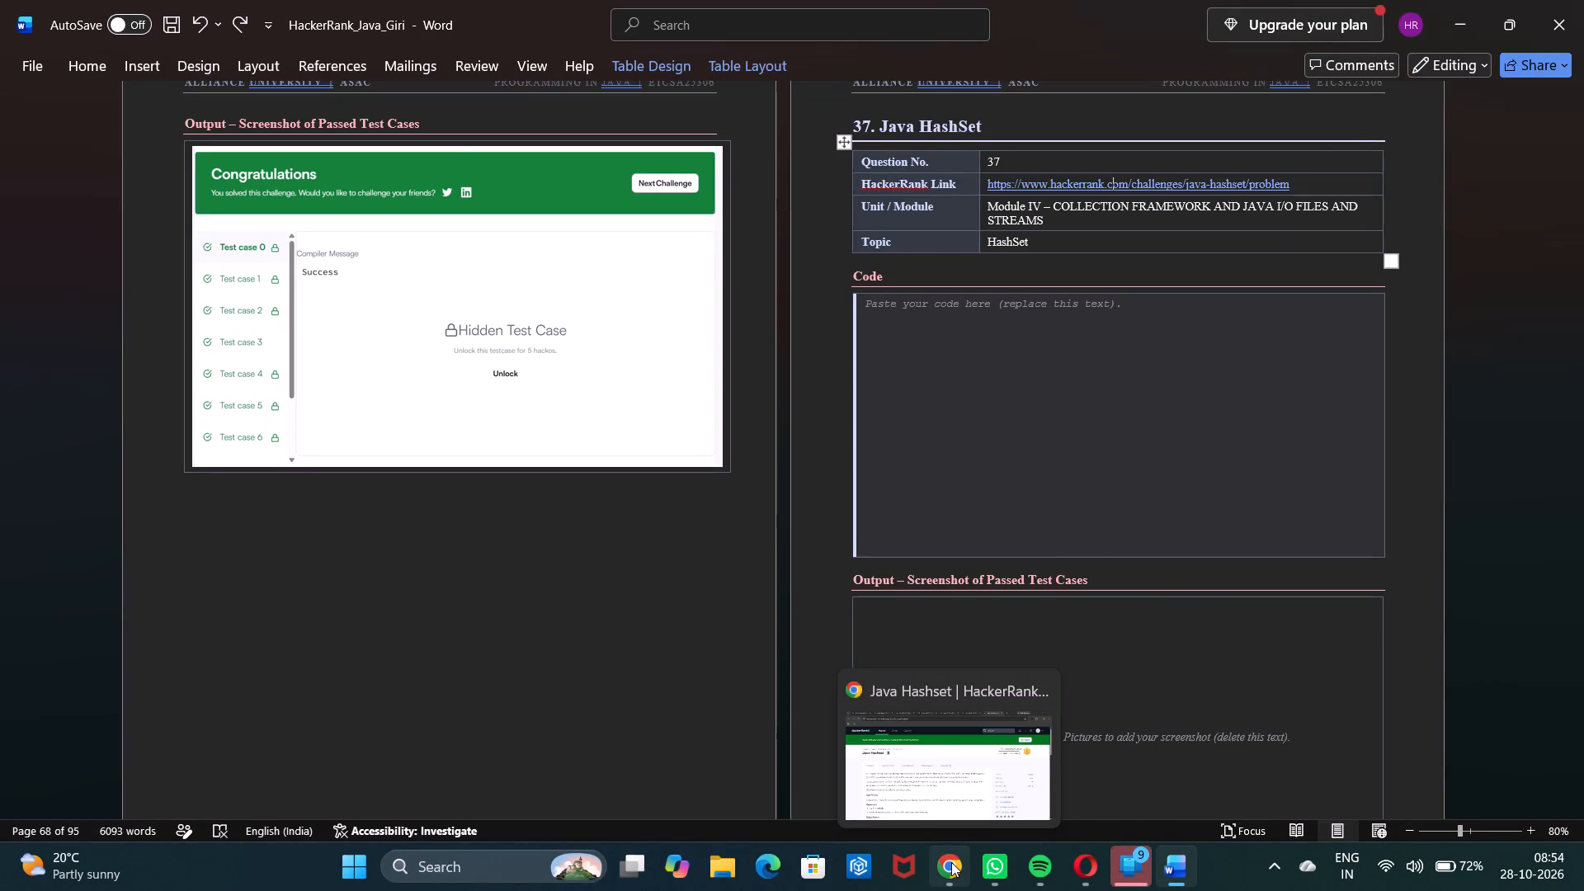
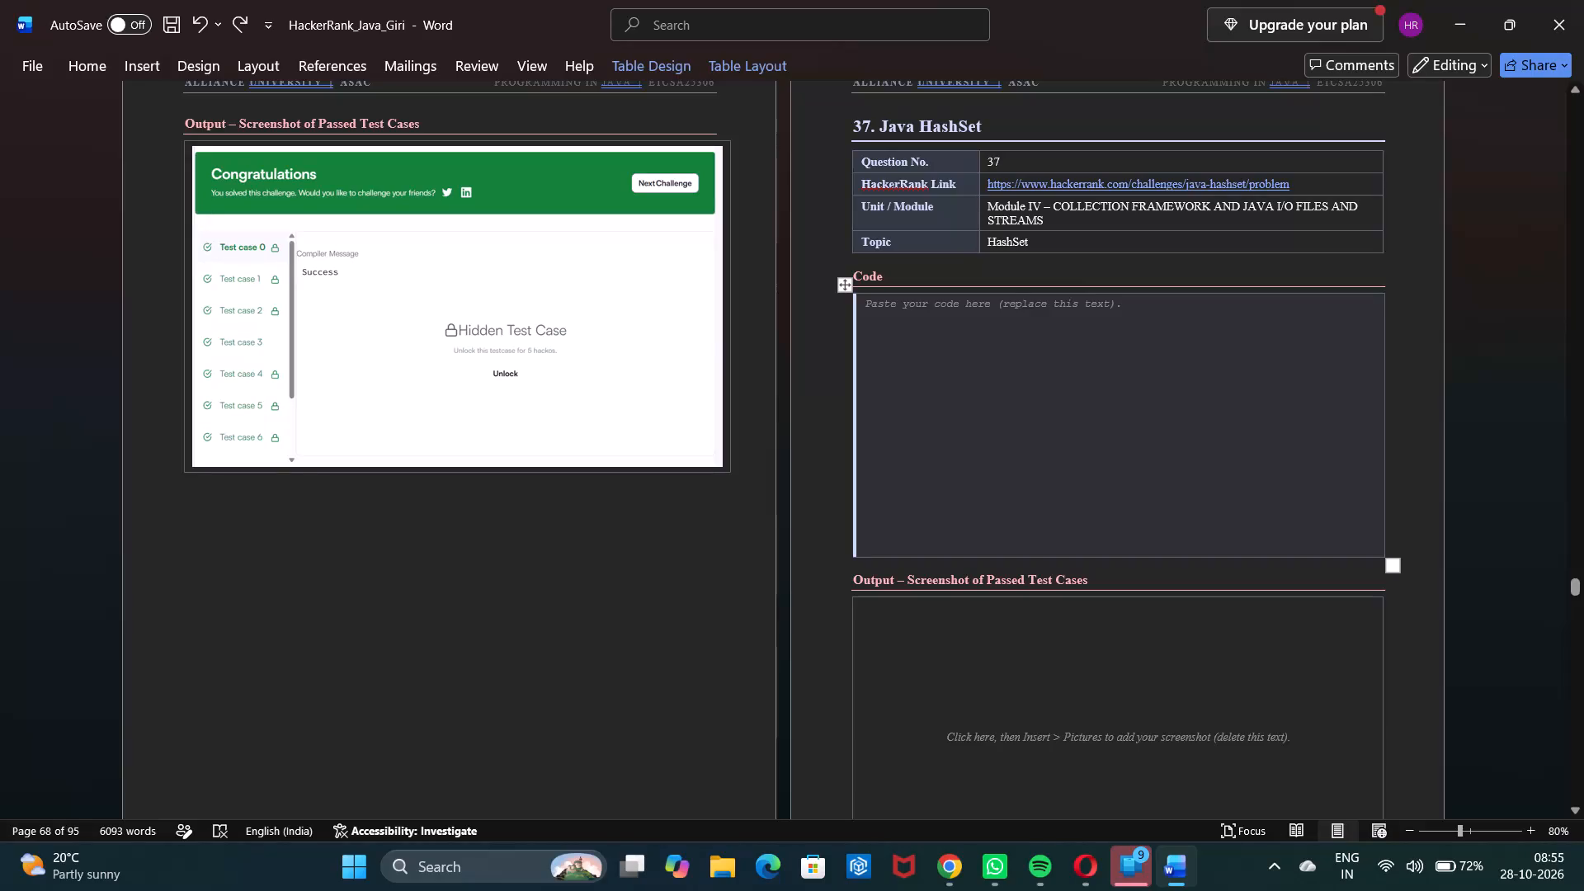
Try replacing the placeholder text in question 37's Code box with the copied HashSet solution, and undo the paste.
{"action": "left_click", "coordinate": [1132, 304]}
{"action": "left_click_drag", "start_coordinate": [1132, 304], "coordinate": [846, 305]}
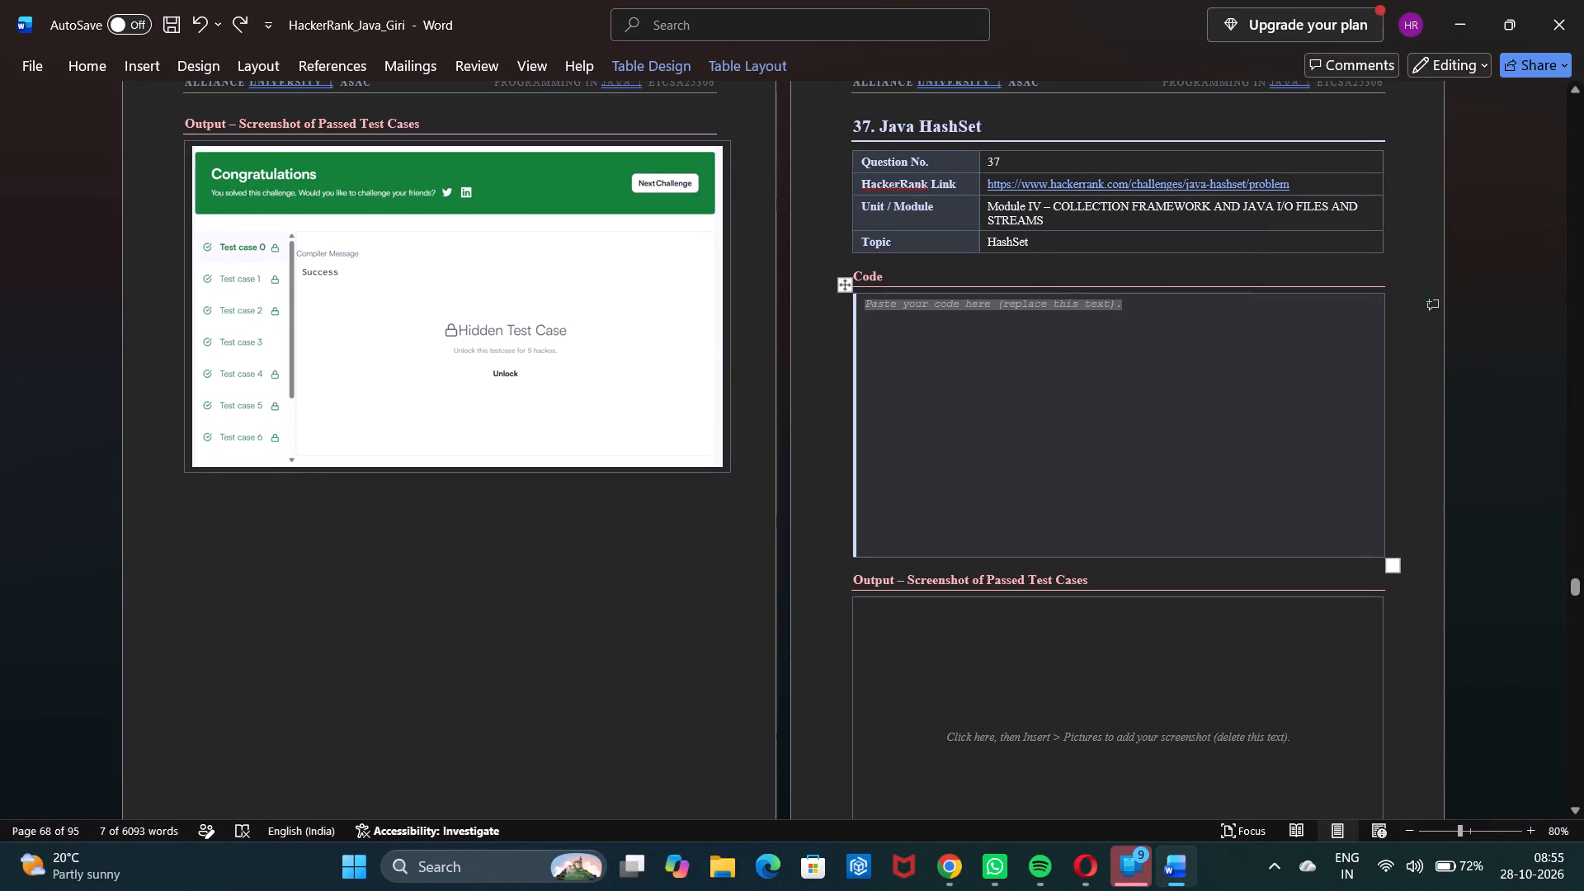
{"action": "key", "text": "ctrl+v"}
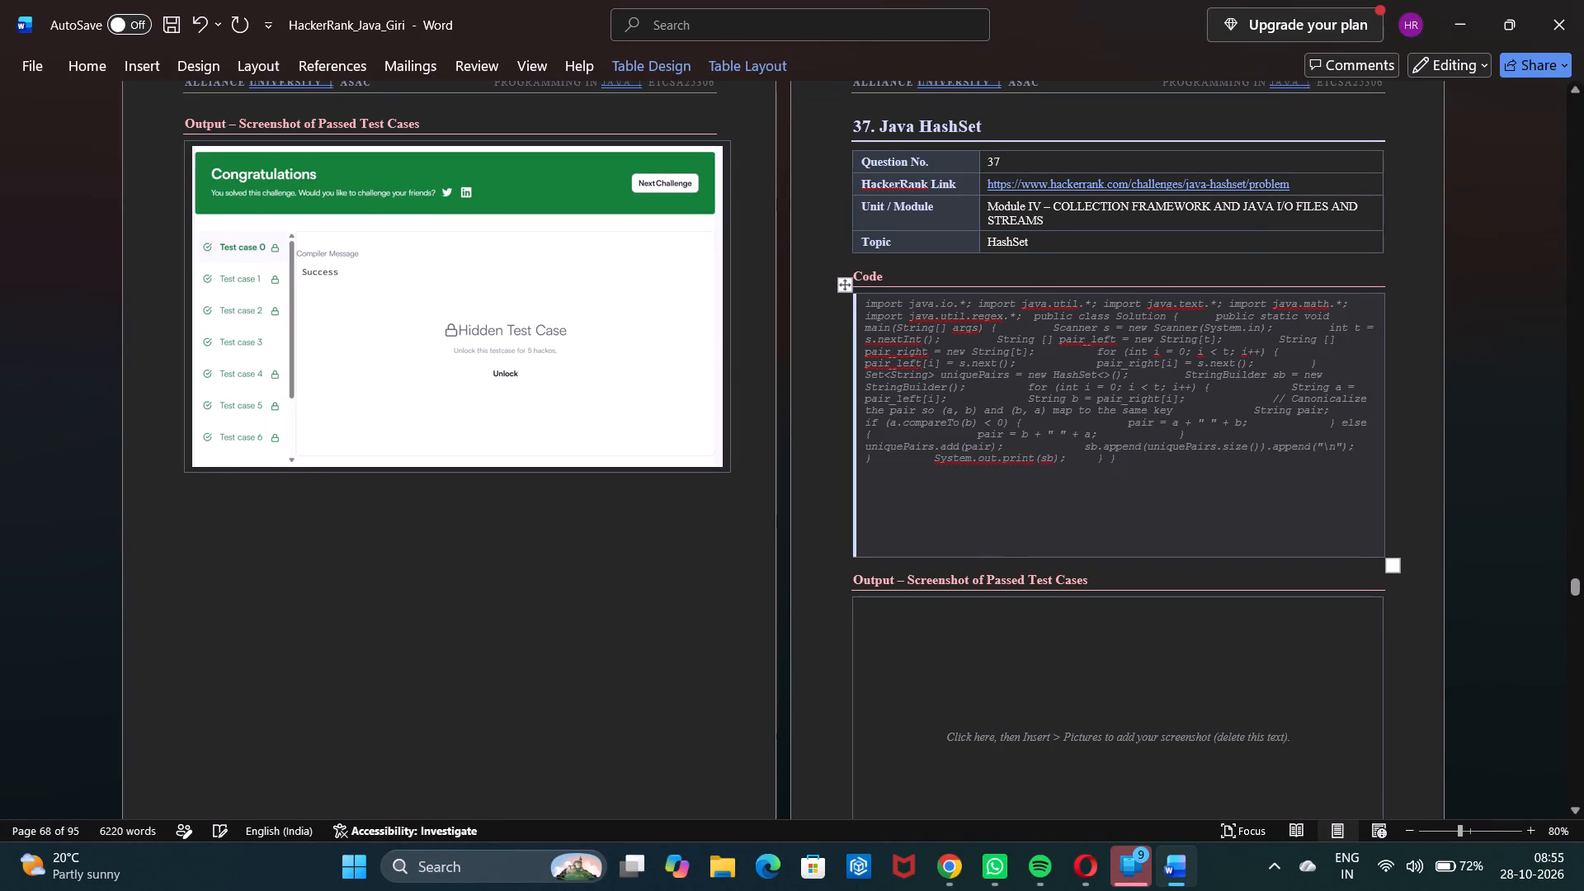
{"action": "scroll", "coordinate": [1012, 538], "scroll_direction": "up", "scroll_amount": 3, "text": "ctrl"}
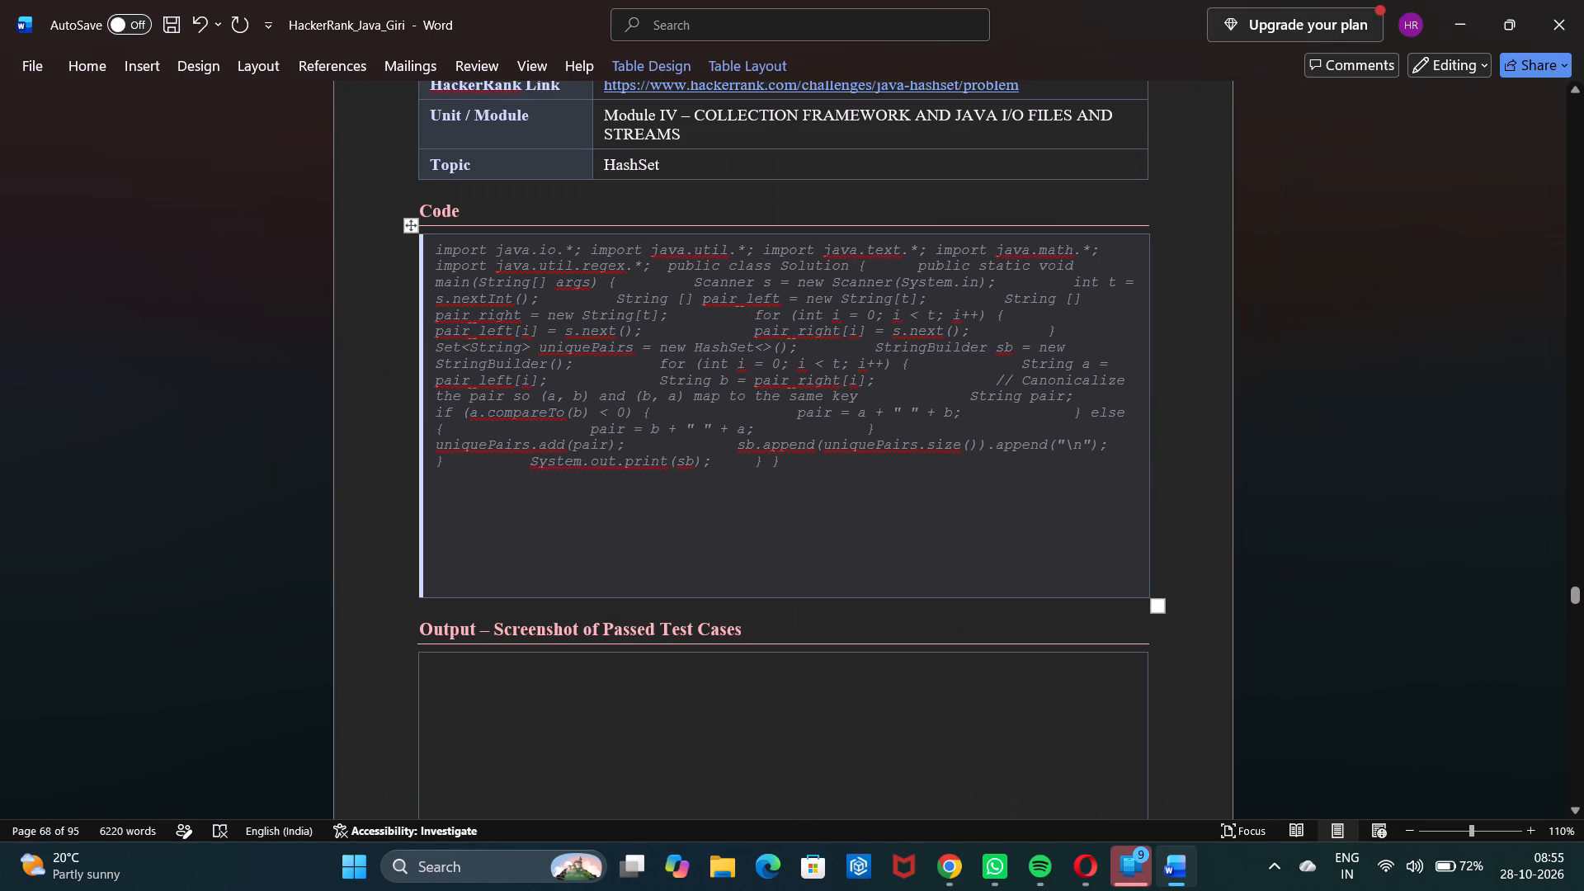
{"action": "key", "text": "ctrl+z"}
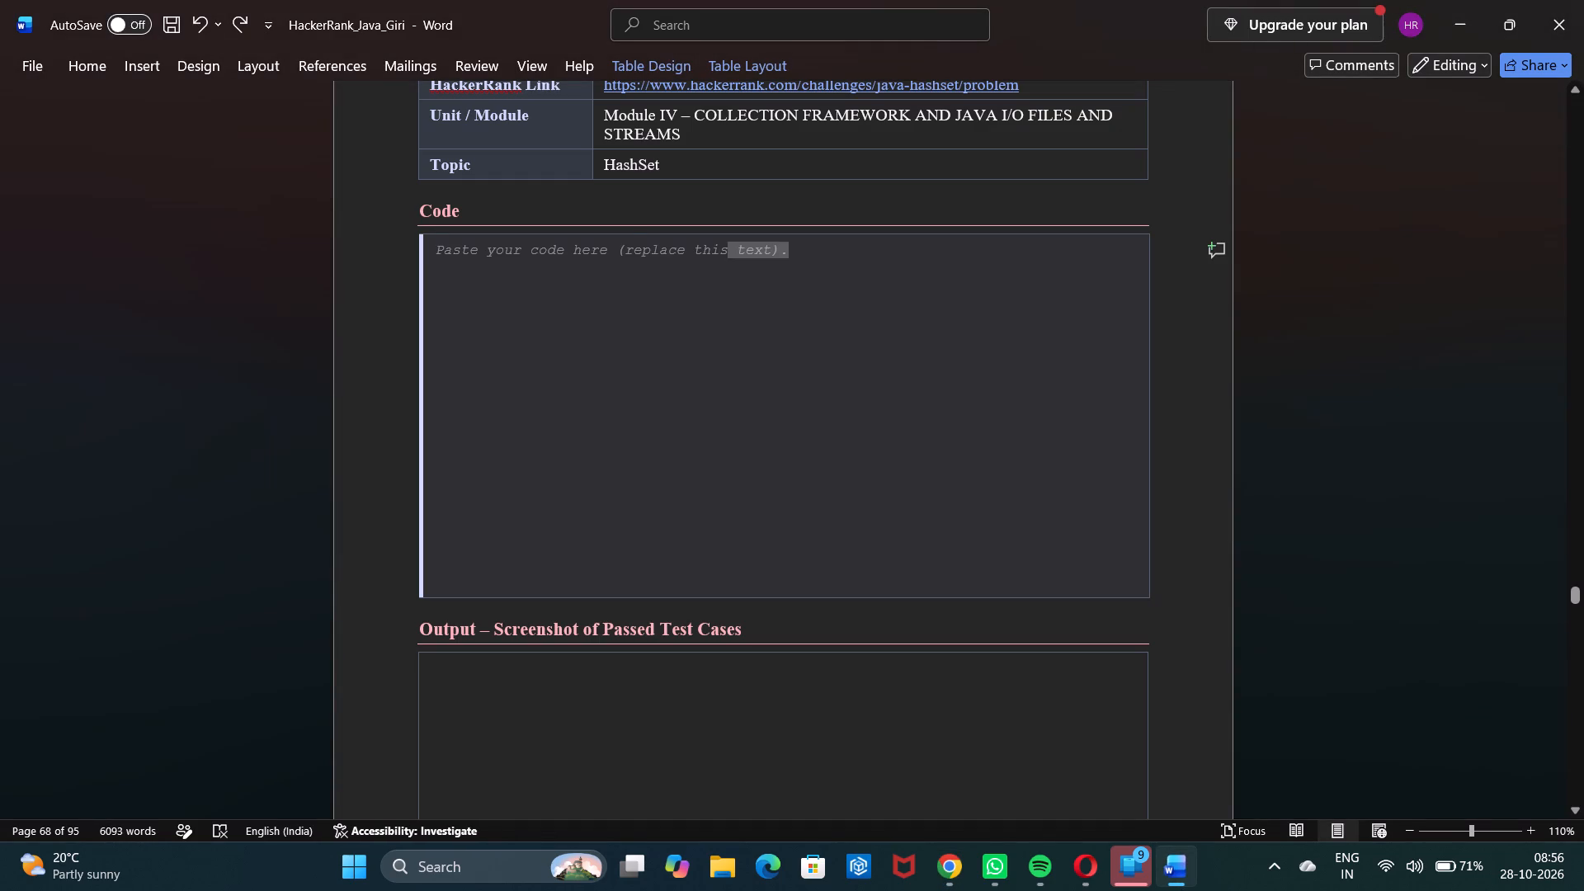
Replace the placeholder text in question 37's Code box with the Java HashSet solution copied from ChatGPT.
{"action": "left_click_drag", "start_coordinate": [608, 253], "coordinate": [448, 241]}
{"action": "key", "text": "ctrl+v"}
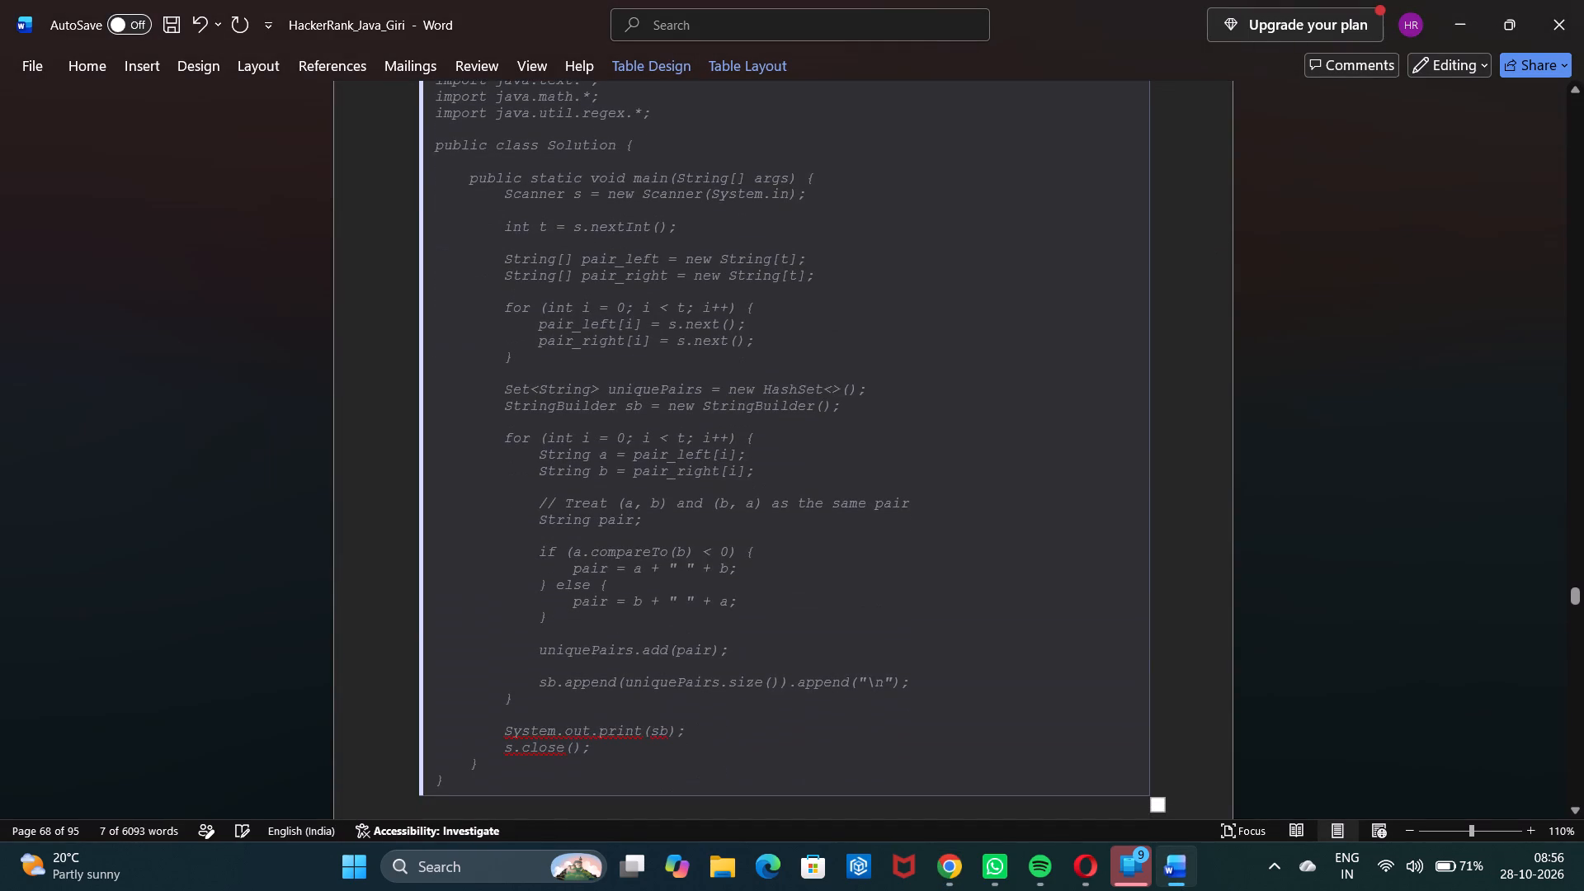
{"action": "scroll", "coordinate": [900, 540], "scroll_direction": "down", "scroll_amount": 5}
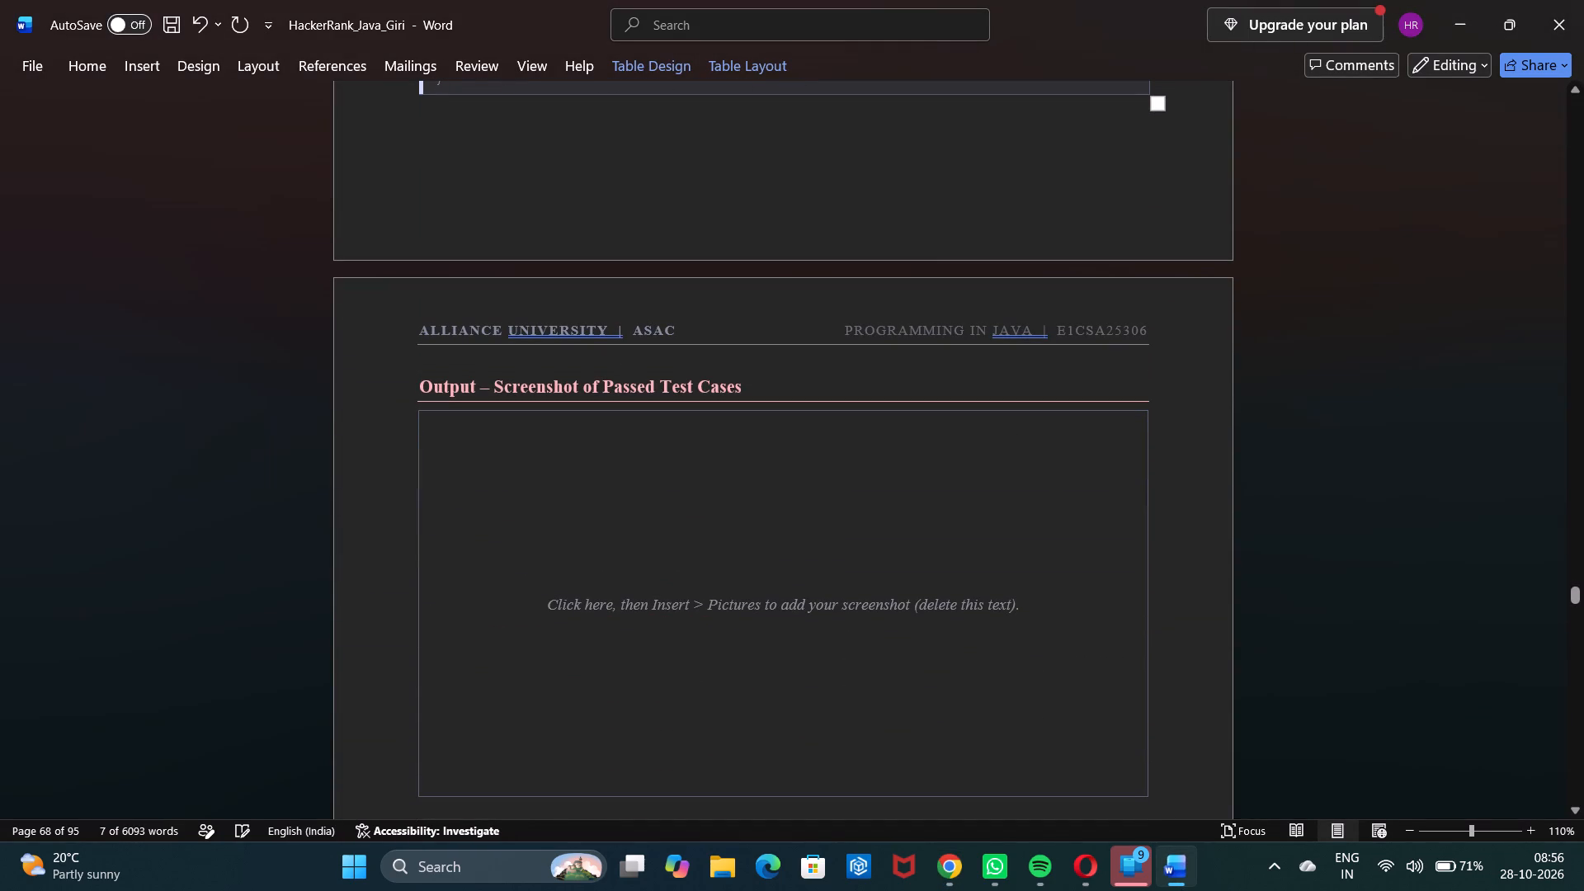
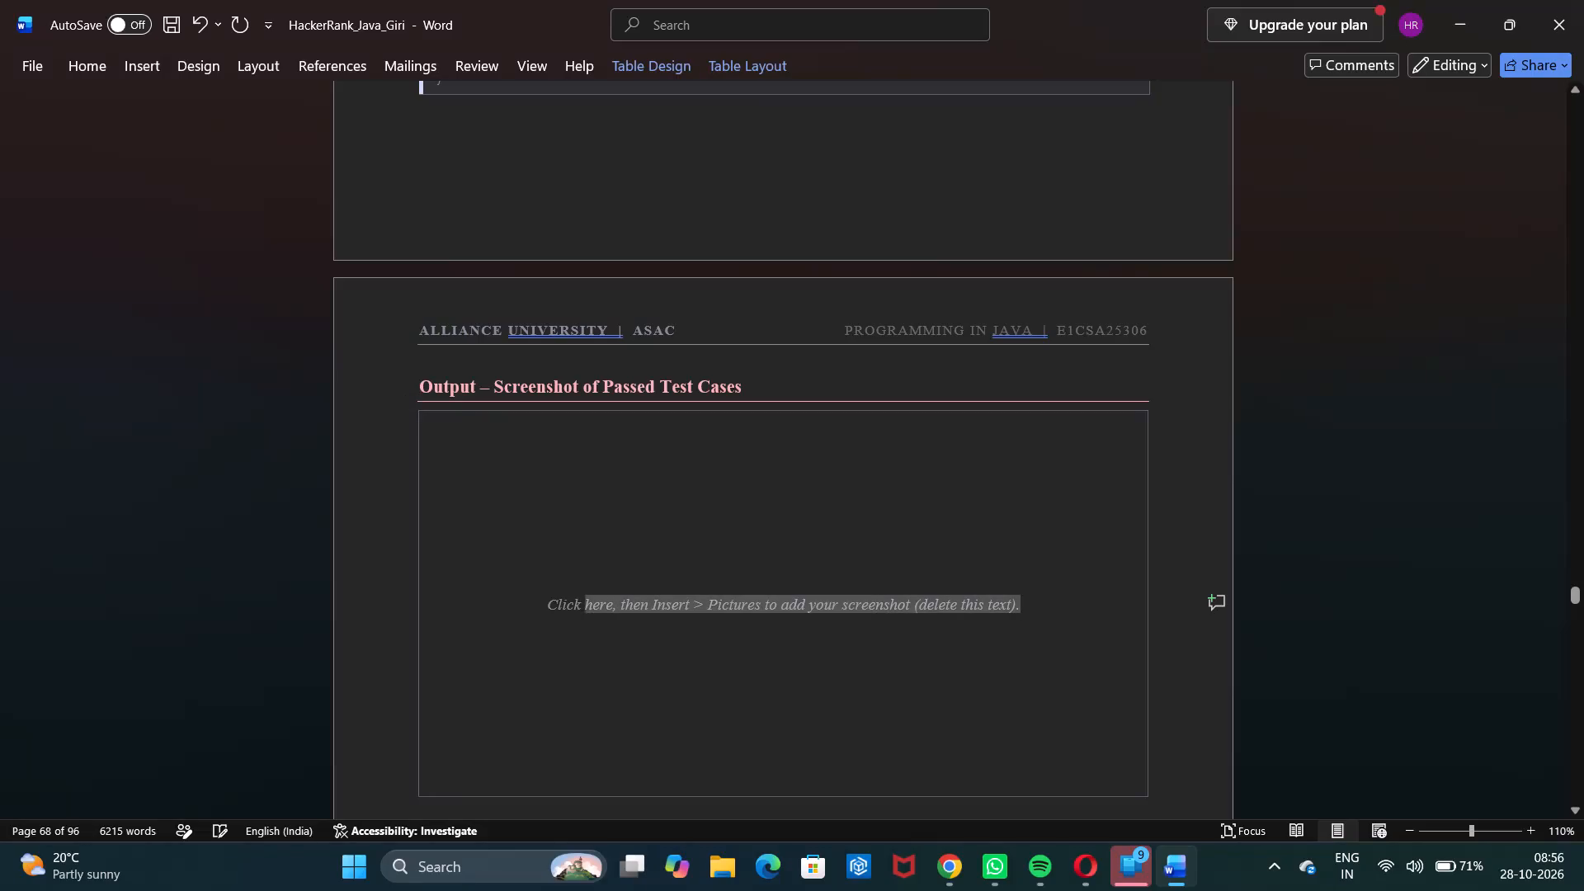
Replace the placeholder text in question 37's Output box with the copied screenshot of the passed test cases.
{"action": "key", "text": "ctrl+v"}
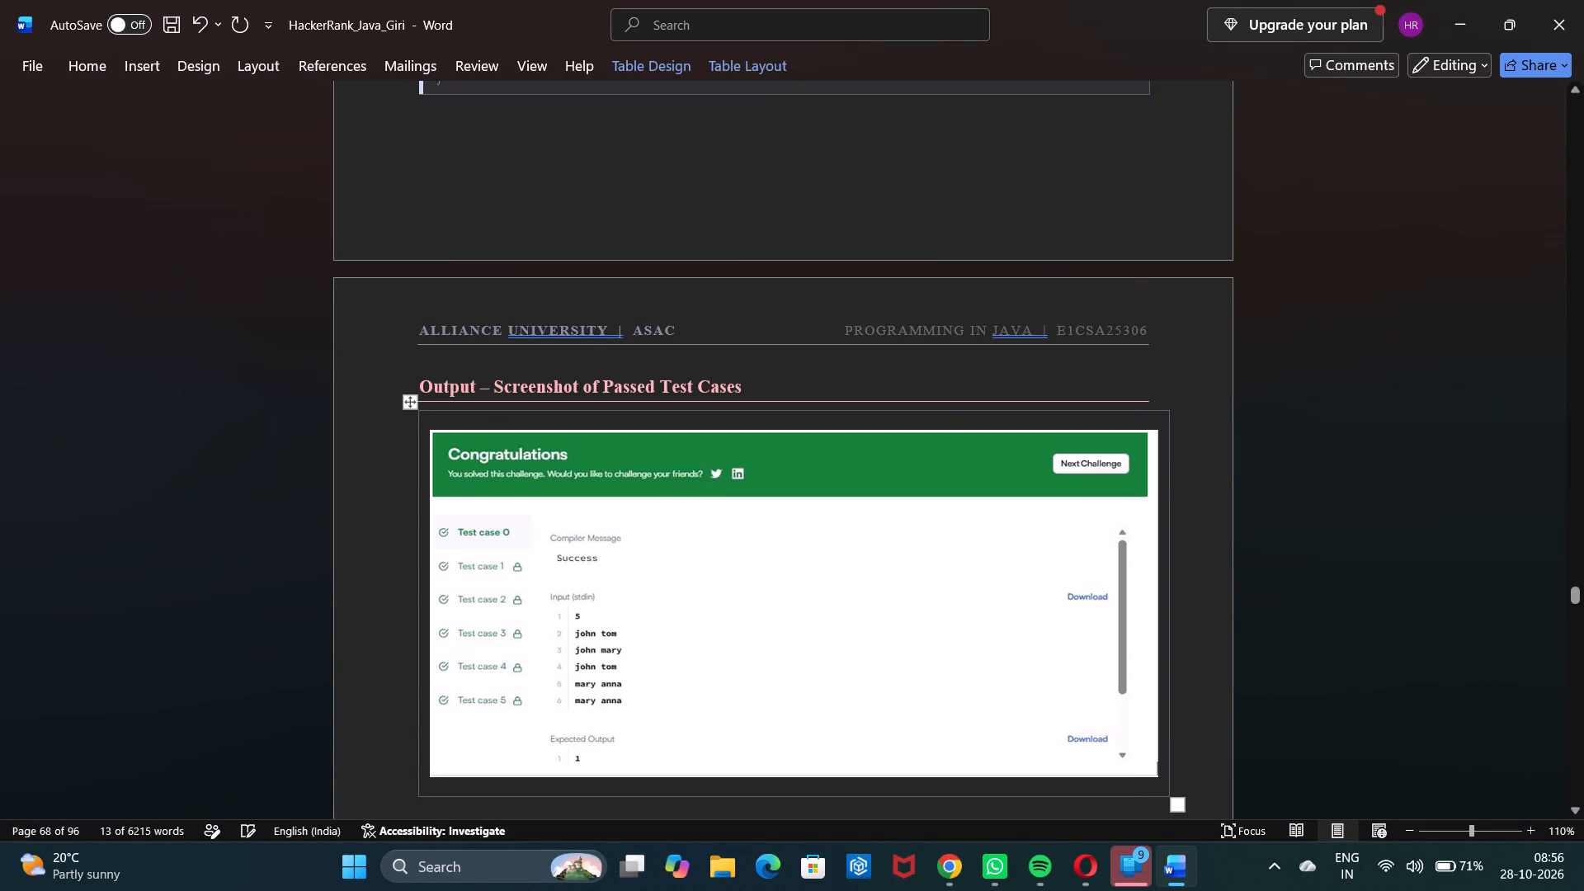
Start saving a copy of the document as a Word Document in the OneDrive Documents folder.
{"action": "scroll", "coordinate": [1299, 712], "scroll_direction": "down", "scroll_amount": 1}
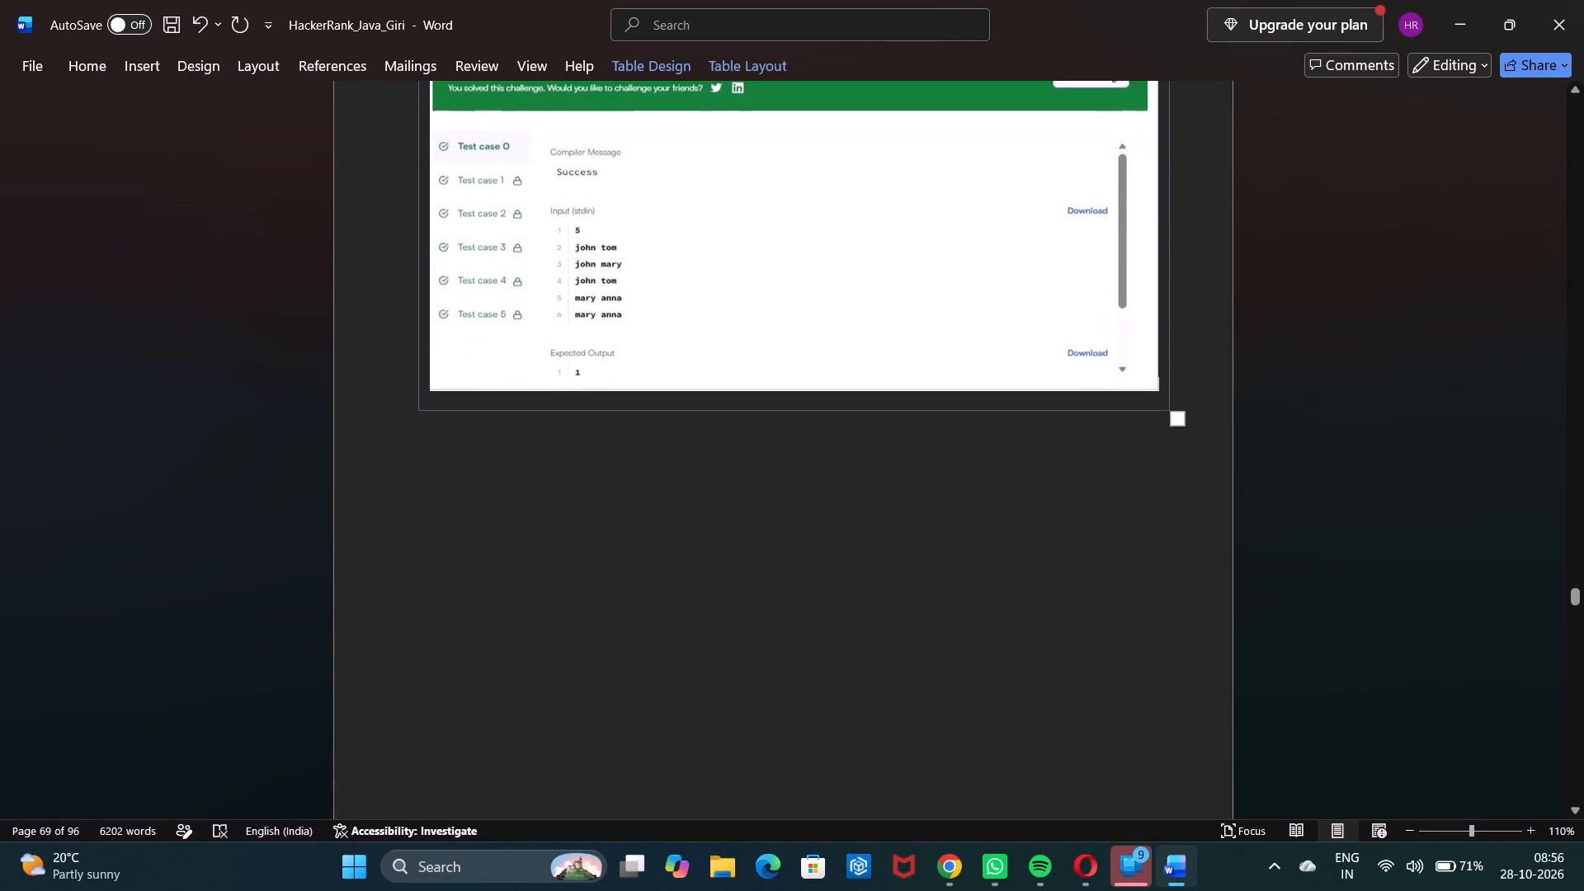
{"action": "scroll", "coordinate": [1299, 712], "scroll_direction": "down", "scroll_amount": 5}
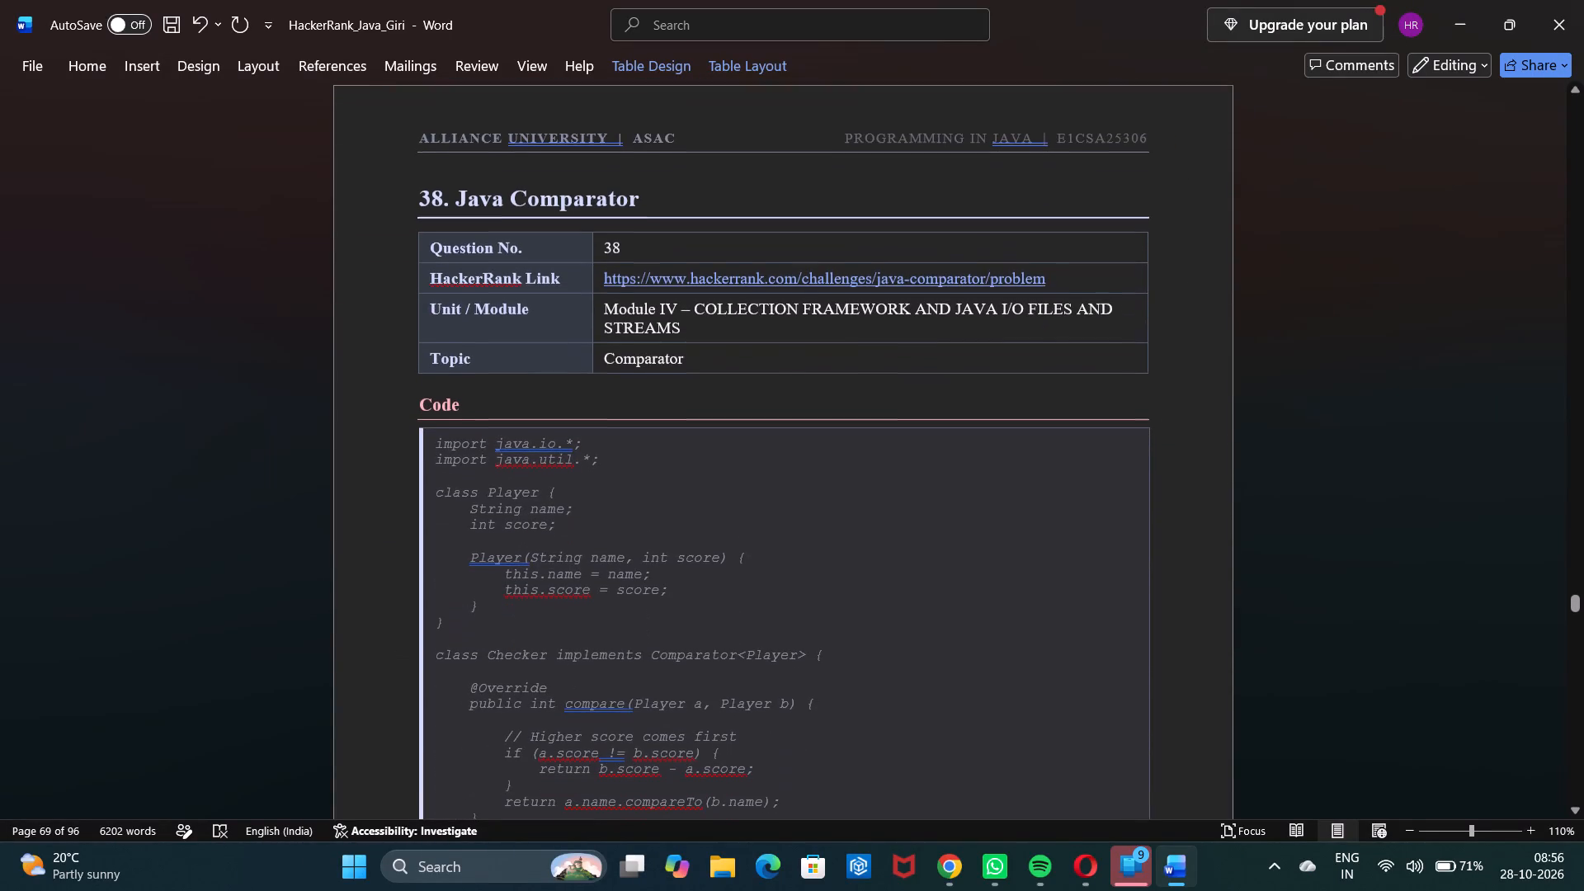
{"action": "left_click", "coordinate": [29, 62]}
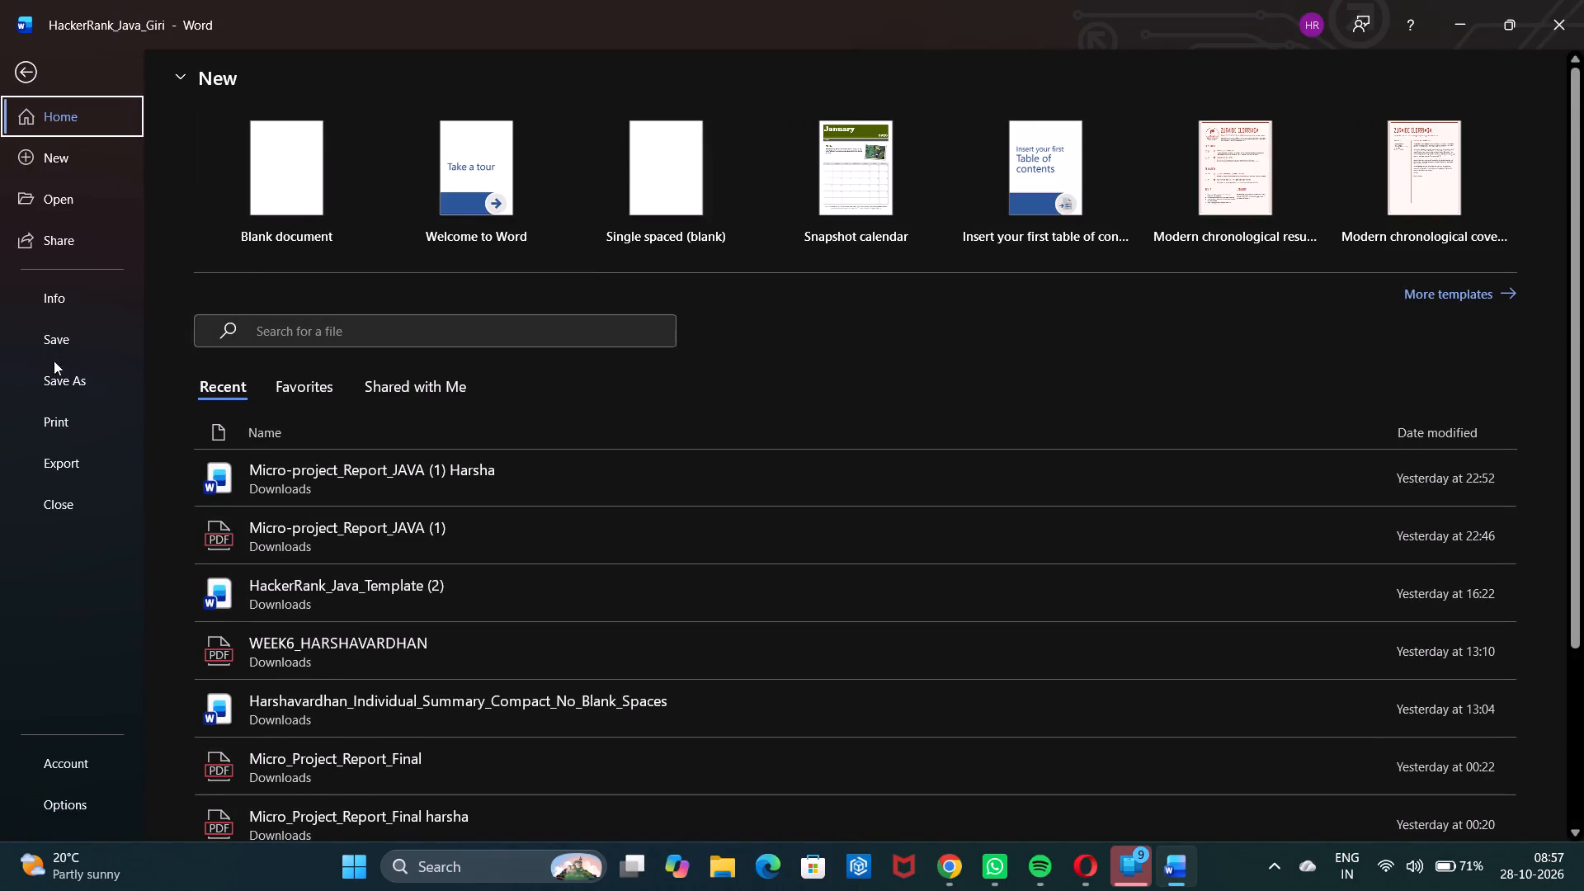
{"action": "left_click", "coordinate": [71, 375]}
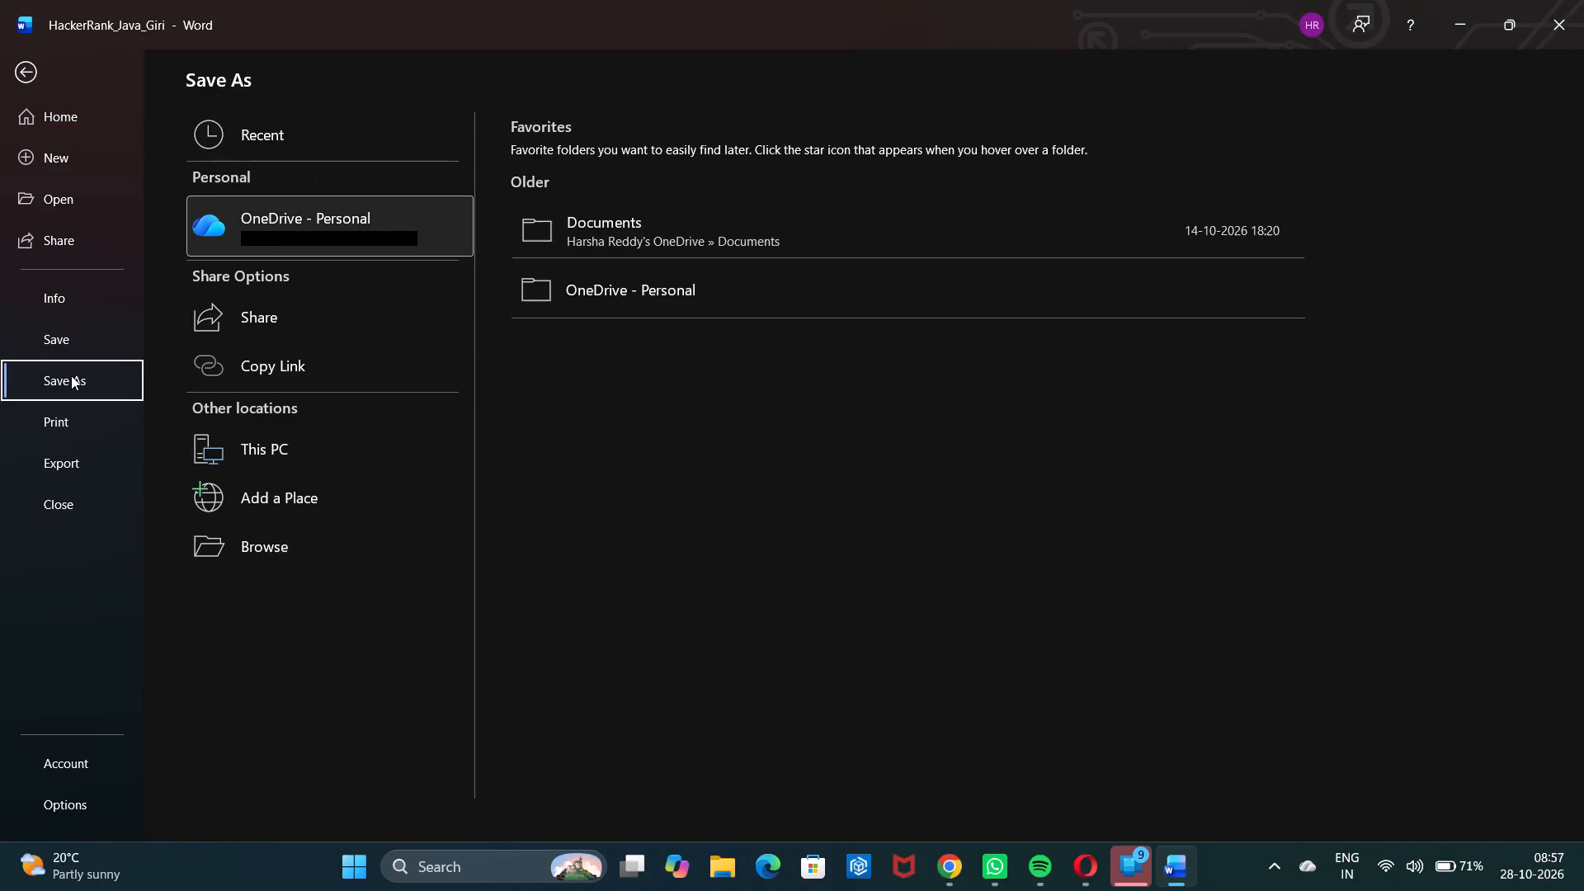
{"action": "left_click", "coordinate": [606, 205]}
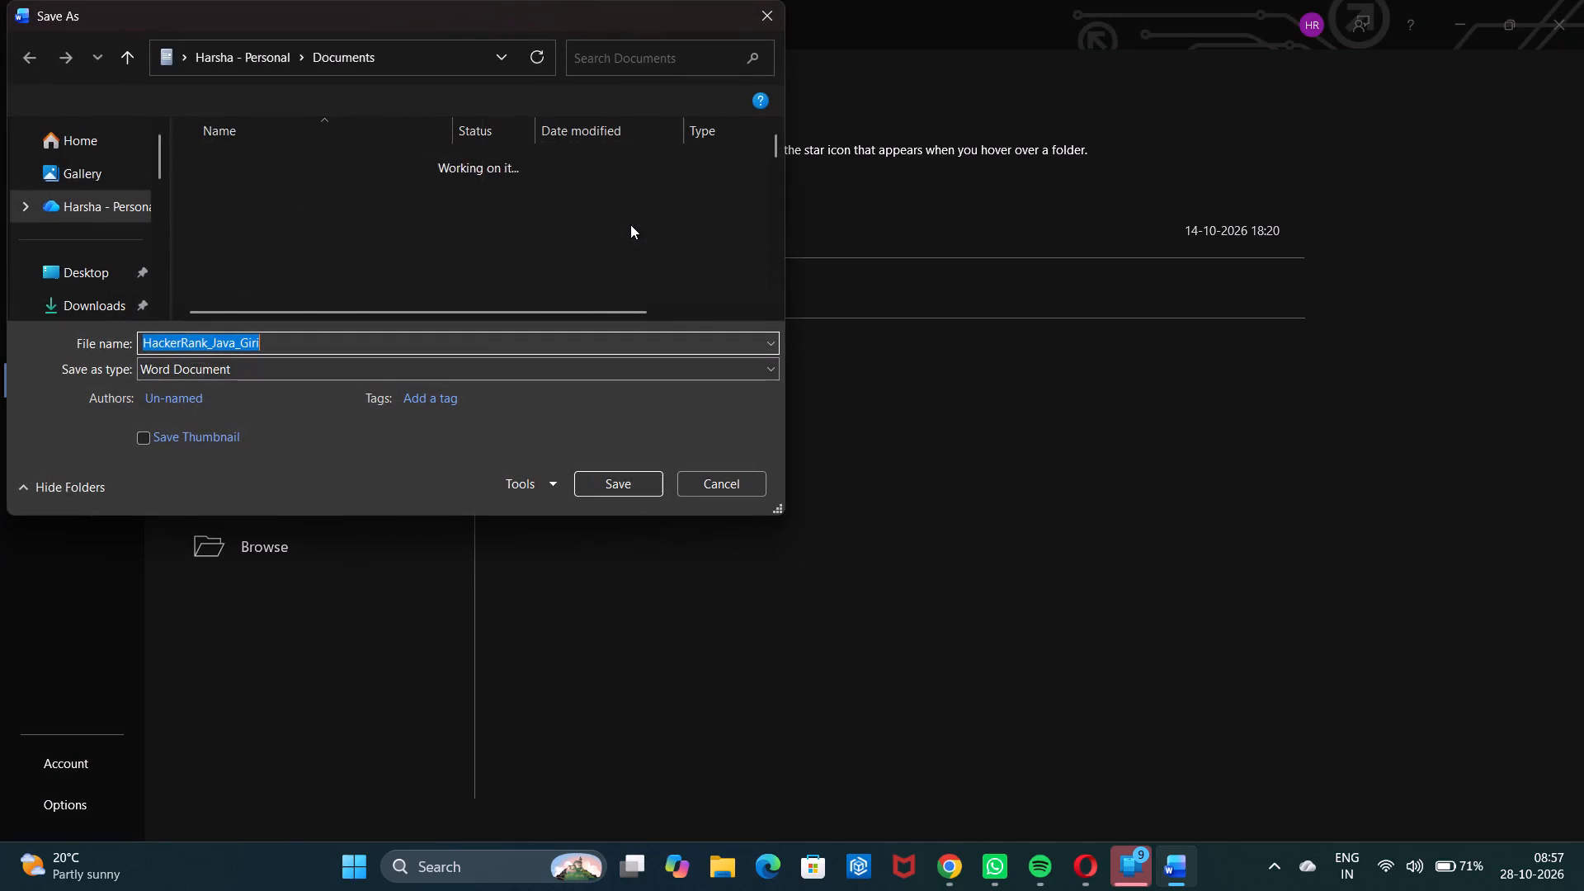
Save the report as a PDF named "HackerRank_Java_Giri final" in the OneDrive Documents folder.
{"action": "left_click", "coordinate": [429, 346]}
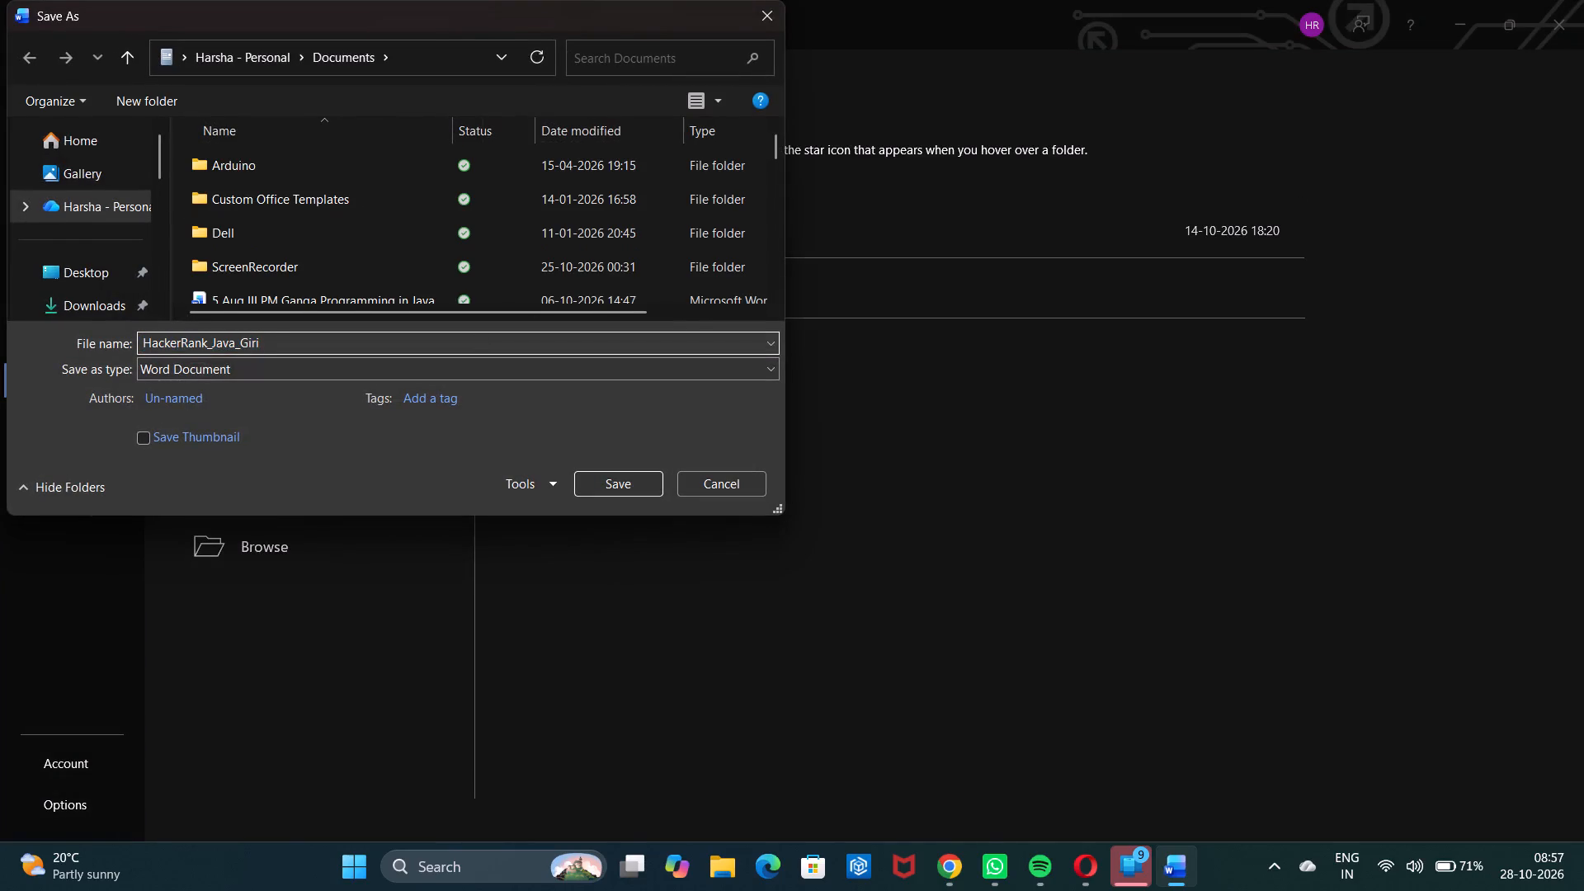
{"action": "key", "text": "space"}
{"action": "type", "text": "final"}
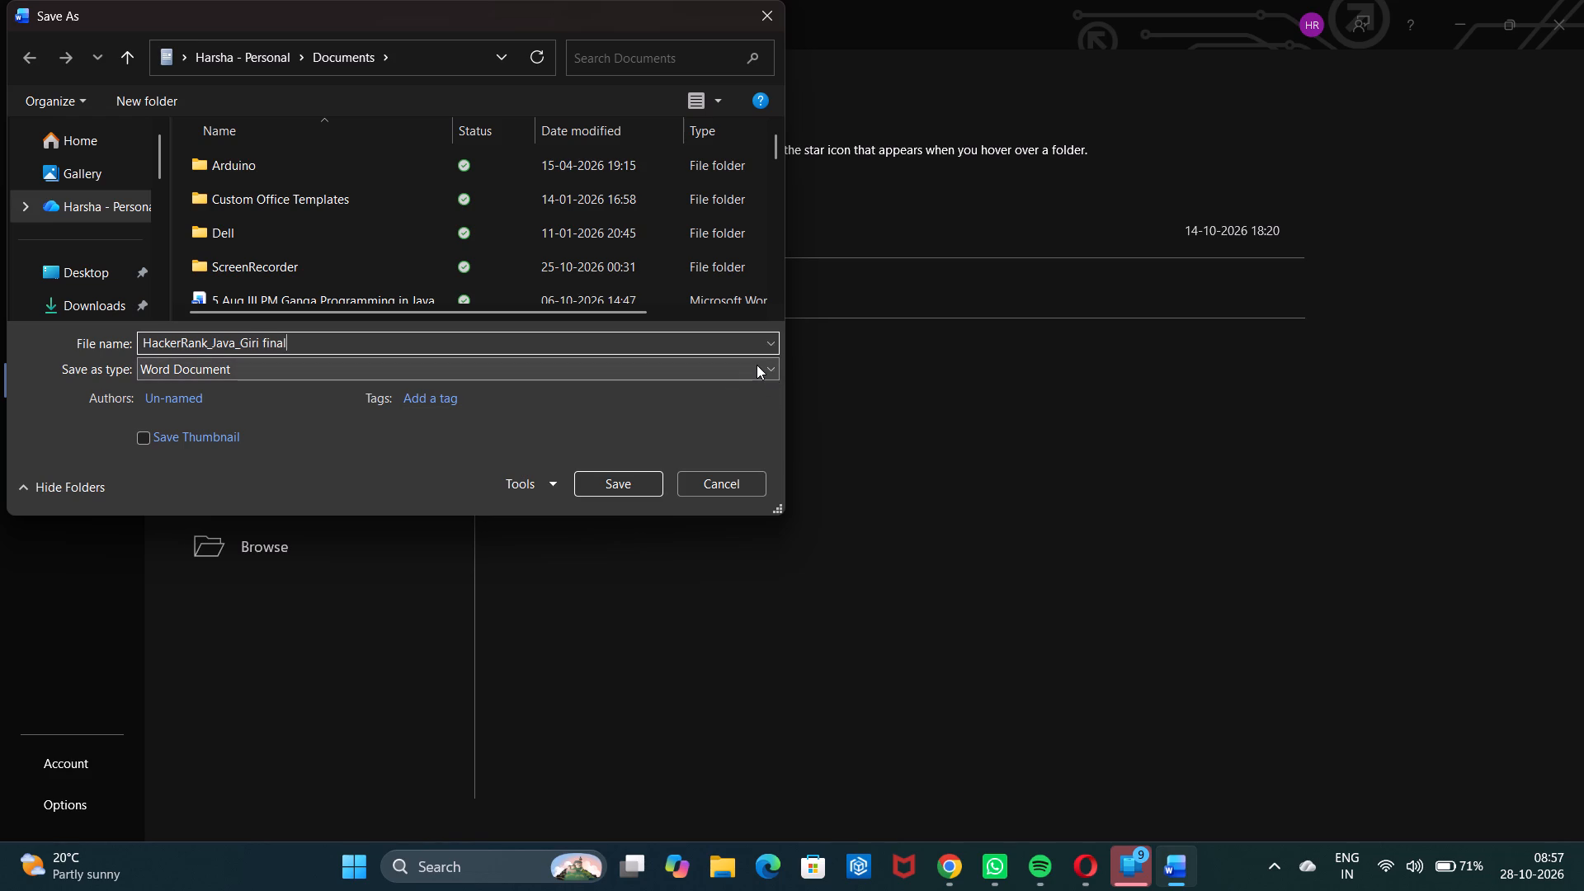
{"action": "left_click", "coordinate": [582, 335]}
{"action": "left_click", "coordinate": [584, 368]}
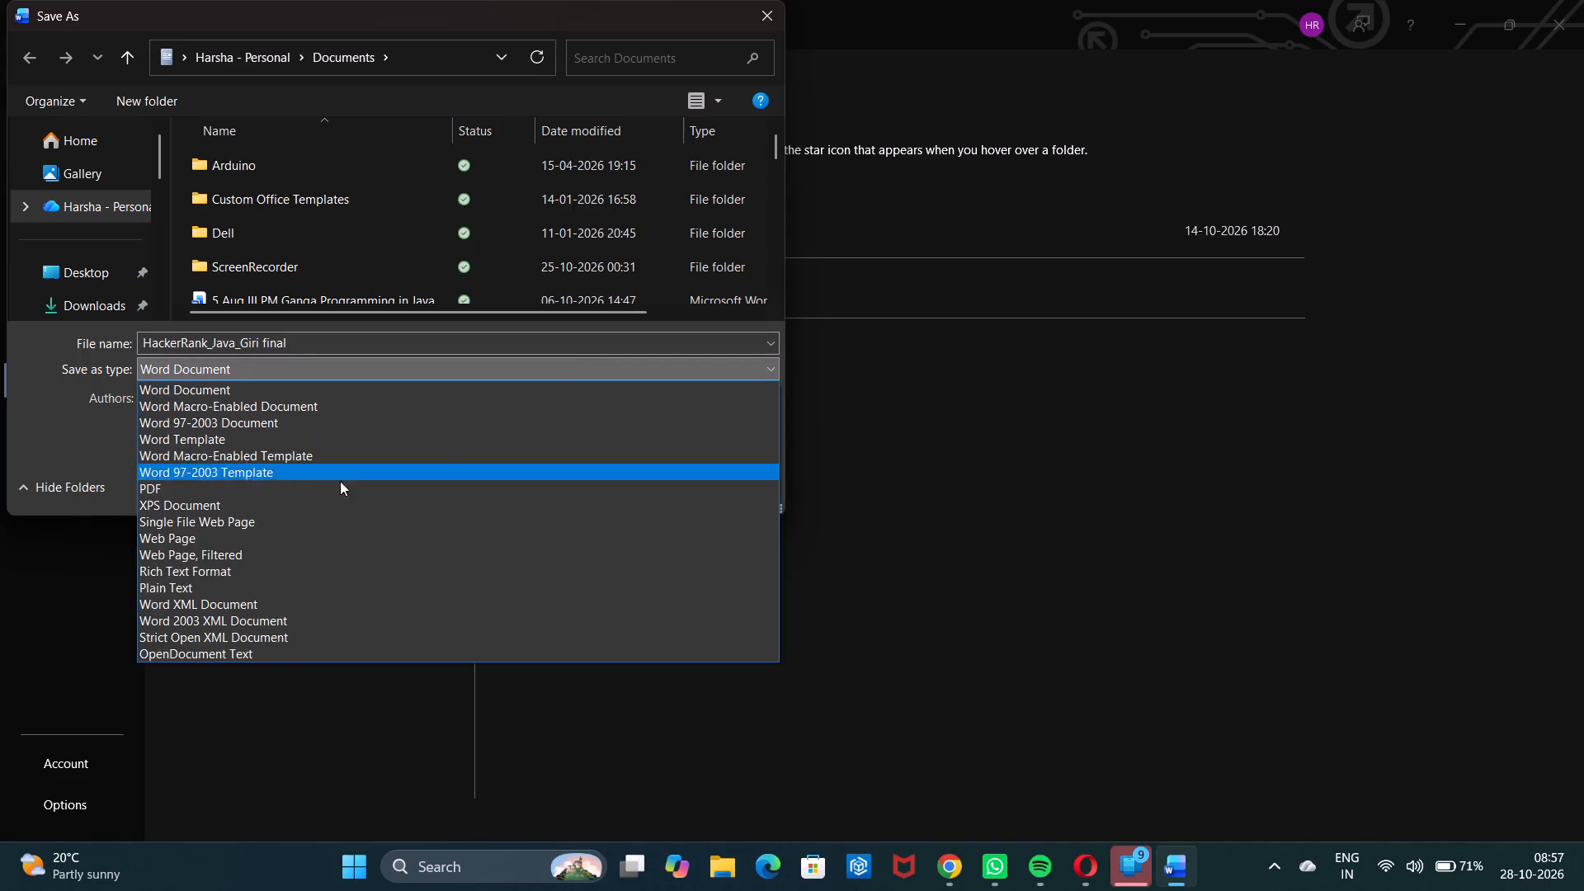
{"action": "left_click", "coordinate": [295, 493]}
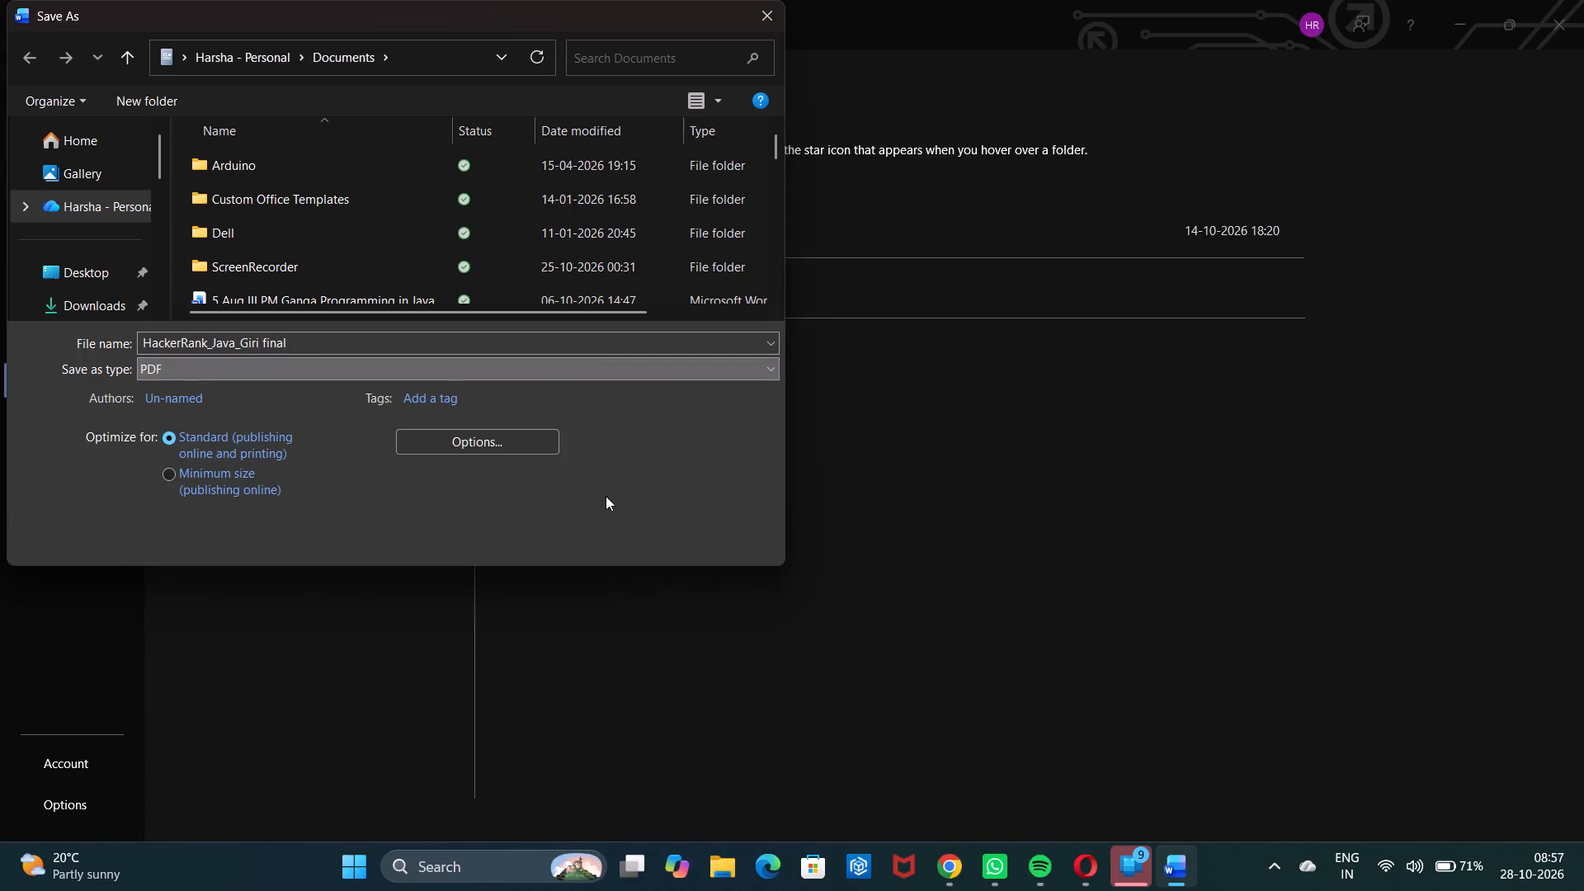
{"action": "left_click", "coordinate": [628, 529]}
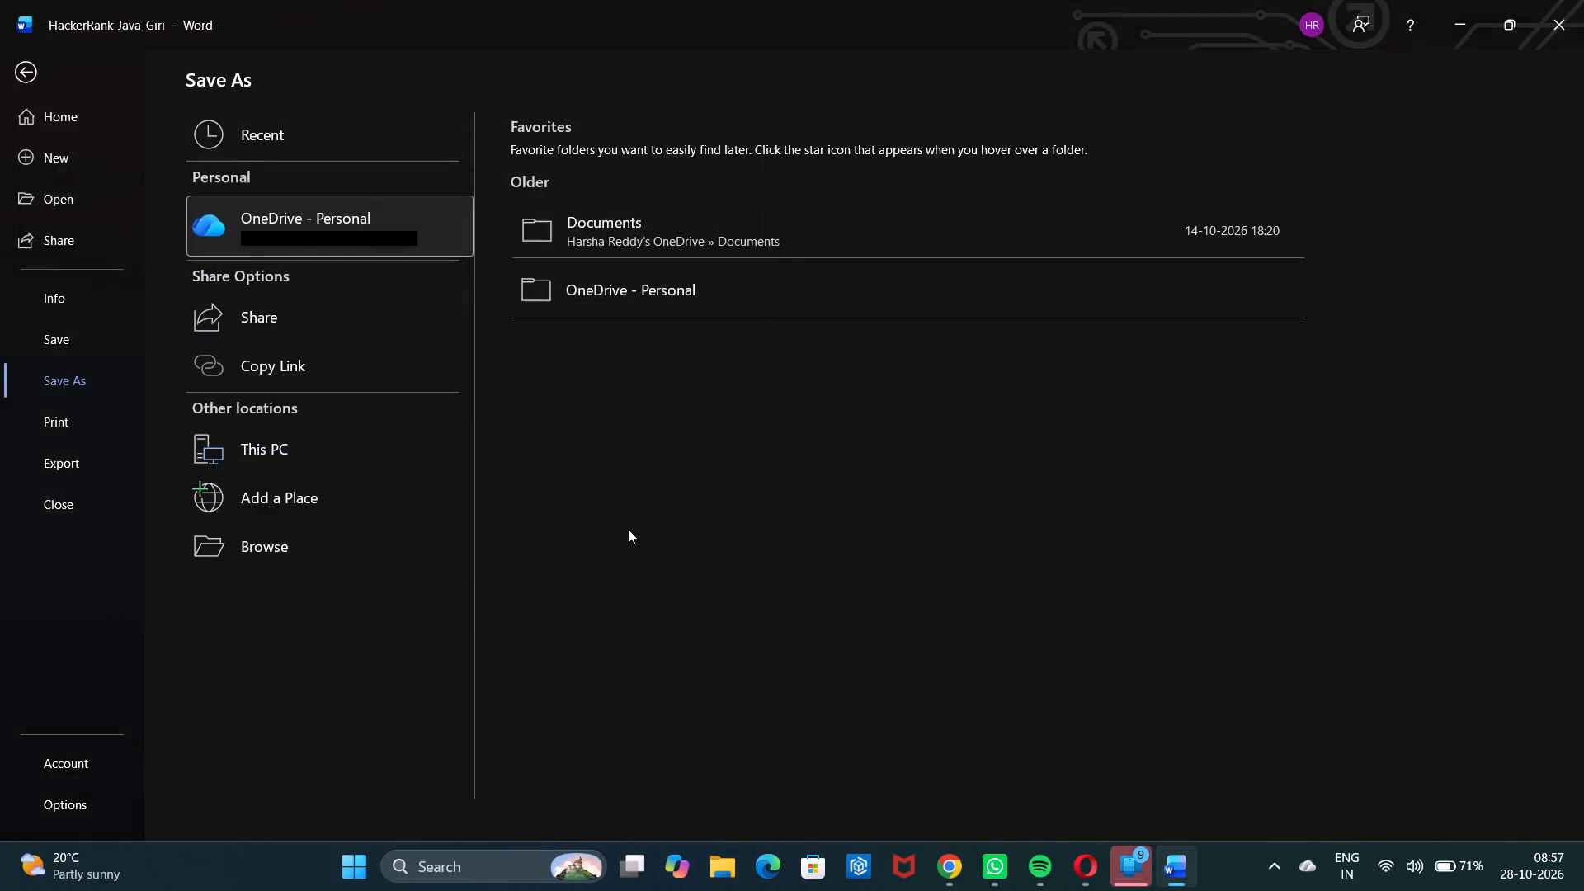
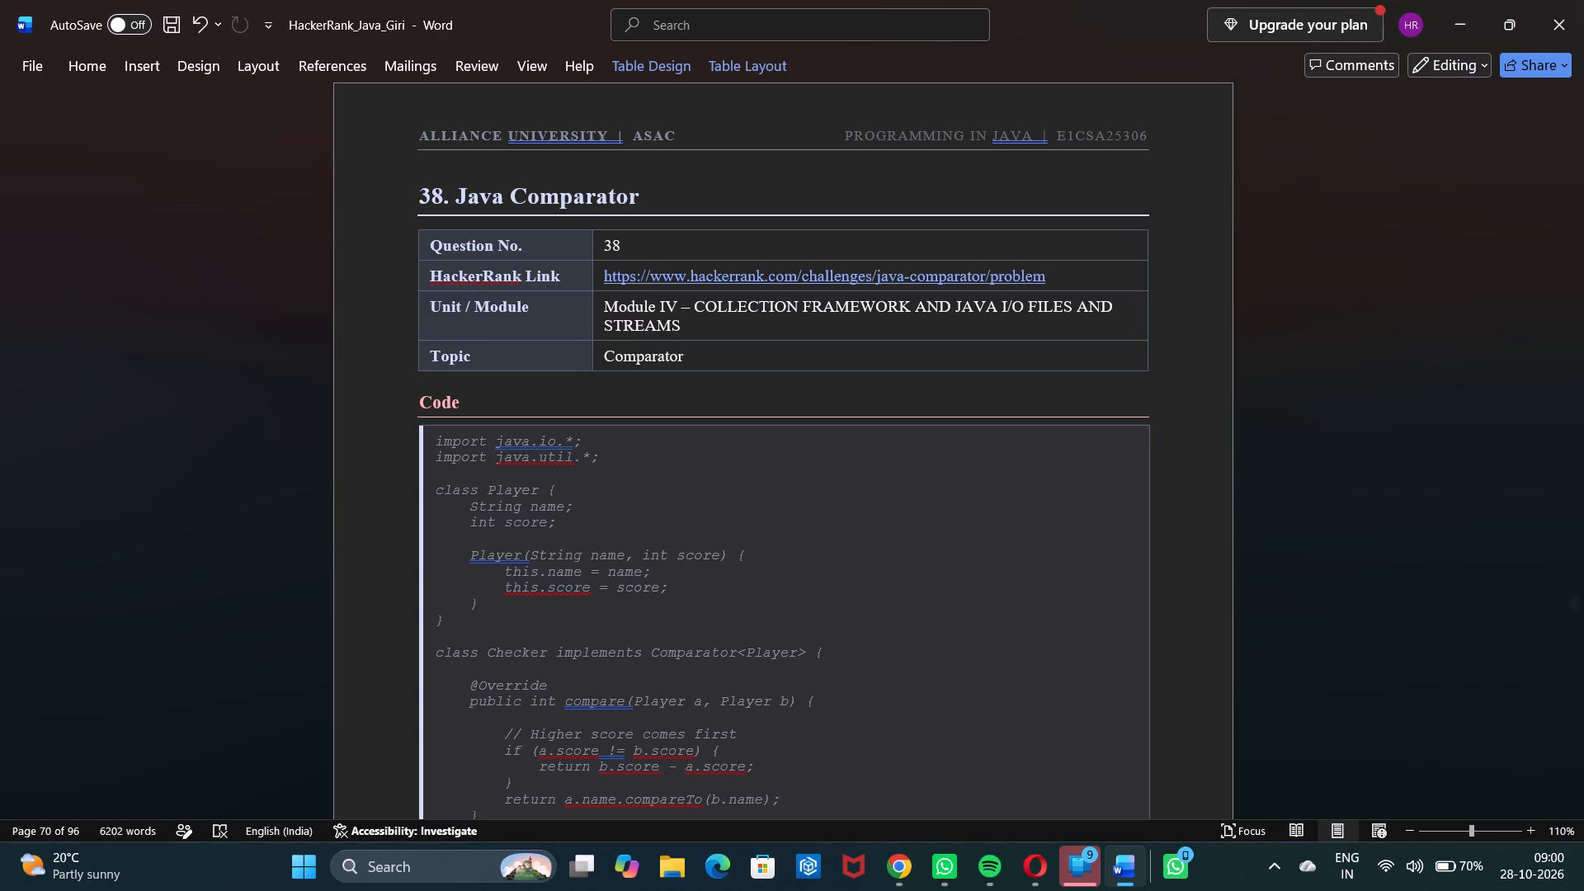
Replace the name in the cover page's Name row with the new student's full name and initial.
{"action": "left_click", "coordinate": [1223, 532]}
{"action": "scroll", "coordinate": [1223, 532], "scroll_direction": "up", "scroll_amount": 20}
{"action": "scroll", "coordinate": [1223, 532], "scroll_direction": "up", "scroll_amount": 20}
{"action": "scroll", "coordinate": [1223, 532], "scroll_direction": "up", "scroll_amount": 2}
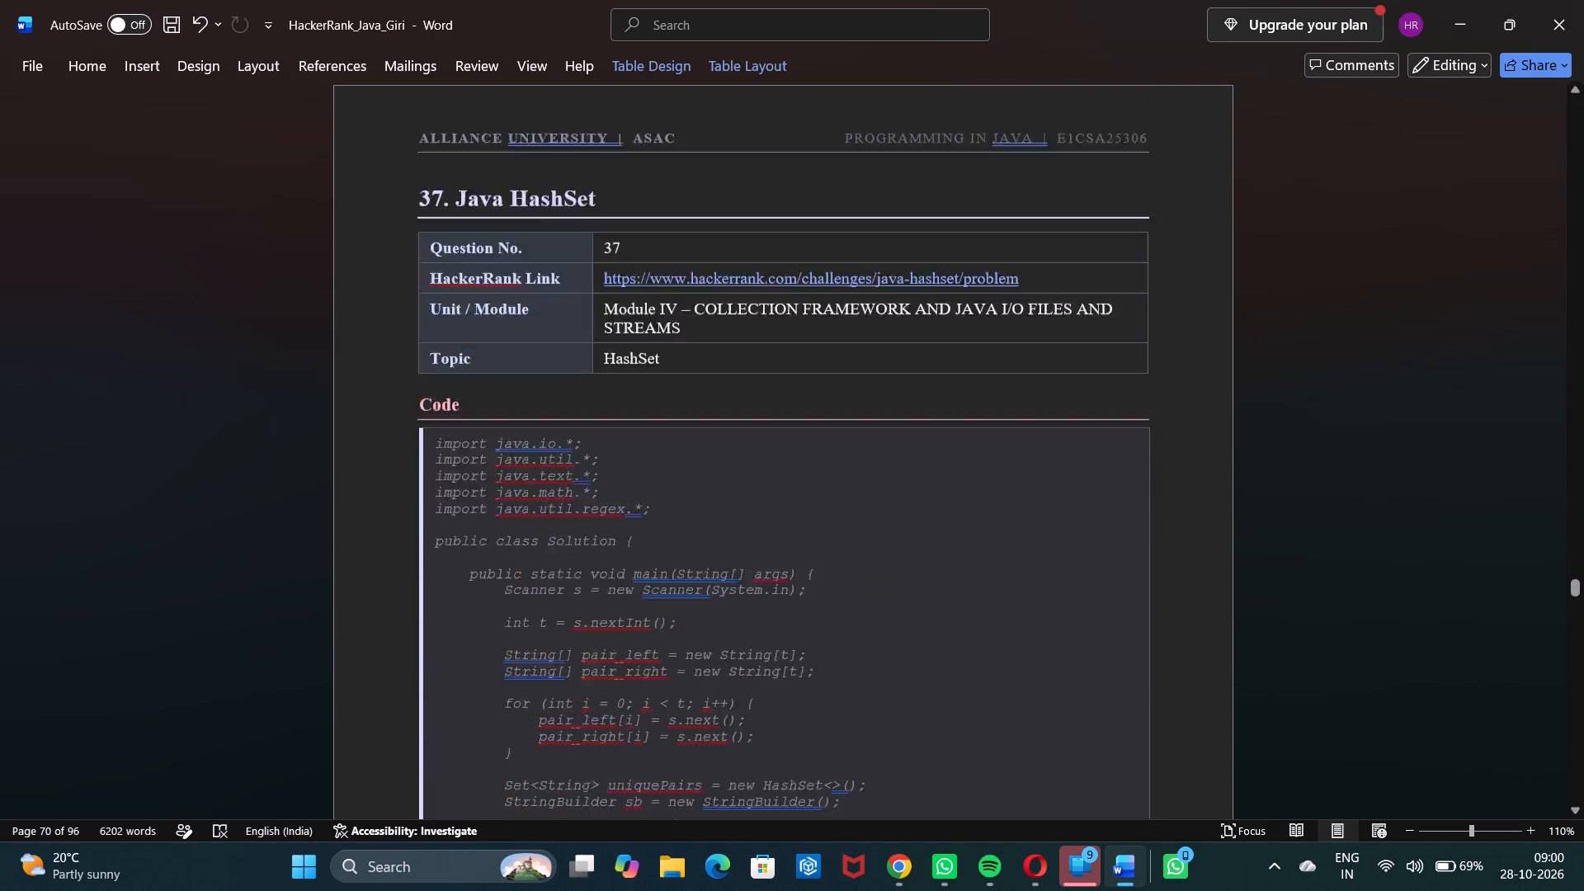
{"action": "scroll", "coordinate": [1223, 532], "scroll_direction": "up", "scroll_amount": 4}
{"action": "scroll", "coordinate": [1223, 532], "scroll_direction": "down", "scroll_amount": 3}
{"action": "scroll", "coordinate": [1223, 532], "scroll_direction": "up", "scroll_amount": 20}
{"action": "scroll", "coordinate": [1223, 532], "scroll_direction": "up", "scroll_amount": 20}
{"action": "scroll", "coordinate": [1223, 532], "scroll_direction": "up", "scroll_amount": 20}
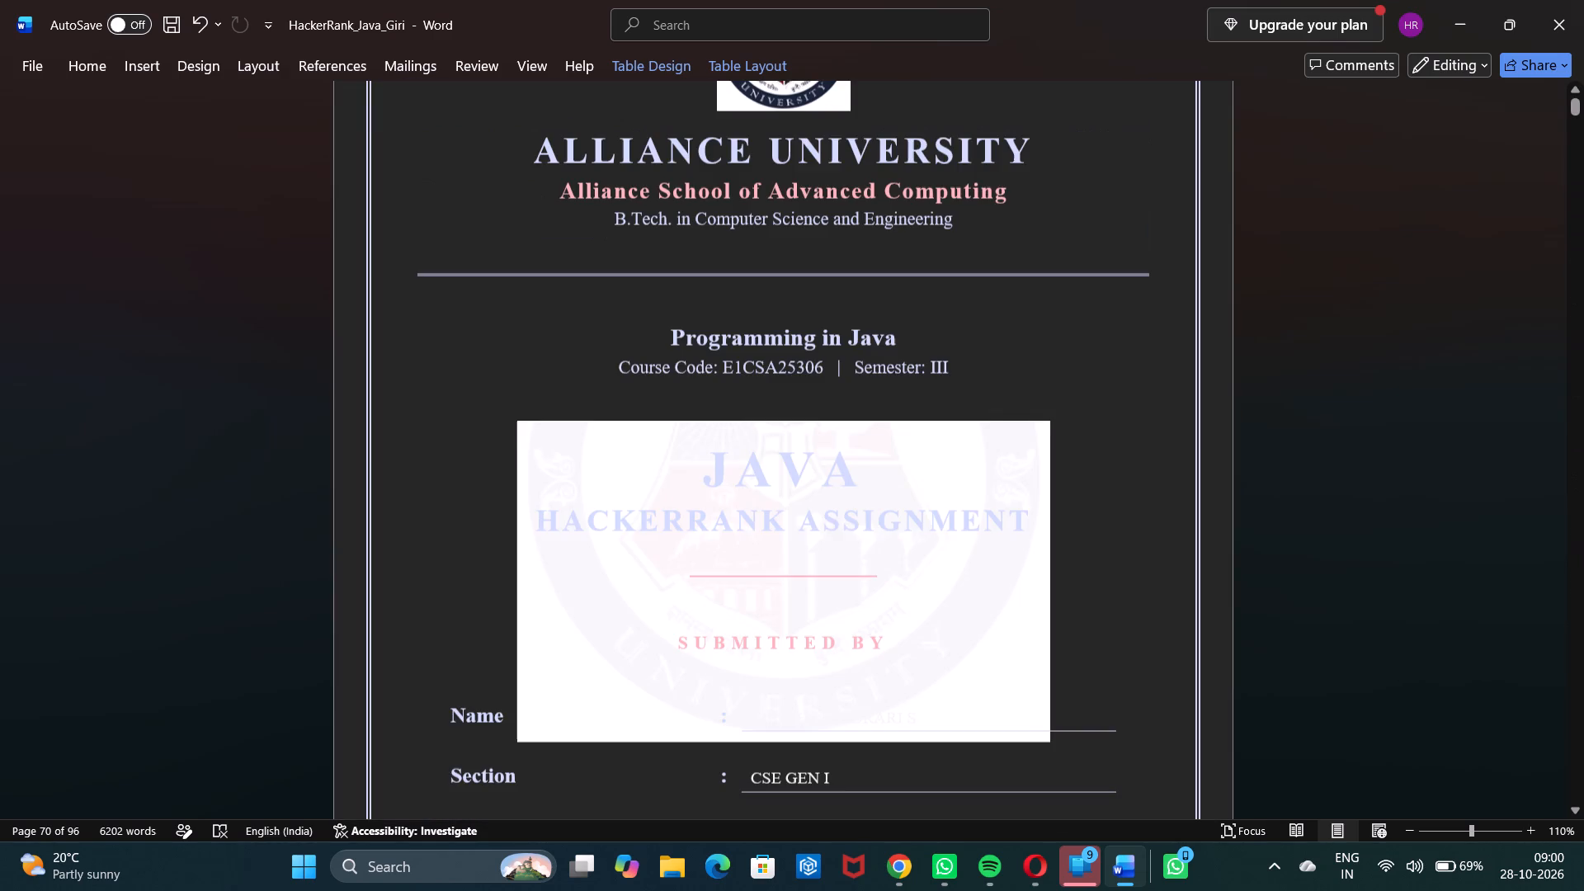
{"action": "scroll", "coordinate": [1223, 532], "scroll_direction": "down", "scroll_amount": 4}
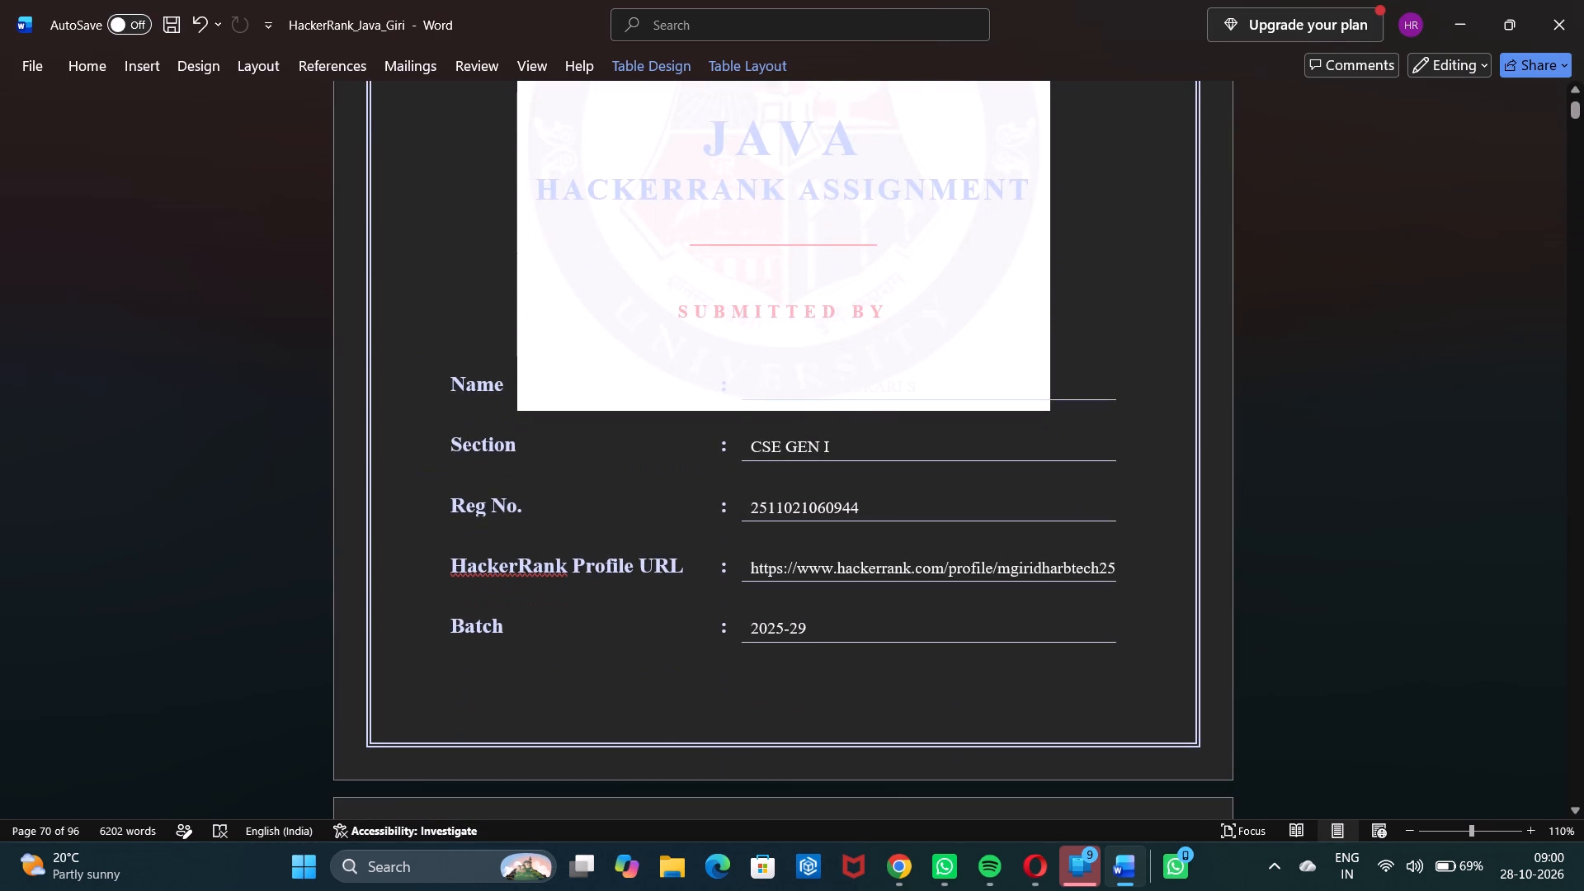
{"action": "scroll", "coordinate": [1027, 459], "scroll_direction": "up", "scroll_amount": 7, "text": "ctrl"}
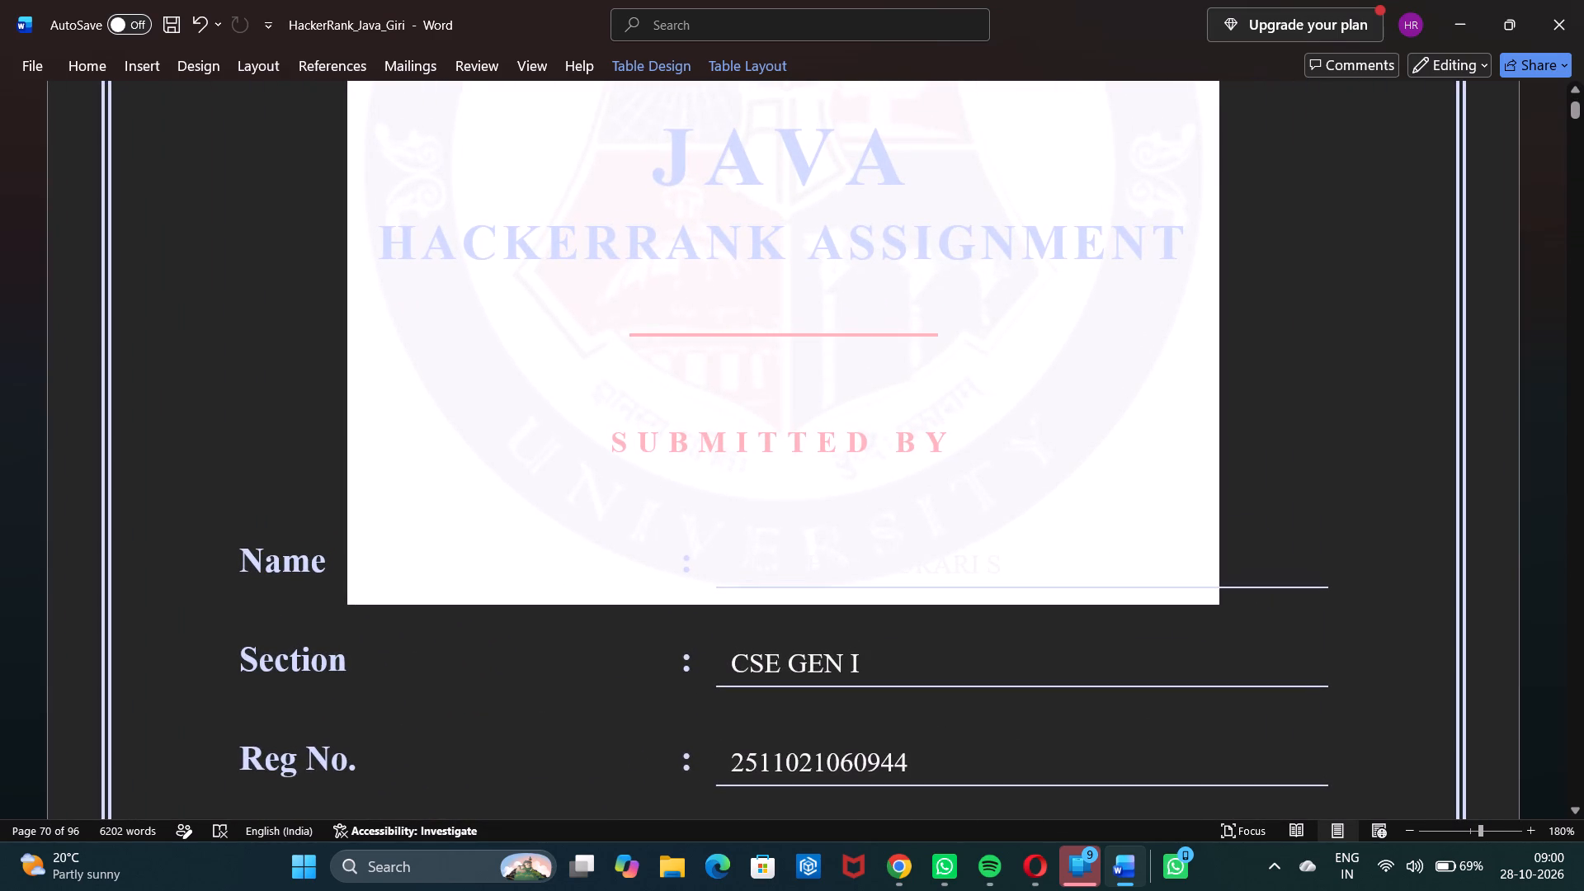
{"action": "left_click", "coordinate": [1256, 569]}
{"action": "key", "text": "BackSpace"}
{"action": "key", "text": "BackSpace"}
{"action": "key", "text": "BackSpace"}
{"action": "key", "text": "BackSpace"}
{"action": "key", "text": "BackSpace"}
{"action": "key", "text": "BackSpace"}
{"action": "key", "text": "BackSpace"}
{"action": "key", "text": "BackSpace"}
{"action": "key", "text": "BackSpace"}
{"action": "key", "text": "BackSpace"}
{"action": "key", "text": "BackSpace"}
{"action": "key", "text": "BackSpace"}
{"action": "key", "text": "BackSpace"}
{"action": "key", "text": "BackSpace"}
{"action": "key", "text": "BackSpace"}
{"action": "key", "text": "BackSpace"}
{"action": "key", "text": "BackSpace"}
{"action": "key", "text": "BackSpace"}
{"action": "key", "text": "BackSpace"}
{"action": "key", "text": "BackSpace"}
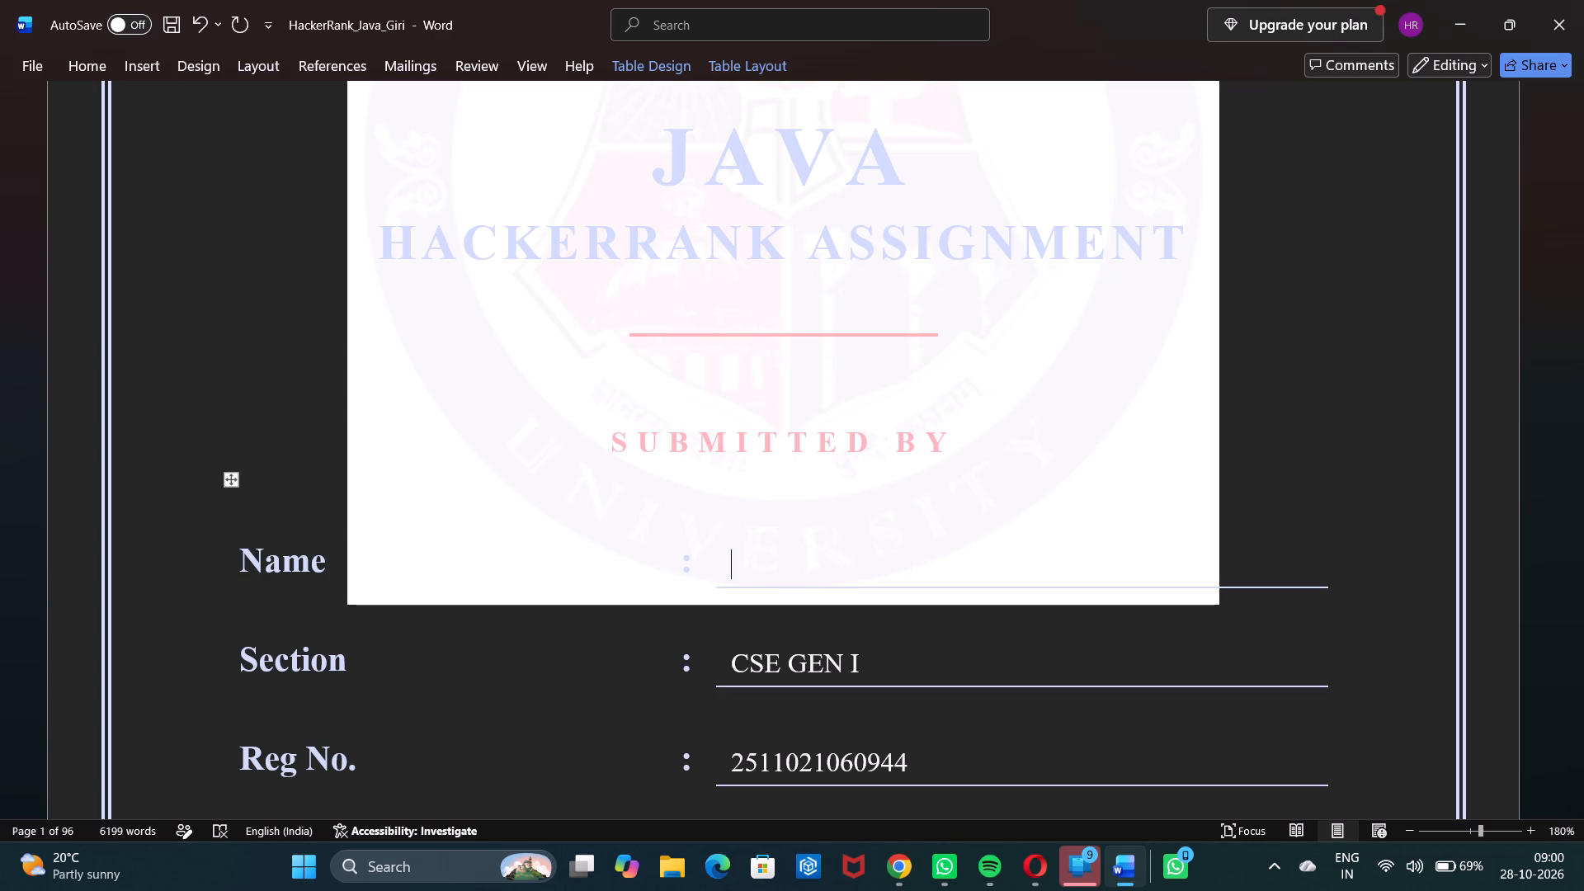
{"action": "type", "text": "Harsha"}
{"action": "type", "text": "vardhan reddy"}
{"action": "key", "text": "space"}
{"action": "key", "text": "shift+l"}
Change the last two digits of the cover page's Reg No. to match the new student's registration number.
{"action": "left_click", "coordinate": [1110, 753]}
{"action": "key", "text": "BackSpace"}
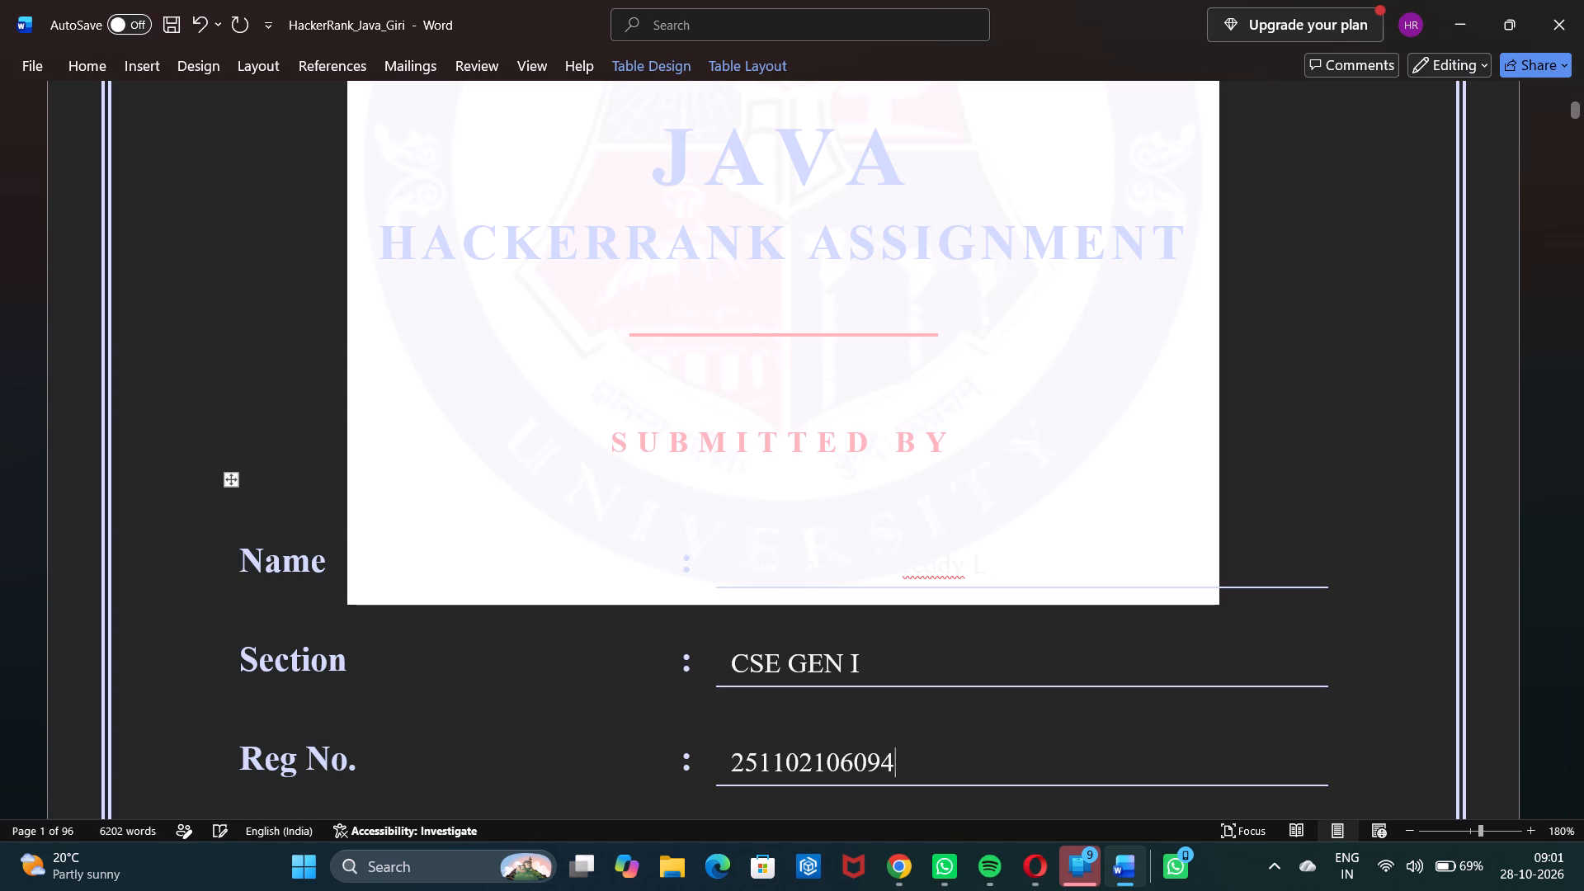
{"action": "key", "text": "BackSpace"}
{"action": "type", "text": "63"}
Clear the existing link from the HackerRank Profile URL row on the cover page.
{"action": "scroll", "coordinate": [1110, 753], "scroll_direction": "down", "scroll_amount": 1}
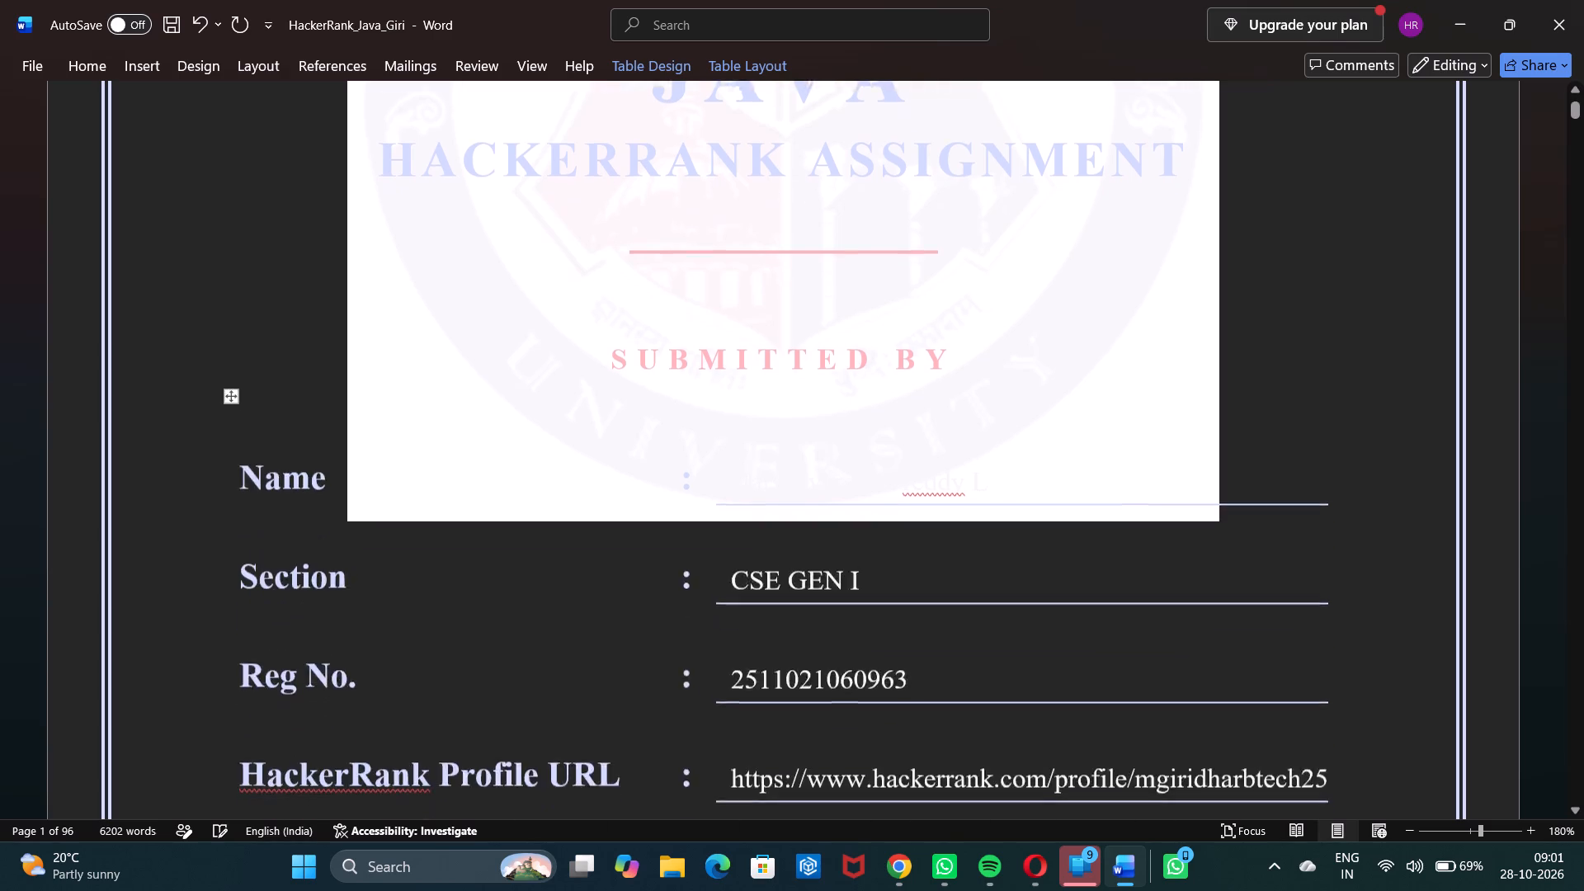
{"action": "scroll", "coordinate": [1110, 753], "scroll_direction": "down", "scroll_amount": 1}
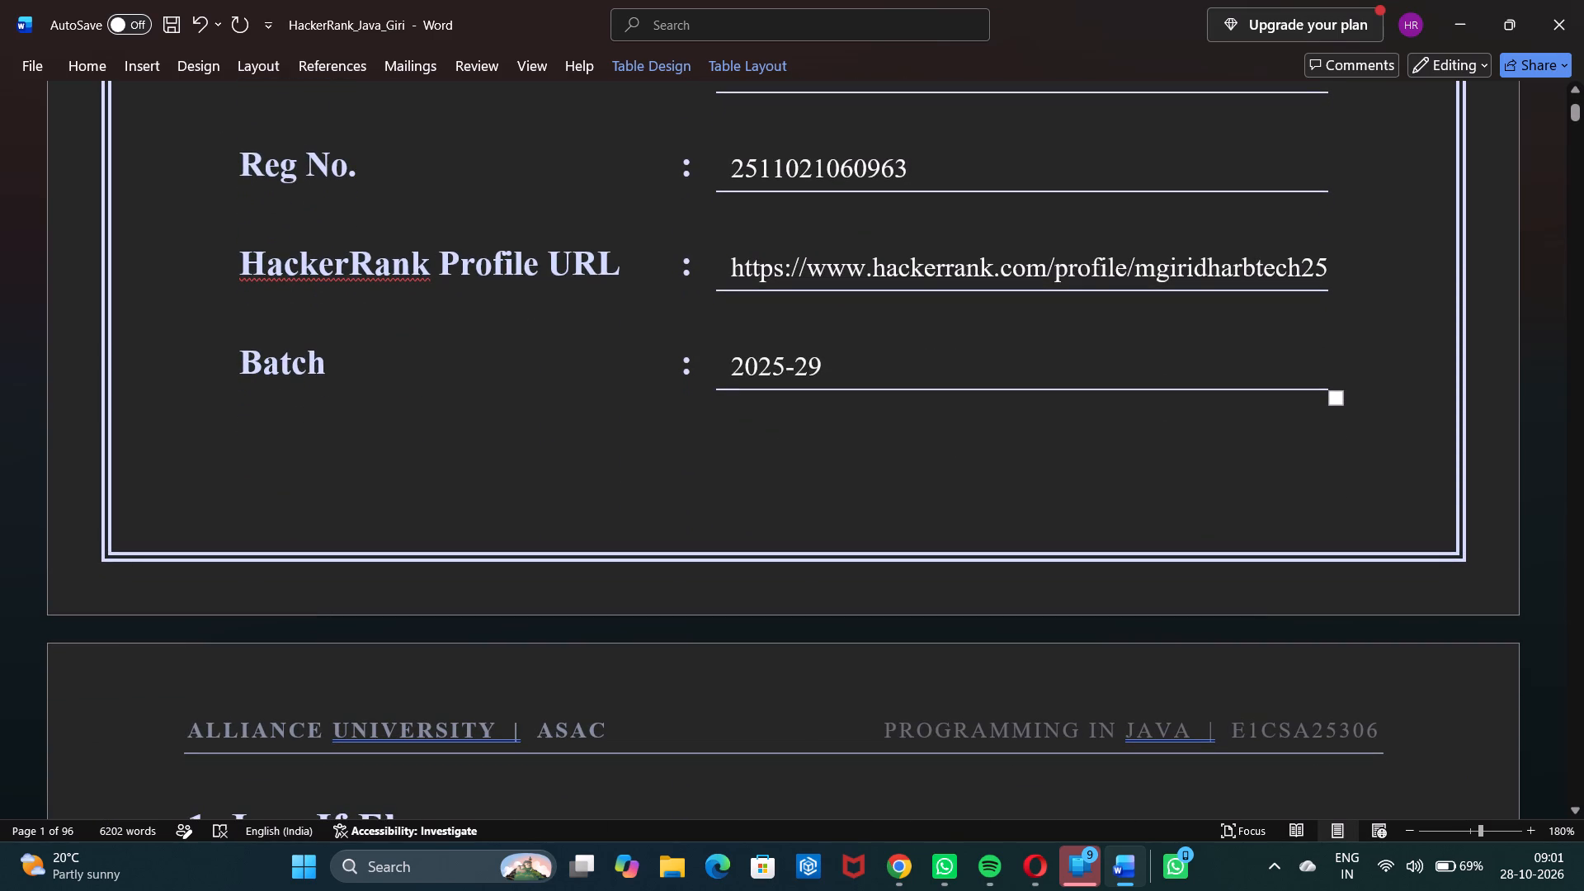
{"action": "left_click", "coordinate": [1342, 268]}
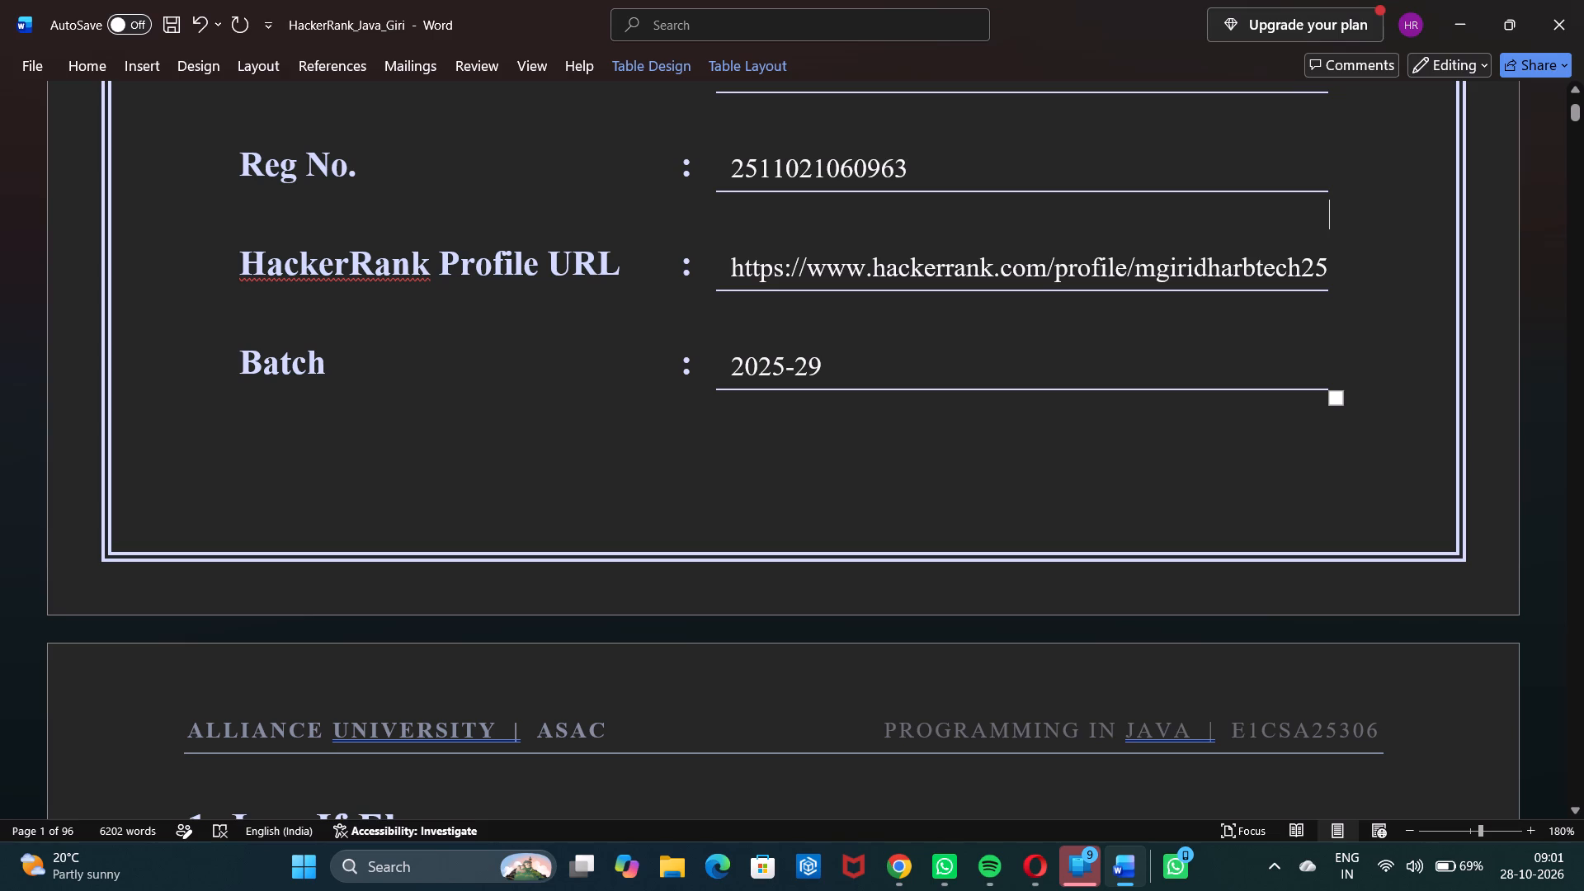
{"action": "left_click", "coordinate": [1332, 267]}
{"action": "left_click", "coordinate": [1301, 265]}
{"action": "key", "text": "Right"}
{"action": "key", "text": "Right"}
{"action": "key", "text": "Left"}
{"action": "key", "text": "BackSpace"}
{"action": "key", "text": "BackSpace"}
{"action": "key", "text": "BackSpace"}
{"action": "key", "text": "BackSpace"}
{"action": "key", "text": "BackSpace"}
{"action": "key", "text": "BackSpace"}
{"action": "key", "text": "BackSpace"}
{"action": "key", "text": "BackSpace"}
{"action": "key", "text": "BackSpace"}
{"action": "key", "text": "BackSpace"}
{"action": "key", "text": "BackSpace"}
{"action": "key", "text": "BackSpace"}
{"action": "key", "text": "BackSpace"}
{"action": "key", "text": "BackSpace"}
{"action": "key", "text": "BackSpace"}
{"action": "key", "text": "BackSpace"}
{"action": "key", "text": "BackSpace"}
{"action": "key", "text": "BackSpace"}
{"action": "key", "text": "BackSpace"}
{"action": "key", "text": "BackSpace"}
{"action": "key", "text": "BackSpace"}
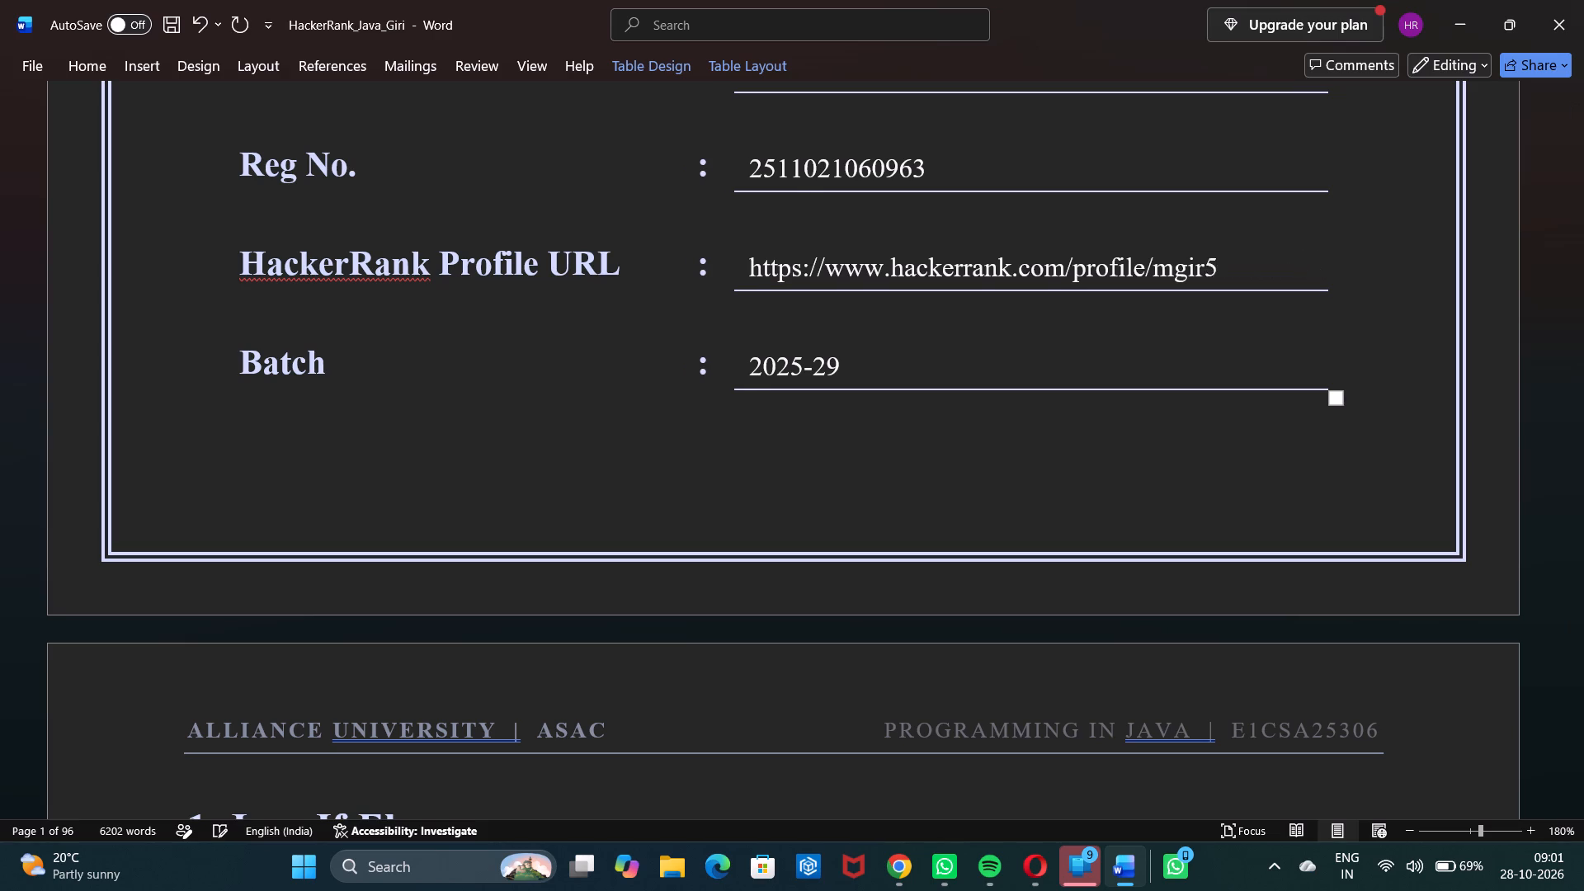
{"action": "key", "text": "Right"}
{"action": "key", "text": "BackSpace"}
{"action": "key", "text": "BackSpace"}
{"action": "key", "text": "BackSpace"}
{"action": "key", "text": "BackSpace"}
{"action": "key", "text": "BackSpace"}
{"action": "key", "text": "BackSpace"}
{"action": "key", "text": "BackSpace"}
{"action": "key", "text": "BackSpace"}
{"action": "key", "text": "BackSpace"}
{"action": "key", "text": "BackSpace"}
{"action": "key", "text": "BackSpace"}
{"action": "key", "text": "BackSpace"}
{"action": "key", "text": "BackSpace"}
{"action": "key", "text": "BackSpace"}
{"action": "key", "text": "BackSpace"}
{"action": "key", "text": "BackSpace"}
{"action": "key", "text": "BackSpace"}
{"action": "key", "text": "BackSpace"}
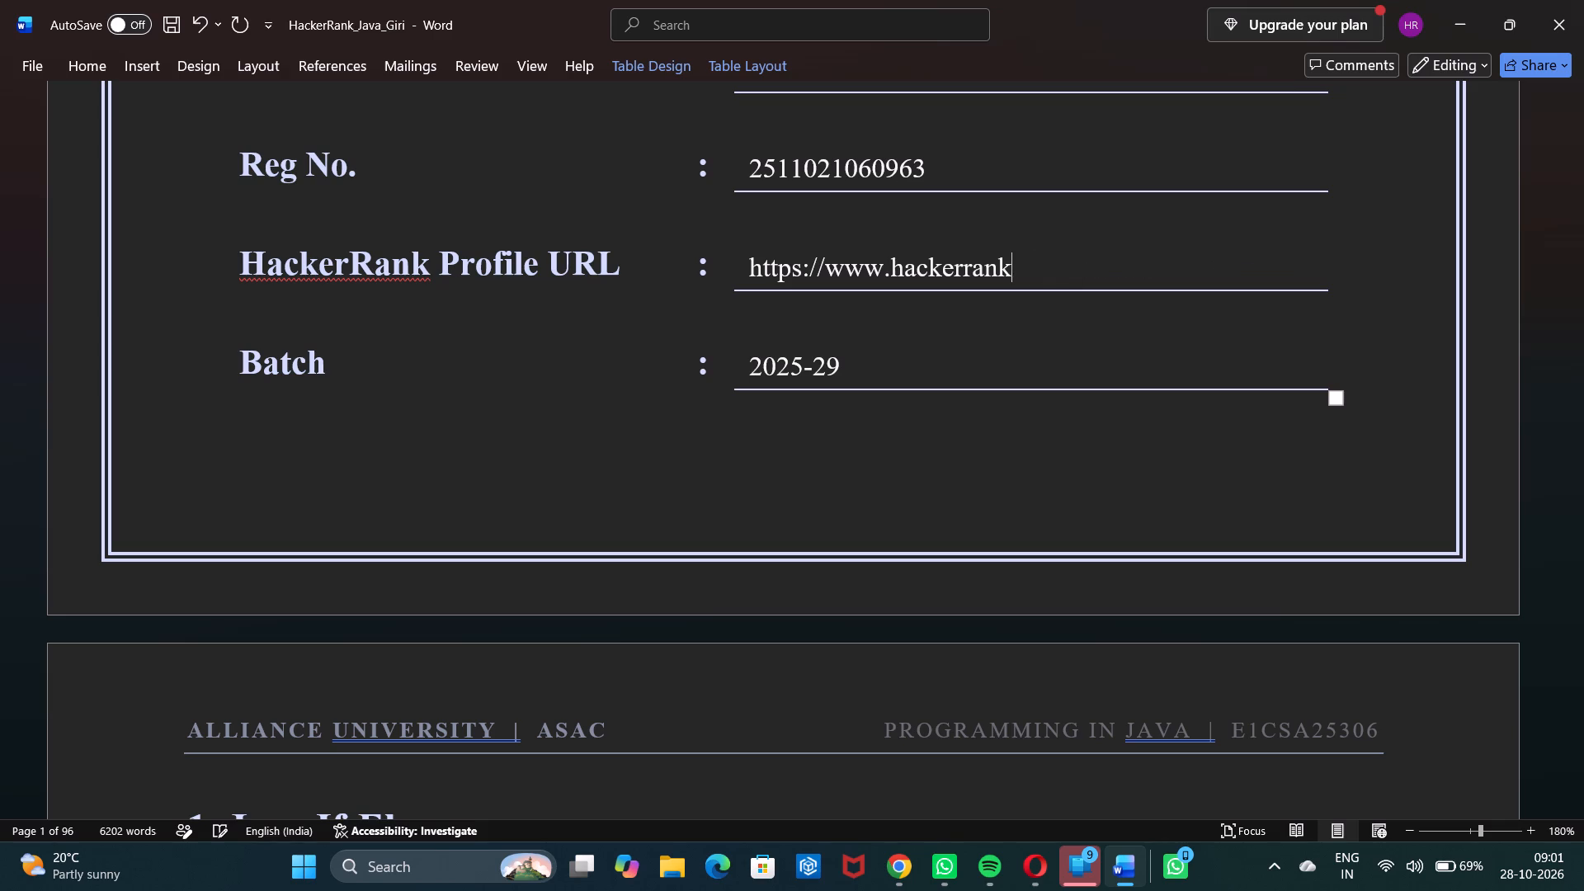
{"action": "key", "text": "BackSpace"}
{"action": "key", "text": "BackSpace"}
{"action": "key", "text": "BackSpace"}
{"action": "key", "text": "BackSpace"}
{"action": "key", "text": "BackSpace"}
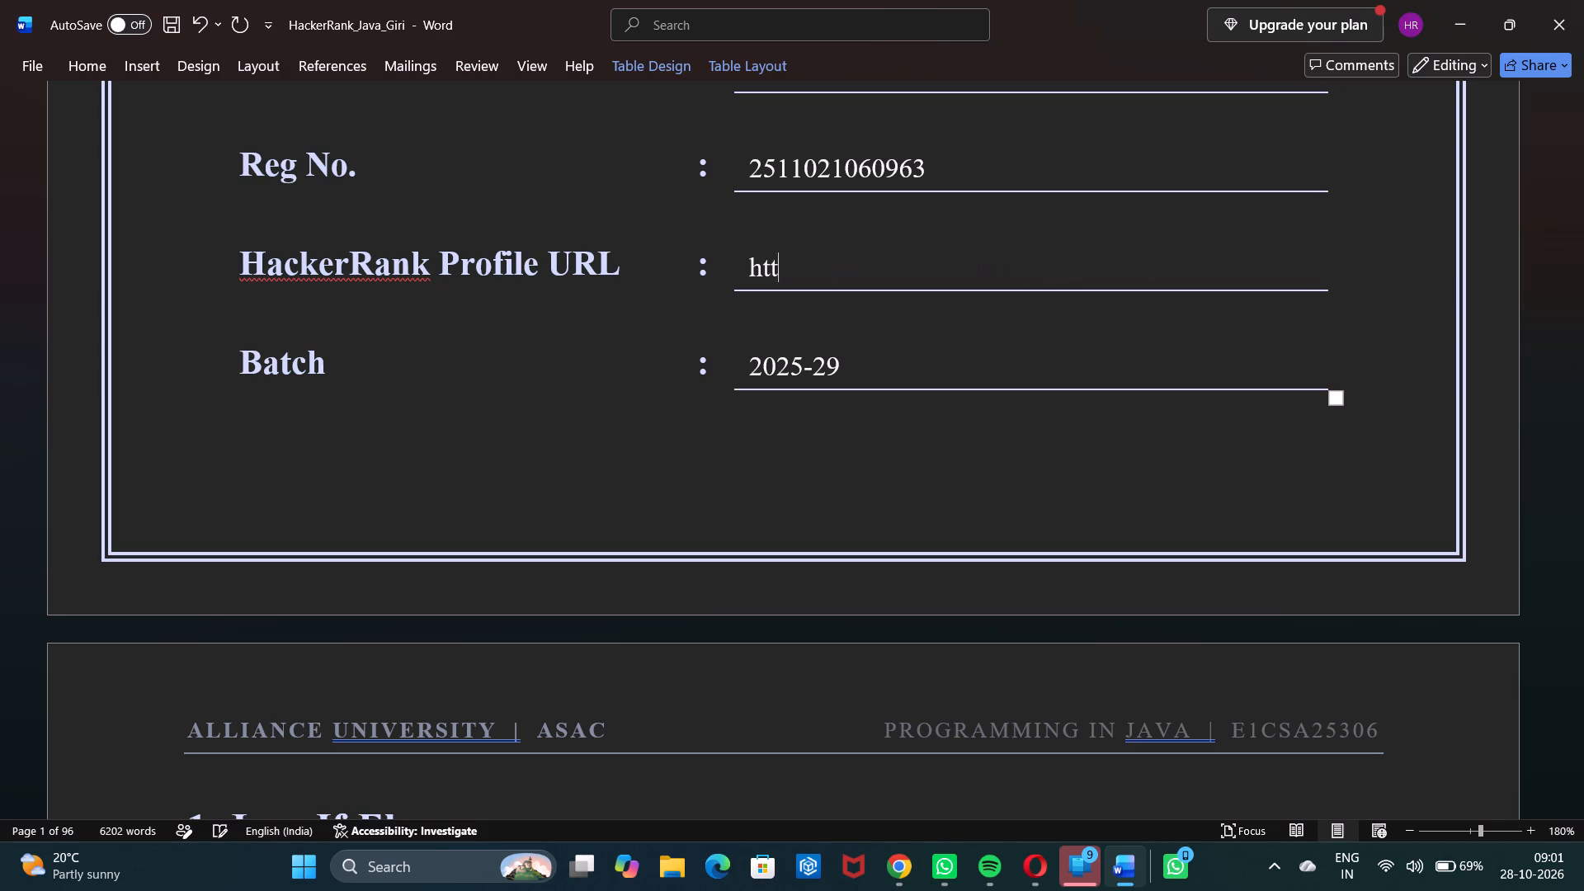
{"action": "key", "text": "BackSpace"}
{"action": "key", "text": "BackSpace"}
{"action": "key", "text": "BackSpace"}
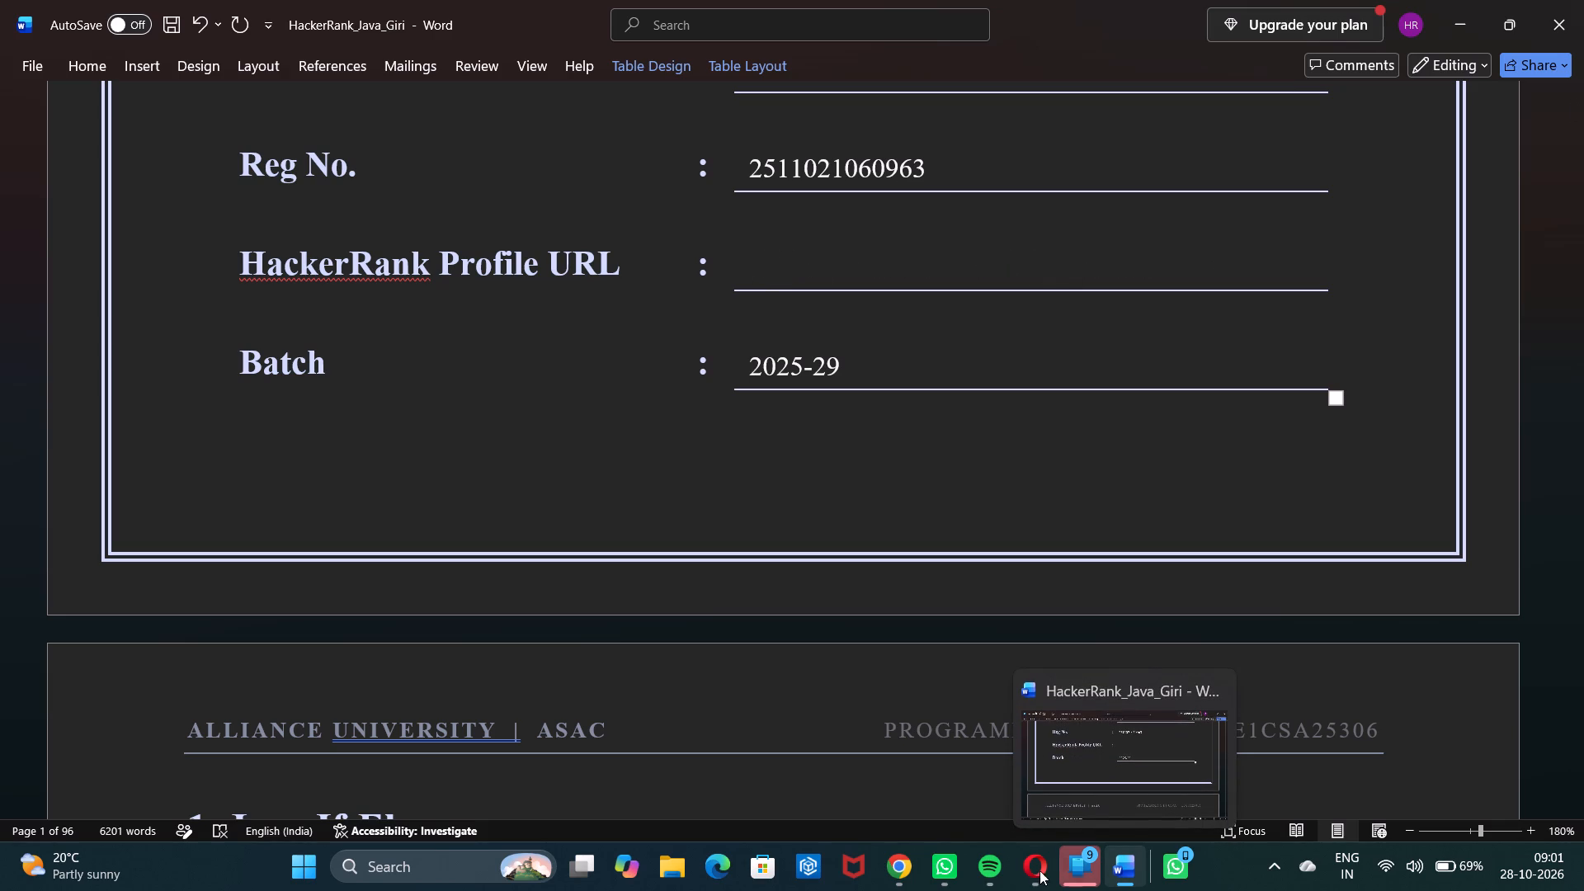
Copy the signed-in account's HackerRank profile address from Chrome and paste it into the Word cover page's HackerRank Profile URL row.
{"action": "left_click", "coordinate": [902, 865]}
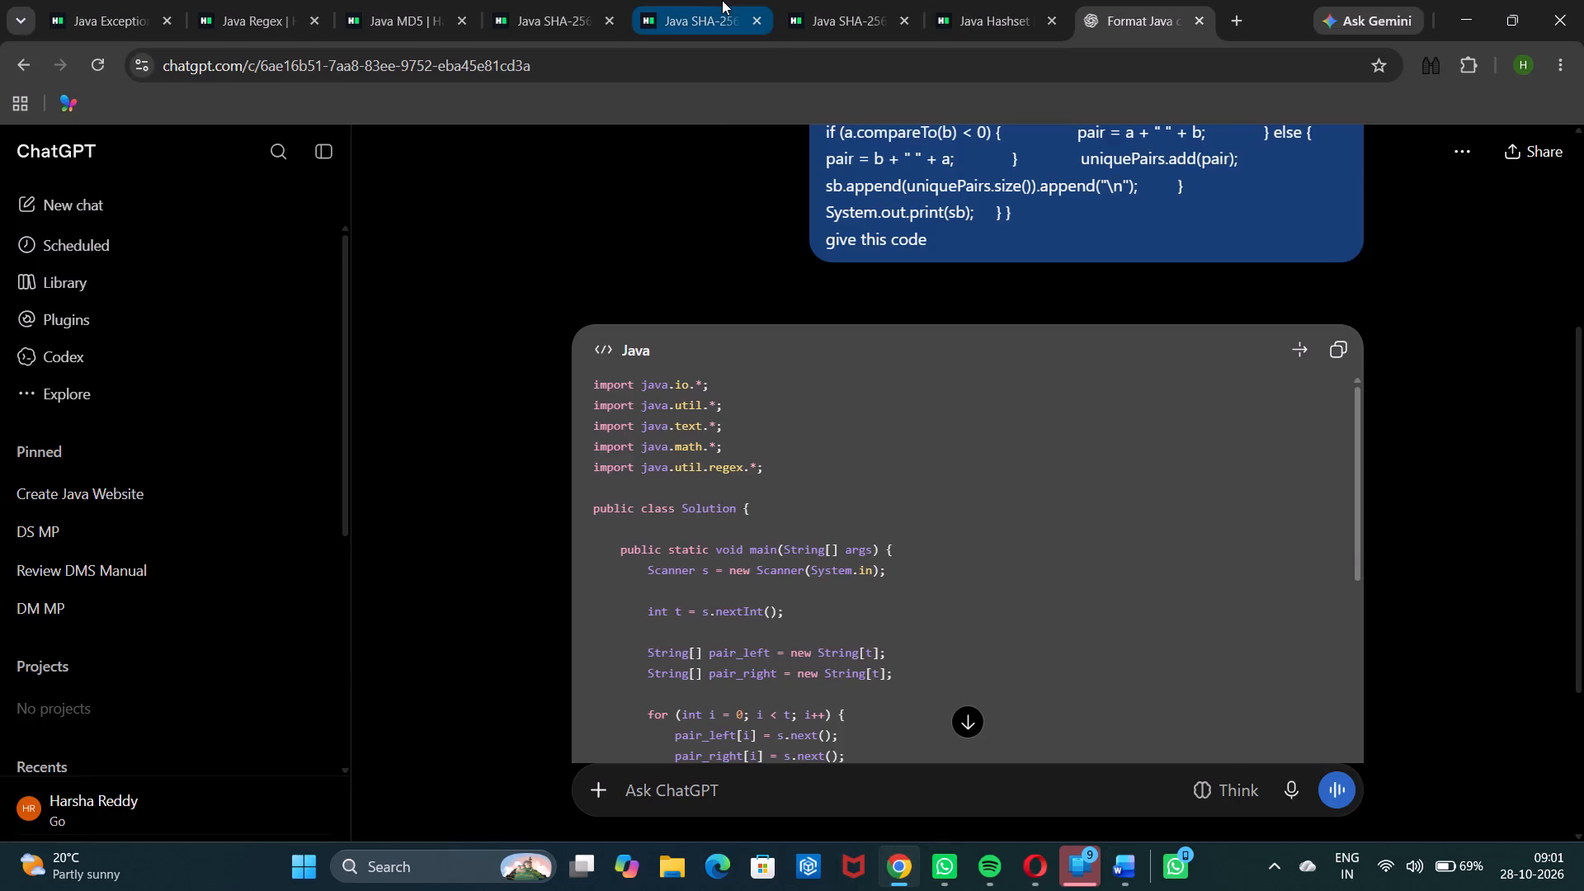
{"action": "left_click", "coordinate": [722, 0]}
{"action": "left_click", "coordinate": [1513, 155]}
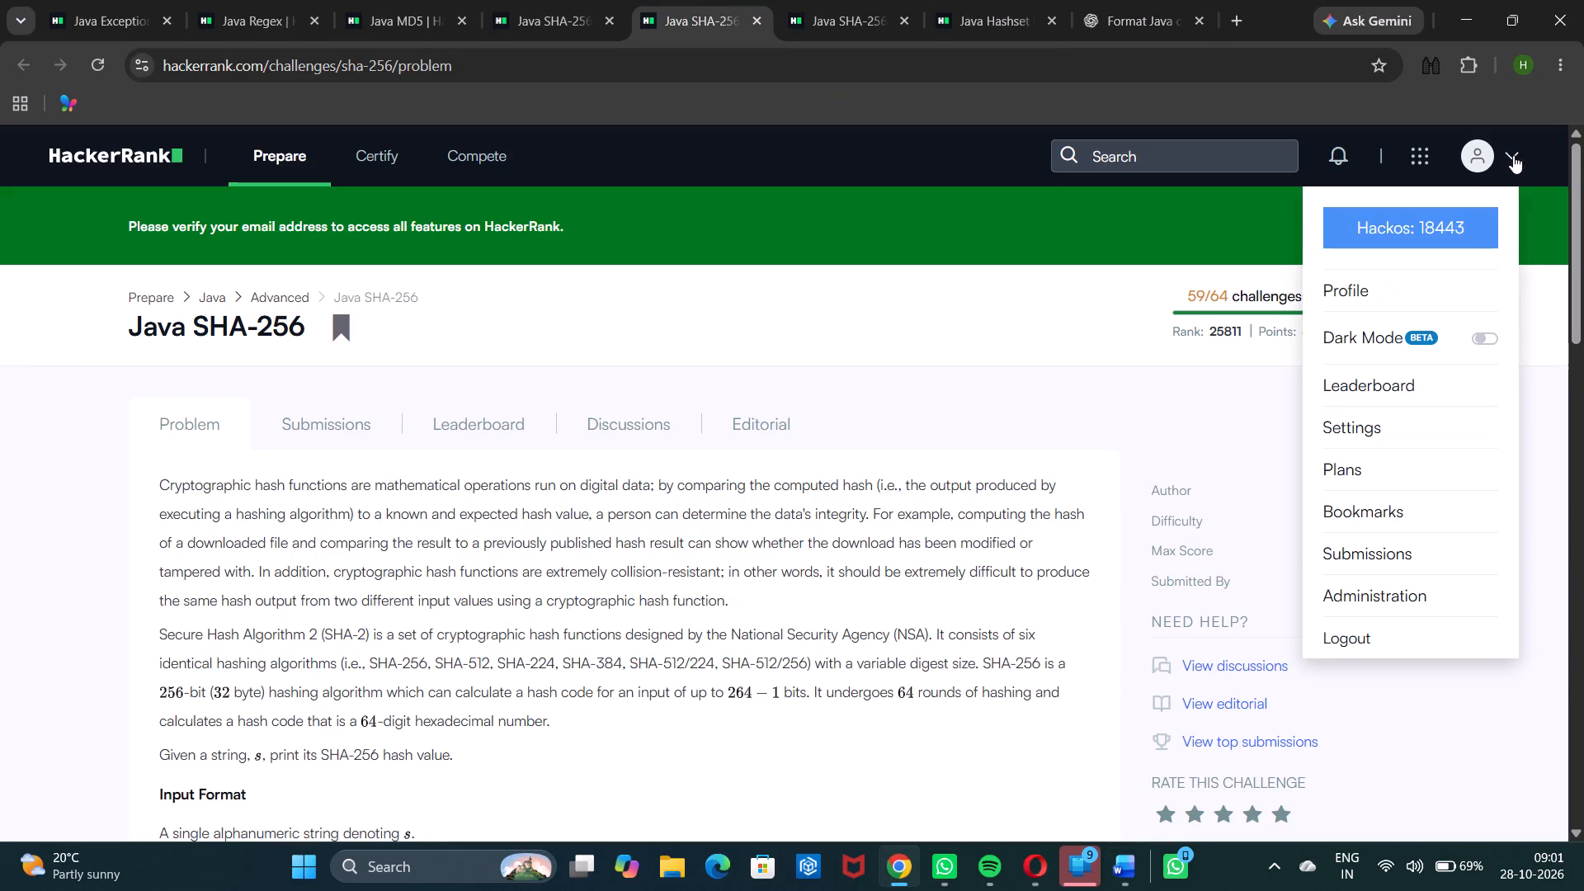
{"action": "left_click", "coordinate": [1393, 299]}
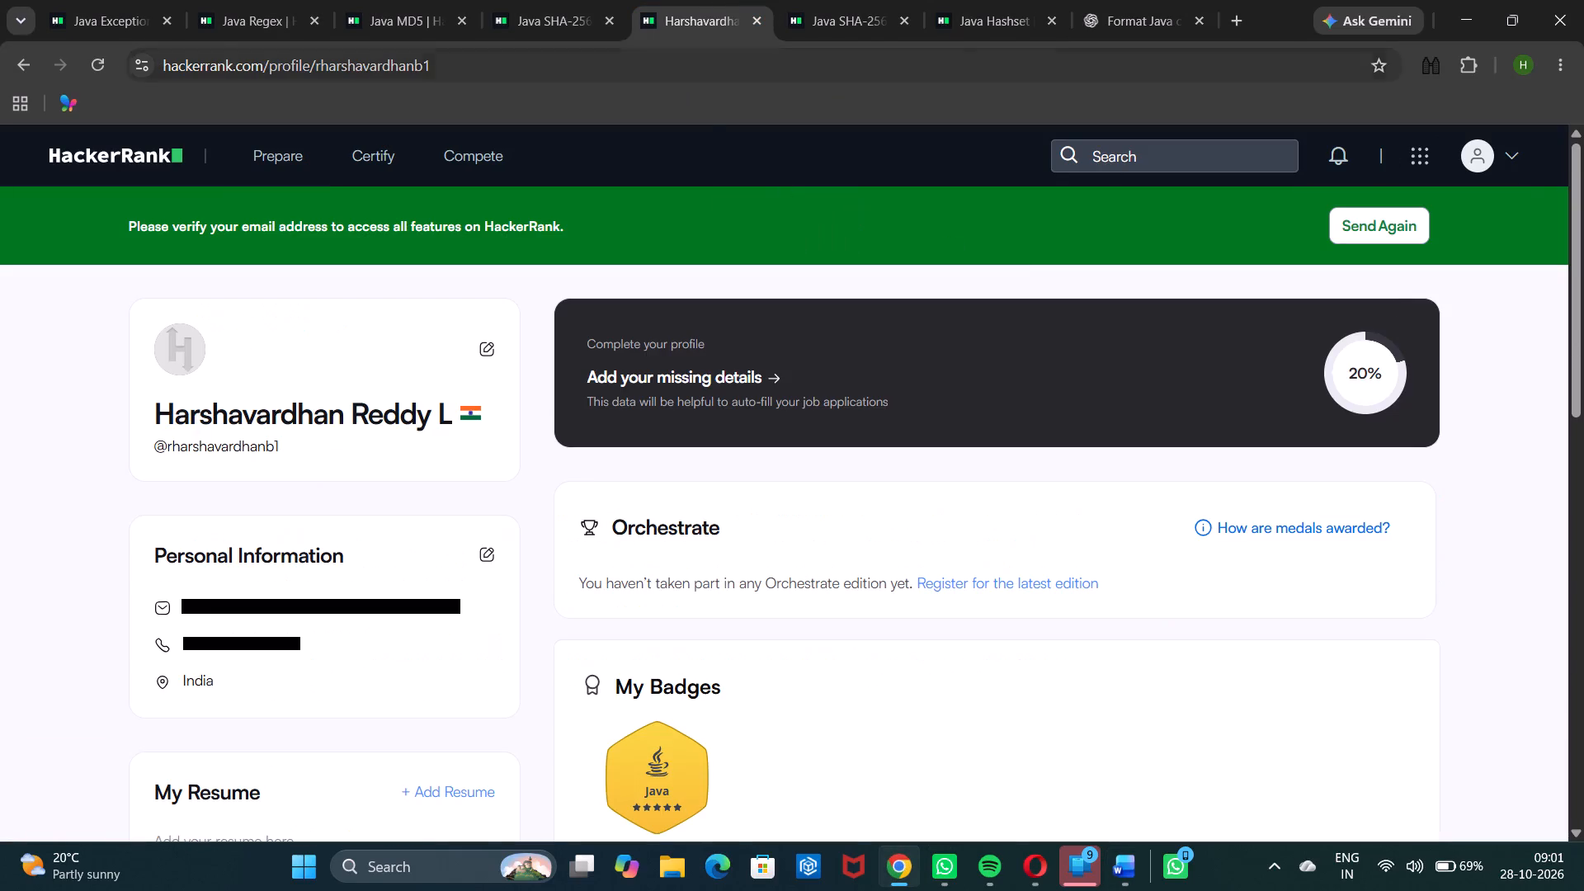
{"action": "left_click", "coordinate": [587, 59]}
{"action": "key", "text": "ctrl+c"}
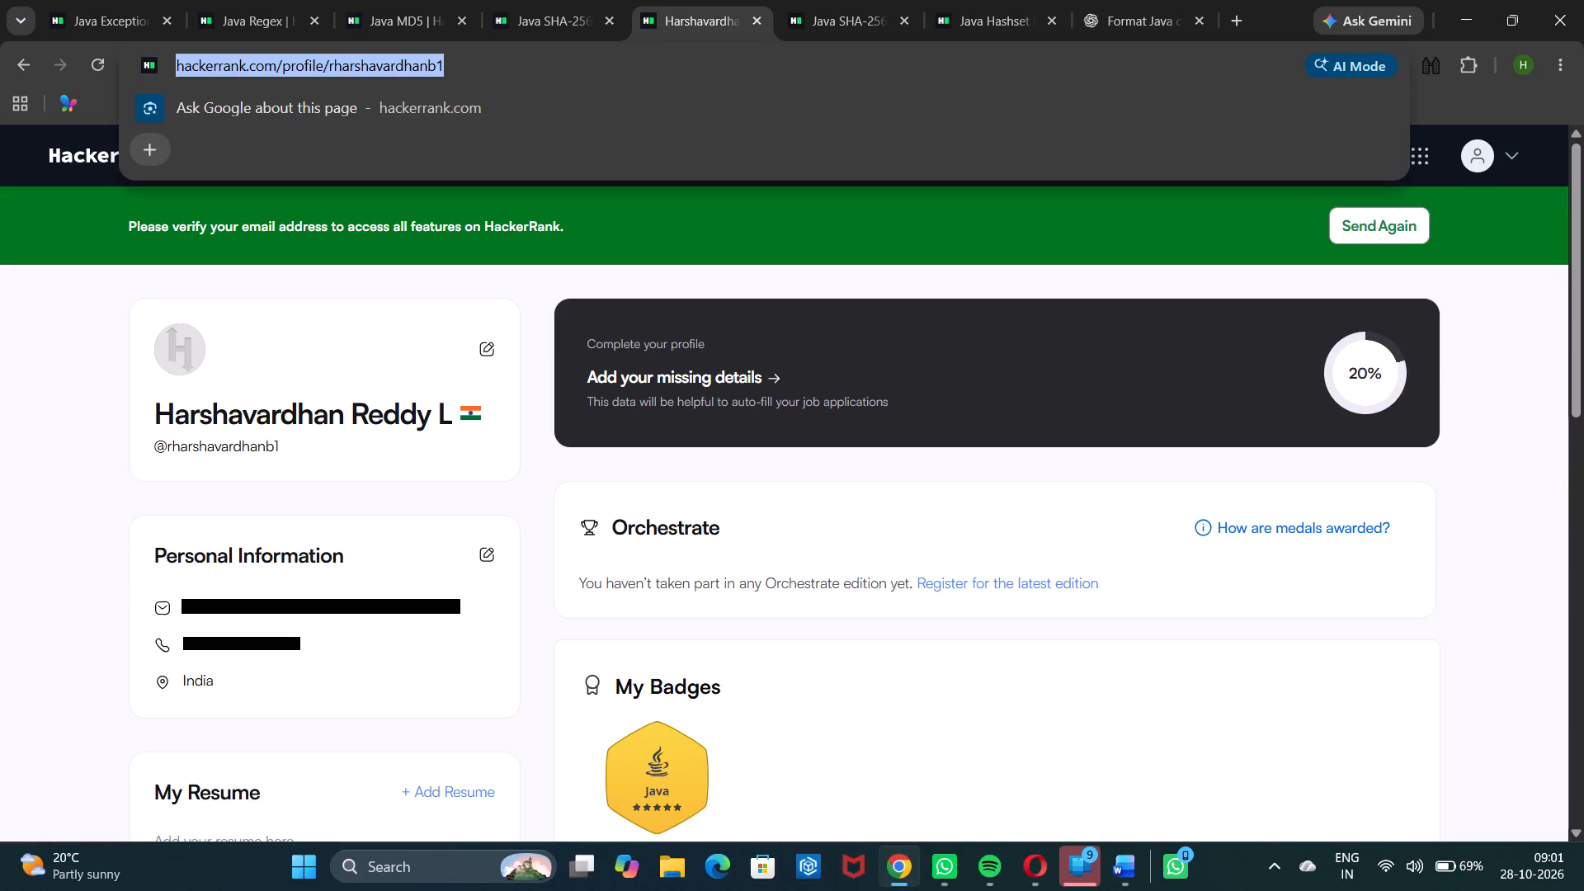
{"action": "key", "text": "ctrl+c"}
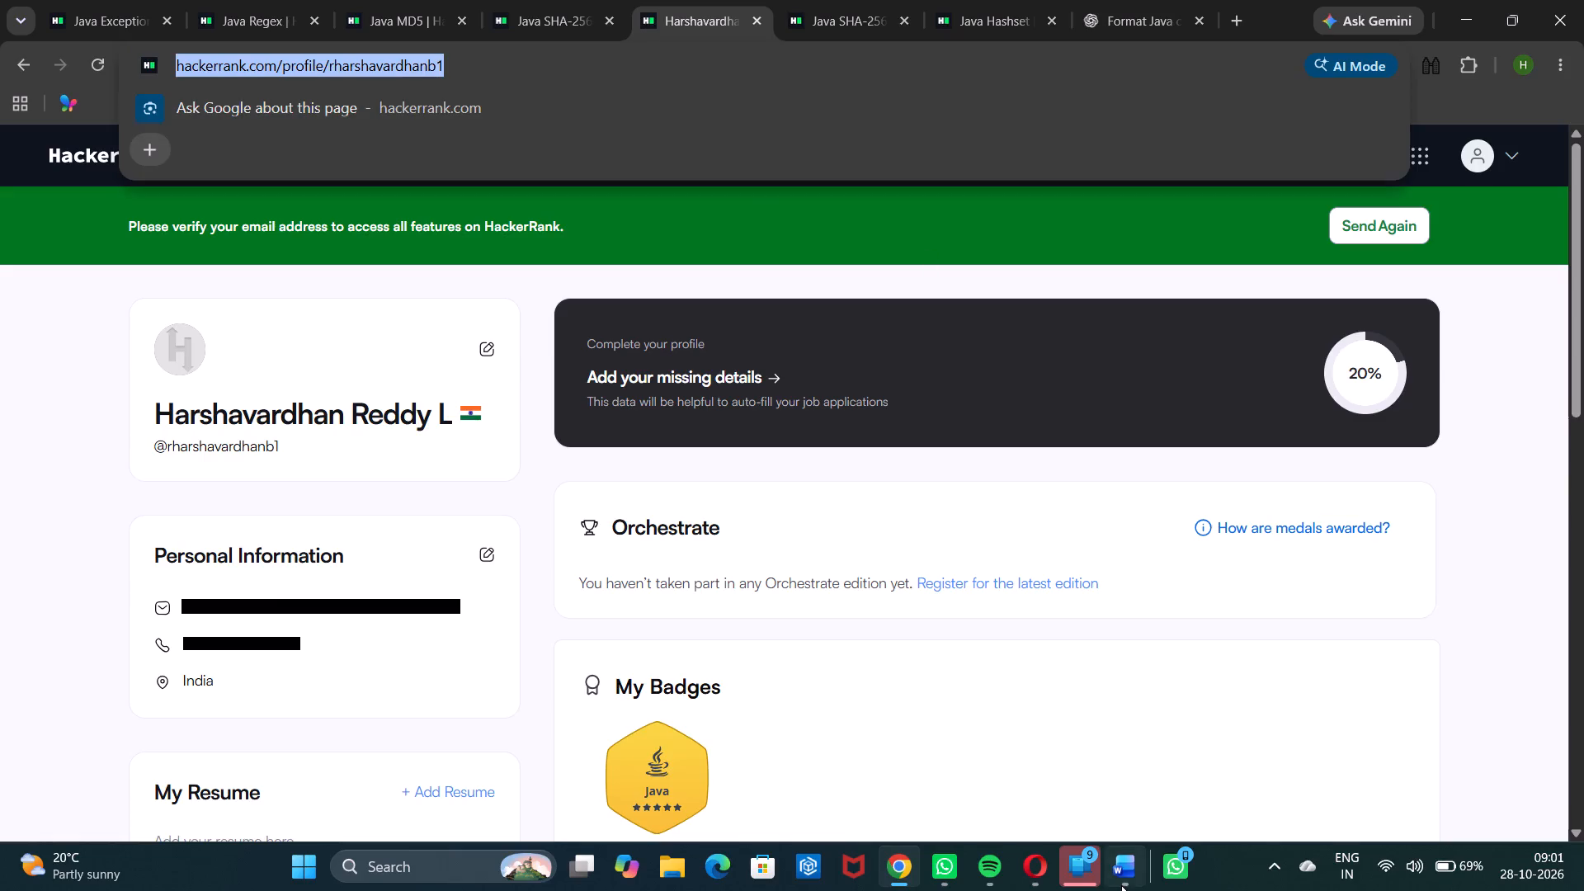
{"action": "left_click", "coordinate": [1121, 885]}
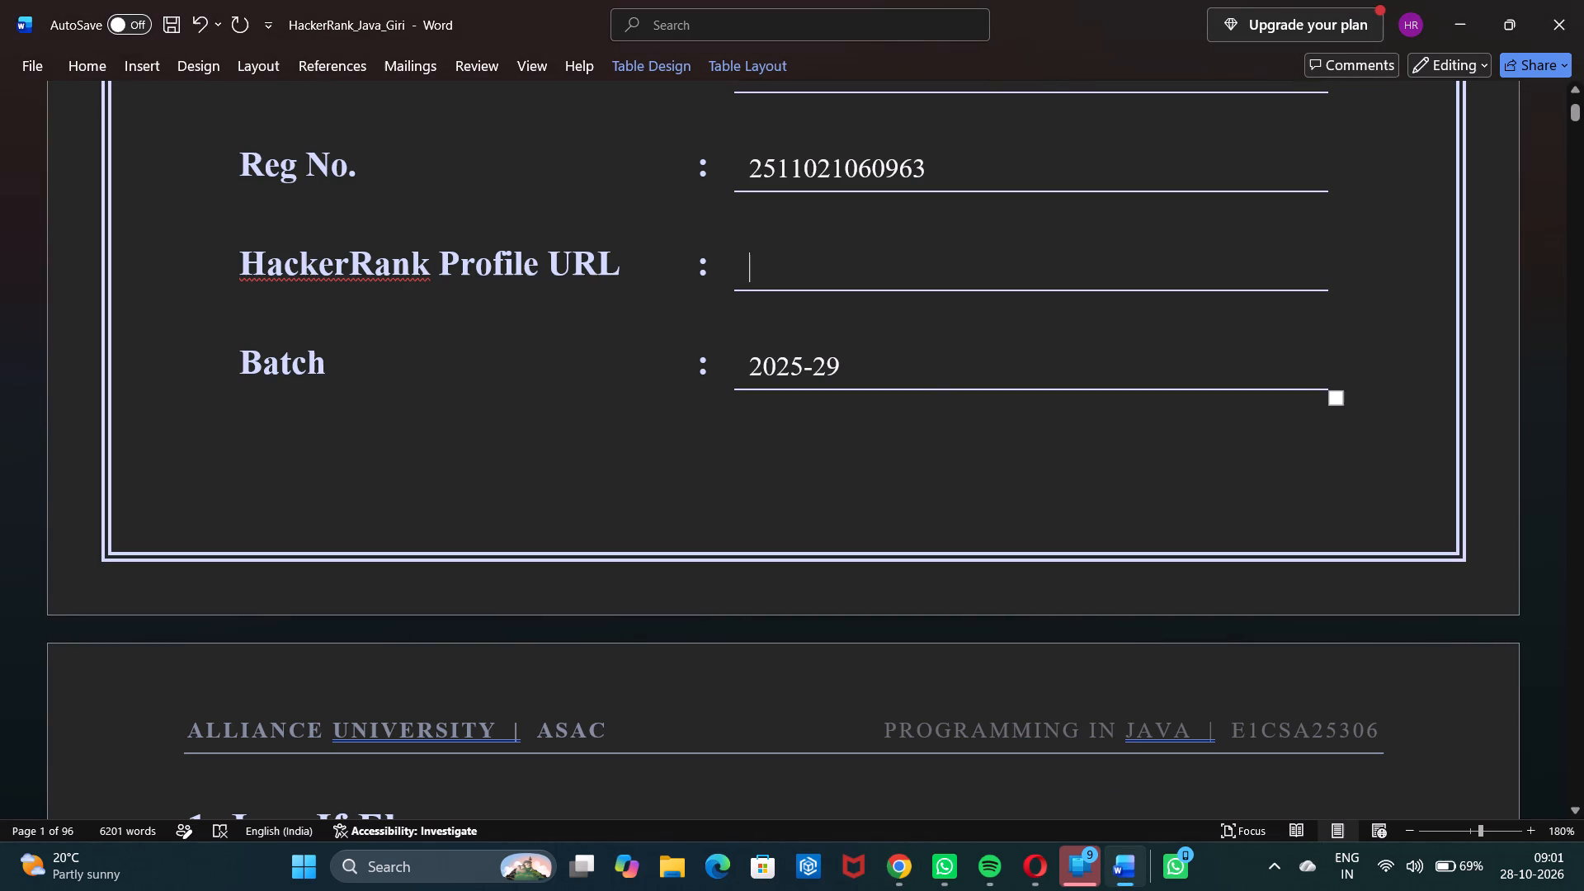
{"action": "key", "text": "ctrl+v"}
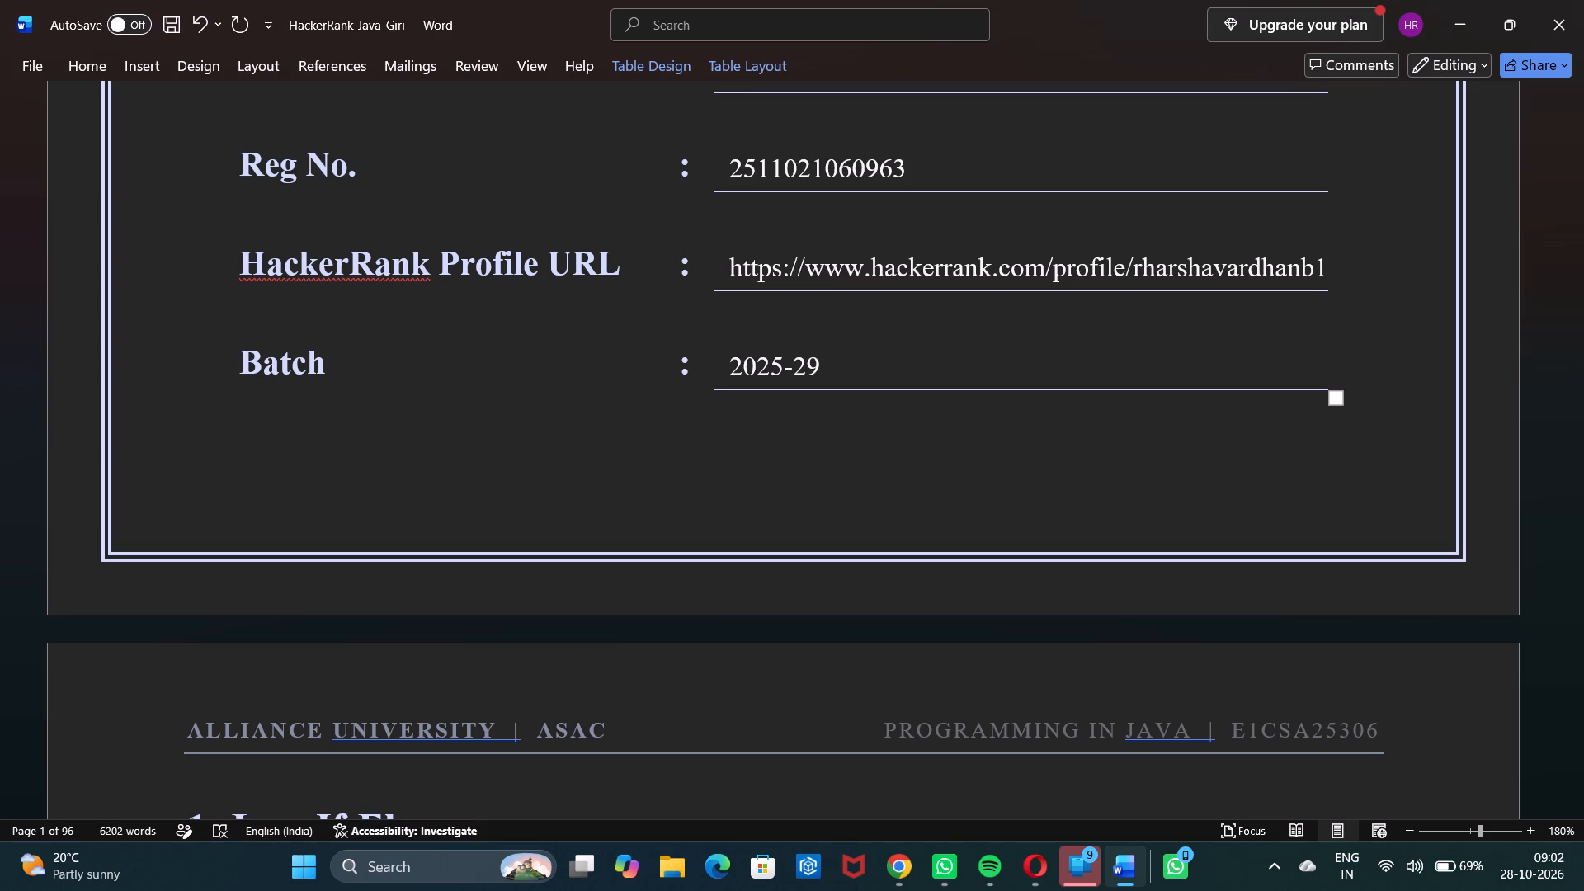
Turn the pasted address in the cover page's HackerRank Profile URL row into a clickable hyperlink.
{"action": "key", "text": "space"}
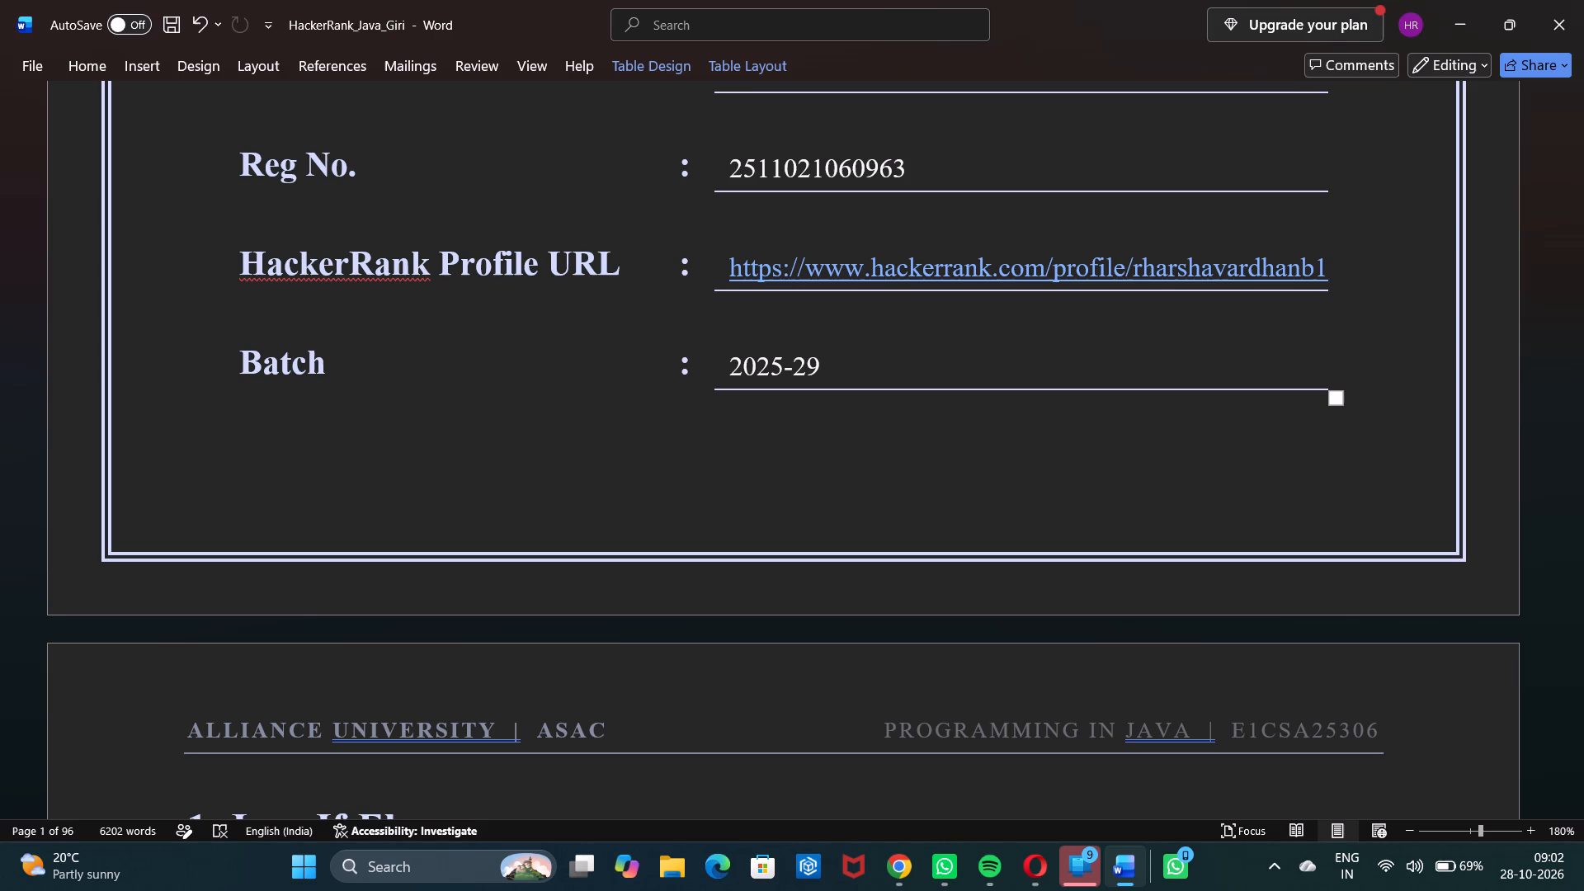
Review the cover page's submission details and the first question's Java code section.
{"action": "scroll", "coordinate": [937, 496], "scroll_direction": "right", "scroll_amount": 1}
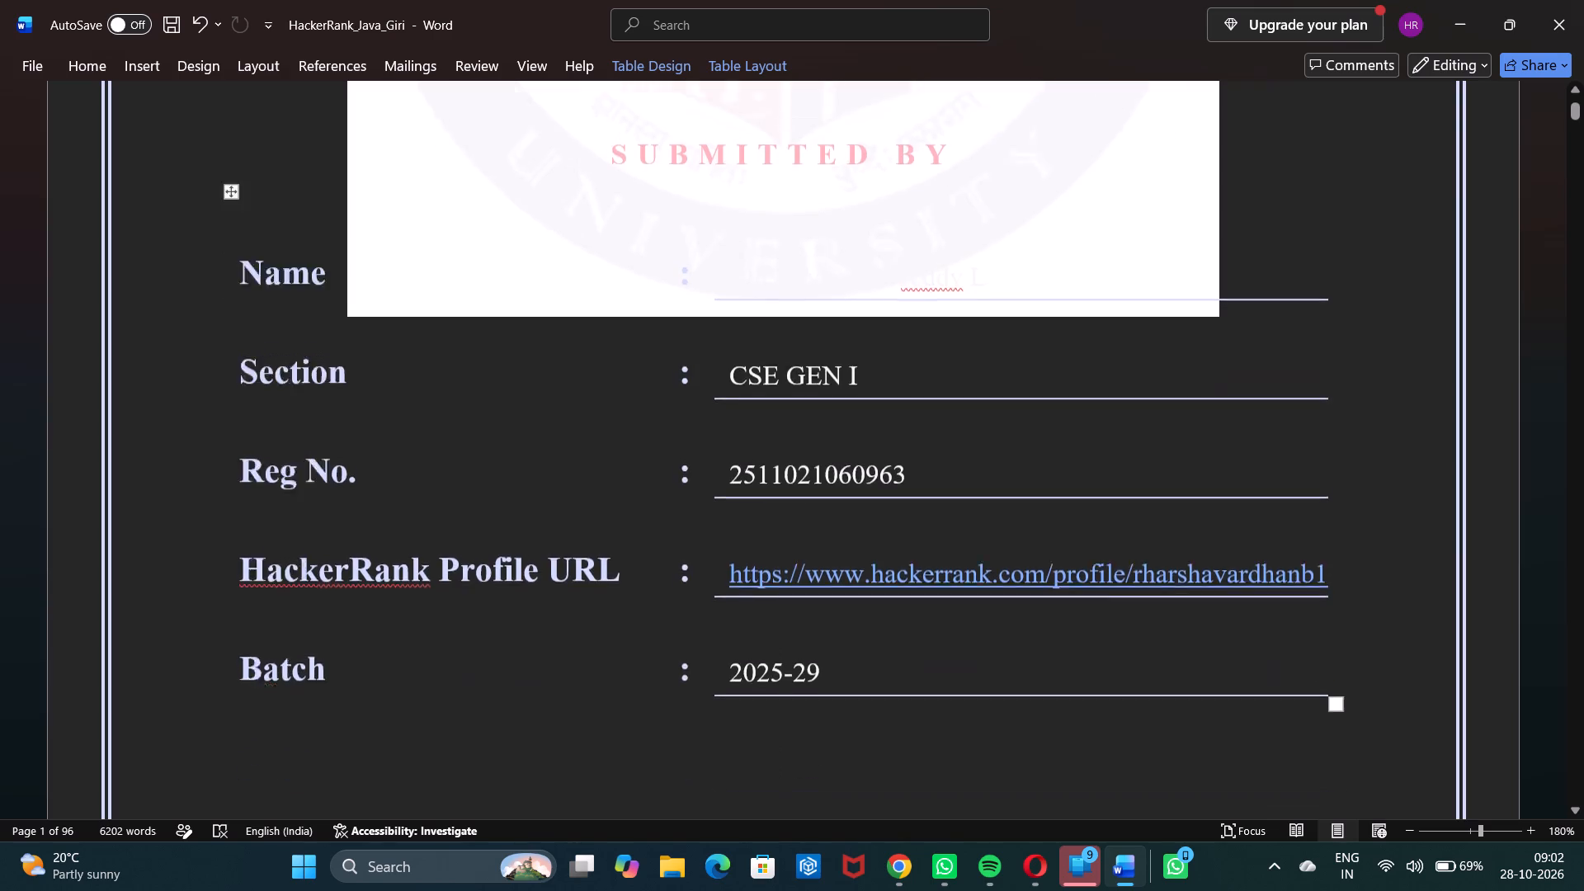
{"action": "scroll", "coordinate": [937, 496], "scroll_direction": "right", "scroll_amount": 1}
{"action": "scroll", "coordinate": [937, 496], "scroll_direction": "down", "scroll_amount": 1}
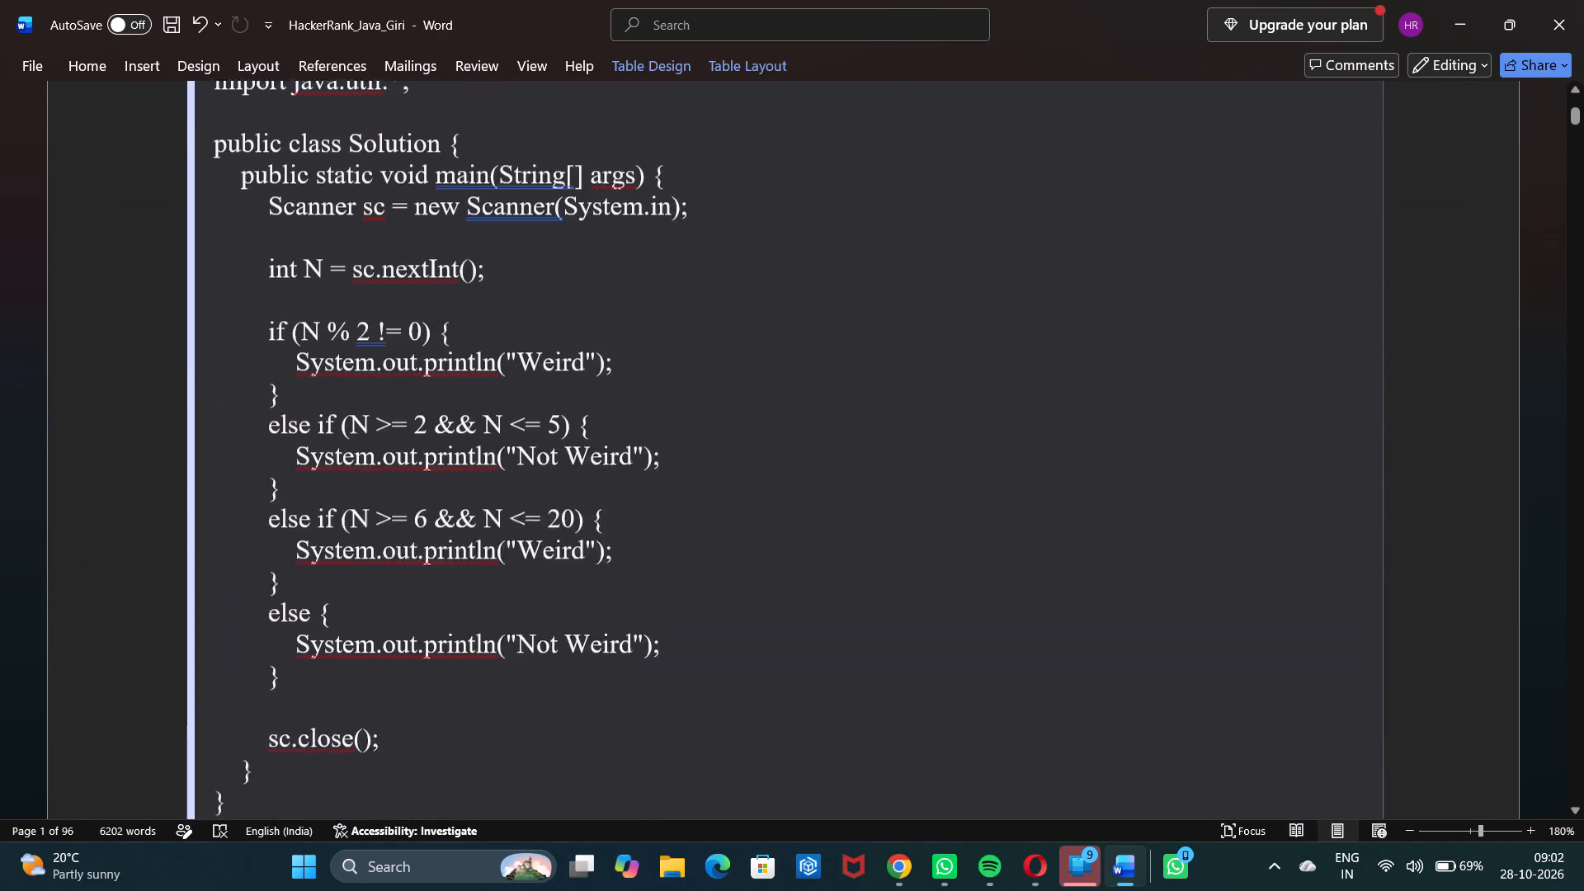
{"action": "scroll", "coordinate": [937, 496], "scroll_direction": "down", "scroll_amount": 1}
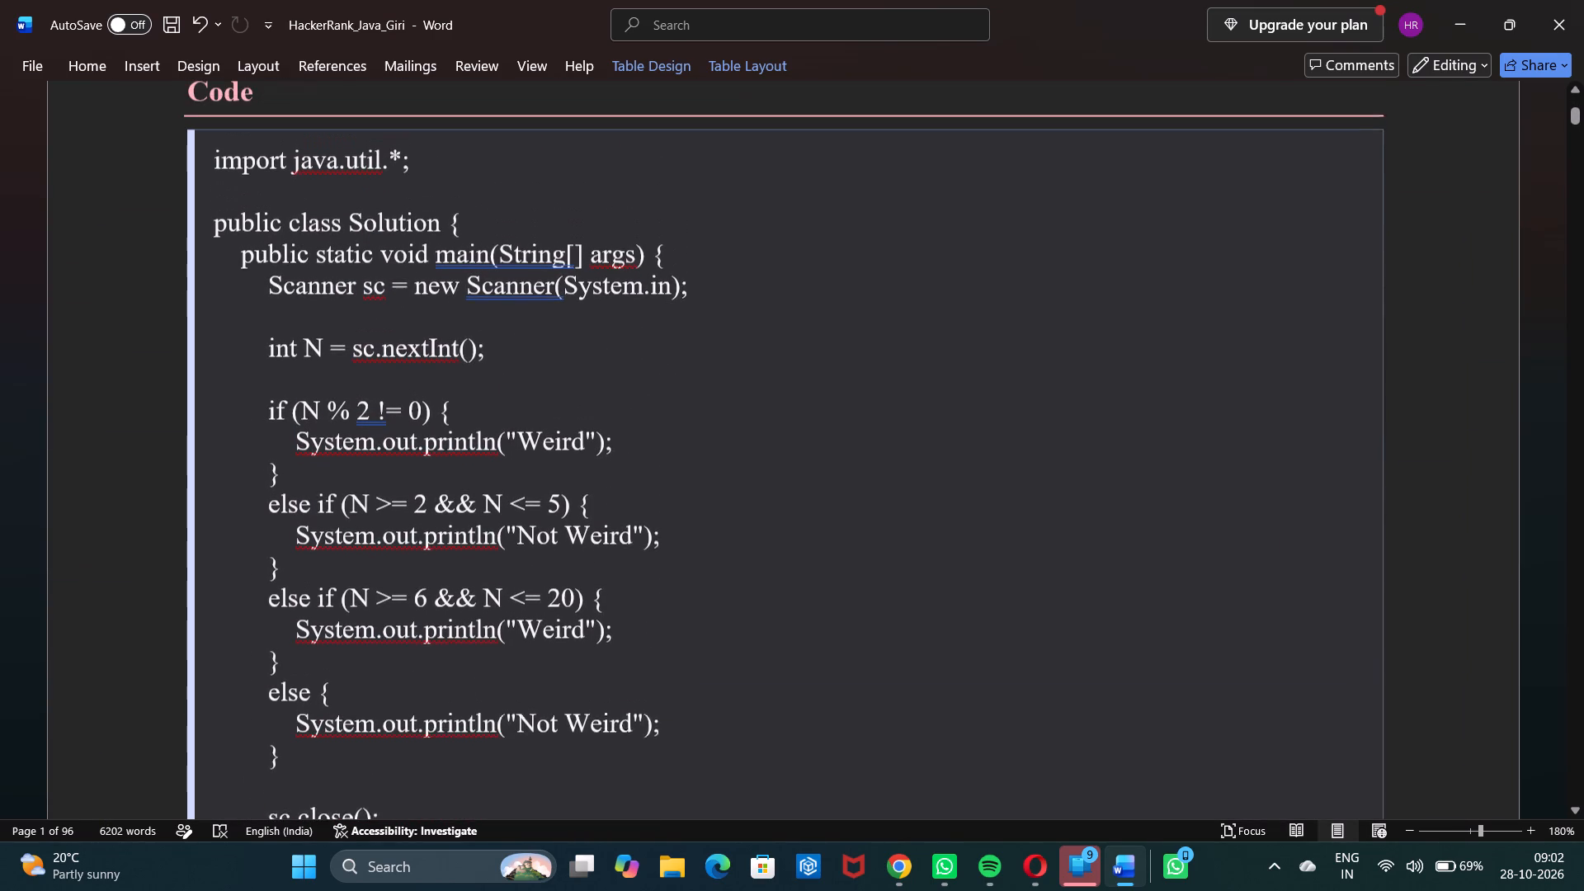
{"action": "scroll", "coordinate": [937, 496], "scroll_direction": "down", "scroll_amount": 1}
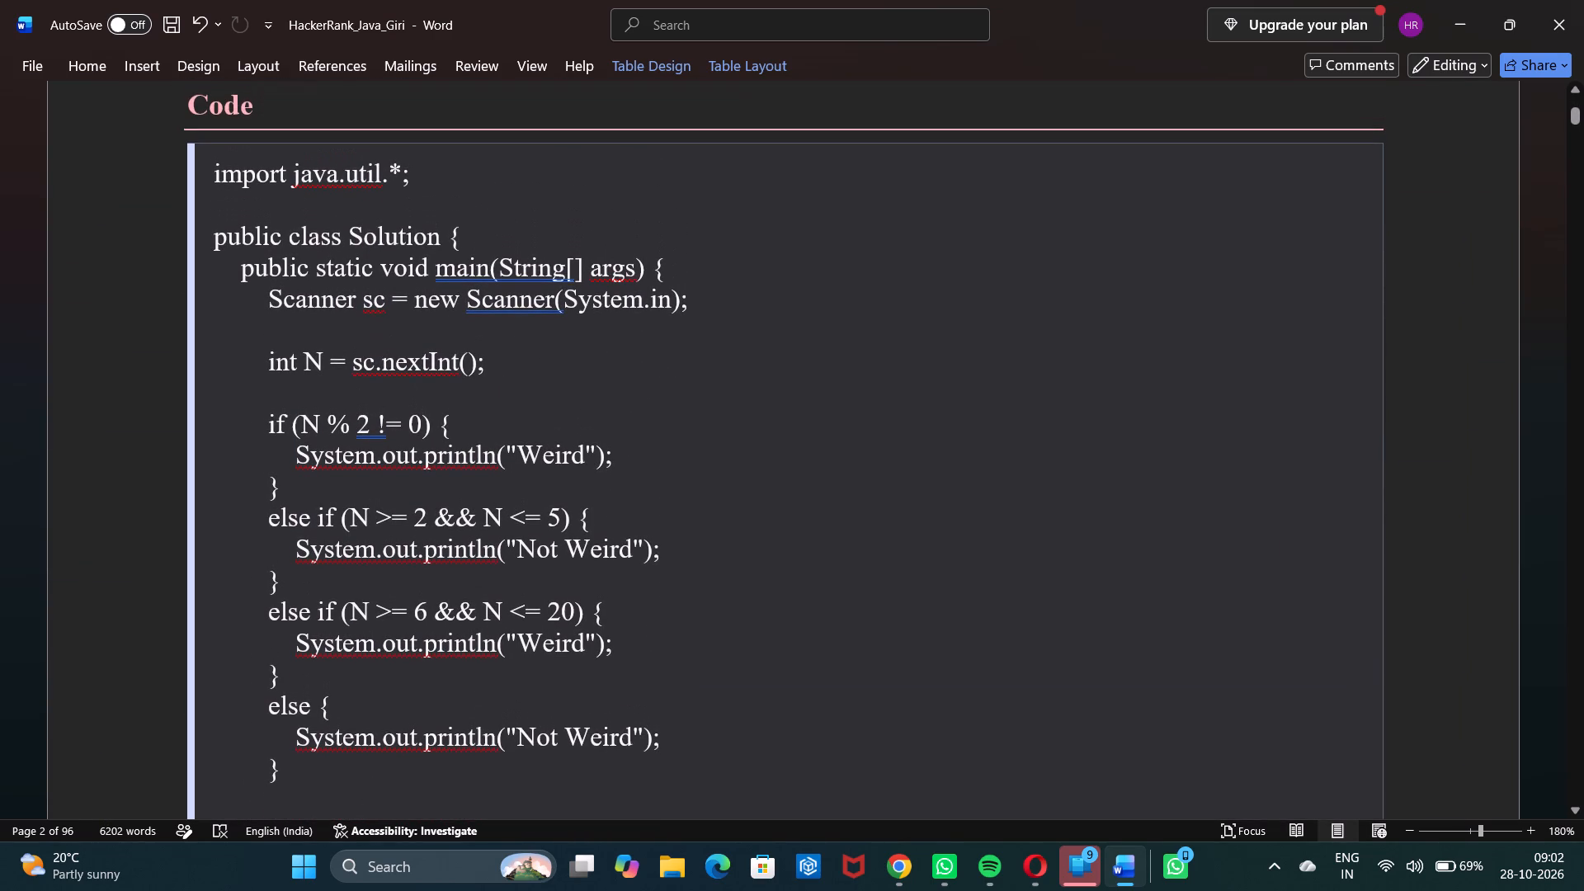
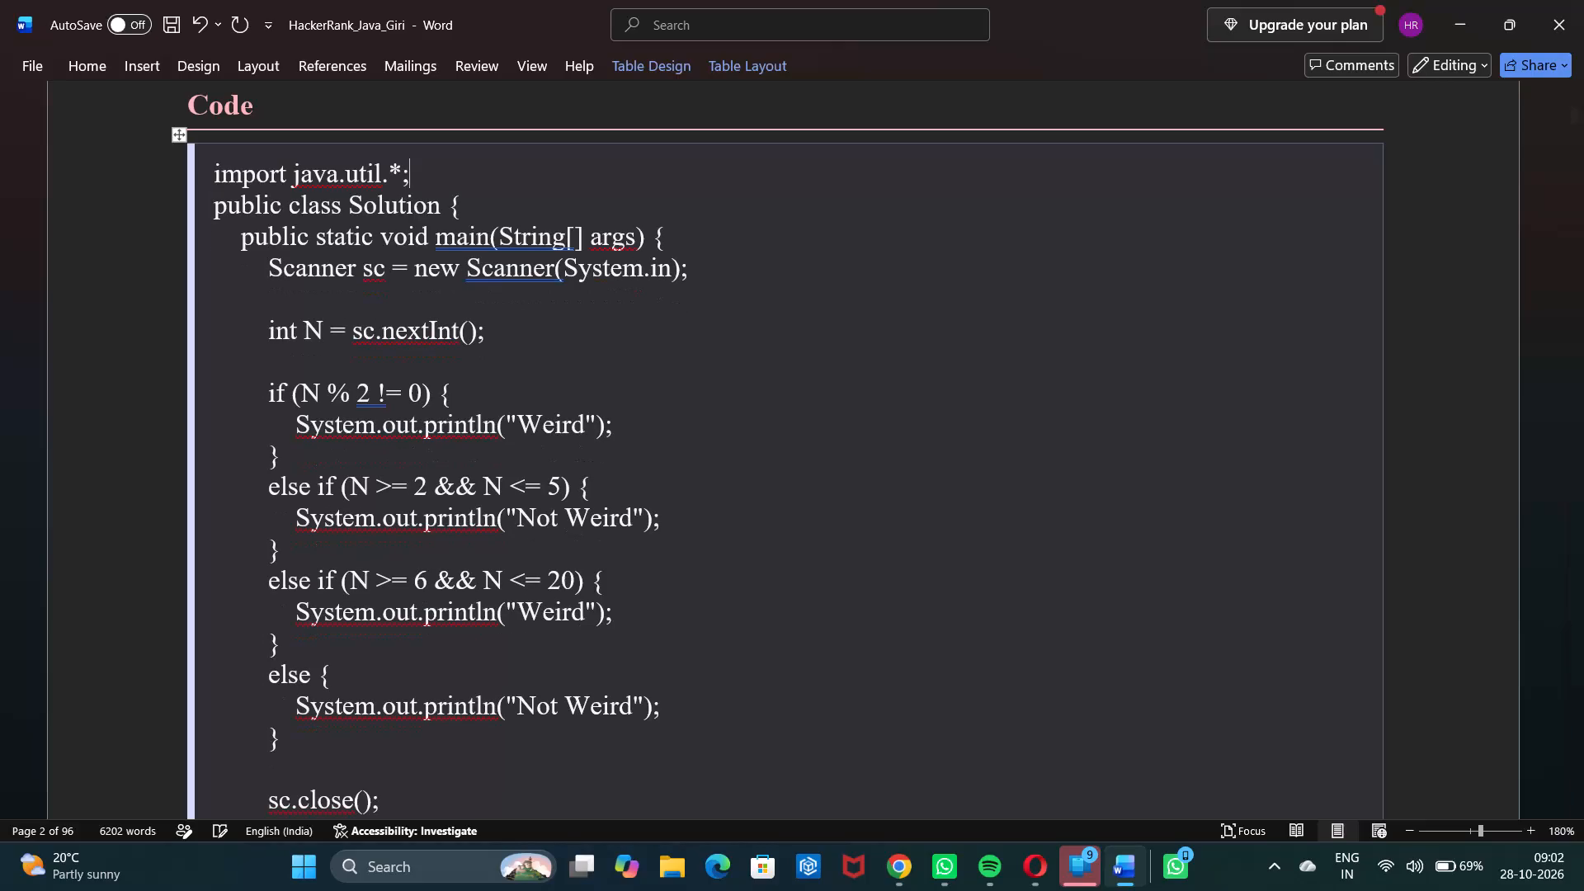
Remove the blank line between the Scanner declaration and int N = sc.nextInt(); in the page 2 code block.
{"action": "left_click", "coordinate": [348, 284]}
{"action": "key", "text": "BackSpace"}
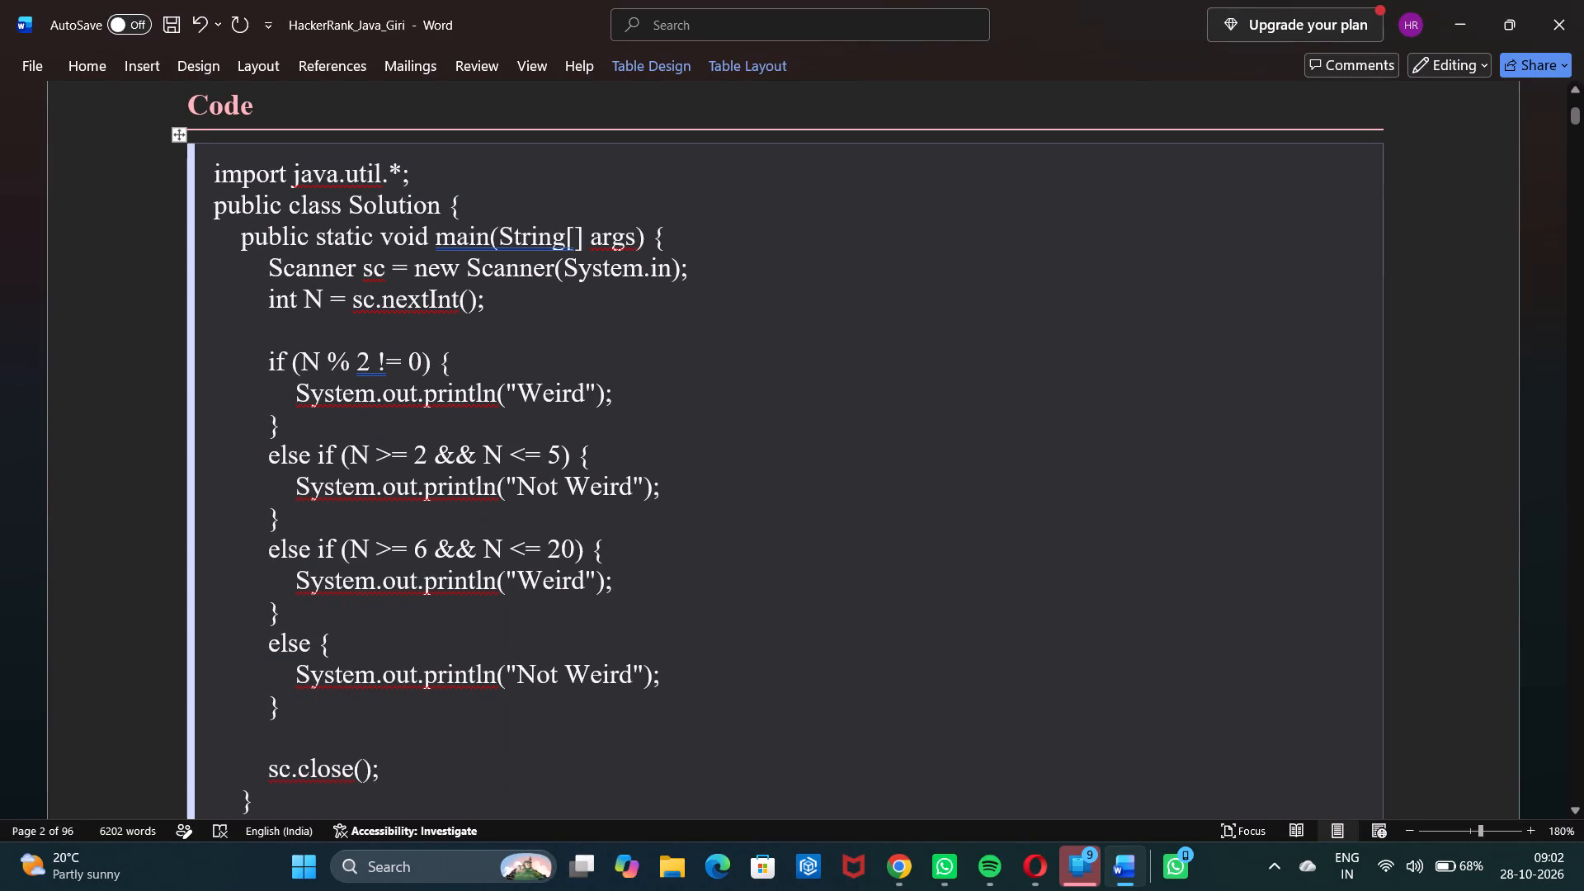
Select the page 2 Java code from the import java.util.*; line through sc.close();.
{"action": "left_click", "coordinate": [215, 165]}
{"action": "left_click_drag", "start_coordinate": [215, 165], "coordinate": [421, 769]}
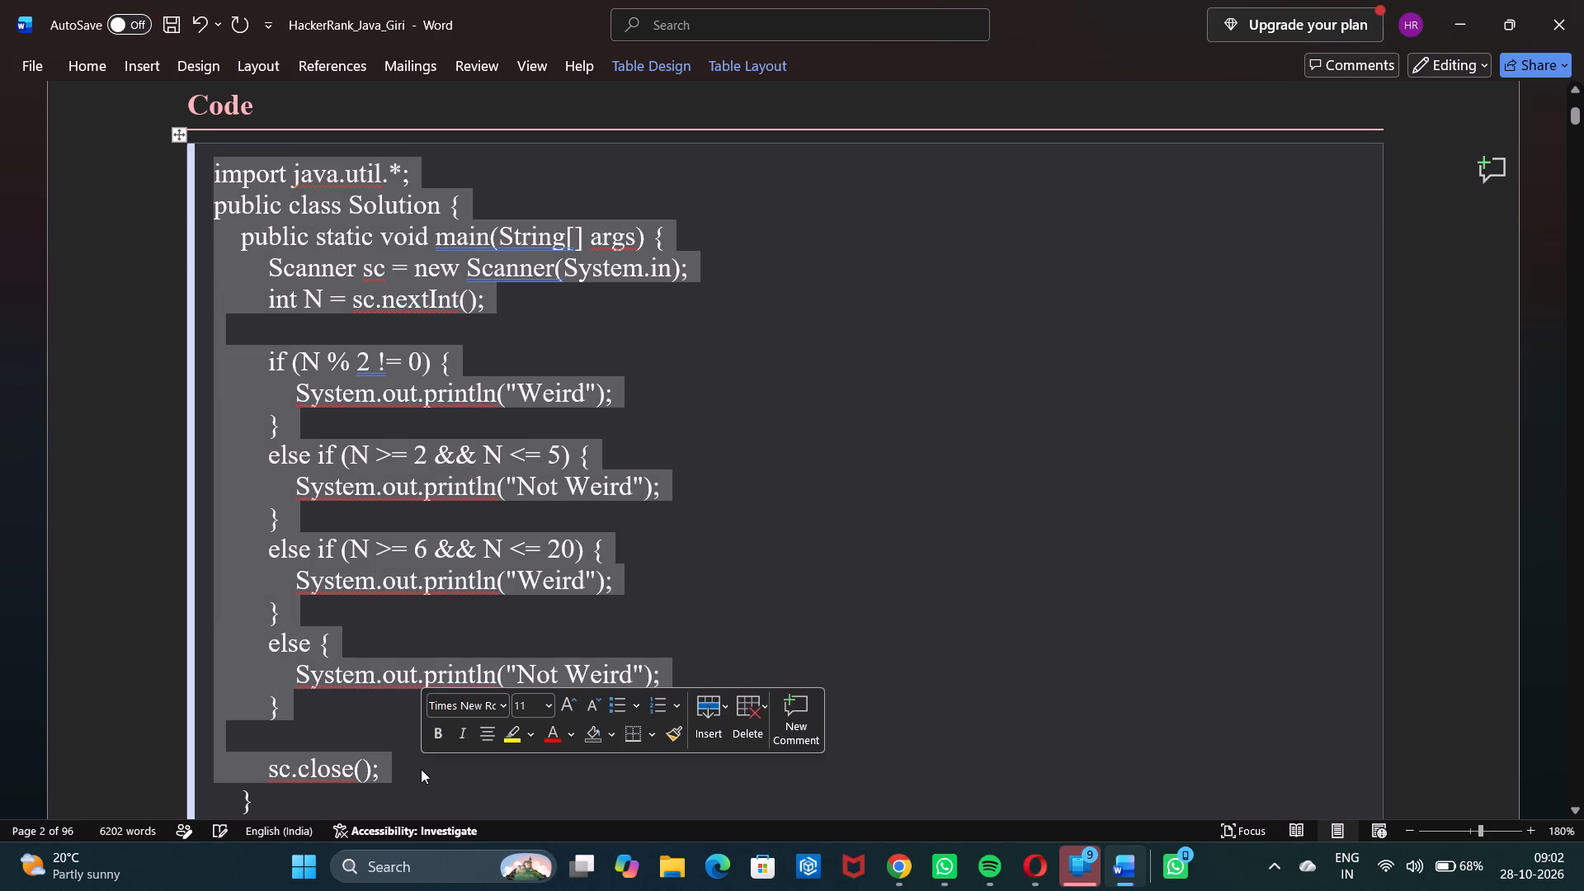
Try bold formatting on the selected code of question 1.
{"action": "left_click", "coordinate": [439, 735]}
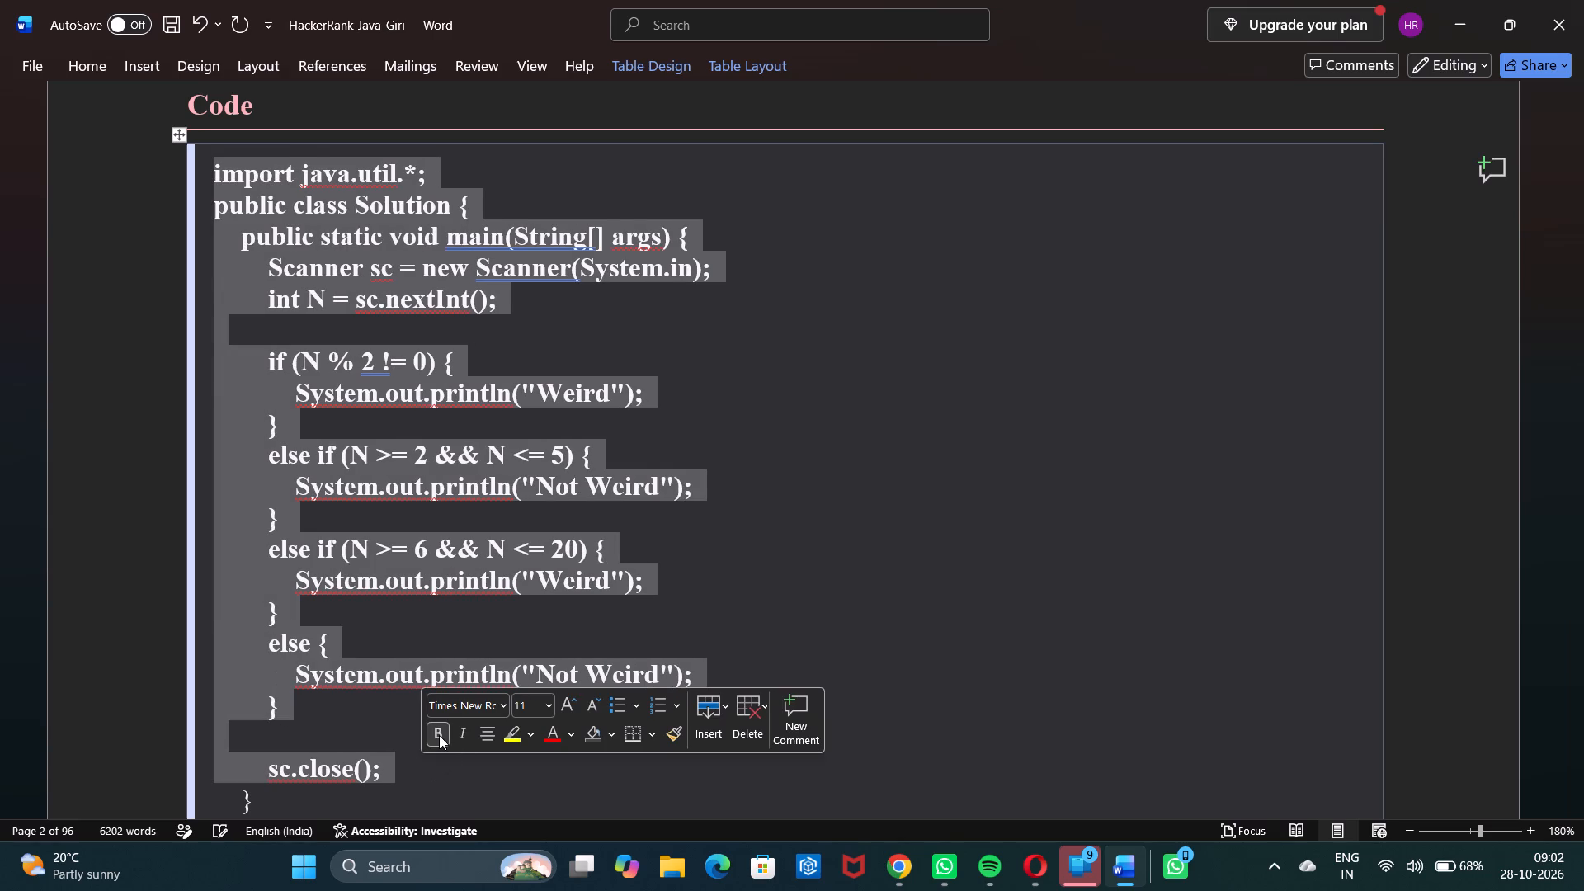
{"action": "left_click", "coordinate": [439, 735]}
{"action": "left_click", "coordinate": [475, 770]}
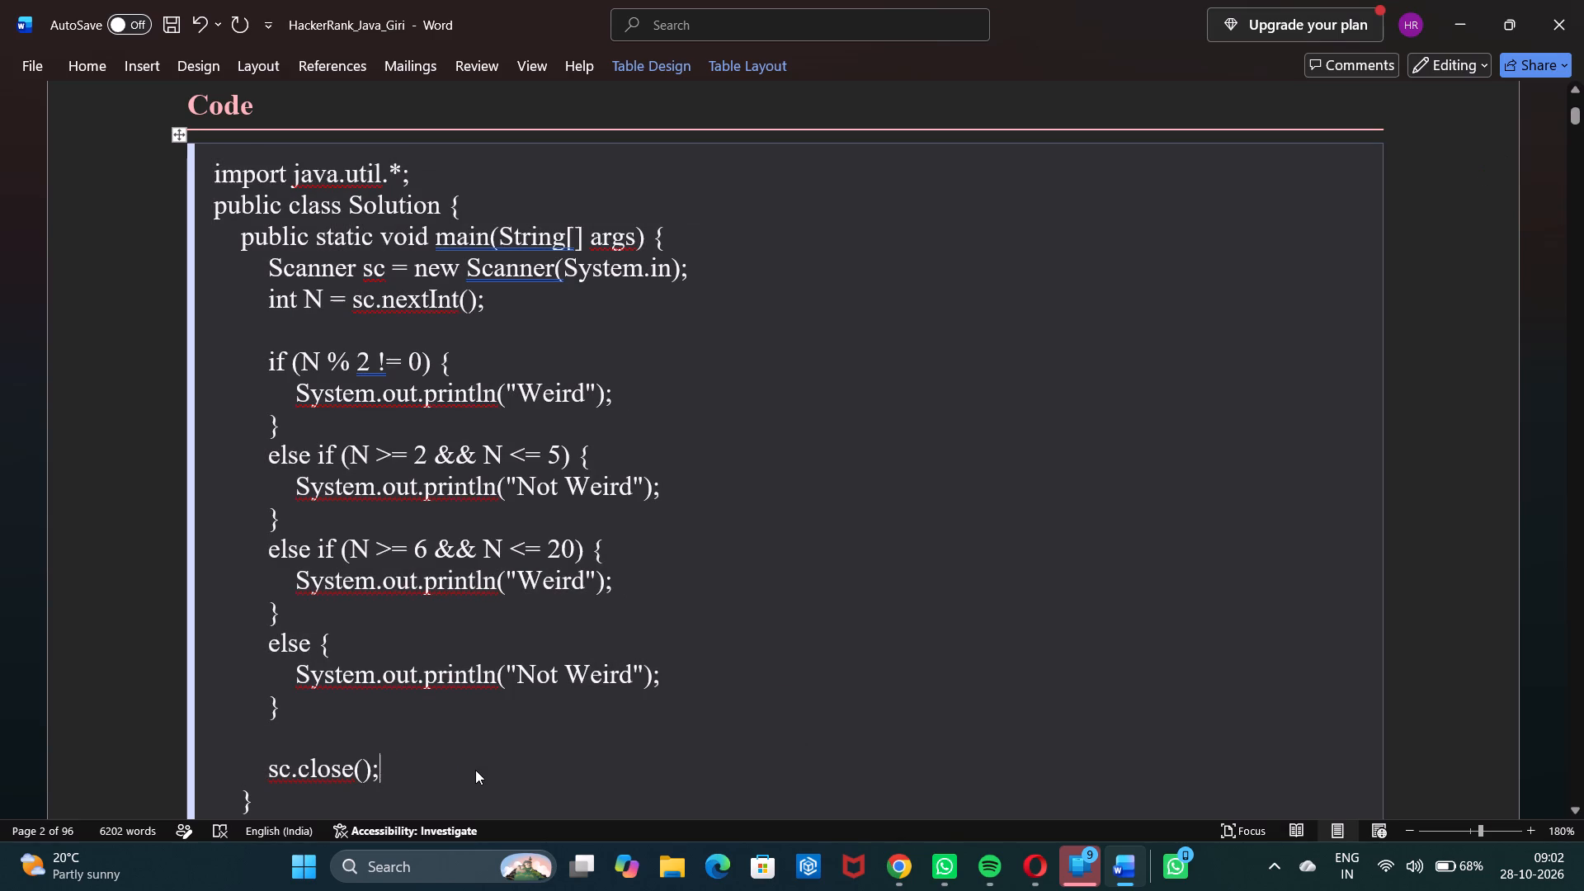
Delete the blank lines in question 1's code before the first if statement, before sc.close(), and after the final closing brace.
{"action": "left_click", "coordinate": [324, 333]}
{"action": "key", "text": "BackSpace"}
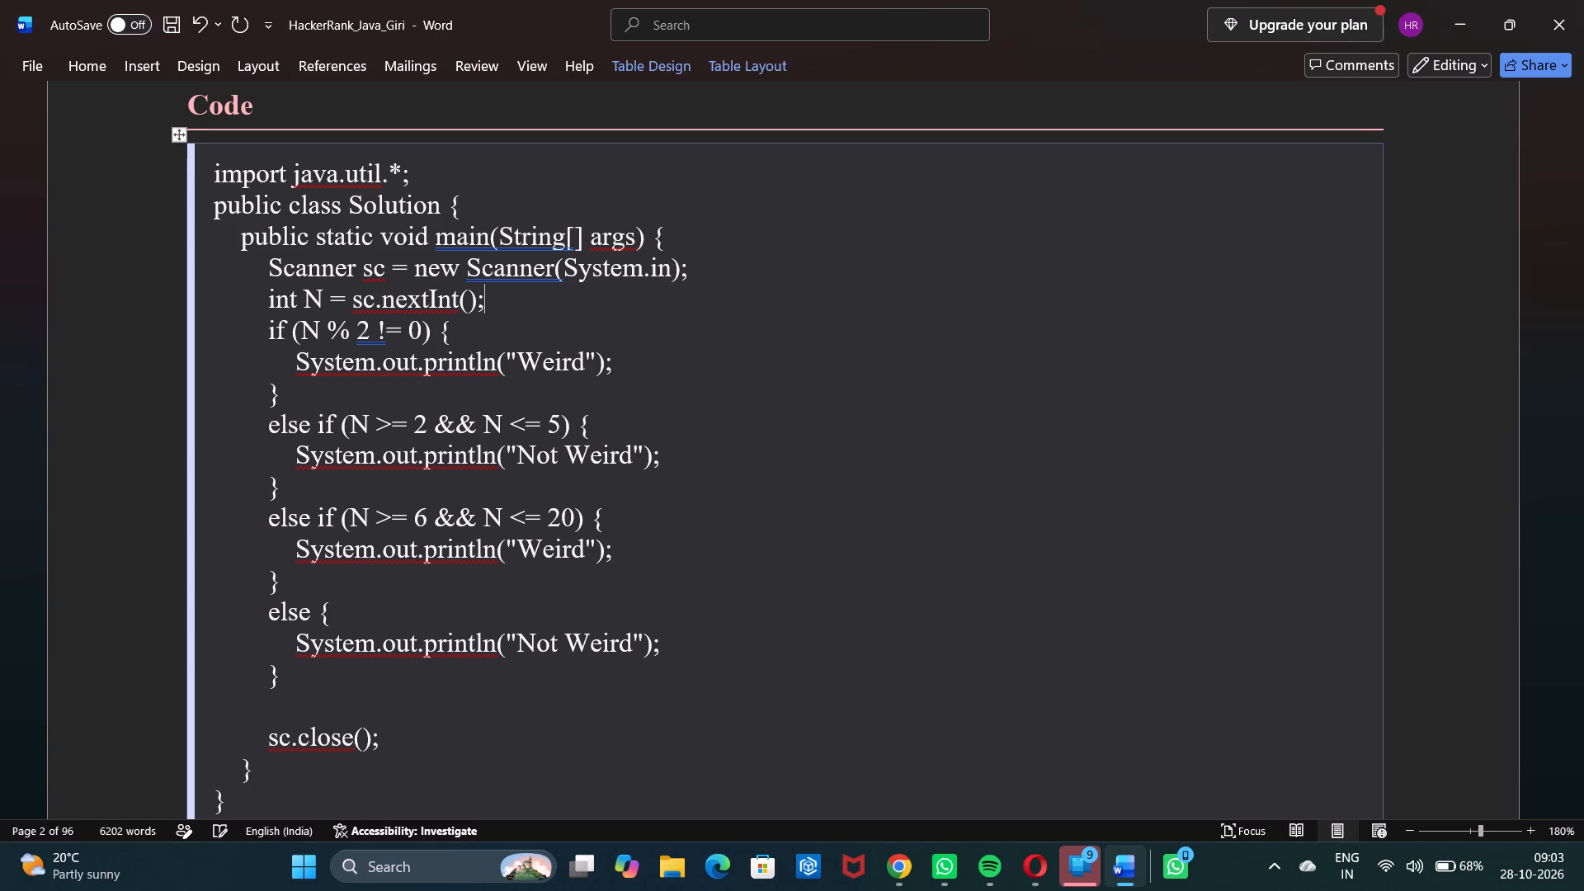
{"action": "left_click", "coordinate": [283, 696]}
{"action": "key", "text": "BackSpace"}
{"action": "scroll", "coordinate": [283, 696], "scroll_direction": "down", "scroll_amount": 1}
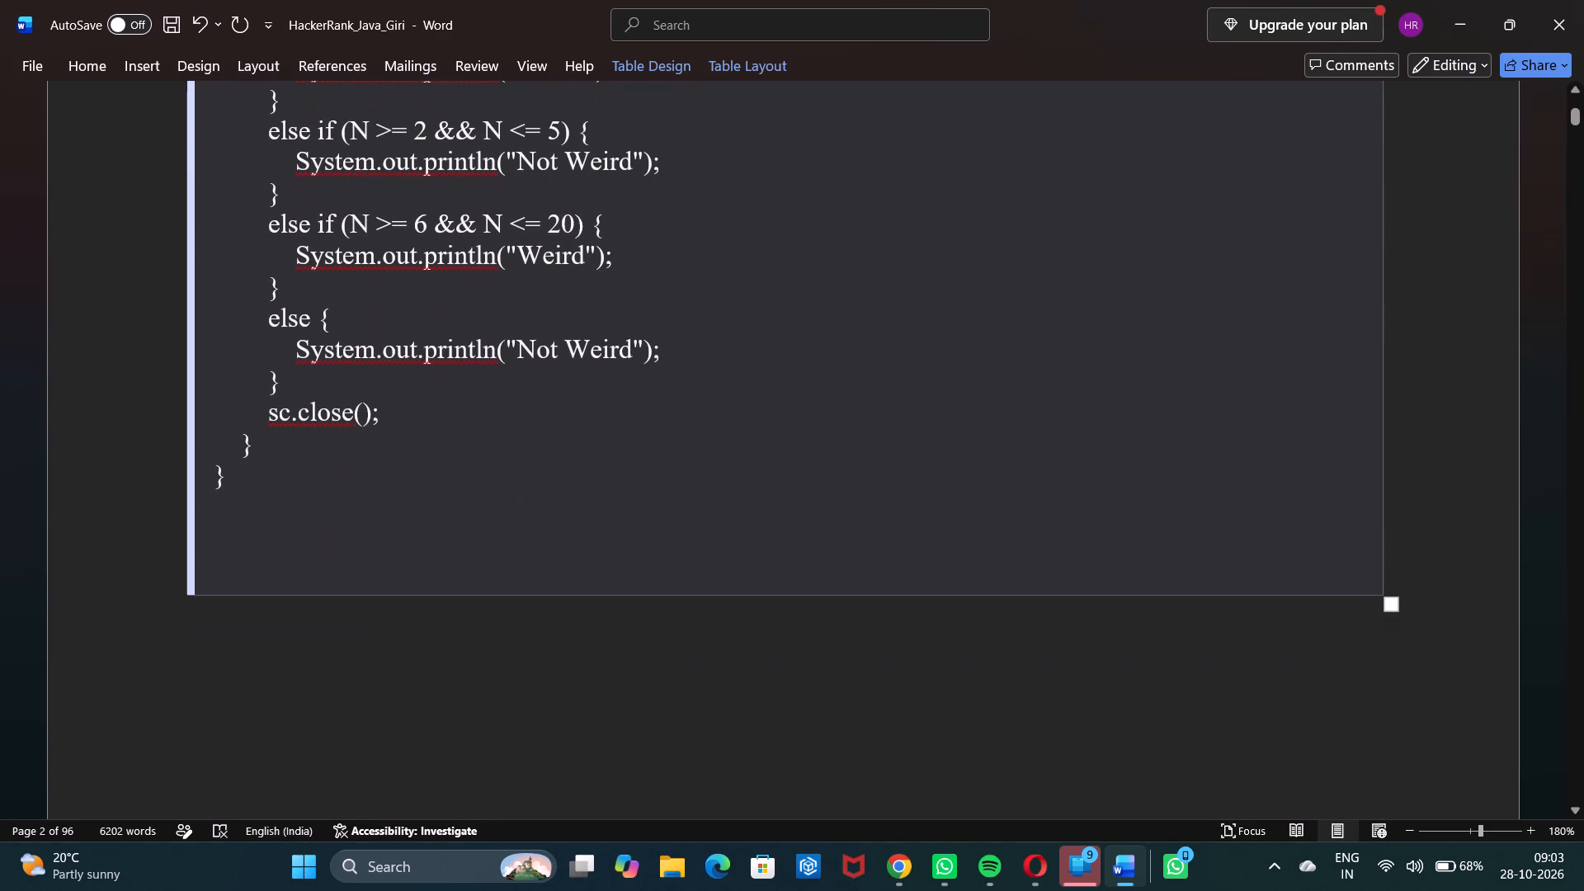
{"action": "left_click", "coordinate": [229, 571]}
{"action": "key", "text": "BackSpace"}
{"action": "key", "text": "BackSpace"}
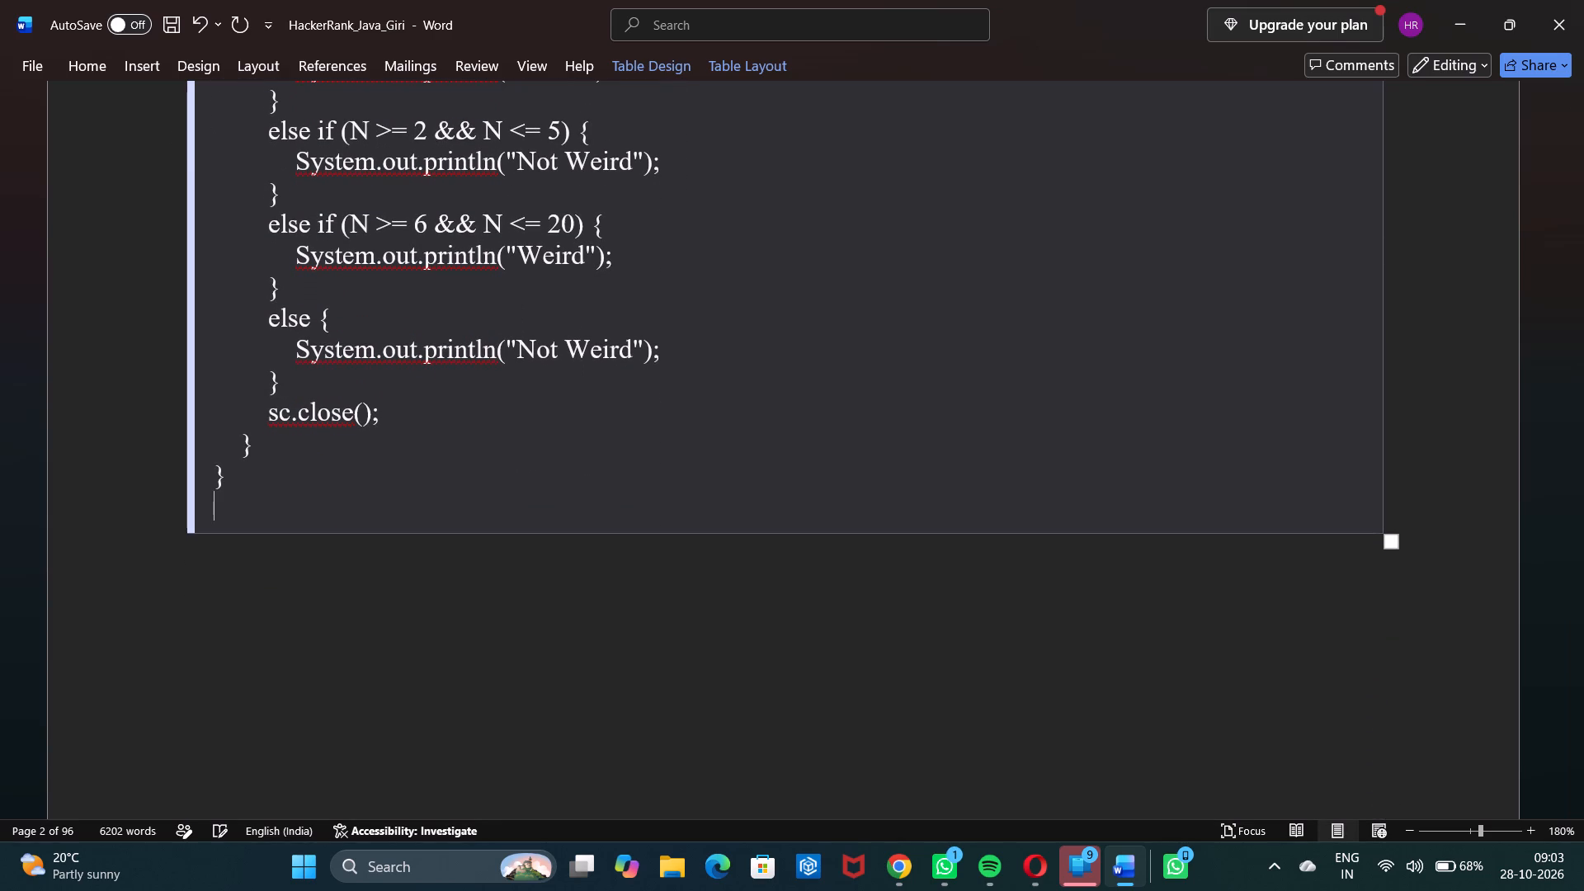
{"action": "key", "text": "BackSpace"}
{"action": "scroll", "coordinate": [229, 571], "scroll_direction": "down", "scroll_amount": 4}
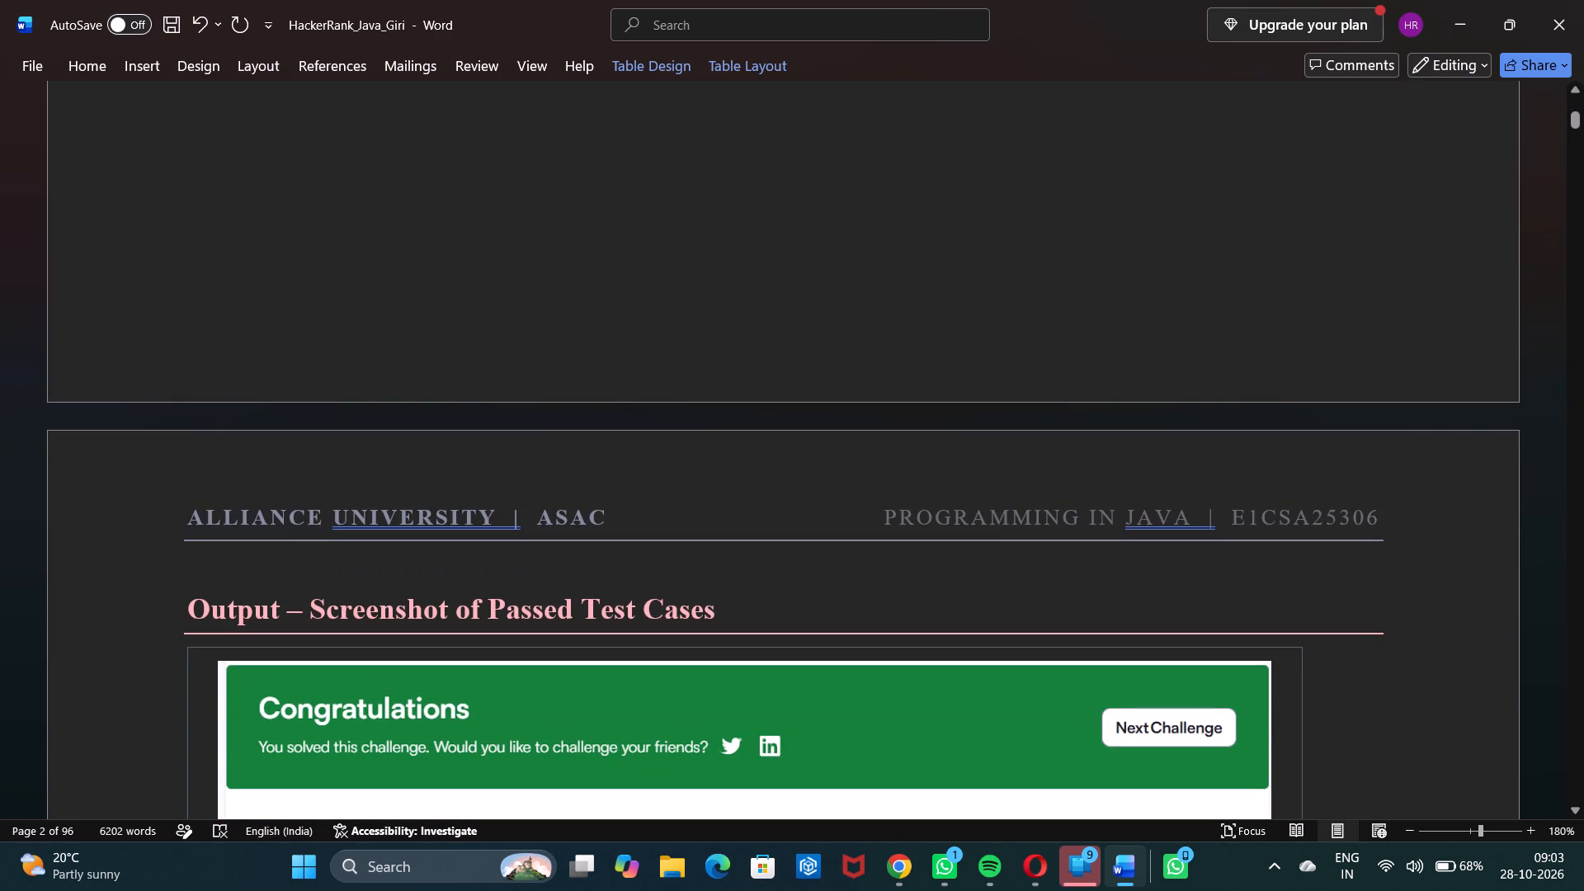
{"action": "scroll", "coordinate": [235, 317], "scroll_direction": "up", "scroll_amount": 4}
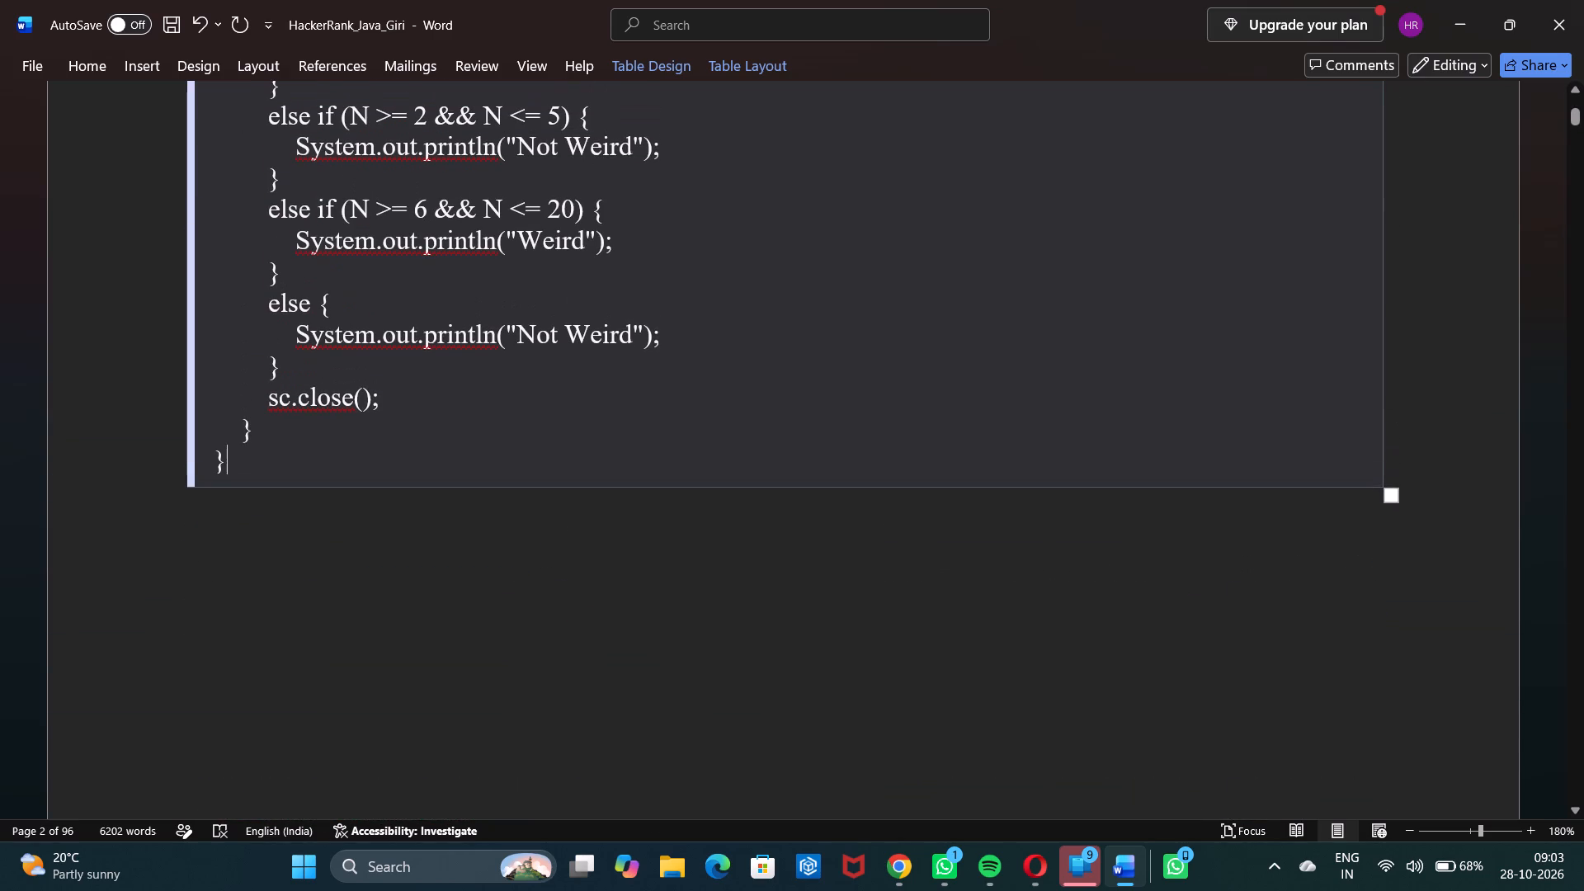
{"action": "left_click", "coordinate": [283, 563]}
Review the report from question 1's output onward, examining each question's code block spacing, page layout and passed-test-case screenshot.
{"action": "scroll", "coordinate": [283, 563], "scroll_direction": "down", "scroll_amount": 3}
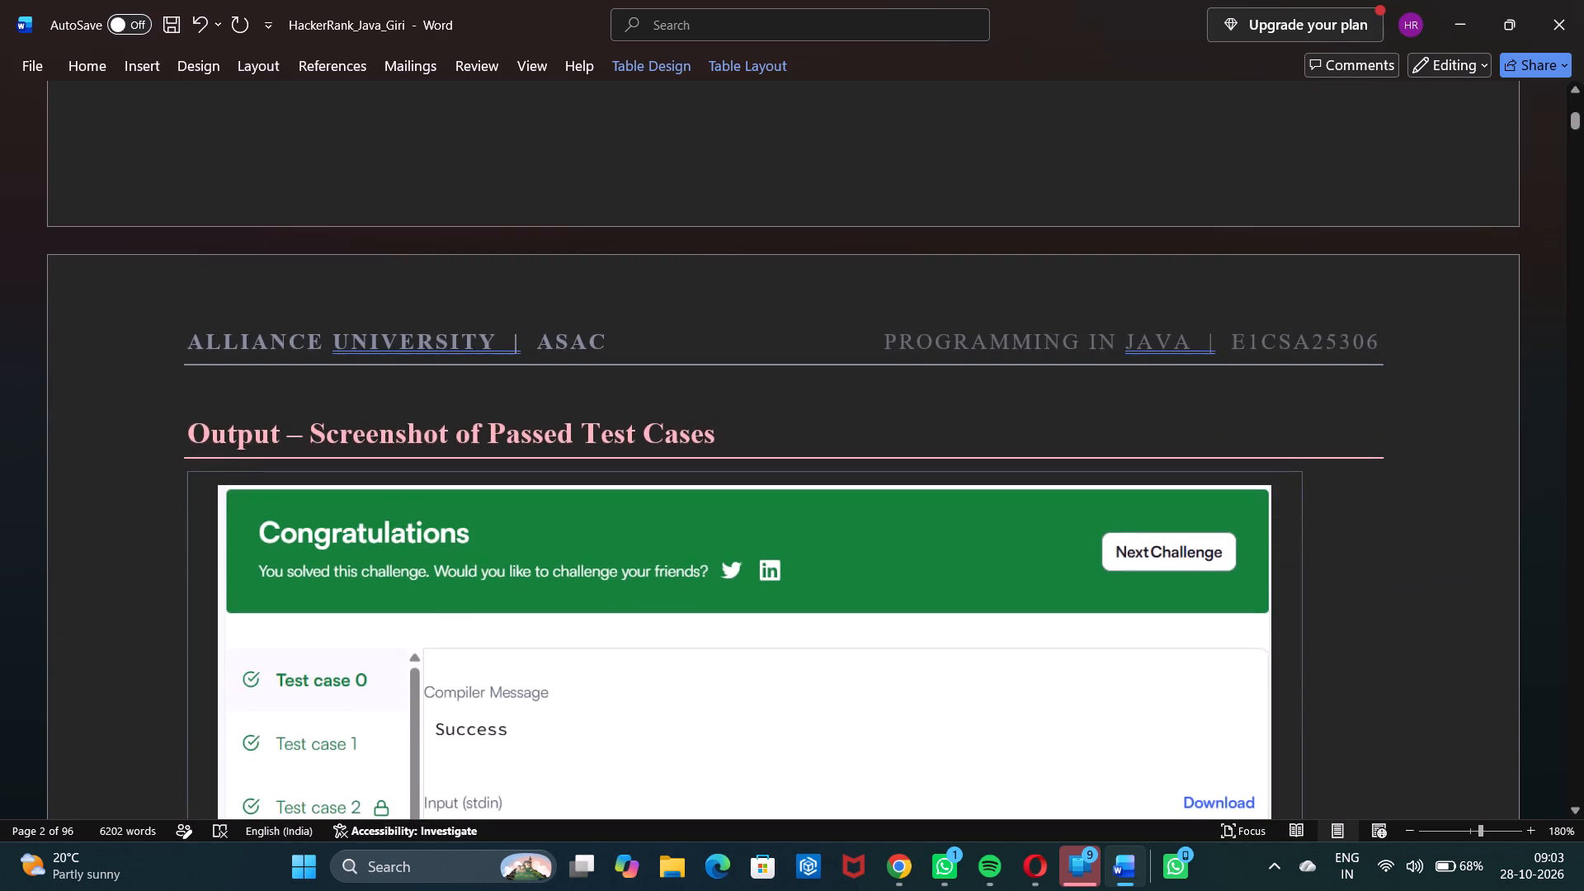
{"action": "scroll", "coordinate": [283, 563], "scroll_direction": "down", "scroll_amount": 7}
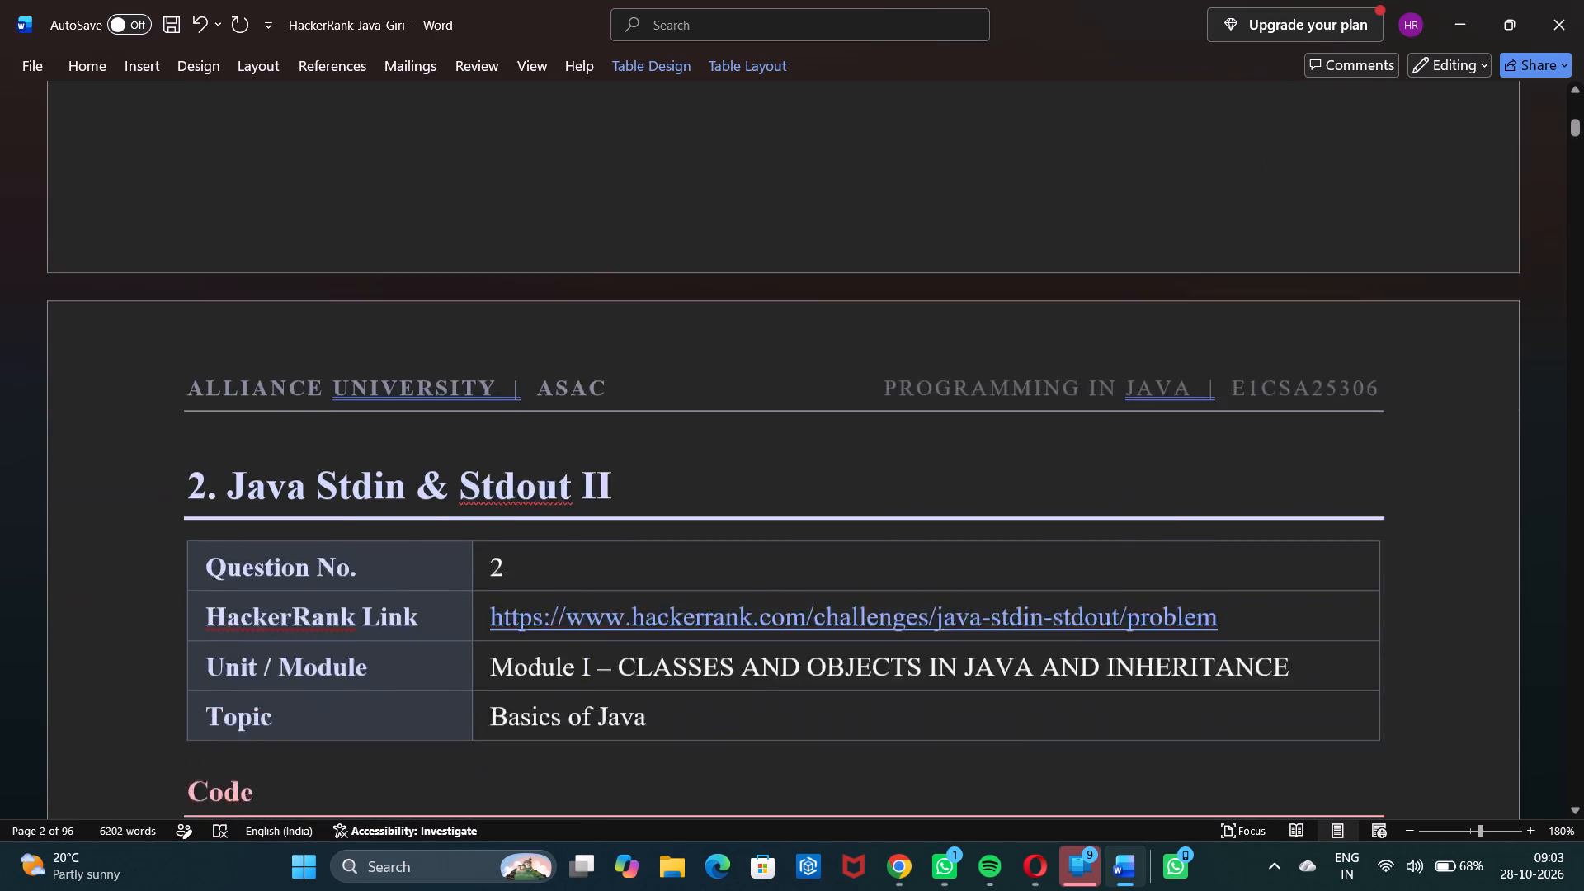
{"action": "scroll", "coordinate": [283, 563], "scroll_direction": "down", "scroll_amount": 2}
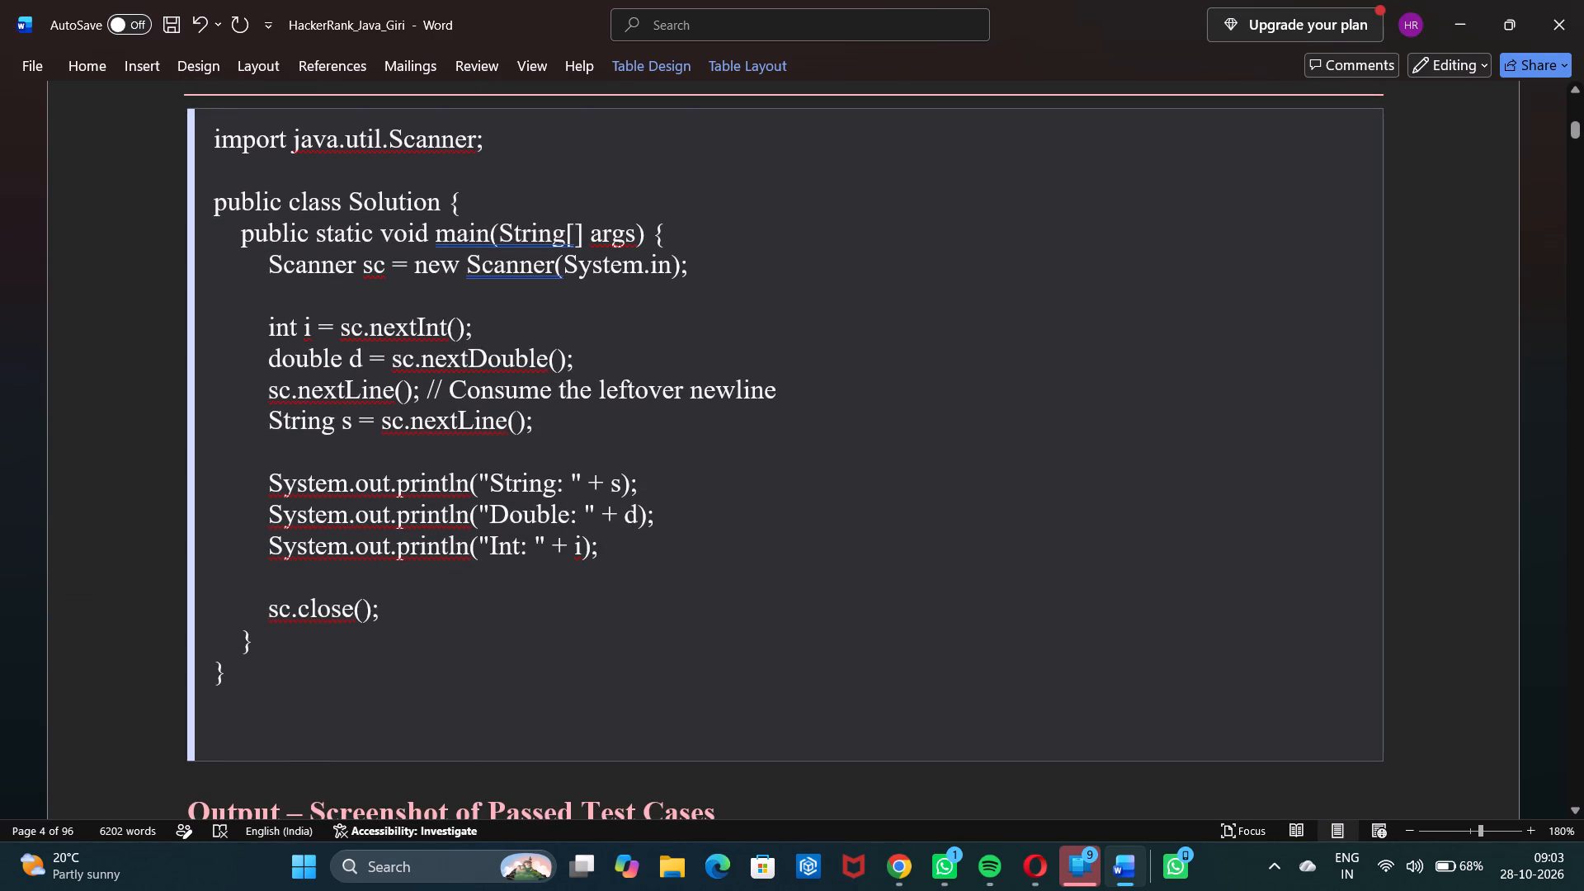
{"action": "scroll", "coordinate": [477, 470], "scroll_direction": "down", "scroll_amount": 11}
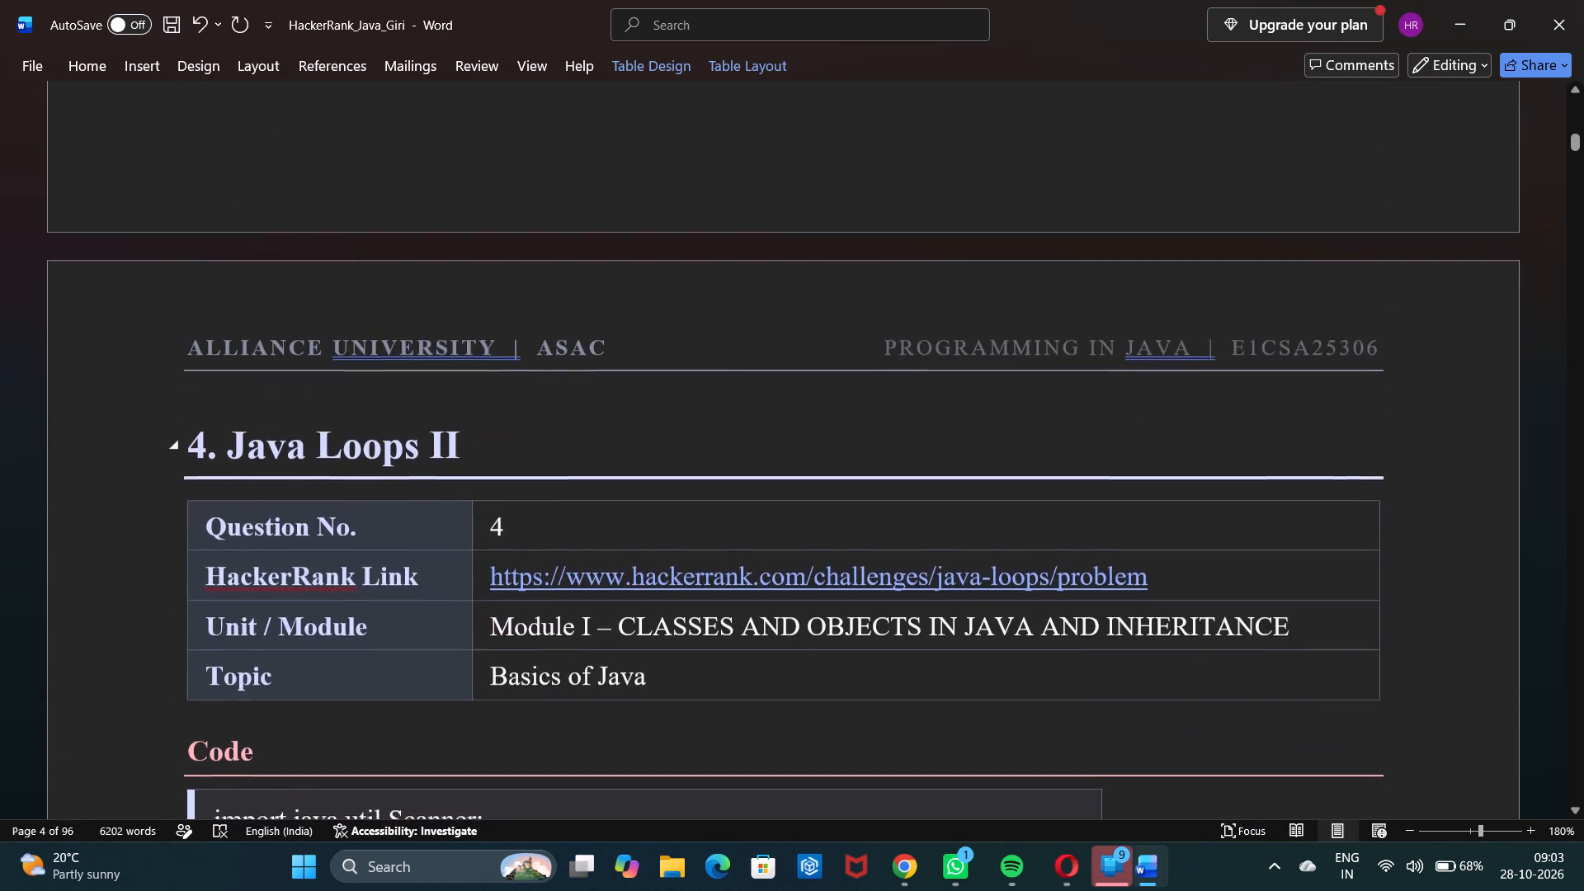
{"action": "scroll", "coordinate": [477, 470], "scroll_direction": "down", "scroll_amount": 6}
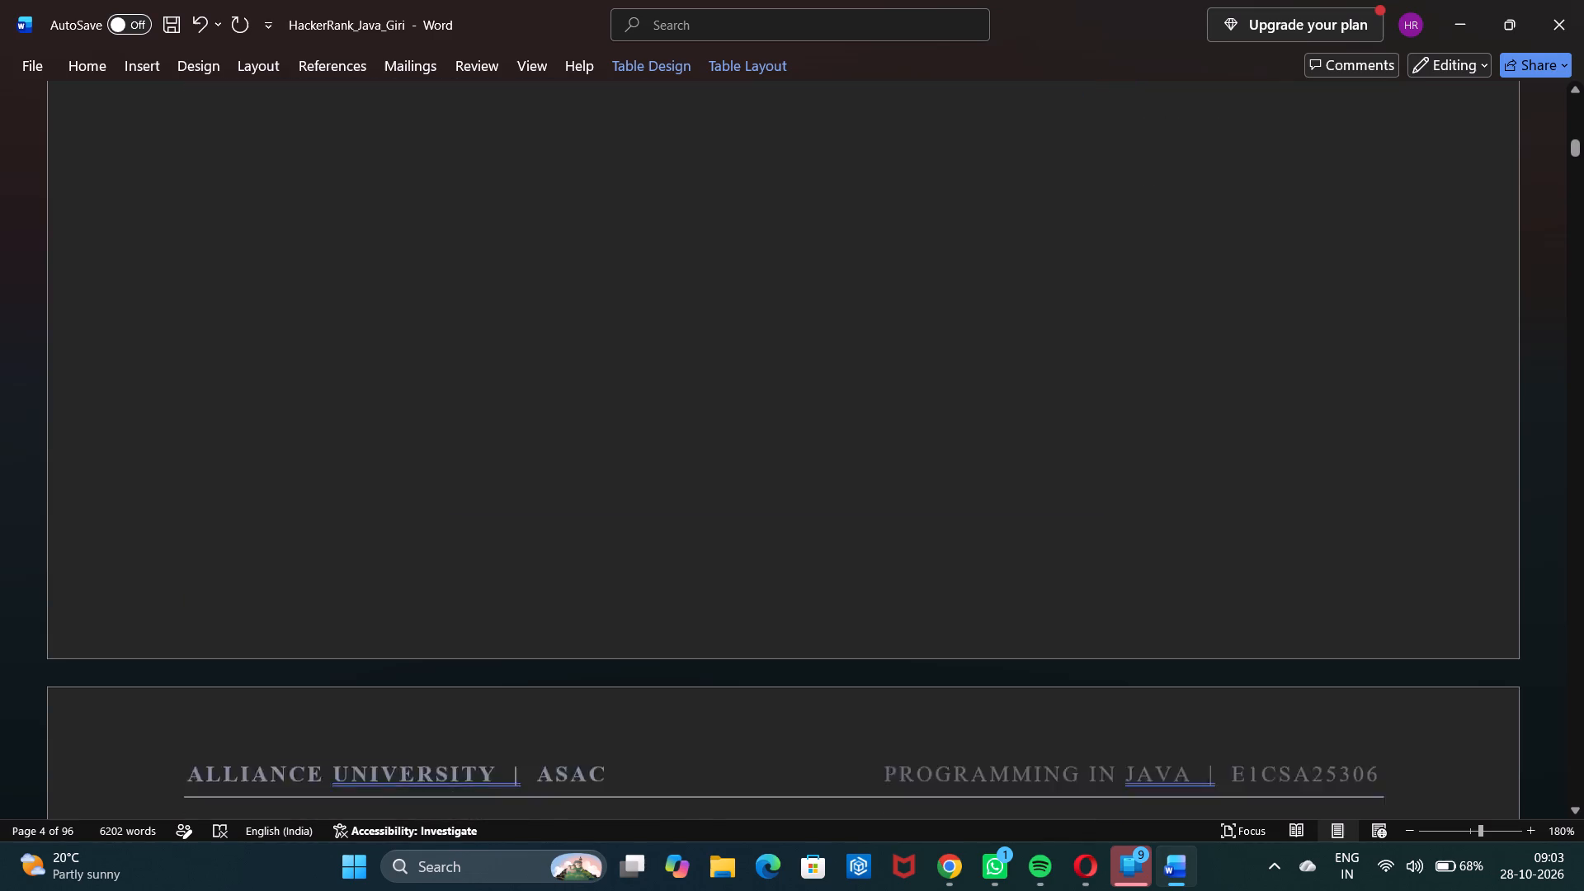
{"action": "scroll", "coordinate": [477, 470], "scroll_direction": "down", "scroll_amount": 11}
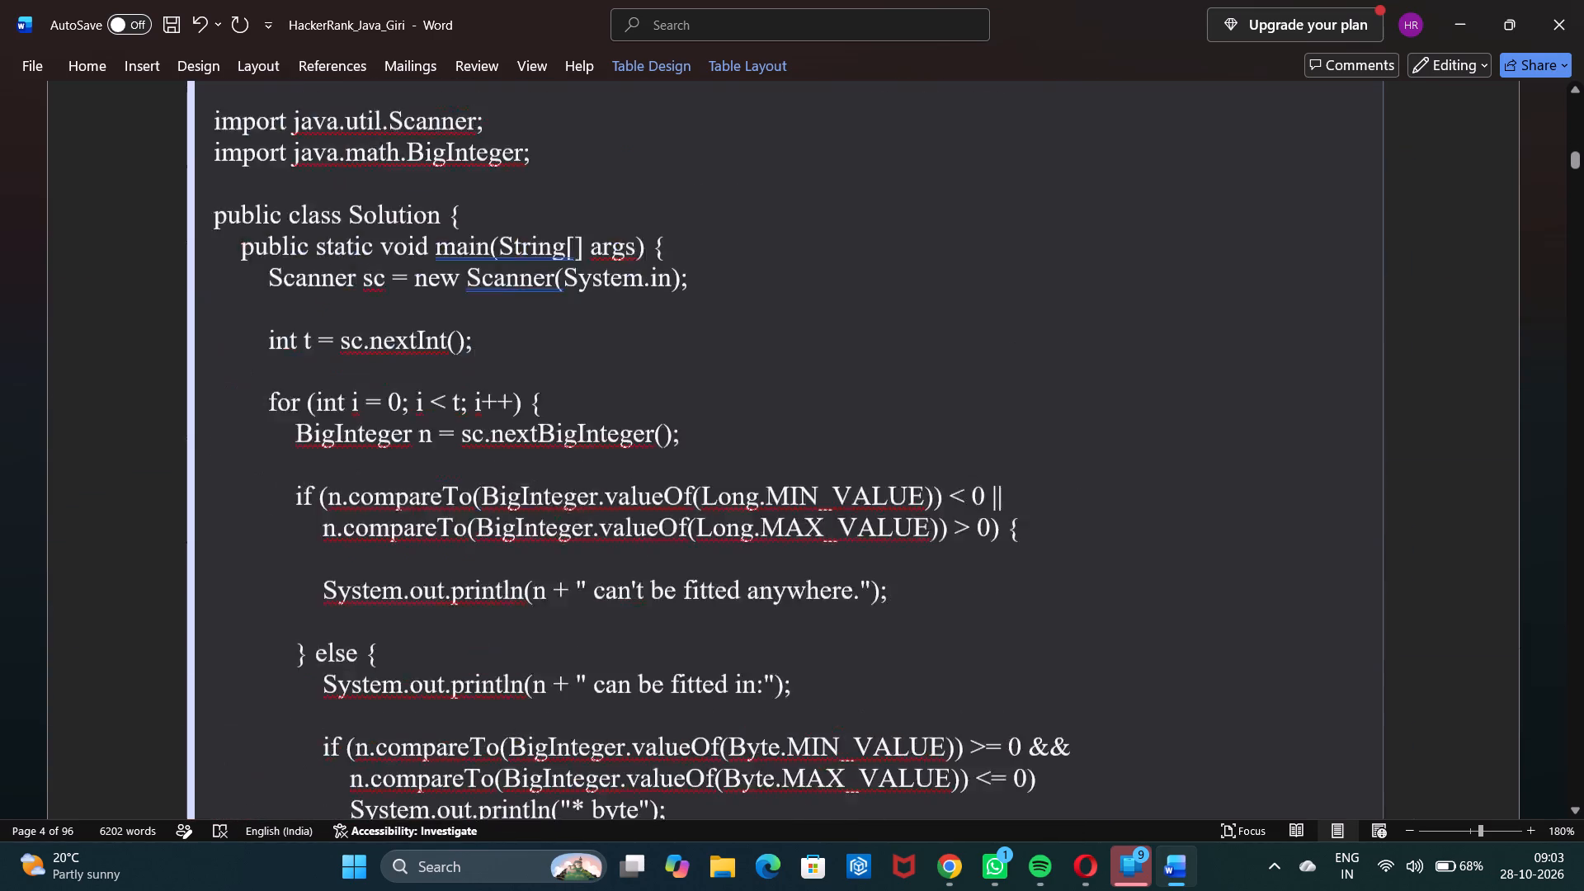
{"action": "scroll", "coordinate": [477, 470], "scroll_direction": "down", "scroll_amount": 4}
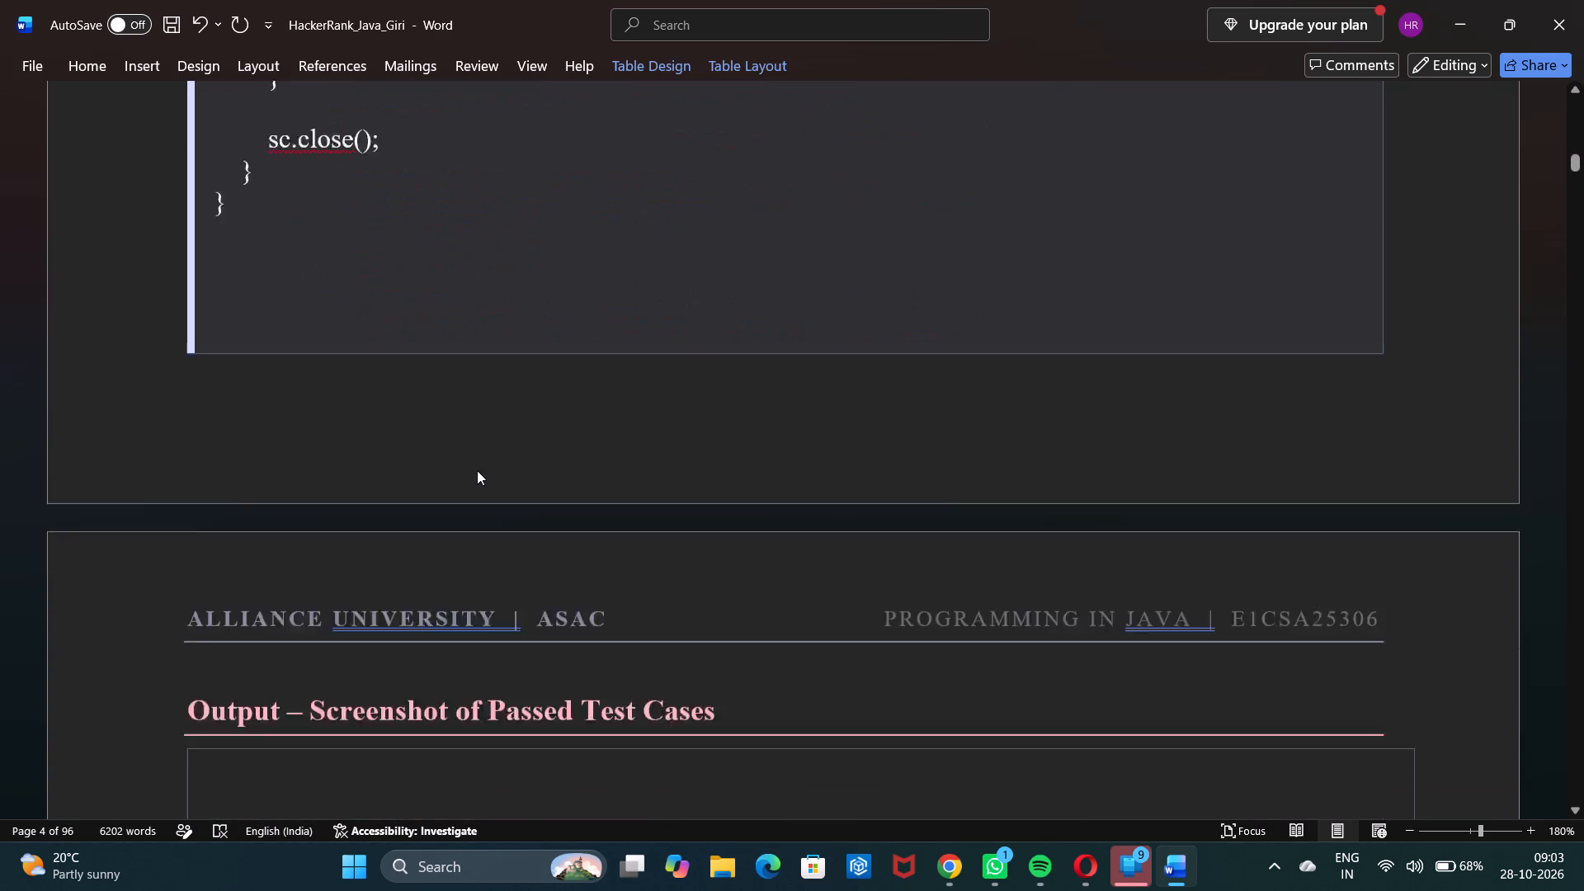
{"action": "scroll", "coordinate": [477, 470], "scroll_direction": "down", "scroll_amount": 8}
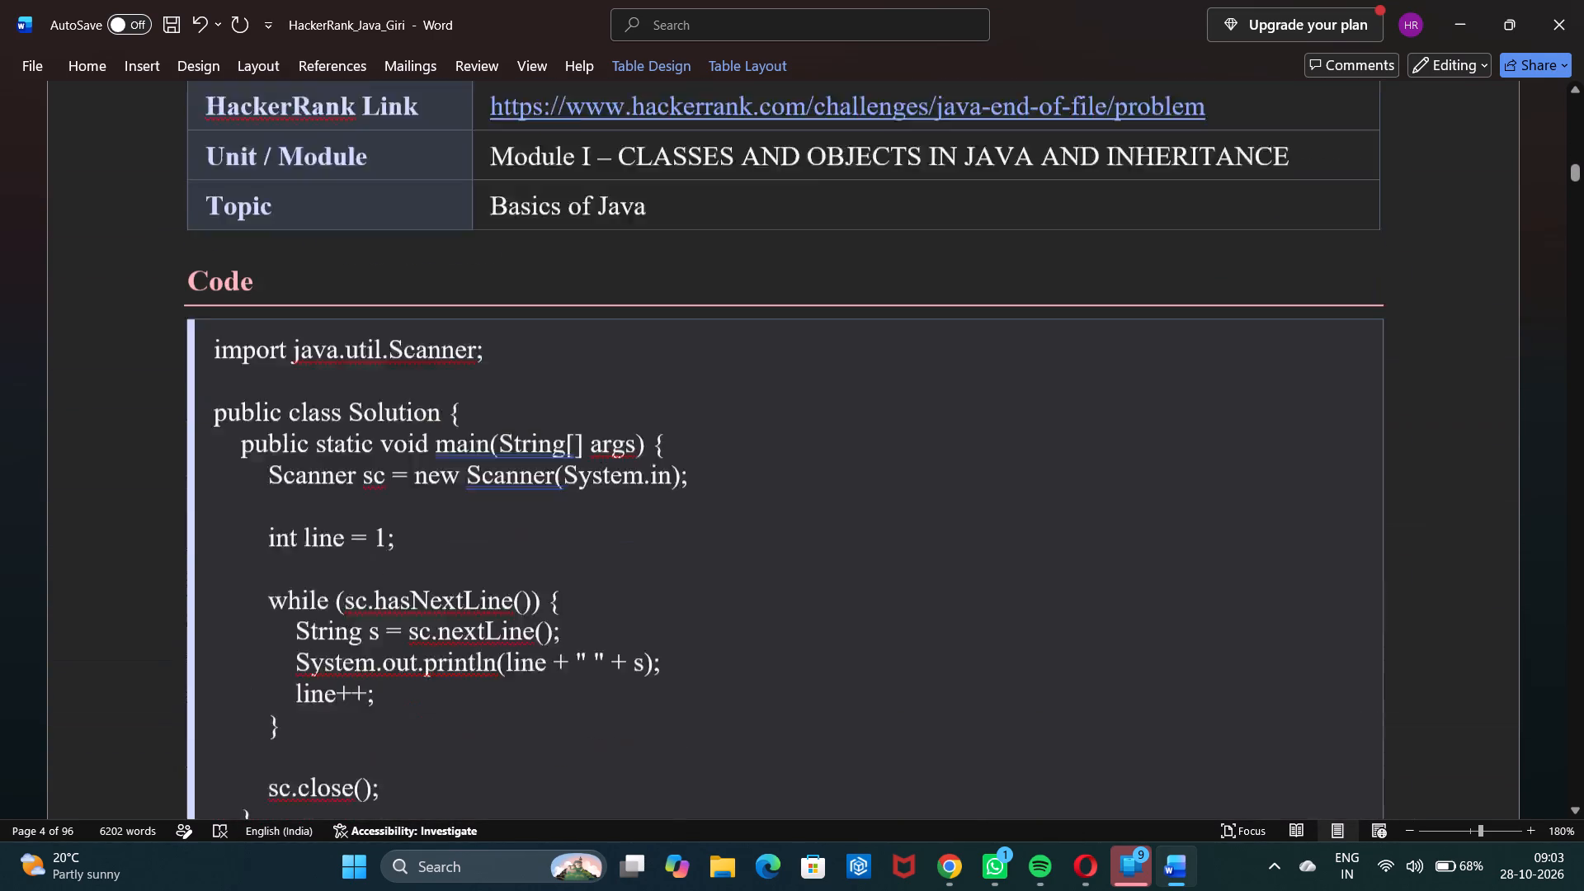
{"action": "scroll", "coordinate": [477, 470], "scroll_direction": "down", "scroll_amount": 7}
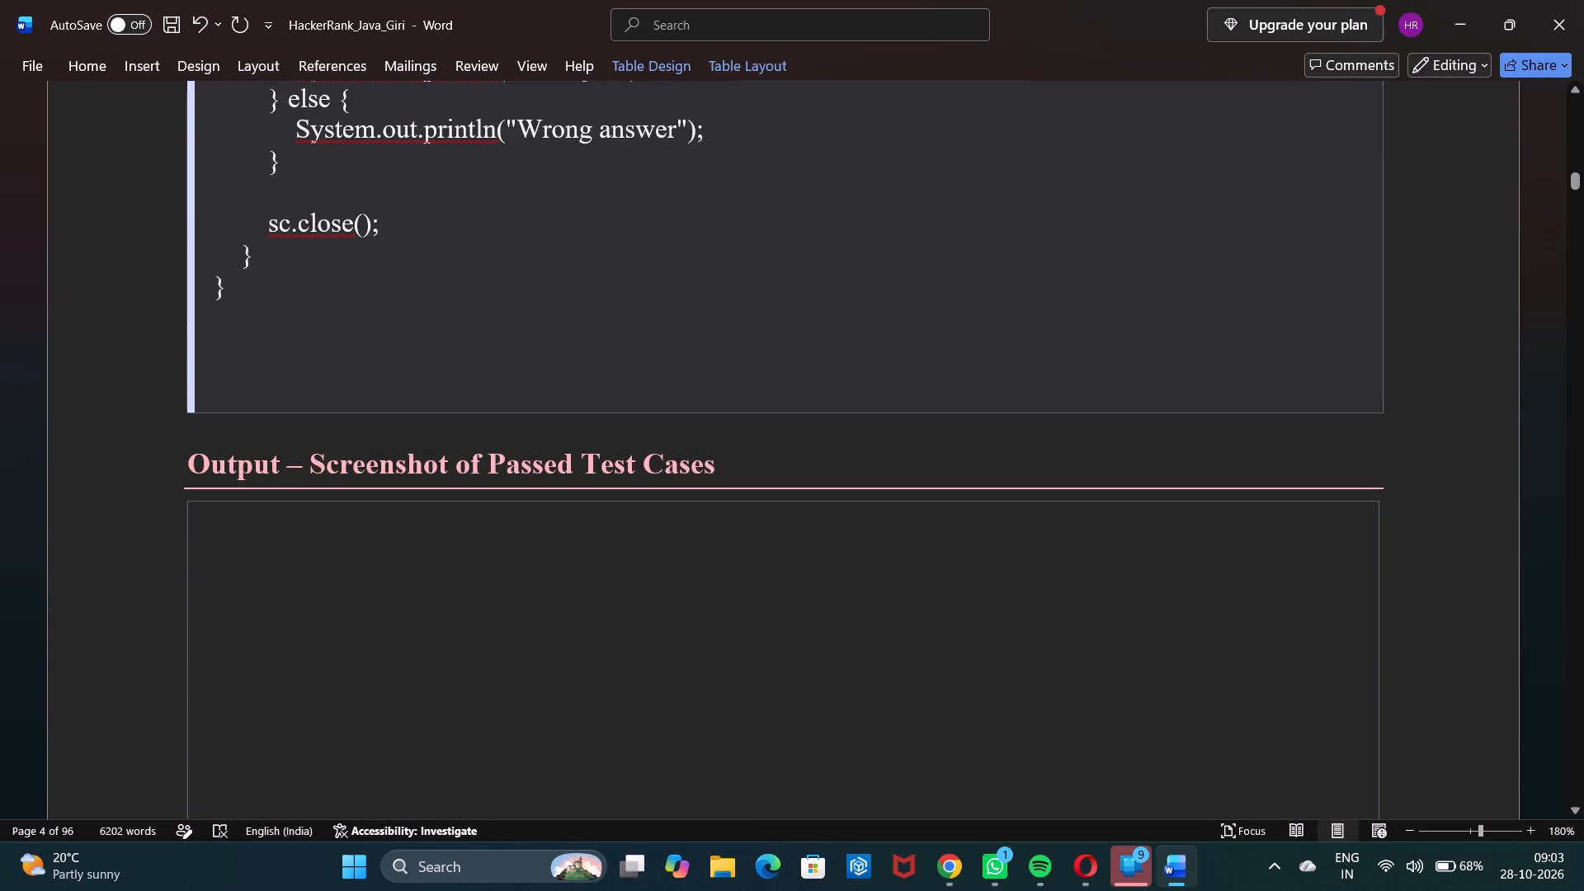
{"action": "scroll", "coordinate": [477, 470], "scroll_direction": "down", "scroll_amount": 8}
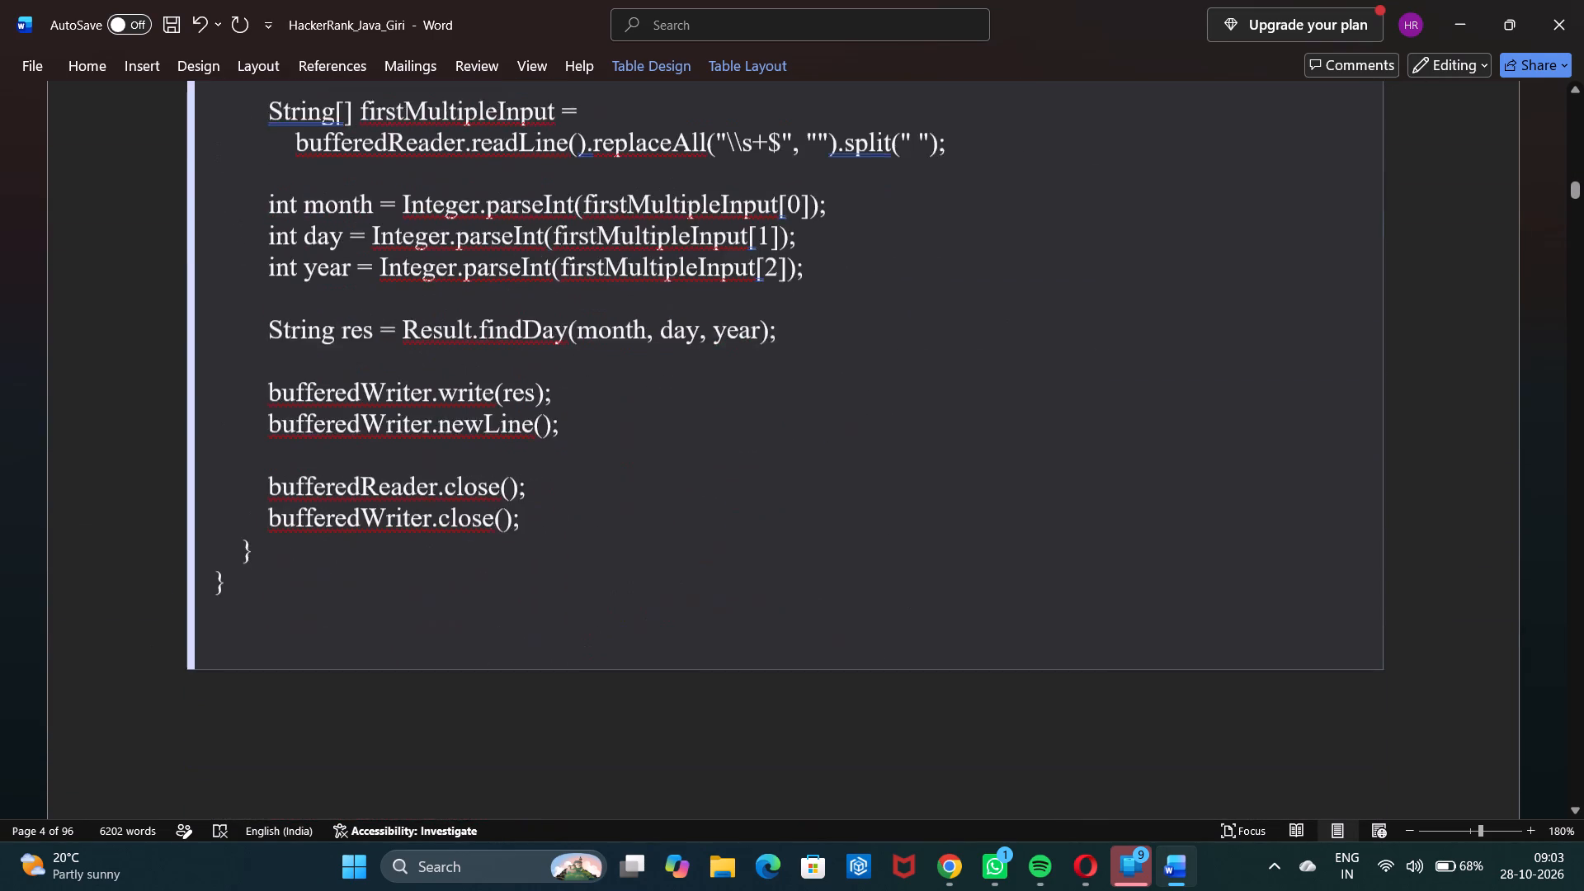
{"action": "scroll", "coordinate": [477, 470], "scroll_direction": "down", "scroll_amount": 7}
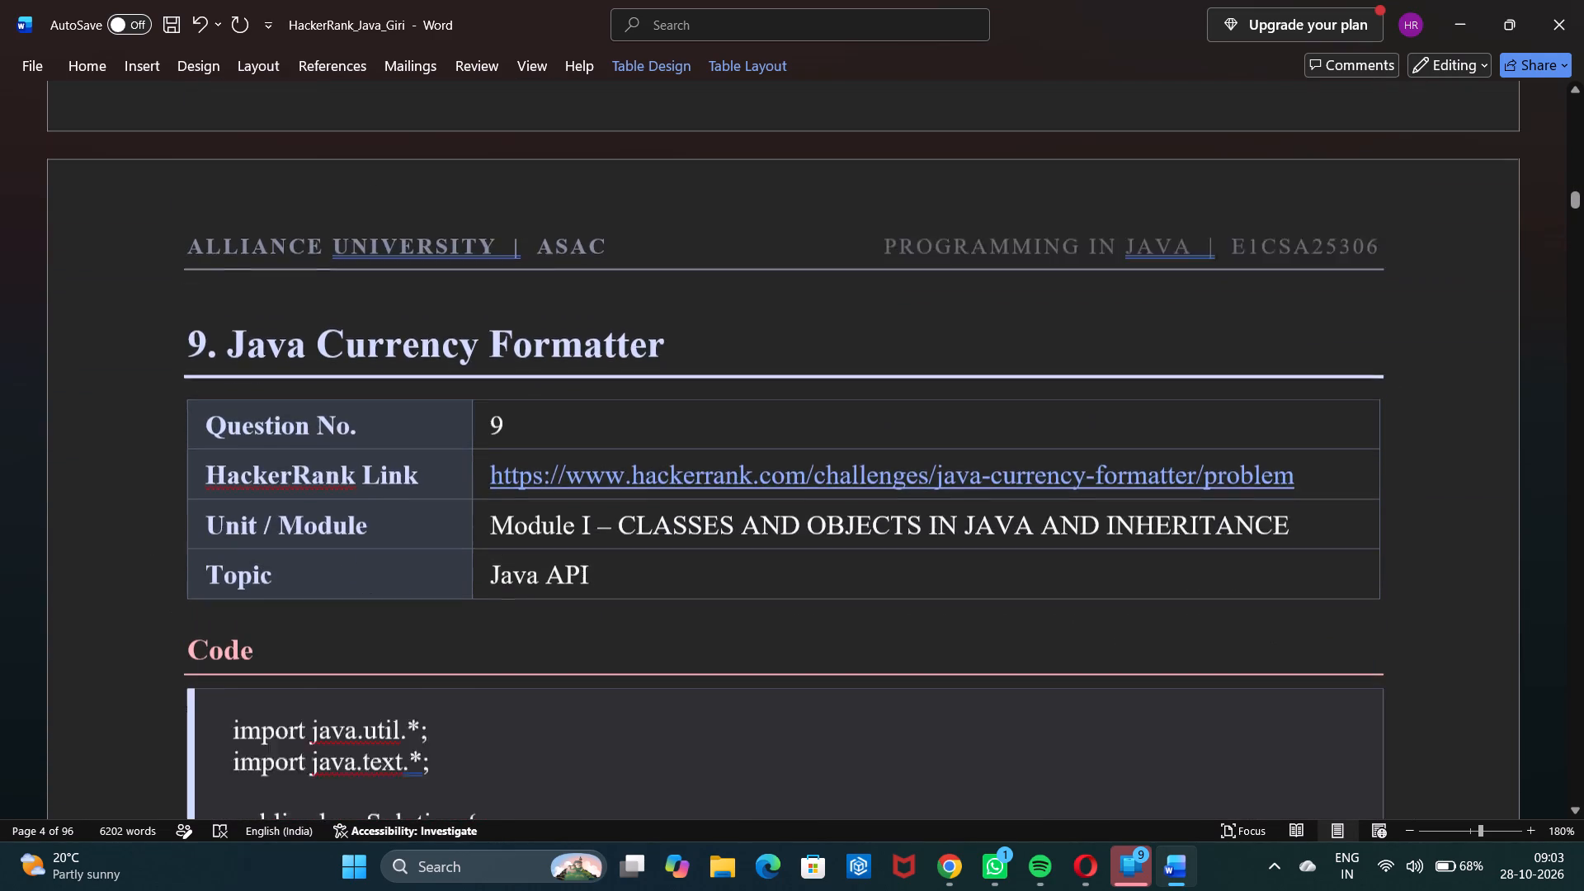
{"action": "scroll", "coordinate": [477, 470], "scroll_direction": "down", "scroll_amount": 7}
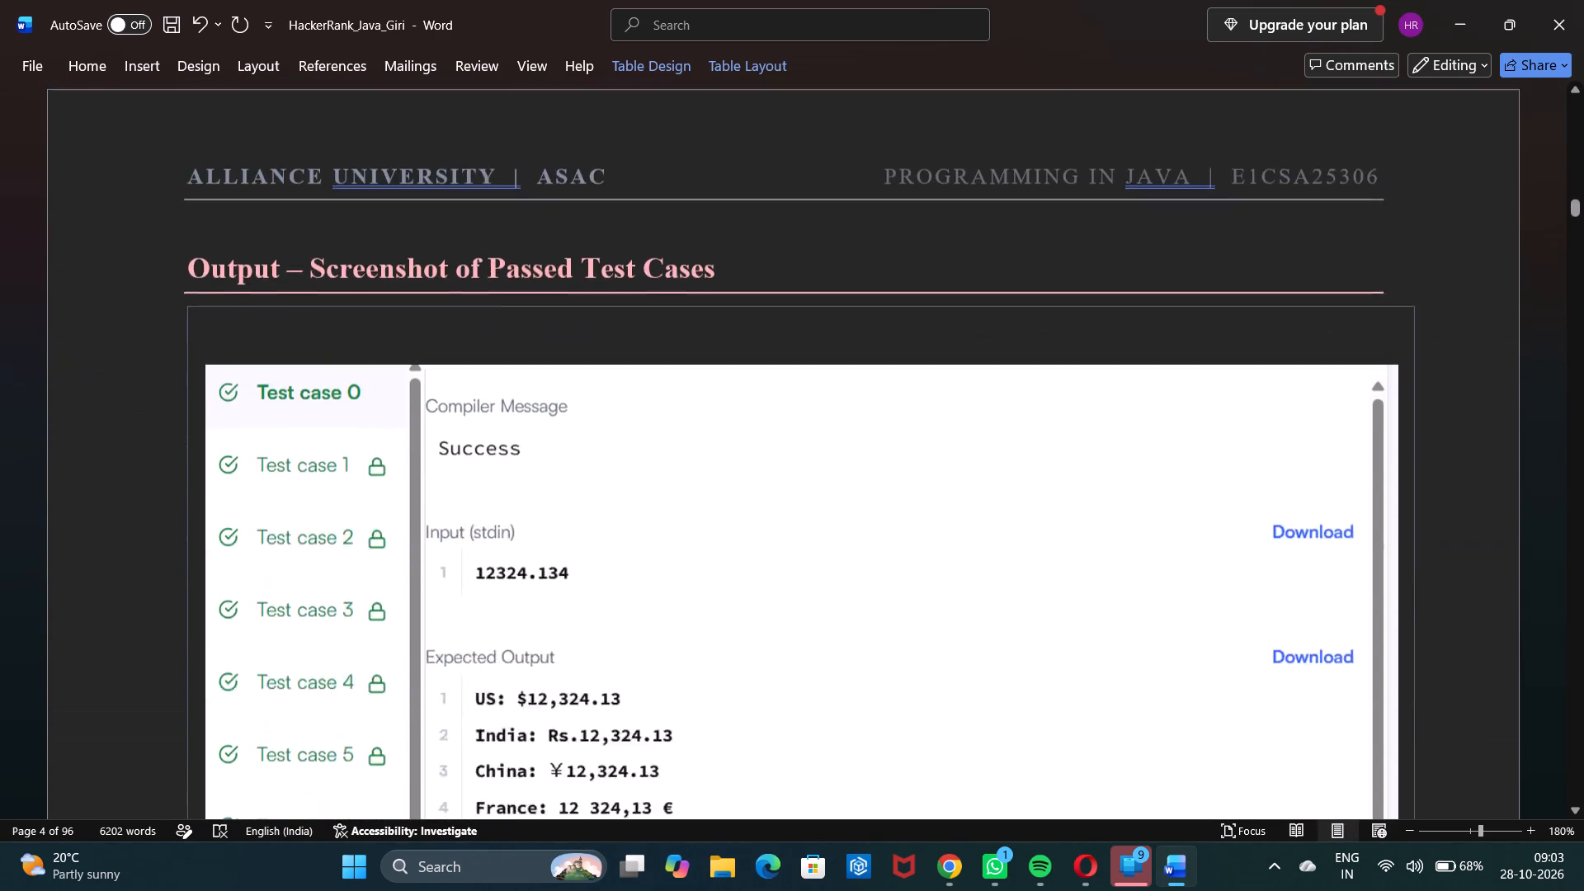
{"action": "scroll", "coordinate": [477, 470], "scroll_direction": "down", "scroll_amount": 8}
{"action": "scroll", "coordinate": [477, 470], "scroll_direction": "up", "scroll_amount": 3}
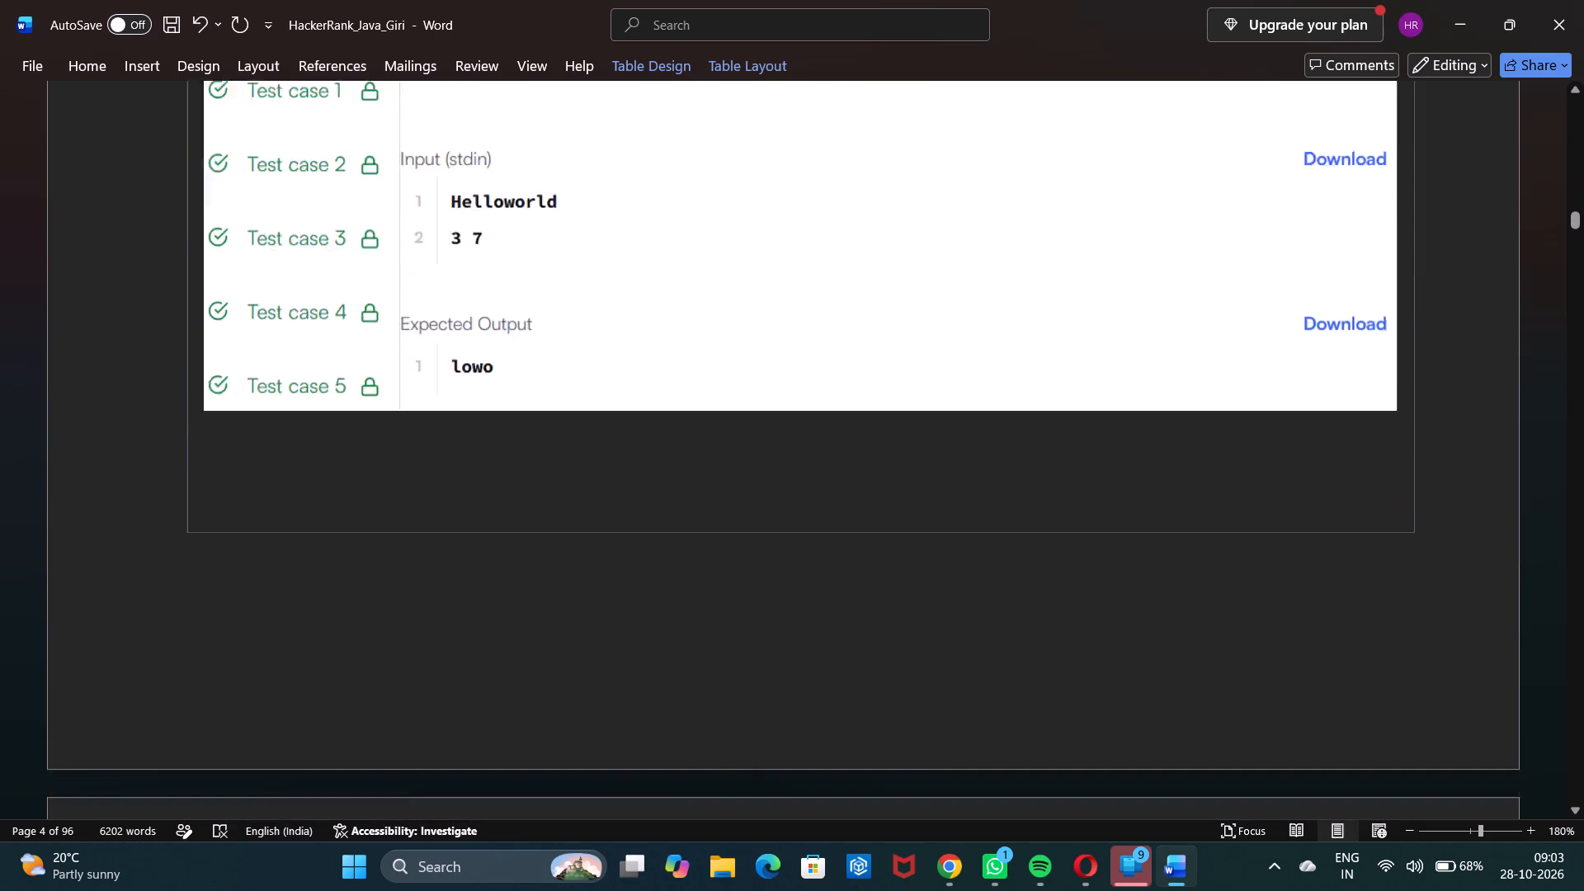
{"action": "scroll", "coordinate": [477, 470], "scroll_direction": "up", "scroll_amount": 5}
{"action": "scroll", "coordinate": [477, 470], "scroll_direction": "down", "scroll_amount": 5}
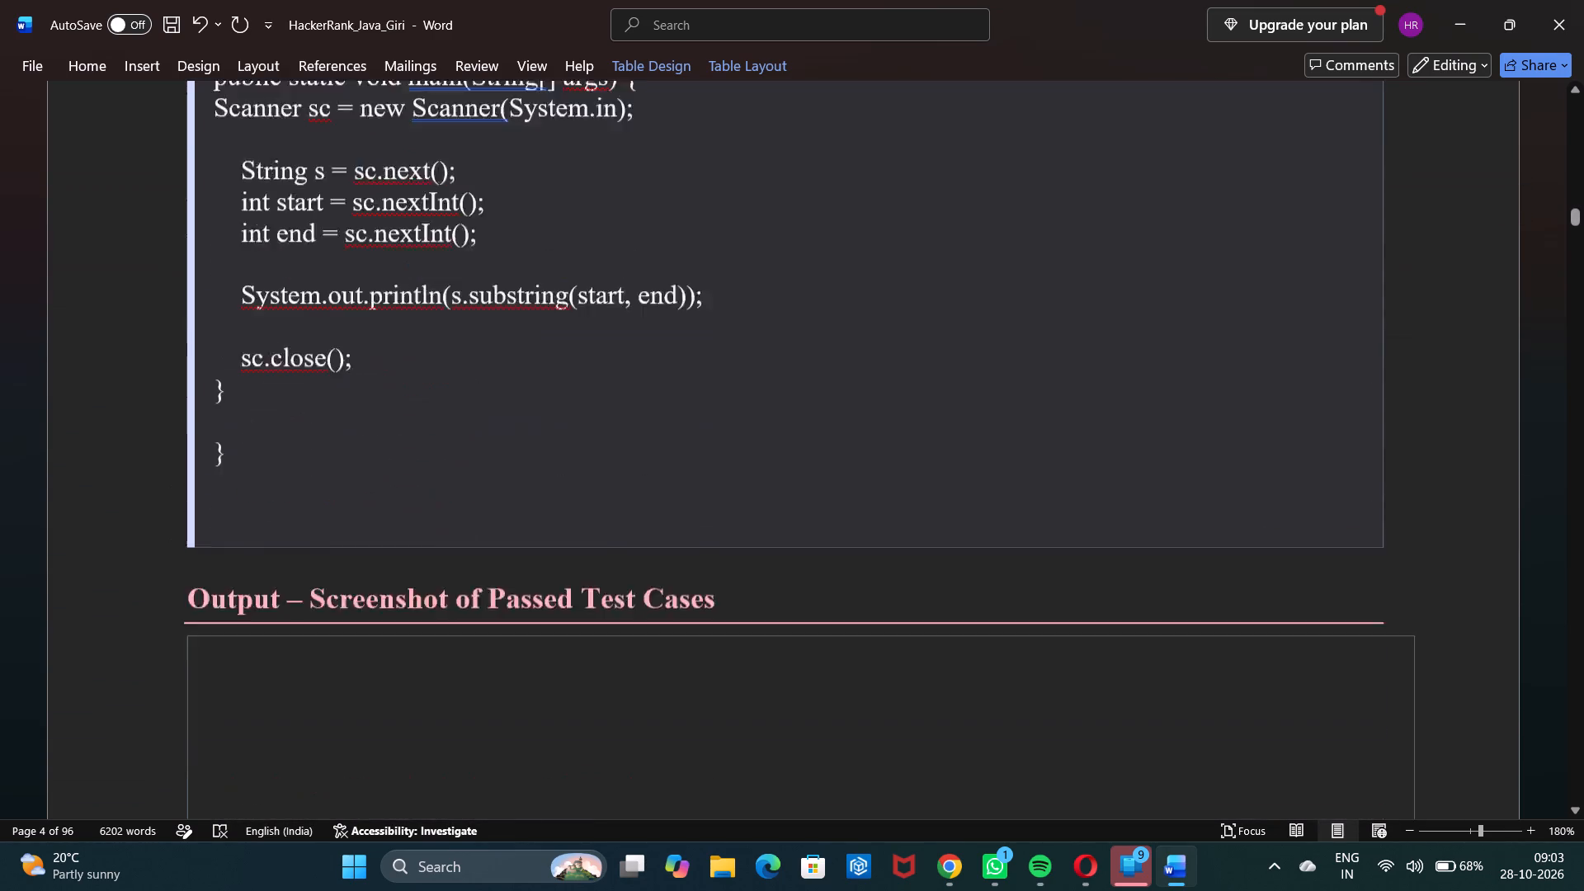
{"action": "scroll", "coordinate": [477, 470], "scroll_direction": "down", "scroll_amount": 7}
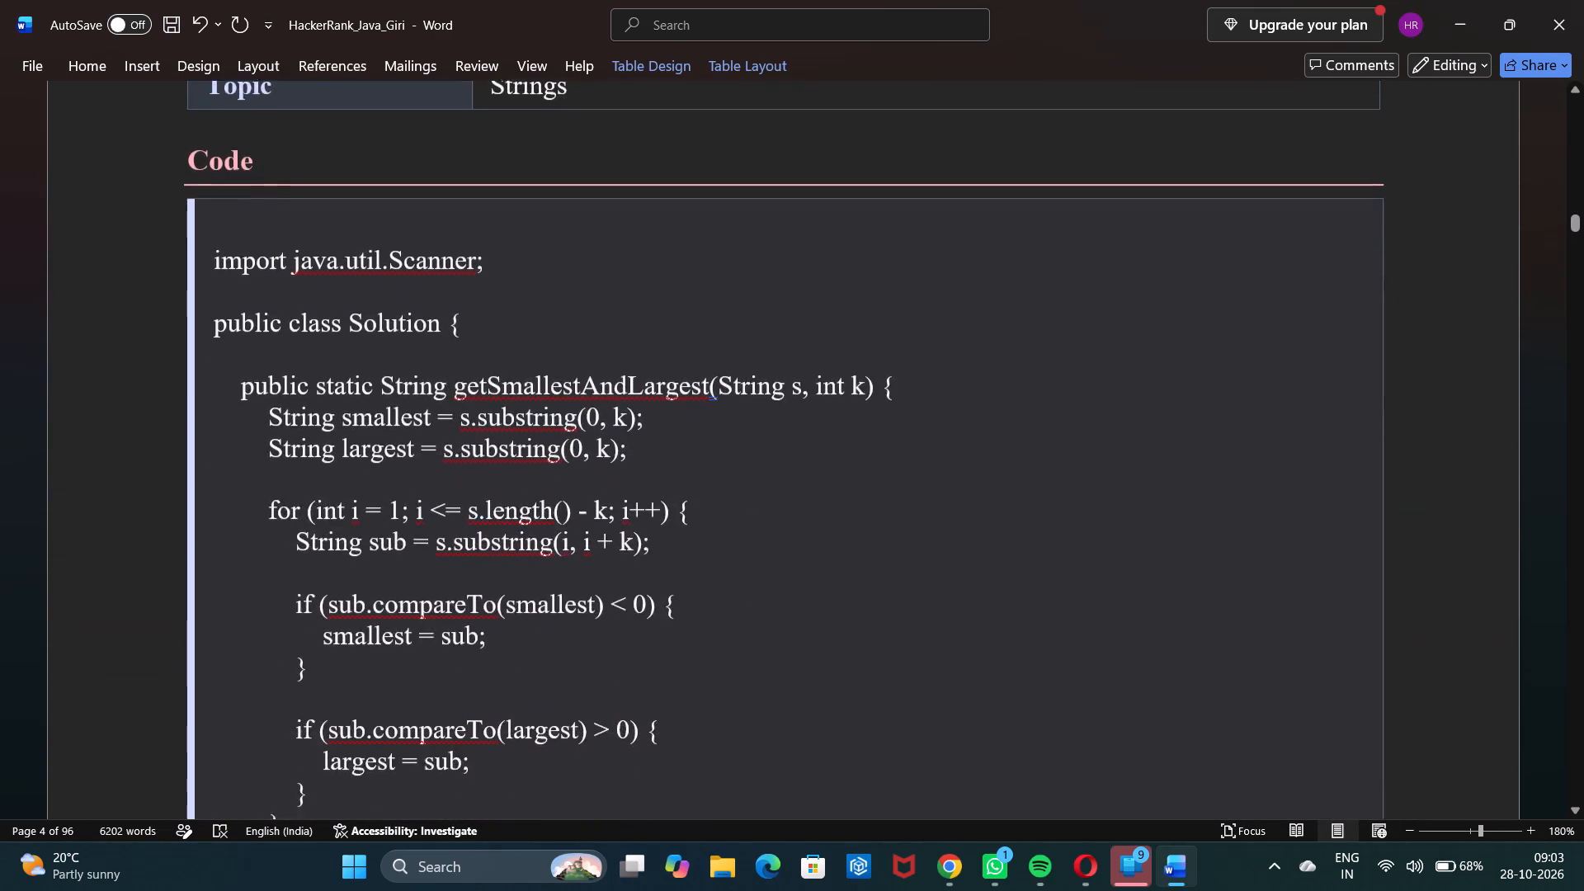
{"action": "scroll", "coordinate": [477, 470], "scroll_direction": "down", "scroll_amount": 7}
{"action": "scroll", "coordinate": [477, 470], "scroll_direction": "up", "scroll_amount": 1}
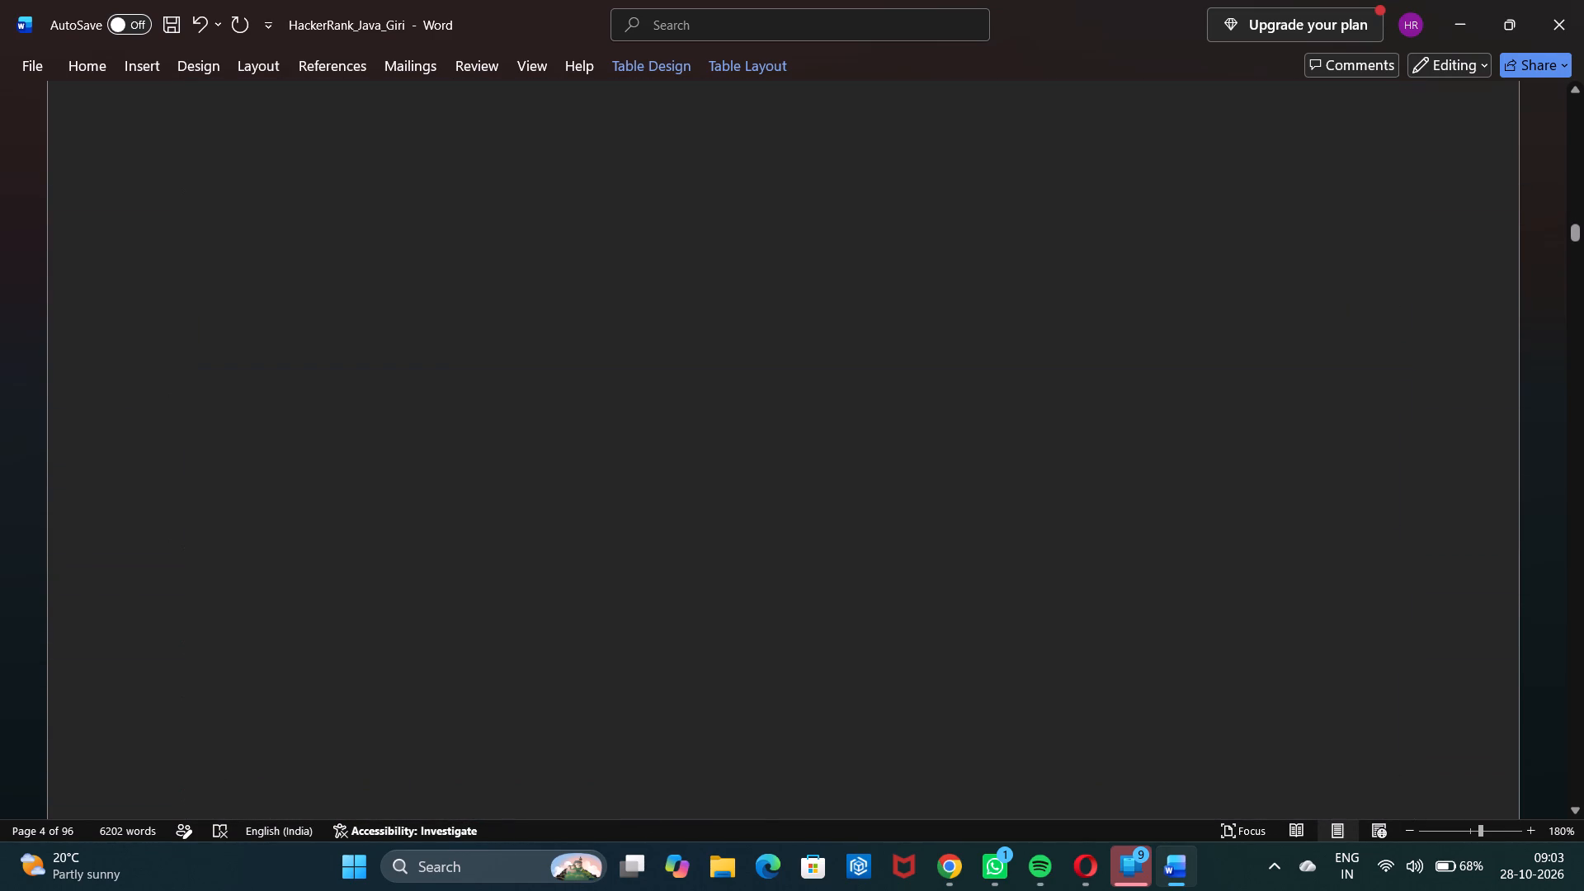
{"action": "scroll", "coordinate": [477, 470], "scroll_direction": "up", "scroll_amount": 1}
{"action": "scroll", "coordinate": [477, 470], "scroll_direction": "down", "scroll_amount": 6}
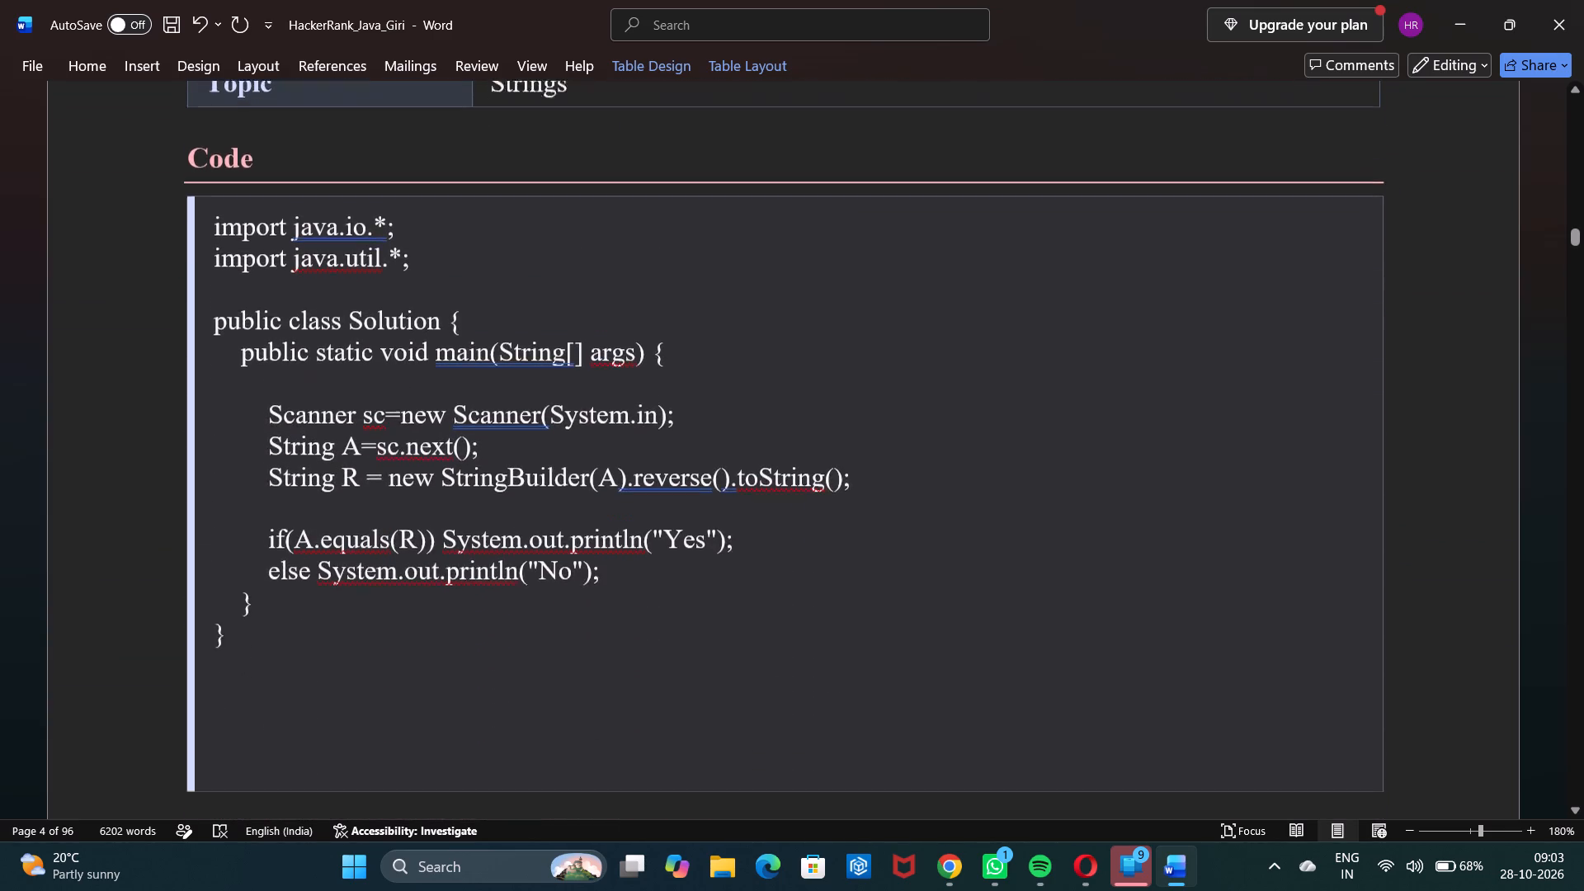
{"action": "scroll", "coordinate": [477, 470], "scroll_direction": "down", "scroll_amount": 9}
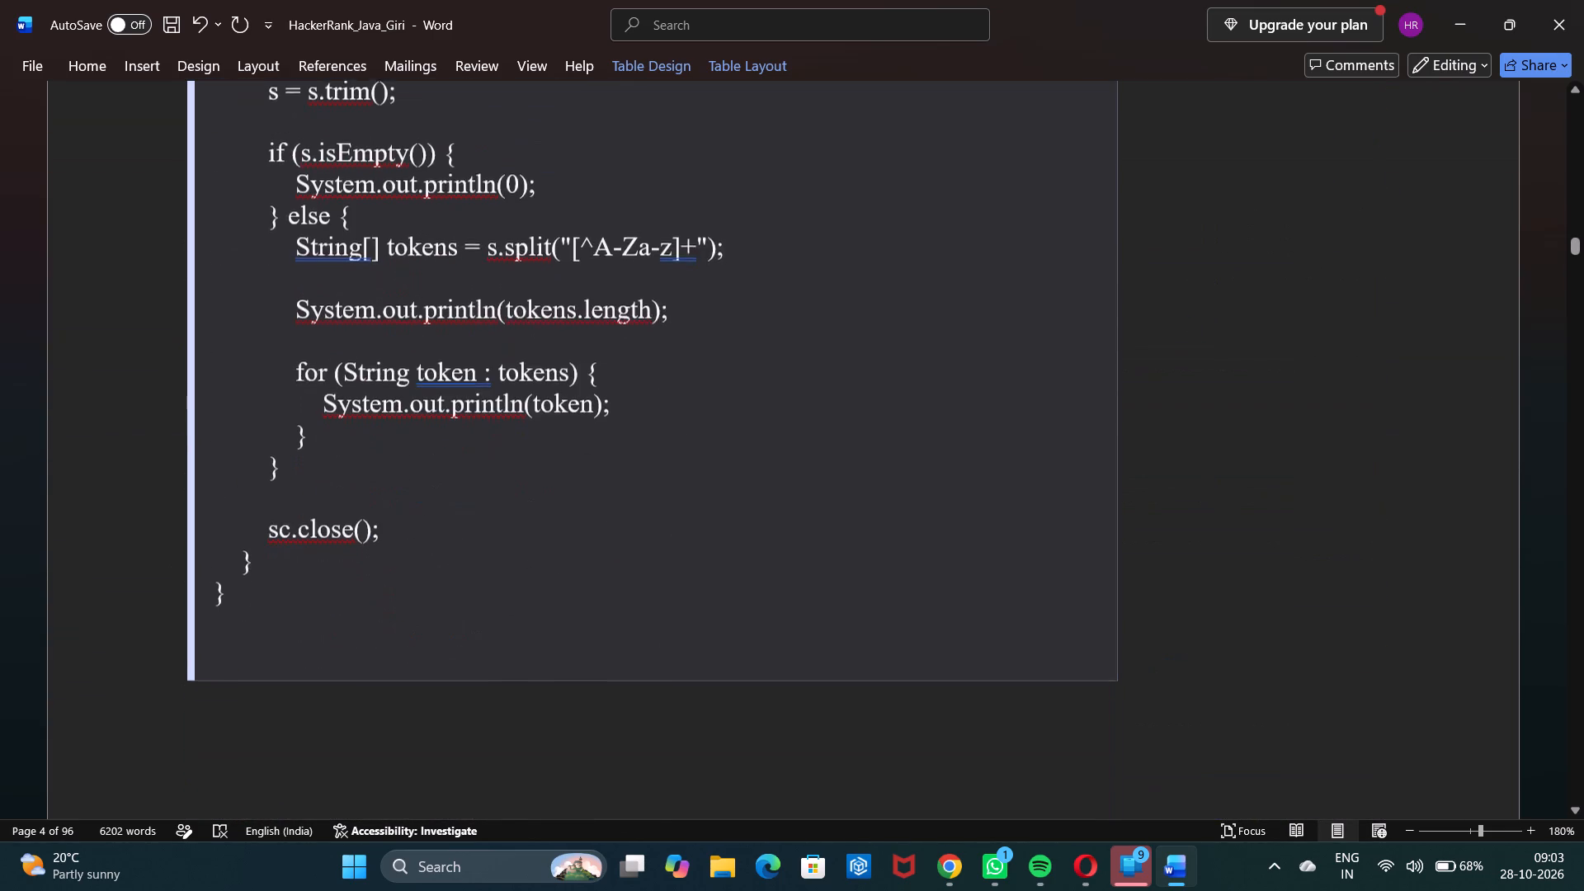
{"action": "scroll", "coordinate": [477, 470], "scroll_direction": "down", "scroll_amount": 9}
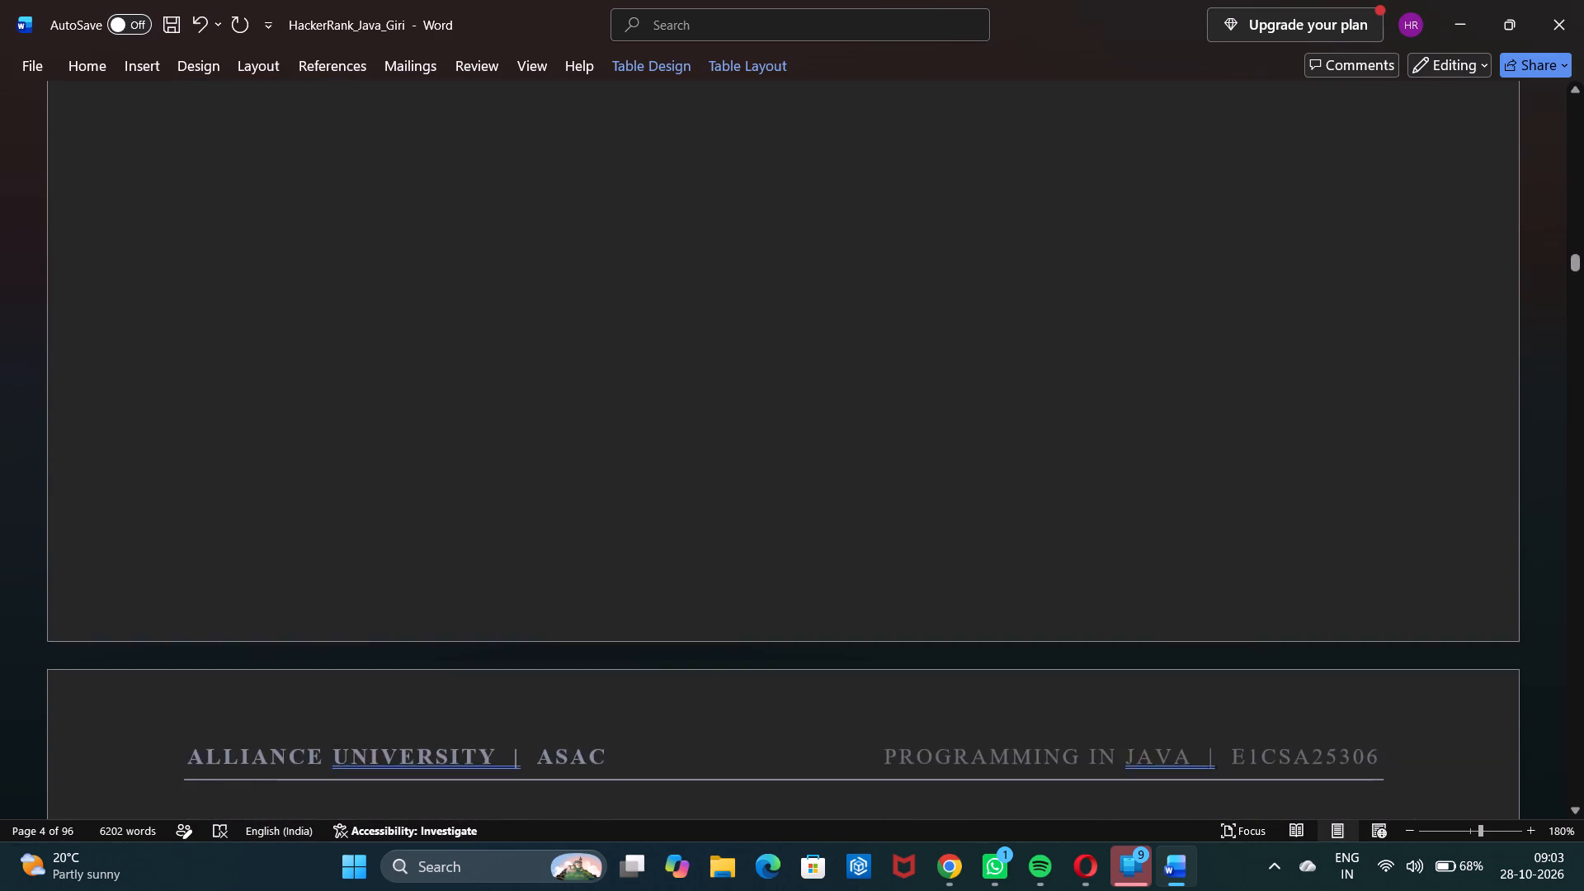
{"action": "scroll", "coordinate": [477, 470], "scroll_direction": "down", "scroll_amount": 5}
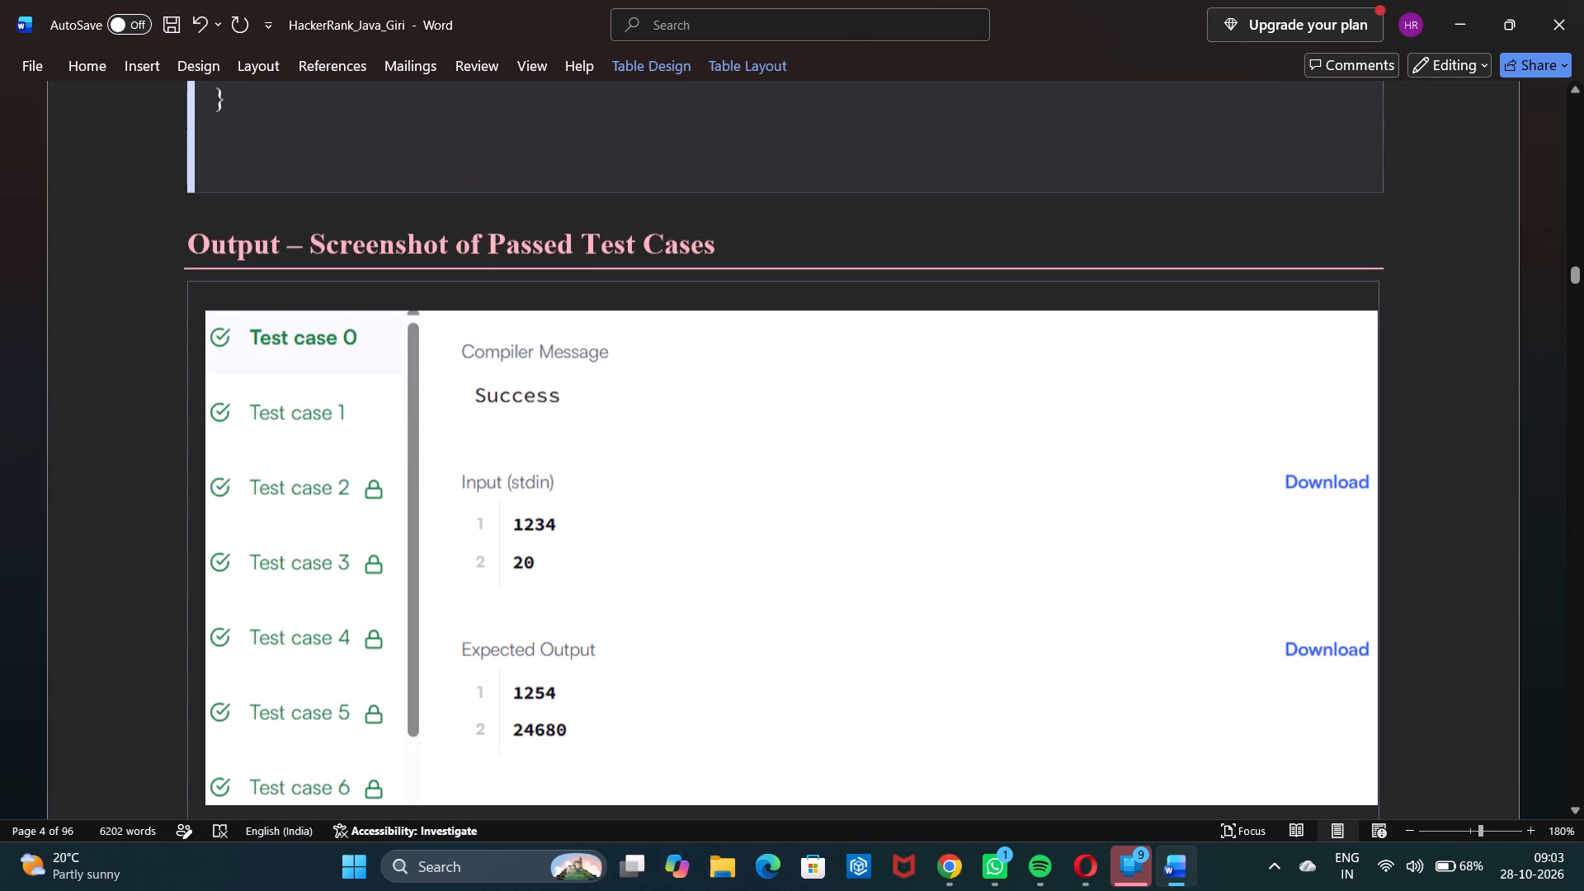
{"action": "scroll", "coordinate": [477, 470], "scroll_direction": "down", "scroll_amount": 7}
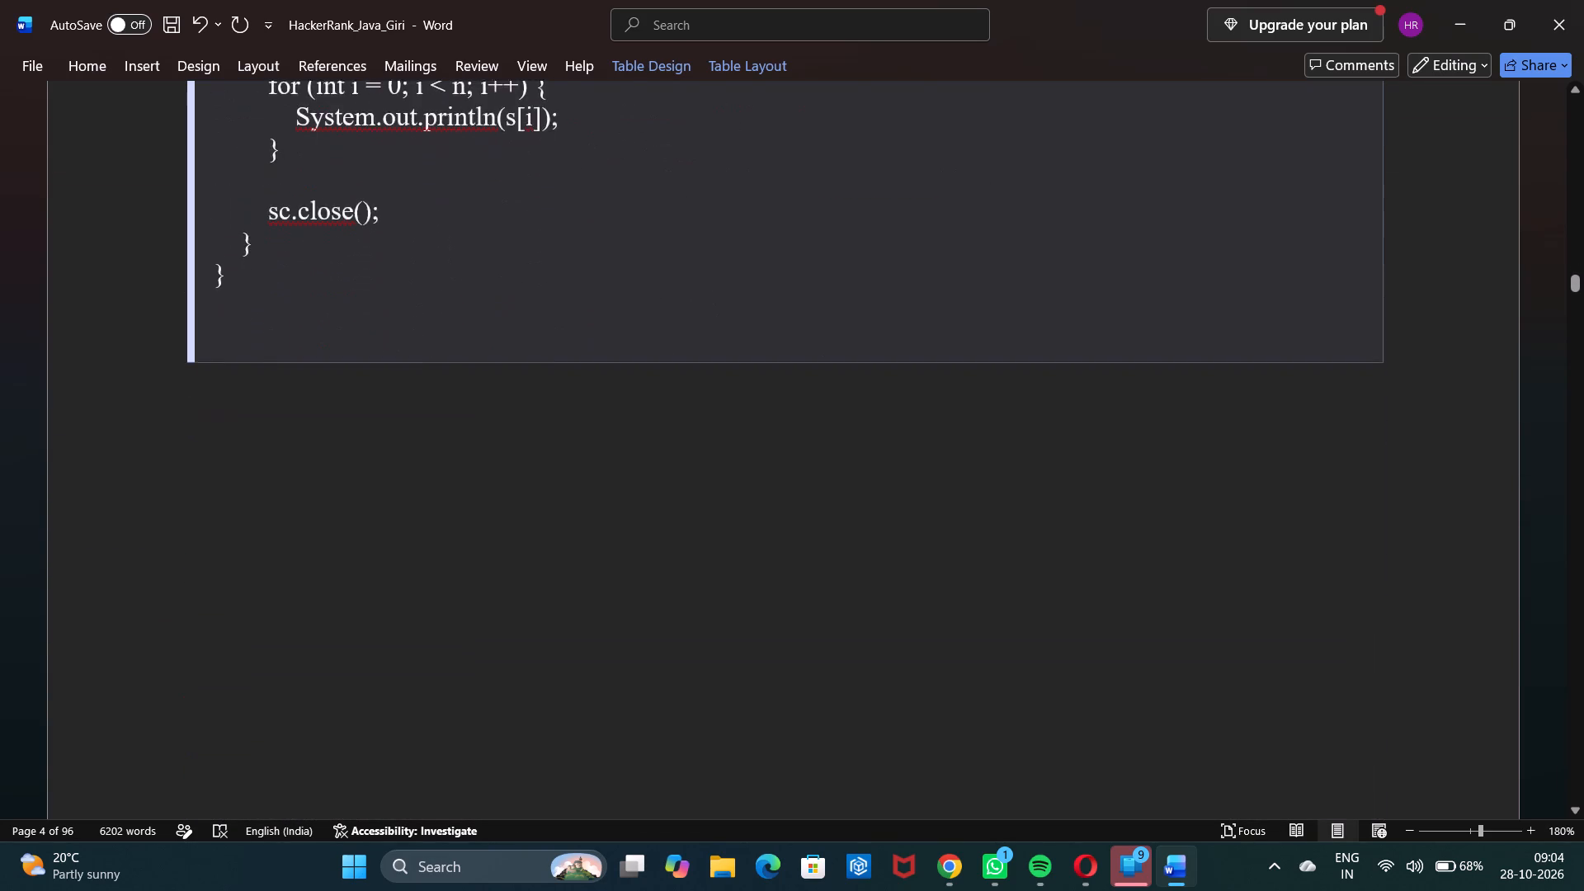
{"action": "scroll", "coordinate": [477, 470], "scroll_direction": "down", "scroll_amount": 7}
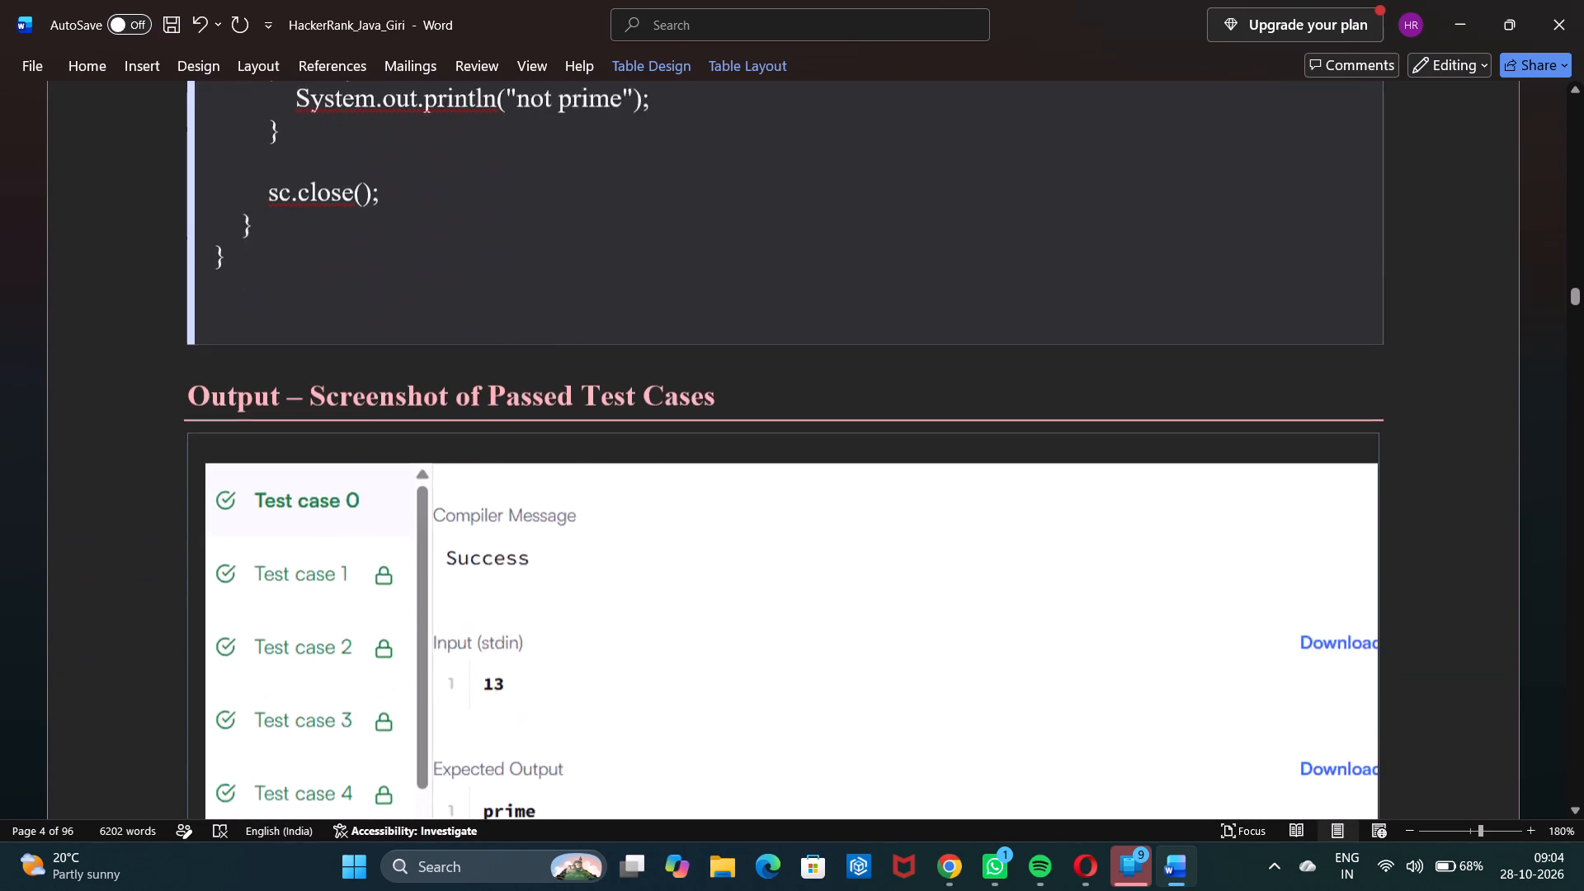
{"action": "scroll", "coordinate": [477, 470], "scroll_direction": "down", "scroll_amount": 7}
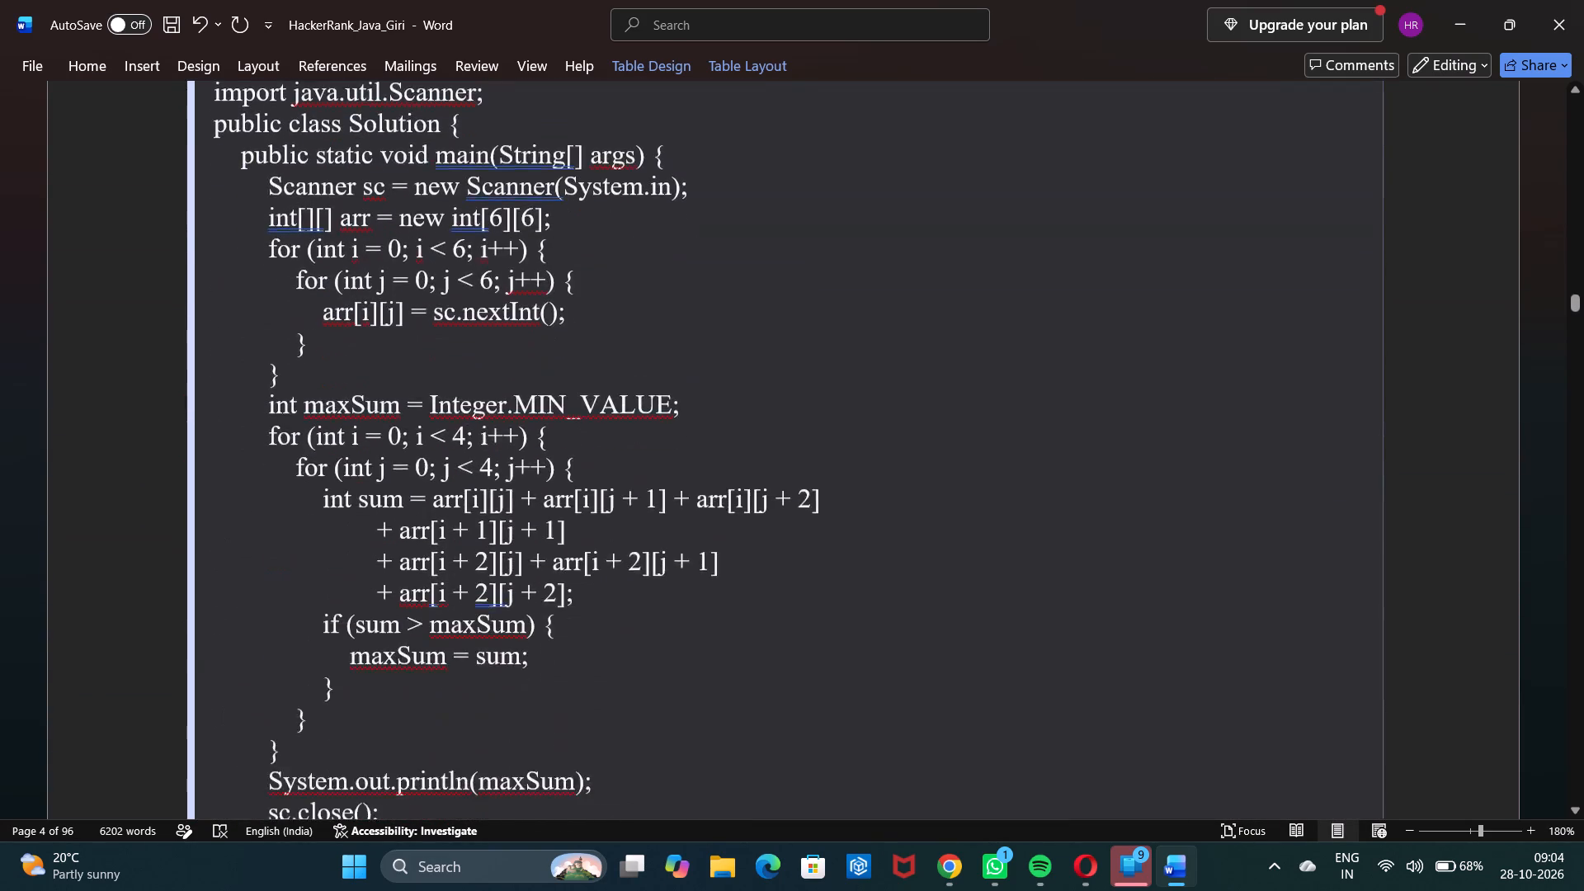
{"action": "scroll", "coordinate": [477, 470], "scroll_direction": "down", "scroll_amount": 7}
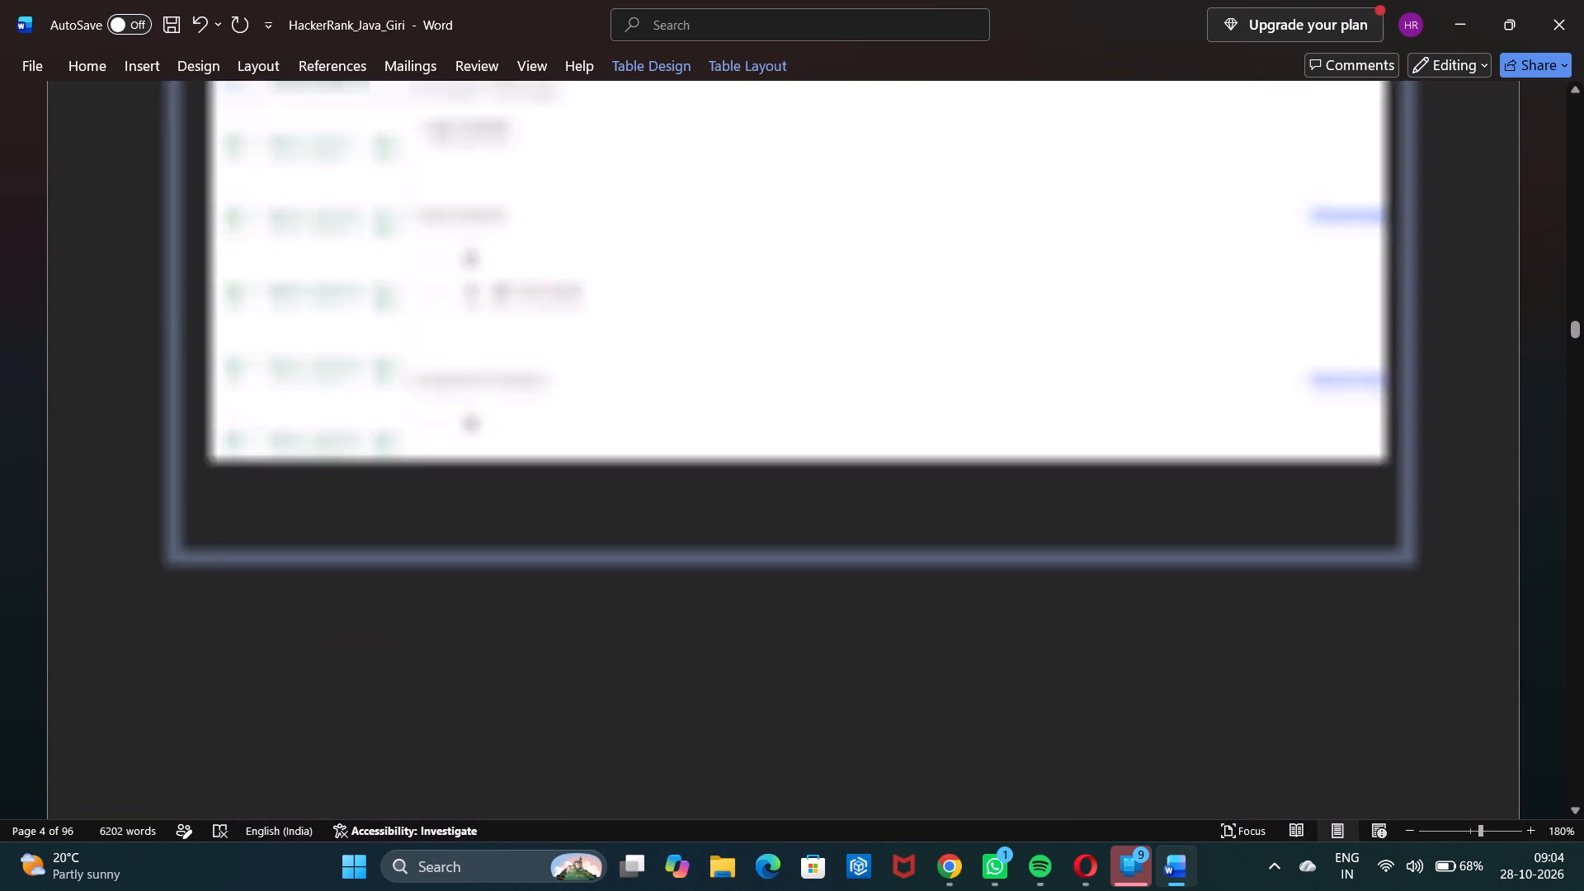
{"action": "scroll", "coordinate": [477, 470], "scroll_direction": "down", "scroll_amount": 4}
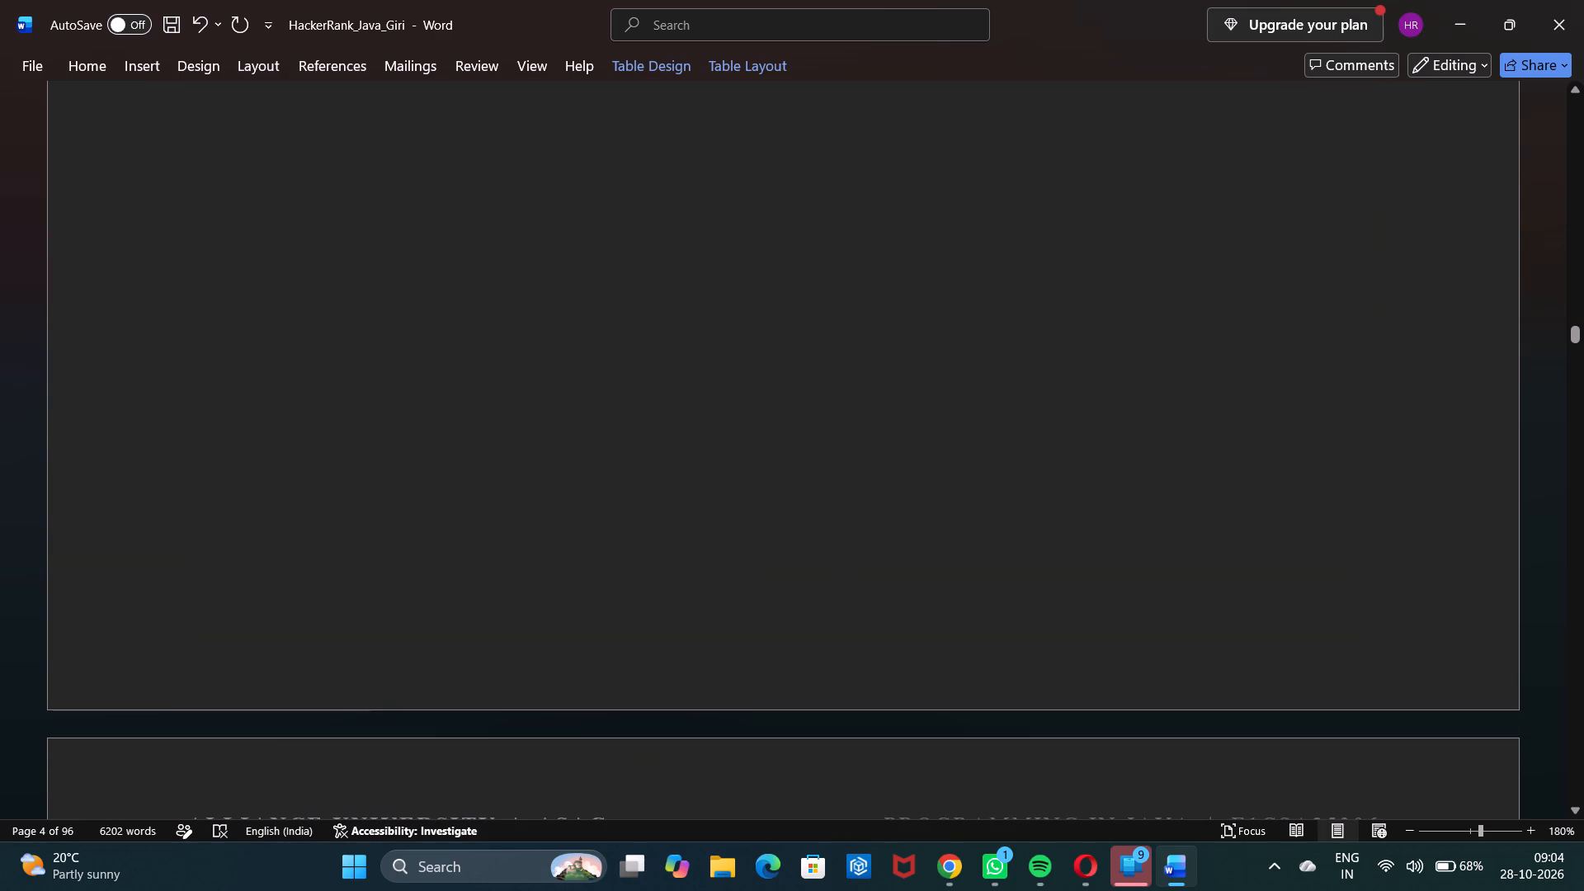
{"action": "scroll", "coordinate": [477, 470], "scroll_direction": "down", "scroll_amount": 2}
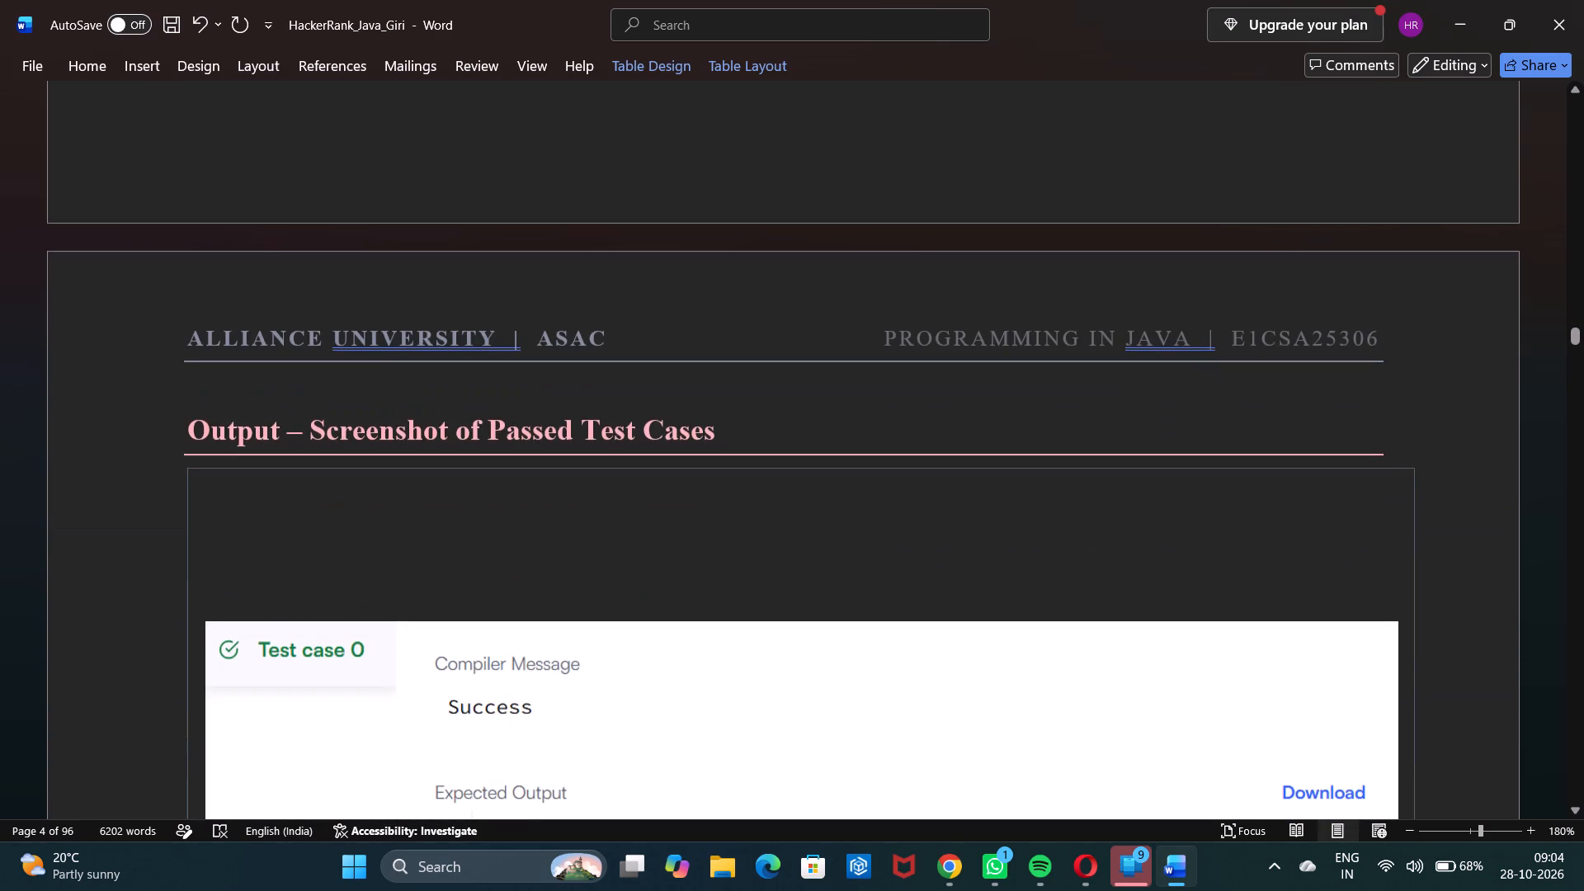
Continue reviewing the report through question 29's output, examining each question's code block, page layout and passed-test-case screenshot.
{"action": "scroll", "coordinate": [477, 470], "scroll_direction": "down", "scroll_amount": 8}
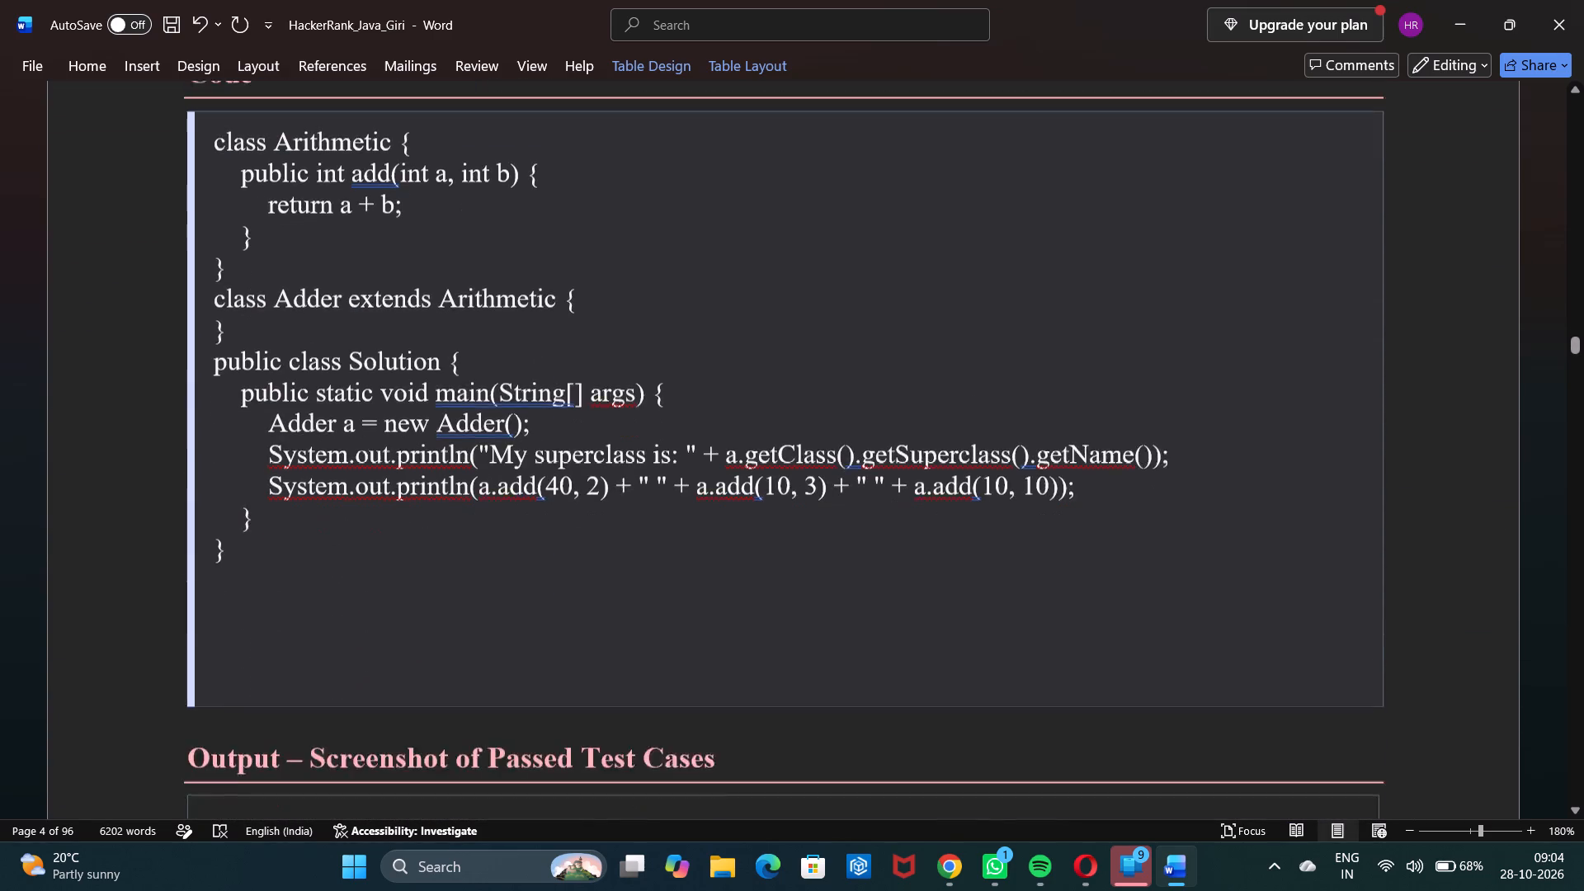
{"action": "scroll", "coordinate": [477, 470], "scroll_direction": "down", "scroll_amount": 4}
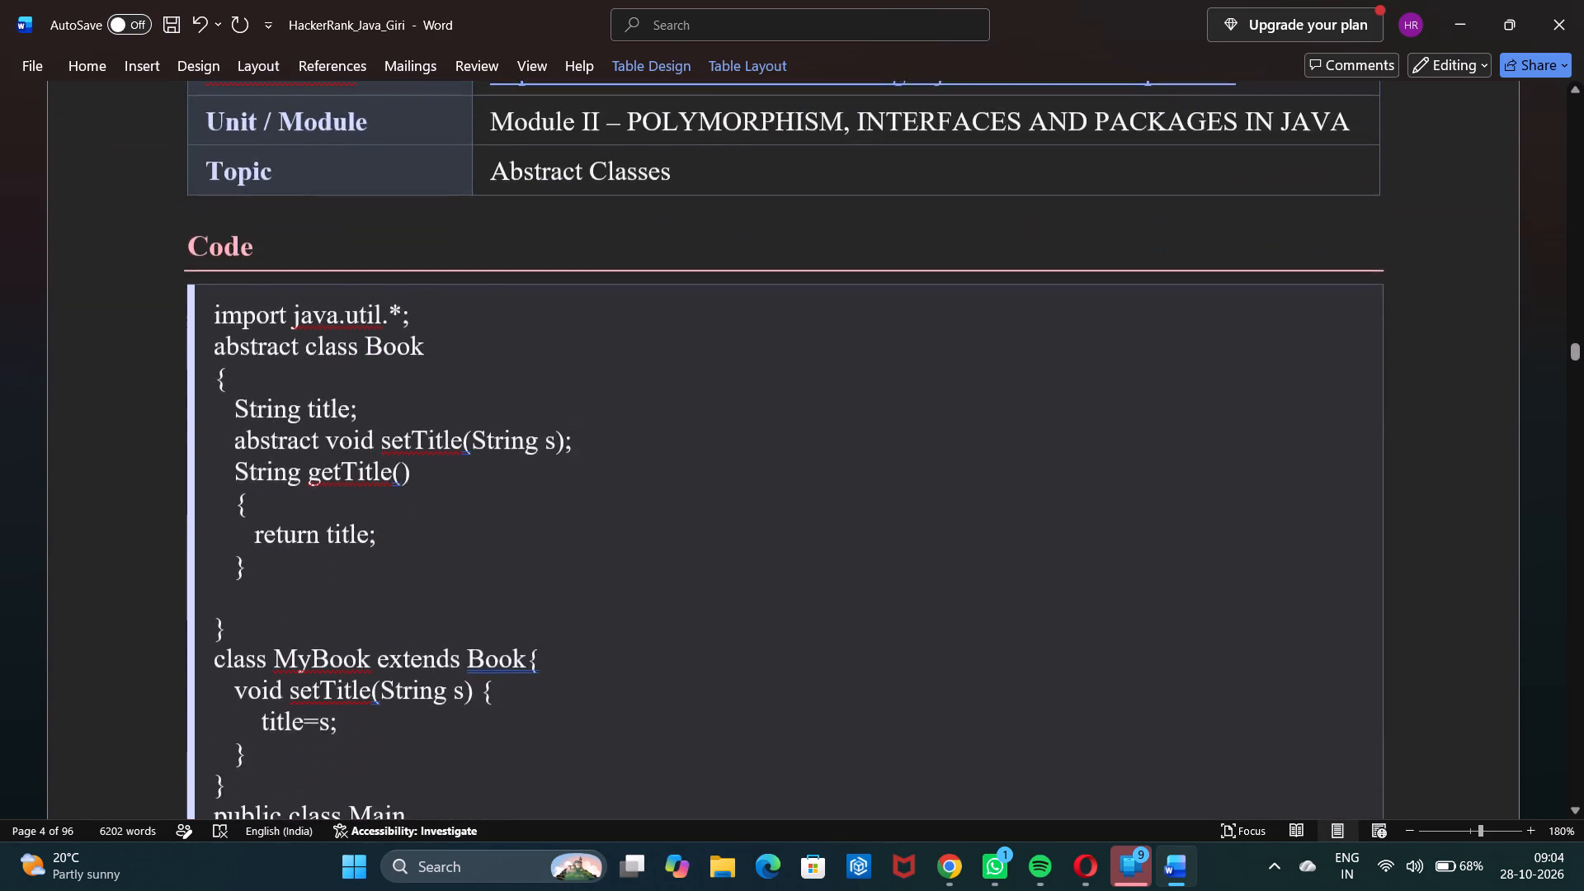
{"action": "scroll", "coordinate": [477, 470], "scroll_direction": "down", "scroll_amount": 6}
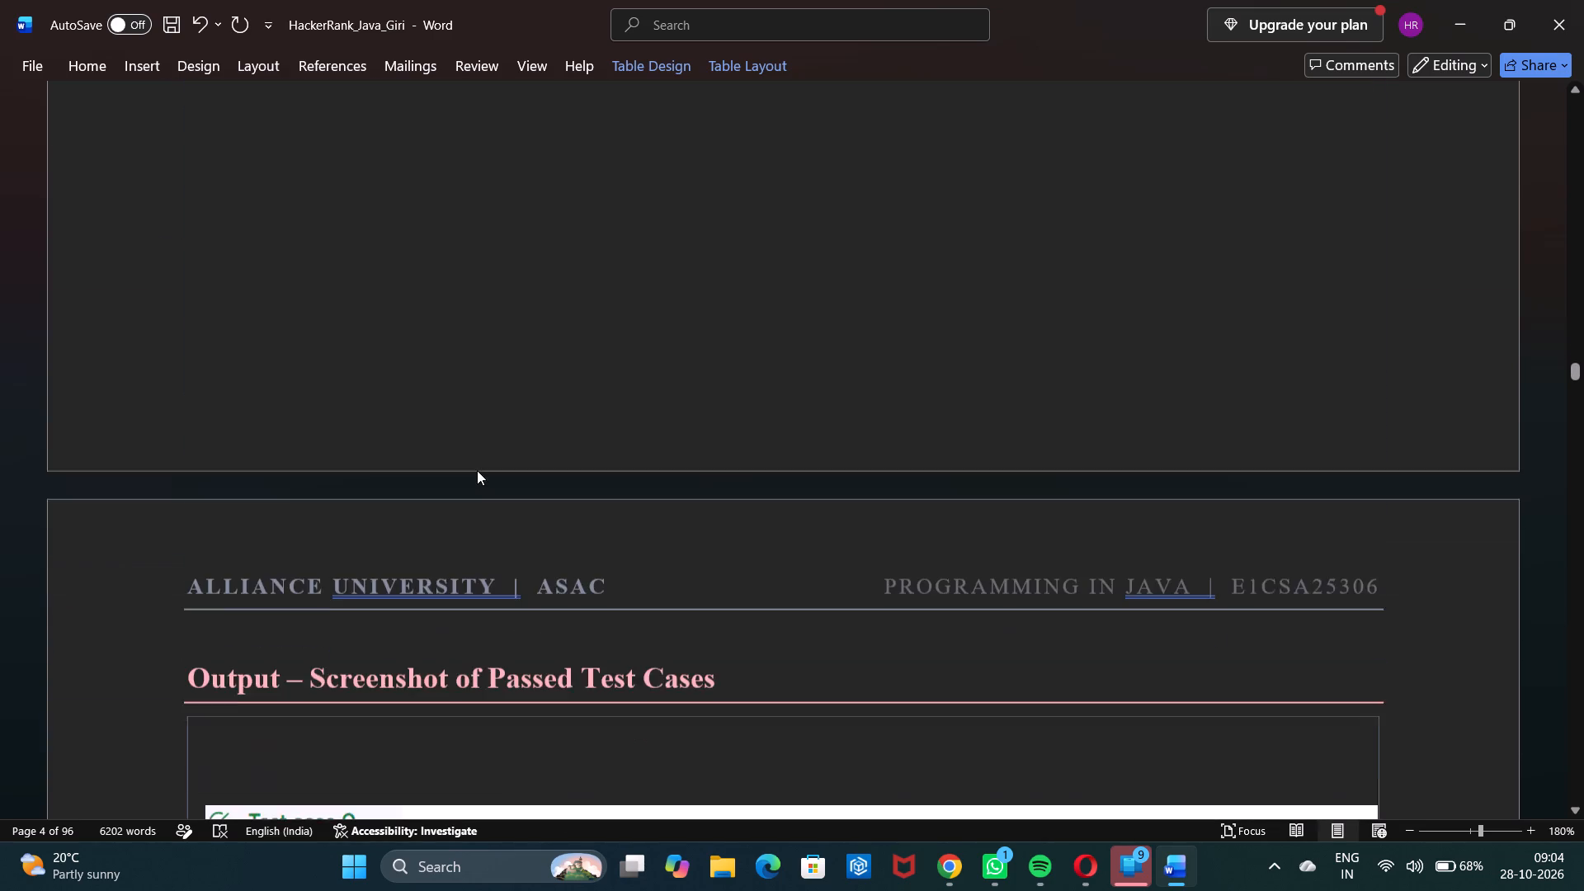
{"action": "scroll", "coordinate": [477, 470], "scroll_direction": "down", "scroll_amount": 5}
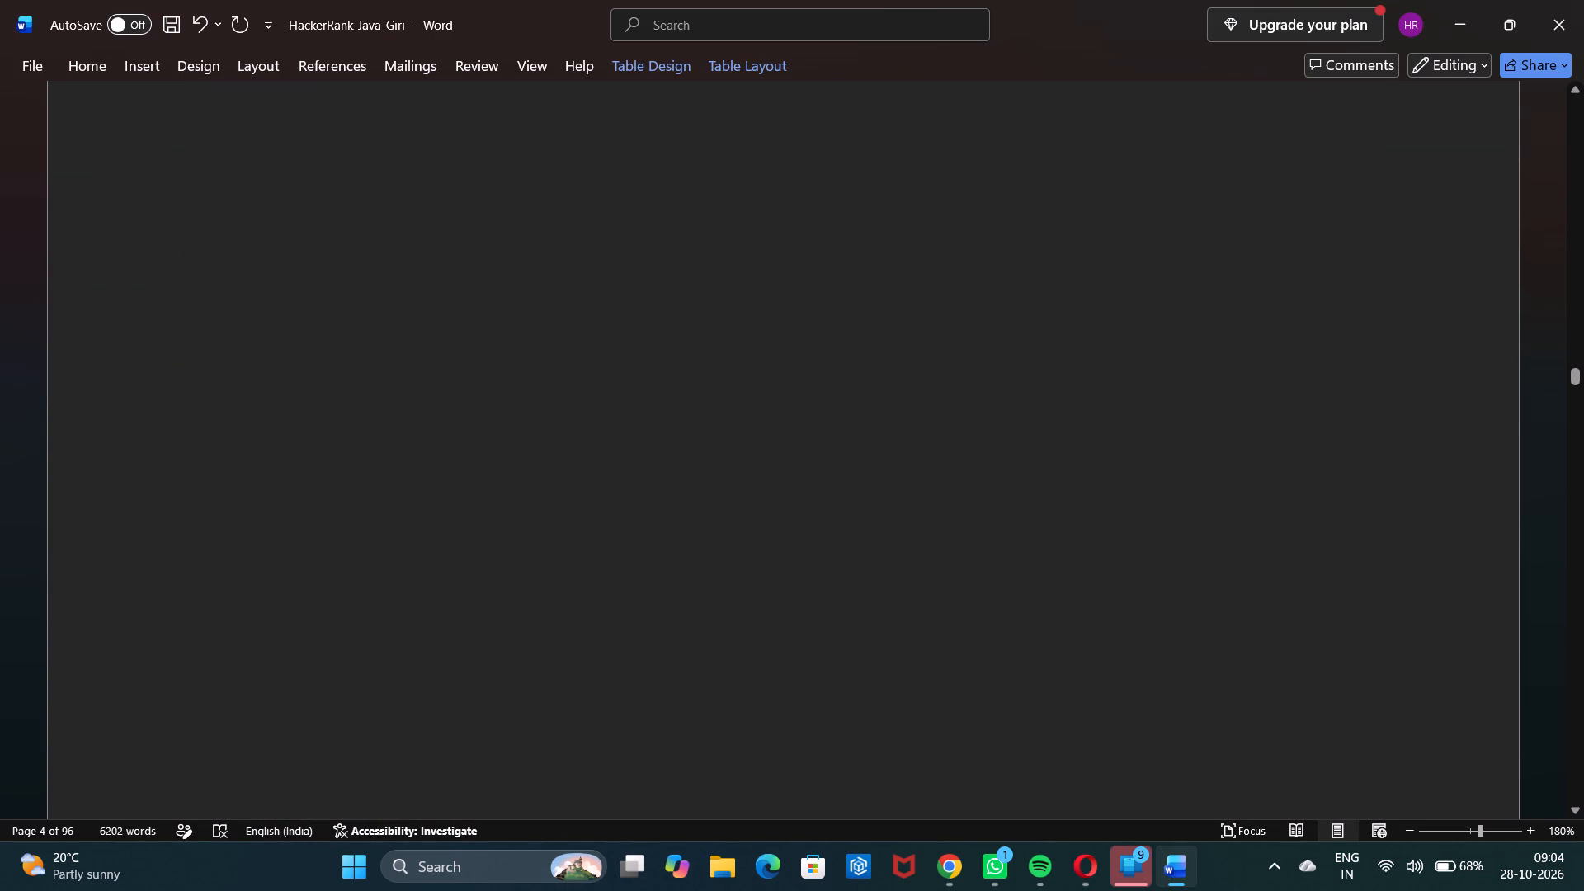
{"action": "scroll", "coordinate": [477, 470], "scroll_direction": "down", "scroll_amount": 1}
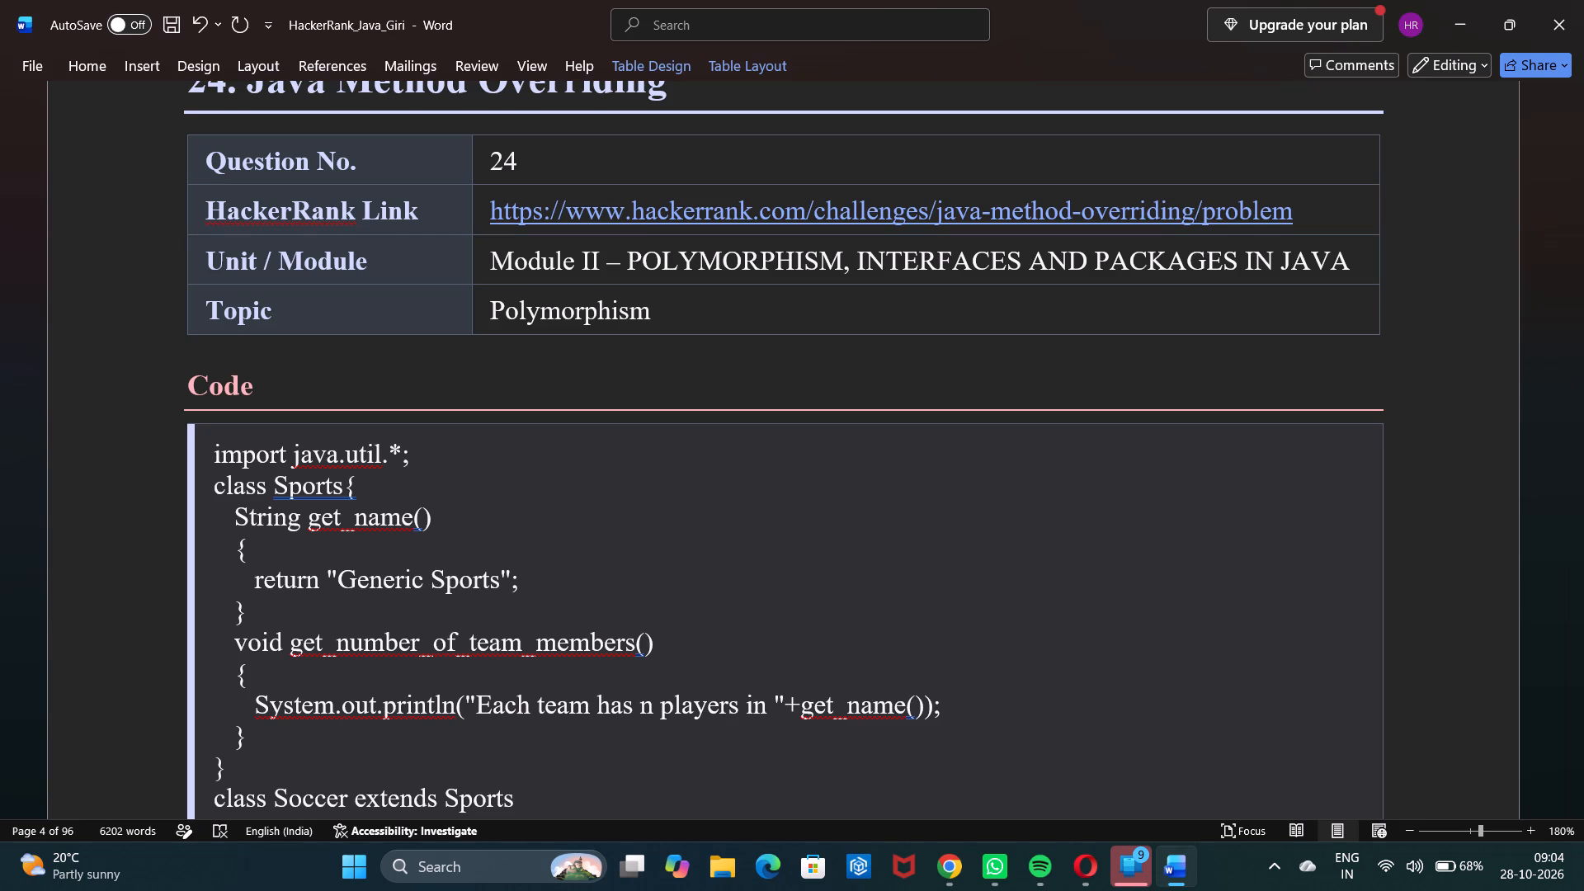
{"action": "scroll", "coordinate": [477, 470], "scroll_direction": "down", "scroll_amount": 1}
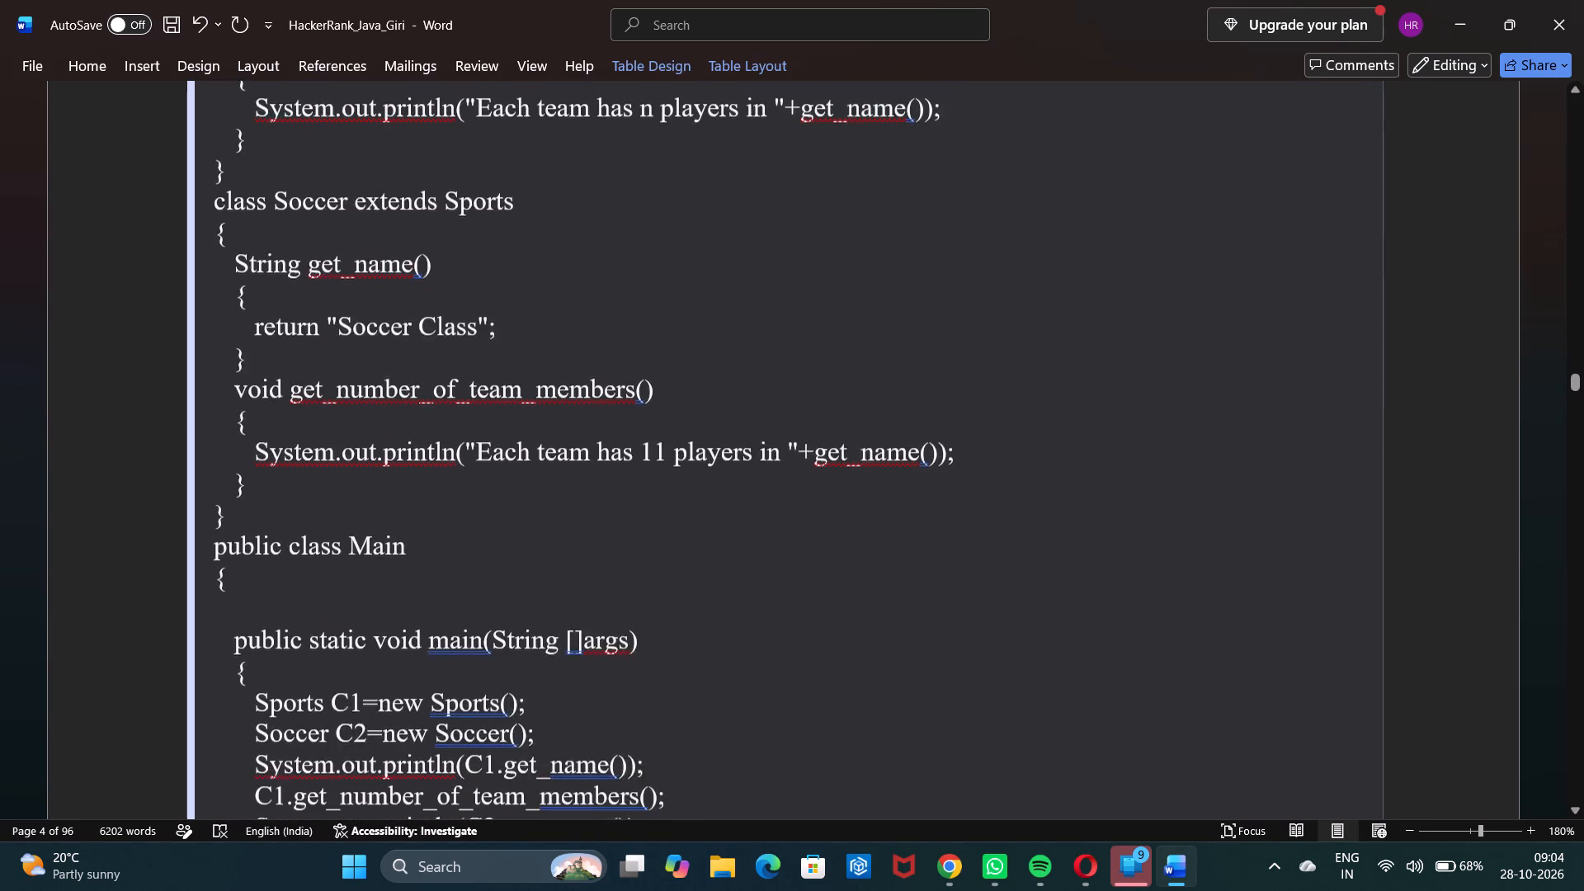
{"action": "scroll", "coordinate": [477, 470], "scroll_direction": "down", "scroll_amount": 8}
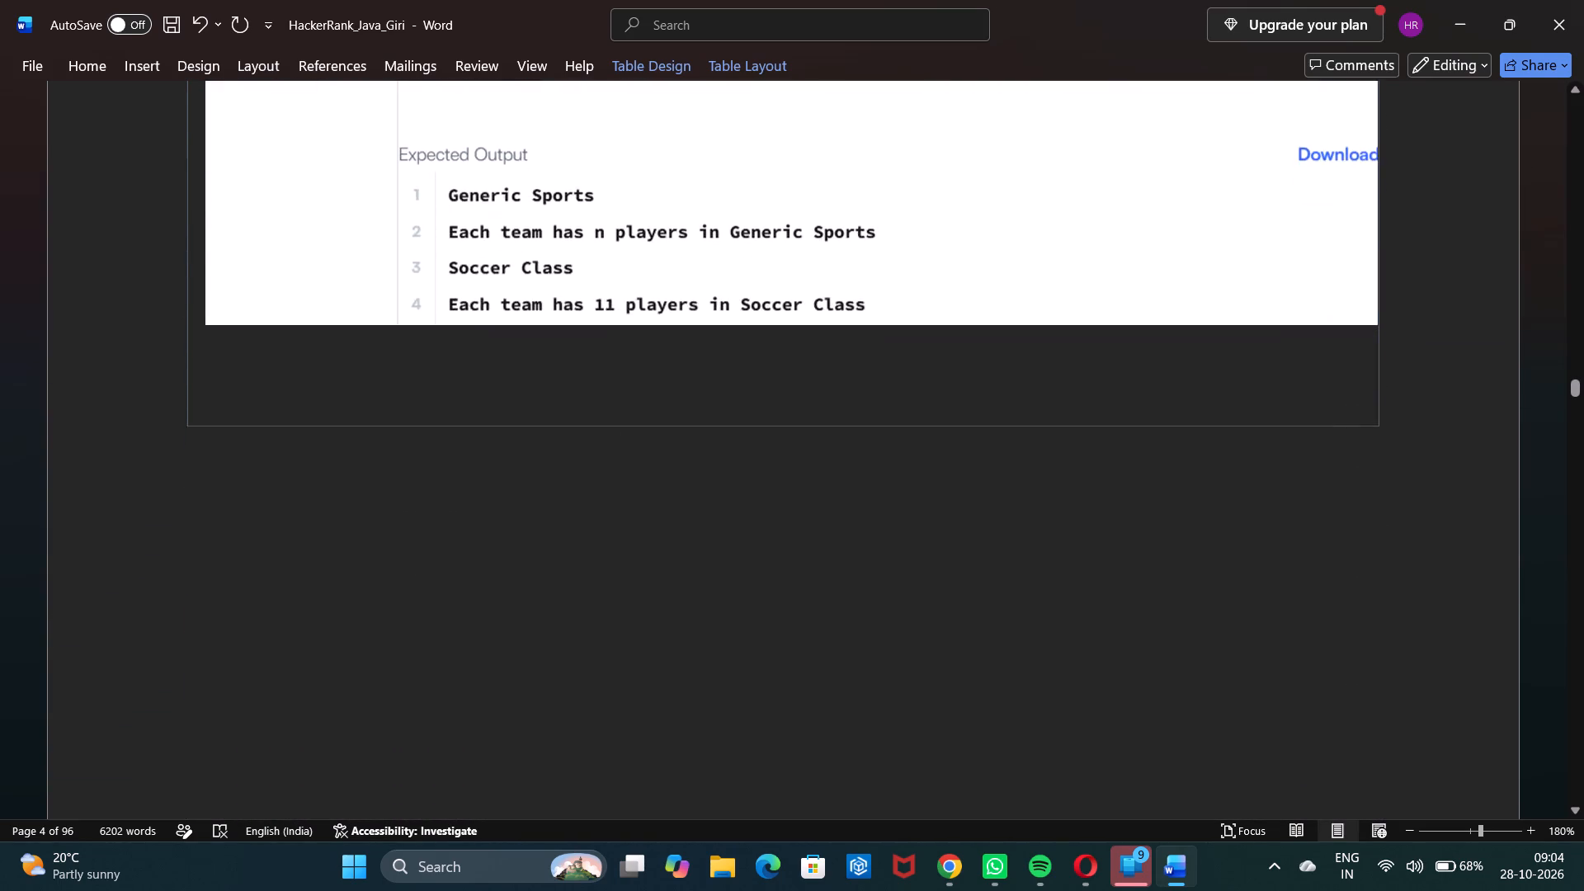
{"action": "scroll", "coordinate": [477, 470], "scroll_direction": "down", "scroll_amount": 10}
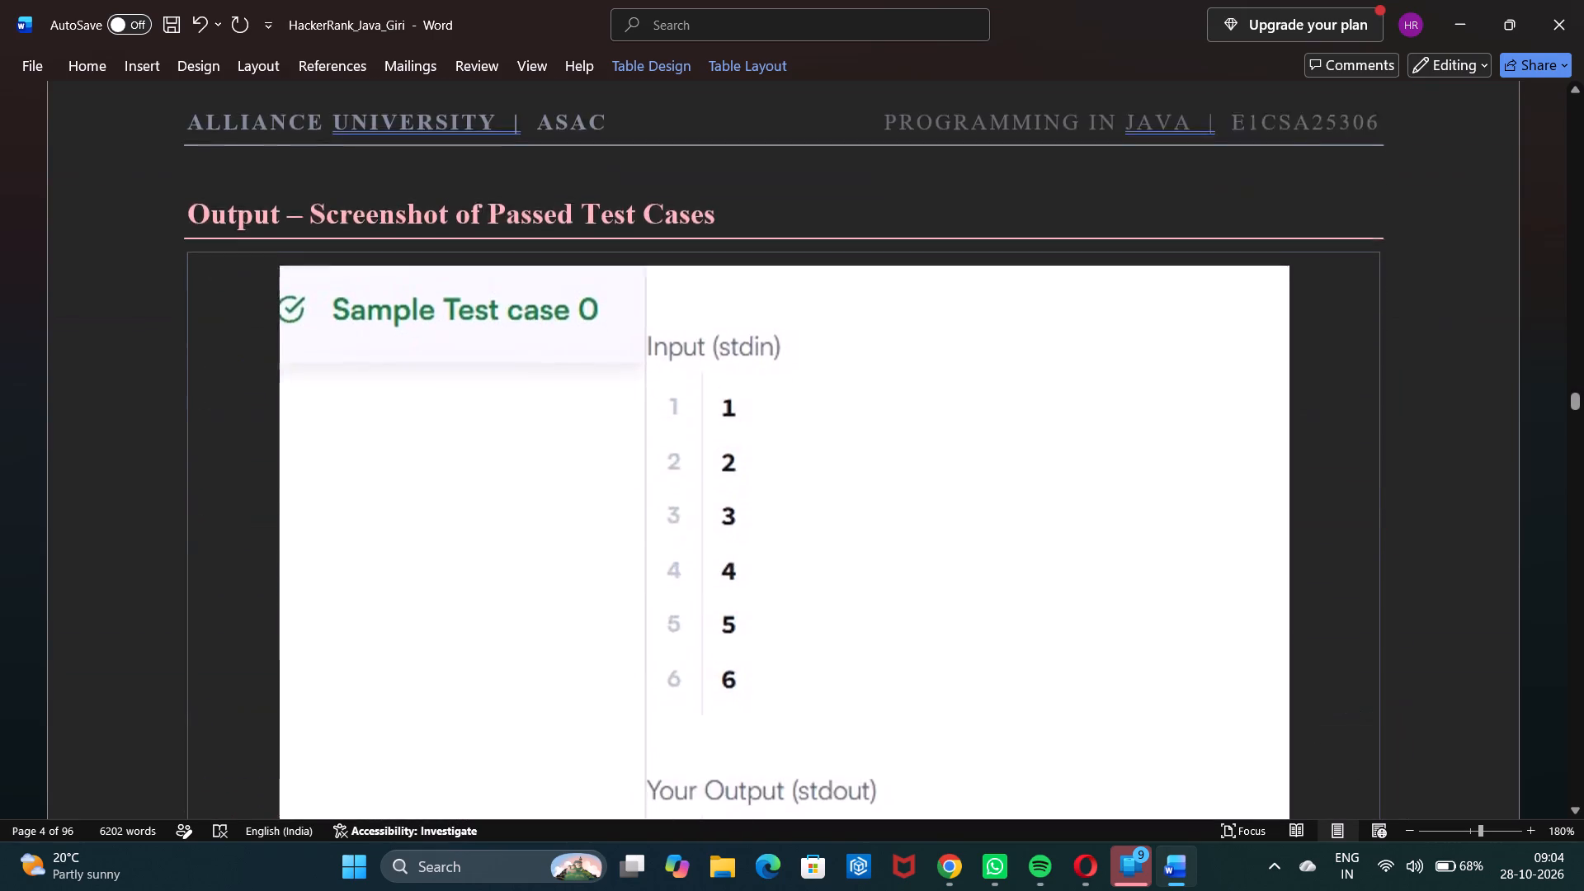
{"action": "scroll", "coordinate": [477, 470], "scroll_direction": "down", "scroll_amount": 3}
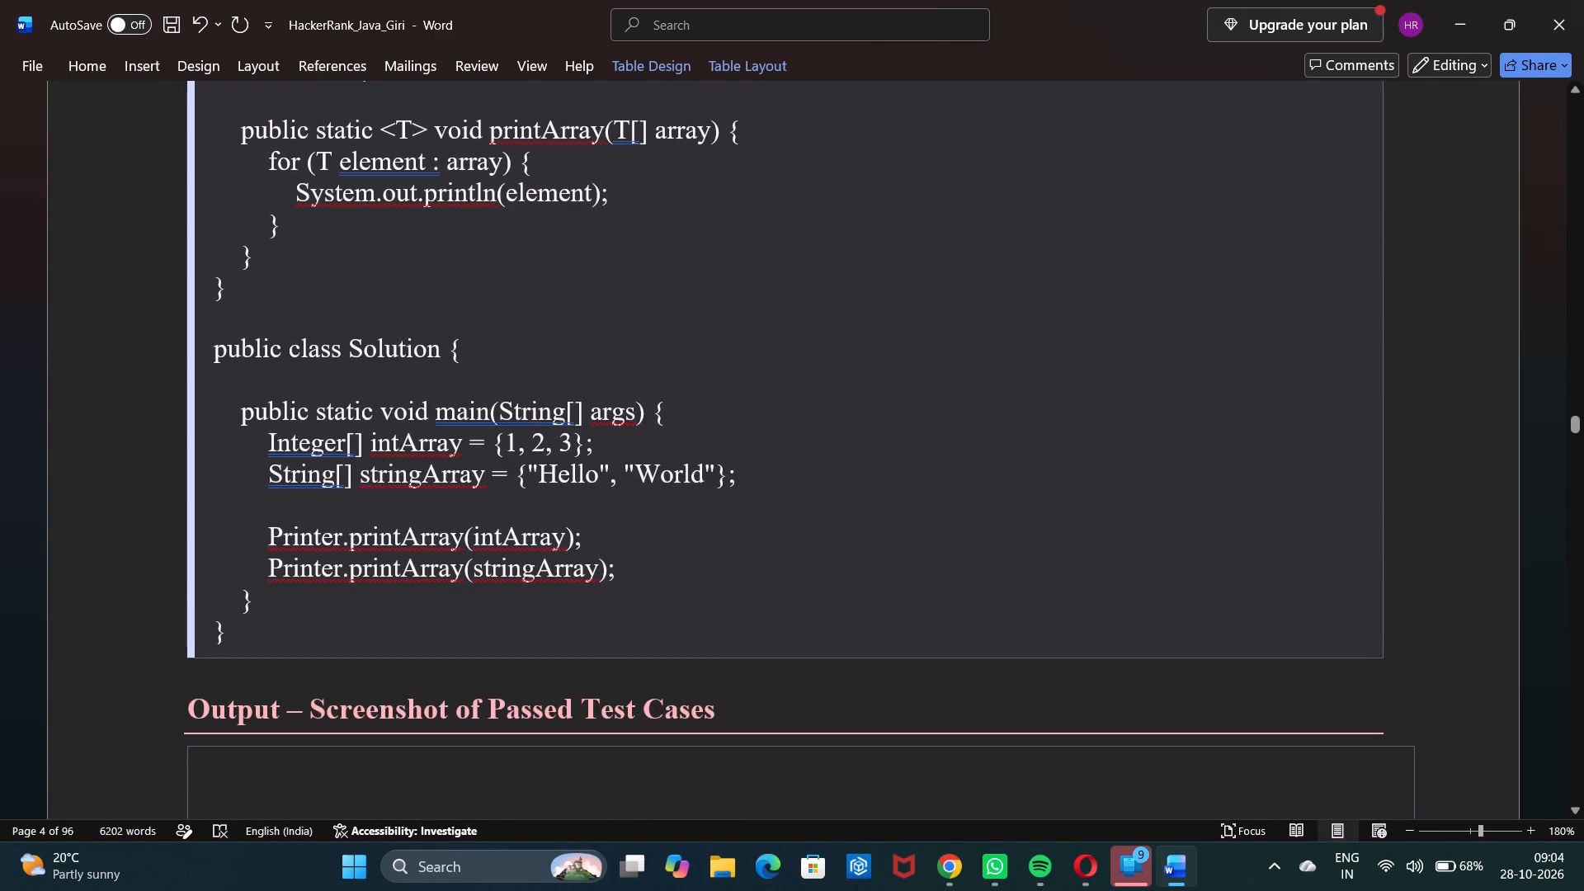
{"action": "scroll", "coordinate": [477, 470], "scroll_direction": "down", "scroll_amount": 8}
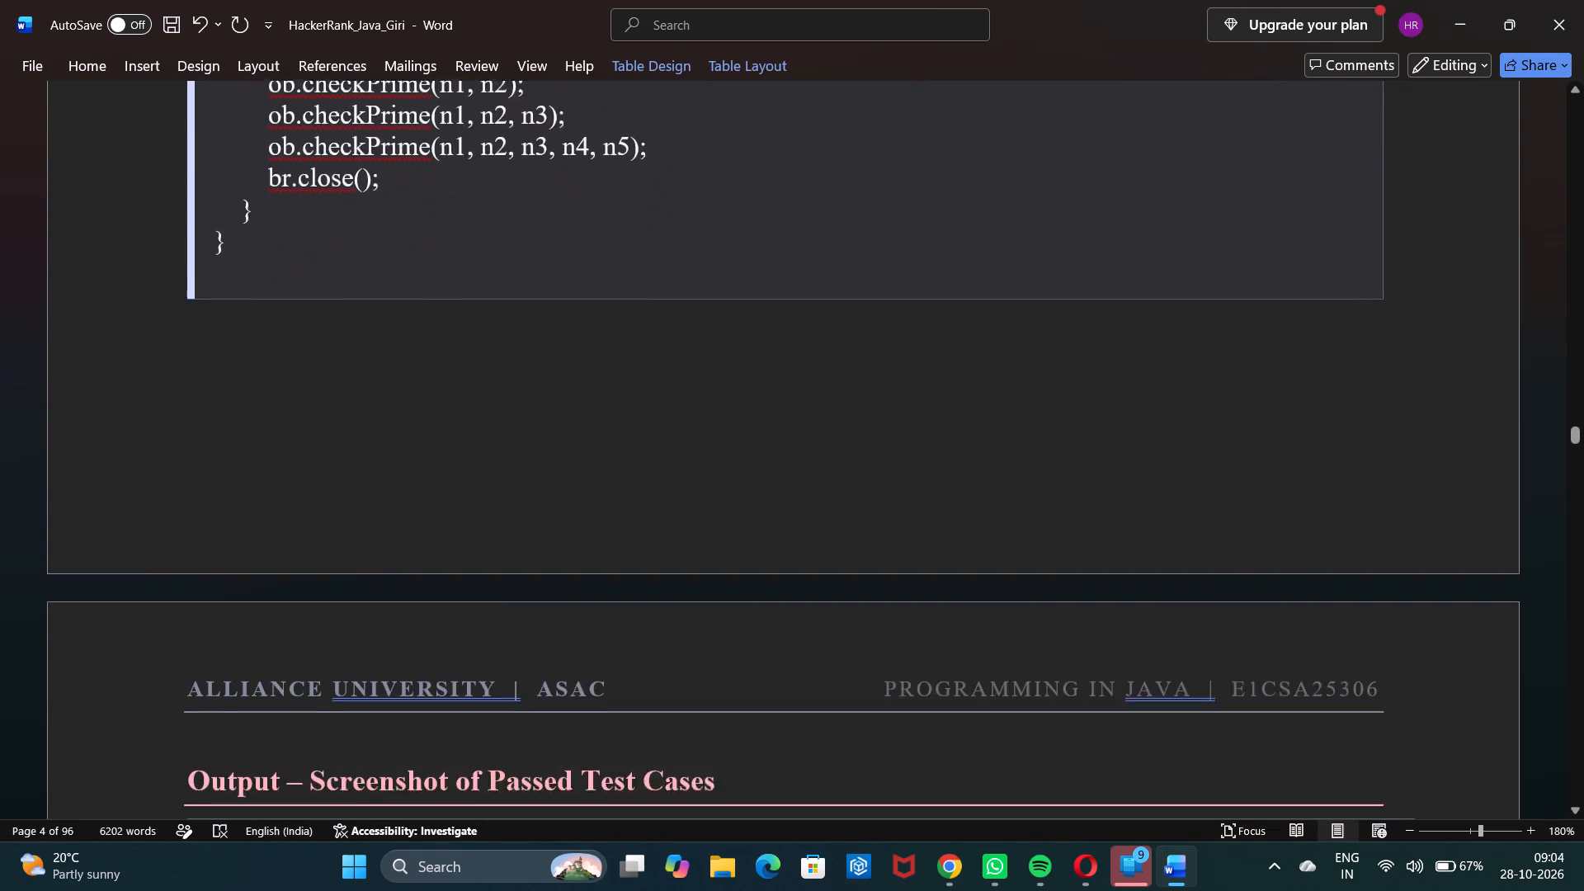
{"action": "scroll", "coordinate": [477, 470], "scroll_direction": "down", "scroll_amount": 6}
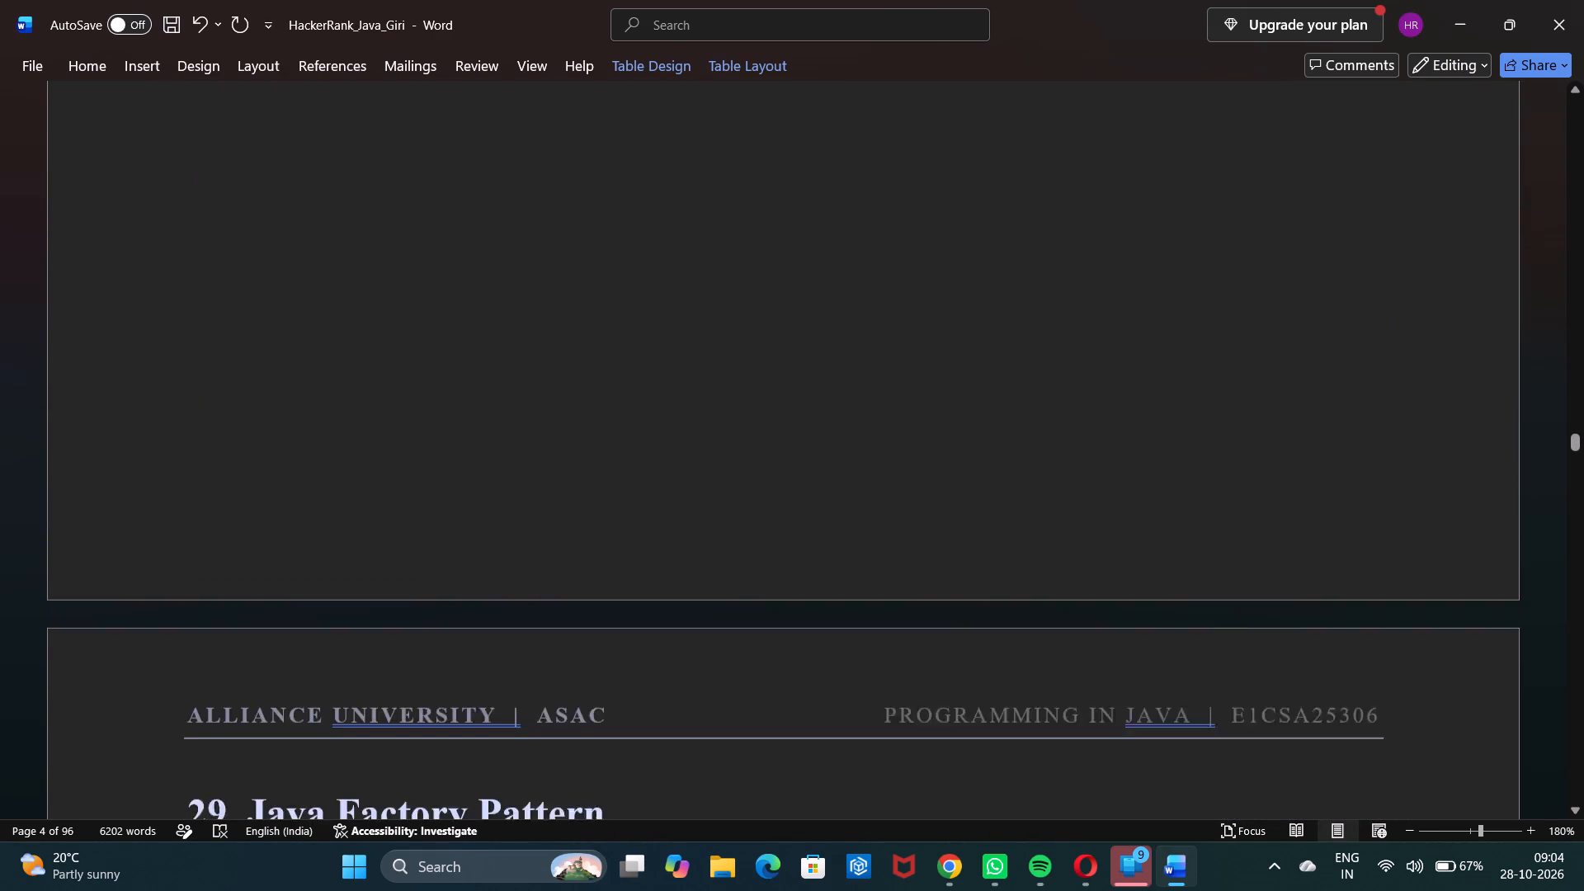
{"action": "scroll", "coordinate": [477, 470], "scroll_direction": "down", "scroll_amount": 7}
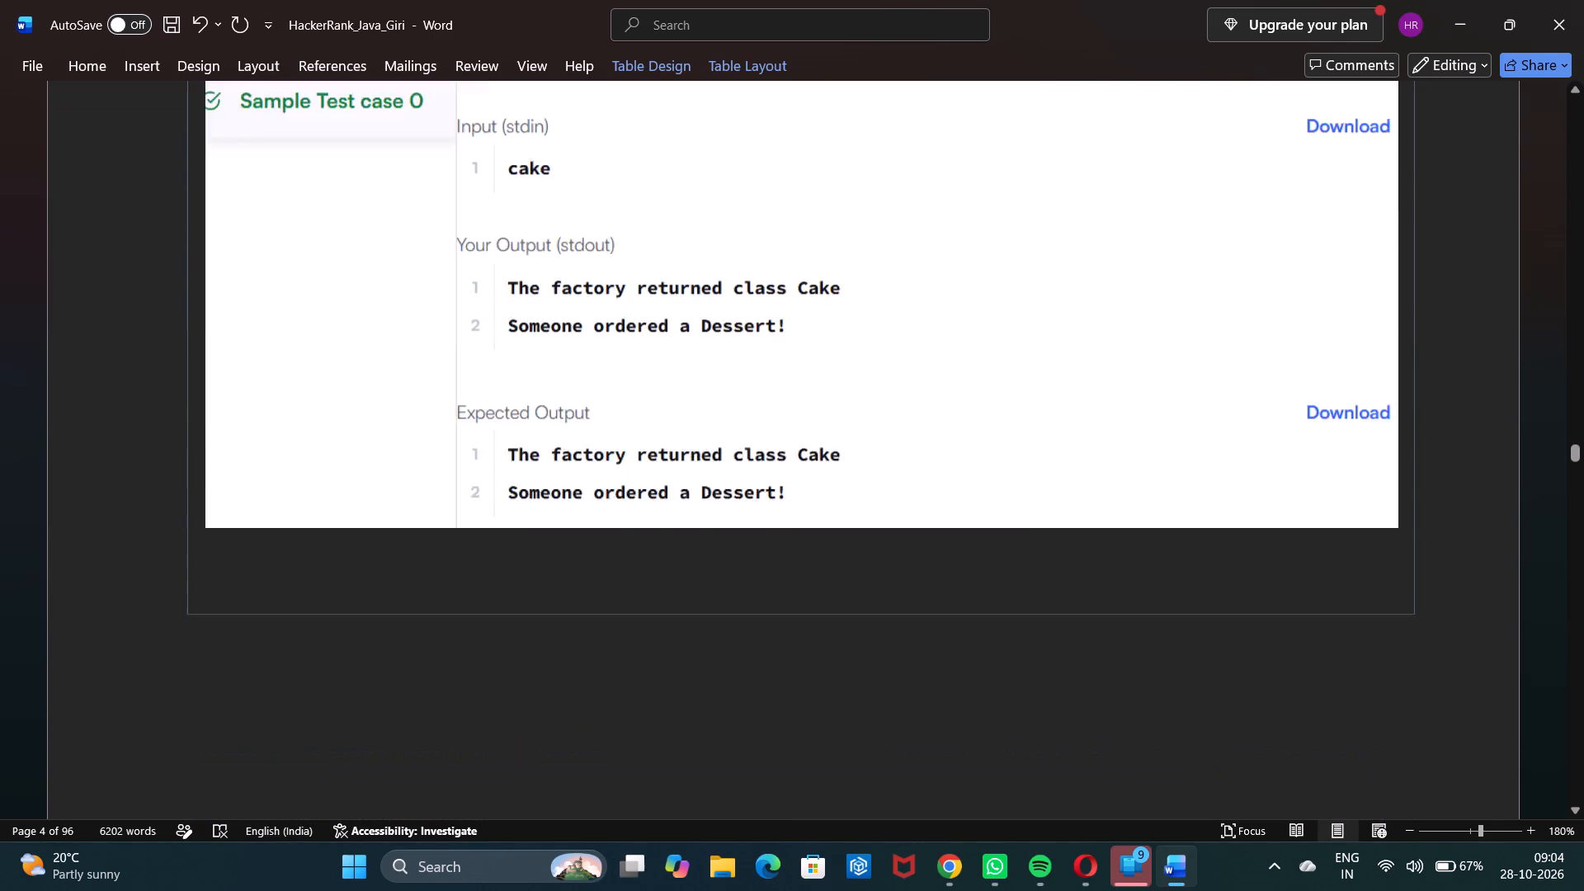
{"action": "scroll", "coordinate": [477, 470], "scroll_direction": "down", "scroll_amount": 3}
Delete the stray backslash before "class FoodFactory" in question 29's Java Factory Pattern code.
{"action": "scroll", "coordinate": [477, 470], "scroll_direction": "up", "scroll_amount": 3}
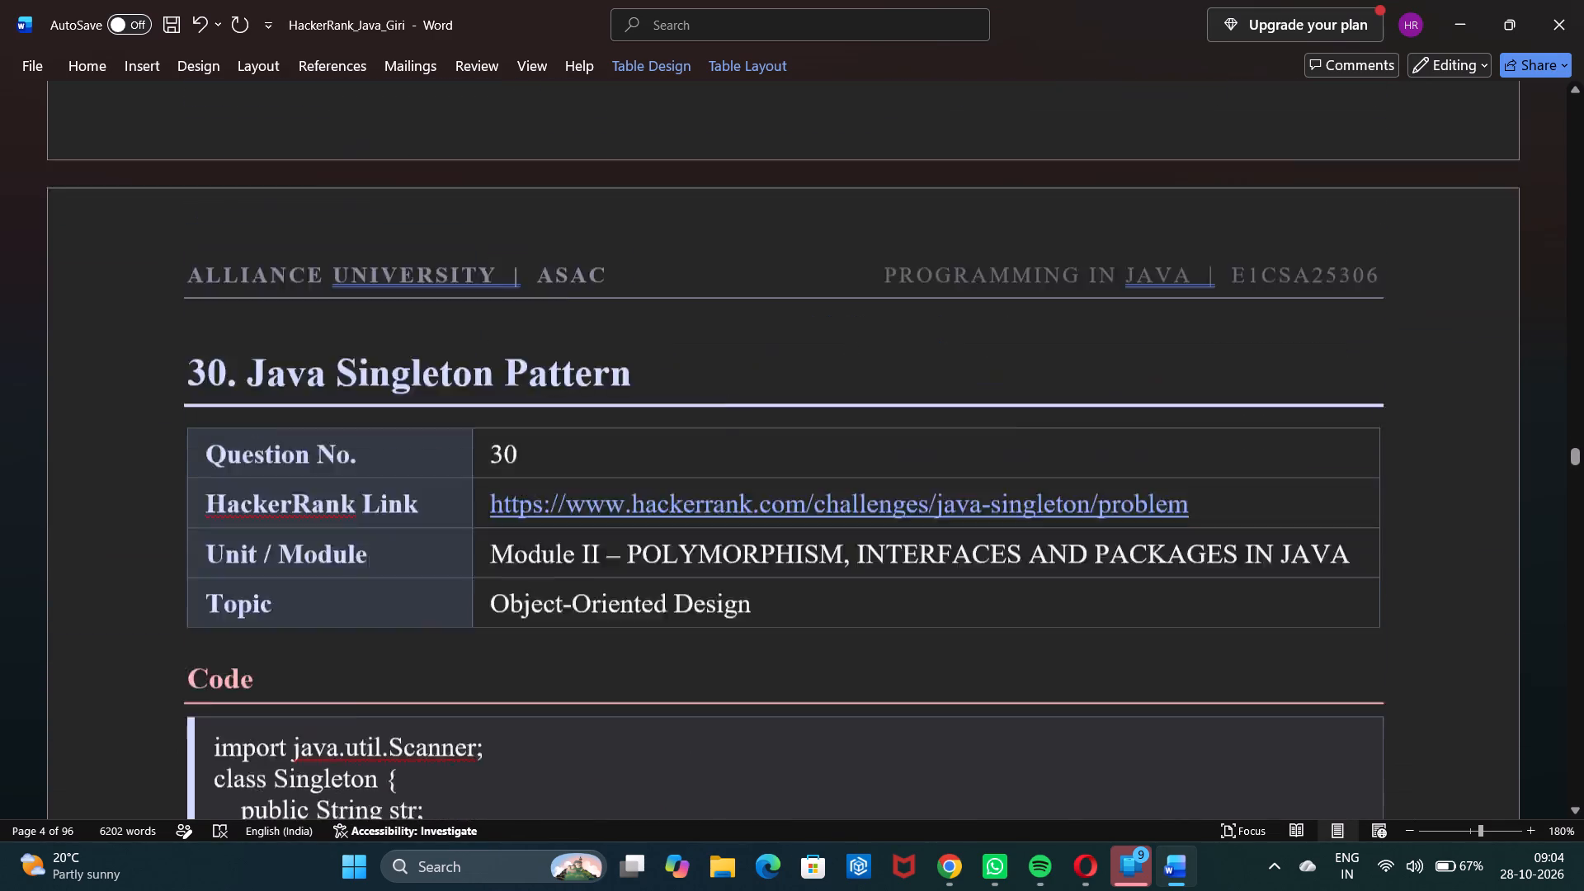
{"action": "scroll", "coordinate": [477, 470], "scroll_direction": "up", "scroll_amount": 3}
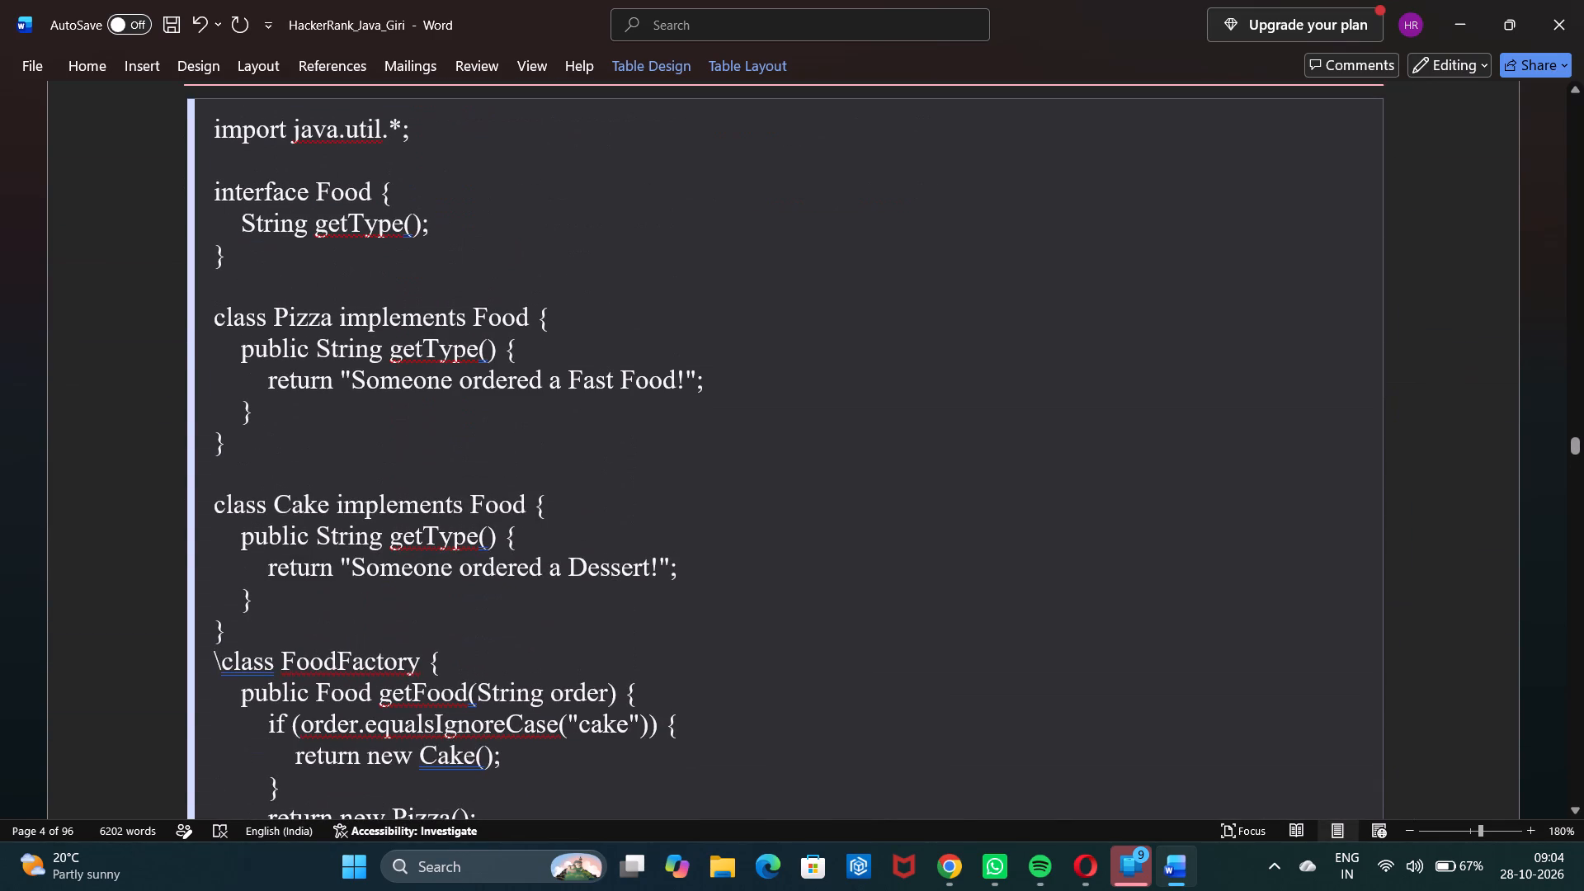
{"action": "left_click", "coordinate": [217, 653]}
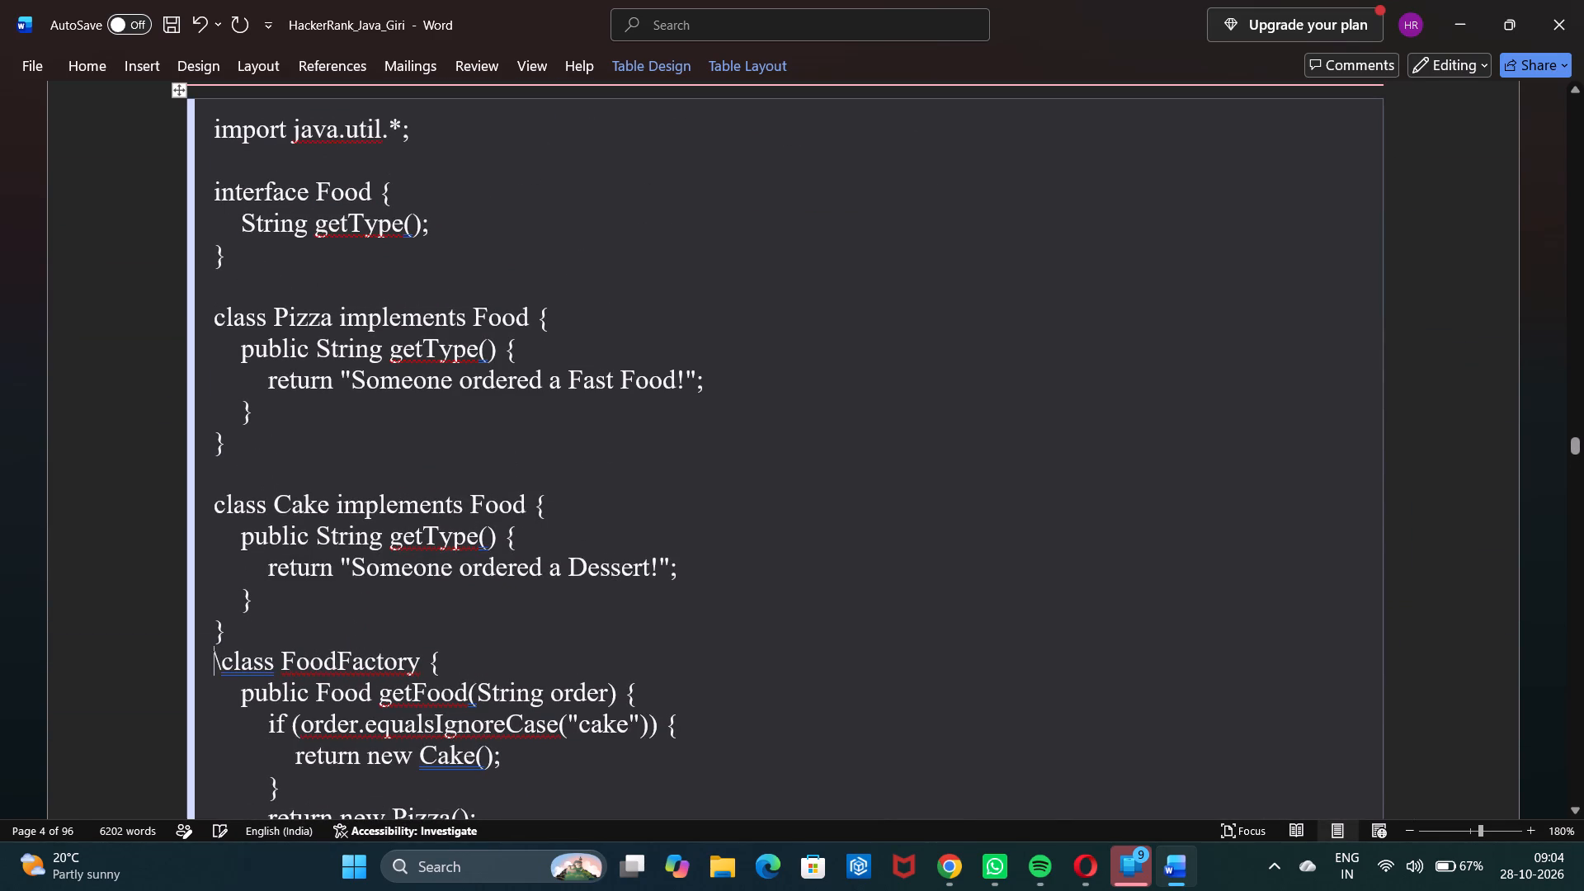
{"action": "key", "text": "Right"}
{"action": "key", "text": "BackSpace"}
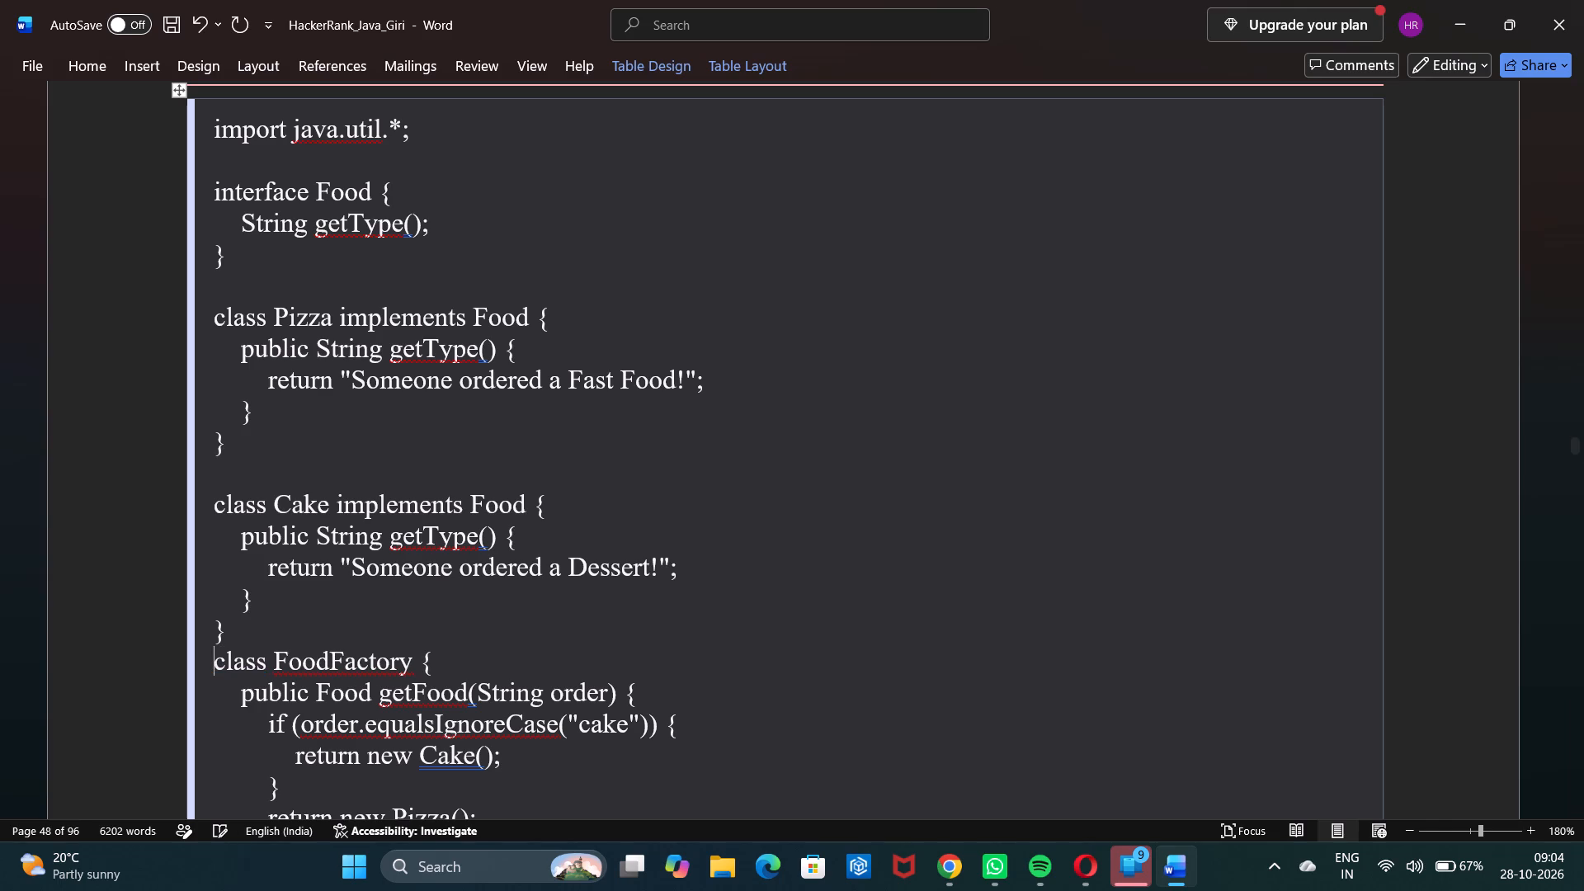
Review the report from question 29's output to the start of question 34's code, examining code formatting, page breaks and test-case screenshots.
{"action": "scroll", "coordinate": [688, 698], "scroll_direction": "down", "scroll_amount": 5}
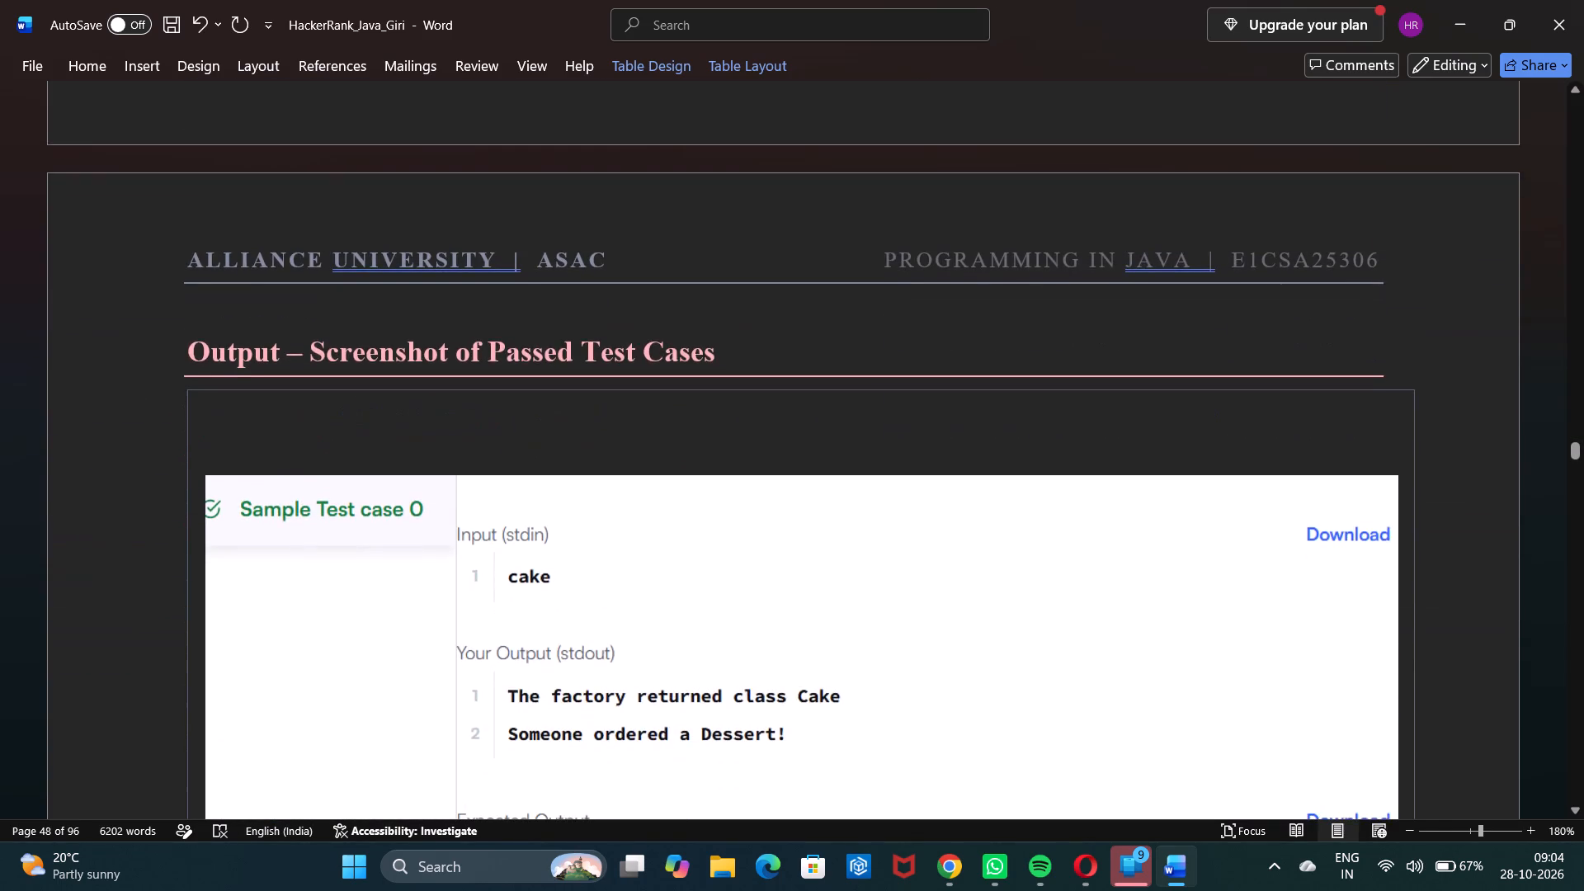
{"action": "scroll", "coordinate": [688, 698], "scroll_direction": "down", "scroll_amount": 5}
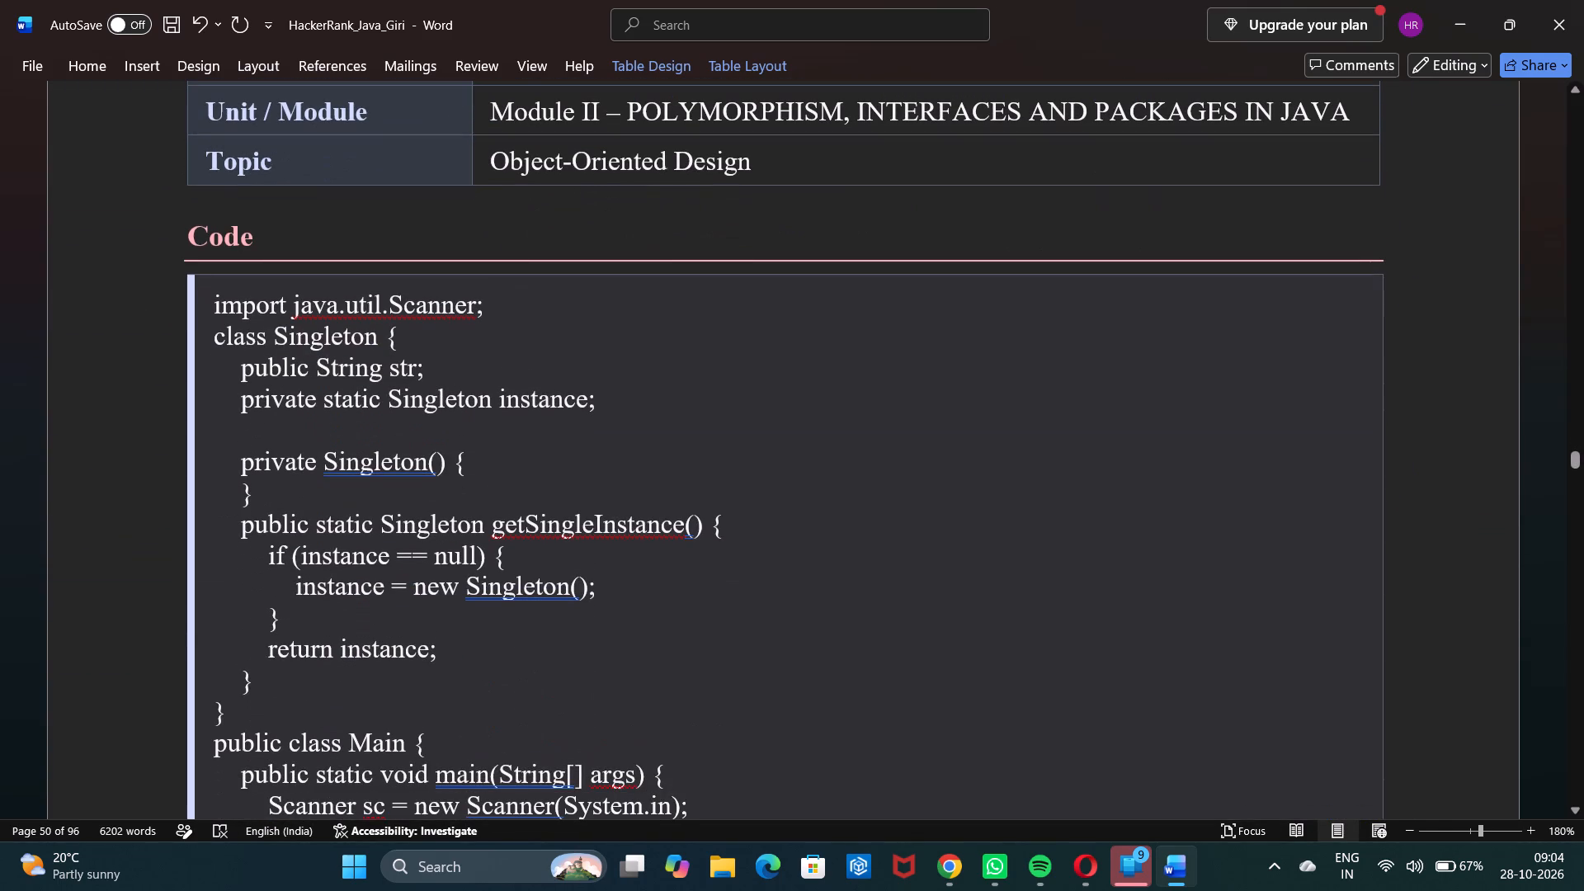
{"action": "scroll", "coordinate": [688, 698], "scroll_direction": "down", "scroll_amount": 6}
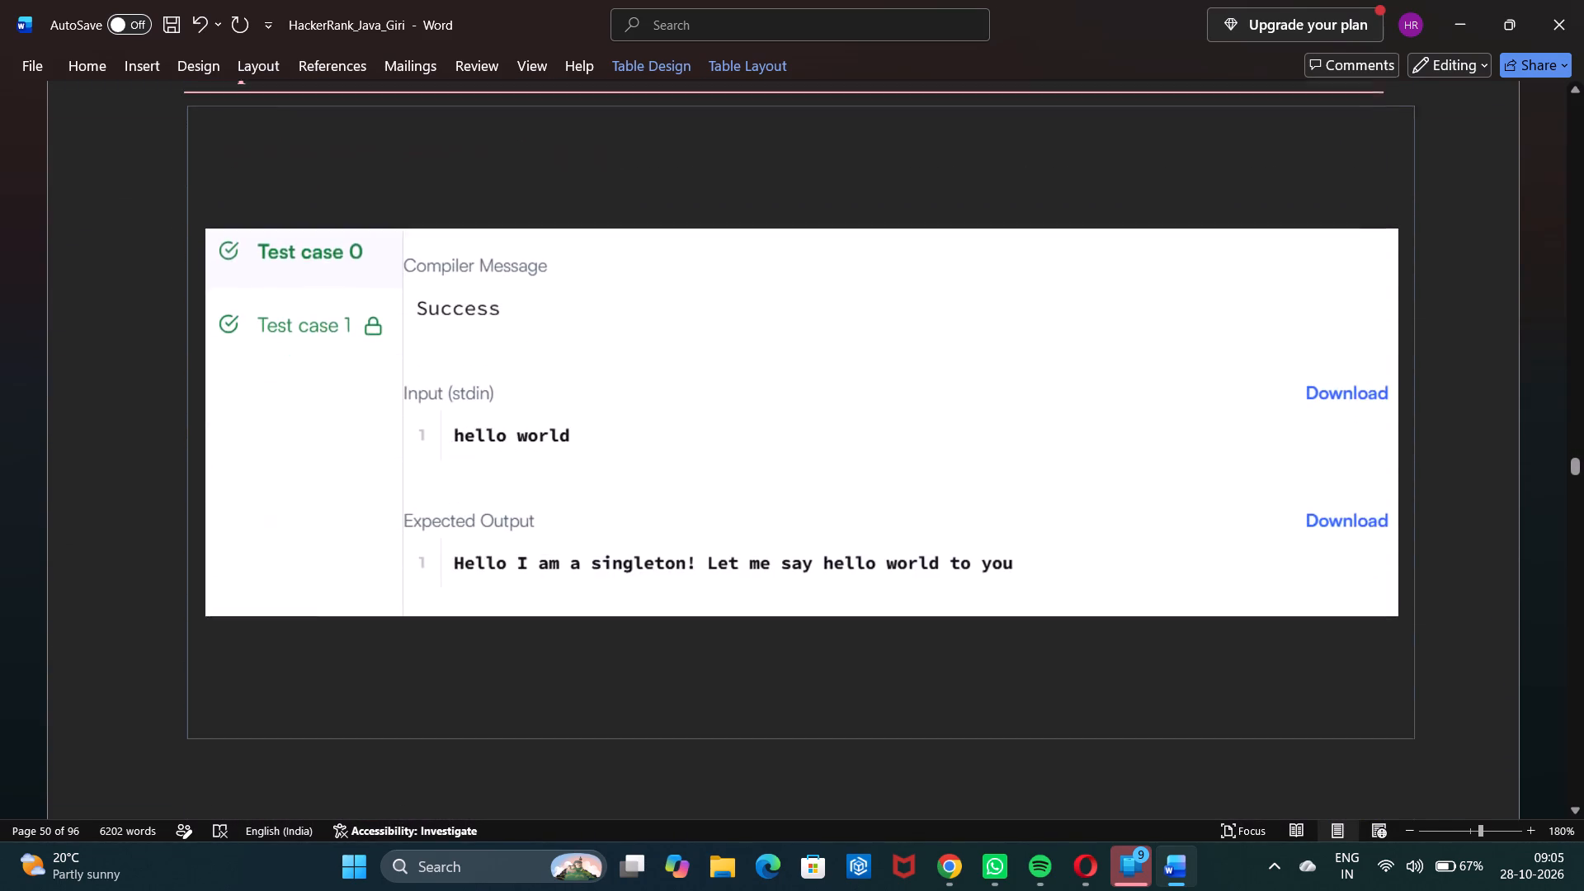
{"action": "scroll", "coordinate": [688, 698], "scroll_direction": "down", "scroll_amount": 4}
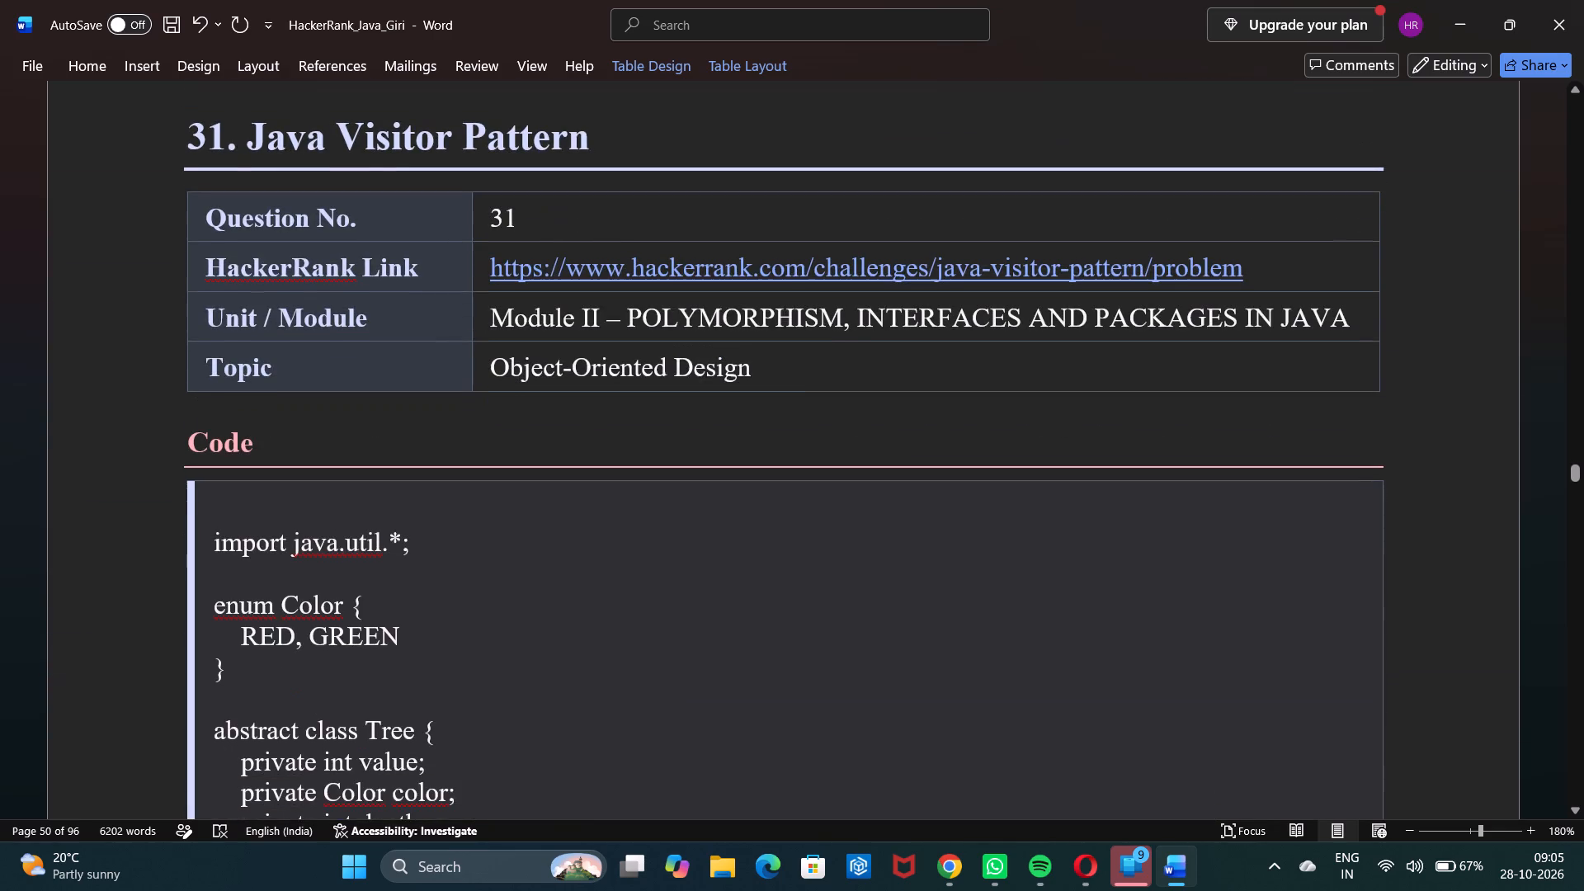
{"action": "scroll", "coordinate": [688, 698], "scroll_direction": "down", "scroll_amount": 10}
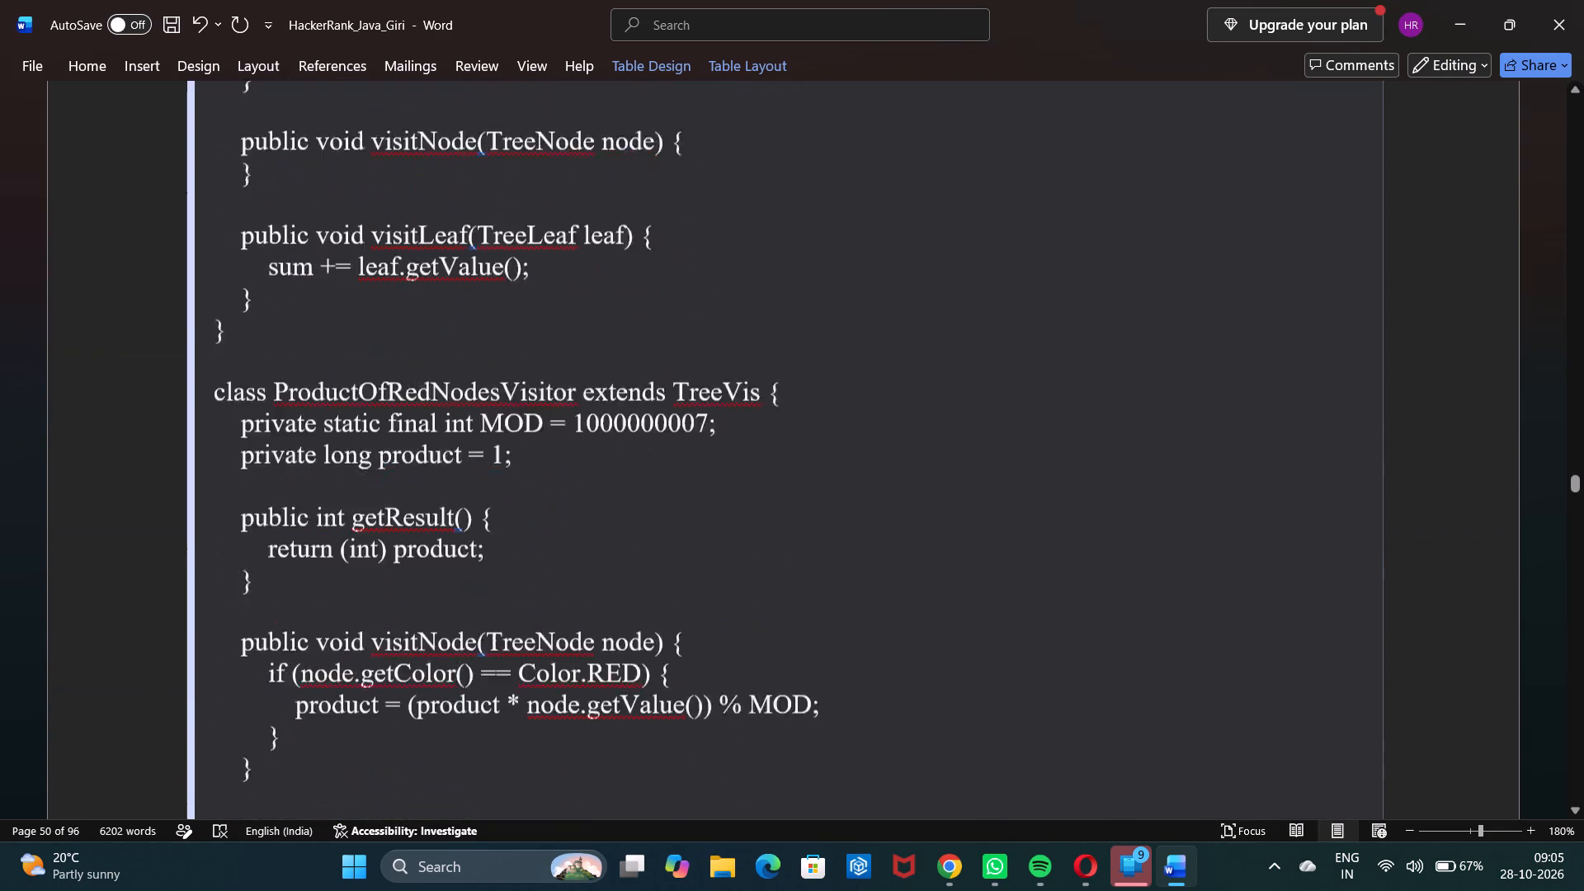
{"action": "scroll", "coordinate": [688, 698], "scroll_direction": "down", "scroll_amount": 4}
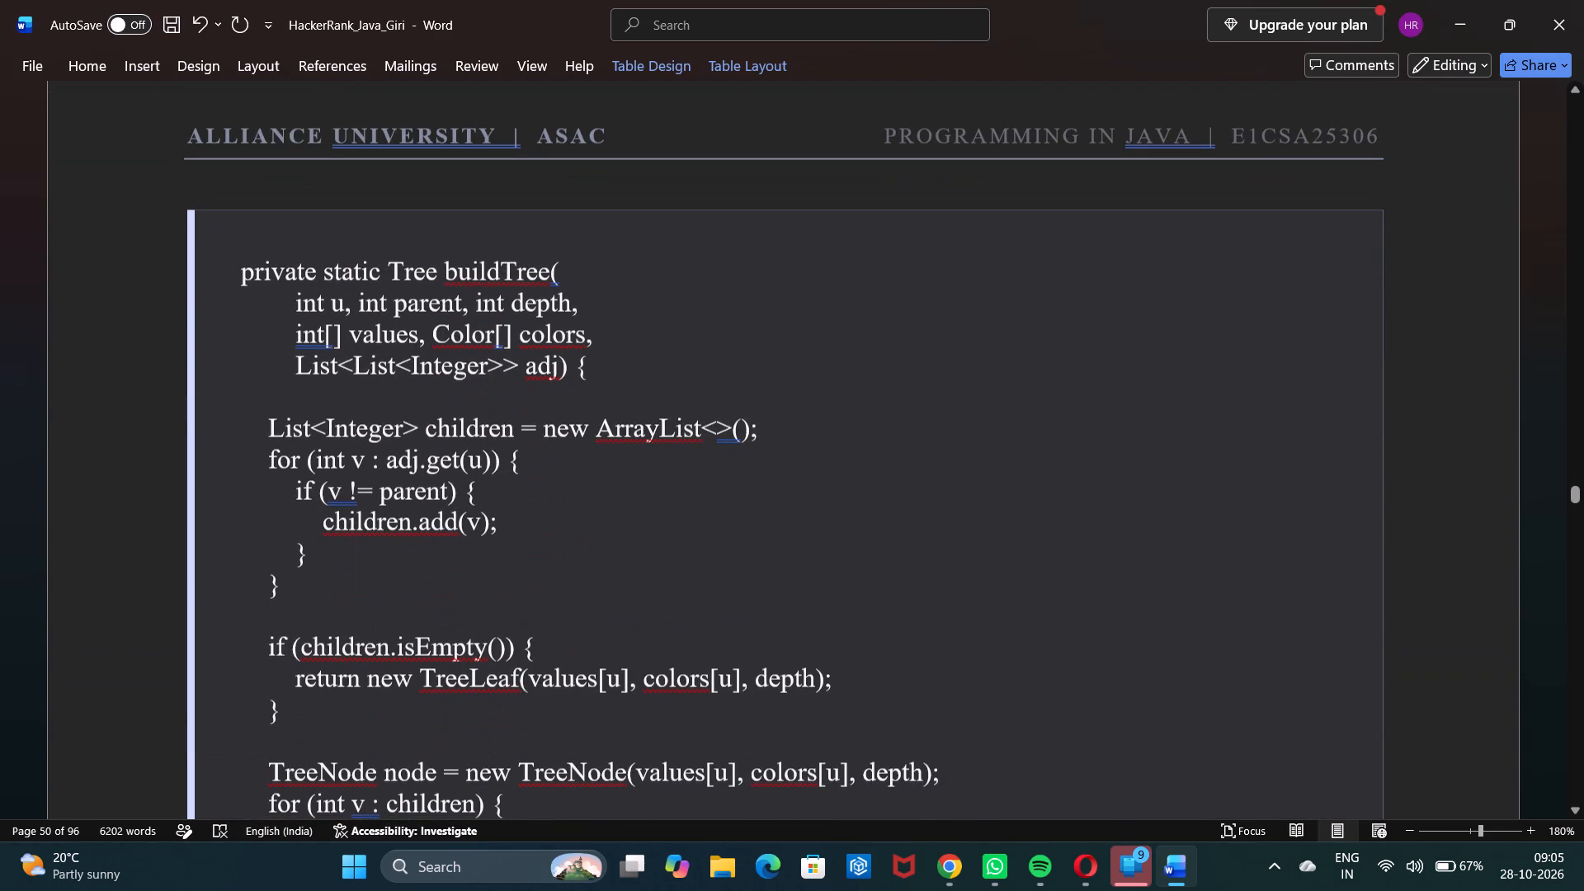
{"action": "scroll", "coordinate": [688, 698], "scroll_direction": "up", "scroll_amount": 5}
{"action": "scroll", "coordinate": [688, 698], "scroll_direction": "down", "scroll_amount": 3}
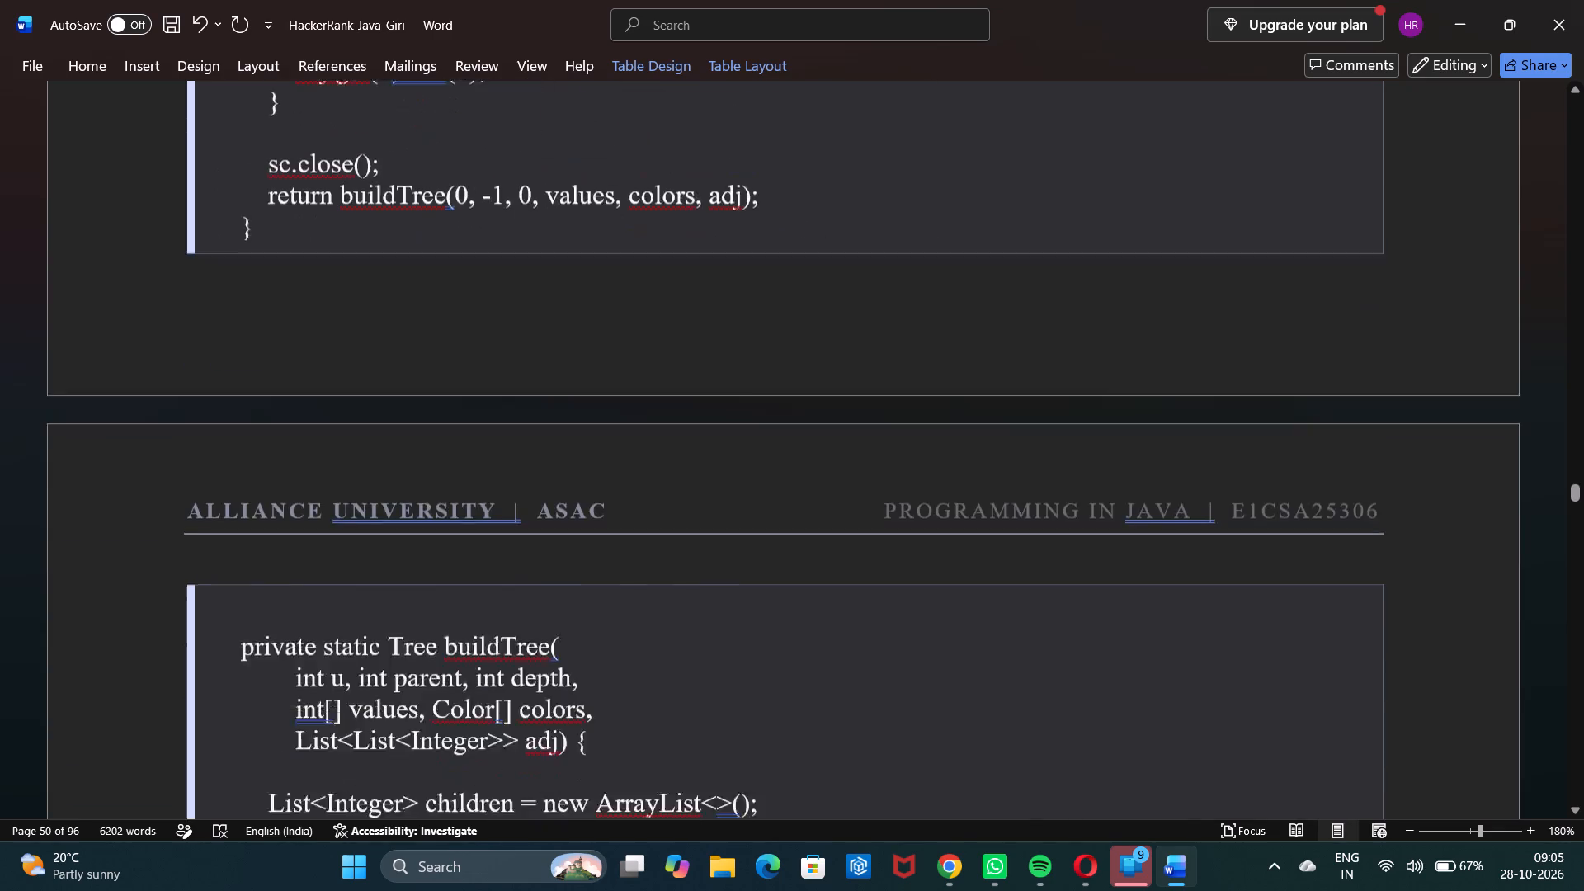
{"action": "scroll", "coordinate": [688, 698], "scroll_direction": "down", "scroll_amount": 5}
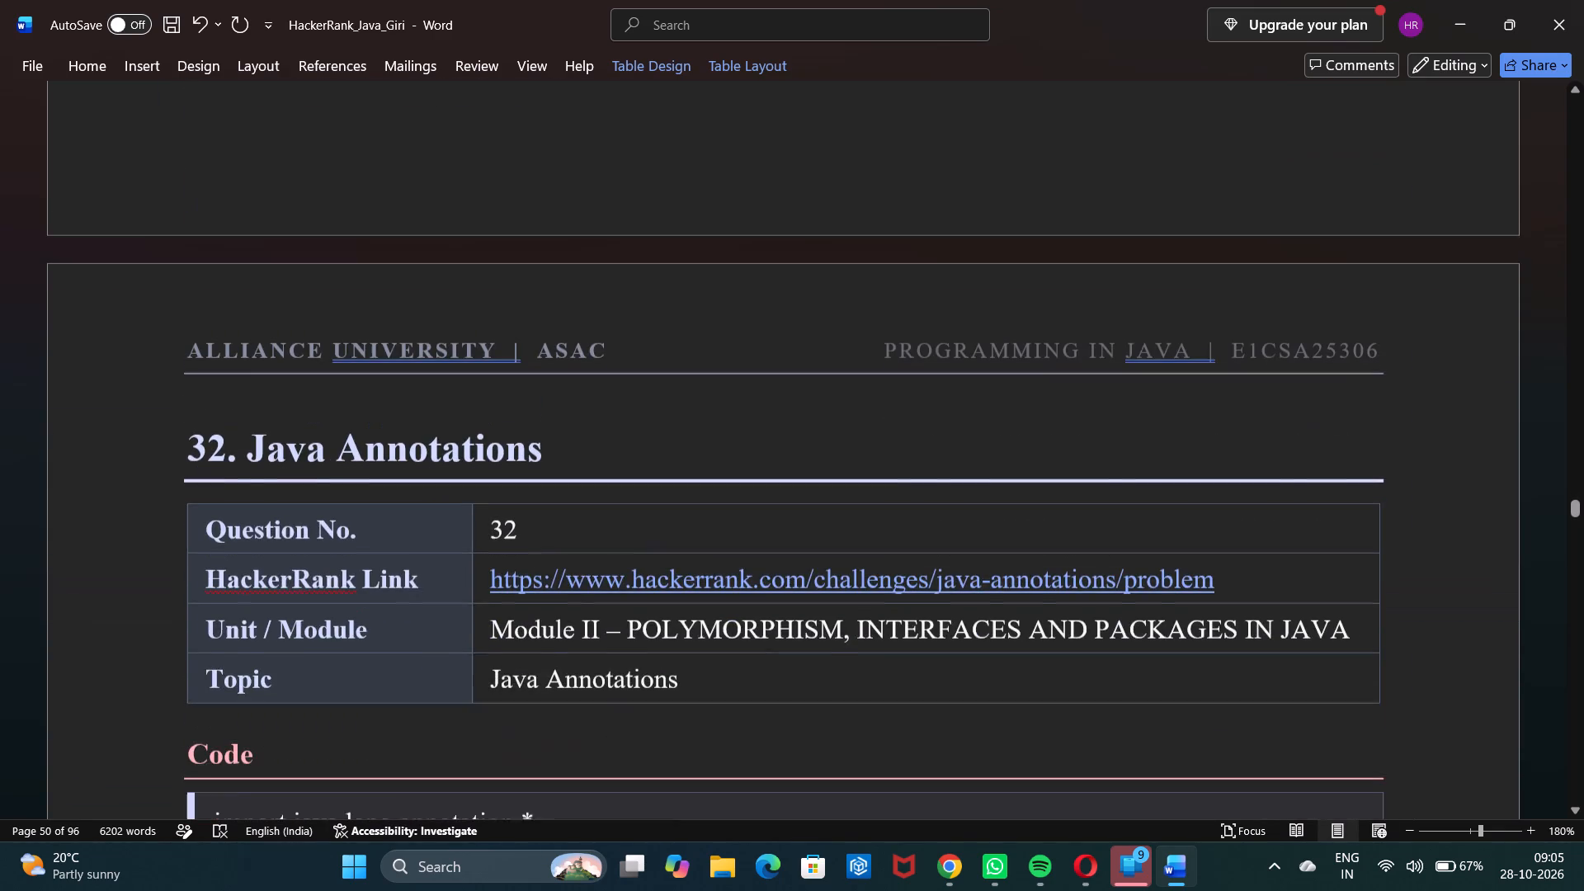
{"action": "scroll", "coordinate": [688, 698], "scroll_direction": "down", "scroll_amount": 2}
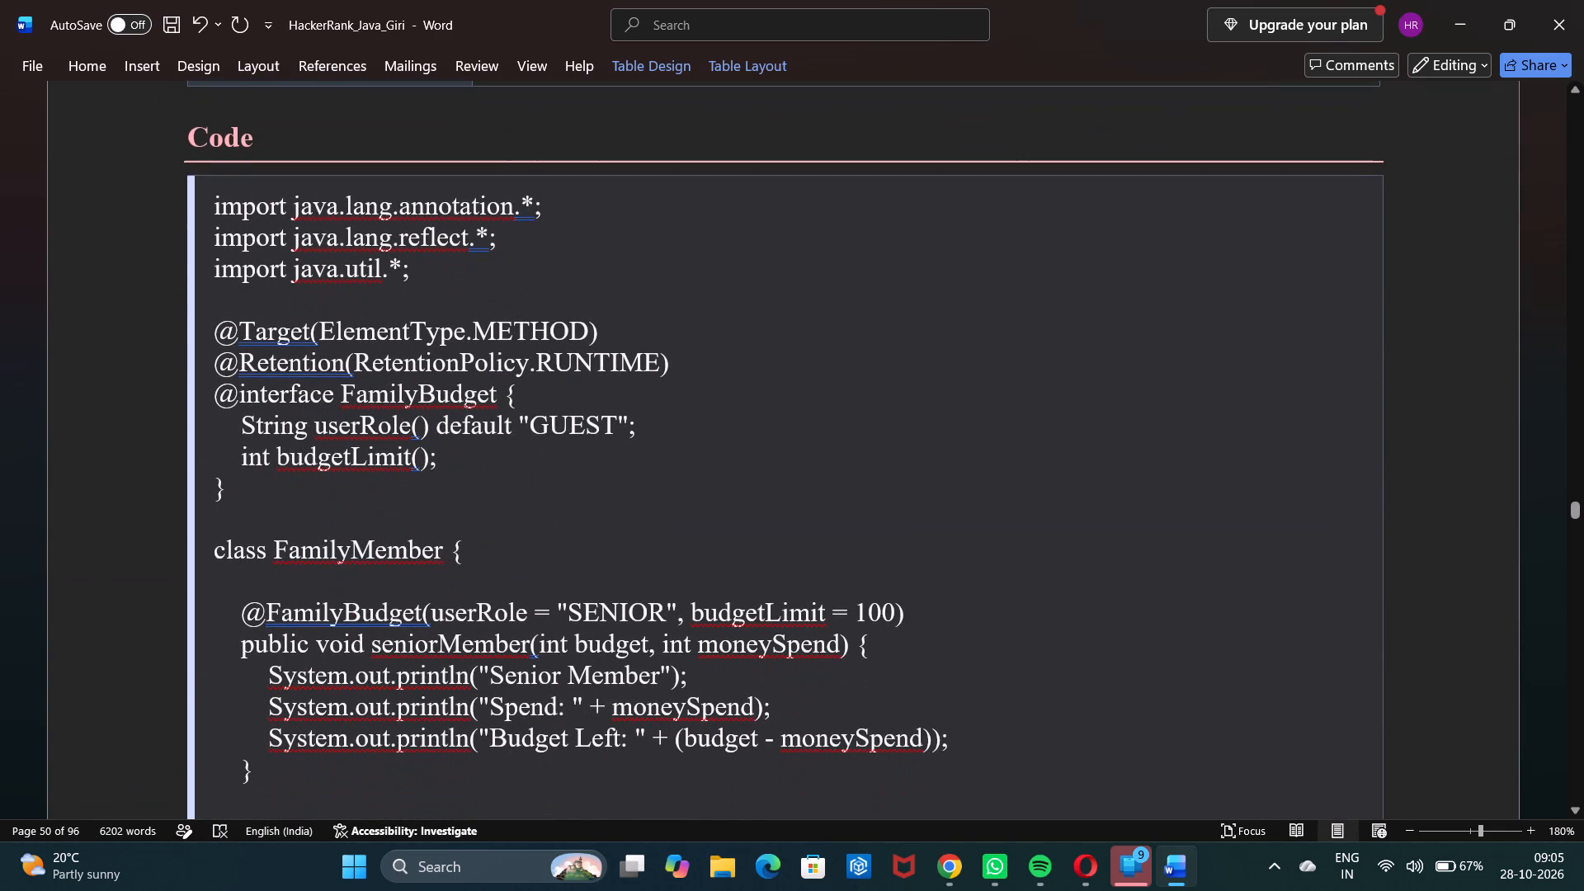
{"action": "scroll", "coordinate": [688, 698], "scroll_direction": "up", "scroll_amount": 1}
{"action": "scroll", "coordinate": [688, 698], "scroll_direction": "down", "scroll_amount": 2}
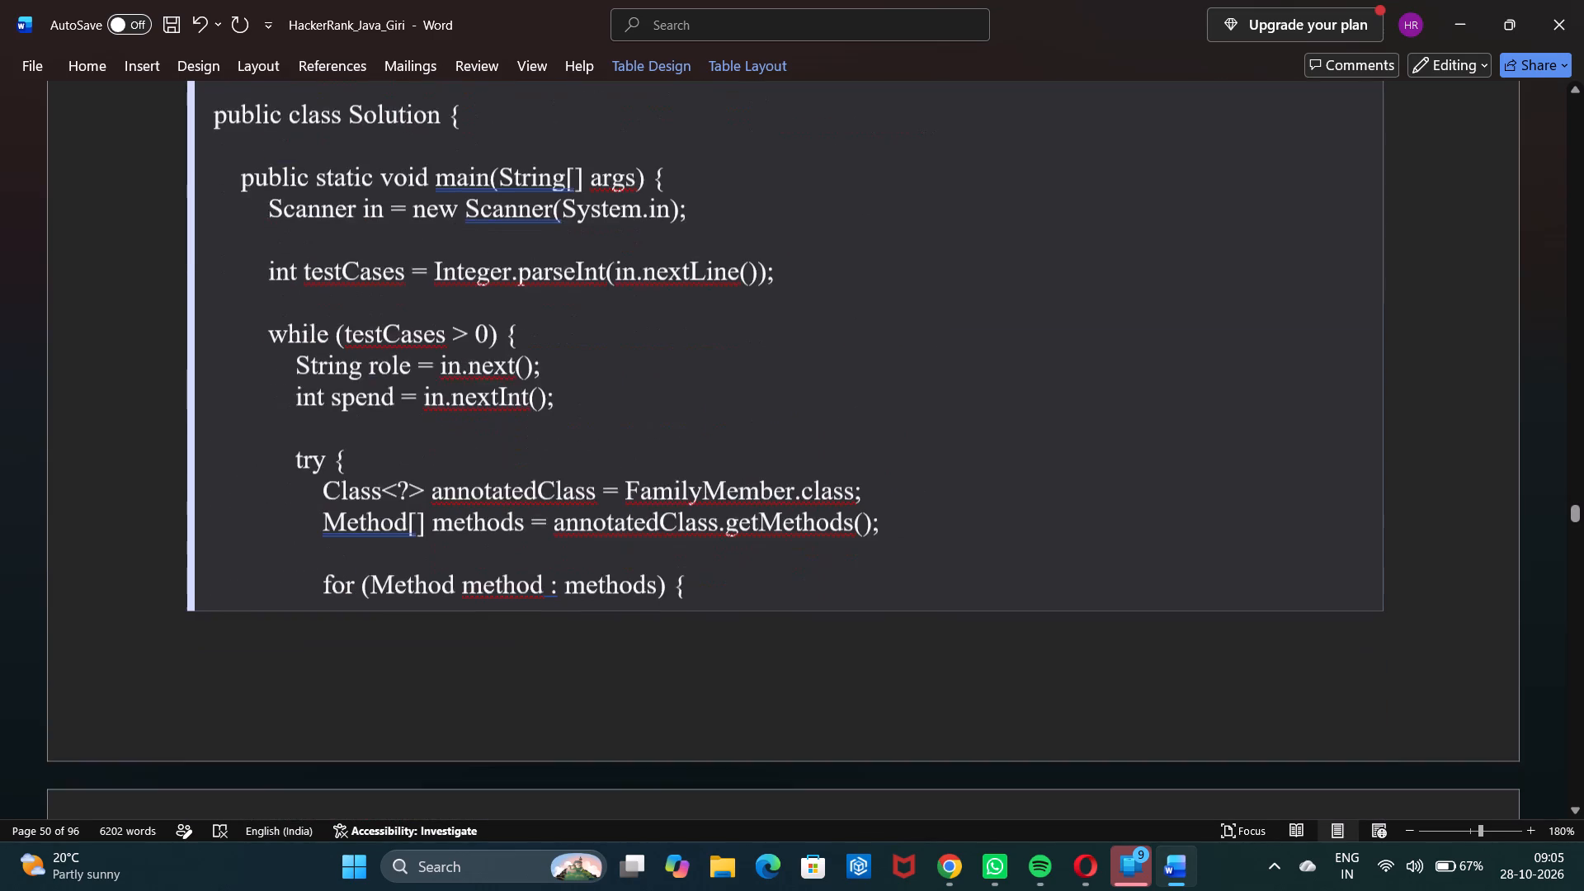
{"action": "scroll", "coordinate": [688, 698], "scroll_direction": "down", "scroll_amount": 13}
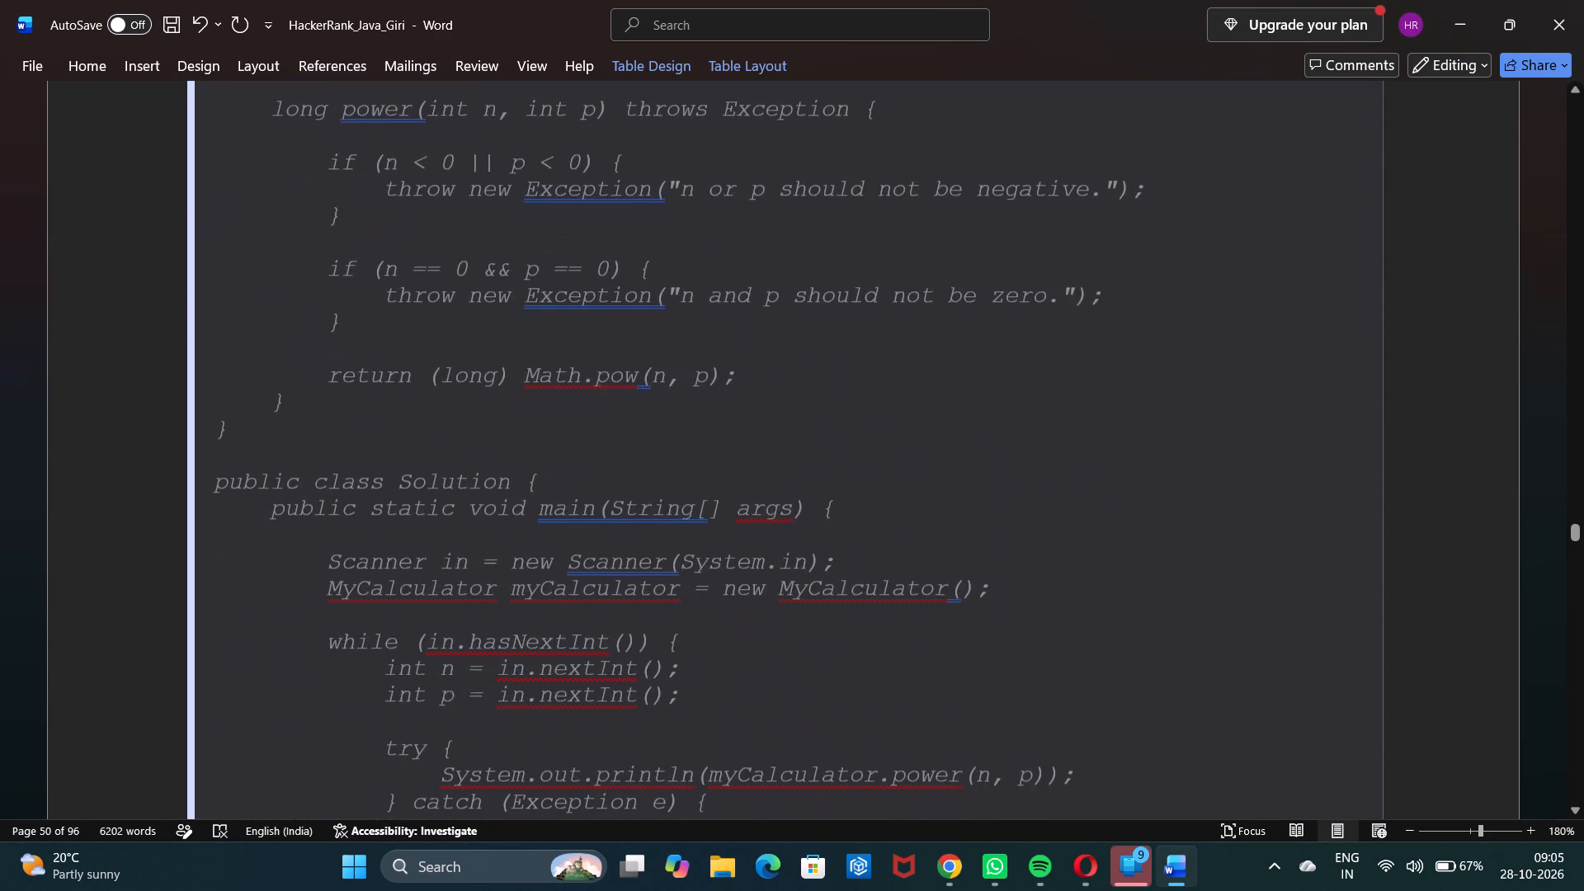
{"action": "scroll", "coordinate": [688, 698], "scroll_direction": "down", "scroll_amount": 5}
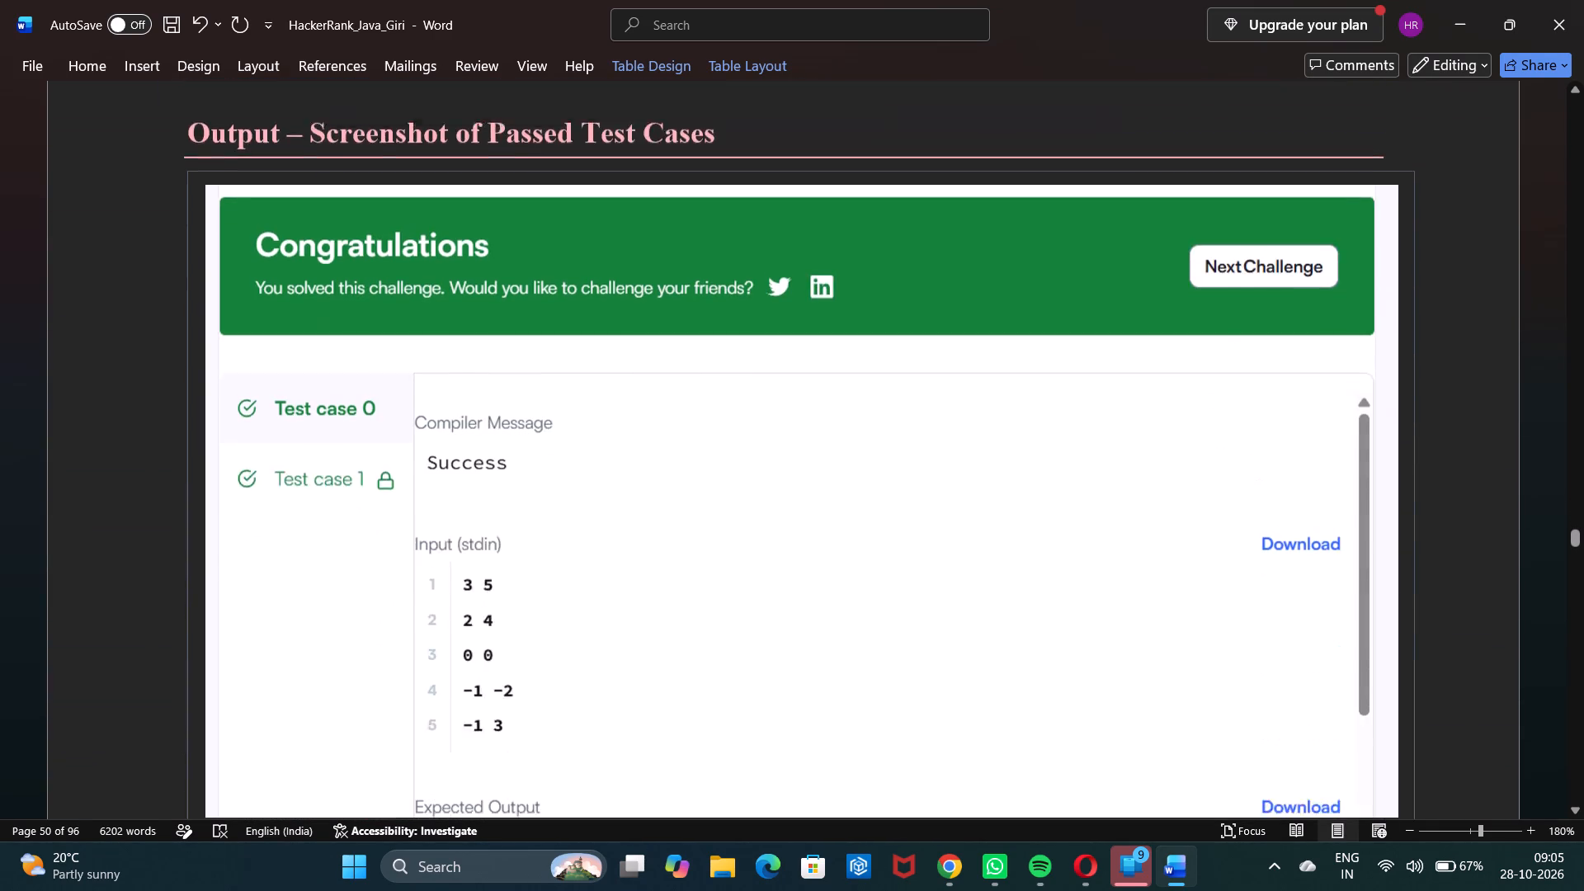
{"action": "scroll", "coordinate": [688, 698], "scroll_direction": "down", "scroll_amount": 5}
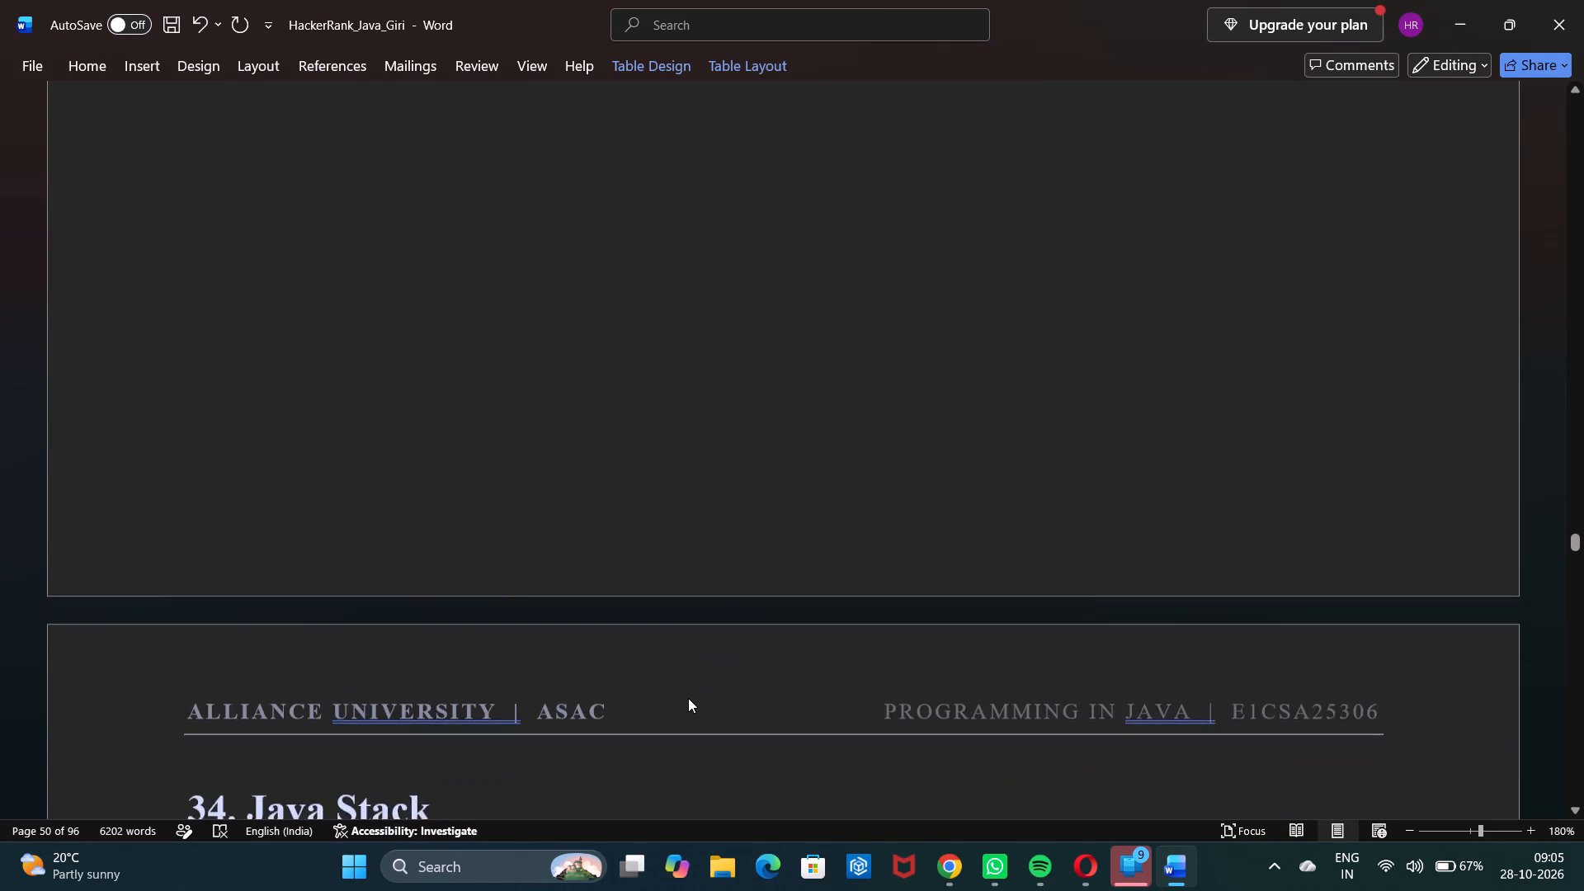
{"action": "scroll", "coordinate": [688, 698], "scroll_direction": "down", "scroll_amount": 3}
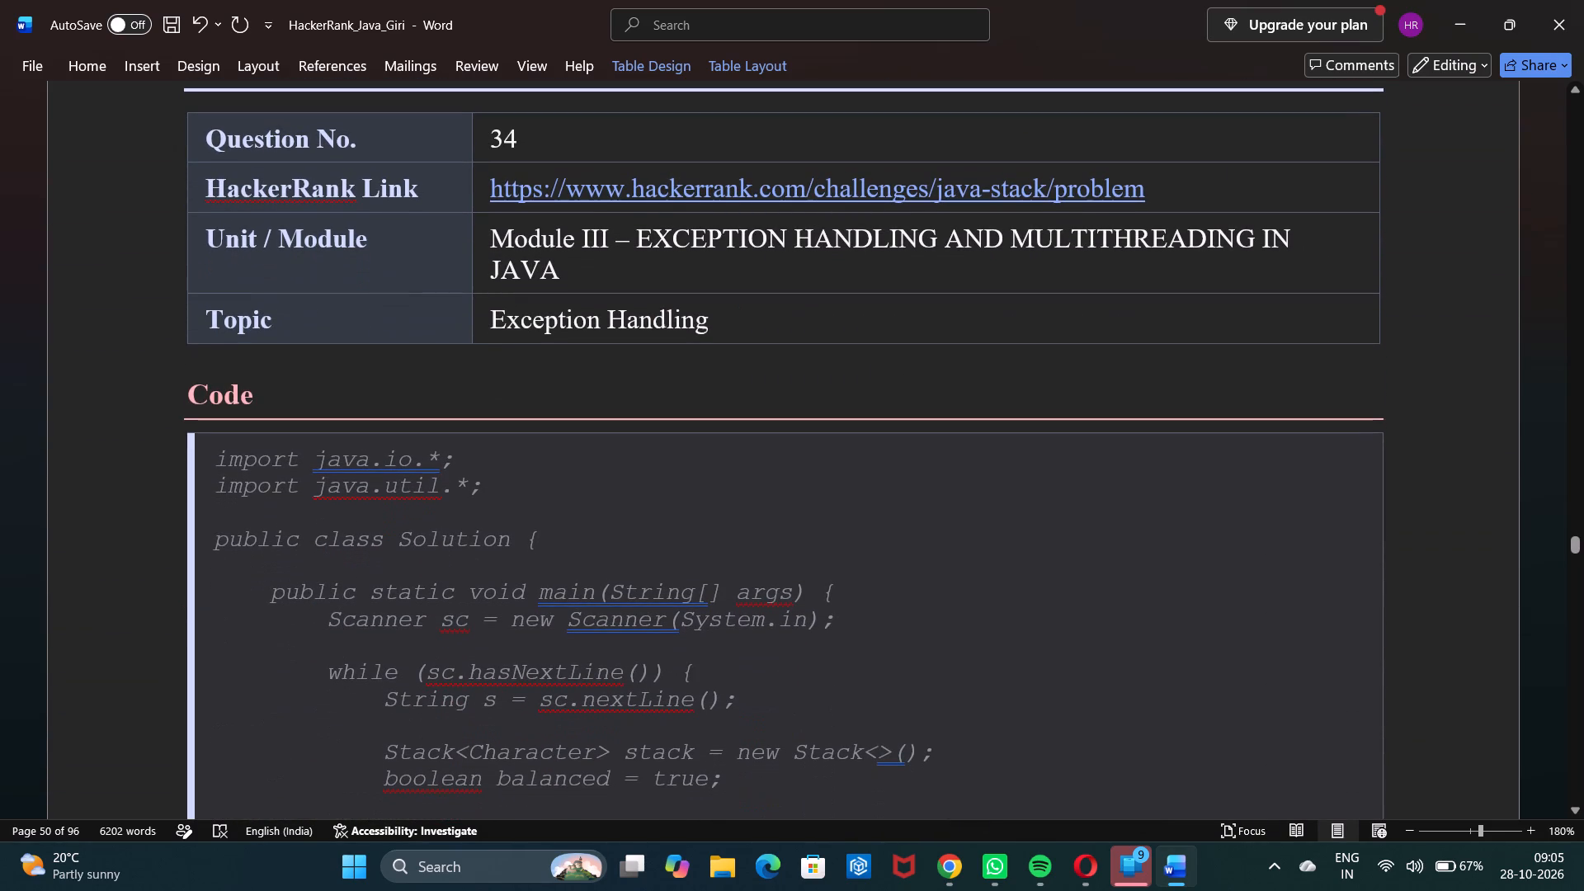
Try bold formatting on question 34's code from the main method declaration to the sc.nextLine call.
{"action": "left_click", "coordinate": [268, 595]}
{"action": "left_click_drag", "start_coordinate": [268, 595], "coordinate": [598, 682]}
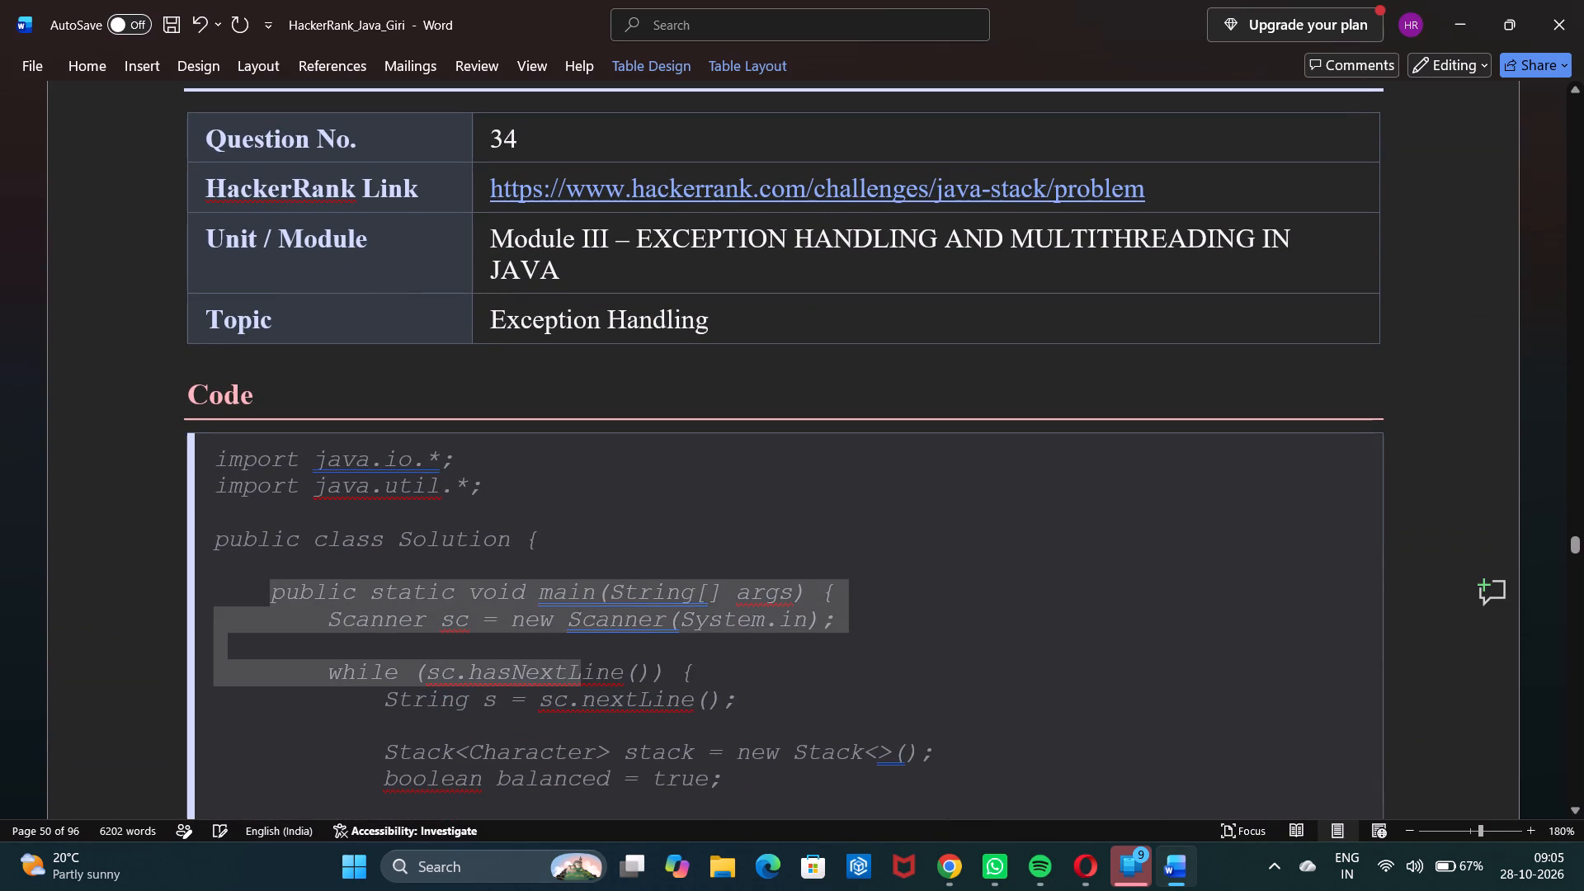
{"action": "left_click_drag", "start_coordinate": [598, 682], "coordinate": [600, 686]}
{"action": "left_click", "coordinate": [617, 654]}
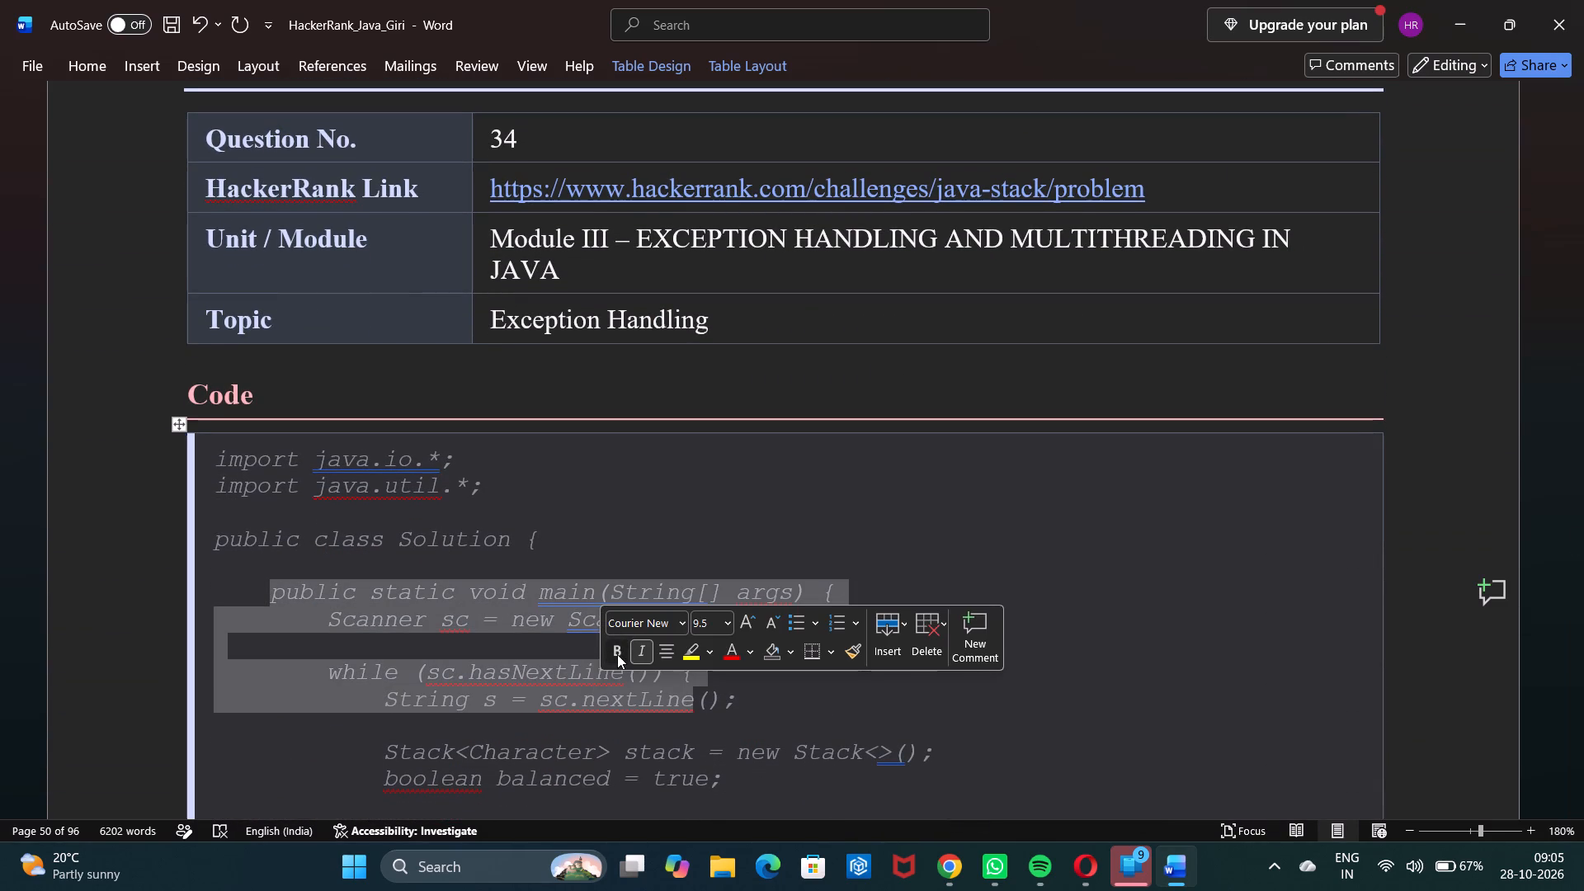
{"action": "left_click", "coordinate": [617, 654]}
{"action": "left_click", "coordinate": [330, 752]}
Review the report from question 34's Stack code through the HashSet question's output, examining code blocks, page layout and passed-test-case screenshots.
{"action": "scroll", "coordinate": [330, 752], "scroll_direction": "down", "scroll_amount": 5}
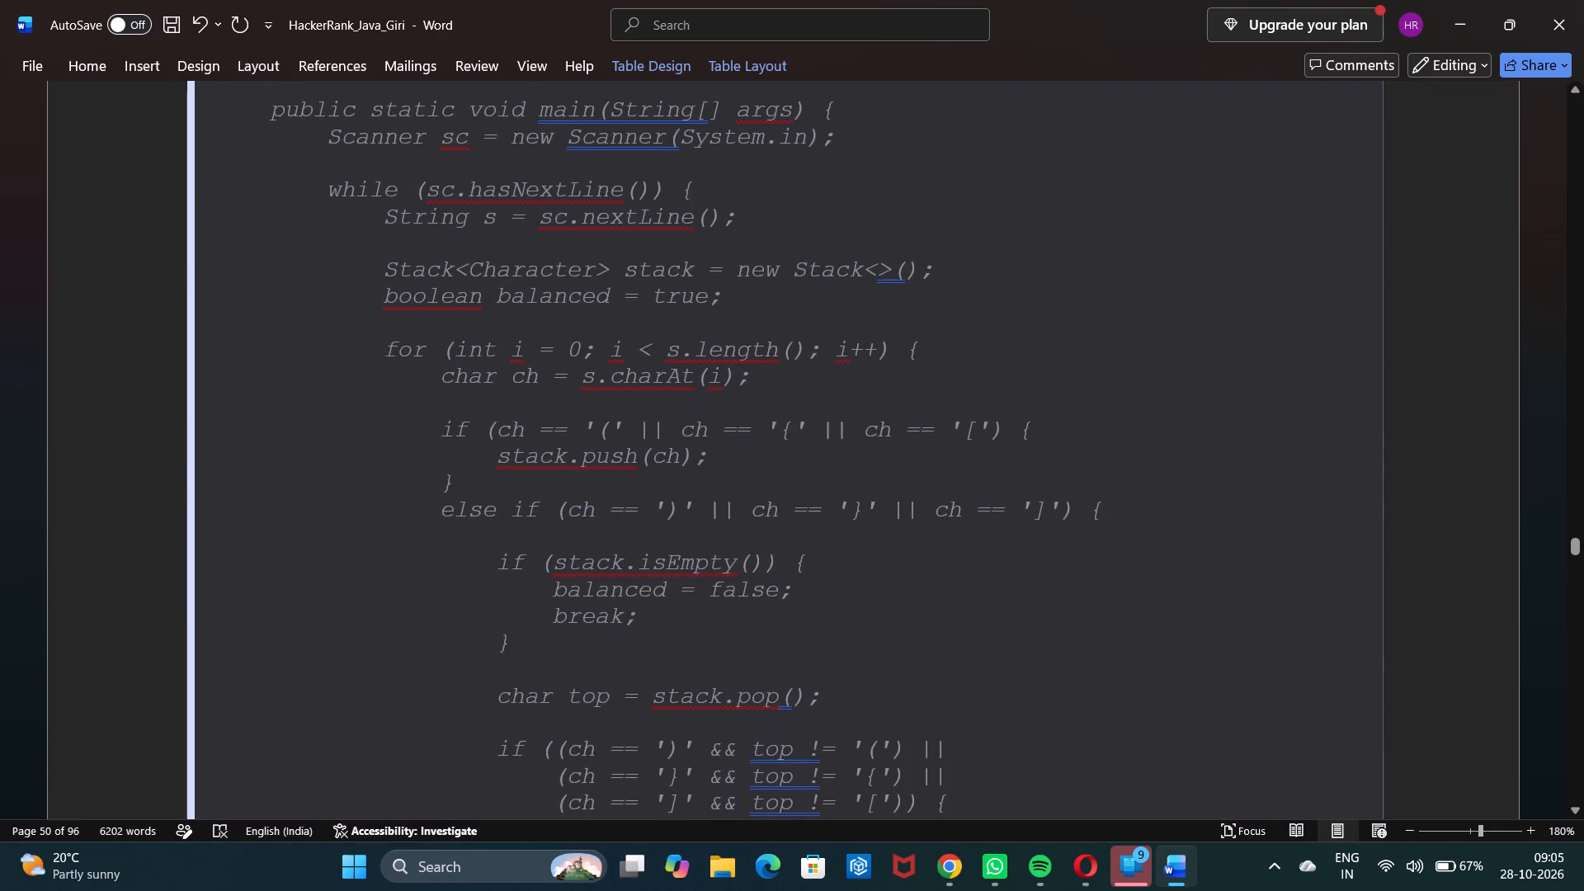
{"action": "scroll", "coordinate": [330, 752], "scroll_direction": "down", "scroll_amount": 7}
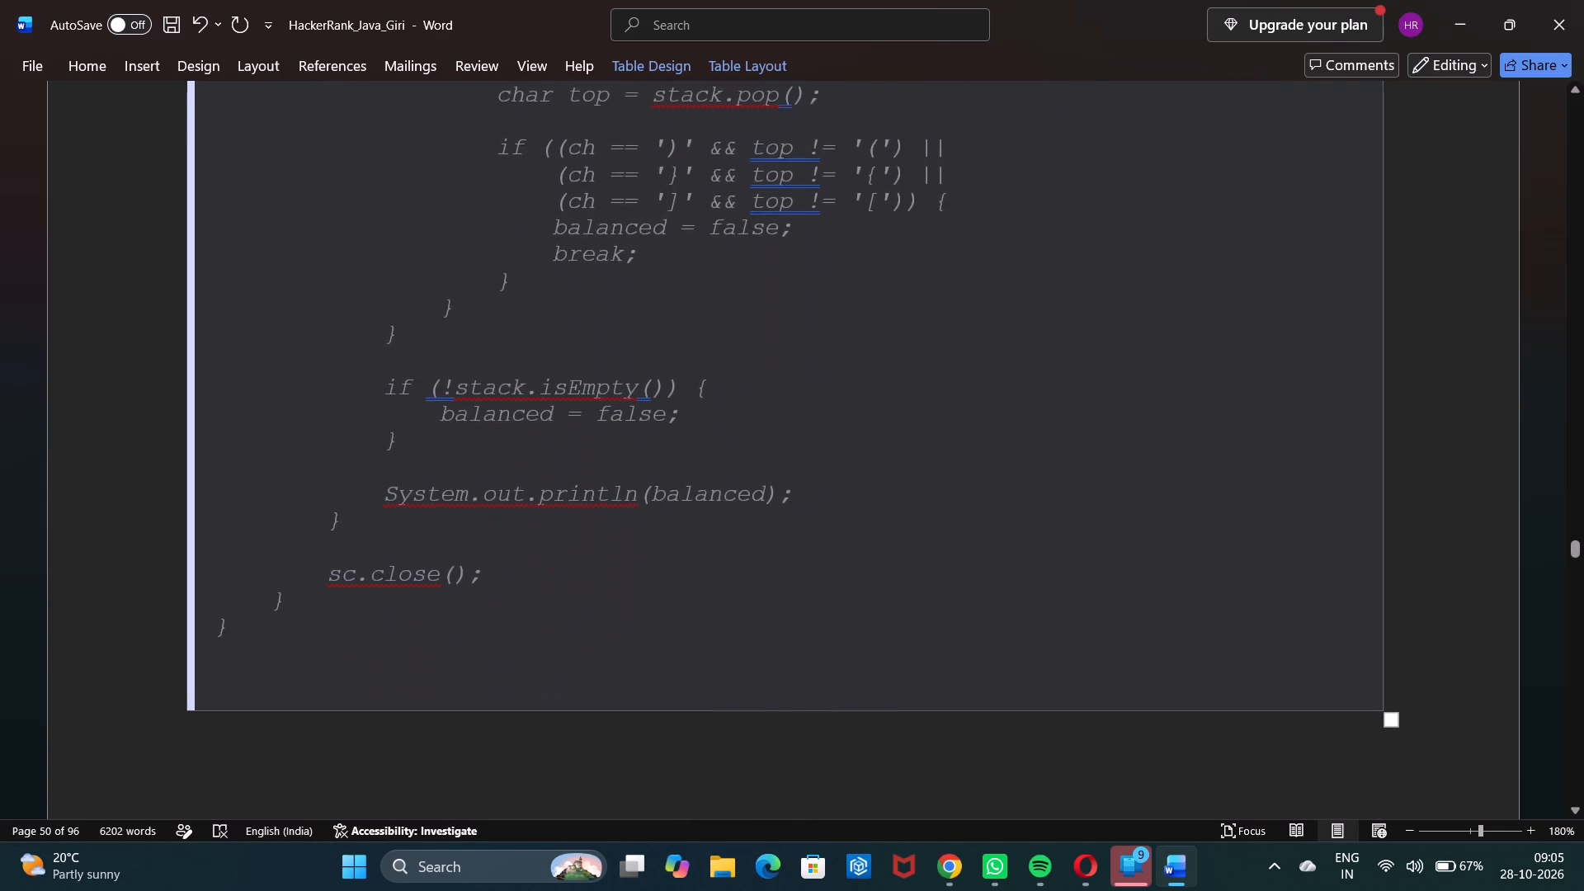
{"action": "scroll", "coordinate": [330, 752], "scroll_direction": "down", "scroll_amount": 11}
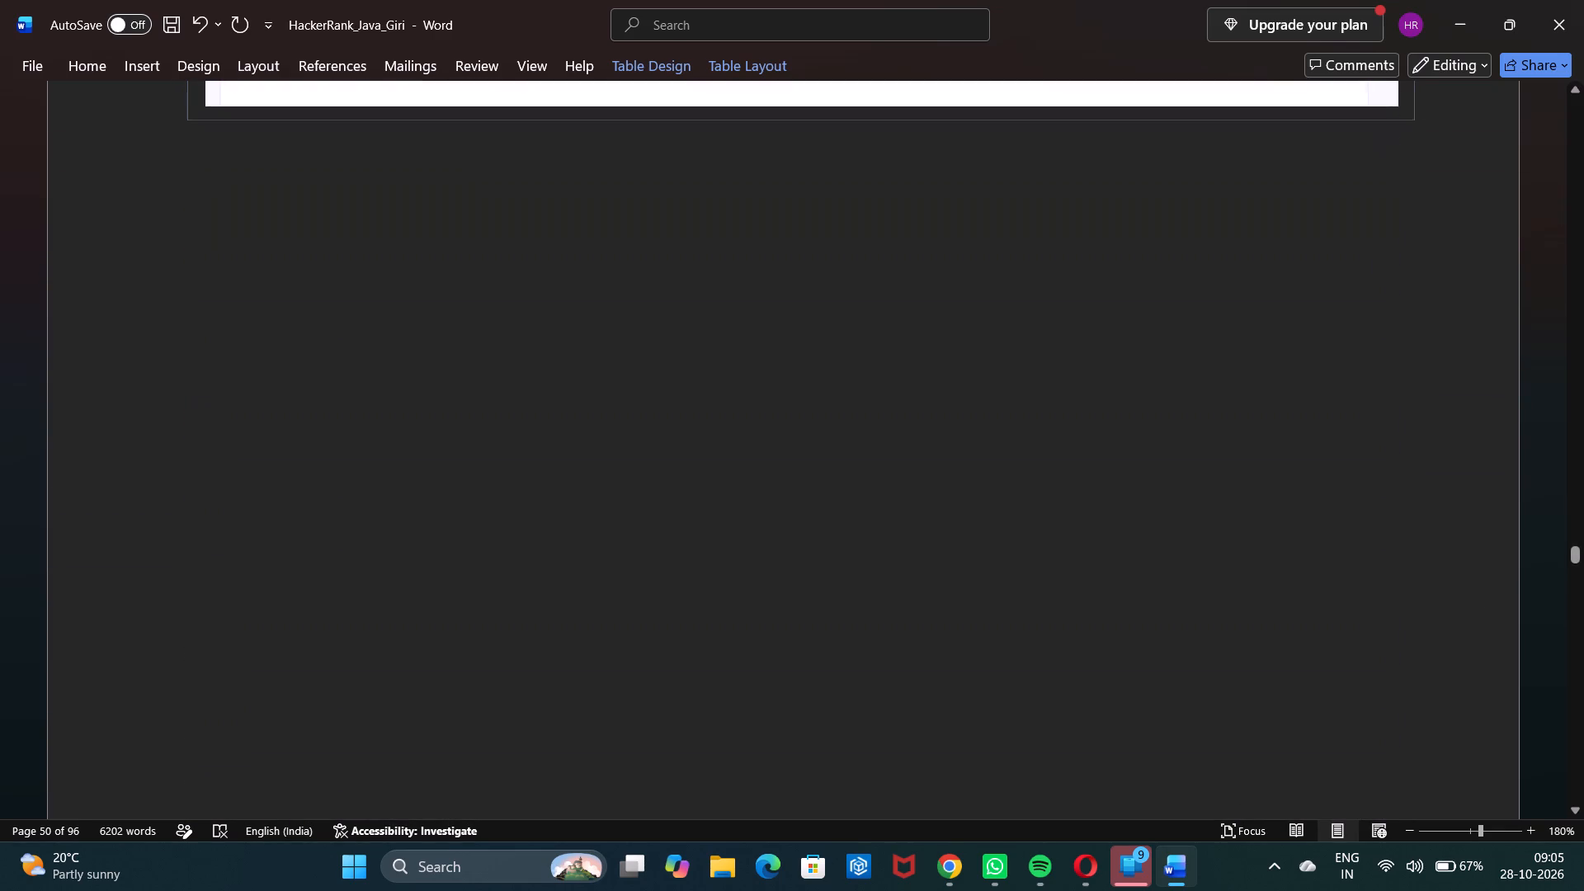
{"action": "scroll", "coordinate": [330, 752], "scroll_direction": "down", "scroll_amount": 6}
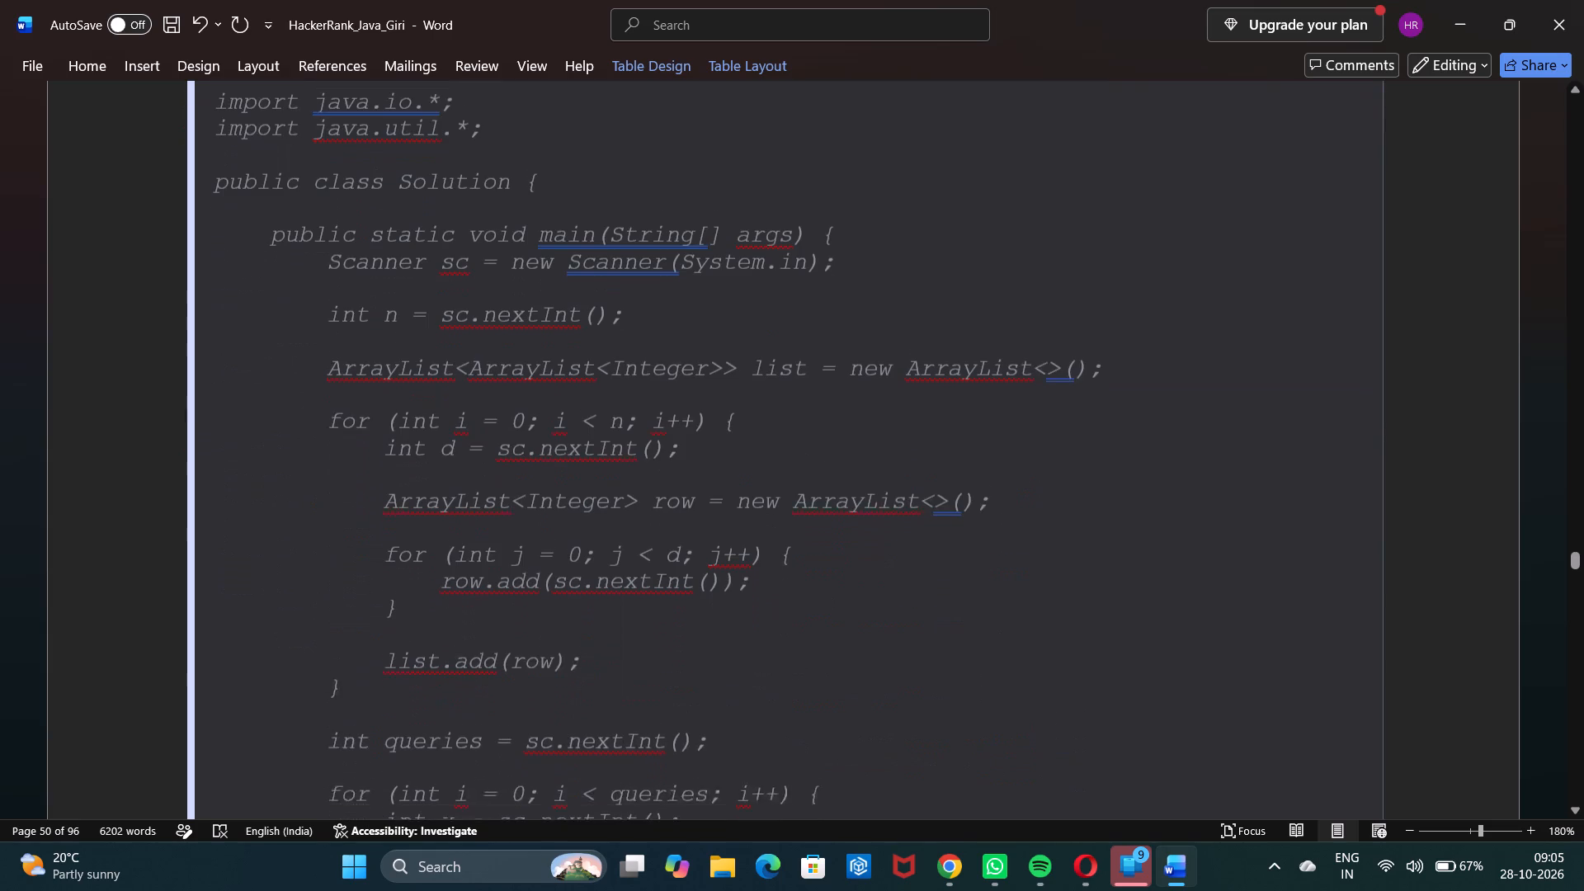
{"action": "scroll", "coordinate": [330, 752], "scroll_direction": "down", "scroll_amount": 5}
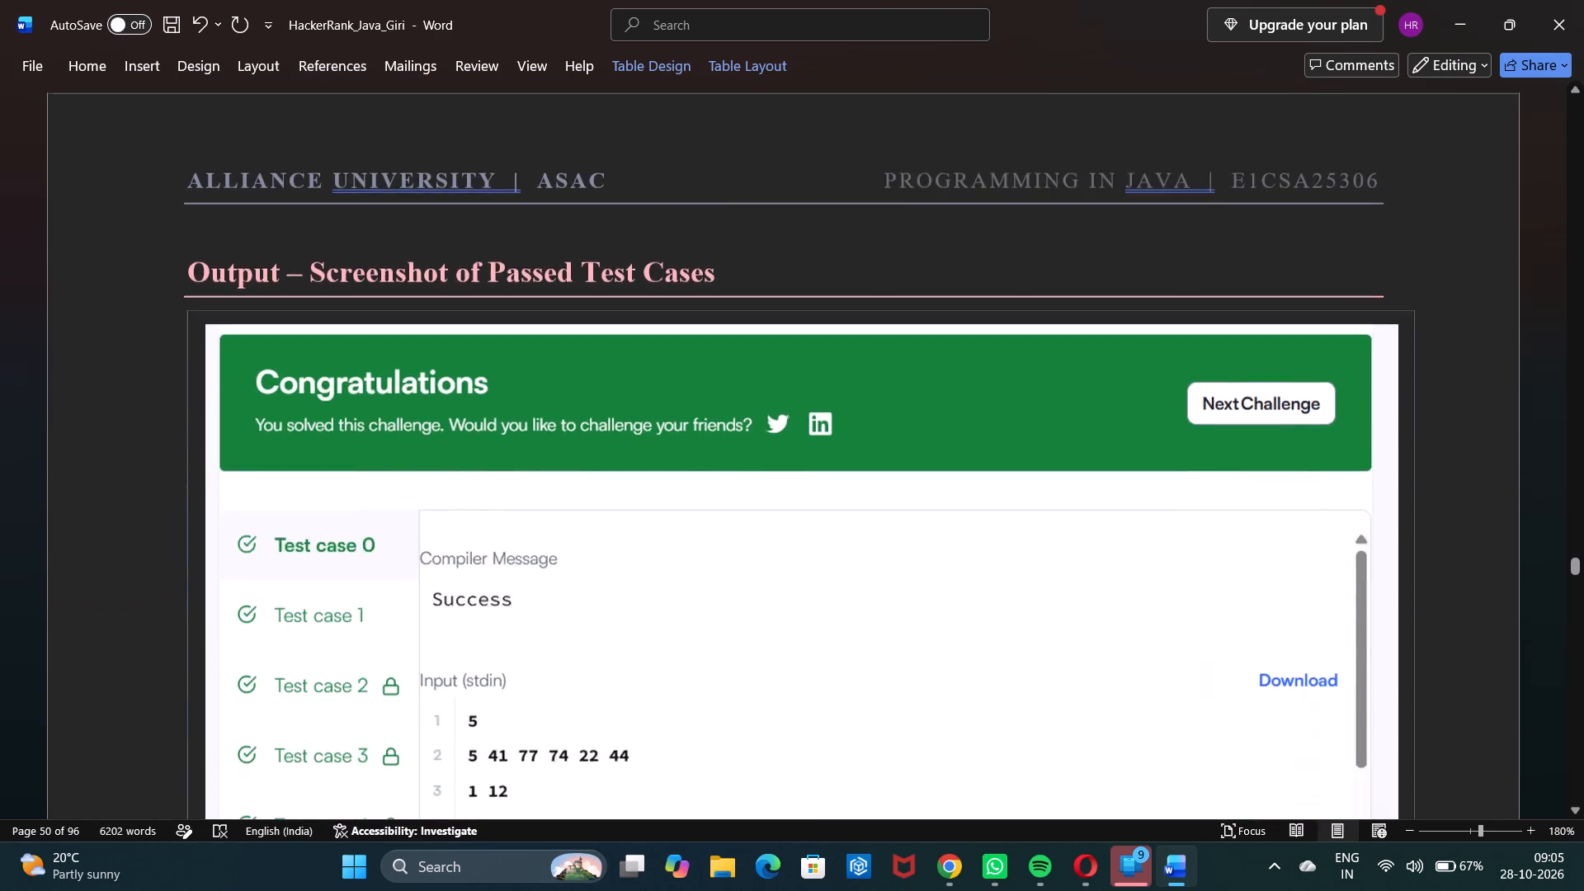
{"action": "scroll", "coordinate": [330, 752], "scroll_direction": "down", "scroll_amount": 6}
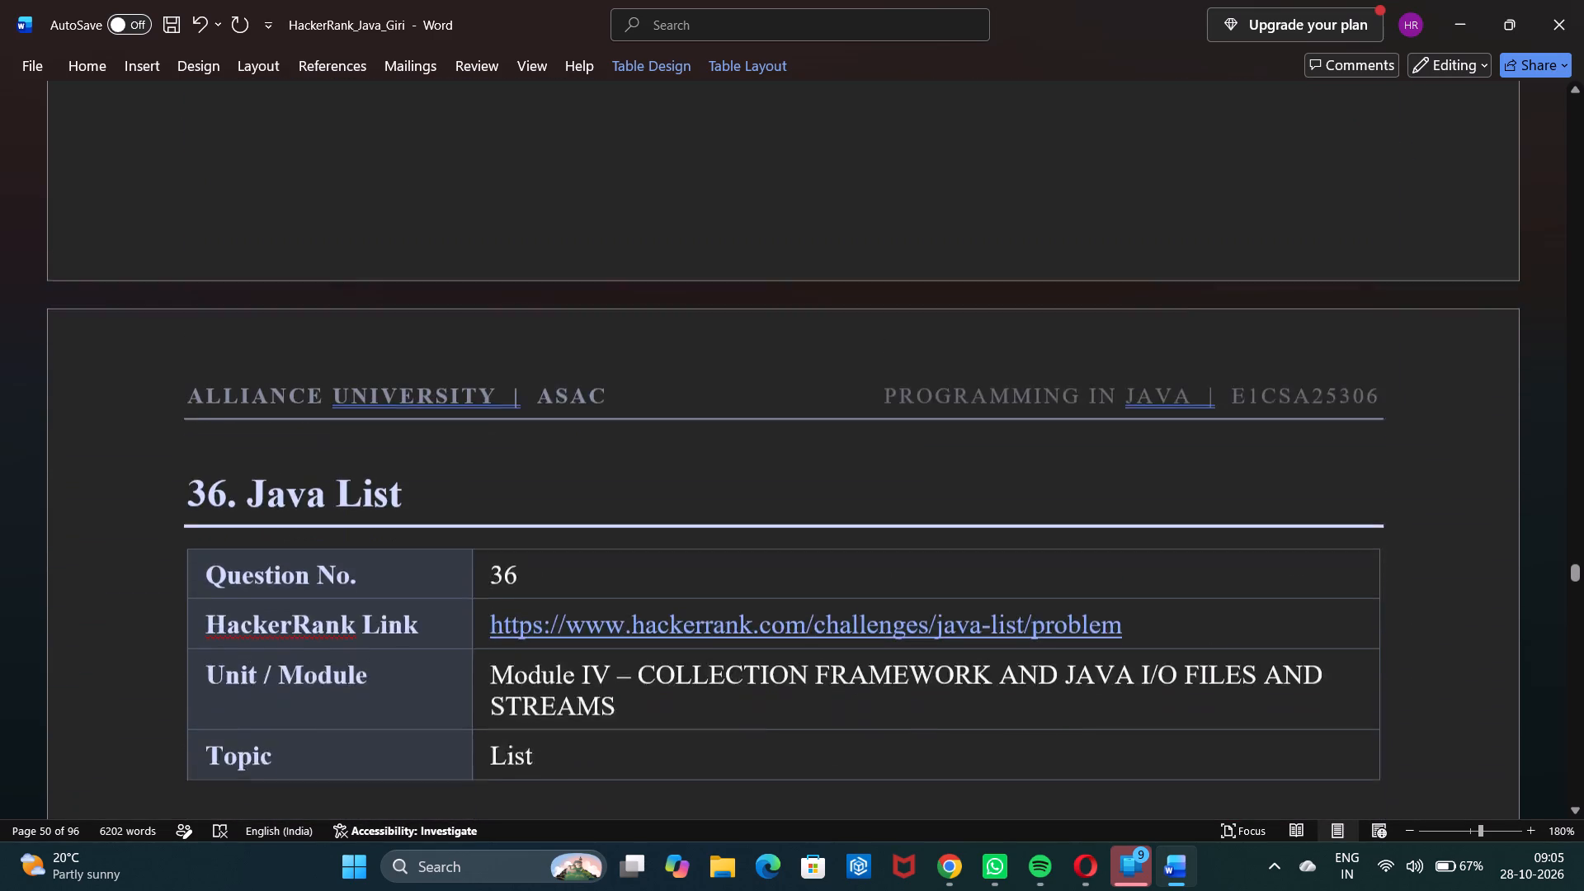
{"action": "scroll", "coordinate": [330, 752], "scroll_direction": "down", "scroll_amount": 4}
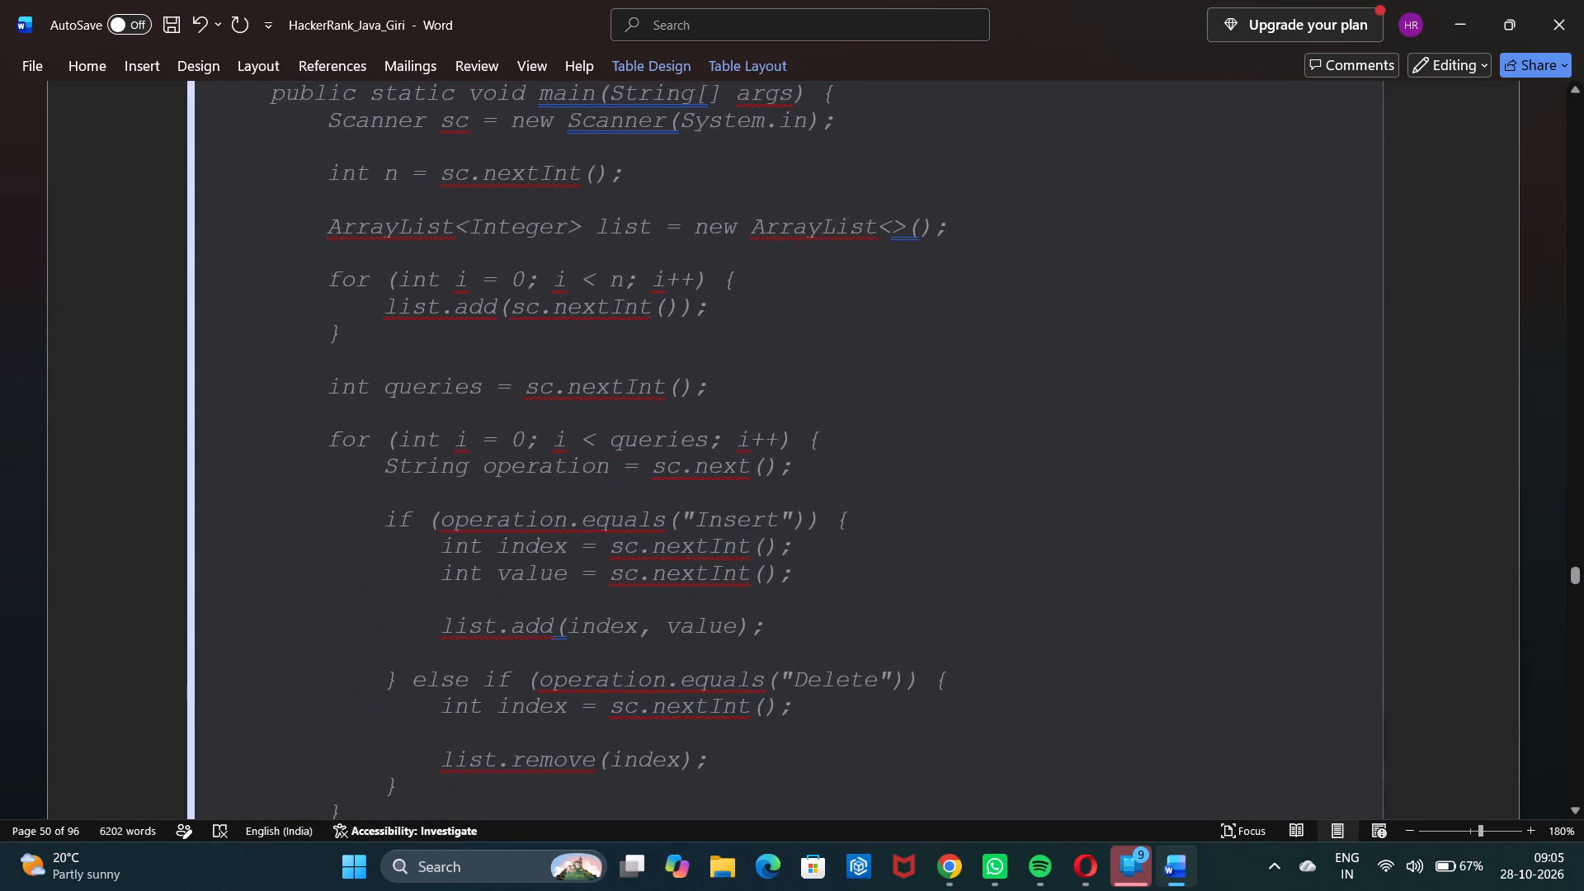
{"action": "scroll", "coordinate": [330, 752], "scroll_direction": "down", "scroll_amount": 7}
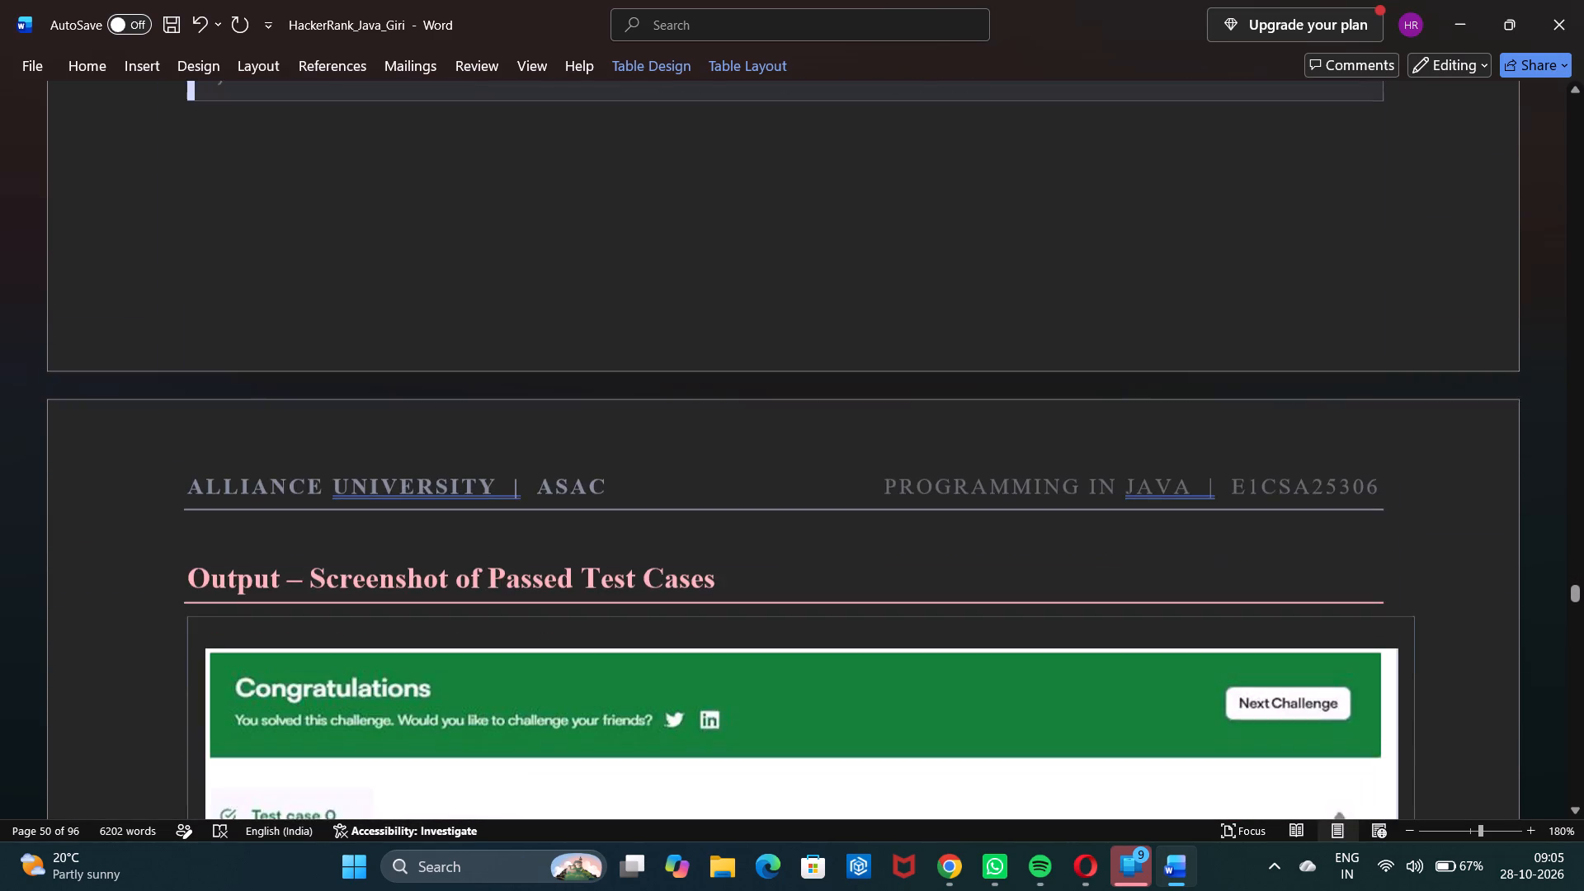
Delete the comment "// Treat (a, b) and (b, a) as the same pair" and the blank line above it from the HashSet code.
{"action": "scroll", "coordinate": [330, 752], "scroll_direction": "up", "scroll_amount": 3}
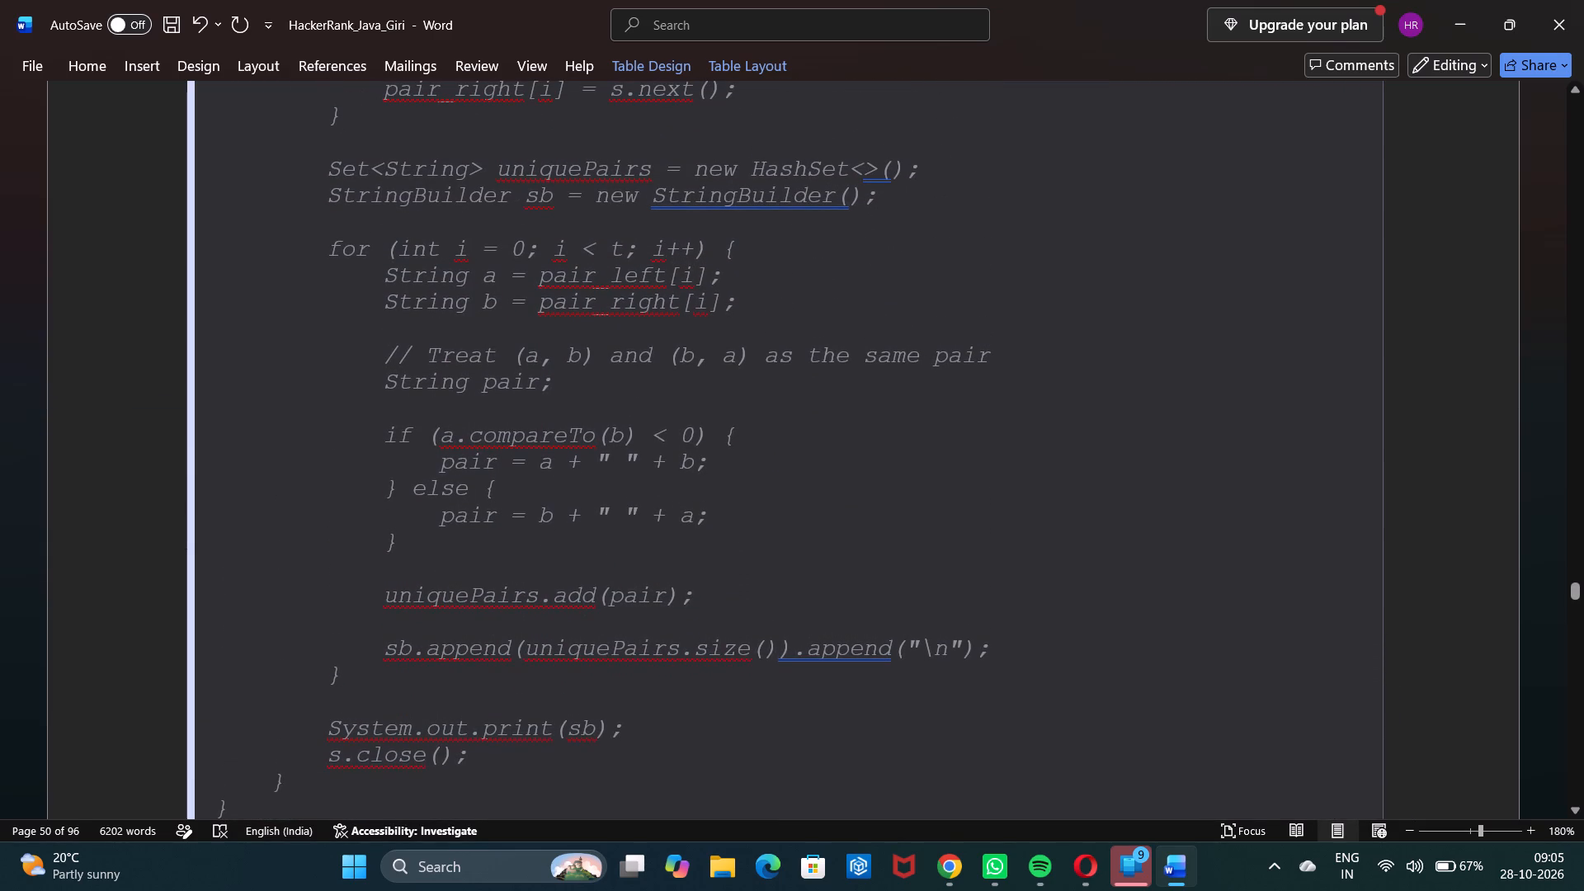
{"action": "left_click", "coordinate": [999, 356]}
{"action": "left_click_drag", "start_coordinate": [999, 356], "coordinate": [565, 341]}
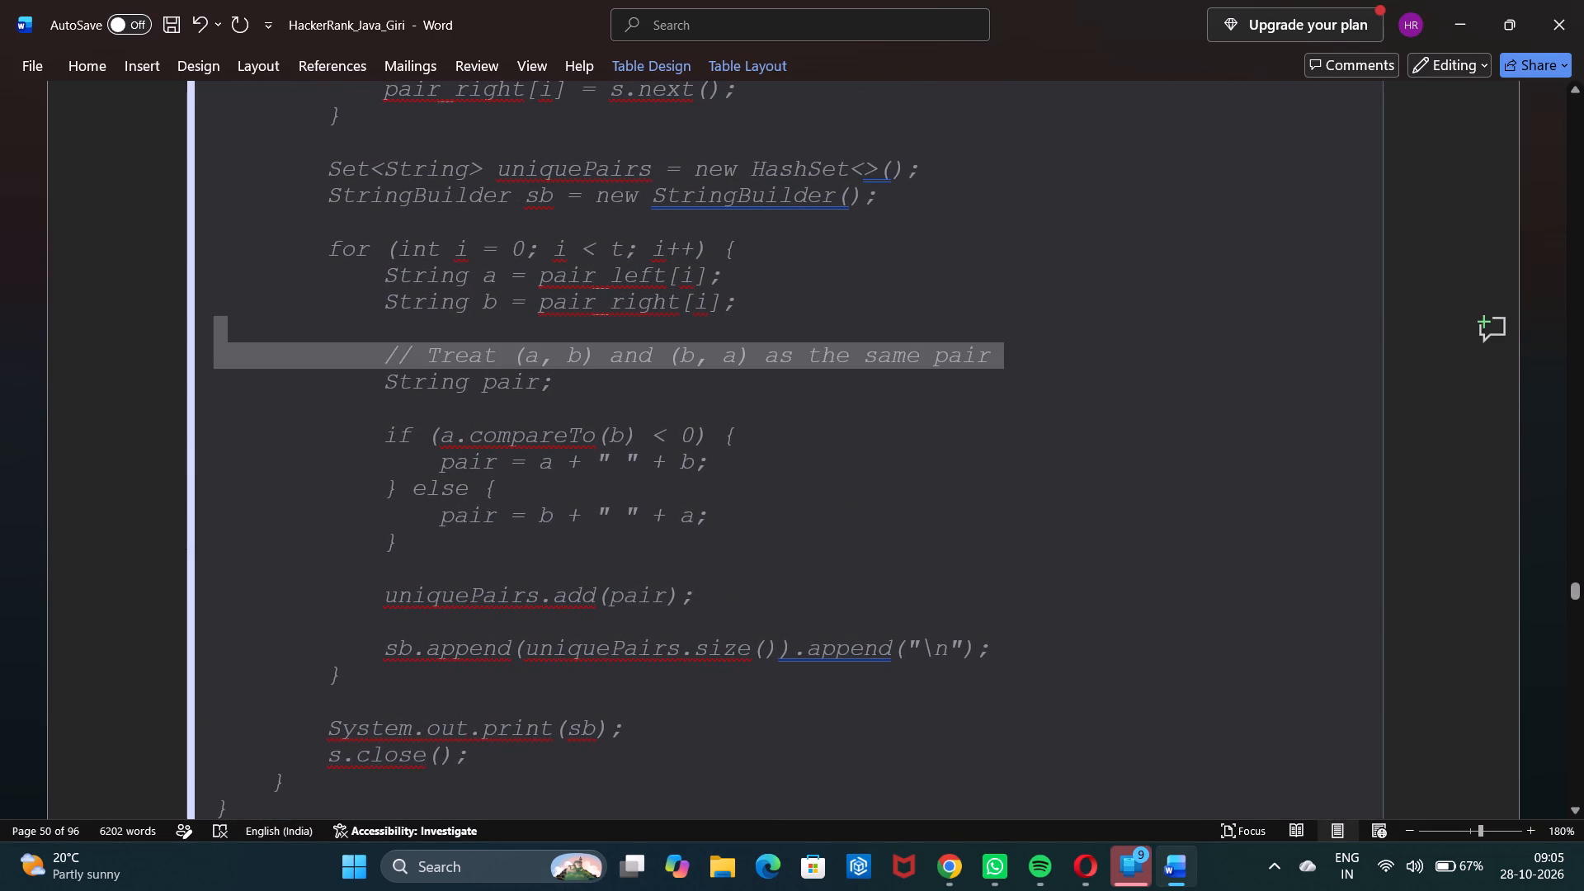
{"action": "left_click_drag", "start_coordinate": [565, 341], "coordinate": [368, 353]}
{"action": "key", "text": "BackSpace"}
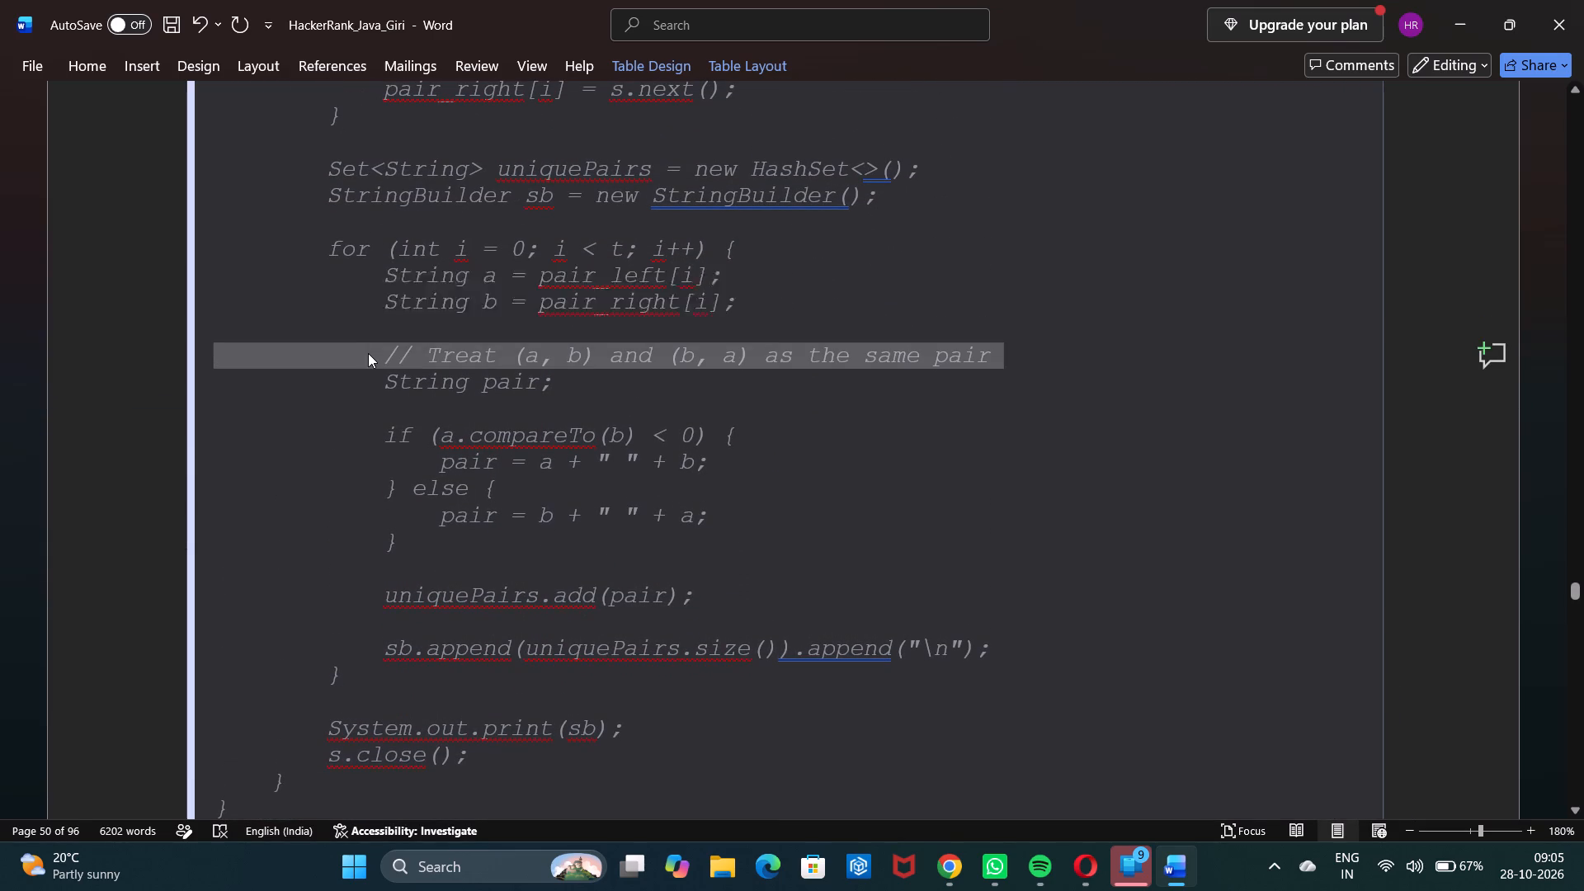
{"action": "key", "text": "BackSpace"}
Review the HashSet question's whole code and output screenshot, continuing into the Player and Checker comparator code for leftover comments.
{"action": "scroll", "coordinate": [368, 353], "scroll_direction": "up", "scroll_amount": 2}
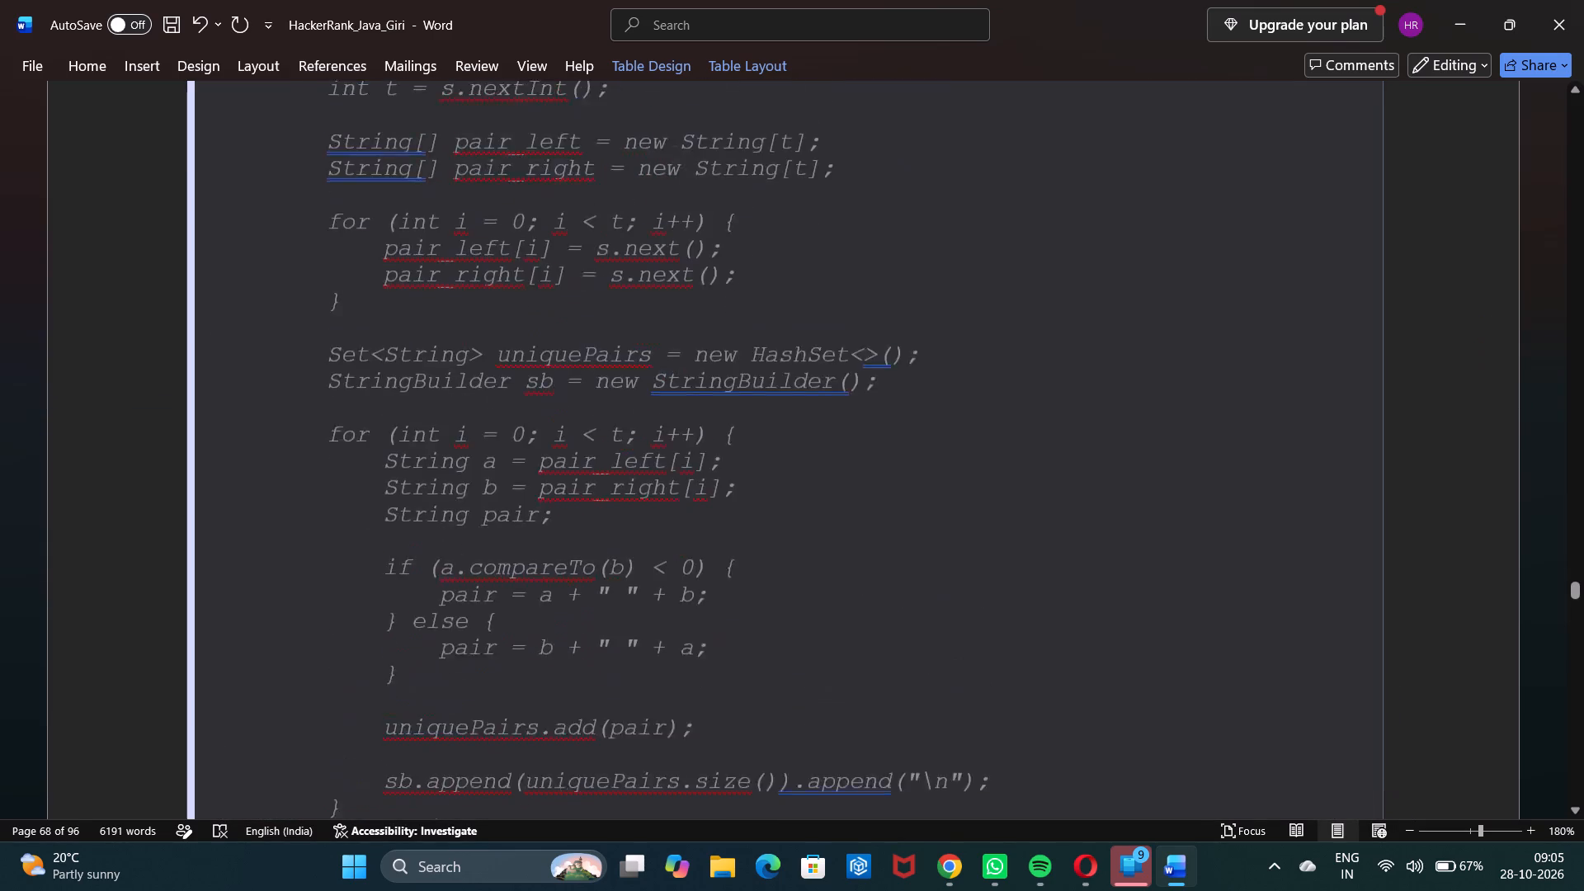
{"action": "scroll", "coordinate": [368, 353], "scroll_direction": "up", "scroll_amount": 4}
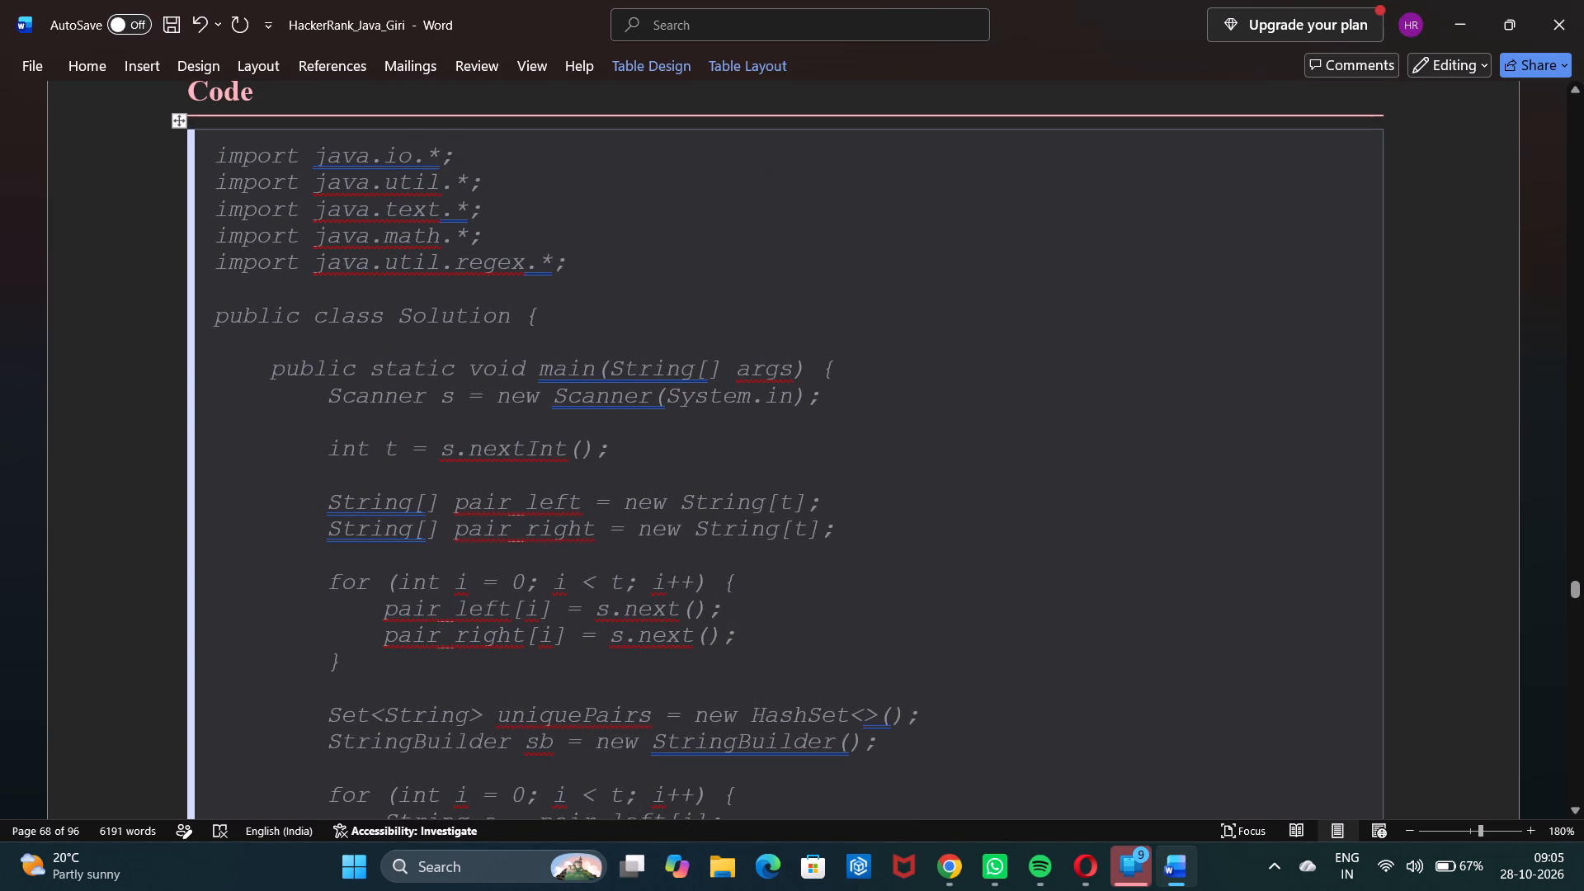
{"action": "scroll", "coordinate": [368, 353], "scroll_direction": "down", "scroll_amount": 11}
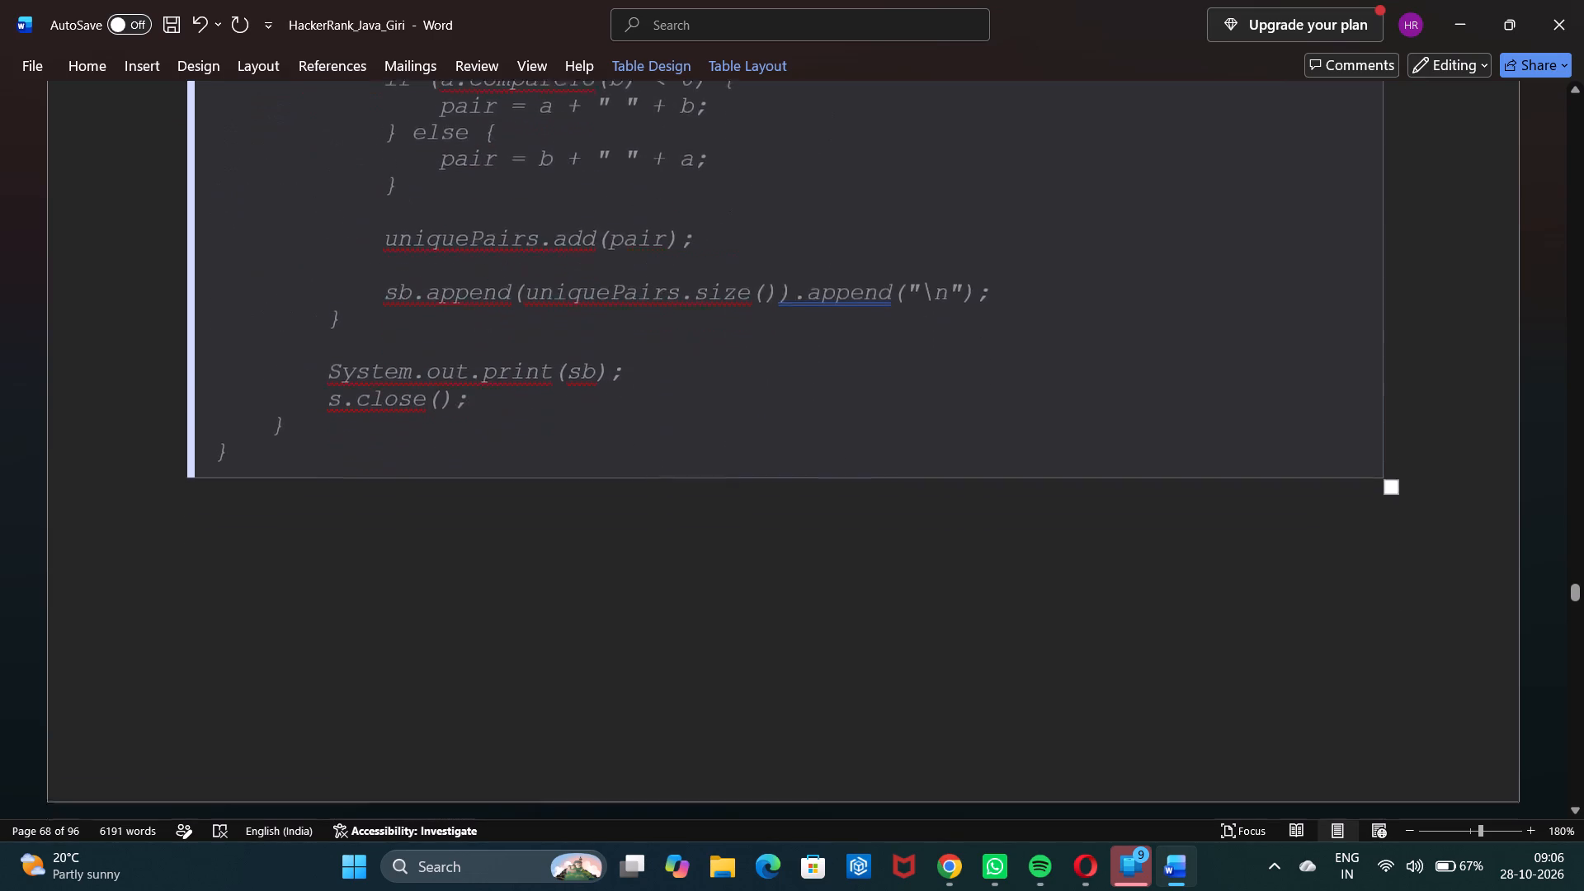
{"action": "scroll", "coordinate": [368, 353], "scroll_direction": "down", "scroll_amount": 8}
{"action": "scroll", "coordinate": [368, 353], "scroll_direction": "down", "scroll_amount": 14}
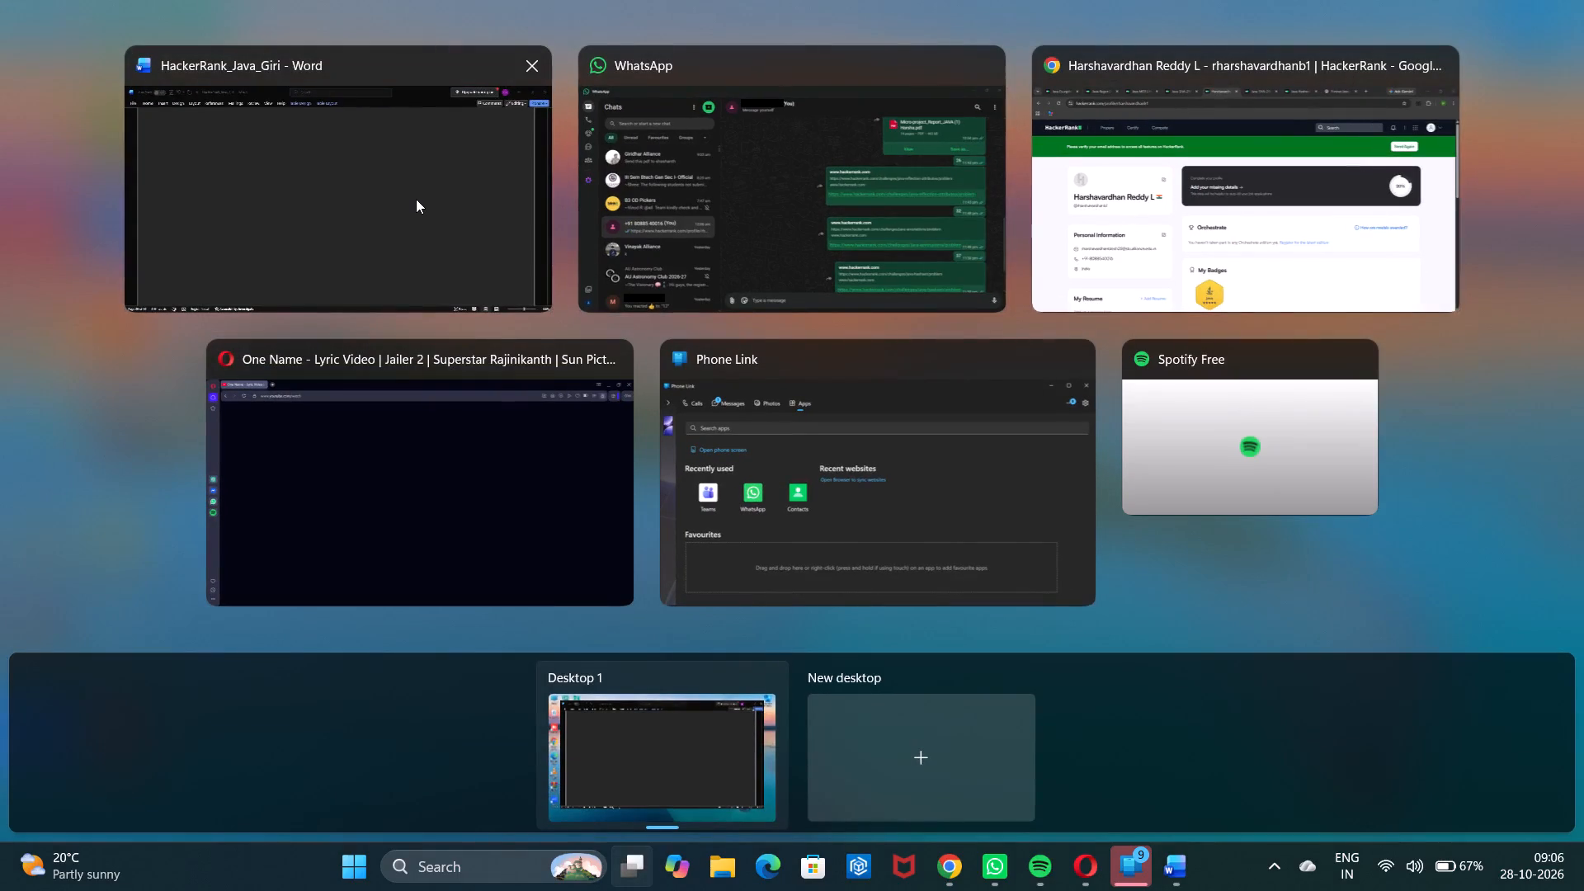
{"action": "left_click", "coordinate": [415, 197]}
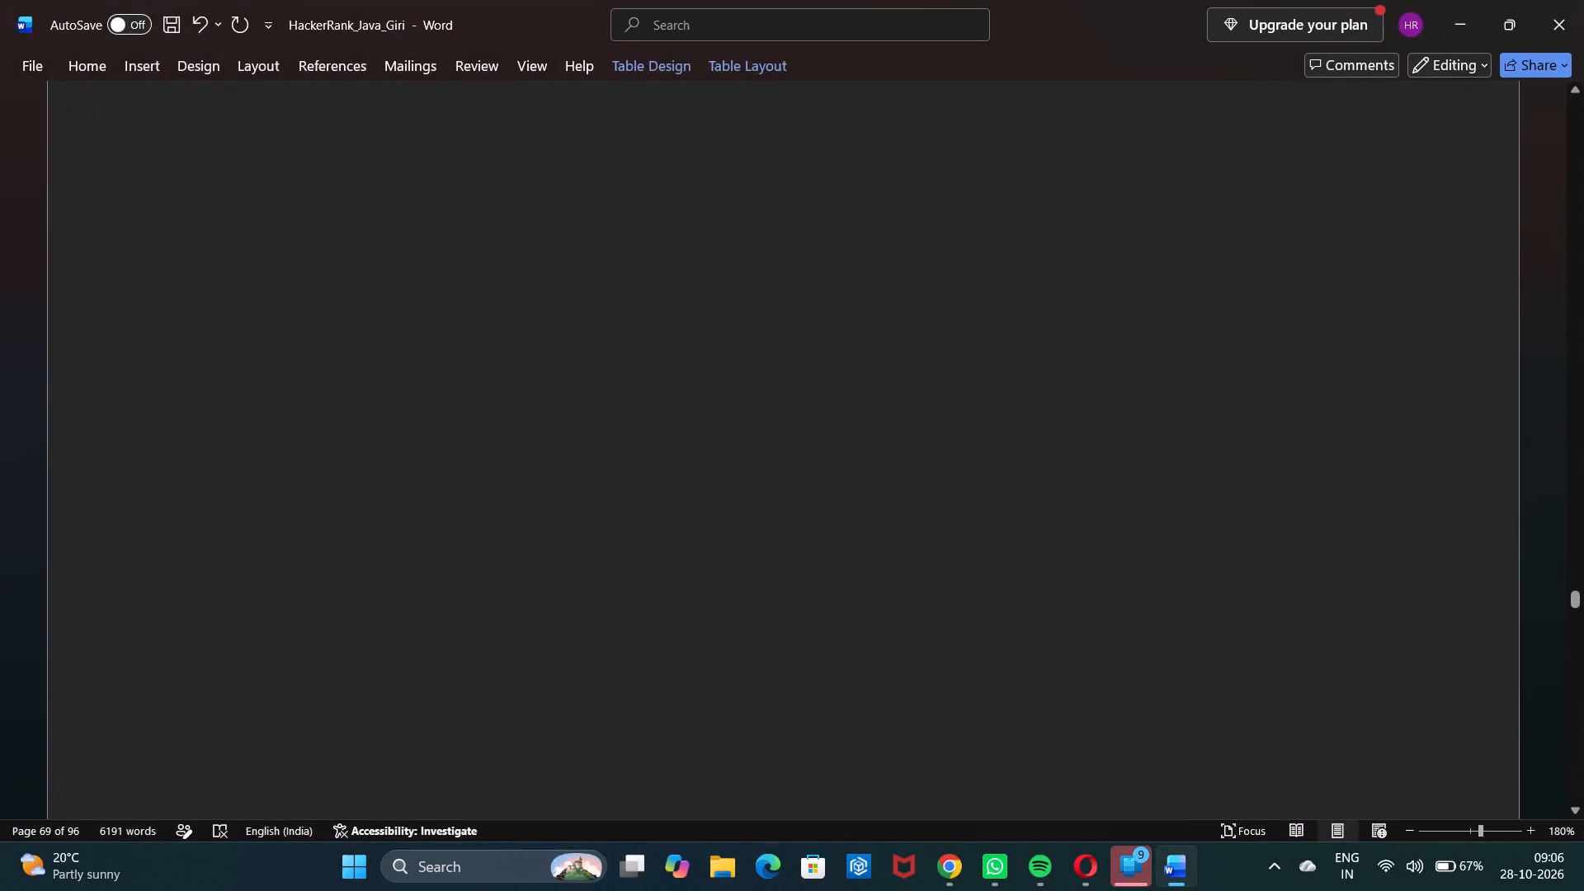
{"action": "scroll", "coordinate": [519, 356], "scroll_direction": "up", "scroll_amount": 2}
{"action": "scroll", "coordinate": [697, 351], "scroll_direction": "up", "scroll_amount": 6}
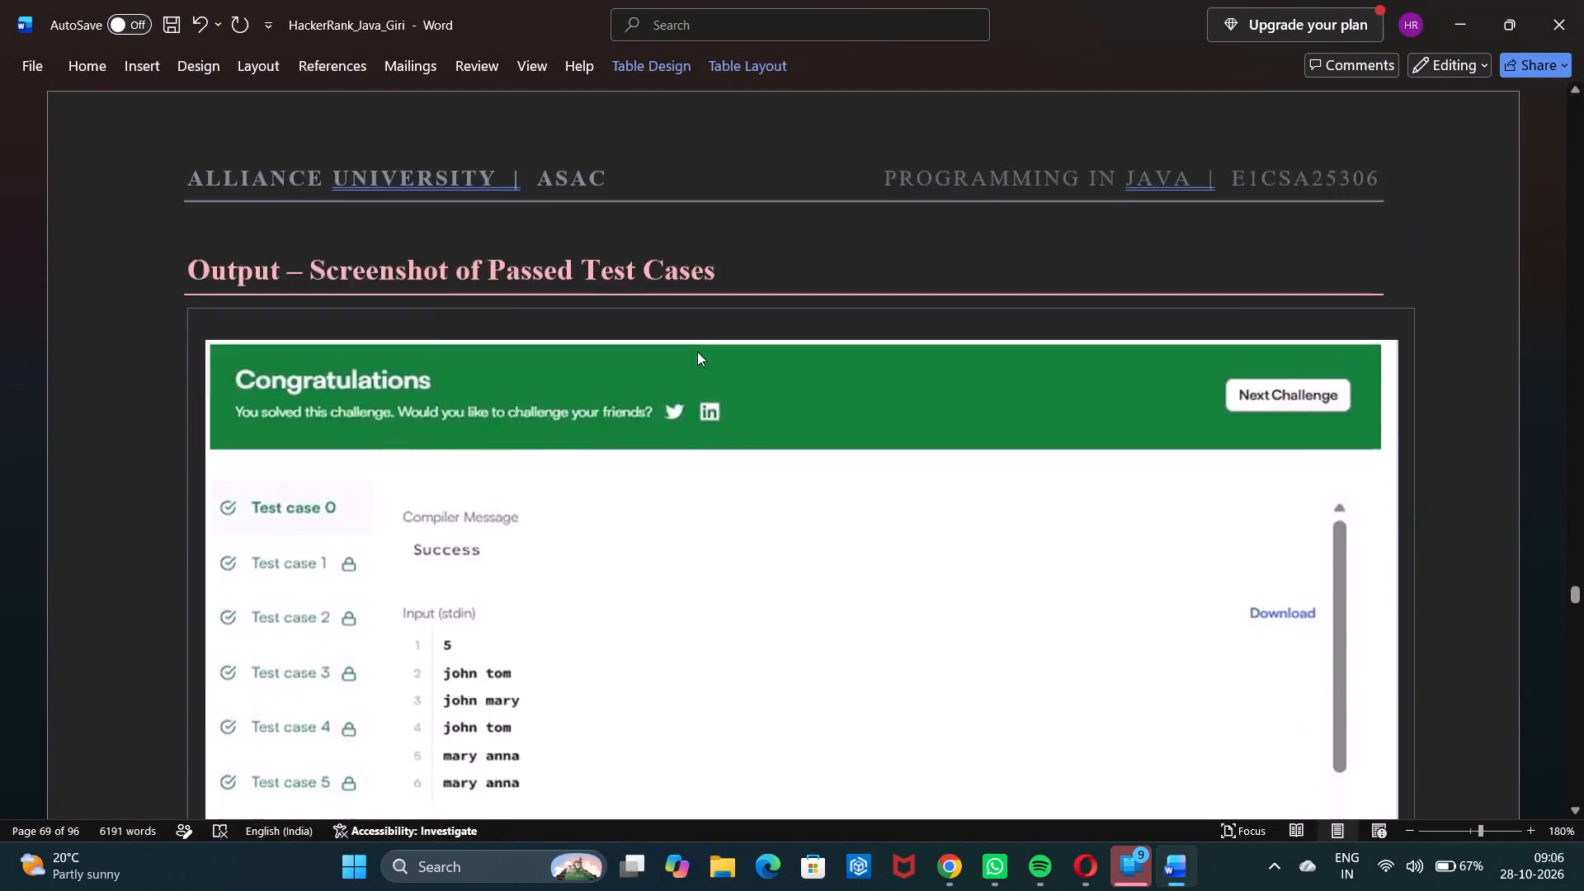
{"action": "scroll", "coordinate": [697, 351], "scroll_direction": "down", "scroll_amount": 8}
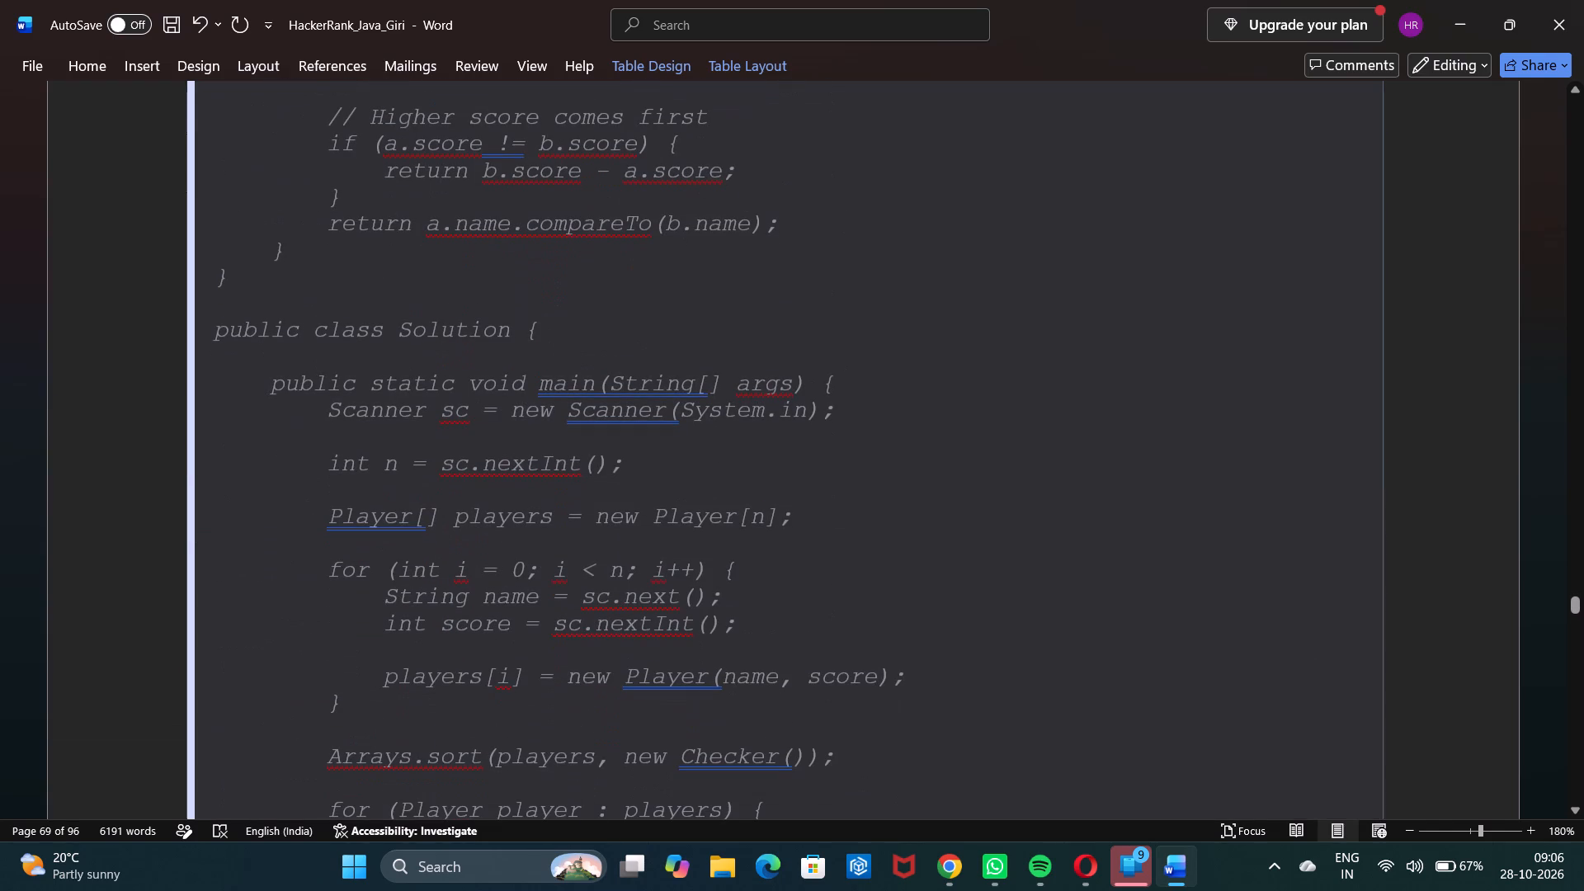
{"action": "scroll", "coordinate": [697, 351], "scroll_direction": "down", "scroll_amount": 2, "text": "ctrl"}
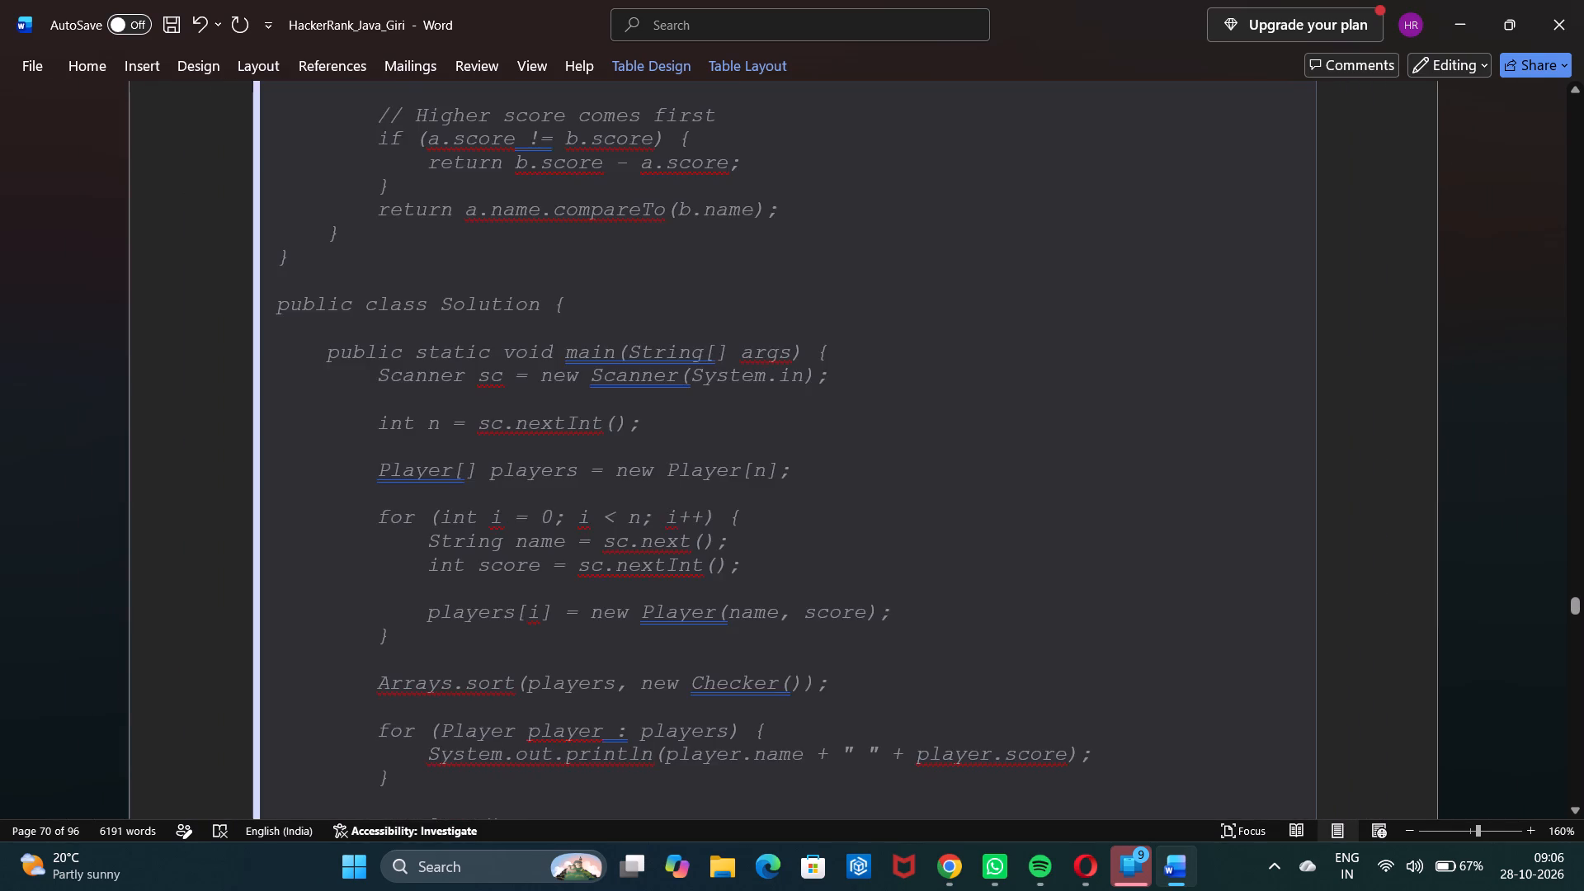
Delete the comment "// Higher score comes first" and the blank line above it from the Checker class's compare method.
{"action": "scroll", "coordinate": [697, 351], "scroll_direction": "up", "scroll_amount": 1}
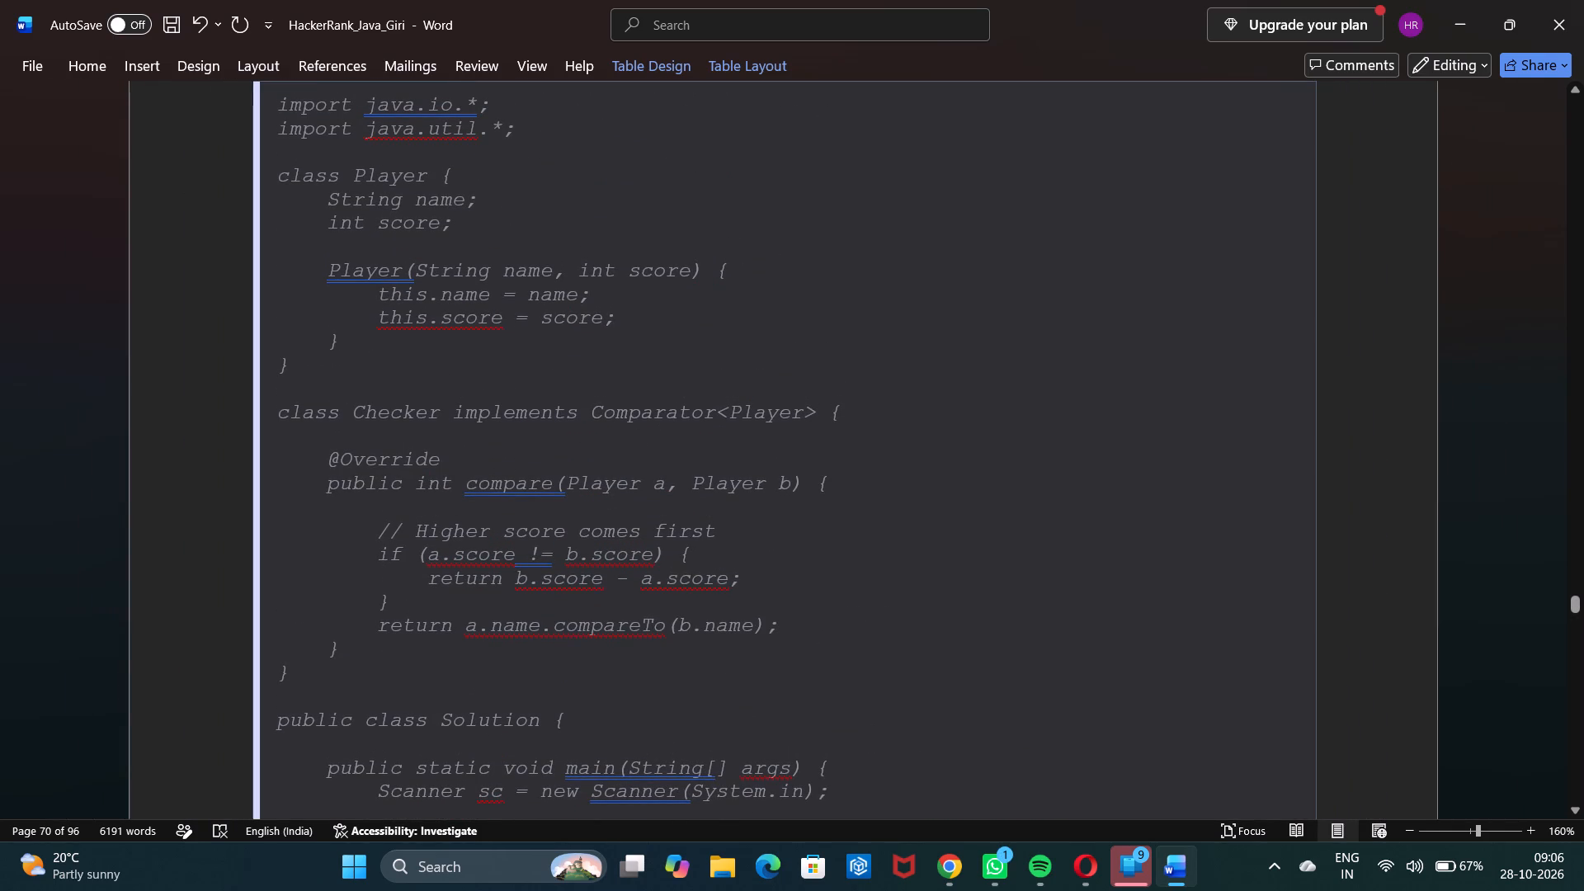
{"action": "left_click", "coordinate": [721, 535]}
{"action": "left_click_drag", "start_coordinate": [721, 535], "coordinate": [398, 523]}
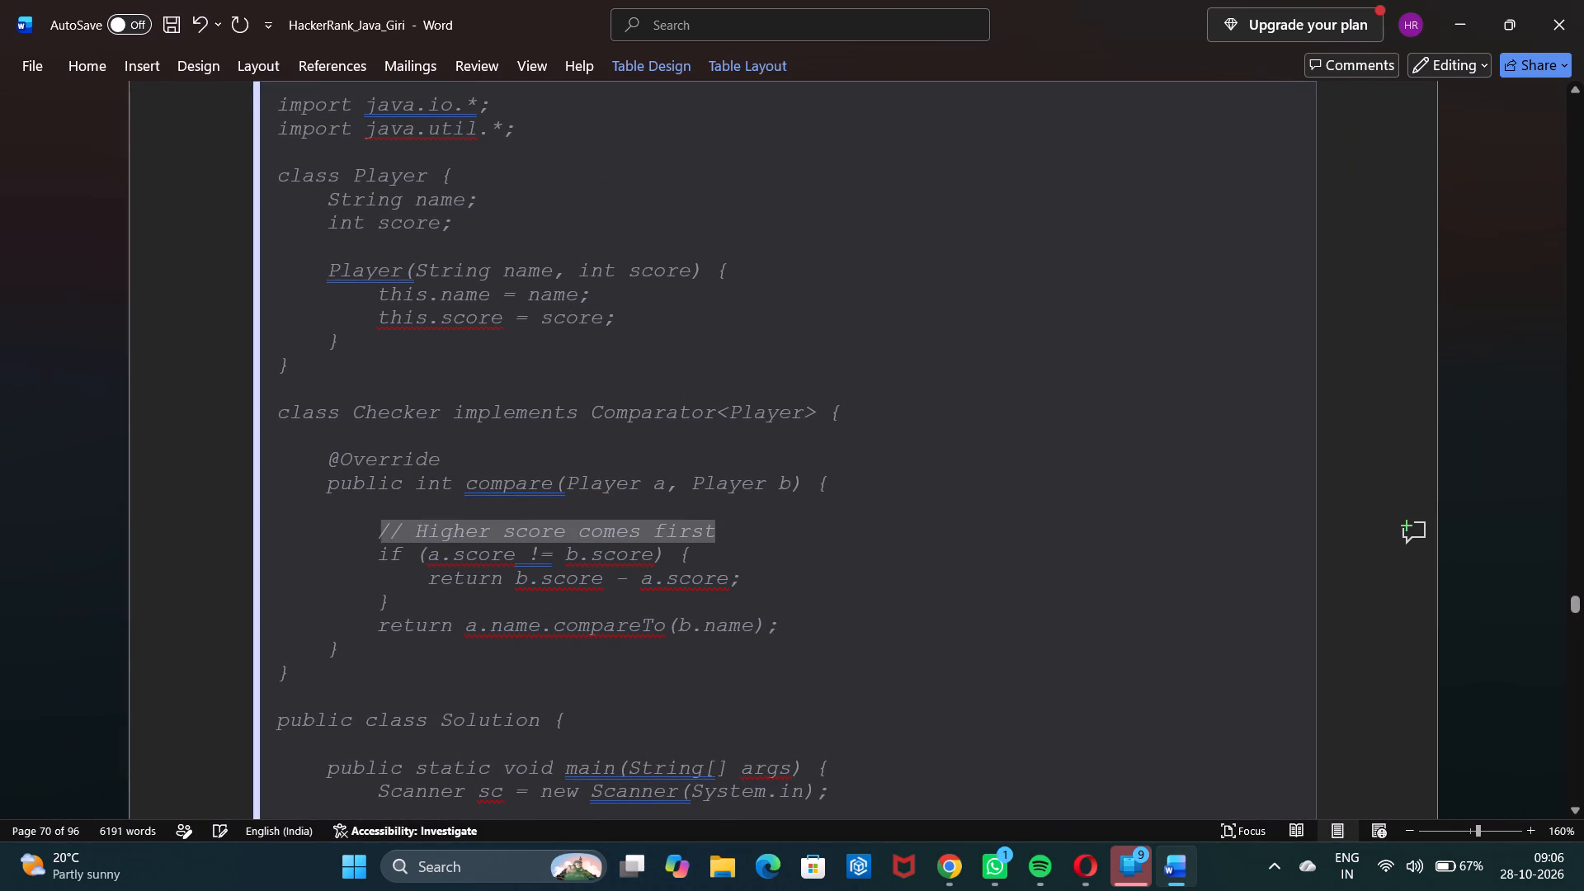
{"action": "left_click_drag", "start_coordinate": [398, 523], "coordinate": [347, 512]}
{"action": "key", "text": "BackSpace"}
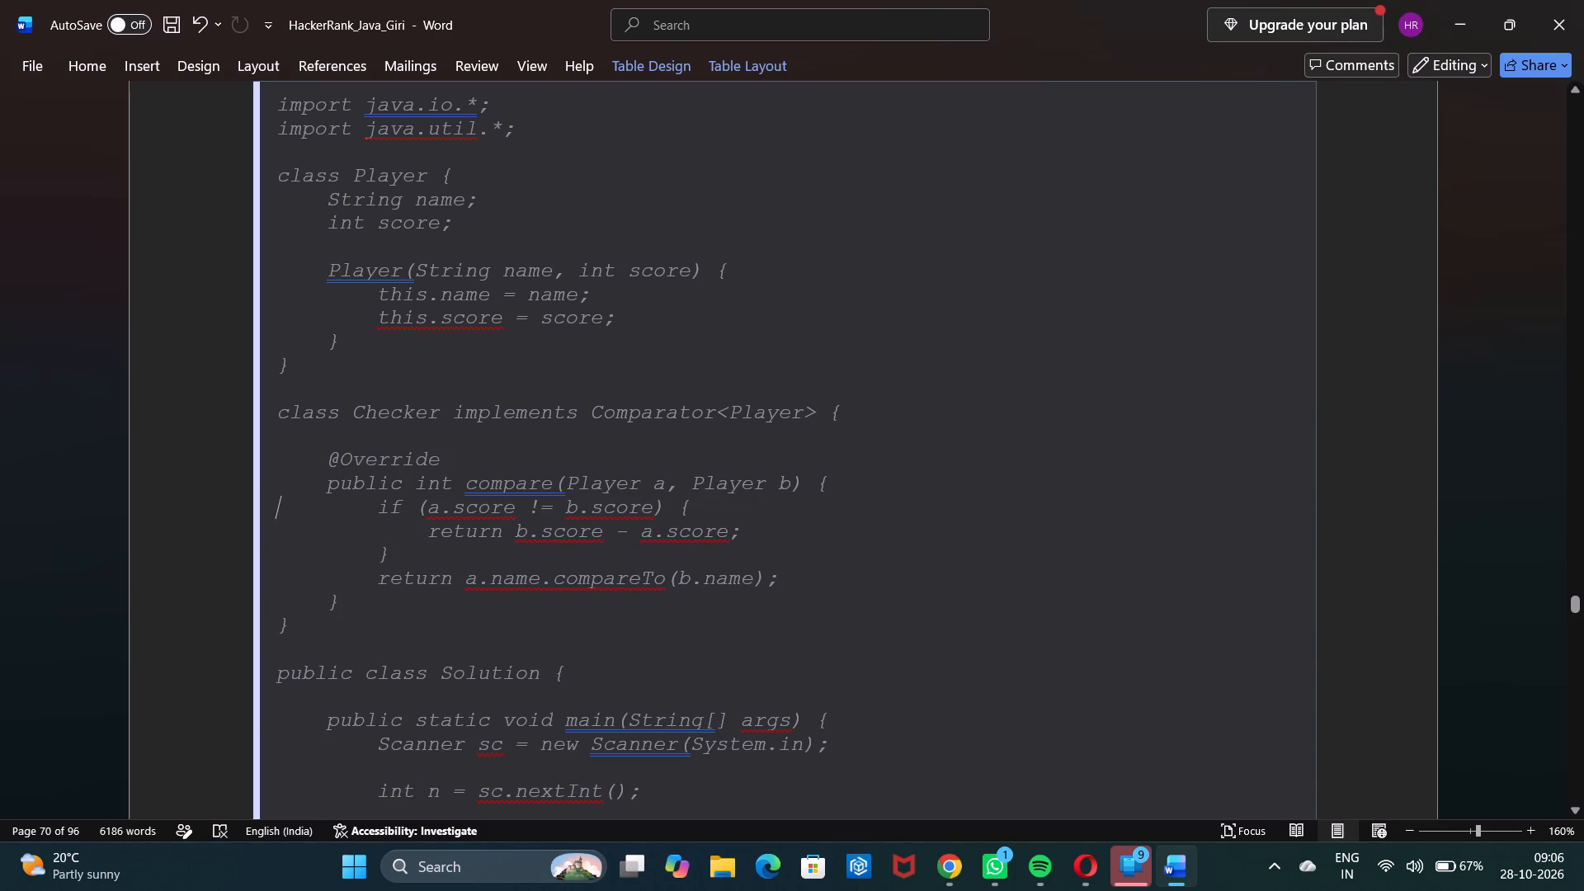
Review the rest of the comparator code, its output screenshot and question 39's Java Sort code up to the compare method.
{"action": "scroll", "coordinate": [806, 635], "scroll_direction": "down", "scroll_amount": 1}
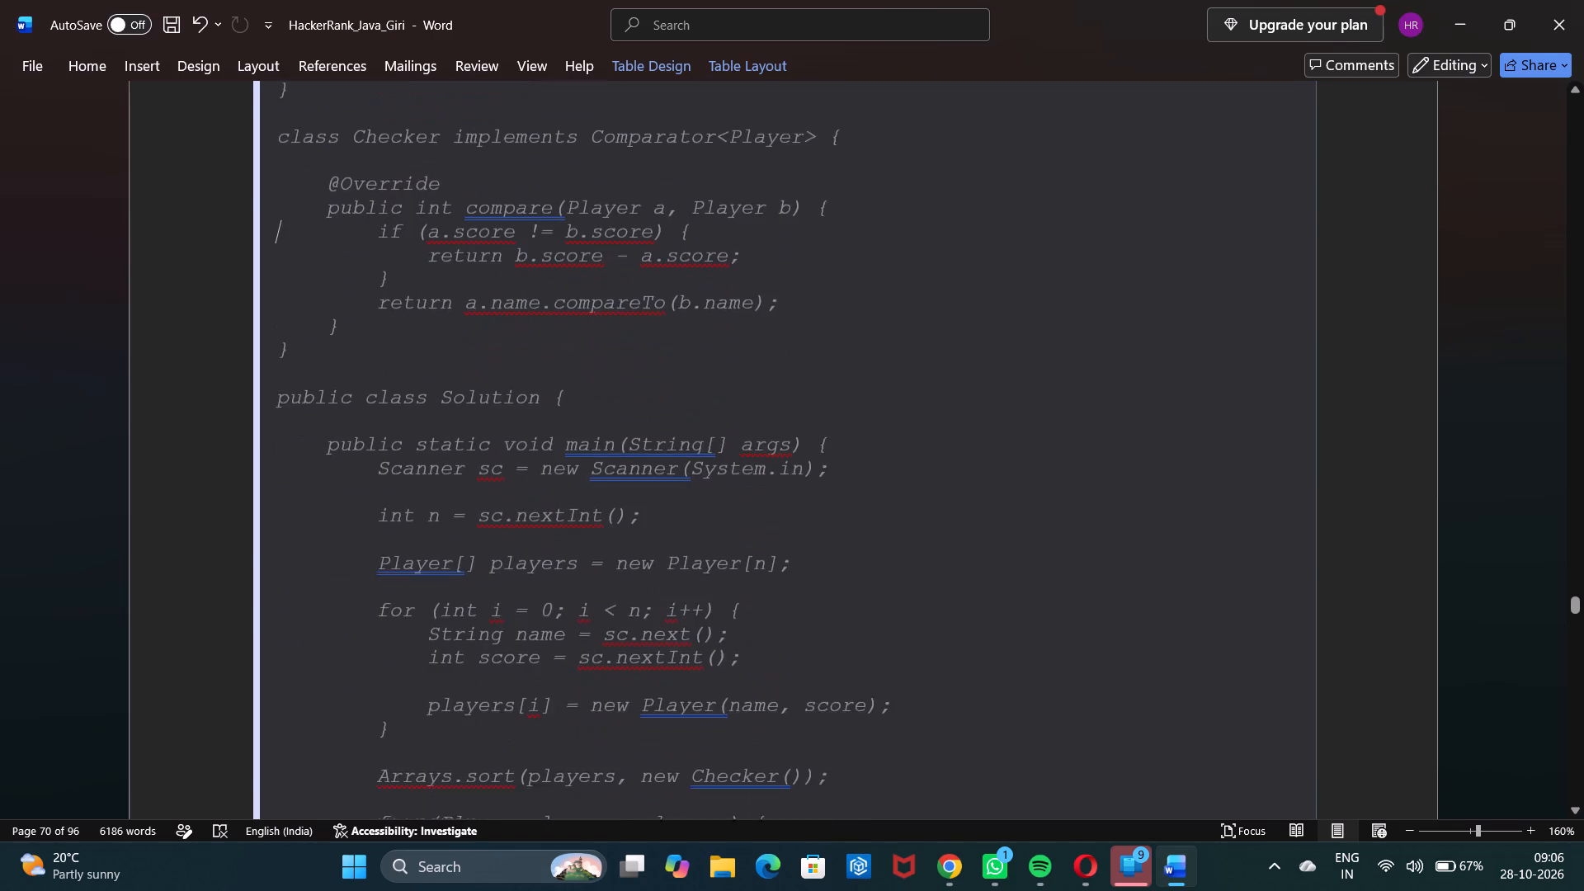
{"action": "scroll", "coordinate": [806, 635], "scroll_direction": "down", "scroll_amount": 4}
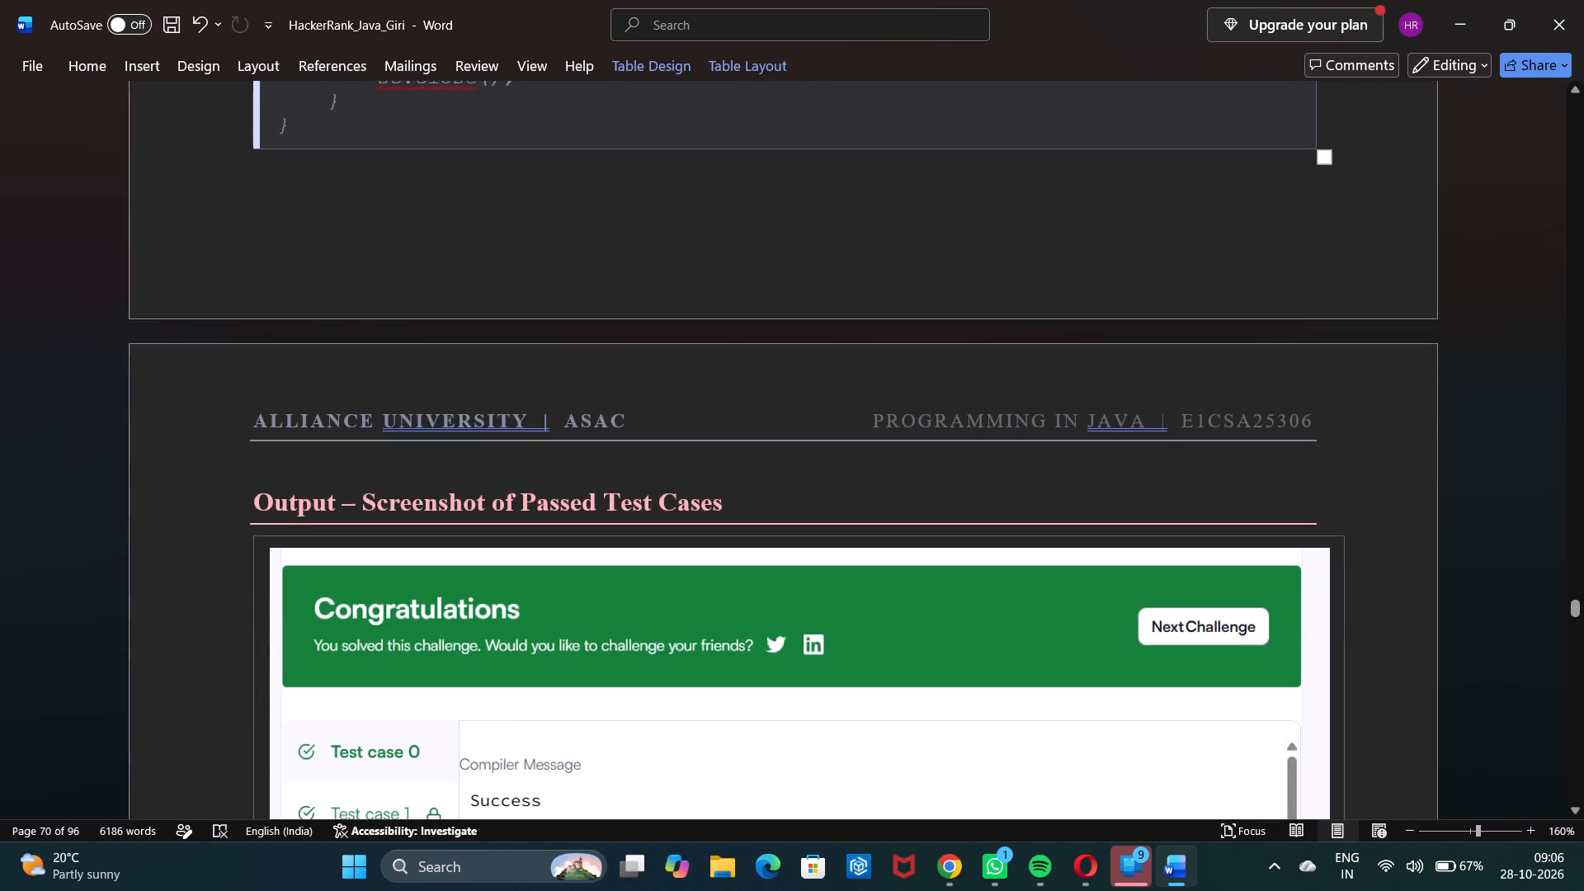
{"action": "scroll", "coordinate": [806, 635], "scroll_direction": "down", "scroll_amount": 6}
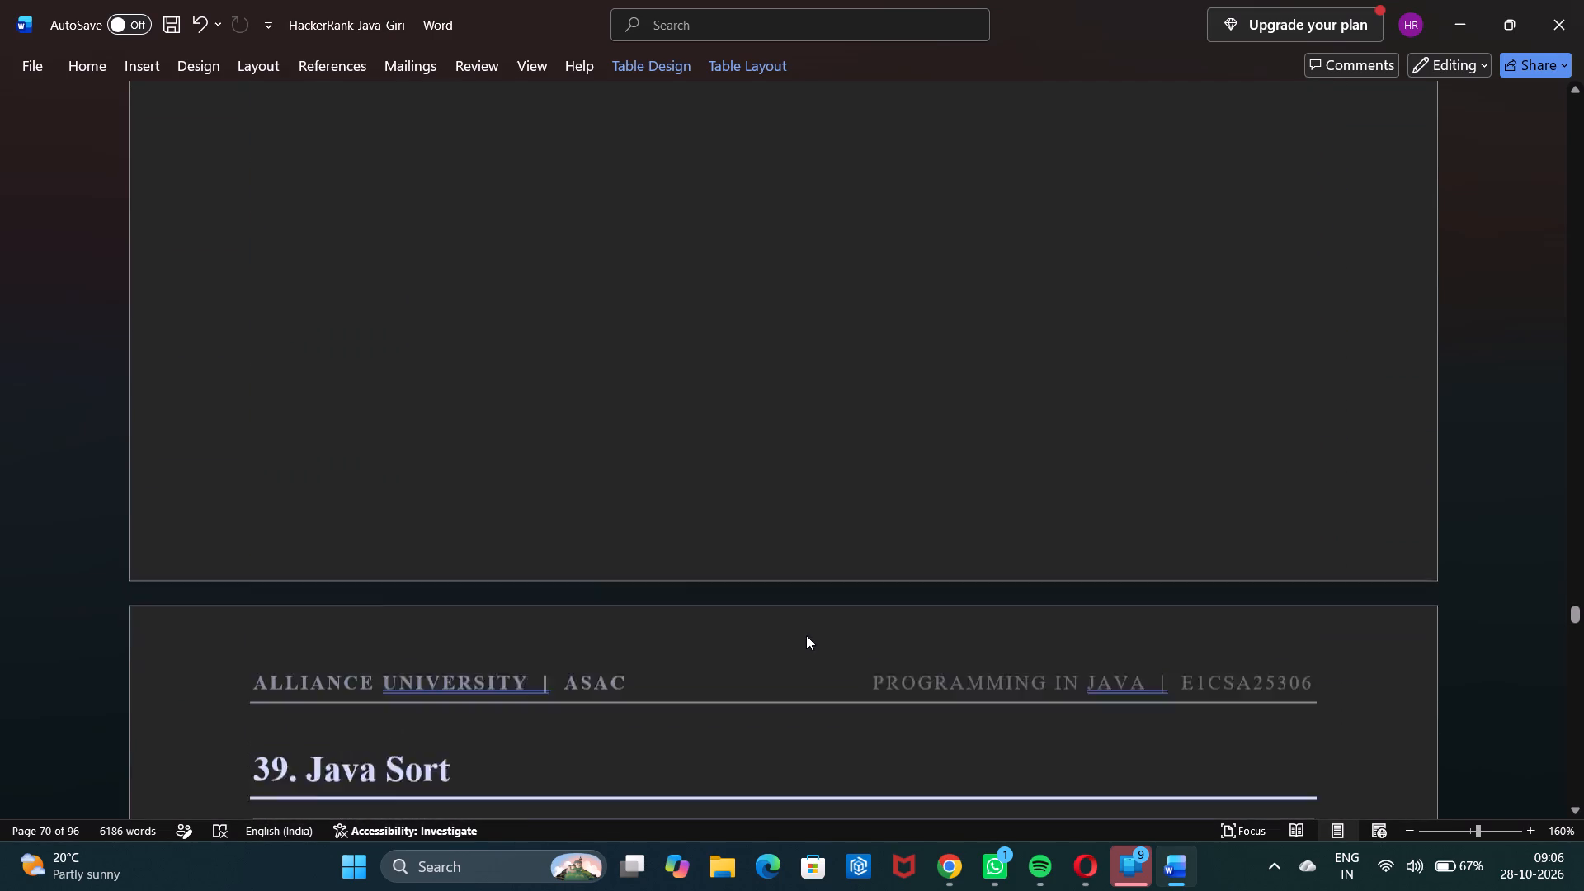
{"action": "scroll", "coordinate": [806, 635], "scroll_direction": "down", "scroll_amount": 4}
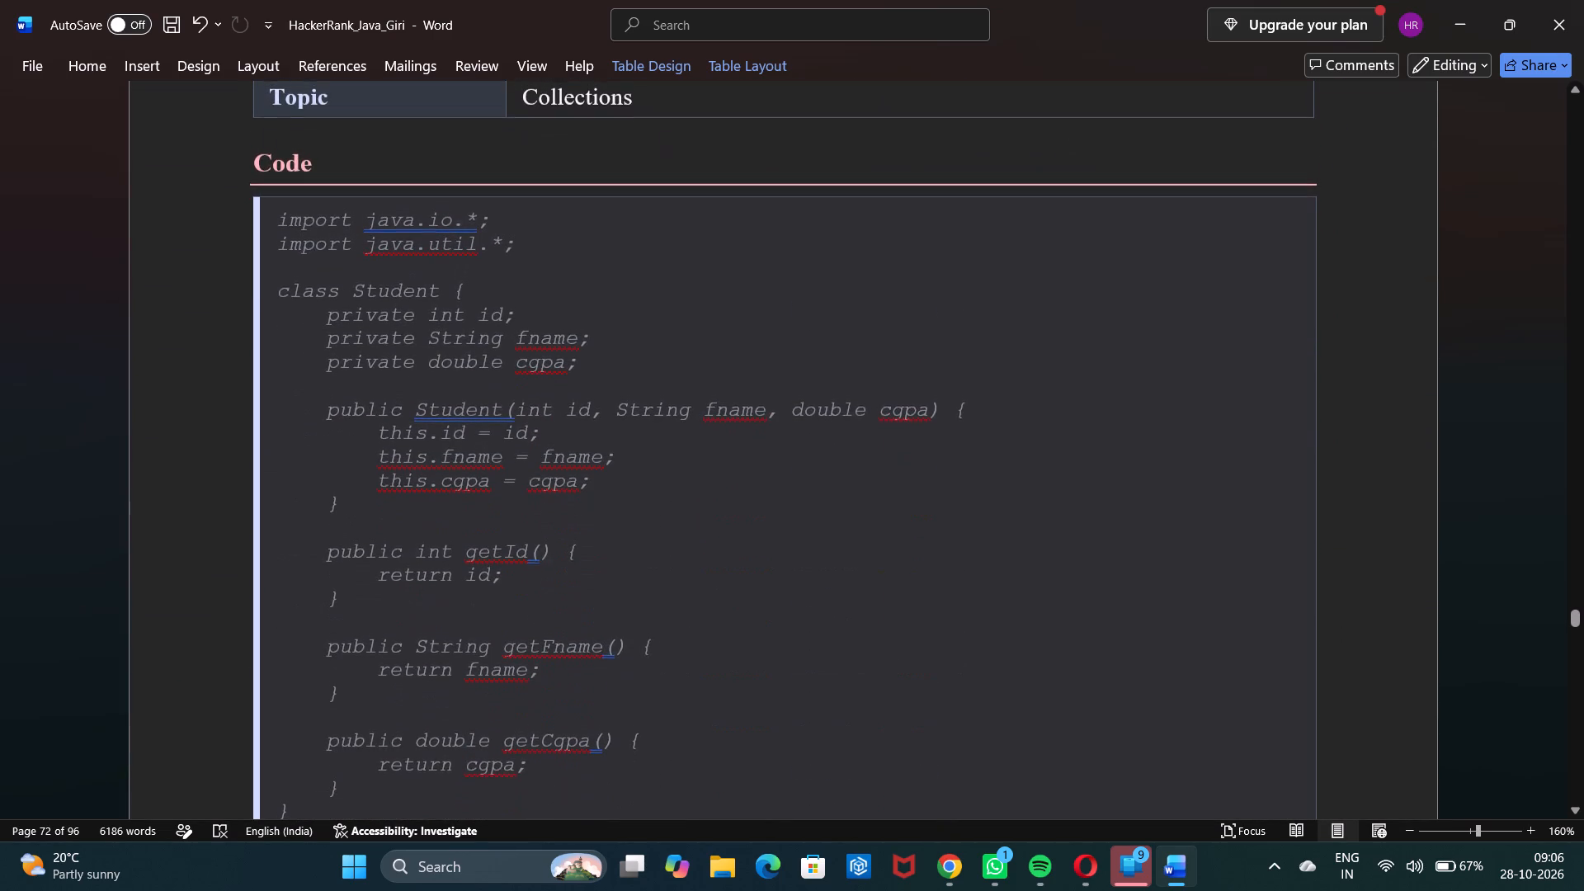
{"action": "scroll", "coordinate": [806, 635], "scroll_direction": "down", "scroll_amount": 4}
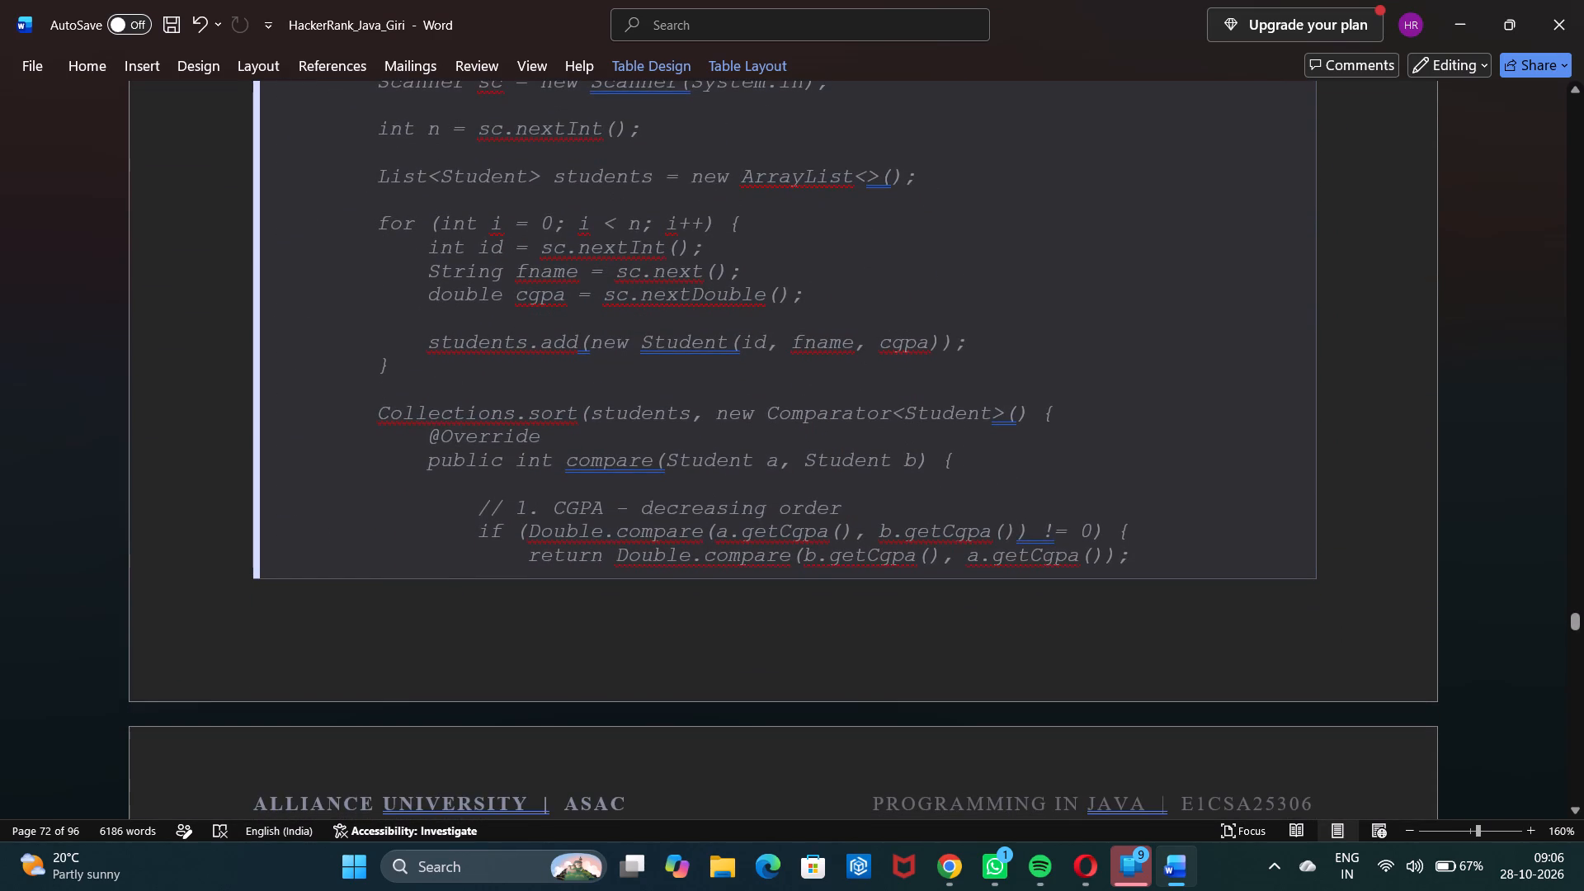
Delete the three numbered comments on CGPA, first name and ID ordering from the compare method in question 39's Java Sort code.
{"action": "left_click", "coordinate": [849, 505]}
{"action": "left_click_drag", "start_coordinate": [849, 505], "coordinate": [712, 498]}
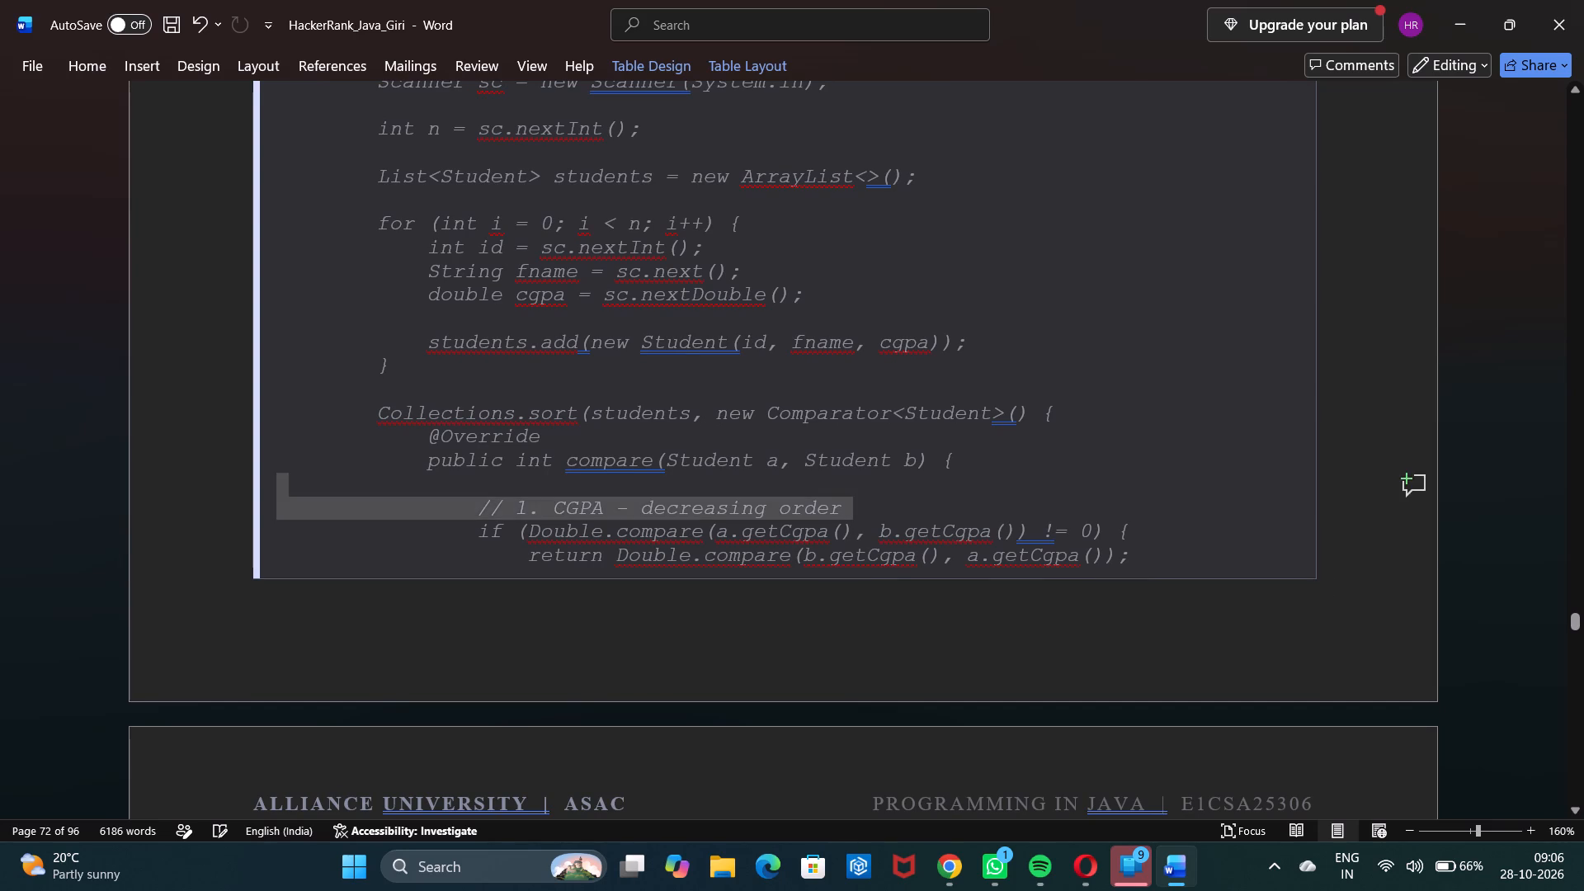
{"action": "left_click_drag", "start_coordinate": [712, 498], "coordinate": [501, 496]}
{"action": "key", "text": "BackSpace"}
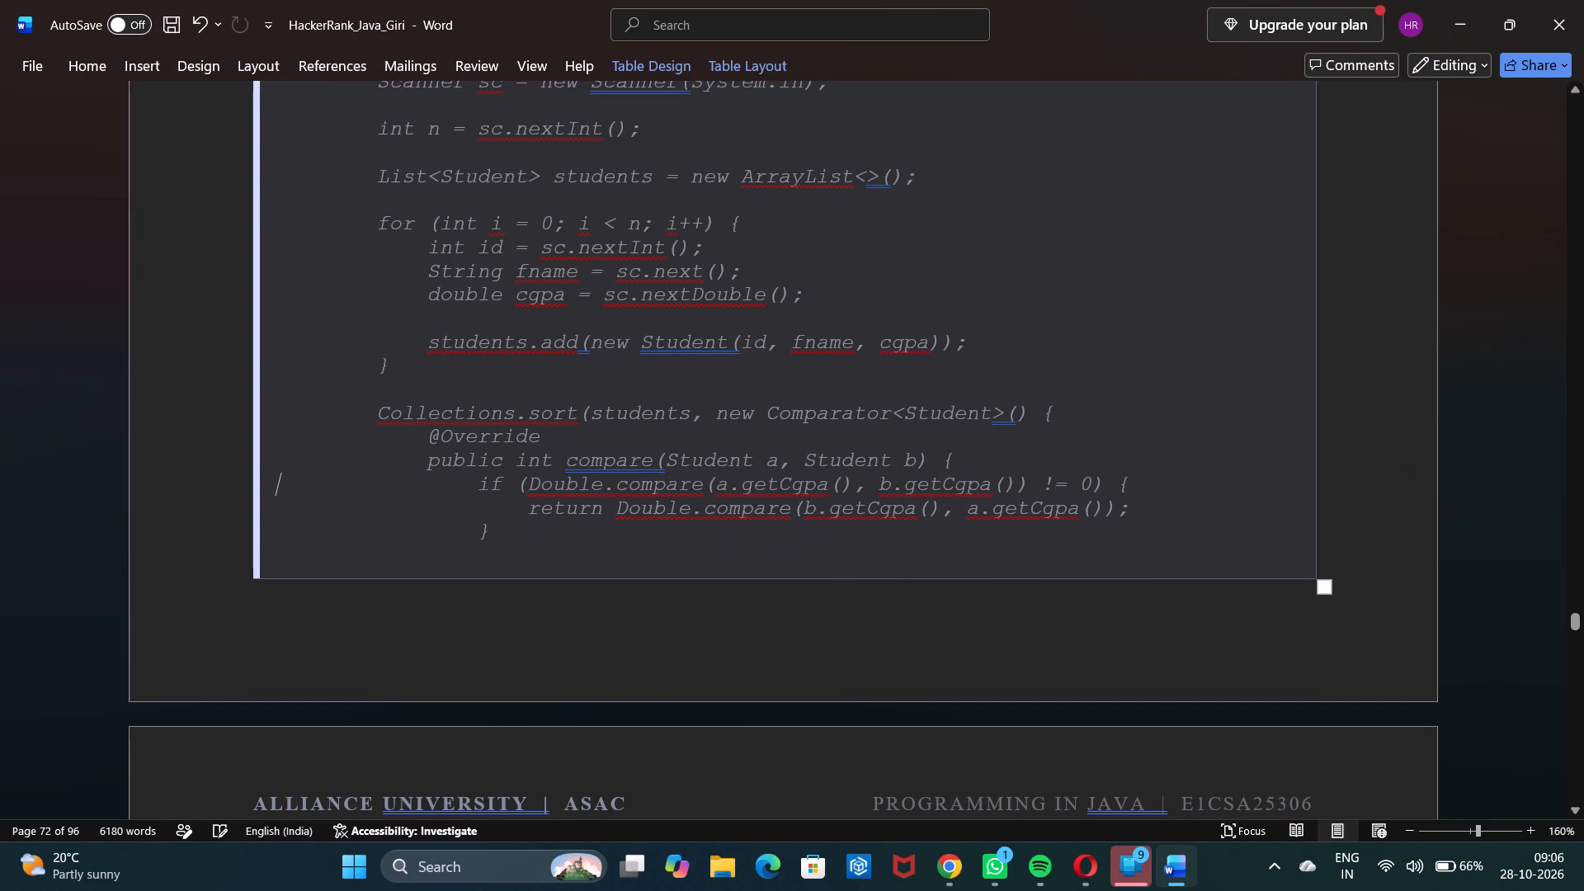
{"action": "scroll", "coordinate": [501, 496], "scroll_direction": "down", "scroll_amount": 9}
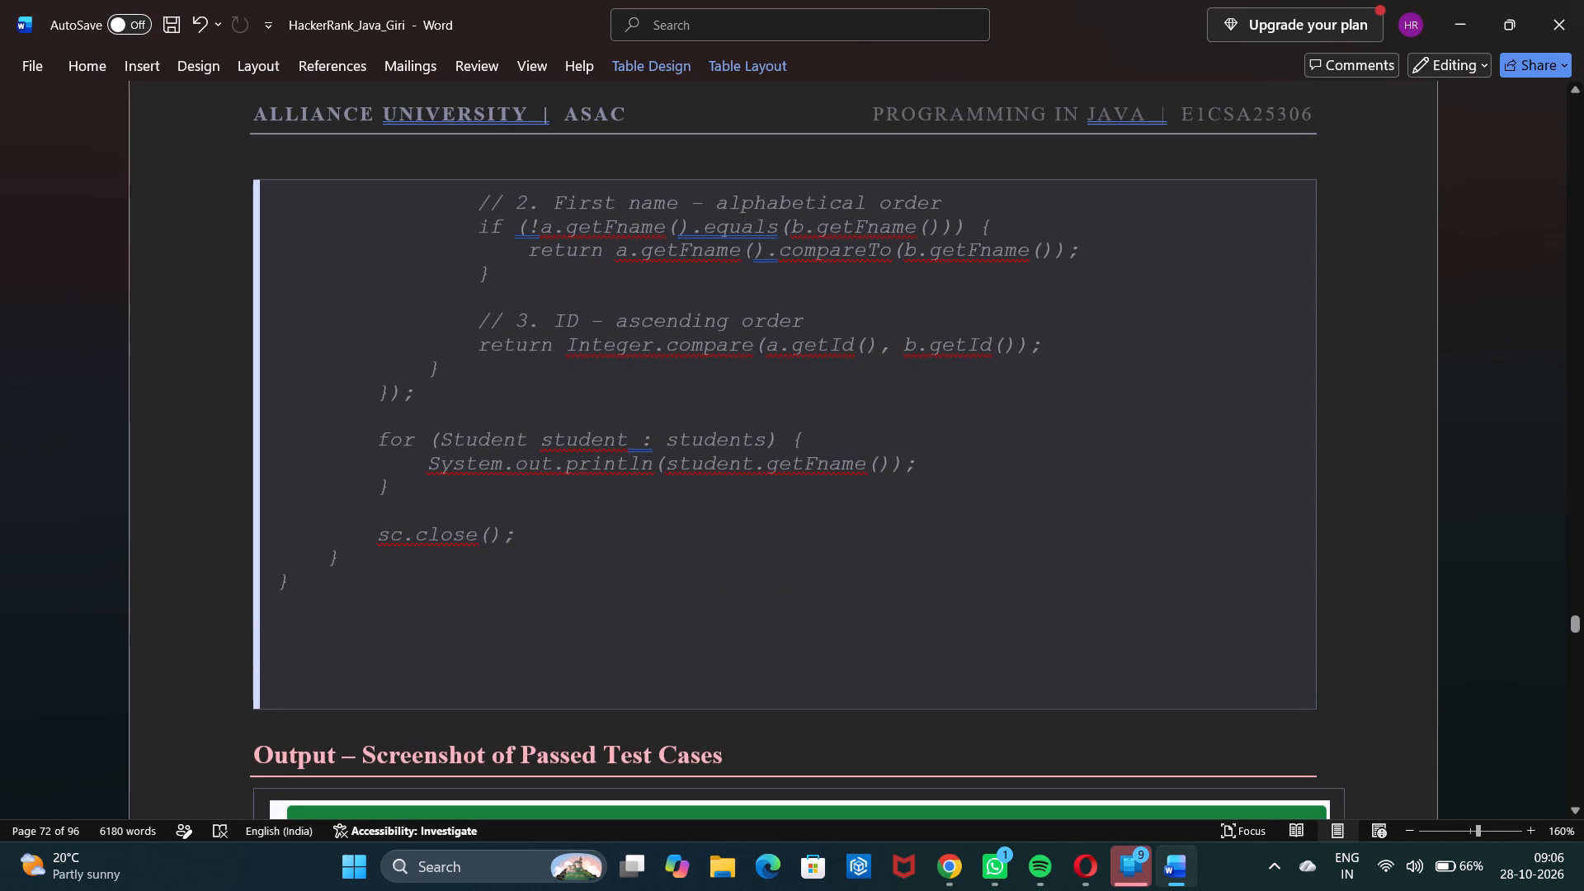
{"action": "left_click", "coordinate": [969, 198]}
{"action": "left_click_drag", "start_coordinate": [969, 198], "coordinate": [416, 196]}
{"action": "key", "text": "BackSpace"}
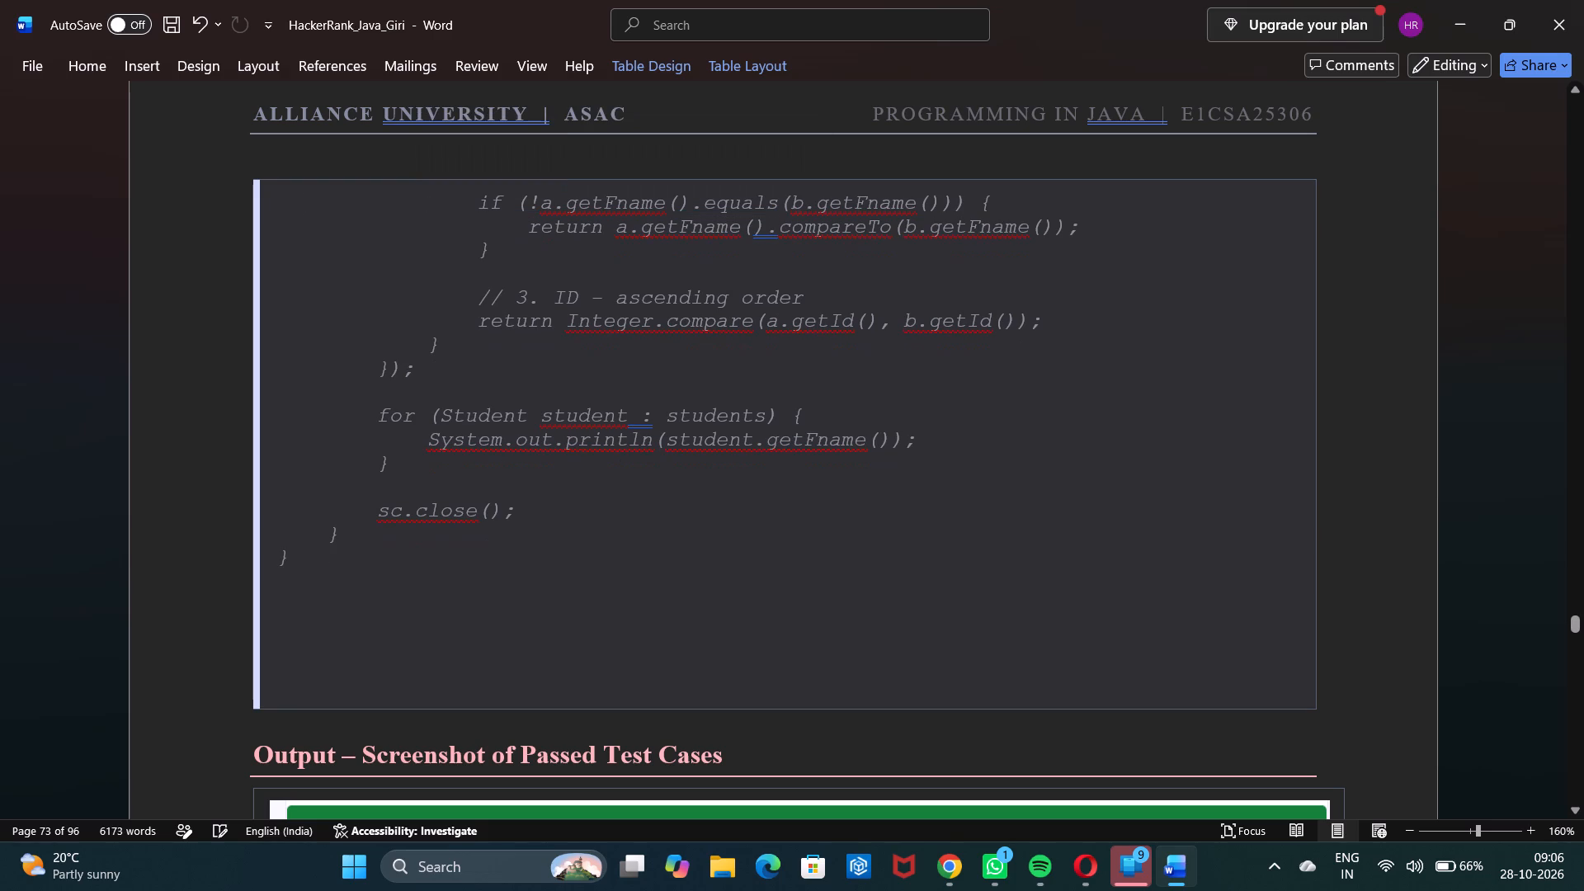
{"action": "left_click", "coordinate": [829, 295]}
{"action": "left_click_drag", "start_coordinate": [829, 295], "coordinate": [825, 295]}
{"action": "left_click_drag", "start_coordinate": [825, 295], "coordinate": [445, 275]}
{"action": "key", "text": "BackSpace"}
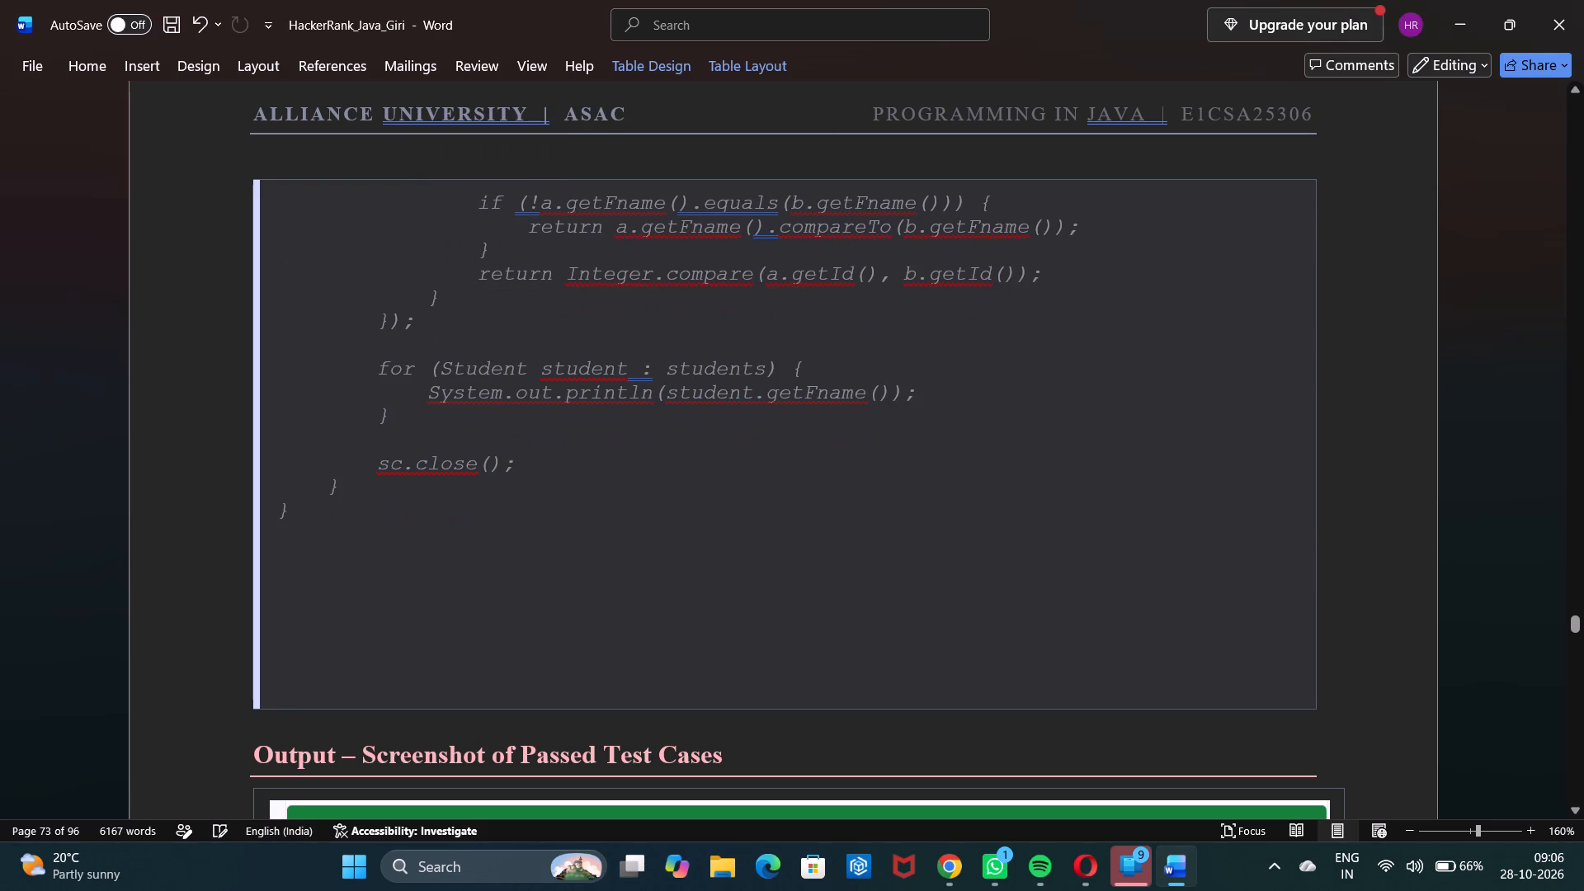
{"action": "scroll", "coordinate": [668, 504], "scroll_direction": "down", "scroll_amount": 3}
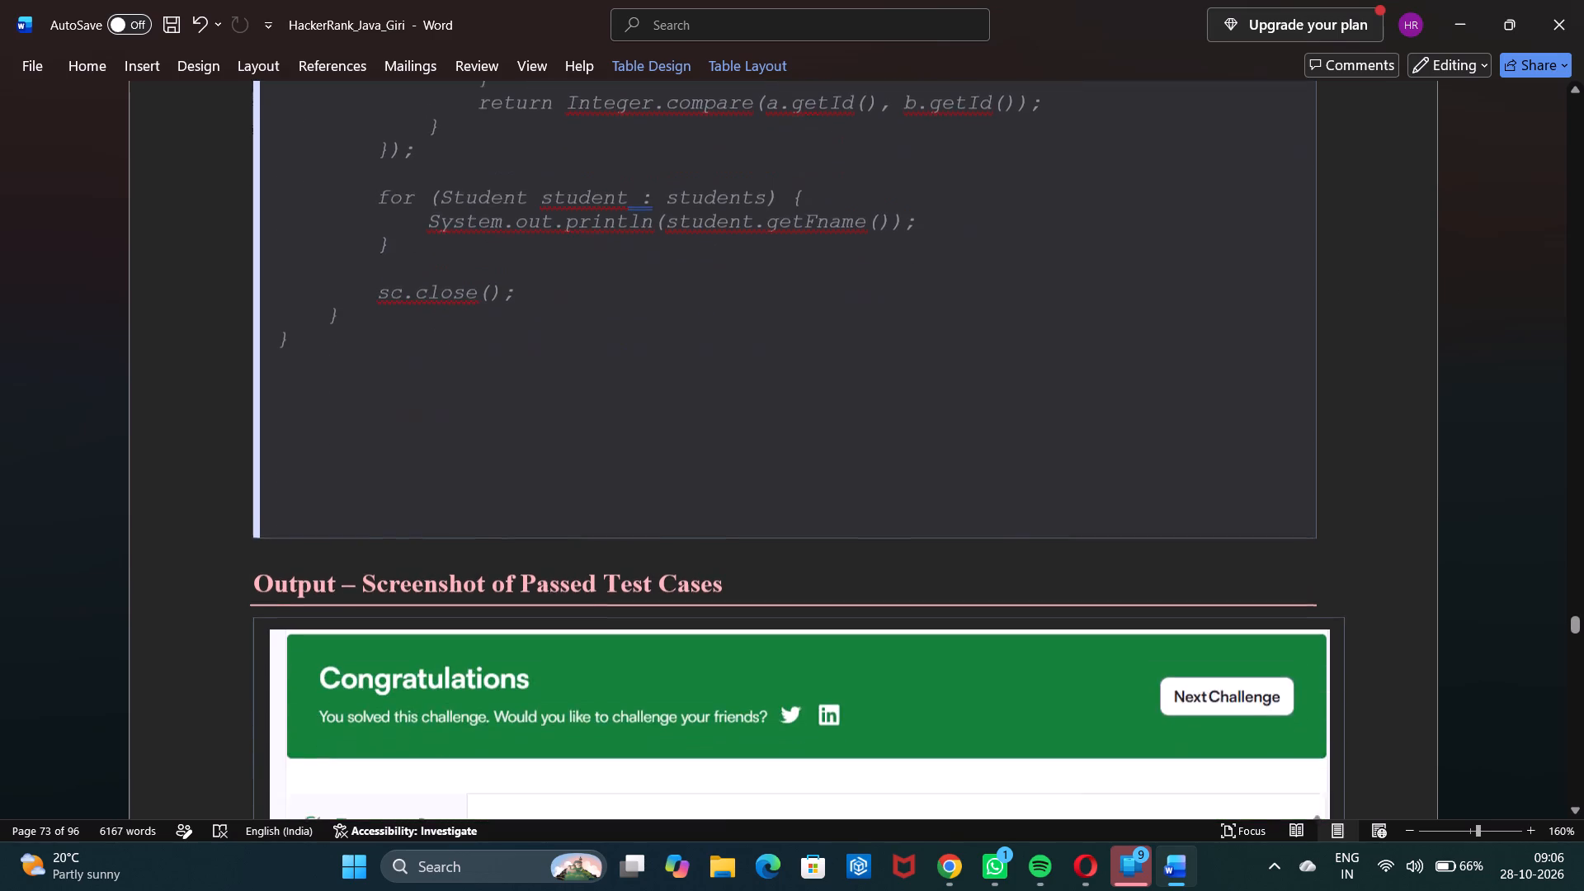
Delete the comment "// Add new element" from the for loop in question 40's Java Dequeue code.
{"action": "scroll", "coordinate": [668, 504], "scroll_direction": "down", "scroll_amount": 1}
{"action": "scroll", "coordinate": [668, 504], "scroll_direction": "down", "scroll_amount": 20}
{"action": "scroll", "coordinate": [668, 504], "scroll_direction": "down", "scroll_amount": 2}
{"action": "scroll", "coordinate": [668, 504], "scroll_direction": "up", "scroll_amount": 3}
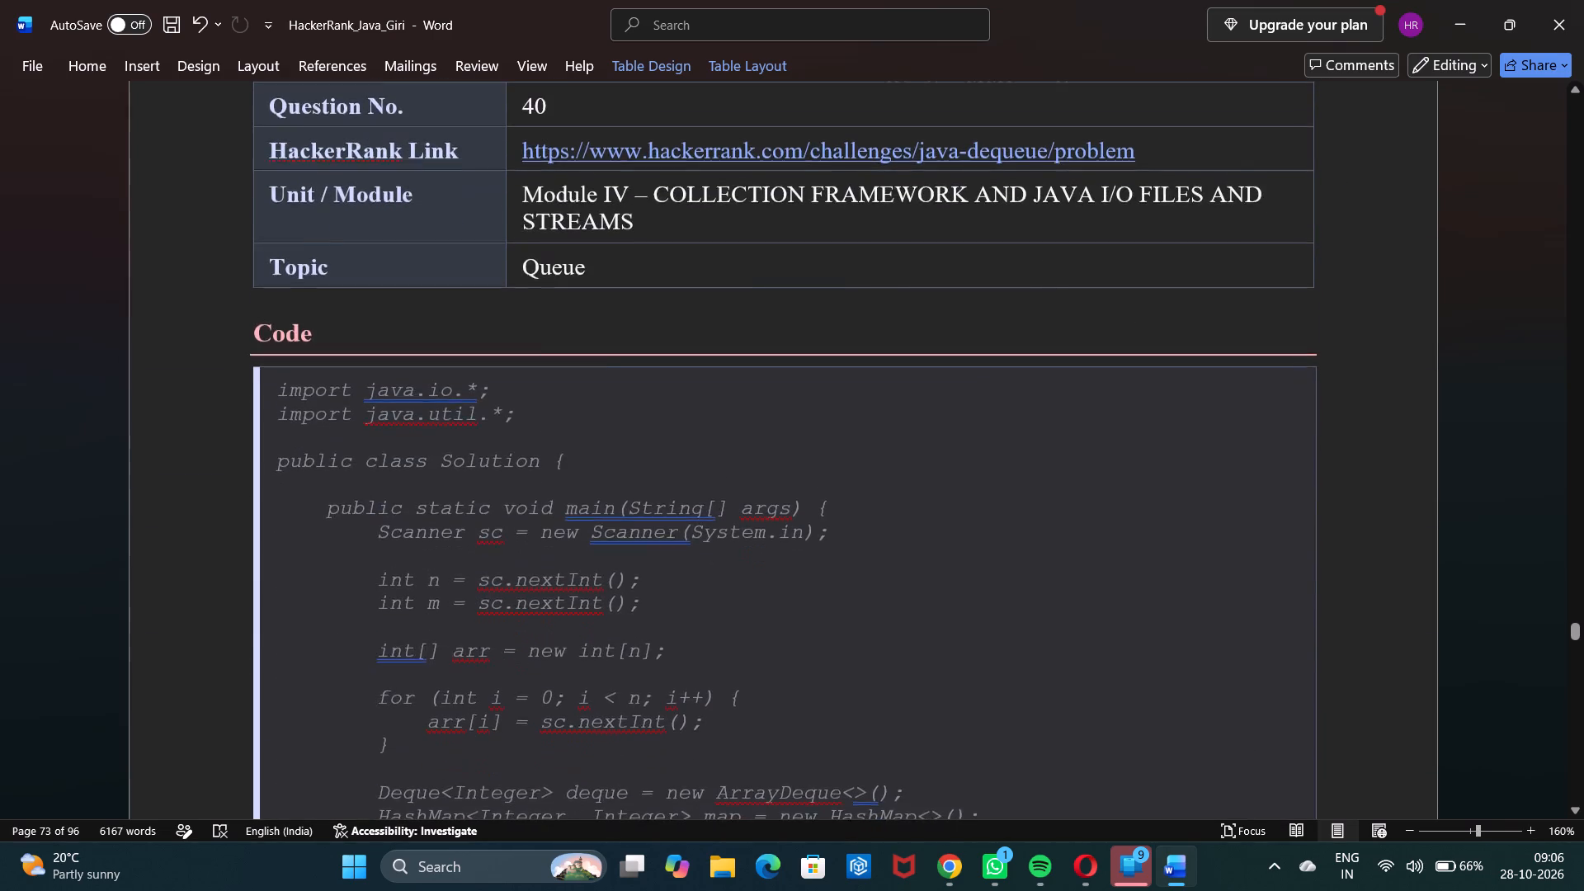
{"action": "scroll", "coordinate": [668, 504], "scroll_direction": "up", "scroll_amount": 1}
{"action": "scroll", "coordinate": [668, 504], "scroll_direction": "down", "scroll_amount": 7}
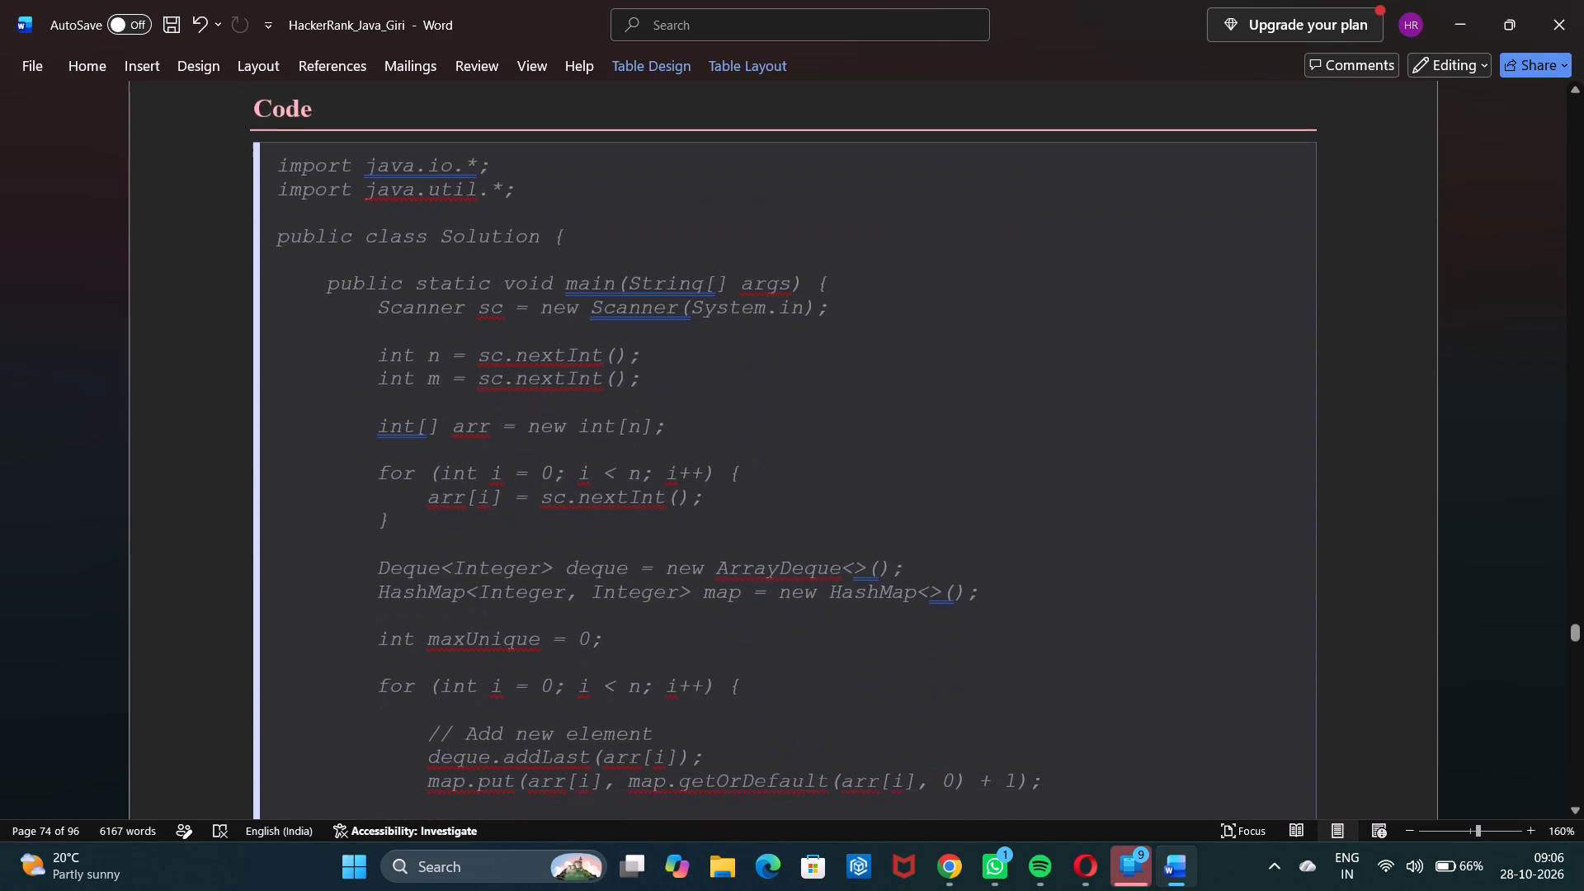
{"action": "scroll", "coordinate": [668, 504], "scroll_direction": "down", "scroll_amount": 2}
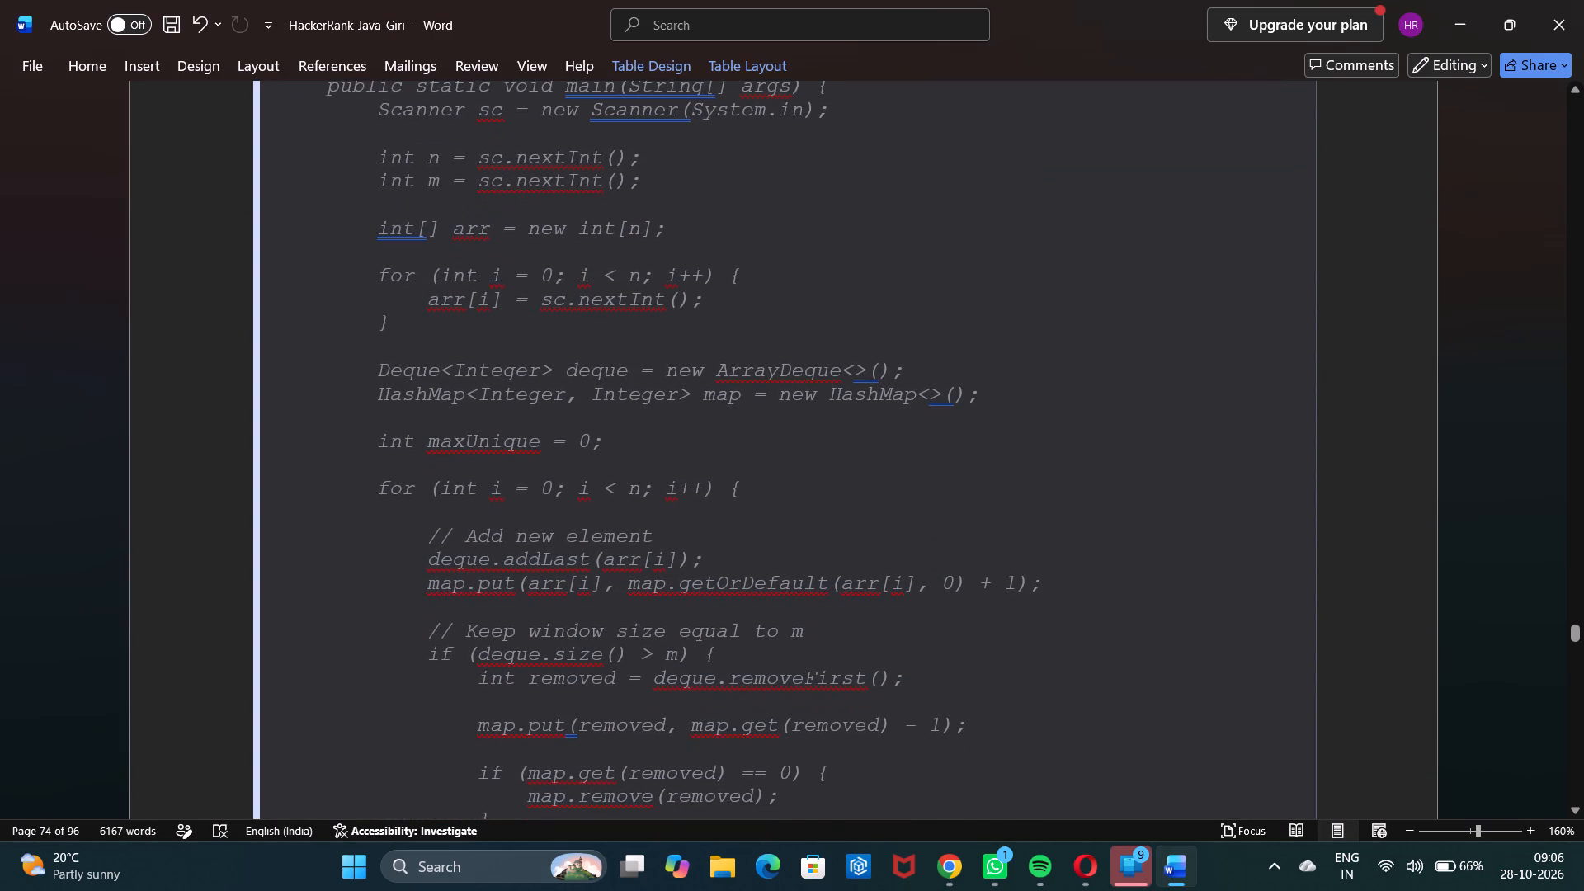
{"action": "left_click", "coordinate": [661, 538]}
{"action": "left_click_drag", "start_coordinate": [661, 538], "coordinate": [422, 526]}
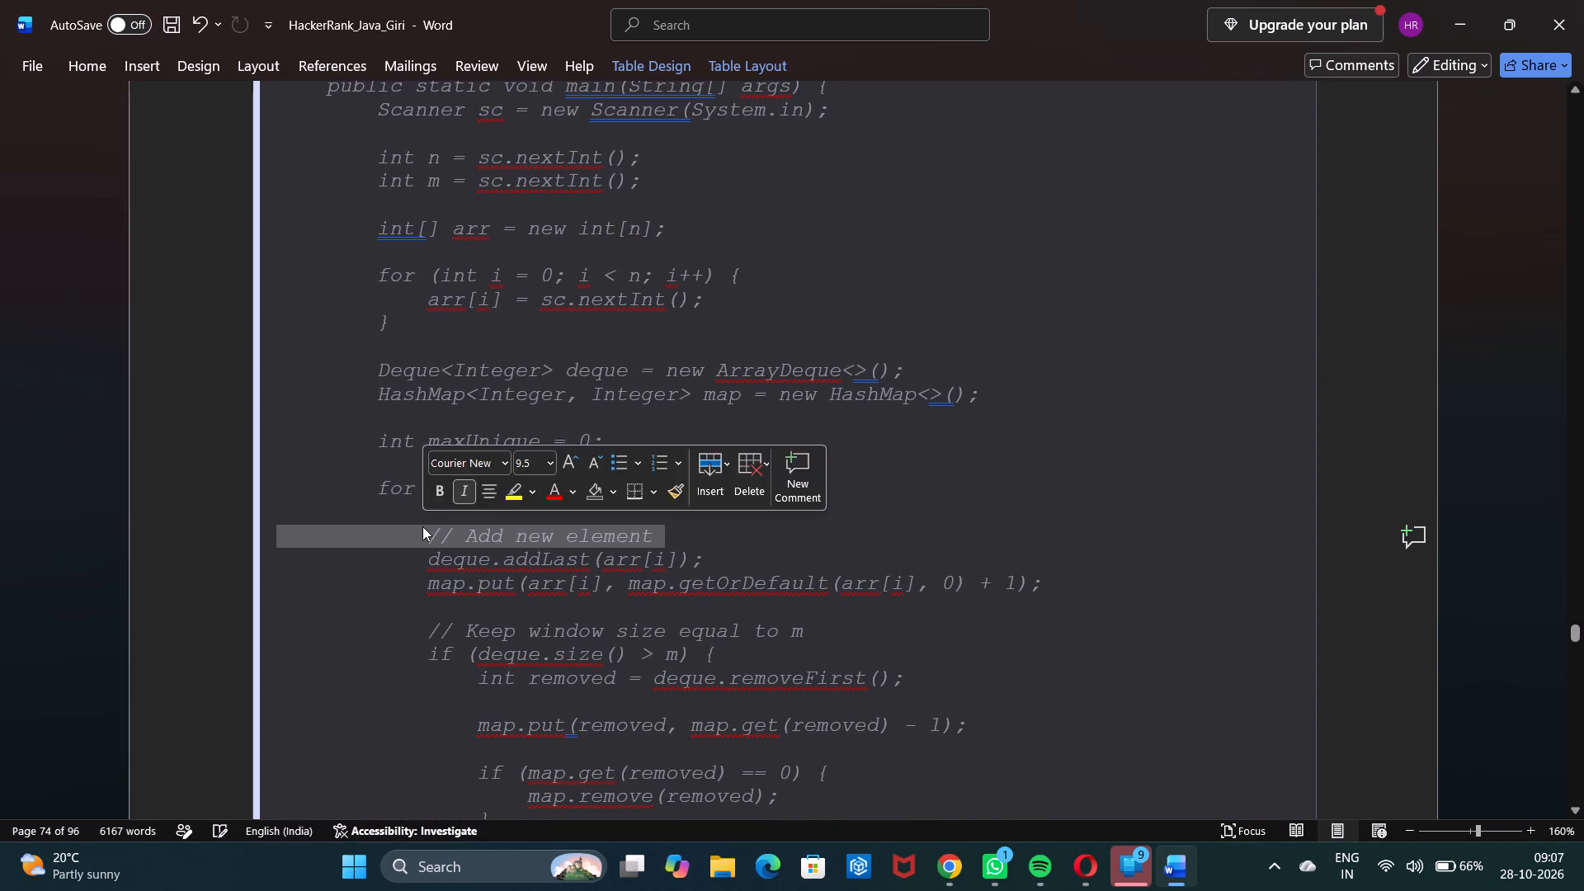
{"action": "key", "text": "BackSpace"}
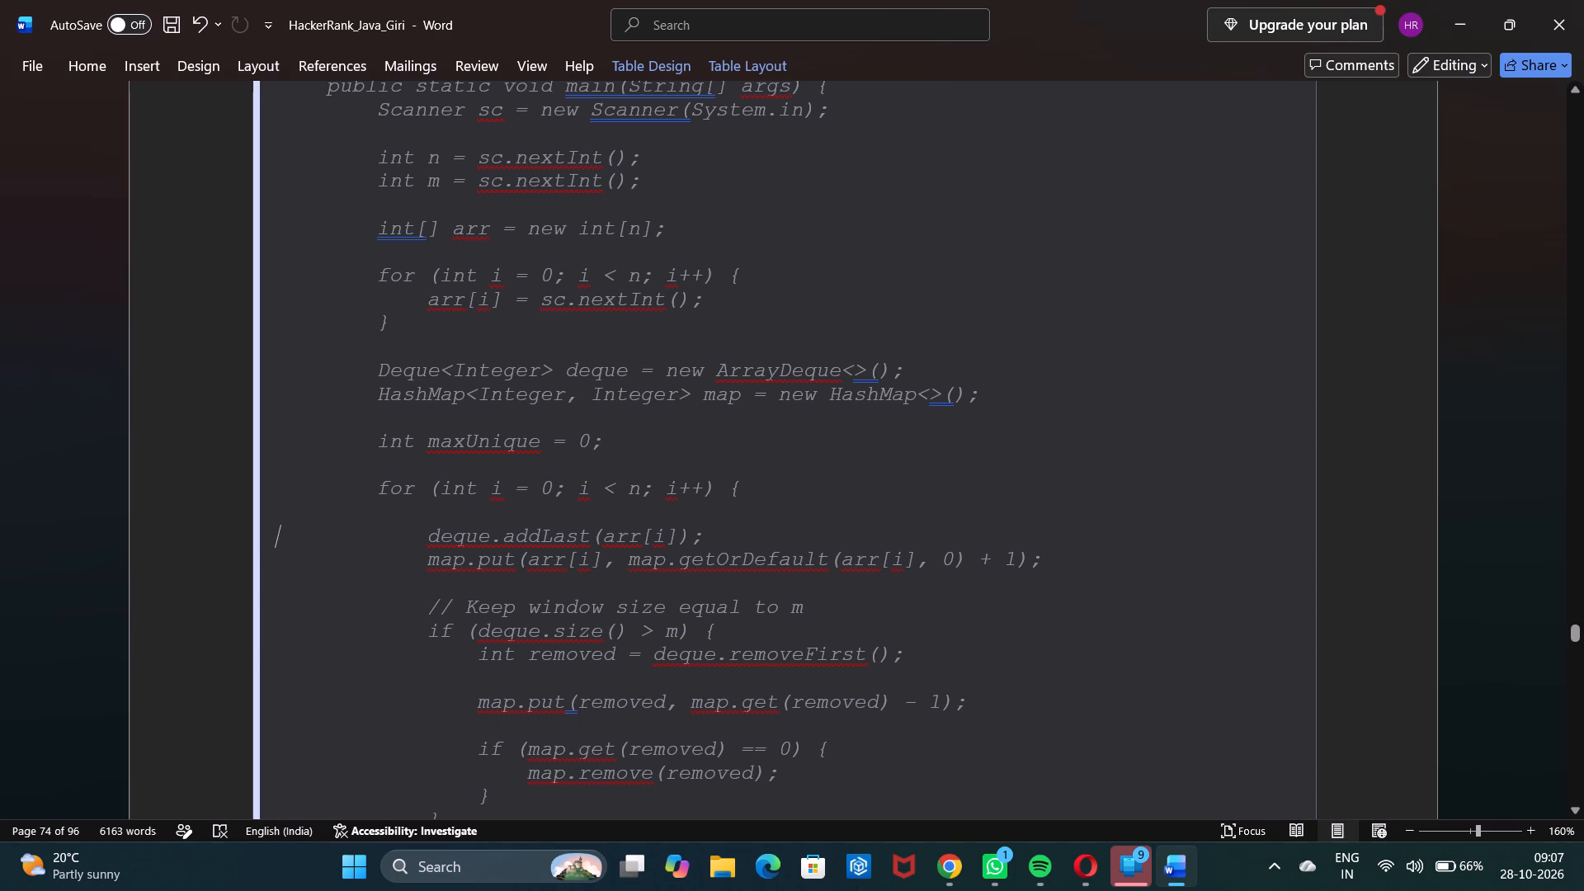
Delete the comment "// Keep window size equal to m" and the blank line above the deque size check in question 40's code.
{"action": "left_click", "coordinate": [829, 614]}
{"action": "left_click_drag", "start_coordinate": [829, 614], "coordinate": [423, 596]}
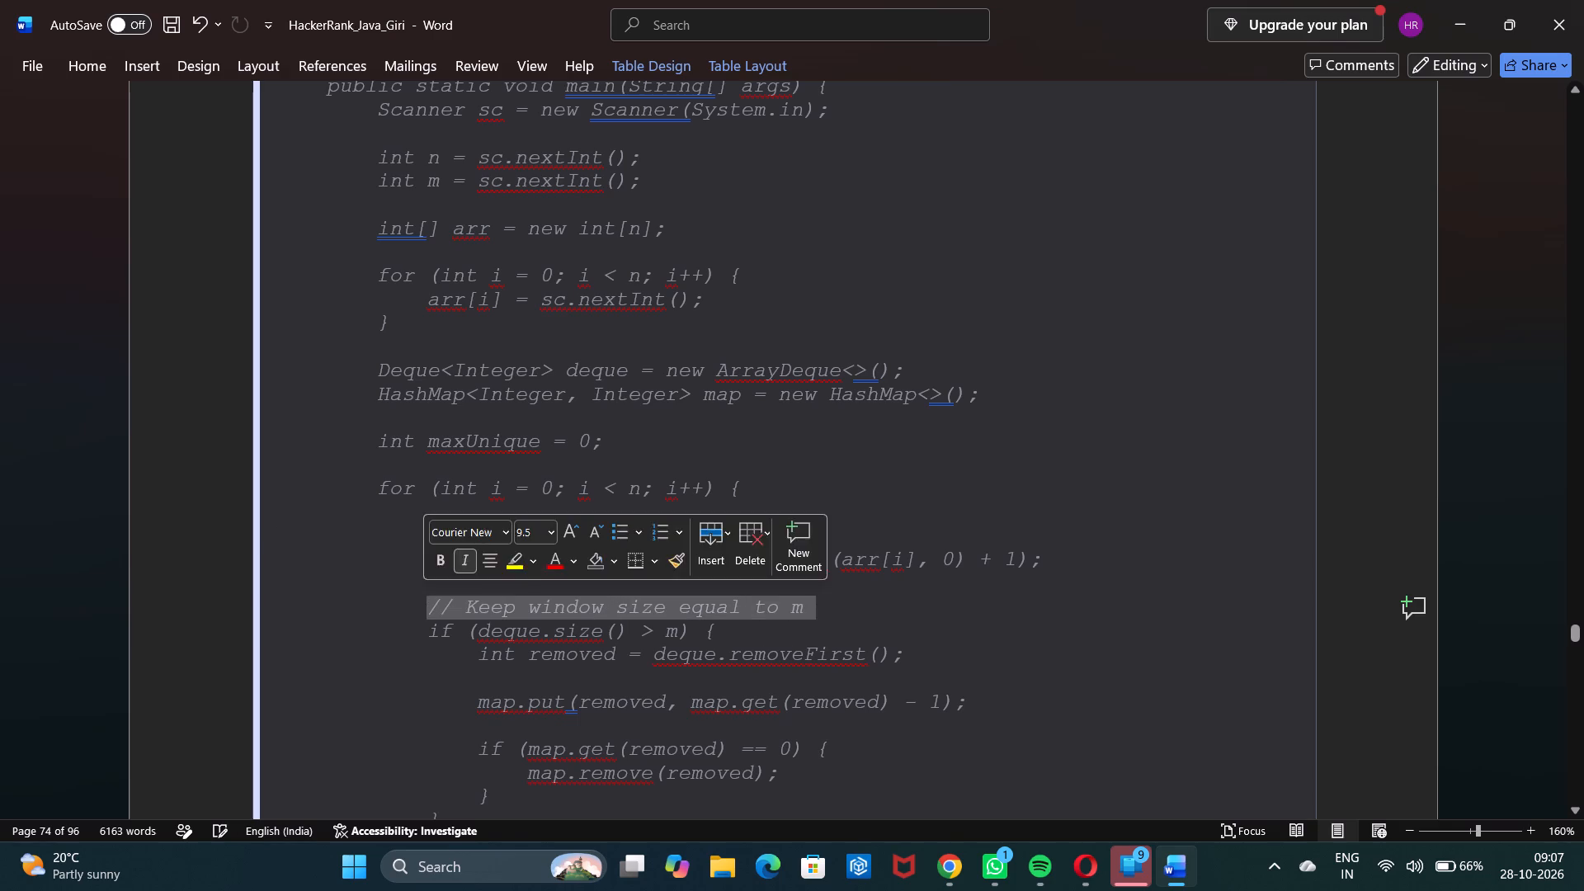
{"action": "key", "text": "BackSpace"}
{"action": "key", "text": "BackSpace"}
{"action": "key", "text": "BackSpace"}
{"action": "key", "text": "BackSpace"}
{"action": "key", "text": "BackSpace"}
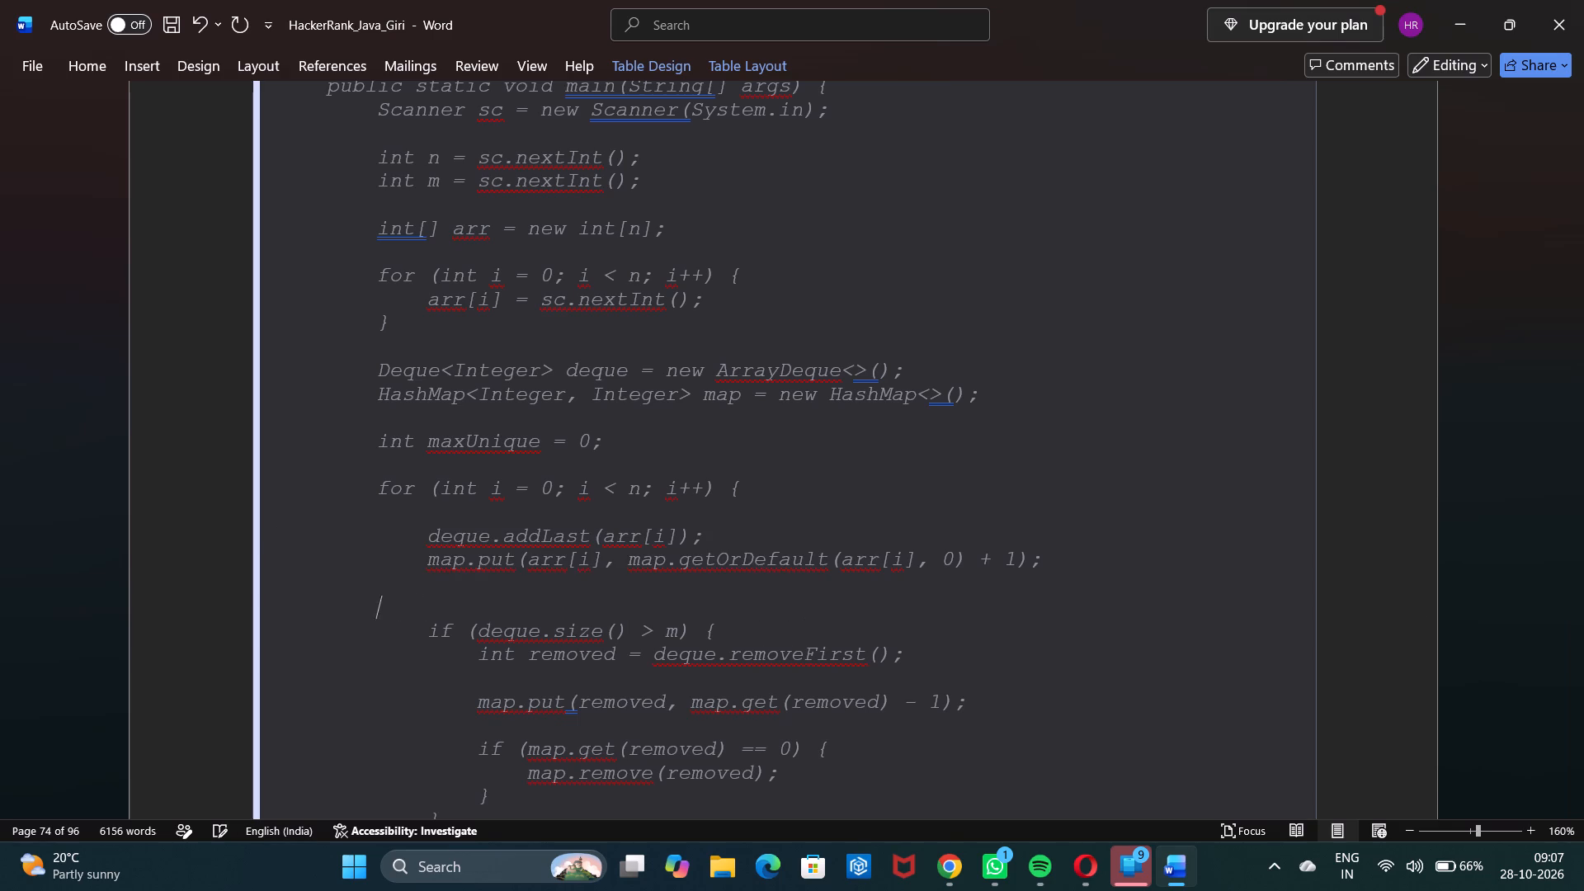
{"action": "key", "text": "BackSpace"}
{"action": "key", "text": "BackSpace"}
{"action": "key", "text": "BackSpace"}
{"action": "key", "text": "BackSpace"}
{"action": "key", "text": "BackSpace"}
{"action": "key", "text": "BackSpace"}
{"action": "key", "text": "BackSpace"}
{"action": "key", "text": "BackSpace"}
{"action": "key", "text": "BackSpace"}
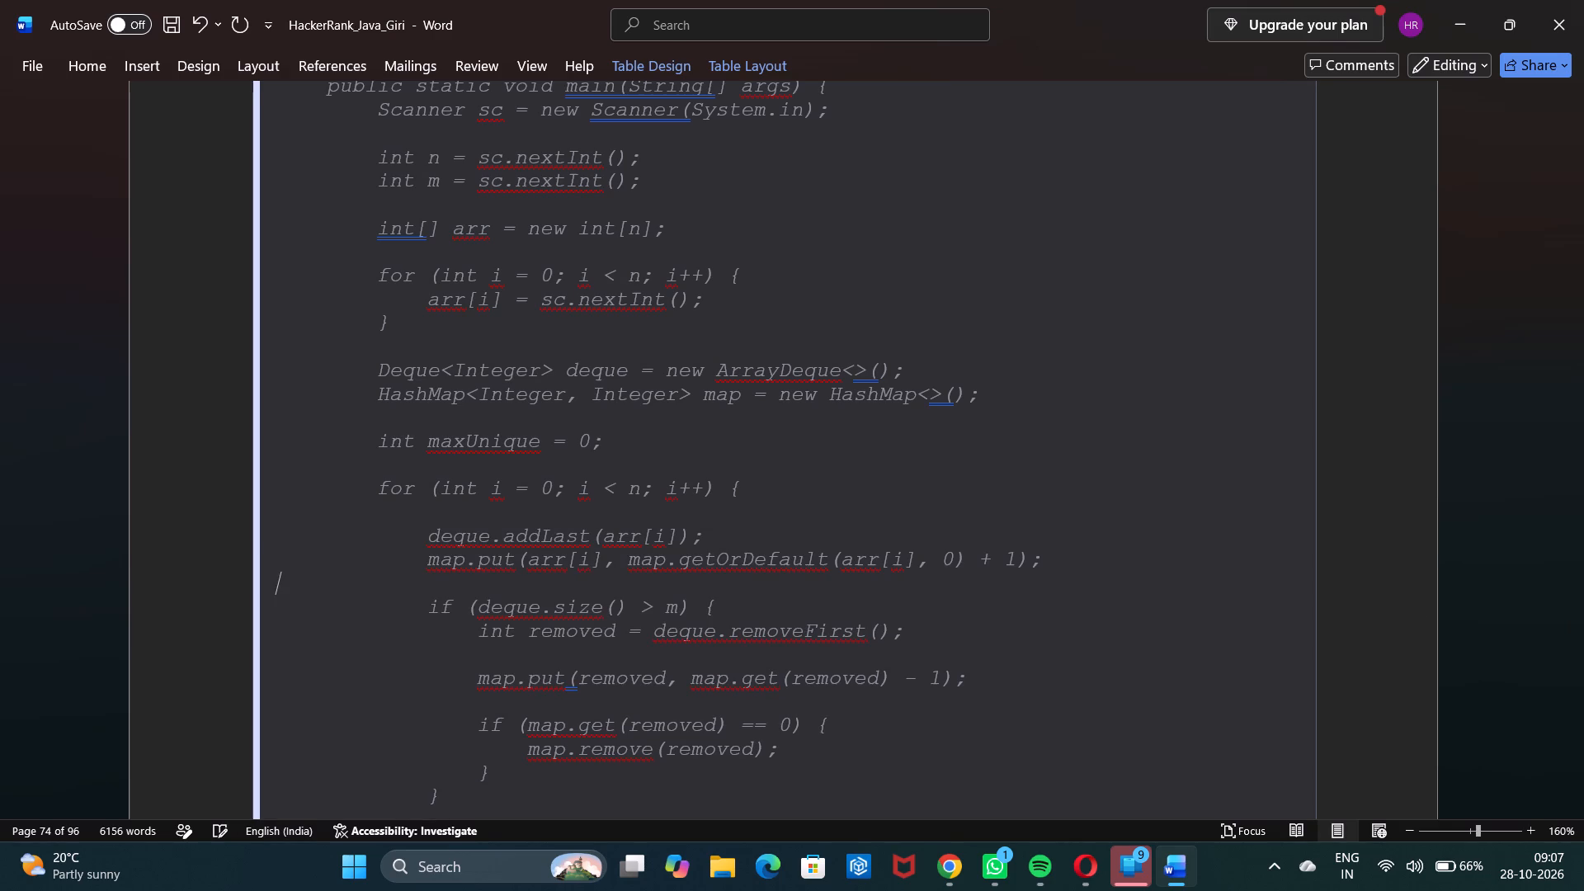
{"action": "key", "text": "BackSpace"}
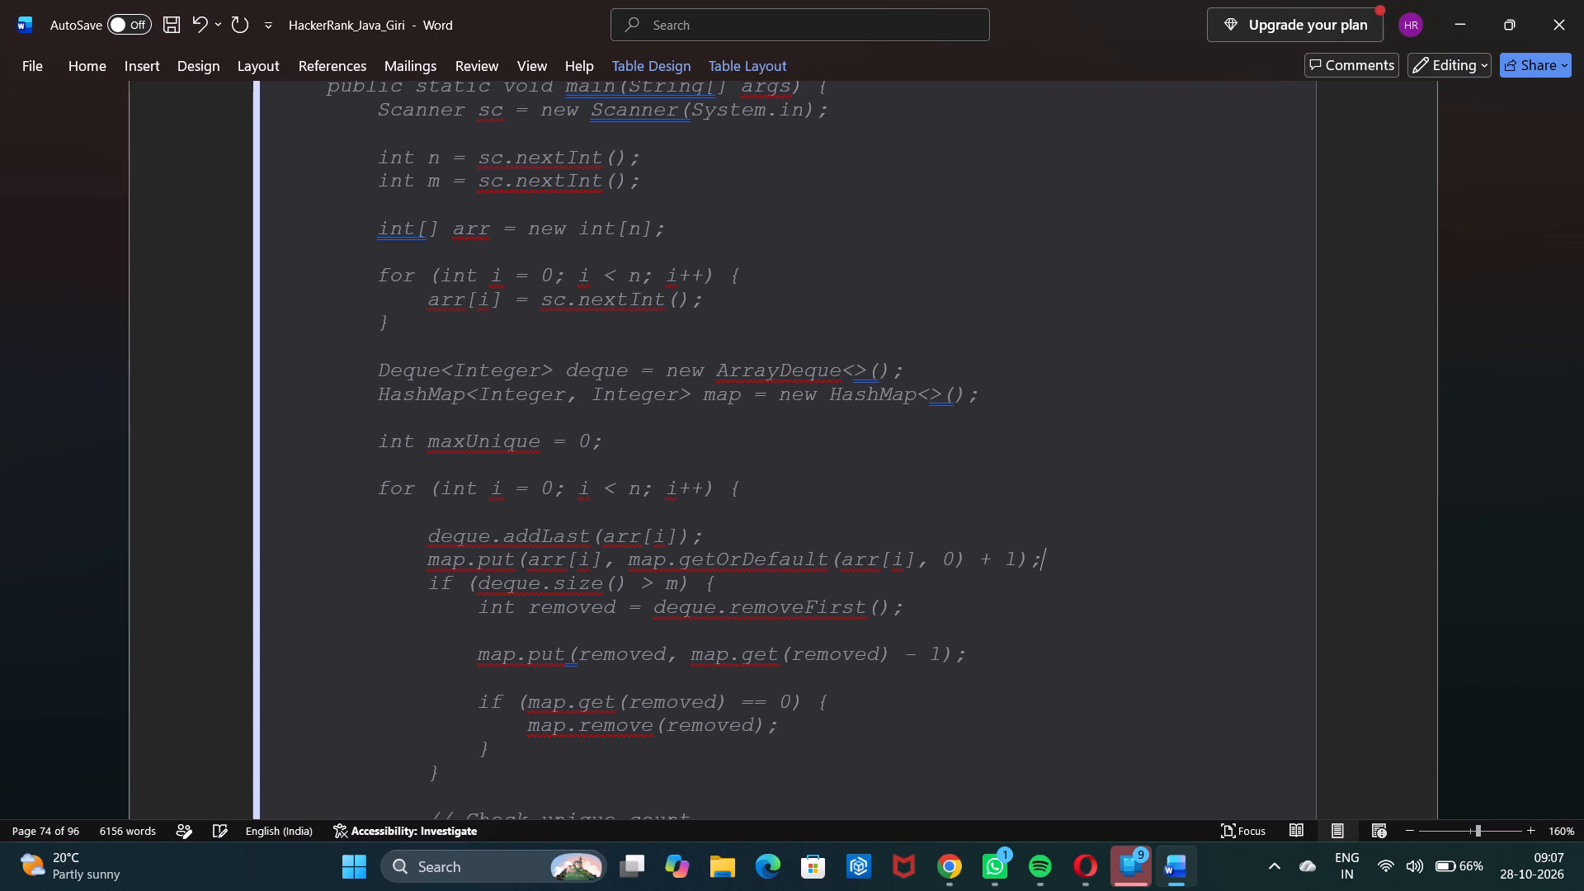
Delete the comment "// Check unique count" and the blank line above it from question 40's code.
{"action": "scroll", "coordinate": [719, 691], "scroll_direction": "down", "scroll_amount": 7}
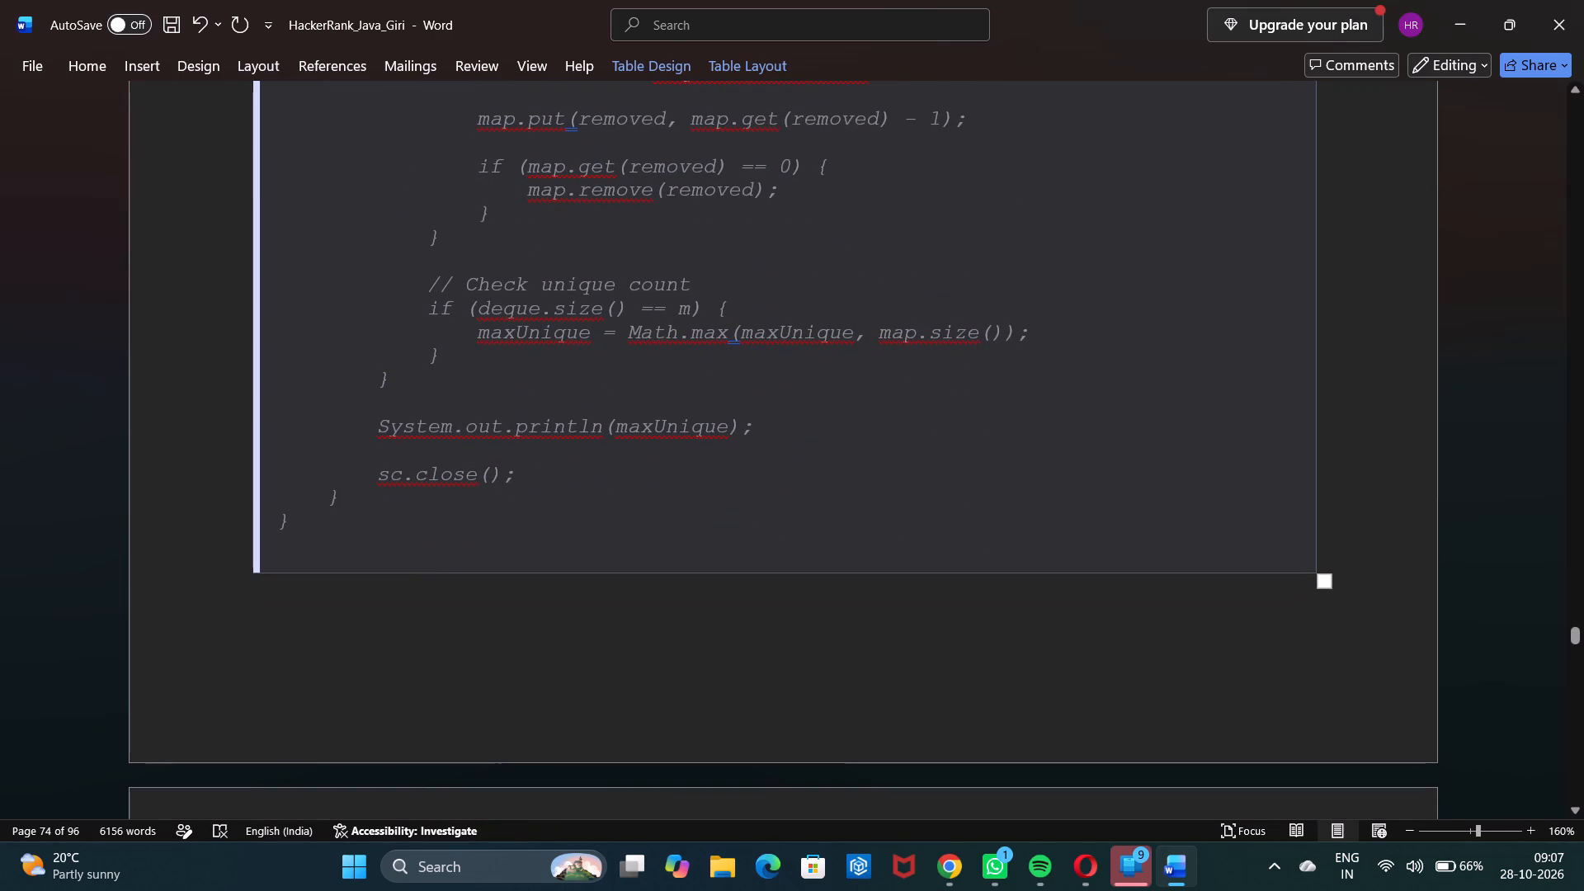
{"action": "left_click", "coordinate": [694, 284]}
{"action": "left_click_drag", "start_coordinate": [694, 284], "coordinate": [349, 262]}
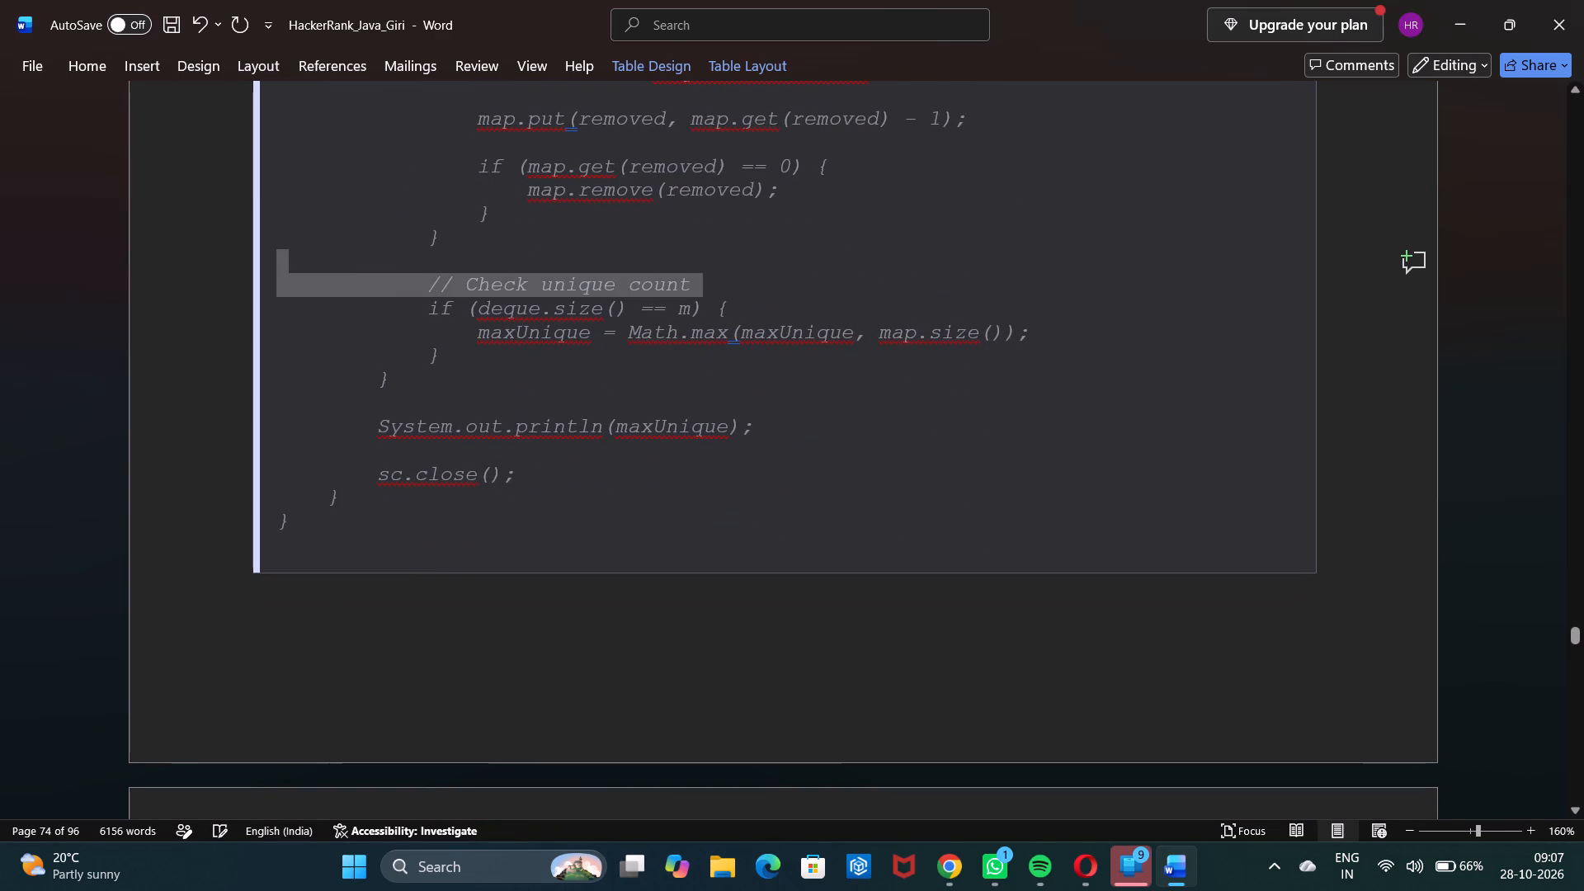
{"action": "left_click_drag", "start_coordinate": [349, 262], "coordinate": [347, 255]}
{"action": "key", "text": "BackSpace"}
Delete the comments "// 2. Alphabetical name" and "// 3. Lower ID first" with their preceding blank lines from question 41's Java Priority Queue compare method.
{"action": "scroll", "coordinate": [347, 255], "scroll_direction": "down", "scroll_amount": 6}
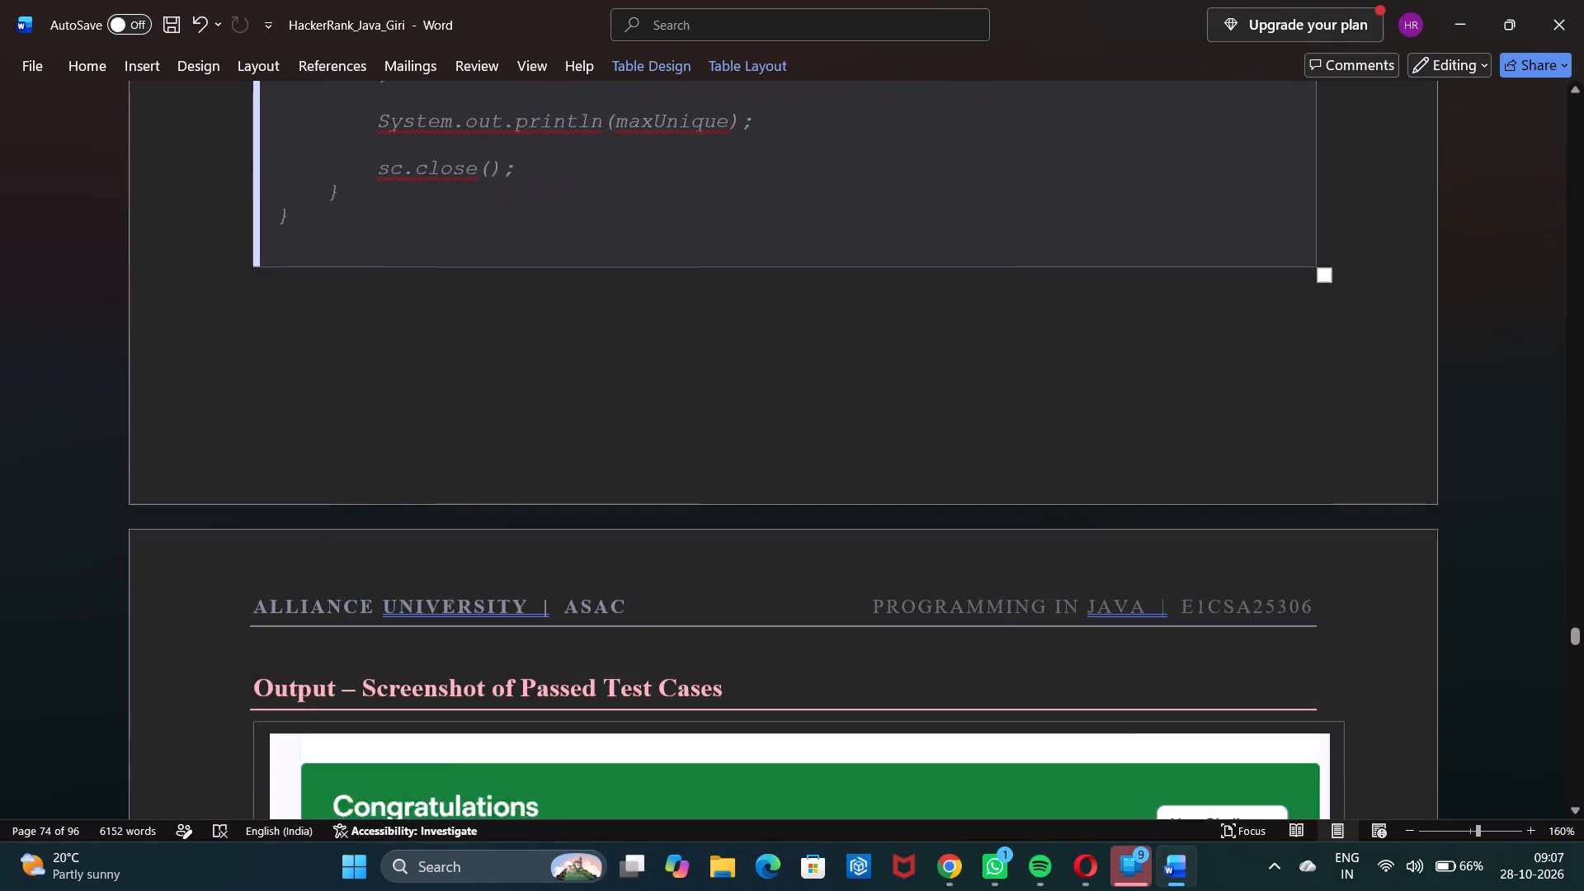
{"action": "scroll", "coordinate": [347, 255], "scroll_direction": "down", "scroll_amount": 3}
{"action": "scroll", "coordinate": [347, 255], "scroll_direction": "down", "scroll_amount": 18}
{"action": "scroll", "coordinate": [347, 255], "scroll_direction": "down", "scroll_amount": 9}
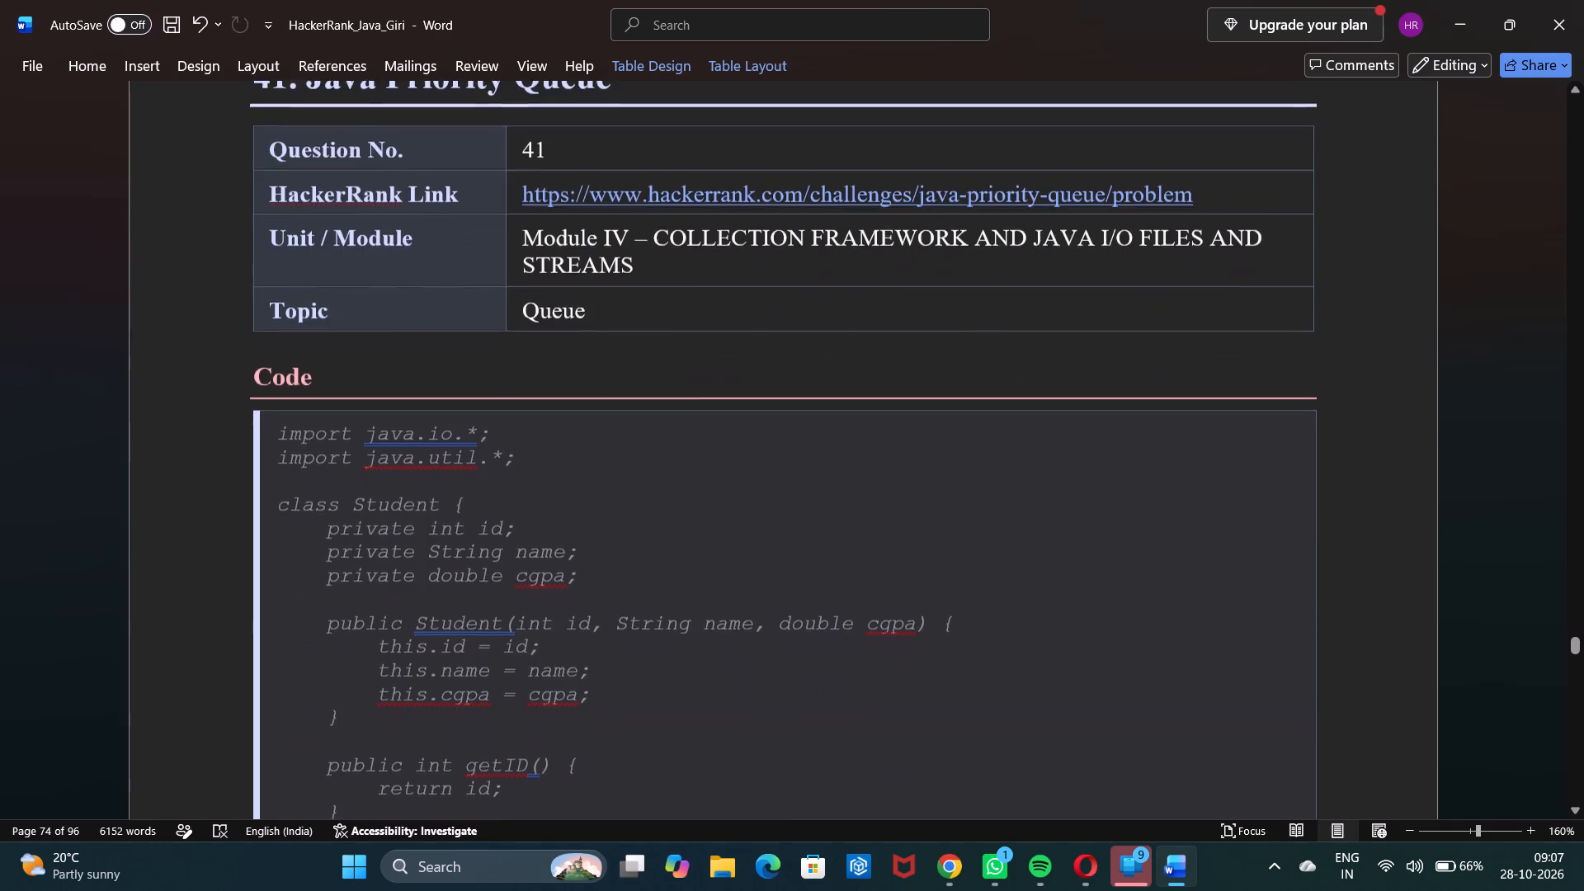
{"action": "scroll", "coordinate": [347, 255], "scroll_direction": "down", "scroll_amount": 4}
{"action": "scroll", "coordinate": [347, 255], "scroll_direction": "up", "scroll_amount": 1}
{"action": "scroll", "coordinate": [347, 255], "scroll_direction": "down", "scroll_amount": 3}
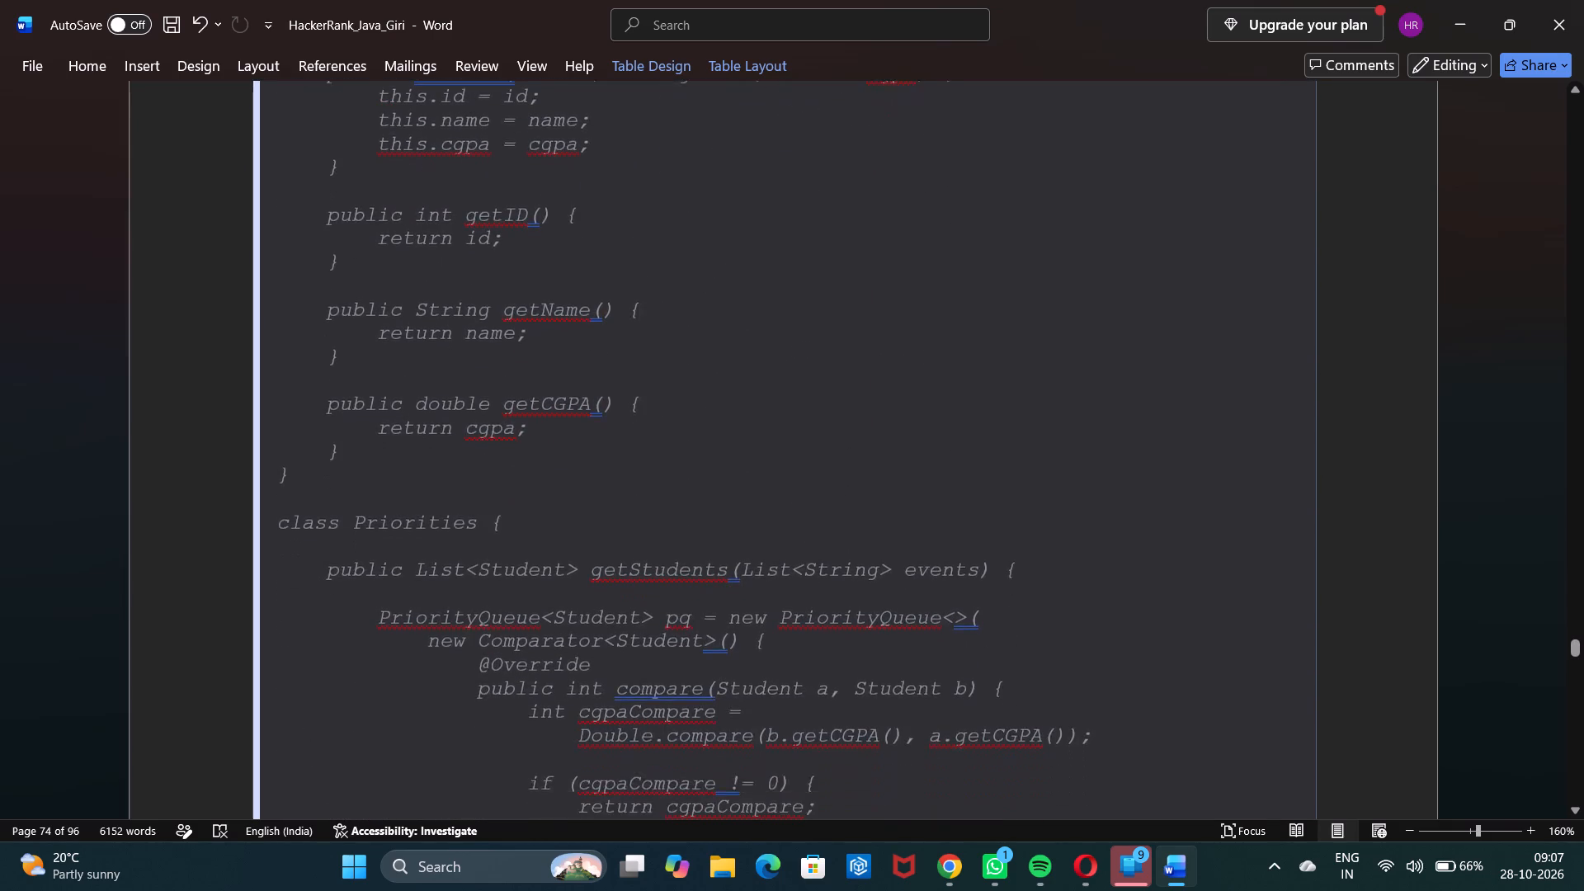
{"action": "scroll", "coordinate": [347, 255], "scroll_direction": "down", "scroll_amount": 7}
{"action": "left_click", "coordinate": [347, 255]}
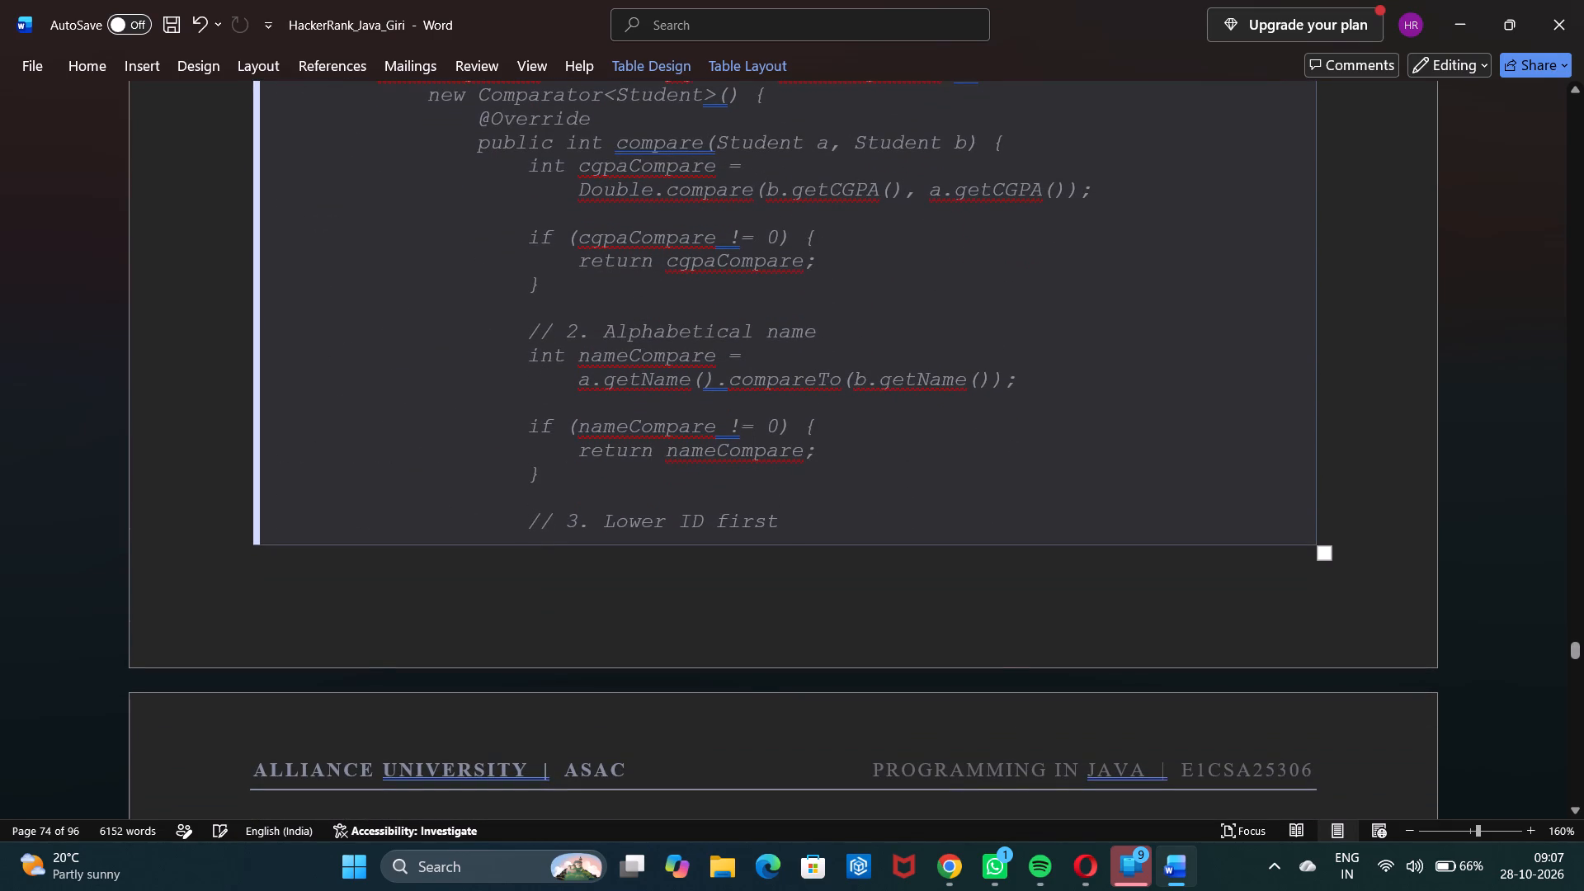
{"action": "left_click", "coordinate": [827, 332]}
{"action": "left_click_drag", "start_coordinate": [827, 332], "coordinate": [453, 318]}
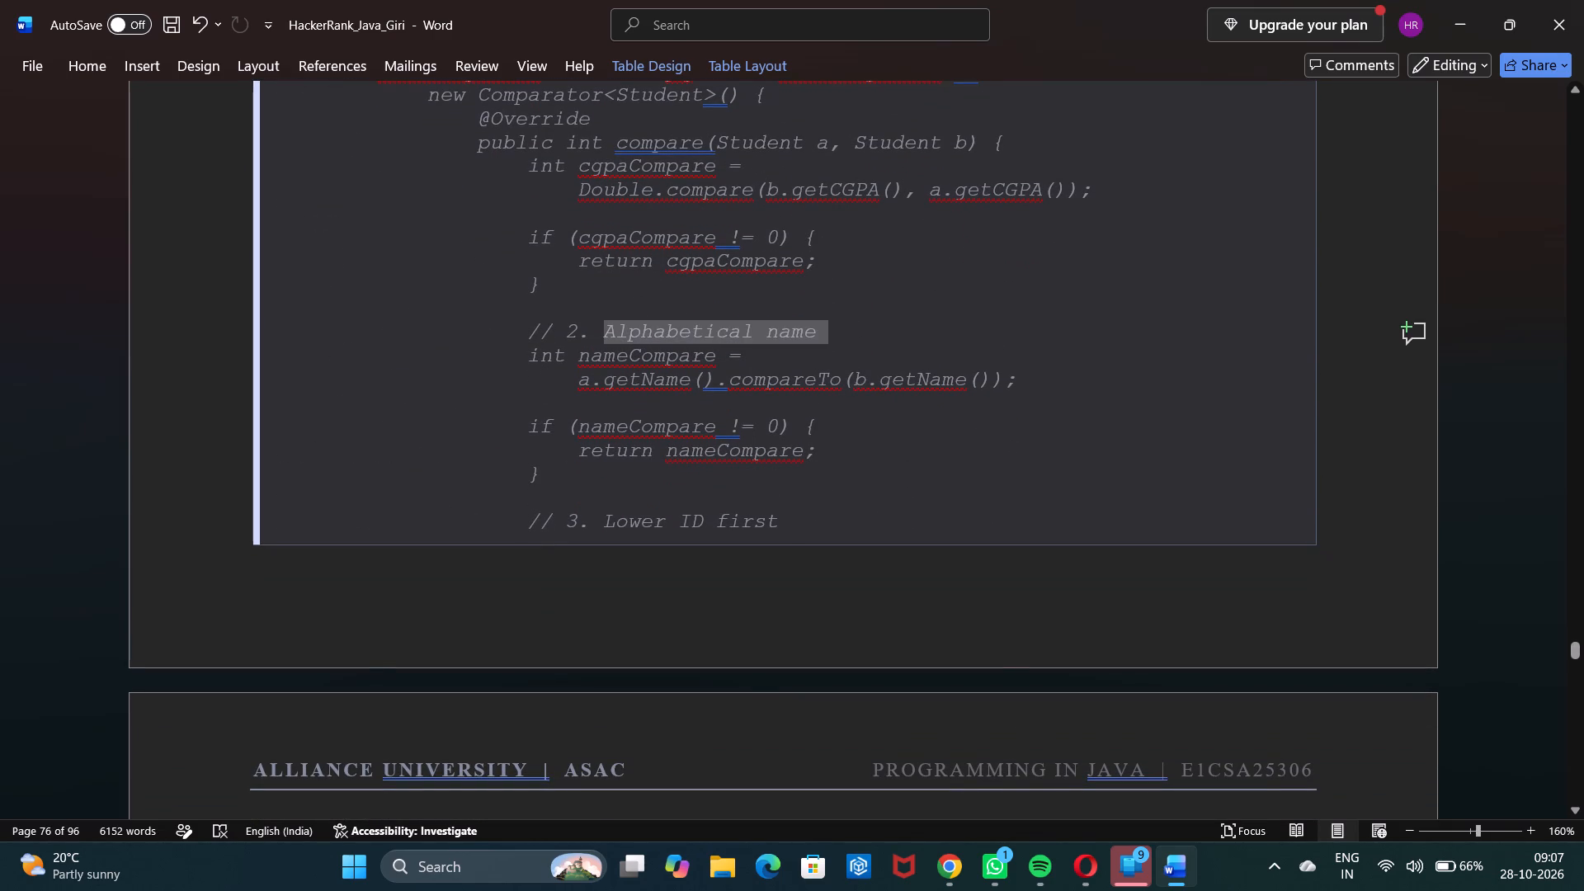
{"action": "left_click_drag", "start_coordinate": [453, 318], "coordinate": [434, 298]}
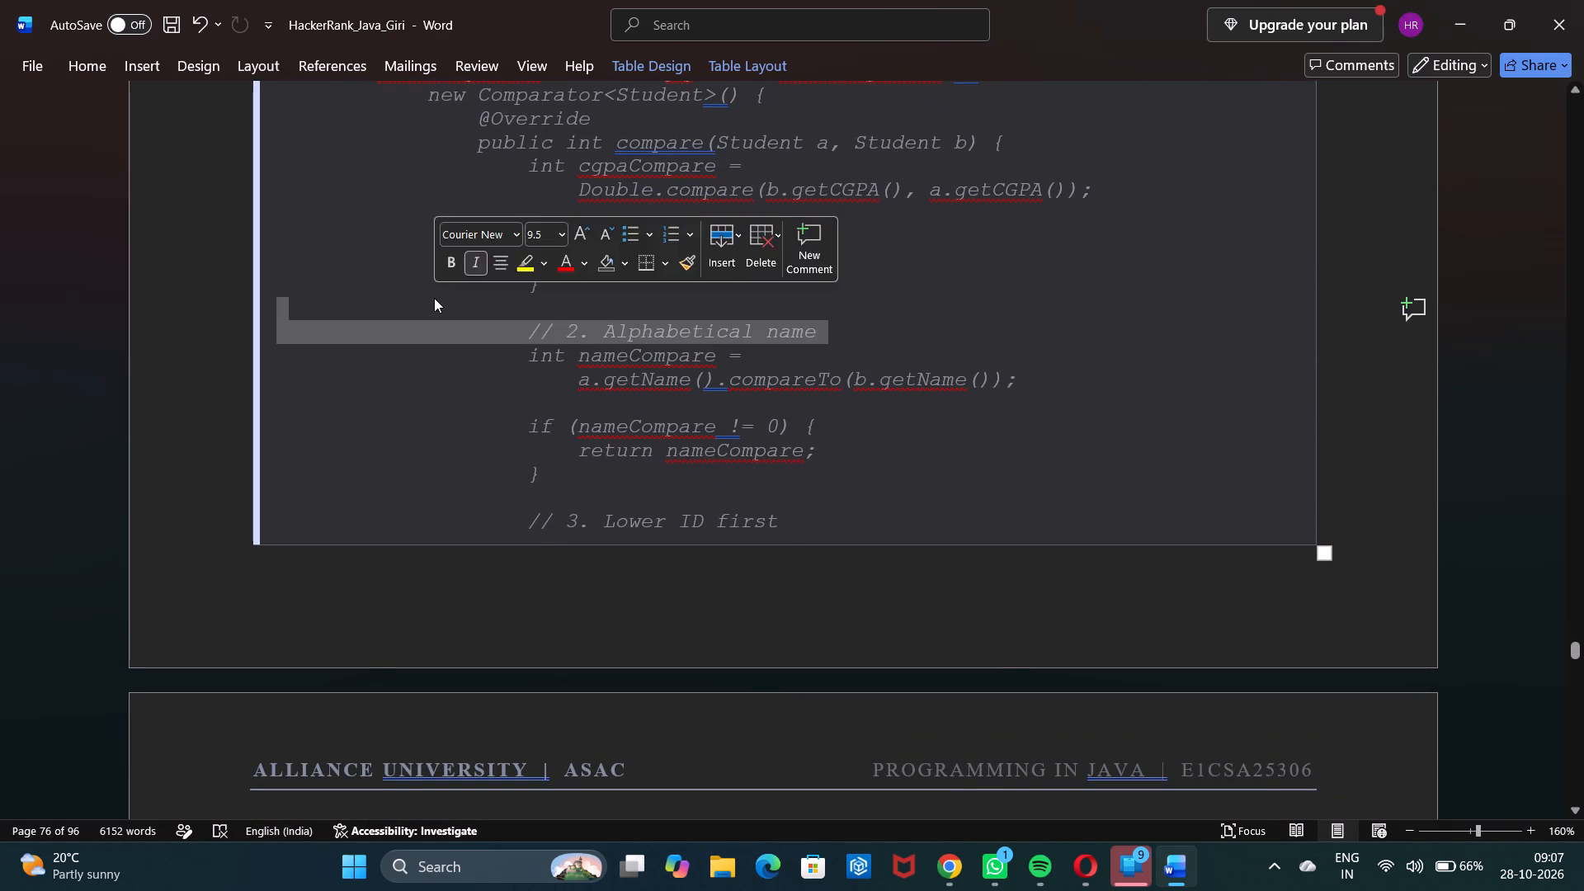
{"action": "key", "text": "BackSpace"}
{"action": "left_click", "coordinate": [786, 483]}
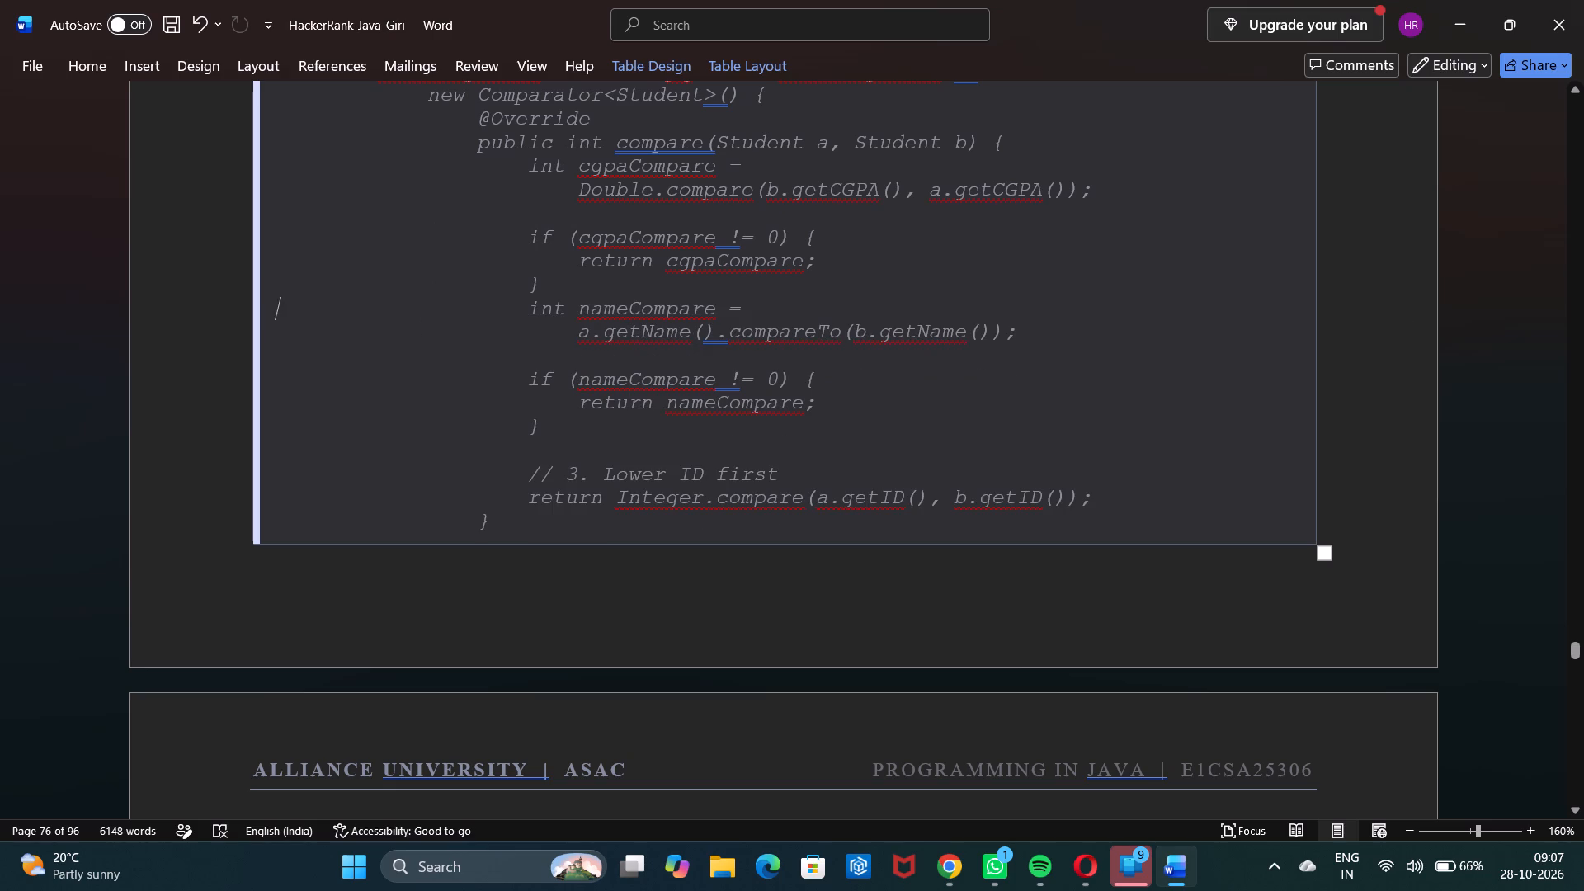
{"action": "left_click_drag", "start_coordinate": [786, 483], "coordinate": [427, 450]}
{"action": "key", "text": "BackSpace"}
Review question 41's Priority Queue code and output section, continuing to question 42's Java Iterator code, for leftover comments.
{"action": "scroll", "coordinate": [427, 450], "scroll_direction": "up", "scroll_amount": 6}
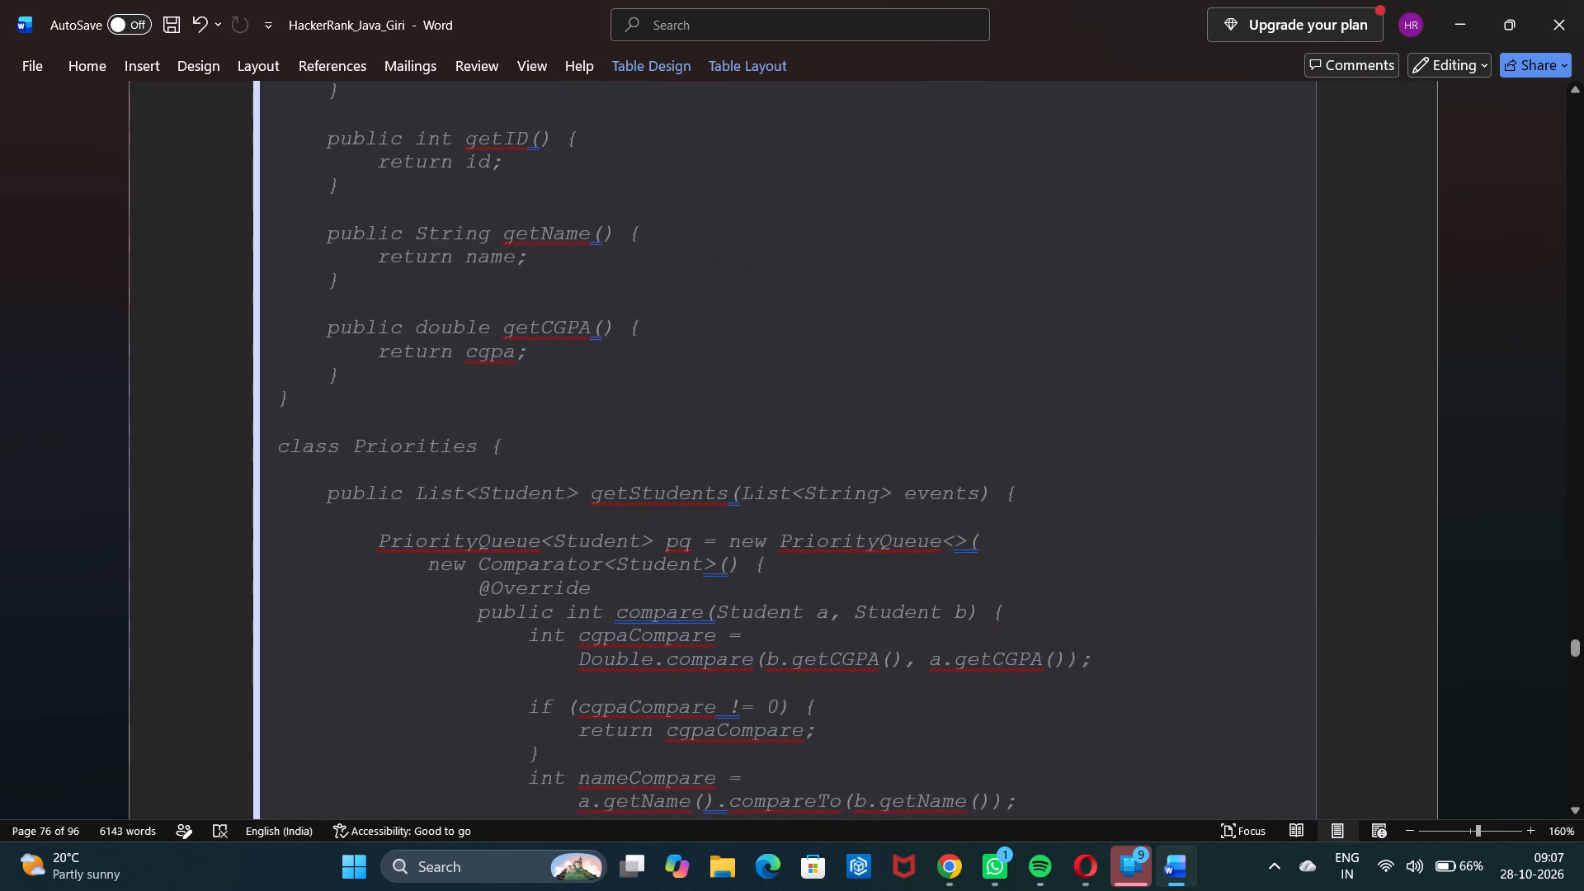
{"action": "scroll", "coordinate": [427, 450], "scroll_direction": "up", "scroll_amount": 5}
{"action": "scroll", "coordinate": [427, 450], "scroll_direction": "down", "scroll_amount": 6}
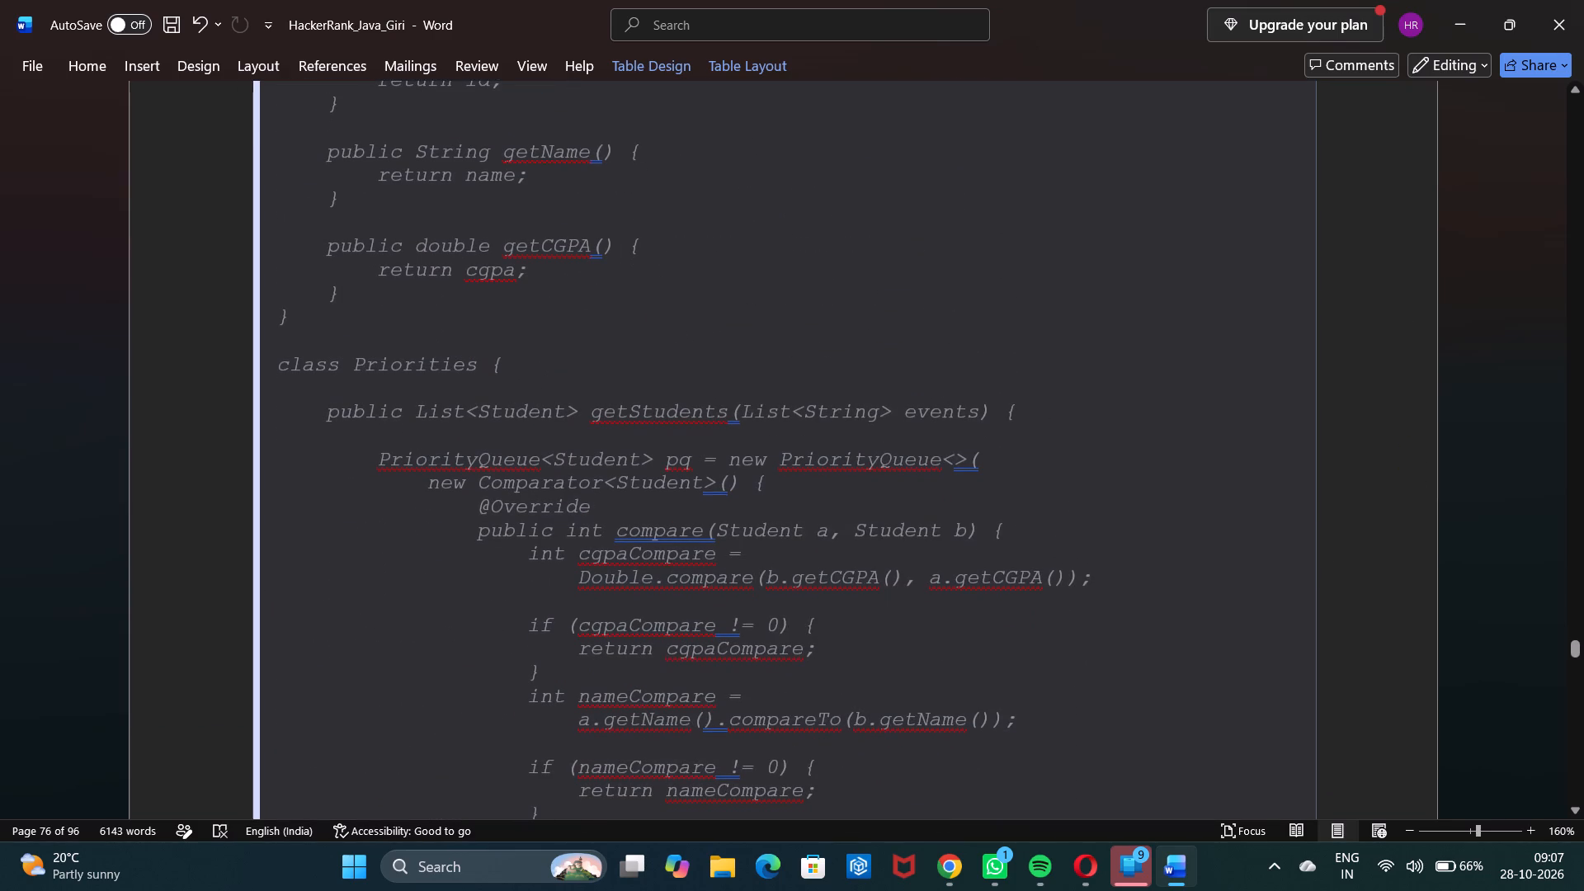
{"action": "scroll", "coordinate": [427, 450], "scroll_direction": "down", "scroll_amount": 7}
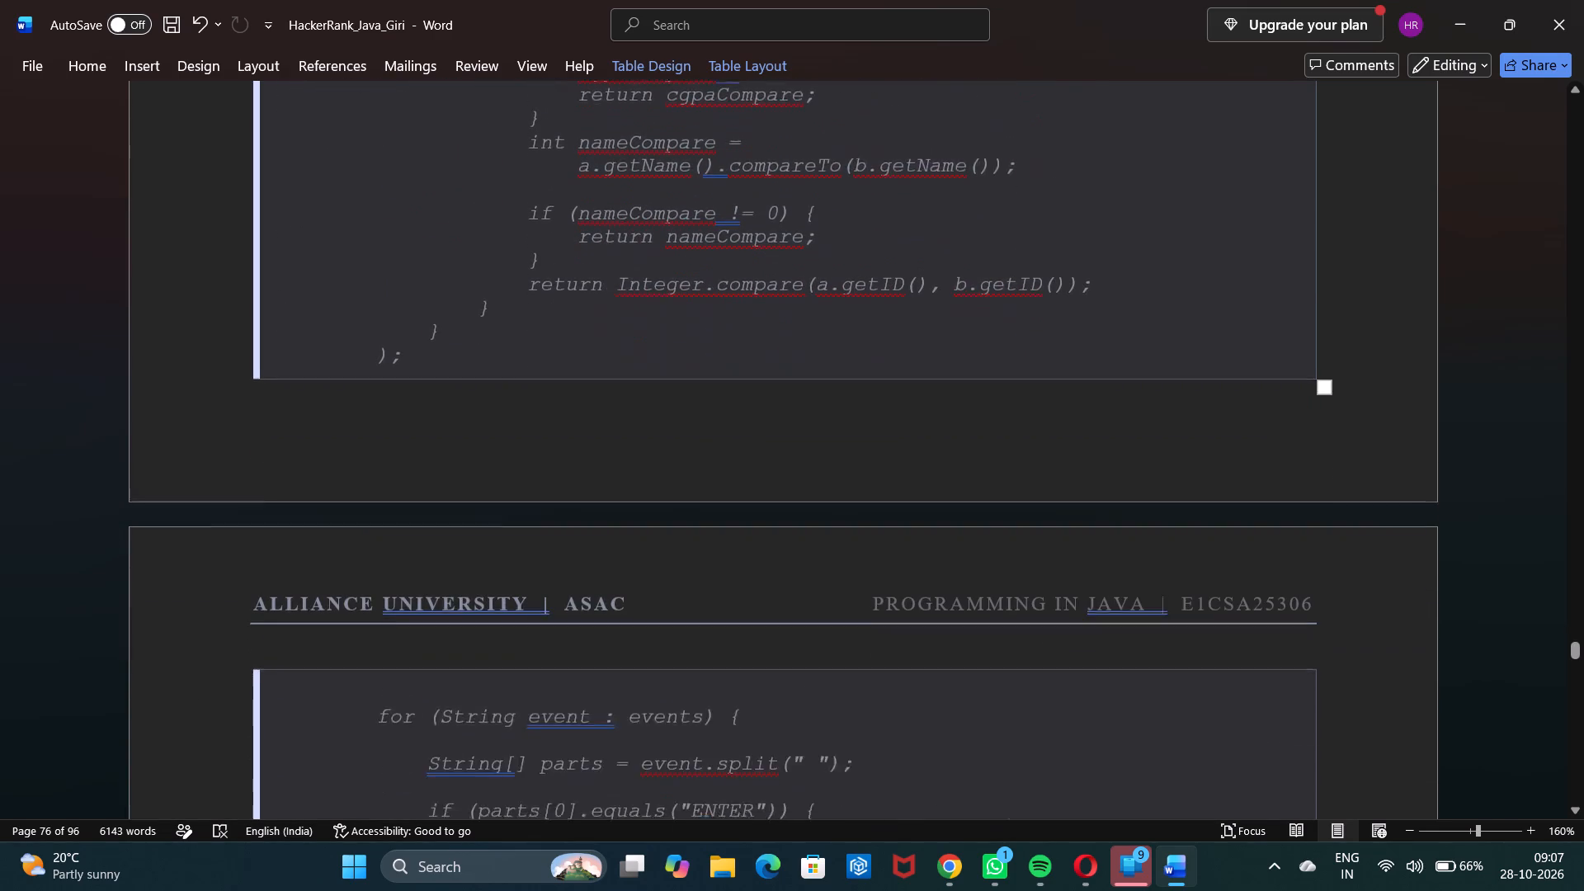
{"action": "scroll", "coordinate": [427, 450], "scroll_direction": "down", "scroll_amount": 8}
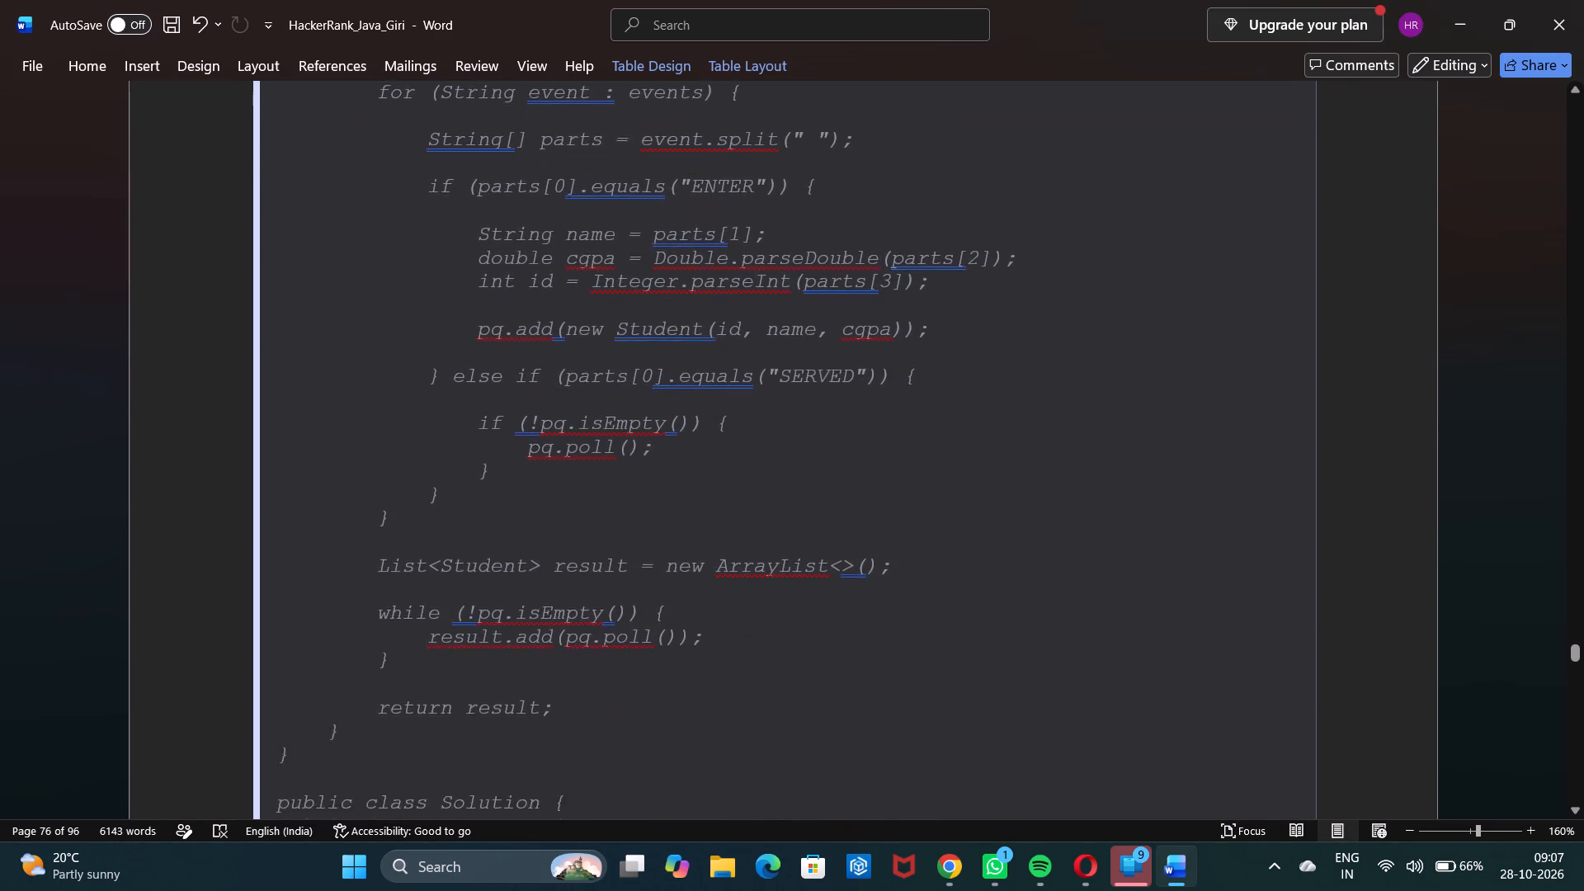
{"action": "scroll", "coordinate": [427, 450], "scroll_direction": "down", "scroll_amount": 11}
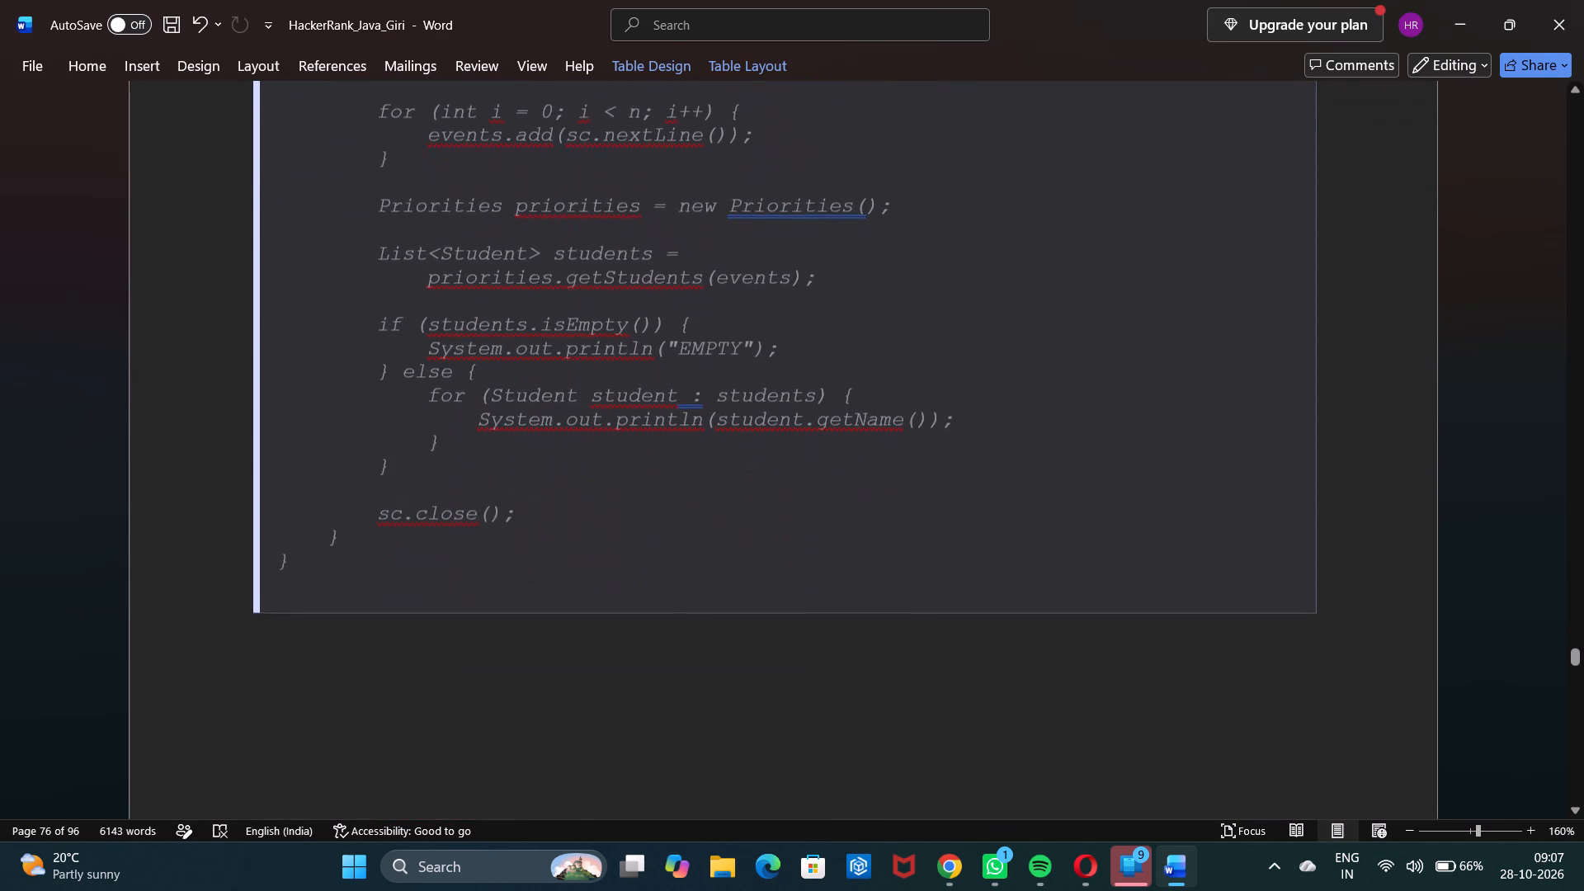
{"action": "scroll", "coordinate": [427, 450], "scroll_direction": "down", "scroll_amount": 20}
{"action": "scroll", "coordinate": [427, 450], "scroll_direction": "down", "scroll_amount": 20}
{"action": "scroll", "coordinate": [427, 450], "scroll_direction": "down", "scroll_amount": 3}
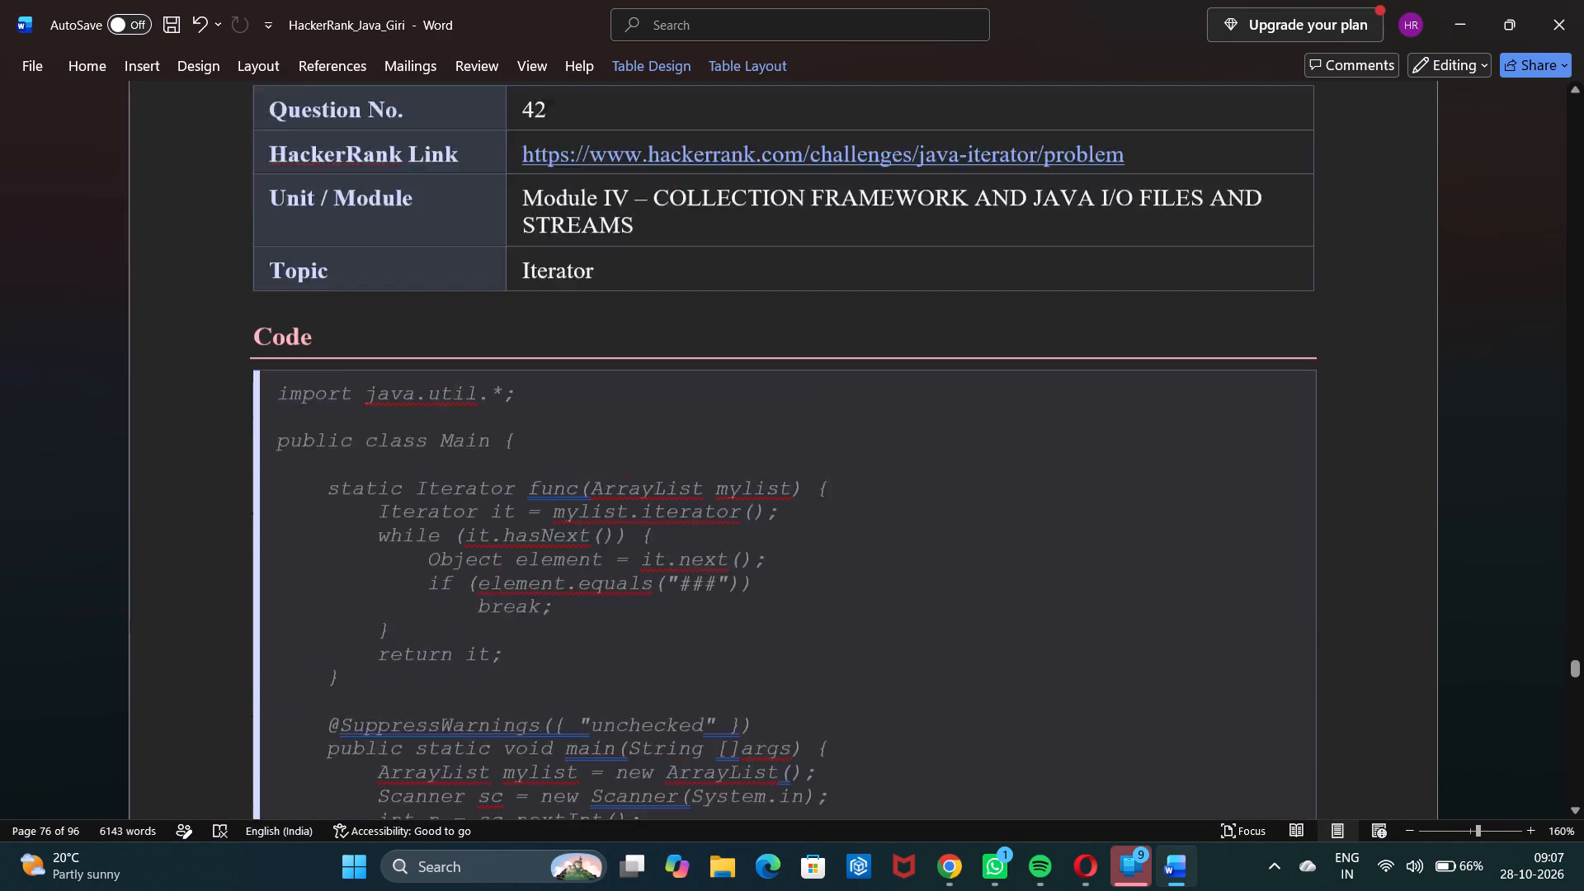
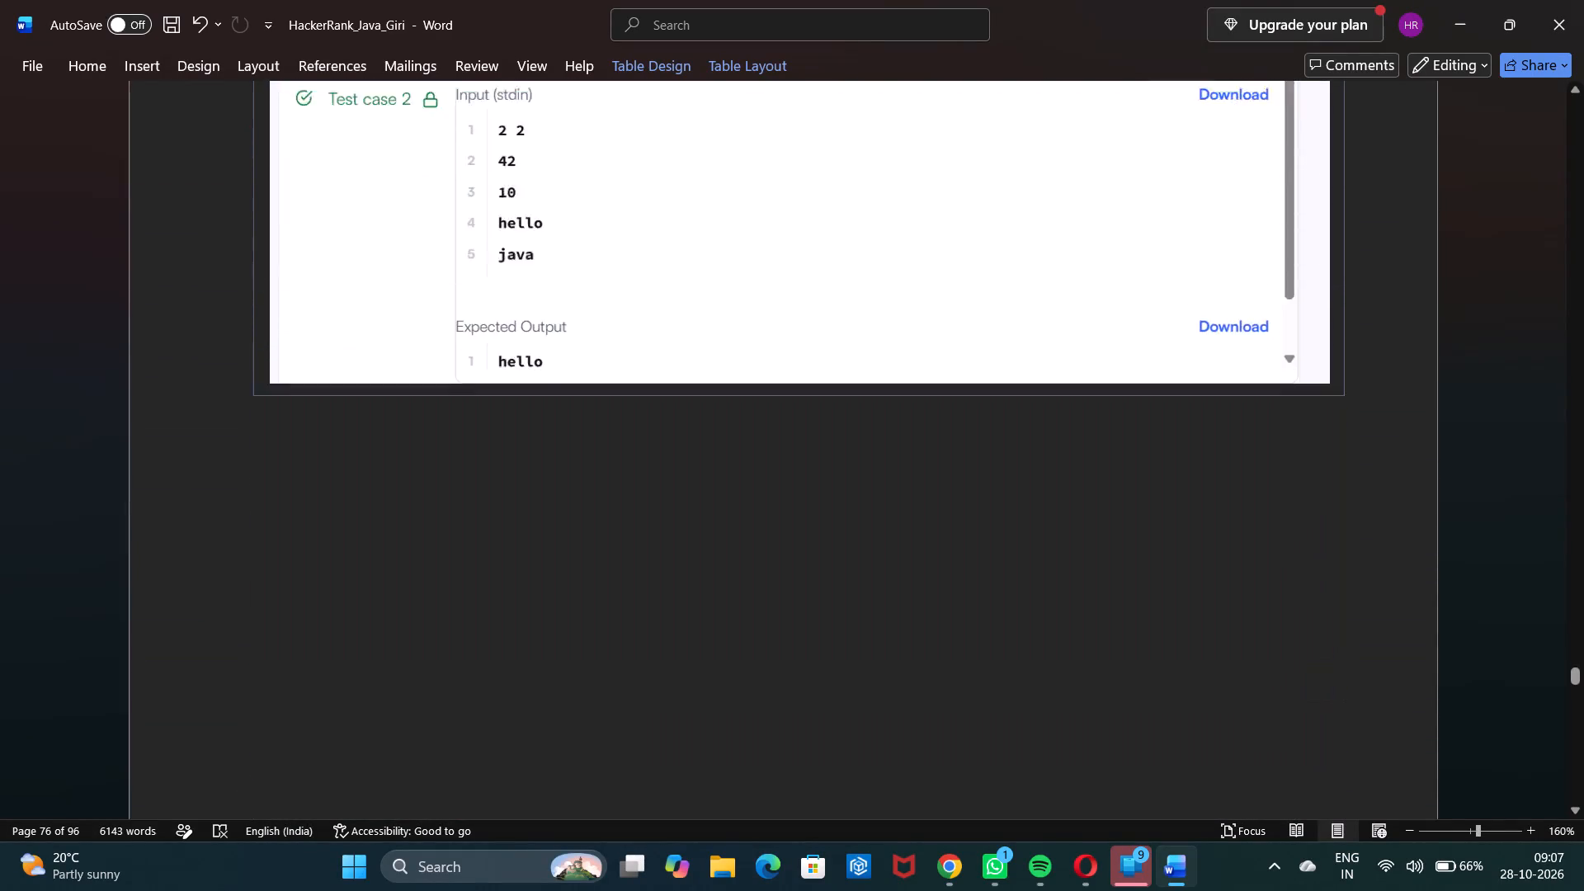
Delete the comment "// Store phone book entries" and the blank line above it from question 43's Map code.
{"action": "scroll", "coordinate": [427, 450], "scroll_direction": "down", "scroll_amount": 18}
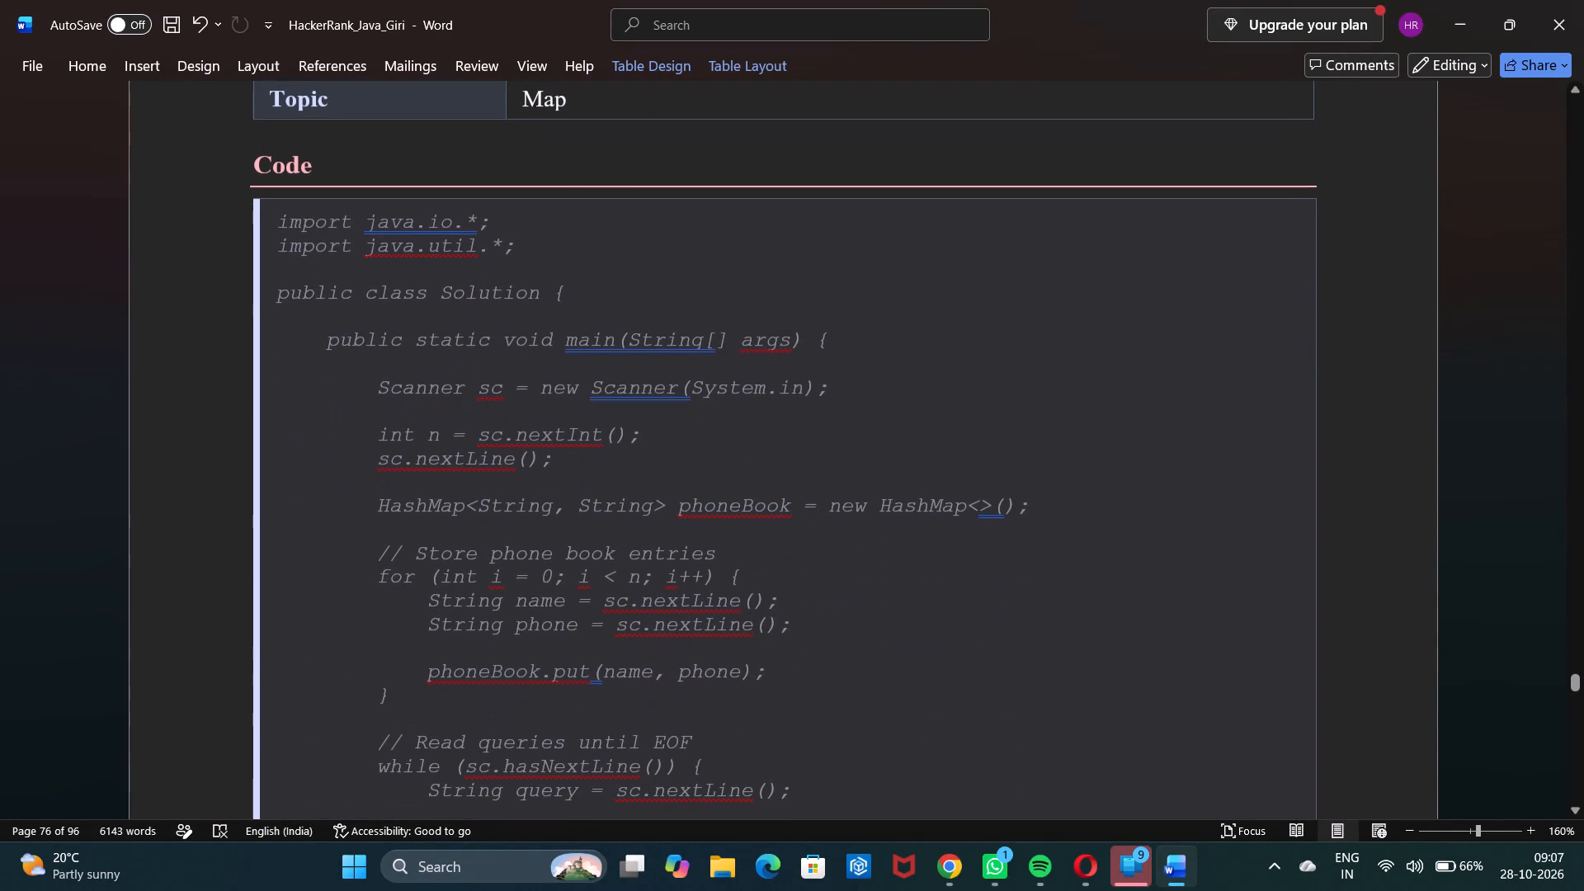
{"action": "left_click", "coordinate": [731, 550]}
{"action": "left_click_drag", "start_coordinate": [731, 550], "coordinate": [343, 526]}
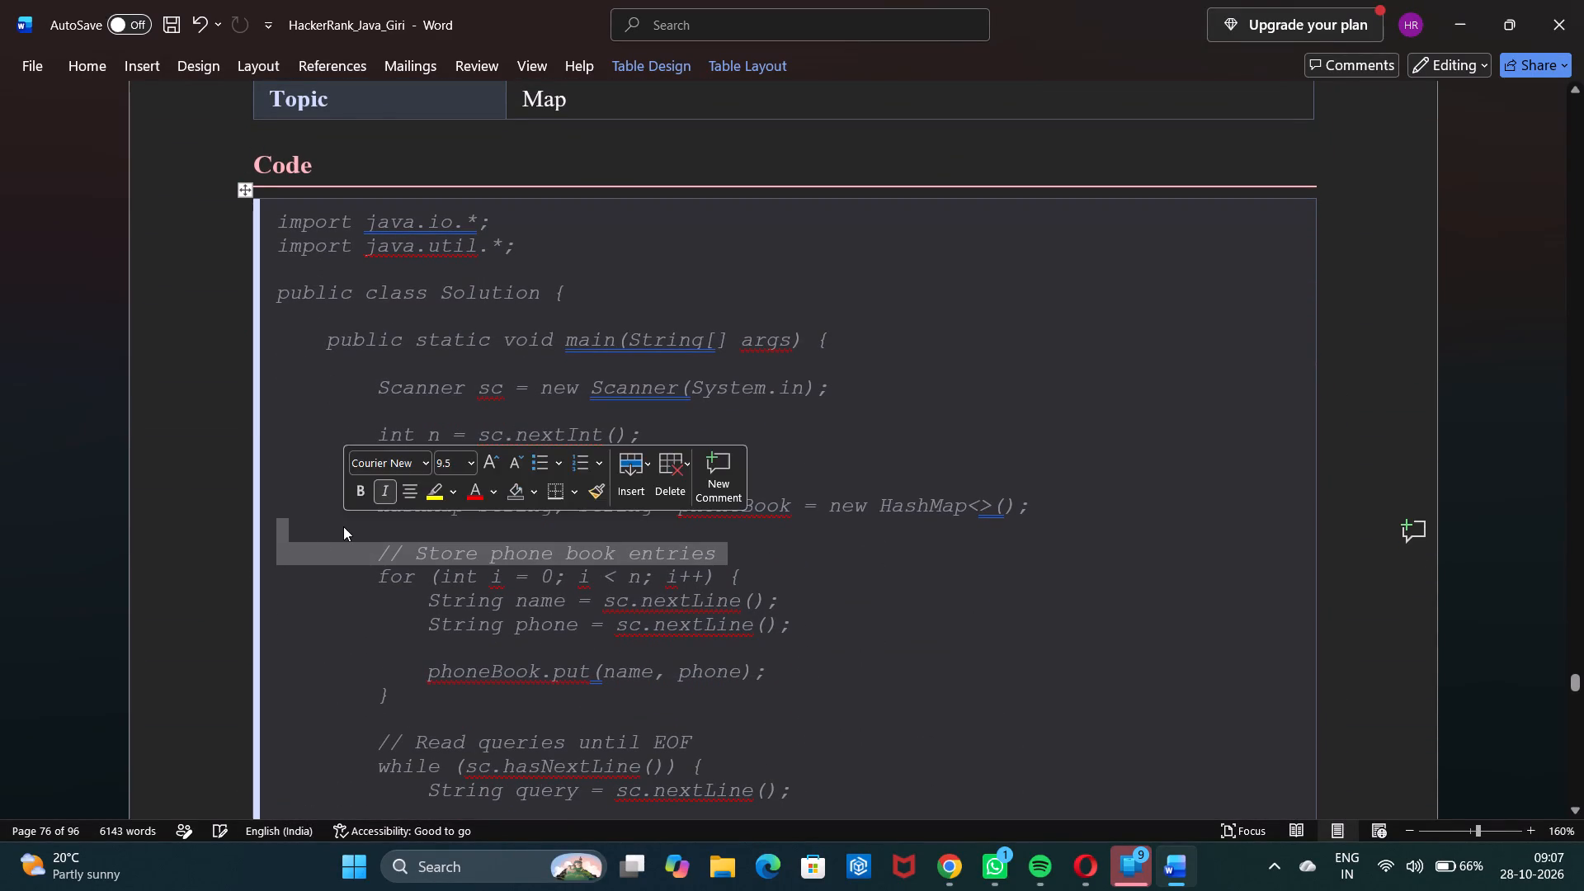
{"action": "key", "text": "BackSpace"}
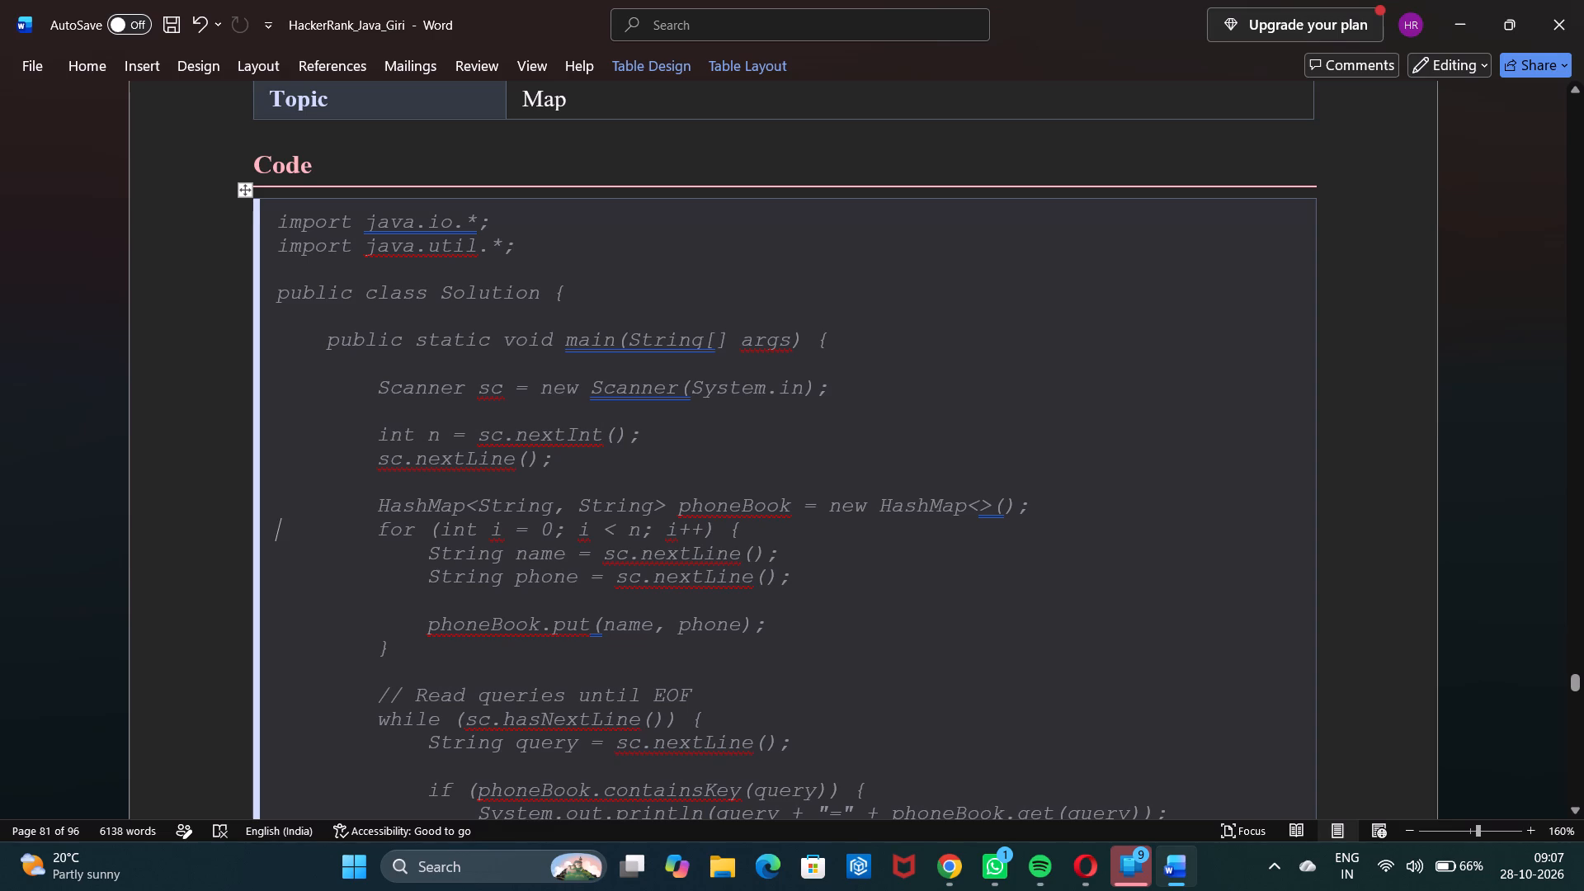
Delete the comment "// Read queries until EOF" and the blank line above it from question 43's Map code.
{"action": "left_click", "coordinate": [696, 703]}
{"action": "left_click_drag", "start_coordinate": [696, 703], "coordinate": [244, 681]}
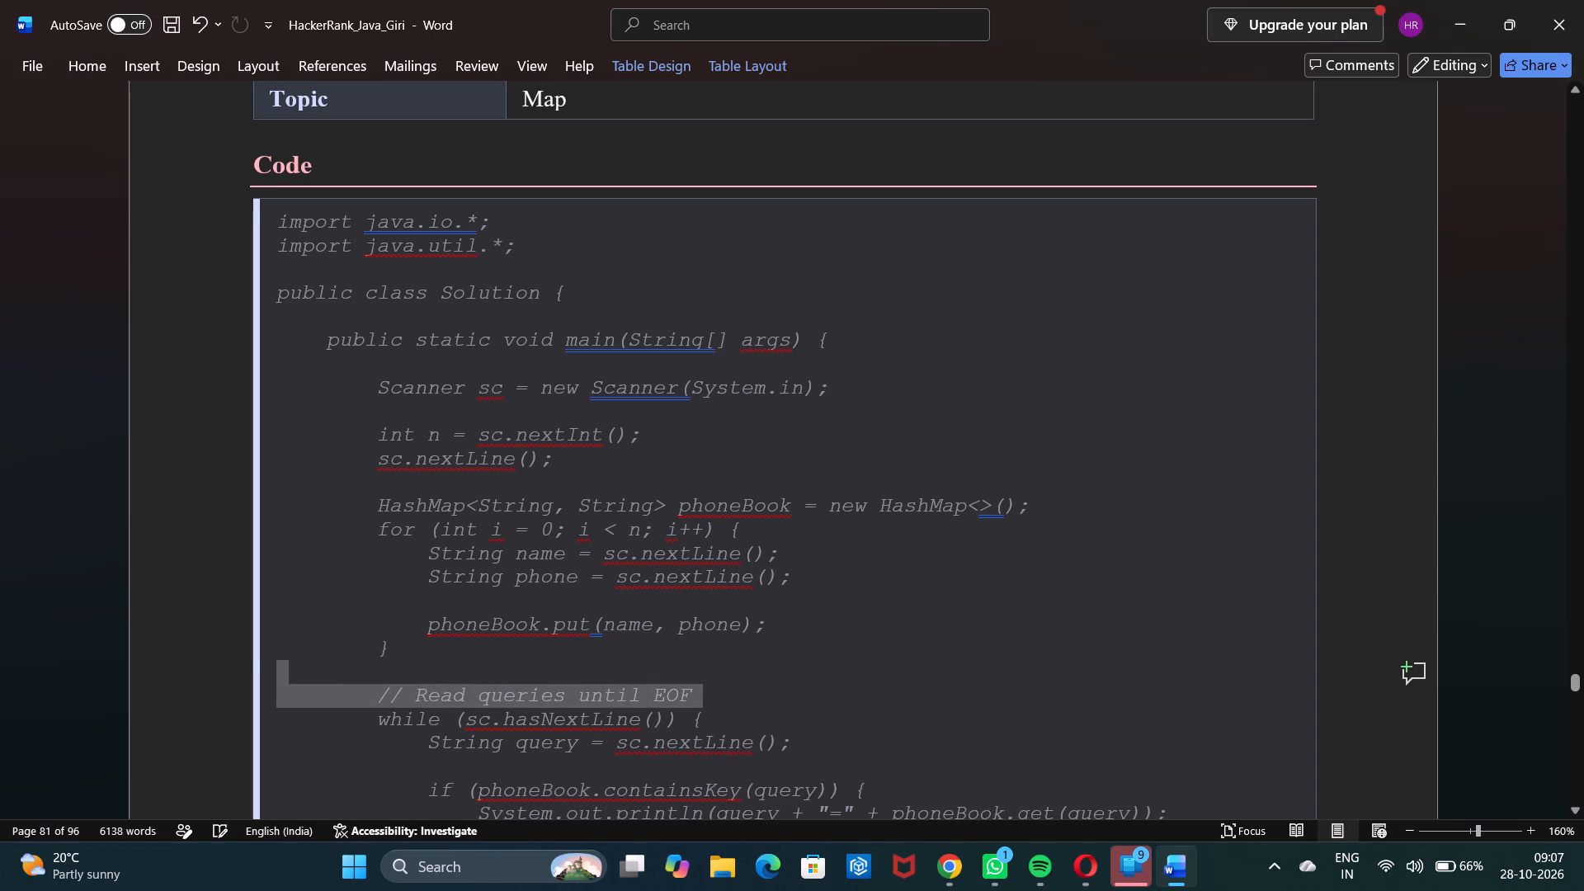
{"action": "left_click_drag", "start_coordinate": [244, 681], "coordinate": [244, 675]}
{"action": "key", "text": "BackSpace"}
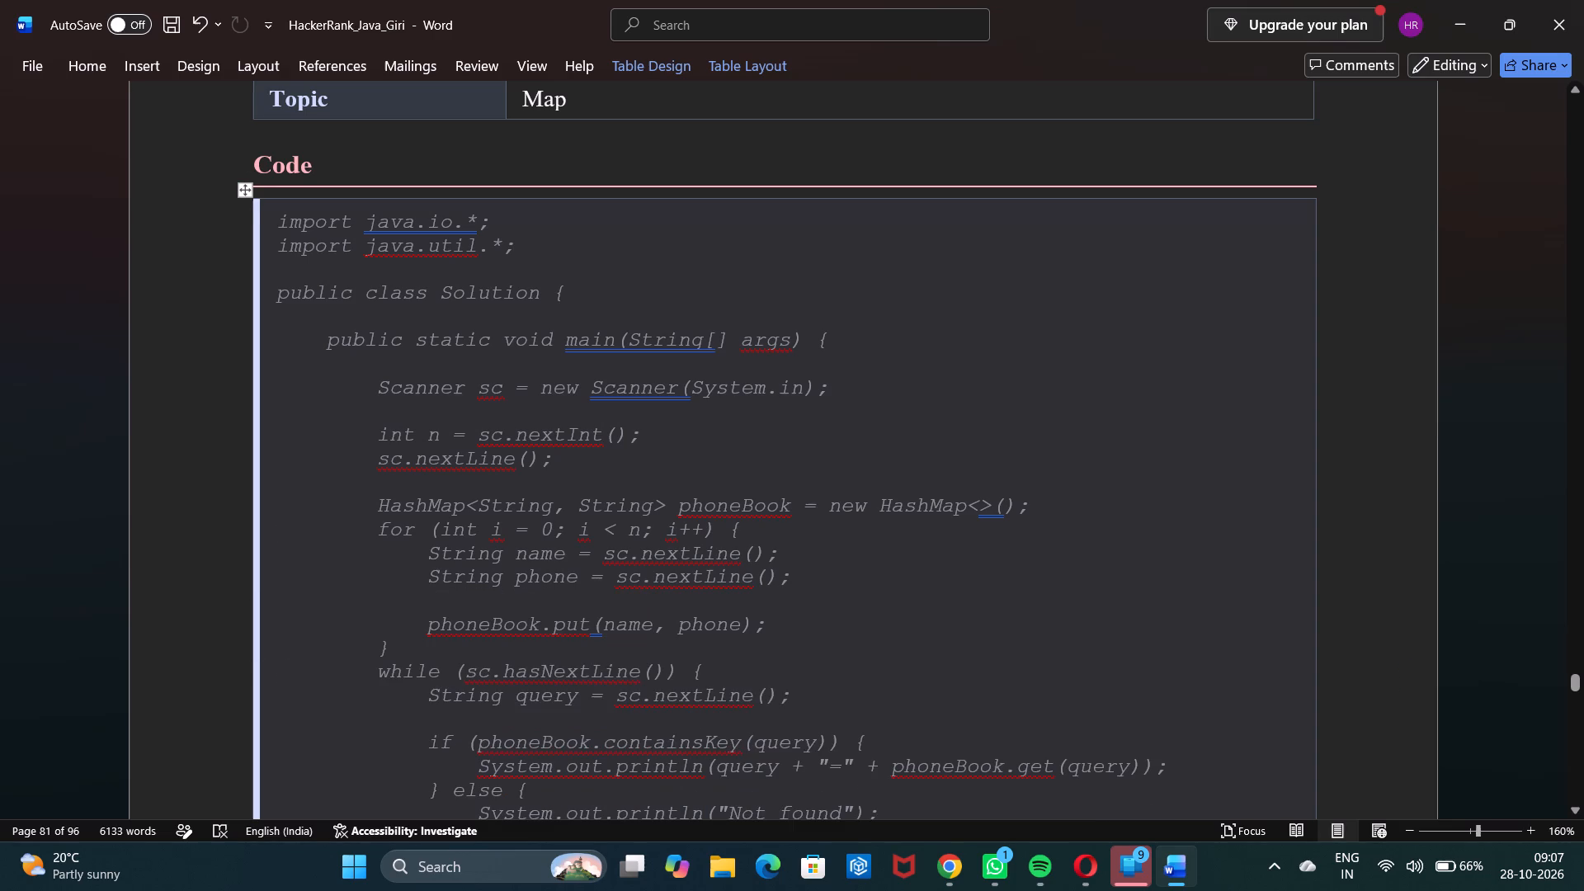
Review question 43's output, the BitSet code and question 45's Java Regex code and output for leftover comments.
{"action": "scroll", "coordinate": [244, 675], "scroll_direction": "down", "scroll_amount": 16}
{"action": "scroll", "coordinate": [244, 675], "scroll_direction": "down", "scroll_amount": 7}
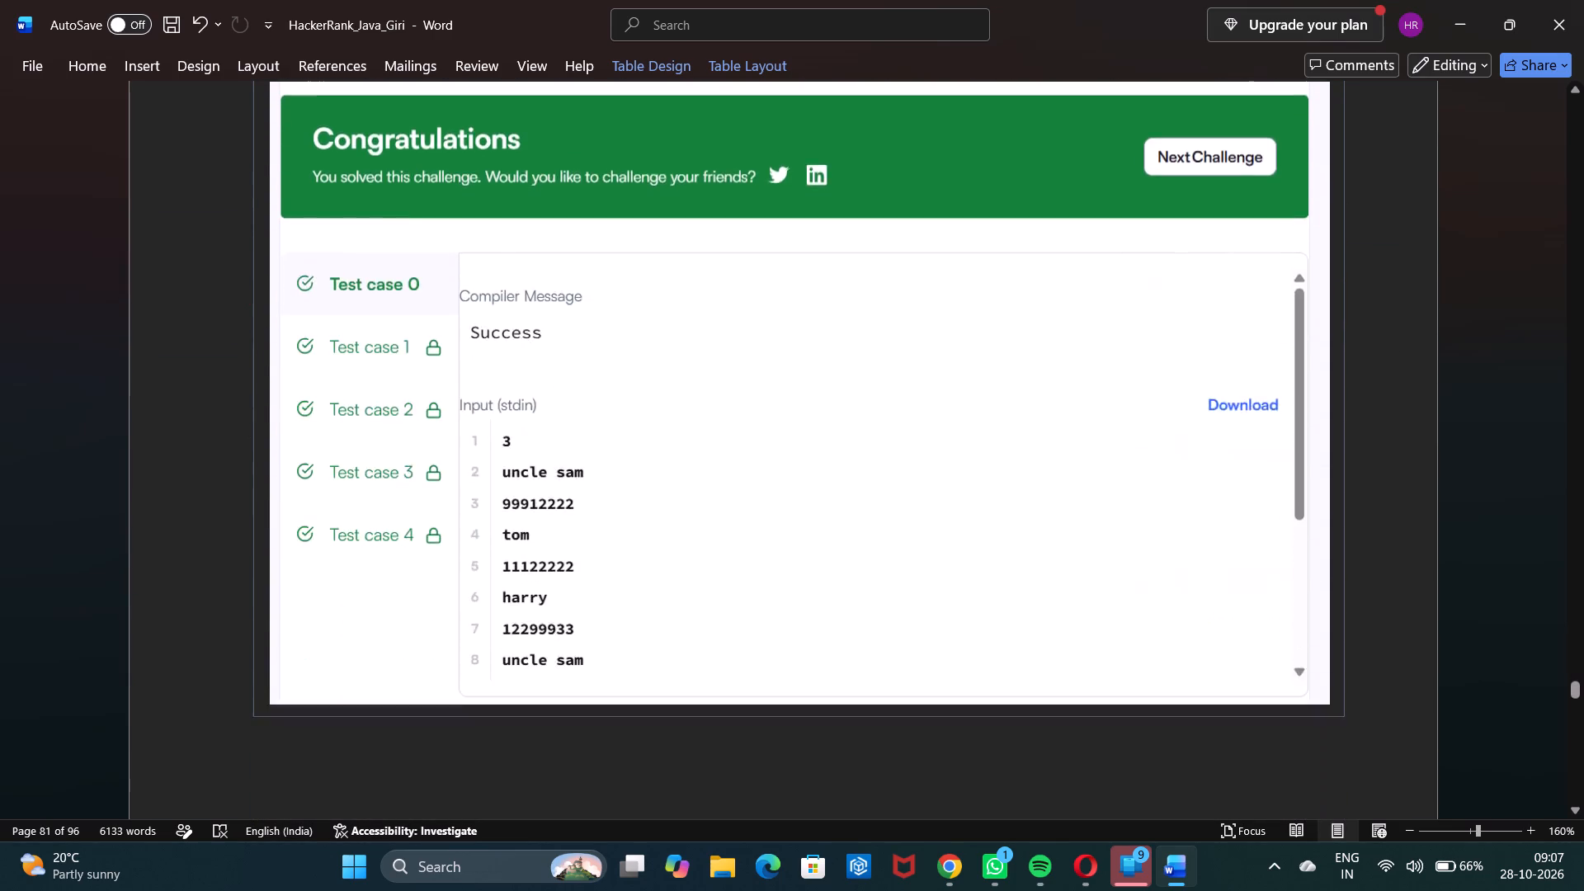
{"action": "scroll", "coordinate": [244, 675], "scroll_direction": "down", "scroll_amount": 17}
{"action": "scroll", "coordinate": [244, 675], "scroll_direction": "down", "scroll_amount": 7}
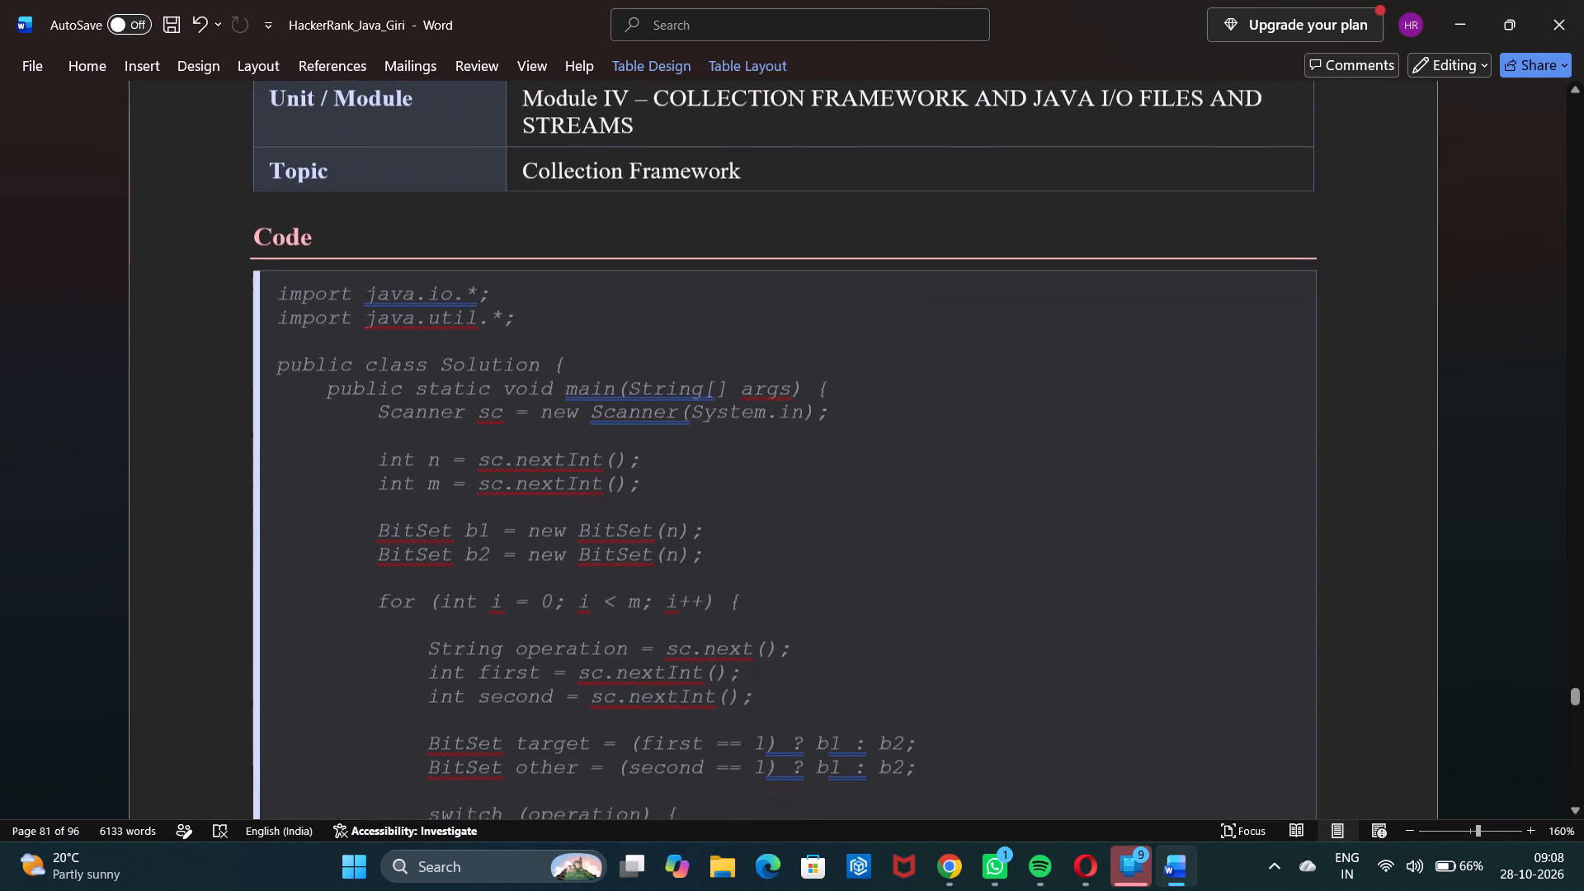
{"action": "scroll", "coordinate": [244, 675], "scroll_direction": "down", "scroll_amount": 14}
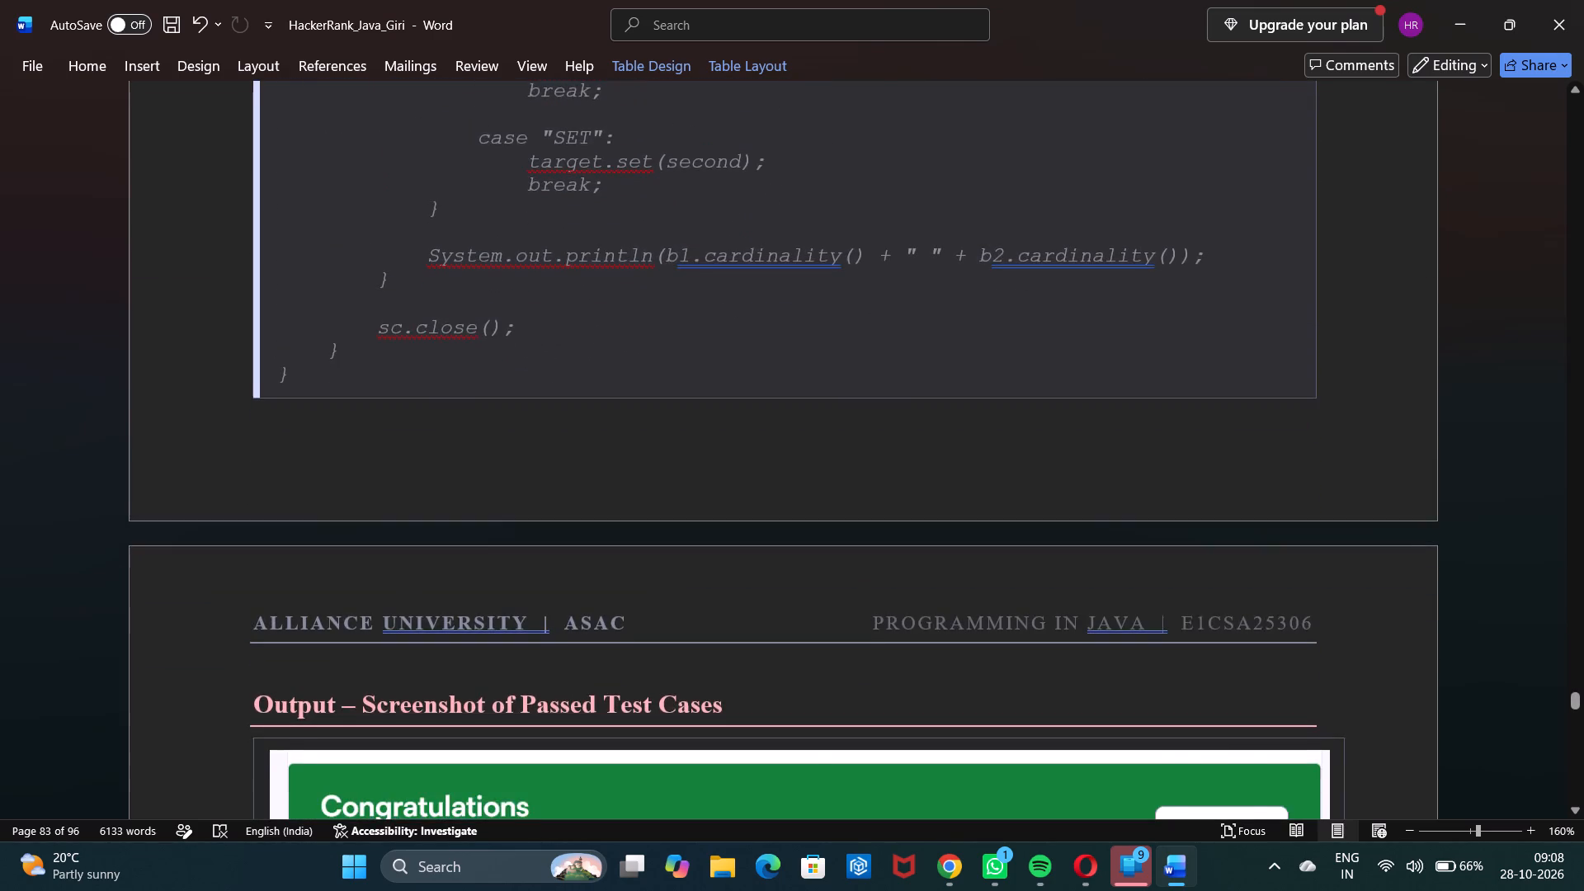
{"action": "scroll", "coordinate": [244, 675], "scroll_direction": "down", "scroll_amount": 15}
{"action": "scroll", "coordinate": [244, 675], "scroll_direction": "down", "scroll_amount": 12}
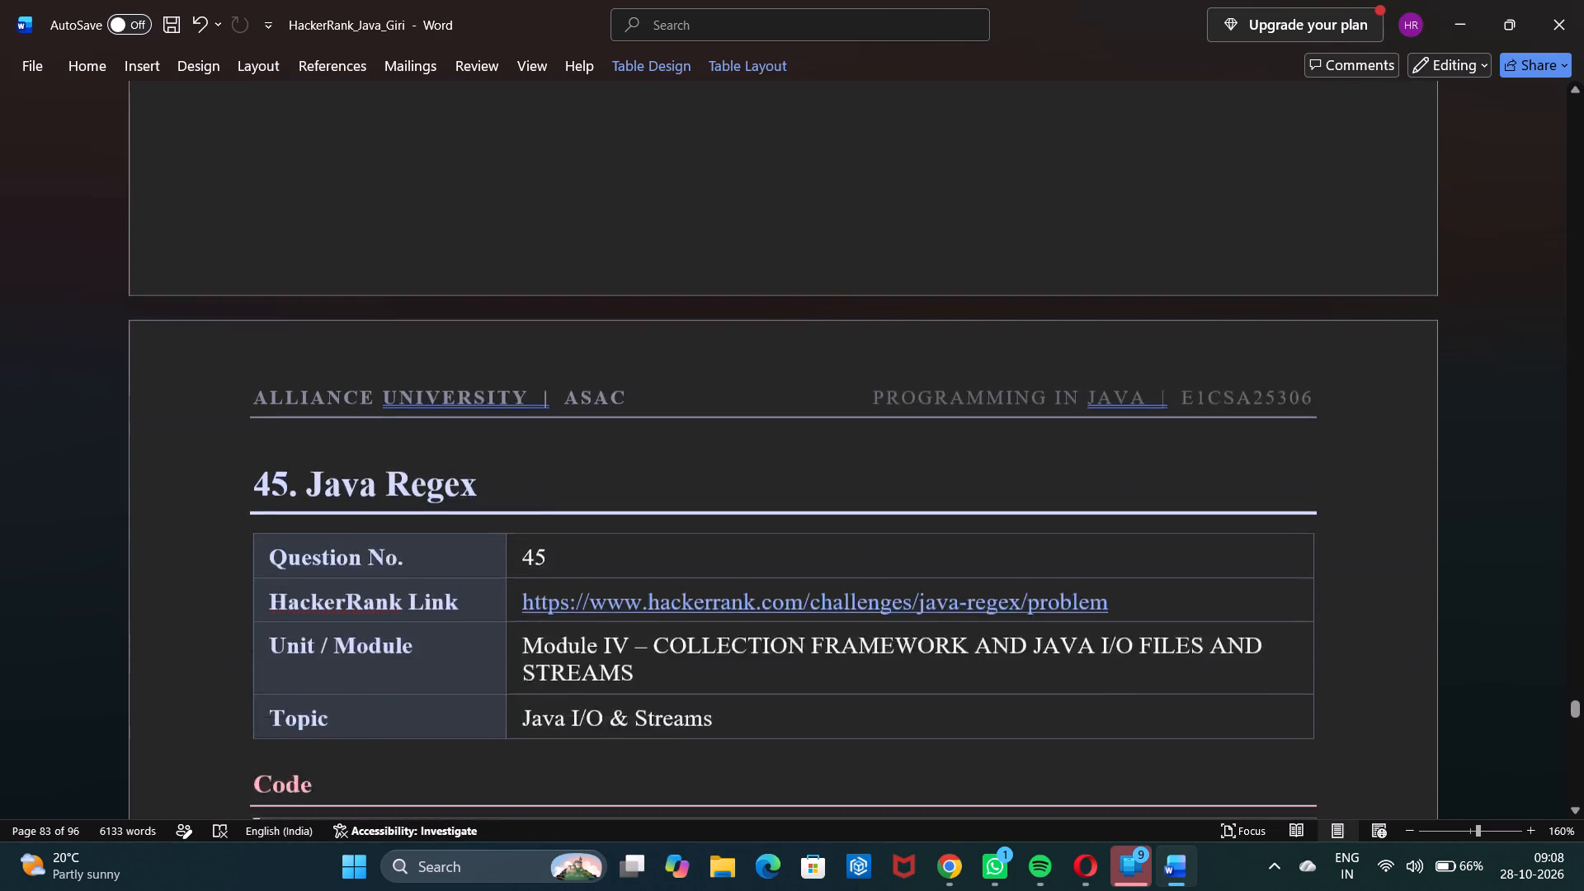
{"action": "scroll", "coordinate": [244, 675], "scroll_direction": "down", "scroll_amount": 12}
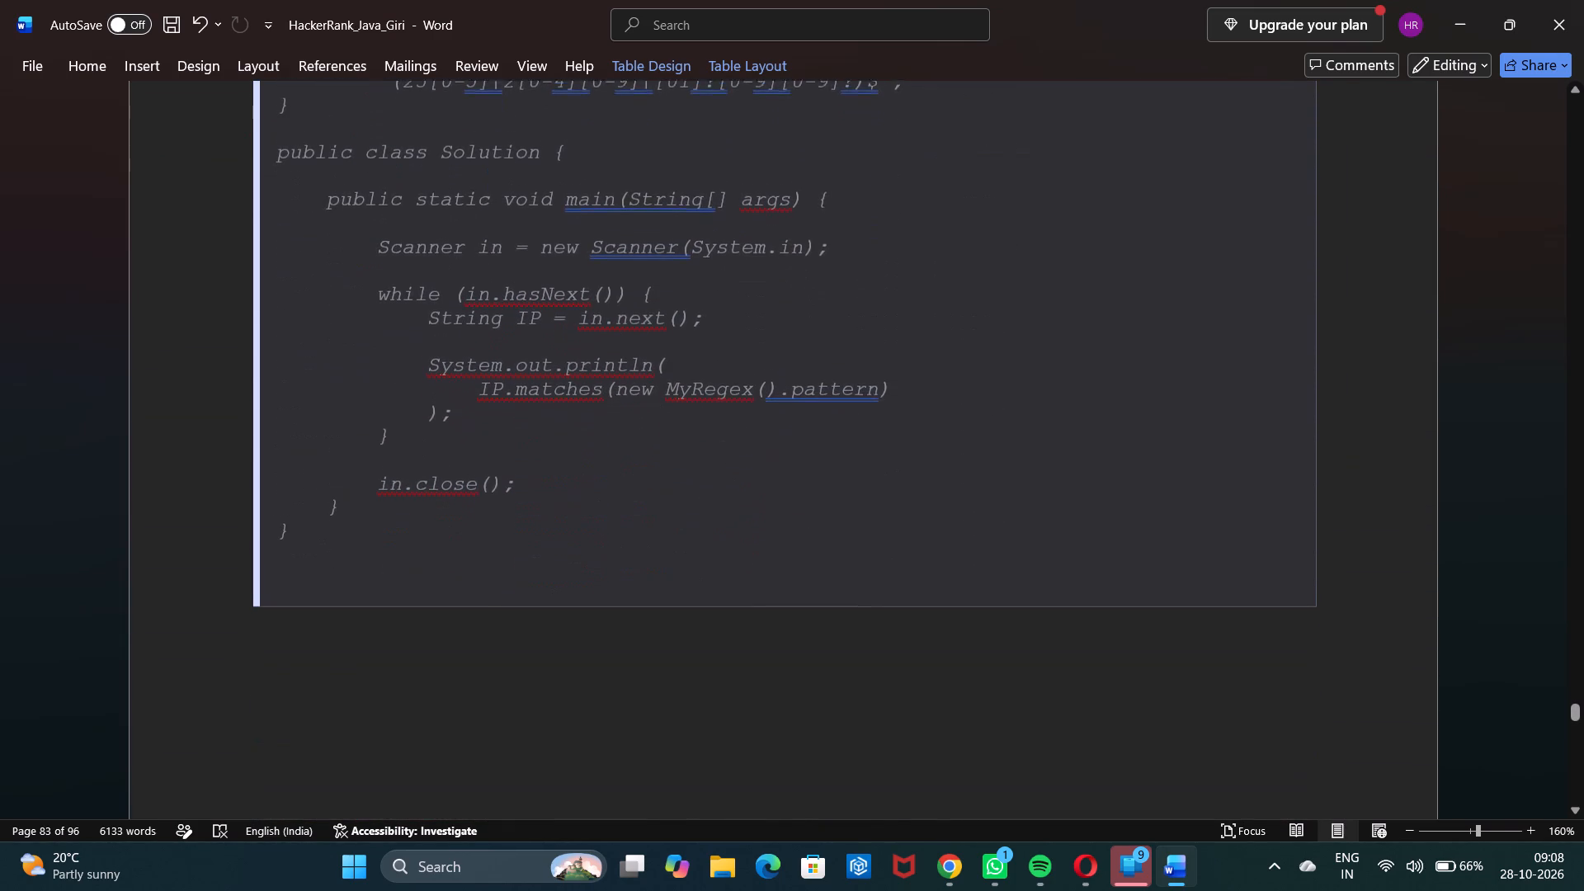
{"action": "scroll", "coordinate": [244, 675], "scroll_direction": "down", "scroll_amount": 20}
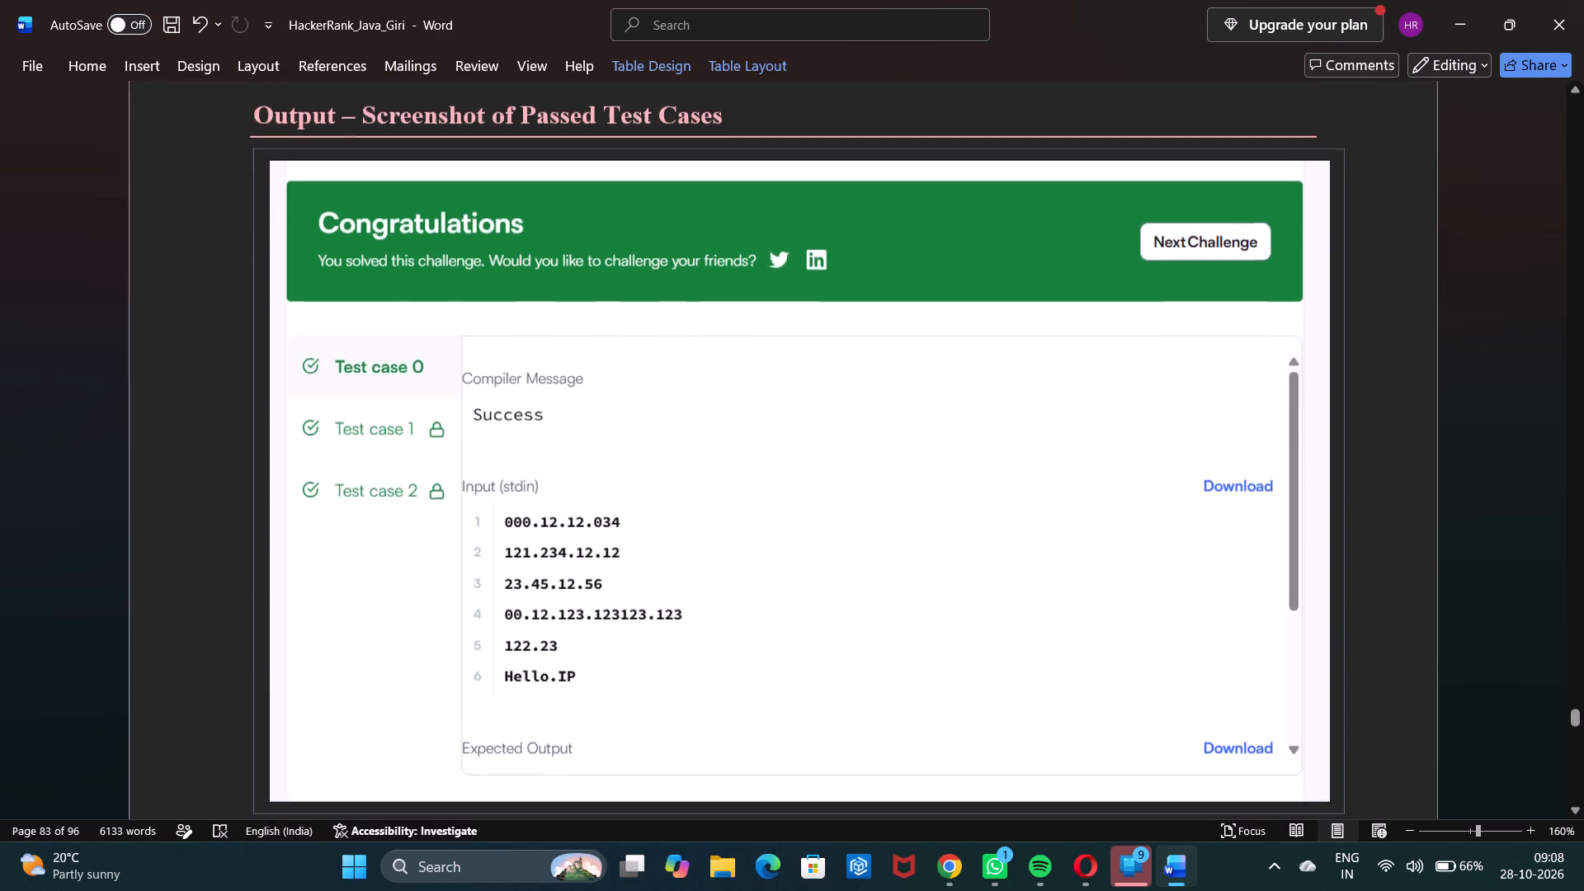
{"action": "scroll", "coordinate": [244, 675], "scroll_direction": "down", "scroll_amount": 20}
Delete the comment "// Check for subsequences of input that match the compiled pattern" from question 46's DuplicateWords code.
{"action": "left_click", "coordinate": [244, 675]}
{"action": "scroll", "coordinate": [244, 675], "scroll_direction": "down", "scroll_amount": 4}
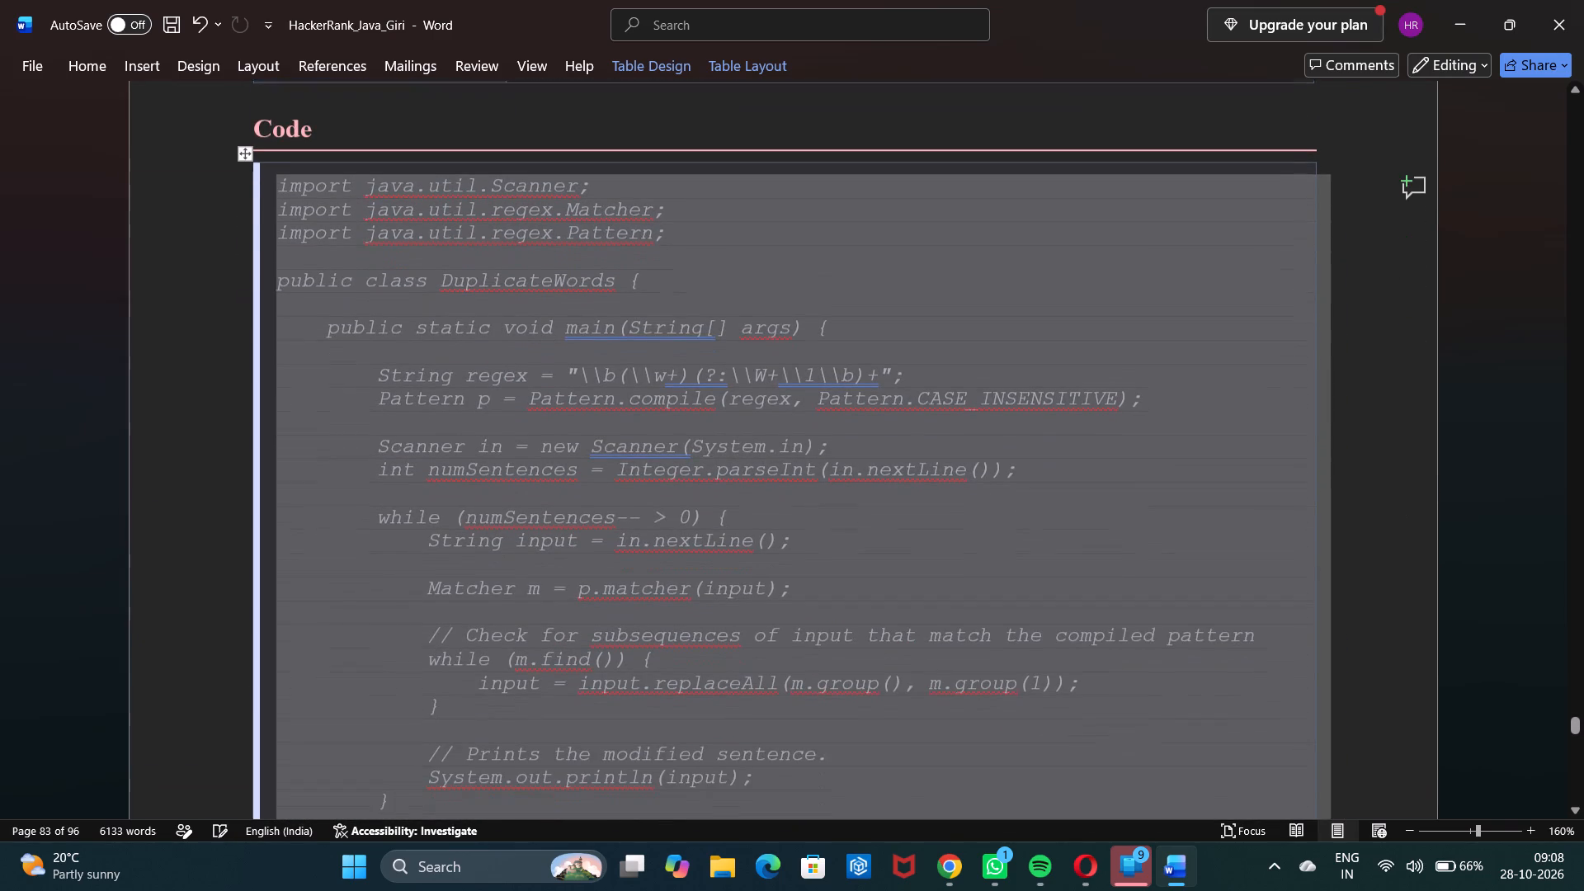
{"action": "left_click", "coordinate": [244, 675]}
{"action": "left_click", "coordinate": [459, 606]}
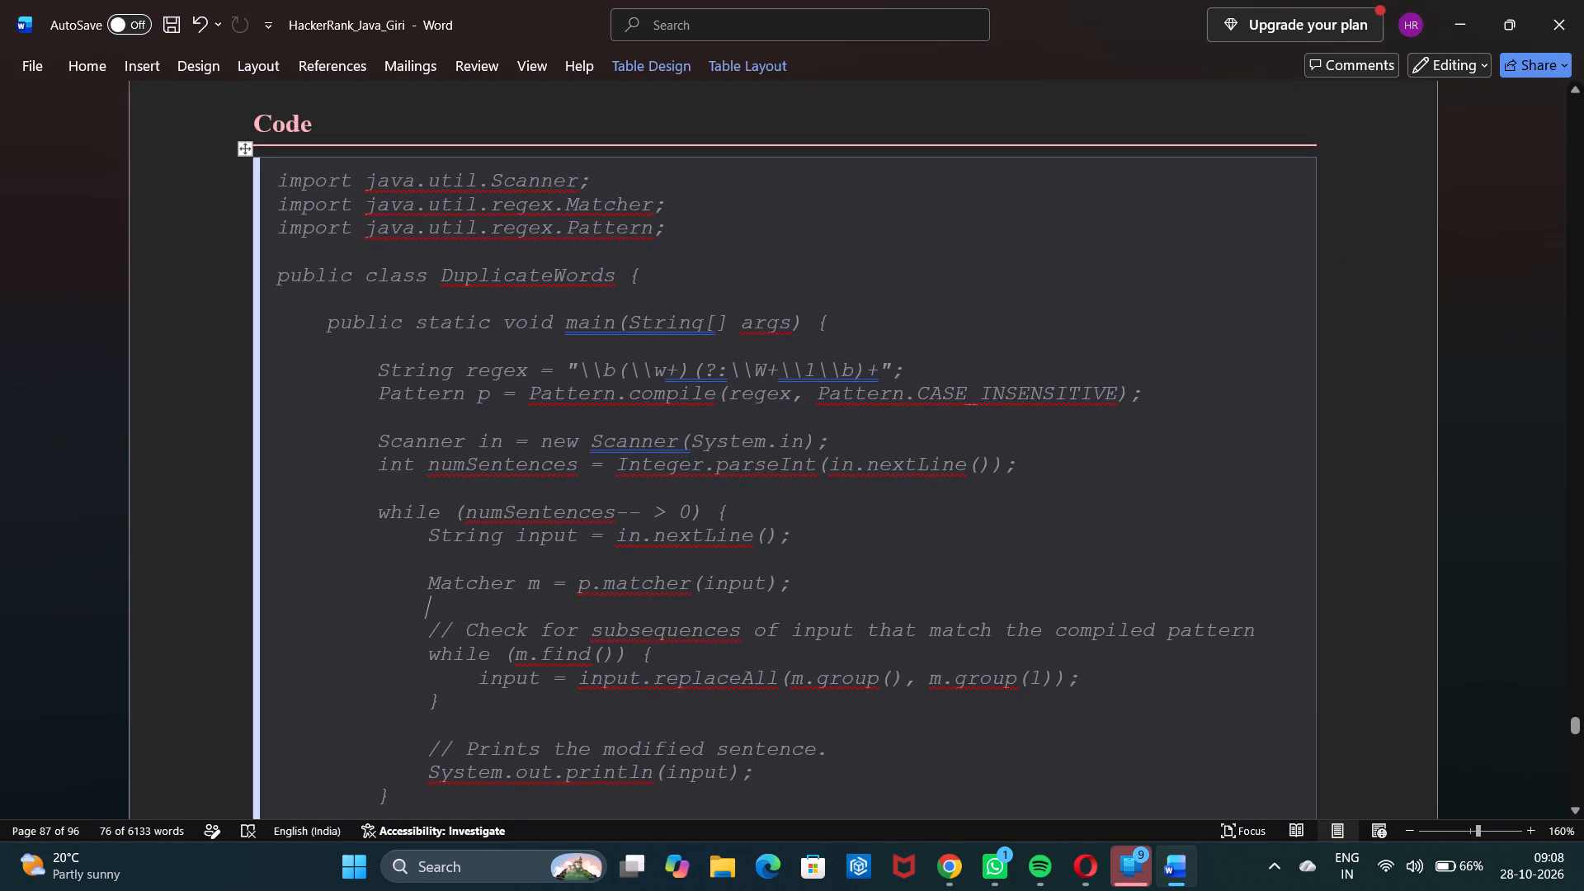
{"action": "left_click", "coordinate": [1270, 633]}
{"action": "left_click_drag", "start_coordinate": [1270, 633], "coordinate": [464, 612]}
{"action": "key", "text": "BackSpace"}
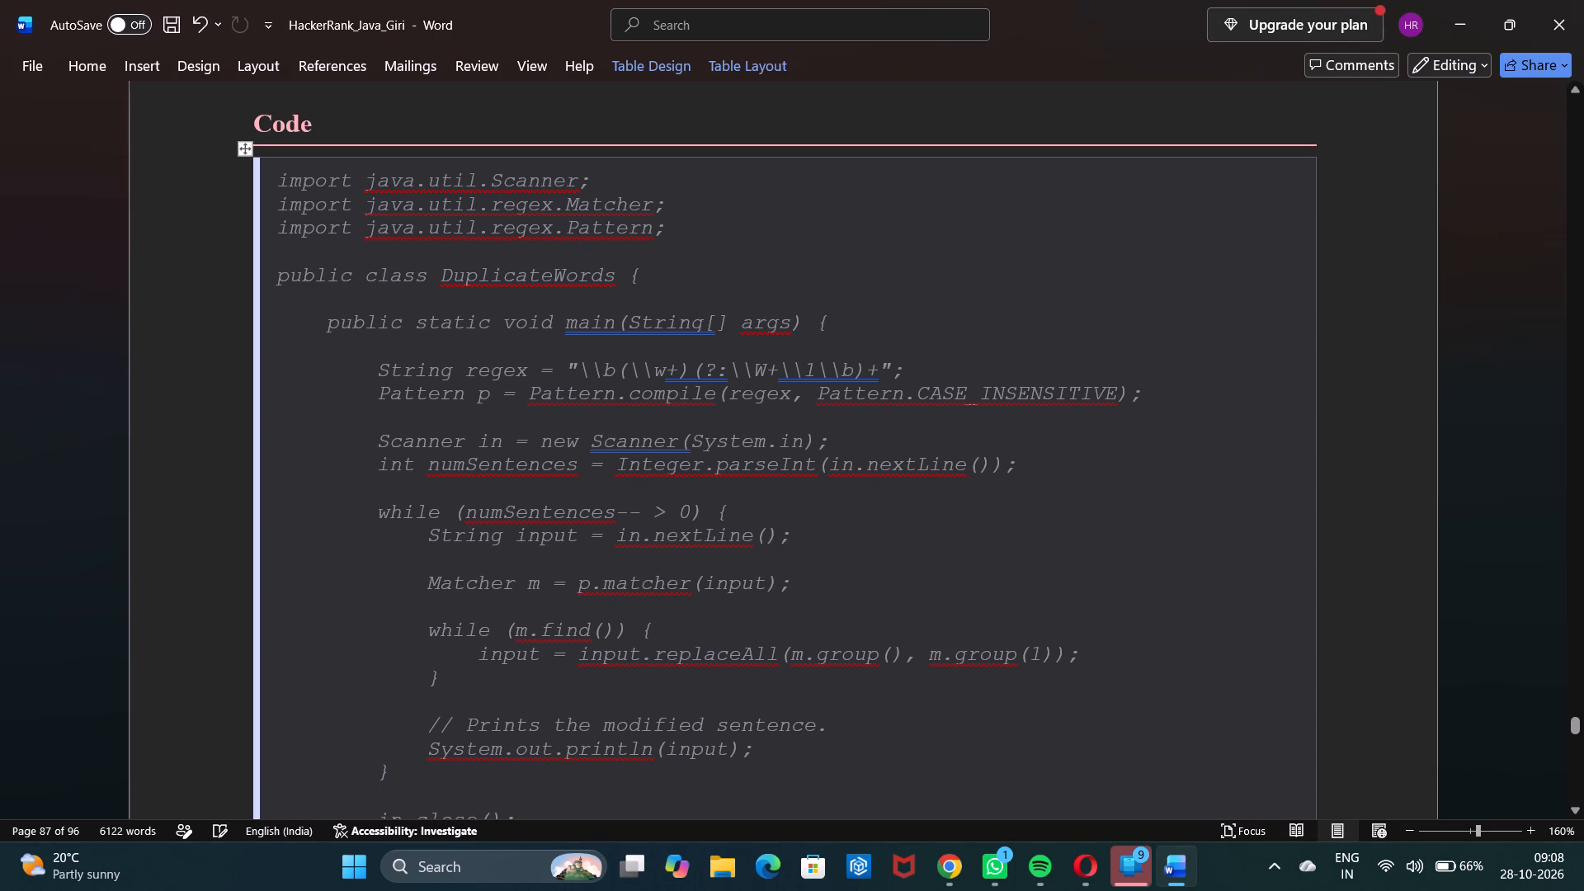
{"action": "key", "text": "BackSpace"}
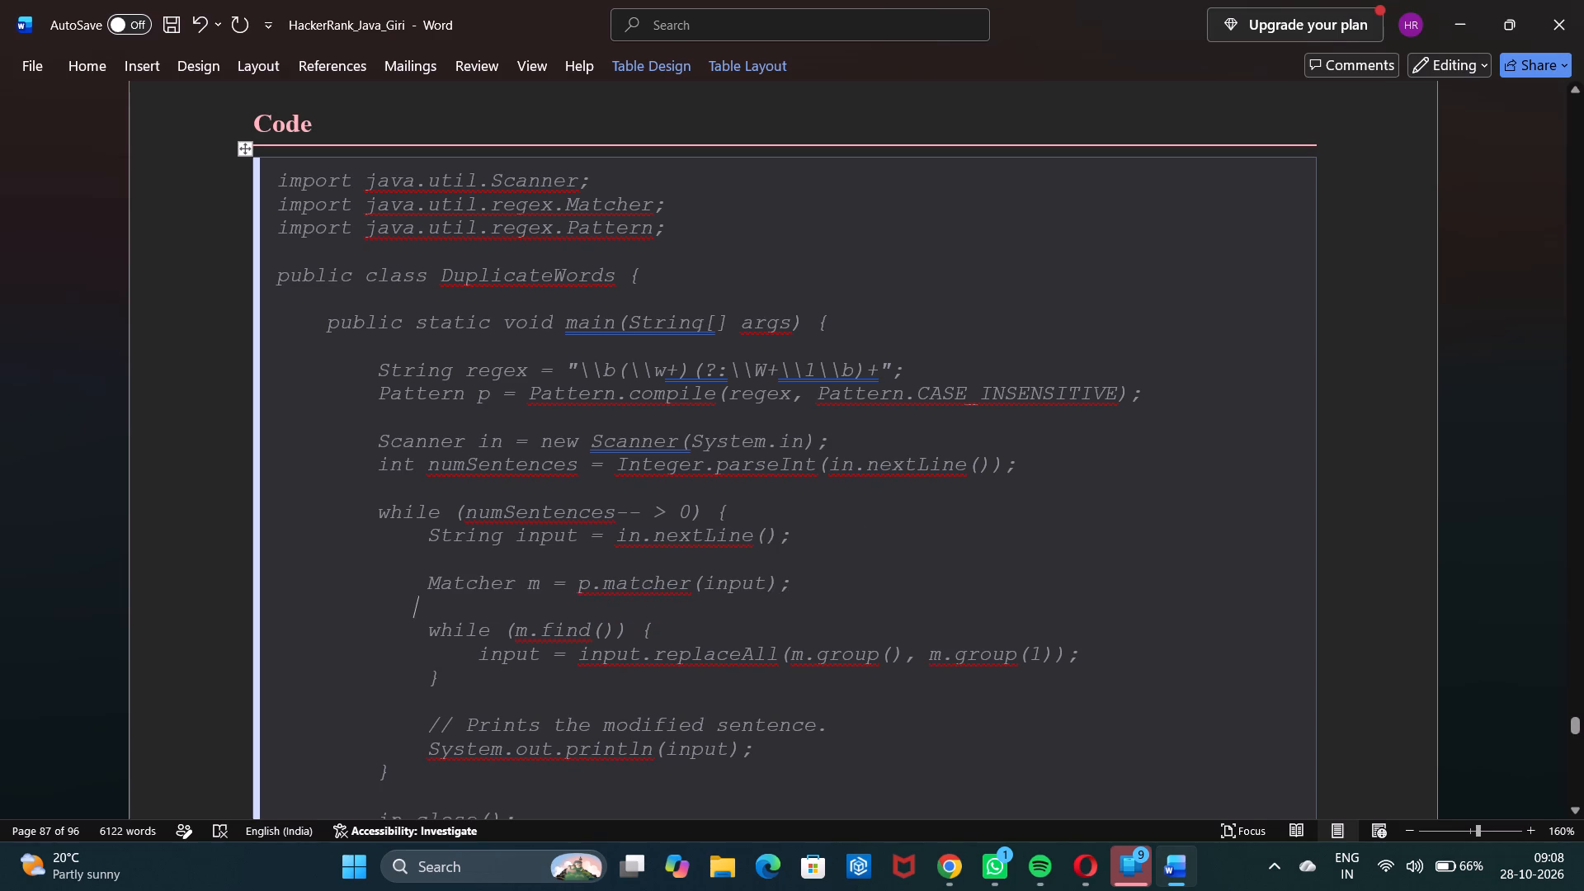
Delete the comment "// Prints the modified sentence." and the blank line above it from question 46's DuplicateWords code.
{"action": "left_click", "coordinate": [837, 724]}
{"action": "left_click_drag", "start_coordinate": [837, 724], "coordinate": [399, 695]}
{"action": "key", "text": "BackSpace"}
Review the remaining code blocks and output screenshots, from question 47's Valid Username through the final SHA-256 question, for leftover comments.
{"action": "scroll", "coordinate": [399, 695], "scroll_direction": "down", "scroll_amount": 2}
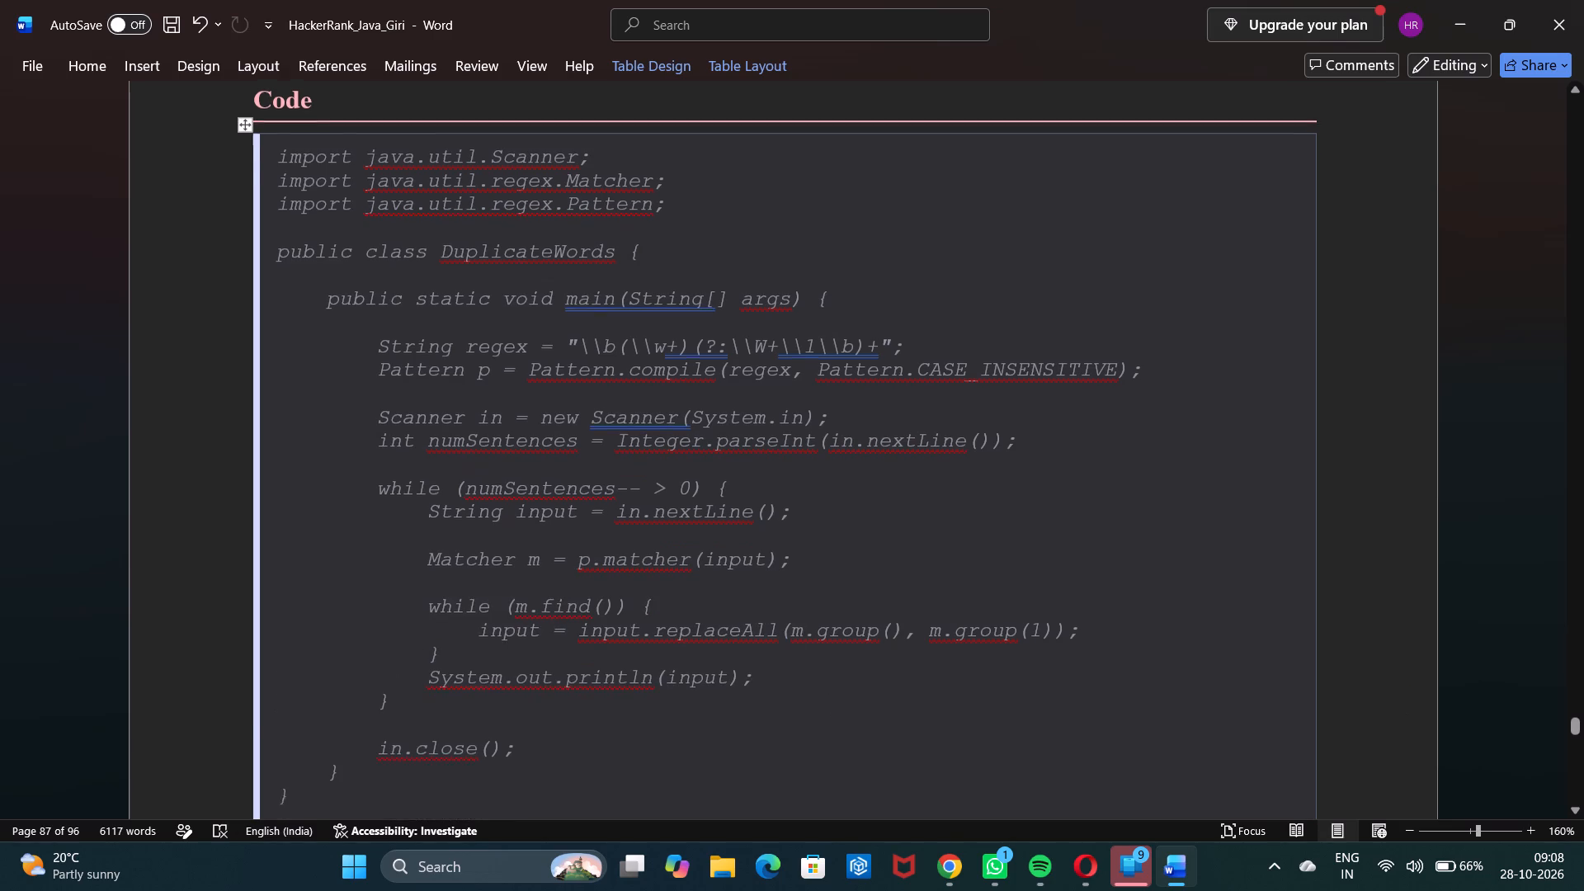
{"action": "scroll", "coordinate": [399, 695], "scroll_direction": "down", "scroll_amount": 4}
{"action": "scroll", "coordinate": [399, 695], "scroll_direction": "down", "scroll_amount": 20}
{"action": "scroll", "coordinate": [399, 695], "scroll_direction": "down", "scroll_amount": 11}
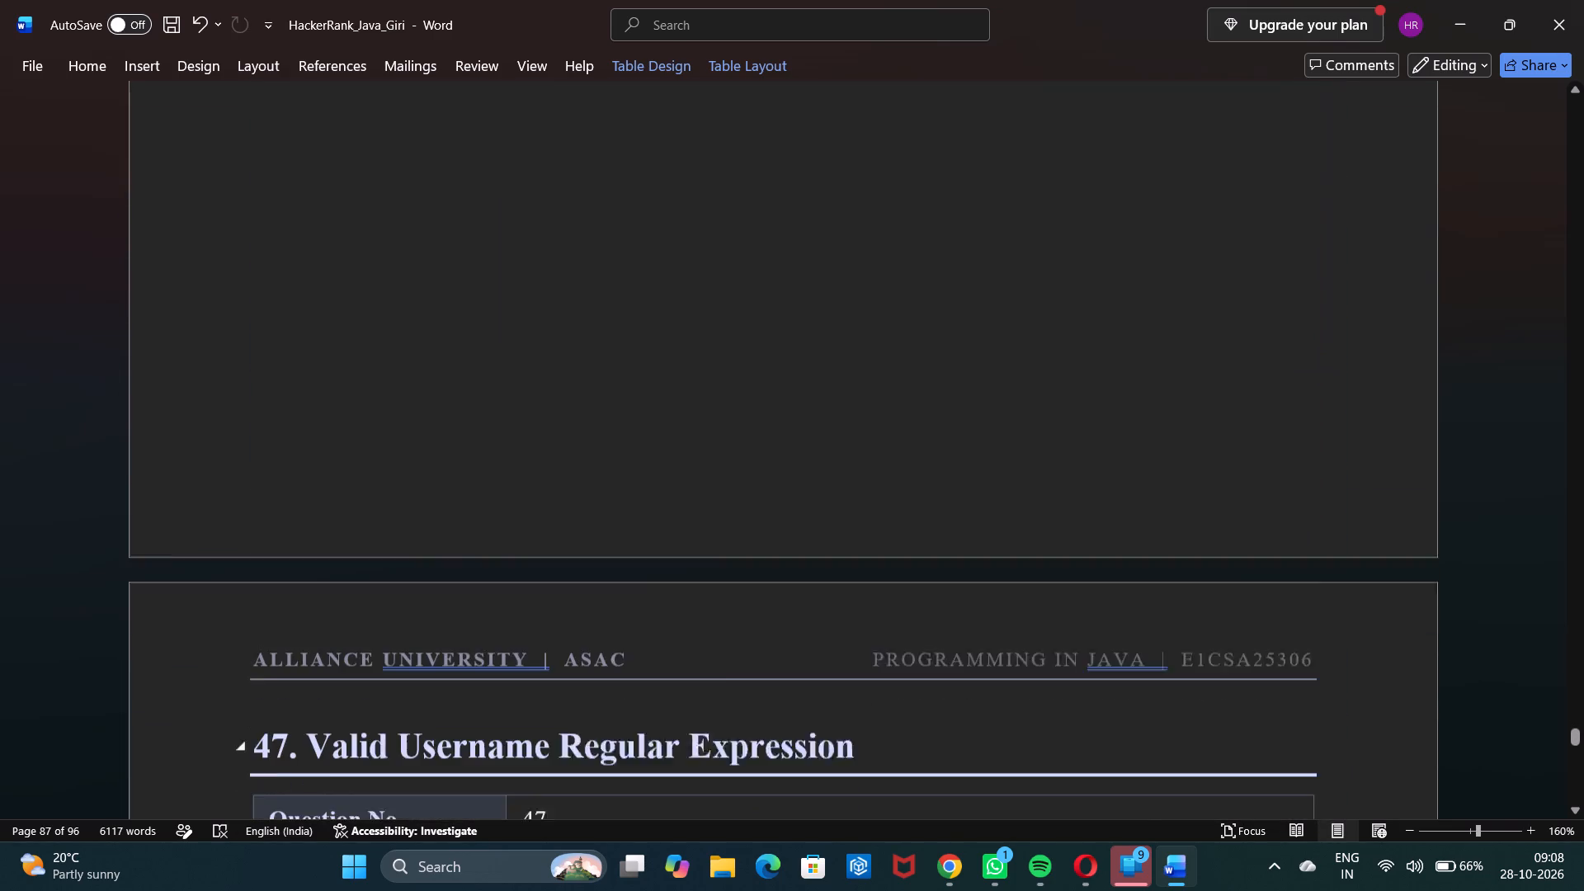
{"action": "scroll", "coordinate": [399, 695], "scroll_direction": "down", "scroll_amount": 18}
{"action": "scroll", "coordinate": [399, 695], "scroll_direction": "up", "scroll_amount": 11}
{"action": "scroll", "coordinate": [399, 695], "scroll_direction": "down", "scroll_amount": 4}
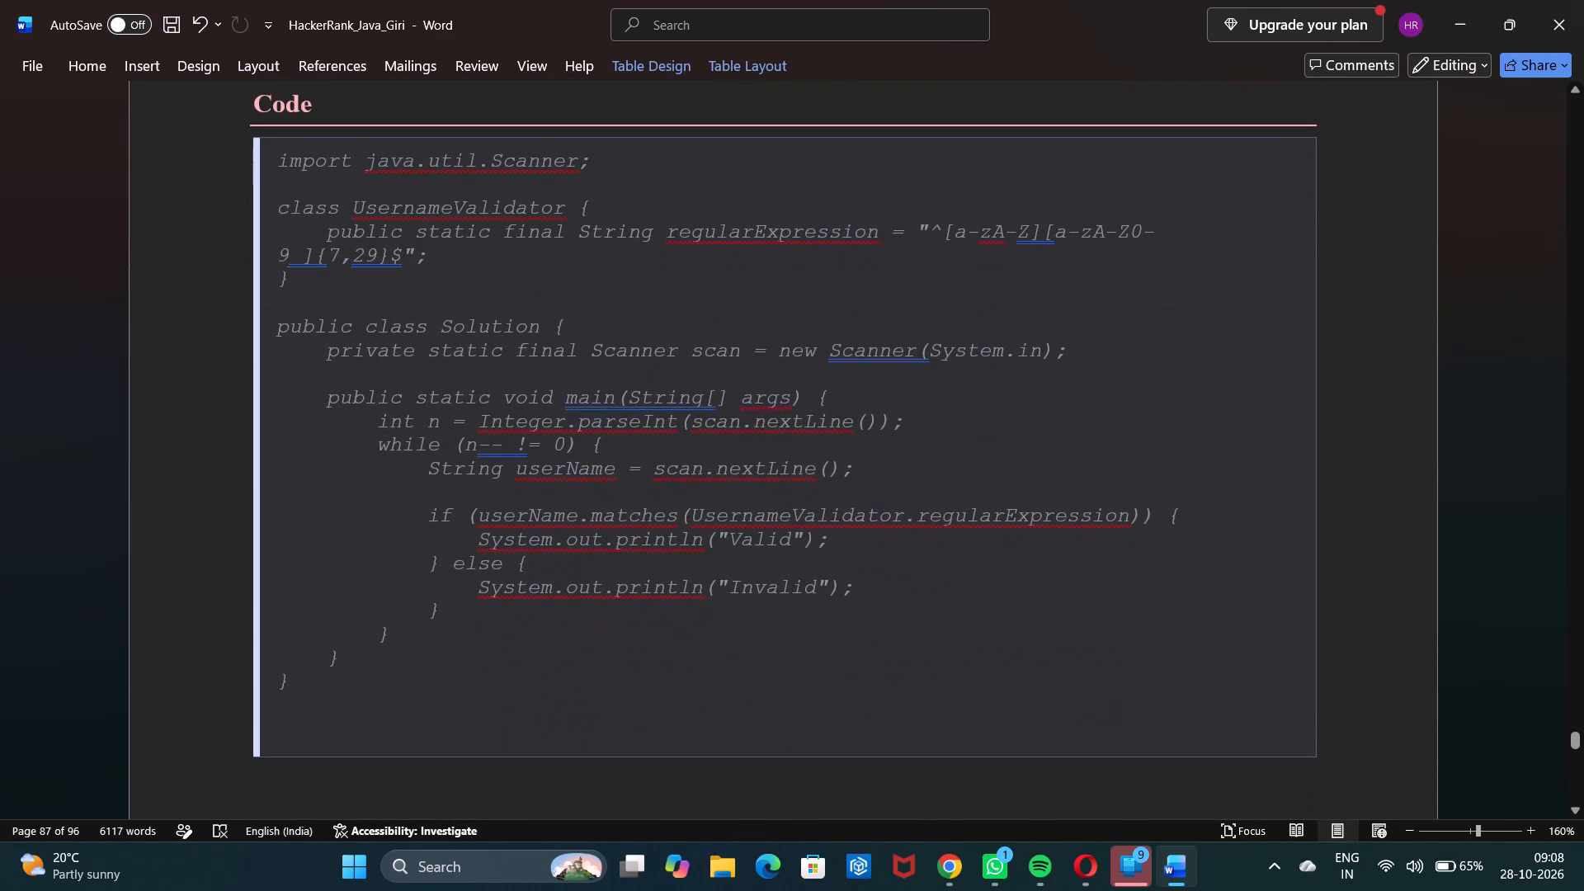
{"action": "scroll", "coordinate": [399, 695], "scroll_direction": "down", "scroll_amount": 20}
{"action": "scroll", "coordinate": [399, 695], "scroll_direction": "down", "scroll_amount": 2}
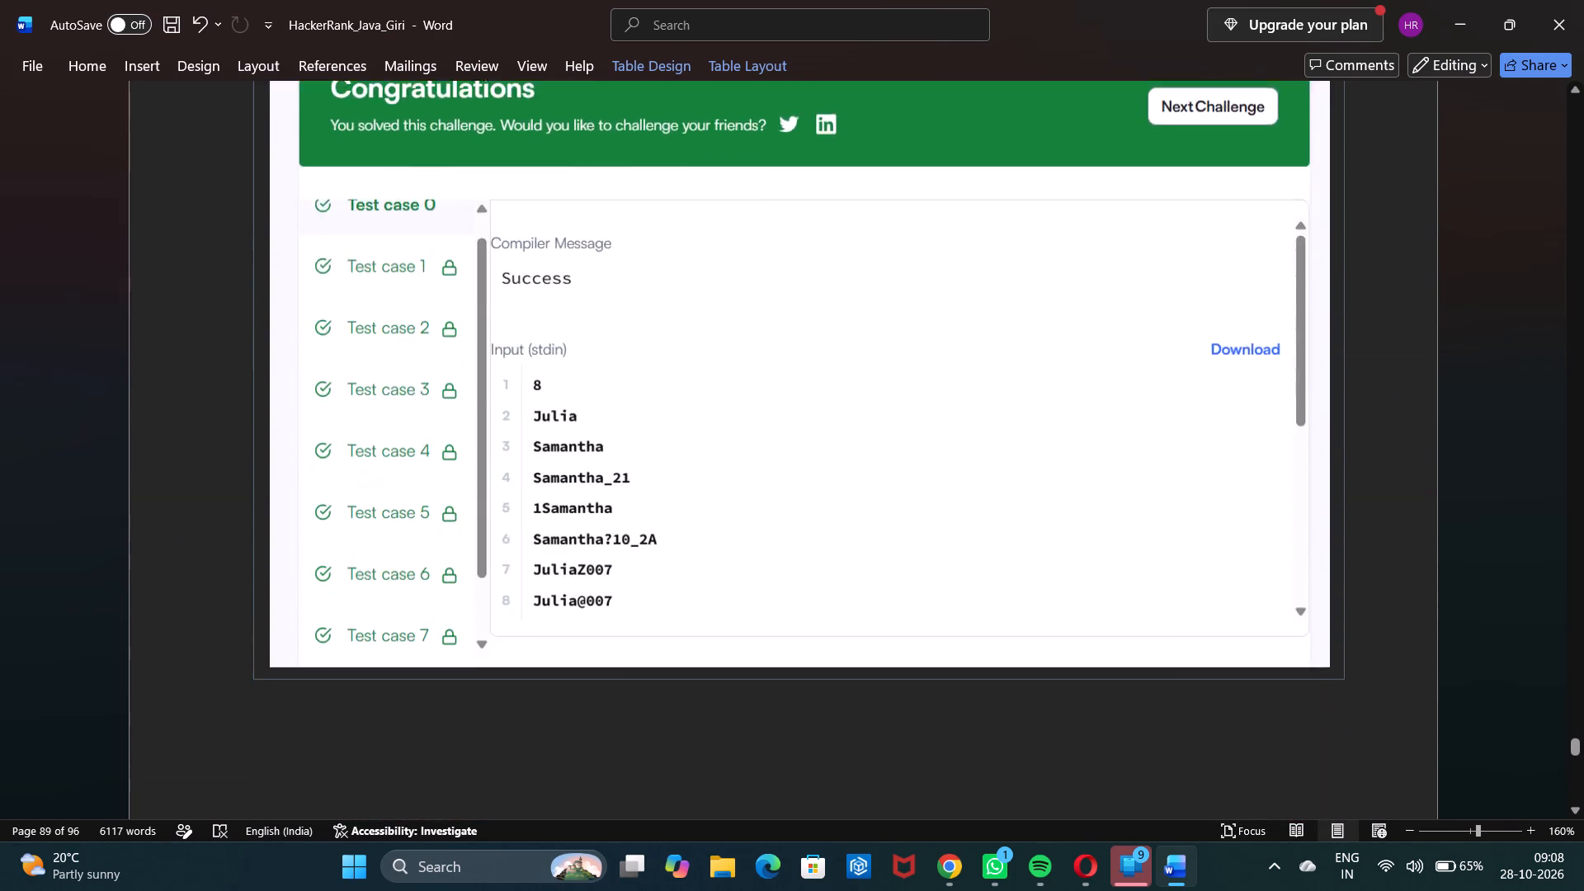
{"action": "scroll", "coordinate": [399, 695], "scroll_direction": "down", "scroll_amount": 19}
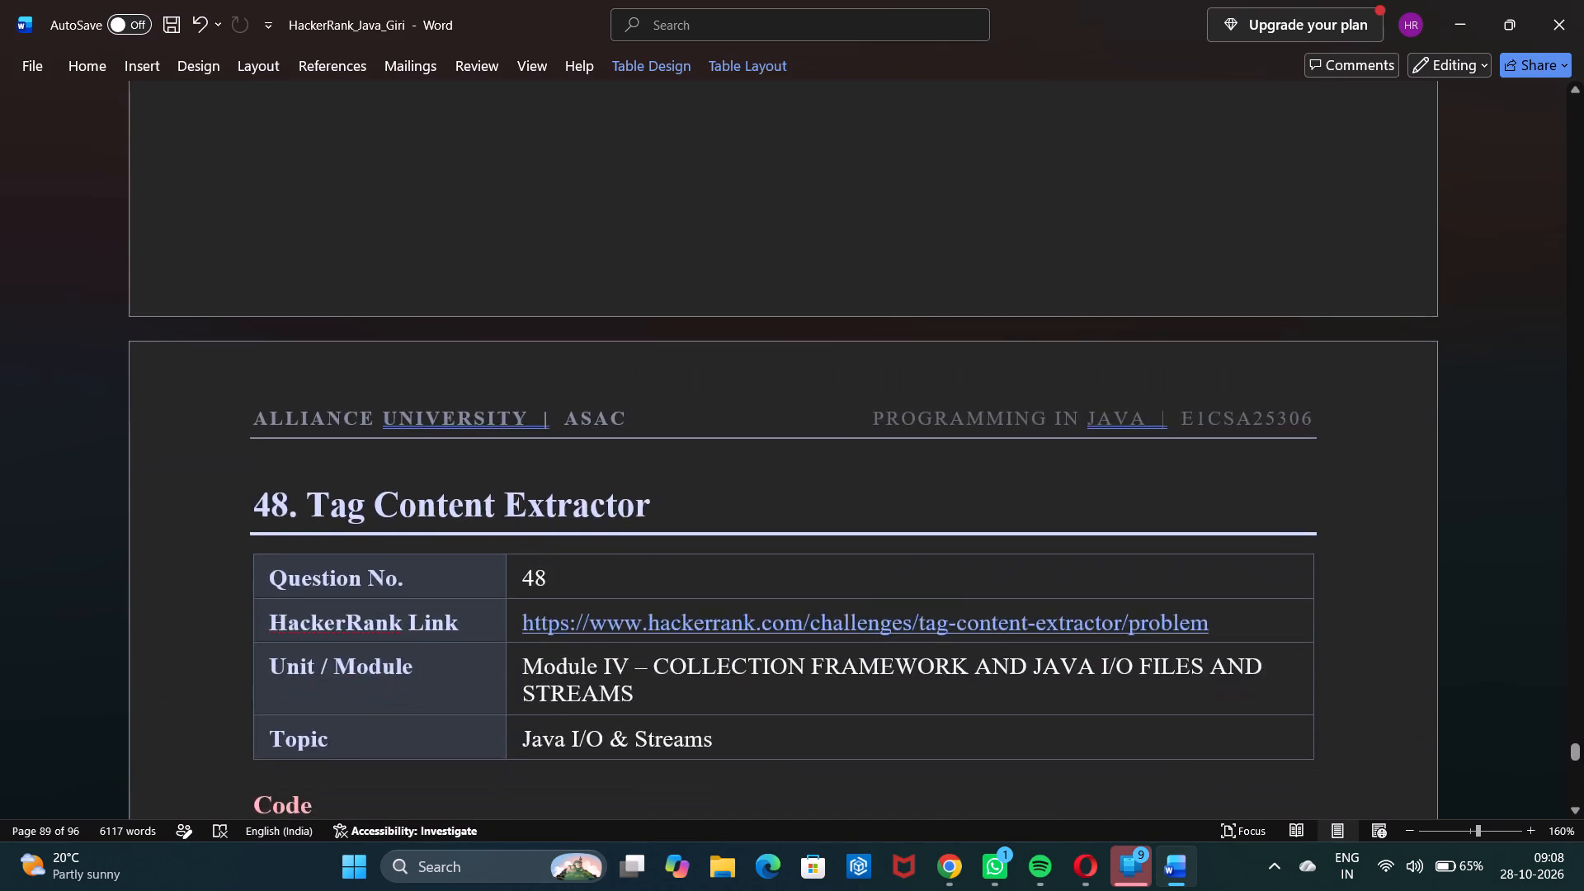
{"action": "scroll", "coordinate": [399, 695], "scroll_direction": "down", "scroll_amount": 13}
{"action": "scroll", "coordinate": [399, 695], "scroll_direction": "up", "scroll_amount": 3}
{"action": "scroll", "coordinate": [399, 695], "scroll_direction": "down", "scroll_amount": 9}
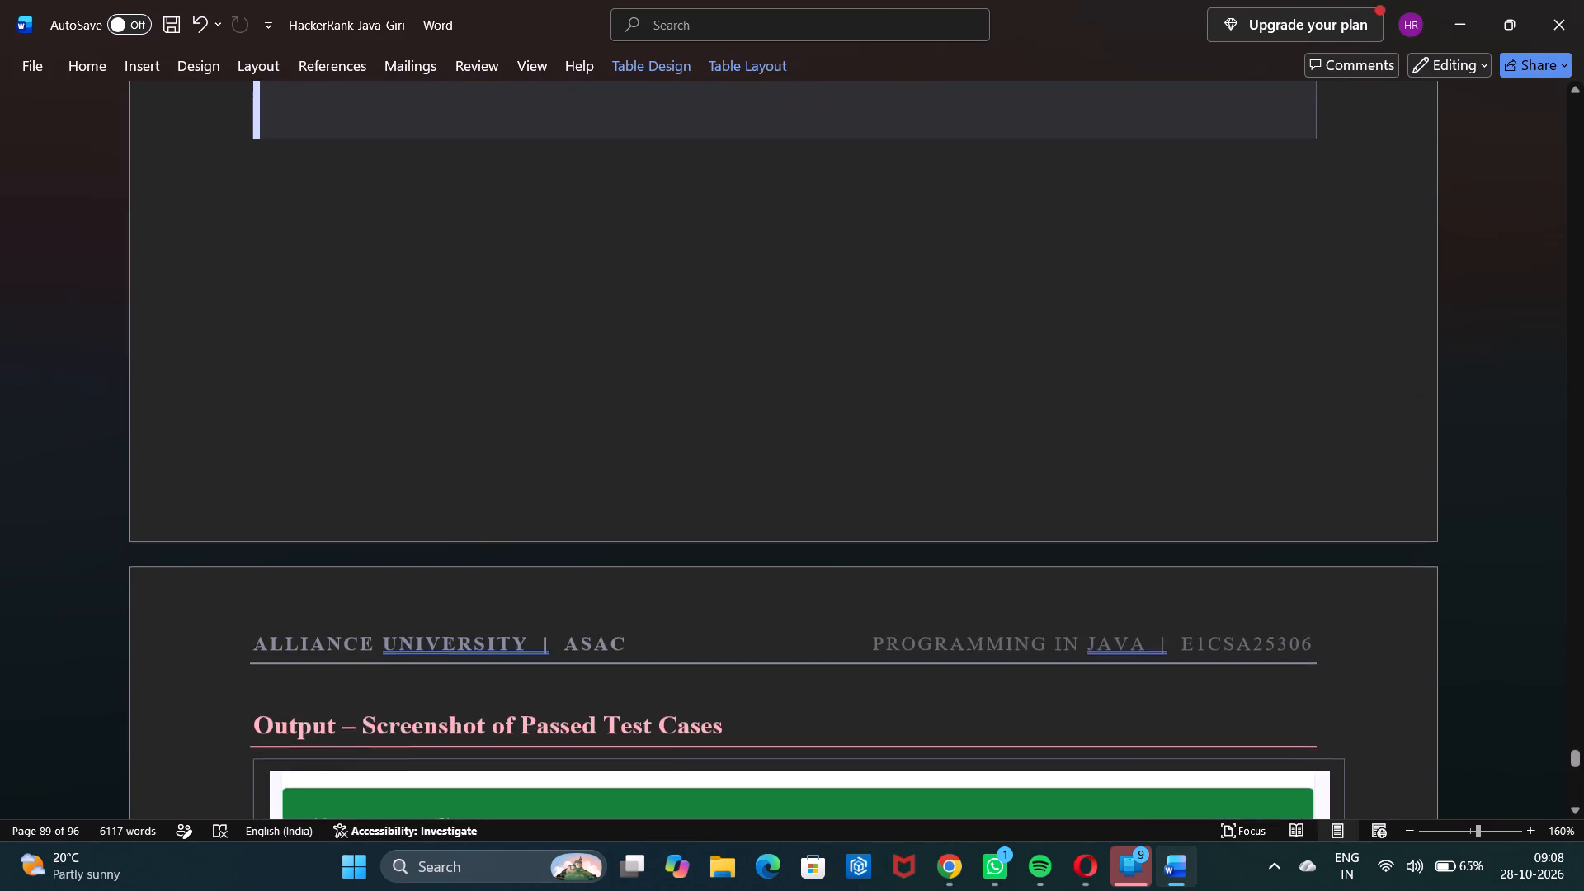
{"action": "scroll", "coordinate": [399, 695], "scroll_direction": "down", "scroll_amount": 16}
{"action": "scroll", "coordinate": [399, 695], "scroll_direction": "down", "scroll_amount": 5}
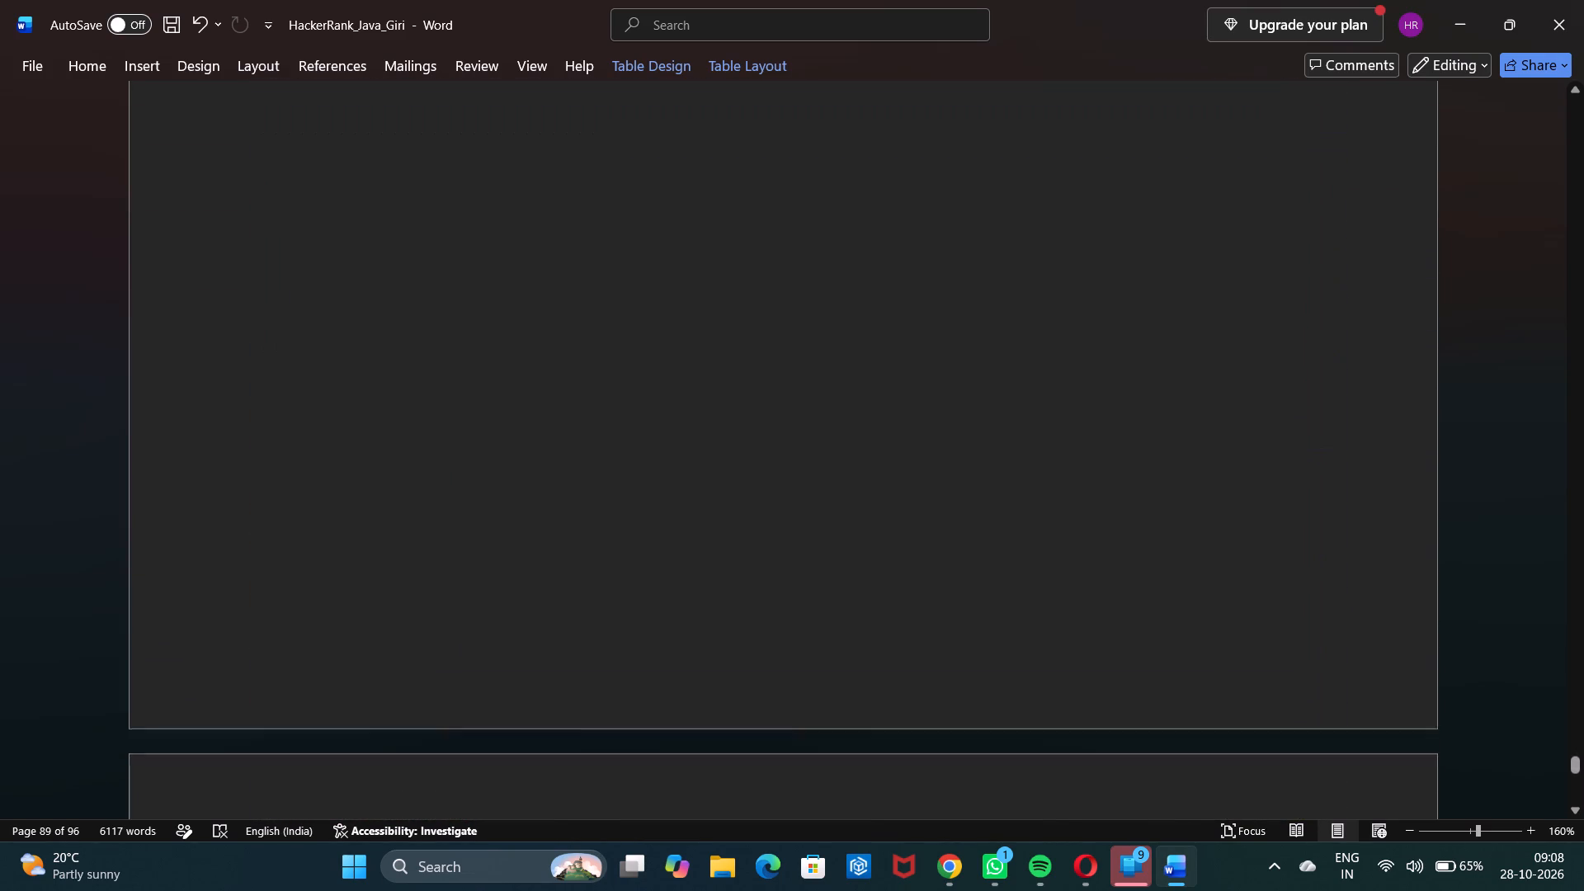
{"action": "scroll", "coordinate": [399, 695], "scroll_direction": "down", "scroll_amount": 13}
{"action": "scroll", "coordinate": [399, 695], "scroll_direction": "down", "scroll_amount": 12}
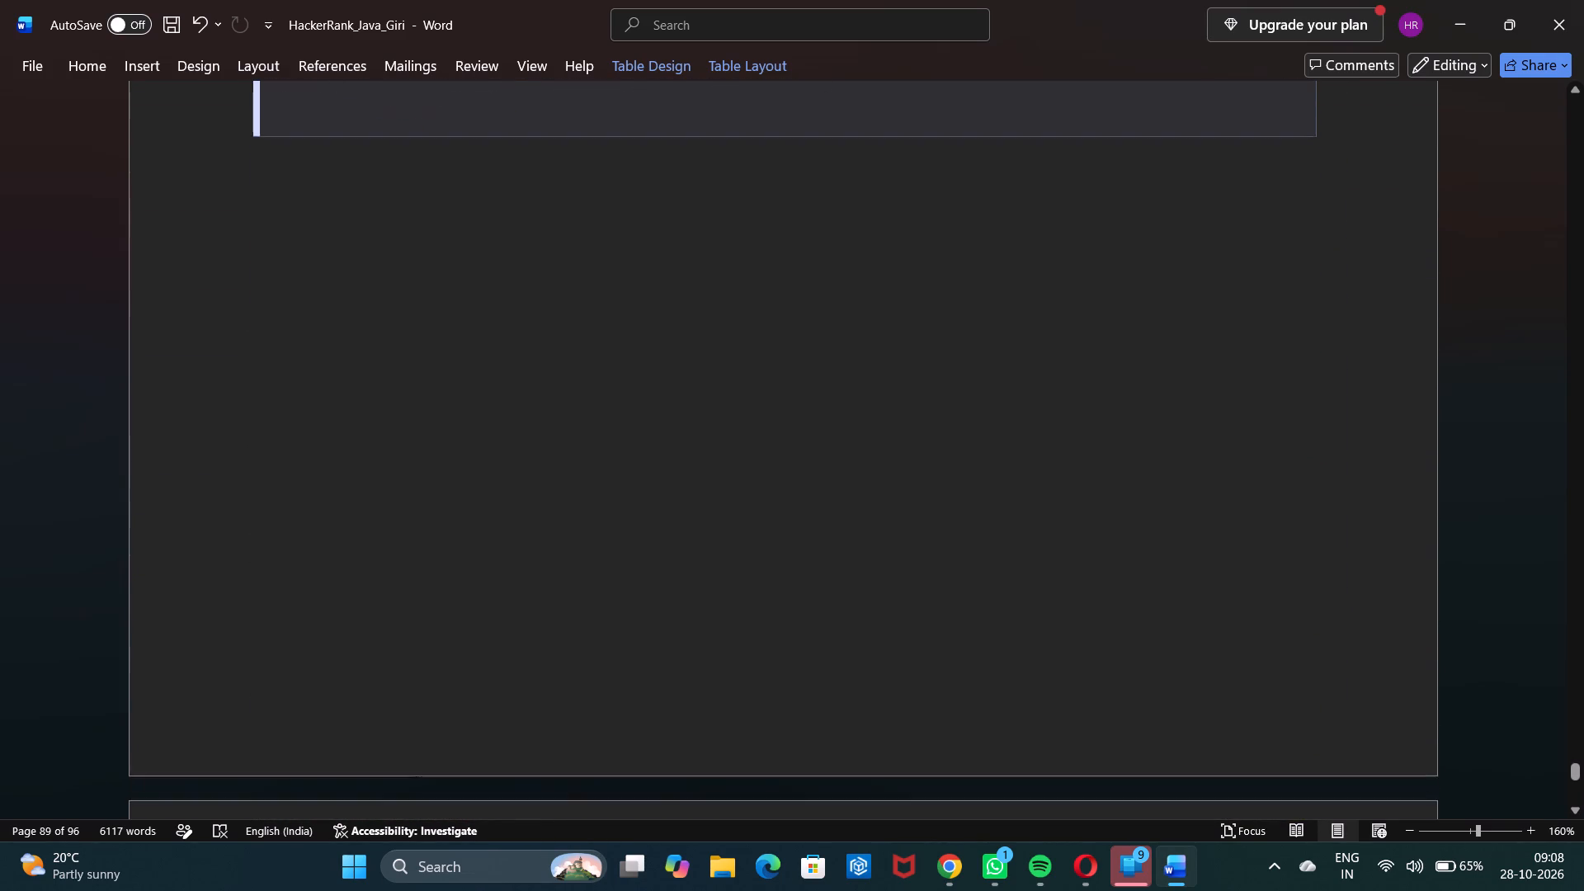
{"action": "scroll", "coordinate": [399, 695], "scroll_direction": "down", "scroll_amount": 16}
{"action": "scroll", "coordinate": [399, 695], "scroll_direction": "down", "scroll_amount": 20}
{"action": "scroll", "coordinate": [399, 695], "scroll_direction": "down", "scroll_amount": 1}
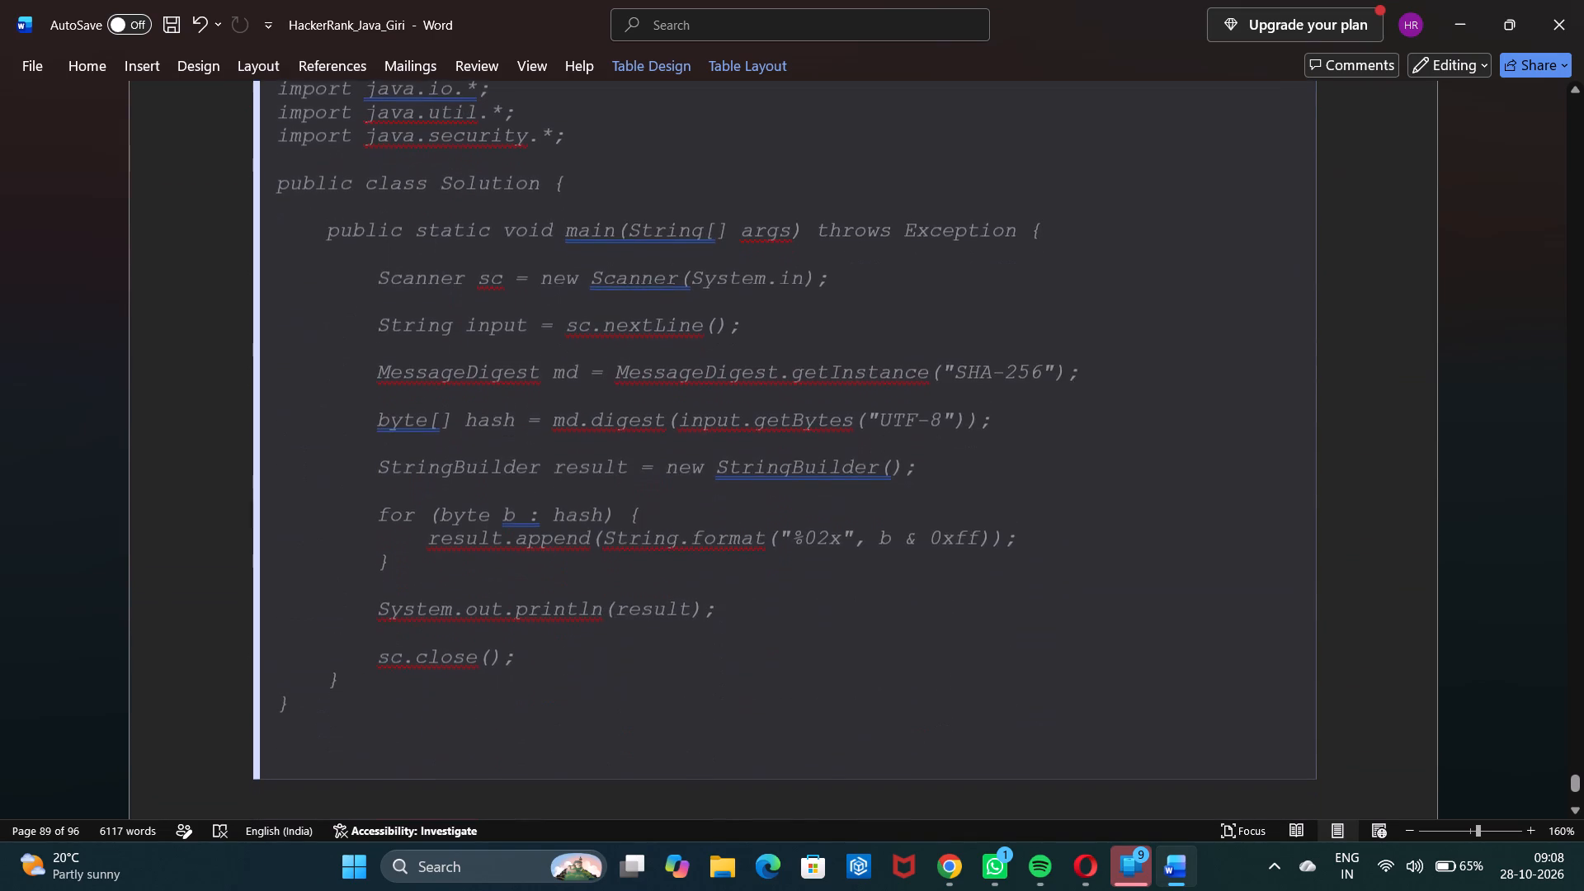
{"action": "scroll", "coordinate": [399, 695], "scroll_direction": "down", "scroll_amount": 20}
{"action": "scroll", "coordinate": [399, 695], "scroll_direction": "down", "scroll_amount": 16}
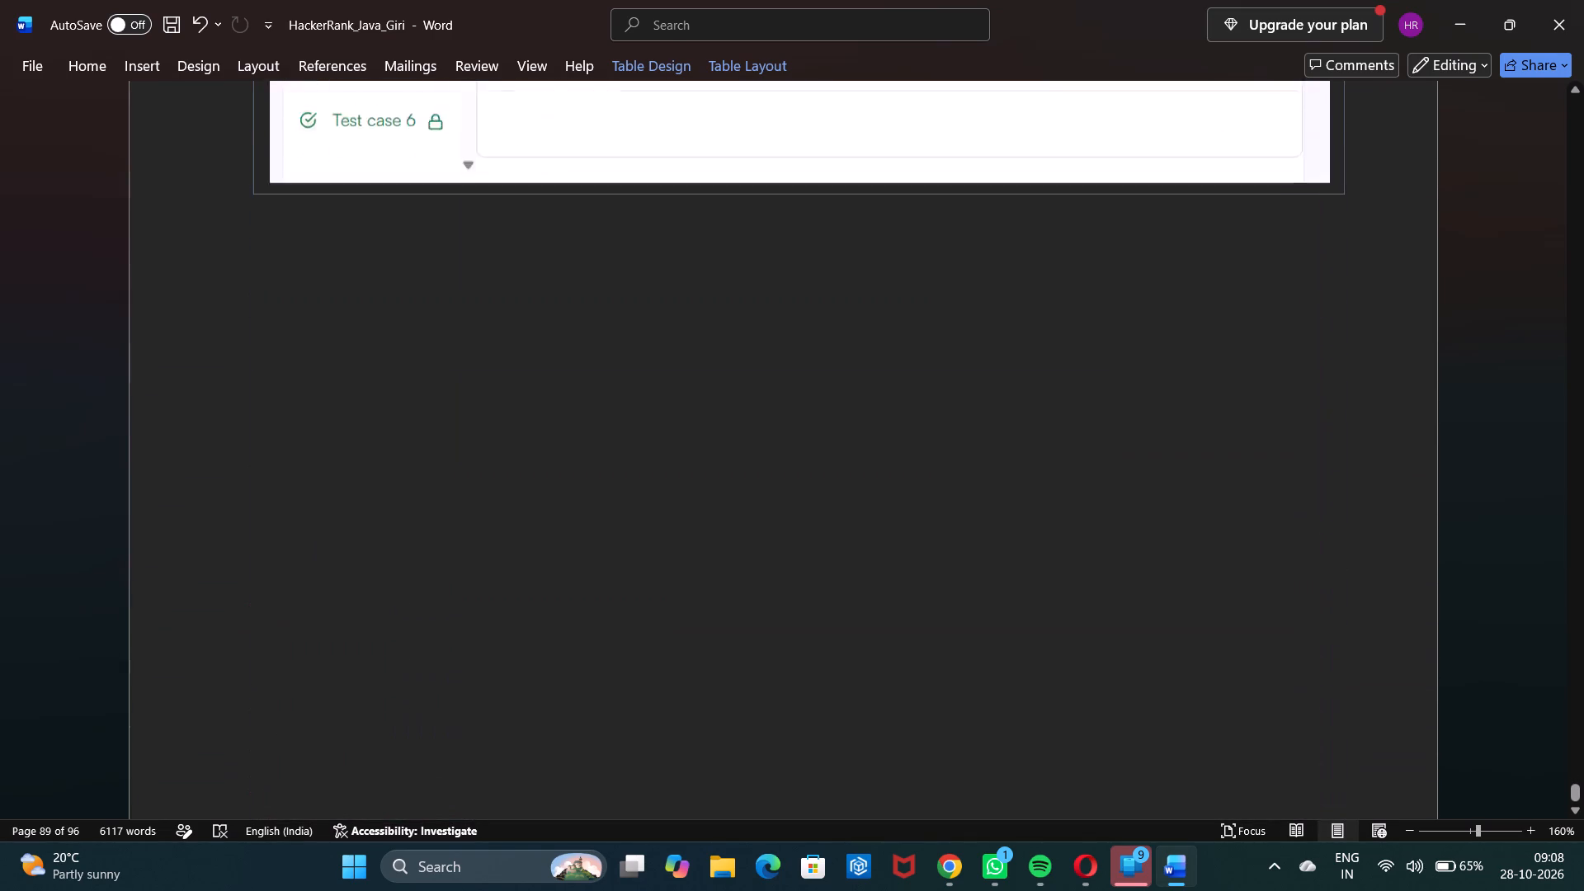
{"action": "scroll", "coordinate": [399, 695], "scroll_direction": "down", "scroll_amount": 20}
{"action": "scroll", "coordinate": [399, 695], "scroll_direction": "down", "scroll_amount": 4}
{"action": "scroll", "coordinate": [399, 695], "scroll_direction": "up", "scroll_amount": 6}
{"action": "scroll", "coordinate": [399, 695], "scroll_direction": "down", "scroll_amount": 2}
{"action": "scroll", "coordinate": [399, 695], "scroll_direction": "up", "scroll_amount": 2}
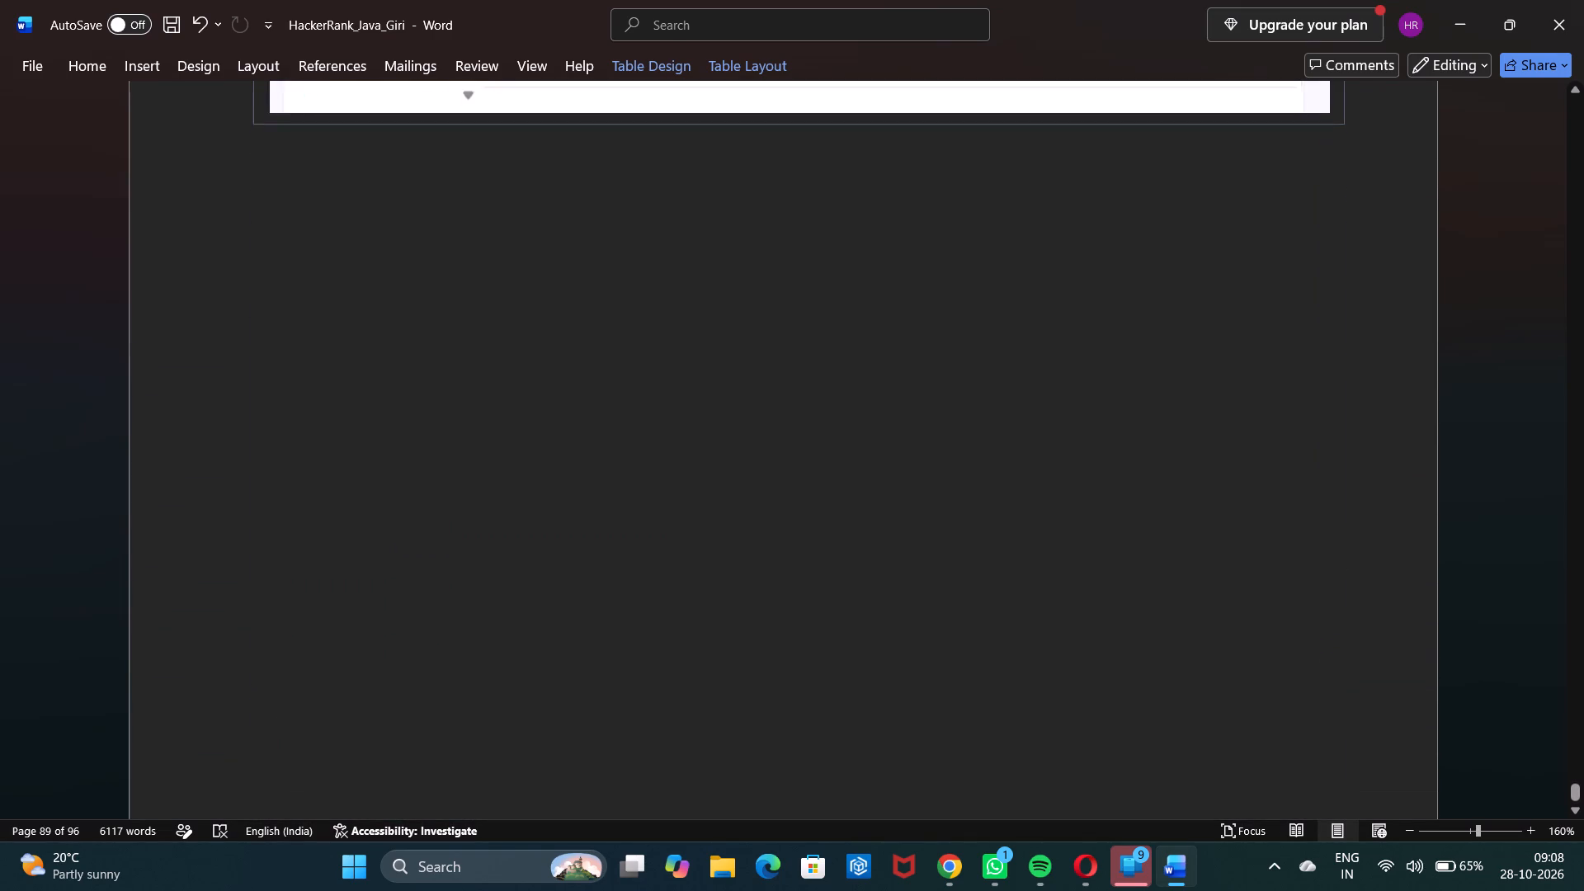
{"action": "scroll", "coordinate": [399, 695], "scroll_direction": "up", "scroll_amount": 7}
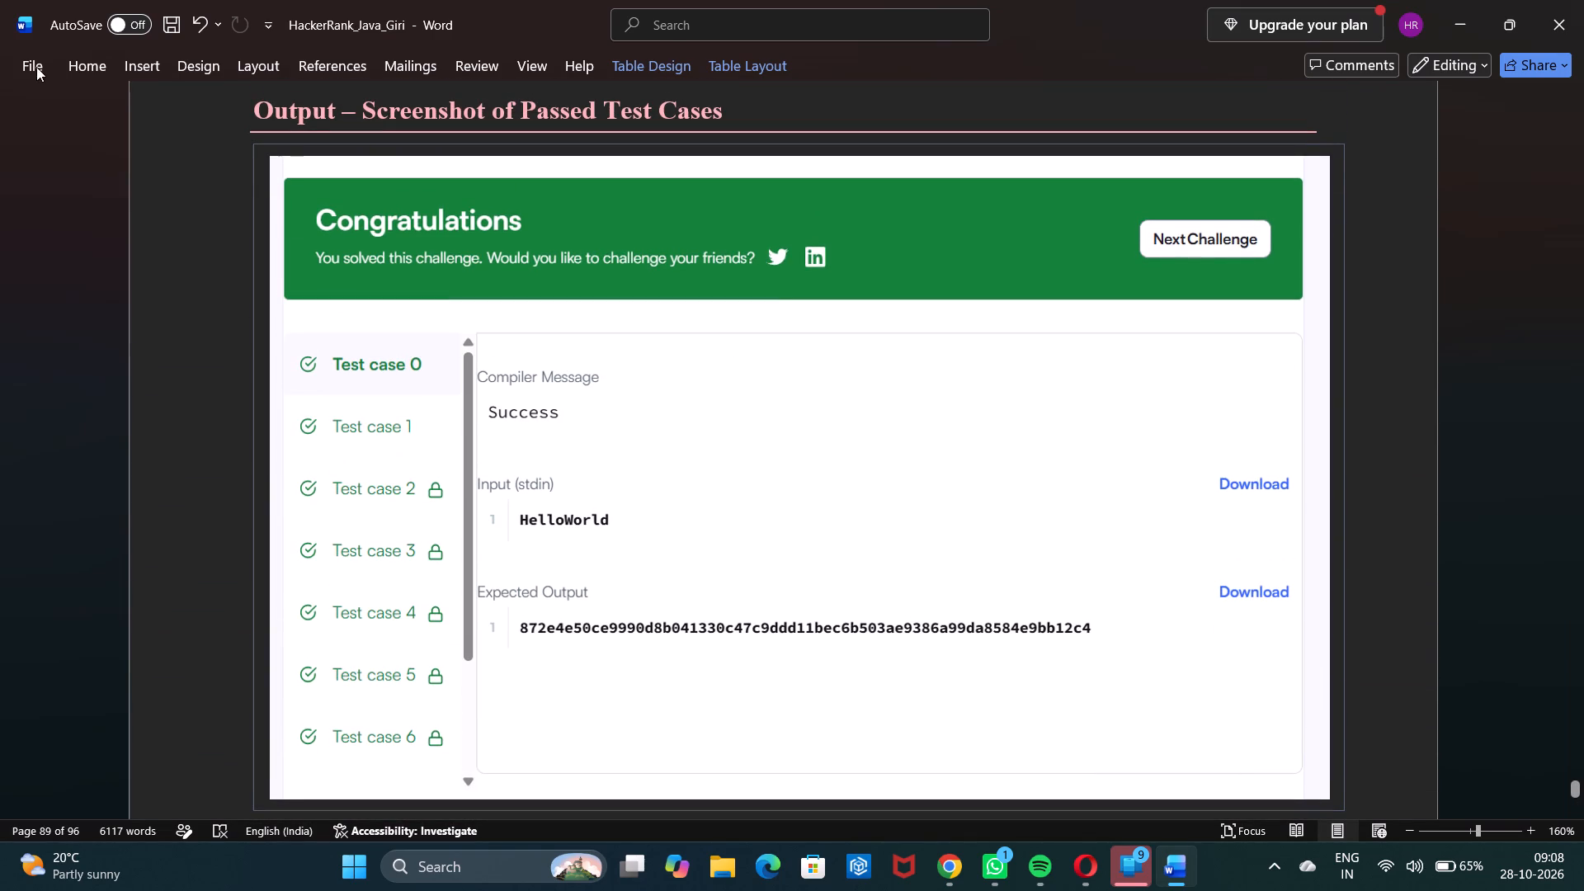
Return to the cover page and check the student details and layout at 100% zoom.
{"action": "scroll", "coordinate": [551, 419], "scroll_direction": "up", "scroll_amount": 20}
{"action": "scroll", "coordinate": [551, 419], "scroll_direction": "up", "scroll_amount": 20}
{"action": "scroll", "coordinate": [551, 419], "scroll_direction": "up", "scroll_amount": 20}
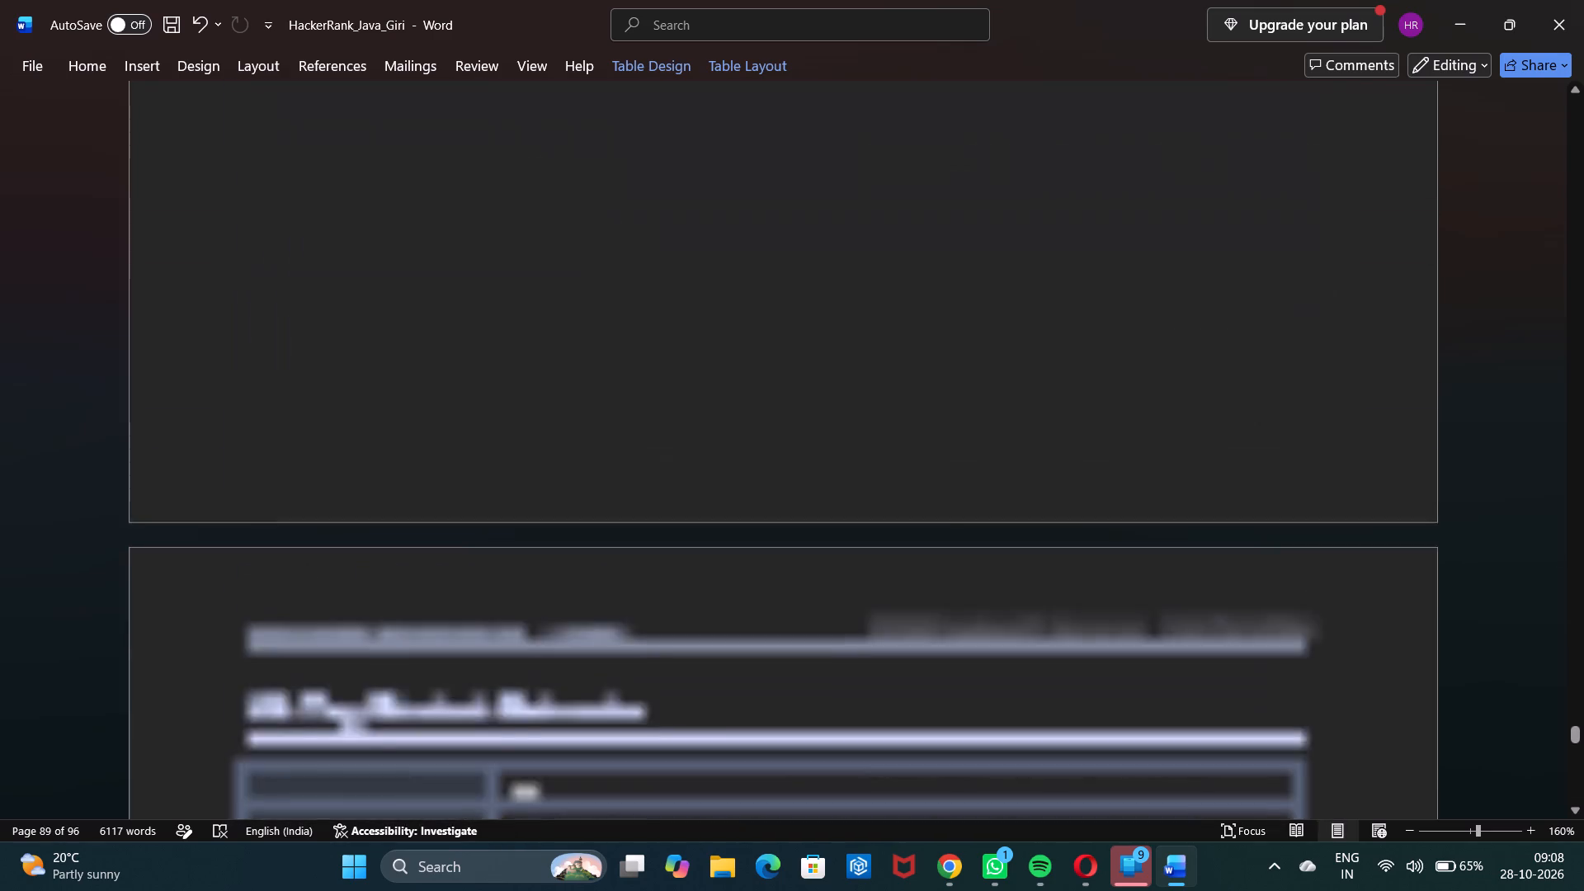
{"action": "scroll", "coordinate": [551, 419], "scroll_direction": "up", "scroll_amount": 20}
{"action": "scroll", "coordinate": [551, 419], "scroll_direction": "up", "scroll_amount": 20}
{"action": "scroll", "coordinate": [551, 419], "scroll_direction": "up", "scroll_amount": 20}
{"action": "scroll", "coordinate": [551, 419], "scroll_direction": "up", "scroll_amount": 6}
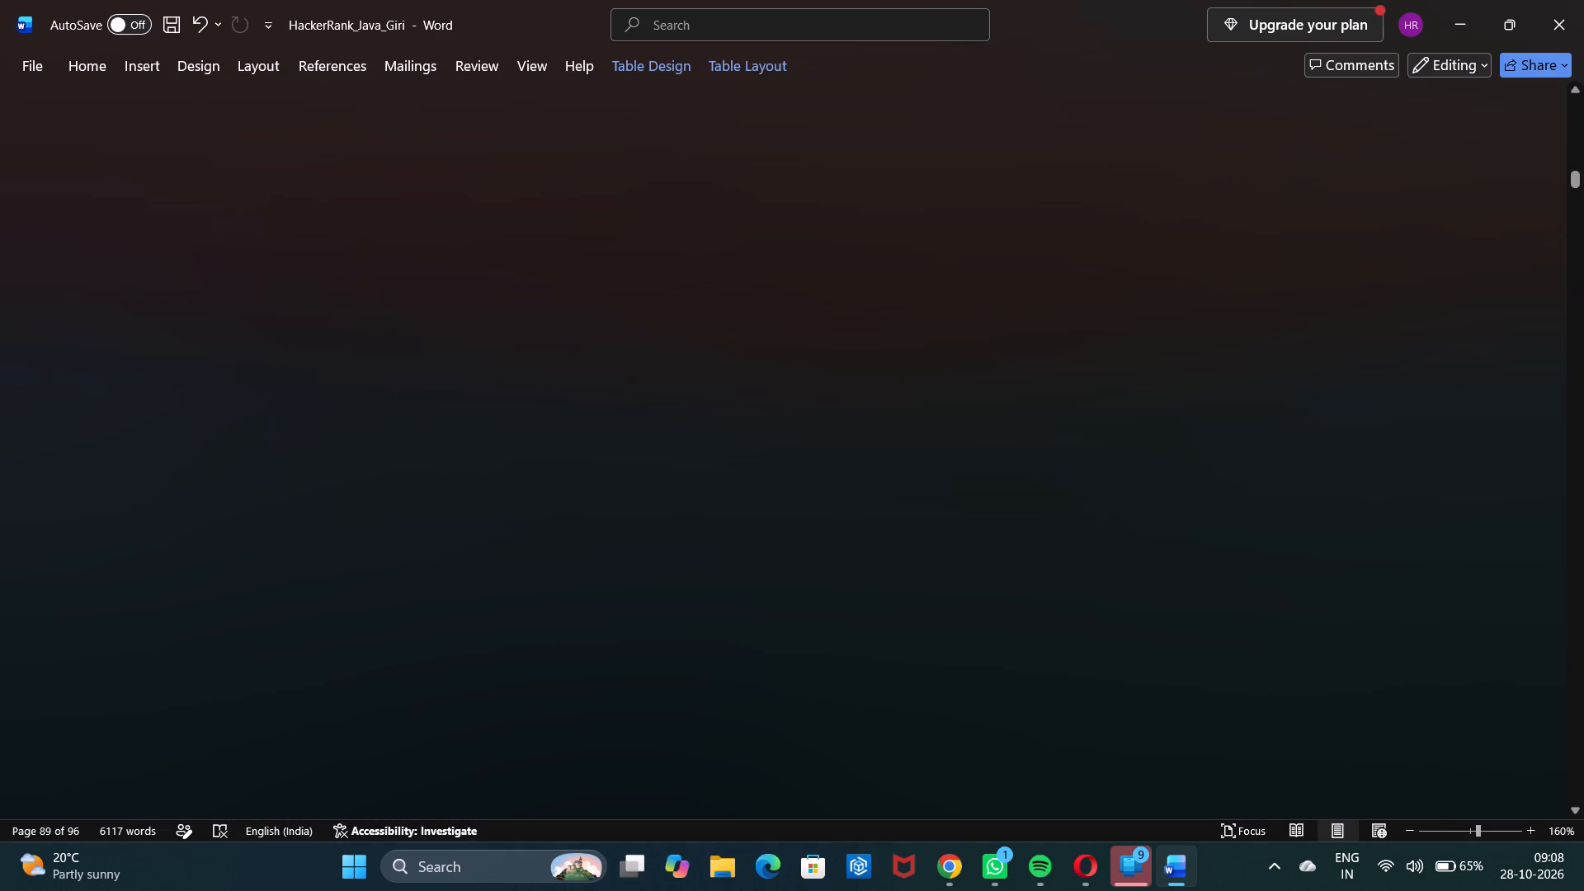
{"action": "scroll", "coordinate": [551, 419], "scroll_direction": "up", "scroll_amount": 2}
{"action": "scroll", "coordinate": [551, 419], "scroll_direction": "down", "scroll_amount": 3}
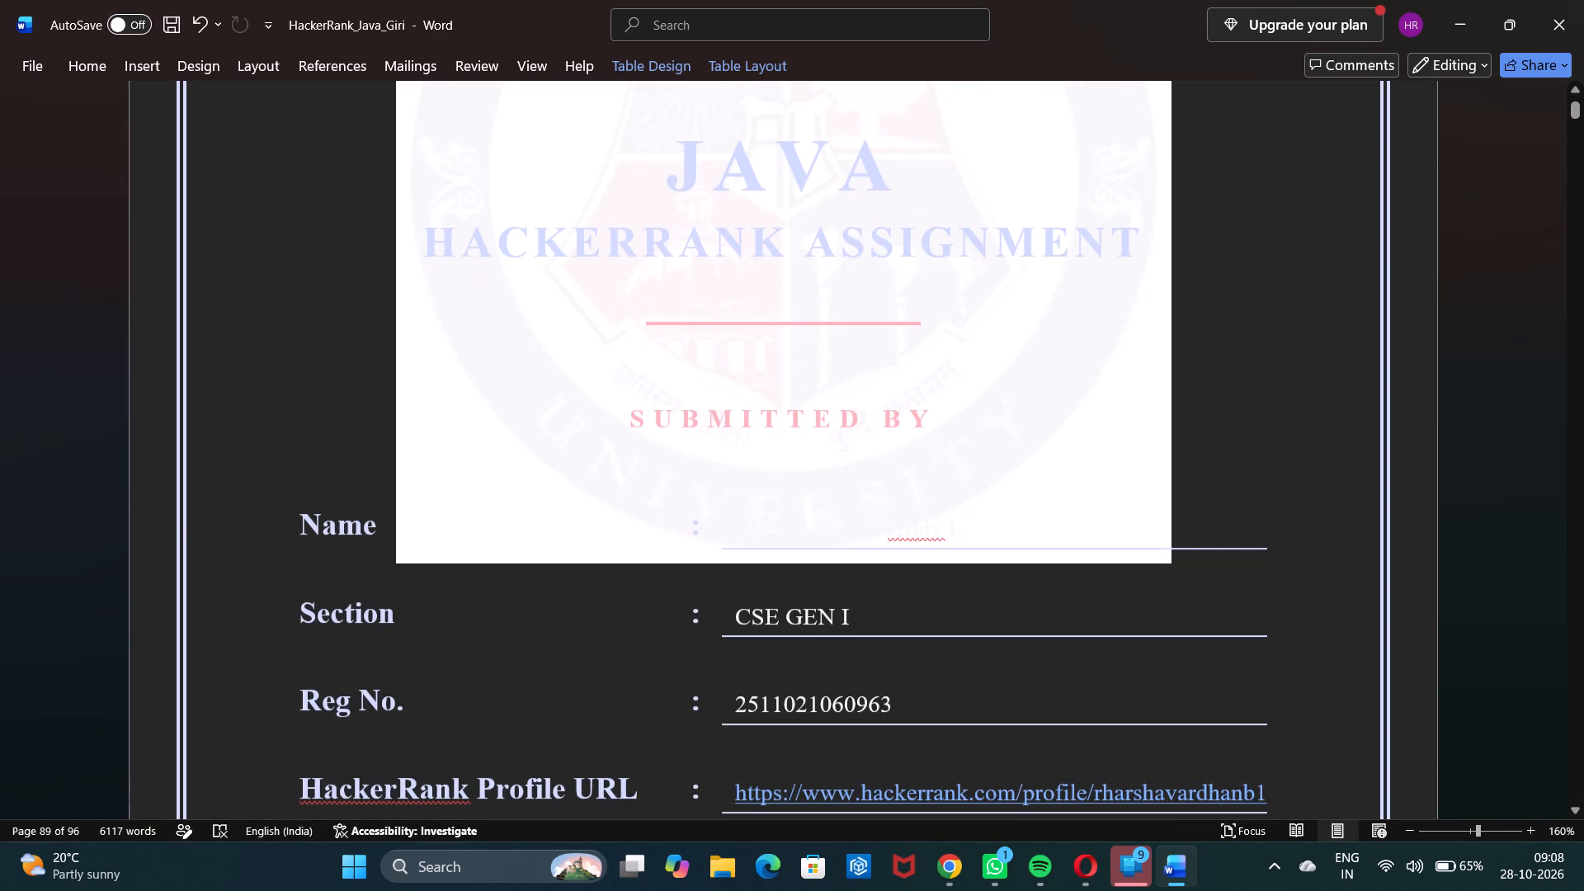
{"action": "scroll", "coordinate": [812, 464], "scroll_direction": "up", "scroll_amount": 2, "text": "ctrl"}
{"action": "scroll", "coordinate": [812, 464], "scroll_direction": "down", "scroll_amount": 7, "text": "ctrl"}
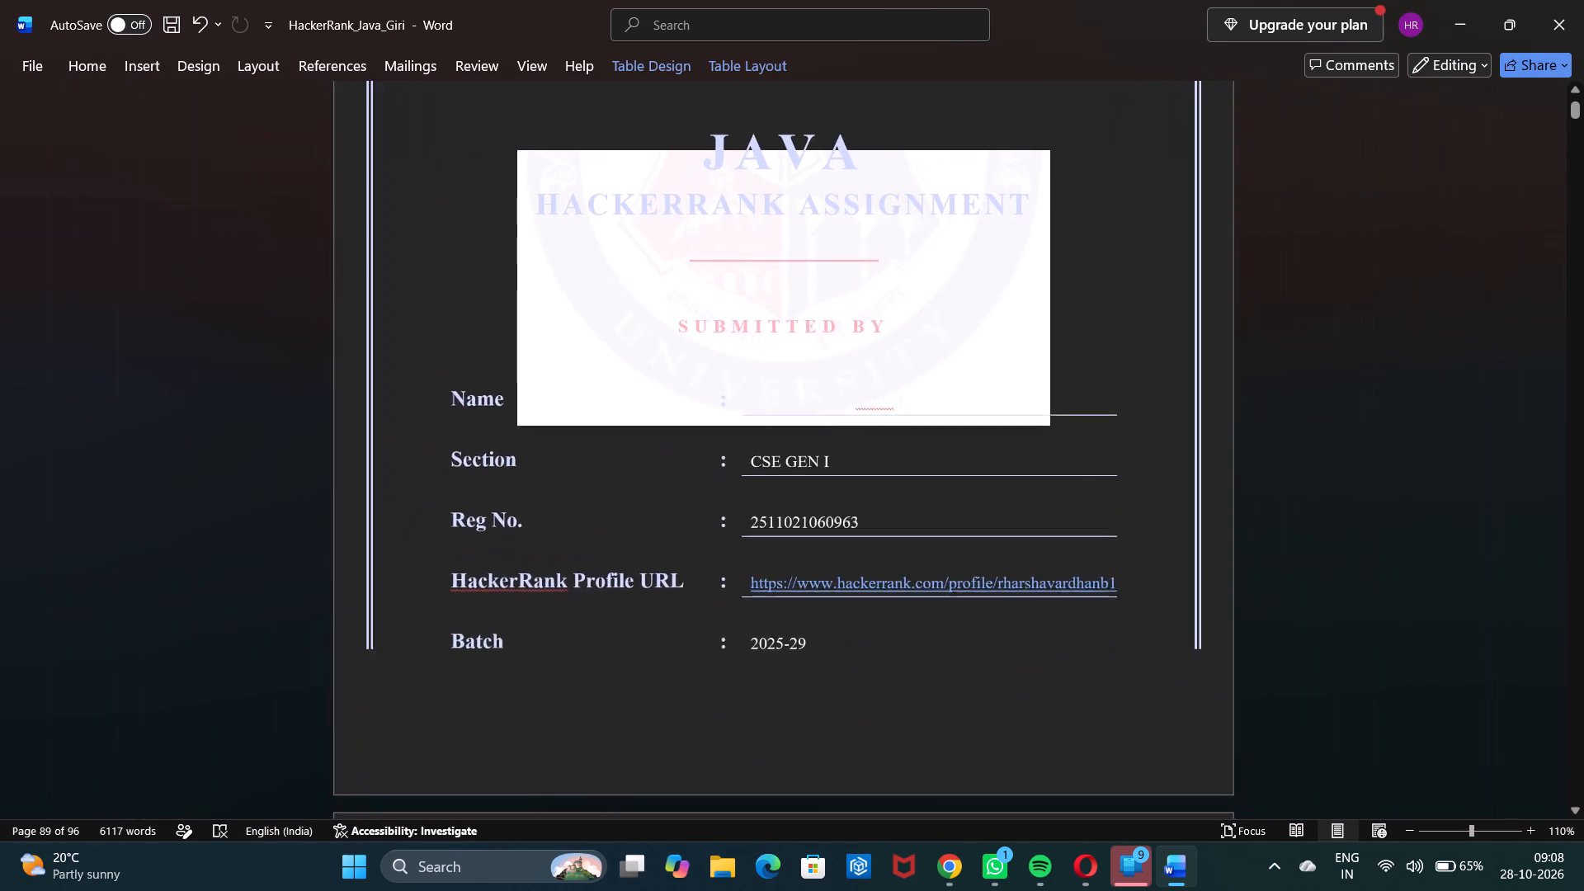
{"action": "scroll", "coordinate": [812, 464], "scroll_direction": "down", "scroll_amount": 1, "text": "ctrl"}
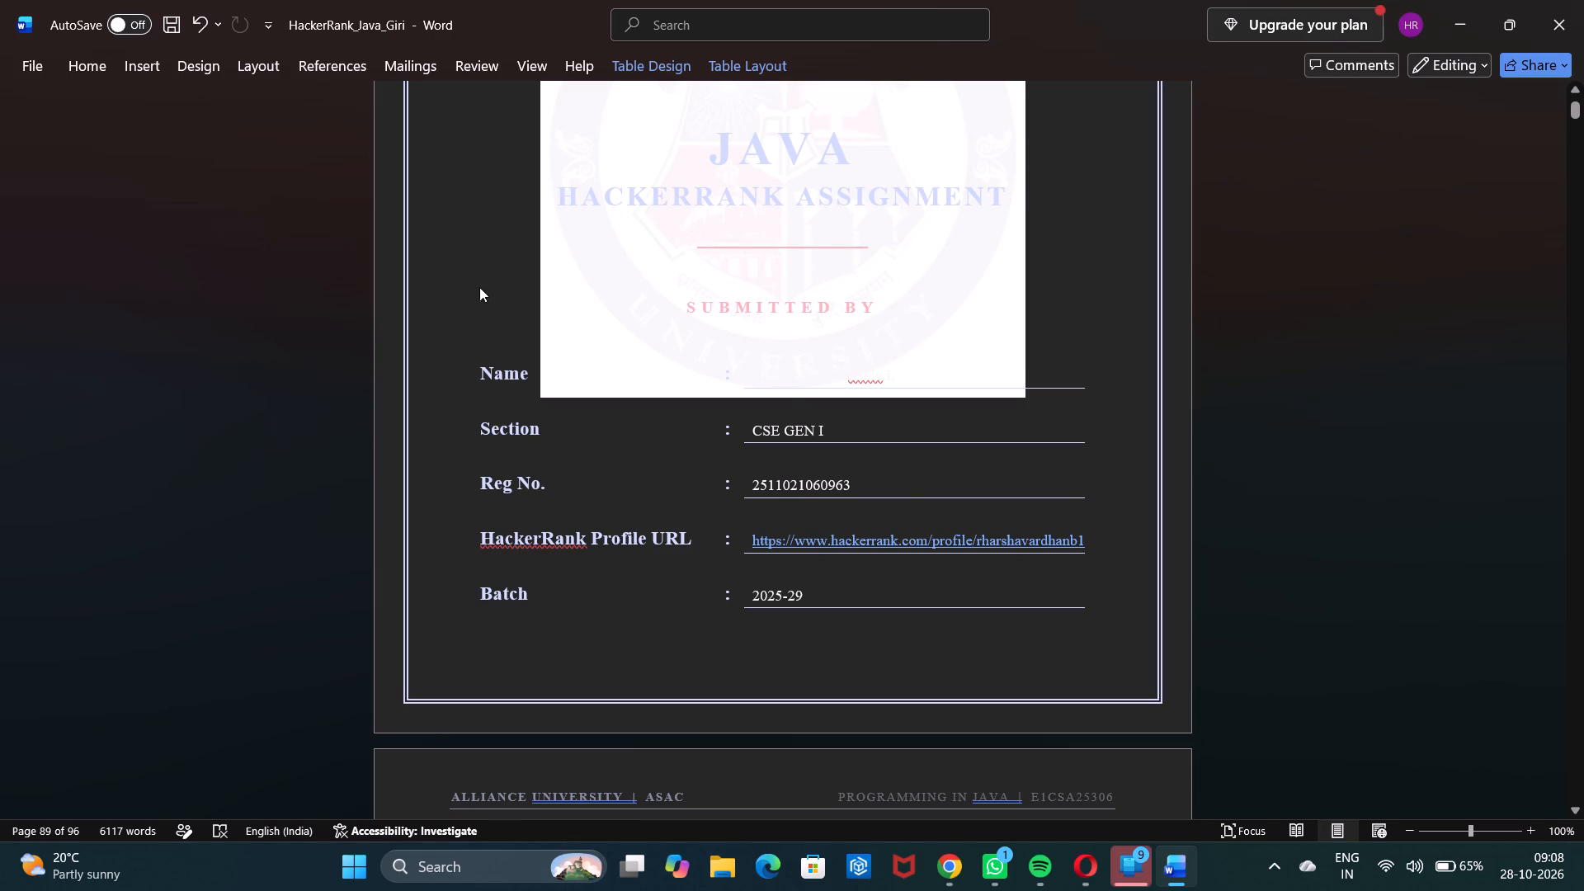
Open the file management view for the report.
{"action": "left_click", "coordinate": [24, 64]}
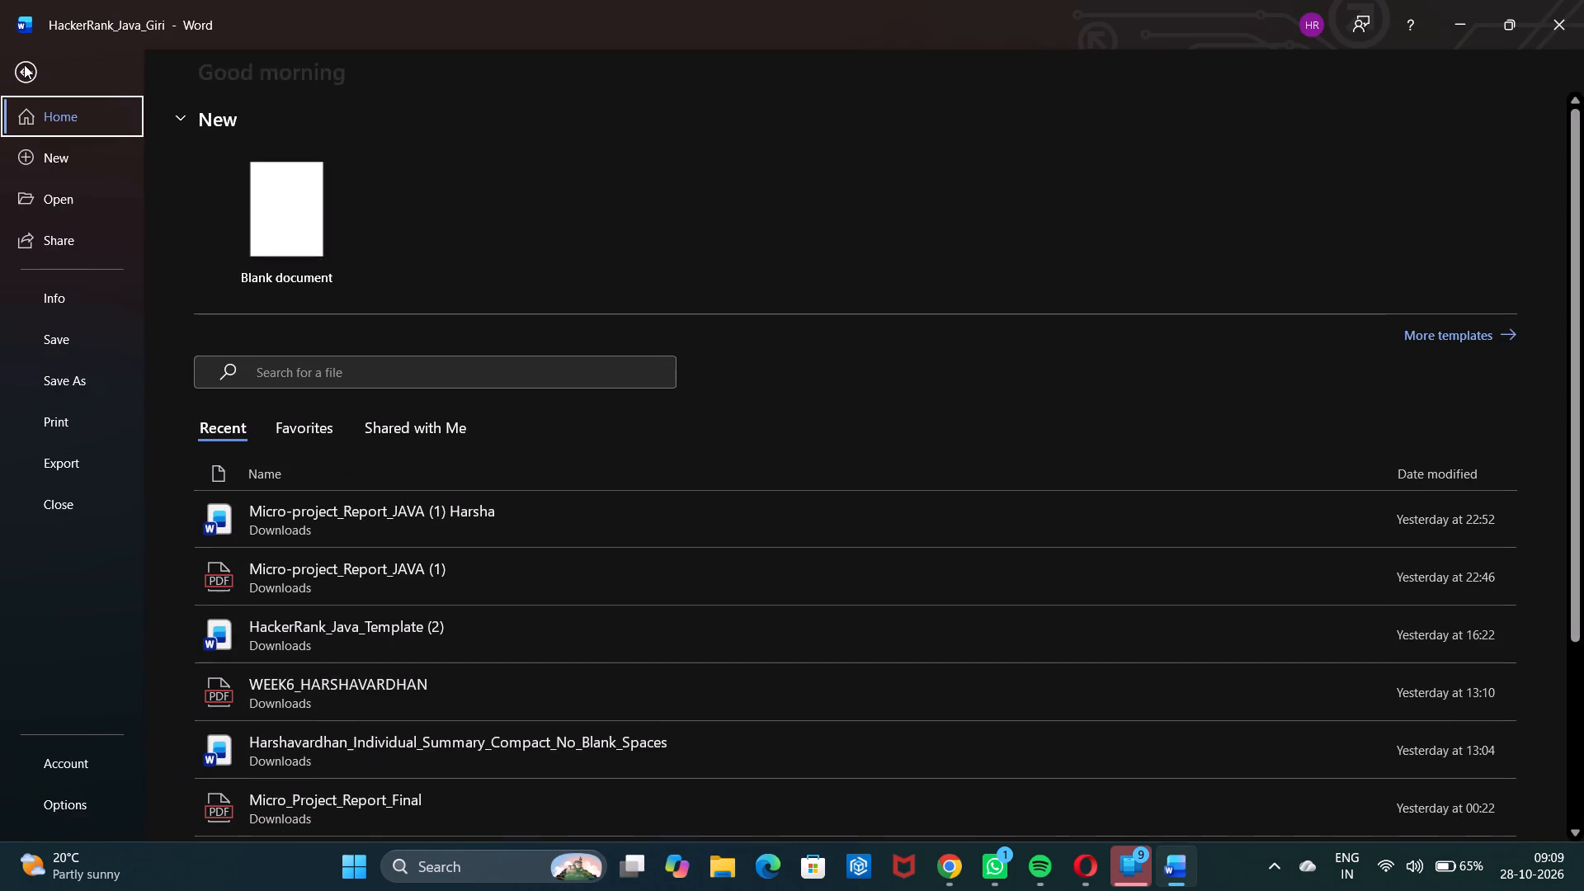
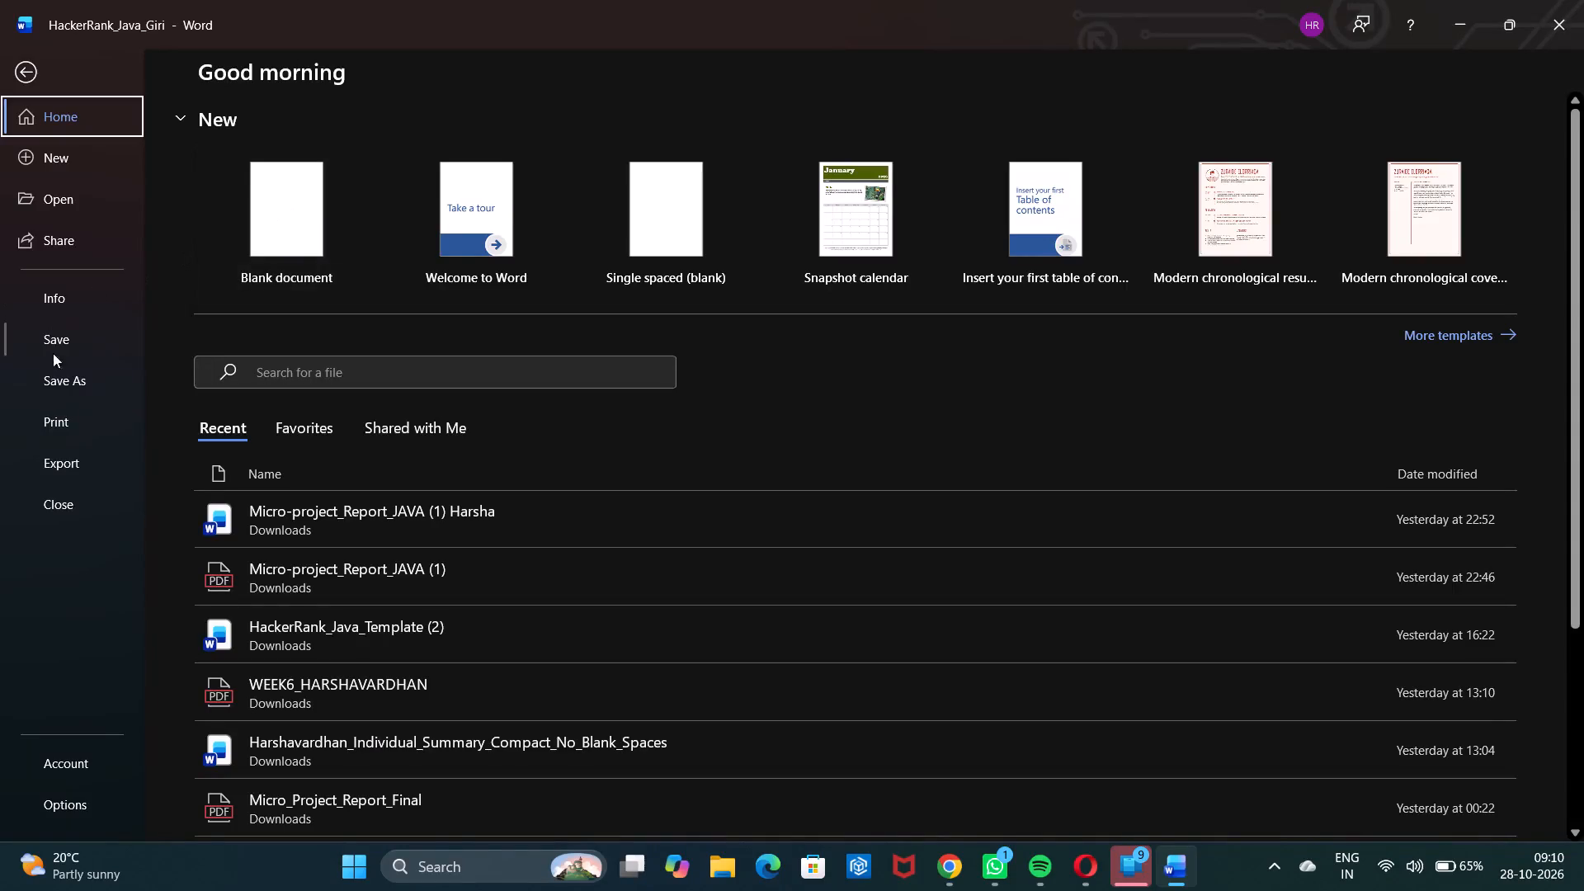
Save a PDF copy of the report as HackerRank_Java_Harsha in the OneDrive Documents folder.
{"action": "left_click", "coordinate": [82, 381]}
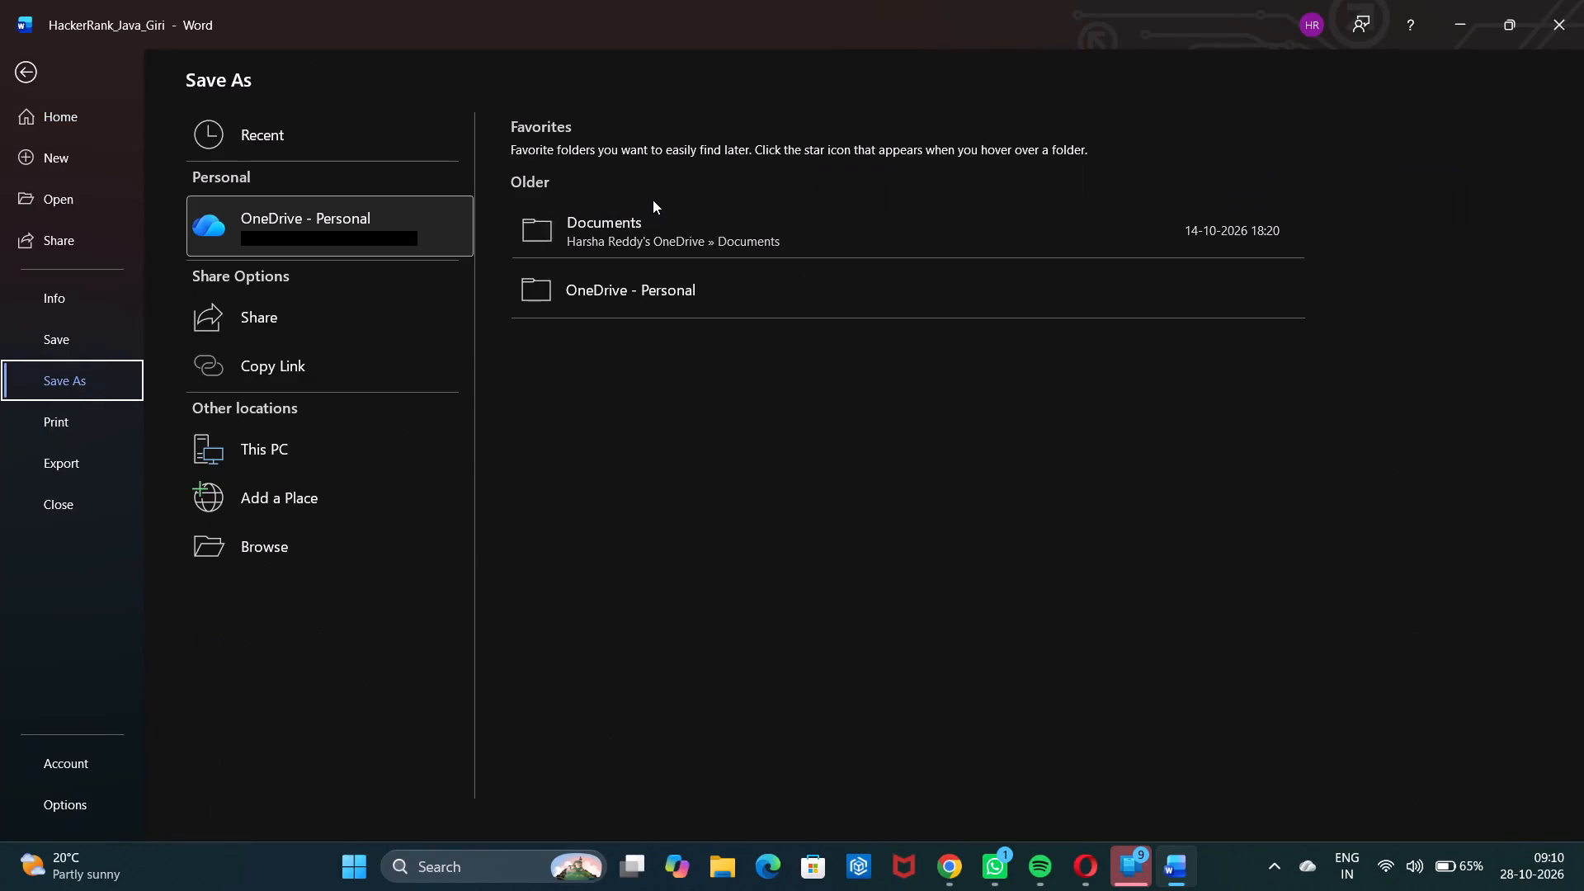
{"action": "left_click", "coordinate": [686, 225]}
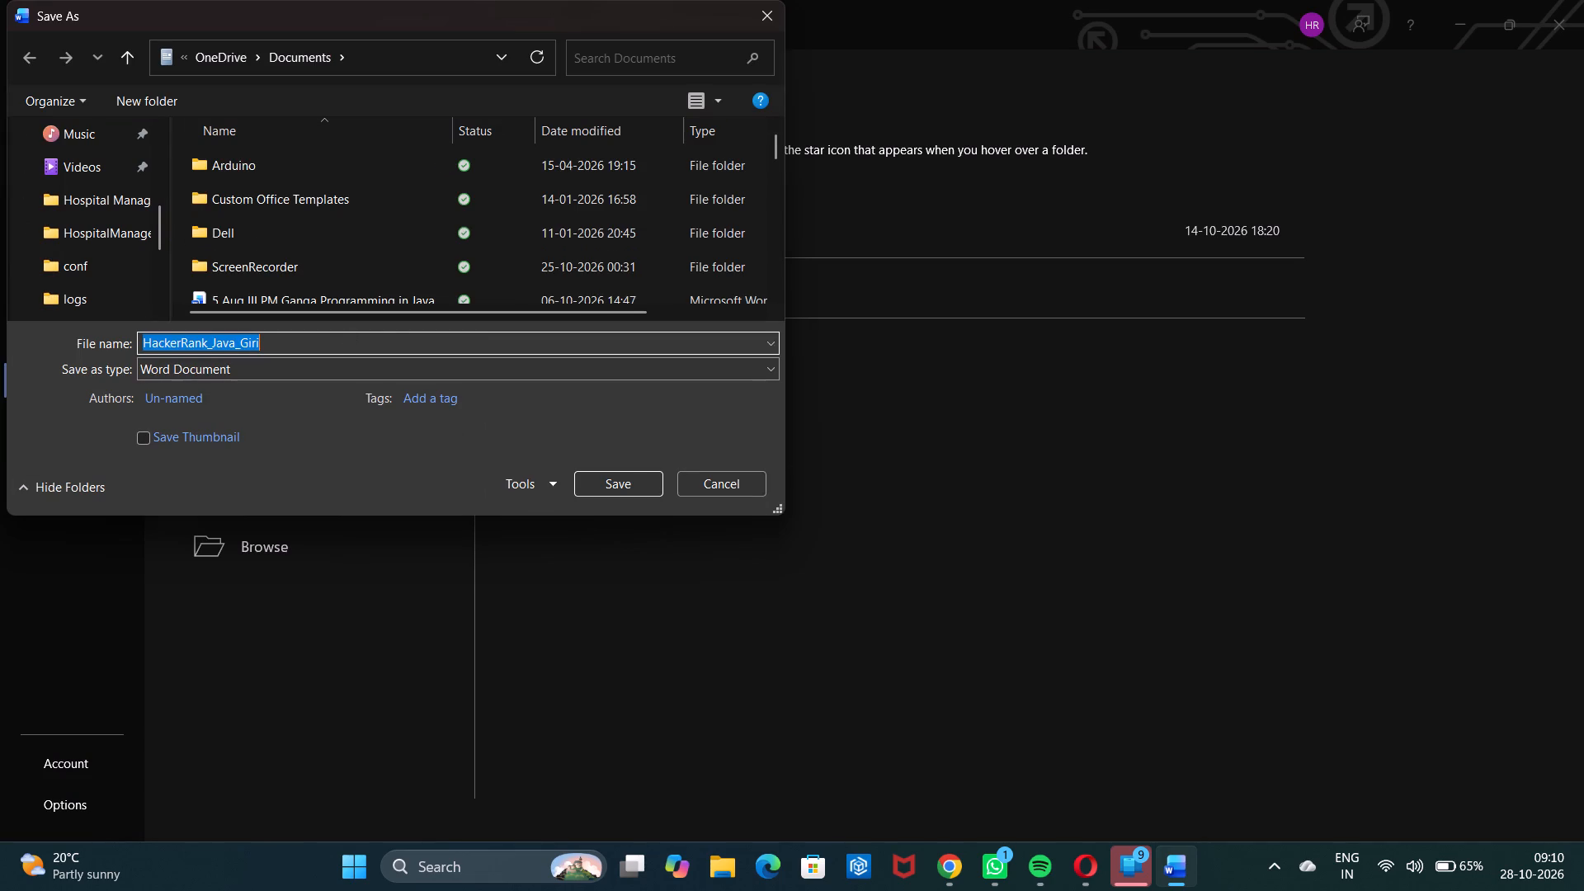
{"action": "left_click", "coordinate": [311, 337]}
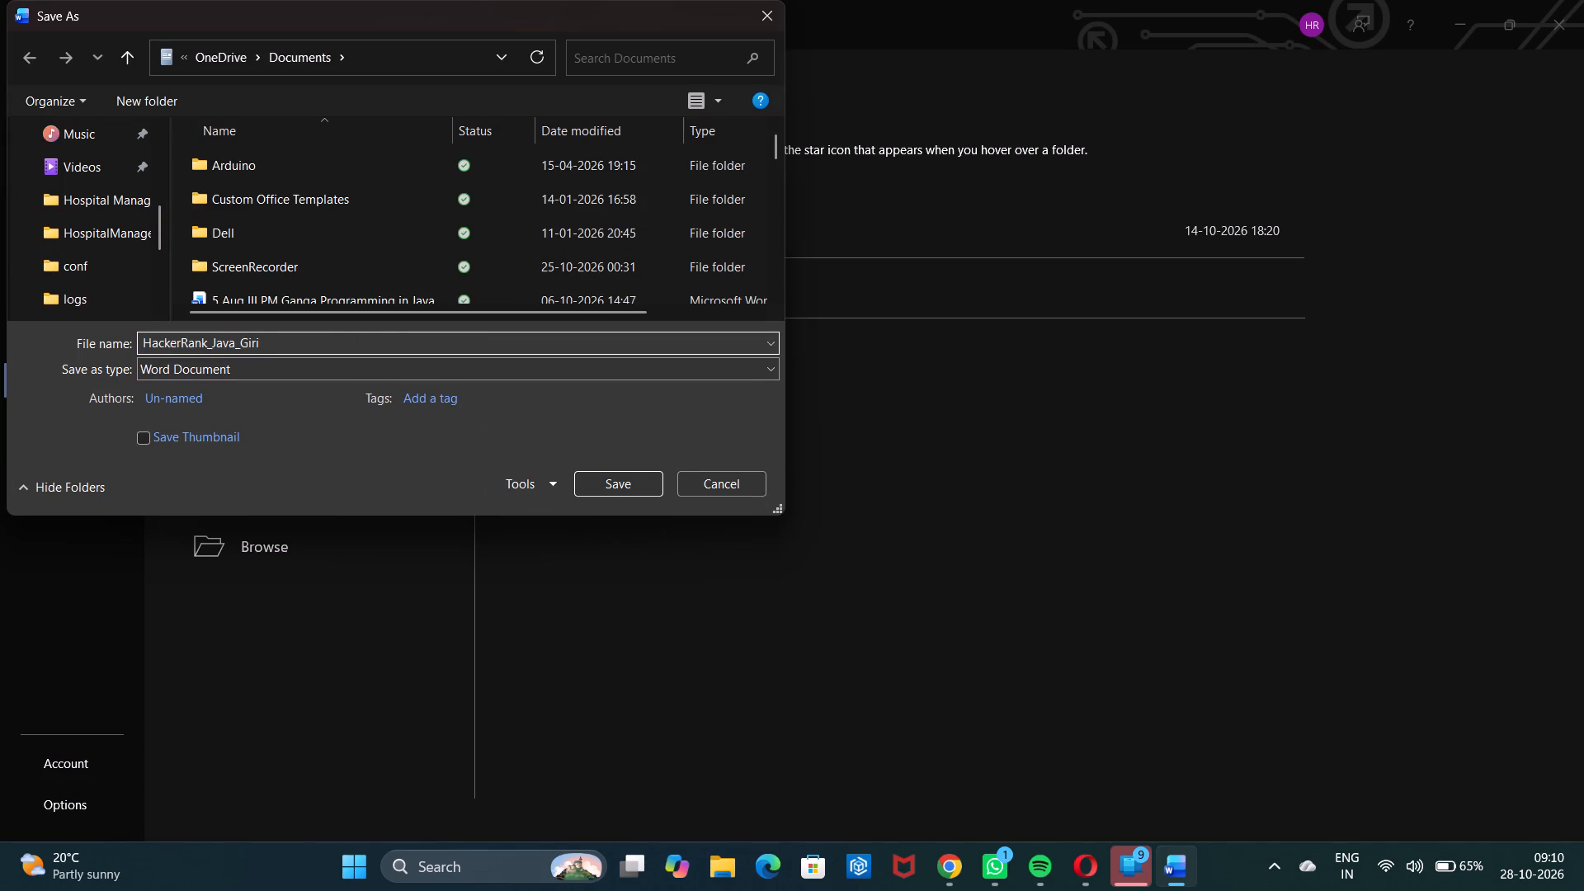
{"action": "key", "text": "BackSpace"}
{"action": "key", "text": "BackSpace"}
{"action": "key", "text": "BackSpace"}
{"action": "key", "text": "BackSpace"}
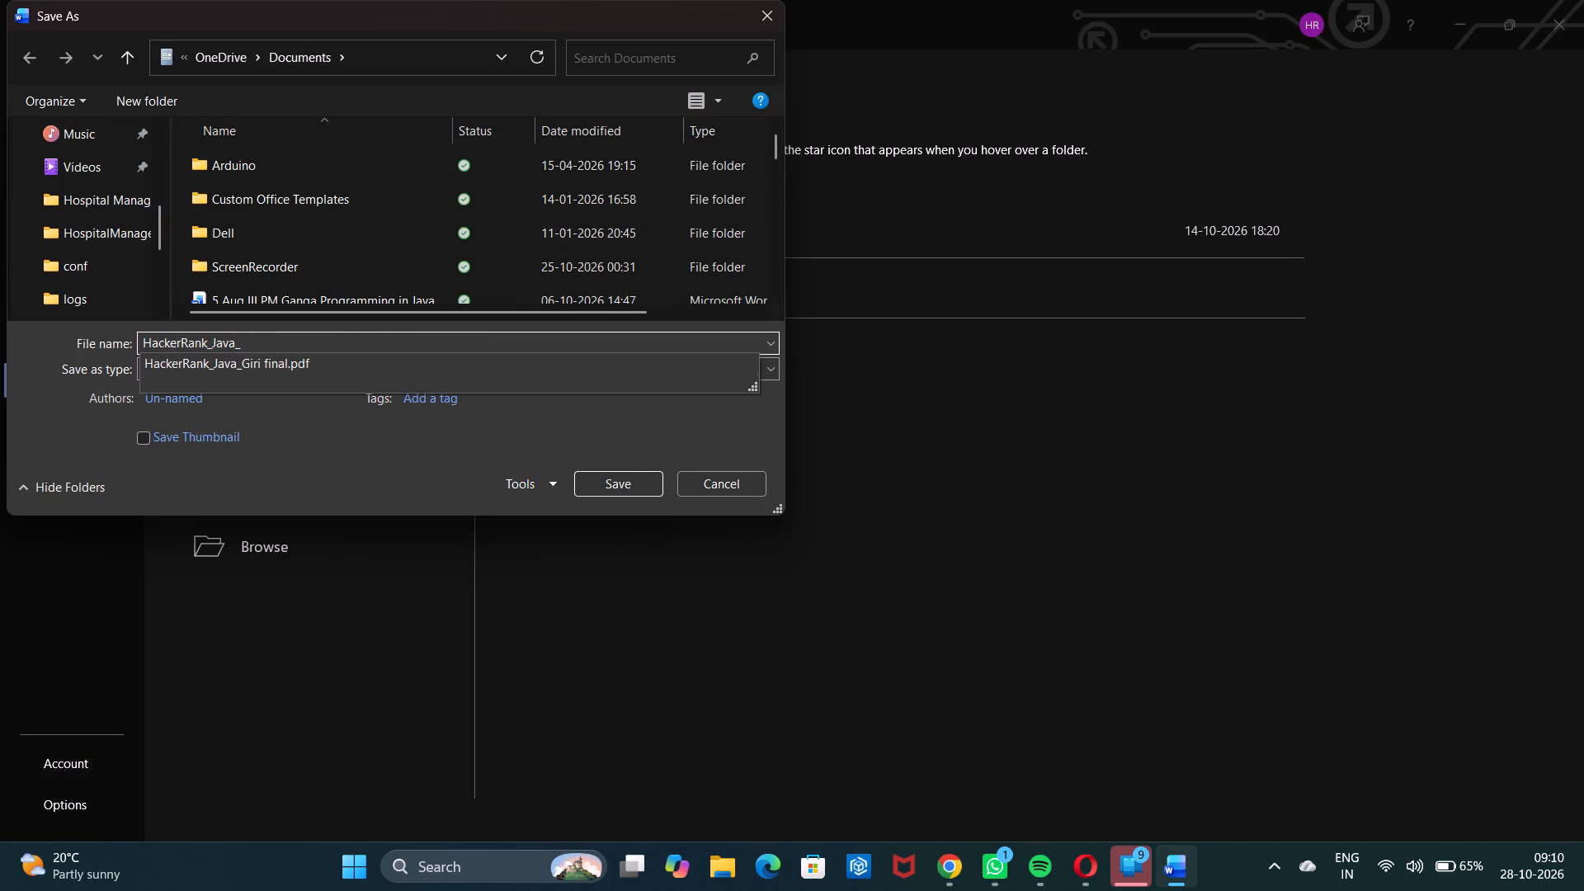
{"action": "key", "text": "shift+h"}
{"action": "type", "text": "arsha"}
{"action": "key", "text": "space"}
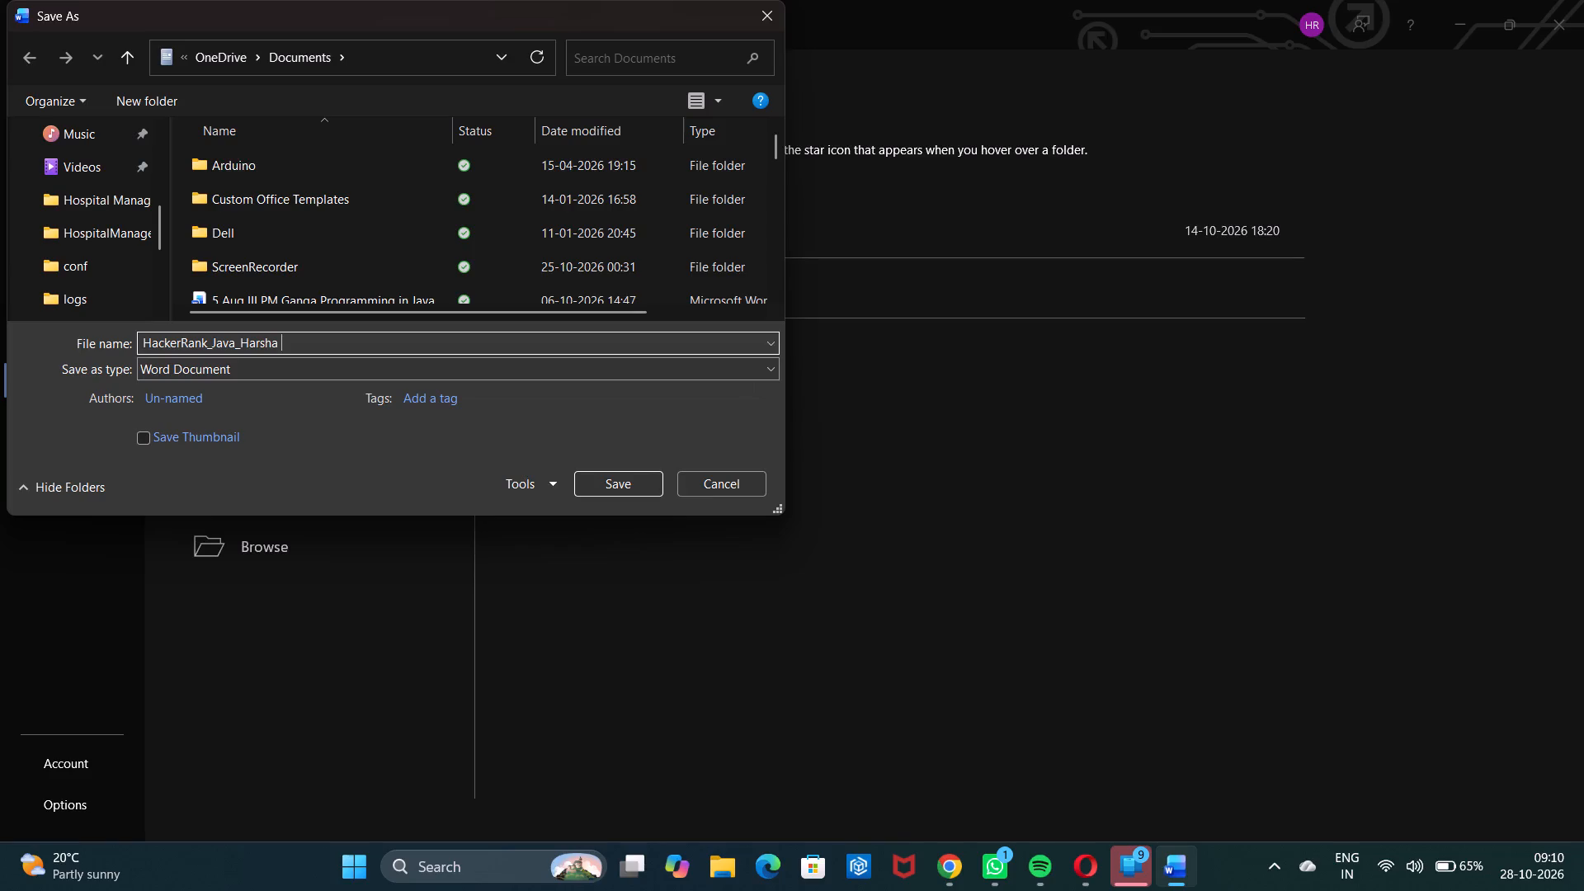
{"action": "left_click", "coordinate": [295, 362]}
{"action": "left_click", "coordinate": [154, 484]}
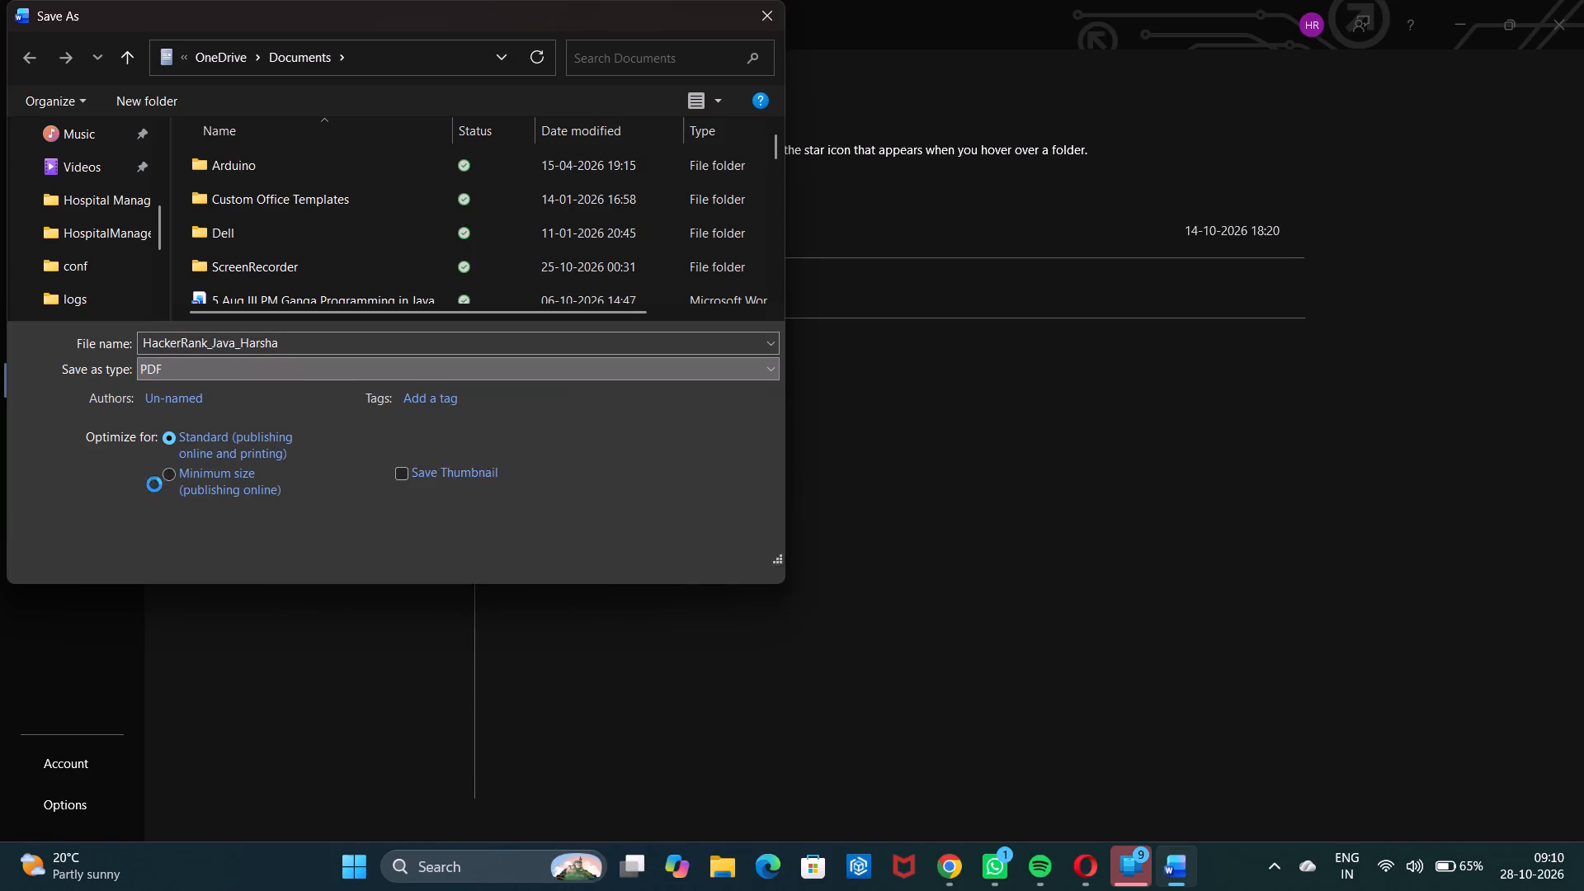
{"action": "left_click", "coordinate": [629, 530]}
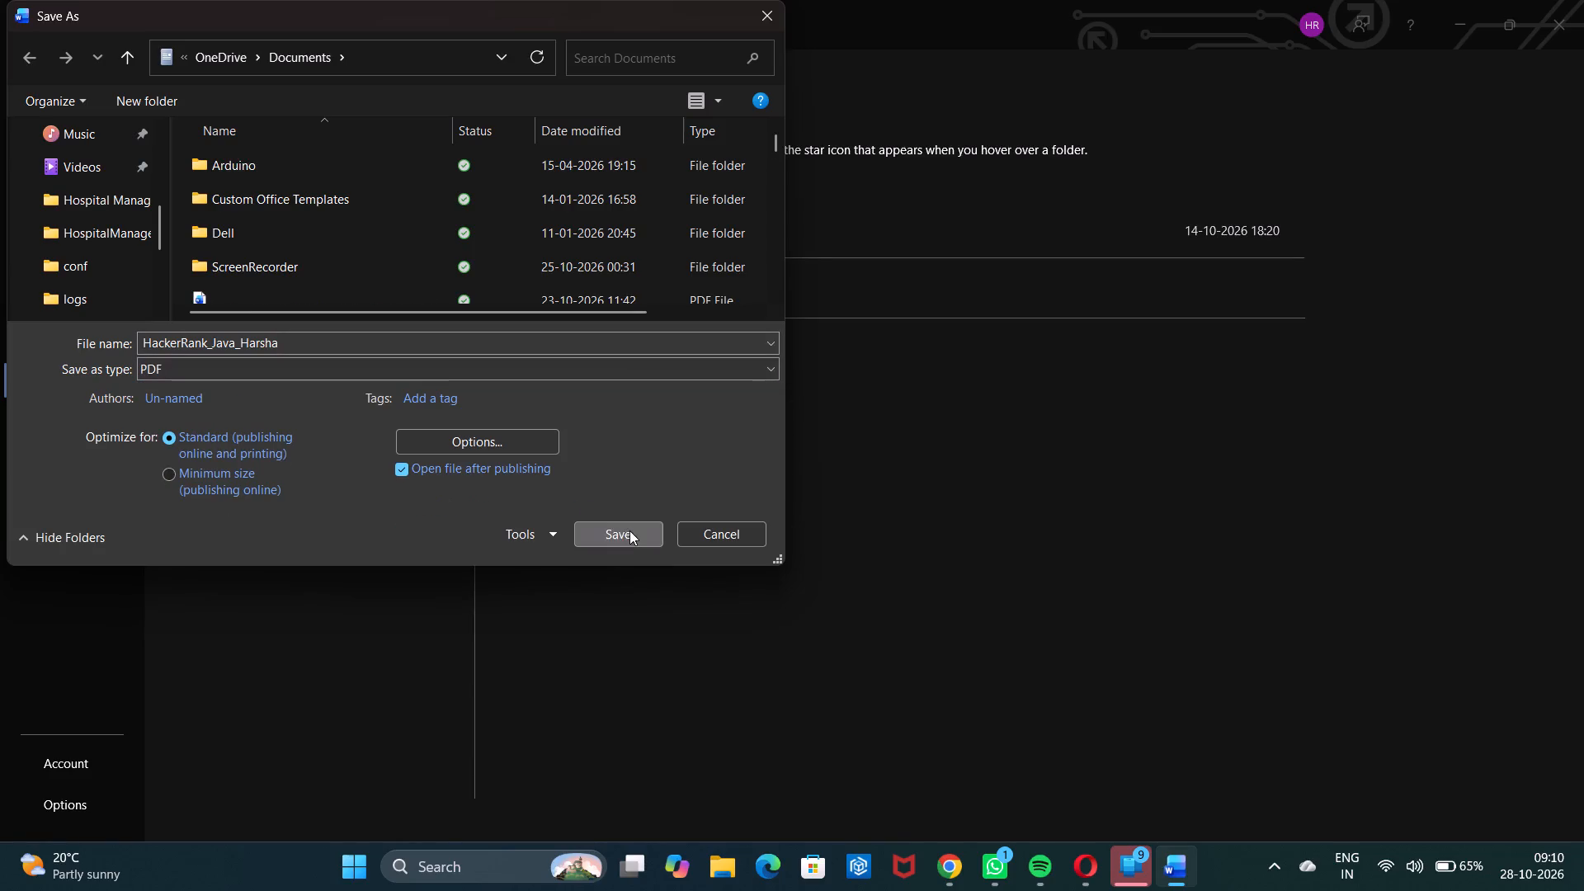